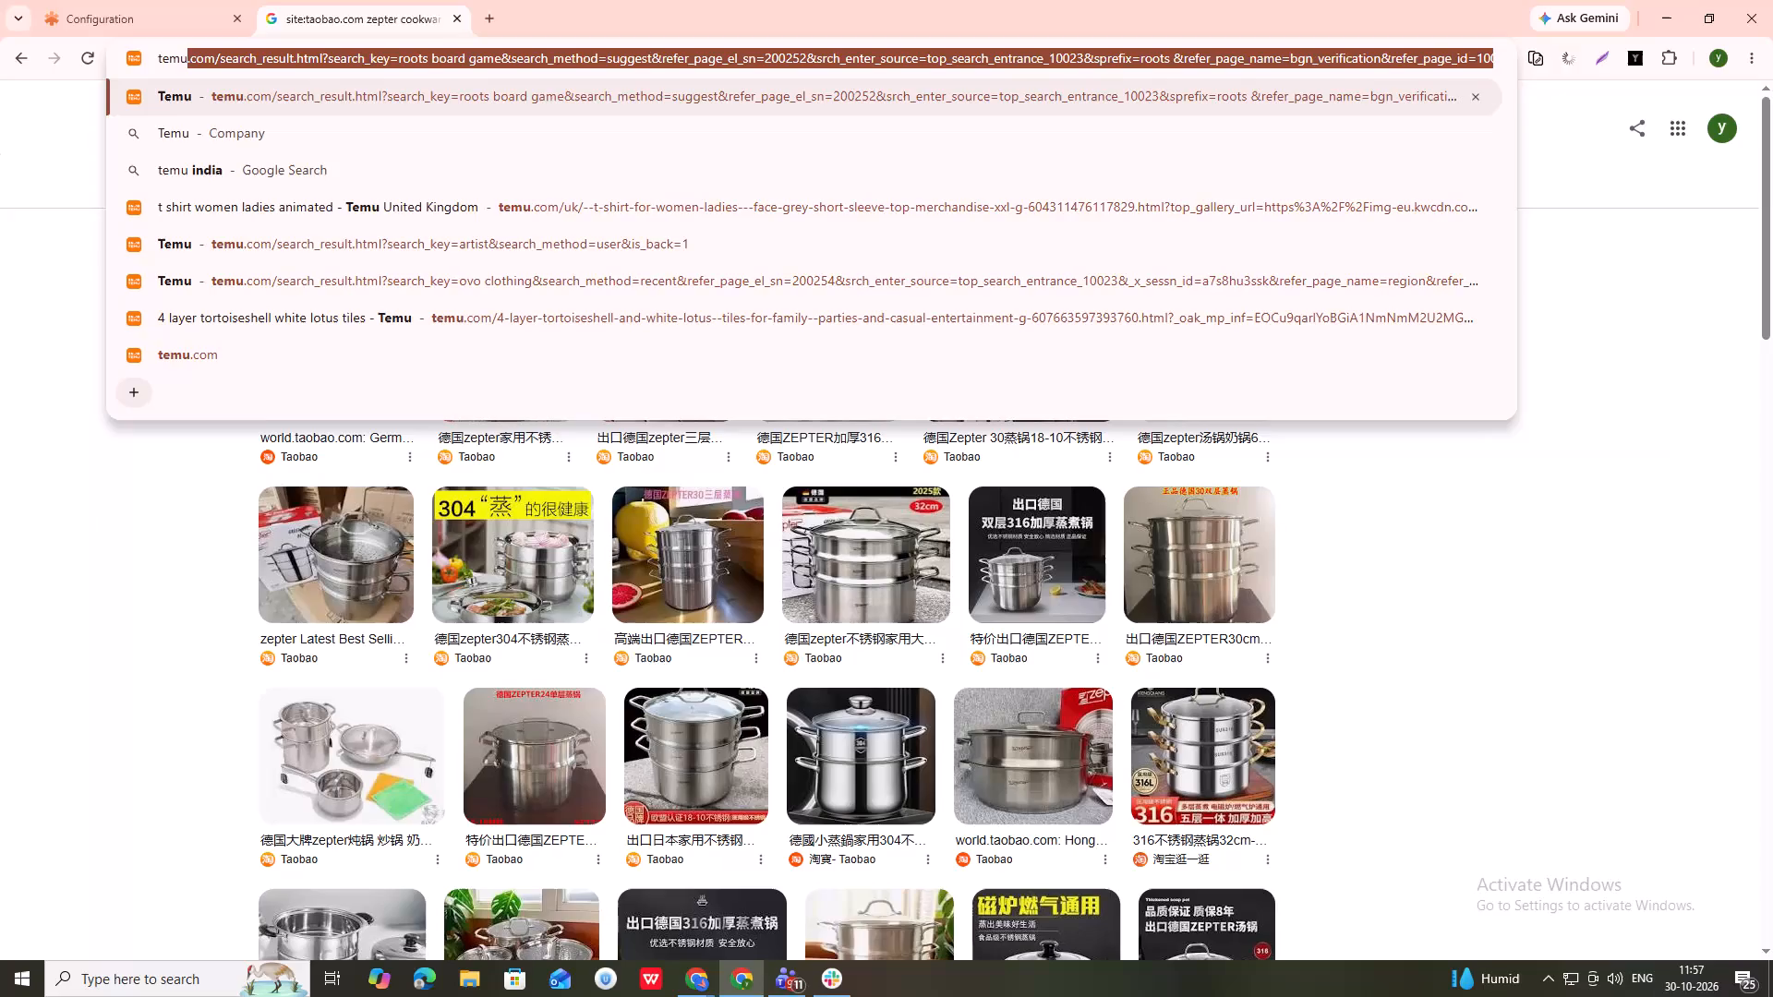
# Open the suggested Temu results page for "roots board game".
pyautogui.press('Return')
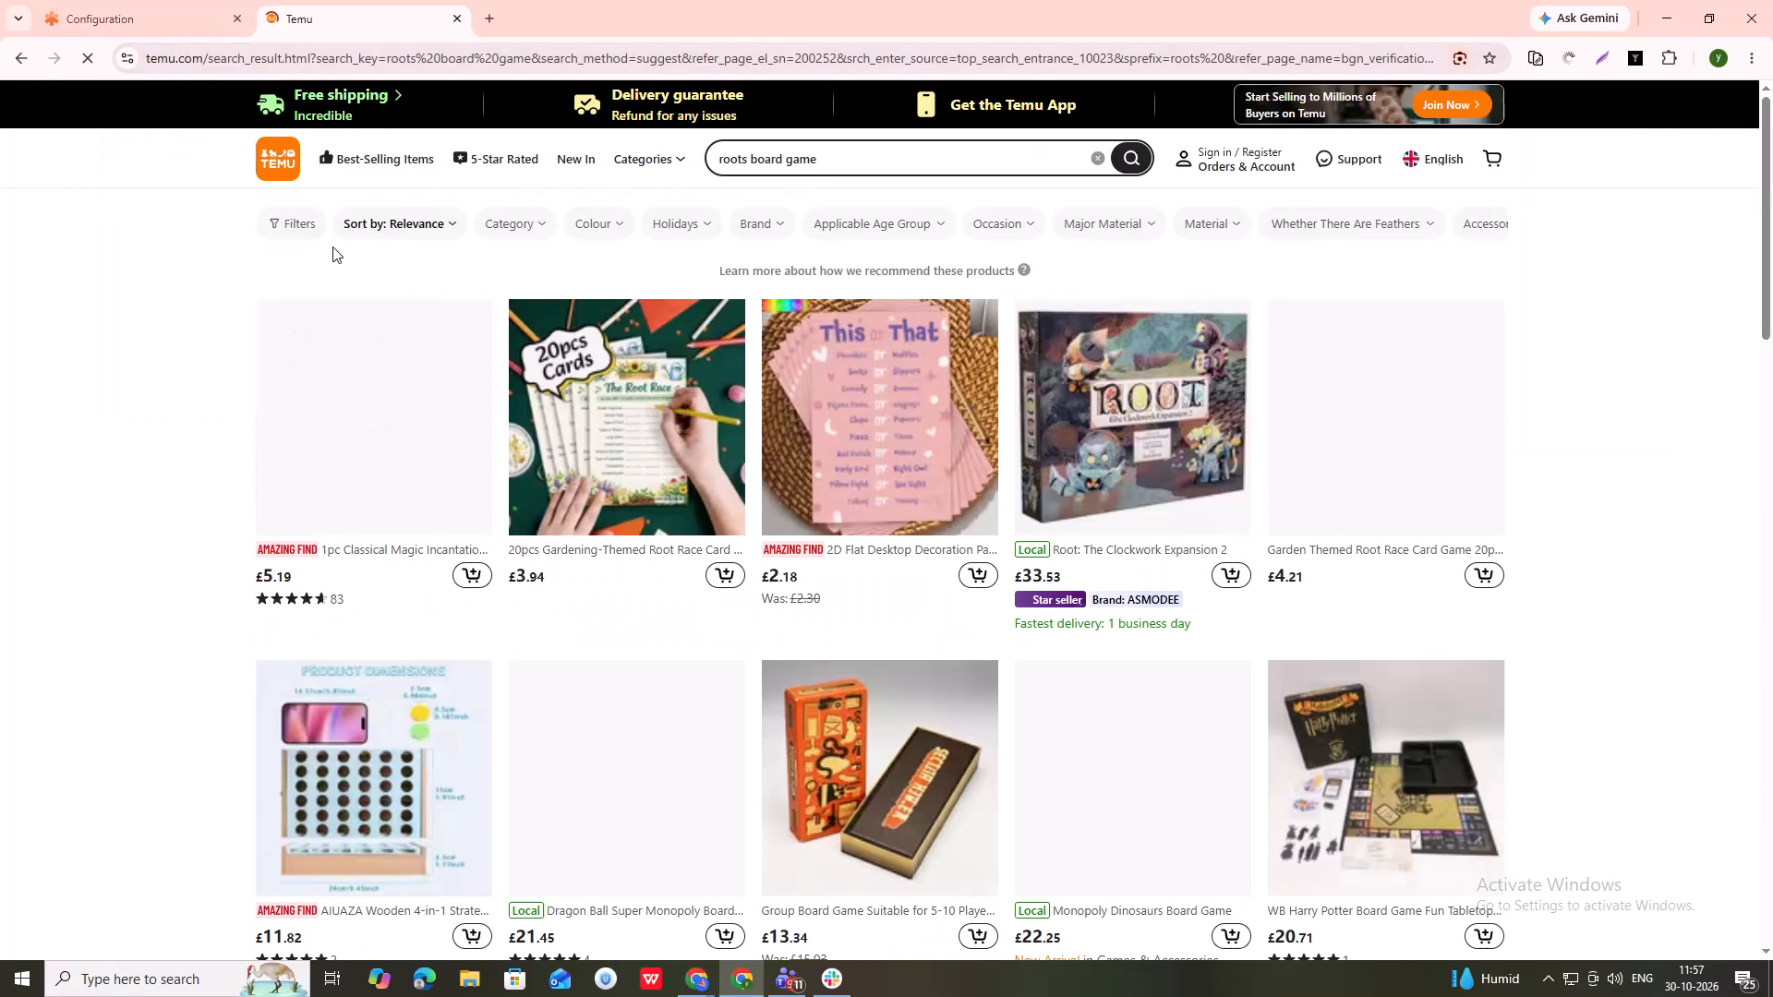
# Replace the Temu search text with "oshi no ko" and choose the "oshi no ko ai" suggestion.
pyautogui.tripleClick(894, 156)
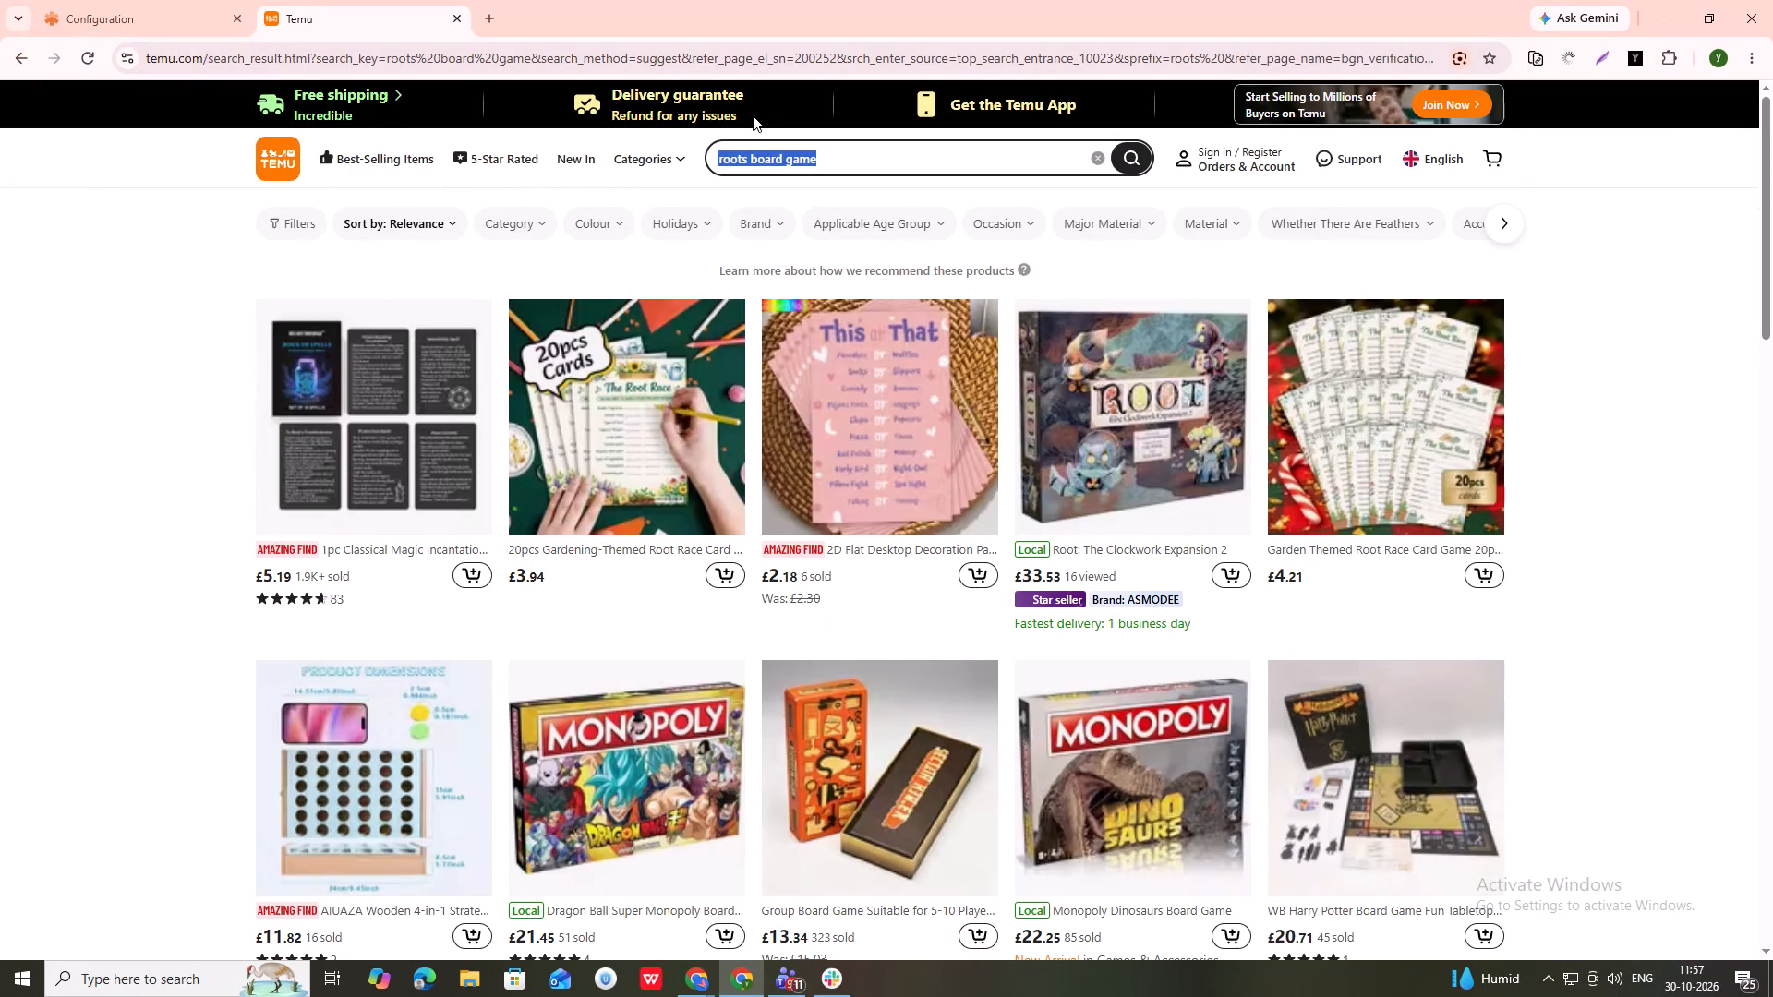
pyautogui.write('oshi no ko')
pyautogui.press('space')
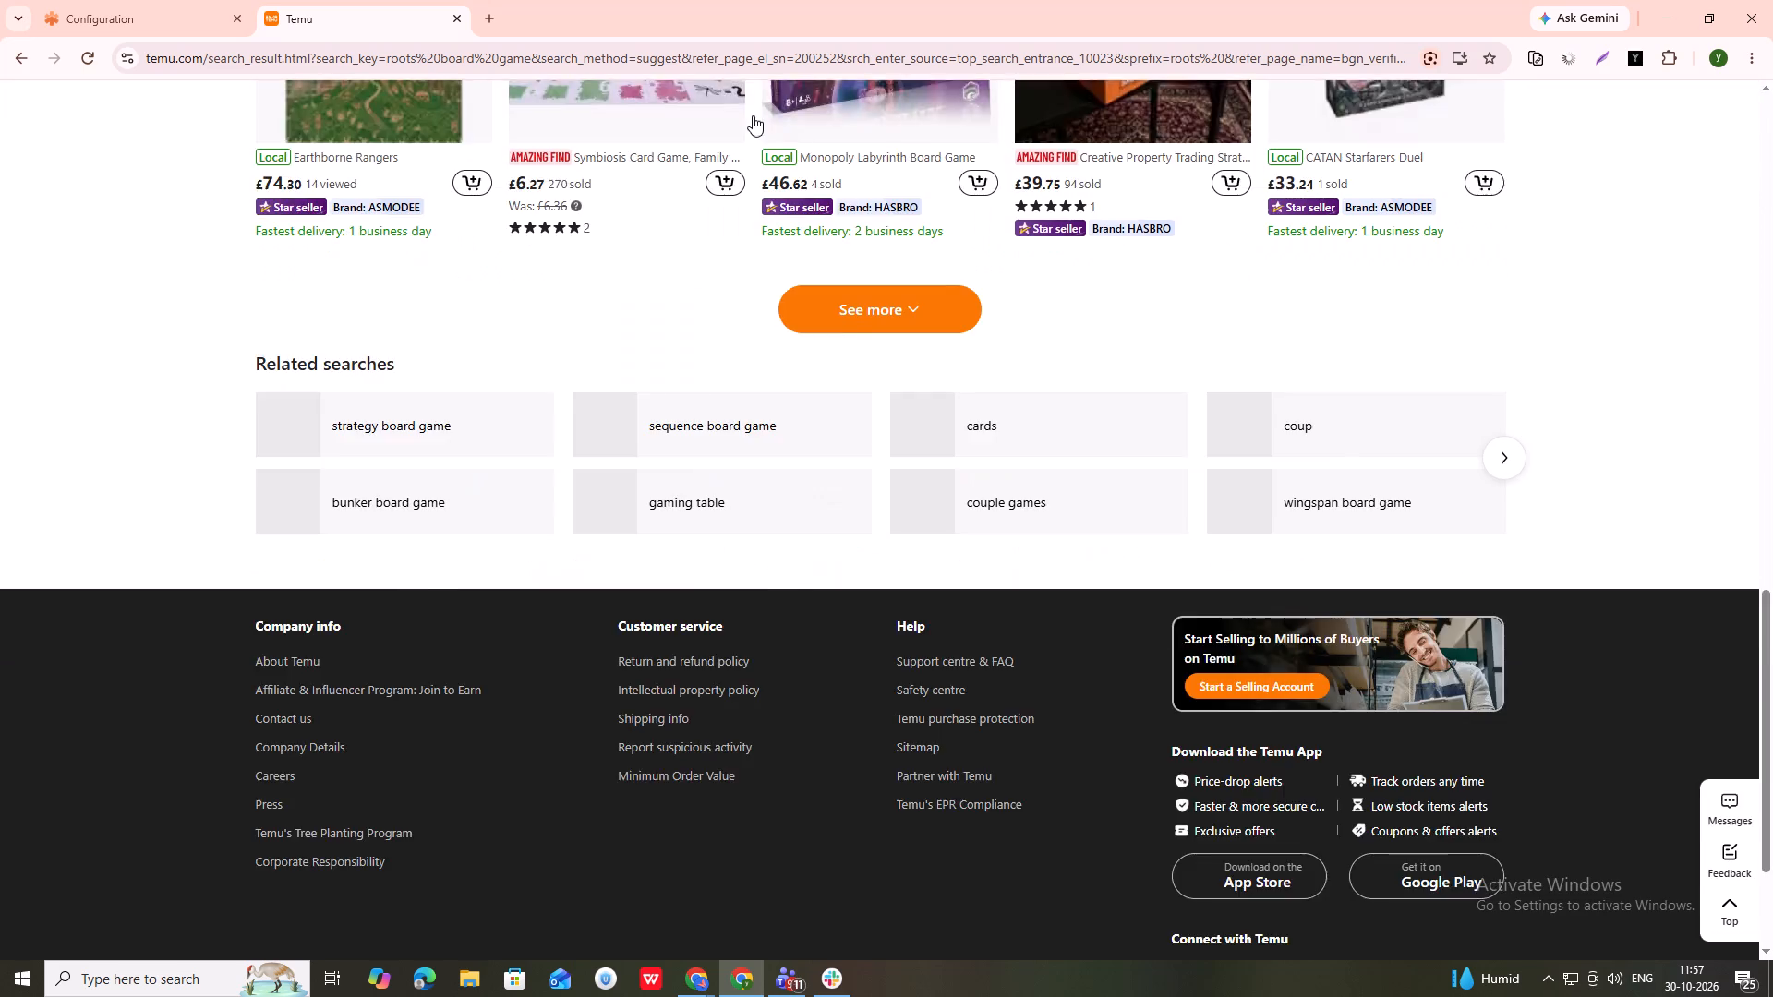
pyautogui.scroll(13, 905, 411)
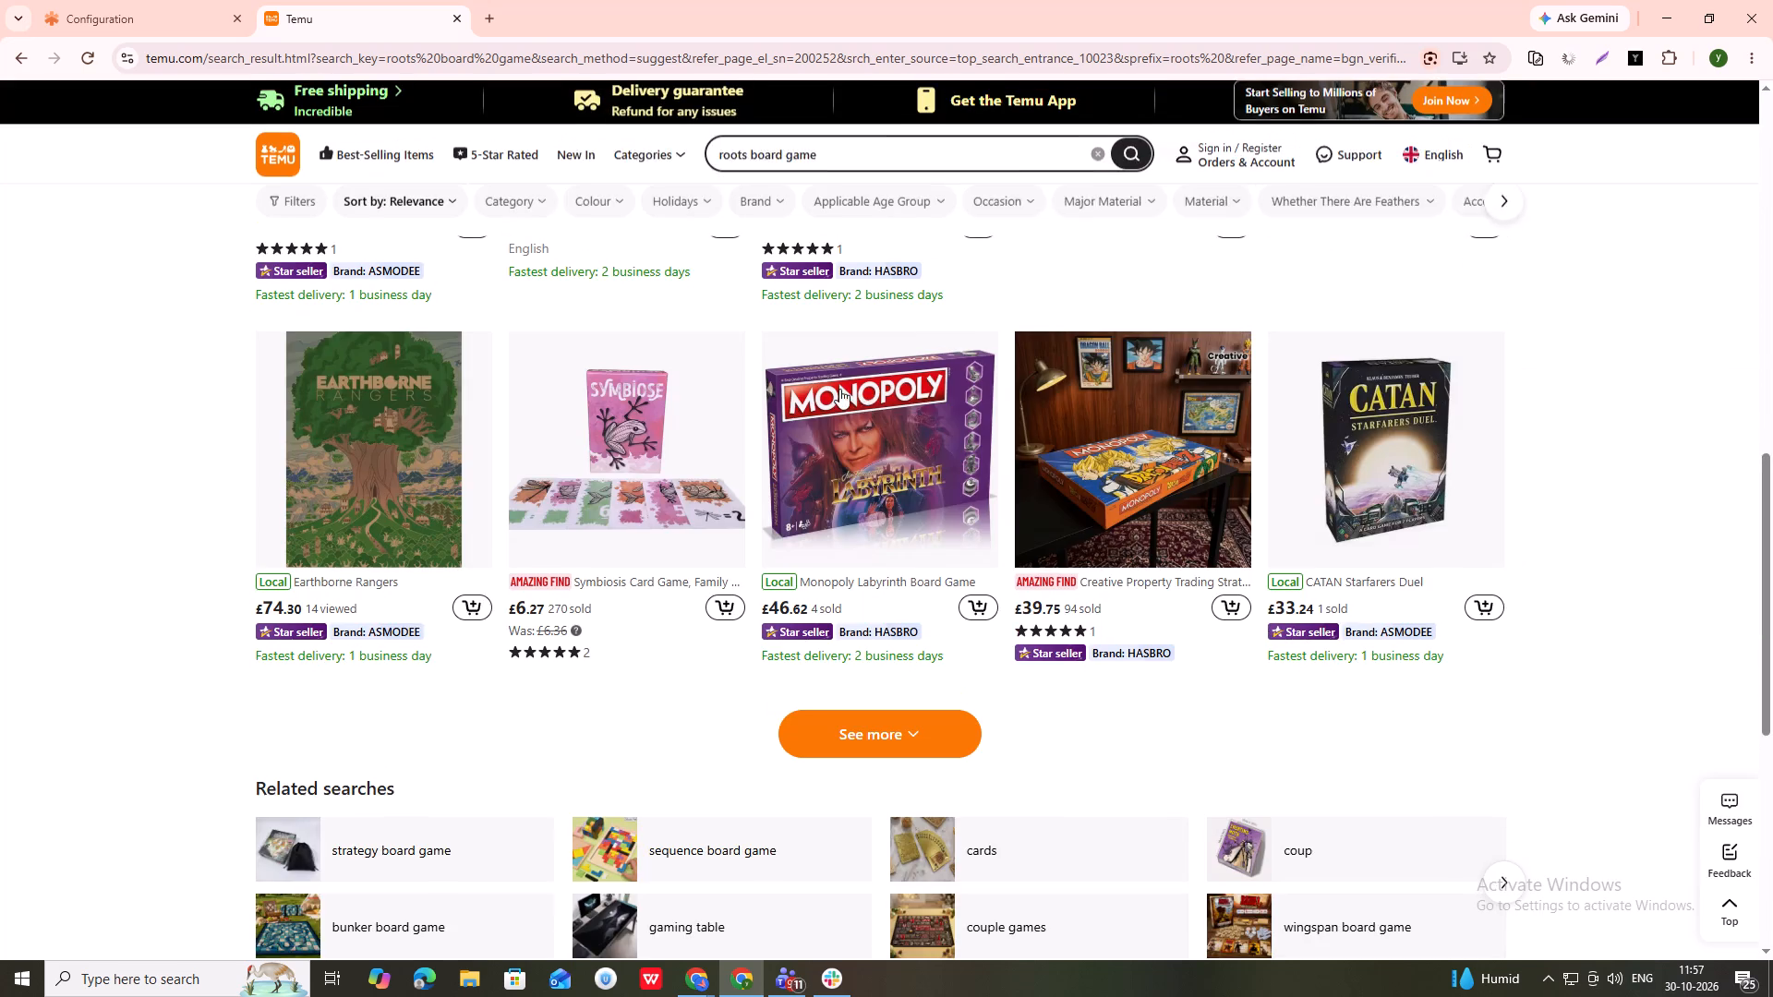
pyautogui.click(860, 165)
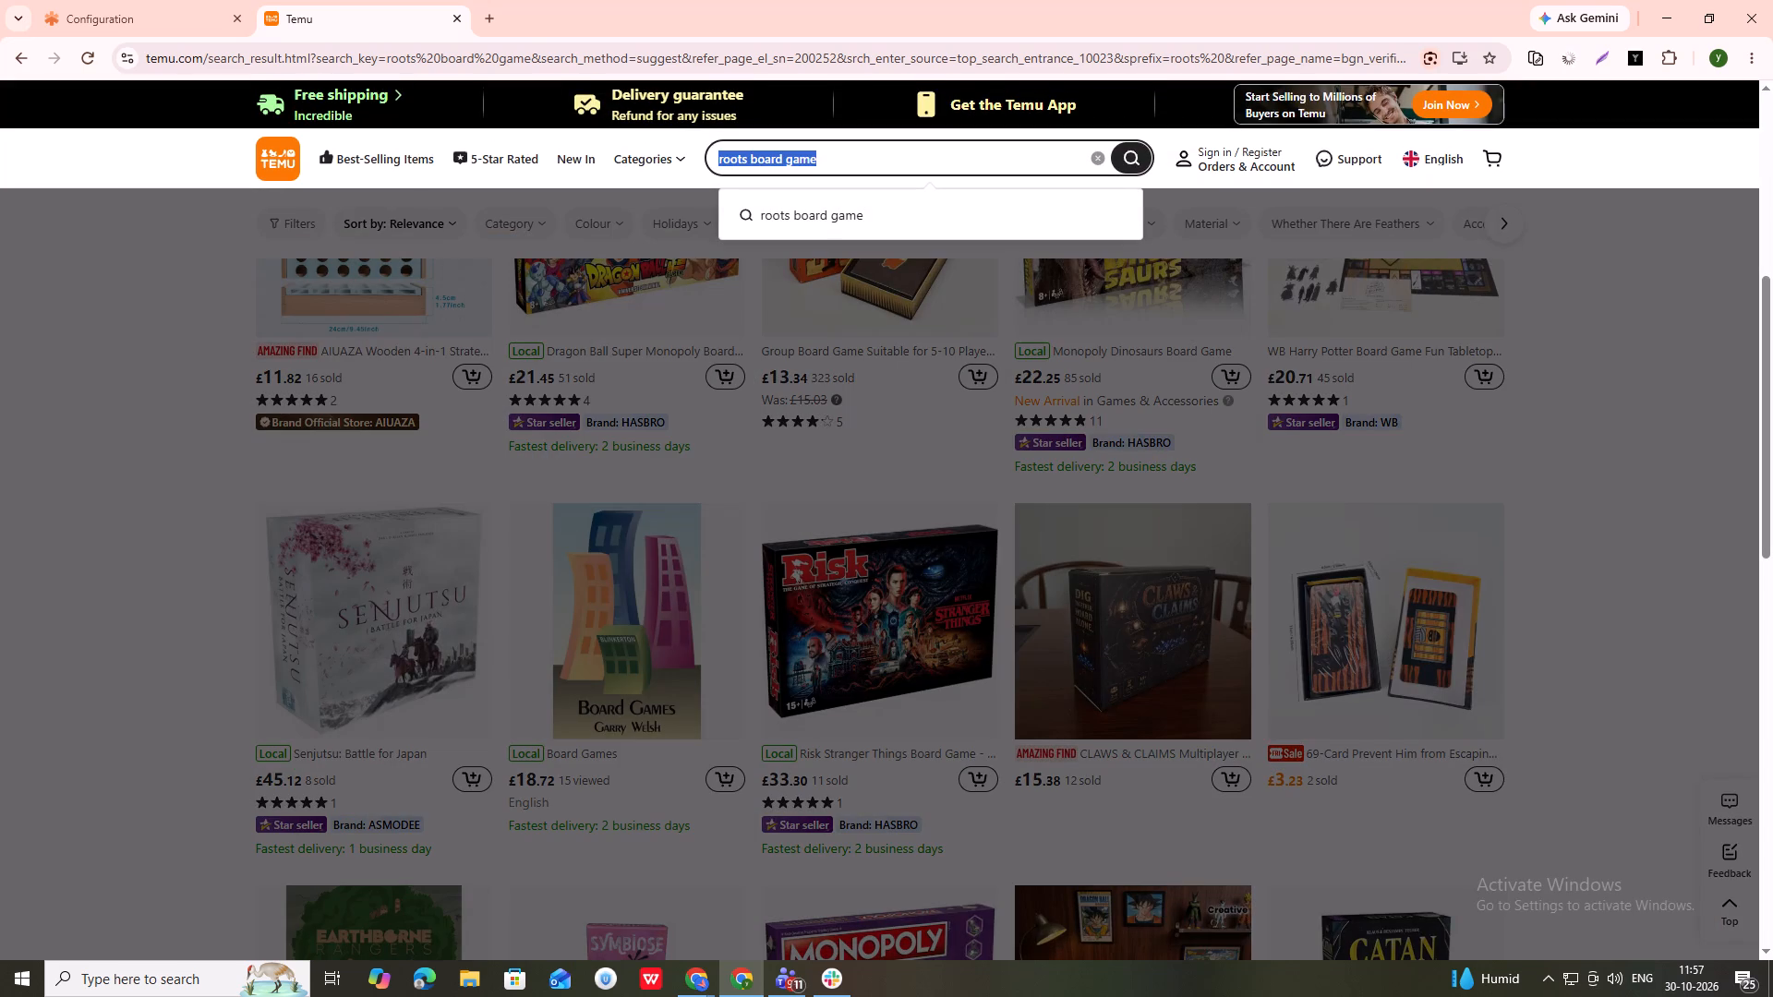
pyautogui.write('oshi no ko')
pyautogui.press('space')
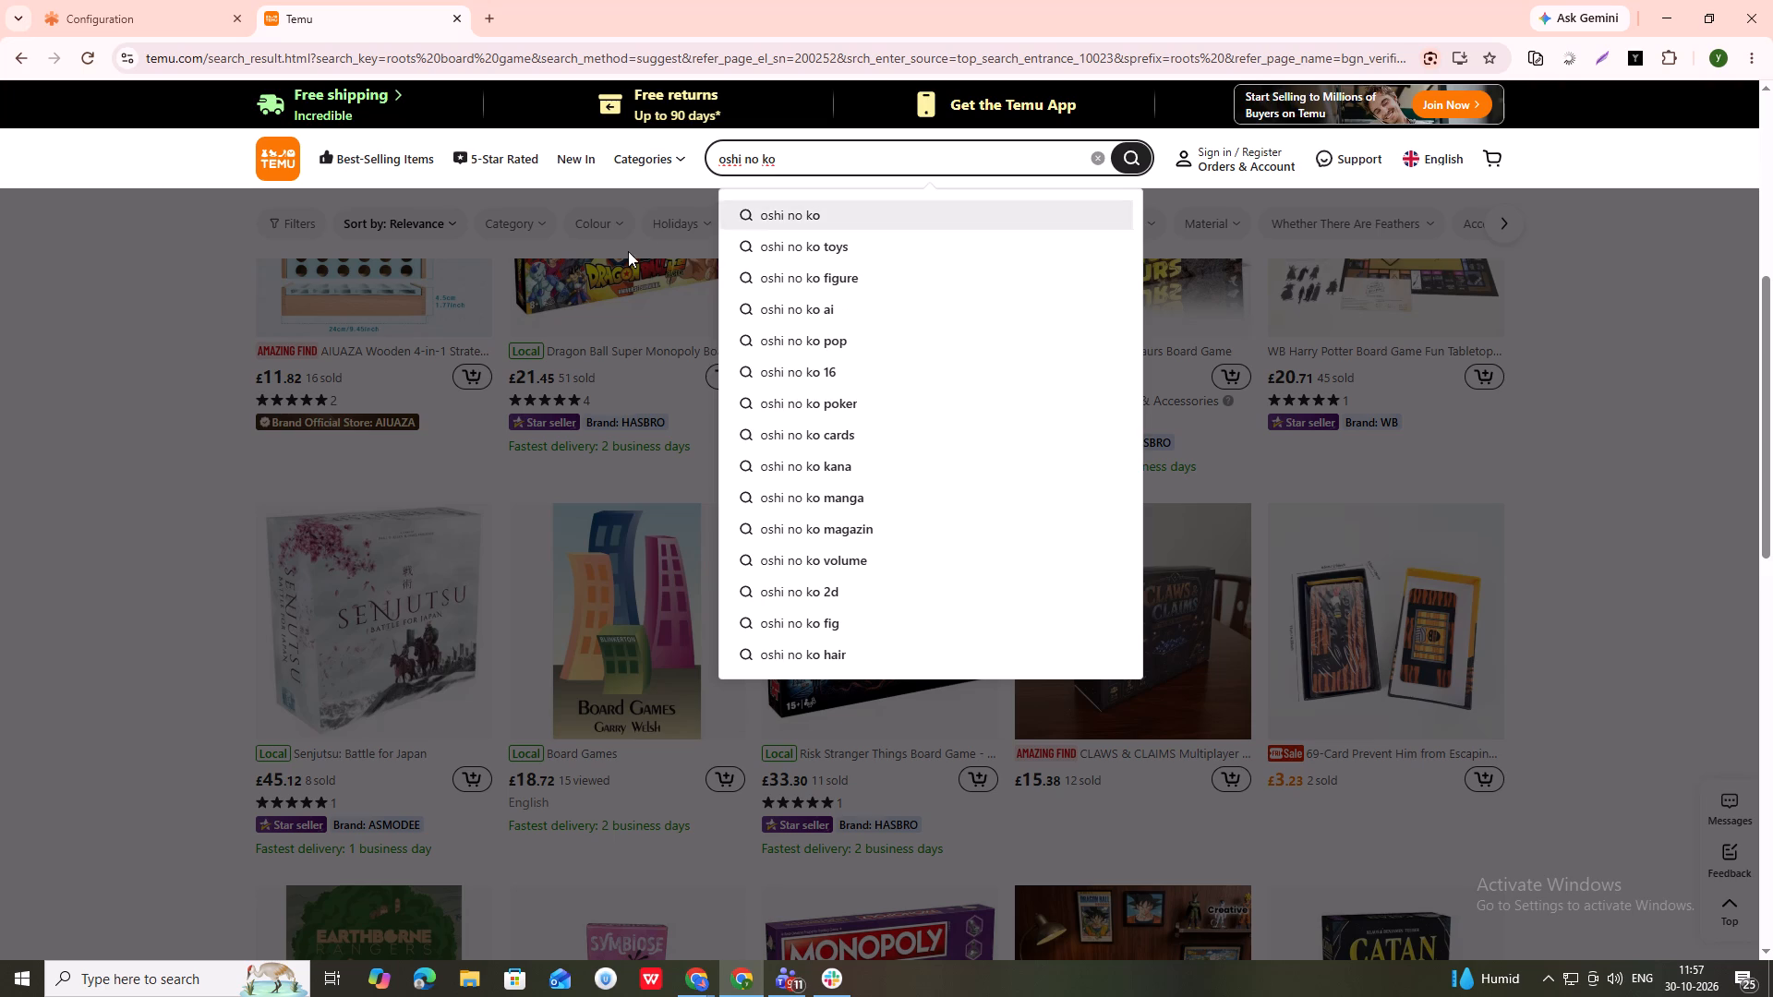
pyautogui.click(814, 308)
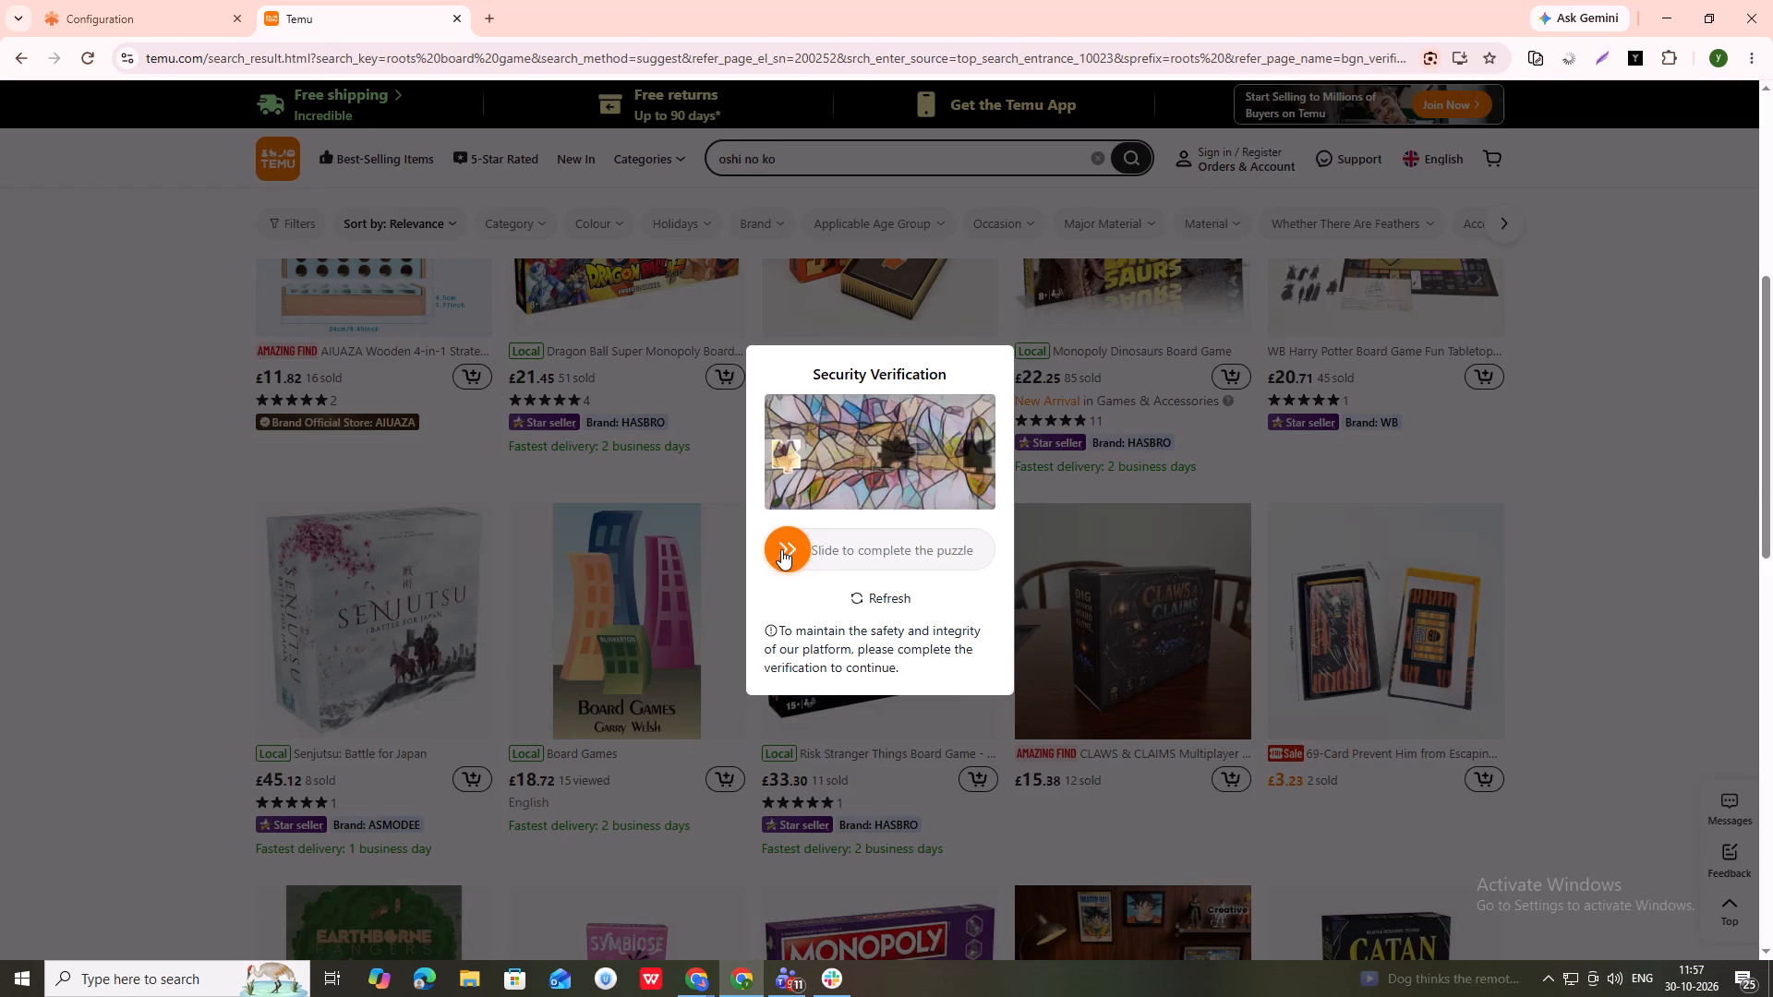
# Complete the sliding puzzle in the security verification.
pyautogui.moveTo(782, 547); pyautogui.dragTo(960, 547)
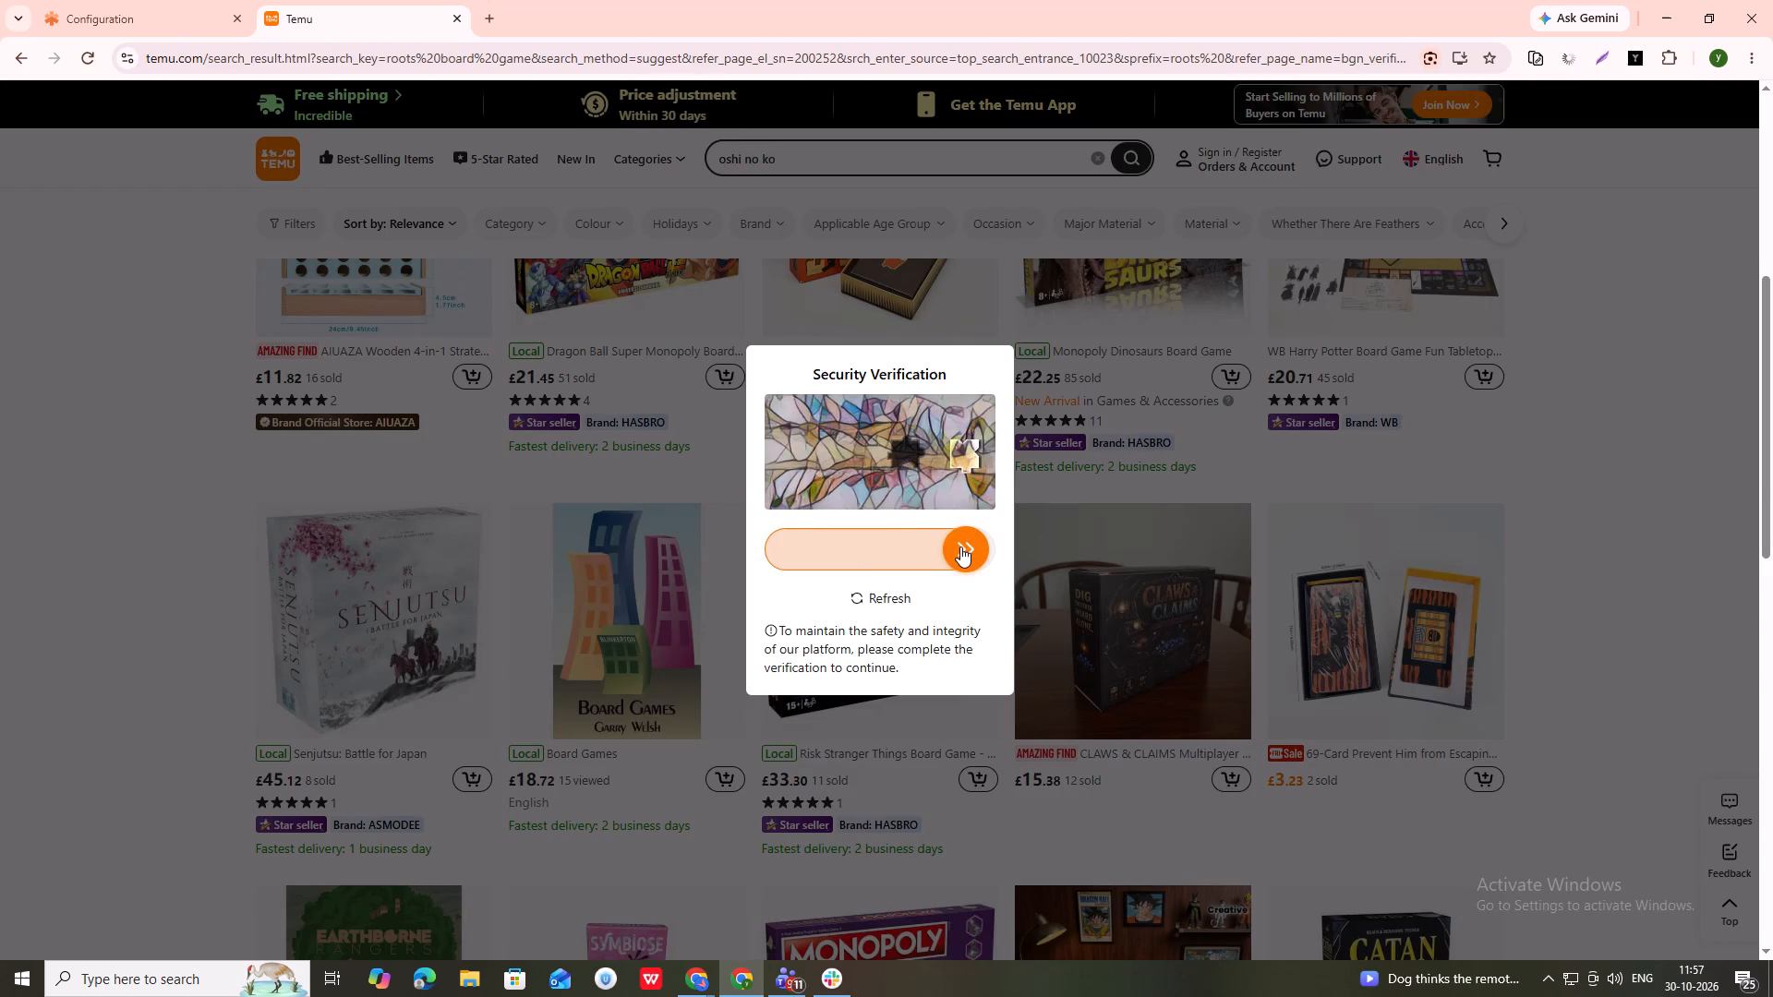
pyautogui.moveTo(960, 547); pyautogui.dragTo(962, 547)
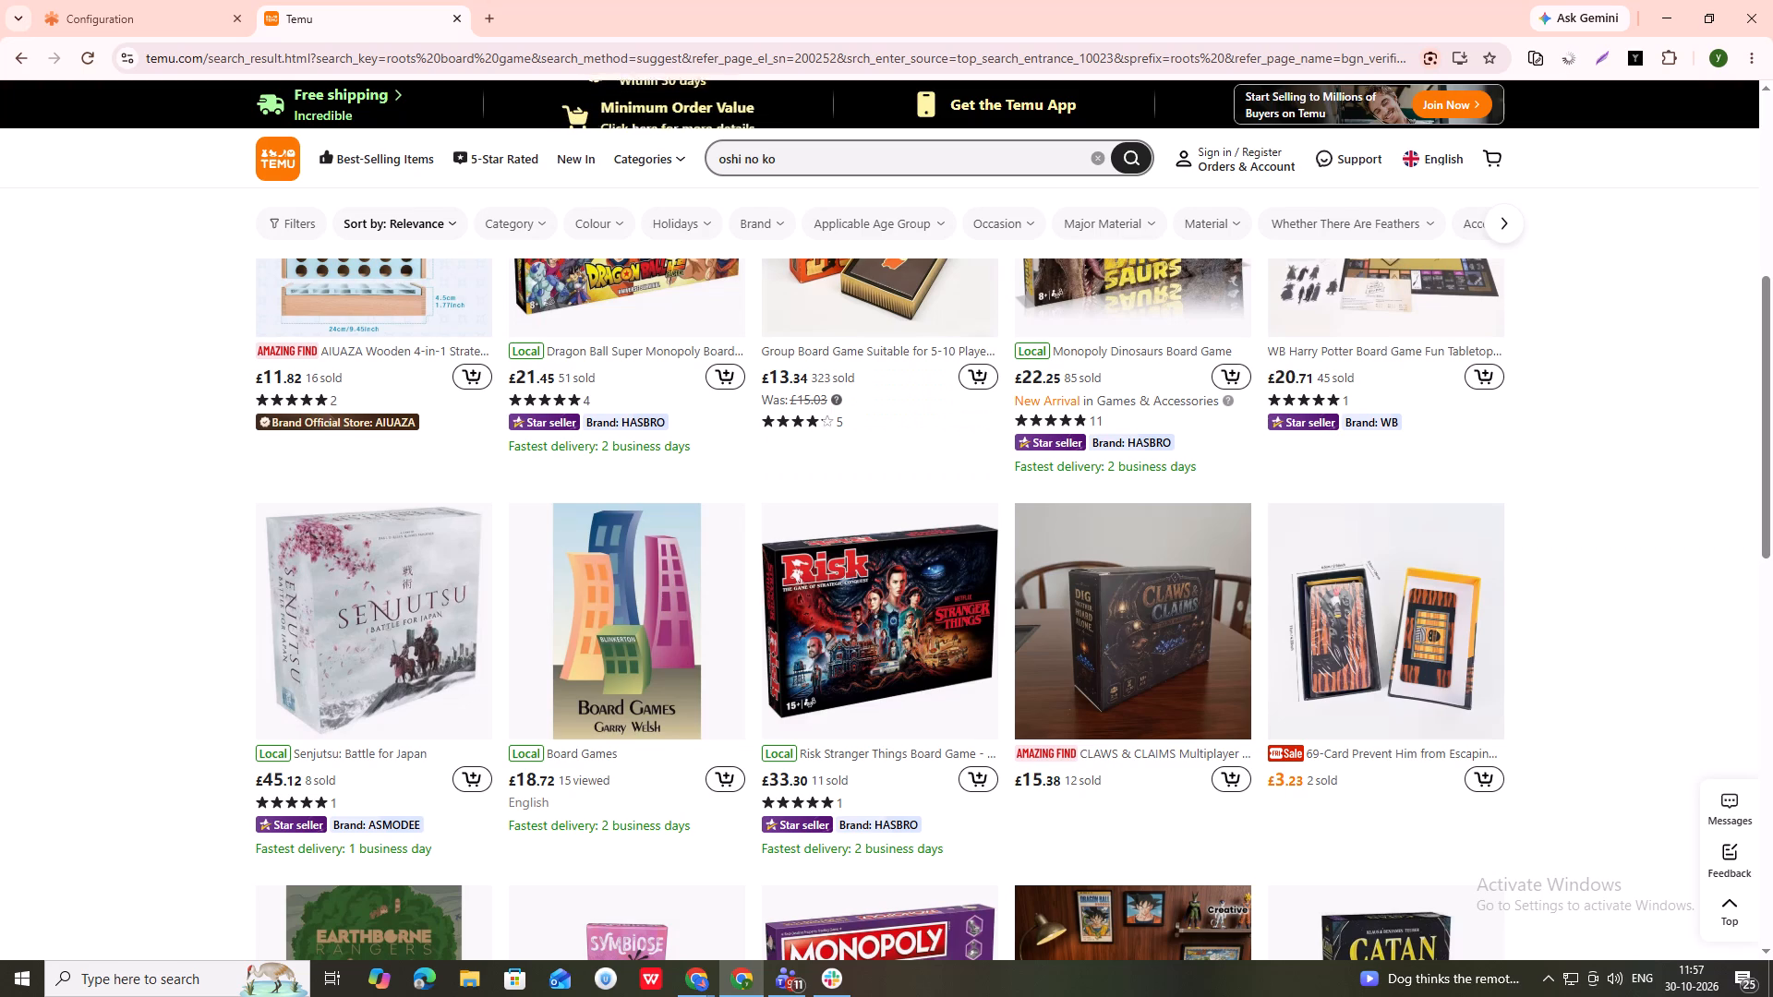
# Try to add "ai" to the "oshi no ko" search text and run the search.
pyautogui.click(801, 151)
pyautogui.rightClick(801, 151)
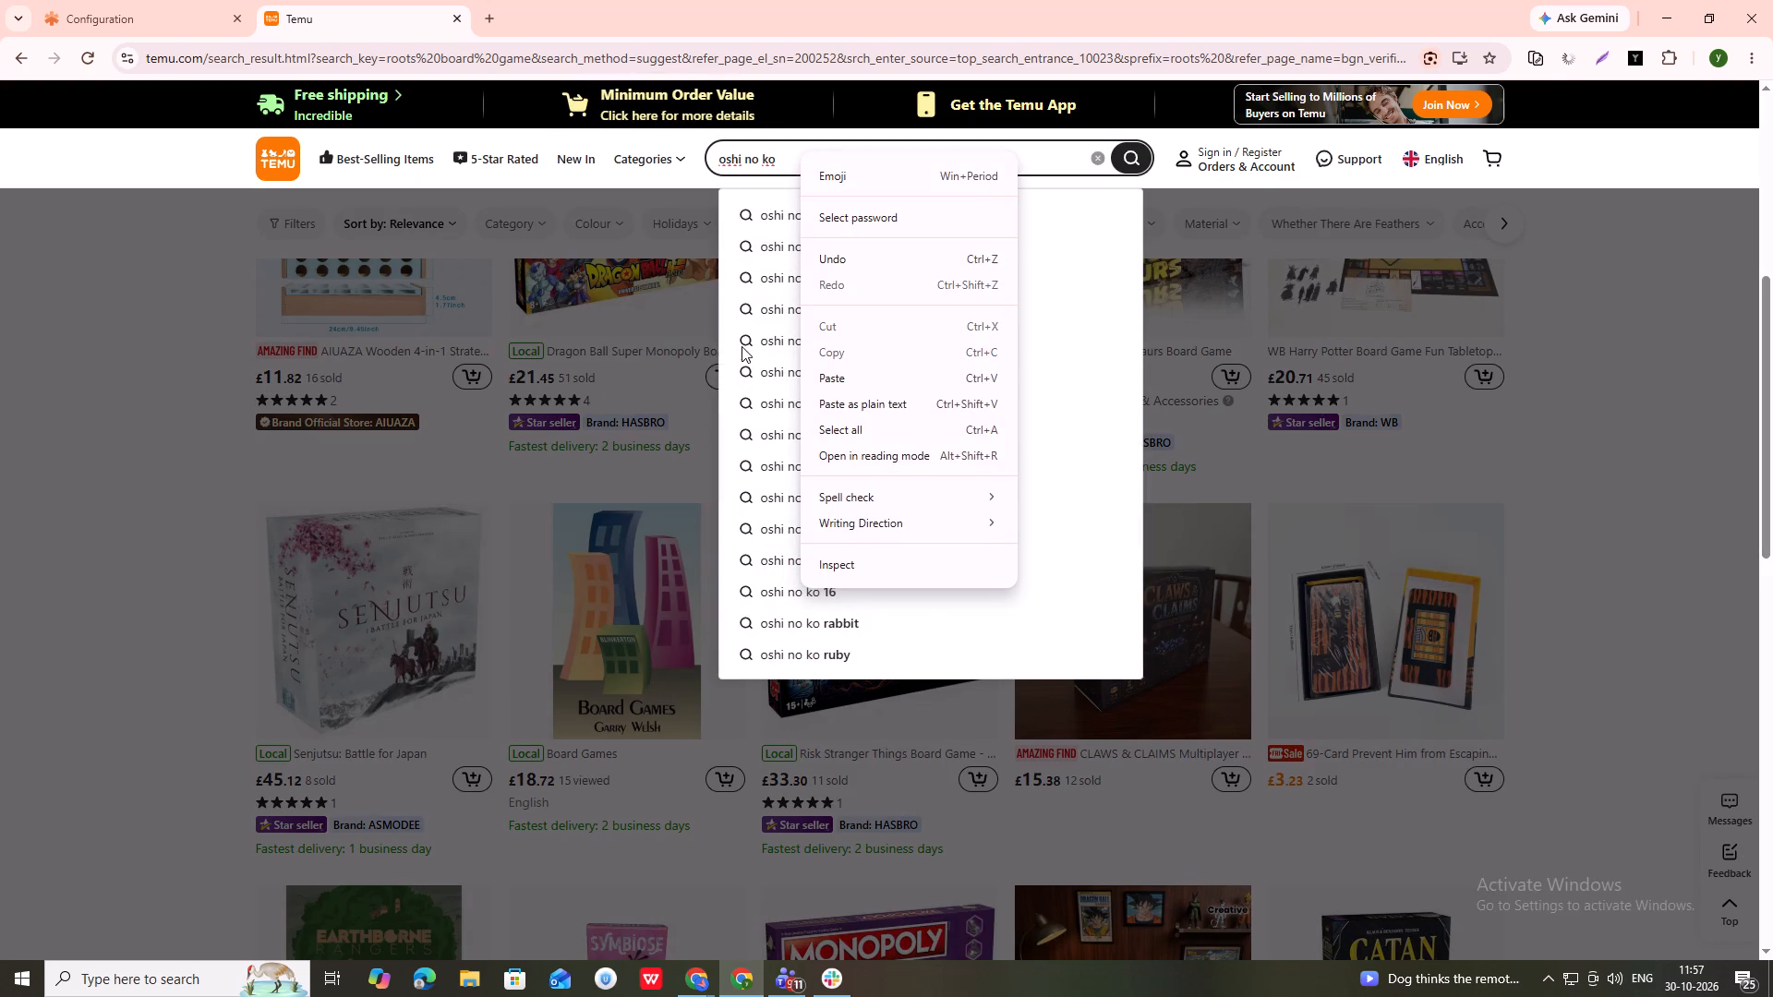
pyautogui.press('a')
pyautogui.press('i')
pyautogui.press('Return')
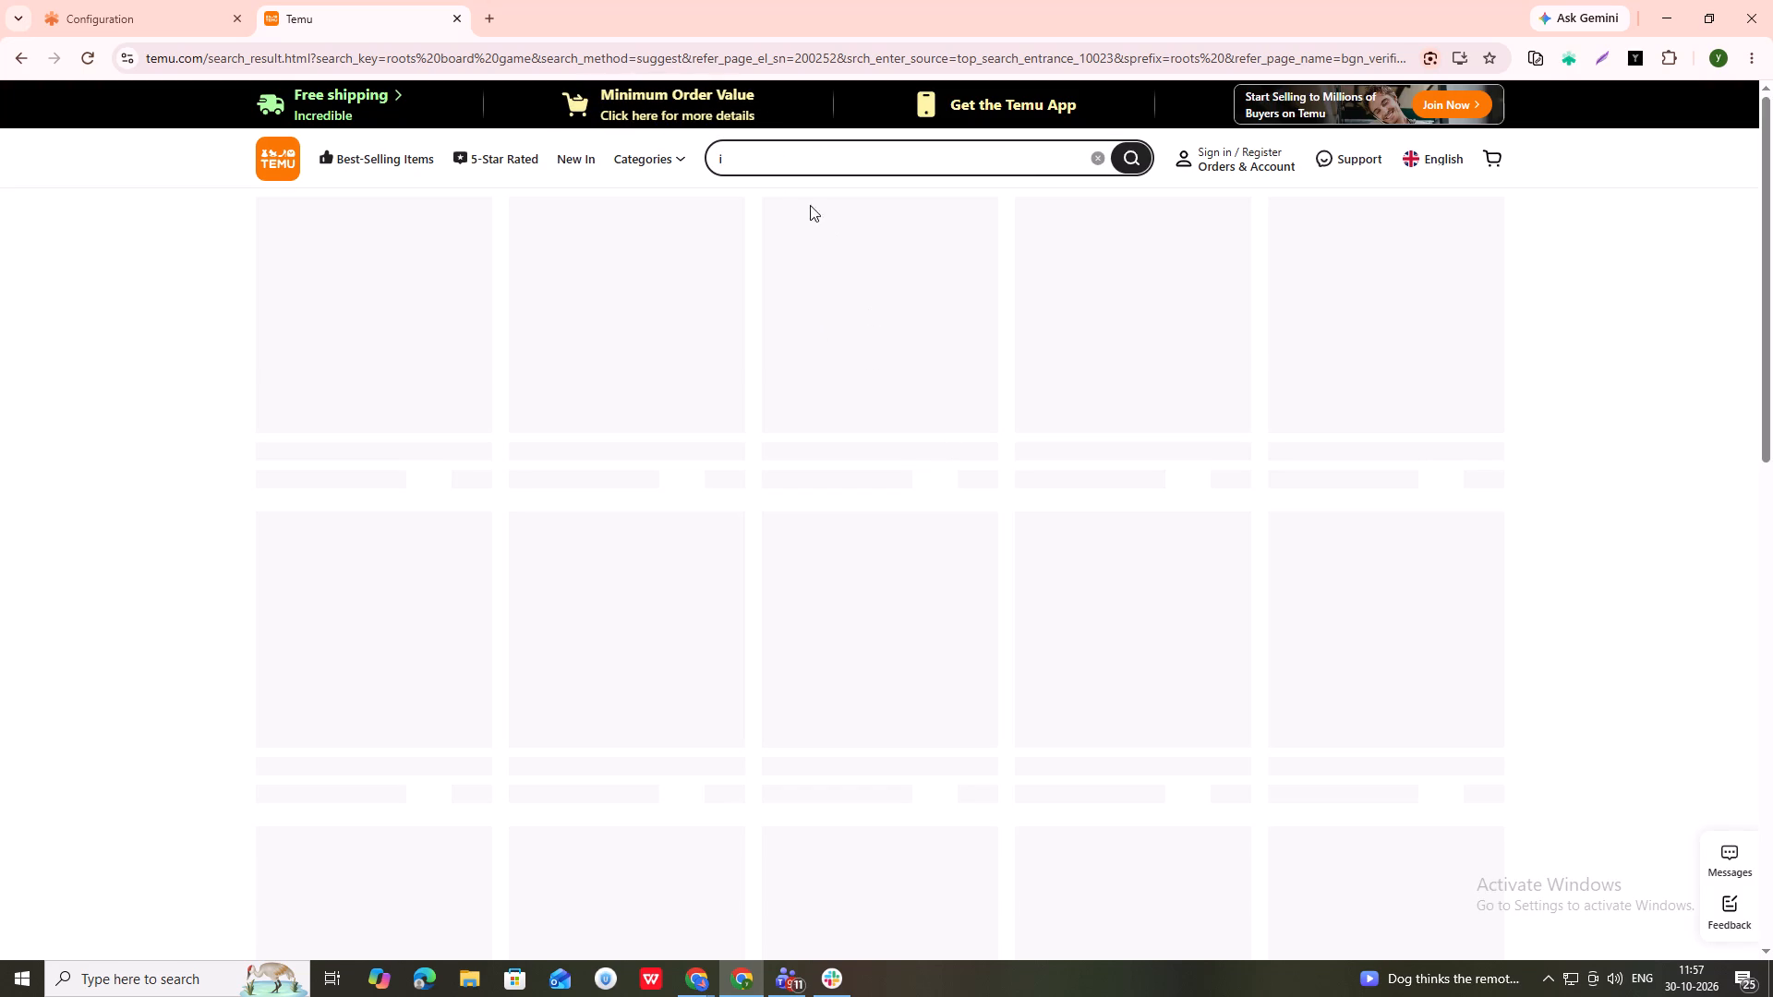
# Replace the search text with "oshi".
pyautogui.click(742, 162)
pyautogui.press('BackSpace')
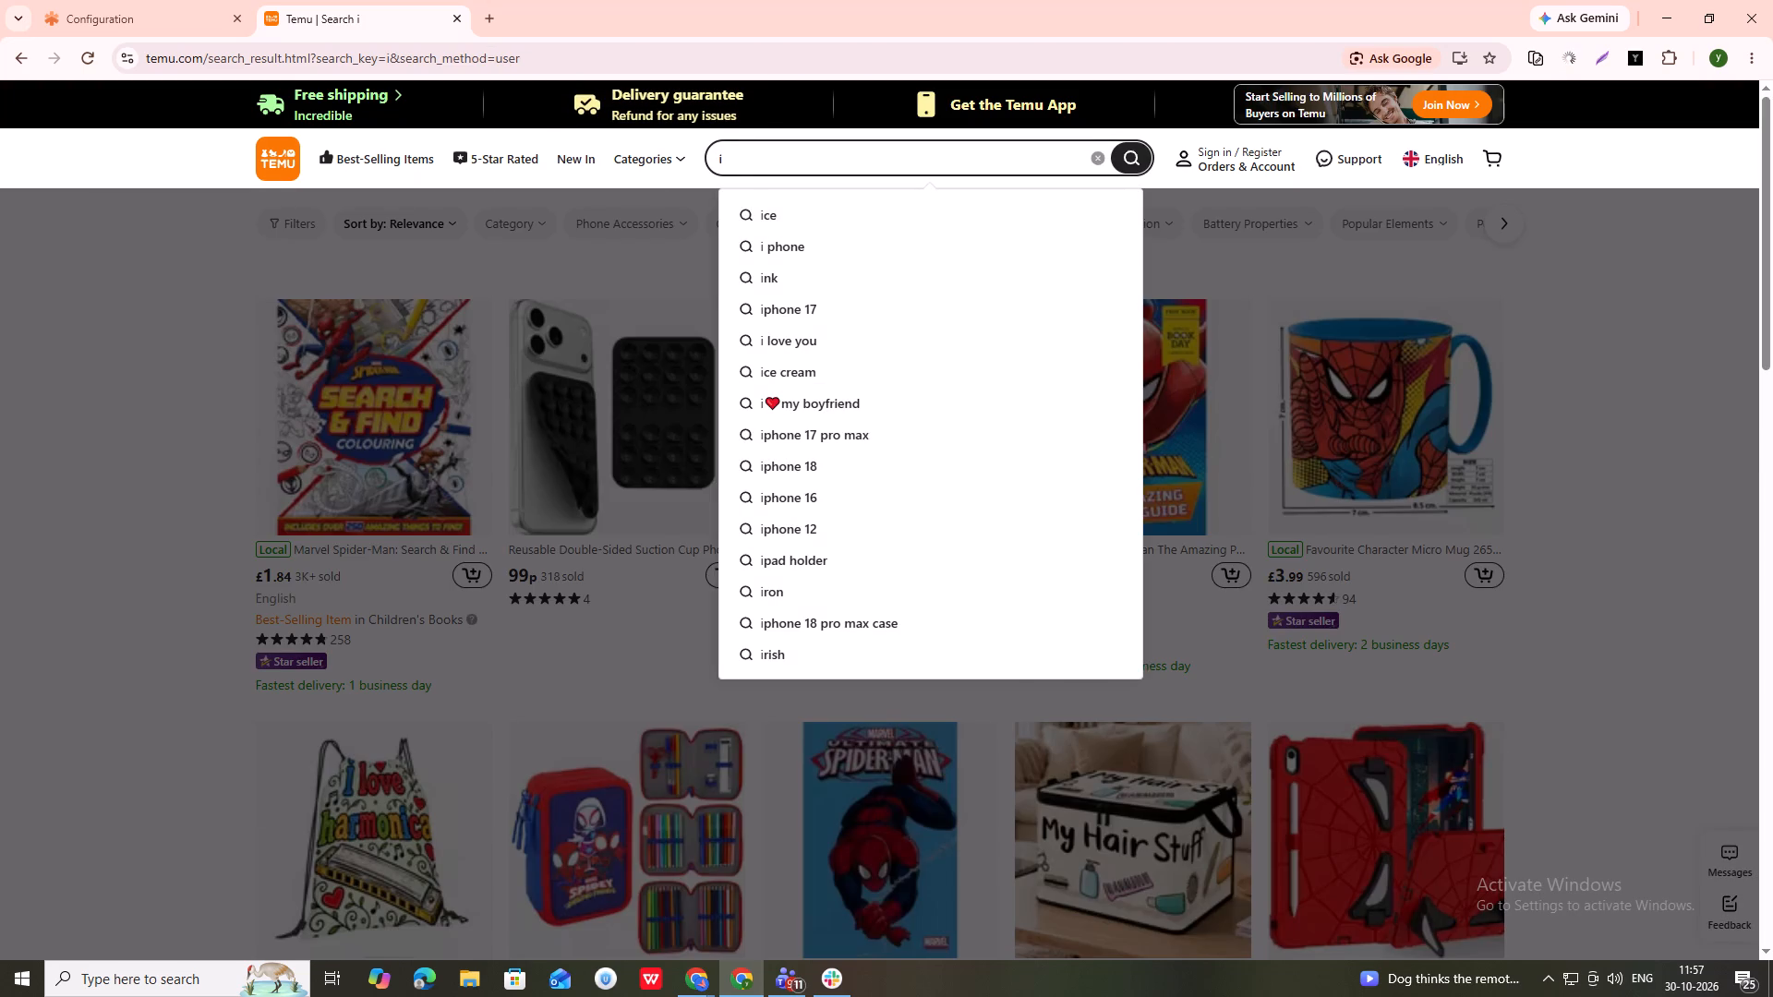
pyautogui.write('oshi')
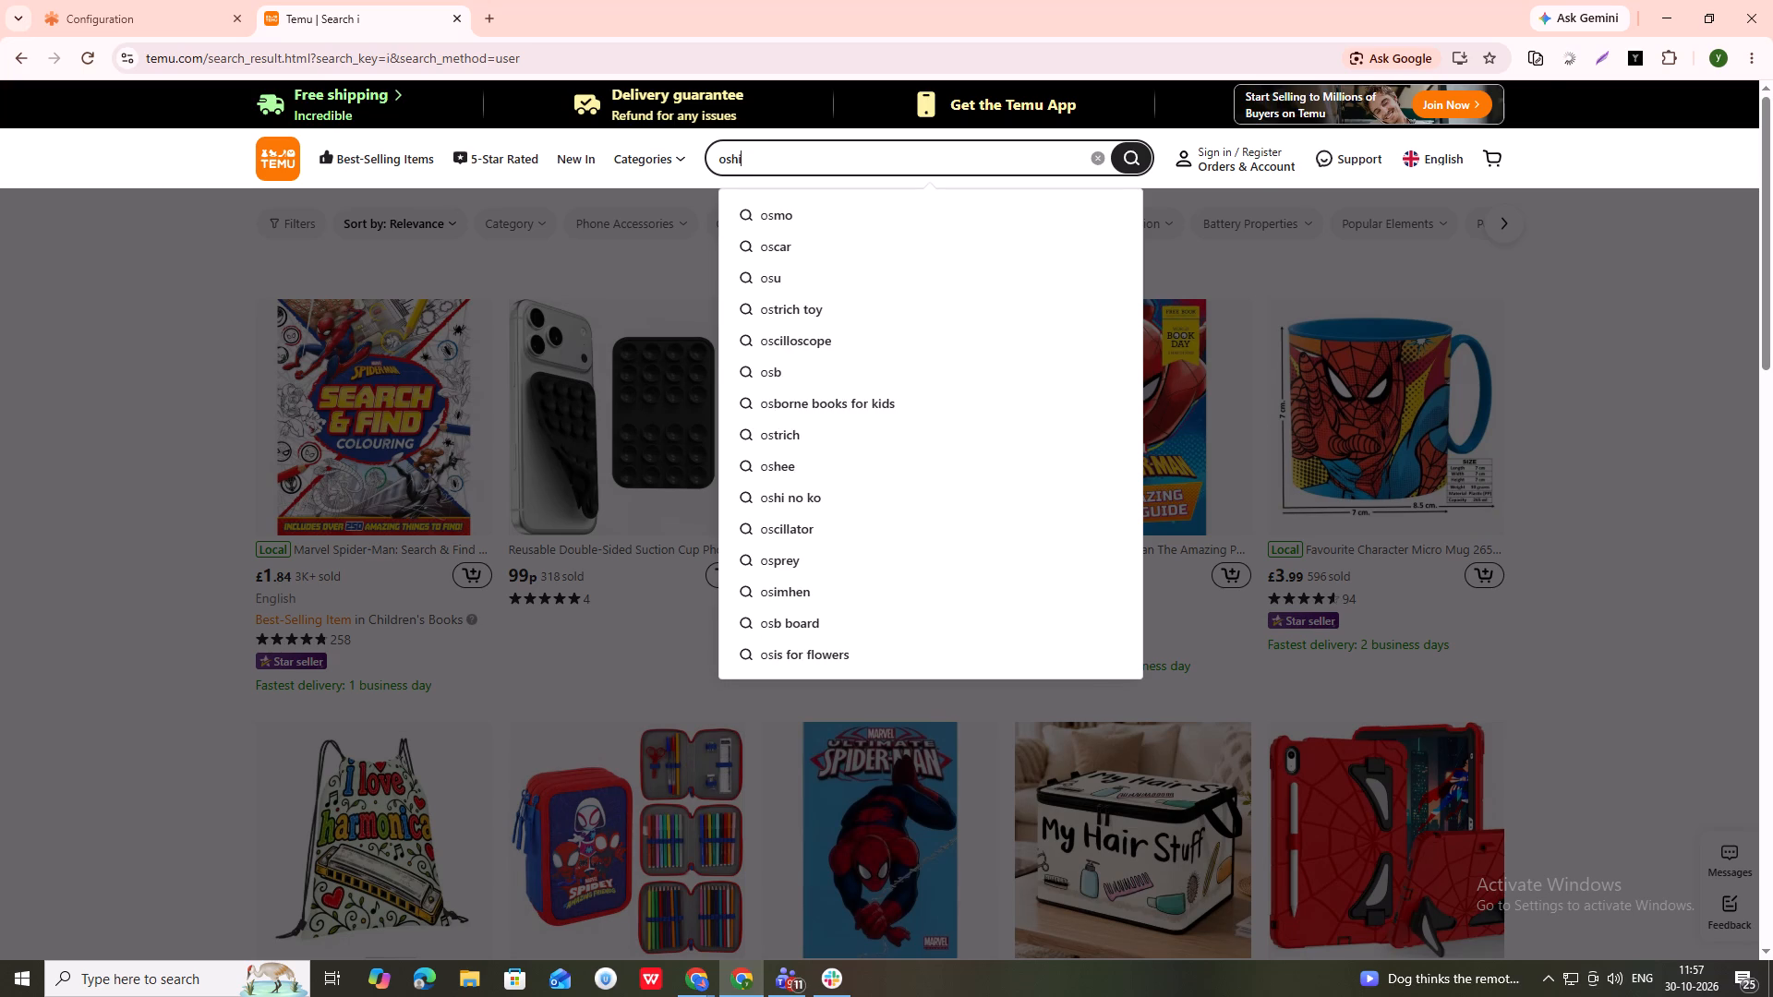
pyautogui.press('space')
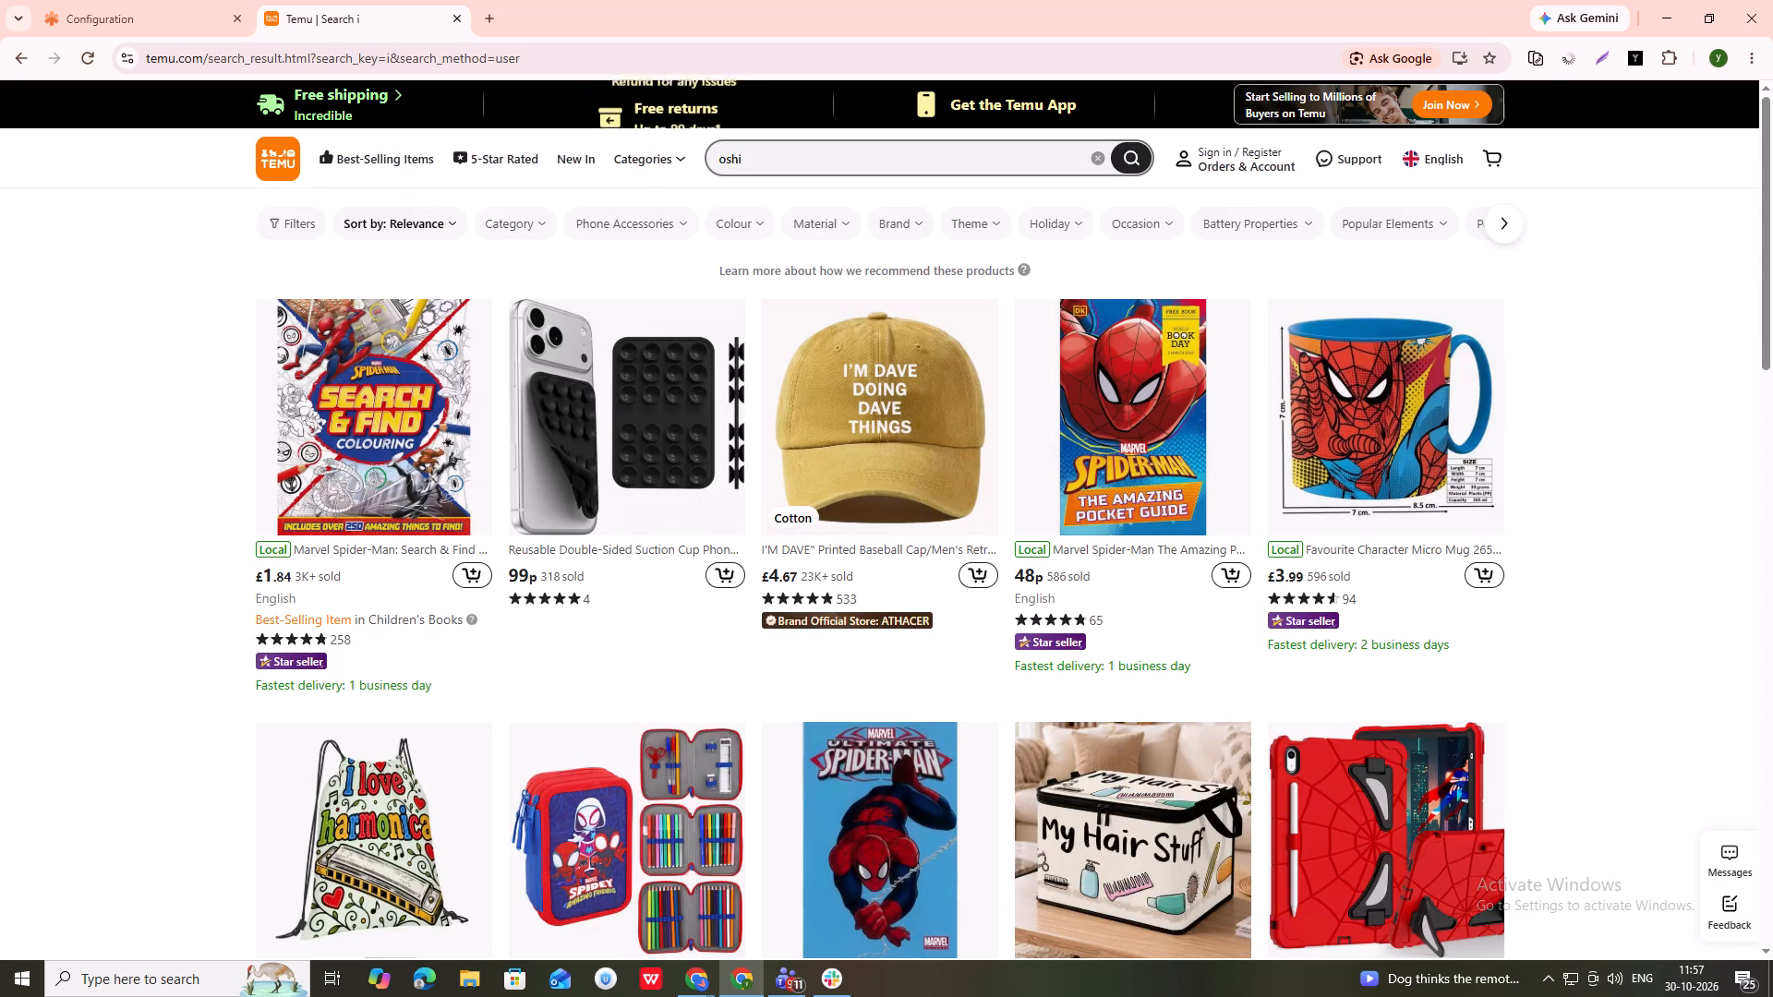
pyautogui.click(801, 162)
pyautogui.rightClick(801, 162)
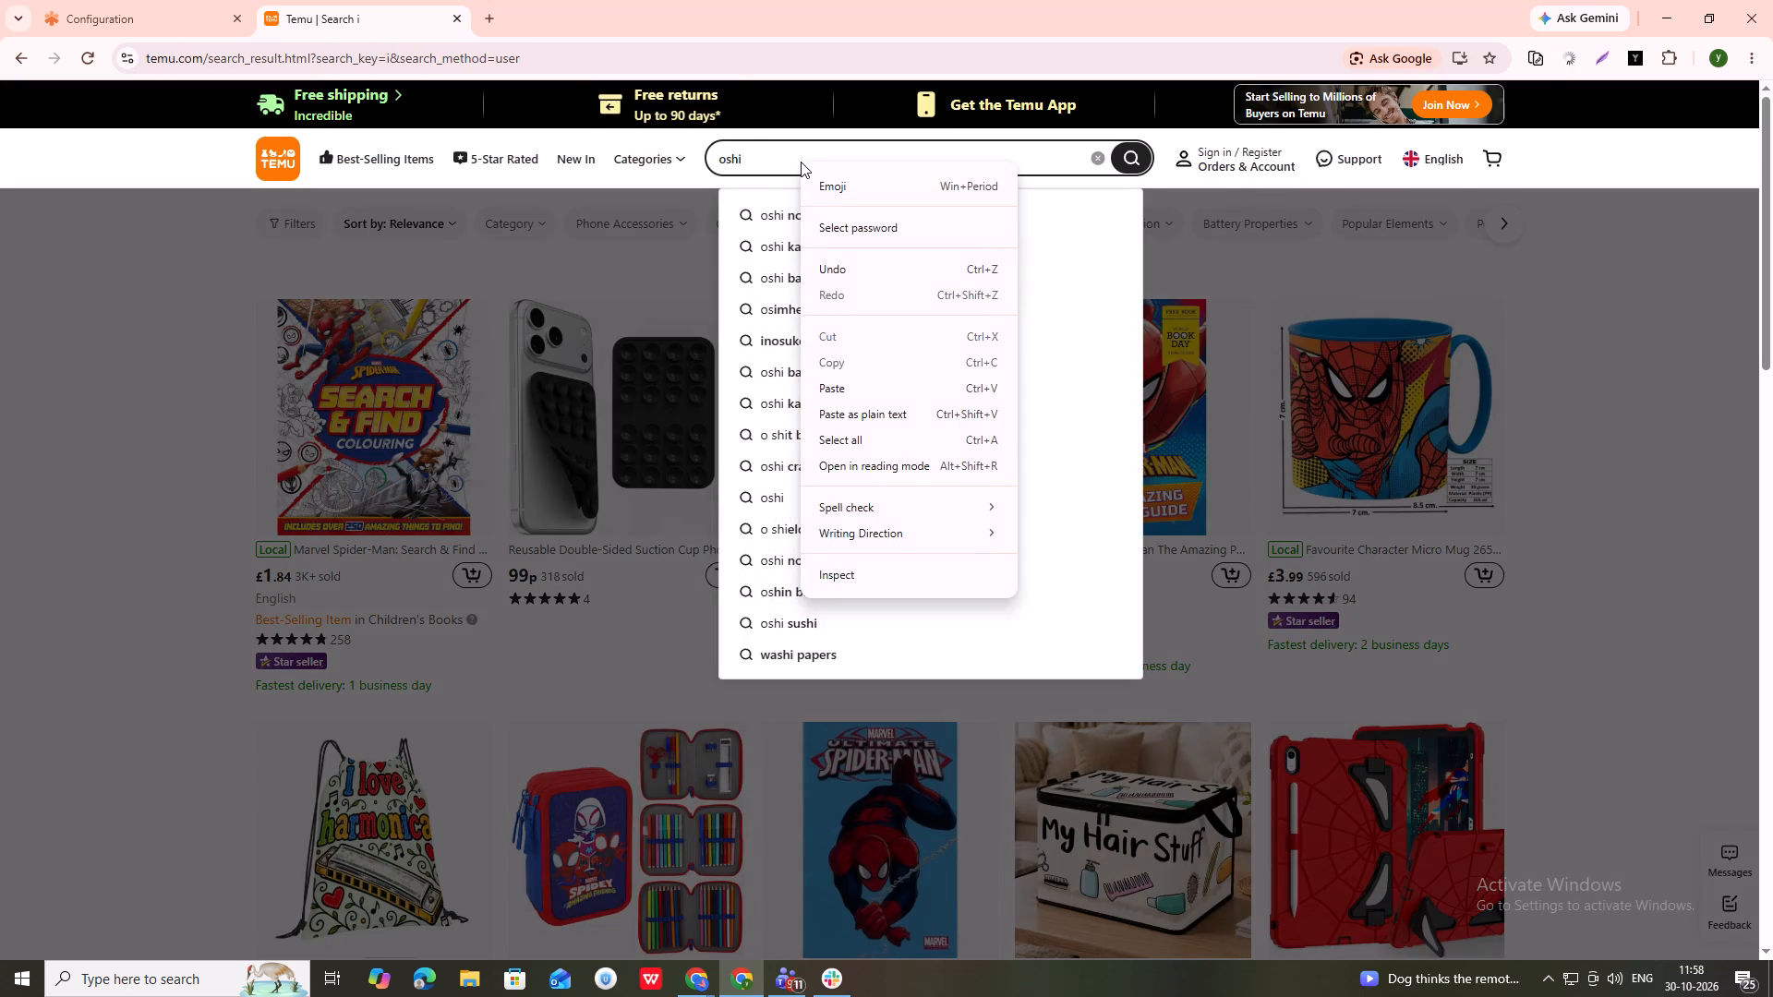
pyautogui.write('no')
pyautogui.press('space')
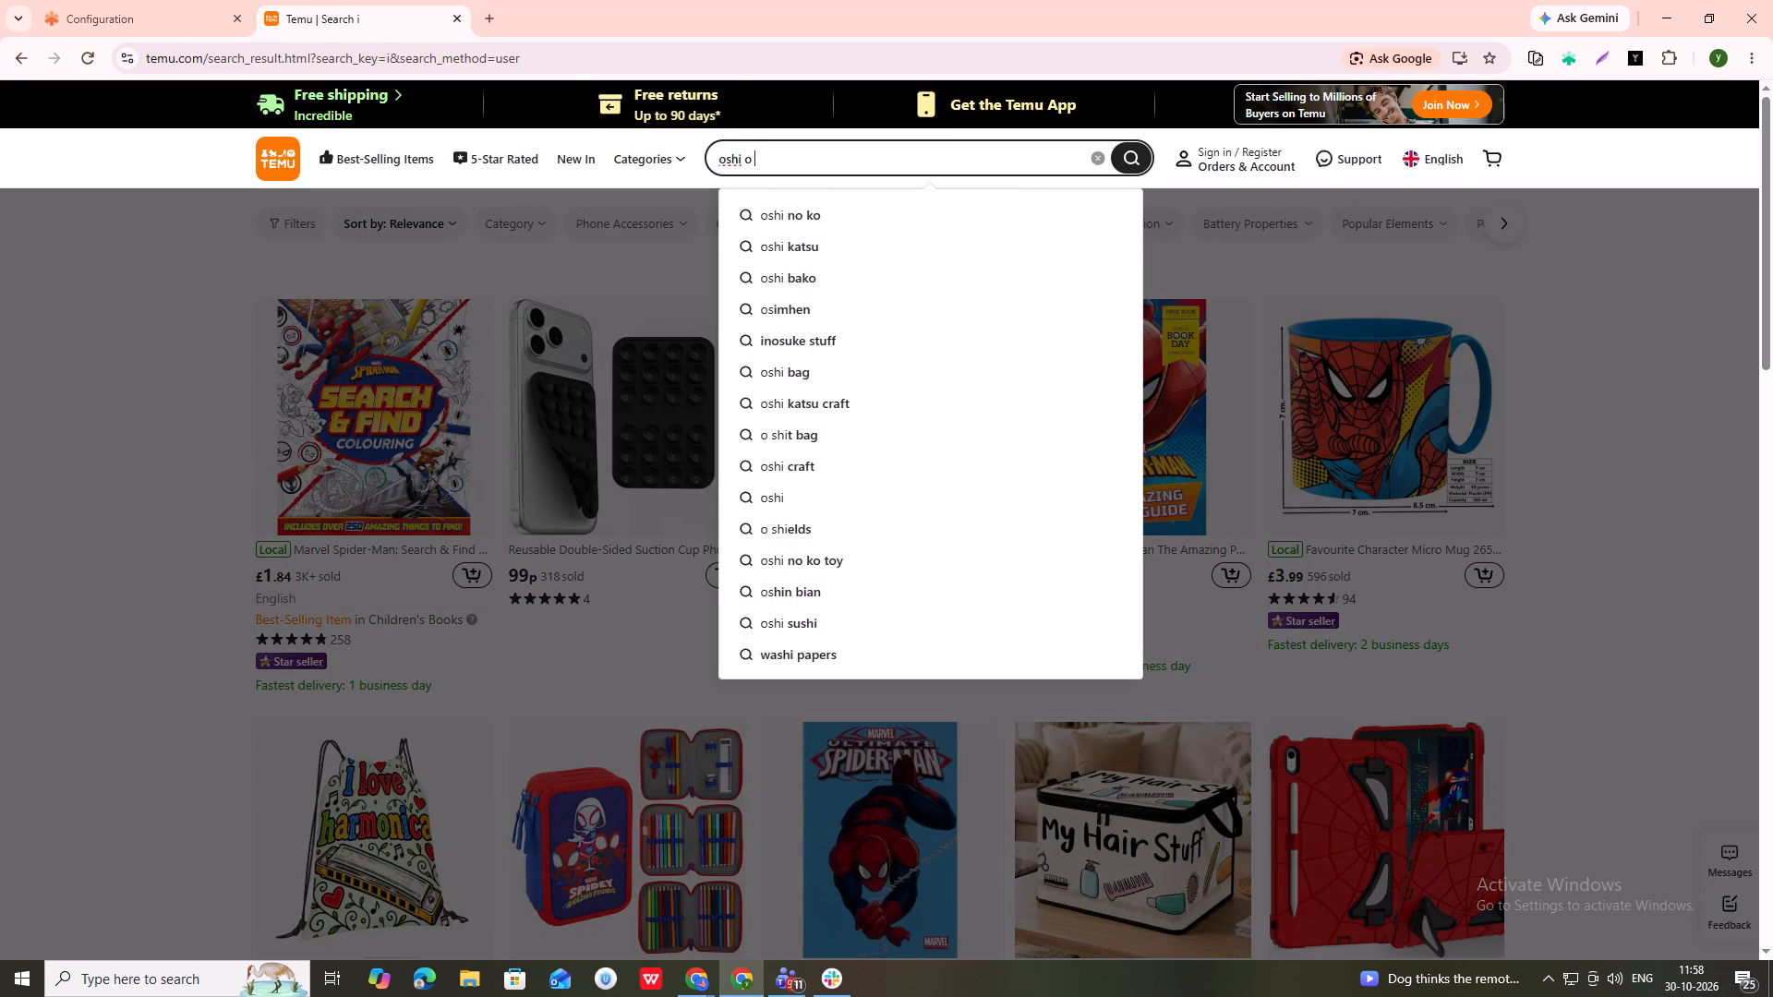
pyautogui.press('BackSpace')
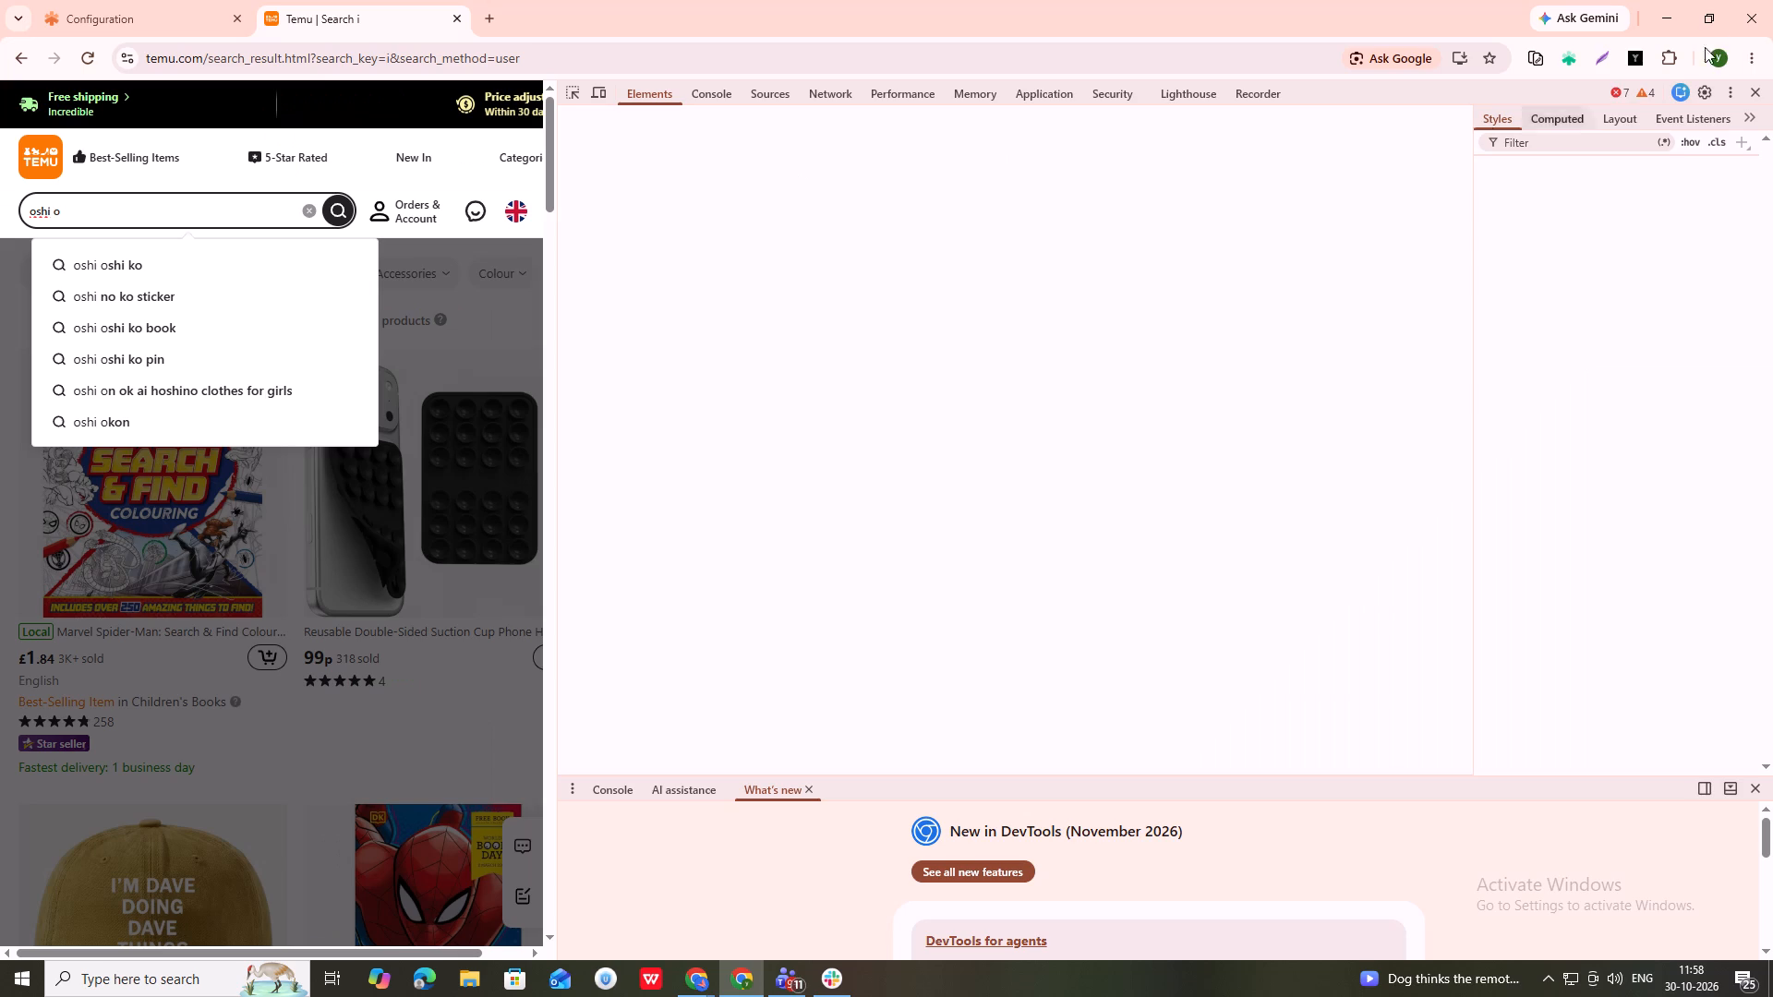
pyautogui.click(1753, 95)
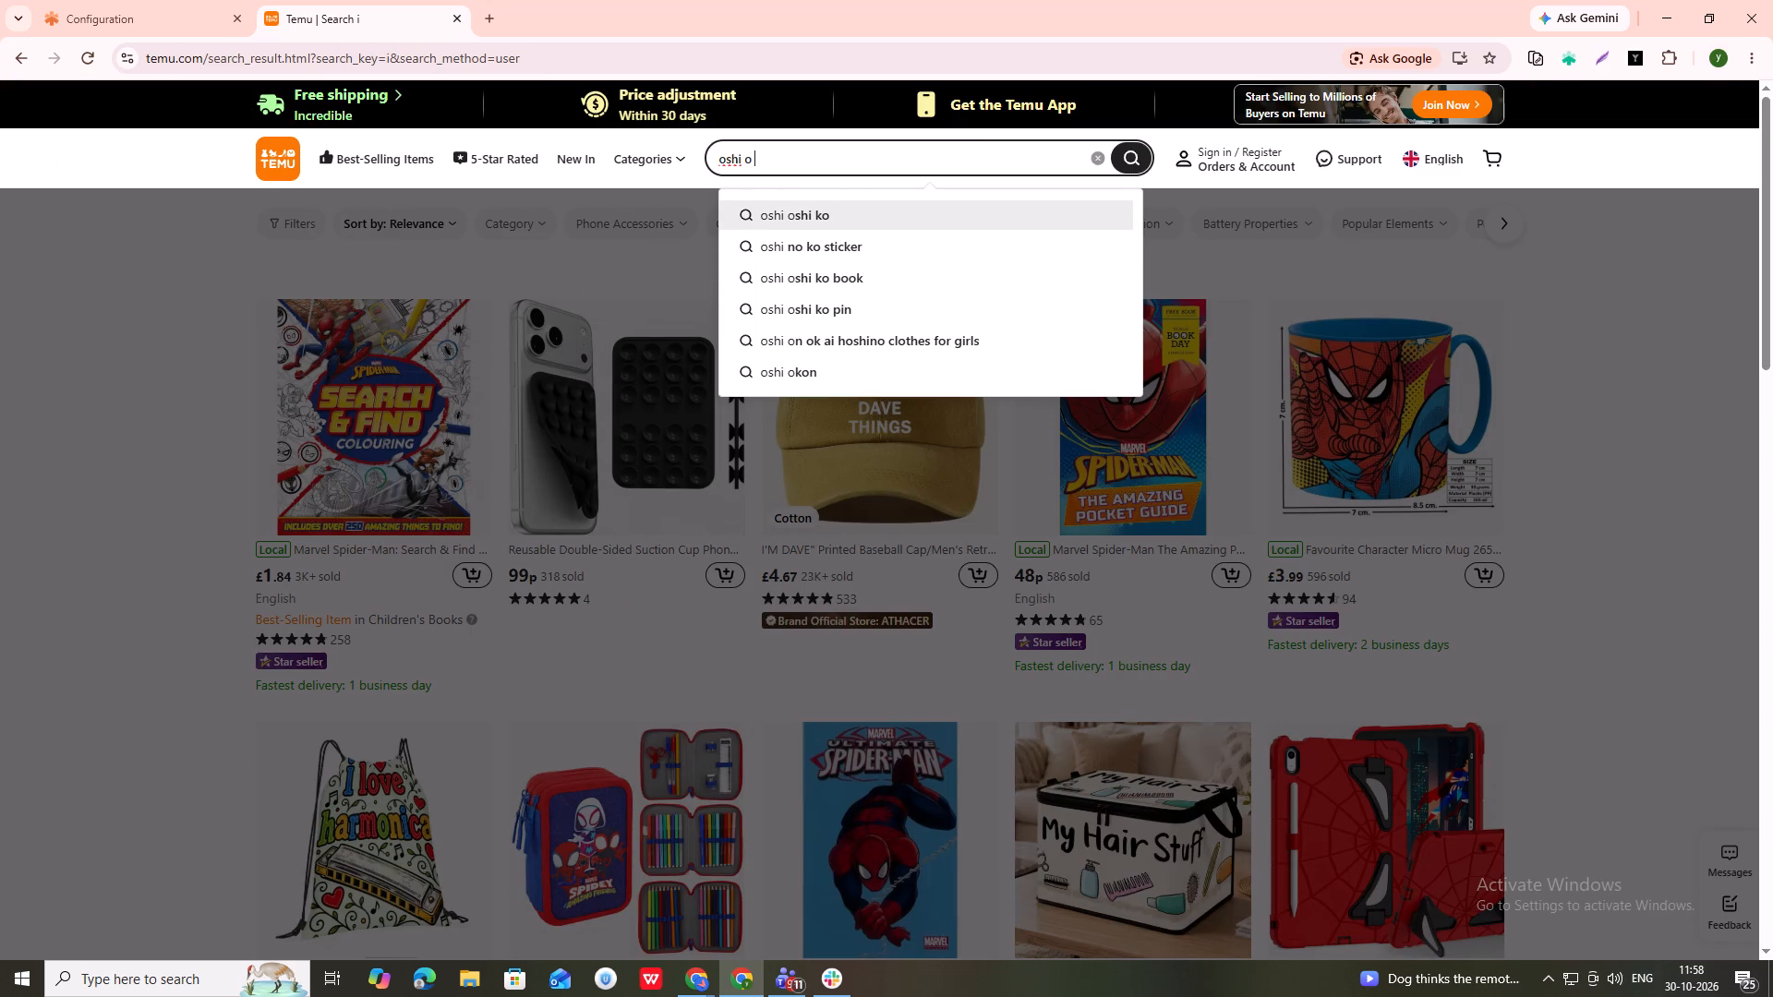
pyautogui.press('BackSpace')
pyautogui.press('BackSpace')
# Extend the search text with "no" and search for the suggested term "oshi no ko ai".
pyautogui.press('v')
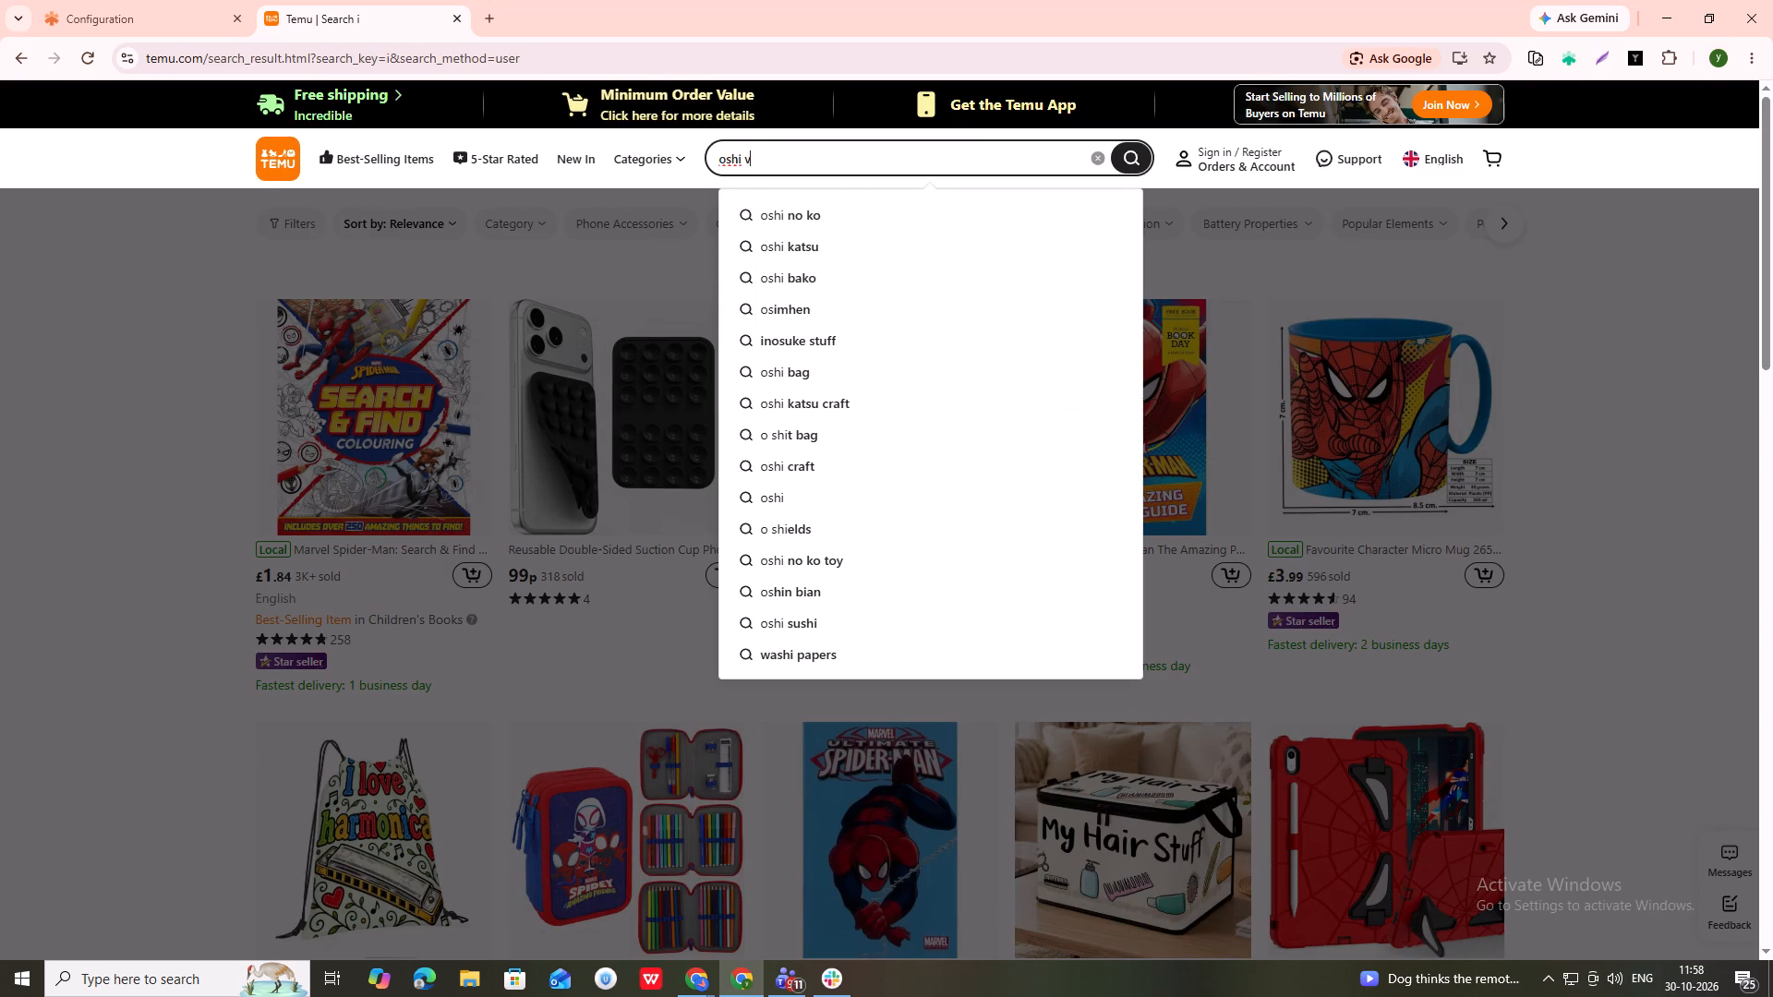
pyautogui.press('BackSpace')
pyautogui.write('no')
pyautogui.press('space')
pyautogui.click(826, 272)
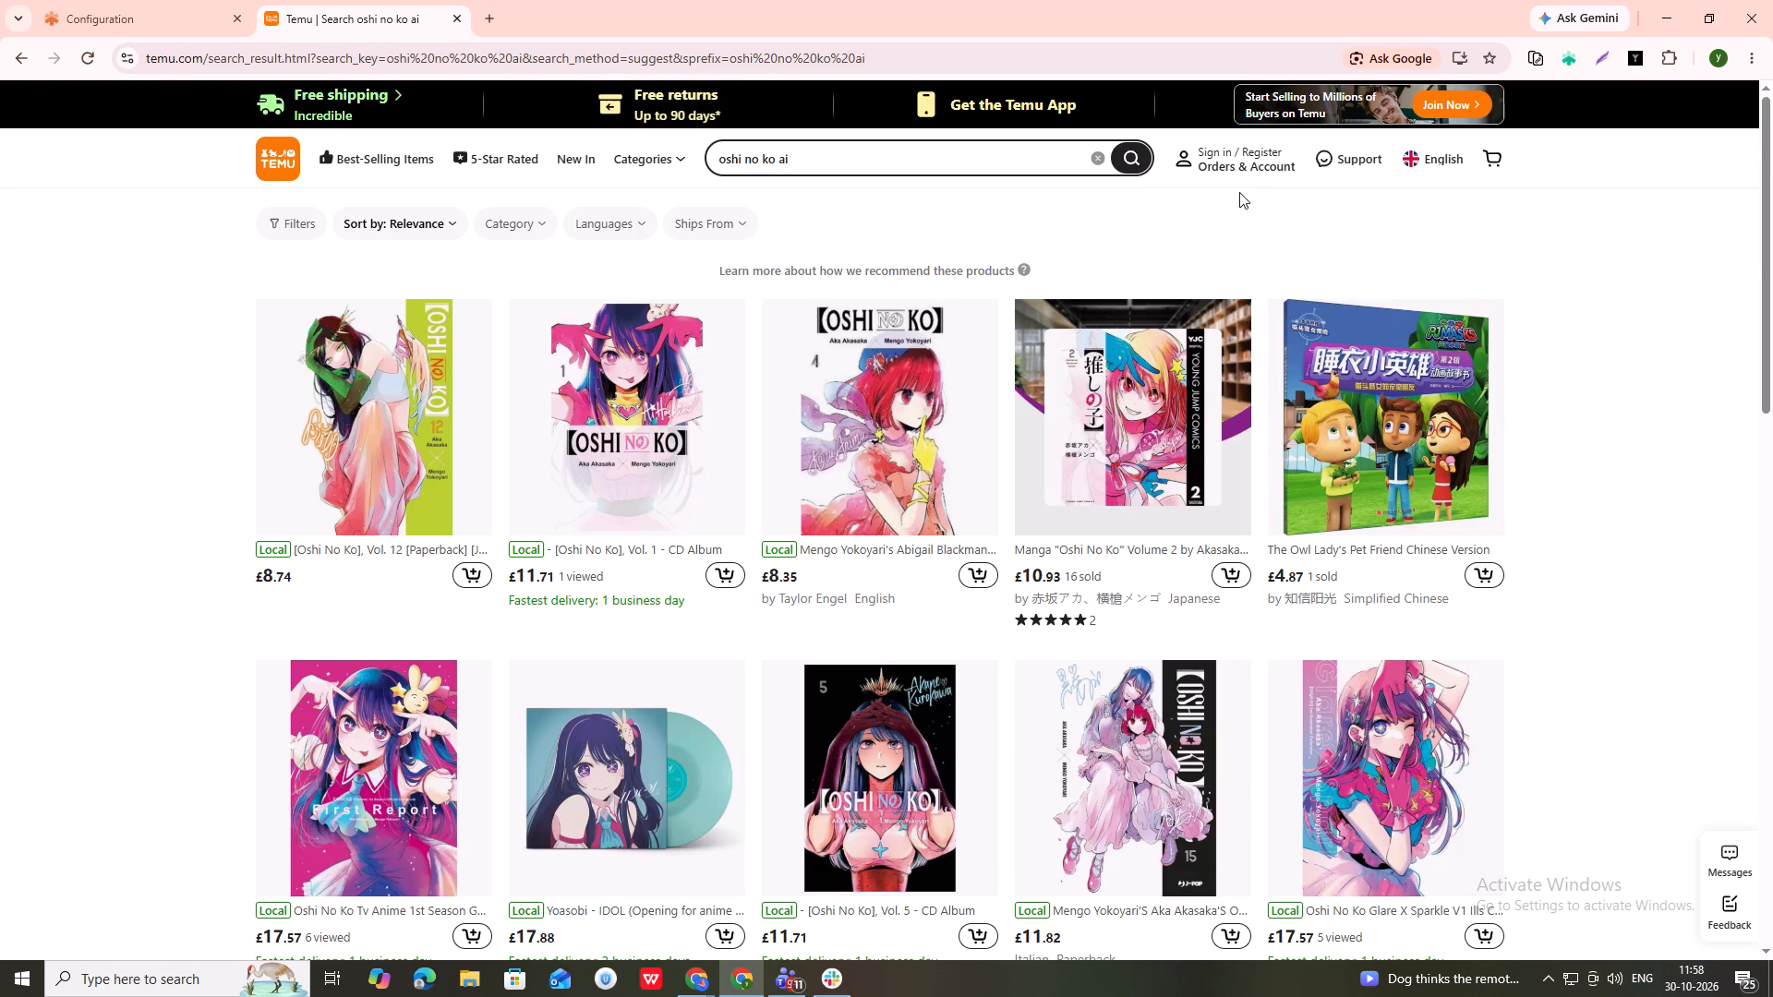
# Examine the "oshi no ko ai" product results, loading two further batches, and return to the first listings.
pyautogui.scroll(-4, 1393, 426)
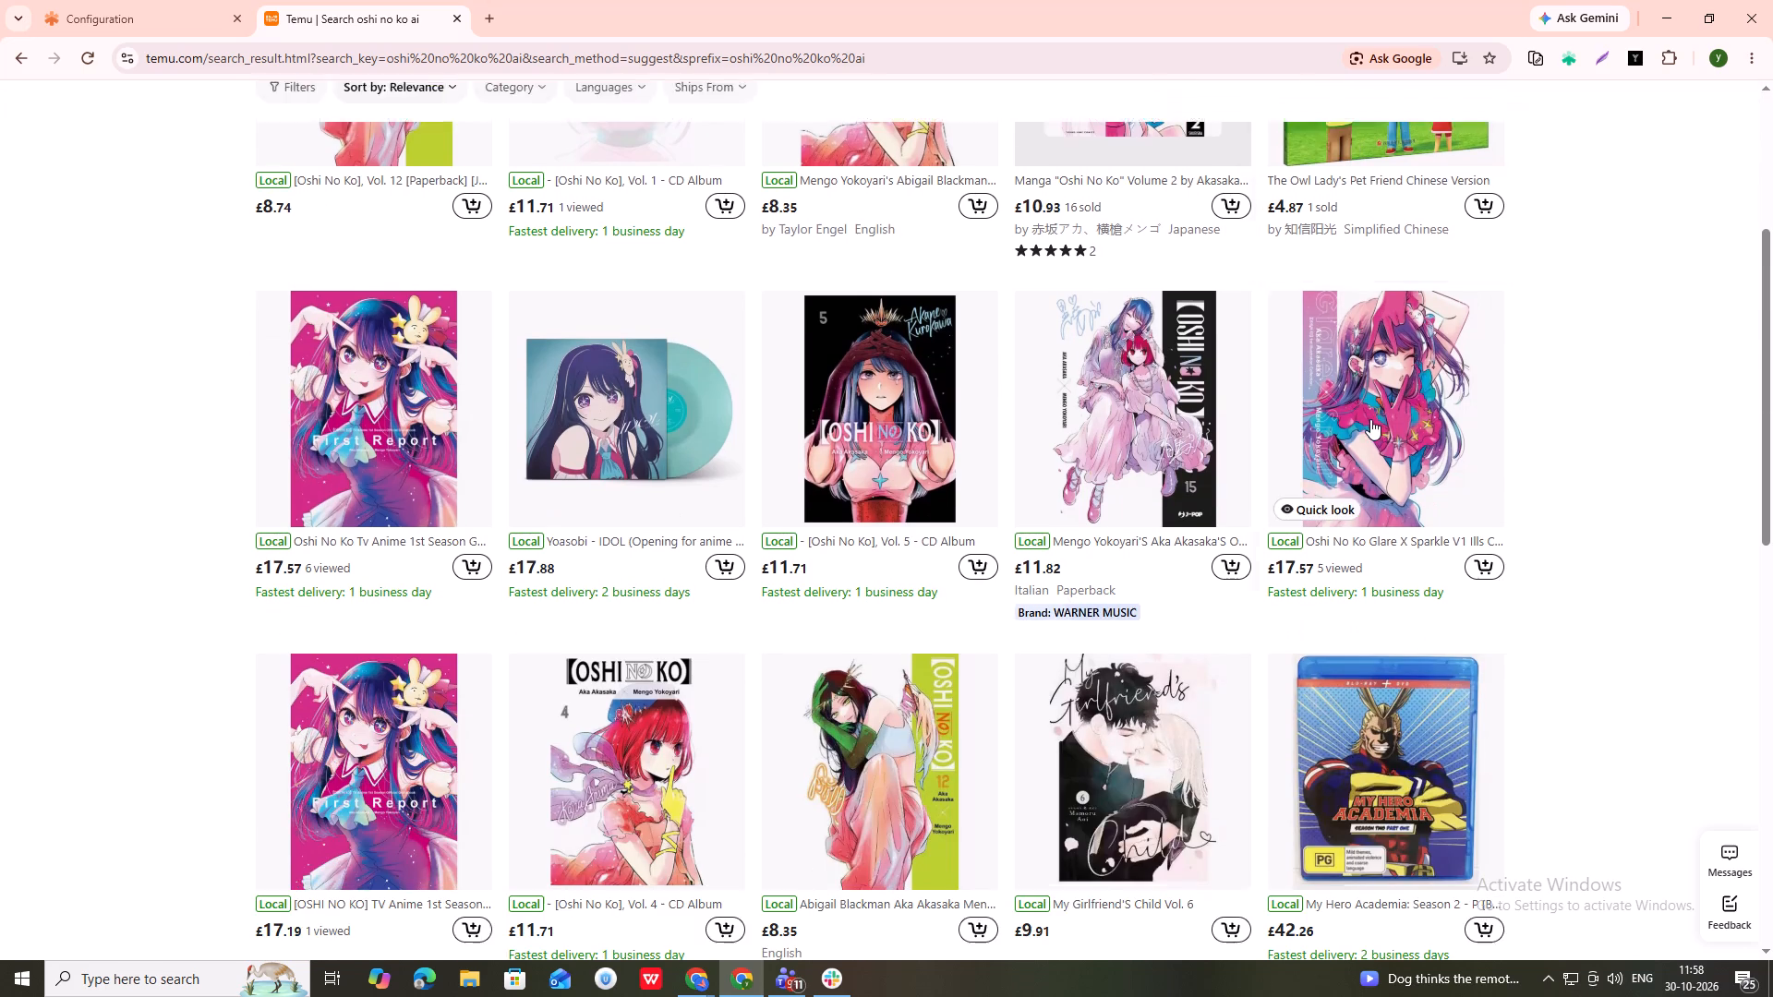
pyautogui.scroll(-6, 1370, 418)
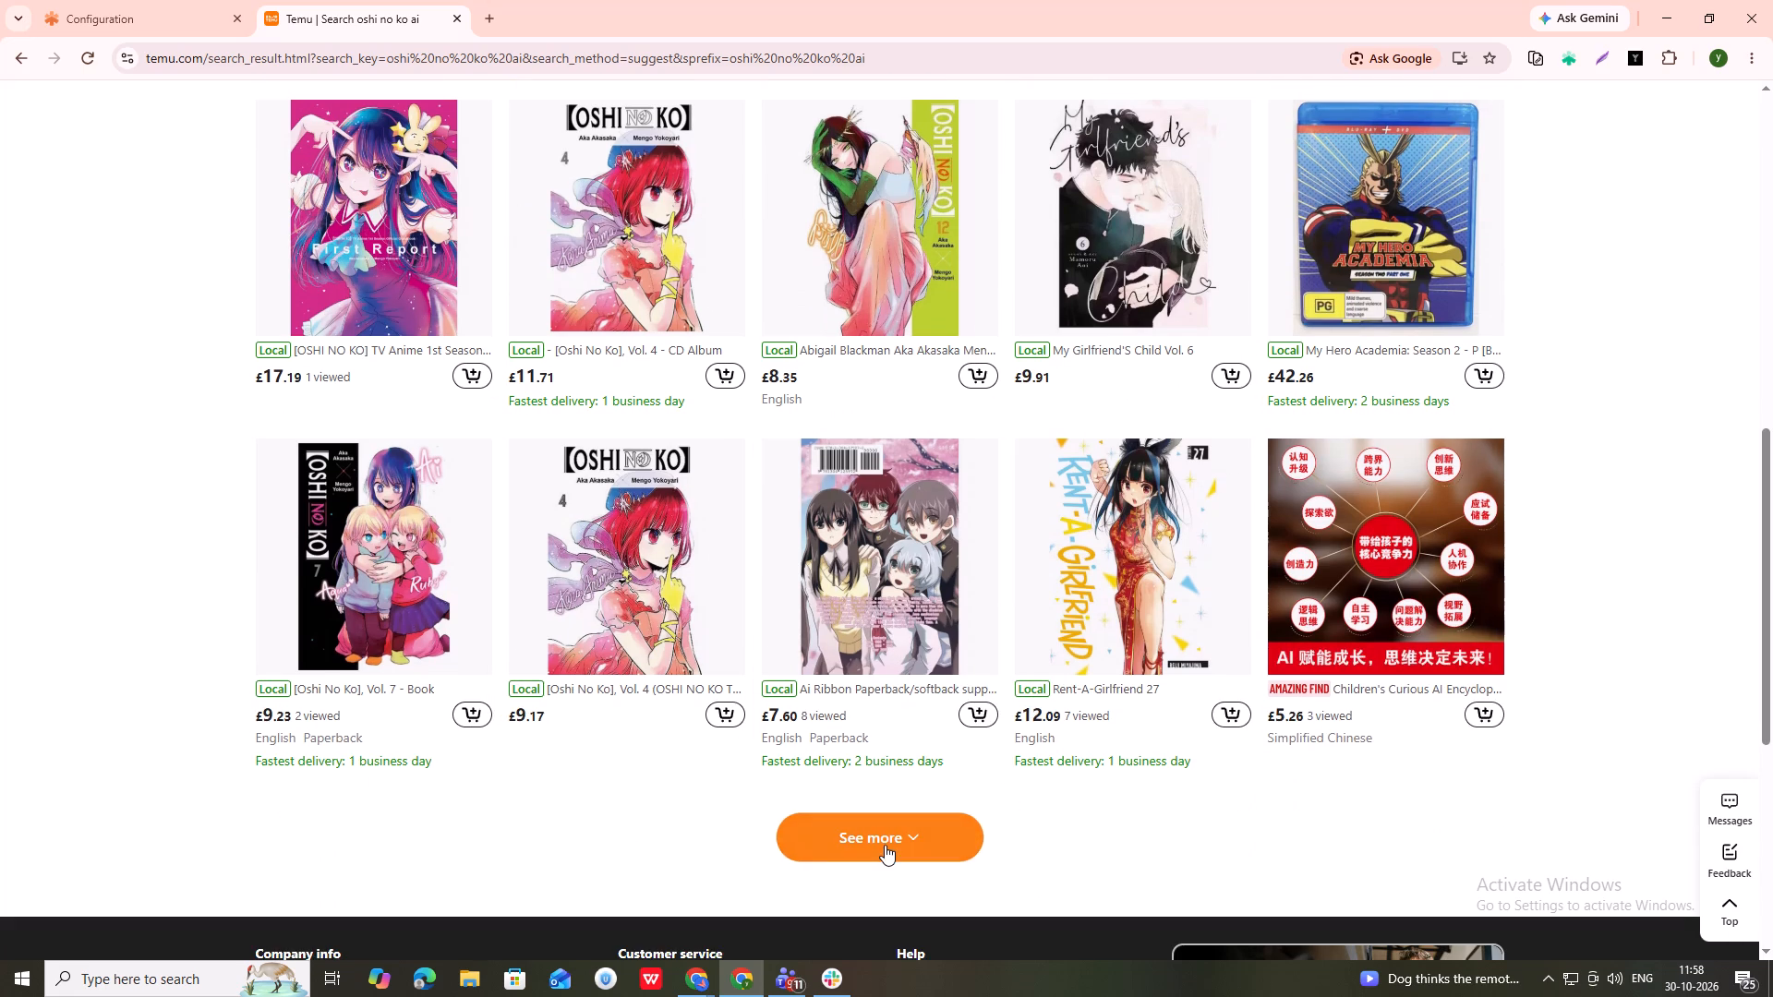
pyautogui.click(885, 845)
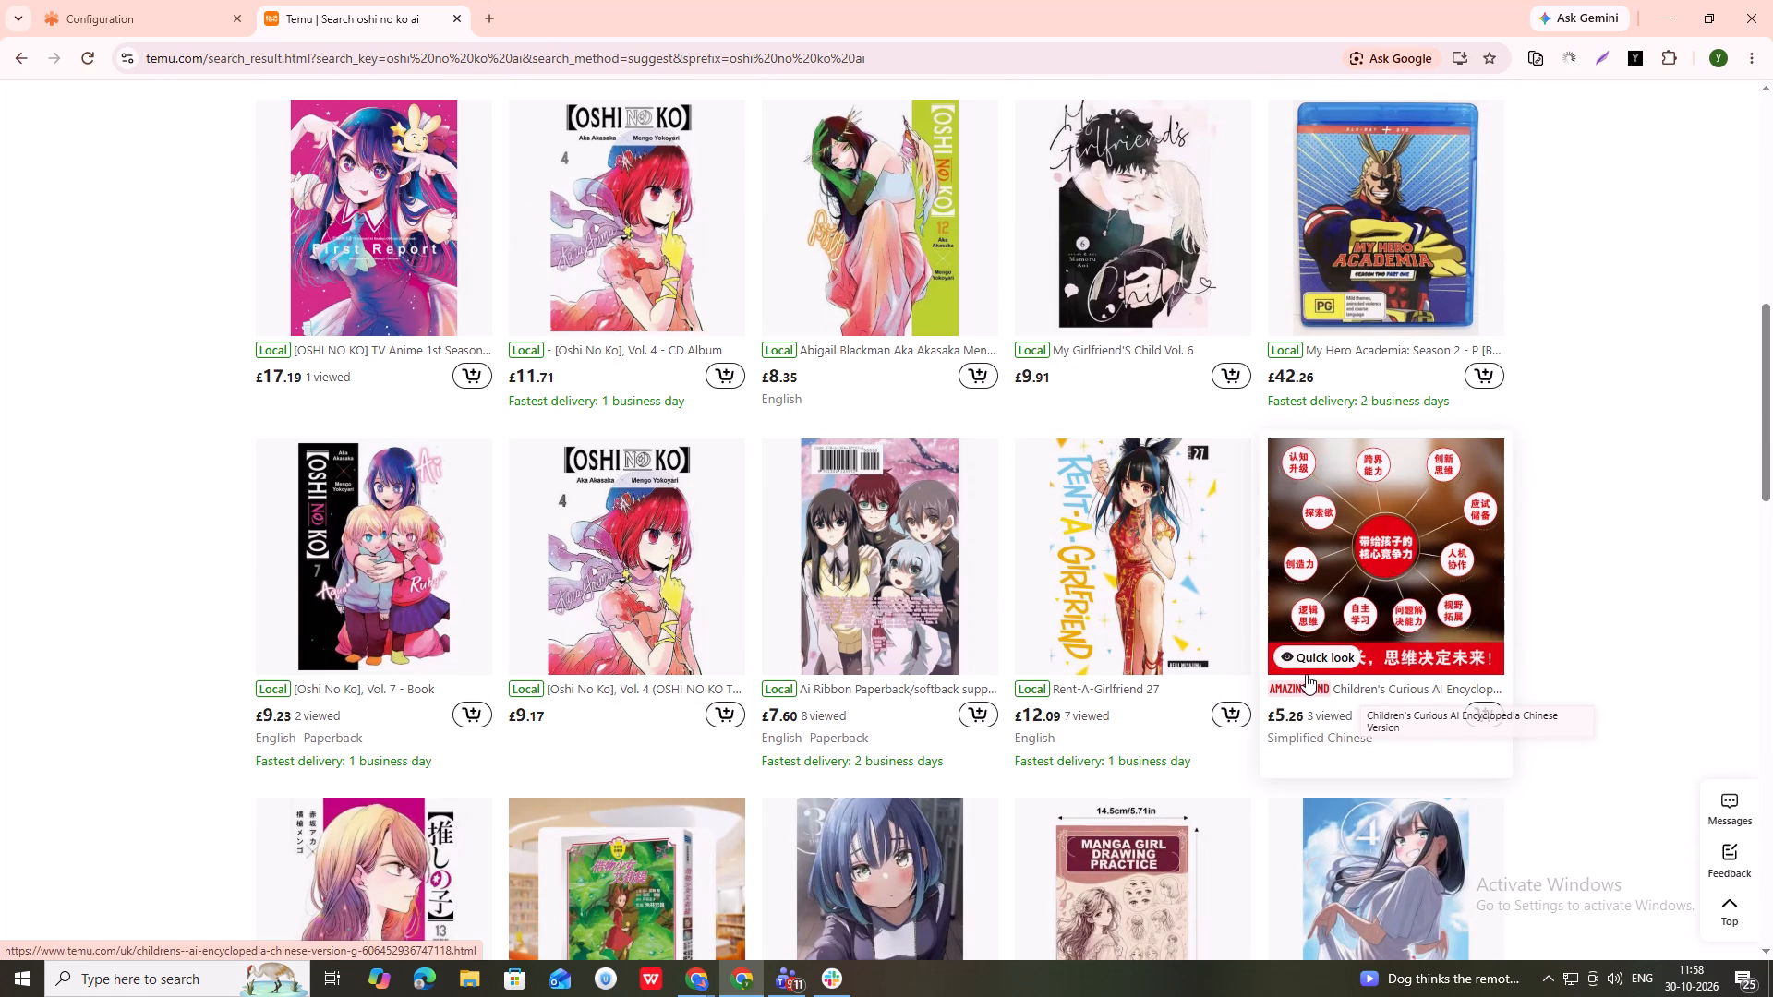
pyautogui.scroll(-14, 1274, 690)
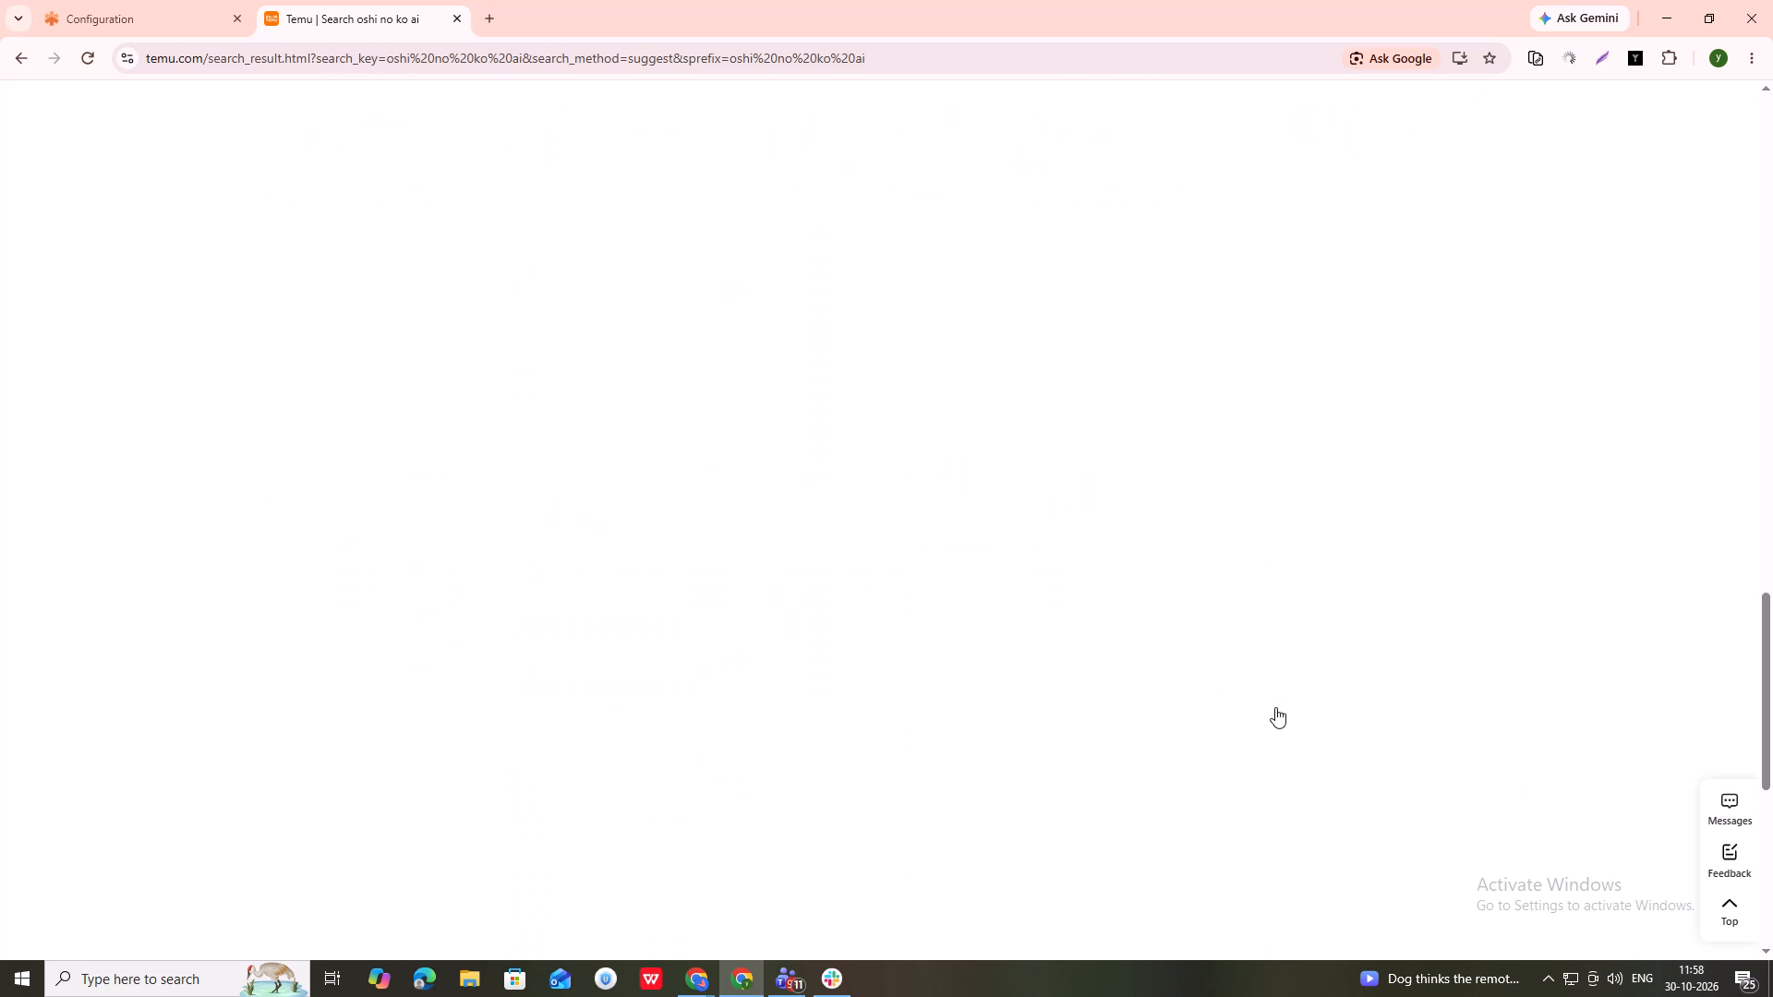
pyautogui.scroll(8, 1275, 707)
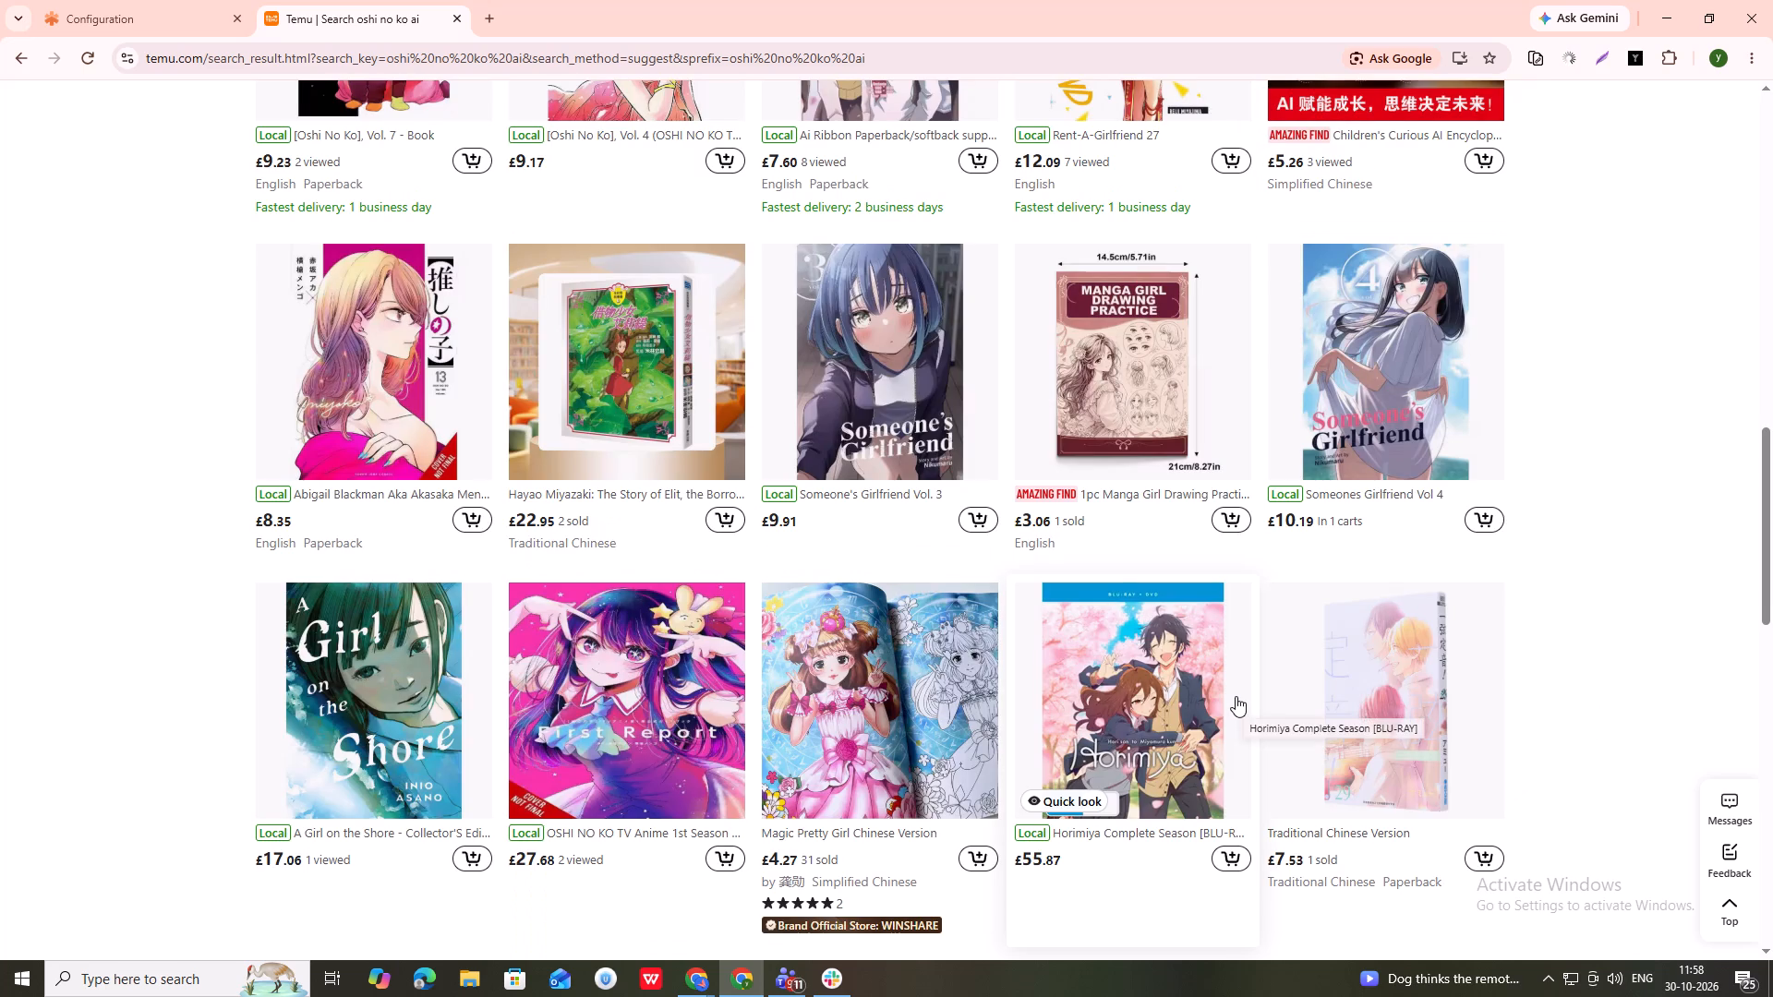
pyautogui.scroll(-7, 1237, 684)
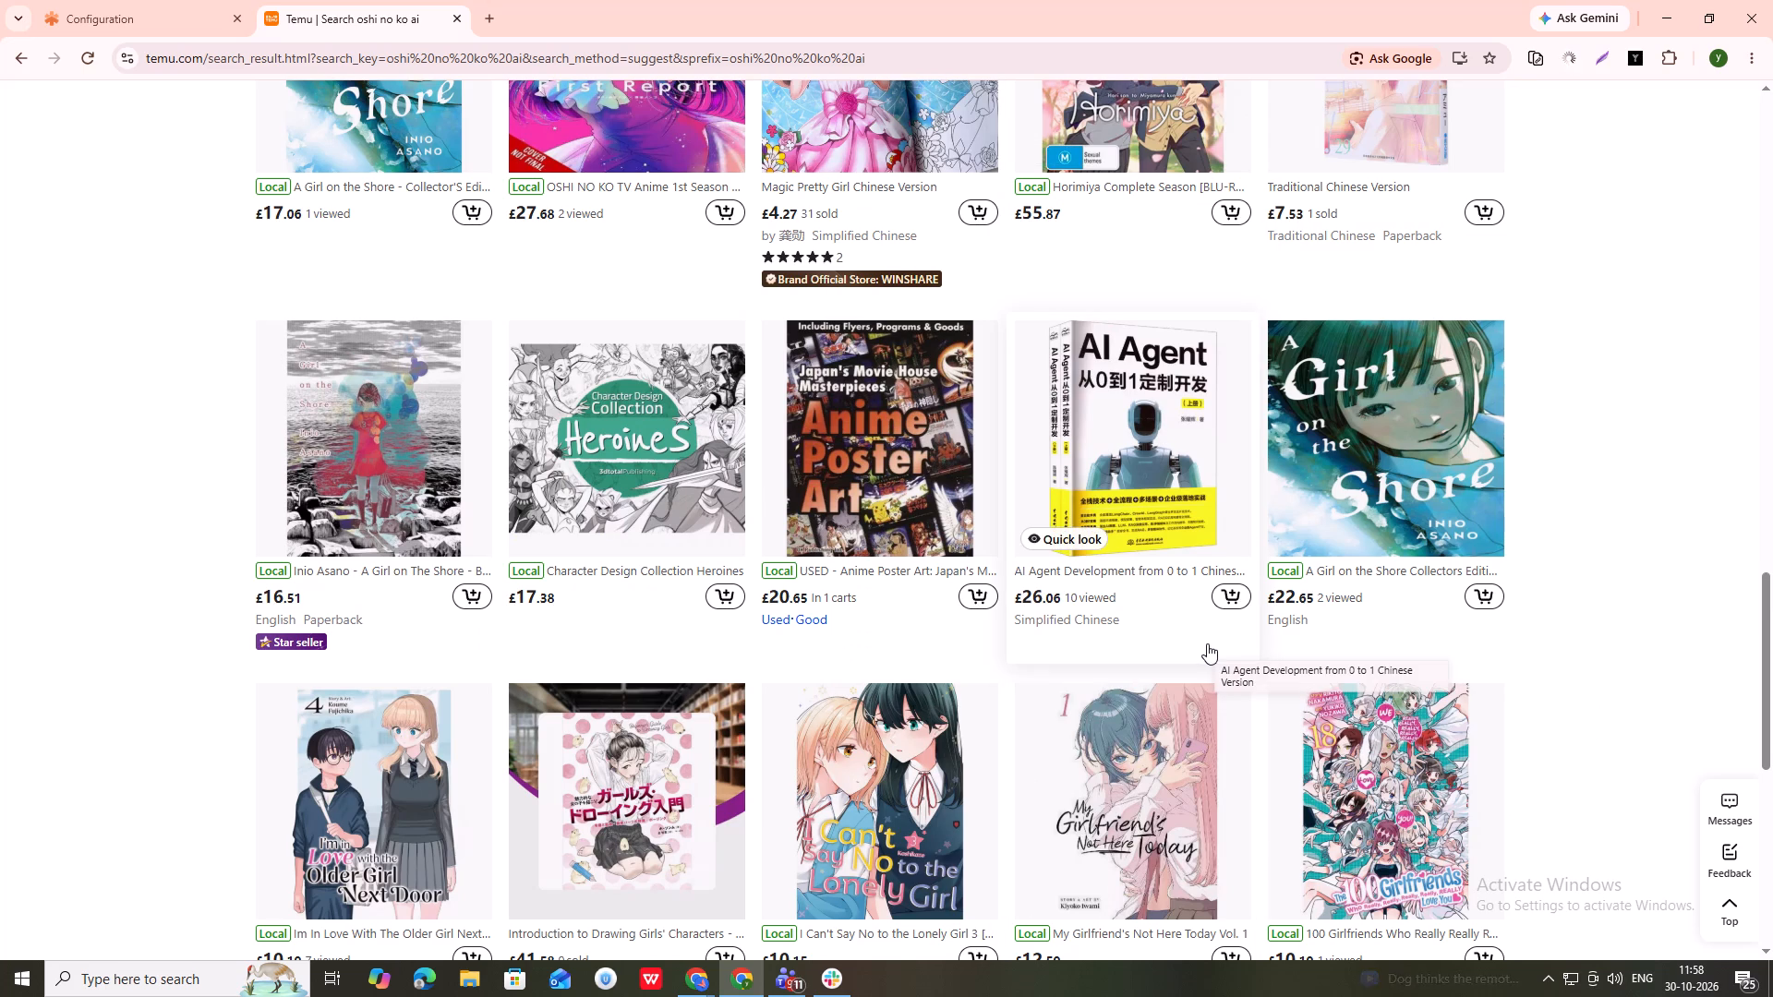
pyautogui.scroll(-7, 1207, 643)
pyautogui.scroll(11, 1206, 642)
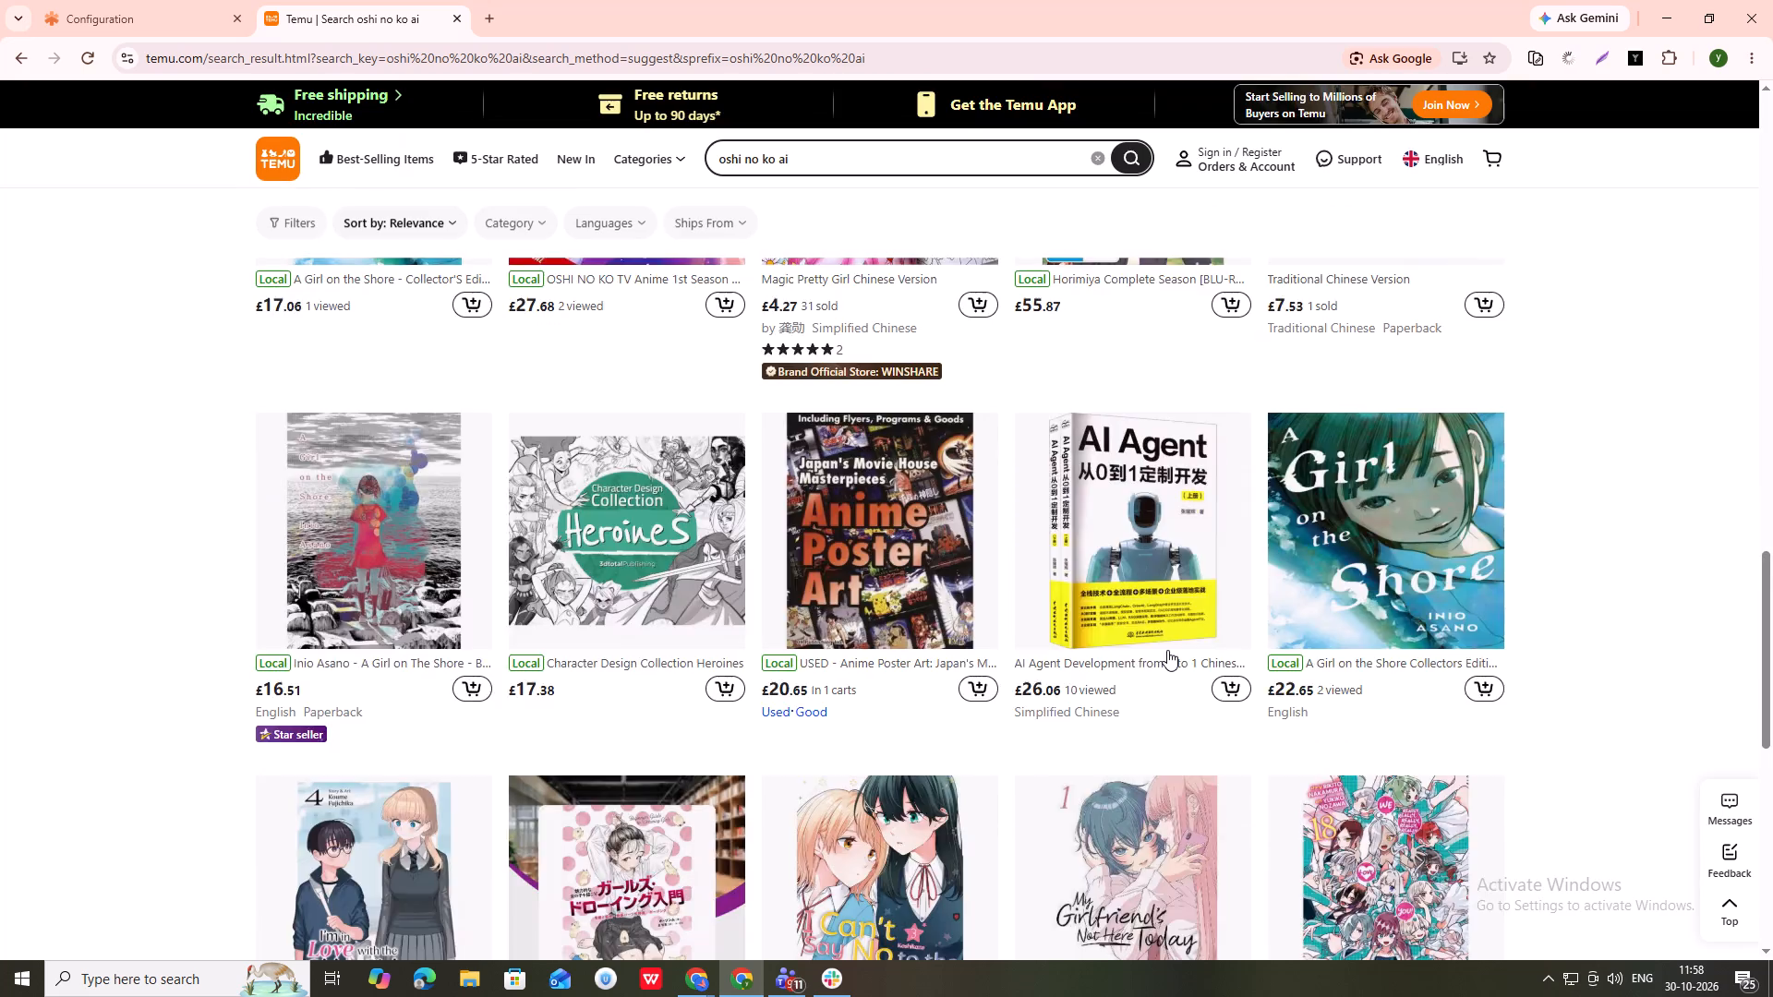
pyautogui.scroll(5, 1167, 650)
pyautogui.scroll(-13, 1167, 650)
pyautogui.click(910, 701)
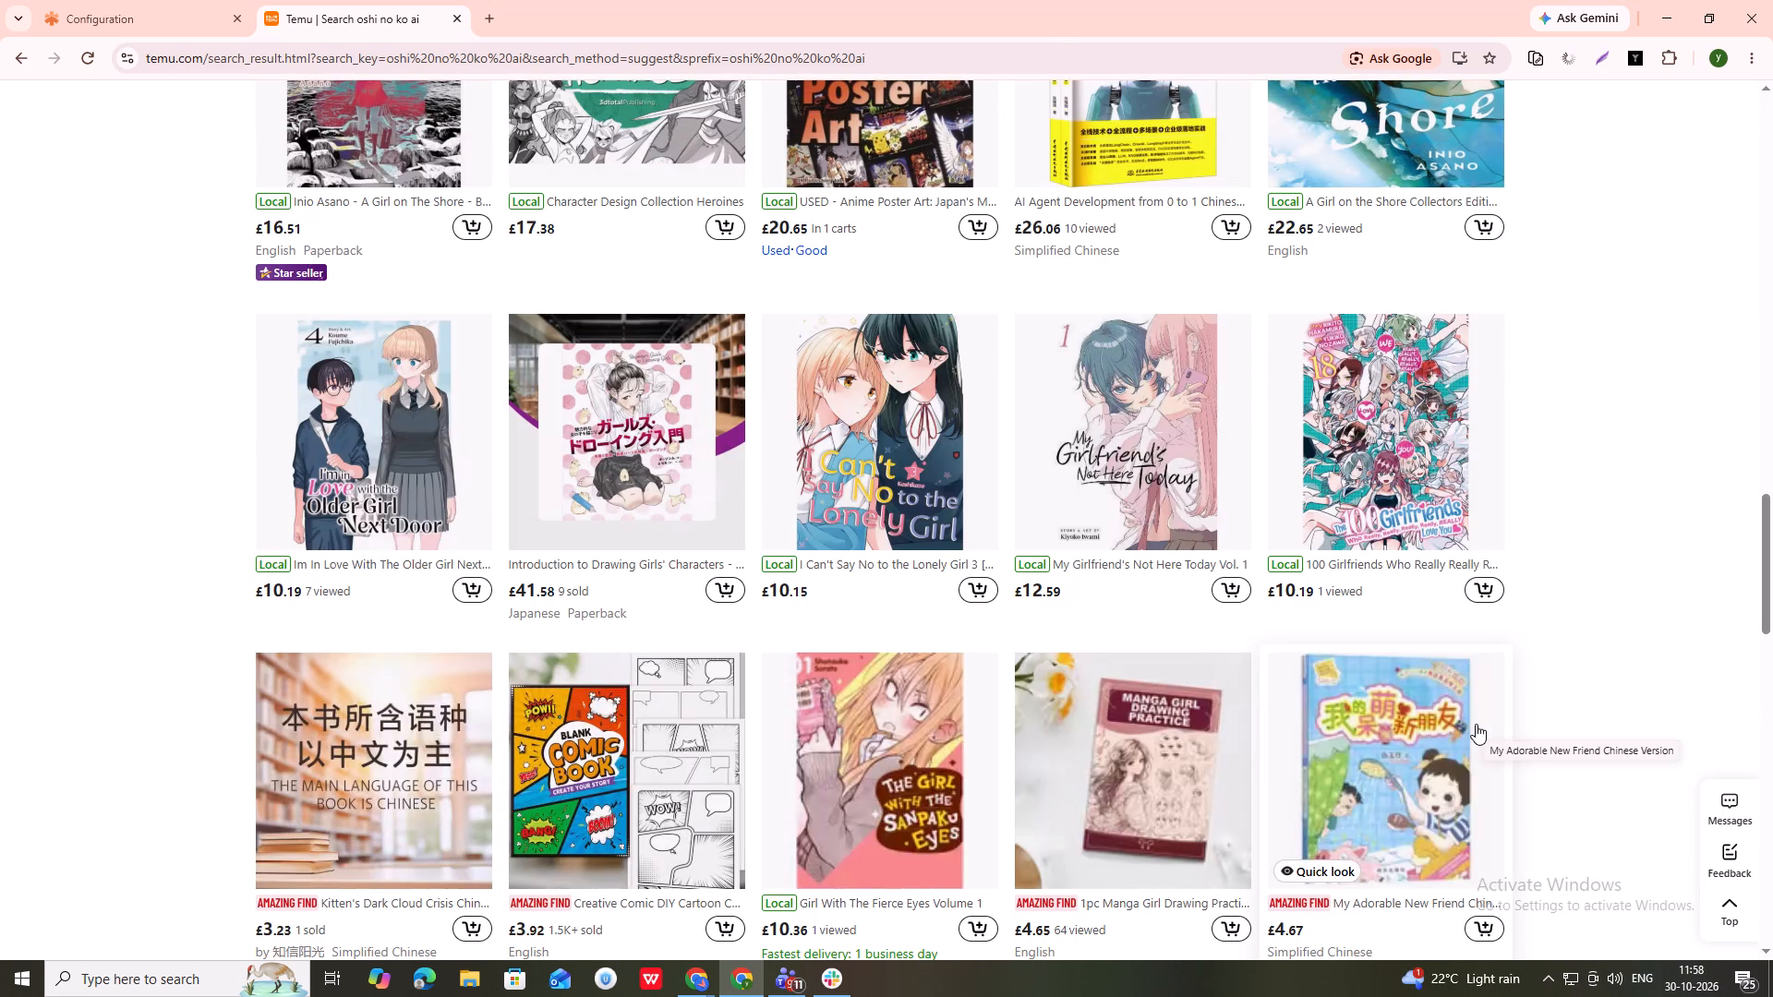
pyautogui.scroll(-19, 1395, 685)
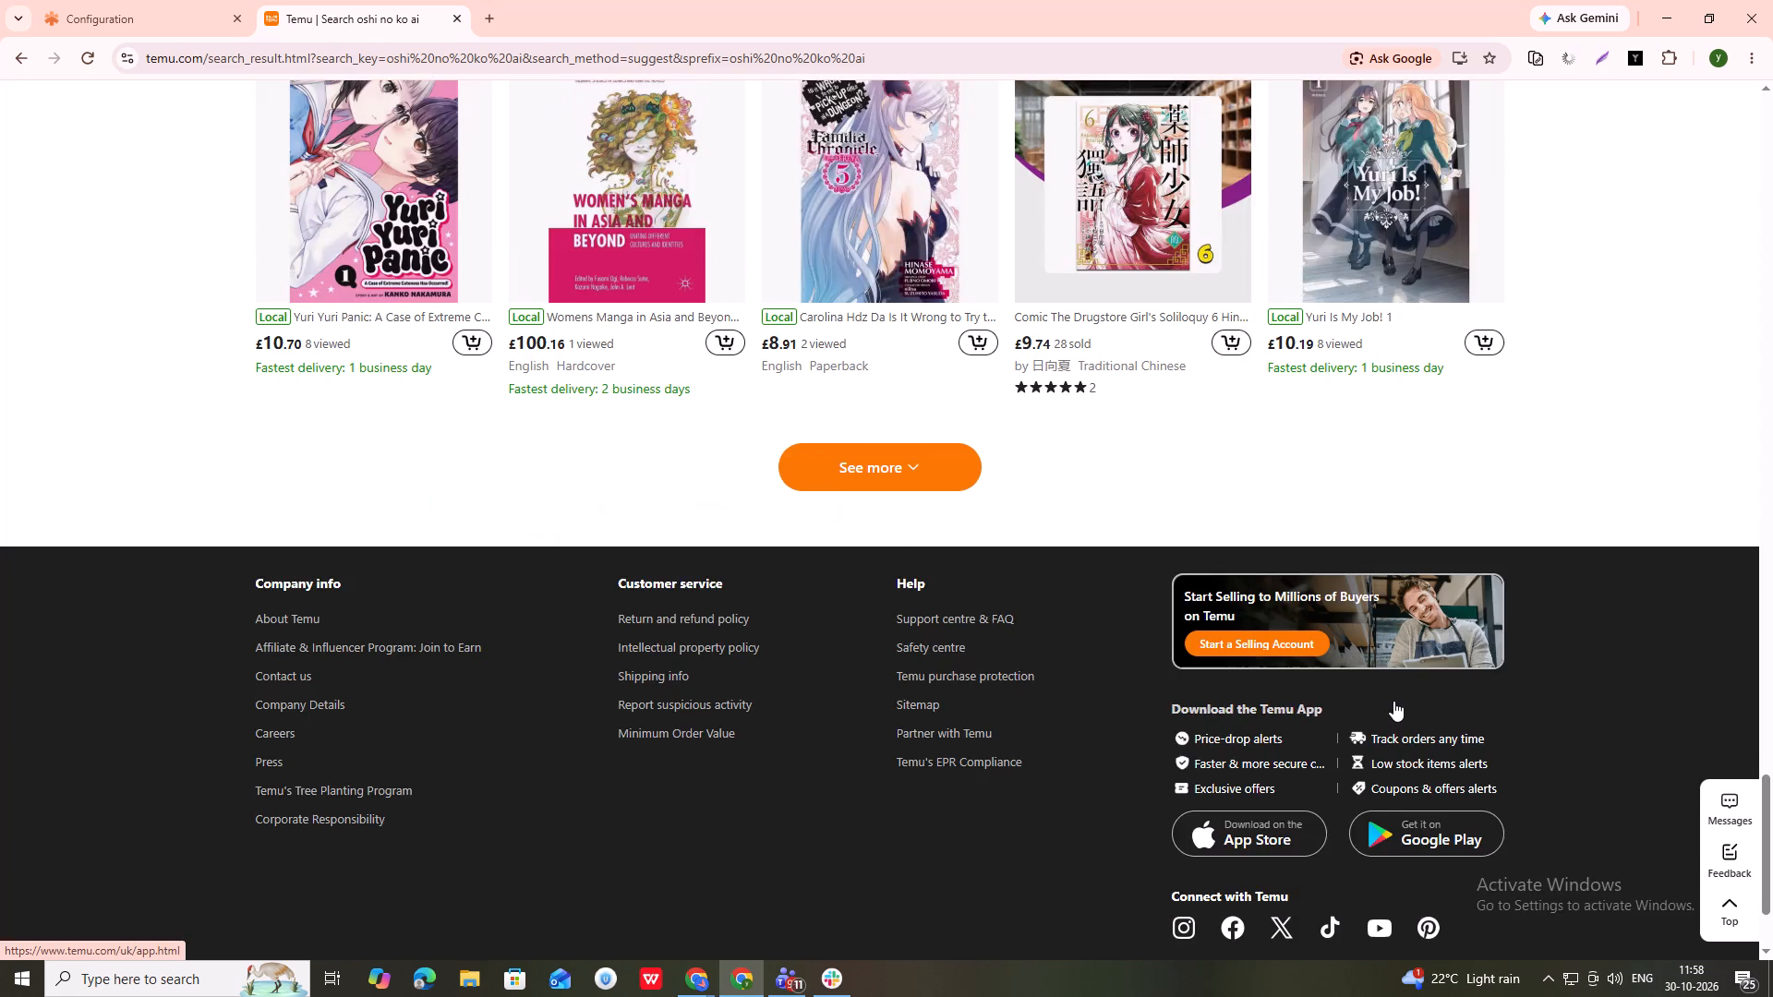
pyautogui.scroll(20, 1393, 701)
pyautogui.scroll(20, 1393, 701)
pyautogui.scroll(20, 1393, 701)
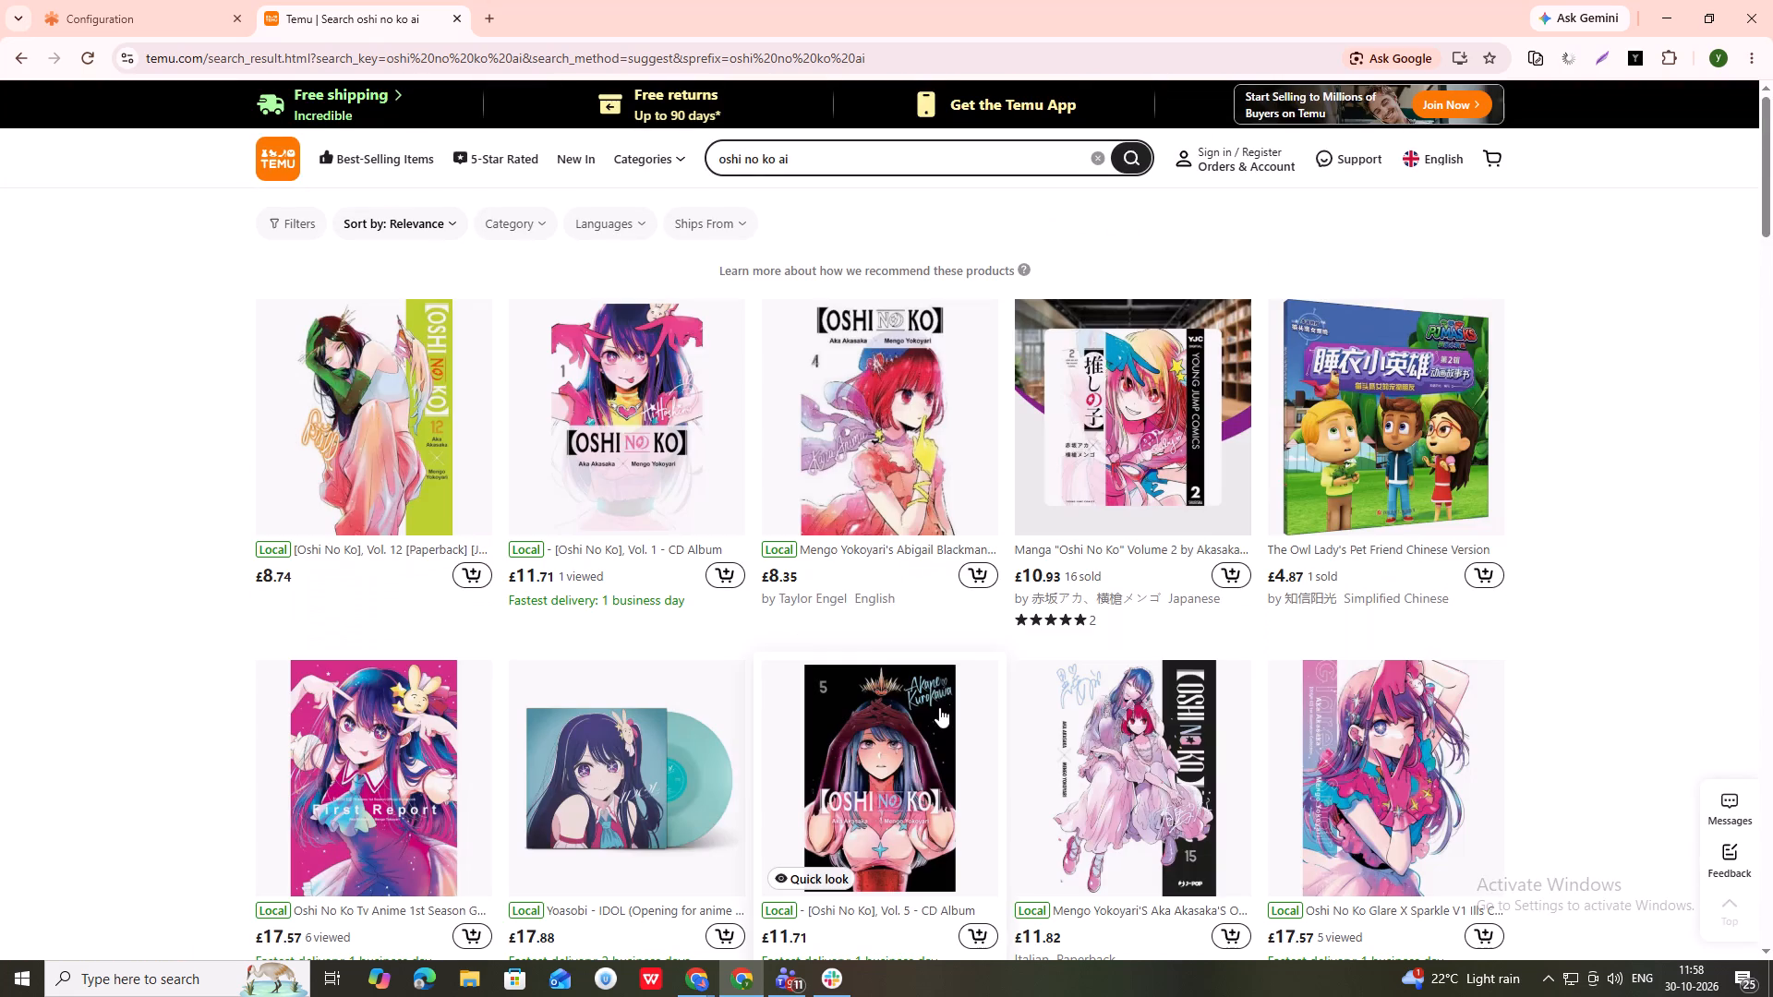
pyautogui.scroll(8, 939, 707)
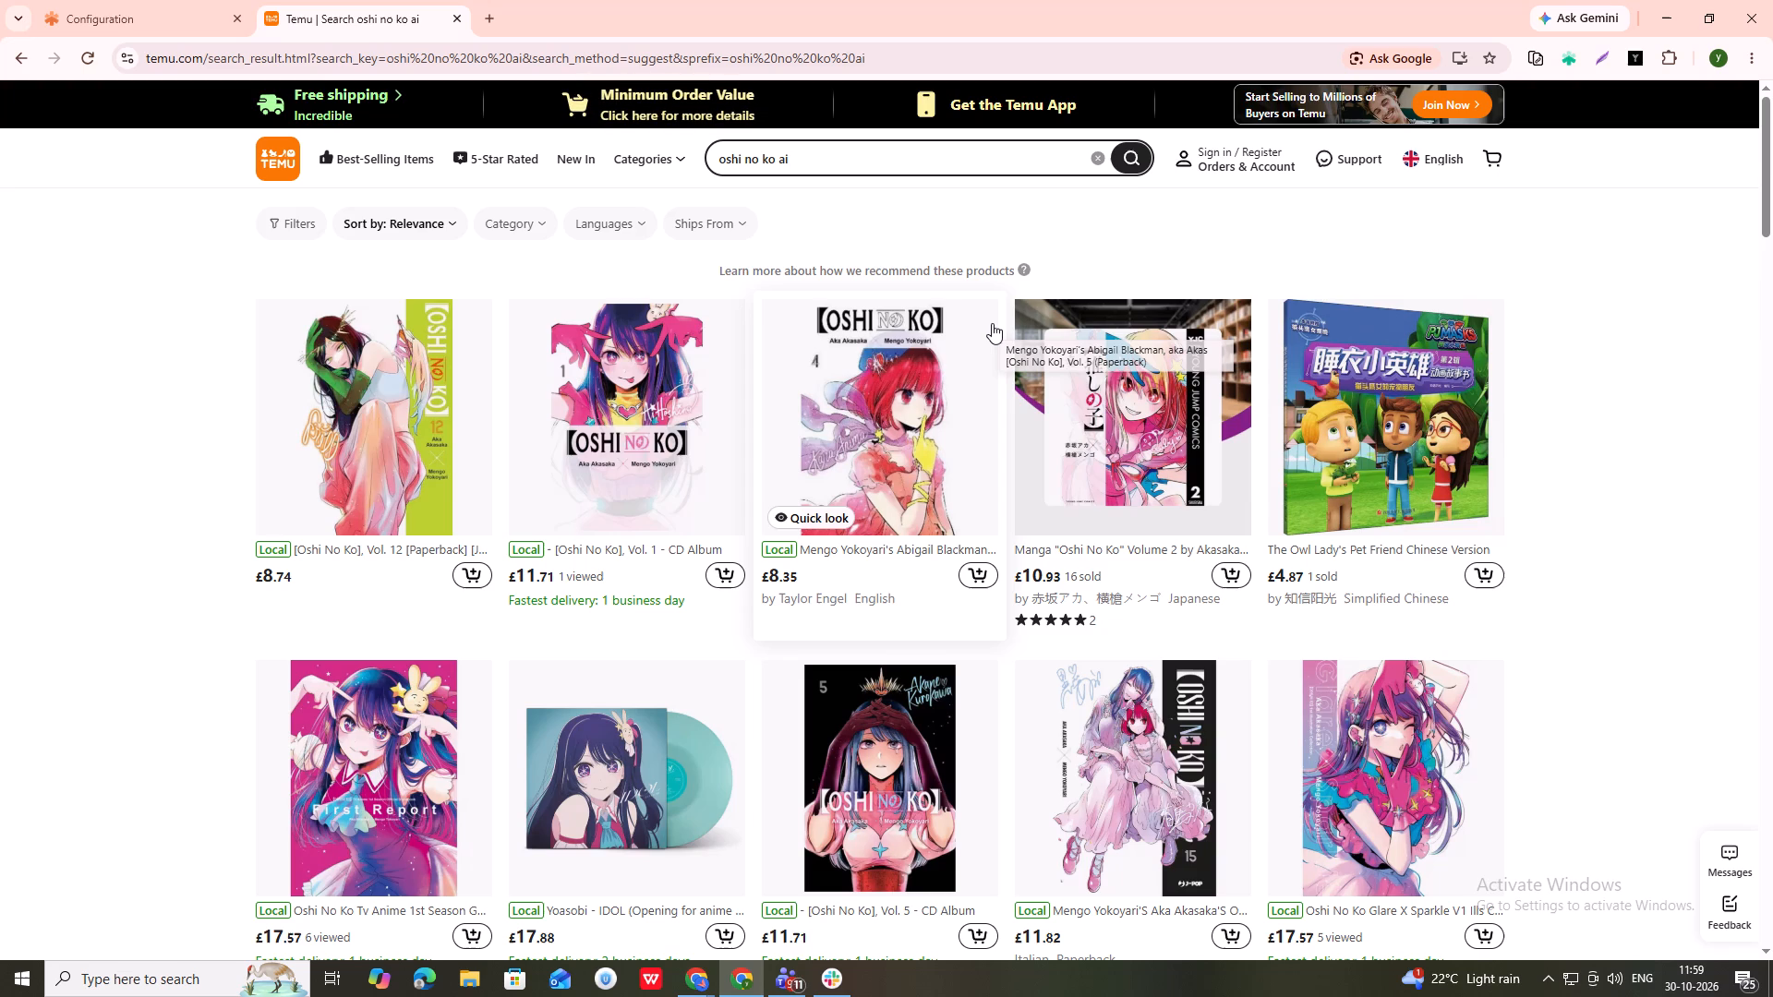
# Open the Oshi No Ko Vol. 1 CD Album, TV Anime 1st Season and Glare X Sparkle V1 listings in separate tabs.
pyautogui.keyDown('ctrl'); pyautogui.click(638, 507); pyautogui.keyUp('ctrl')
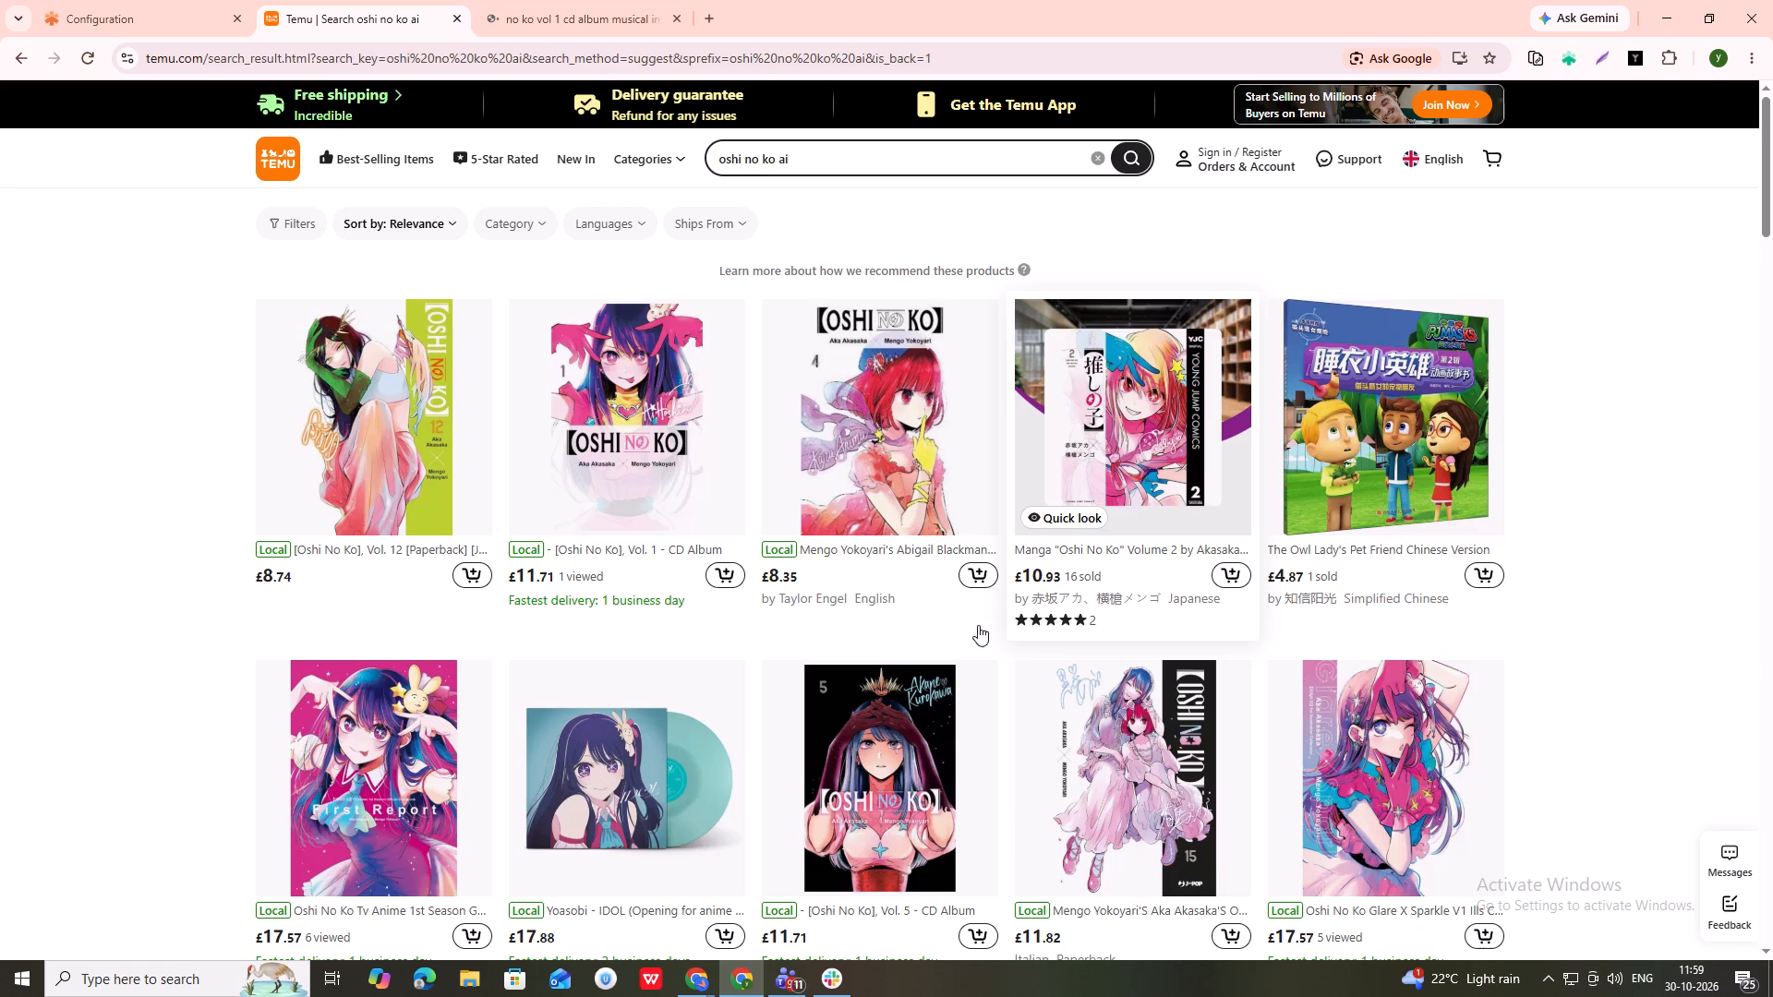
pyautogui.scroll(-2, 978, 606)
pyautogui.keyDown('ctrl'); pyautogui.click(376, 604); pyautogui.keyUp('ctrl')
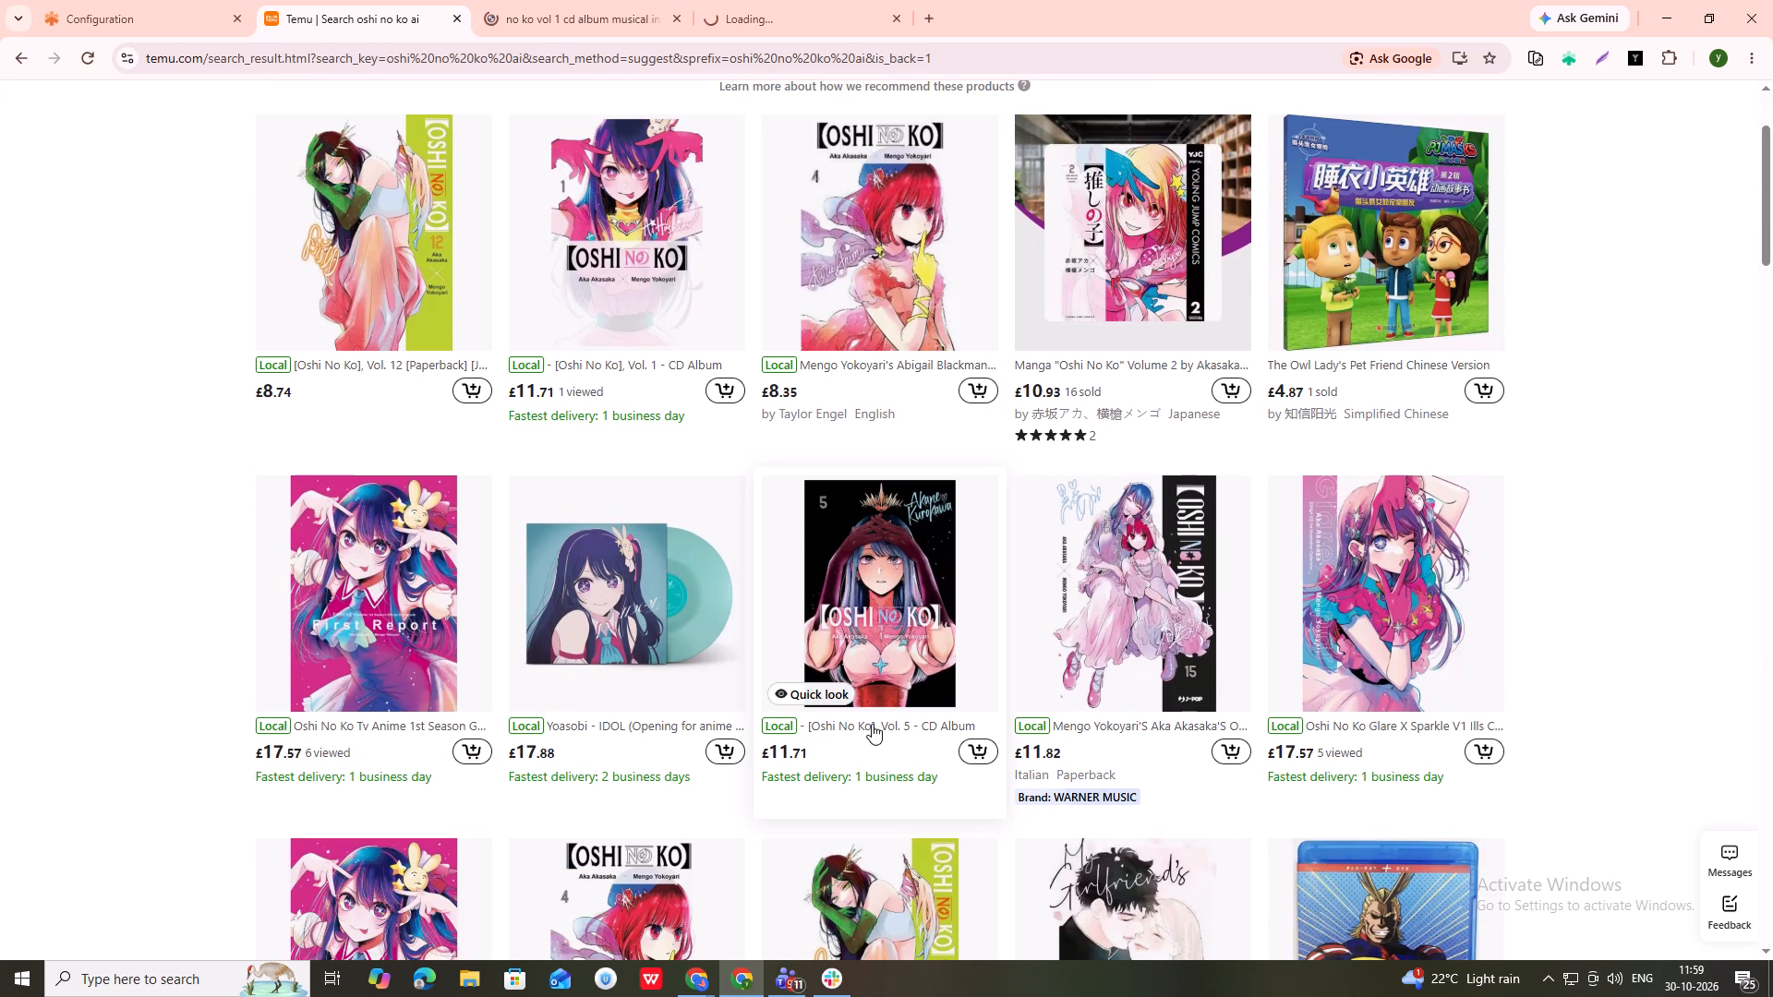
pyautogui.keyDown('ctrl'); pyautogui.click(1406, 631); pyautogui.keyUp('ctrl')
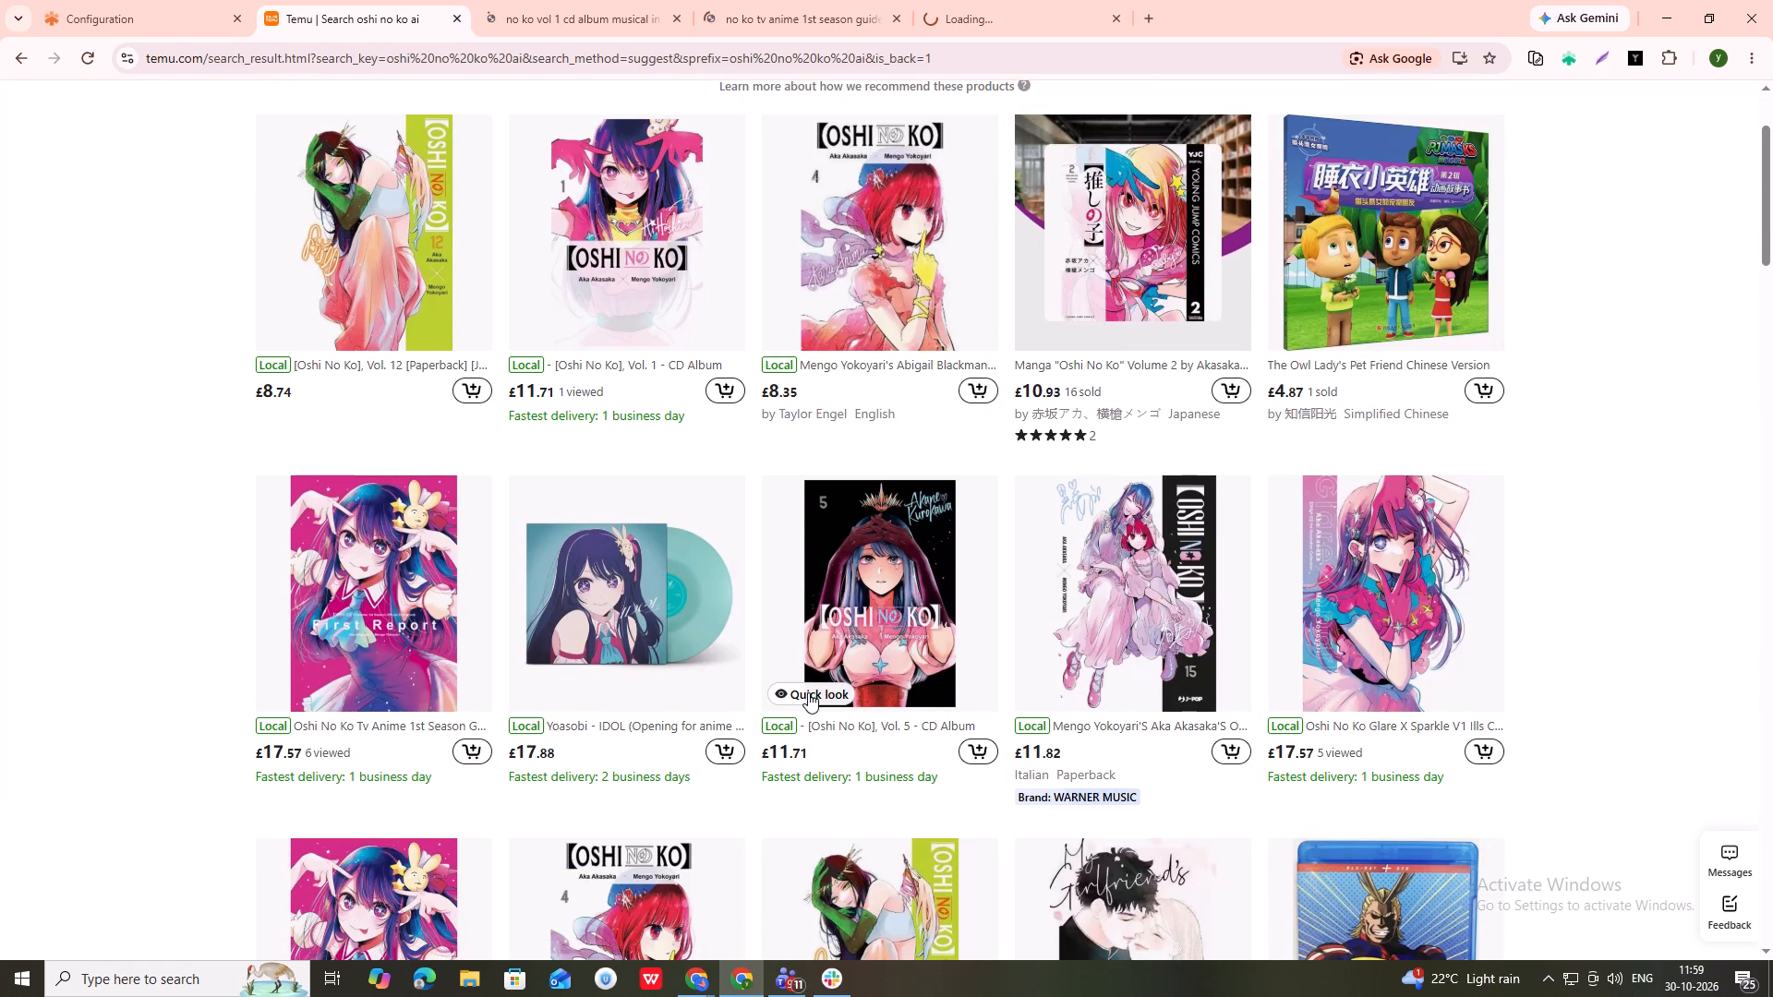
# Open the Yoasobi IDOL listing and the £17.19 and £27.68 TV Anime 1st Season listings in separate tabs and check the remaining results.
pyautogui.keyDown('ctrl'); pyautogui.click(645, 601); pyautogui.keyUp('ctrl')
pyautogui.scroll(-4, 713, 700)
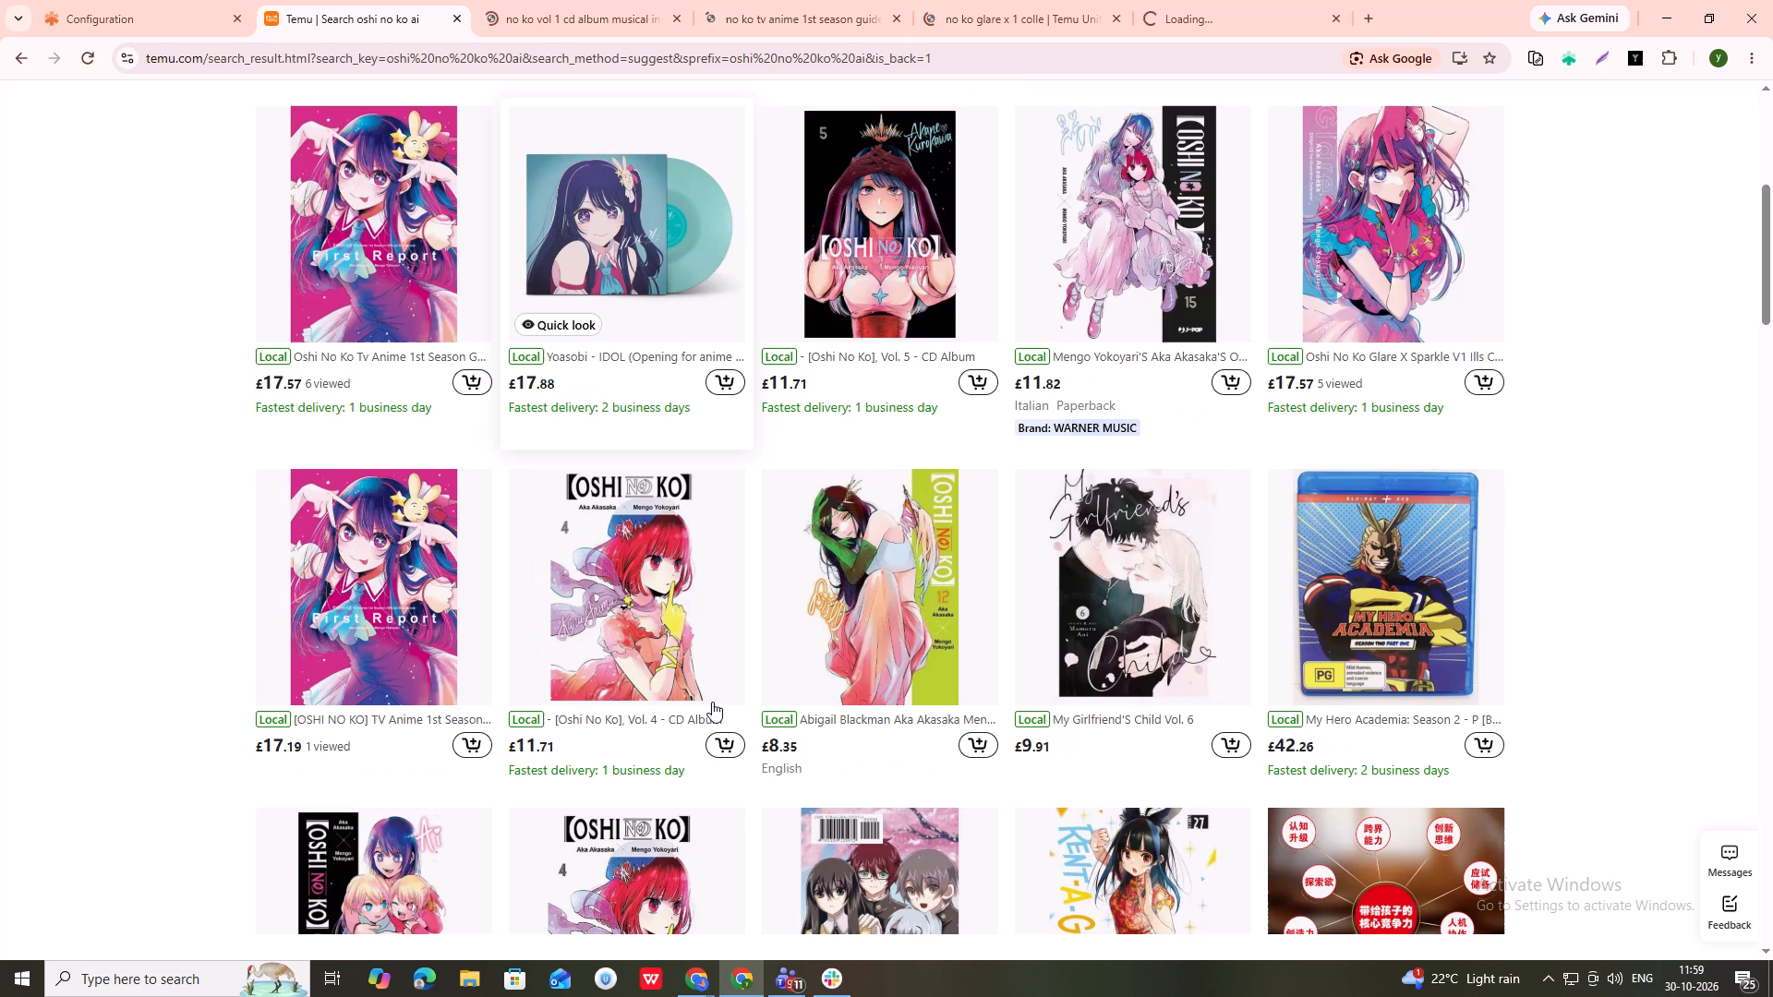
pyautogui.keyDown('ctrl'); pyautogui.click(410, 591); pyautogui.keyUp('ctrl')
pyautogui.scroll(-3, 878, 664)
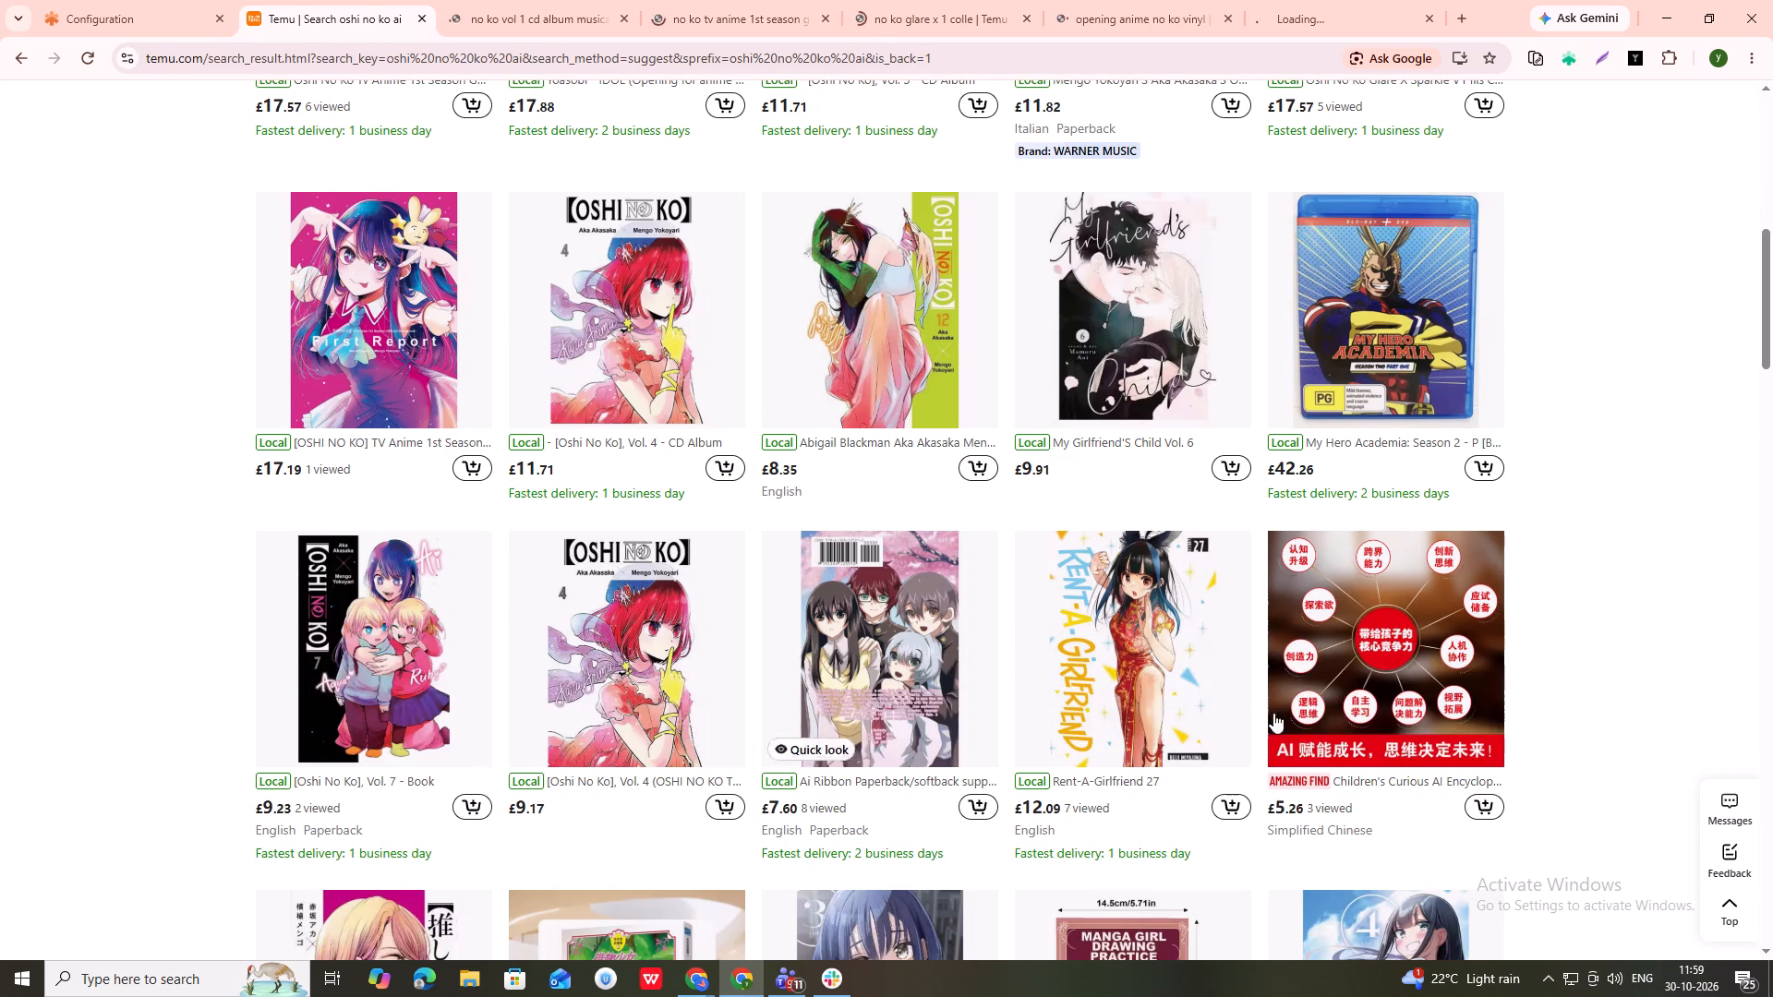
pyautogui.scroll(-4, 1135, 696)
pyautogui.scroll(-4, 858, 706)
pyautogui.keyDown('ctrl'); pyautogui.click(634, 619); pyautogui.keyUp('ctrl')
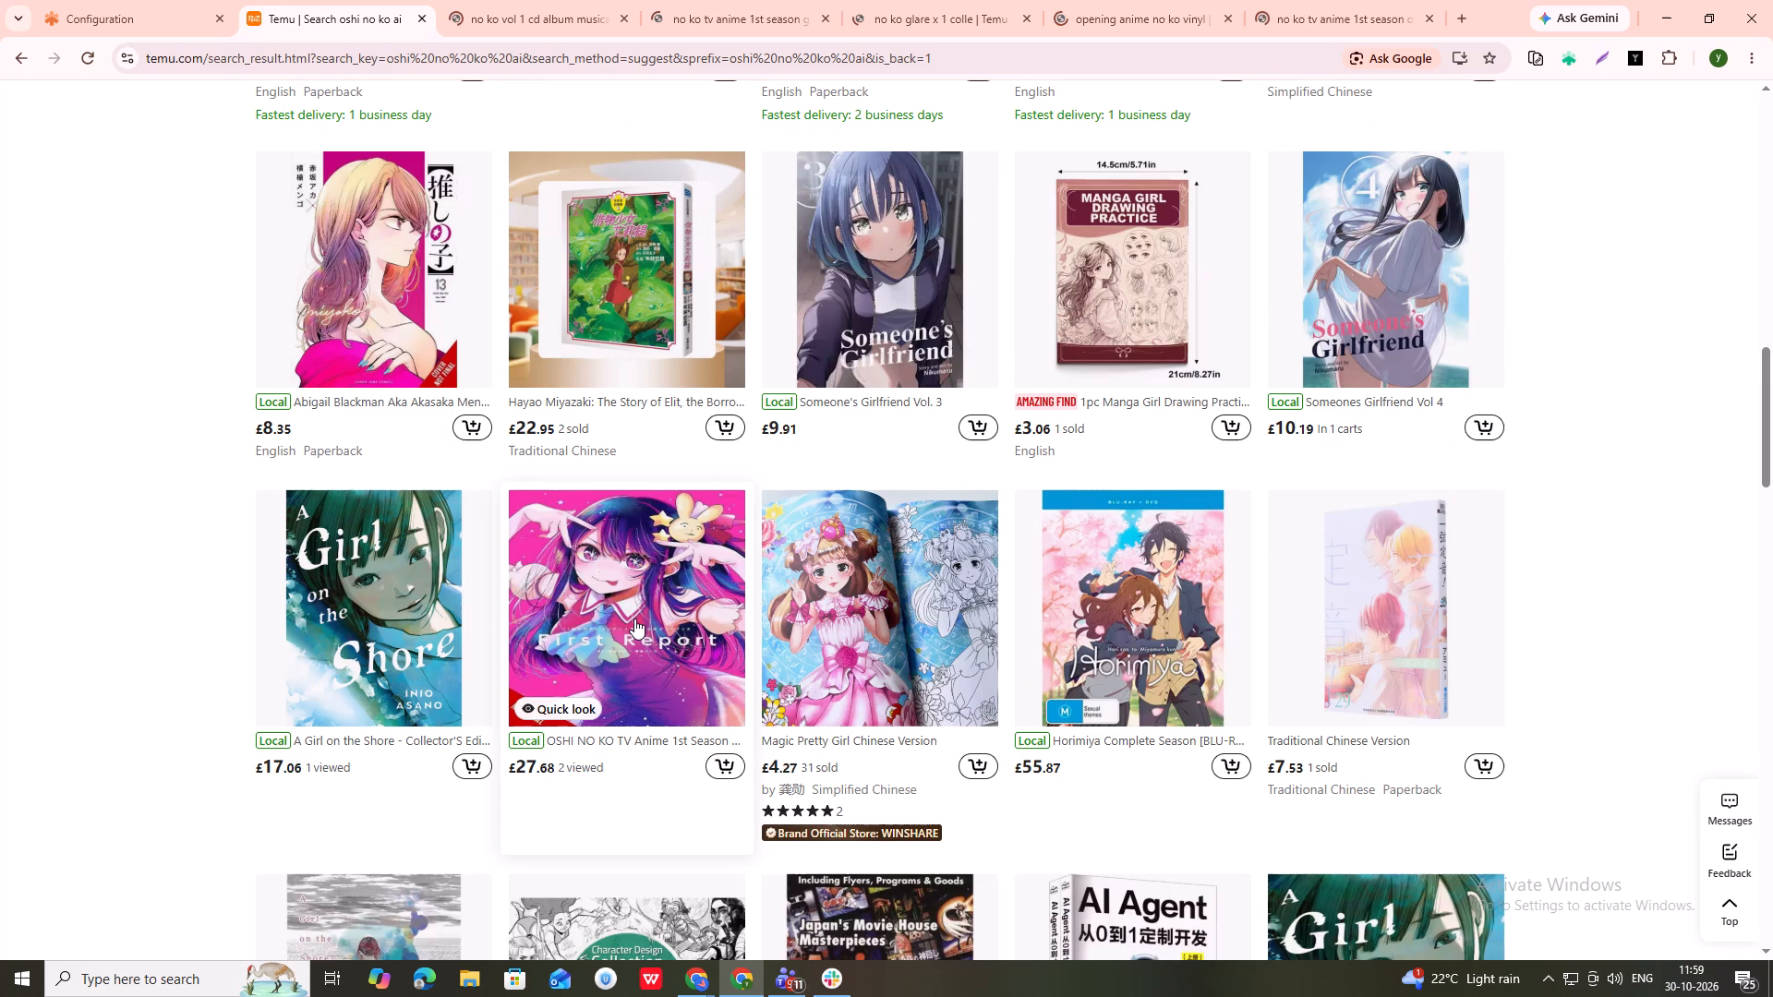
pyautogui.scroll(-4, 1097, 668)
pyautogui.scroll(-5, 904, 657)
pyautogui.scroll(-6, 1104, 665)
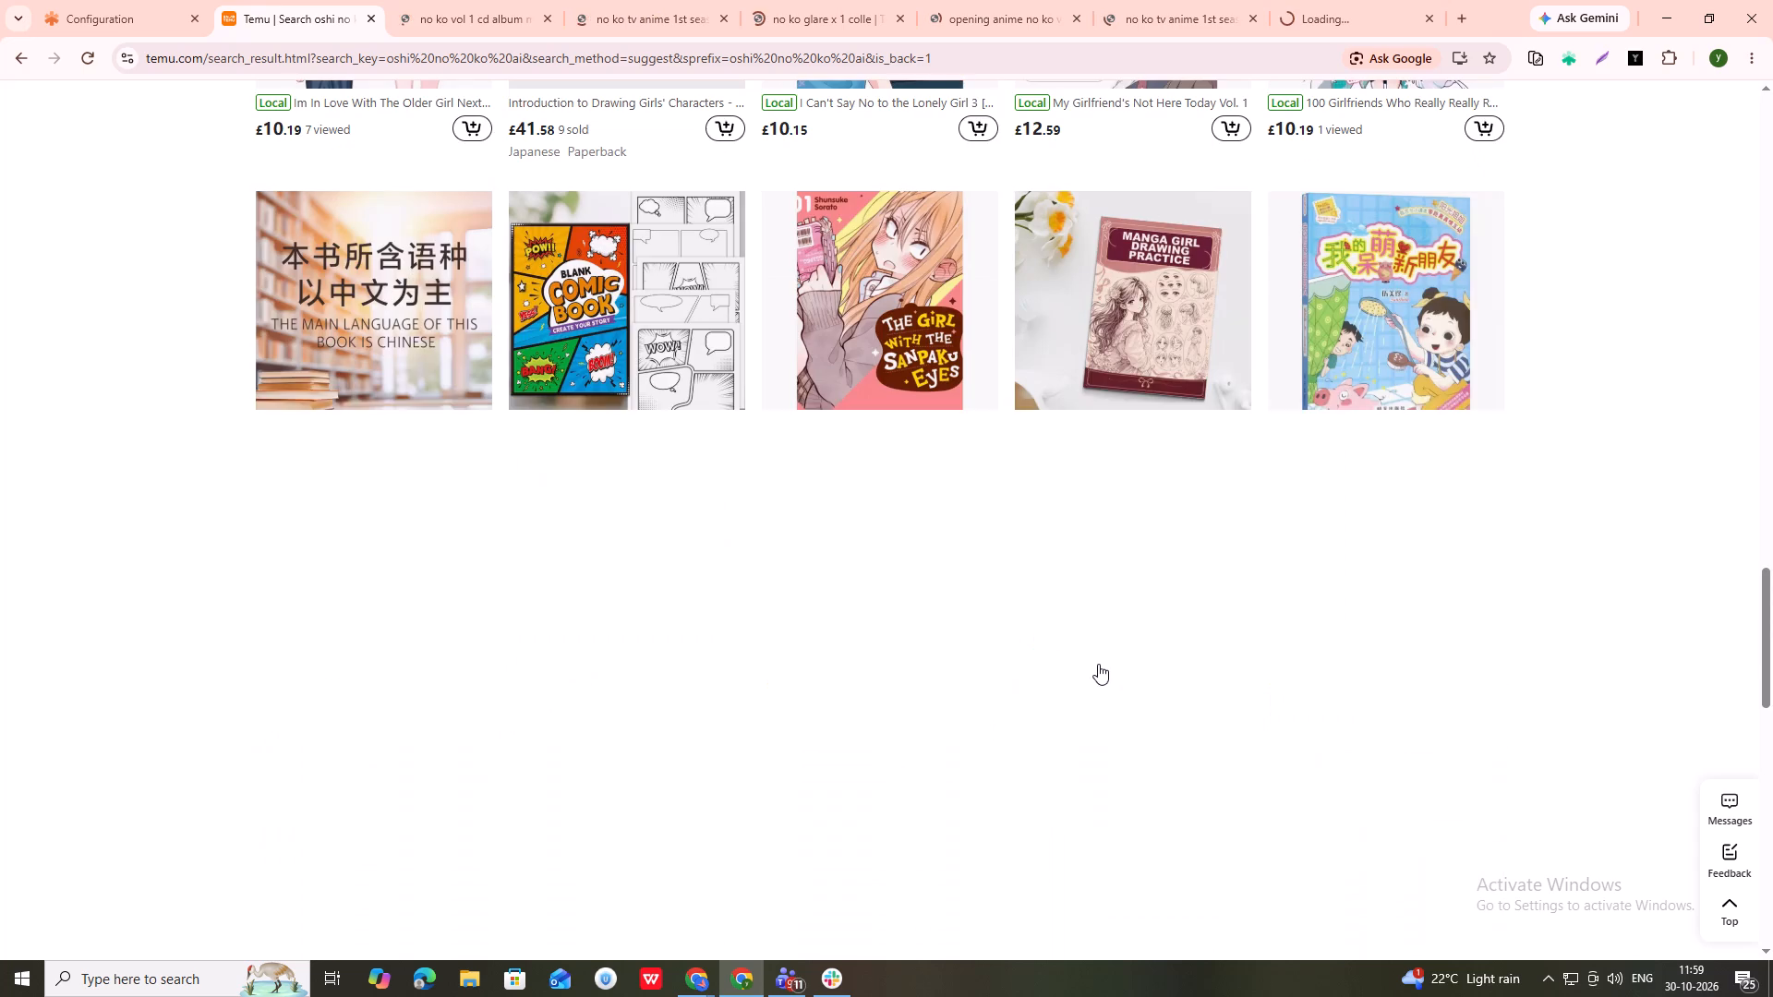
pyautogui.scroll(-12, 1095, 655)
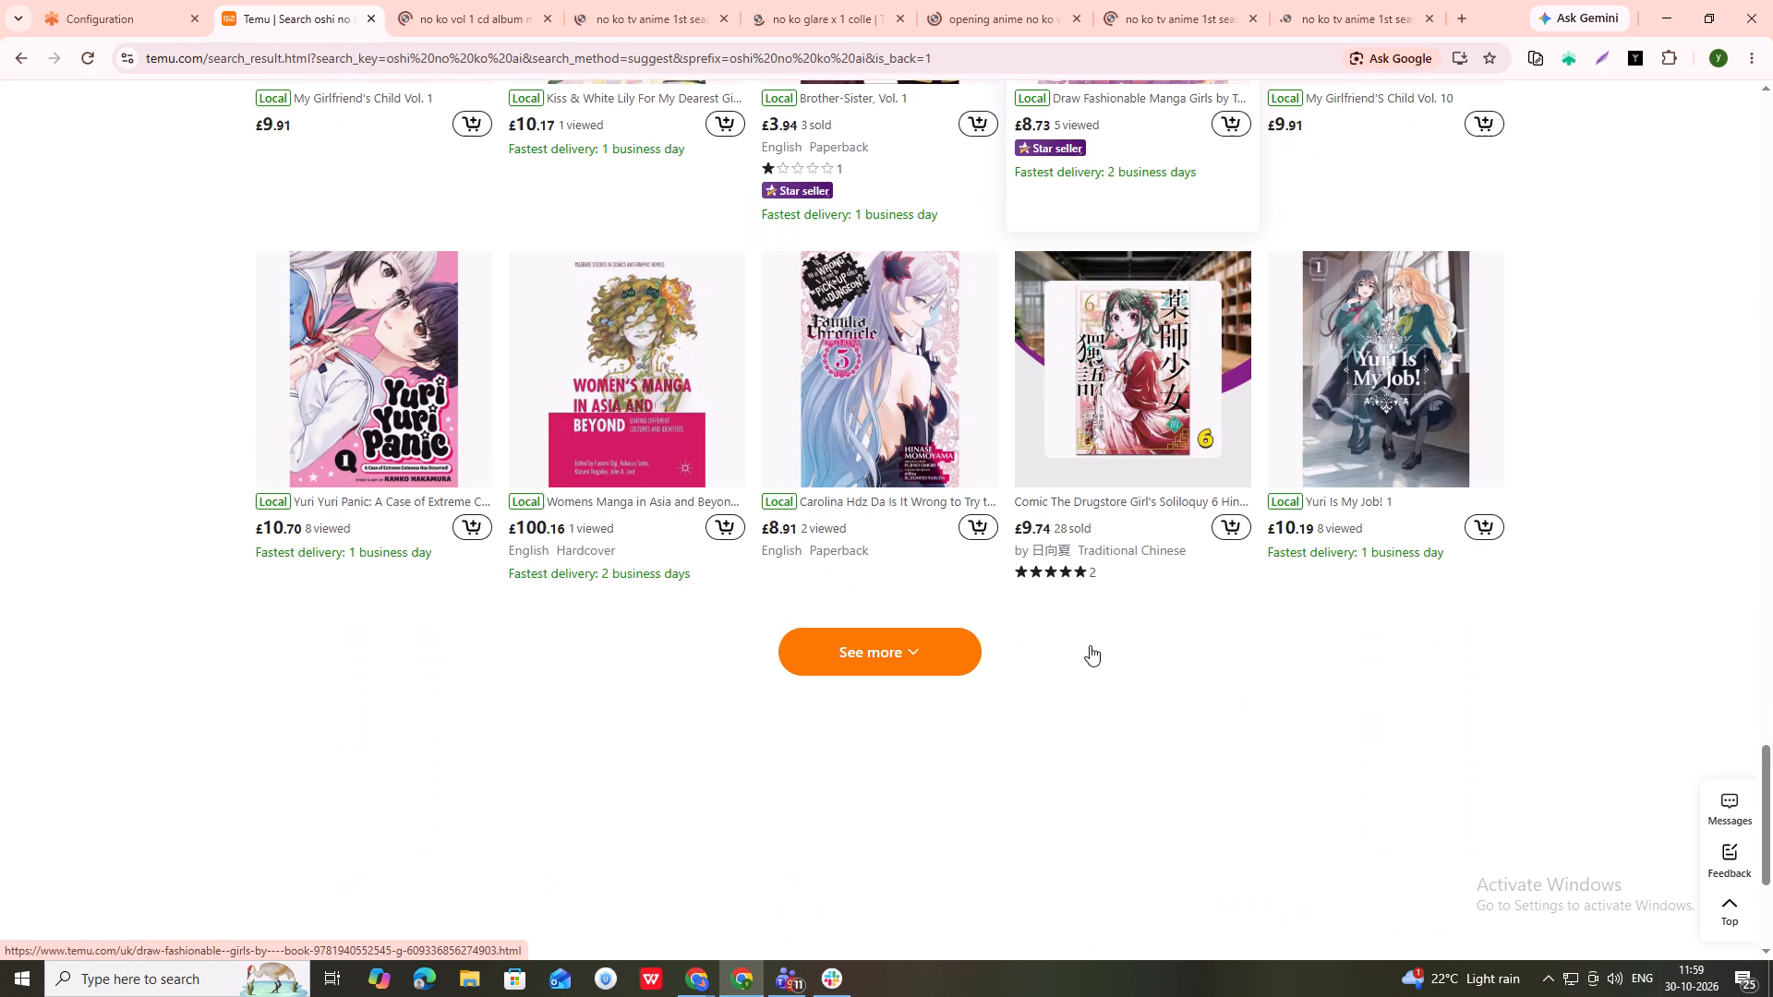
# Check the opened product listings and close all of their tabs except the last TV Anime 1st Season official guidebook.
pyautogui.click(468, 0)
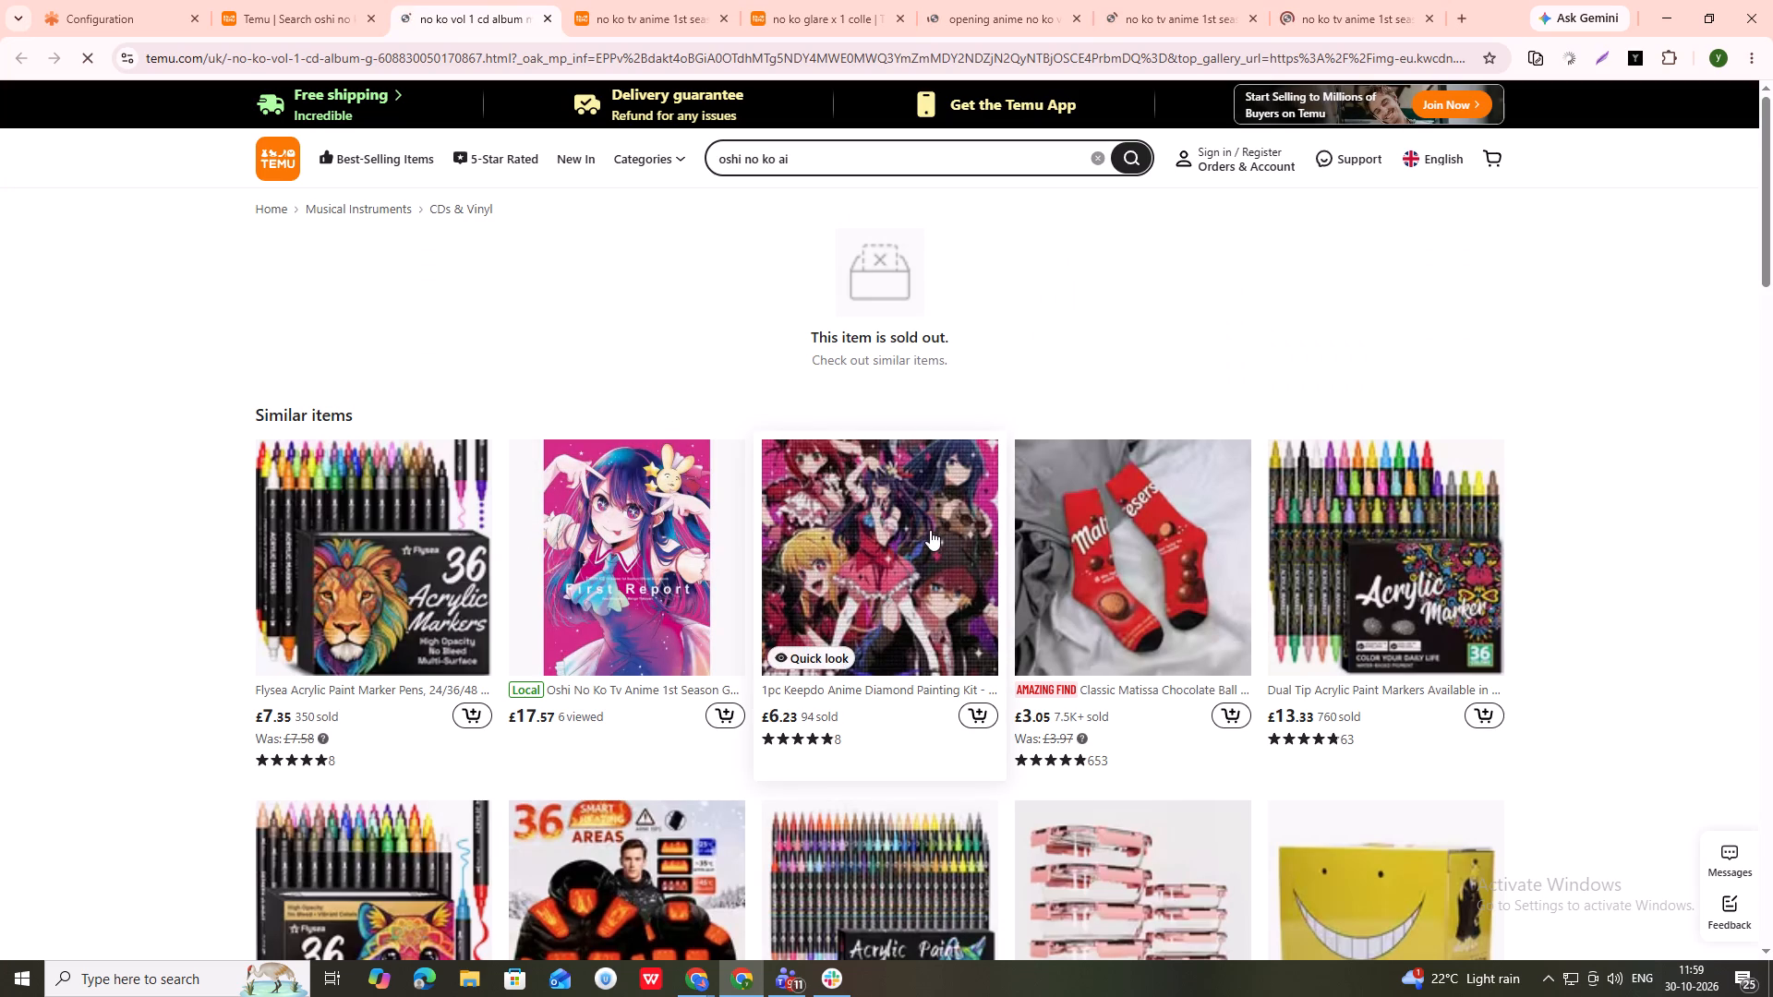
pyautogui.click(621, 0)
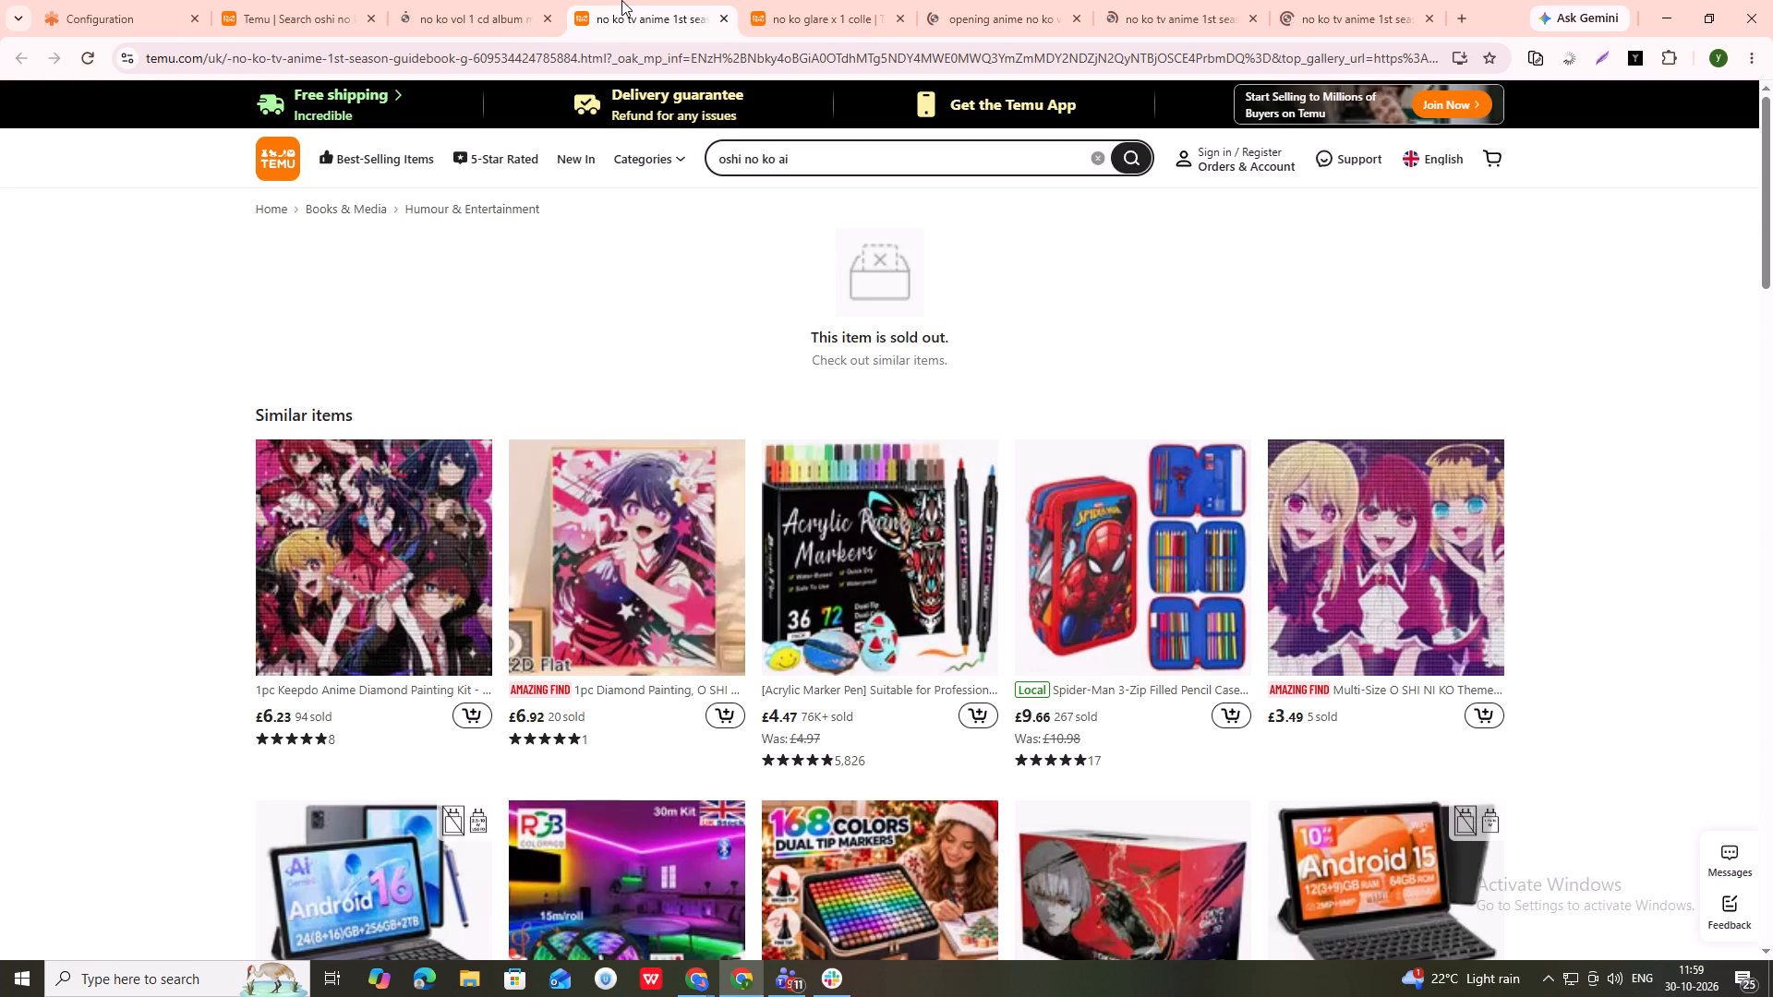
pyautogui.click(849, 0)
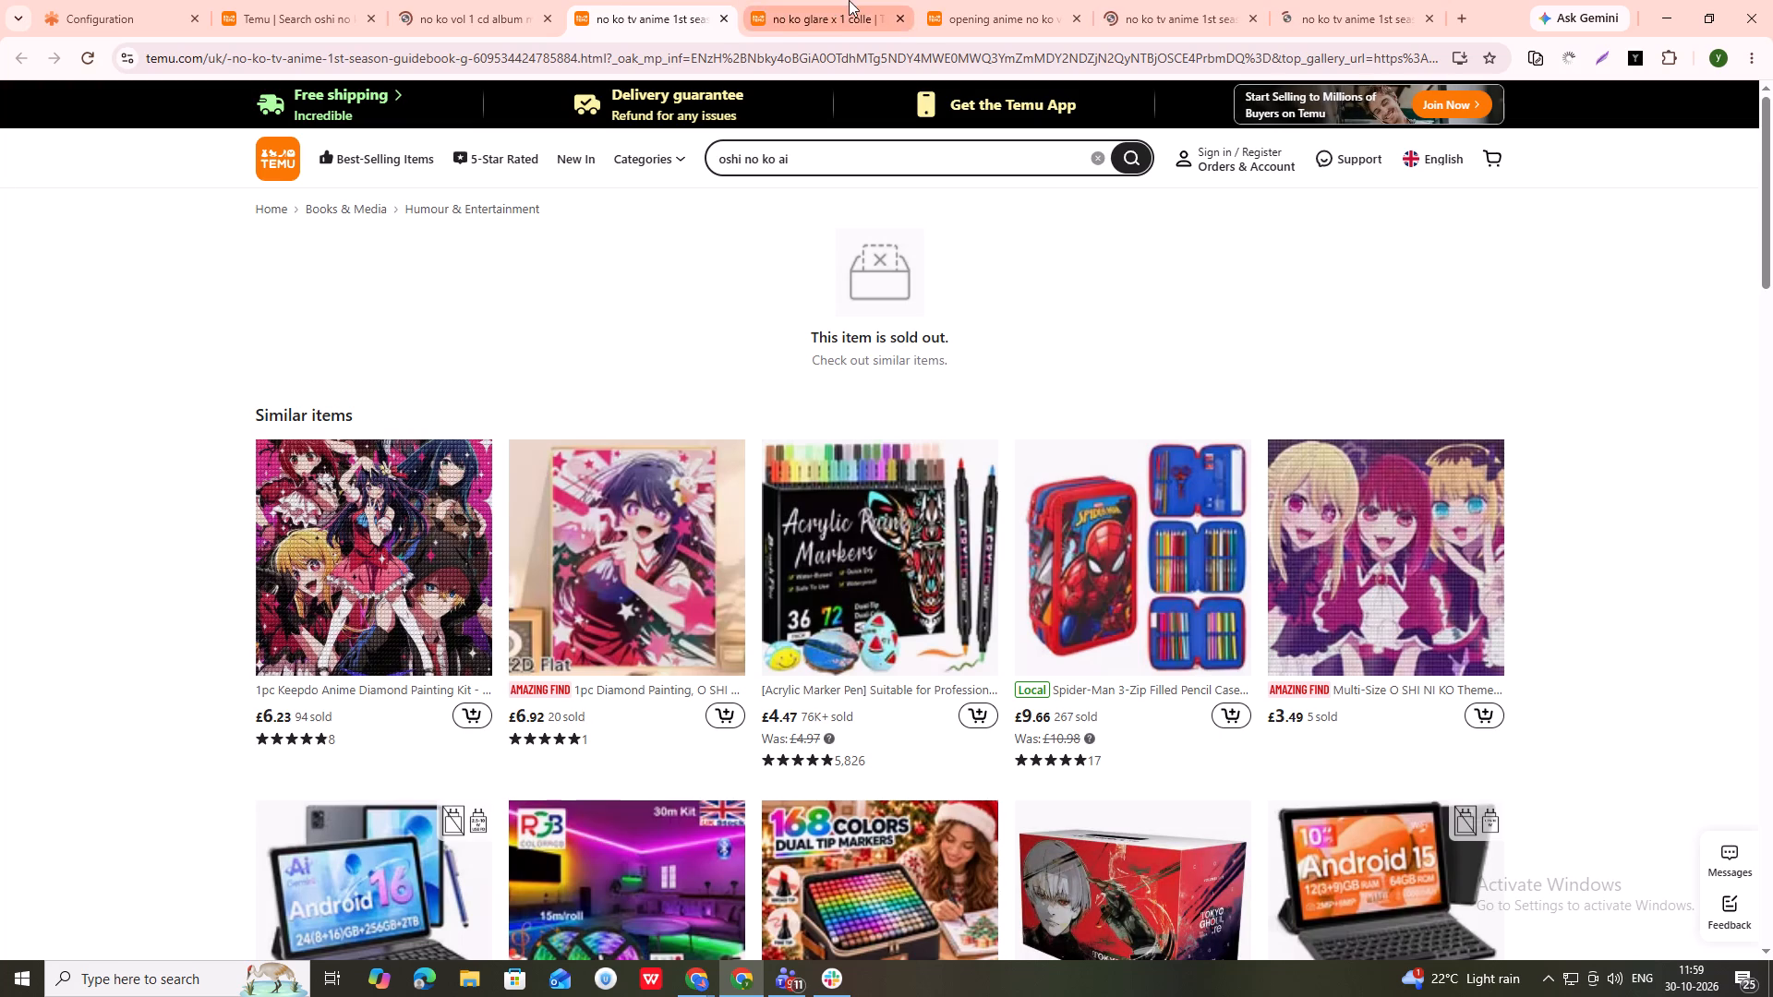
pyautogui.middleClick(494, 0)
pyautogui.middleClick(496, 0)
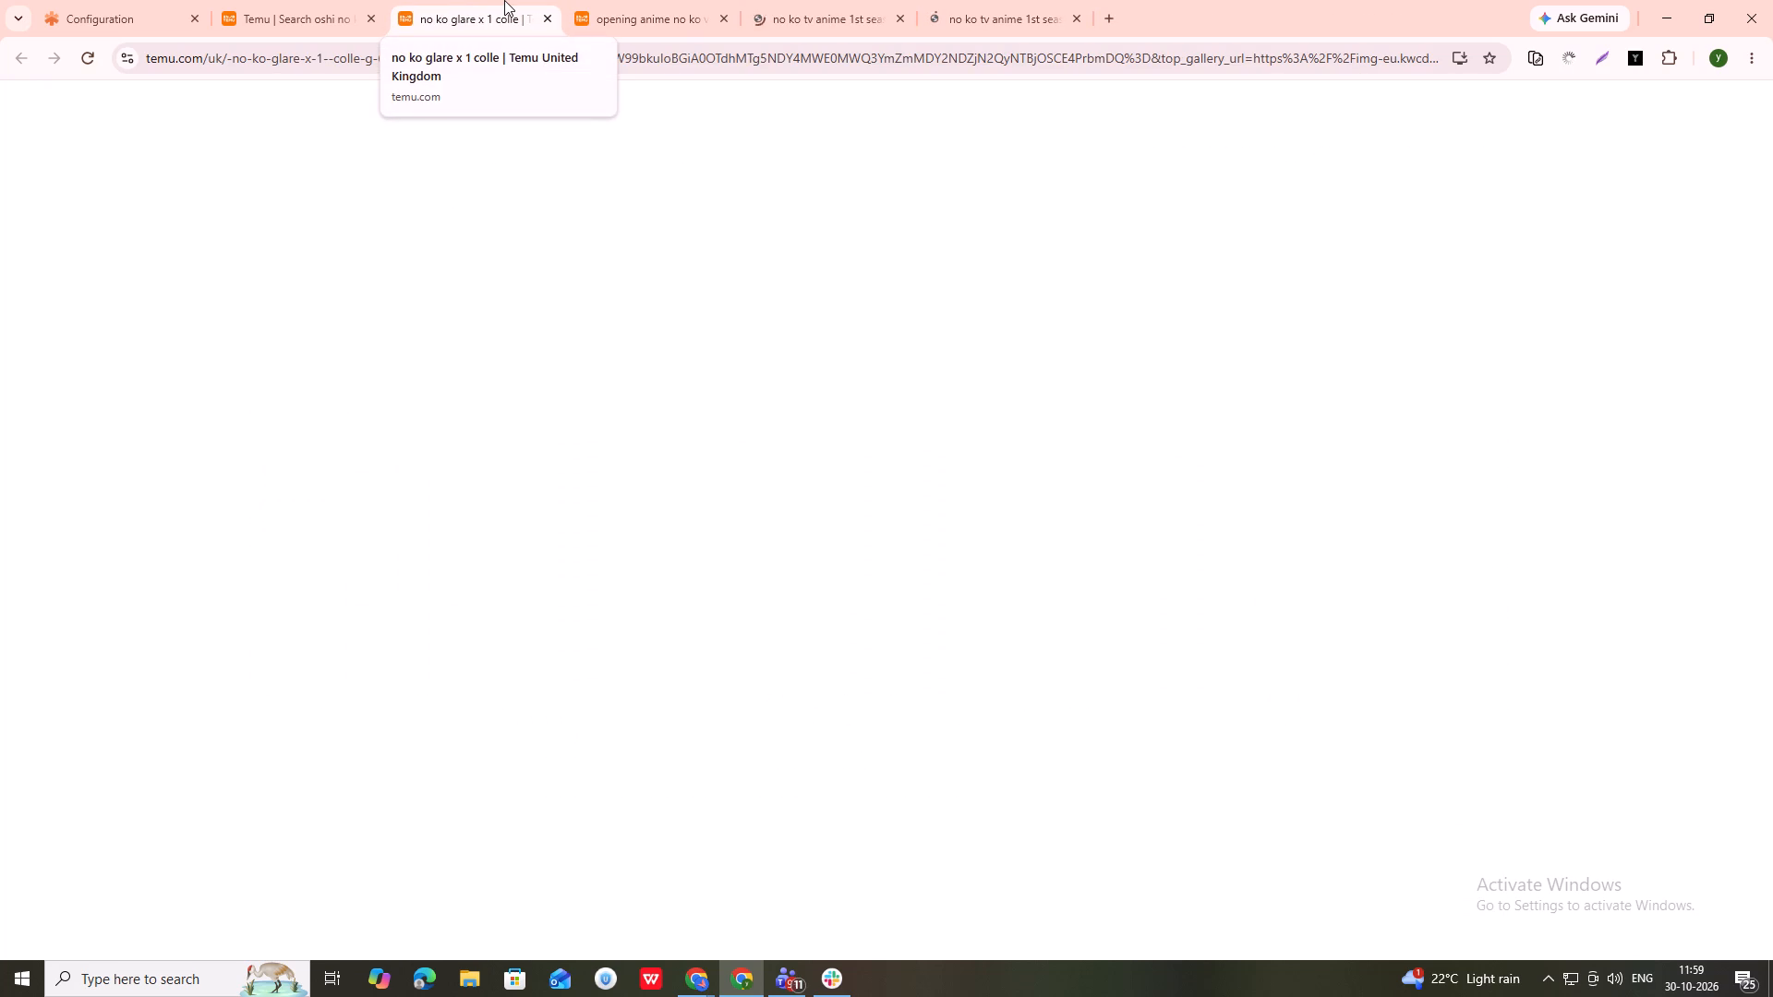
pyautogui.middleClick(521, 1)
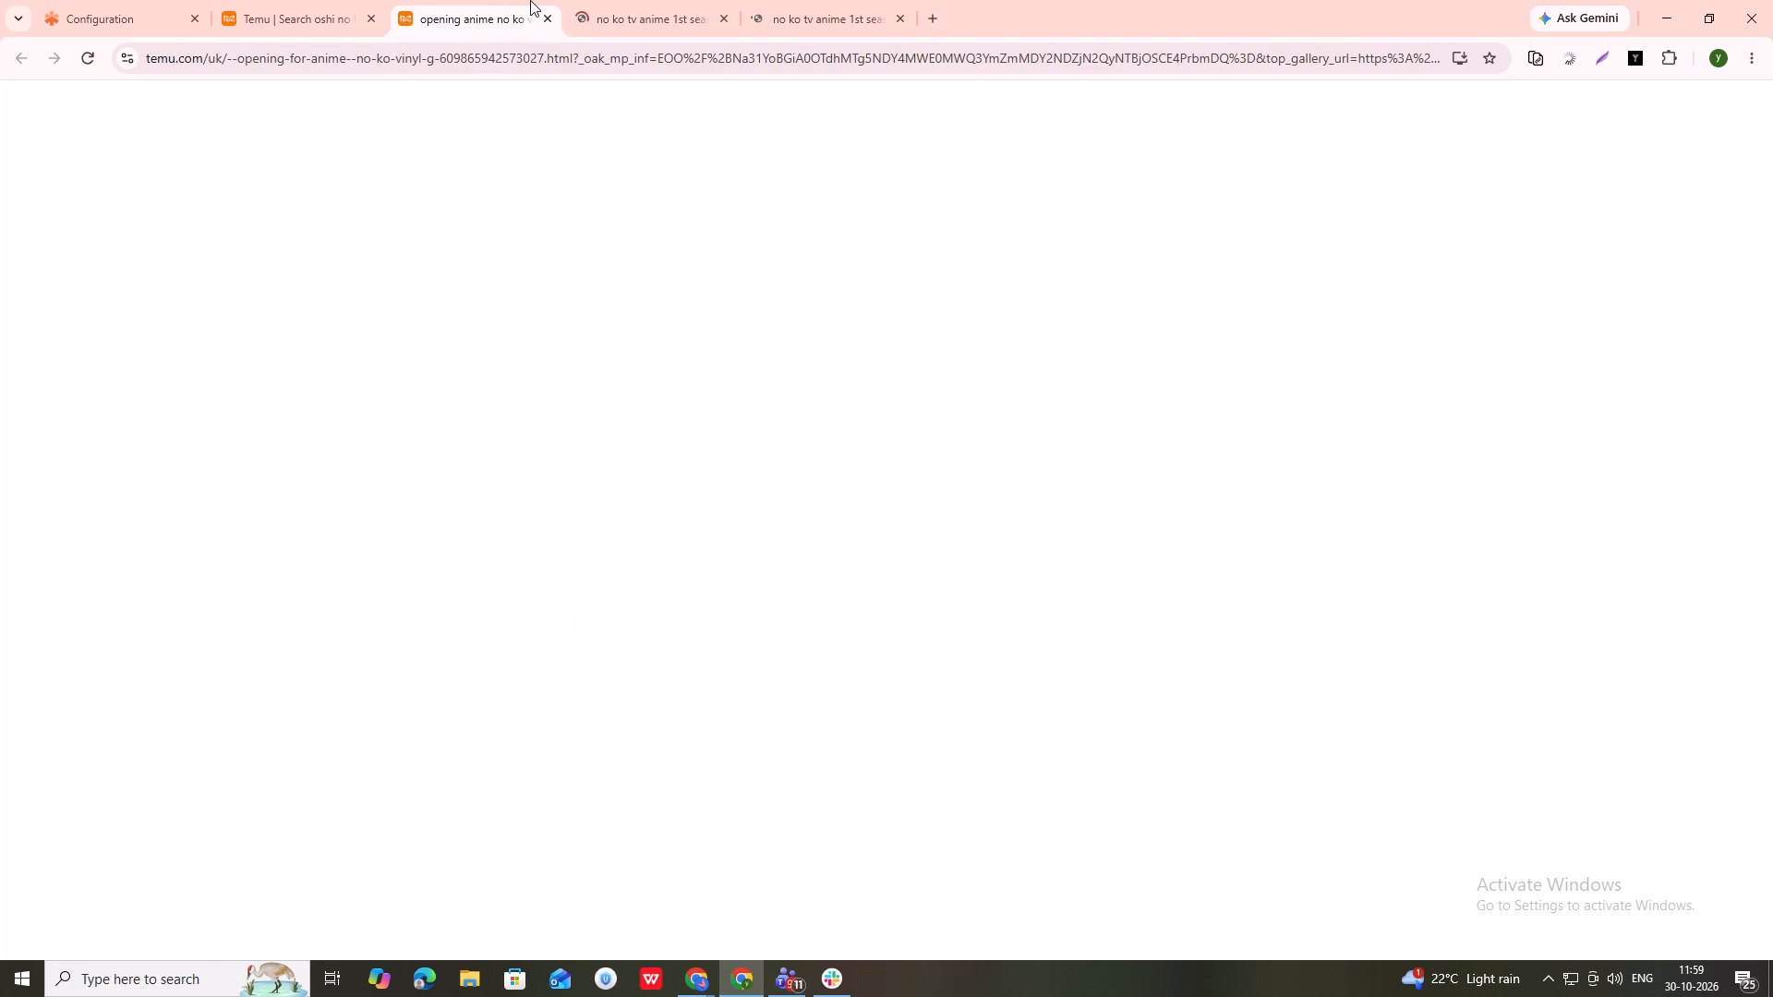
pyautogui.middleClick(529, 6)
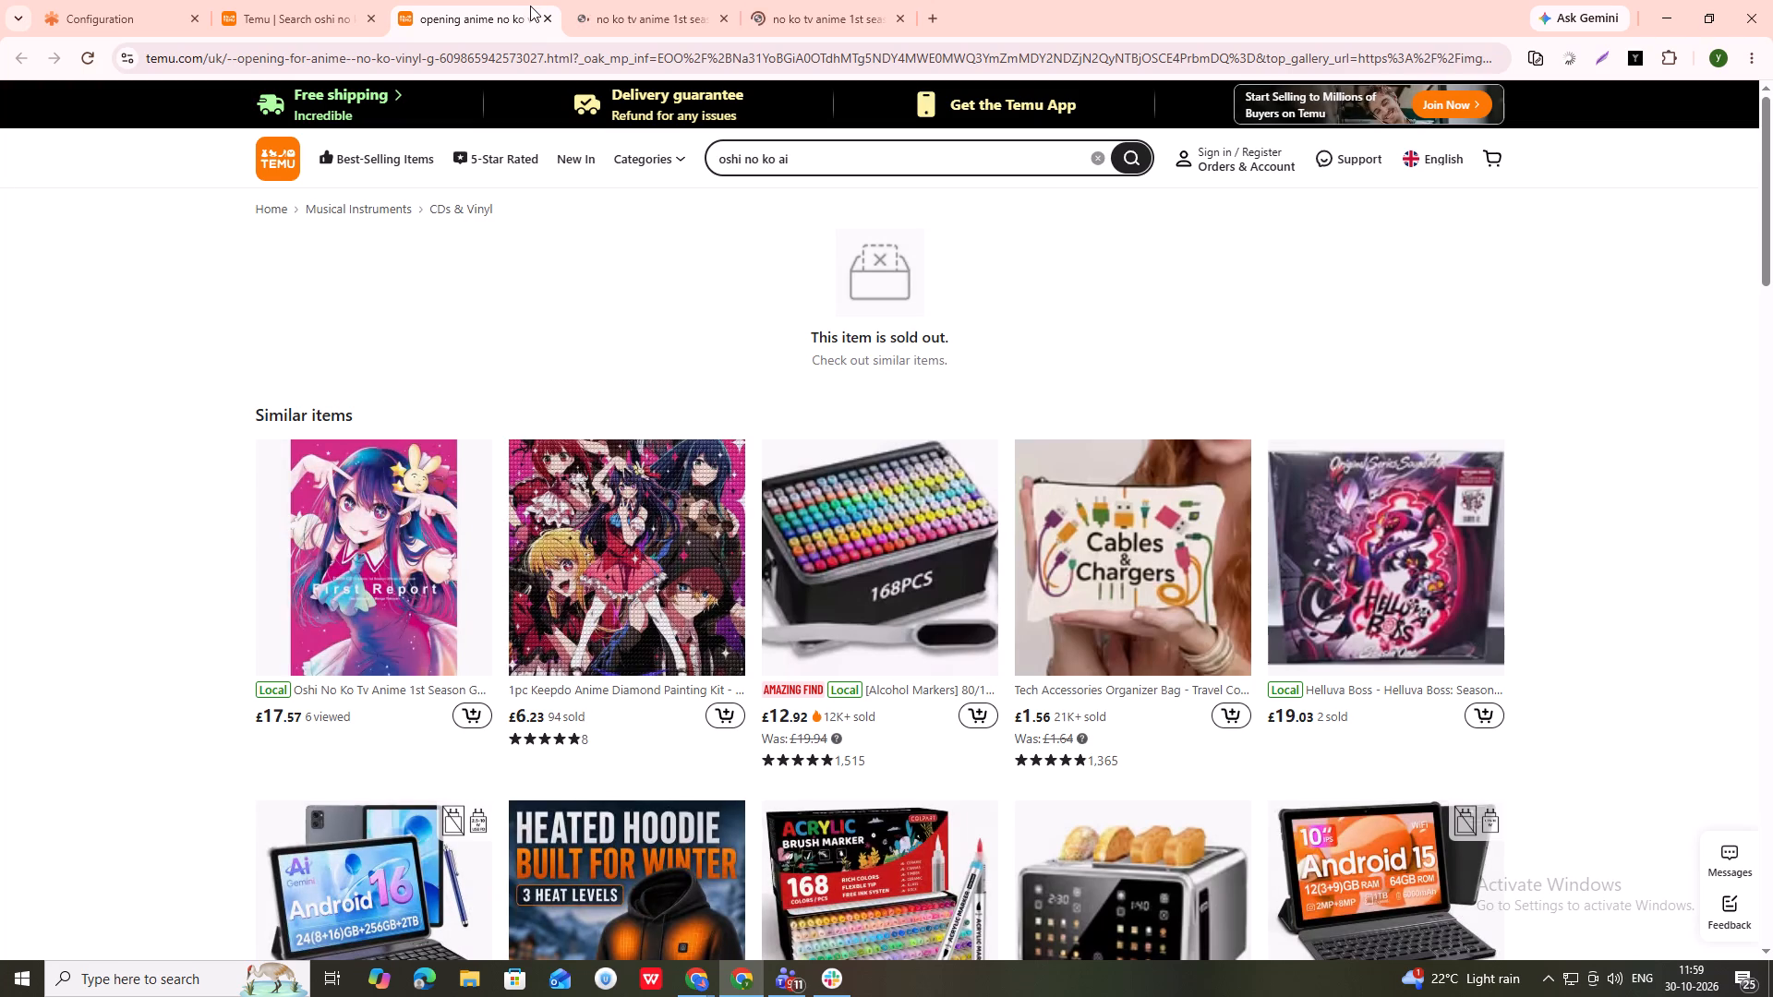
pyautogui.middleClick(530, 6)
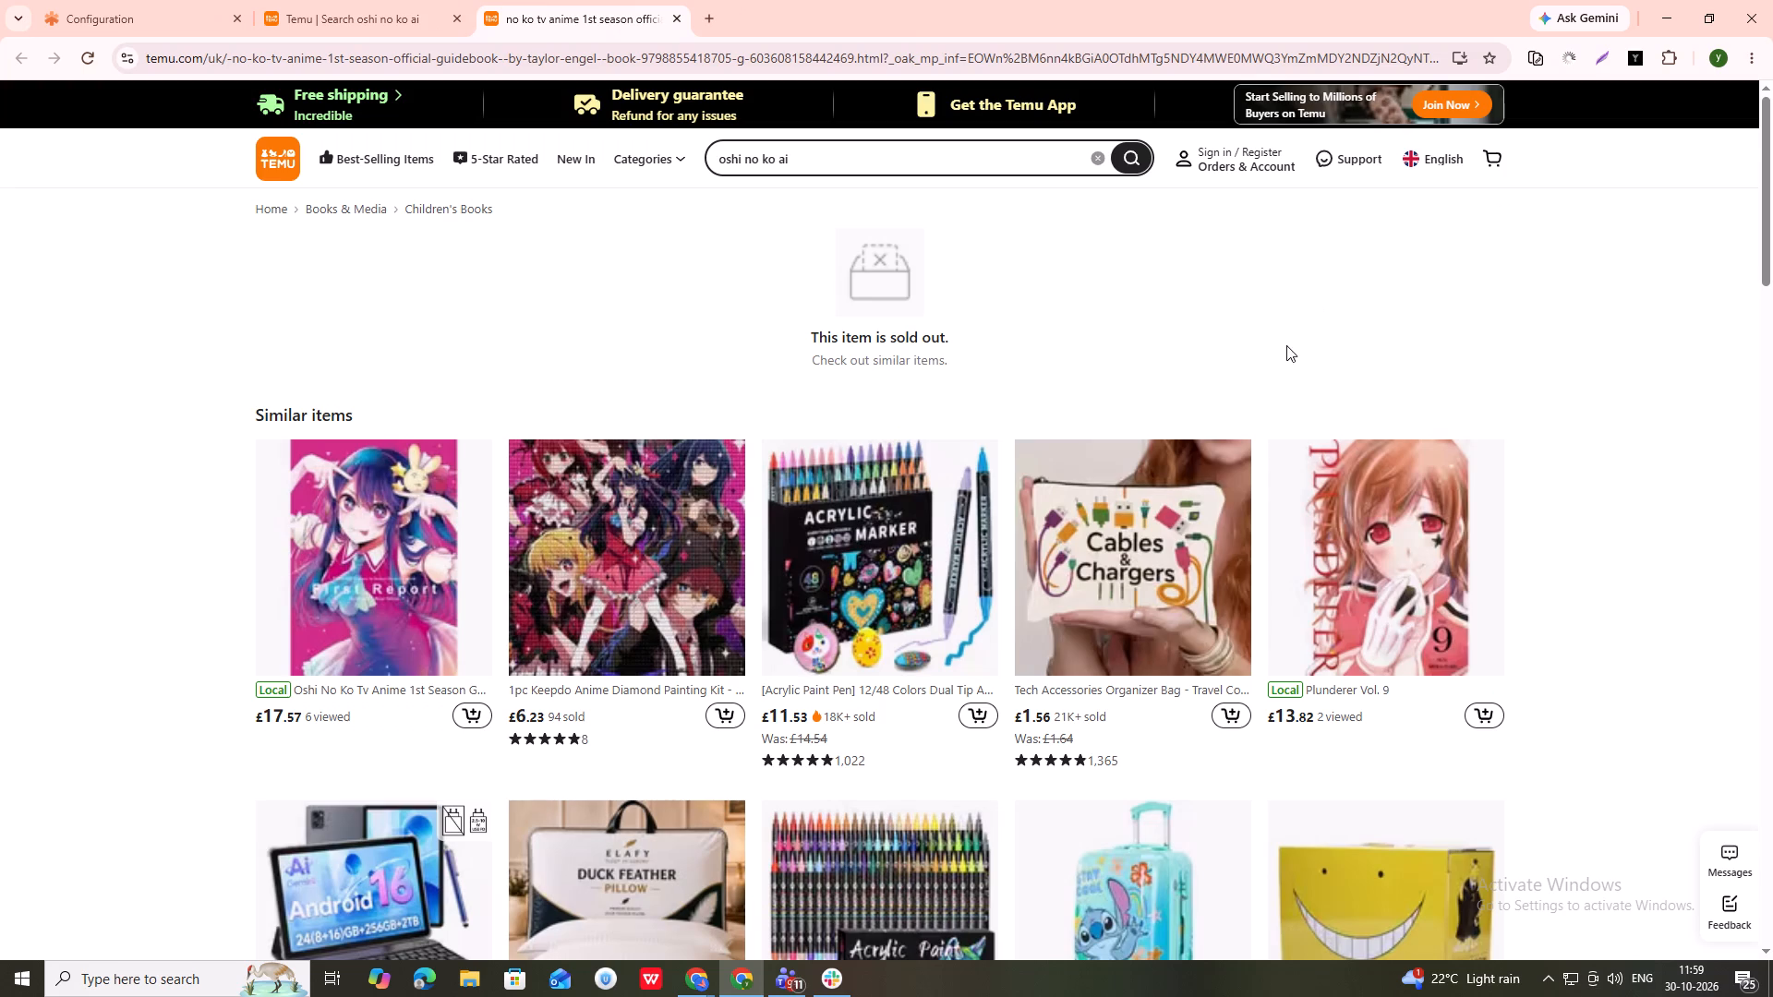
# Open Temu's country/region settings and start a search in the country list.
pyautogui.click(1436, 164)
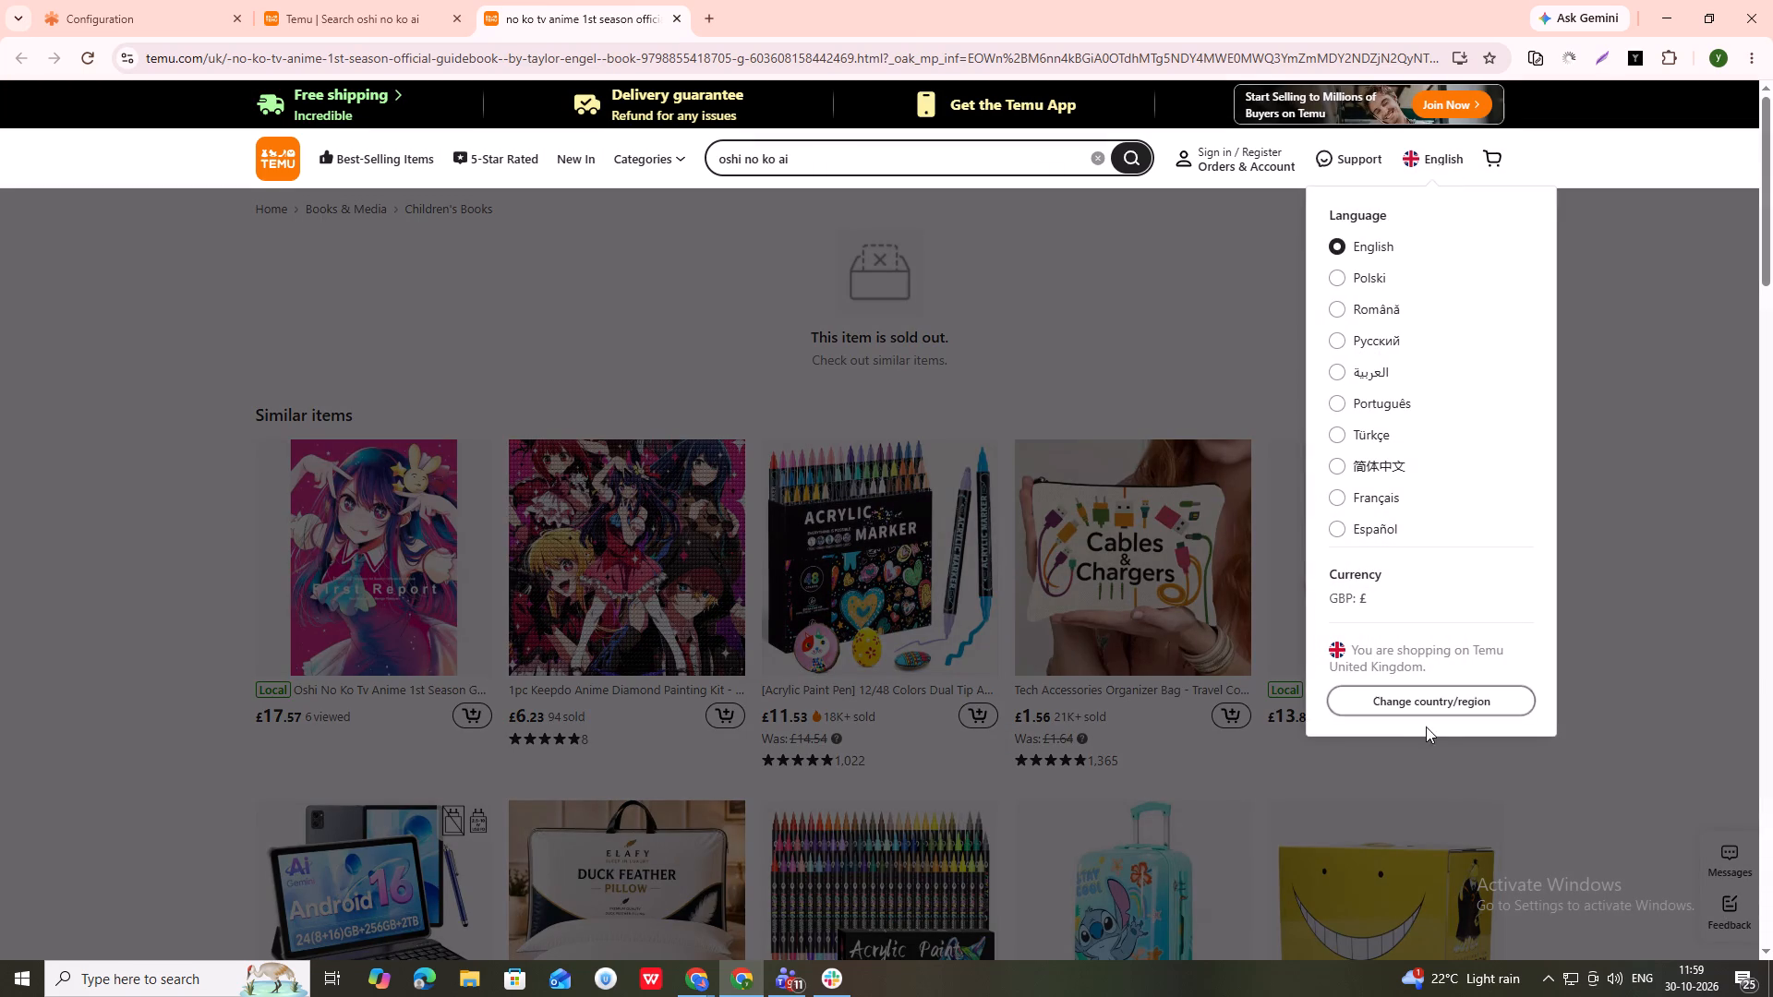
pyautogui.click(1422, 702)
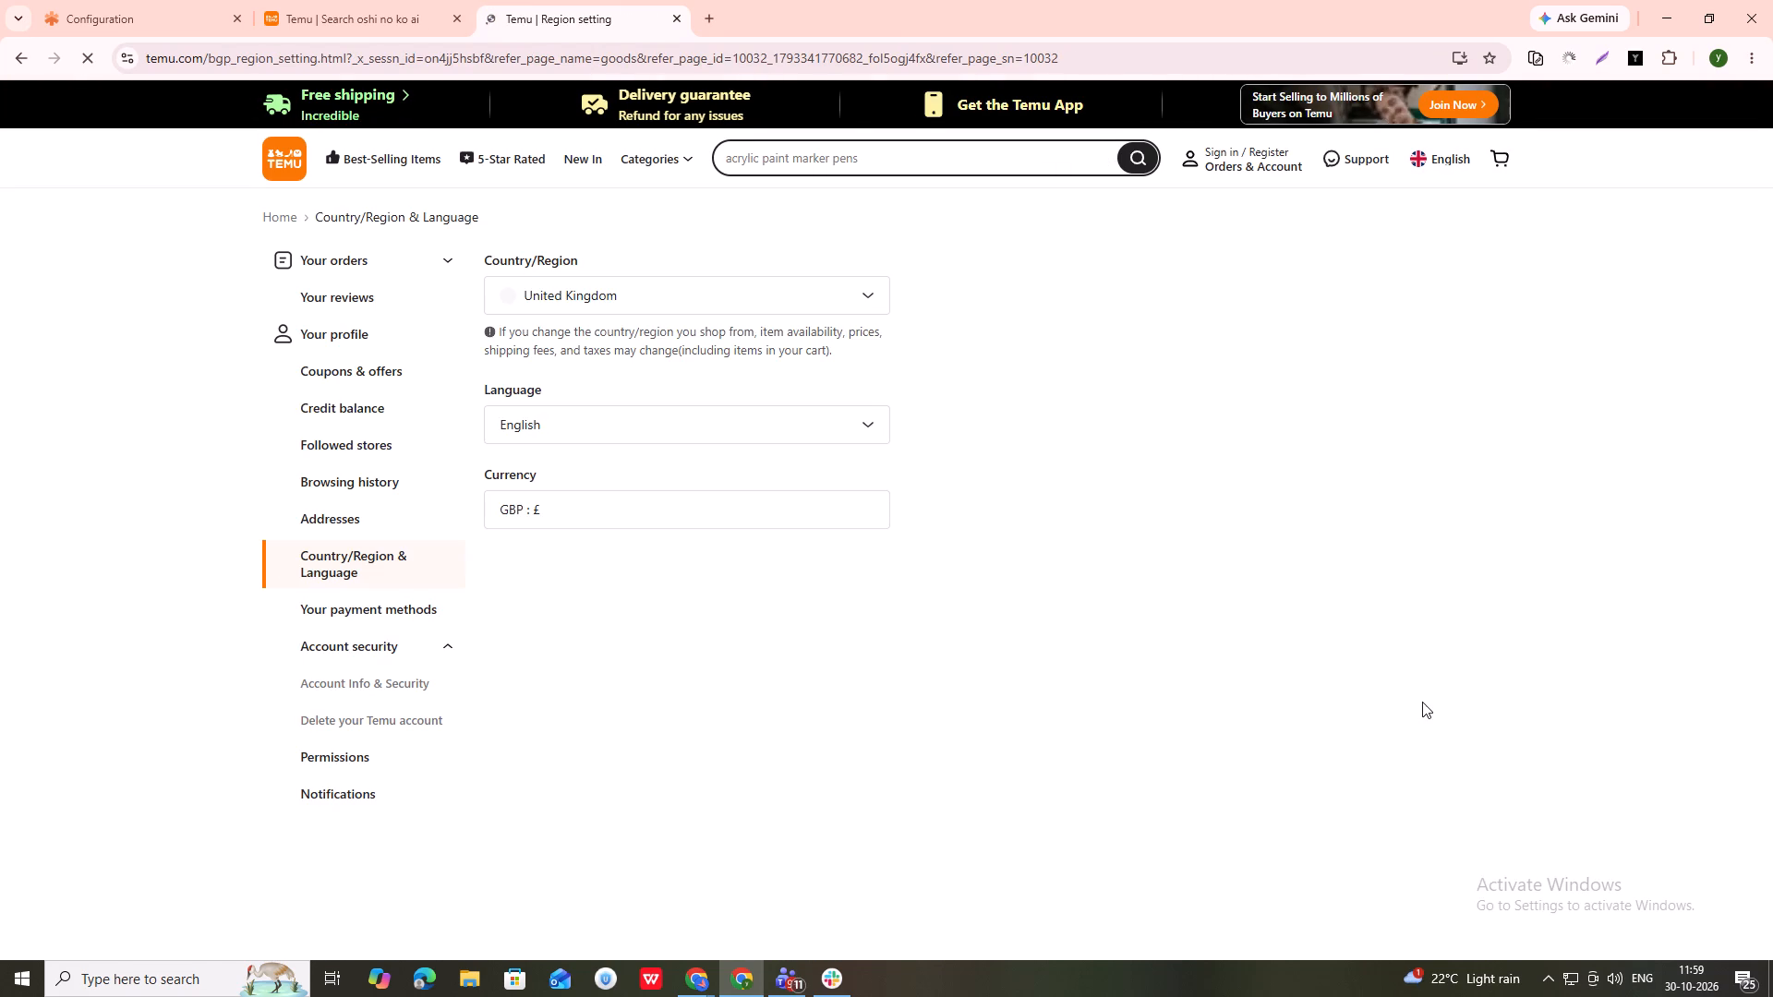
pyautogui.click(765, 298)
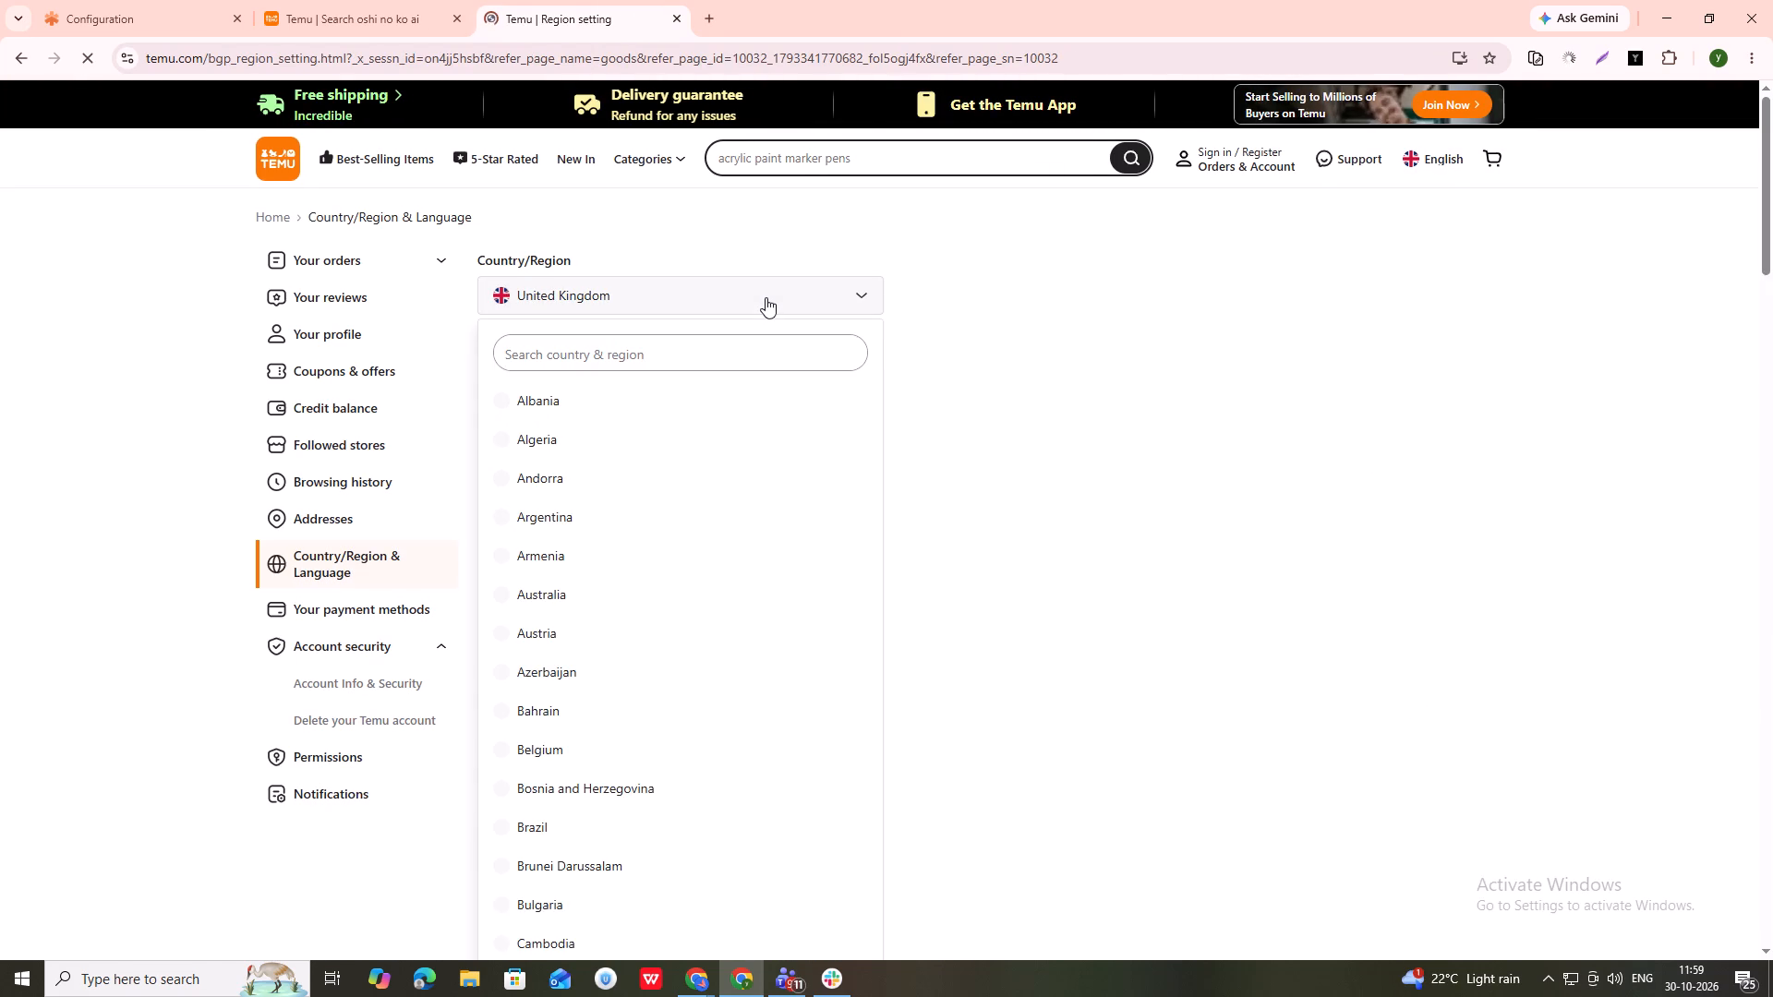
pyautogui.click(756, 360)
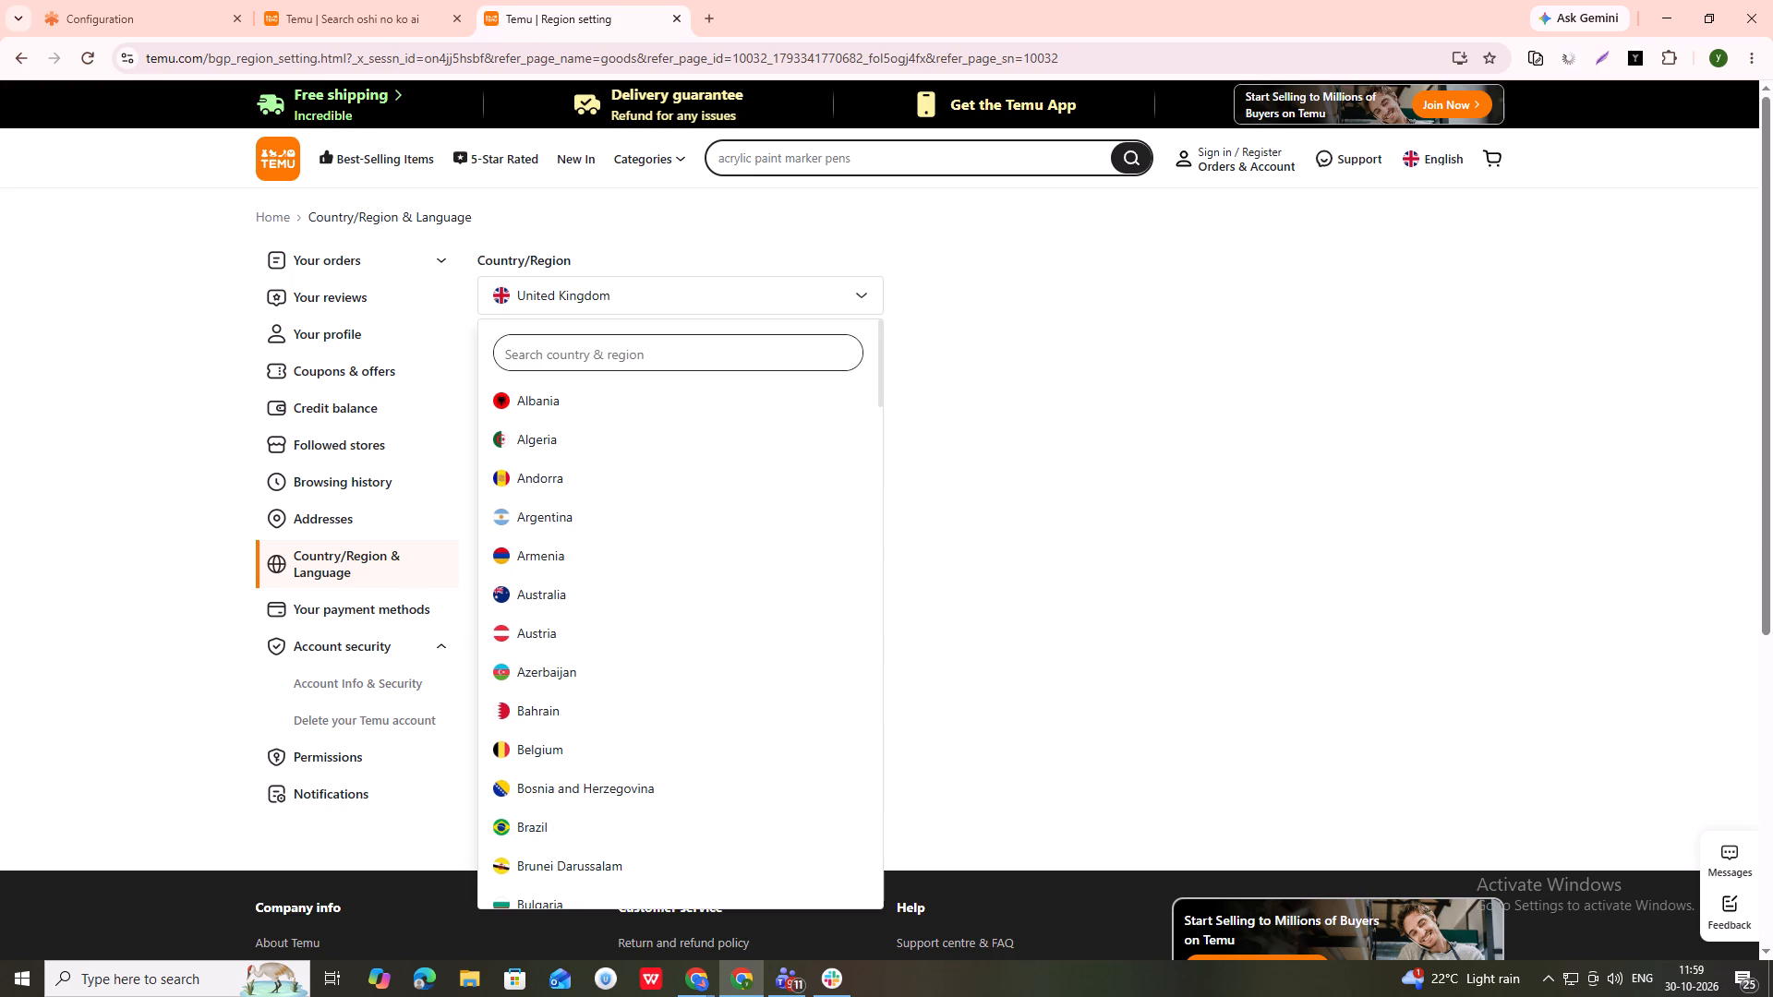
# Switch to Confluence and check the Kadokawa detection guideline and client page for covered domains and the client's country.
pyautogui.hotkey('alt', 'Tab')
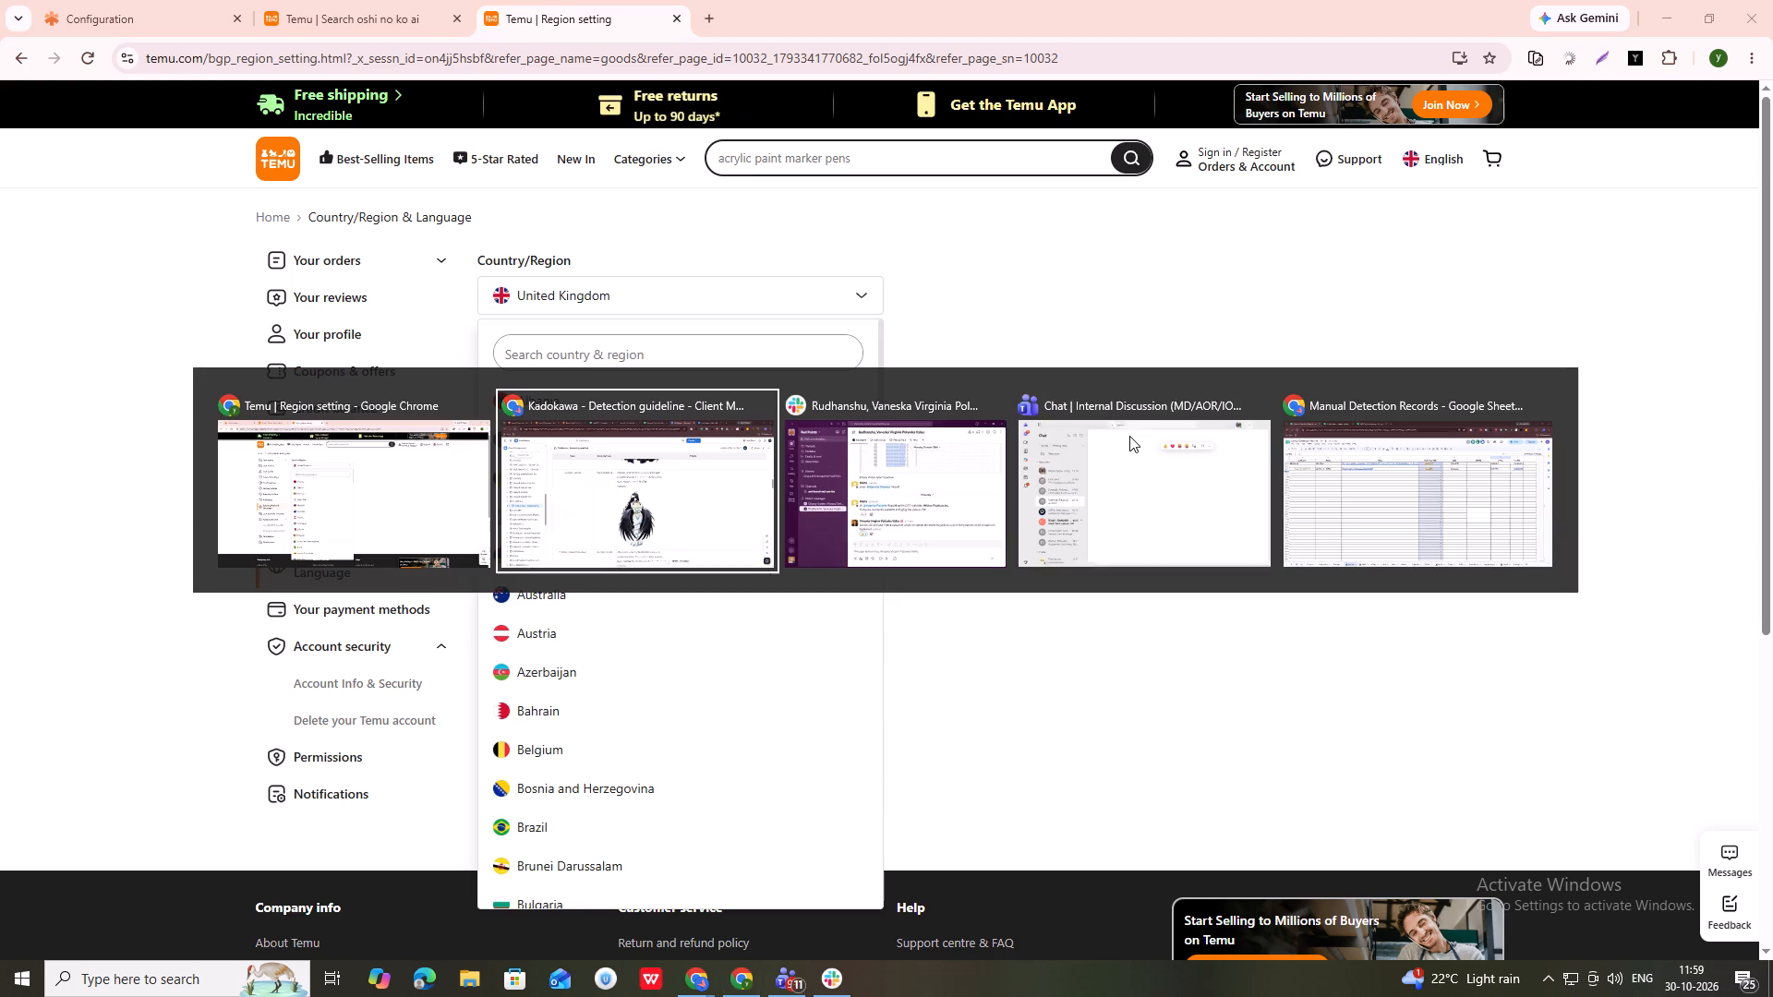
pyautogui.scroll(20, 893, 553)
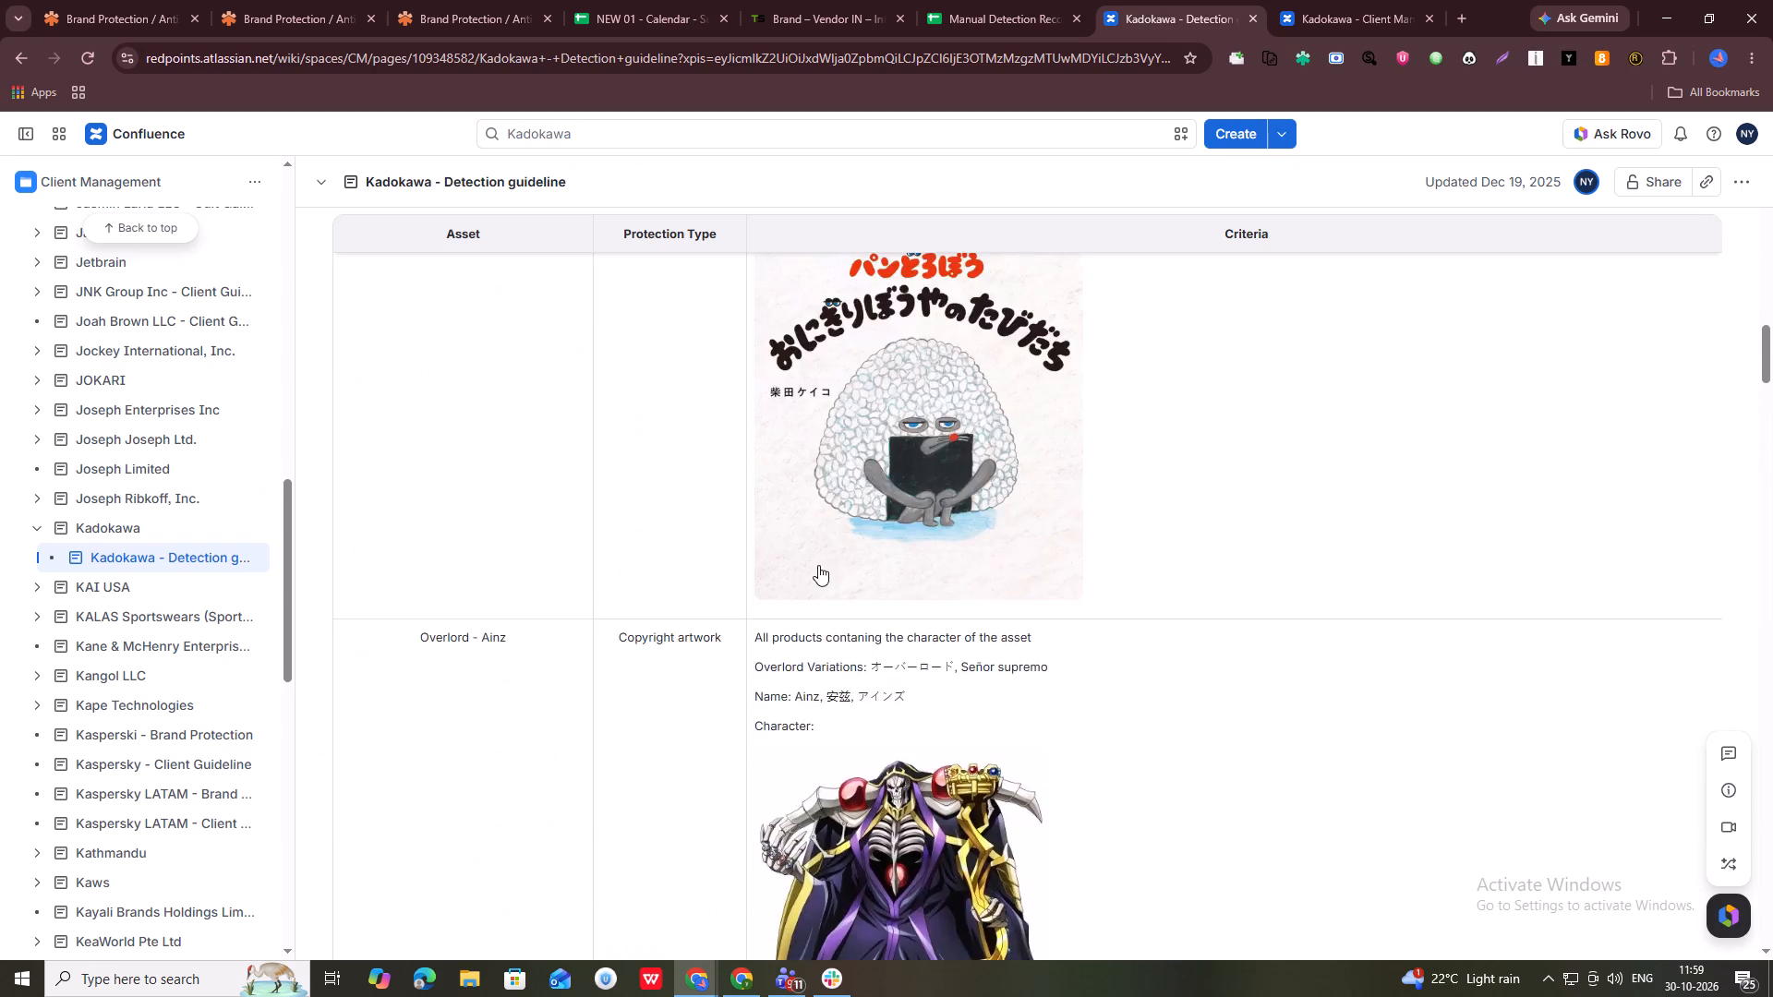
pyautogui.scroll(20, 818, 565)
pyautogui.scroll(4, 818, 565)
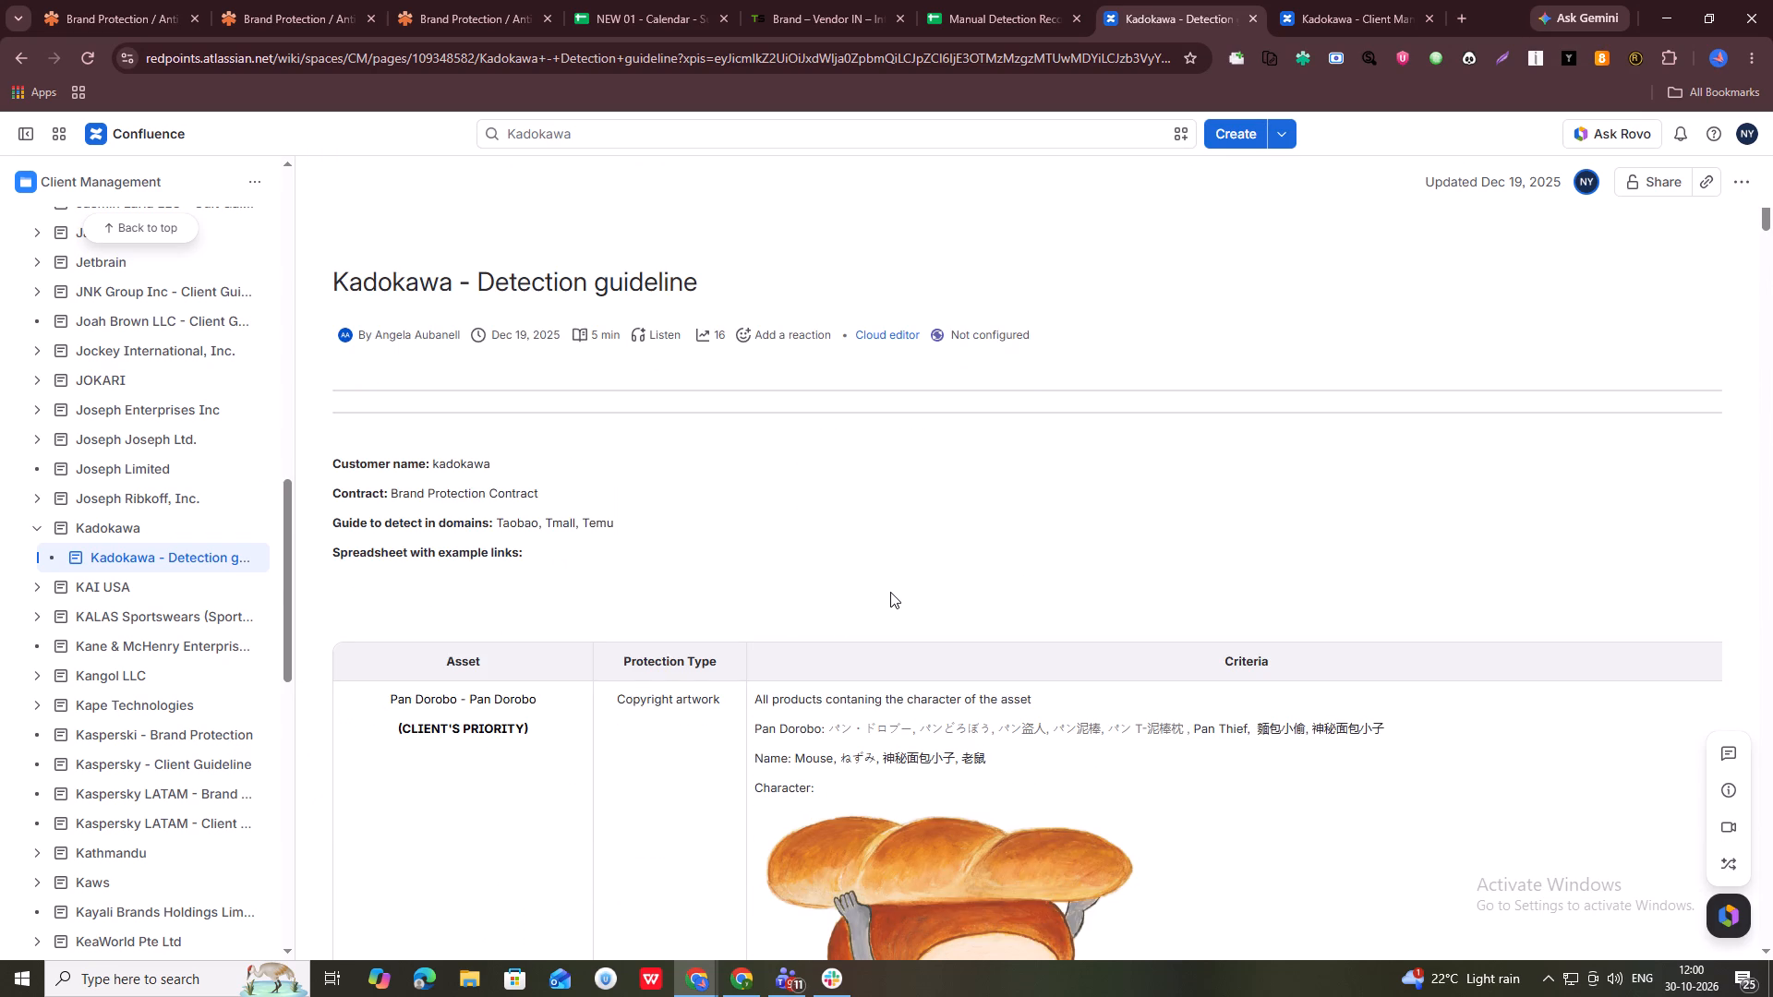
pyautogui.click(1337, 0)
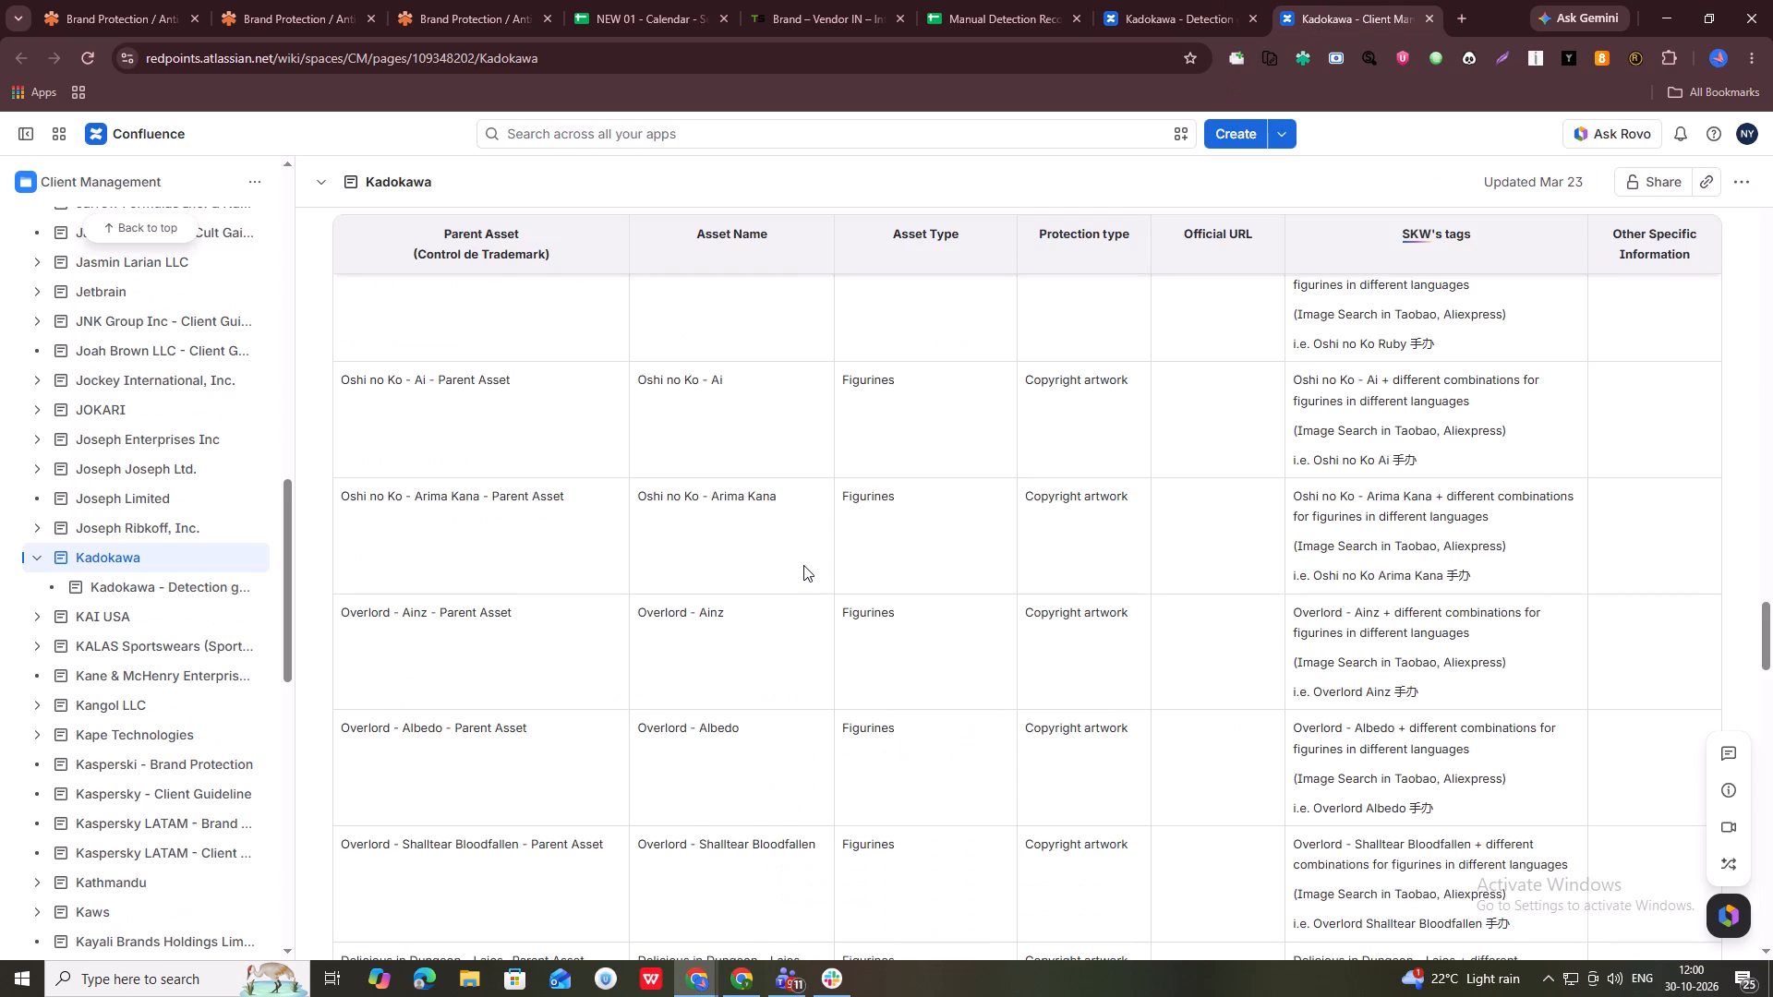
pyautogui.scroll(20, 803, 565)
pyautogui.scroll(20, 803, 565)
pyautogui.scroll(7, 803, 565)
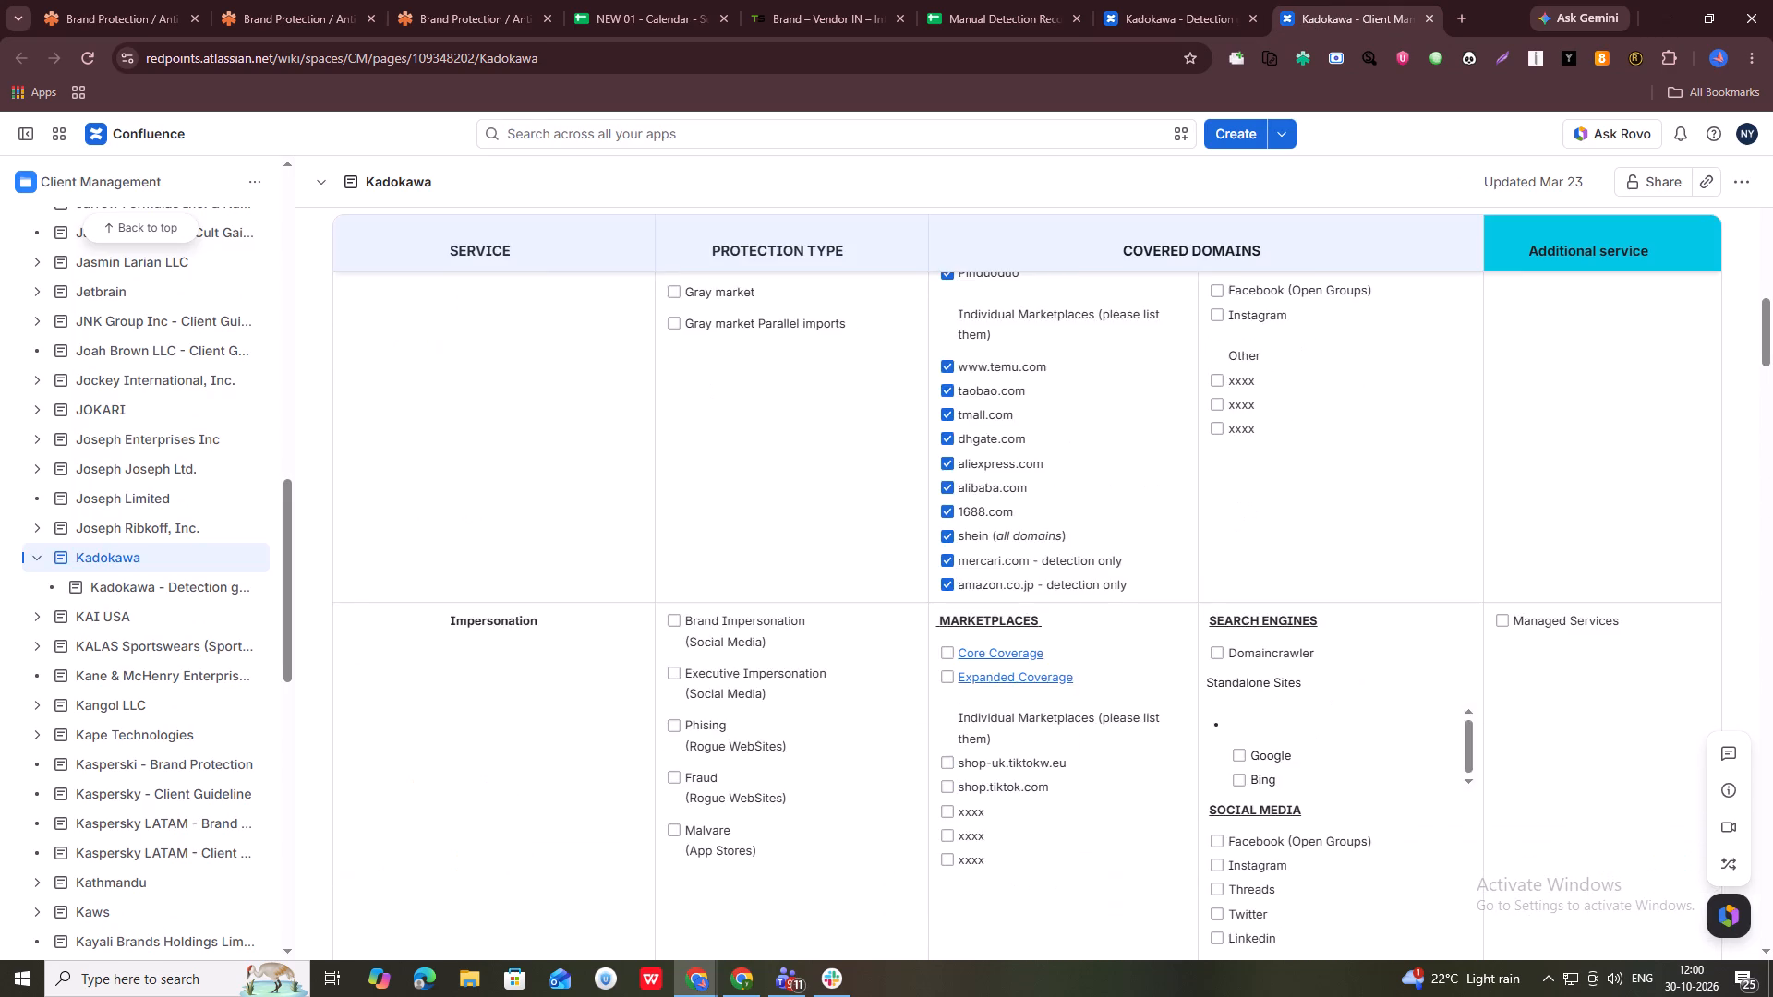
pyautogui.scroll(15, 700, 643)
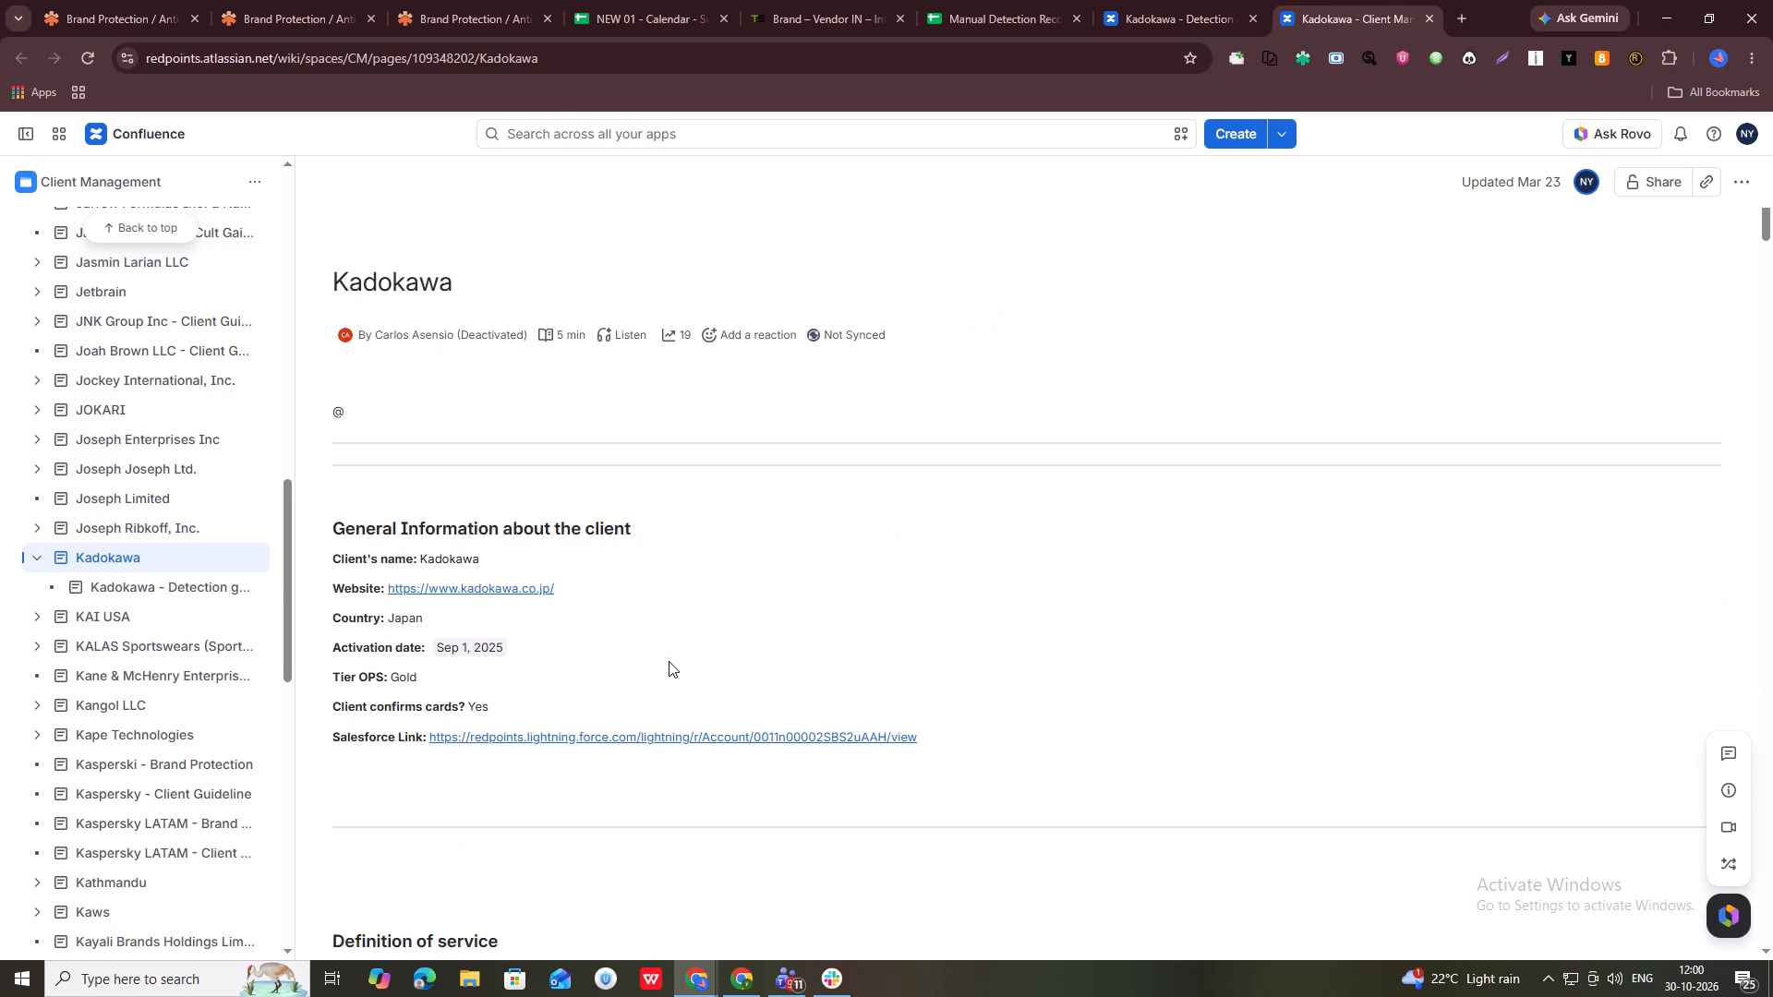
# Return to Temu, set the country/region to Japan, and dismiss the sign-in prompt.
pyautogui.hotkey('alt', 'Tab')
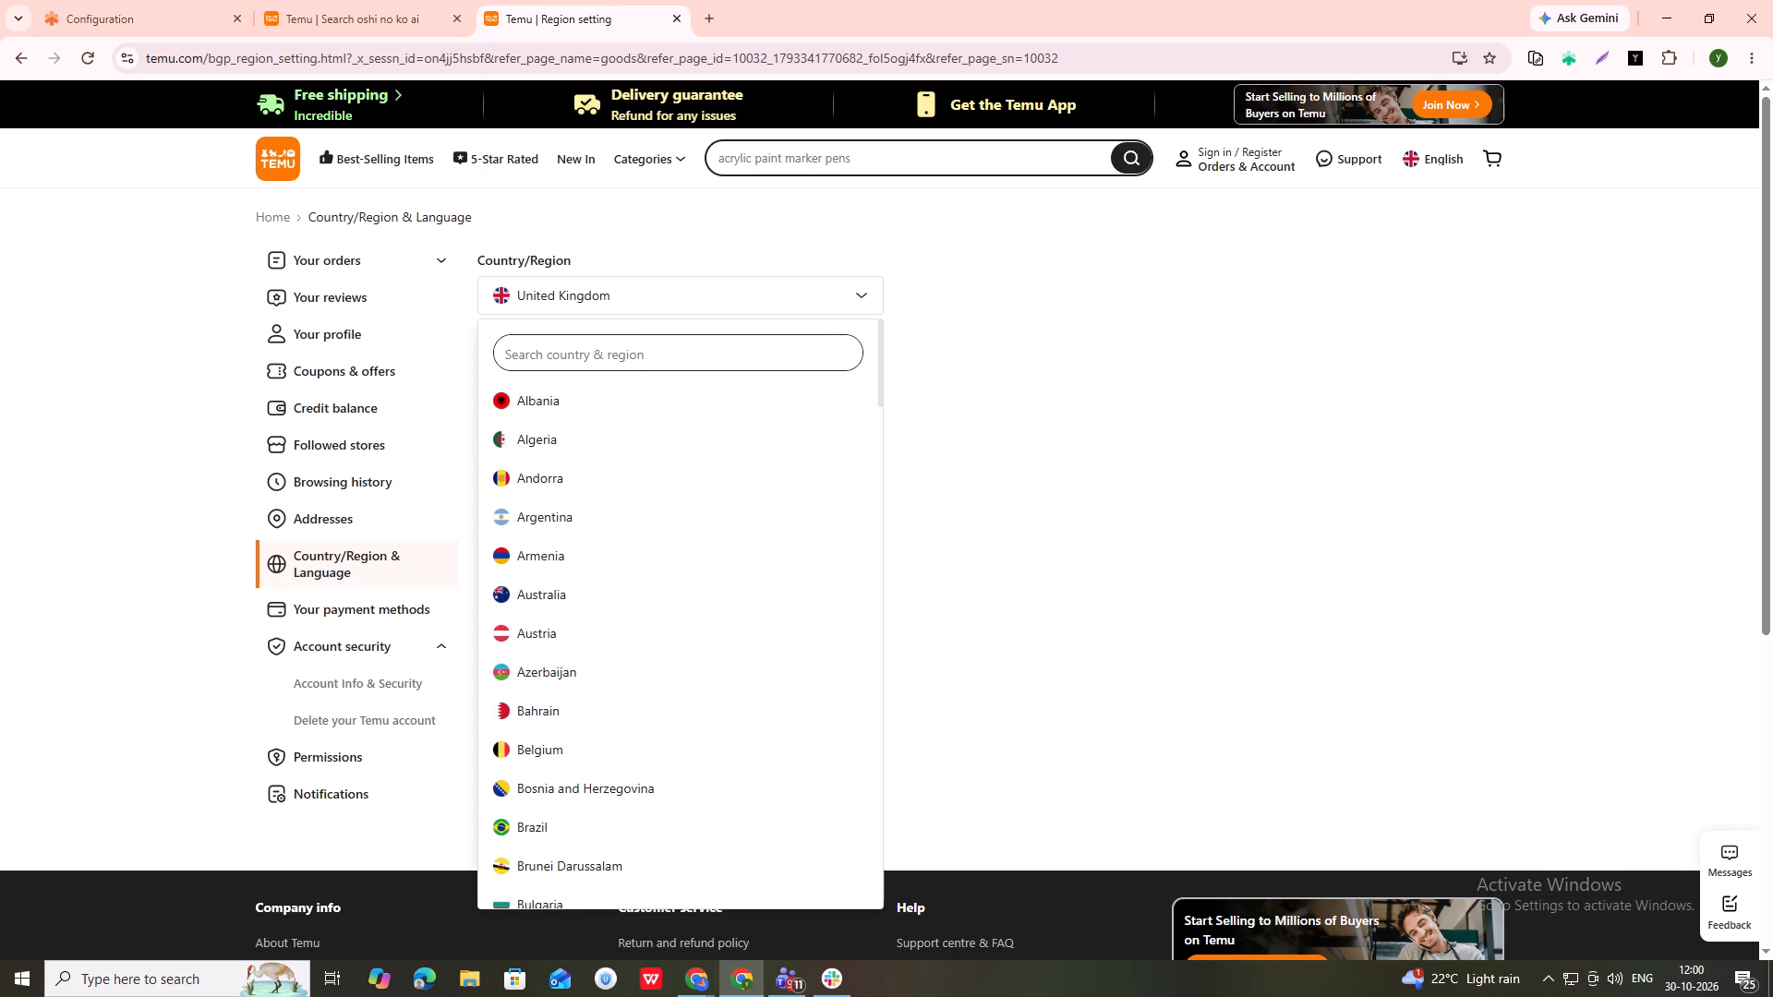
pyautogui.write('ja')
pyautogui.click(609, 474)
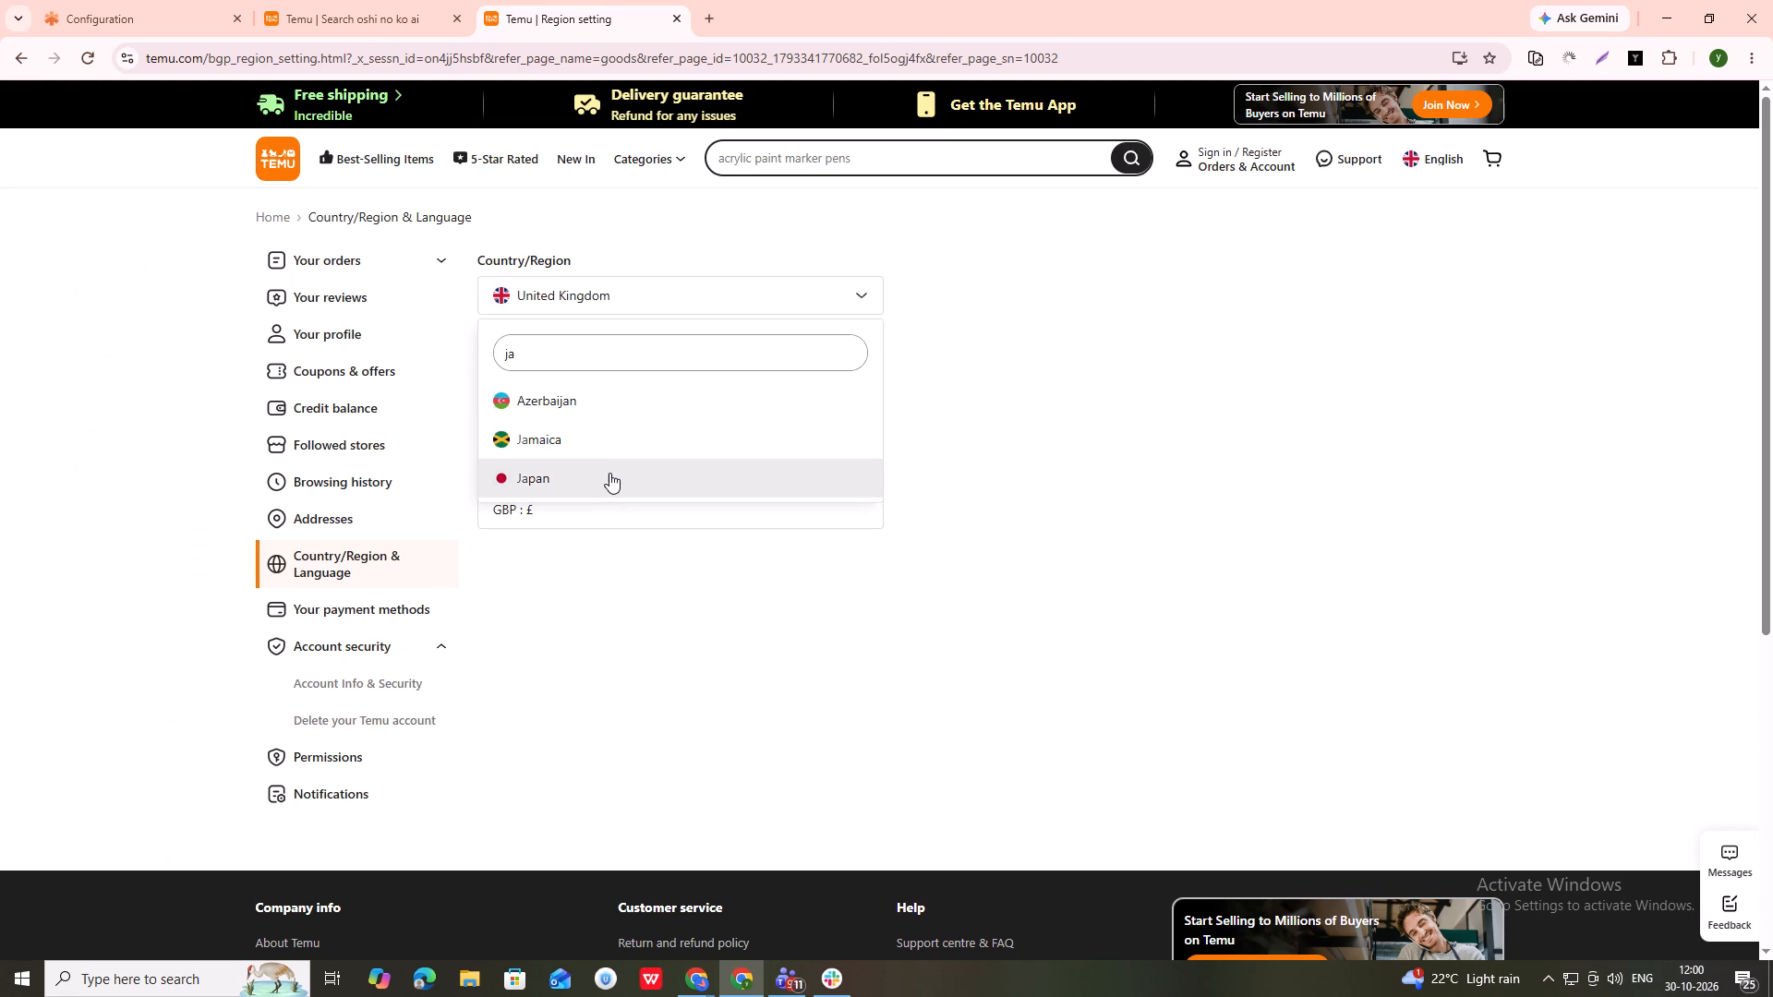
pyautogui.click(871, 545)
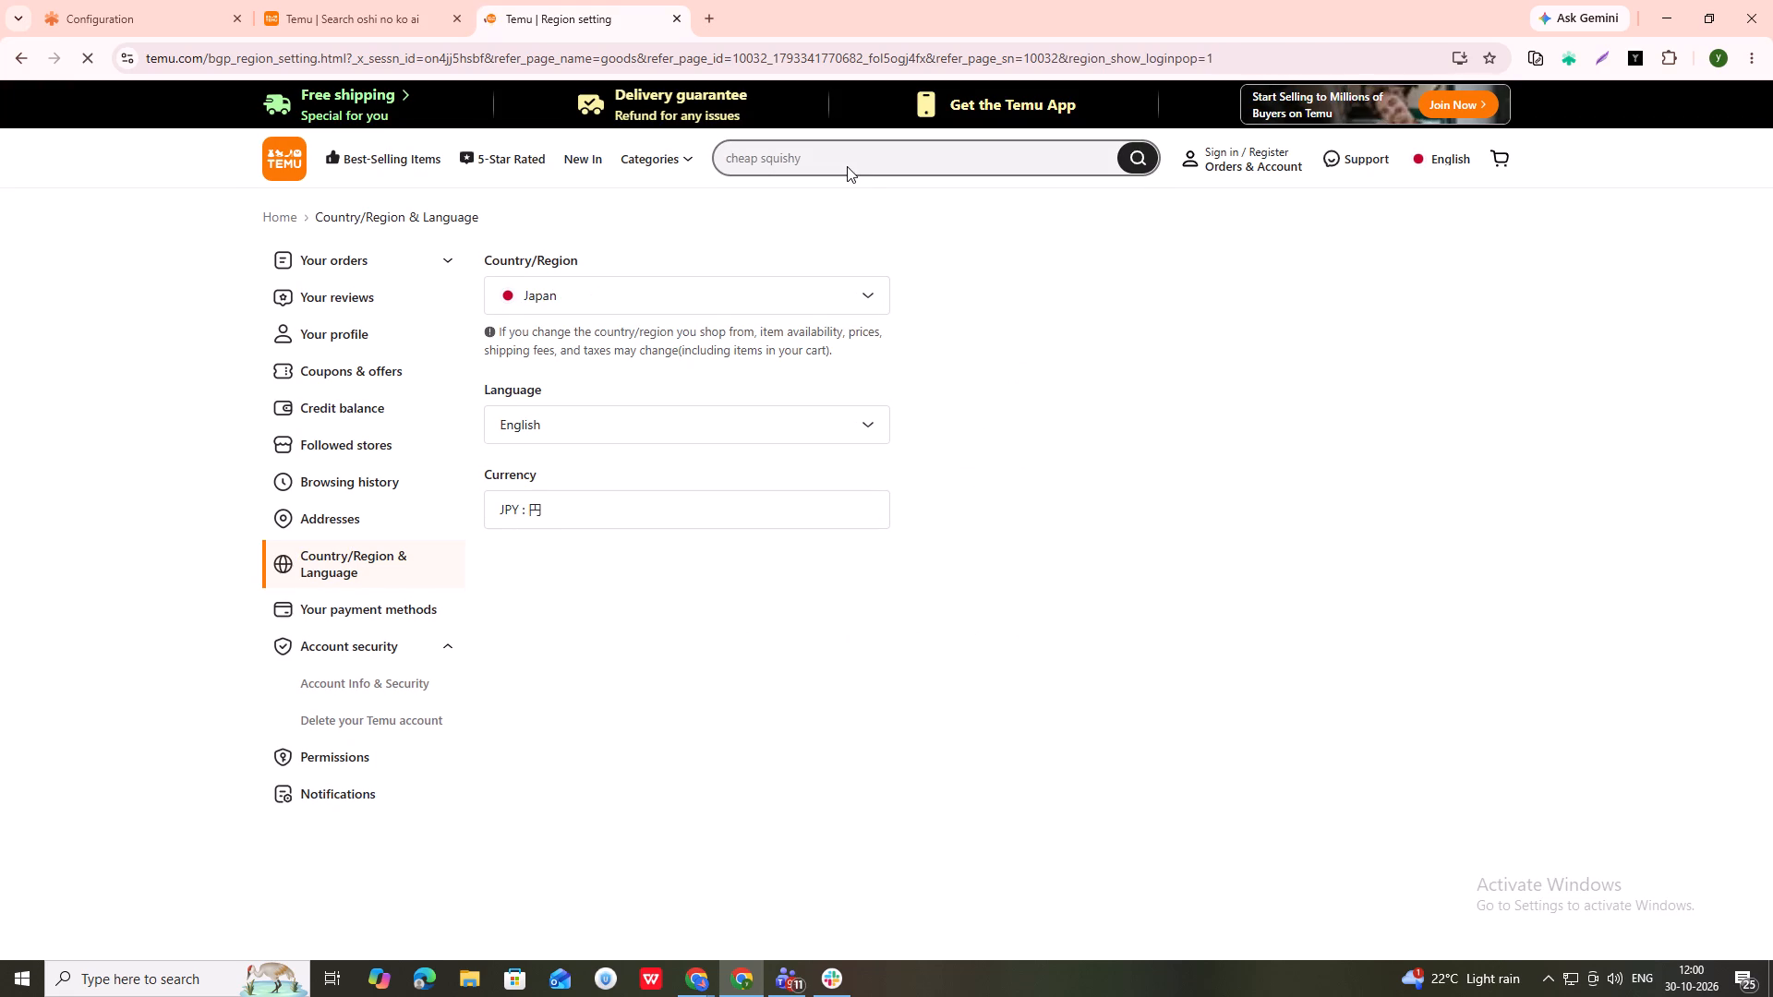
pyautogui.click(856, 160)
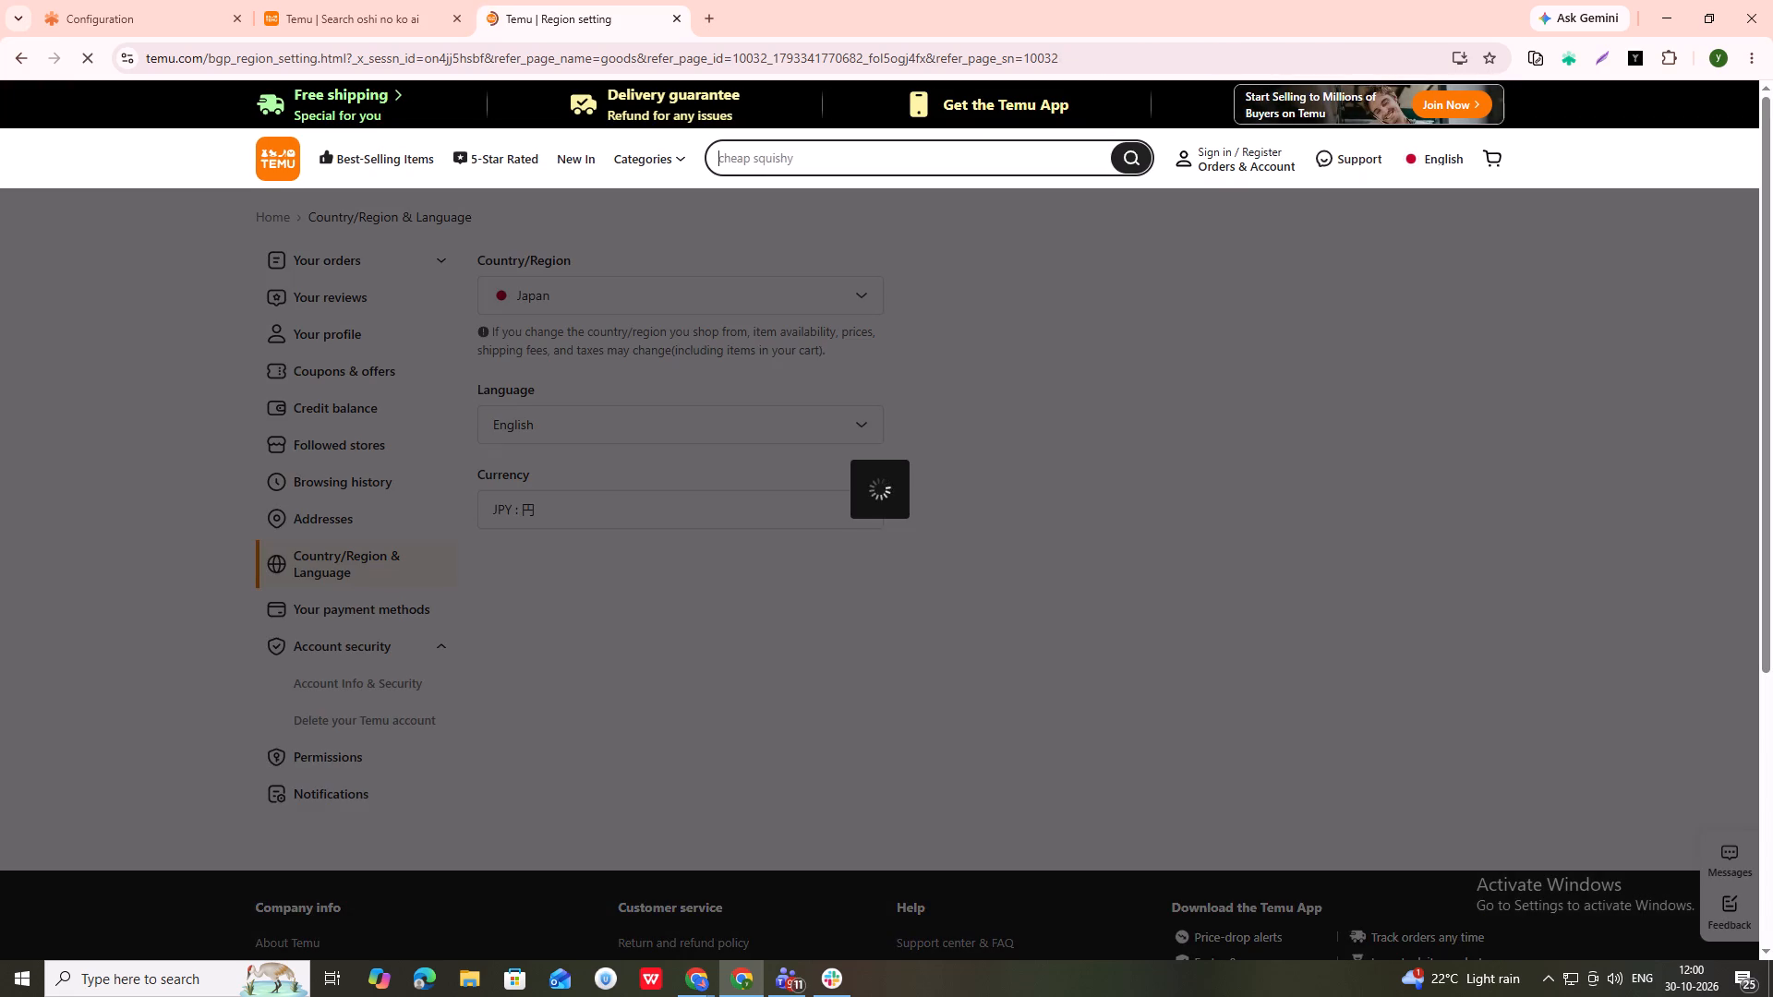
pyautogui.click(1330, 305)
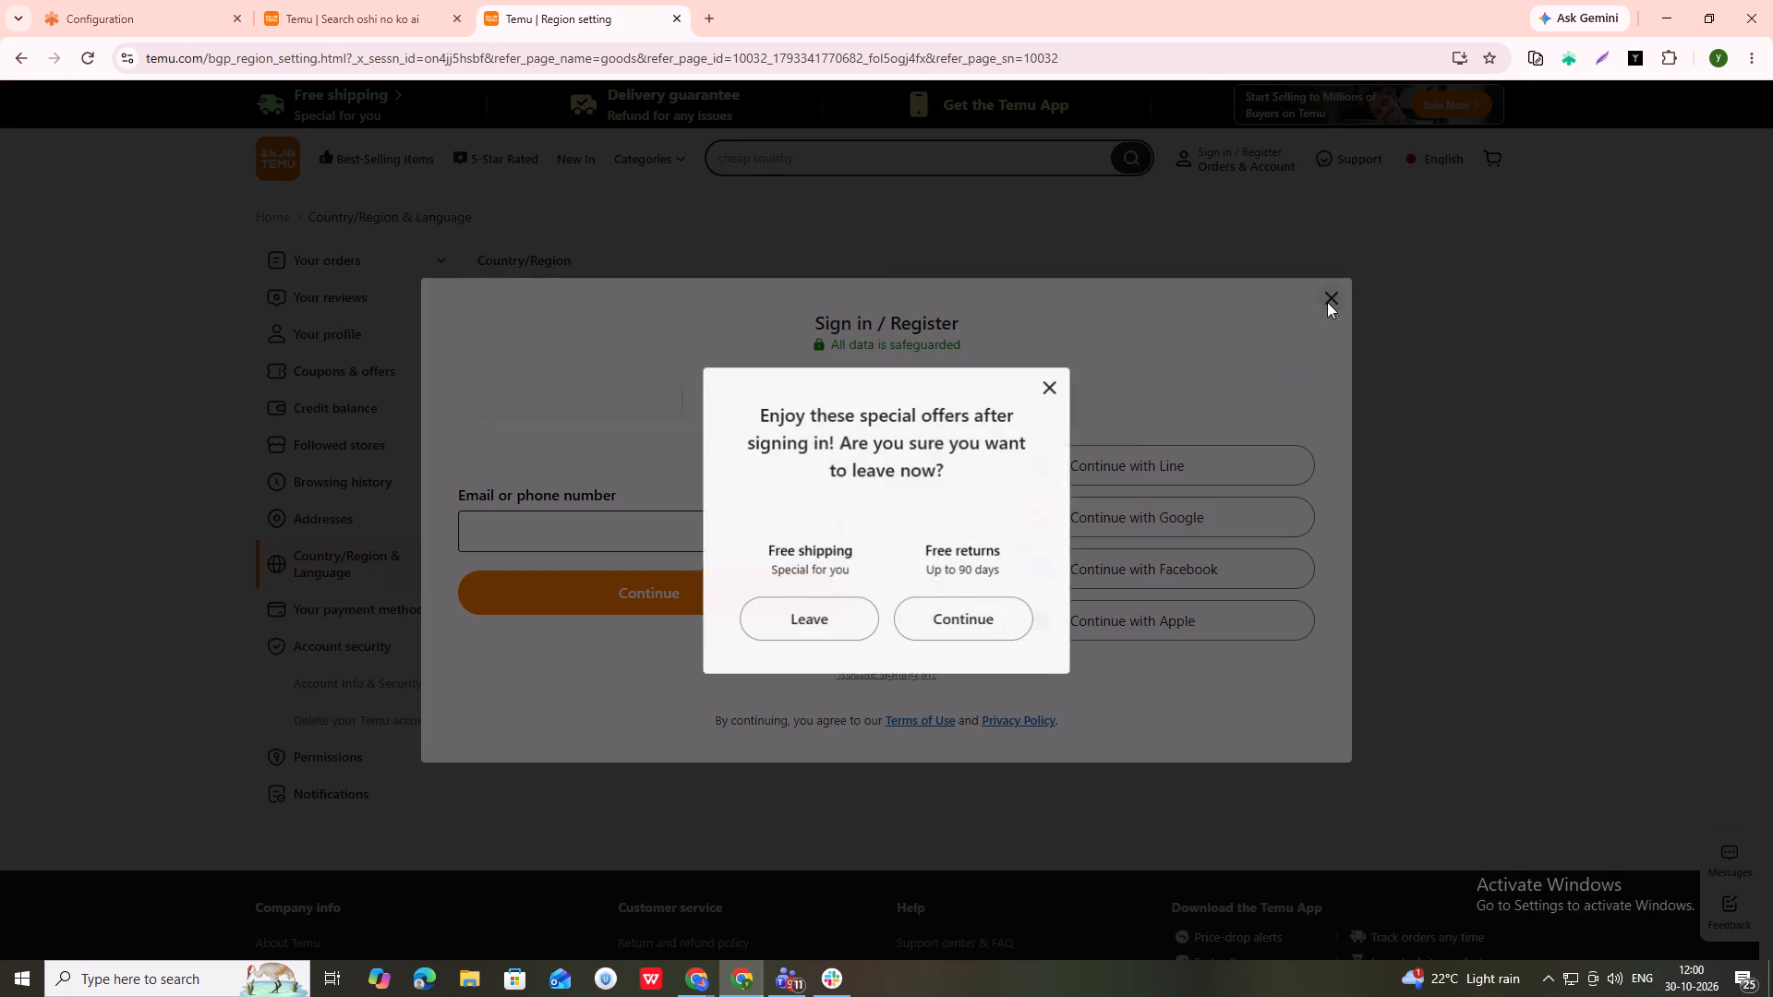
pyautogui.click(1055, 380)
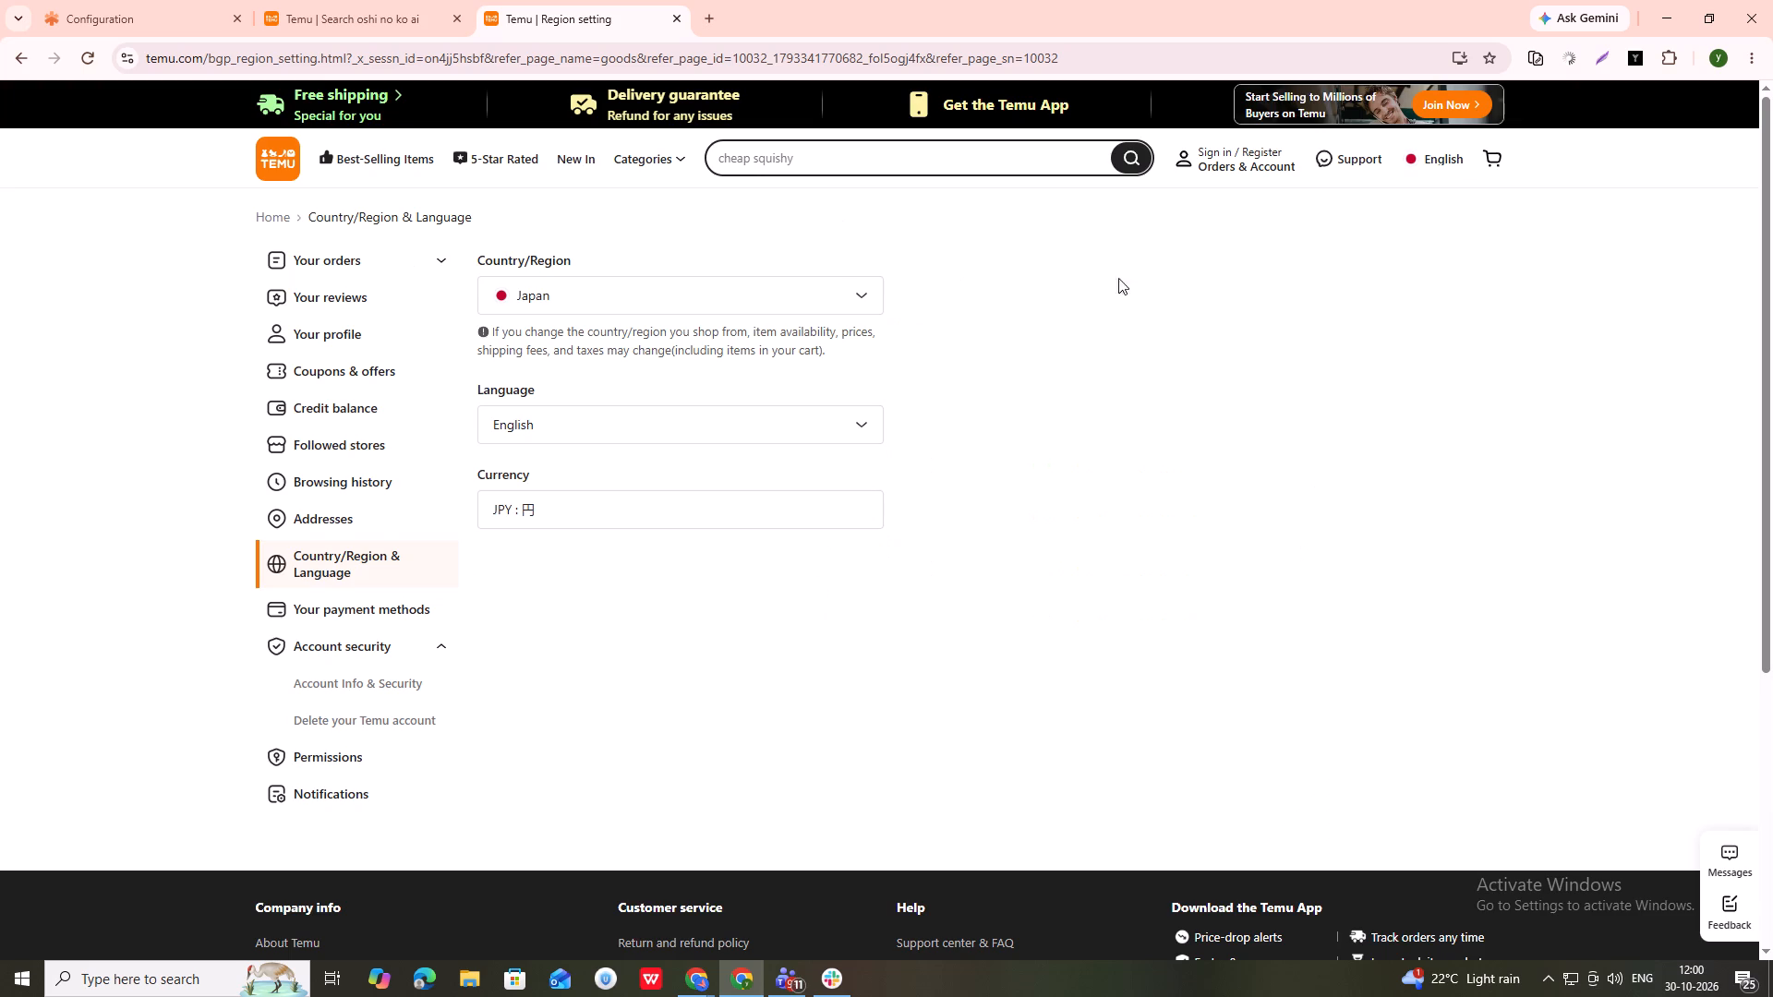
# Search Temu Japan for "oshi no ko ai" and look through the product results.
pyautogui.click(837, 161)
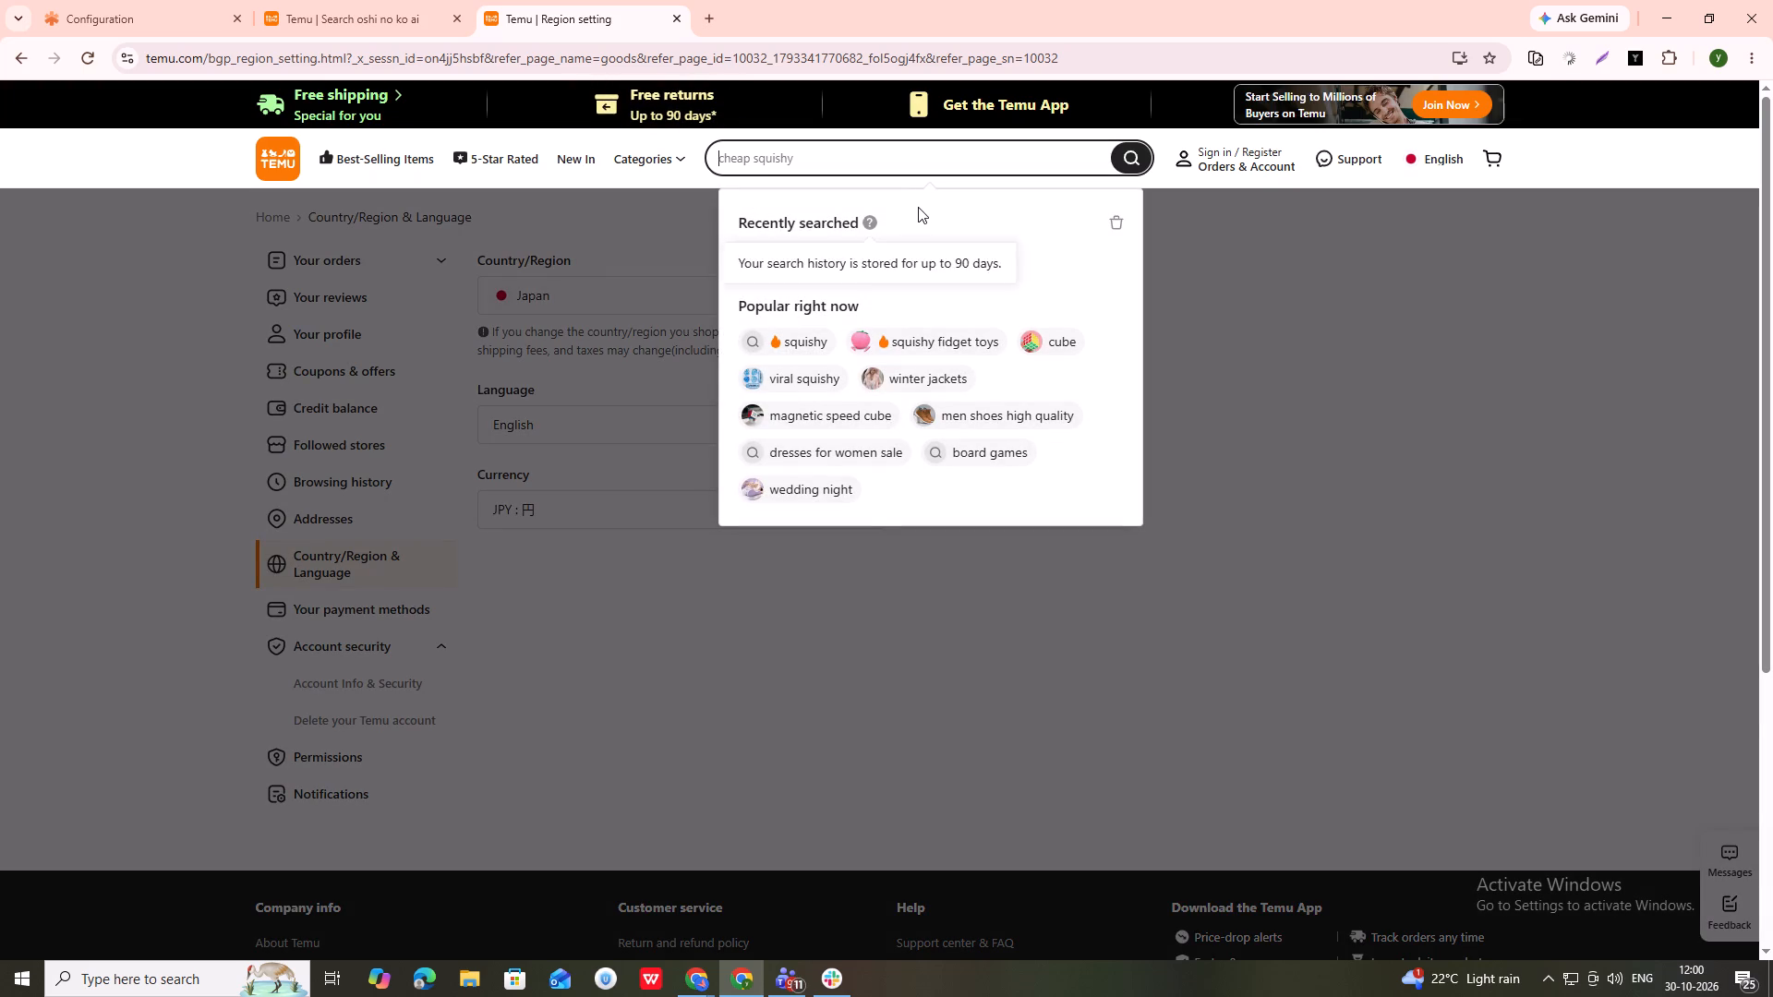
pyautogui.write('oshi no')
pyautogui.press('space')
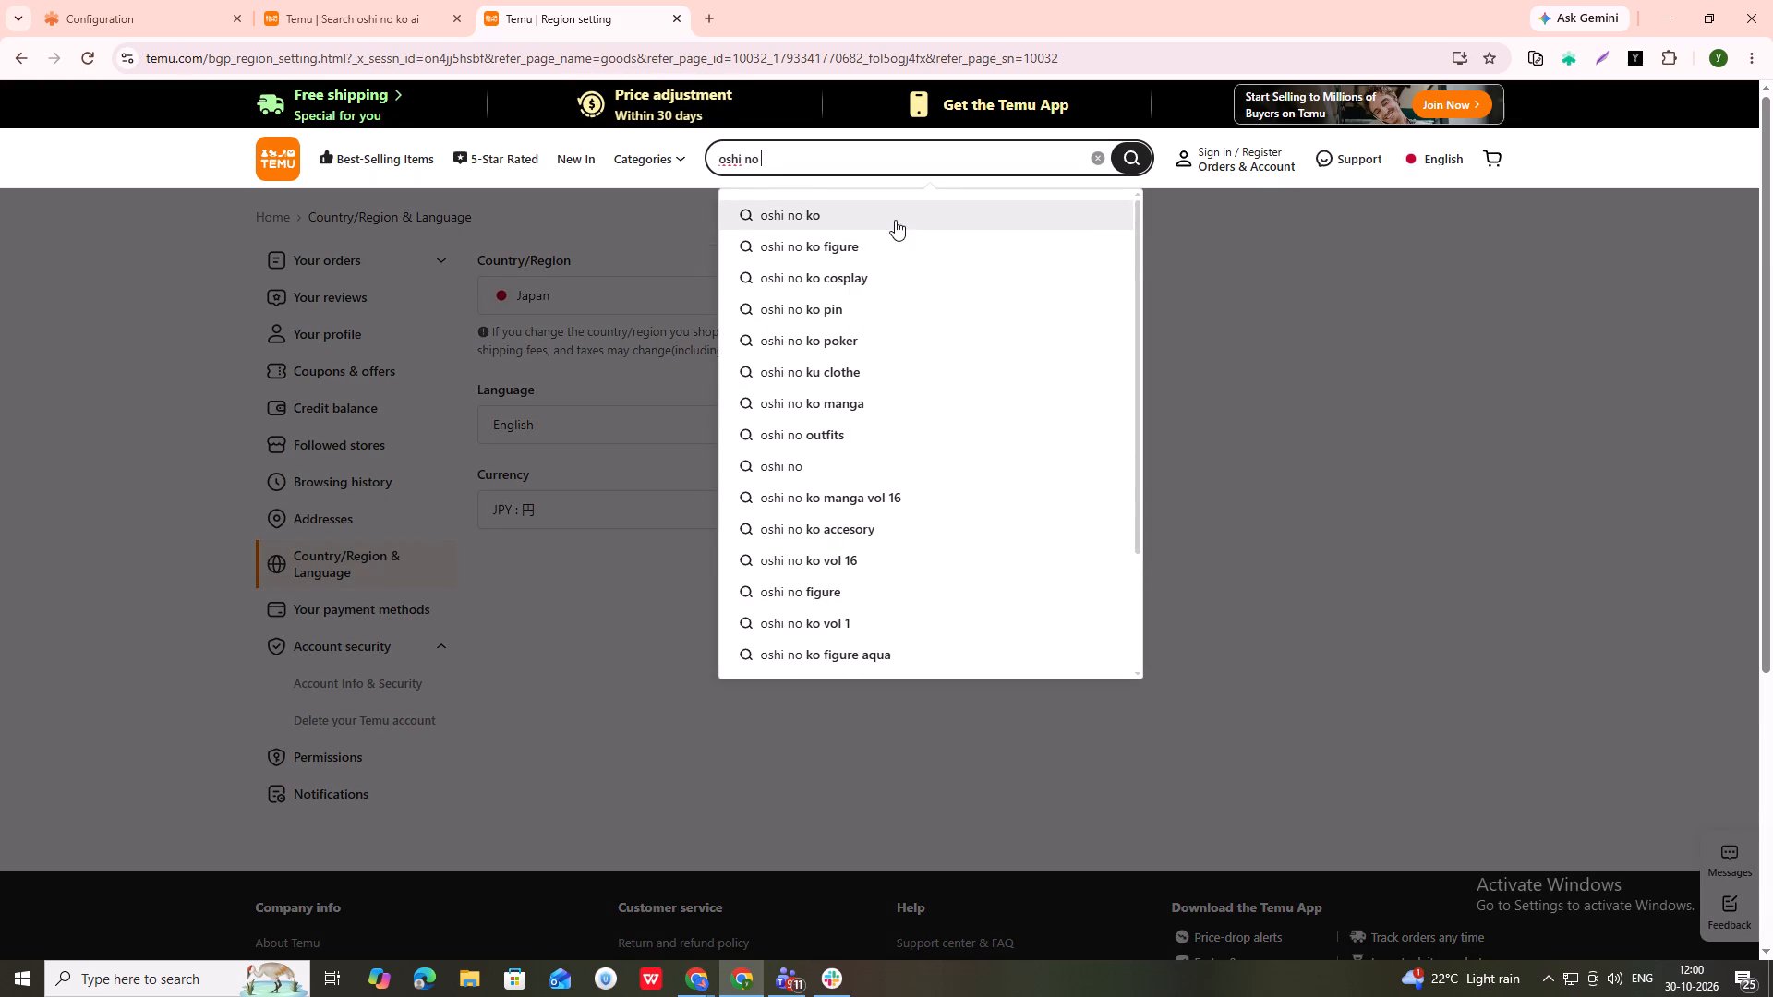
pyautogui.write('ko ai')
pyautogui.press('Return')
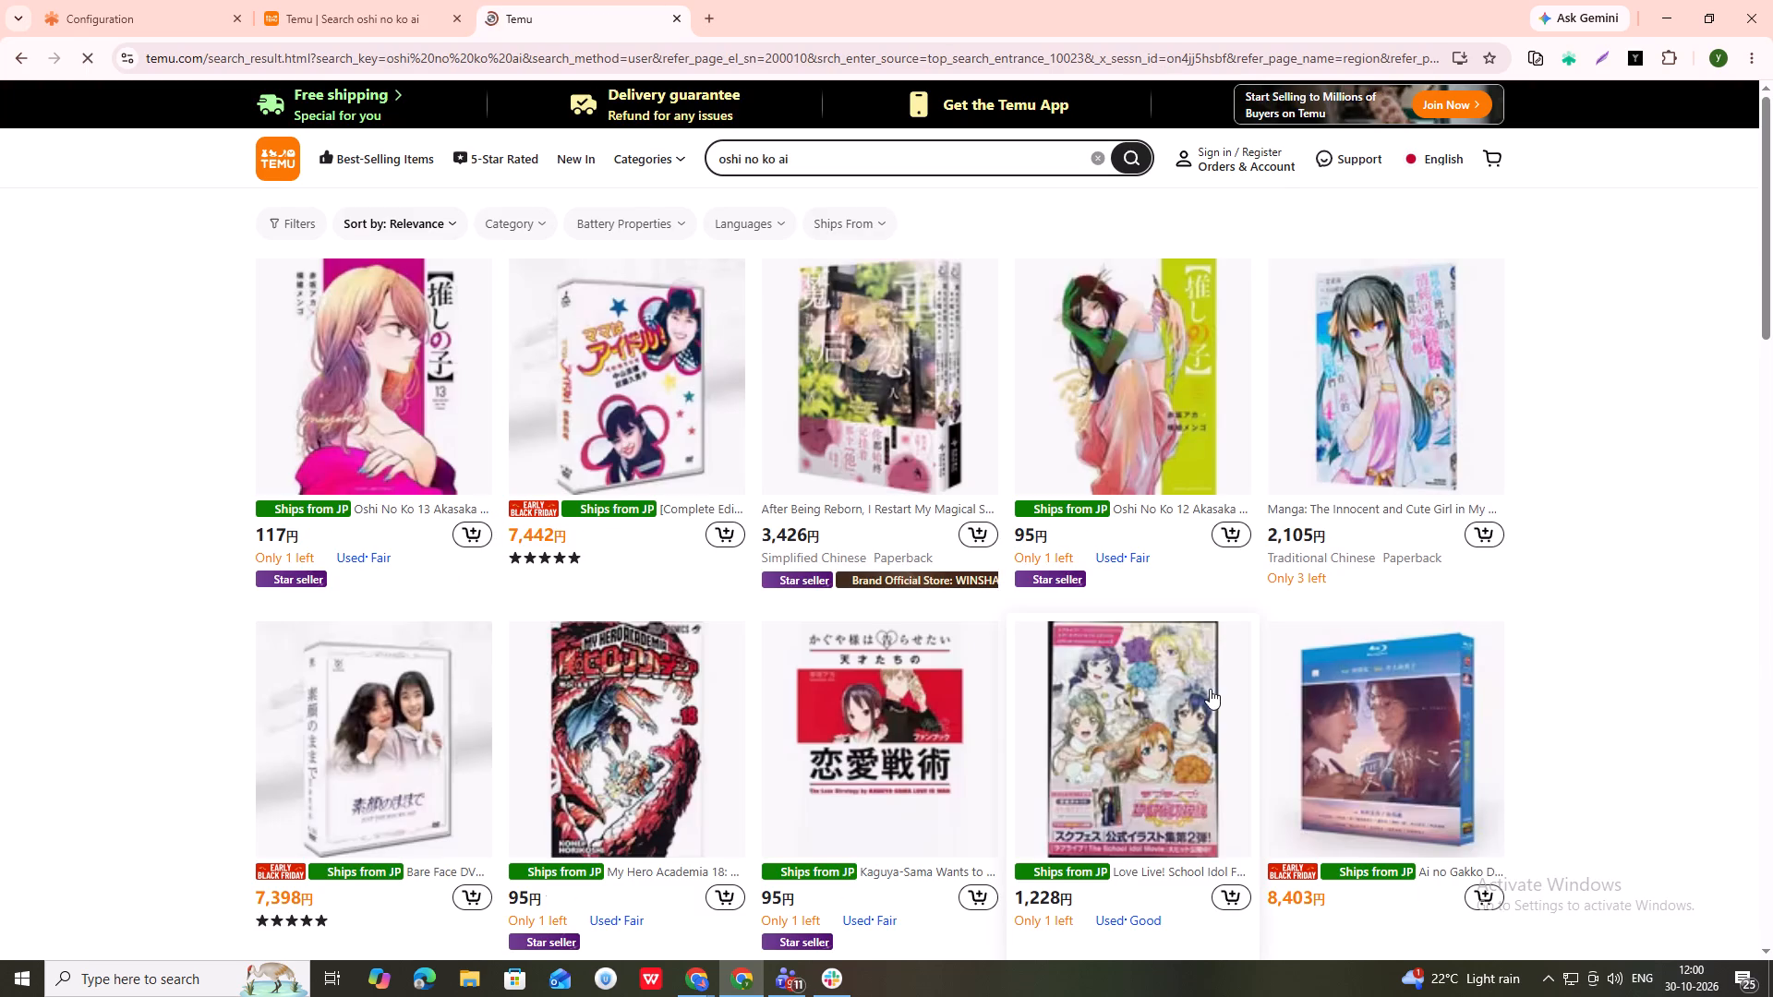
pyautogui.scroll(-12, 1043, 747)
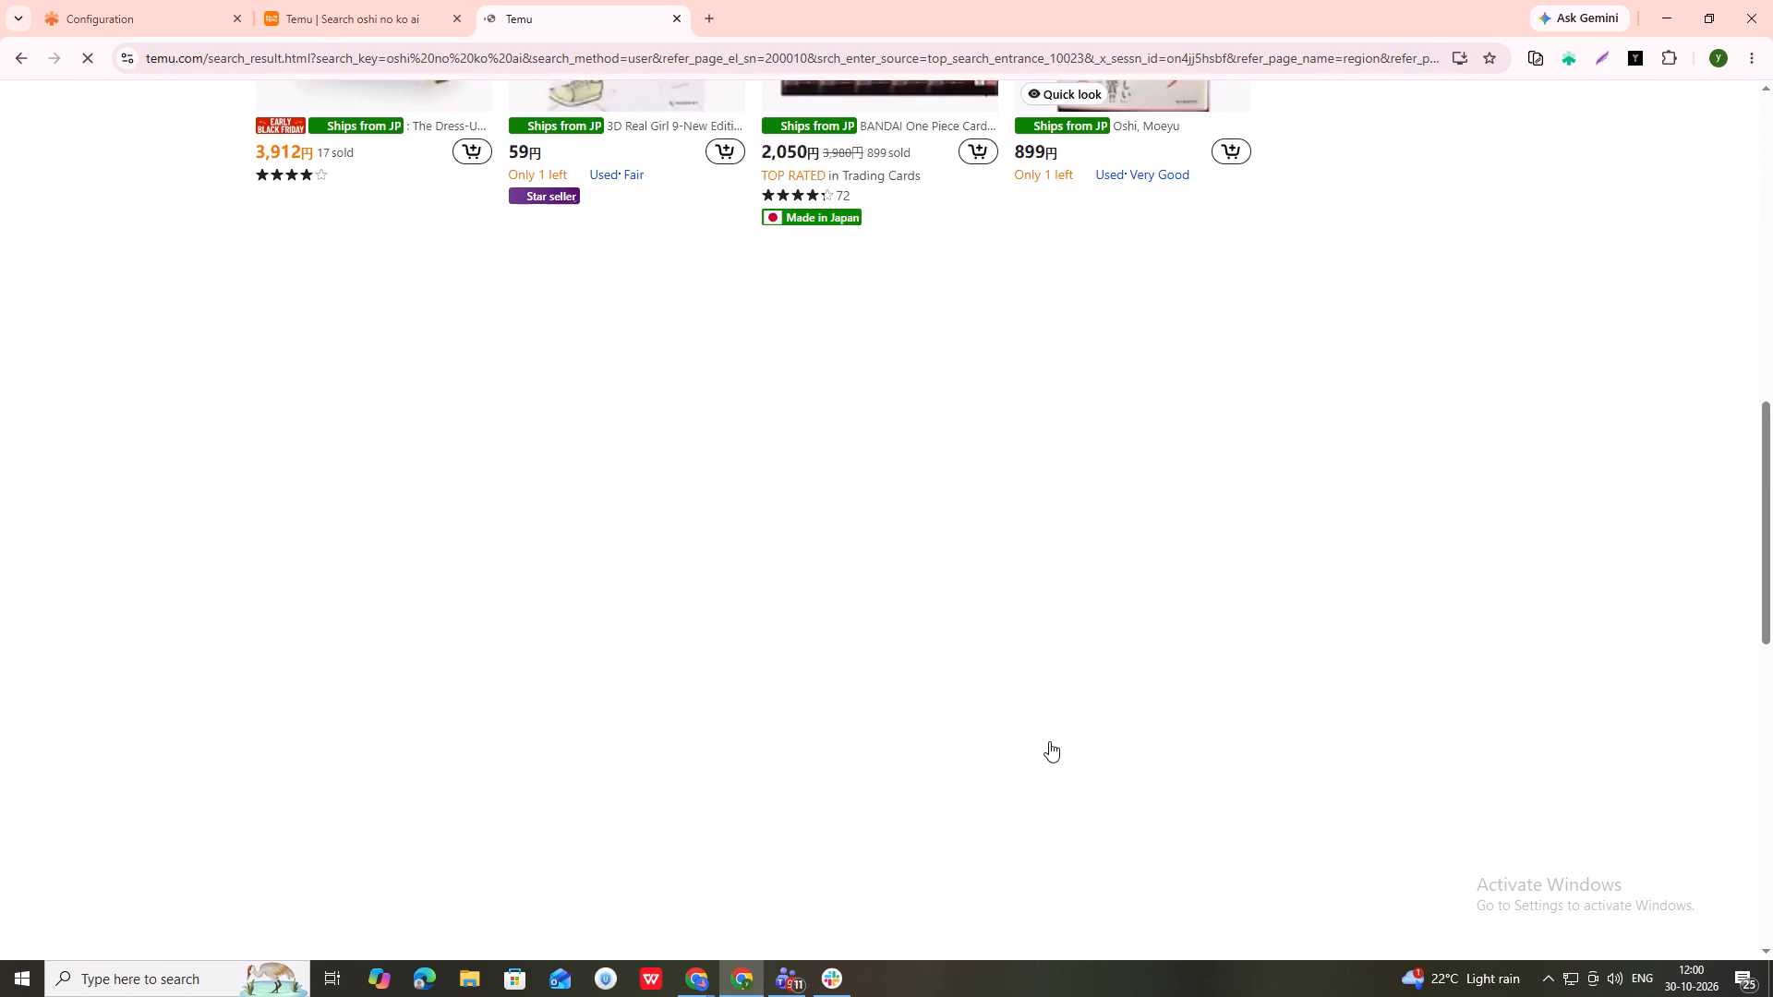
pyautogui.scroll(5, 1046, 739)
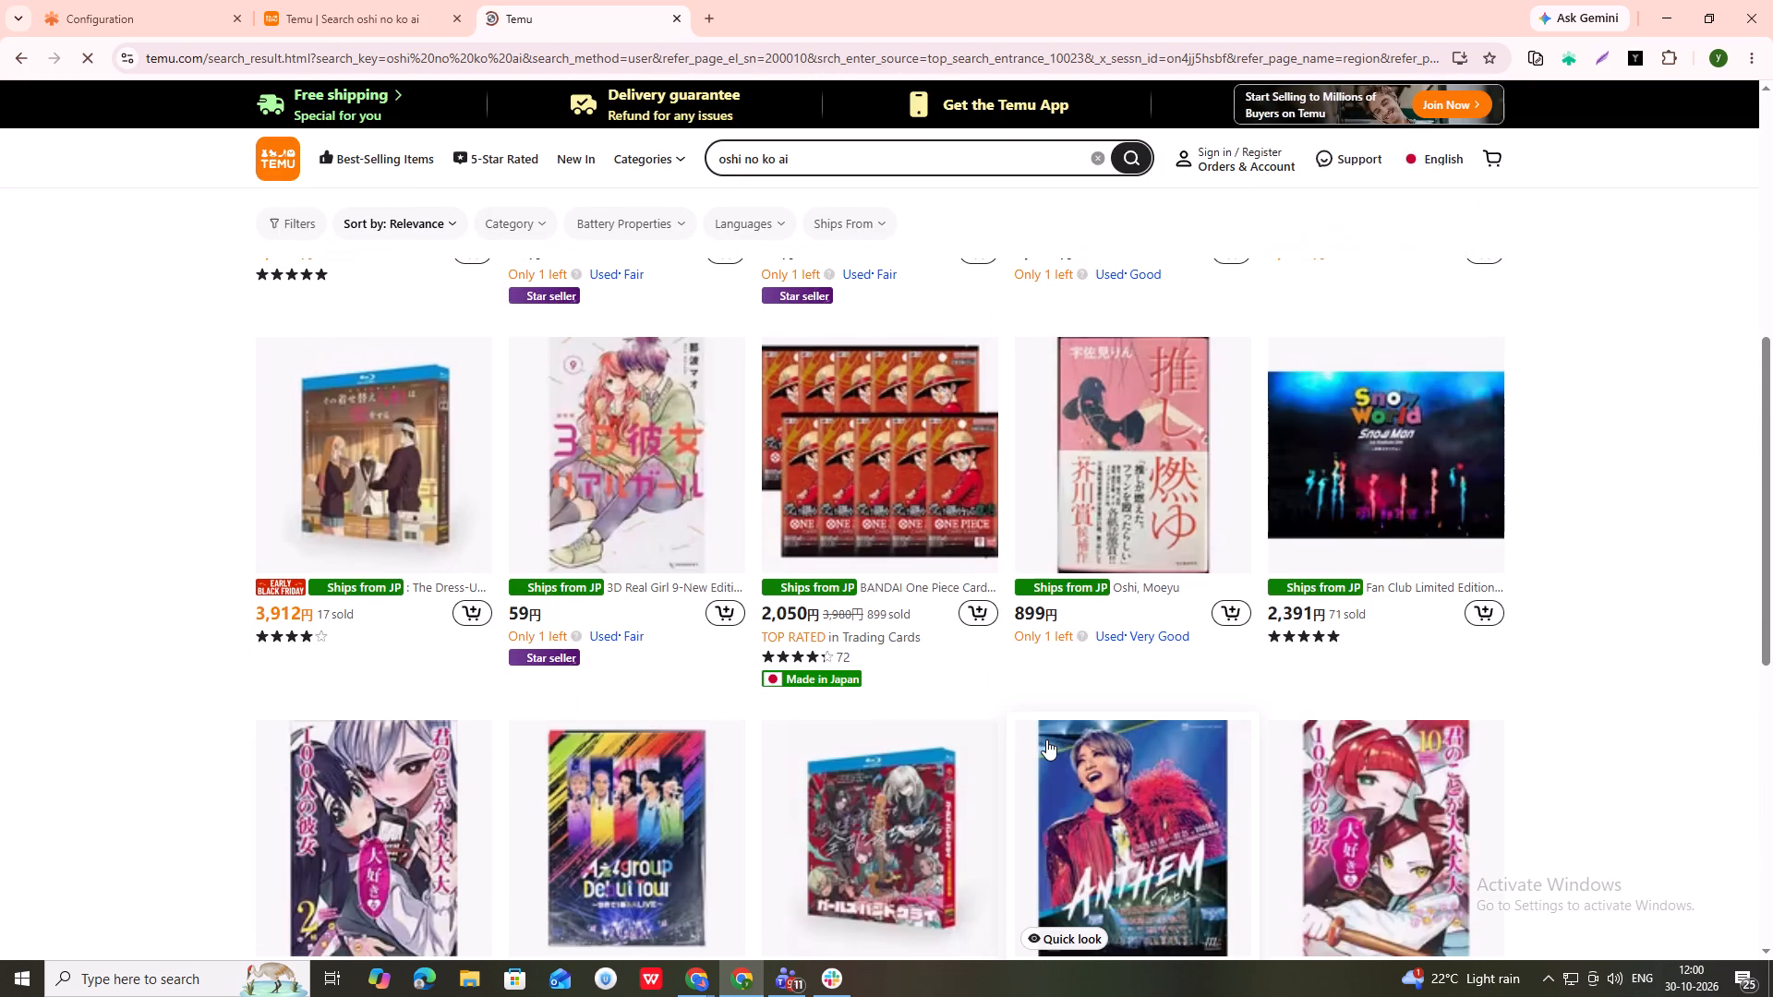
pyautogui.scroll(-7, 1046, 739)
pyautogui.scroll(9, 1043, 737)
pyautogui.scroll(6, 901, 685)
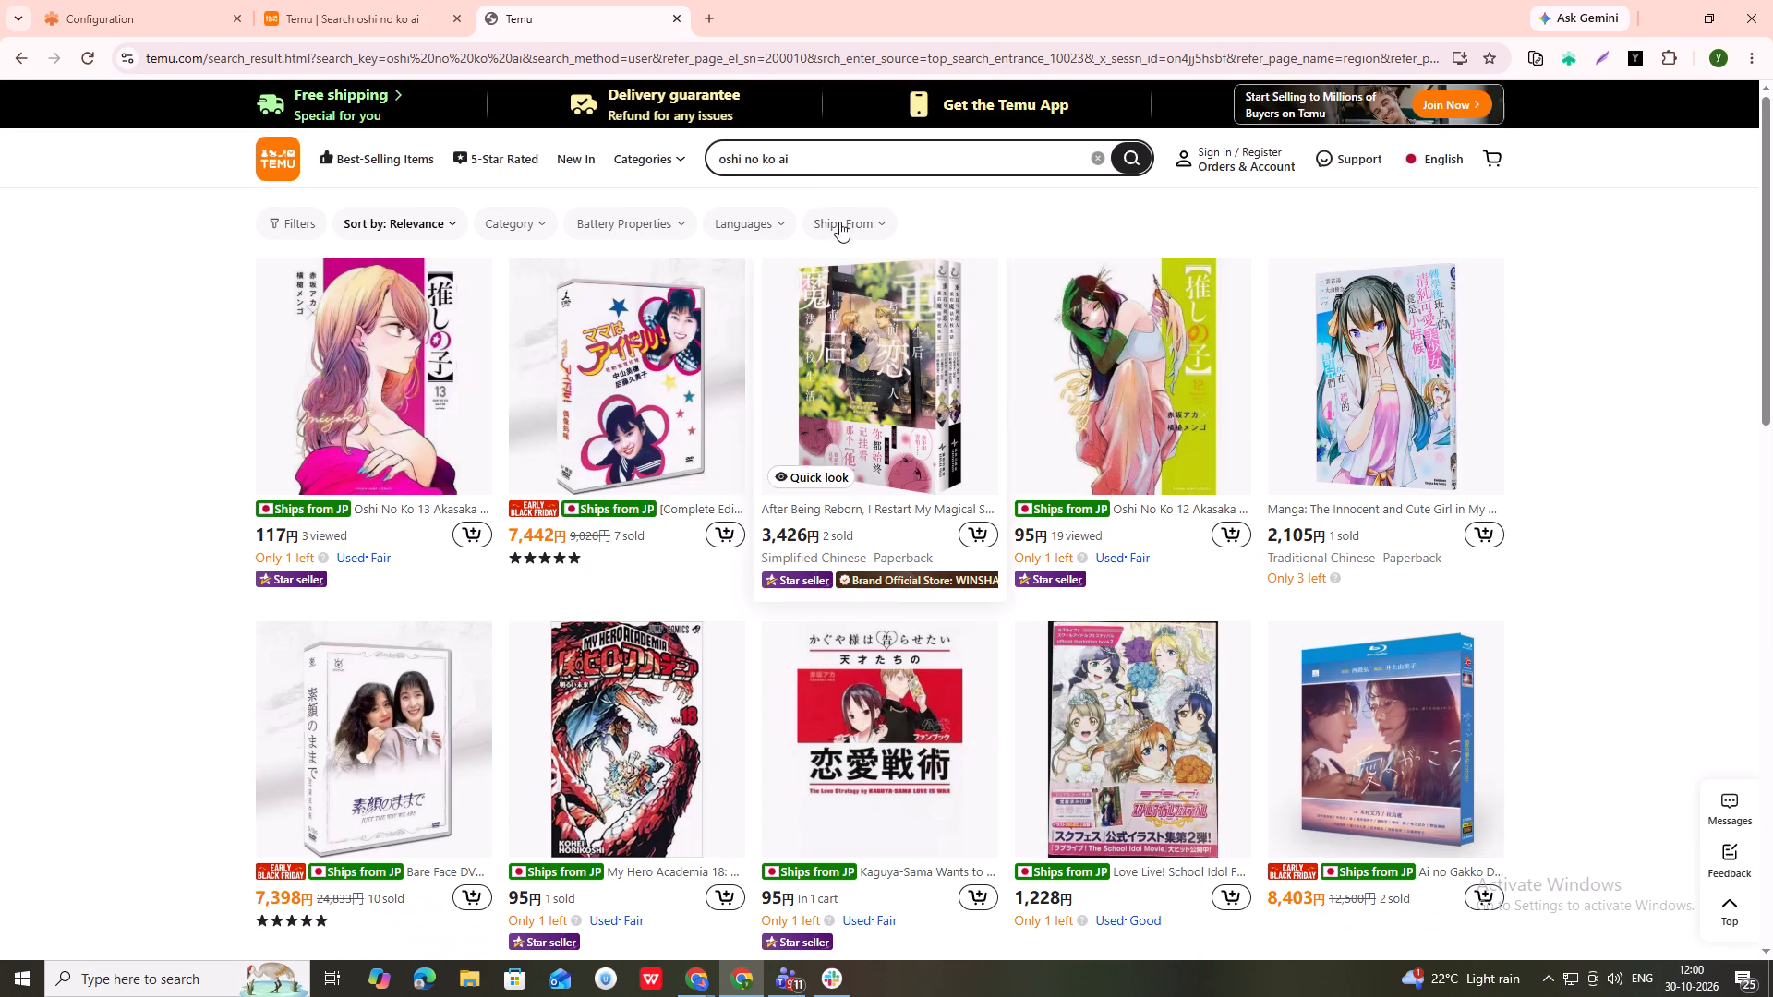
# Search Temu Japan for "oshi no ko".
pyautogui.click(826, 157)
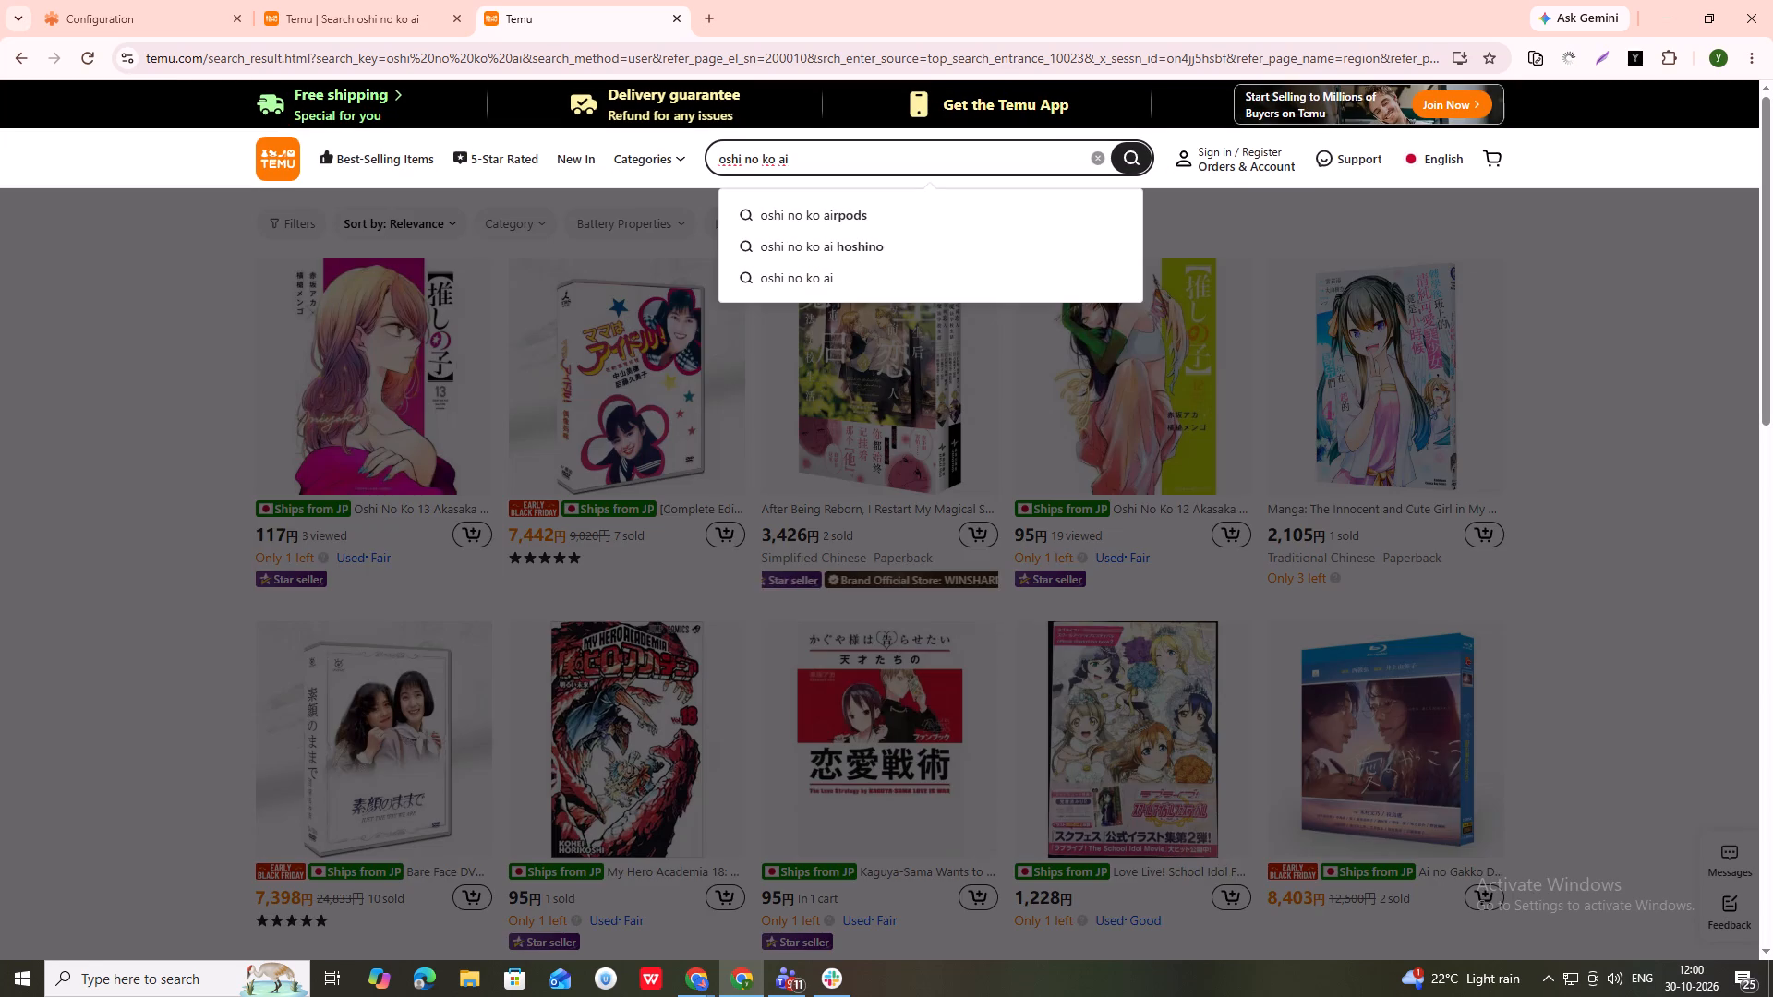
pyautogui.press('BackSpace')
pyautogui.press('BackSpace')
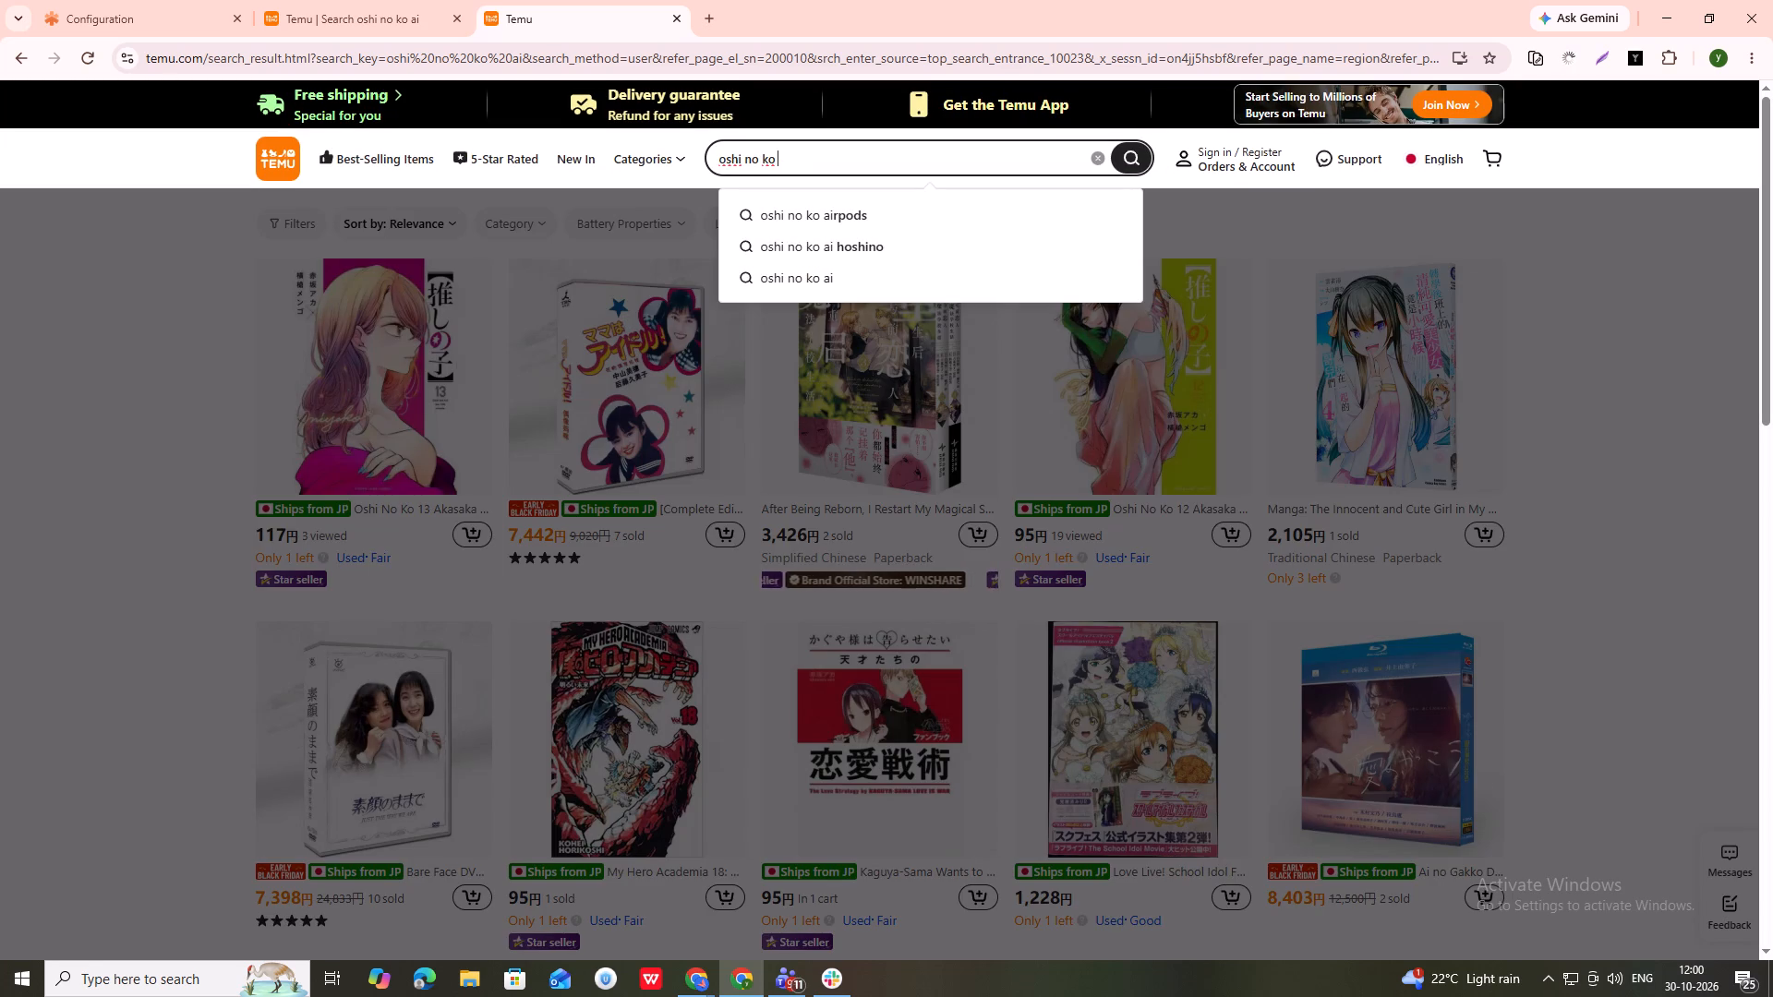
pyautogui.press('Return')
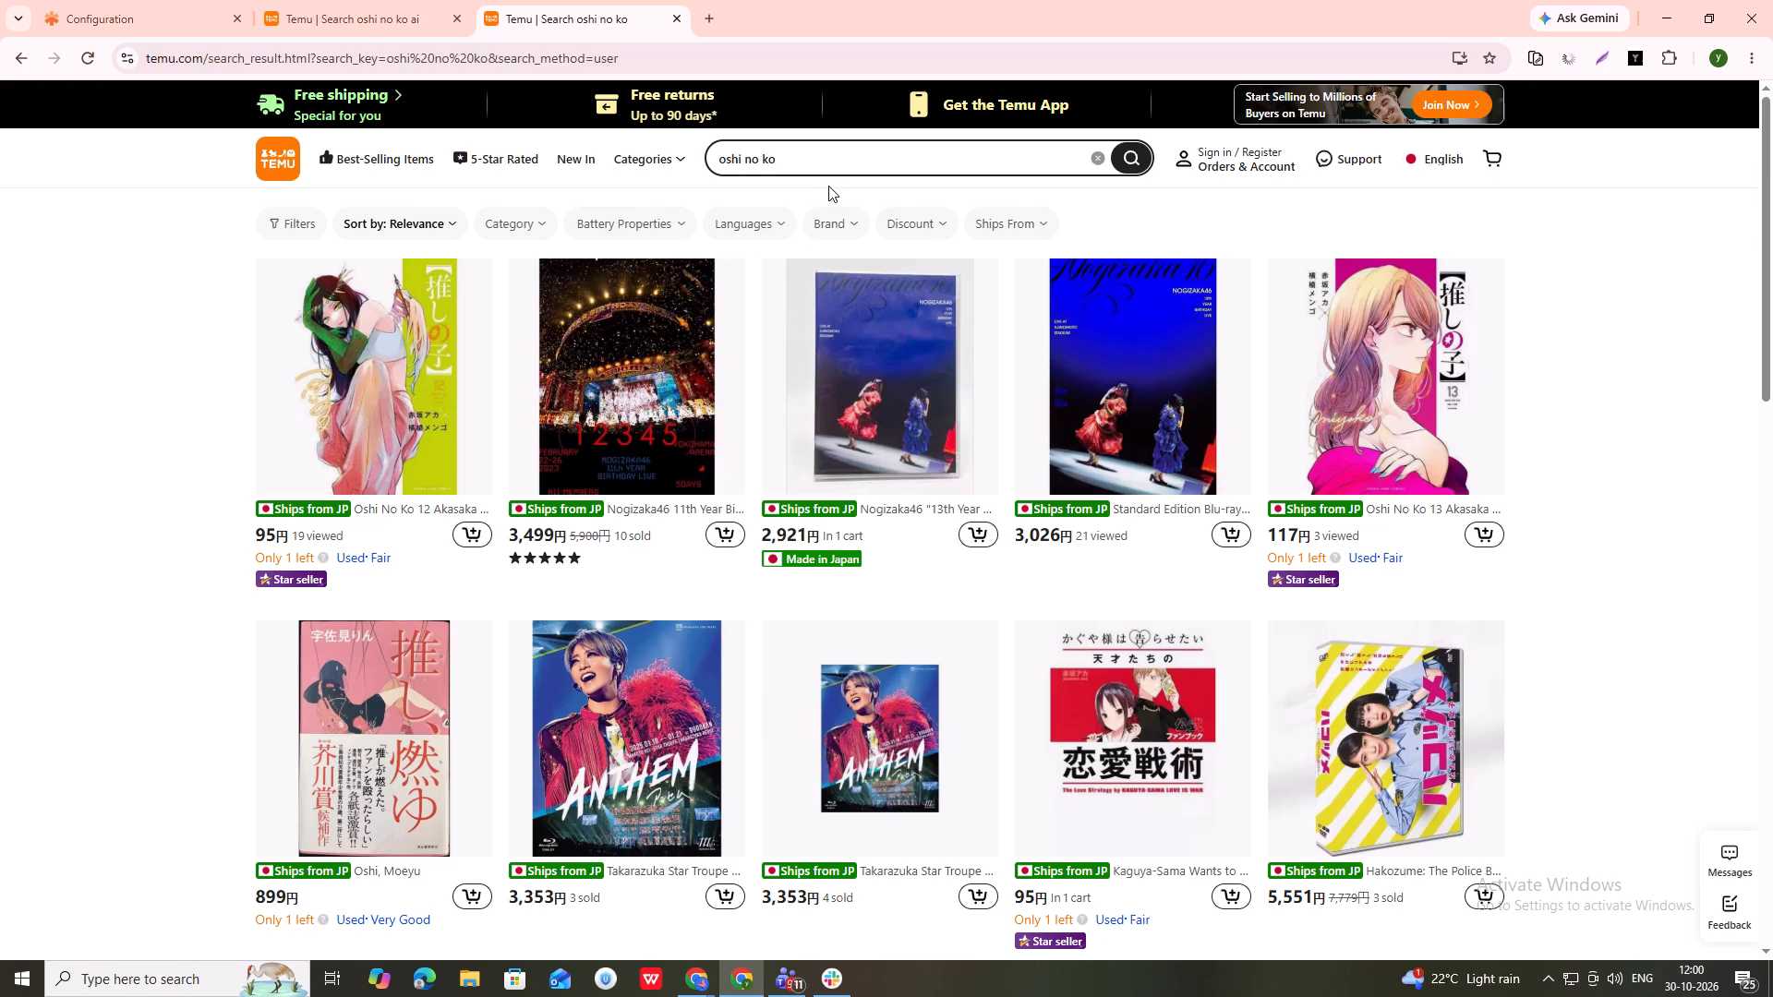
# Search Temu for "delicious in dungeon", load more results, and look through the product listings.
pyautogui.tripleClick(798, 161)
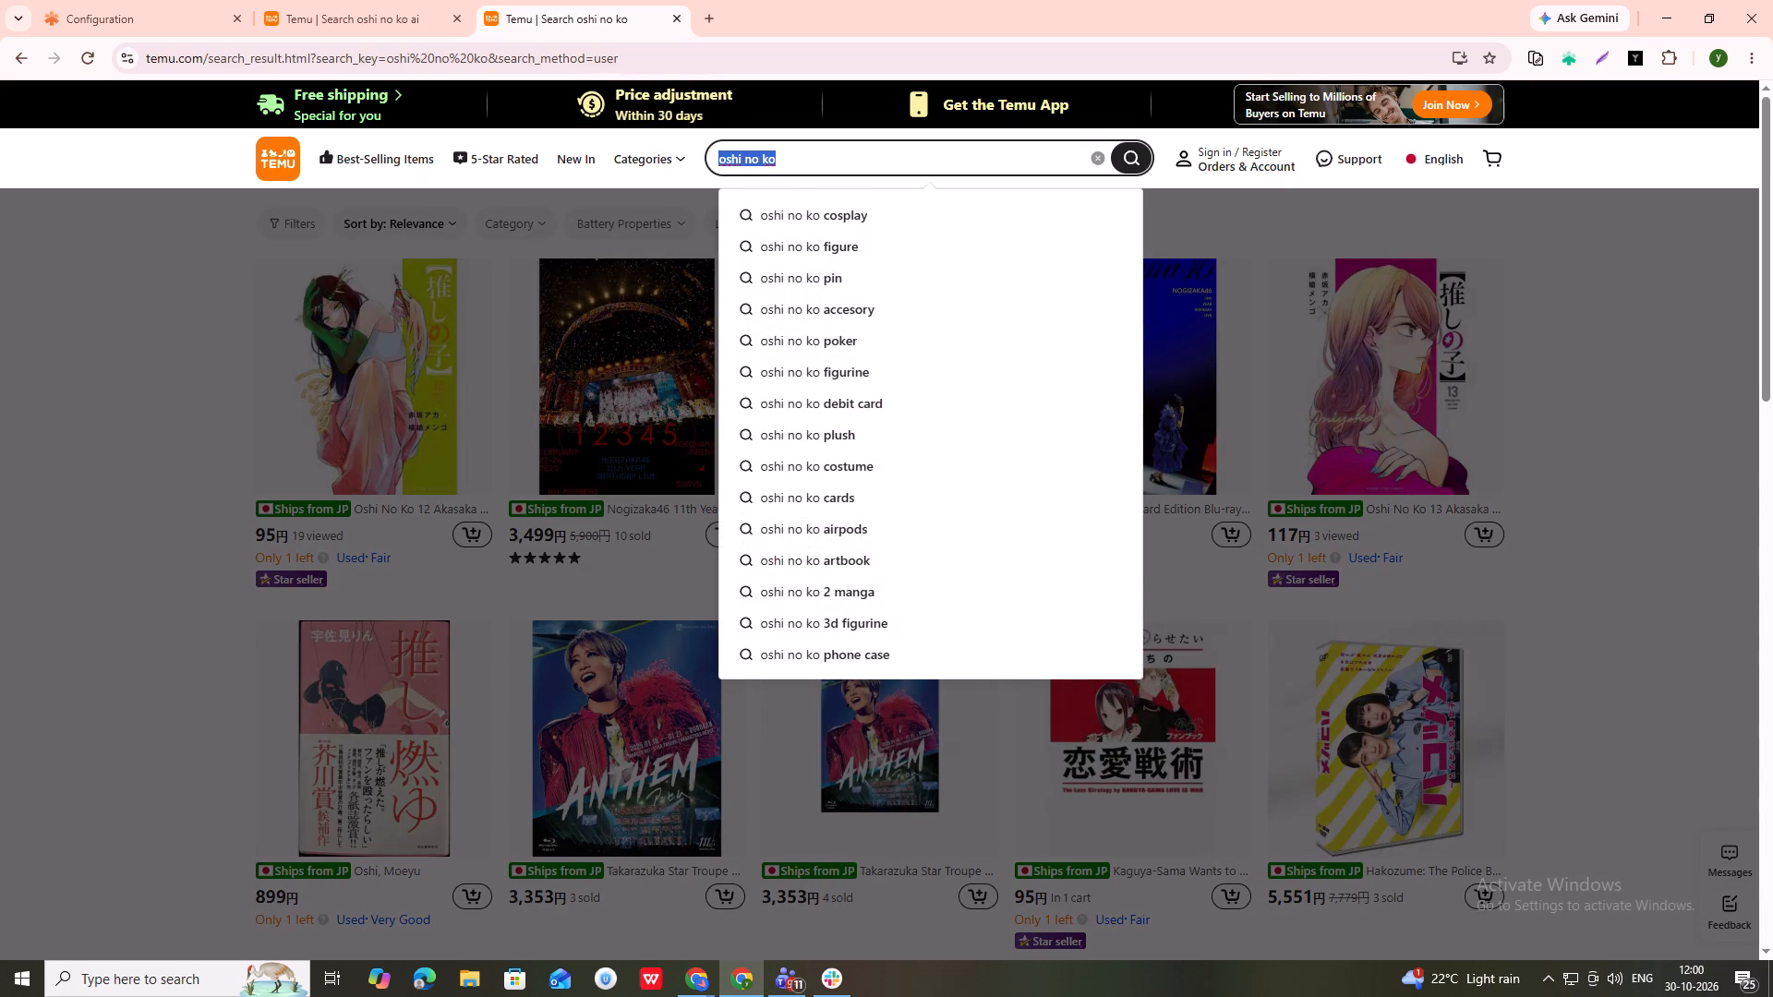
pyautogui.write('delicious in')
pyautogui.press('Down')
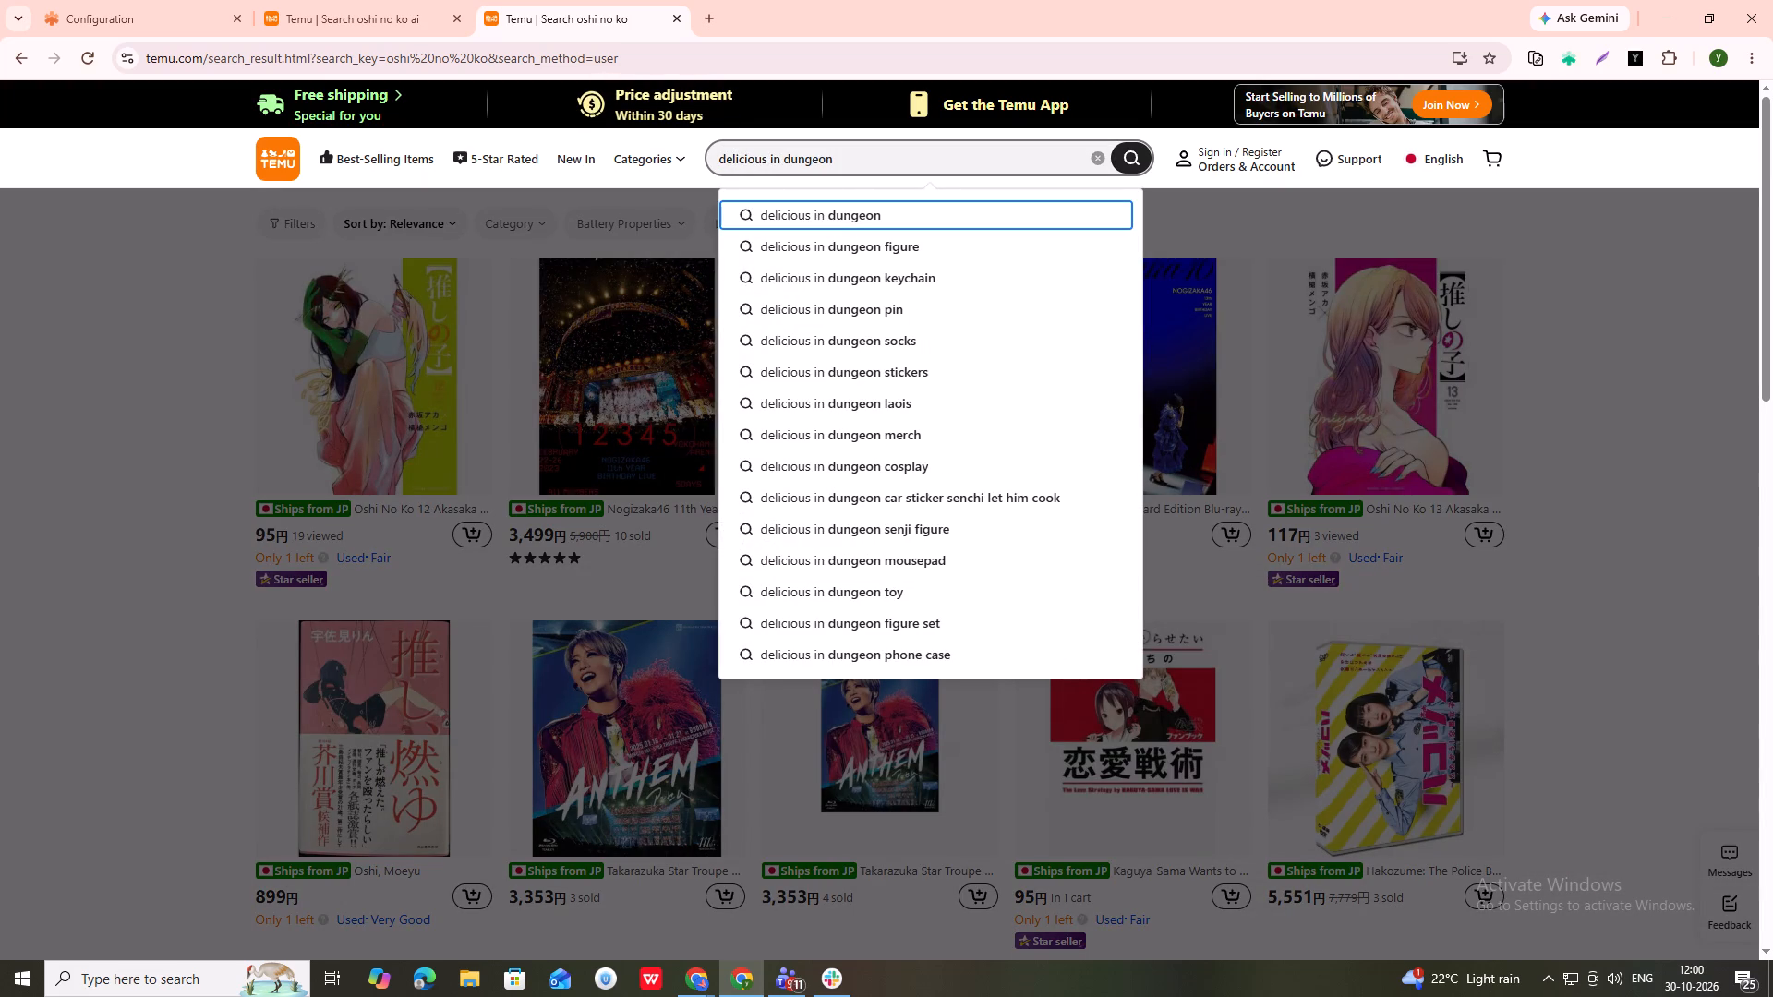
pyautogui.press('Return')
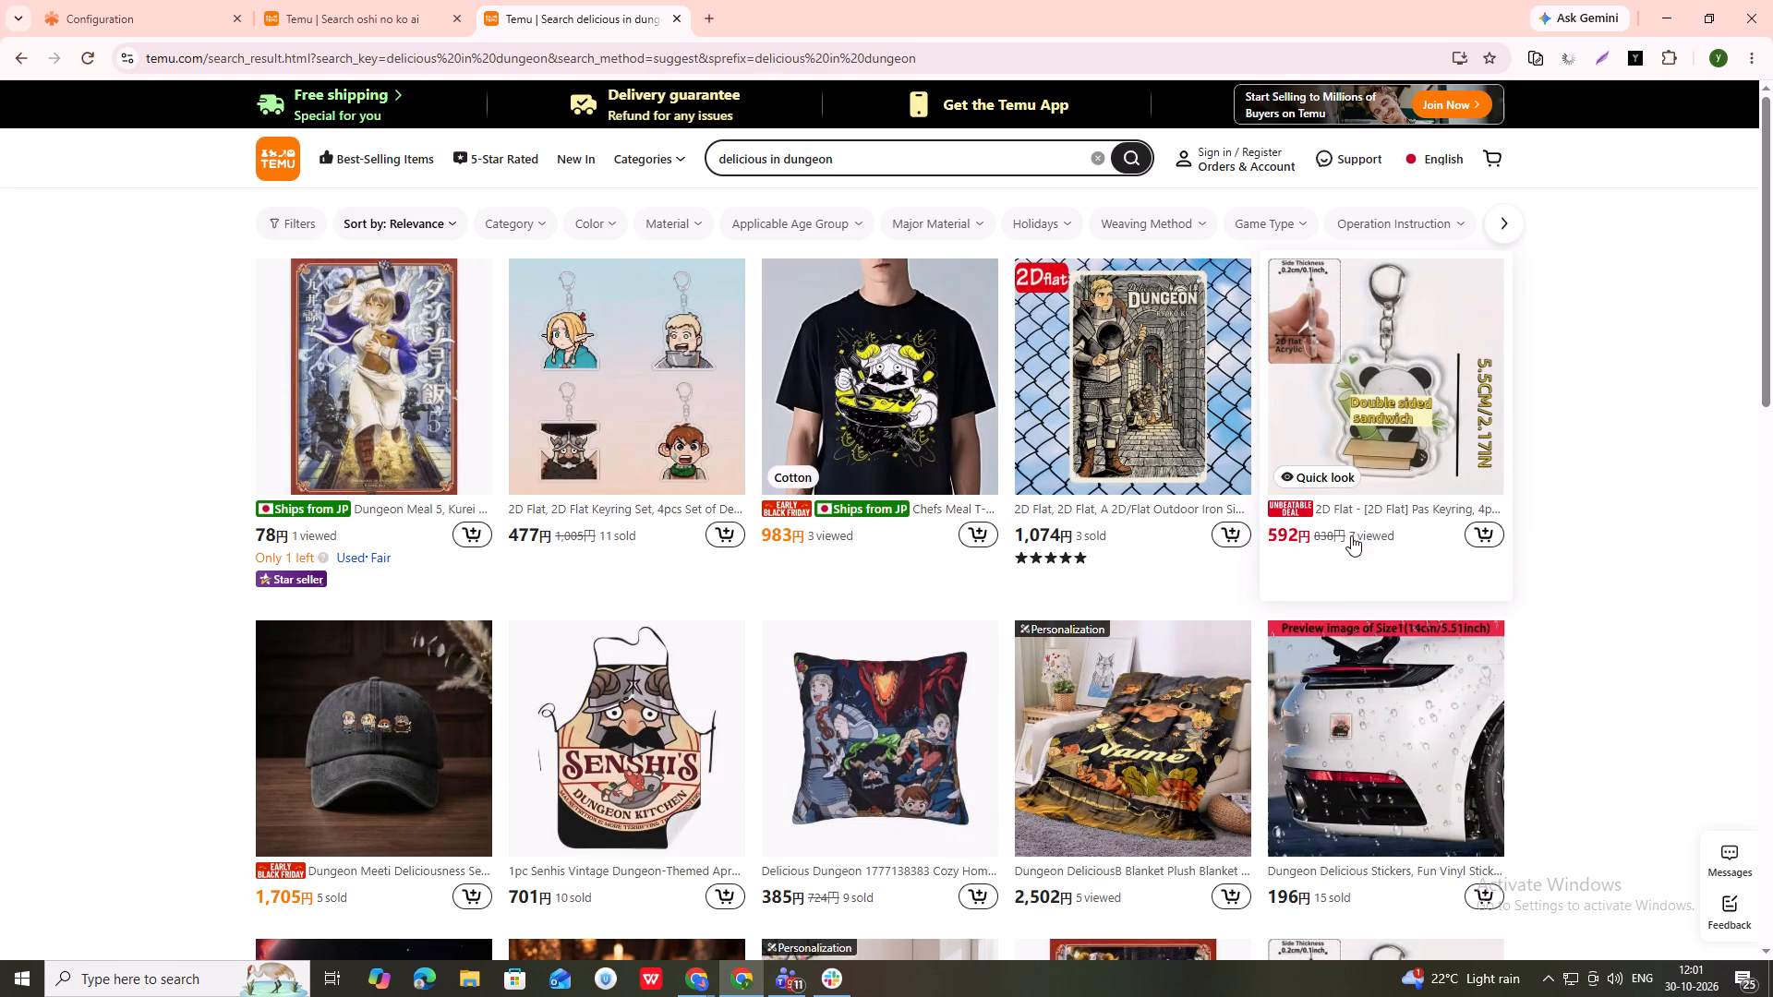
pyautogui.scroll(-6, 1197, 649)
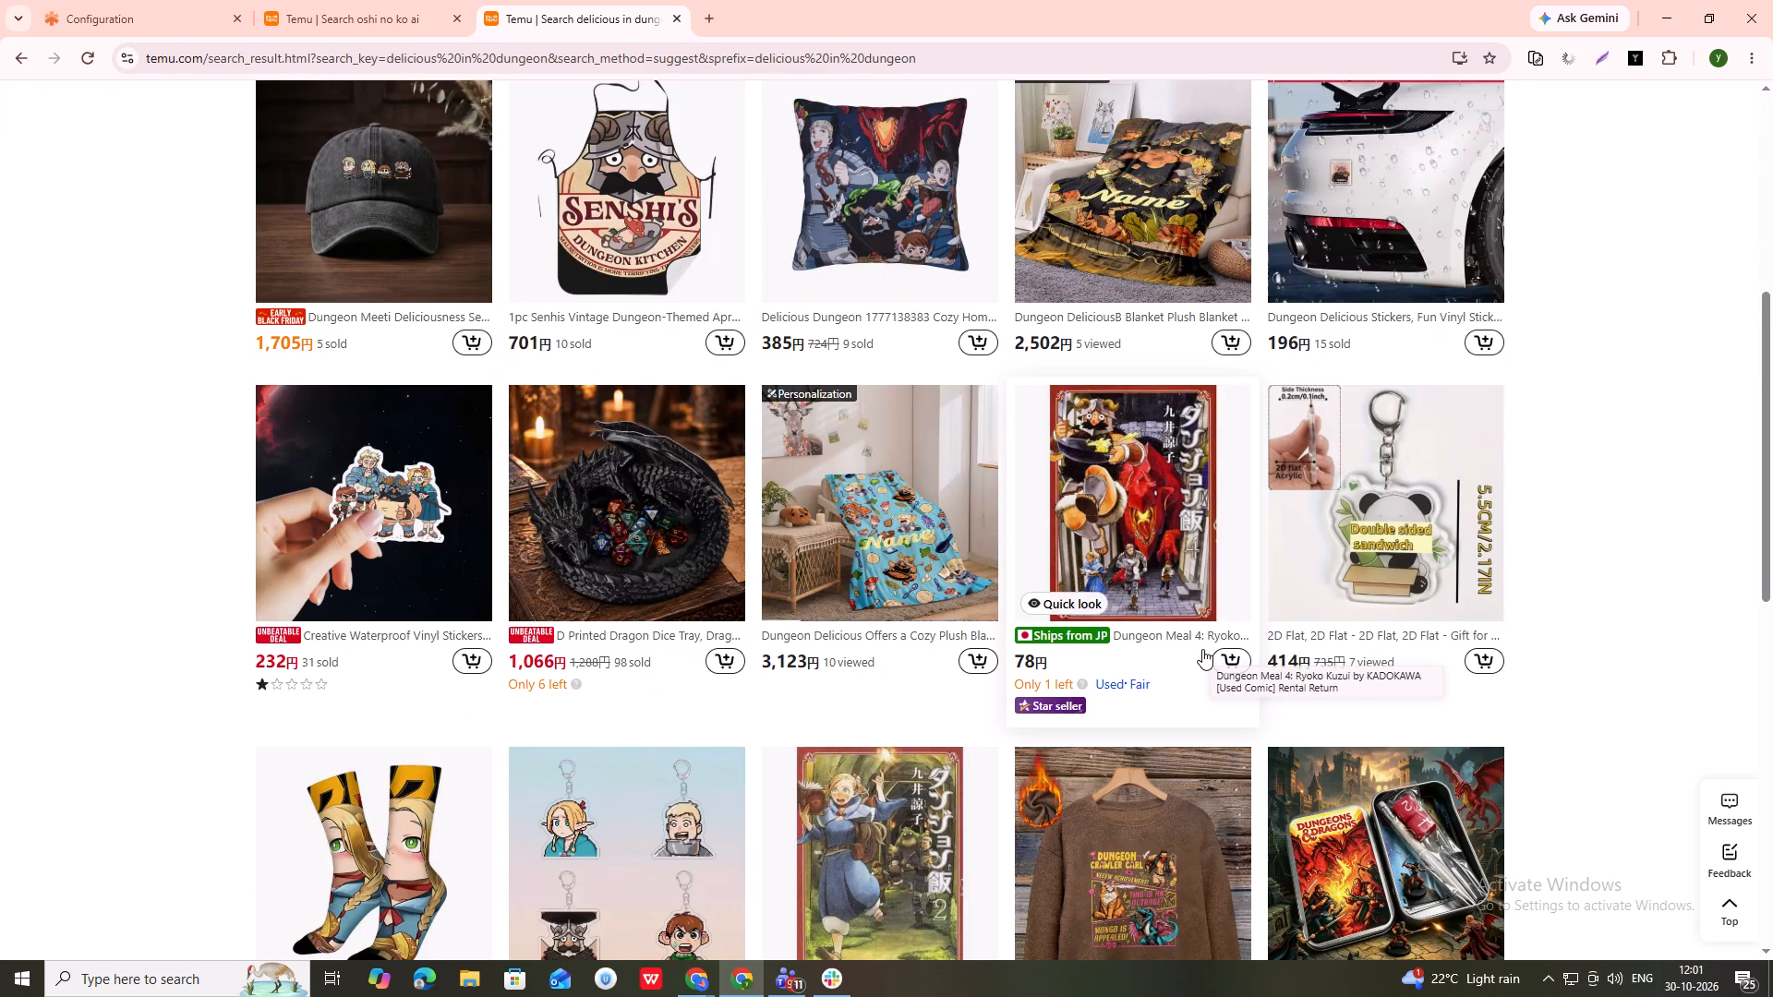
pyautogui.scroll(-7, 1206, 649)
pyautogui.scroll(4, 1209, 652)
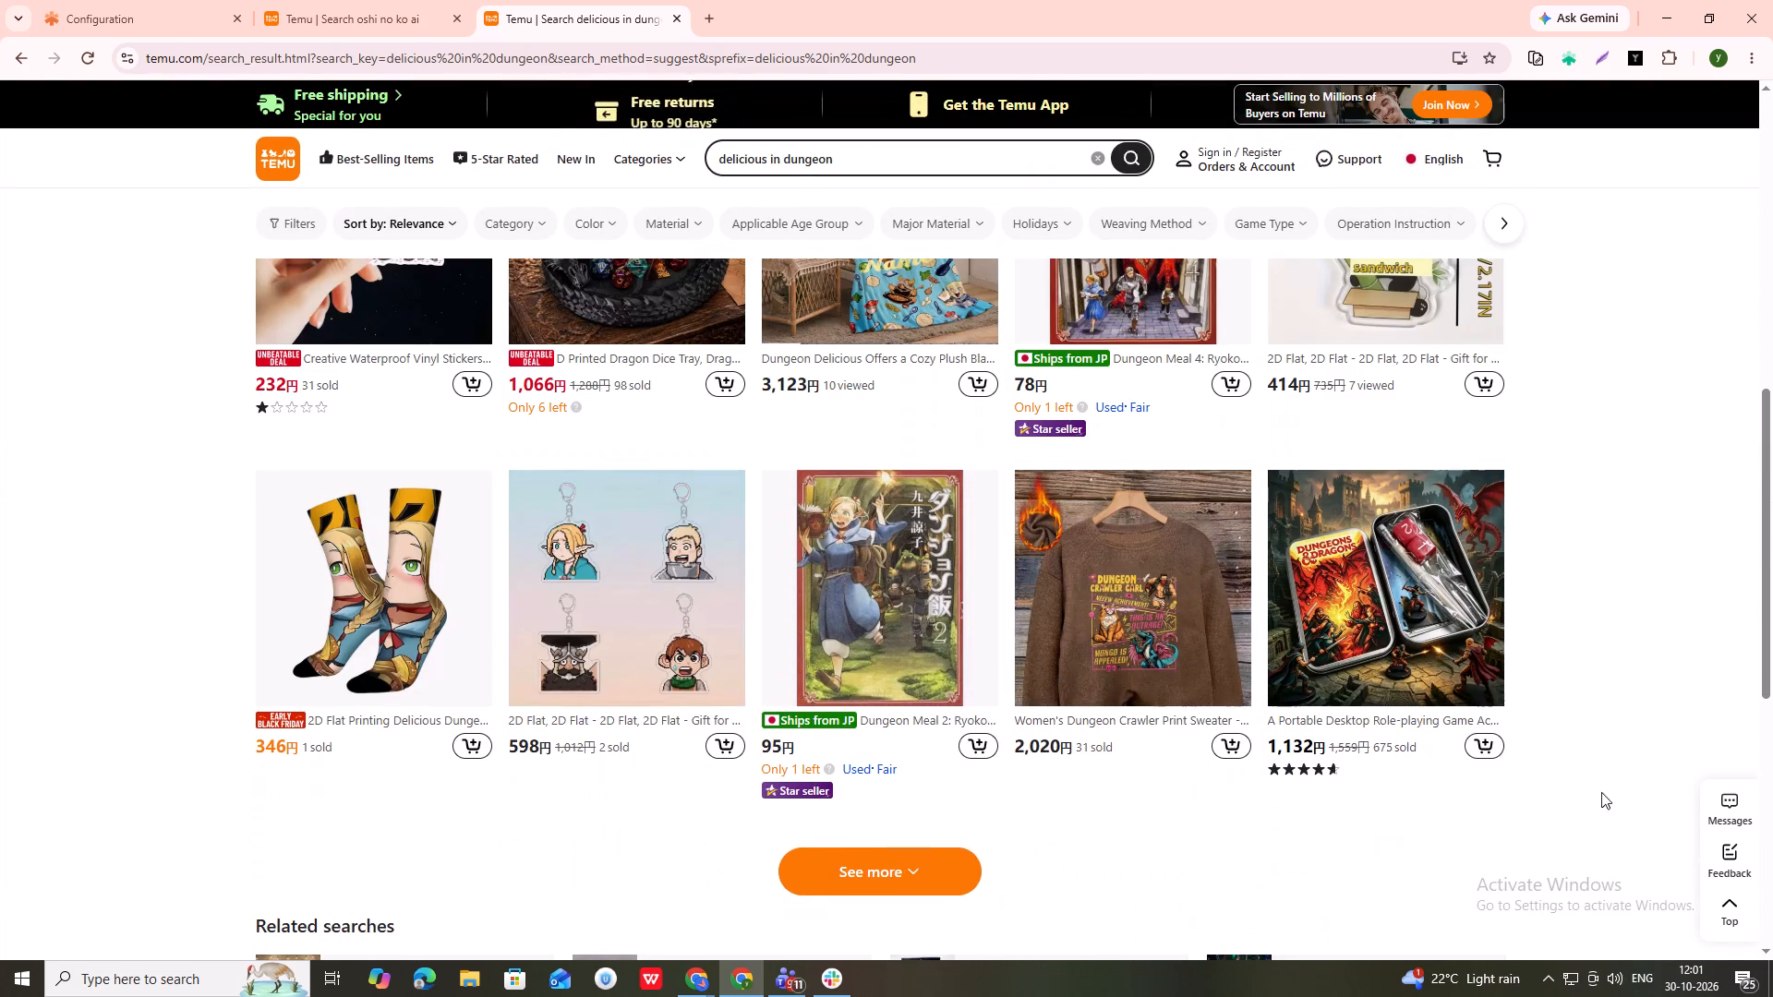
pyautogui.click(901, 883)
pyautogui.scroll(-2, 1100, 829)
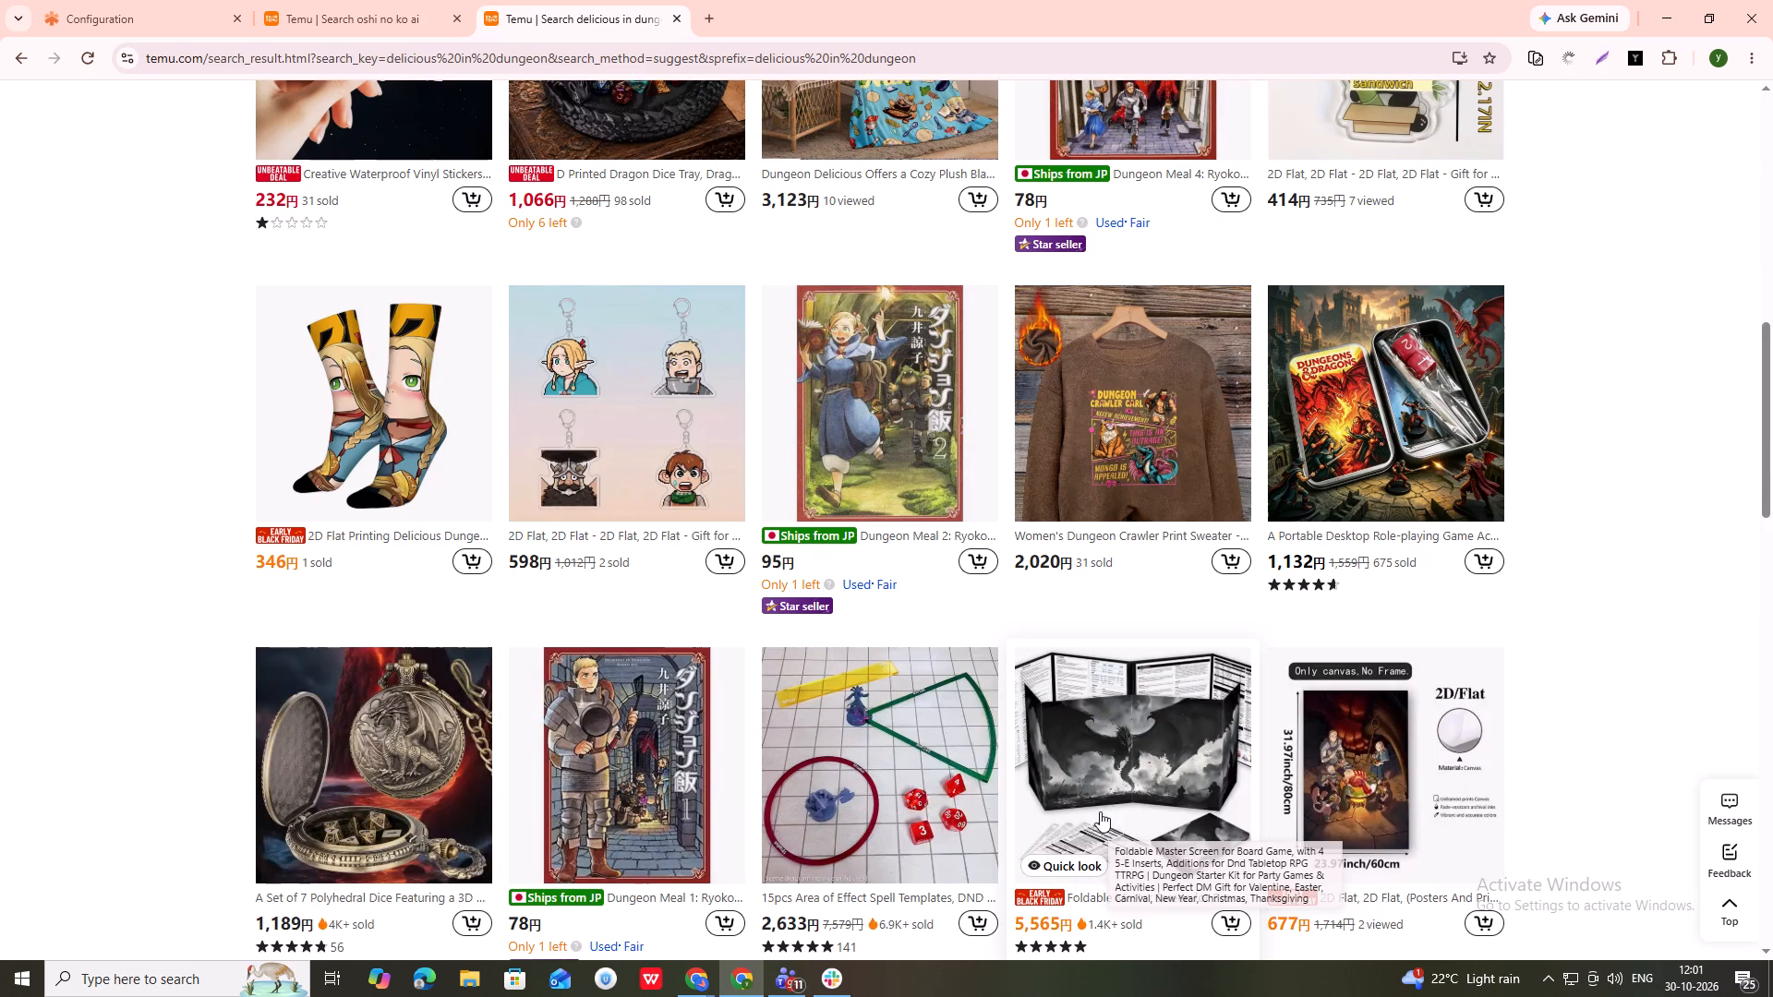
pyautogui.scroll(-6, 1104, 807)
pyautogui.scroll(1, 1116, 811)
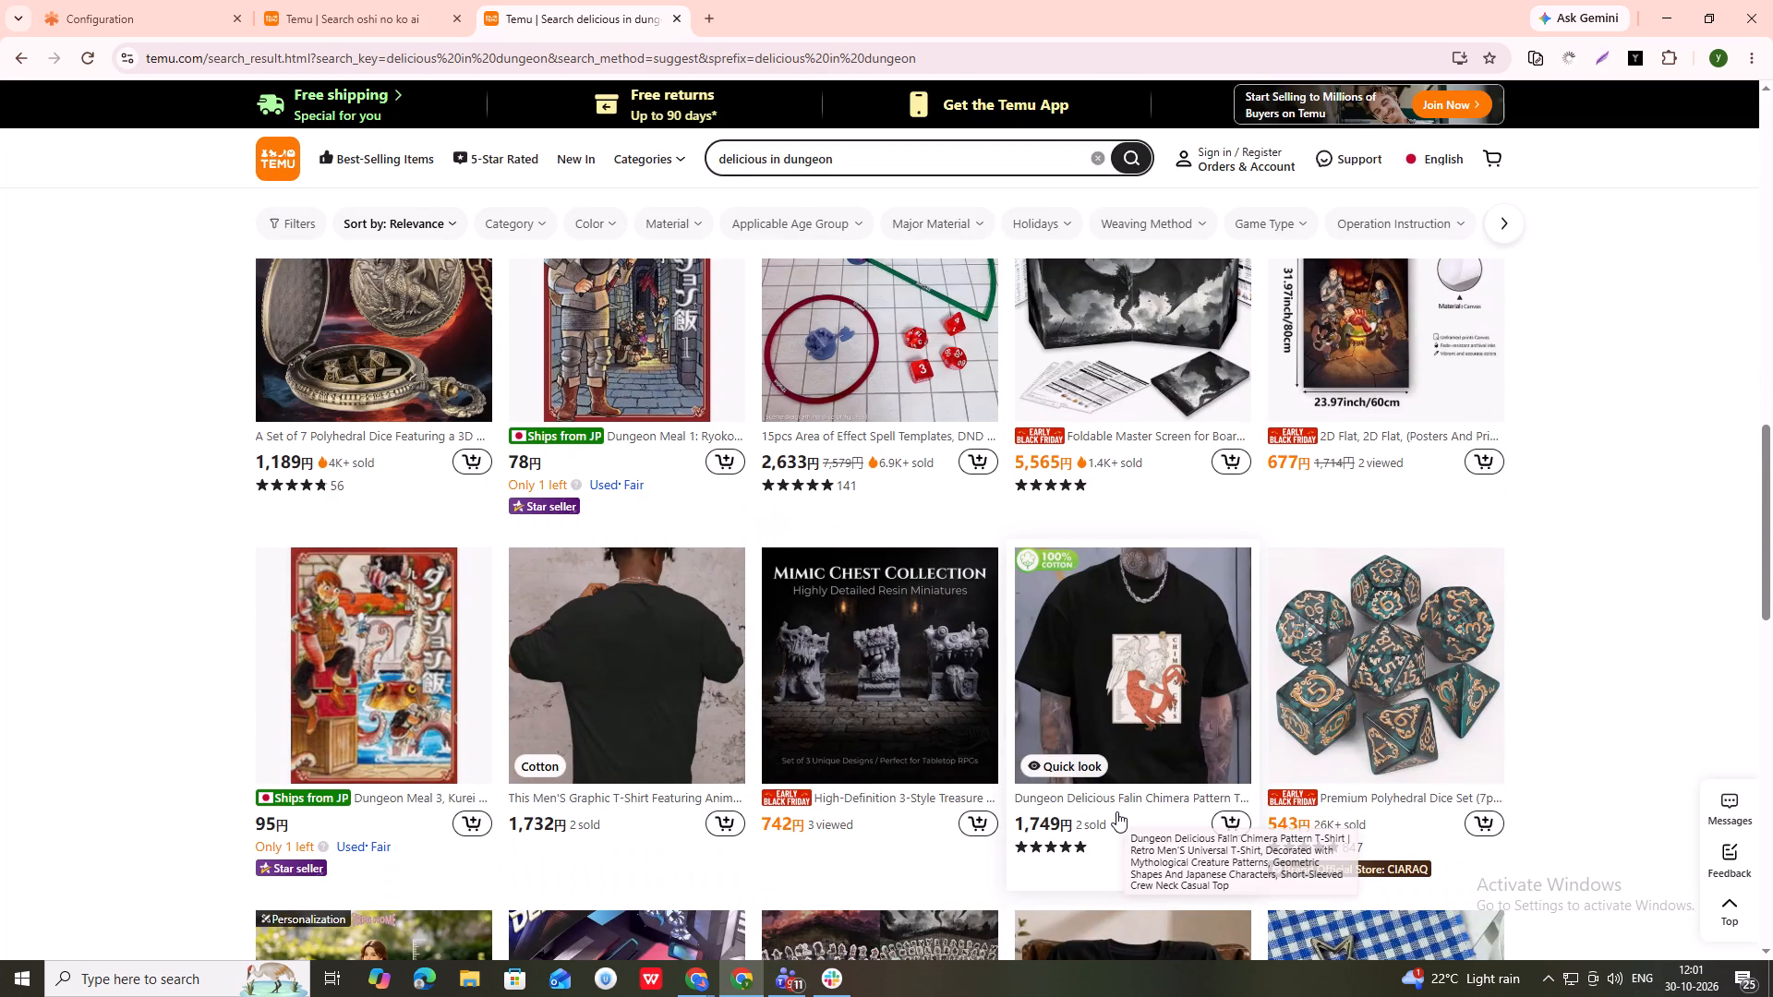
pyautogui.scroll(-6, 1116, 811)
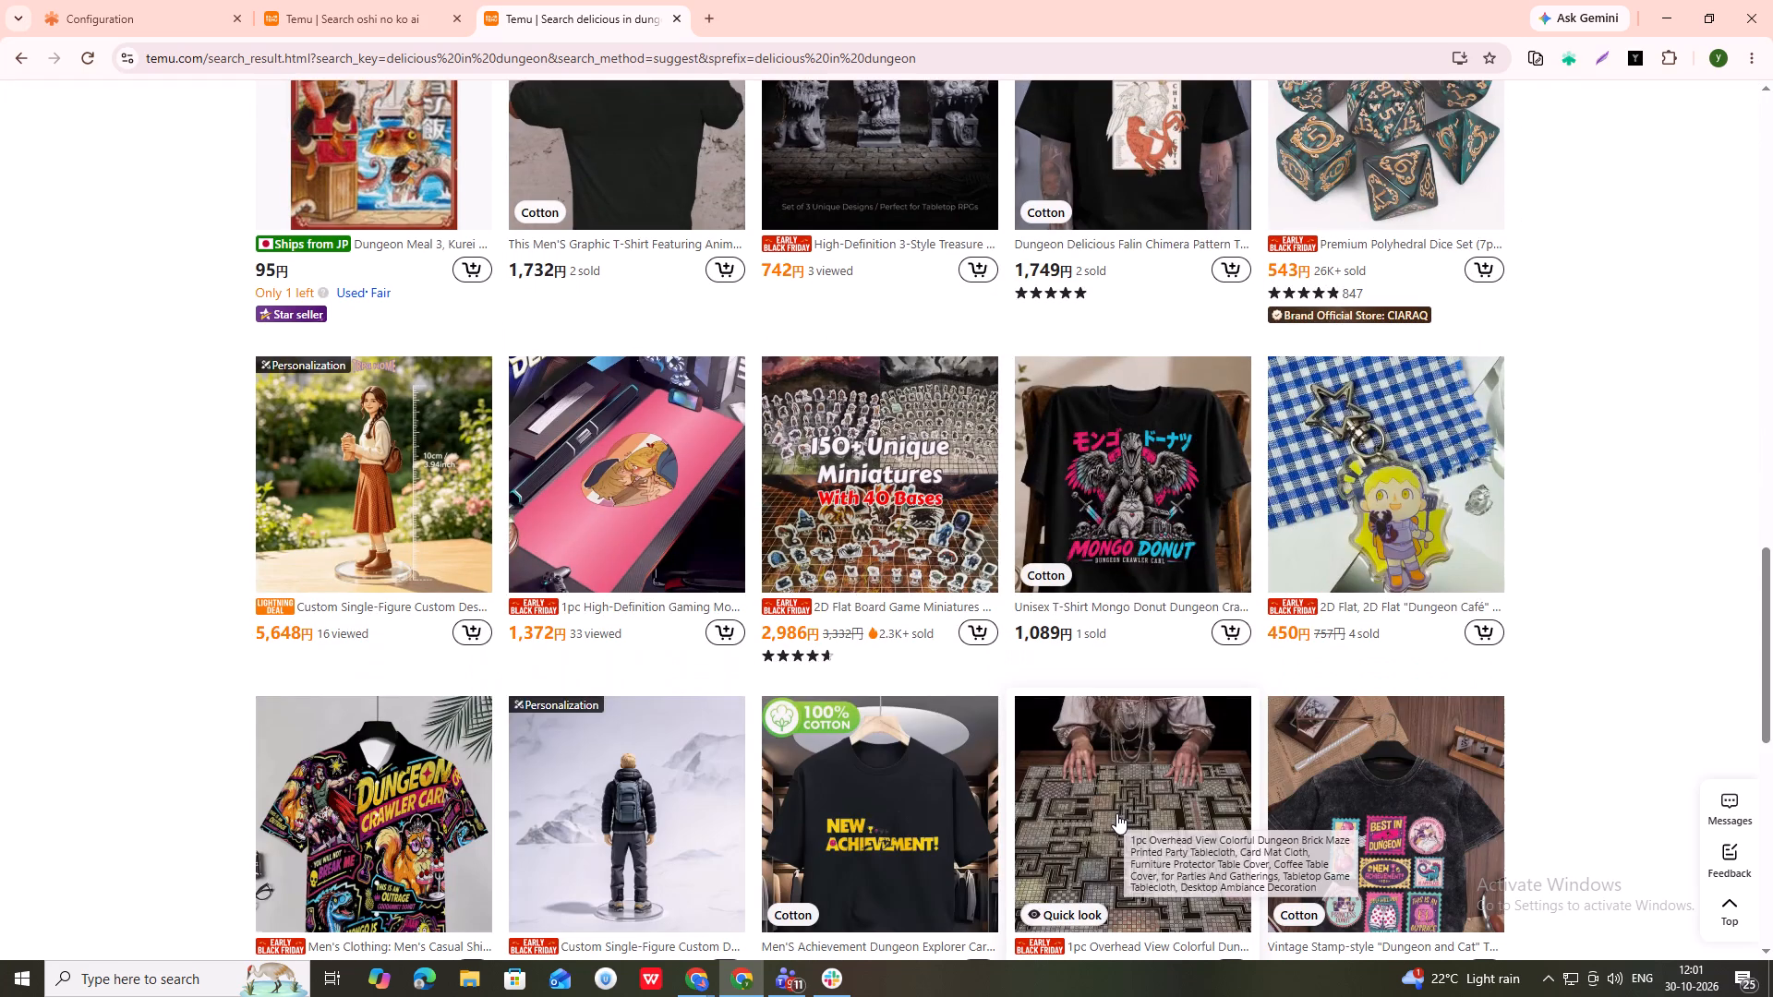
pyautogui.scroll(-6, 1116, 813)
pyautogui.scroll(7, 1123, 819)
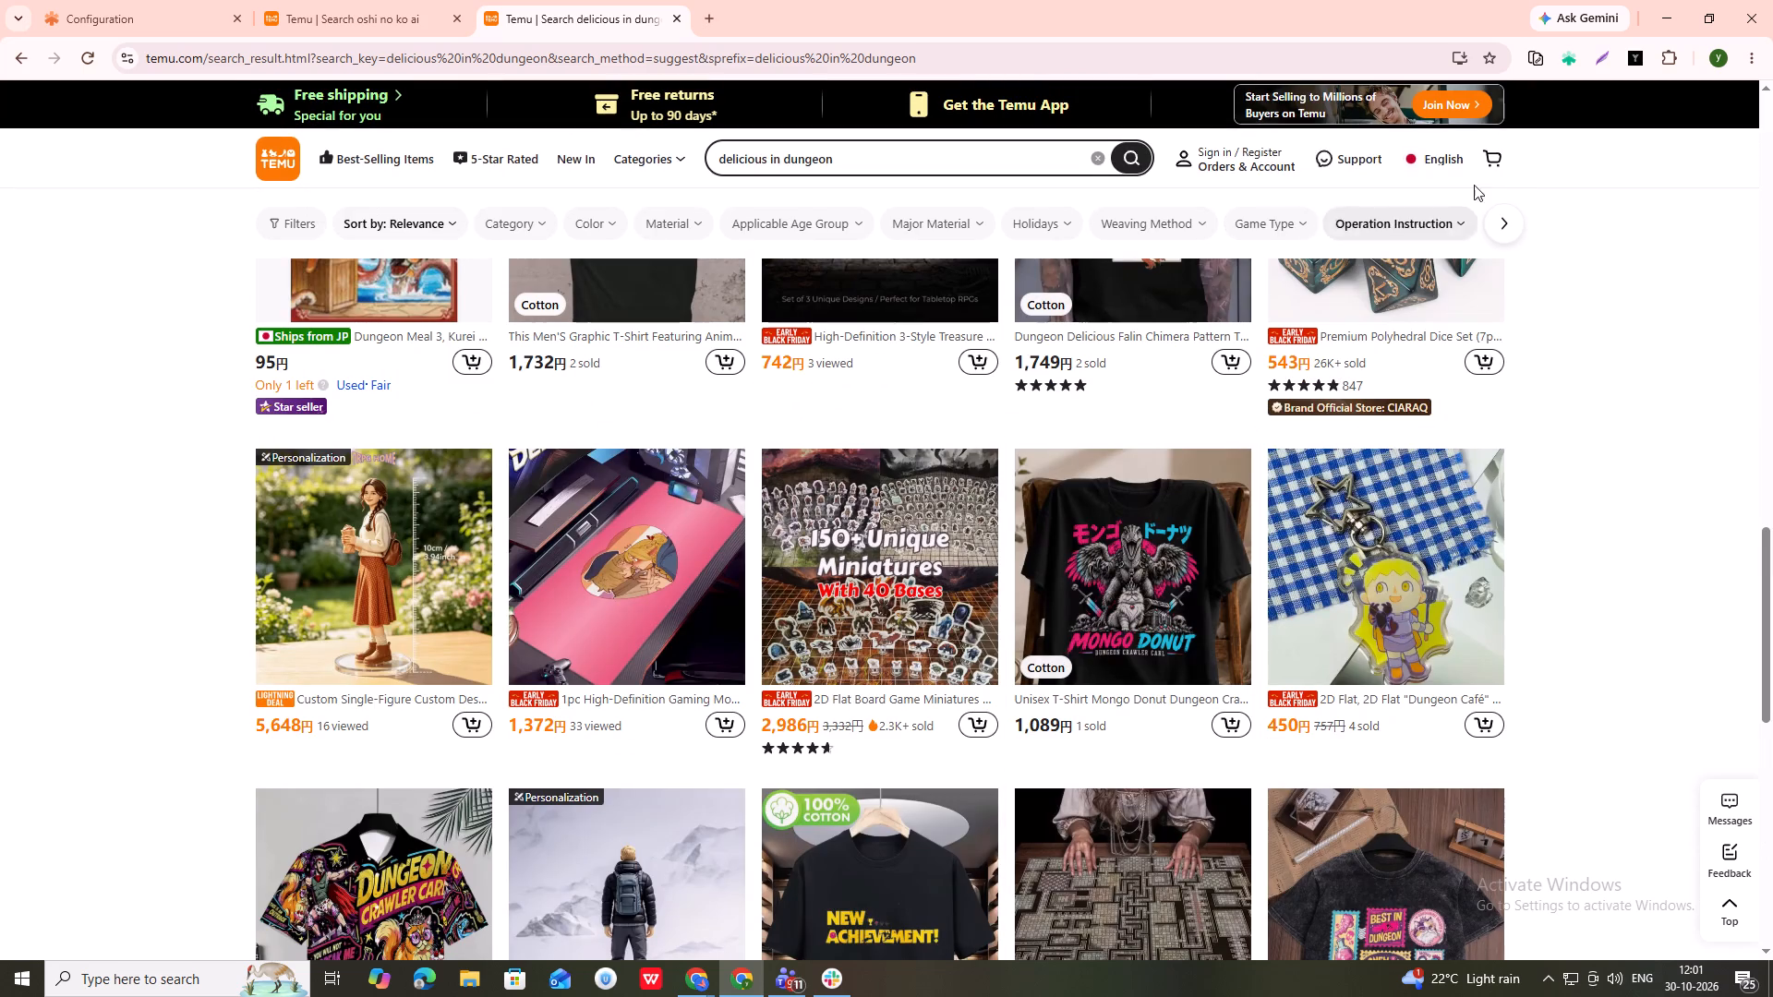
# In the RedPoints IPR Plugin, stop the current task and start one for Kadokawa's IPR Brand Protection contract with the "Detection only" Delicious in Dungeon asset matching "sens".
pyautogui.click(1574, 62)
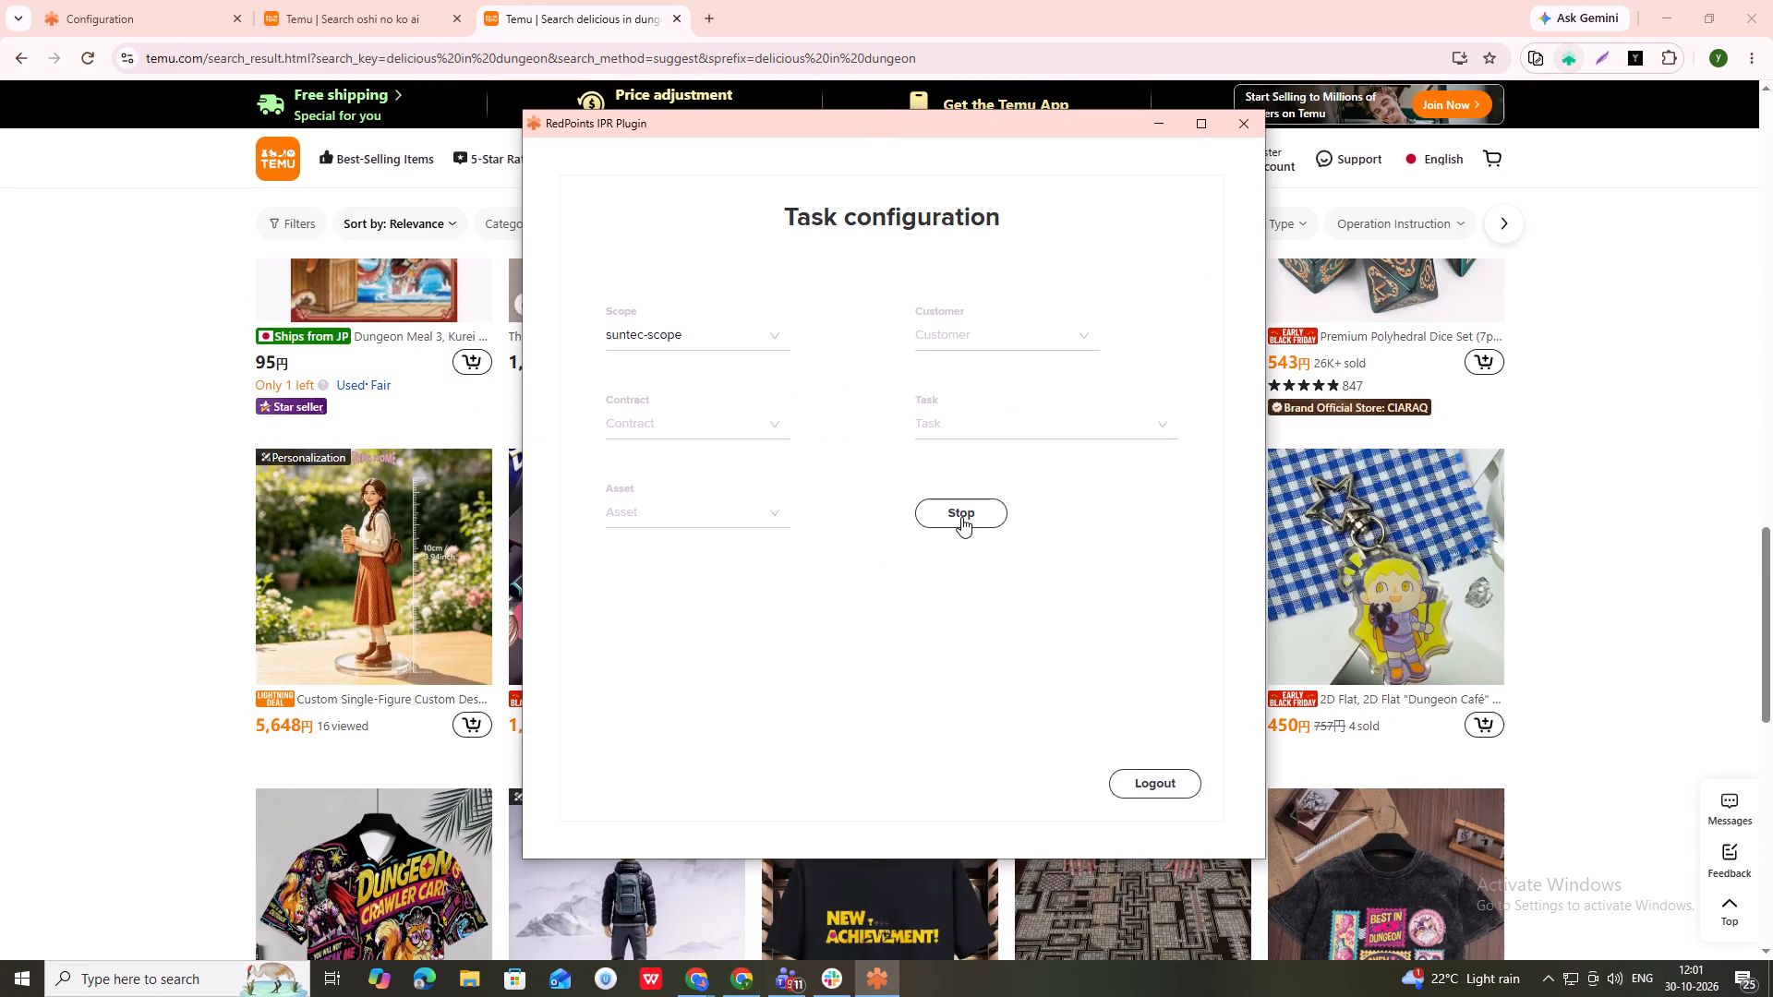
pyautogui.click(961, 517)
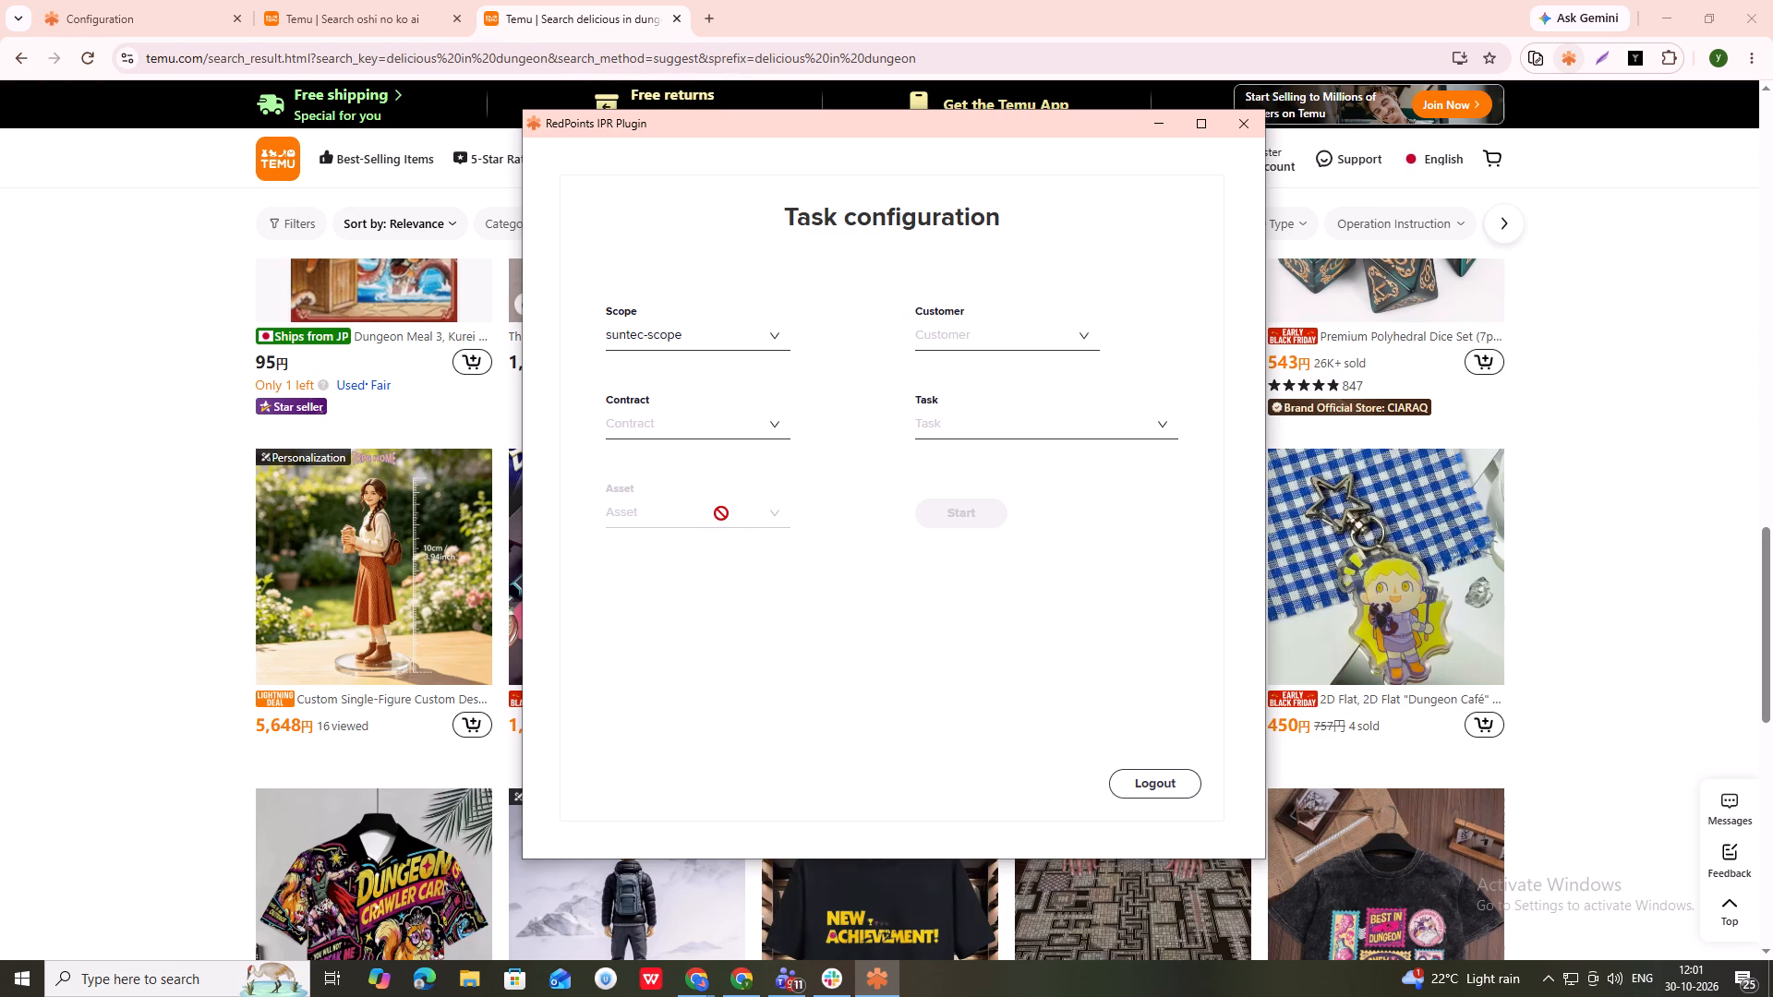
pyautogui.click(723, 416)
pyautogui.click(606, 568)
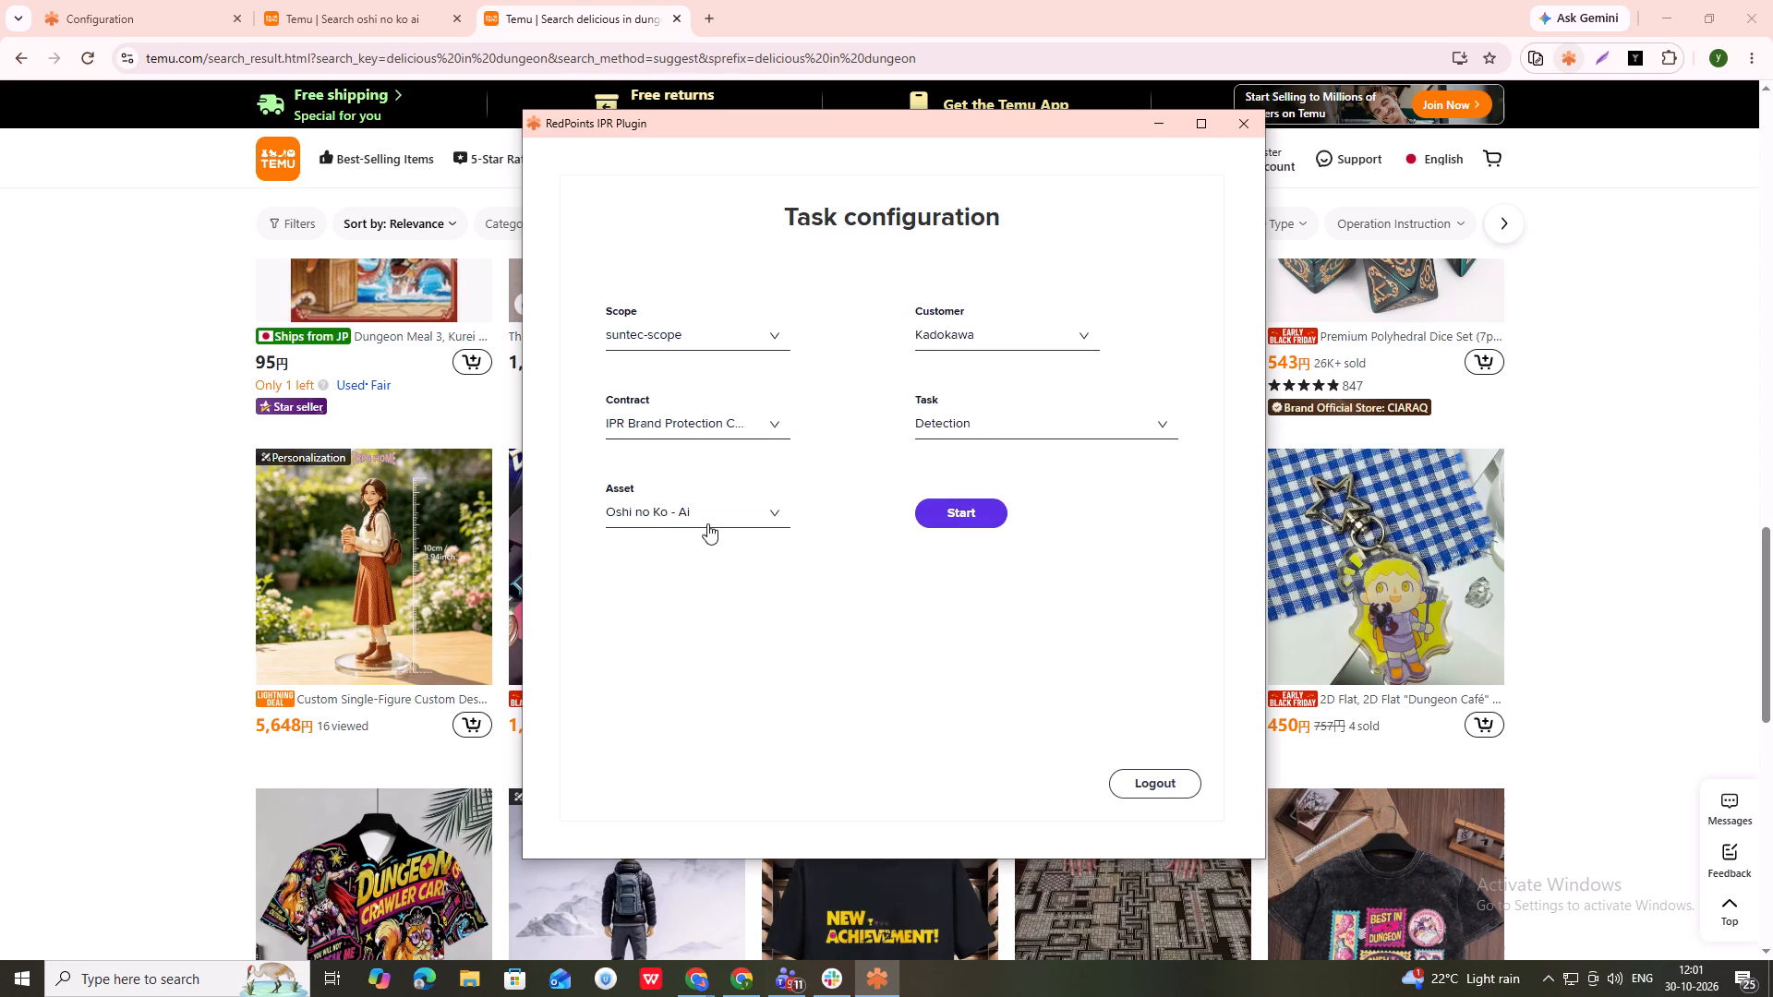
pyautogui.click(706, 515)
pyautogui.write('sens')
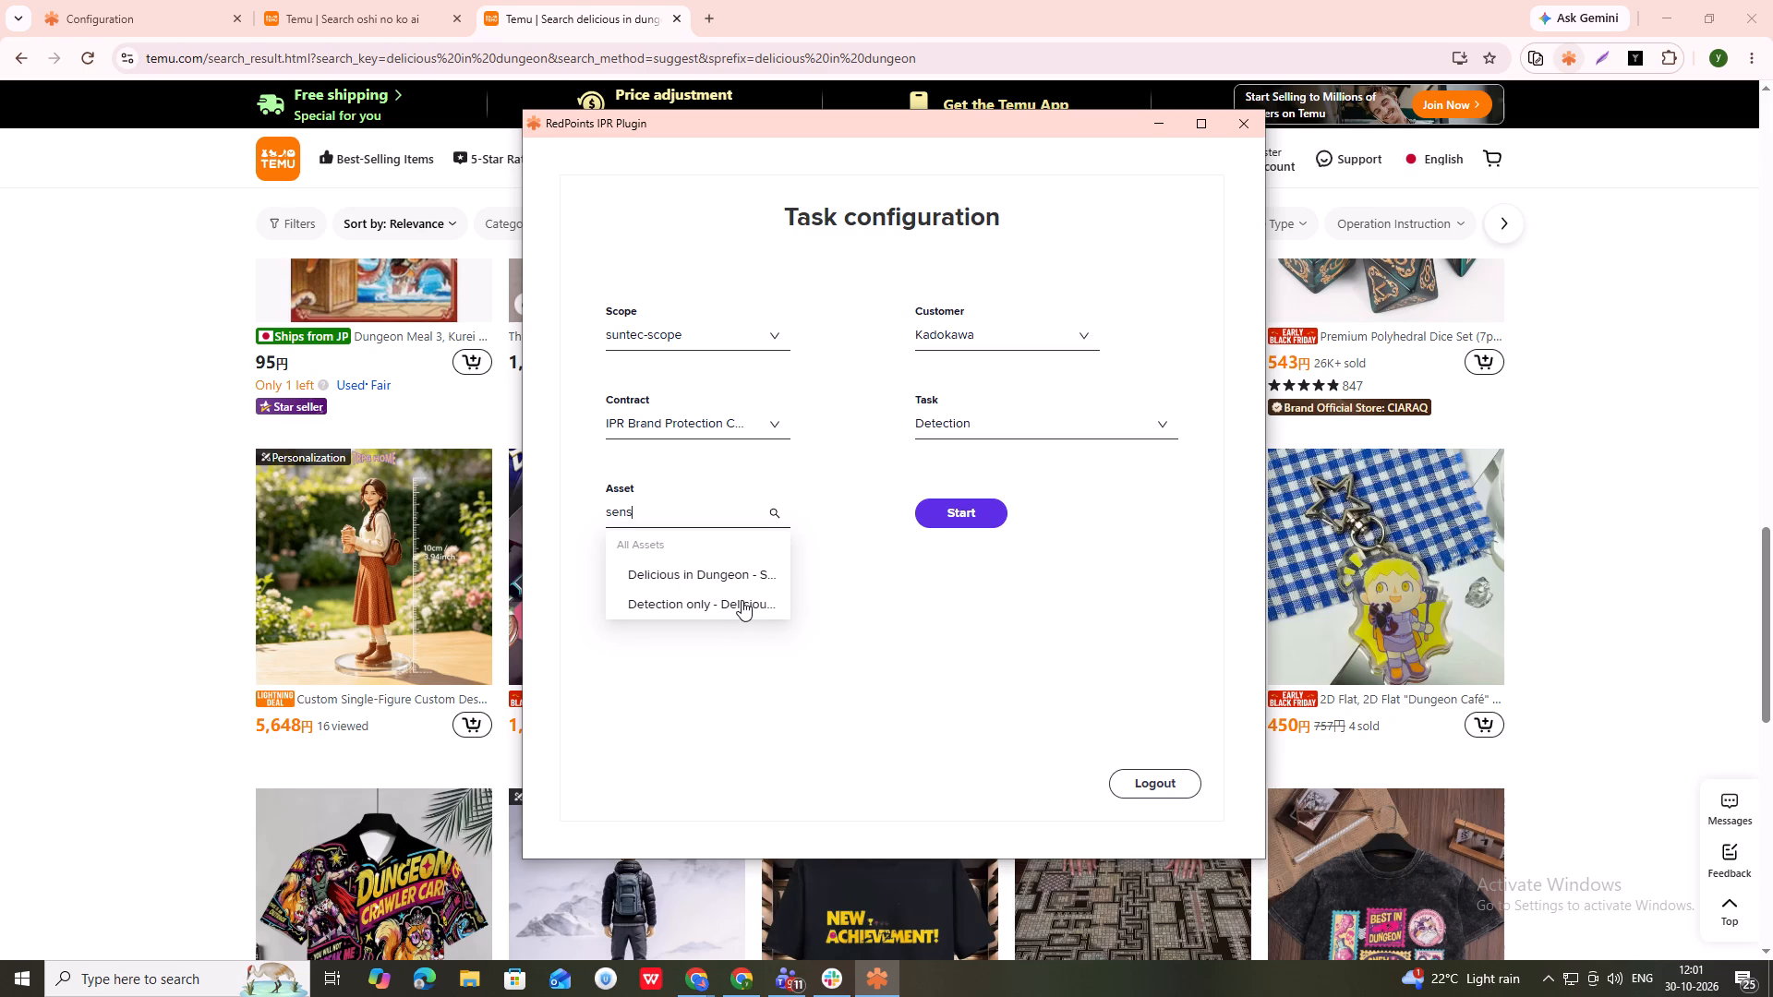
pyautogui.click(742, 600)
pyautogui.click(946, 509)
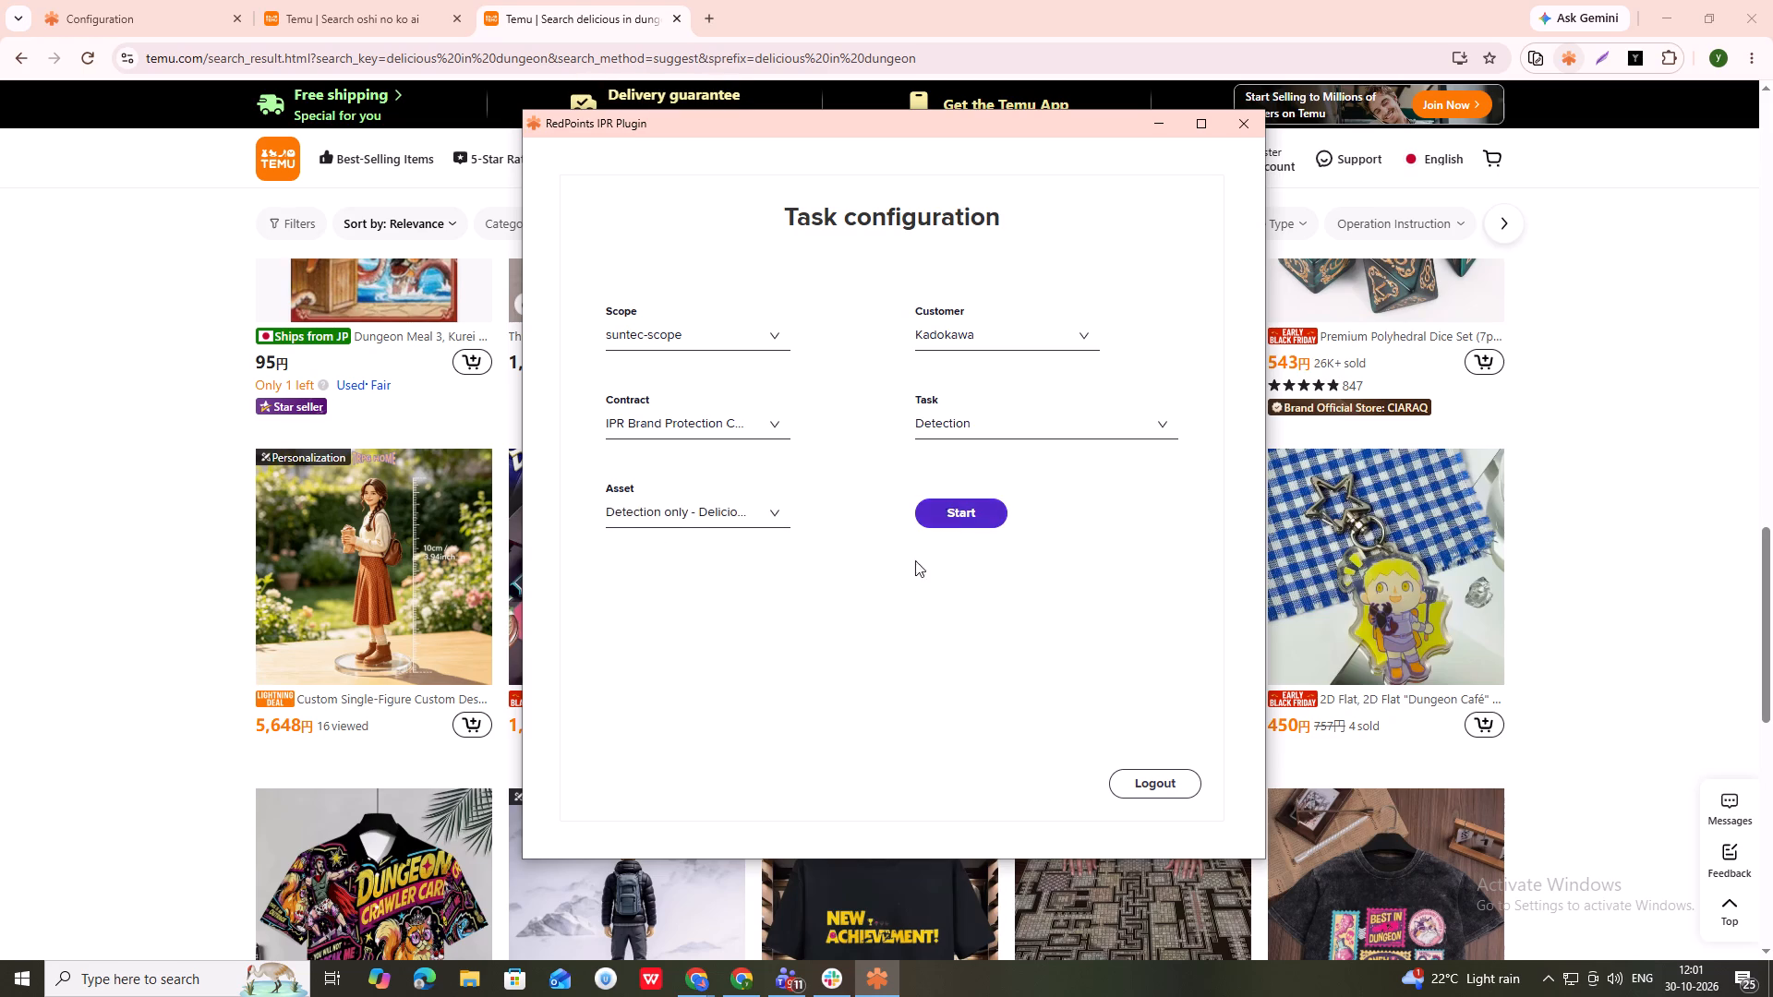
# Check the plugin-marked Delicious in Dungeon results and copy the link of the unmarked 2D Flat frameless canvas poster listing.
pyautogui.scroll(20, 838, 631)
pyautogui.scroll(9, 838, 631)
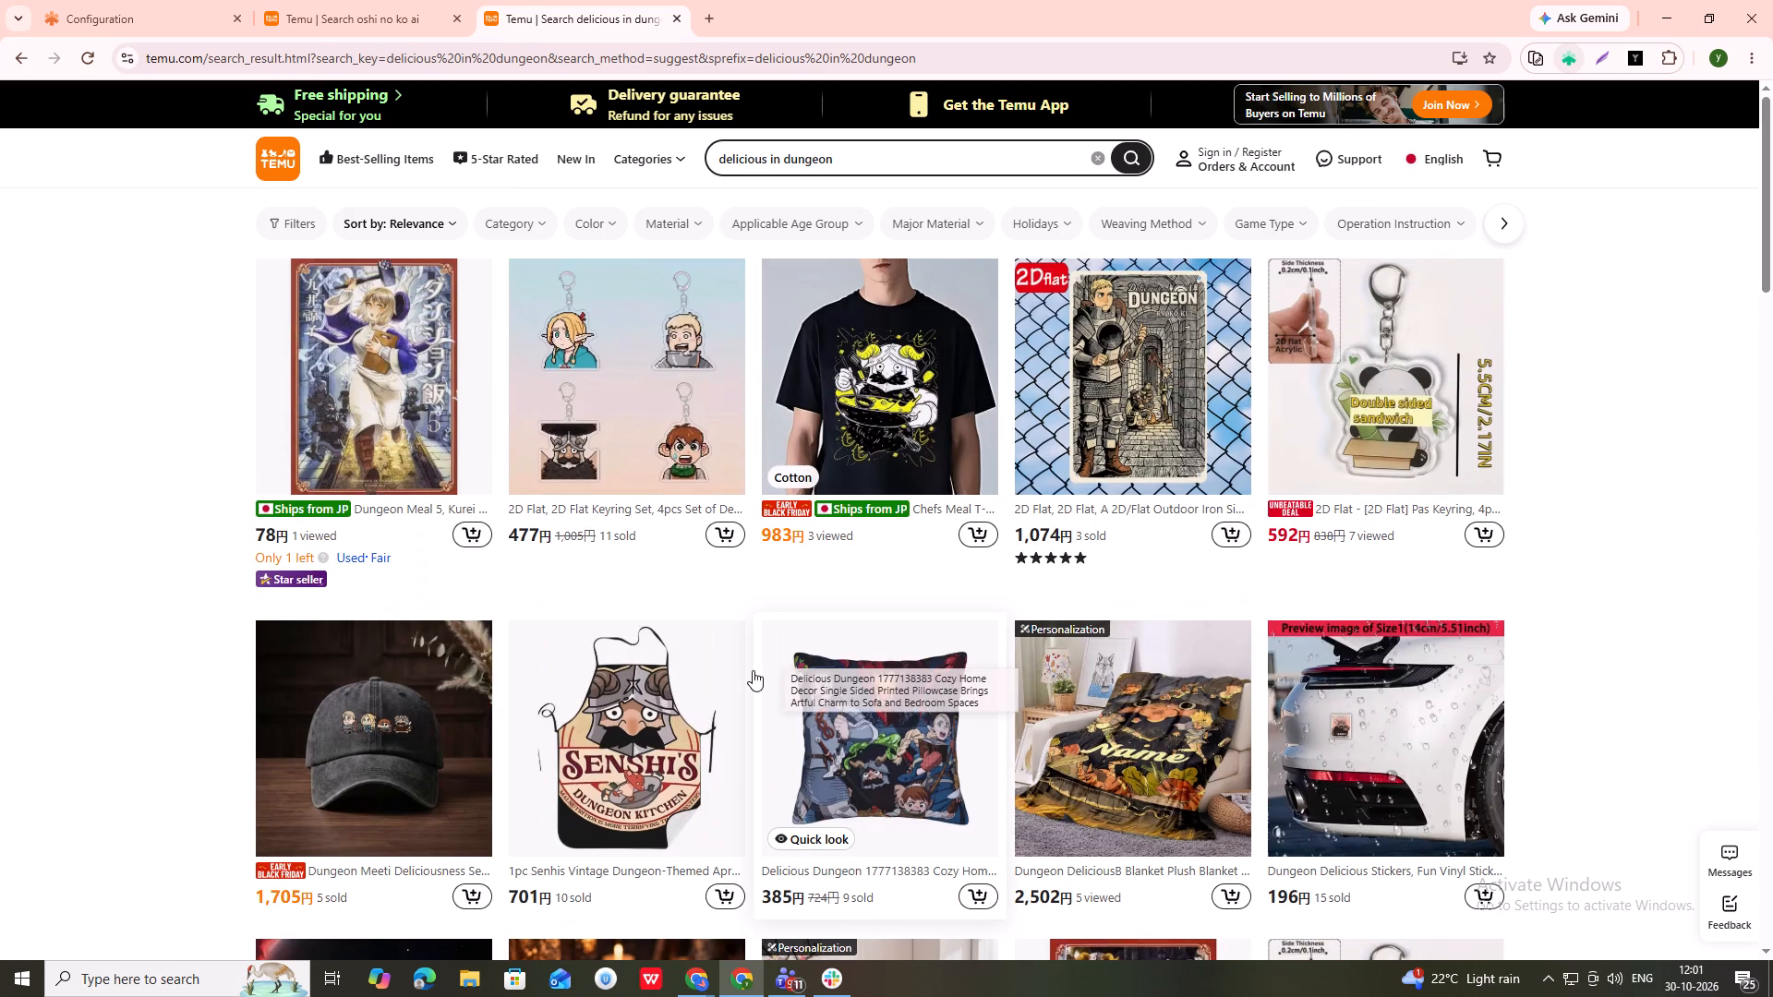
pyautogui.scroll(7, 753, 670)
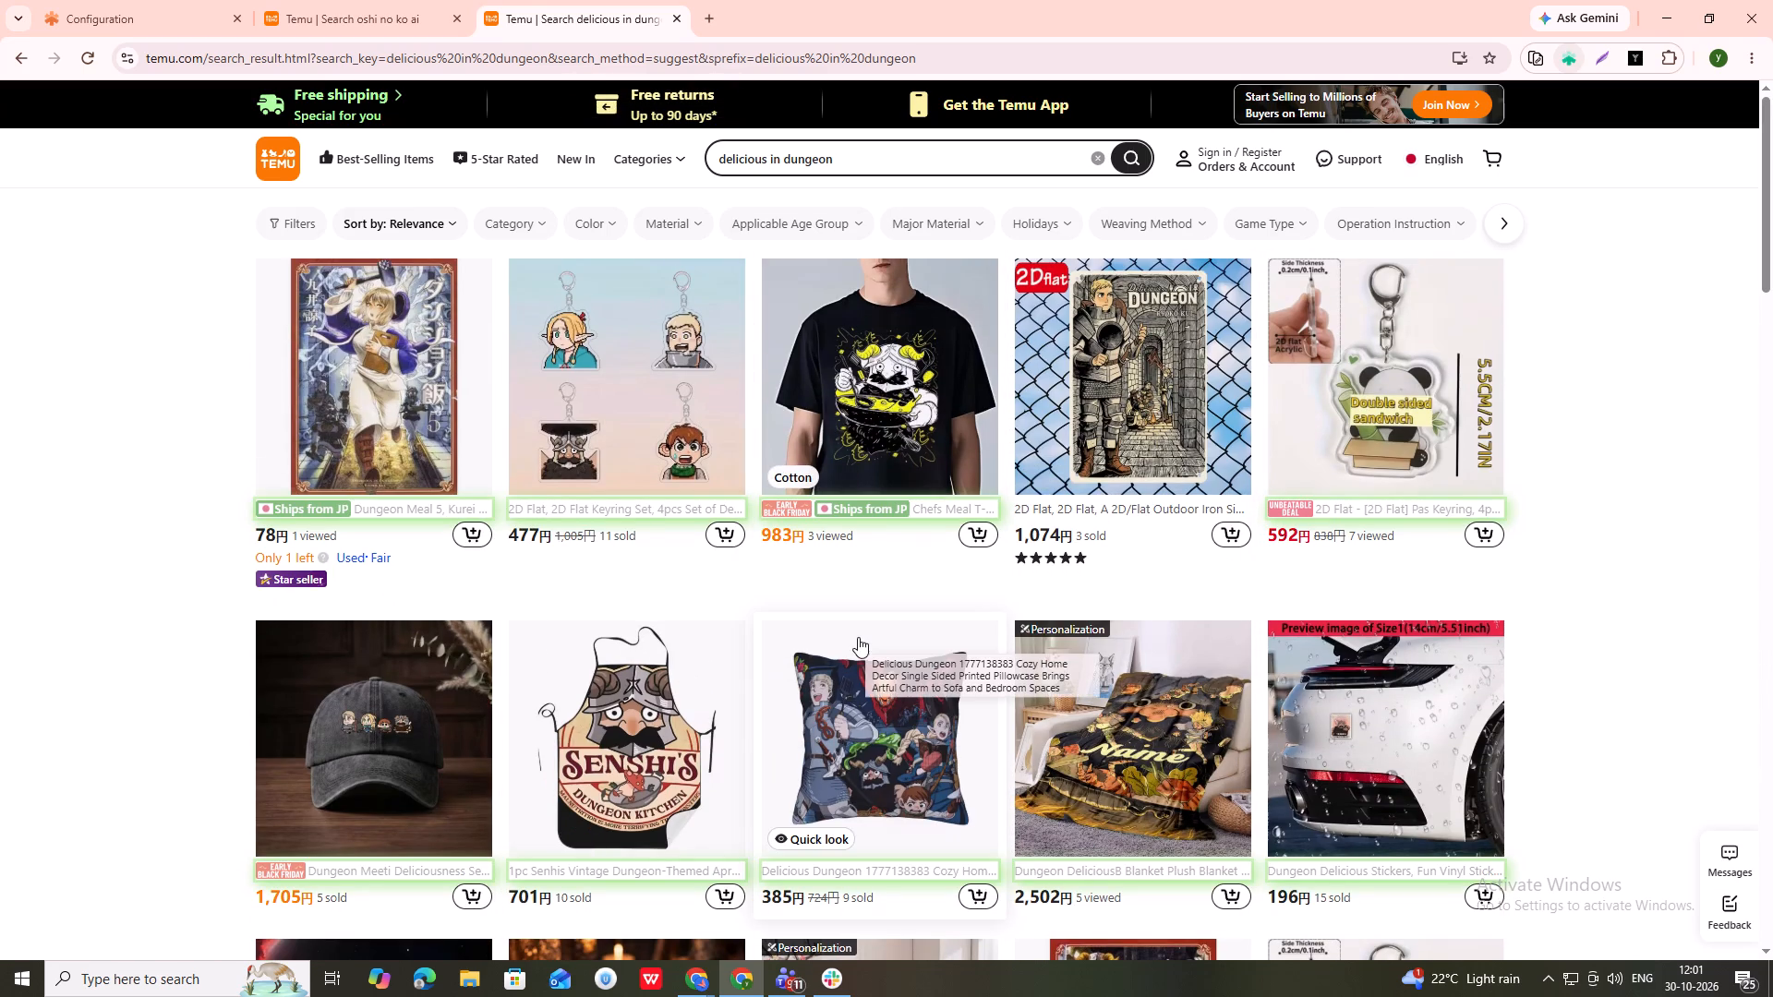
pyautogui.scroll(-7, 834, 562)
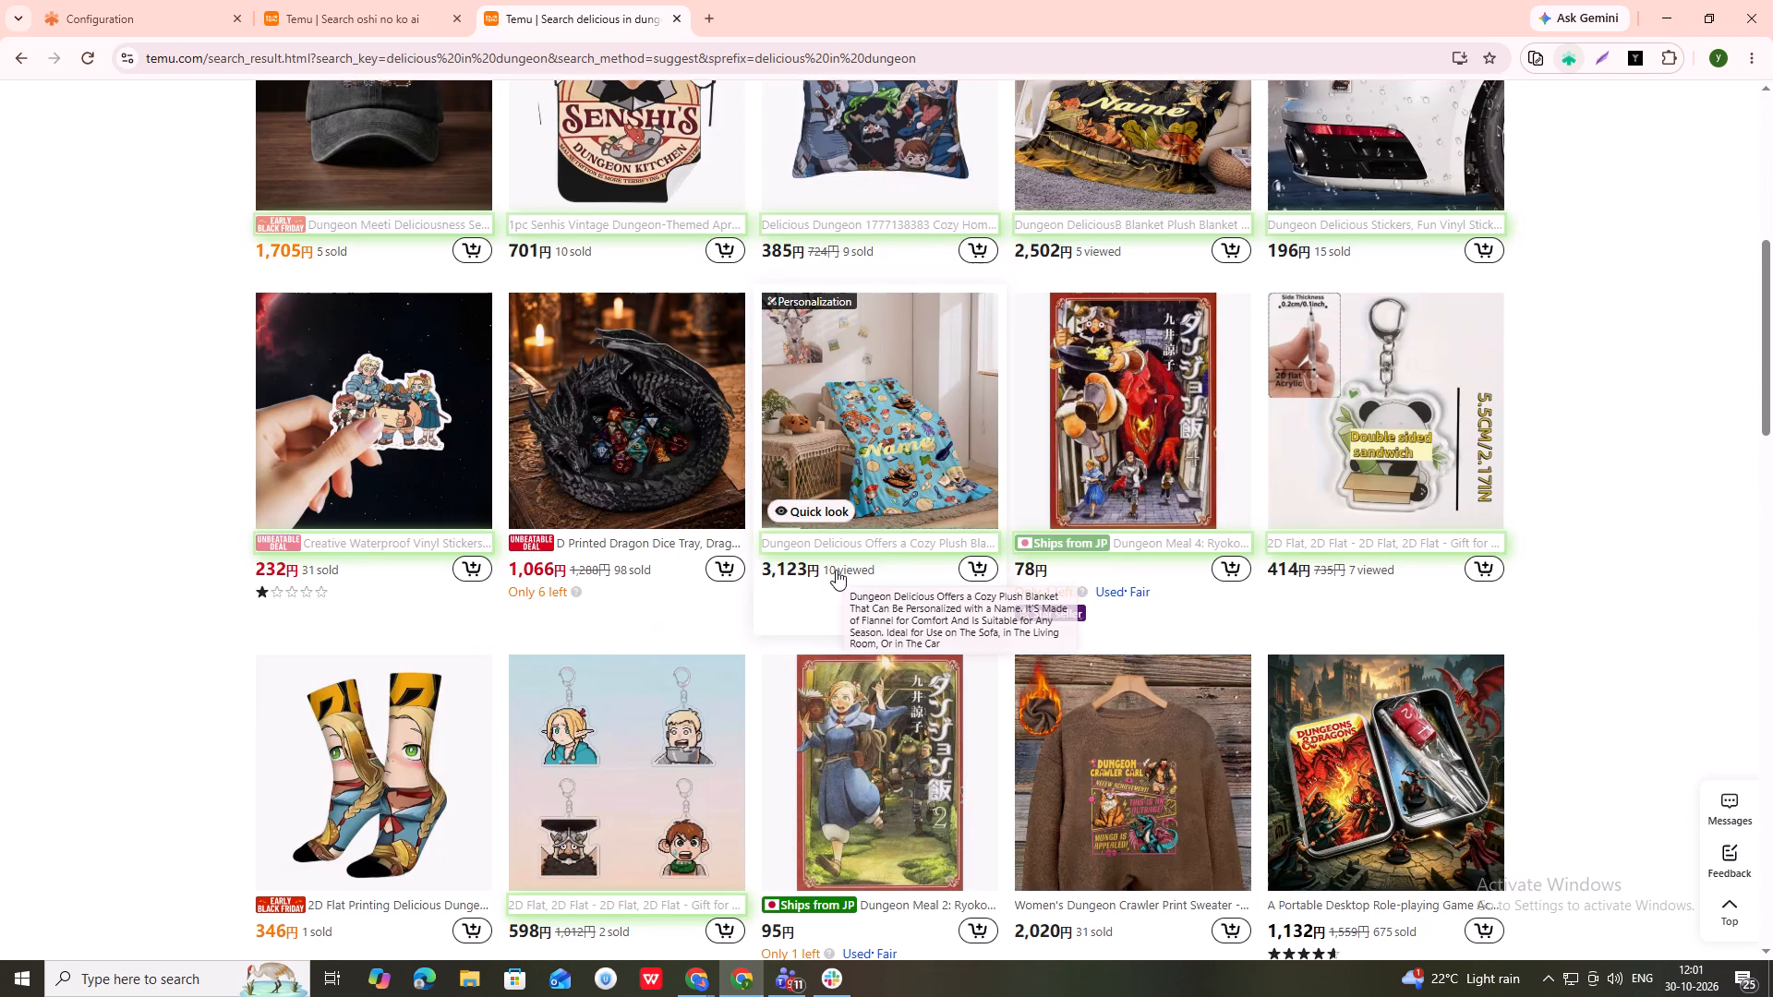
pyautogui.scroll(-4, 923, 568)
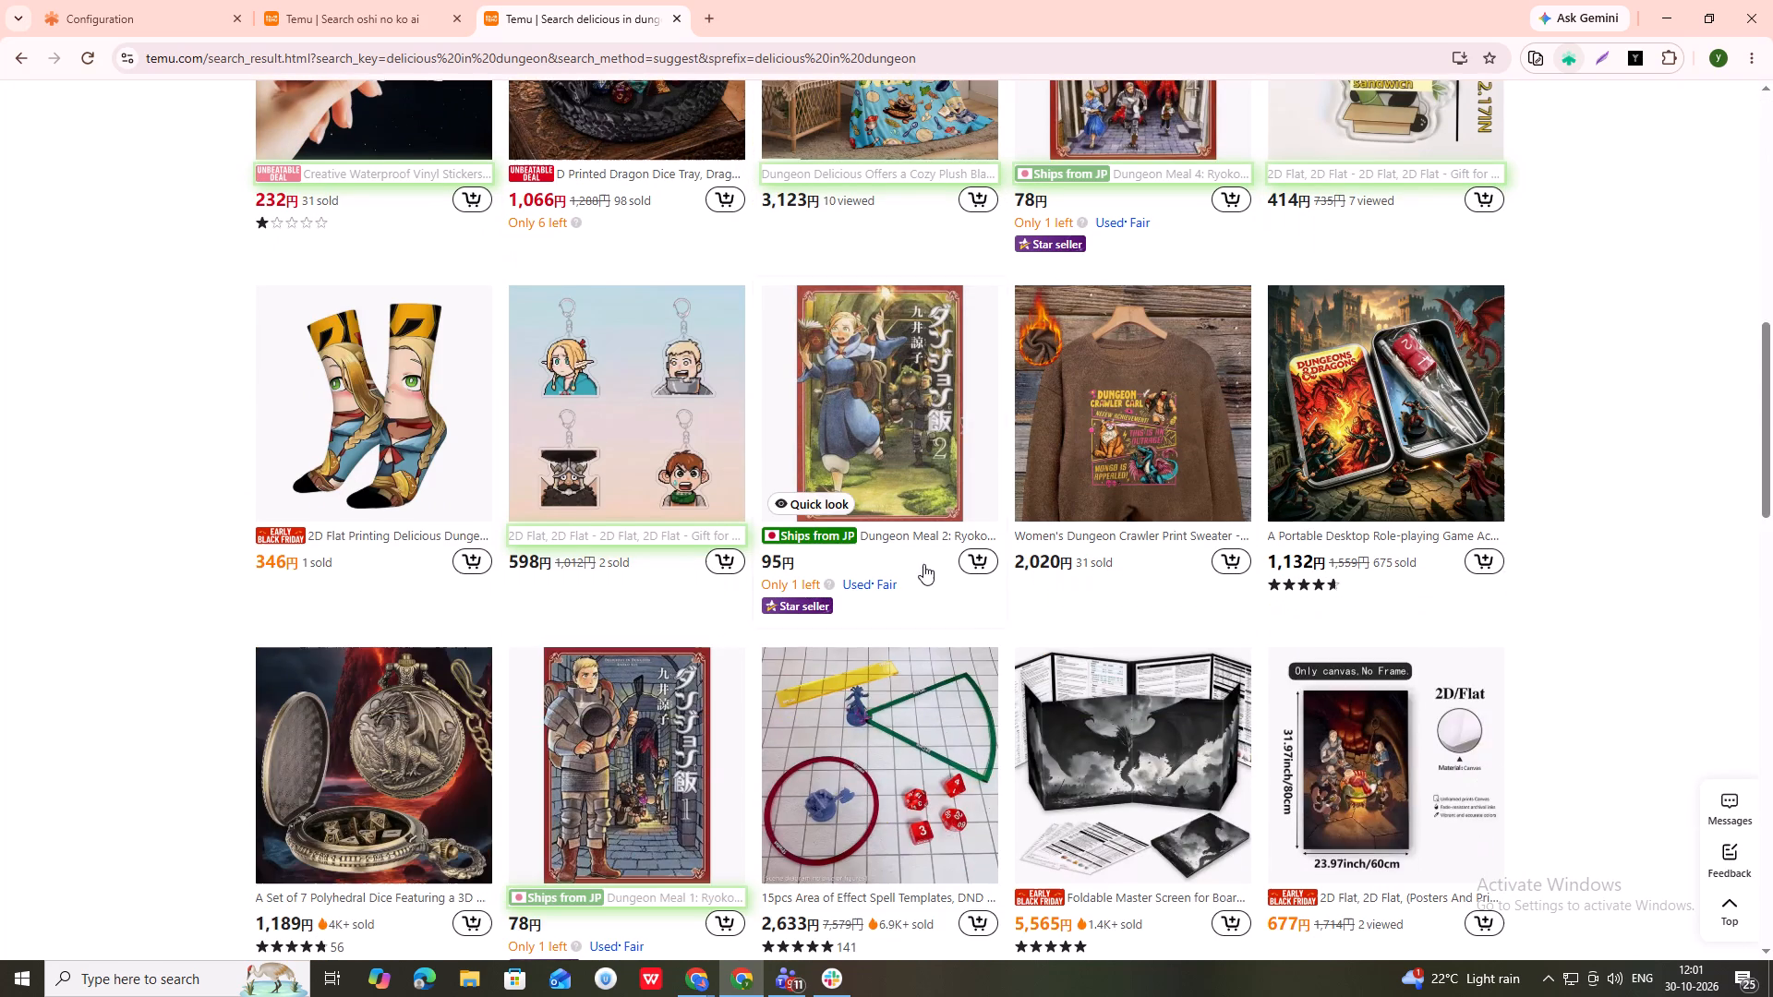
pyautogui.scroll(-7, 980, 616)
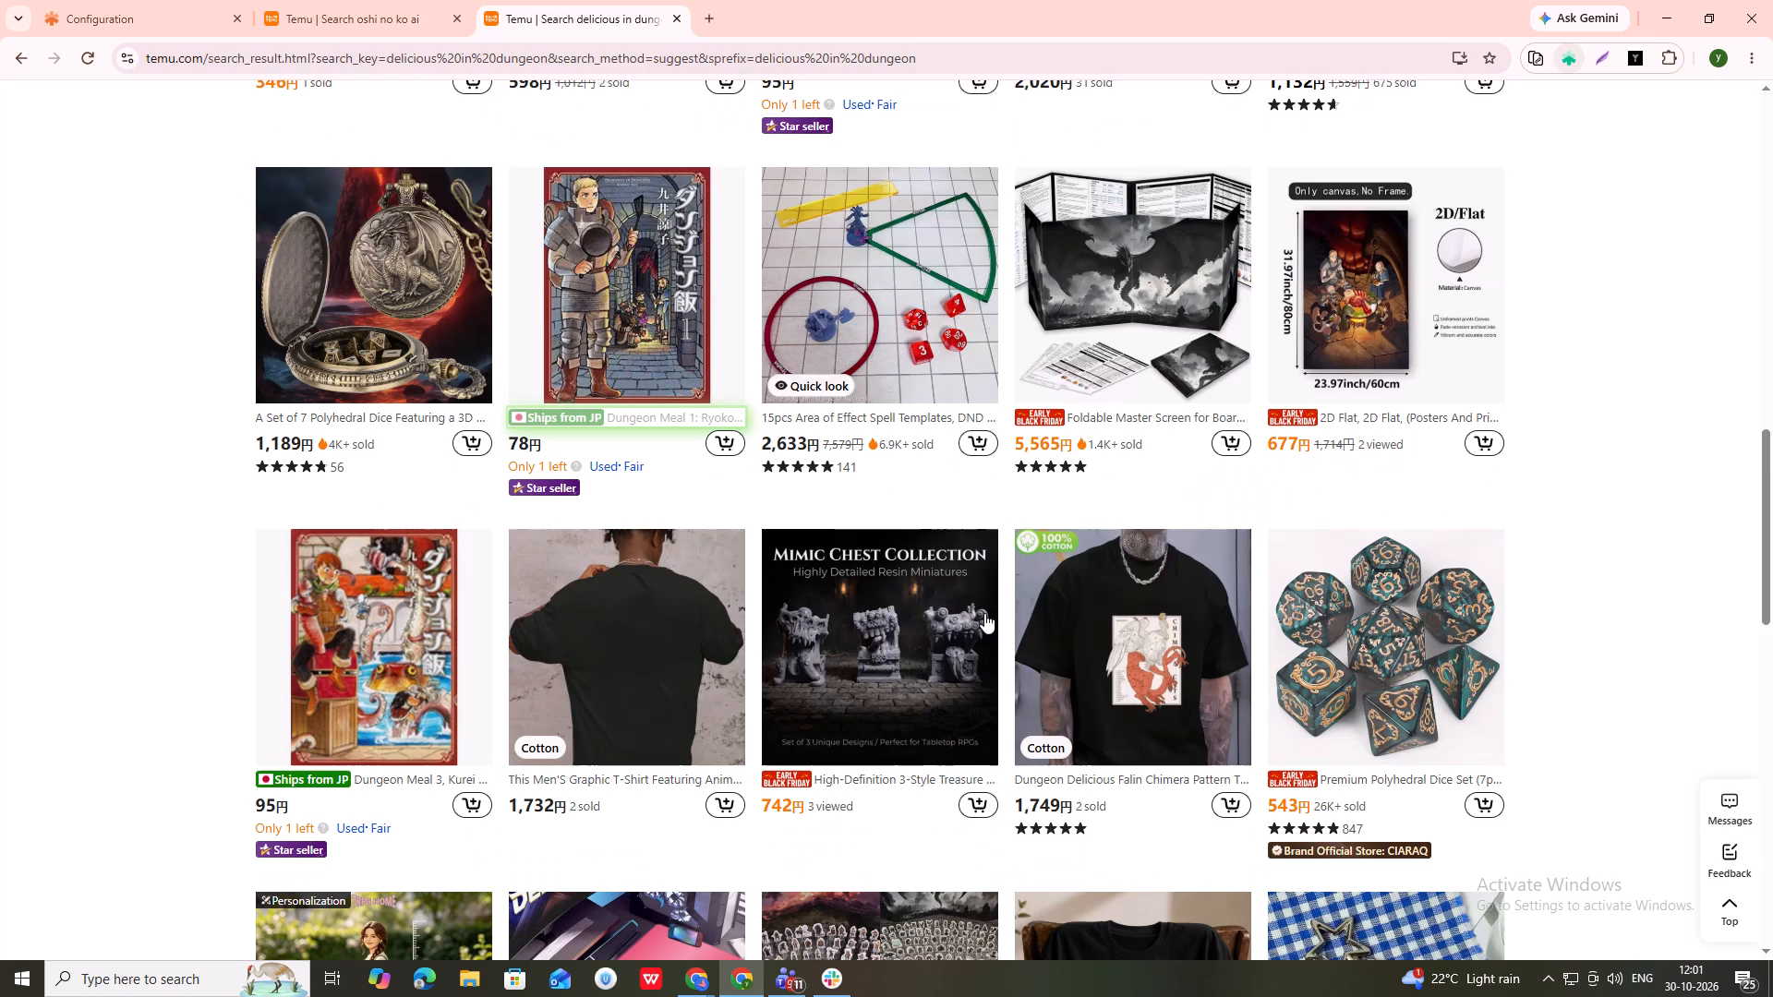
pyautogui.scroll(2, 984, 613)
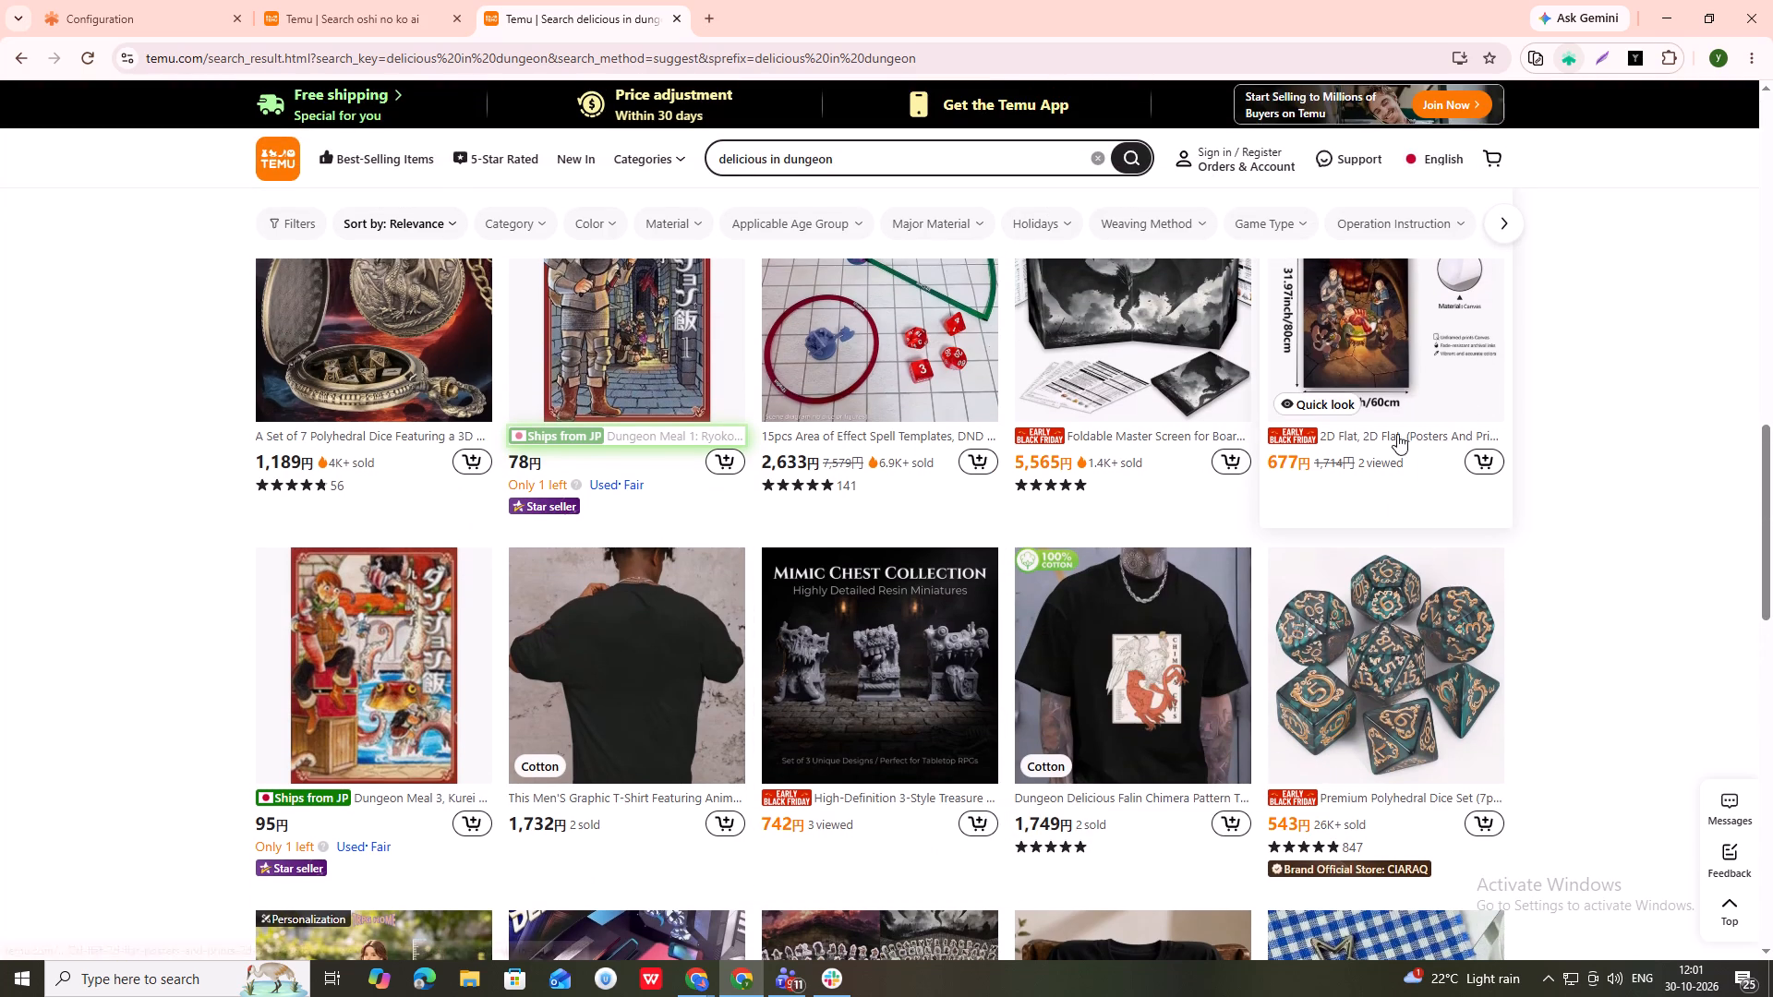
pyautogui.rightClick(1397, 434)
pyautogui.click(1460, 627)
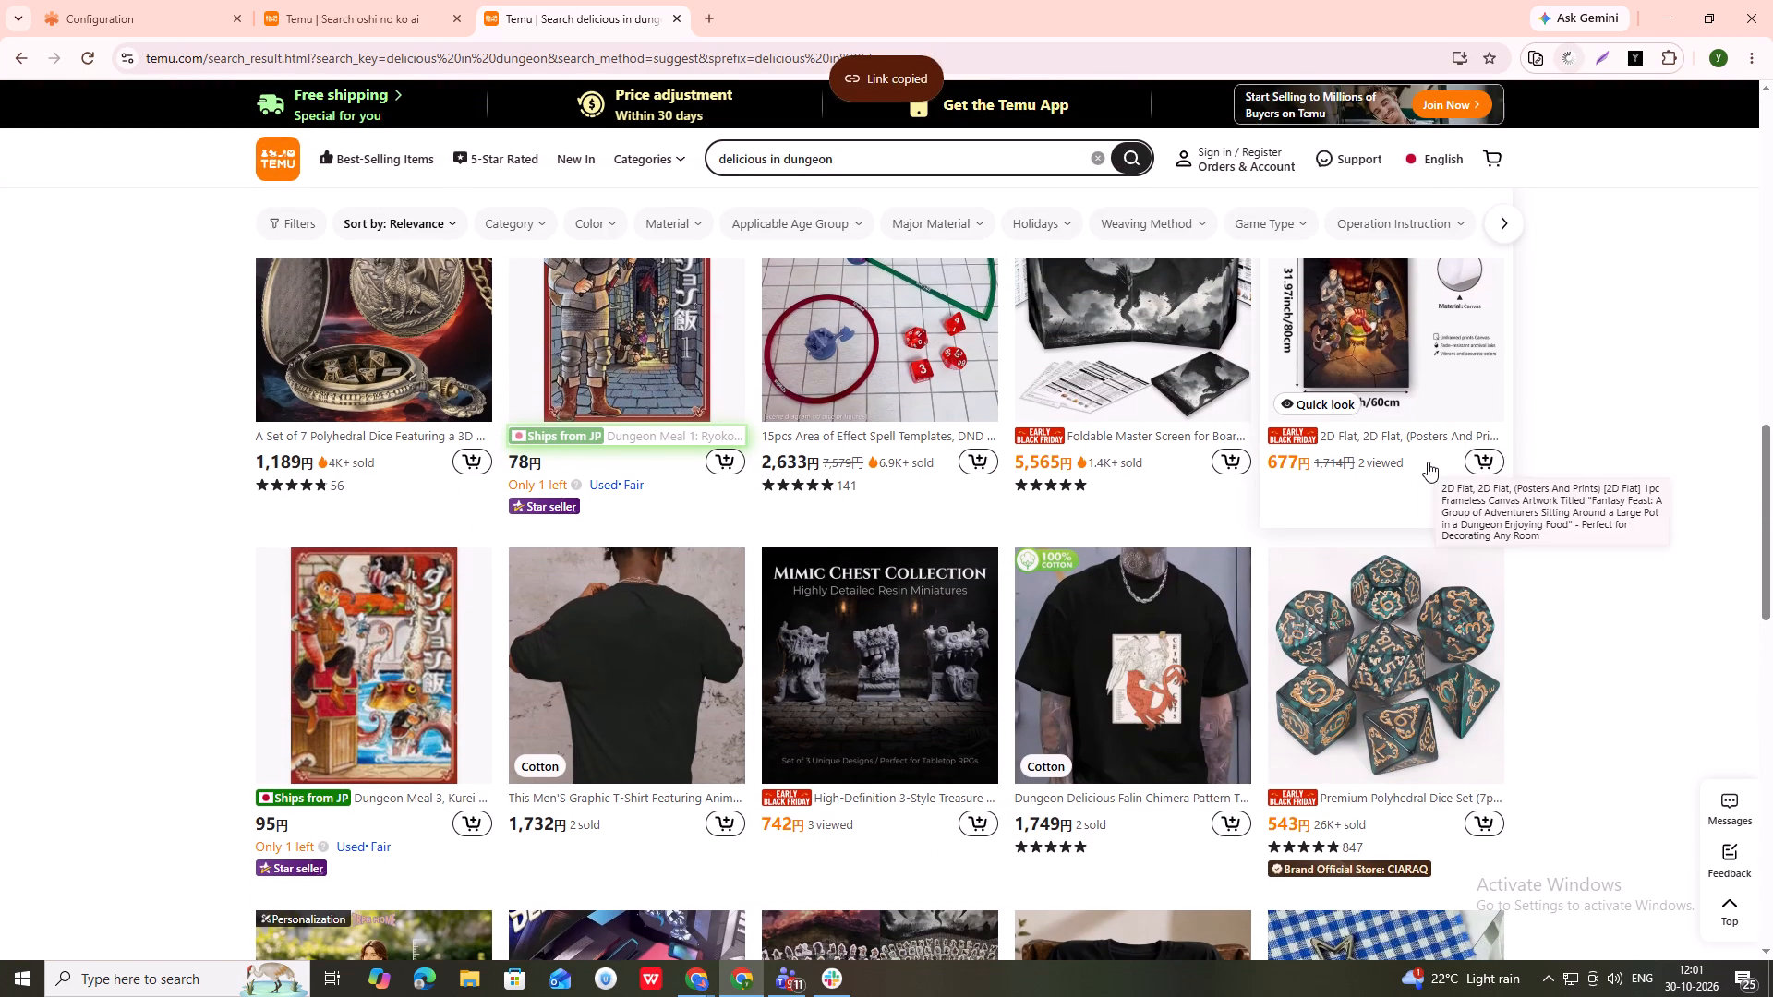
# Switch to the Manual Detection Records sheet and paste the copied Temu link into the Links column of row 102837.
pyautogui.hotkey('alt', 'Tab')
pyautogui.hotkey('alt', 'Tab')
pyautogui.hotkey('alt', 'Tab')
pyautogui.hotkey('alt', 'Tab')
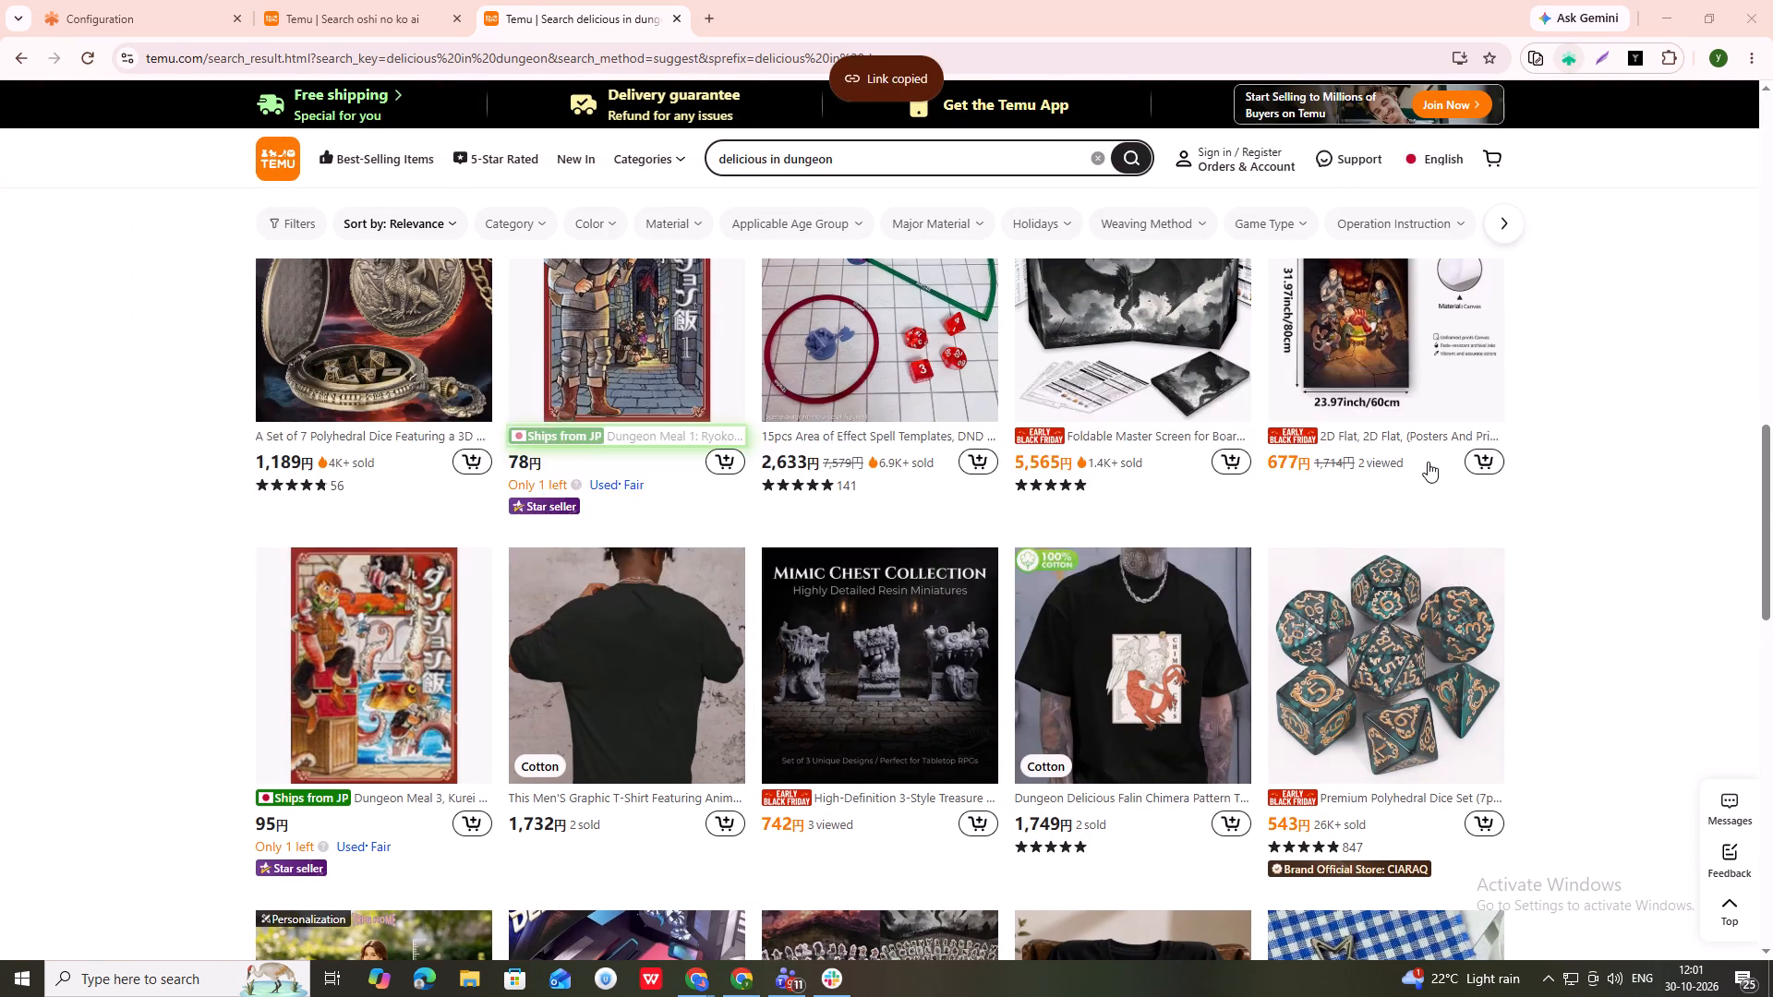
pyautogui.press('Left')
pyautogui.press('Left')
pyautogui.press('Left')
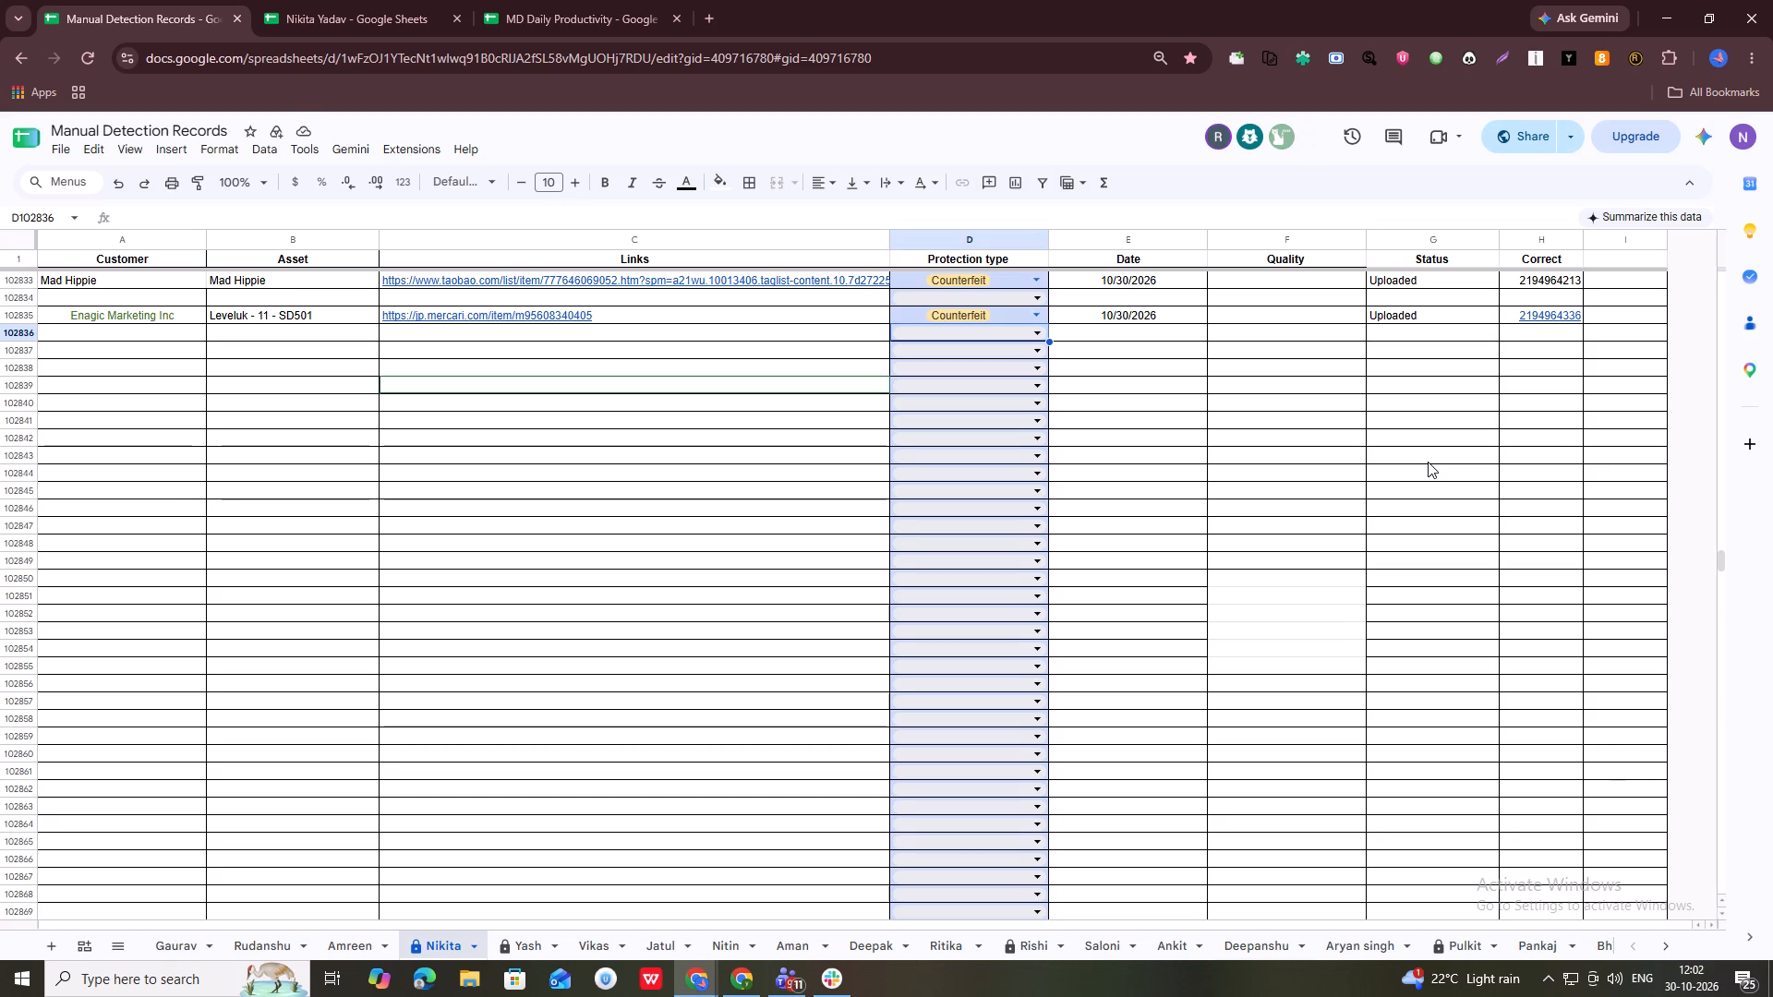
pyautogui.press('Up')
pyautogui.press('Down')
pyautogui.press('Left')
pyautogui.press('Left')
pyautogui.press('Down')
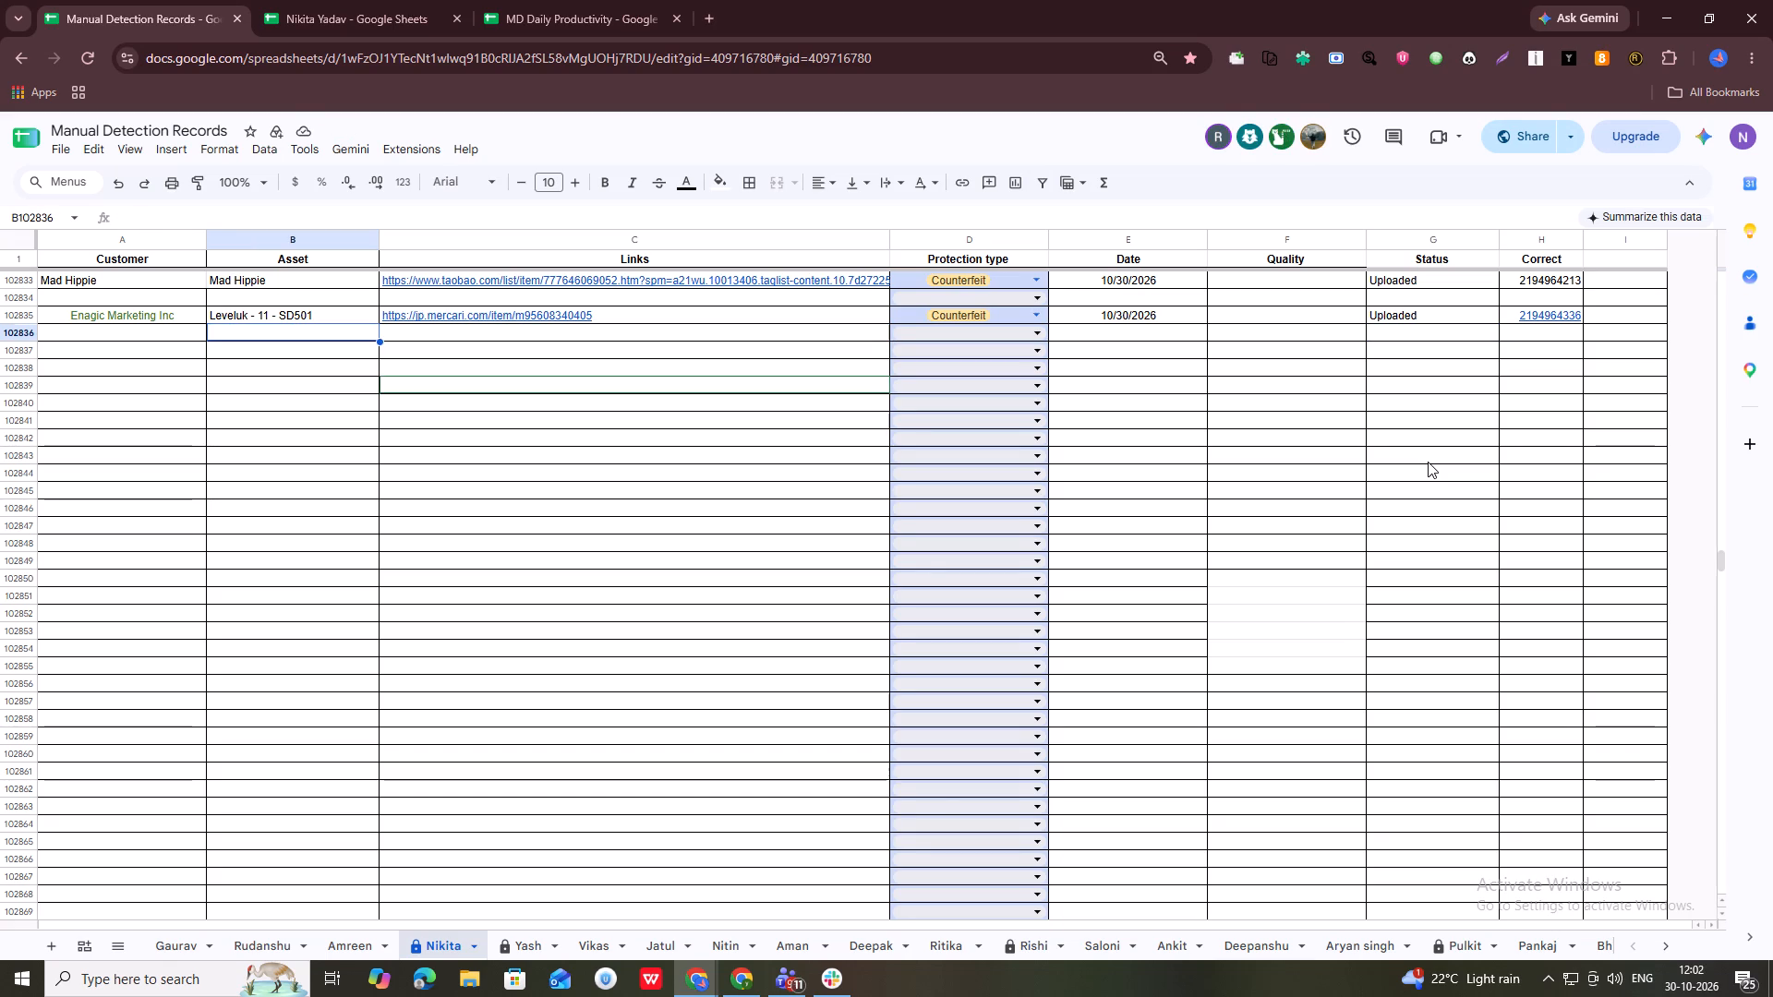
pyautogui.press('Right')
pyautogui.hotkey('ctrl', 'v')
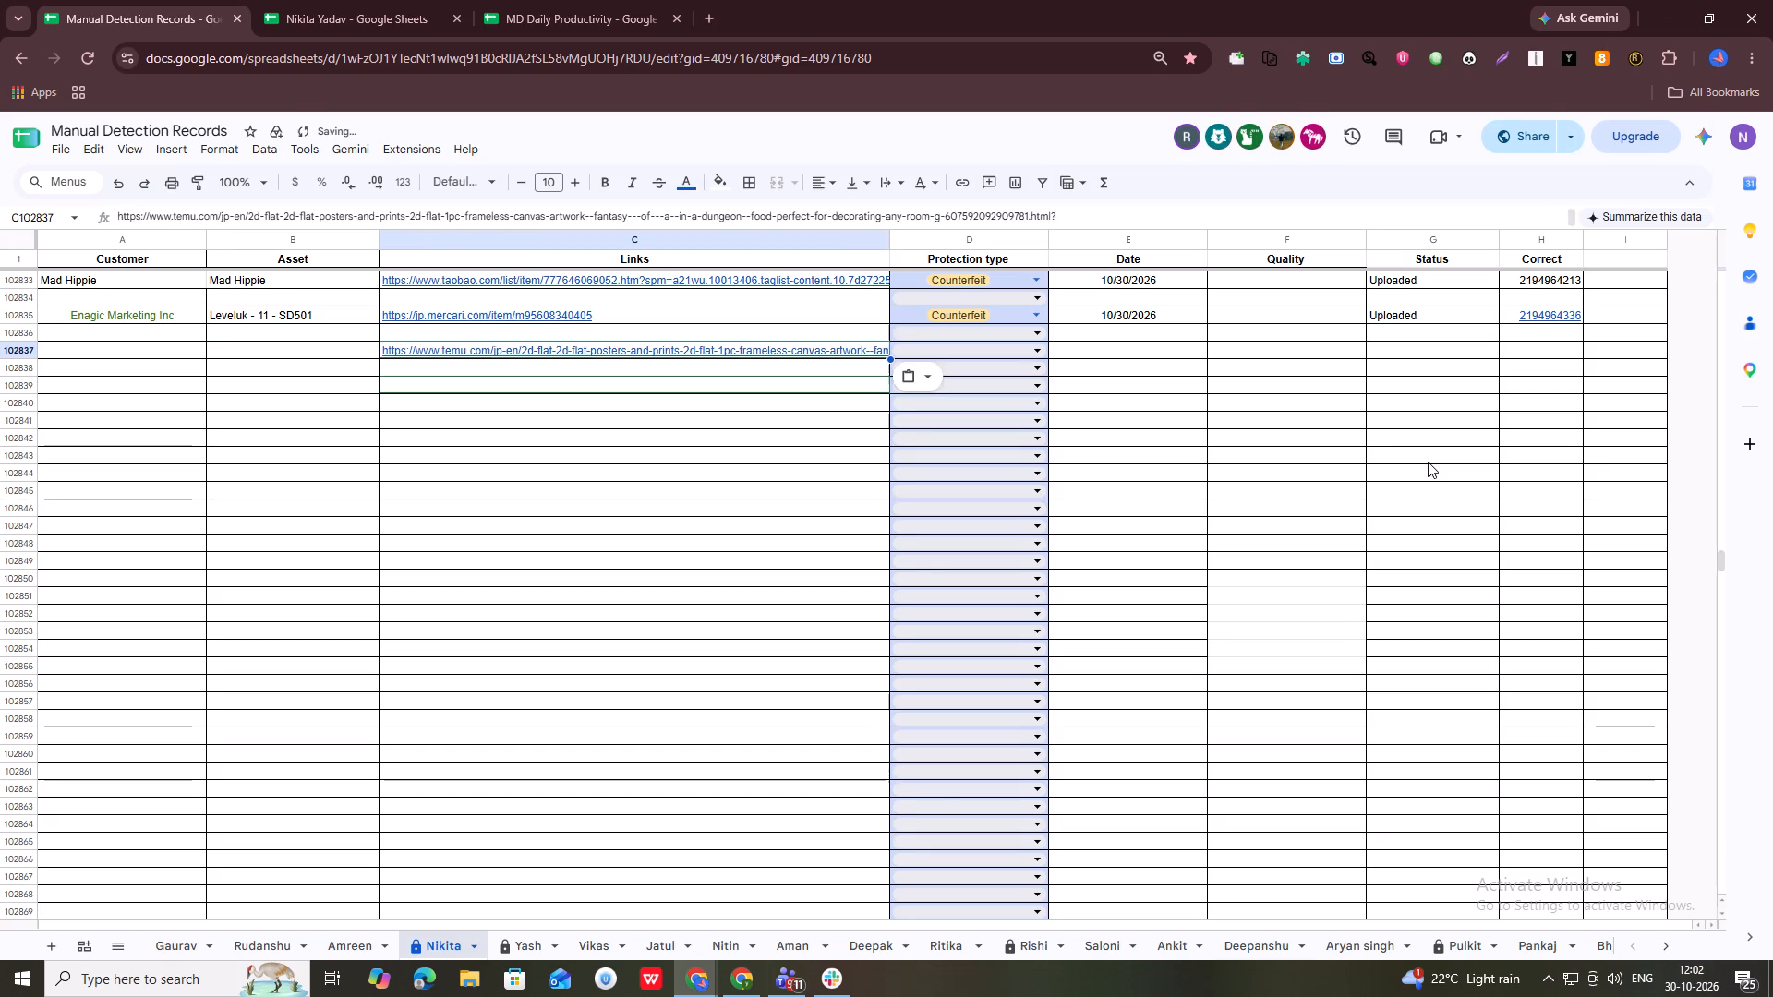
# Enter "senshi" as the asset and "Kadokawa" as the customer in row 102837.
pyautogui.press('Left')
pyautogui.write('senshi')
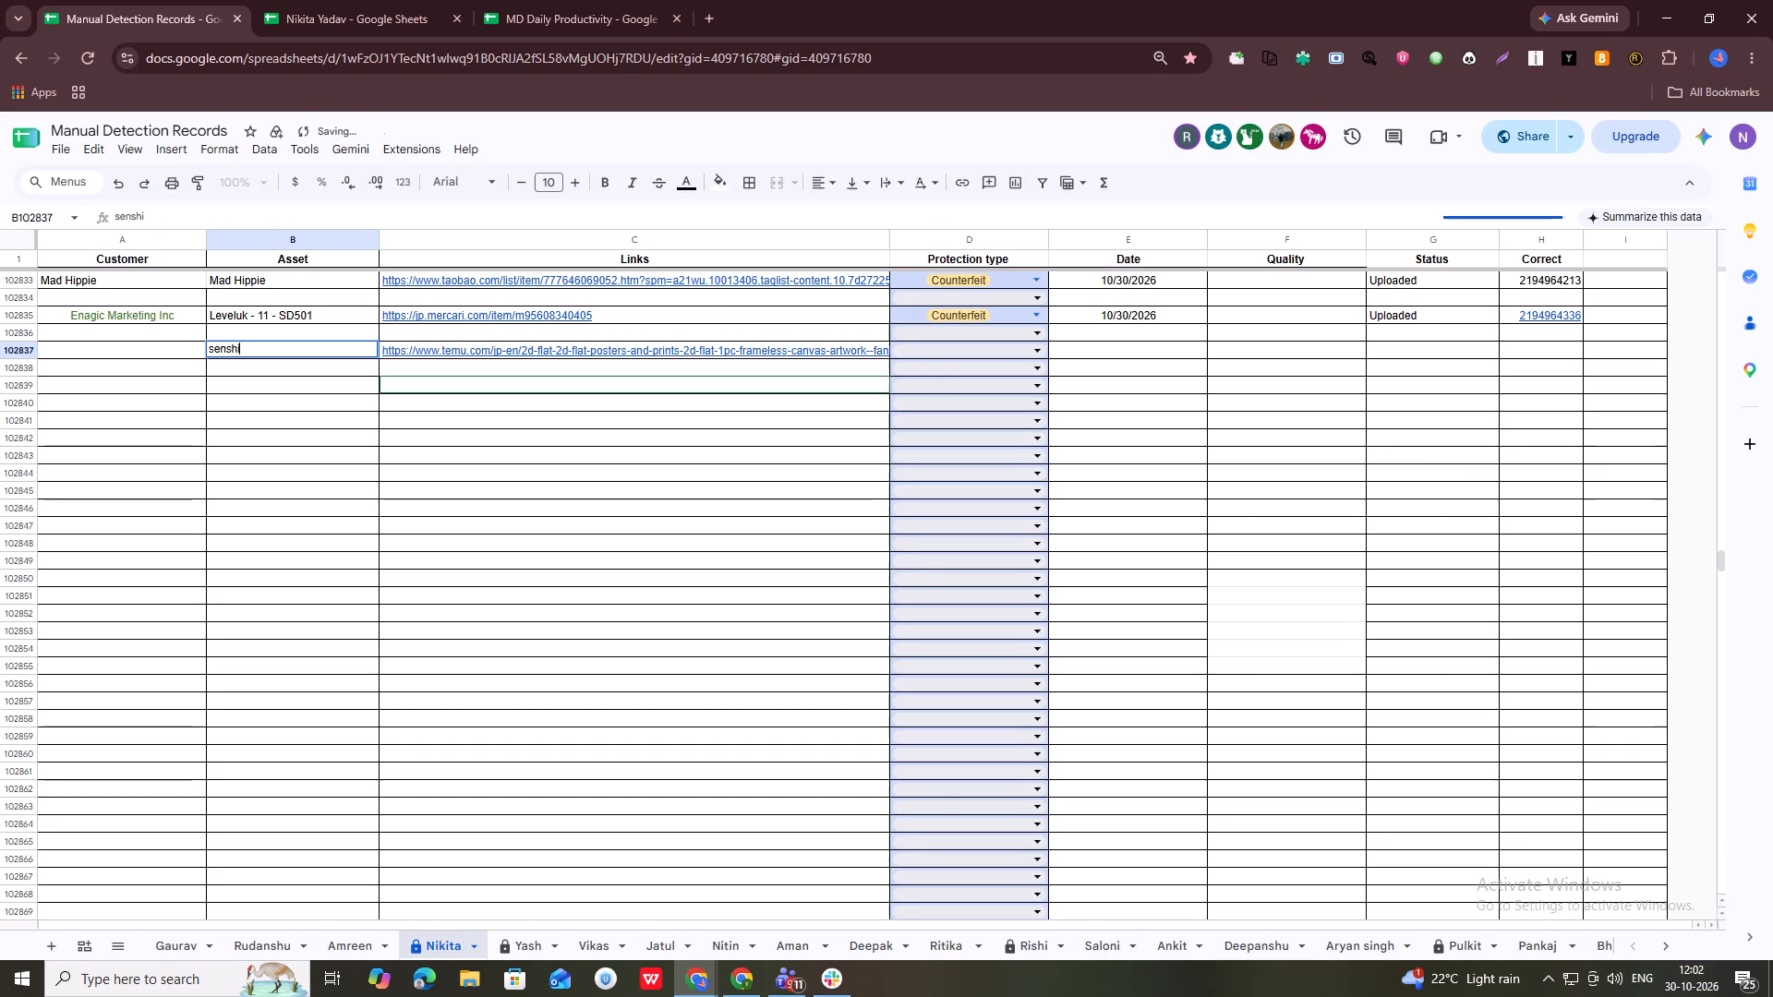
pyautogui.press('Left')
pyautogui.write('Kadokawa')
pyautogui.press('Right')
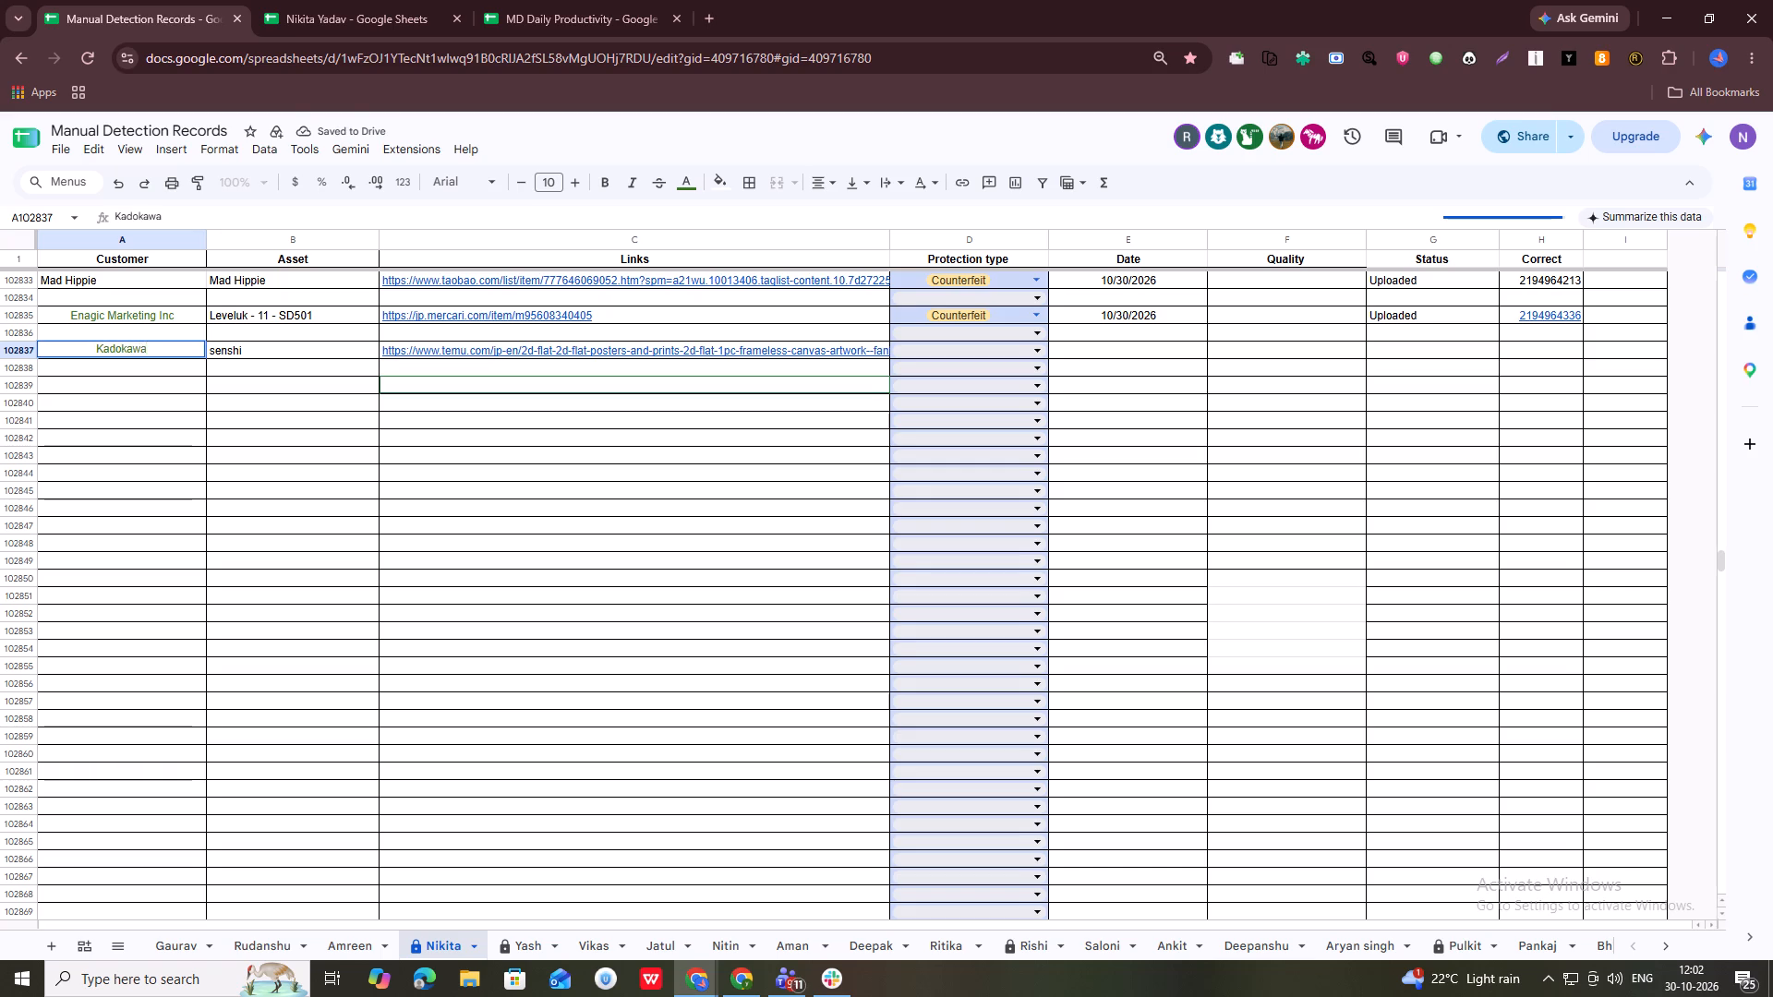
# Set row 102837's protection type to "copyright artwork" and enter today's date.
pyautogui.press('Right')
pyautogui.press('Right')
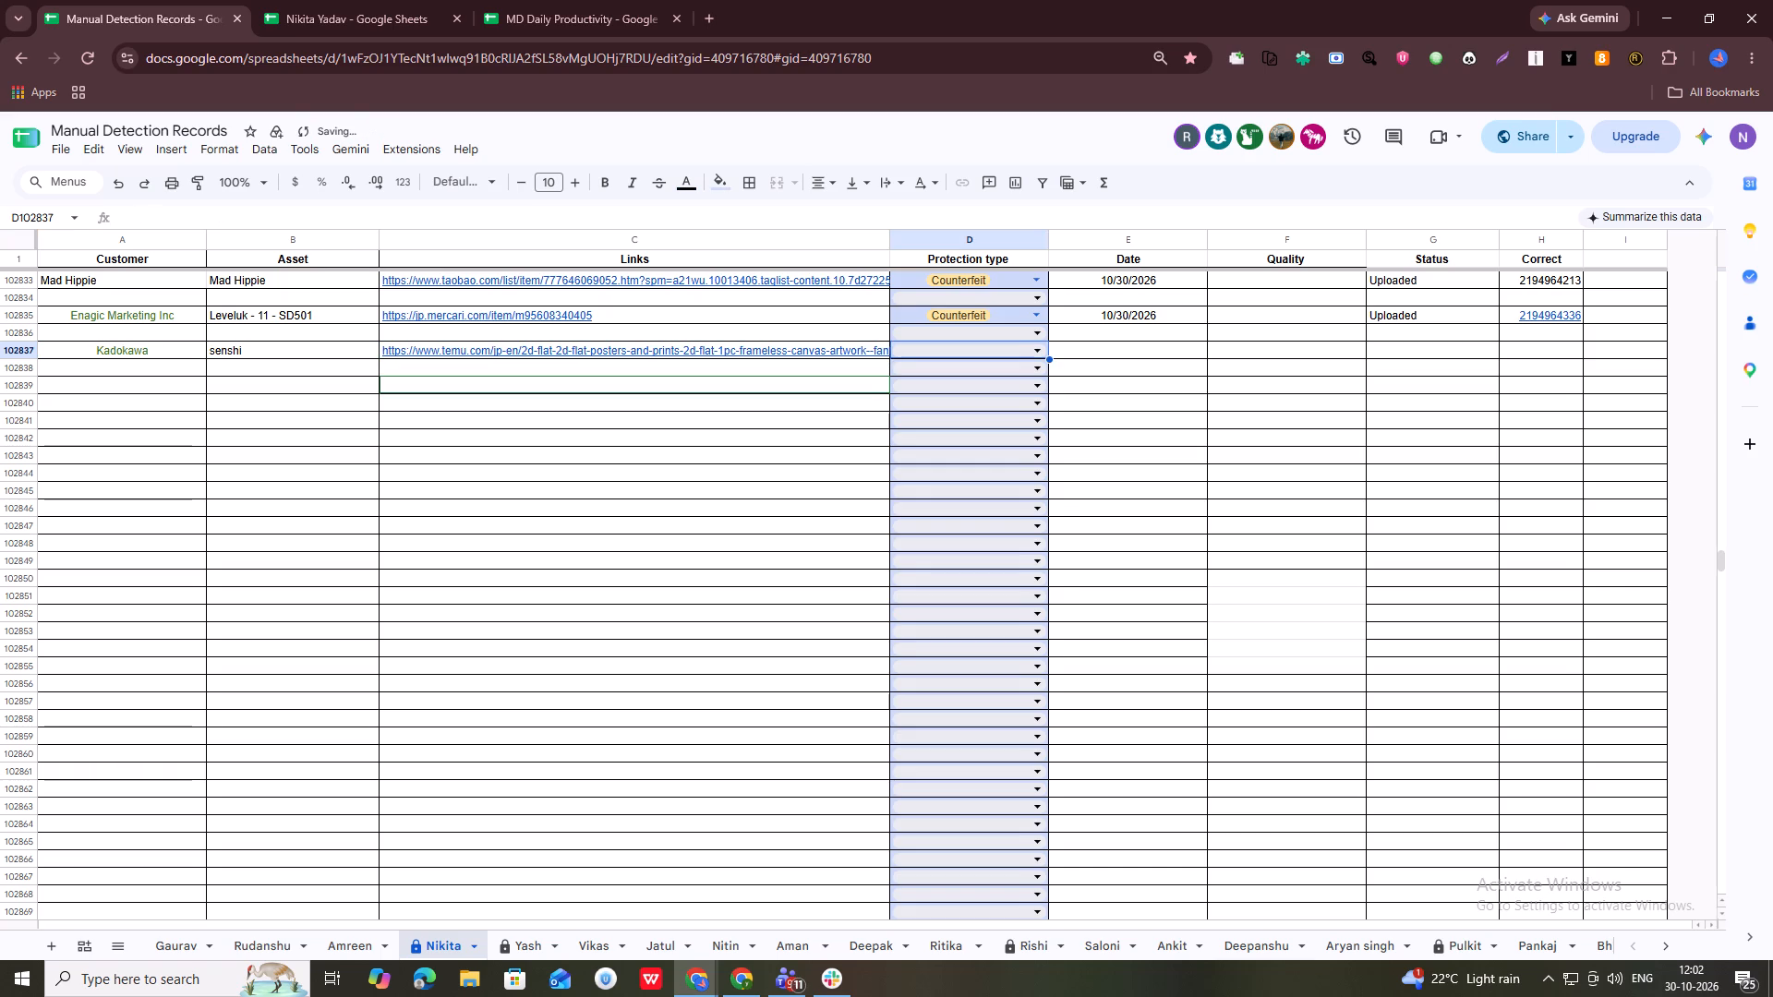
pyautogui.write('copy')
pyautogui.press('Down')
pyautogui.press('Down')
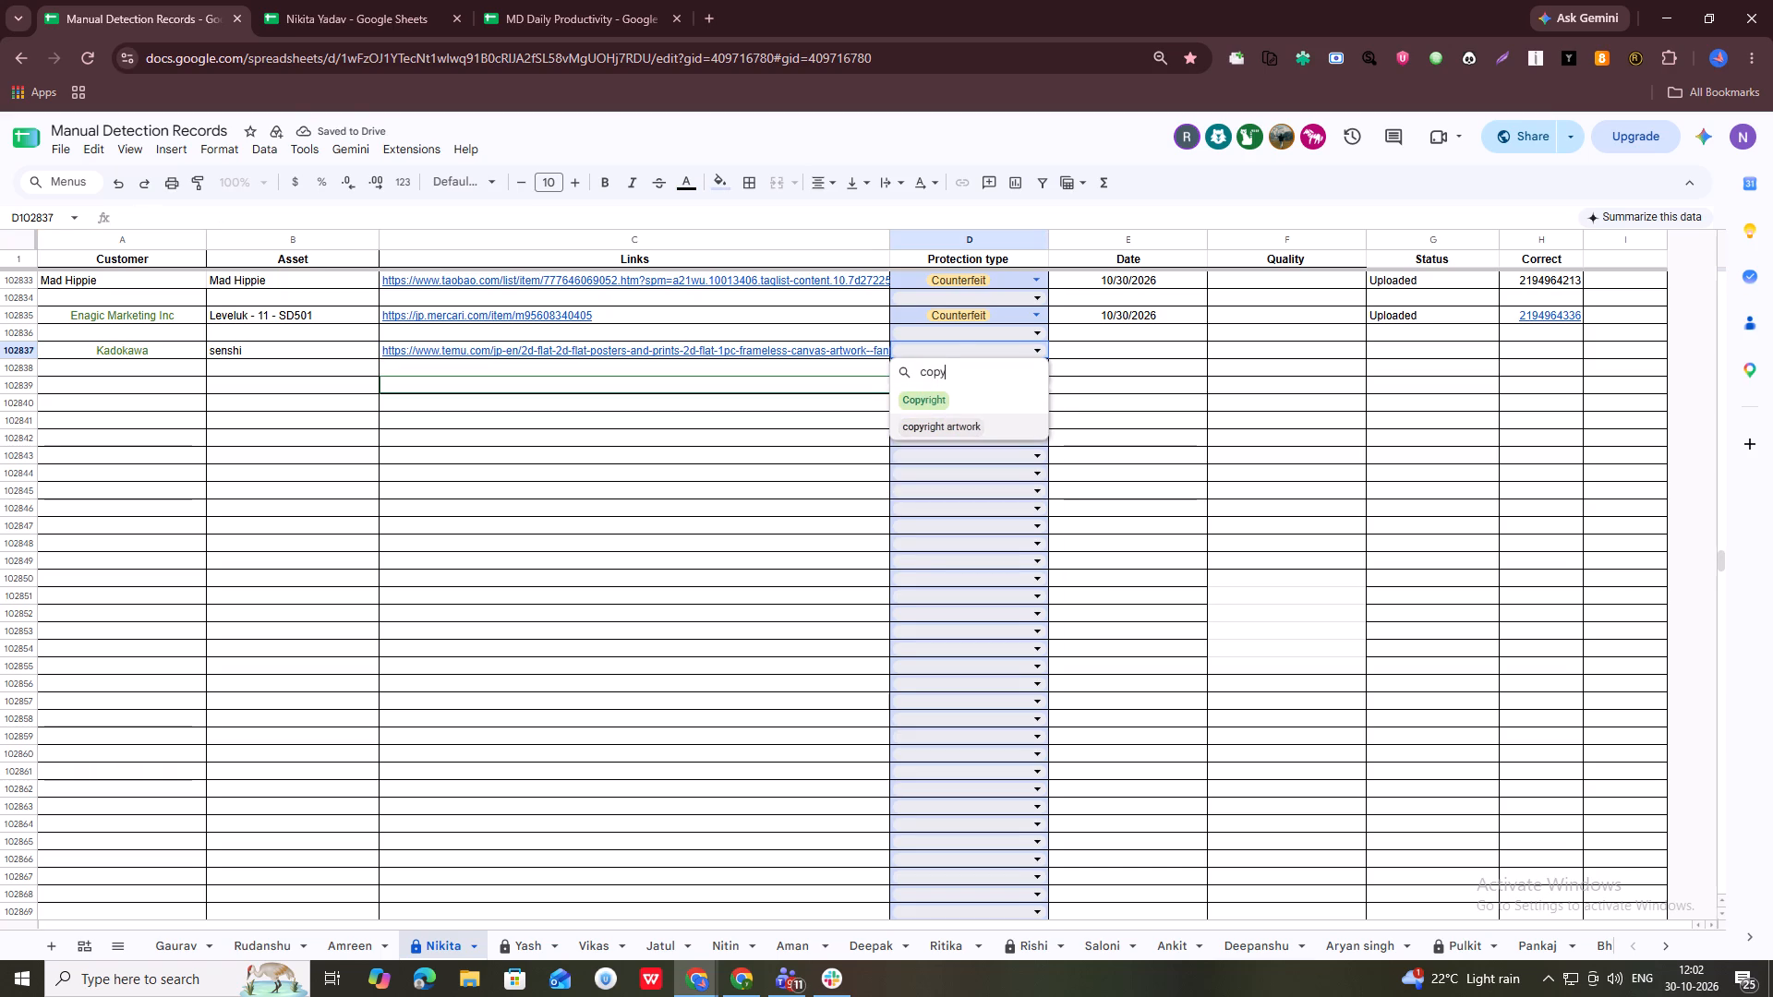
pyautogui.press('Return')
pyautogui.press('Up')
pyautogui.press('Right')
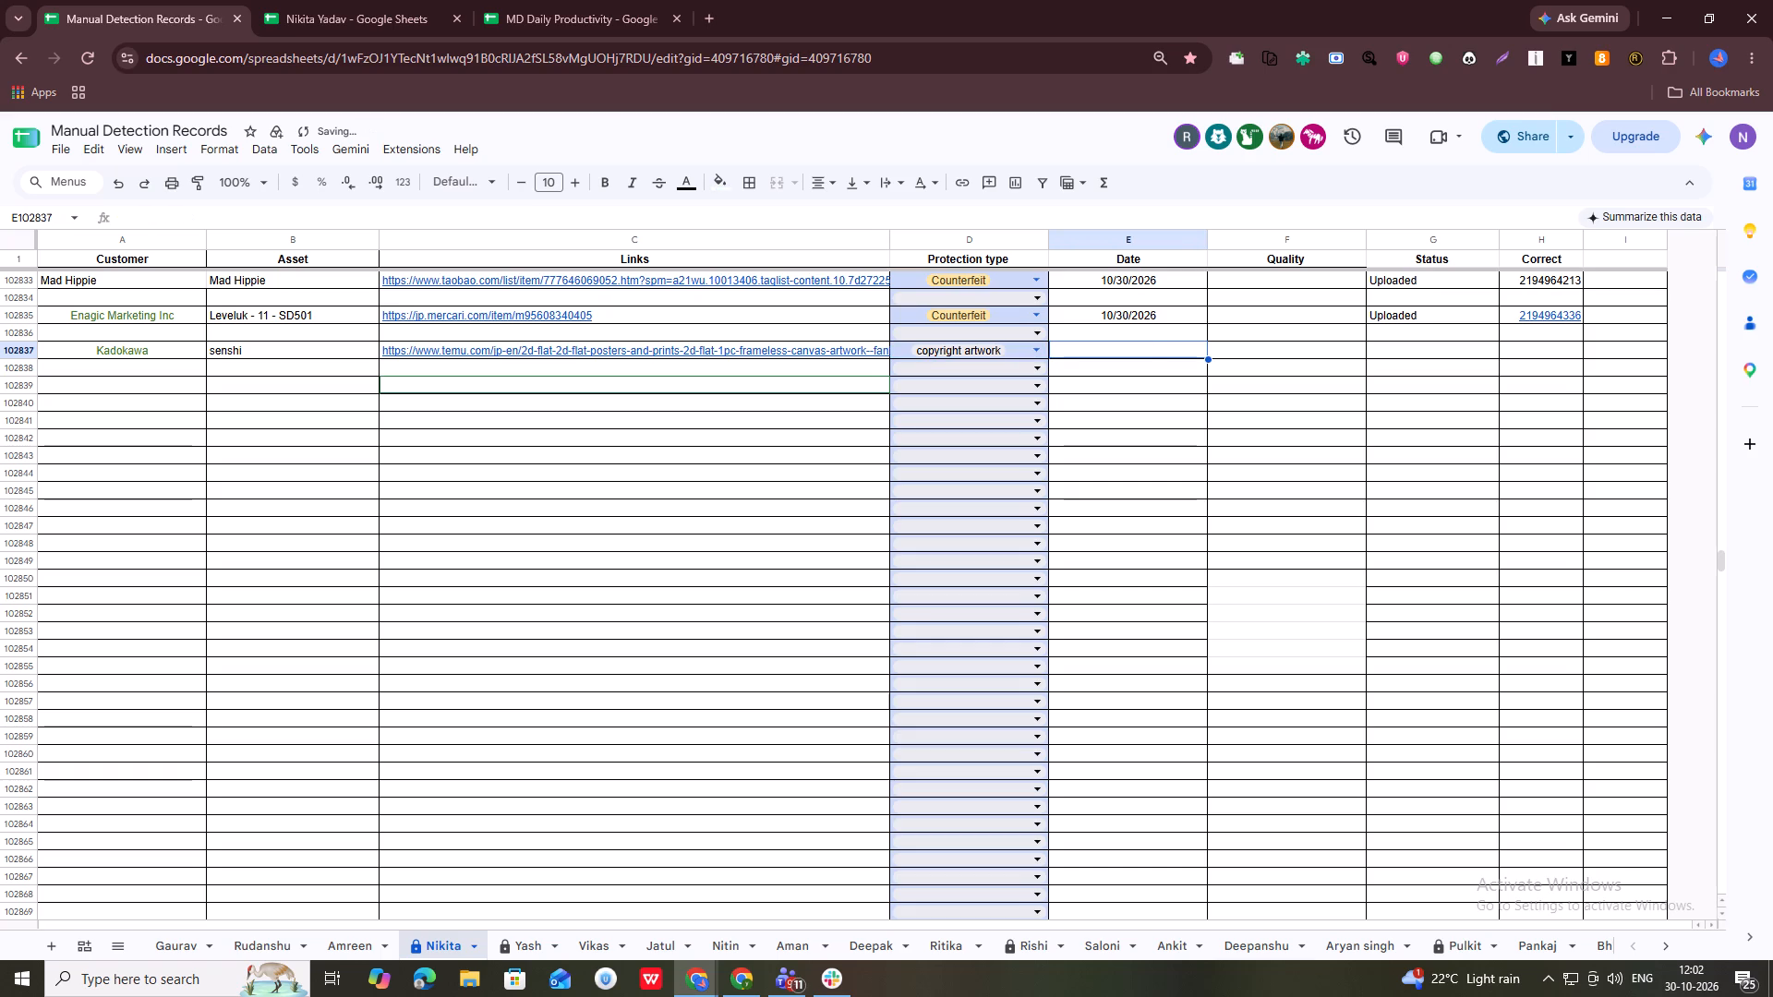
pyautogui.hotkey('ctrl', ';')
pyautogui.press('Down')
pyautogui.press('Left')
pyautogui.press('Left')
# Switch to the Temu results, load more Delicious in Dungeon listings and copy the link of the 29.97 x 44.96 cm wood-framed art canvas.
pyautogui.hotkey('alt', 'Tab')
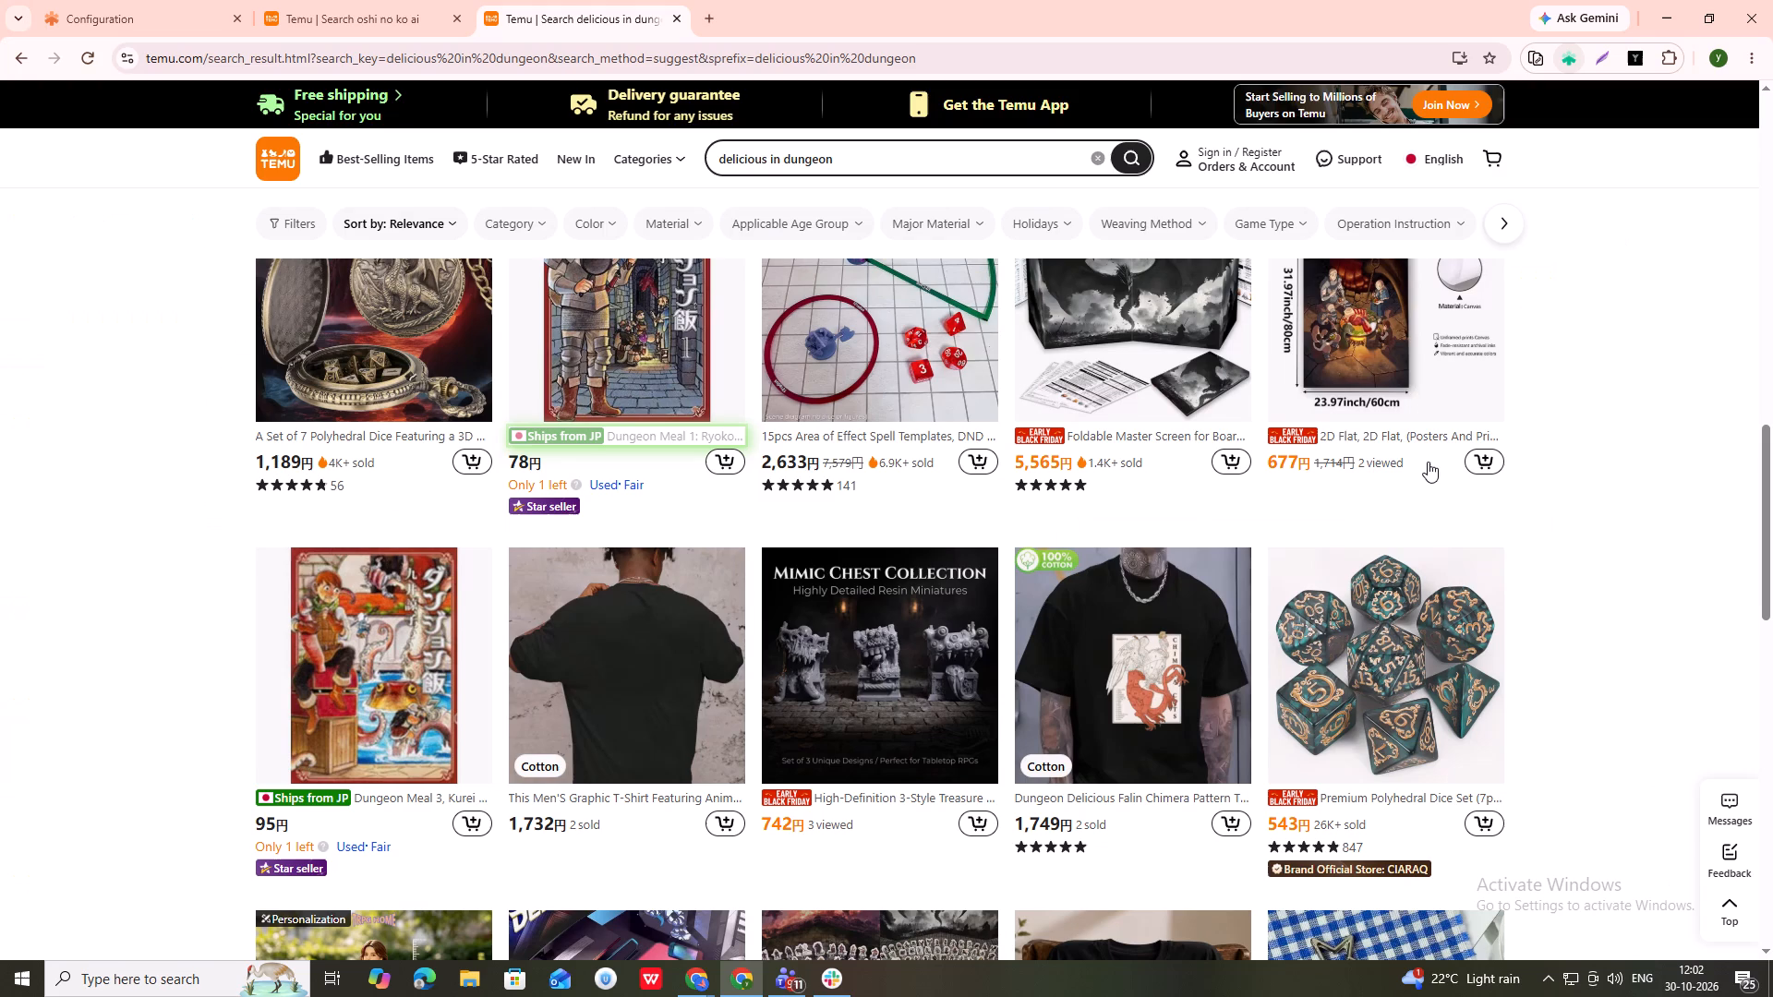
pyautogui.press('Down')
pyautogui.scroll(-3, 1232, 569)
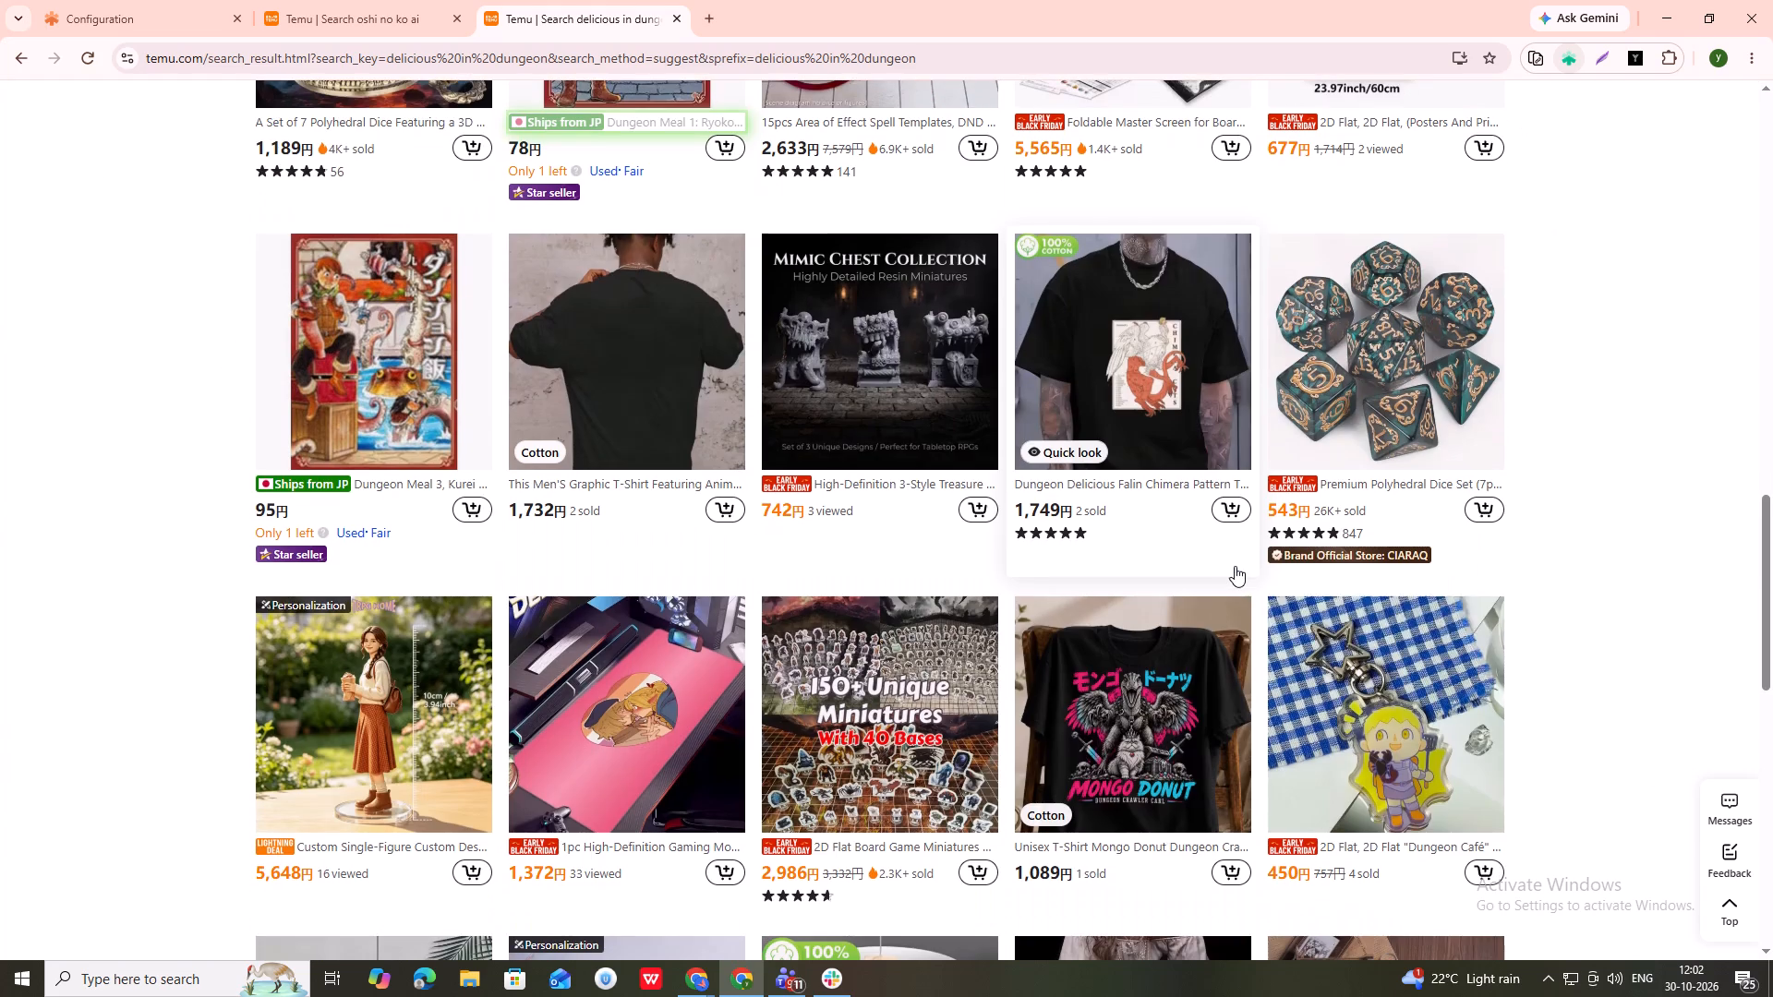
pyautogui.scroll(-4, 1005, 541)
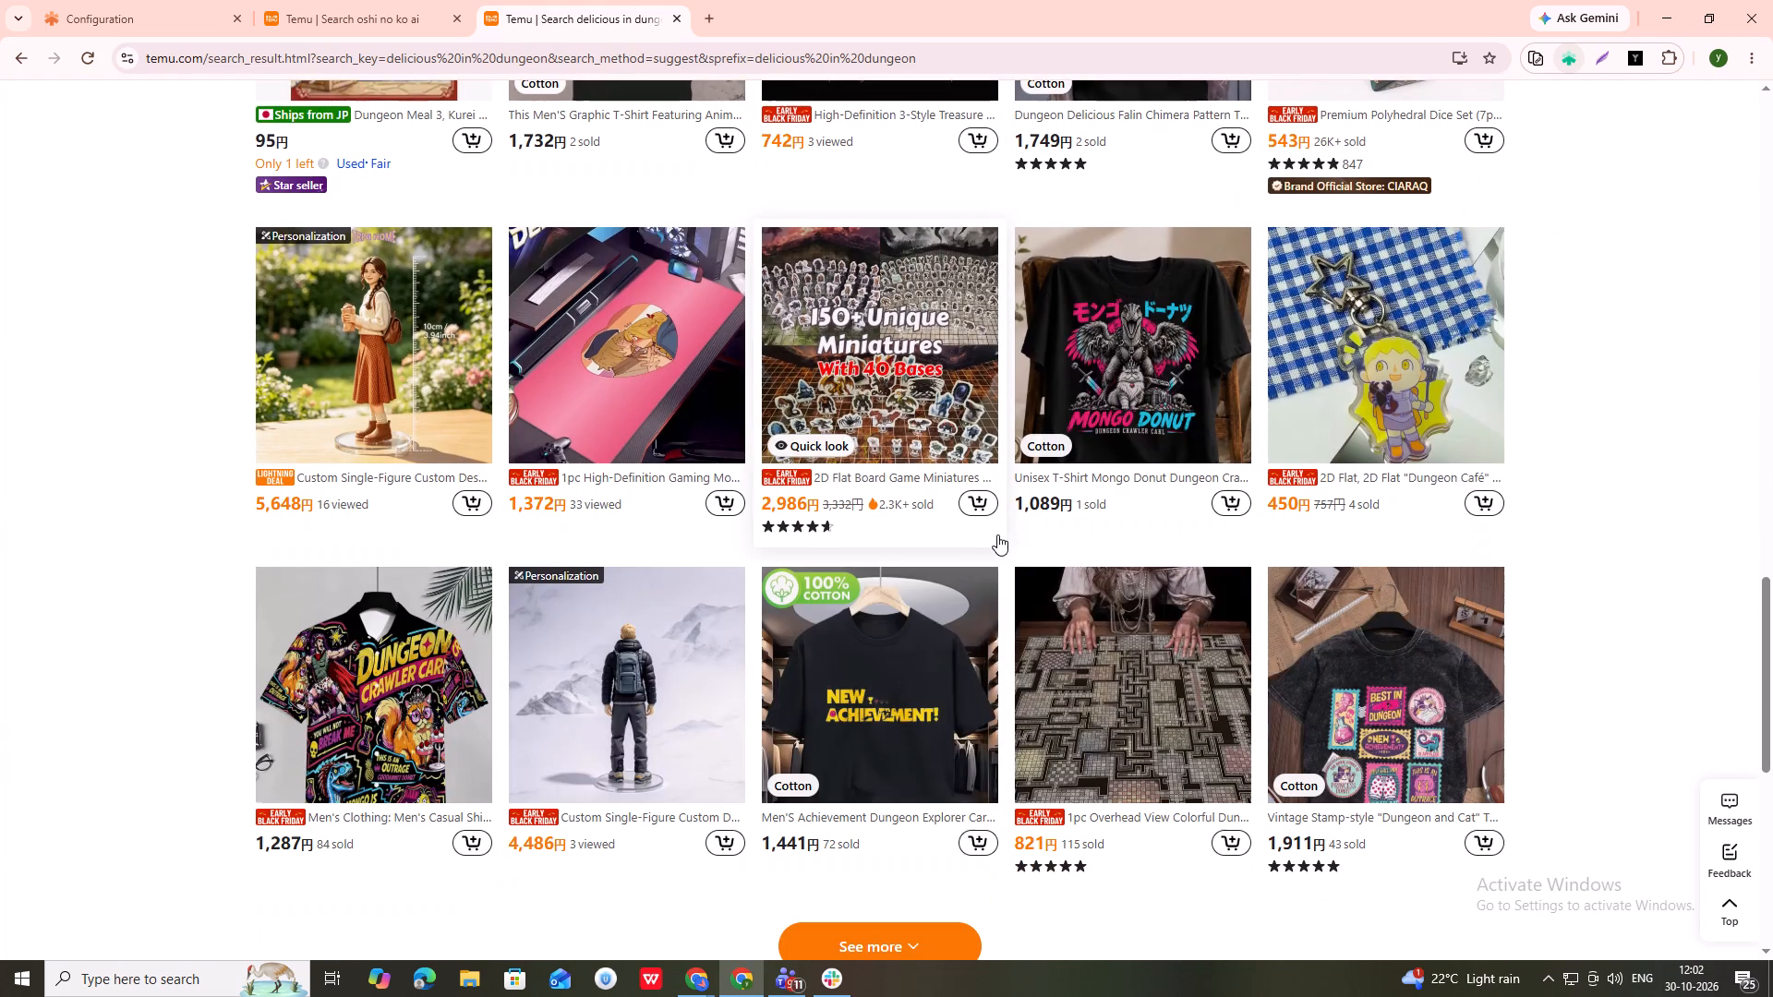
pyautogui.scroll(-5, 1008, 514)
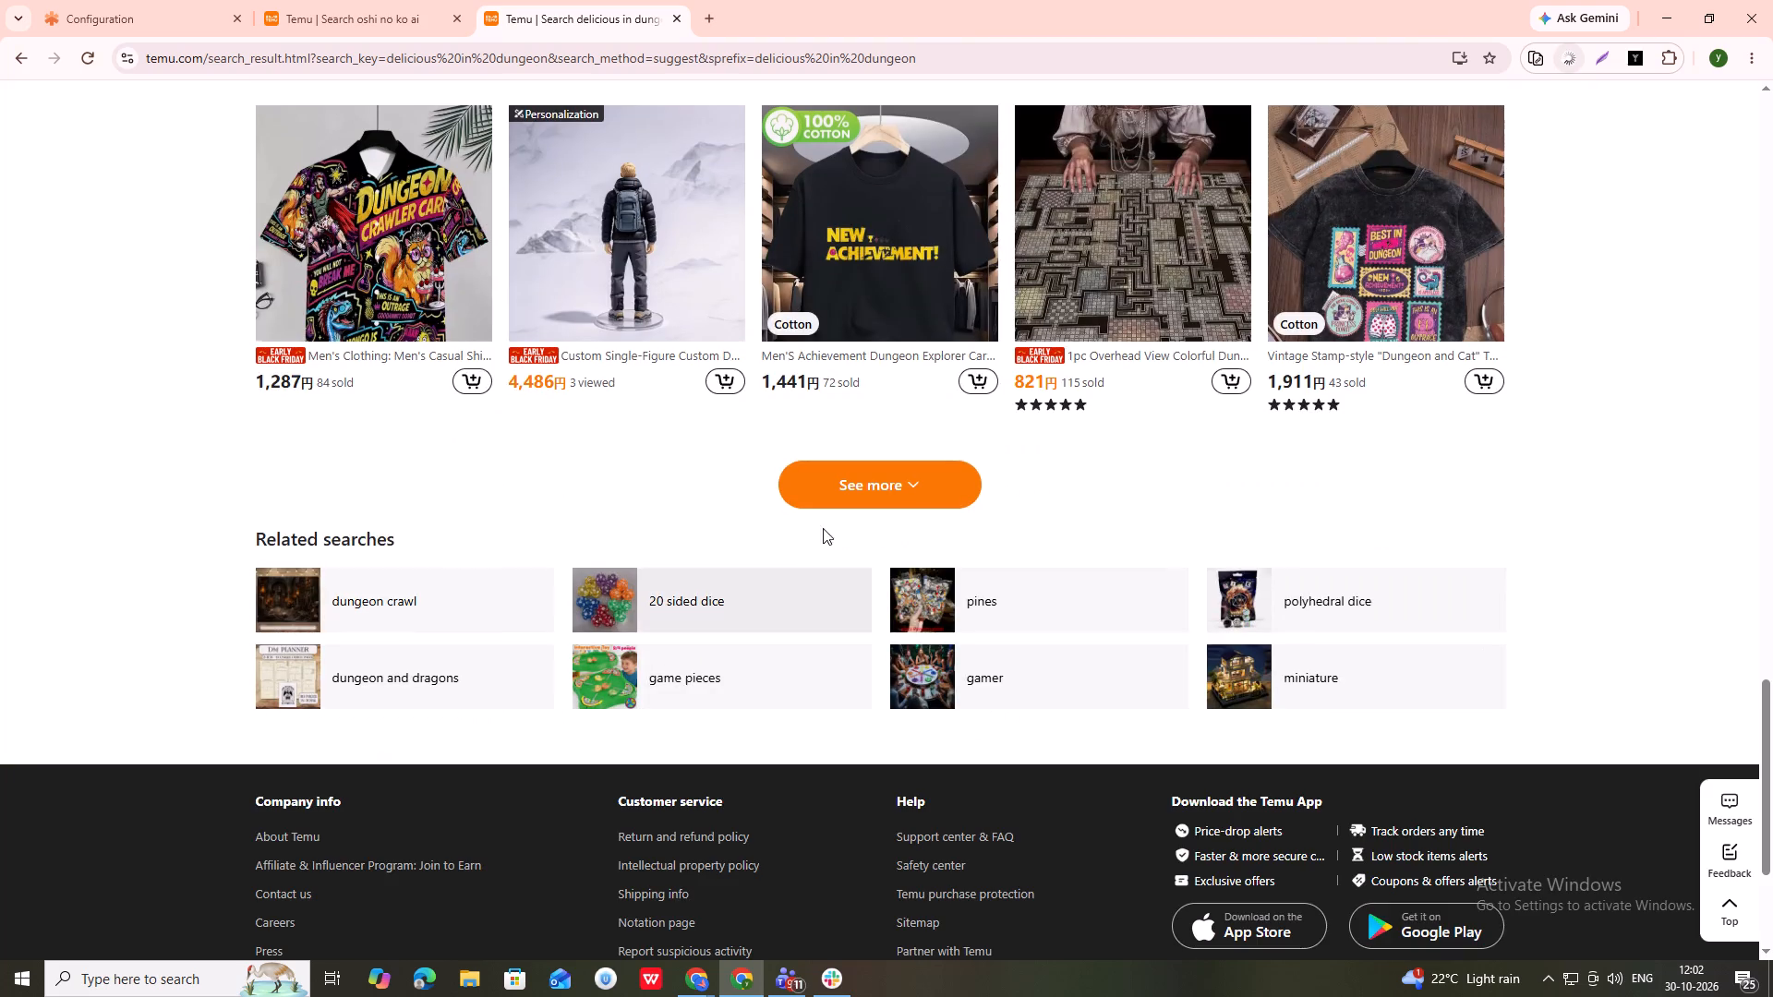
pyautogui.click(864, 500)
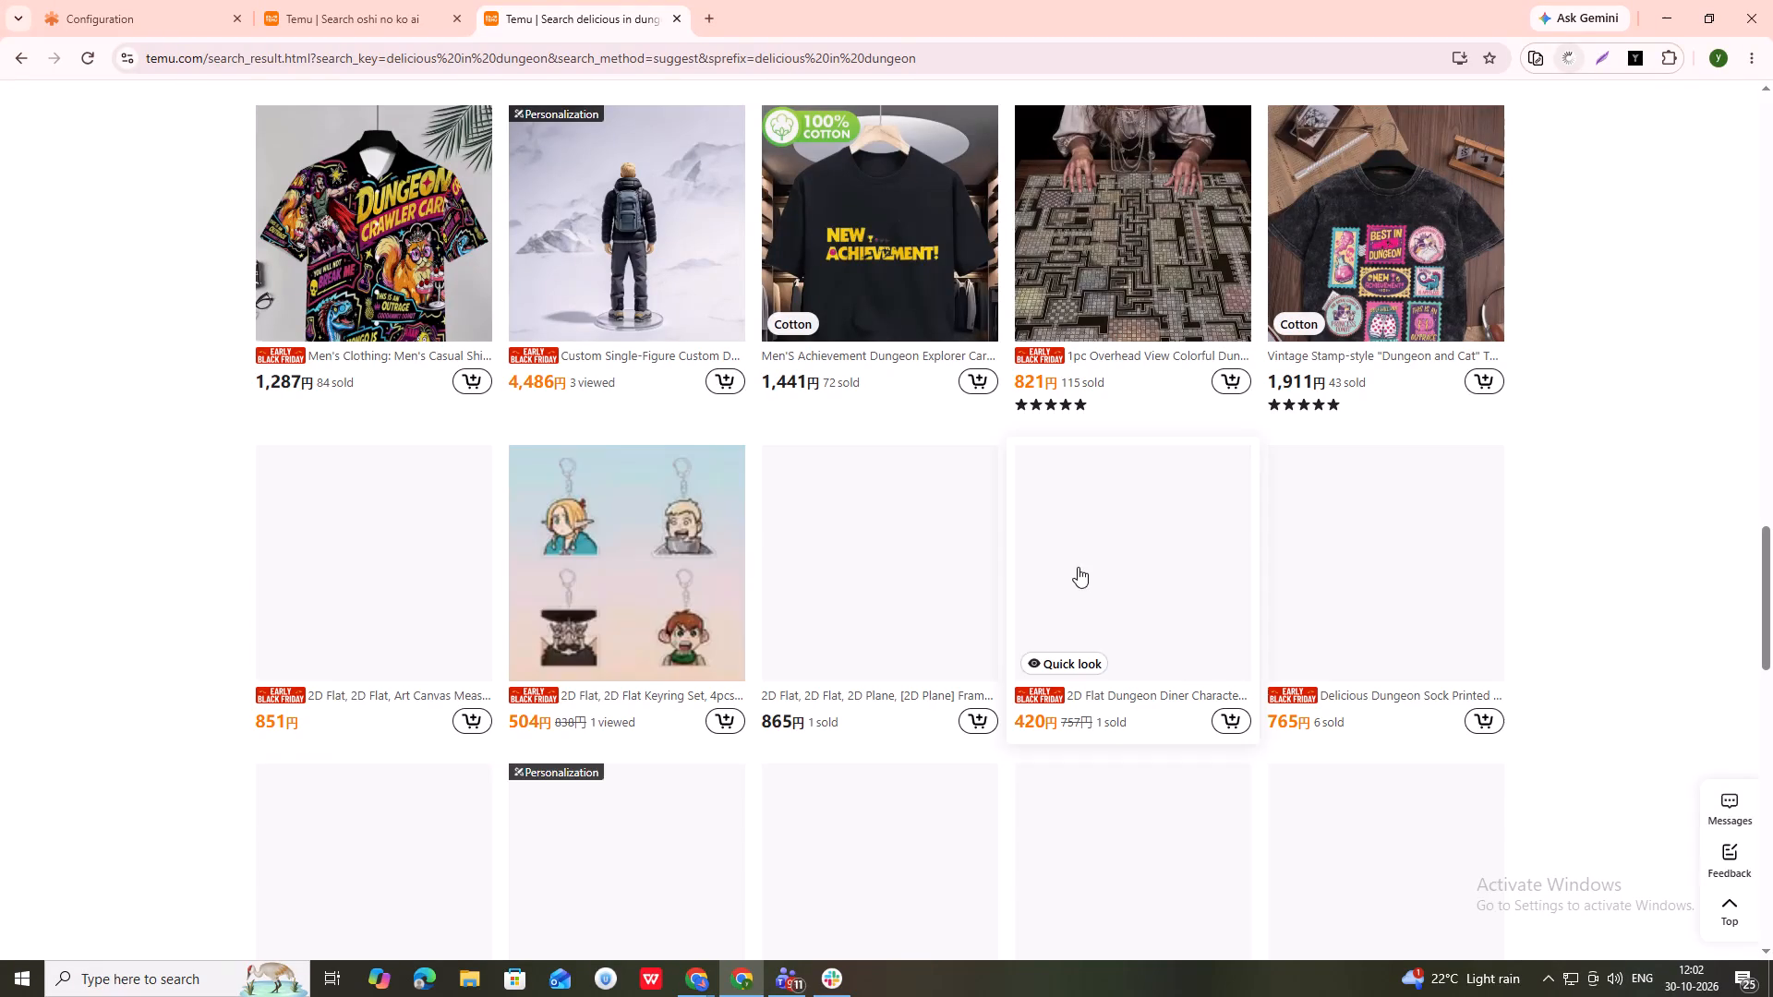
pyautogui.scroll(-1, 1231, 617)
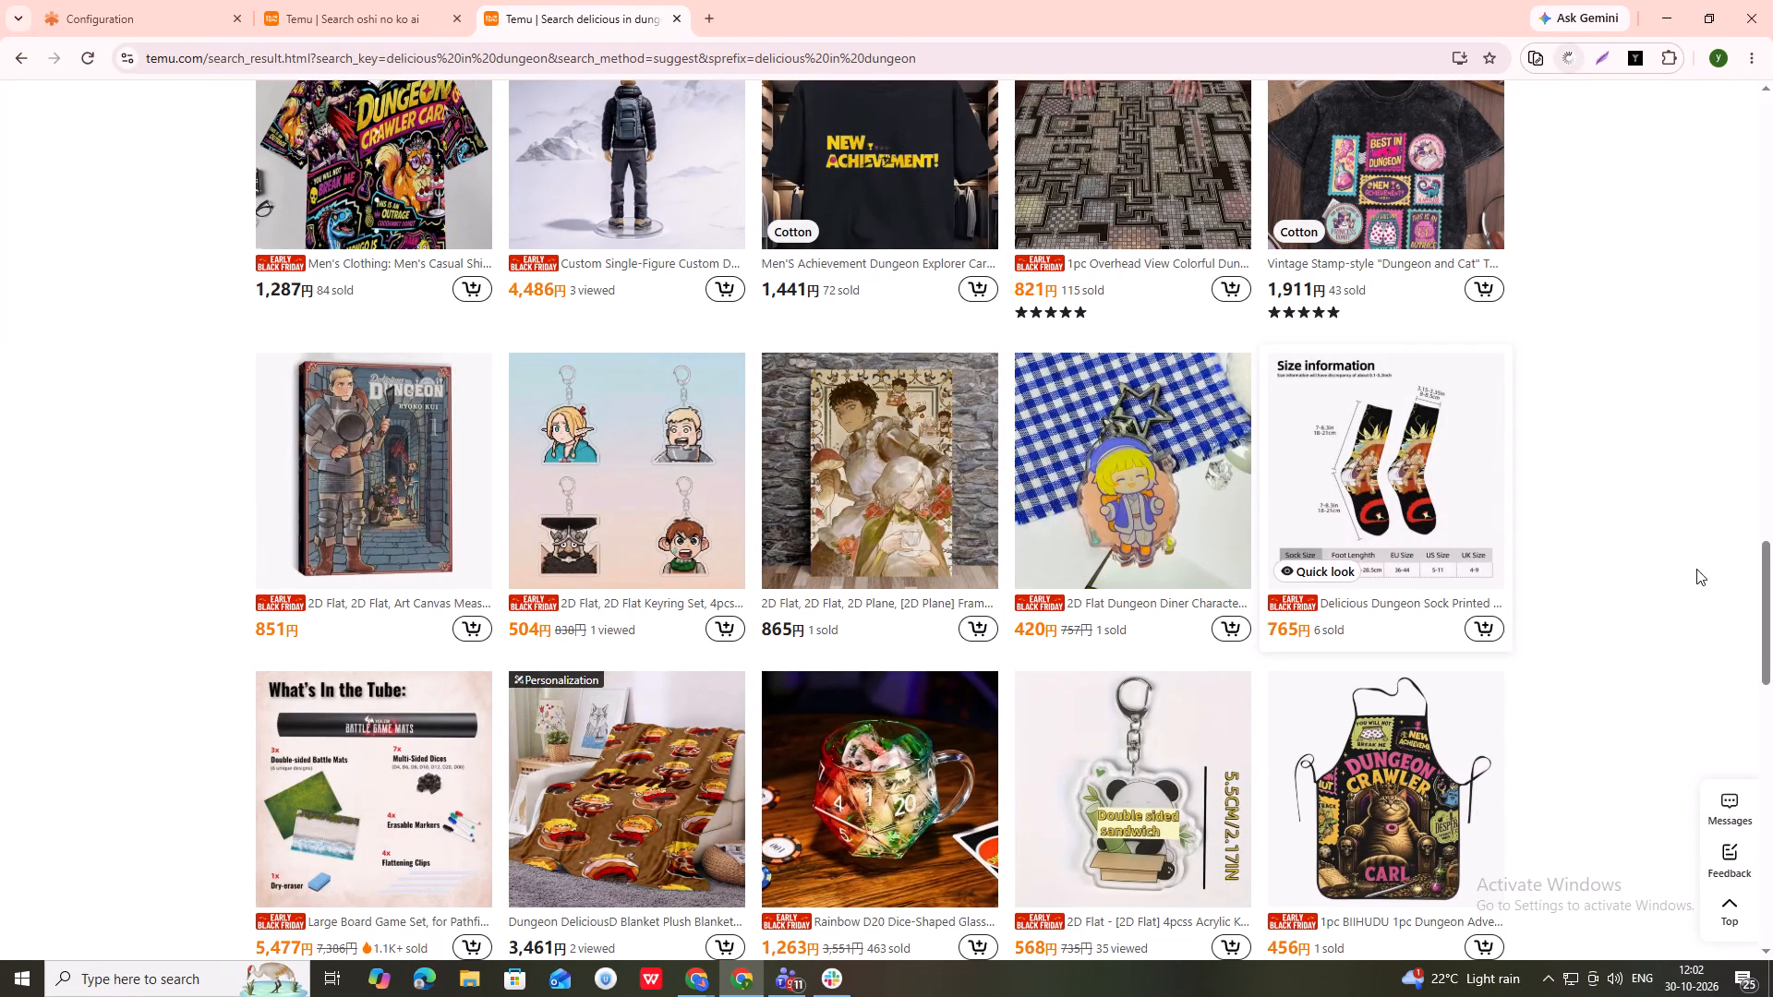
pyautogui.rightClick(404, 603)
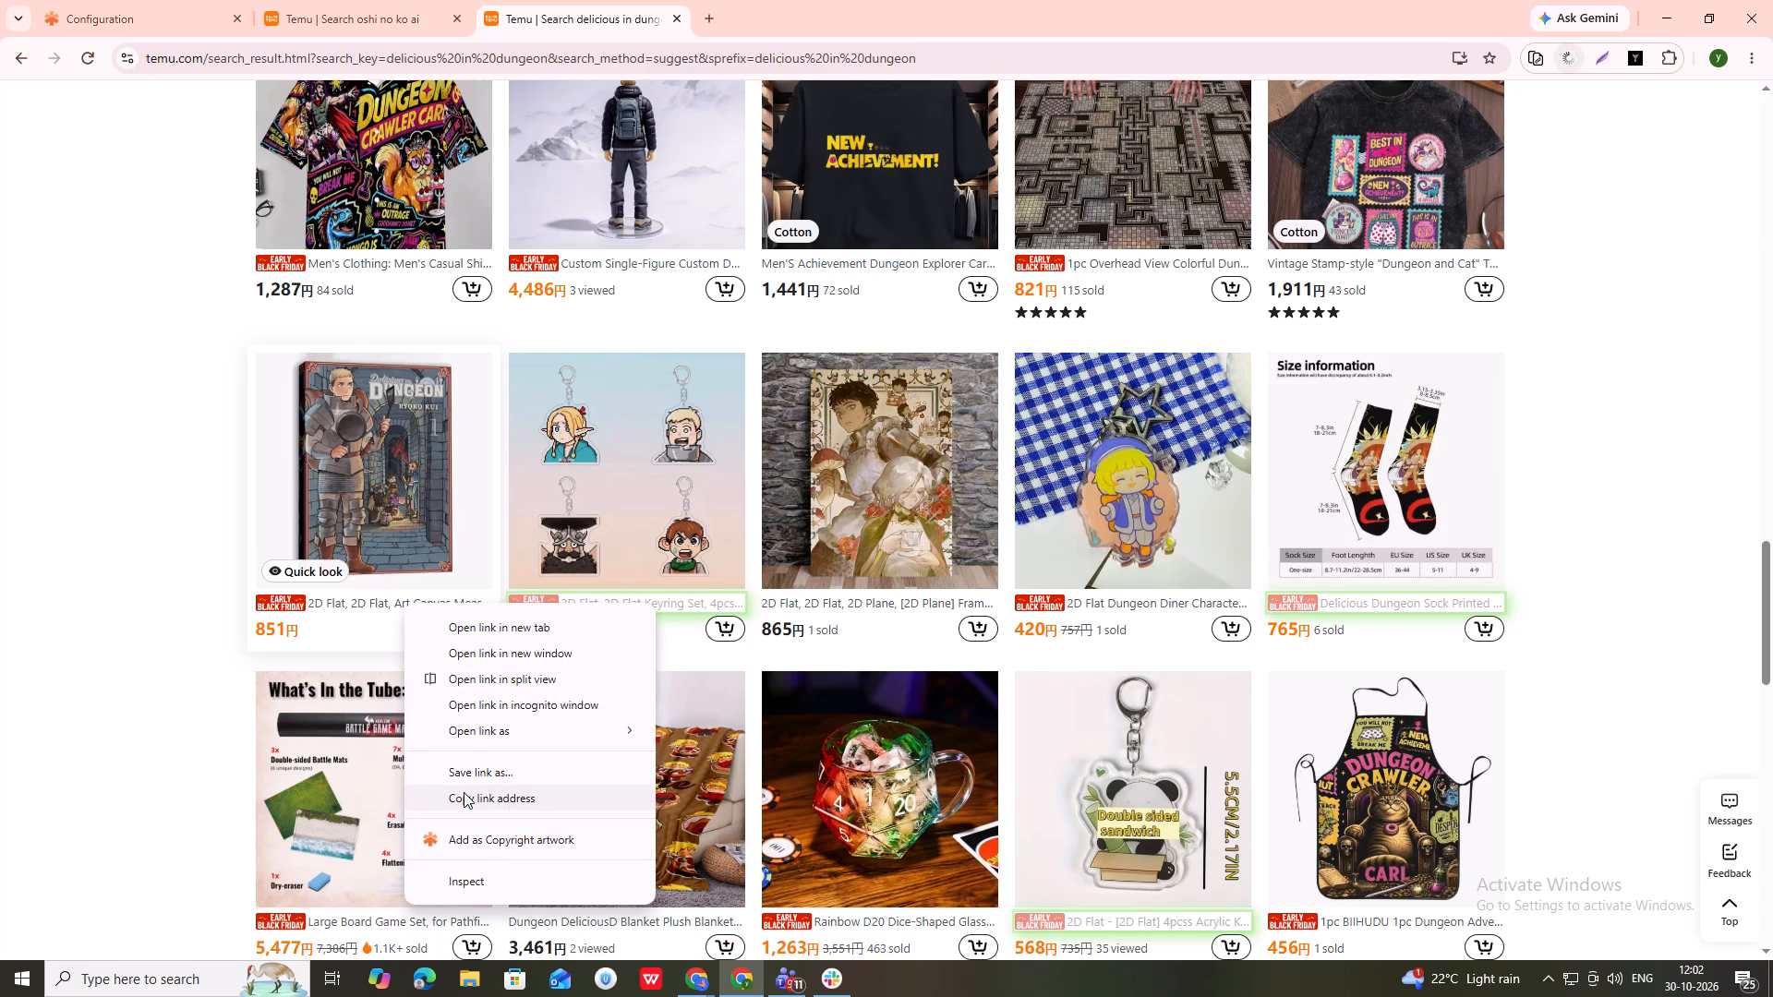
pyautogui.click(464, 792)
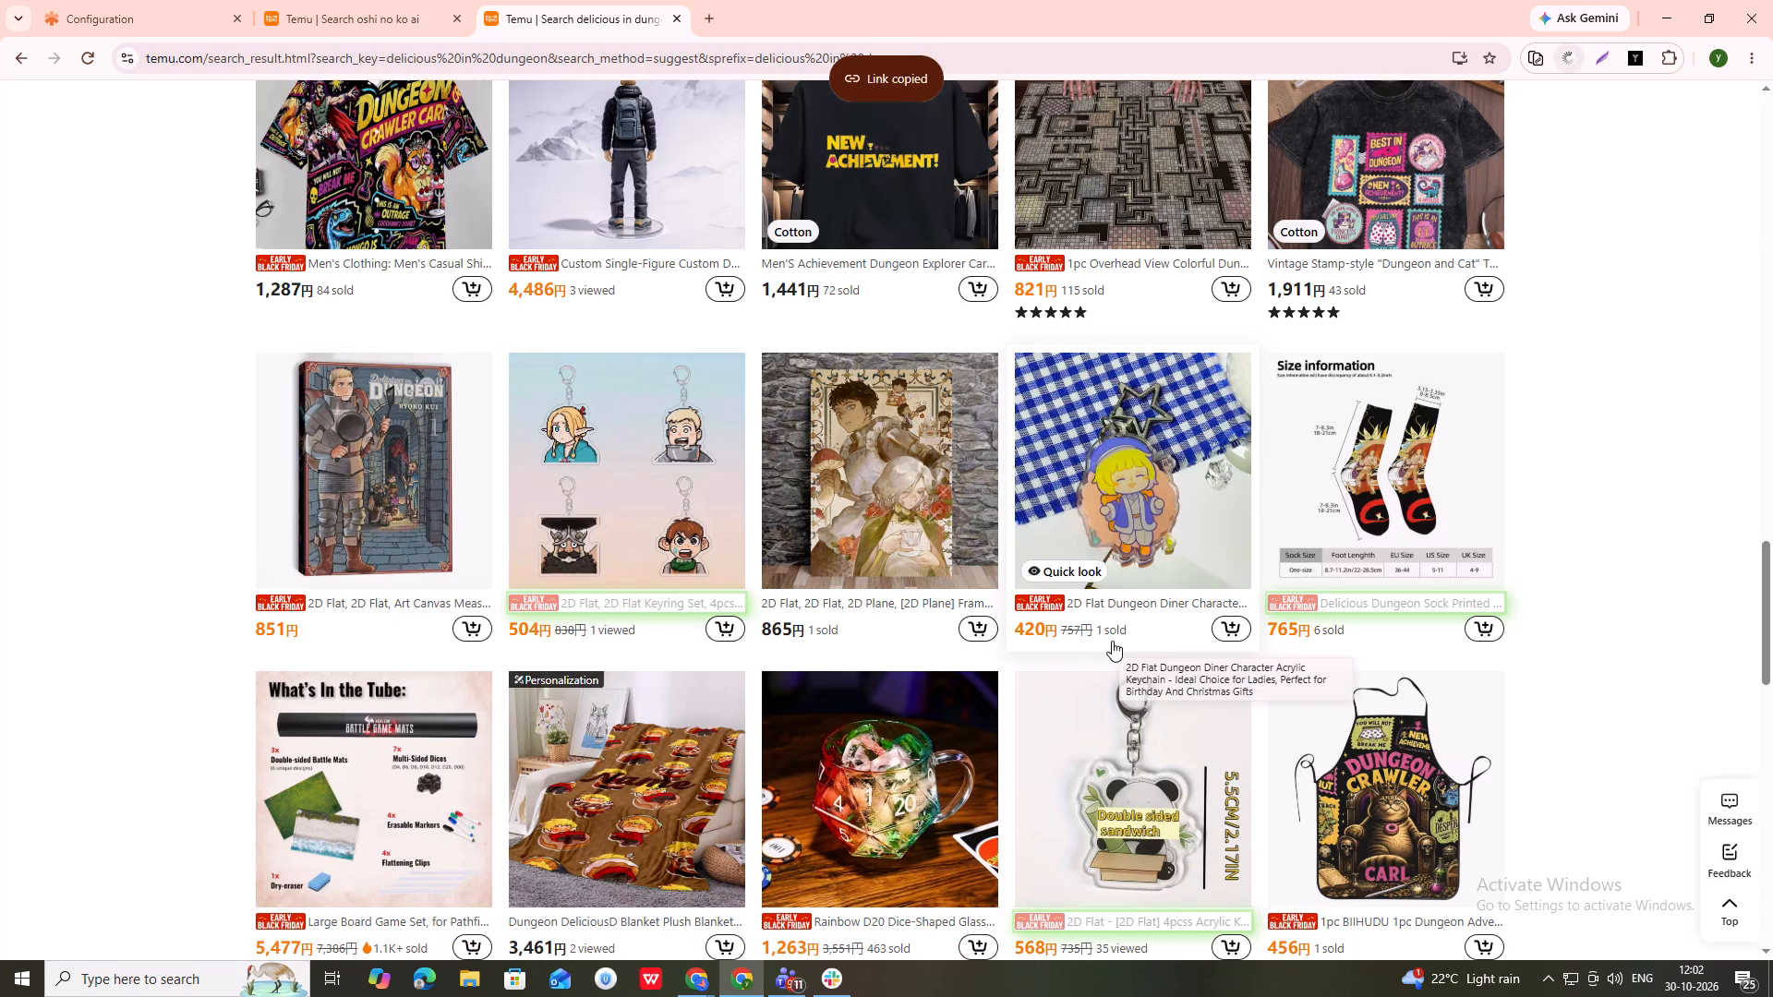
# Switch to the Manual Detection Records sheet and paste the art canvas link into the Links column of row 102838.
pyautogui.hotkey('alt', 'Tab')
pyautogui.hotkey('ctrl', 'v')
pyautogui.press('Down')
# Return to Temu, load further results and copy the link of the unmarked 2D Flat unframed canvas poster showing "Dungeon RPG" artwork.
pyautogui.hotkey('alt', 'Tab')
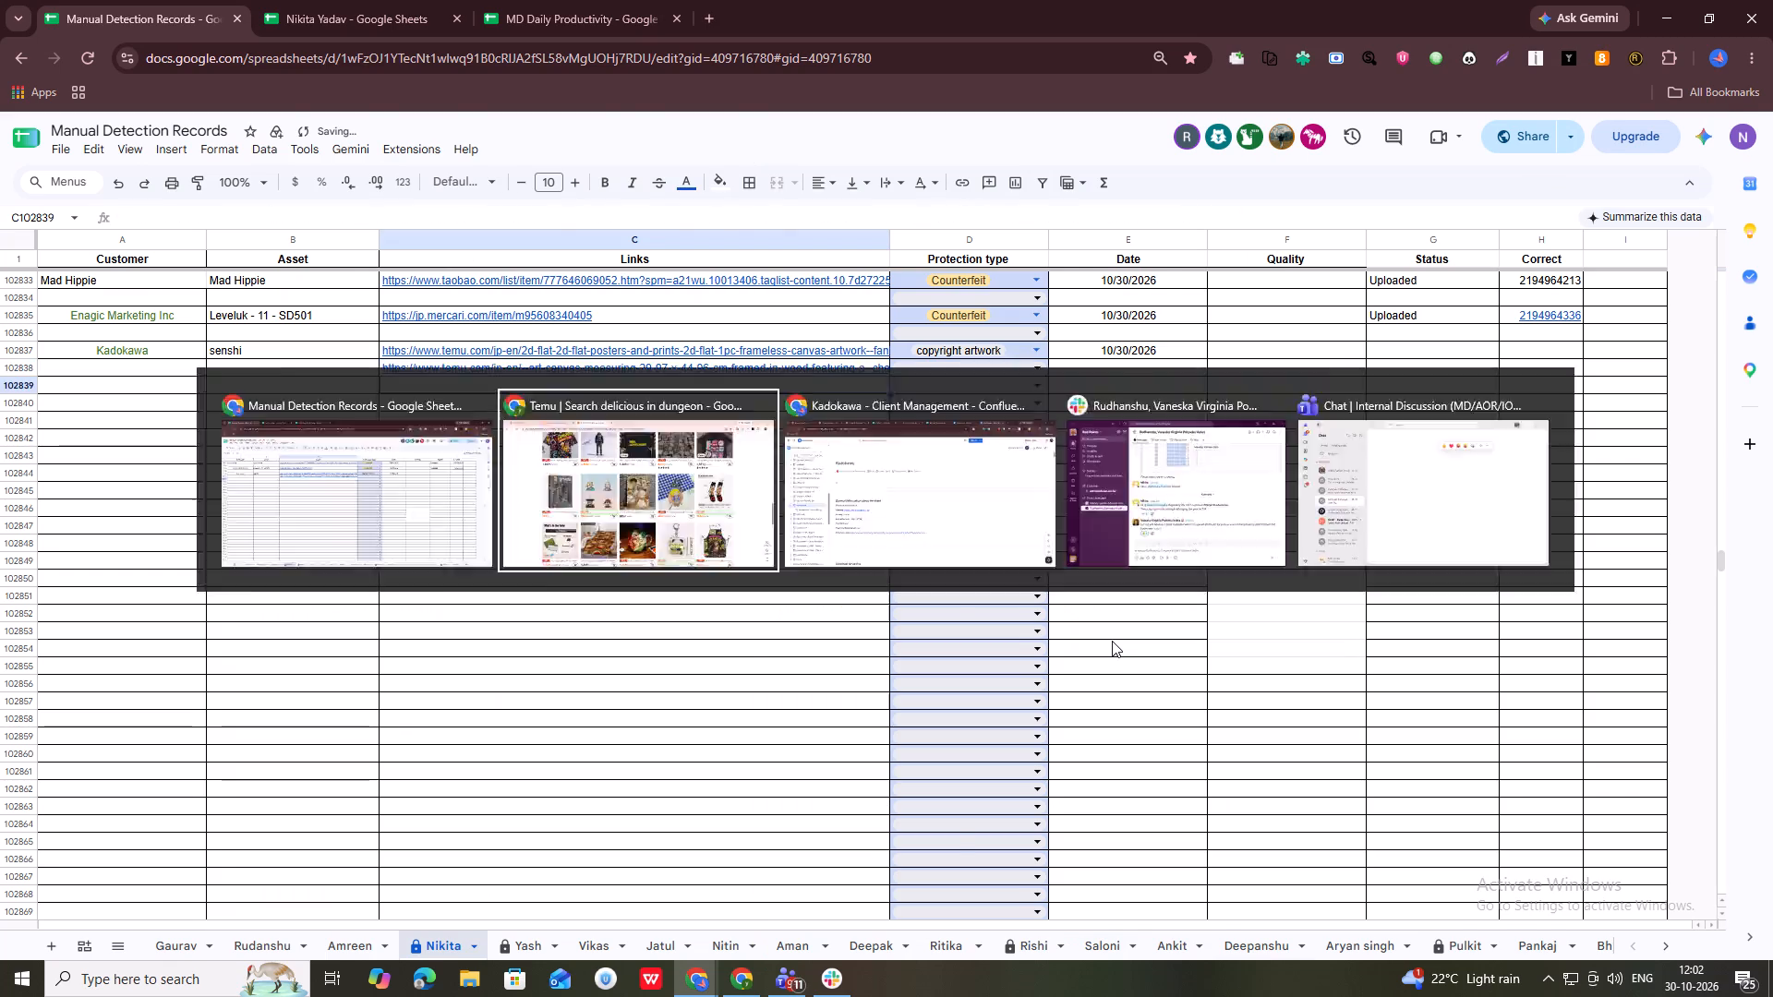
pyautogui.press('Down')
pyautogui.press('Down')
pyautogui.press('Down')
pyautogui.press('Down')
pyautogui.press('Down')
pyautogui.press('Down')
pyautogui.press('Down')
pyautogui.press('Down')
pyautogui.press('Down')
pyautogui.press('Down')
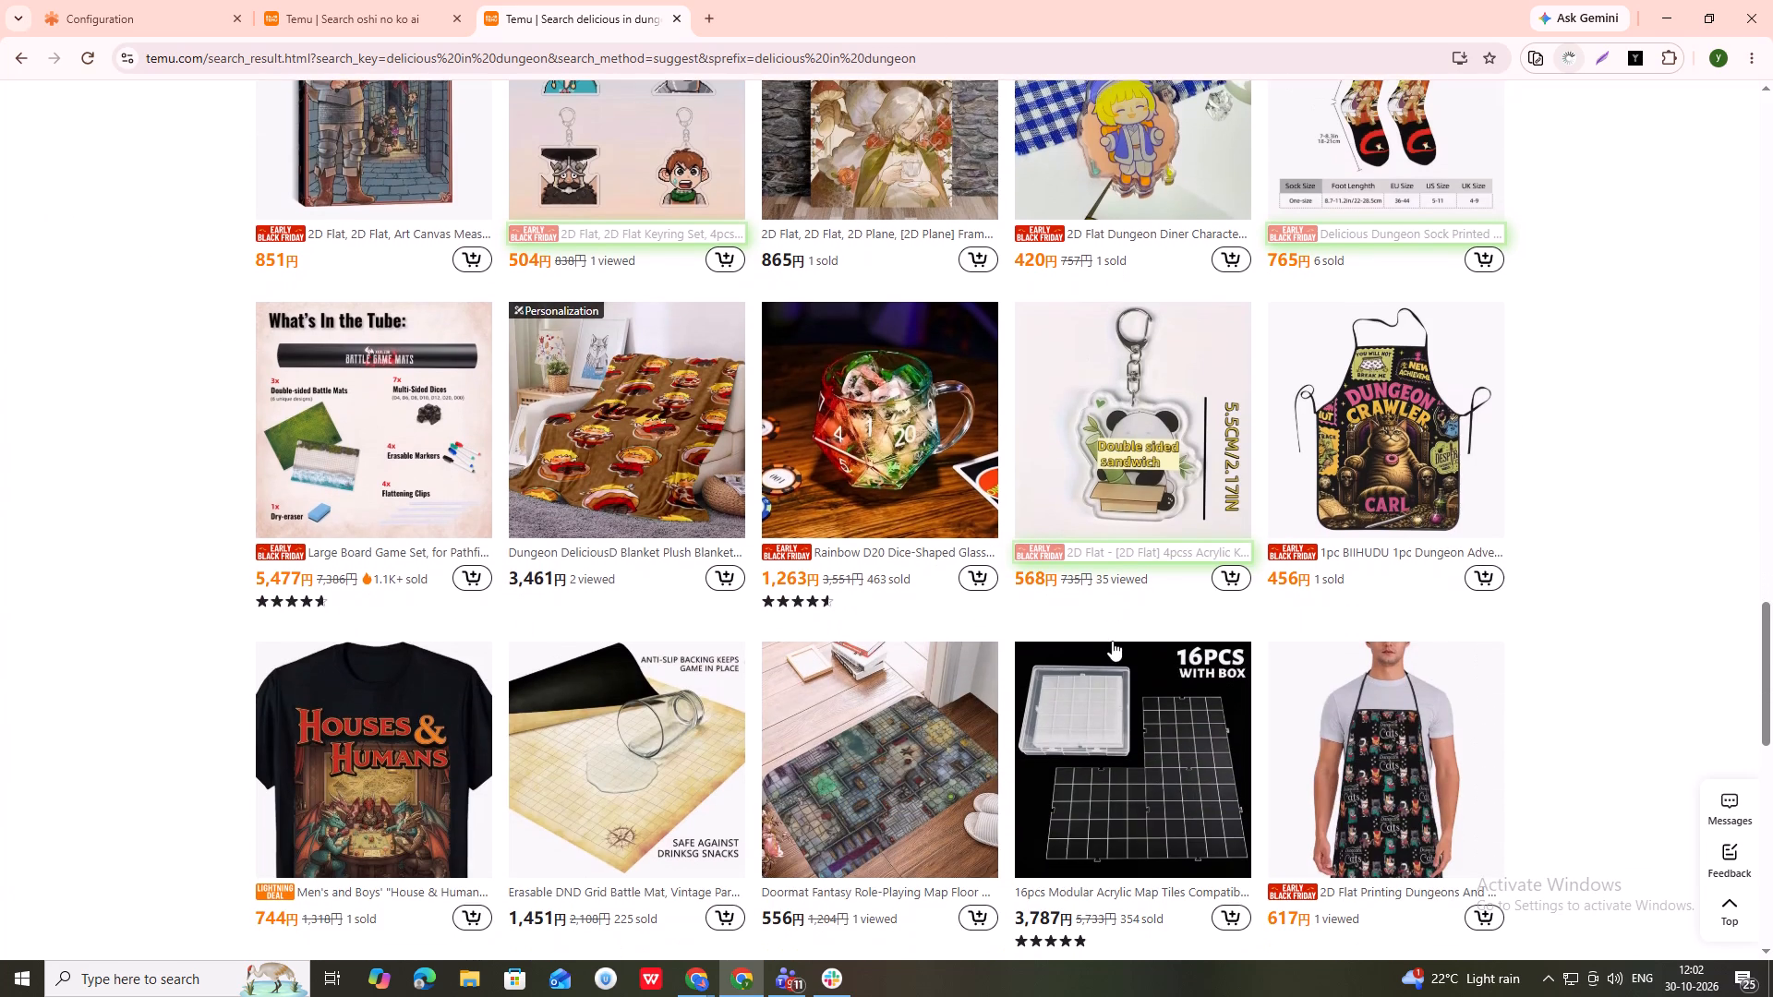
pyautogui.scroll(-3, 937, 744)
pyautogui.scroll(-3, 1123, 680)
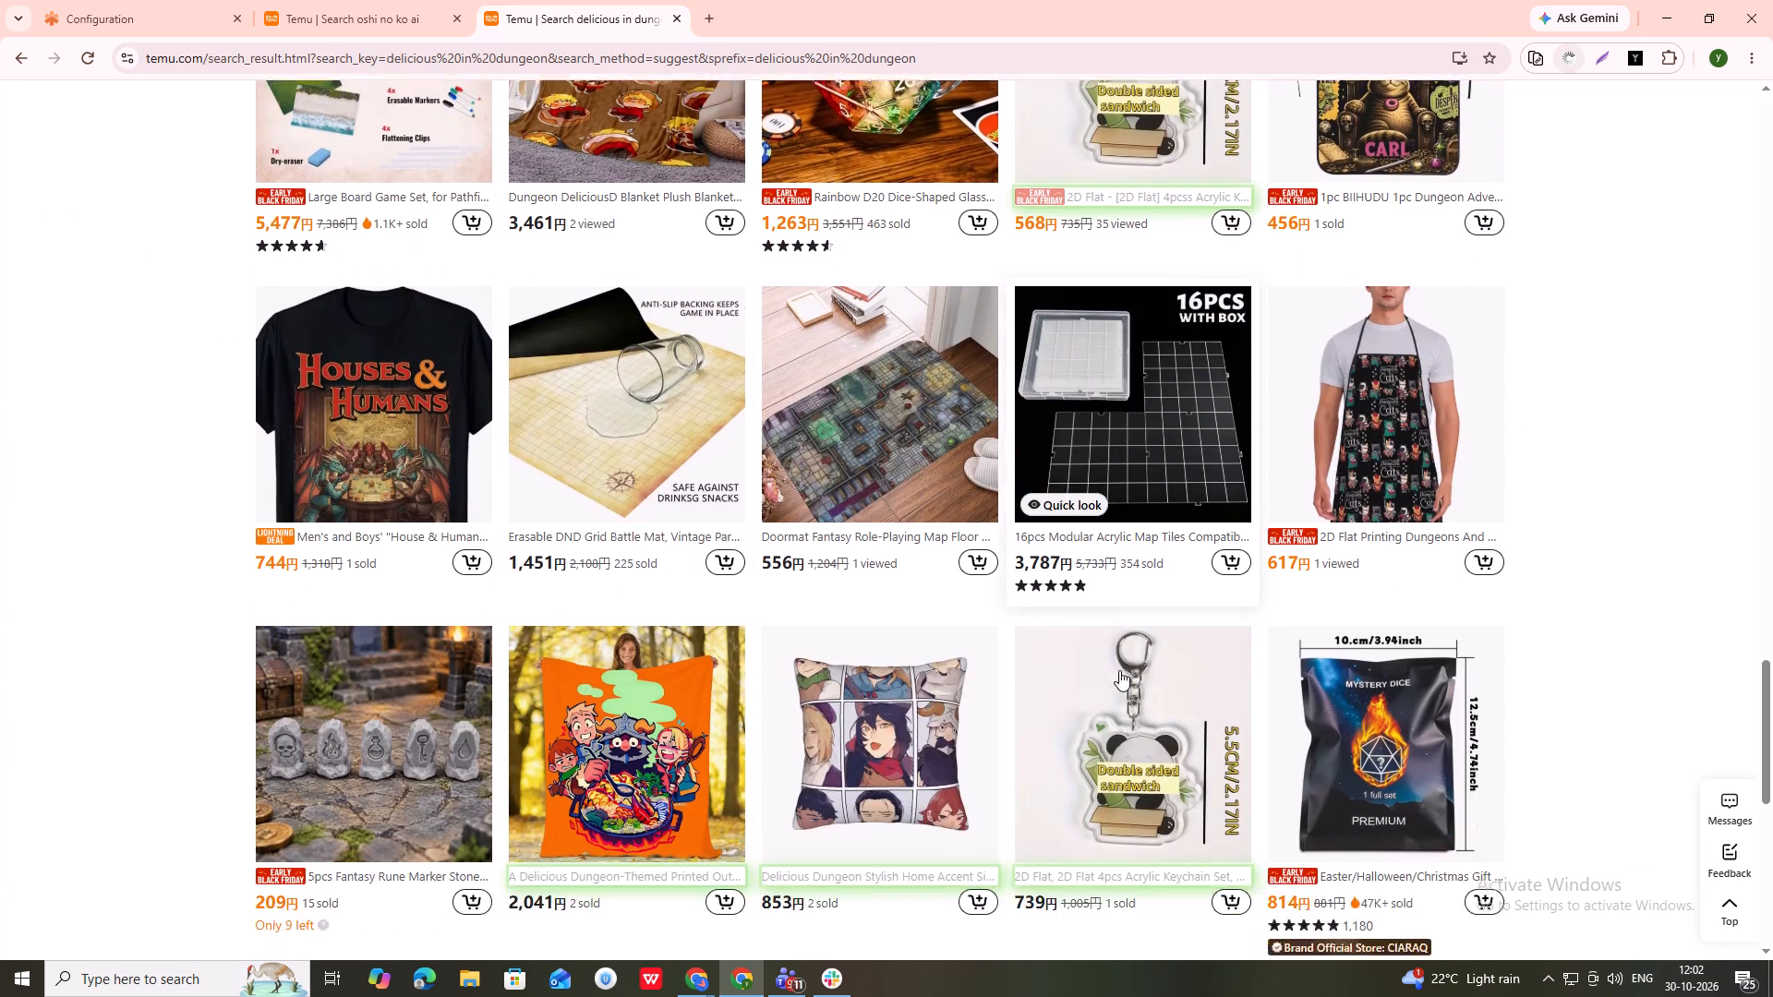
pyautogui.click(939, 833)
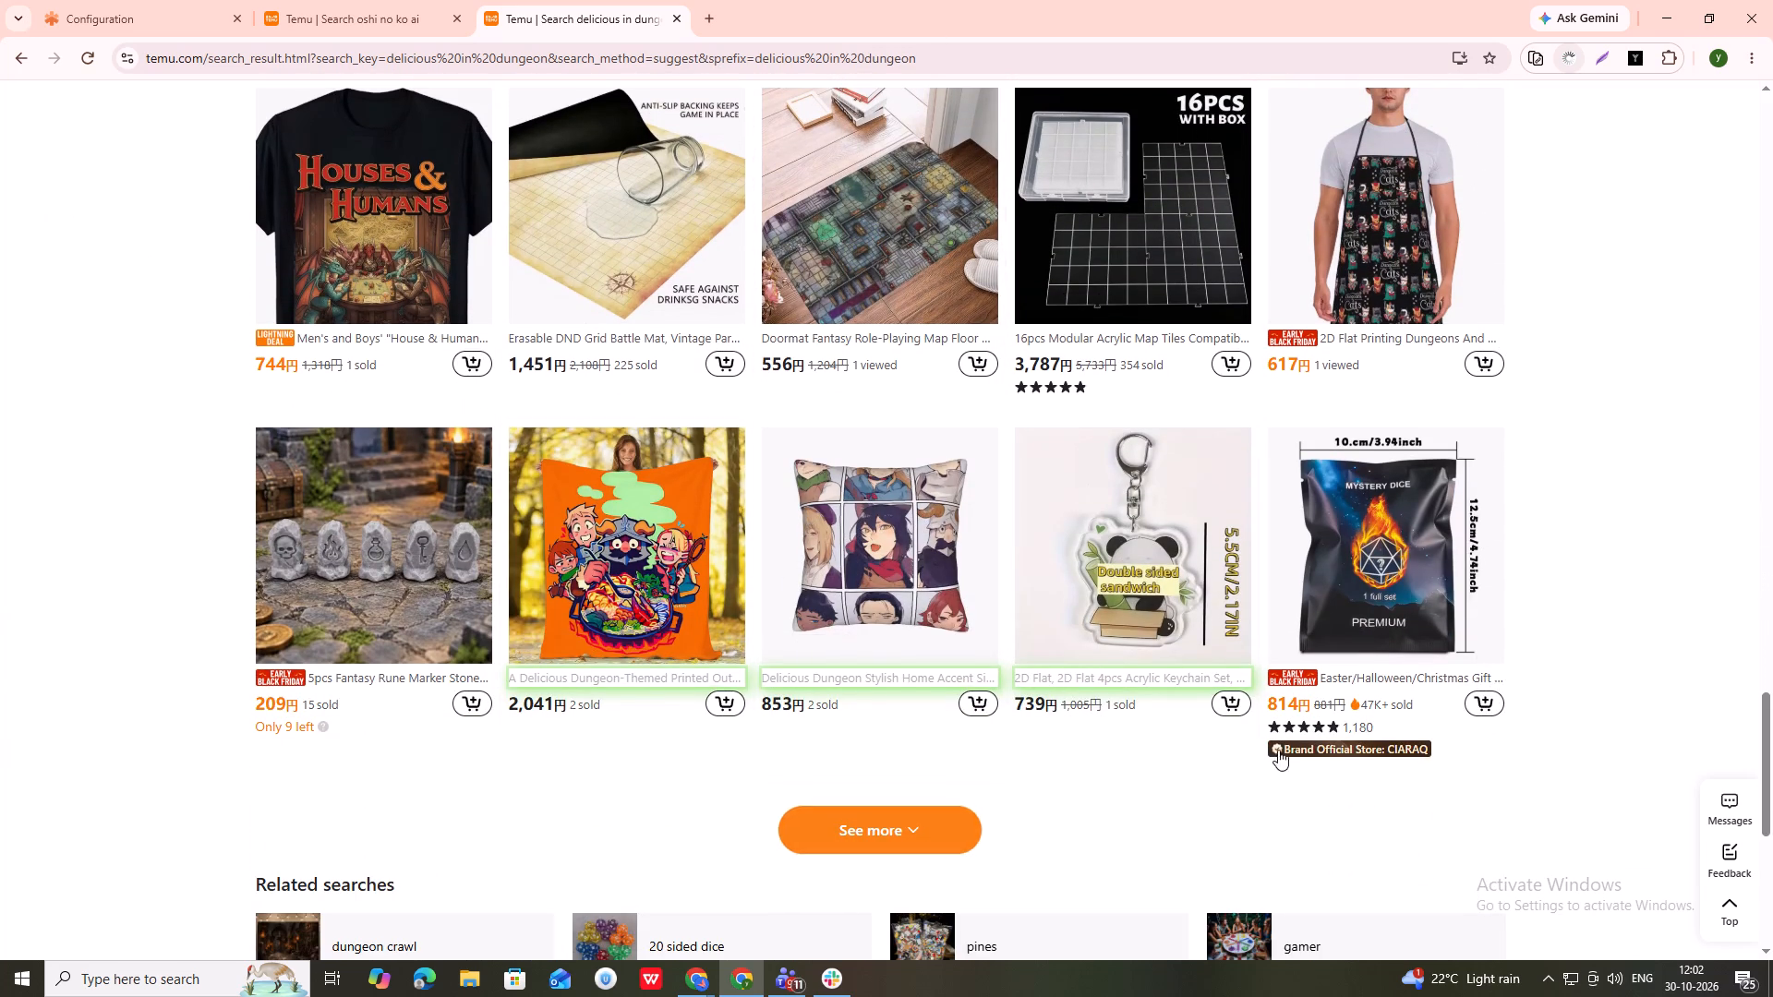
pyautogui.scroll(-3, 1213, 722)
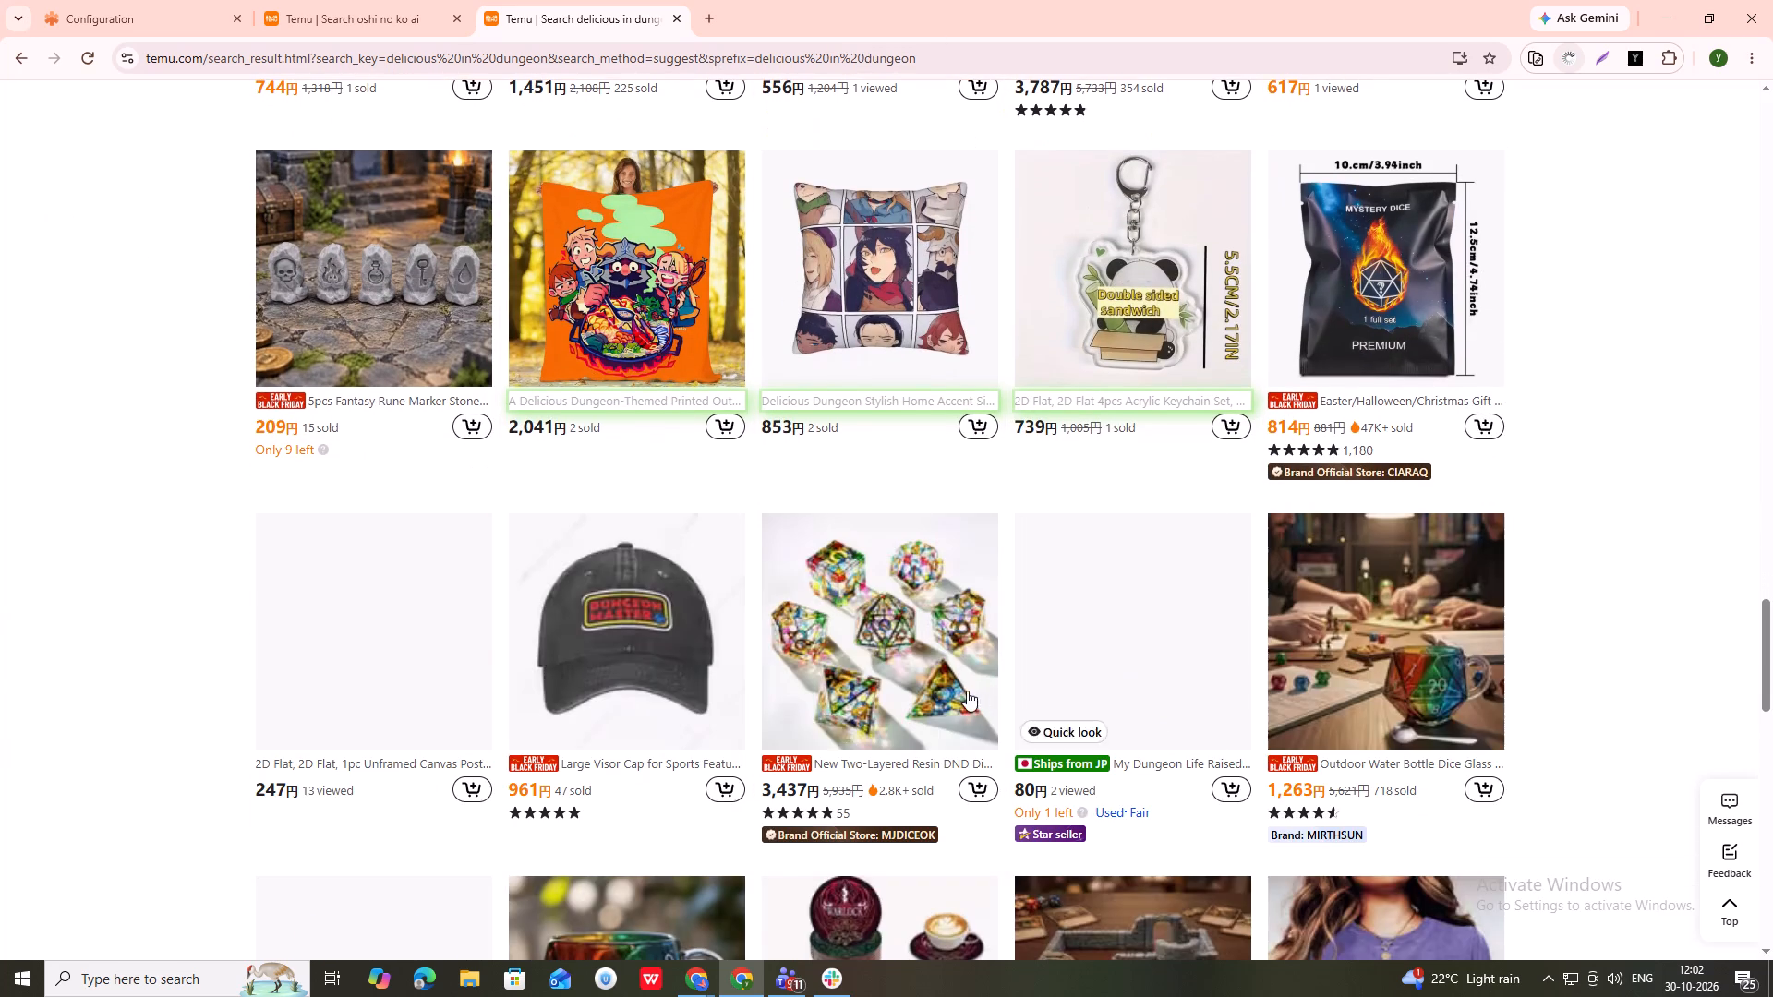
pyautogui.scroll(-3, 985, 699)
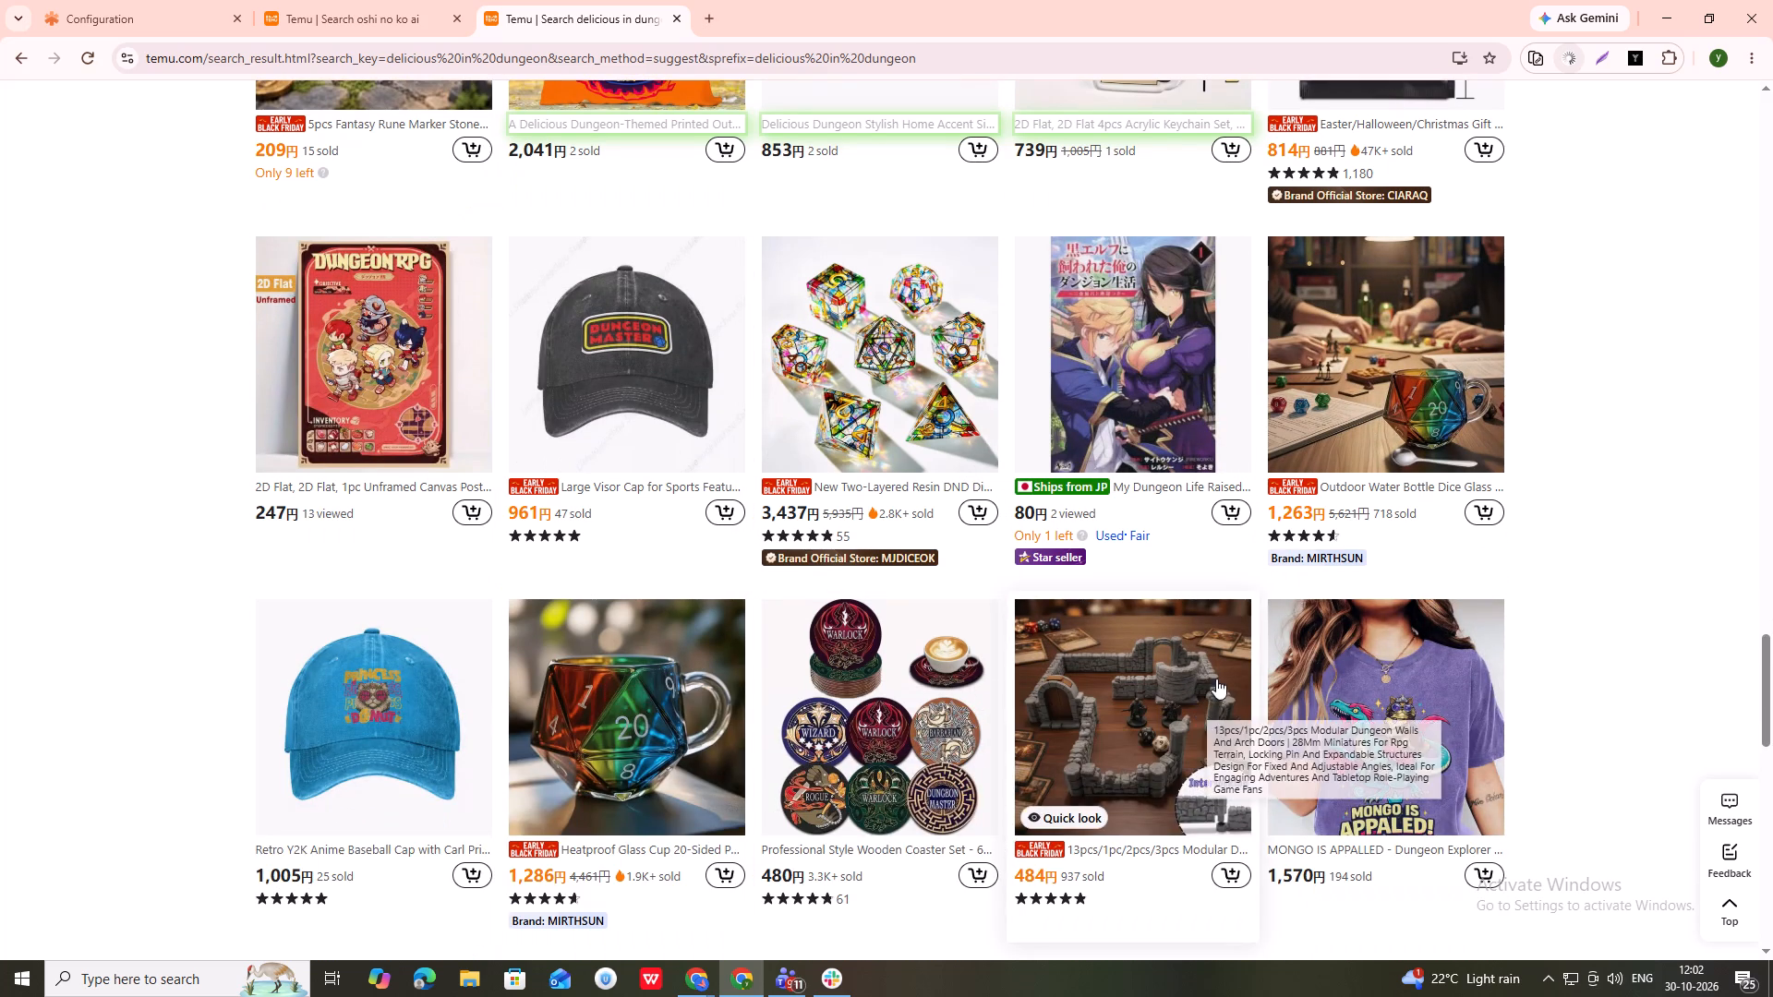
pyautogui.rightClick(415, 489)
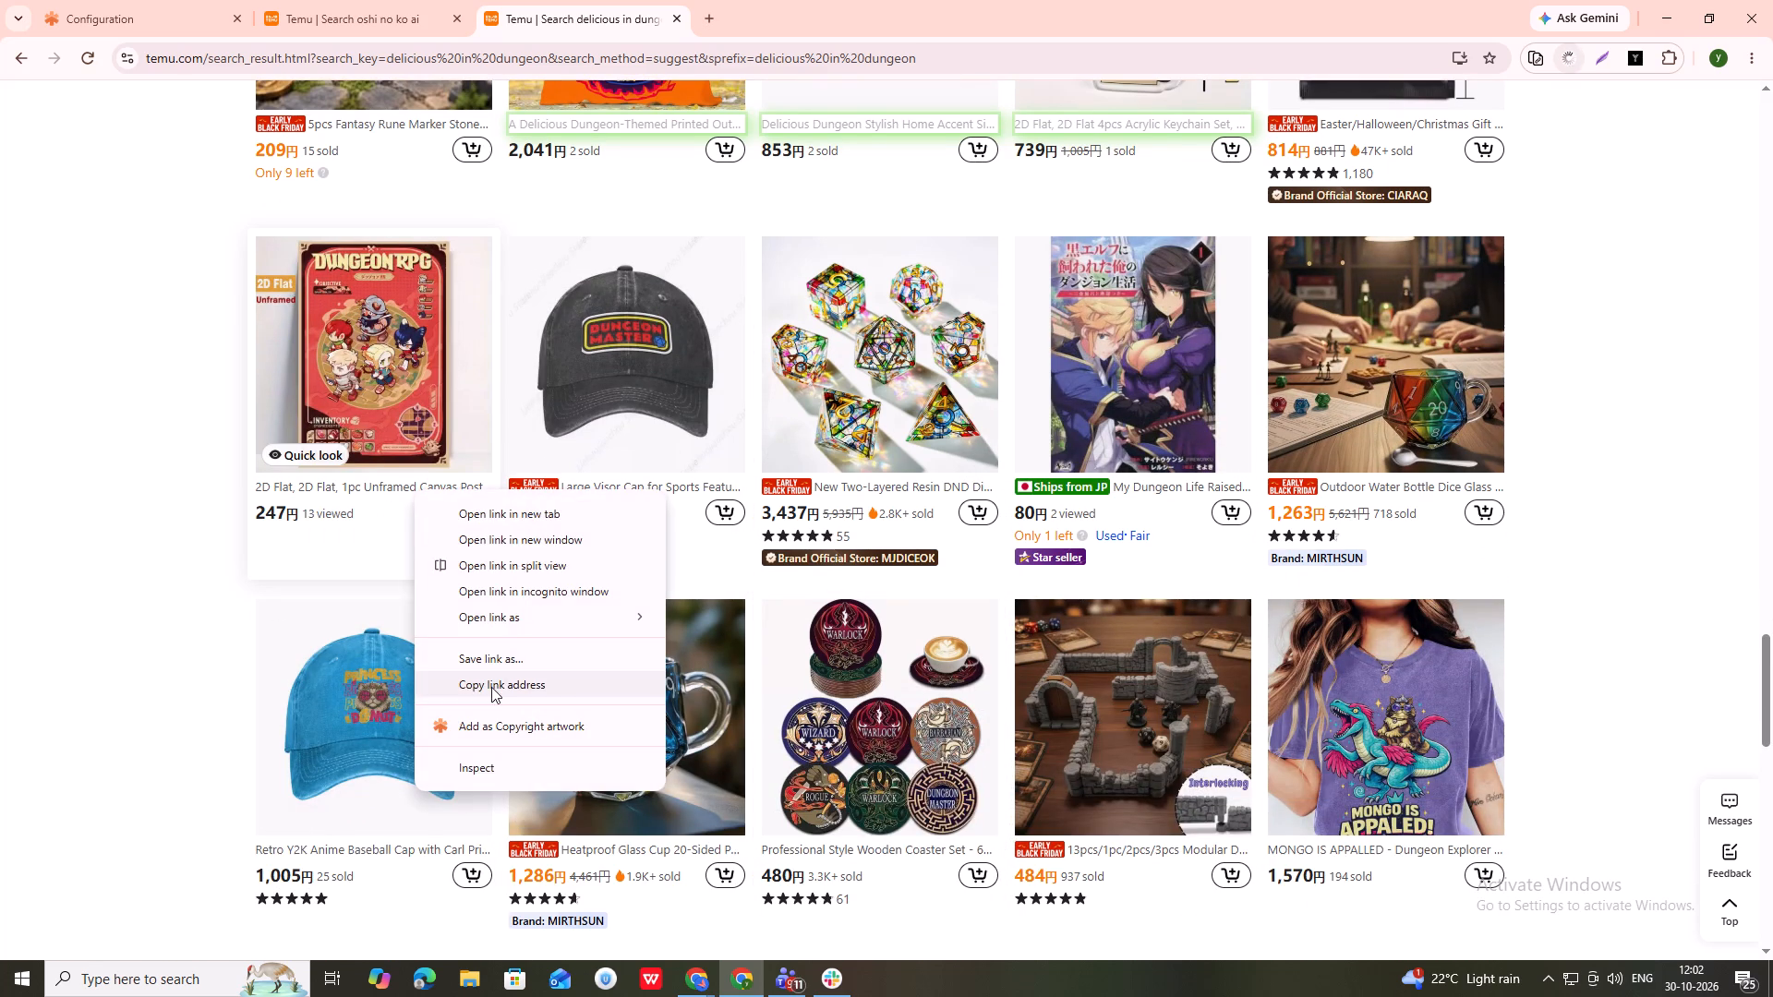
pyautogui.click(491, 687)
# Switch to the Manual Detection Records sheet and paste the unframed poster link into the Links column of row 102839.
pyautogui.hotkey('alt', 'Tab')
pyautogui.hotkey('ctrl', 'v')
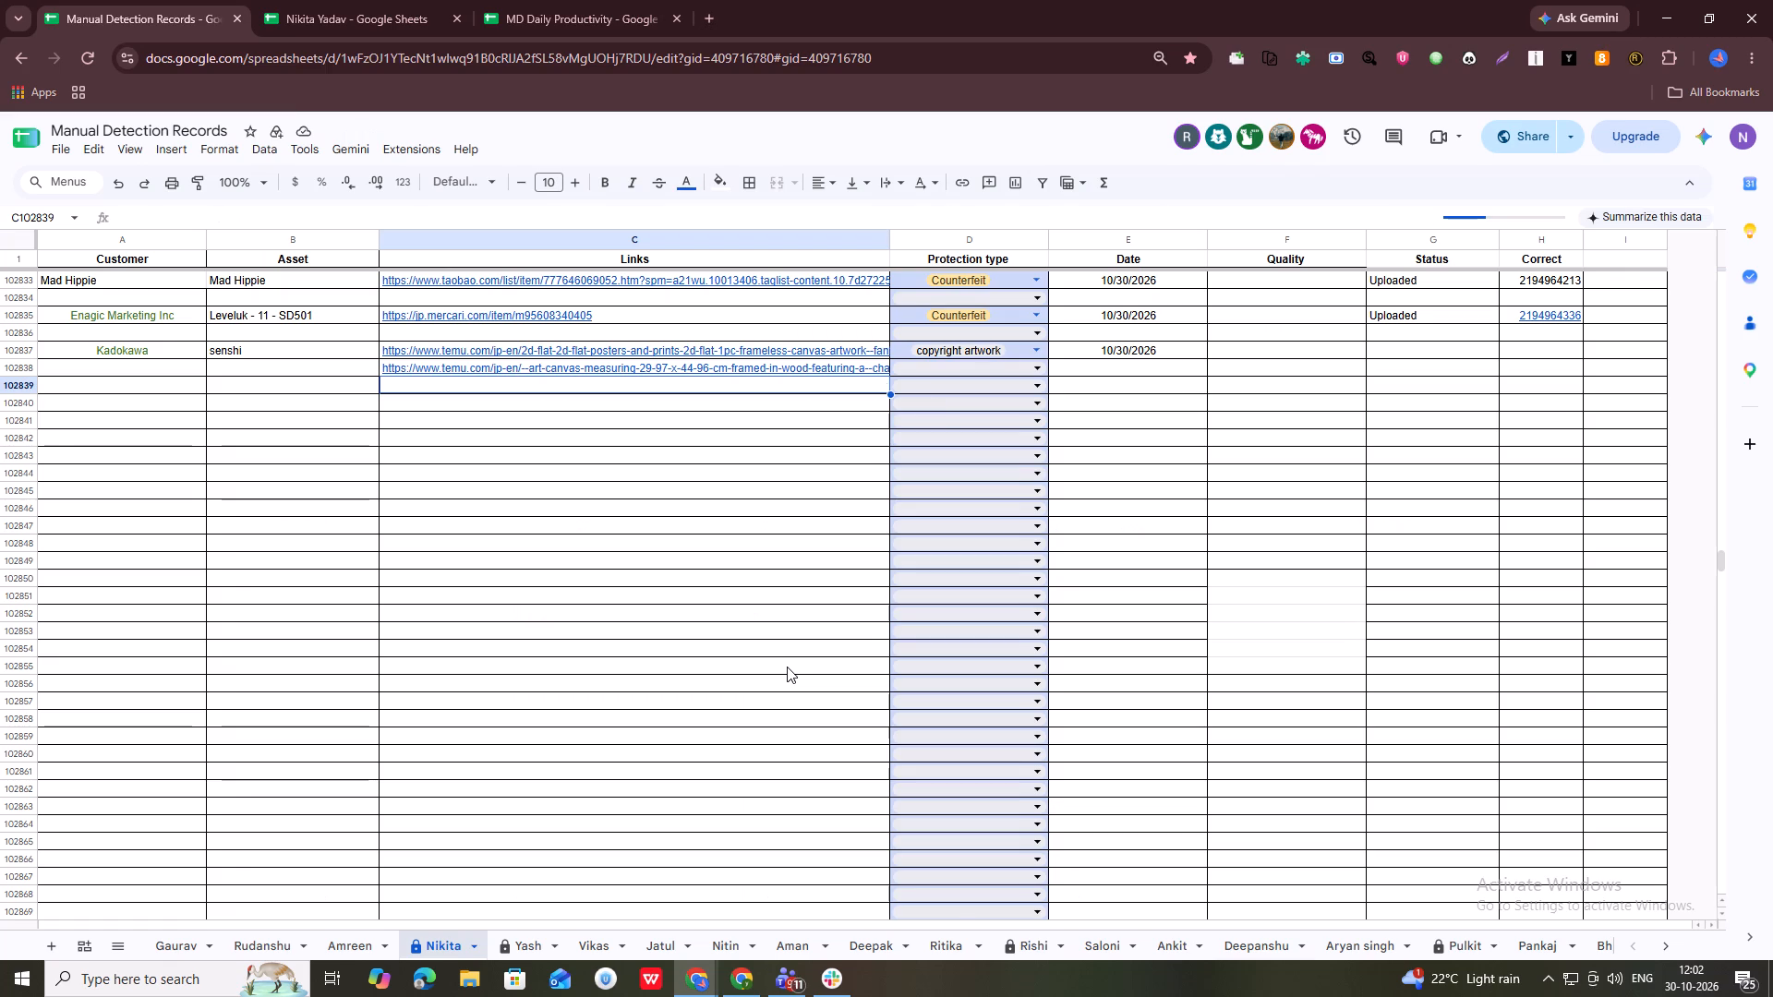
pyautogui.press('Down')
# Return to Temu, load another batch of Delicious in Dungeon results and open the 776円 four-character keychain listing in a new tab.
pyautogui.hotkey('alt', 'Tab')
pyautogui.press('Down')
pyautogui.press('Down')
pyautogui.press('Down')
pyautogui.press('Down')
pyautogui.press('Down')
pyautogui.press('Down')
pyautogui.press('Down')
pyautogui.press('Down')
pyautogui.press('Down')
pyautogui.press('Down')
pyautogui.press('Down')
pyautogui.press('Down')
pyautogui.press('Down')
pyautogui.press('Down')
pyautogui.press('Down')
pyautogui.press('Down')
pyautogui.press('Down')
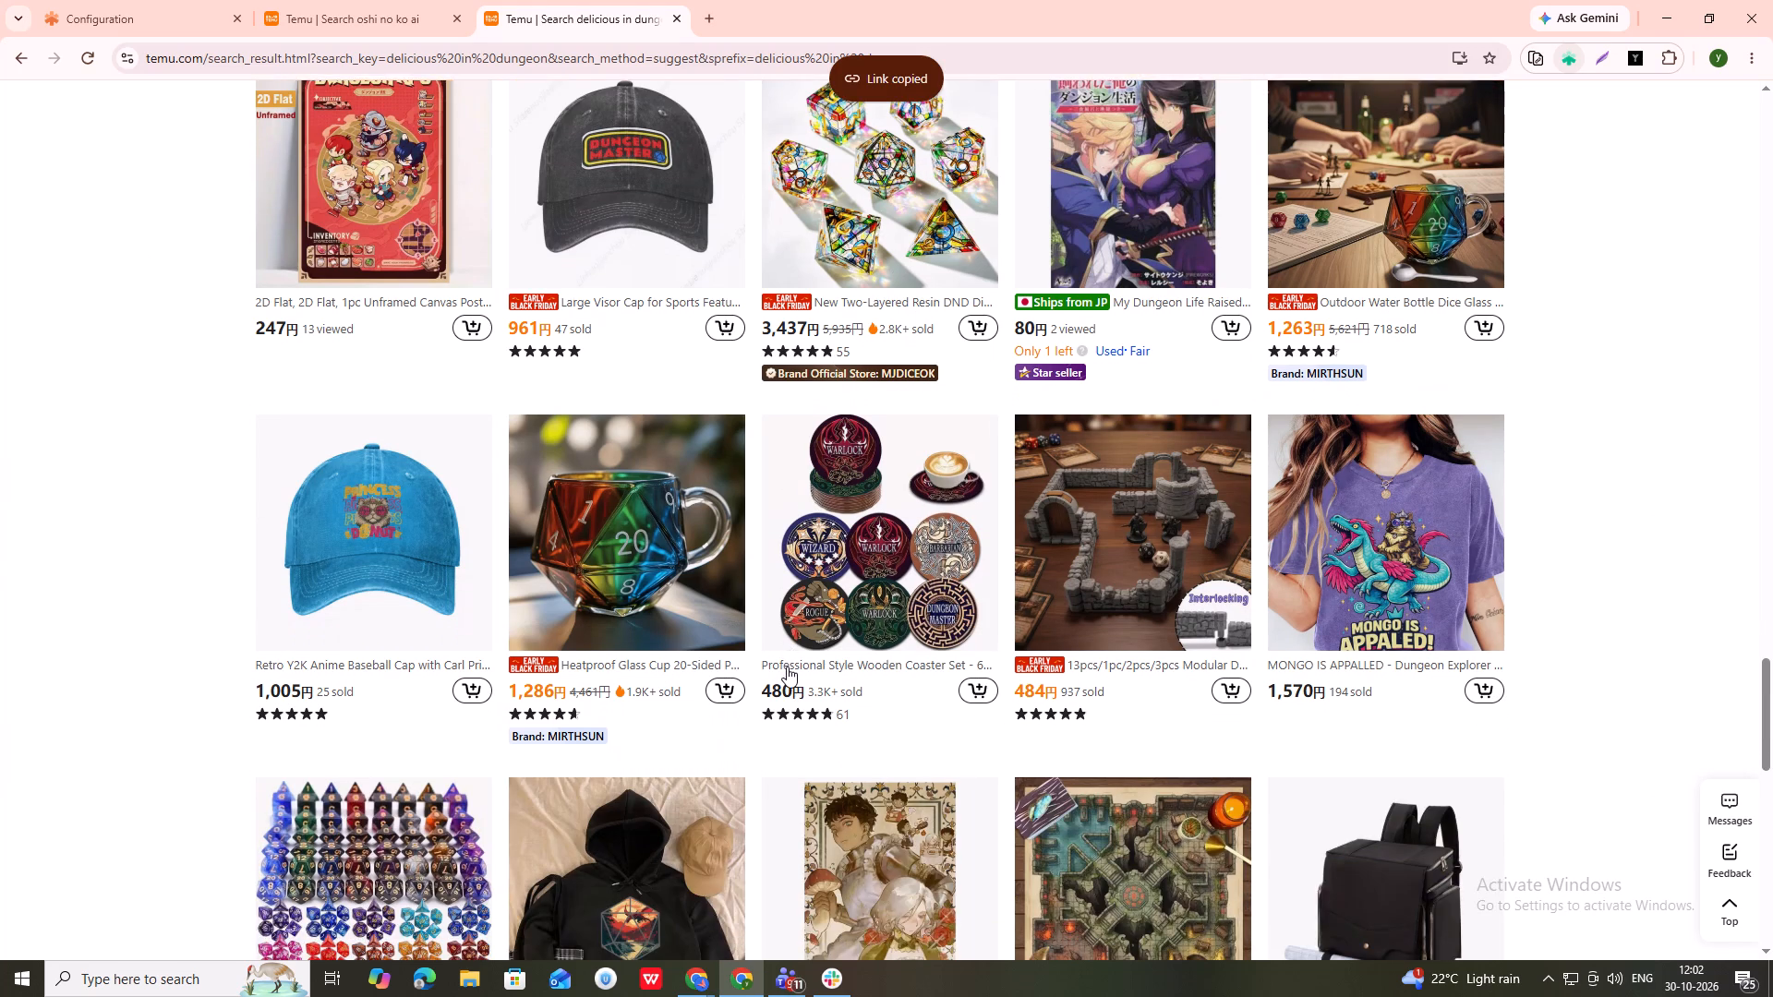
pyautogui.scroll(-3, 1143, 667)
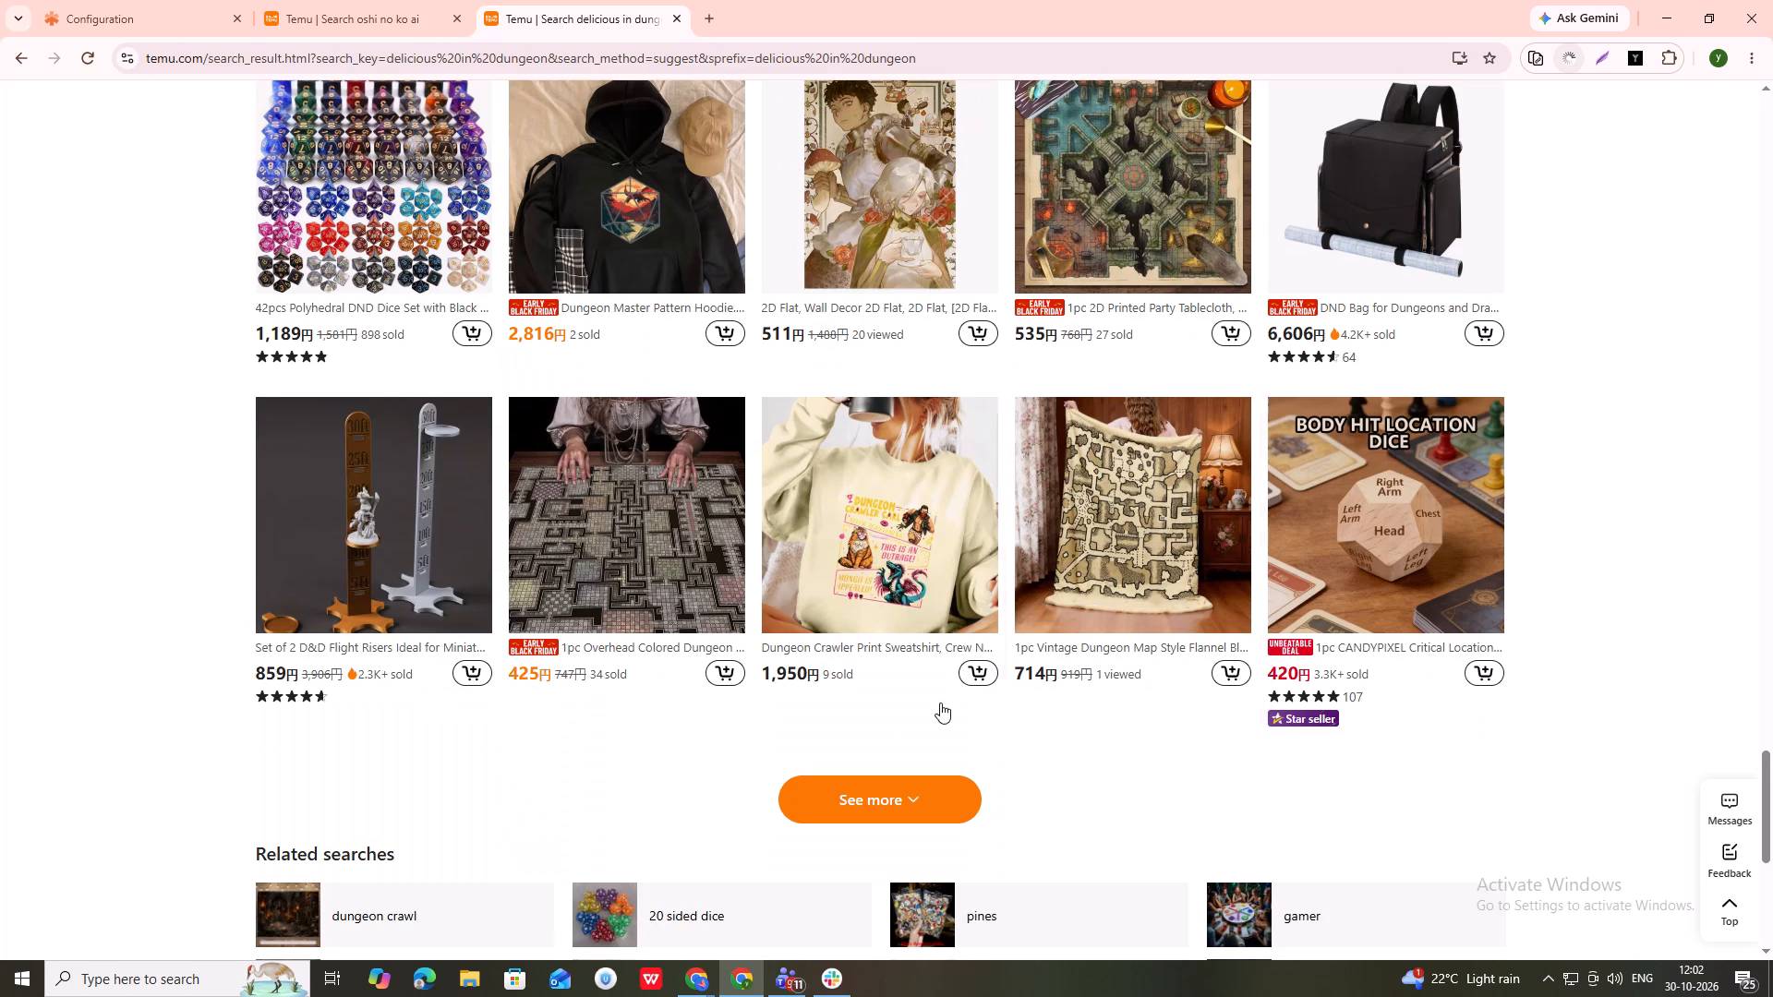
pyautogui.click(911, 810)
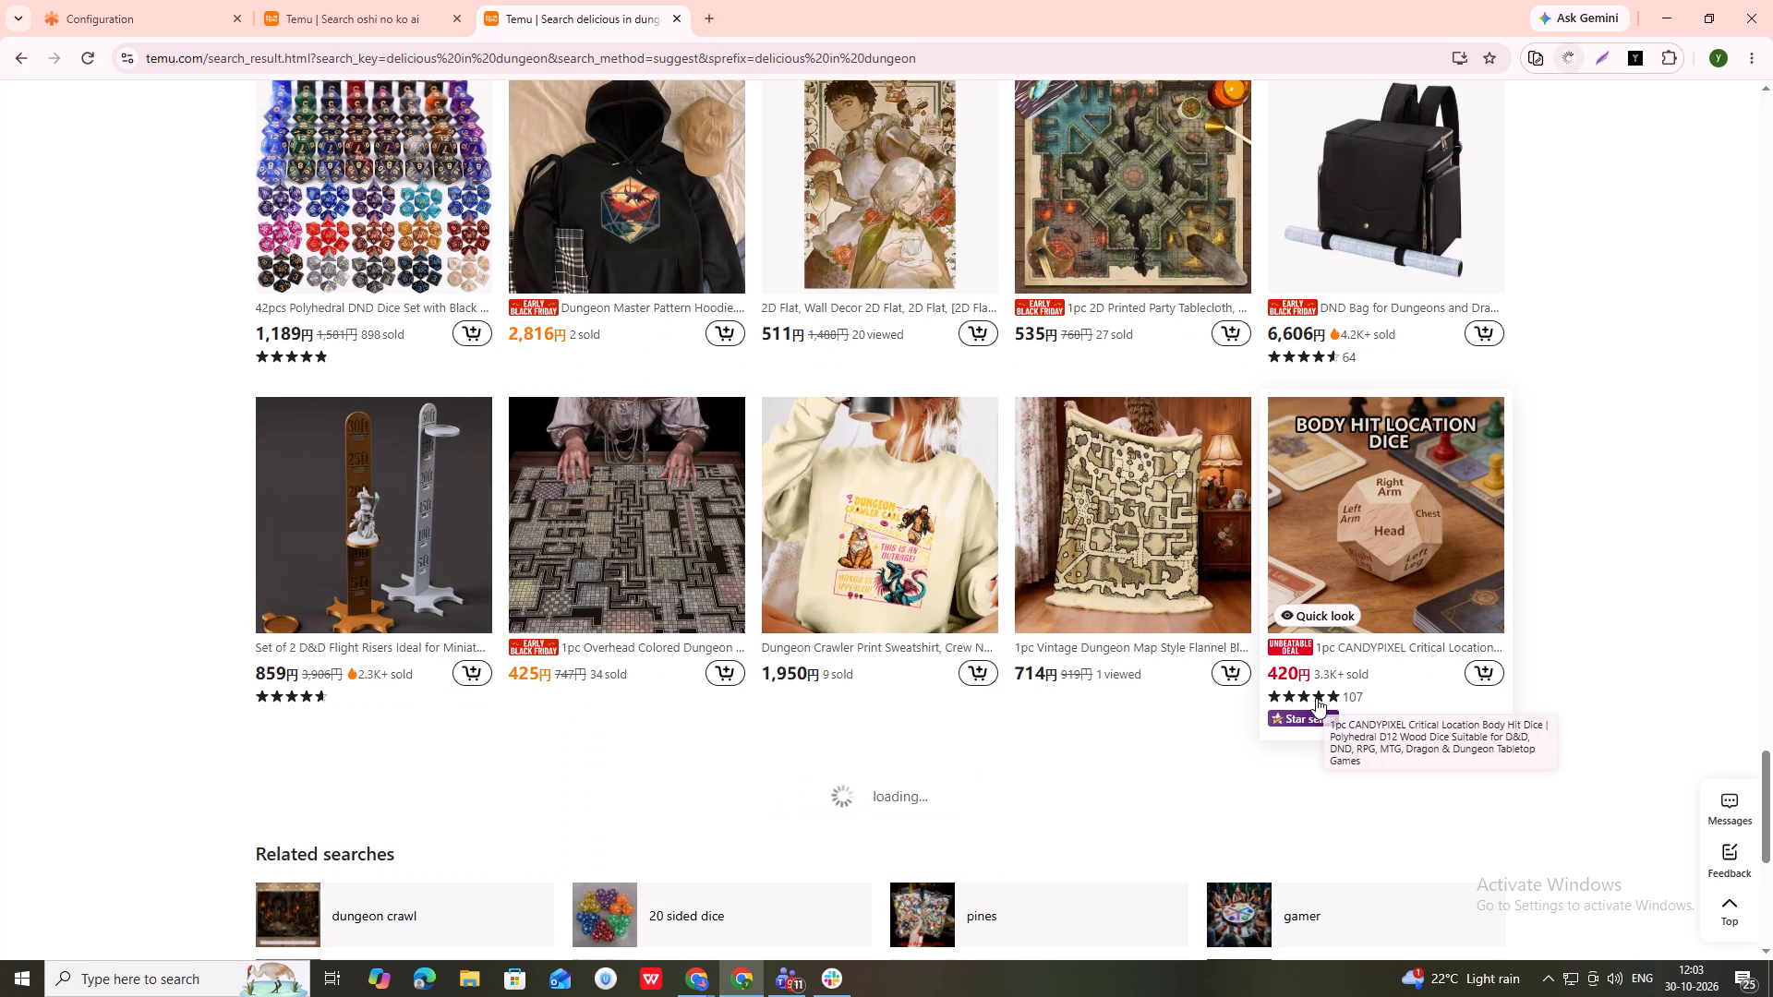
pyautogui.scroll(-4, 1049, 643)
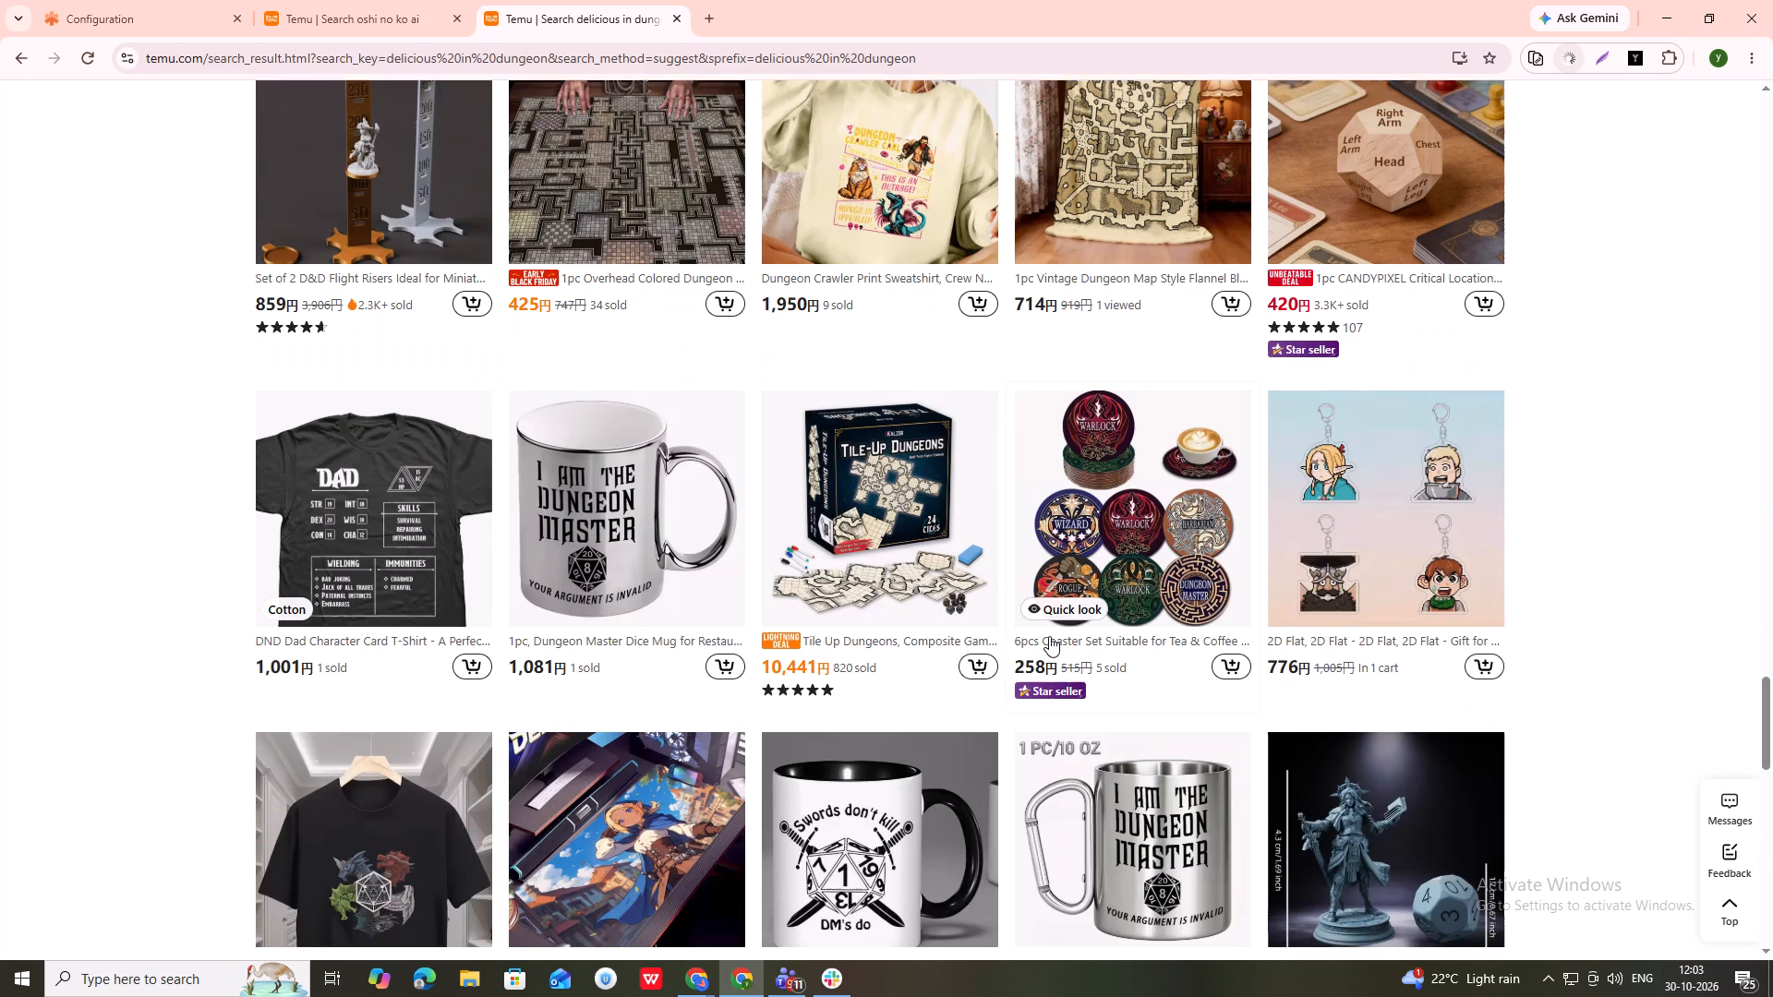
pyautogui.scroll(-2, 1049, 636)
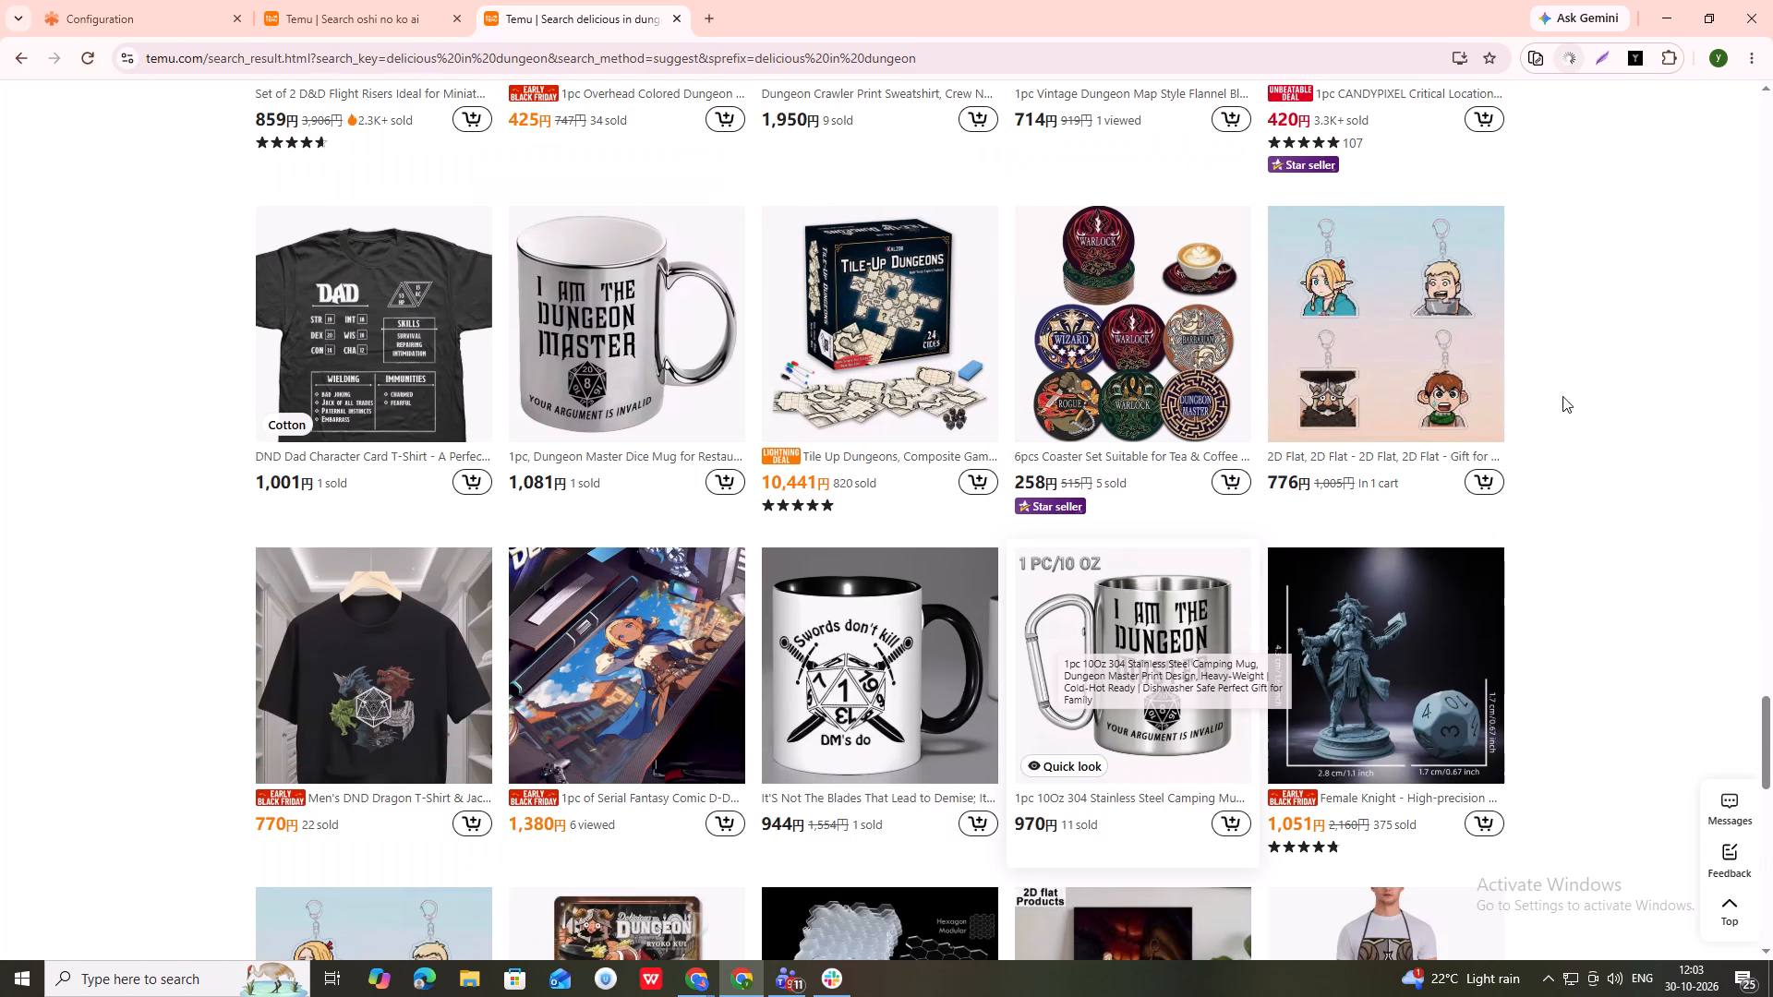
pyautogui.scroll(1, 1430, 343)
pyautogui.middleClick(1430, 343)
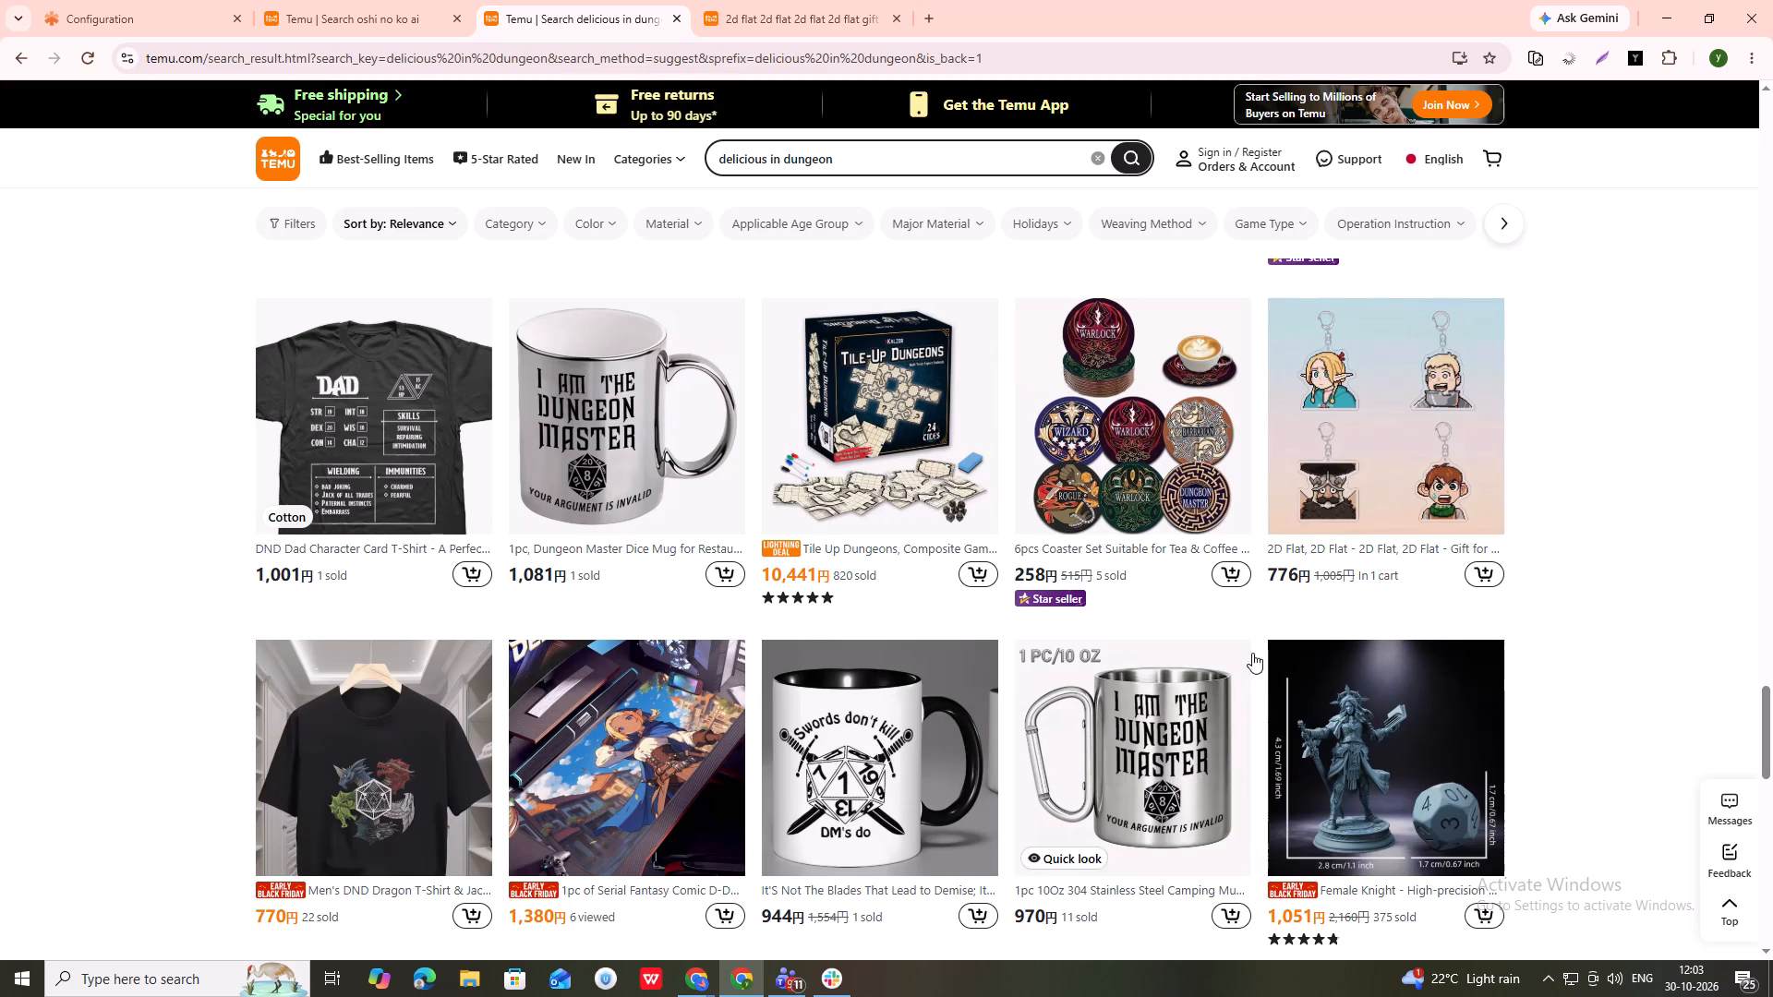
# Check the plugin marks on the newly loaded results and copy the link of the unmarked retro dungeon-themed Senshi apron listing.
pyautogui.scroll(-5, 925, 761)
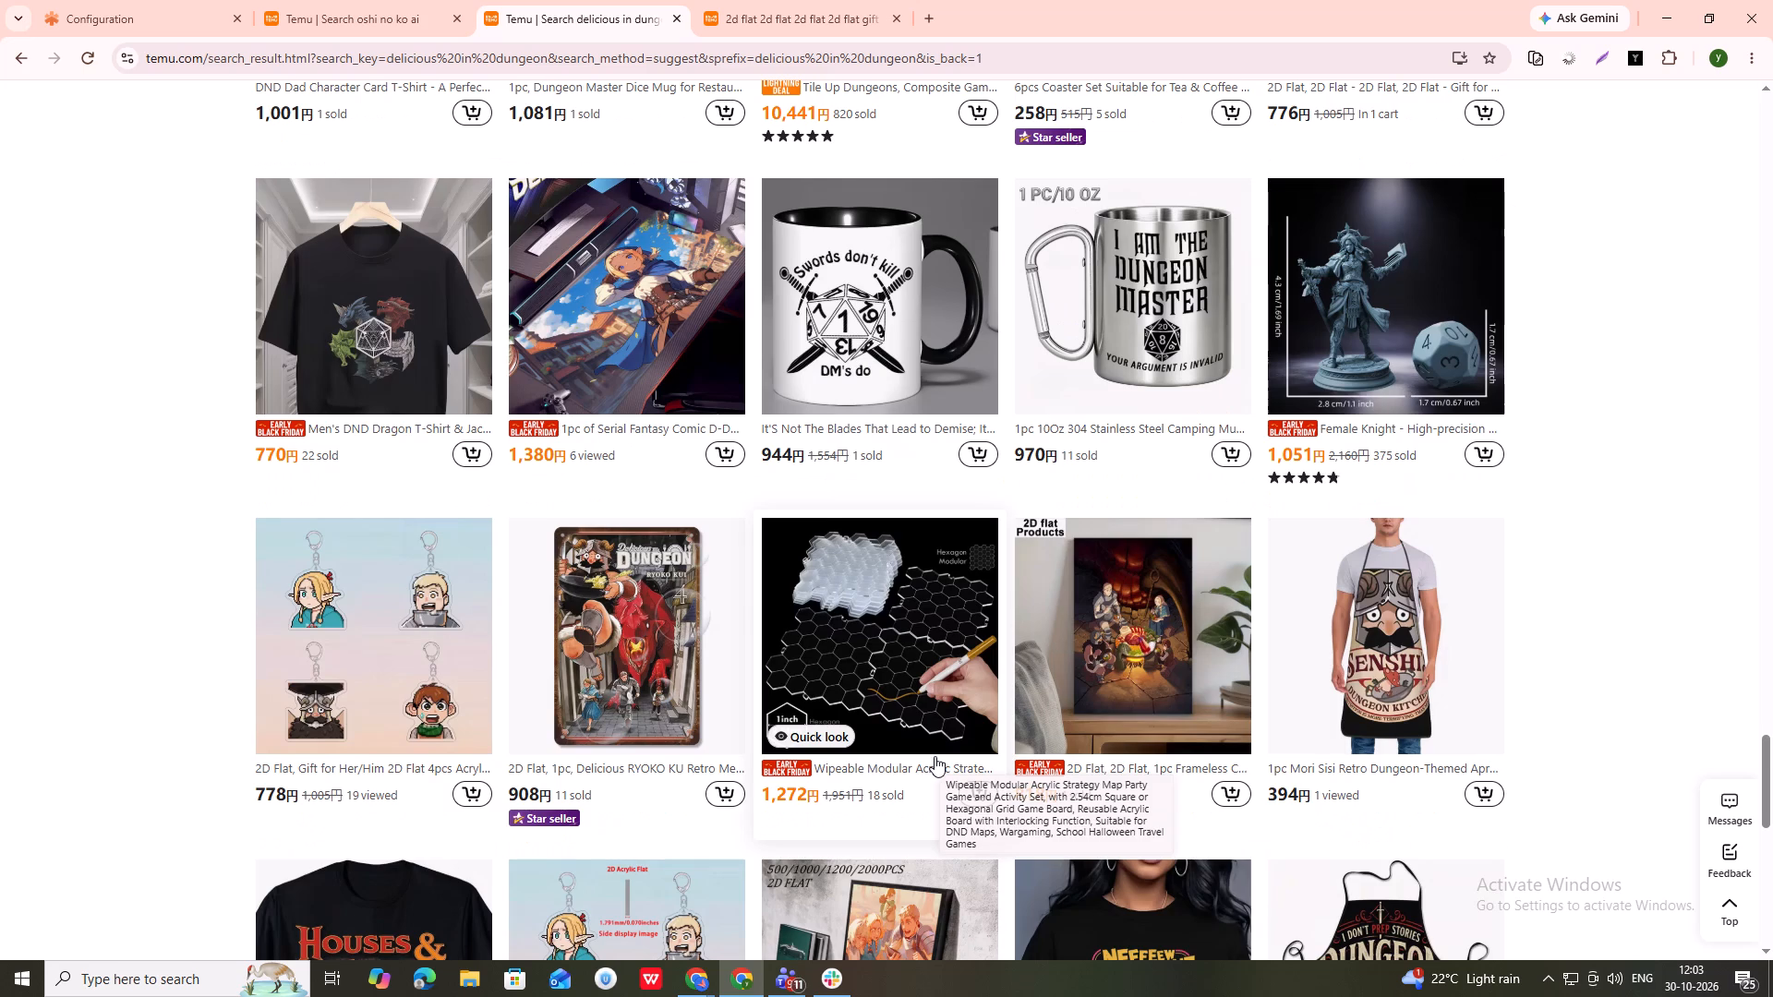
pyautogui.scroll(4, 1019, 741)
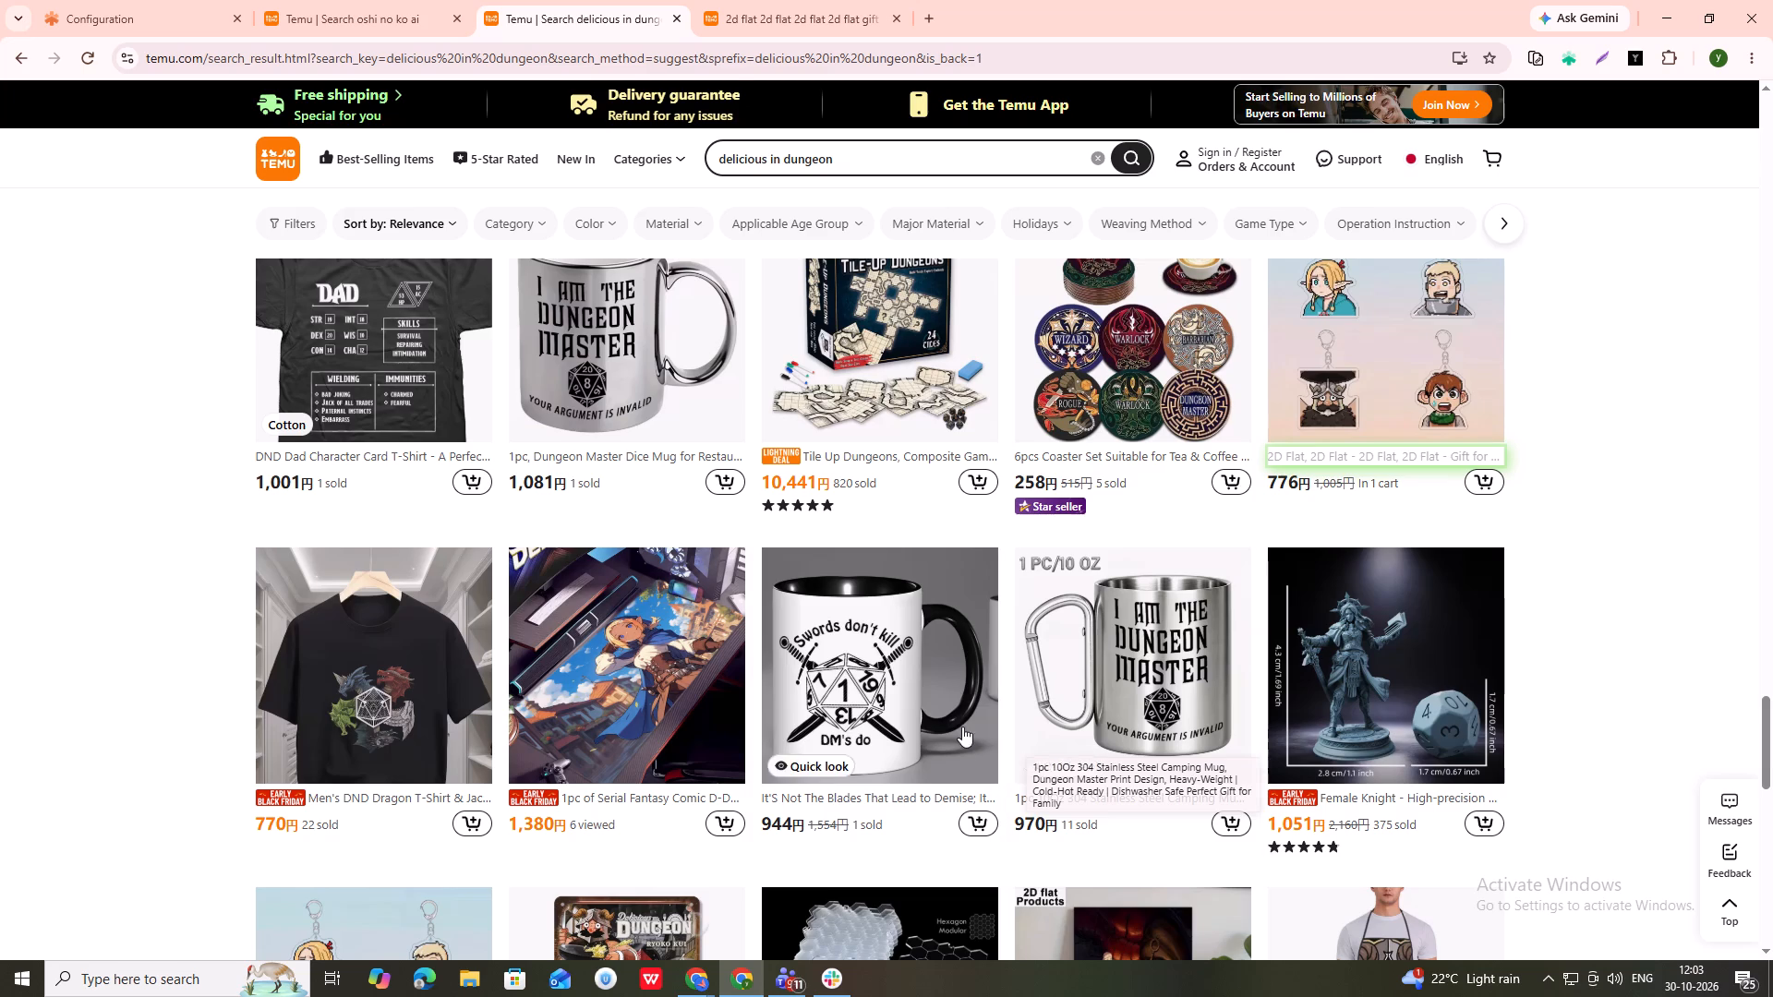
pyautogui.scroll(-4, 1087, 650)
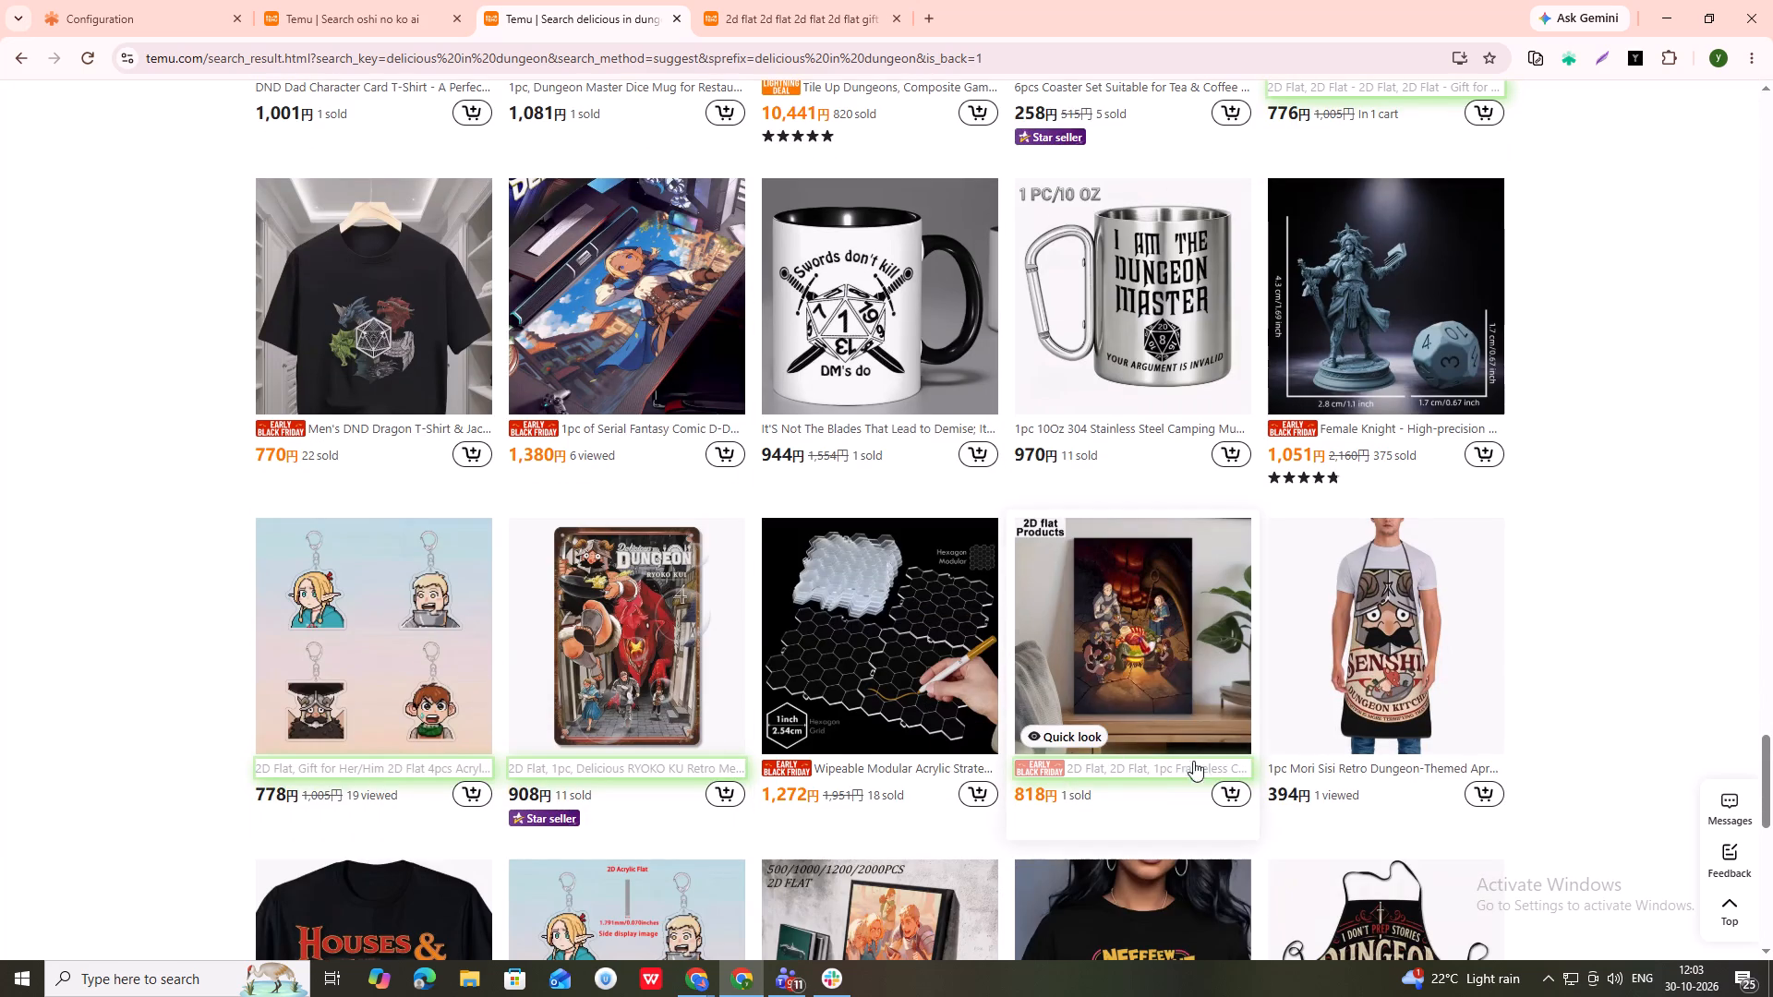
pyautogui.rightClick(1365, 766)
pyautogui.click(1435, 654)
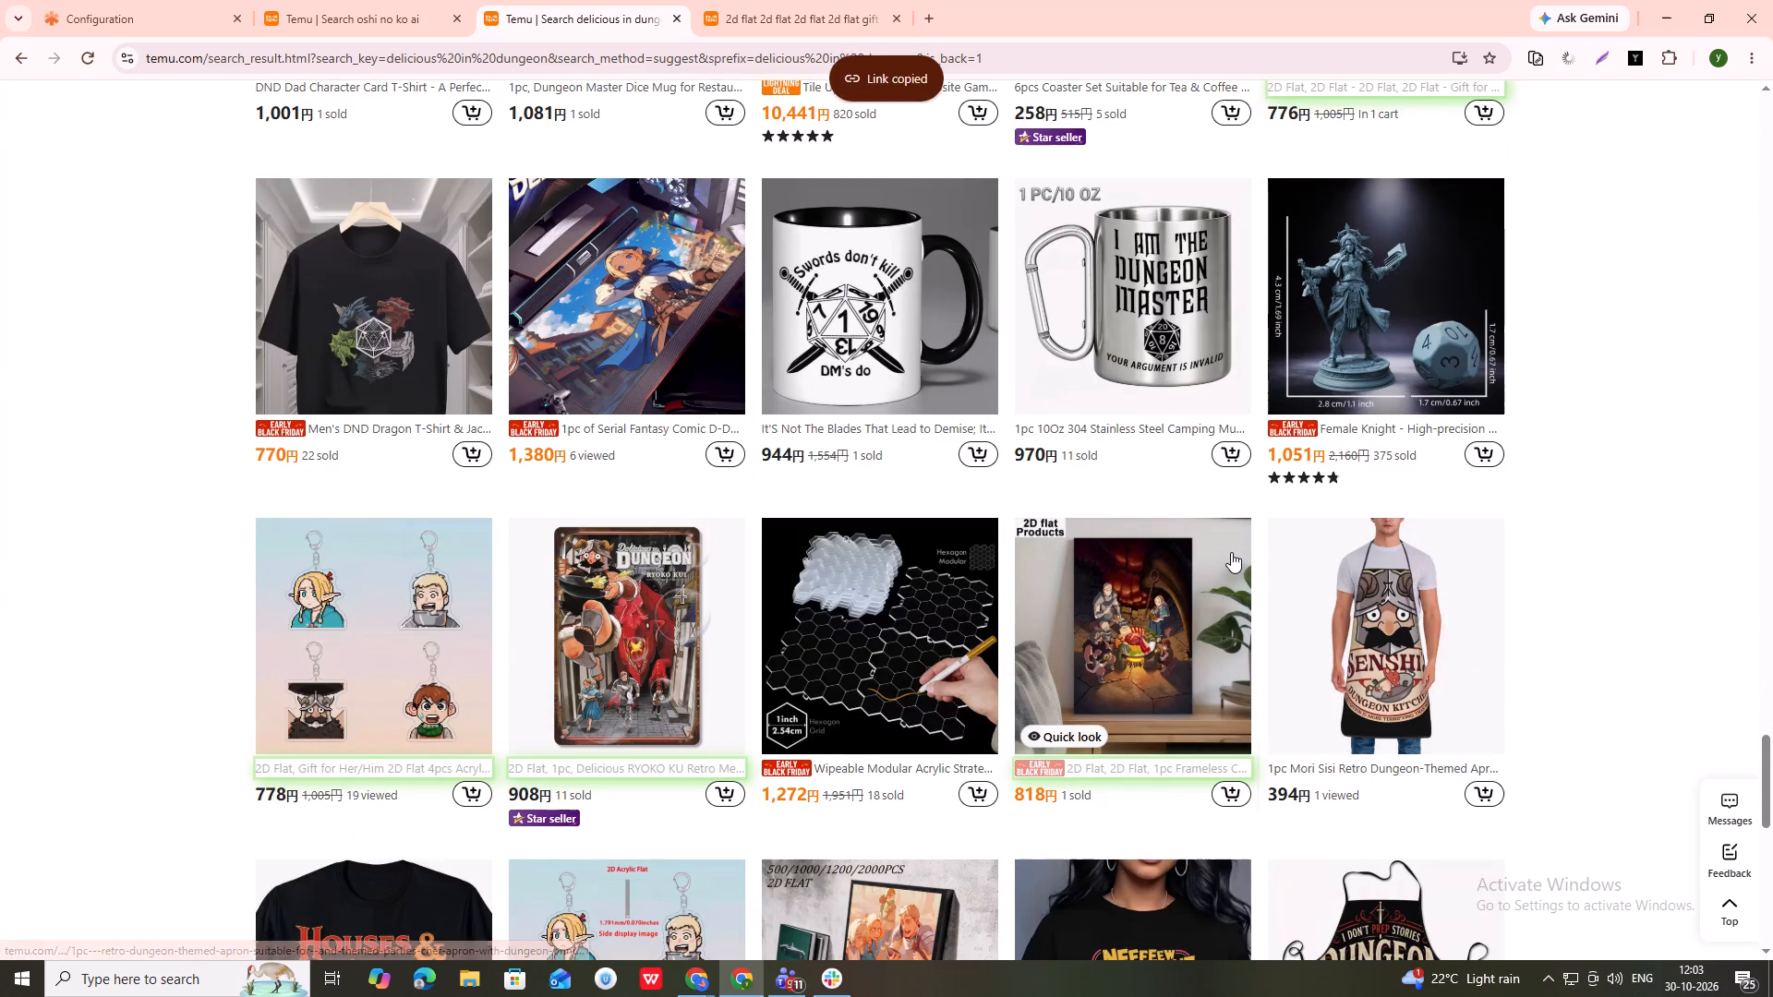
# Switch to the Manual Detection Records sheet and paste the Senshi apron link into the Links column of row 102840.
pyautogui.hotkey('alt', 'Tab')
pyautogui.hotkey('ctrl', 'v')
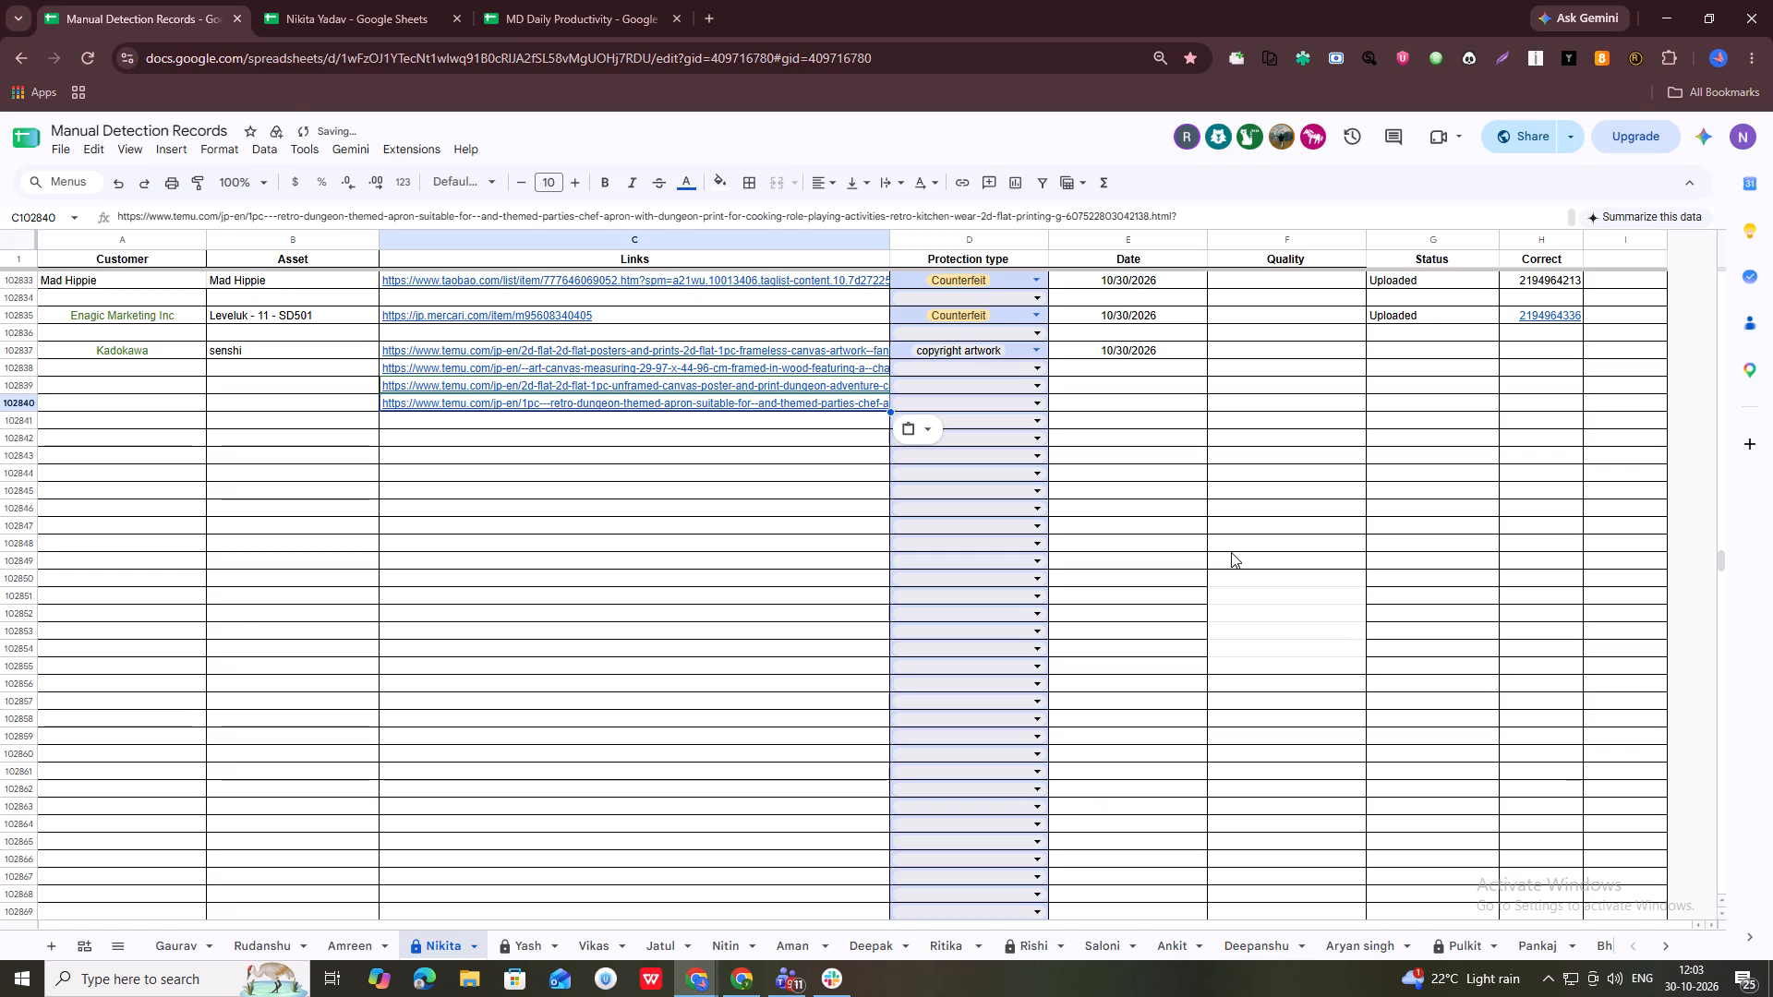
pyautogui.press('Down')
# Return to Temu and examine the remaining loaded Delicious in Dungeon results below the Senshi apron for unmarked infringing listings.
pyautogui.hotkey('alt', 'Tab')
pyautogui.press('Down')
pyautogui.press('Down')
pyautogui.press('Down')
pyautogui.press('Down')
pyautogui.press('Down')
pyautogui.press('Down')
pyautogui.press('Down')
pyautogui.press('Down')
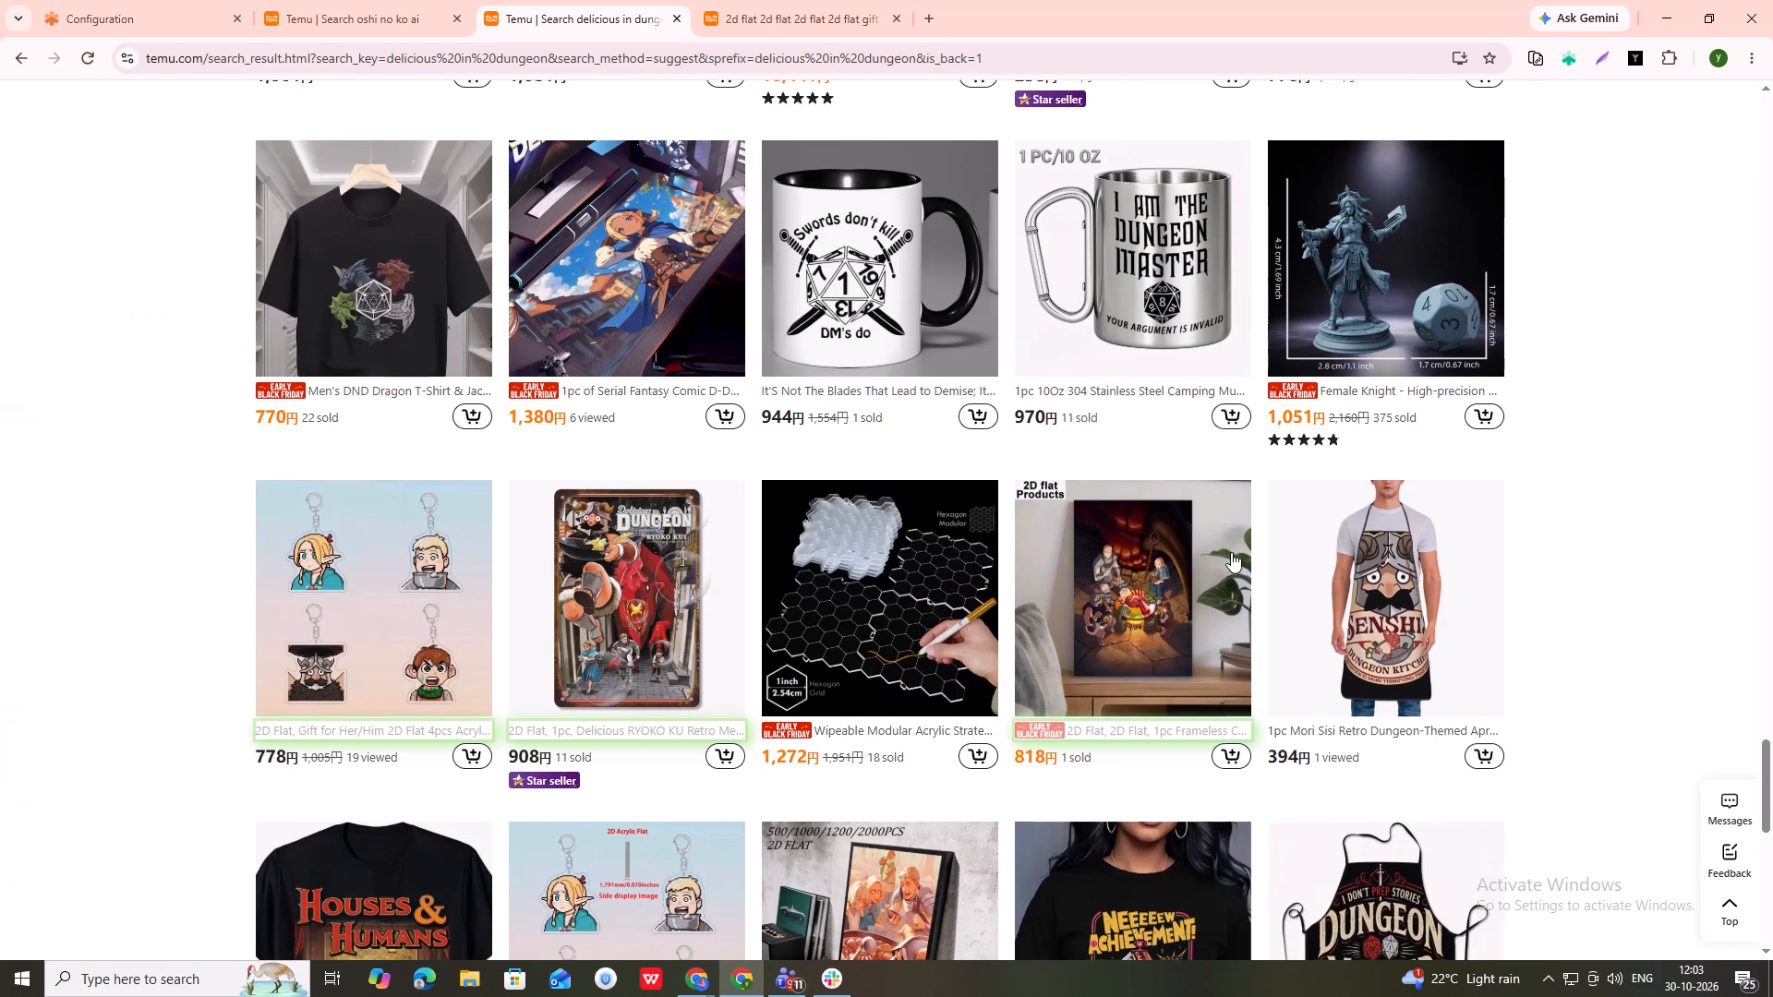
pyautogui.press('Down')
pyautogui.press('Down')
pyautogui.press('Down')
pyautogui.press('Down')
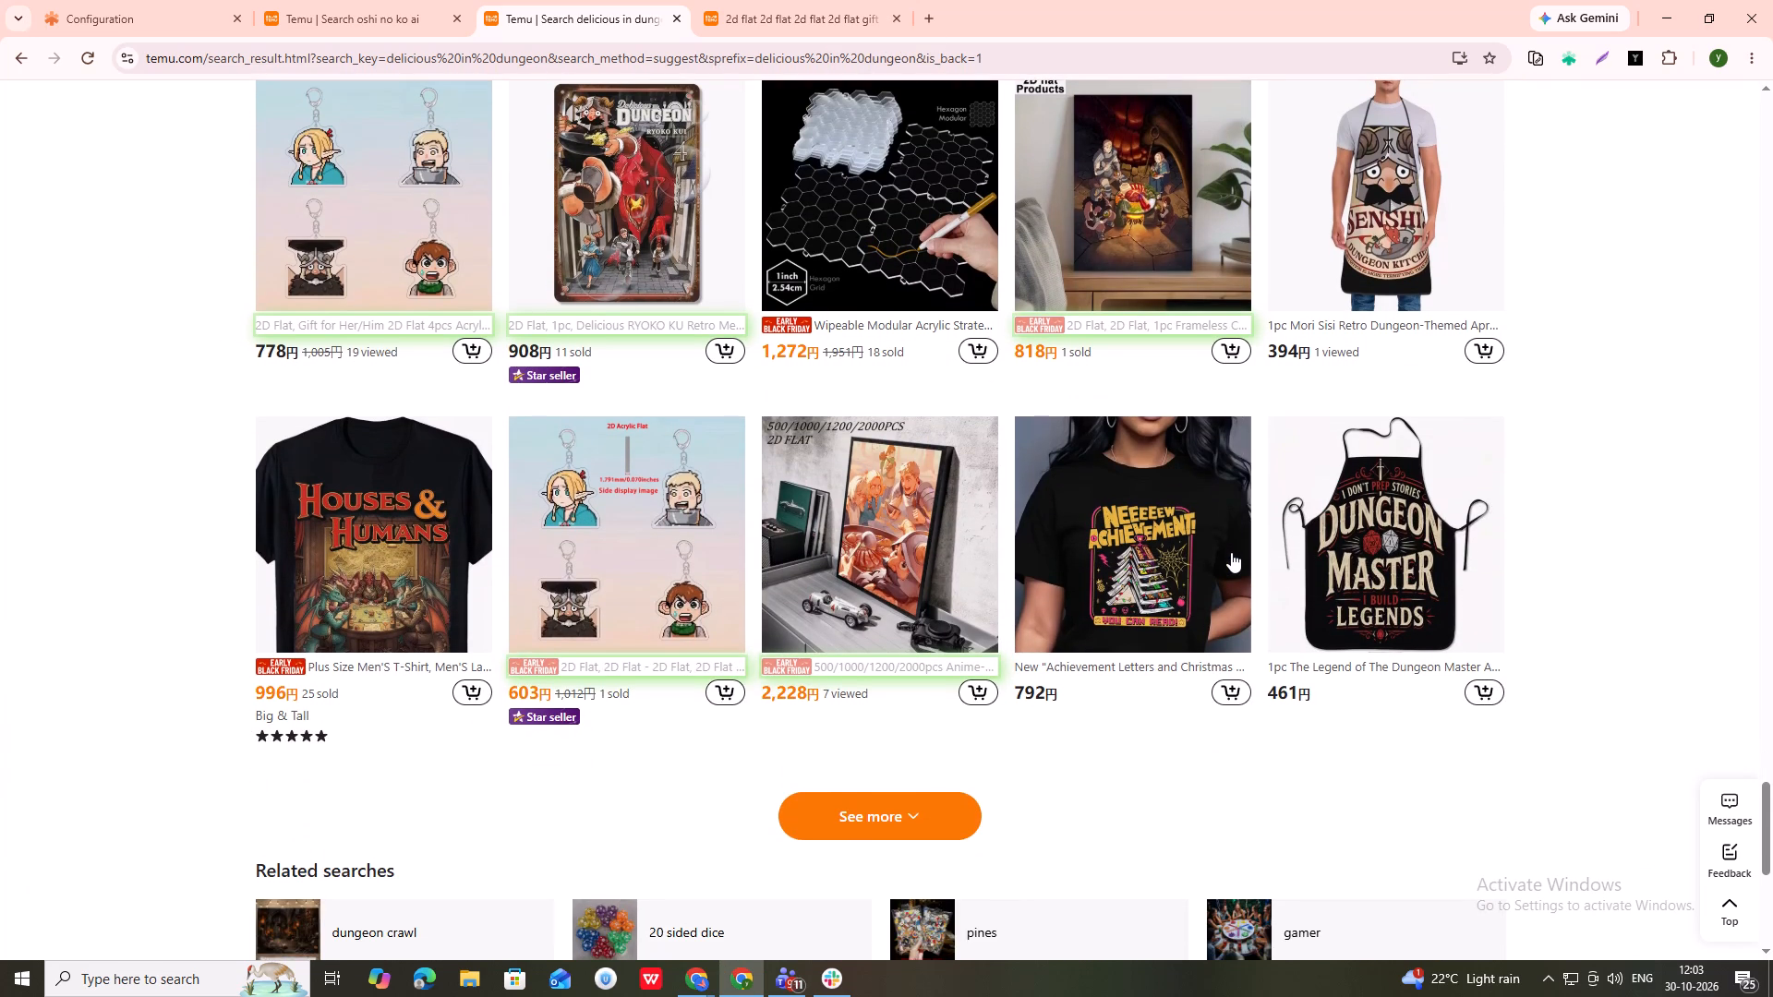
# Load another batch of Delicious in Dungeon results and examine it for infringing listings without plugin marks.
pyautogui.click(894, 818)
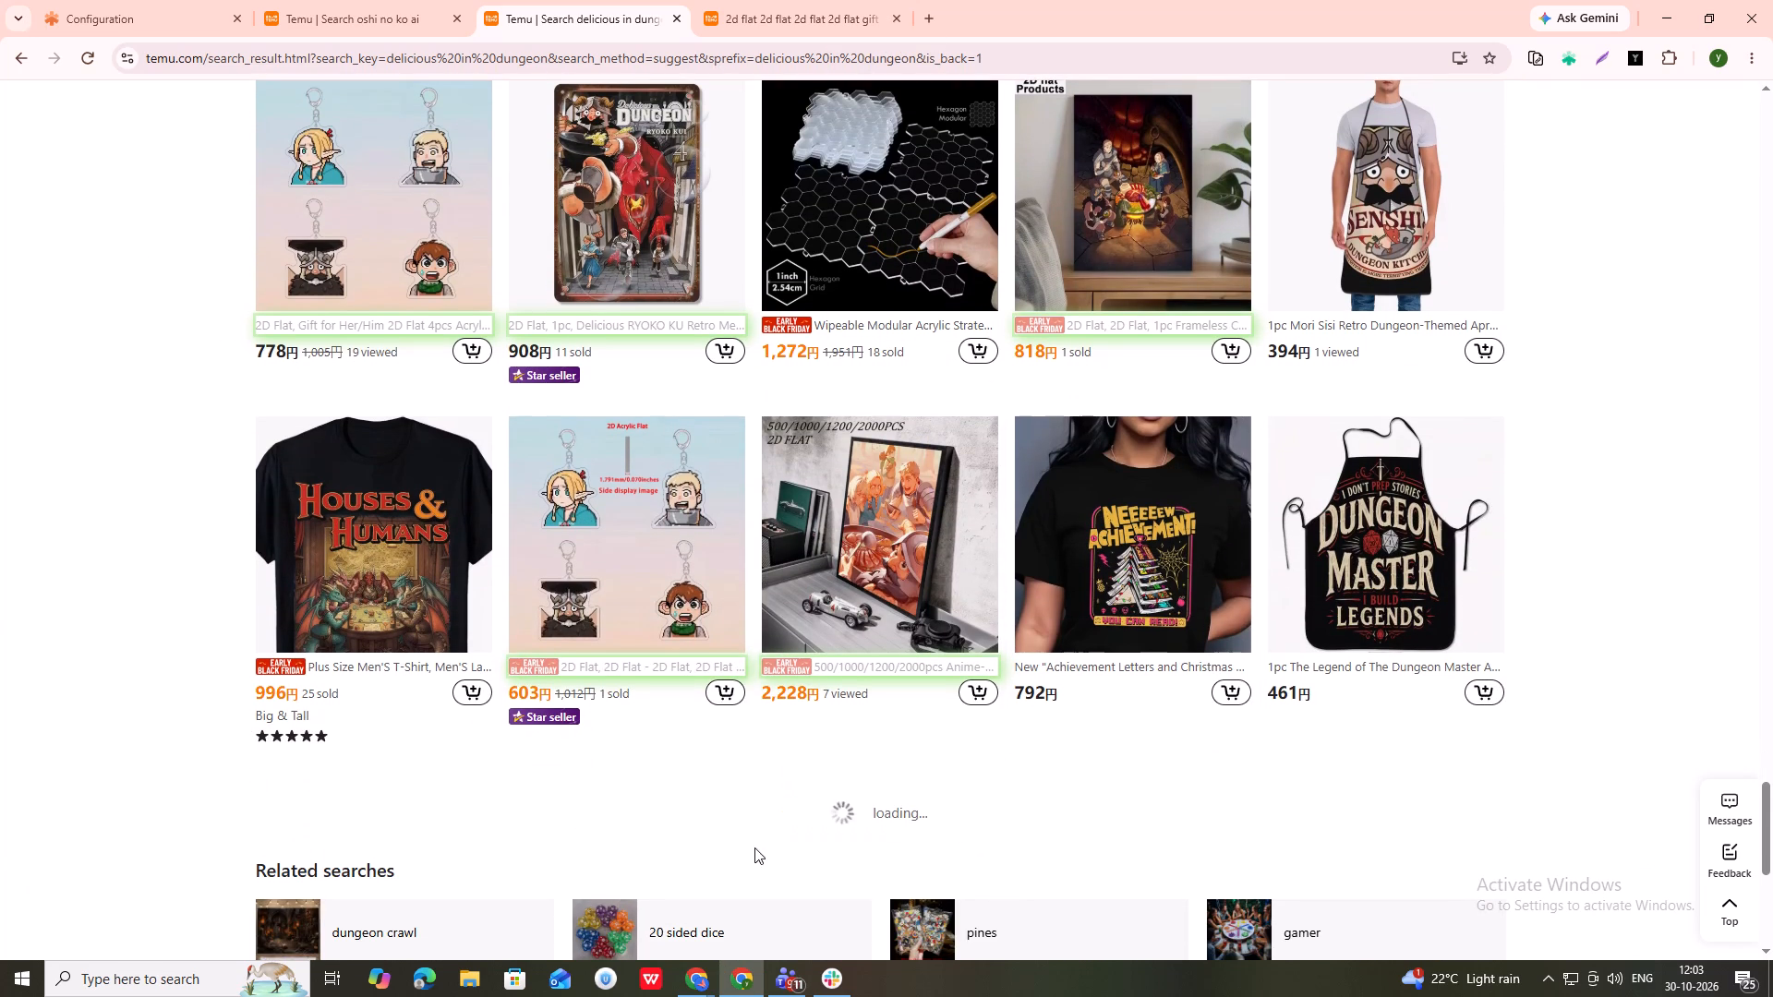
pyautogui.press('Down')
pyautogui.press('Down')
pyautogui.press('Down')
pyautogui.press('Down')
pyautogui.press('Down')
pyautogui.press('Down')
pyautogui.press('Down')
pyautogui.press('Down')
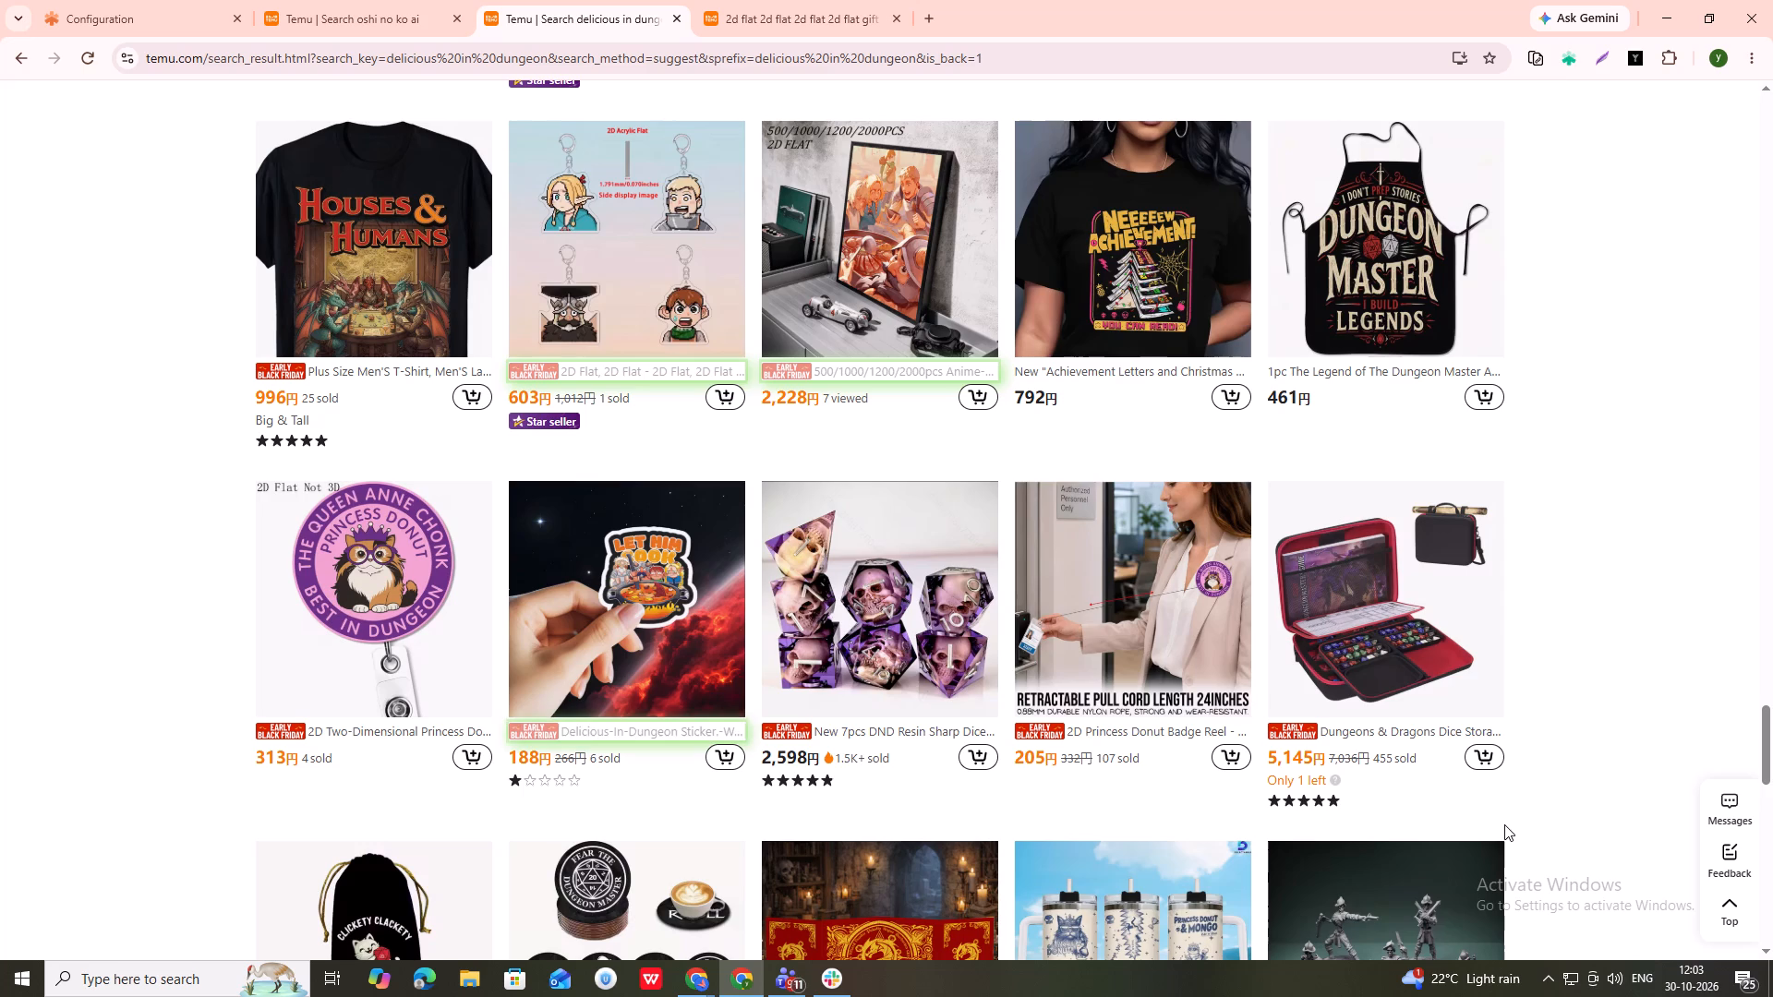
pyautogui.press('Down')
pyautogui.press('Down')
pyautogui.press('Down')
pyautogui.press('Down')
pyautogui.press('Down')
pyautogui.press('Down')
pyautogui.press('Down')
pyautogui.press('Down')
pyautogui.press('Down')
pyautogui.press('Down')
pyautogui.press('Down')
pyautogui.press('Down')
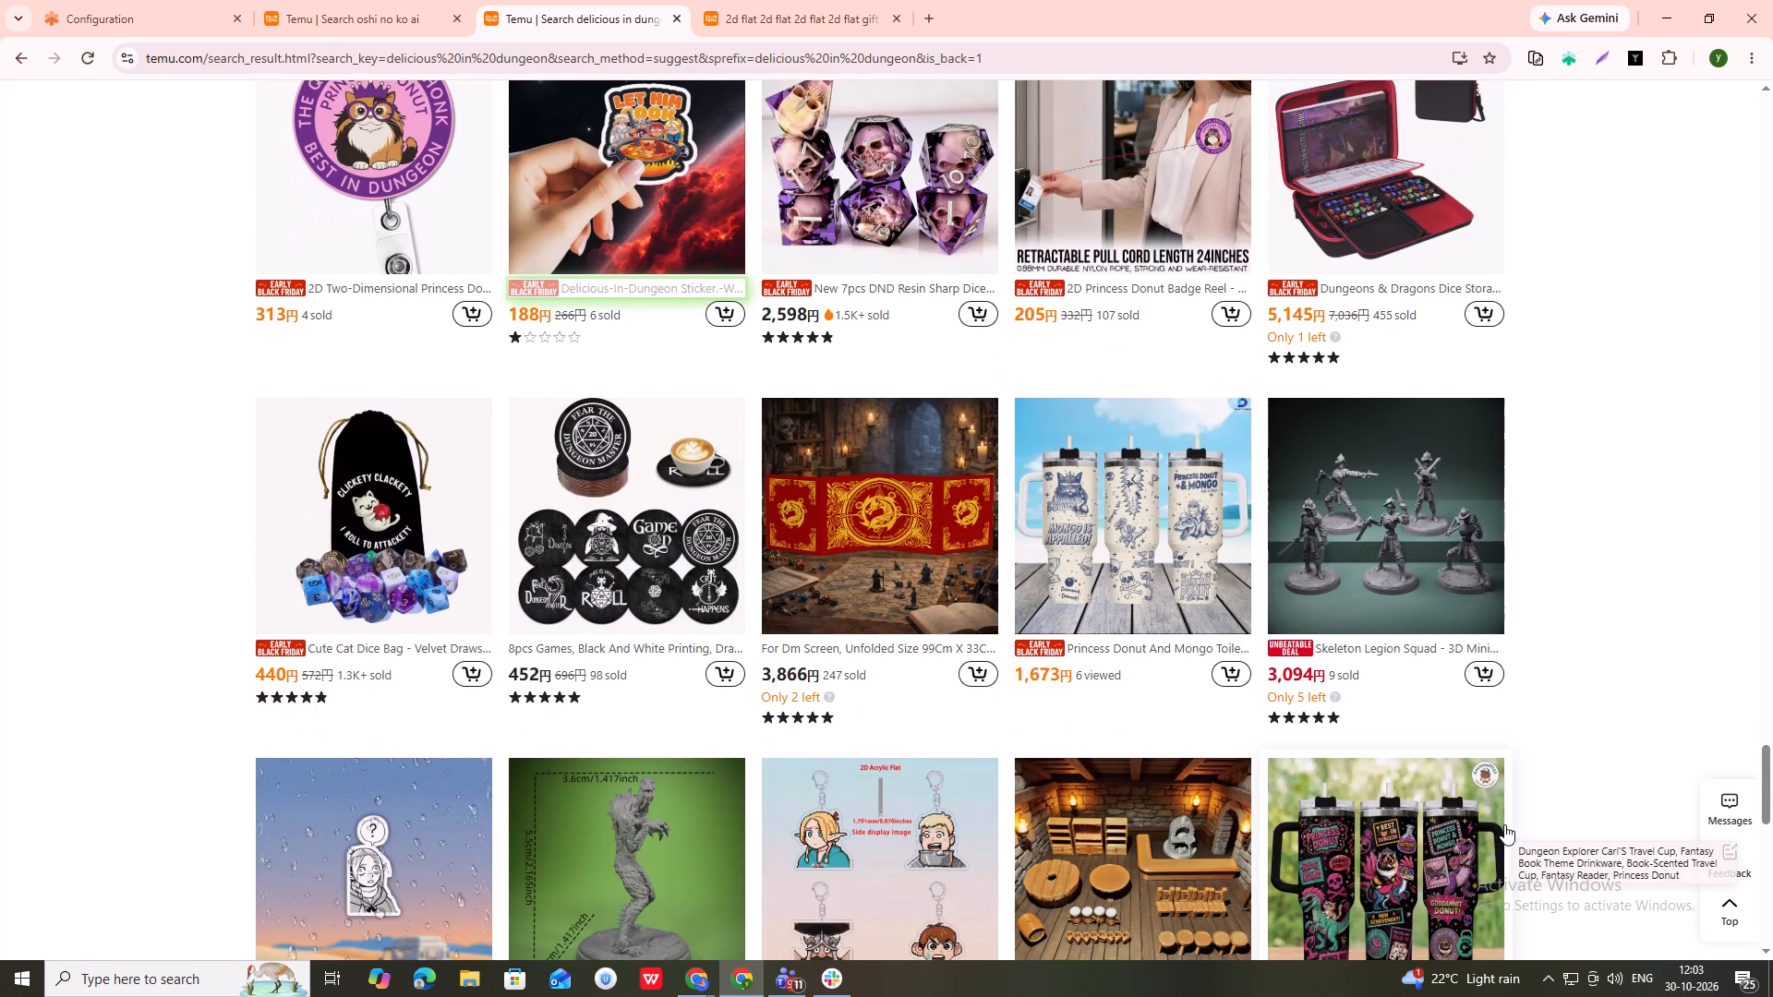
pyautogui.press('Down')
pyautogui.press('Down')
pyautogui.press('Down')
pyautogui.press('Down')
pyautogui.press('Down')
pyautogui.press('Down')
pyautogui.press('Down')
pyautogui.press('Down')
pyautogui.press('Down')
pyautogui.press('Down')
pyautogui.press('Down')
pyautogui.press('Down')
pyautogui.press('Down')
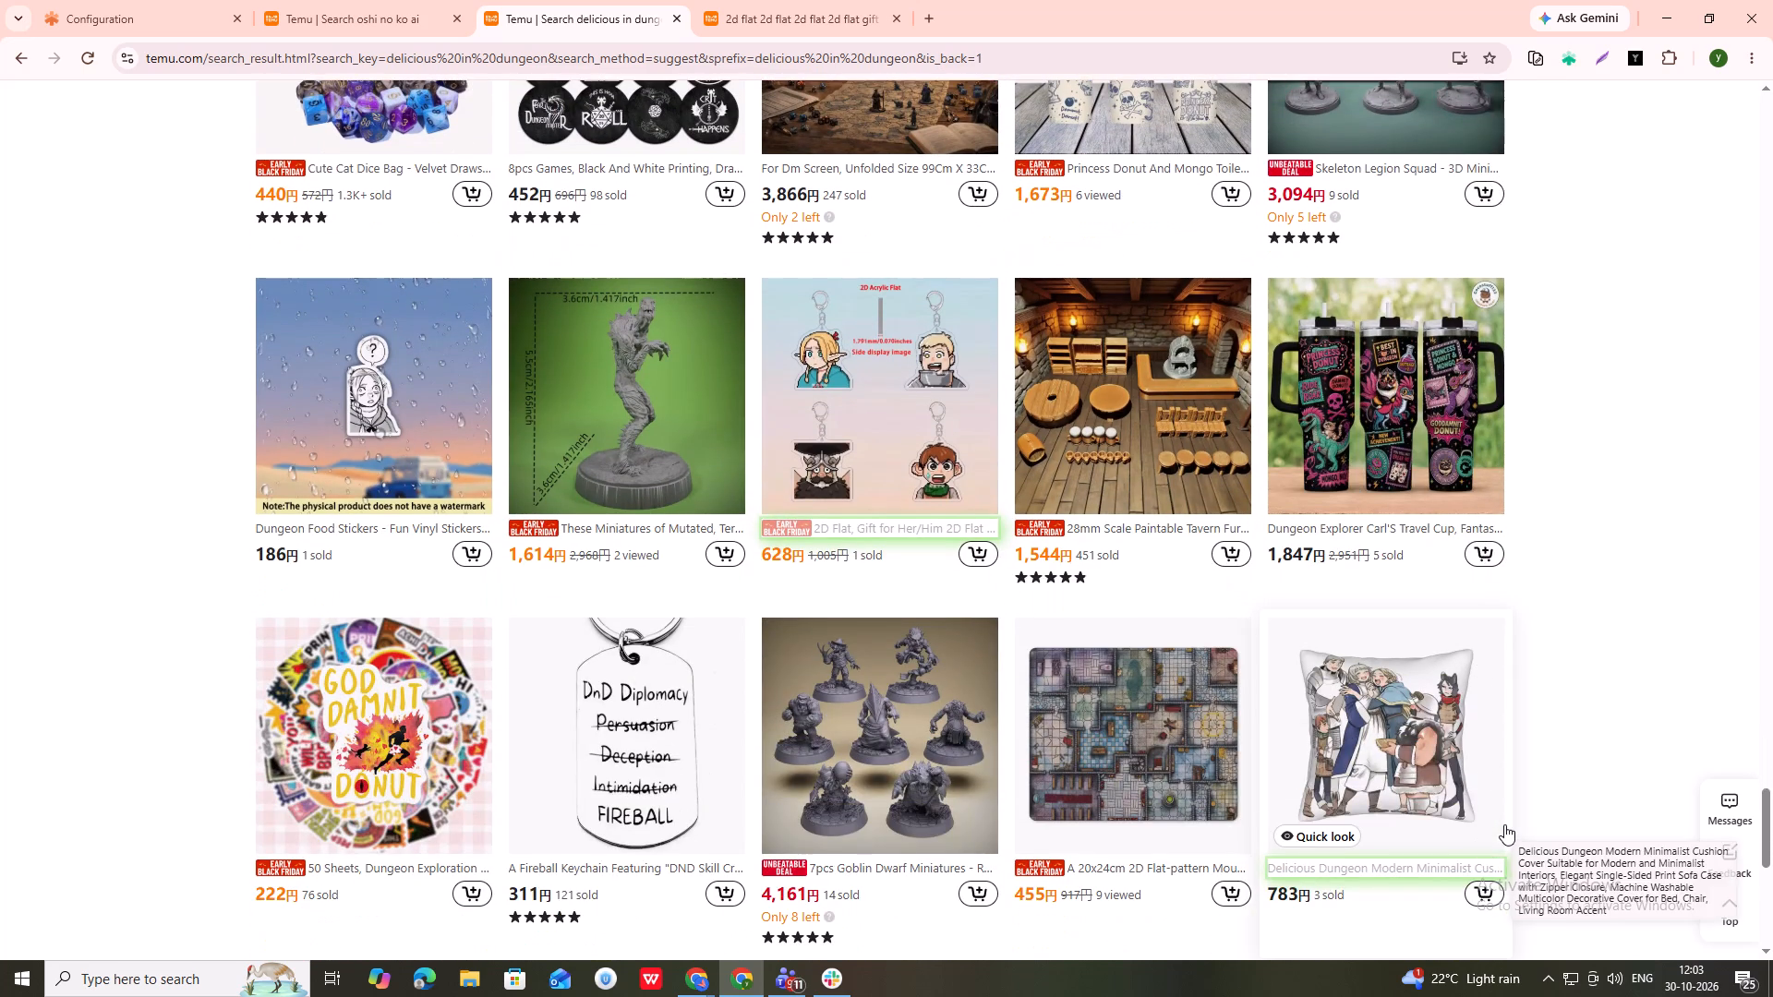
pyautogui.scroll(-5, 1212, 679)
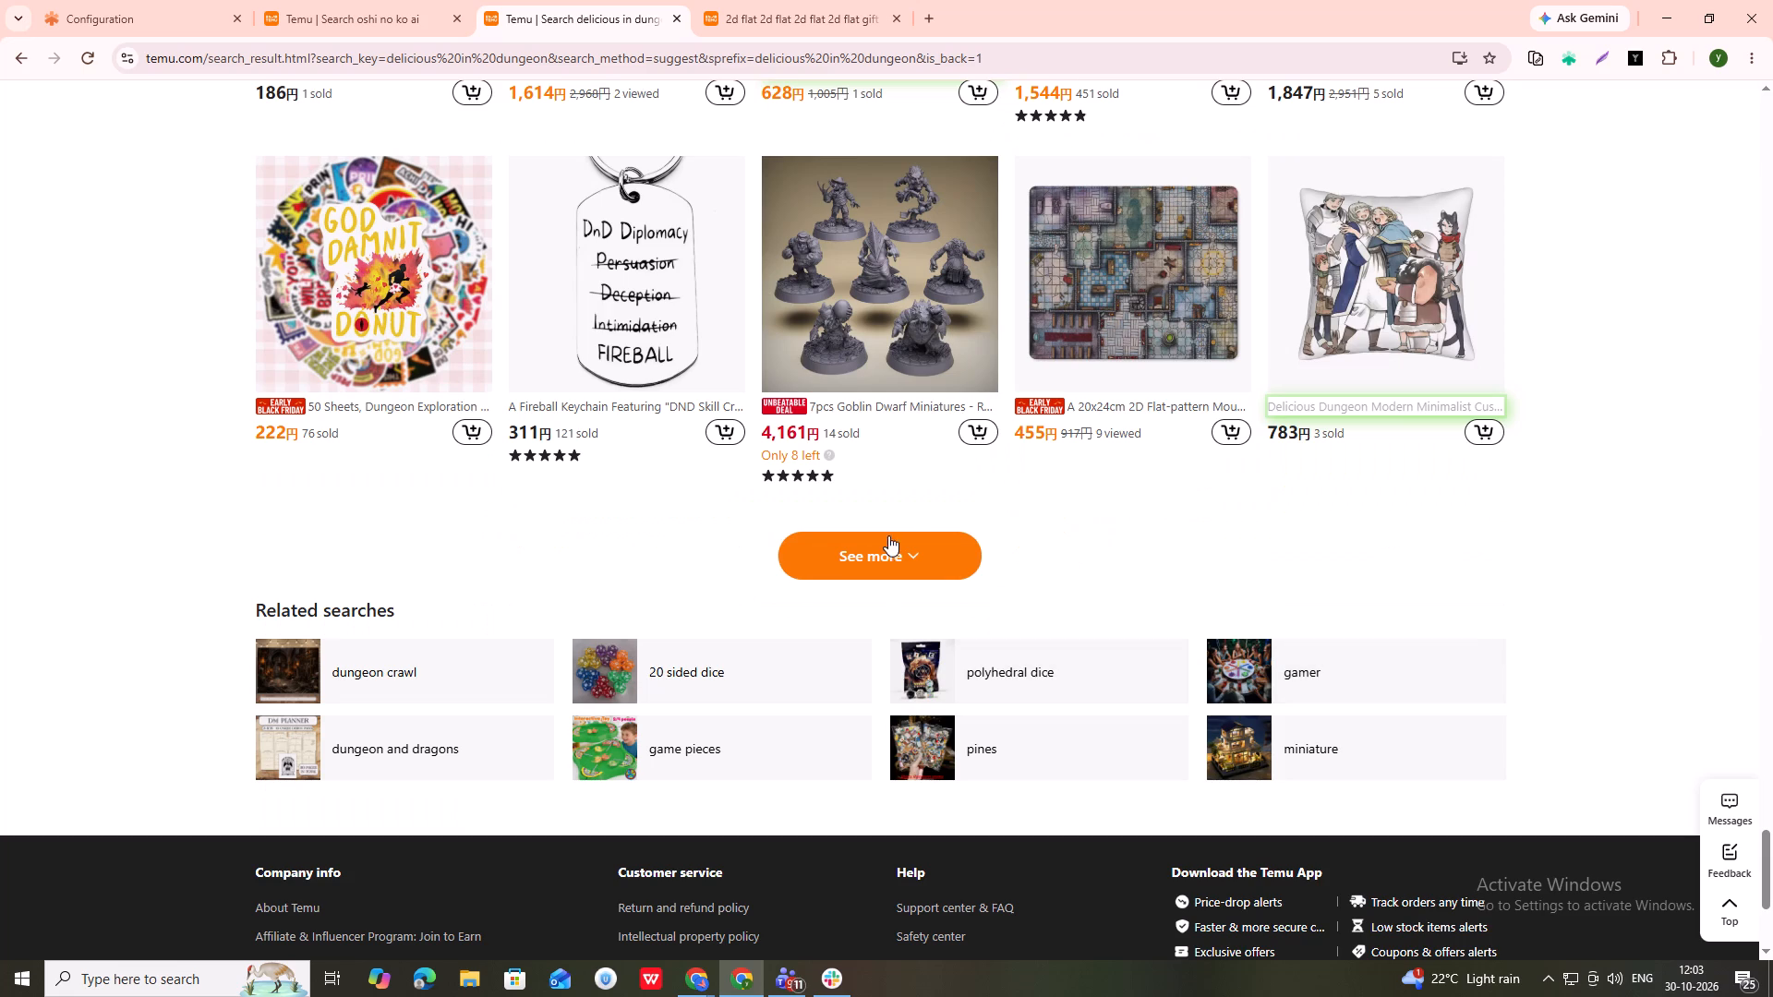
# Load two further batches of Delicious in Dungeon results and check the plugin marks on the newly loaded listings.
pyautogui.click(890, 563)
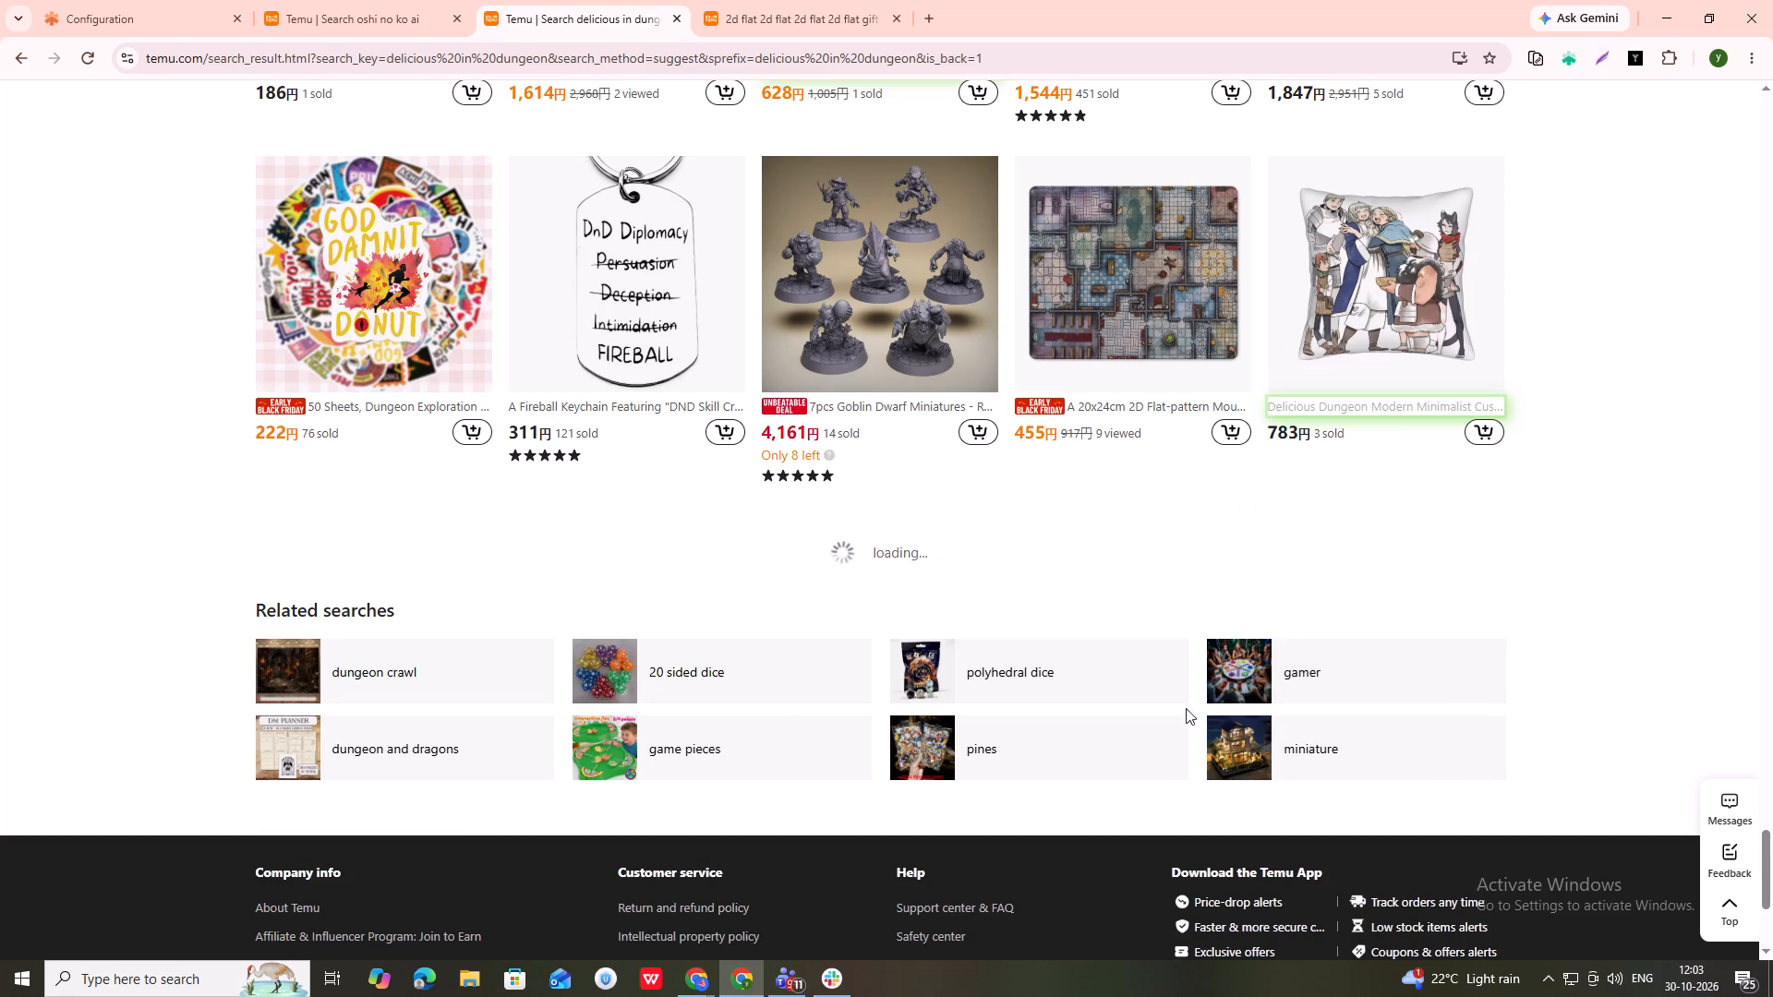
pyautogui.scroll(-2, 1152, 592)
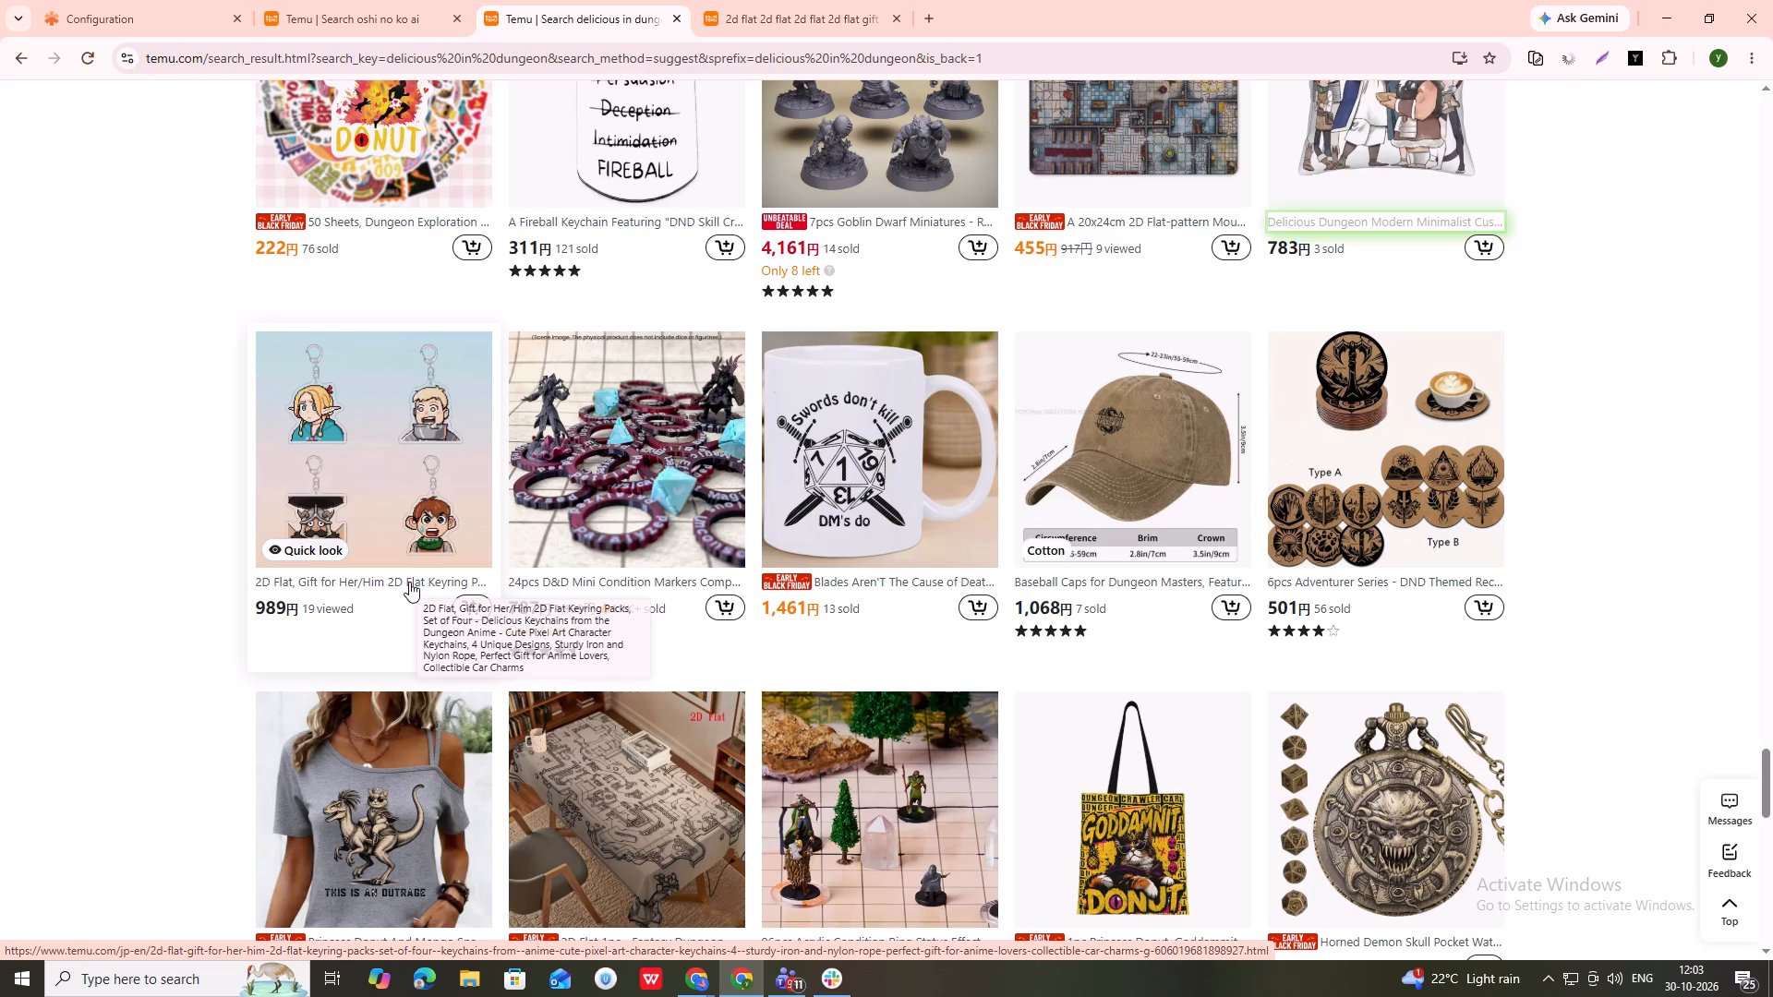
pyautogui.scroll(-6, 802, 606)
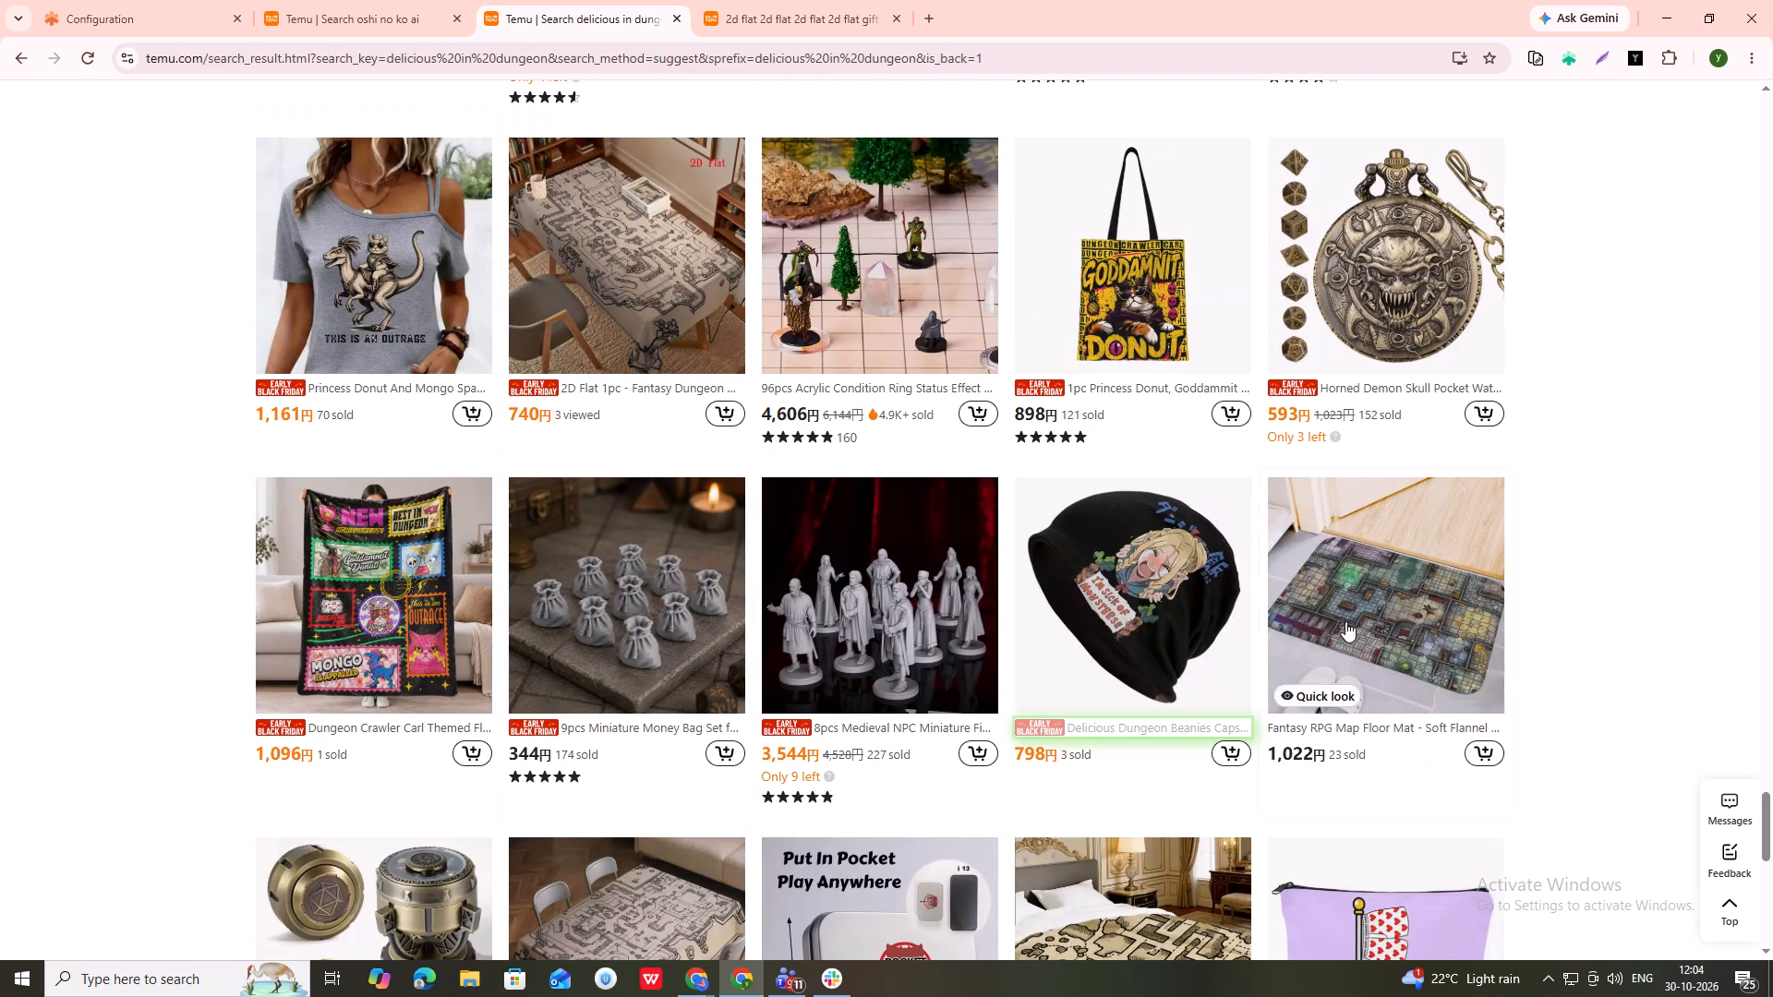
pyautogui.scroll(-5, 921, 693)
pyautogui.scroll(4, 629, 697)
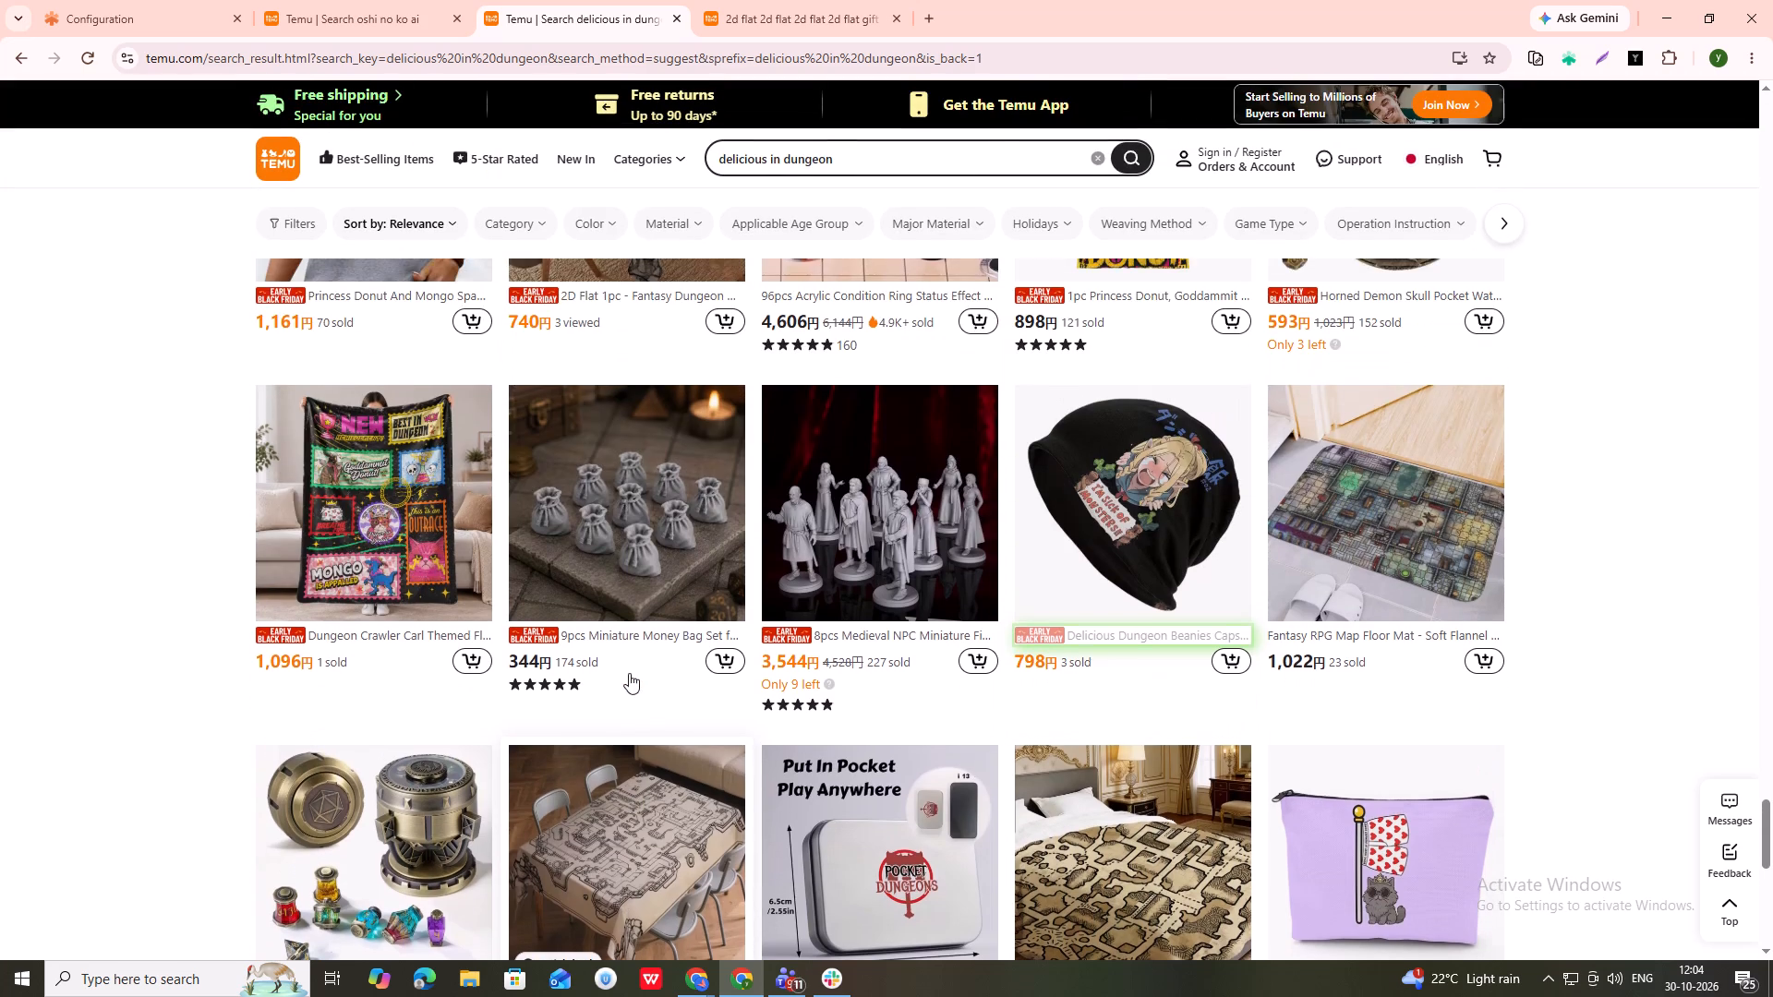
pyautogui.scroll(-6, 935, 654)
pyautogui.click(885, 560)
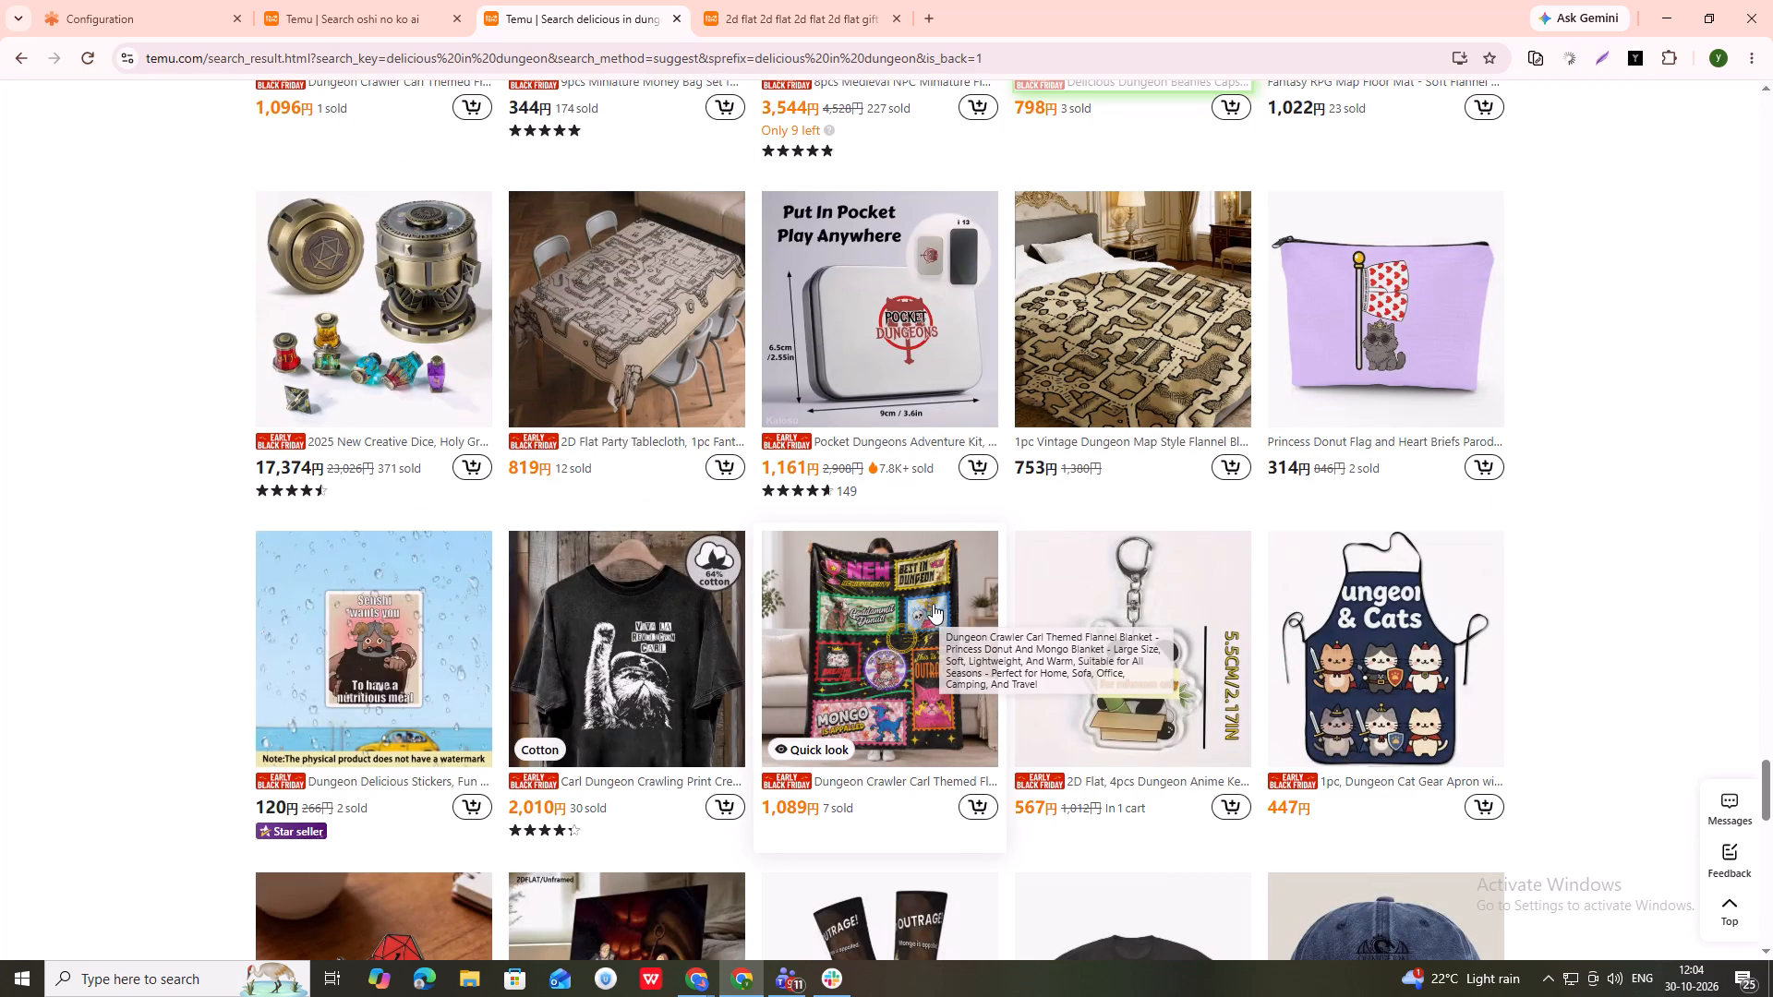
pyautogui.scroll(-3, 958, 619)
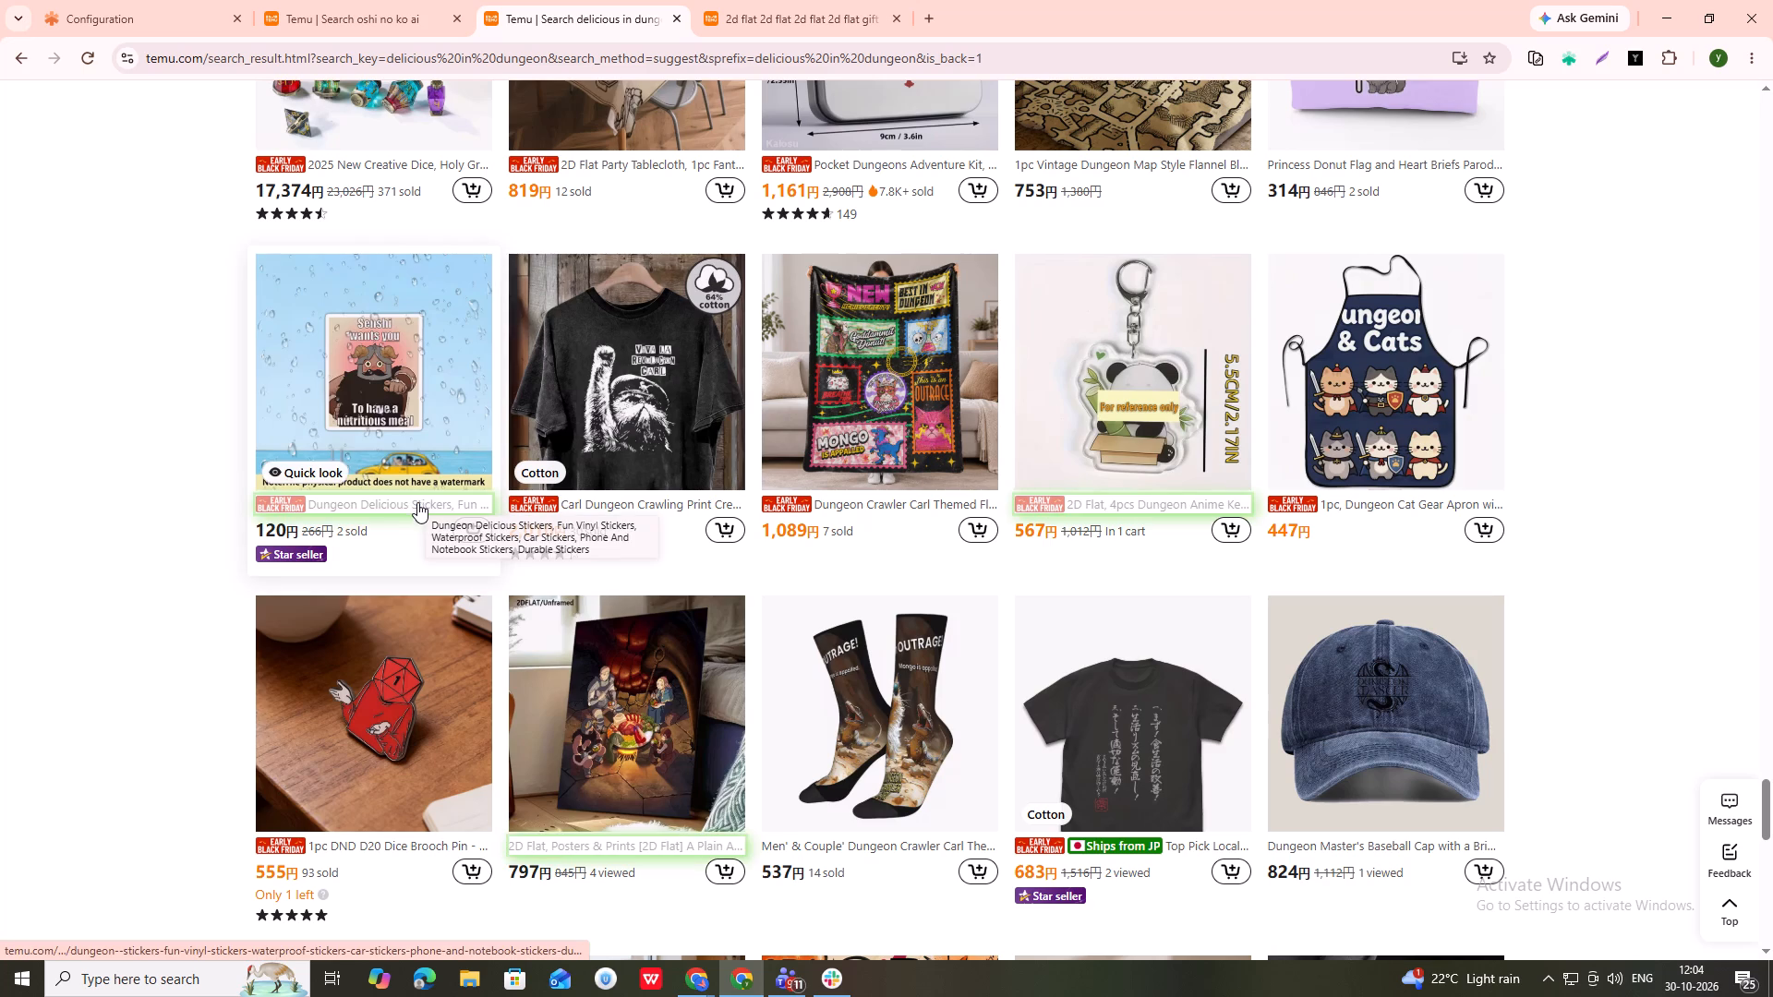
# Go to the opened 776円 four-character keychain listing and open its seller's shop page.
pyautogui.click(865, 0)
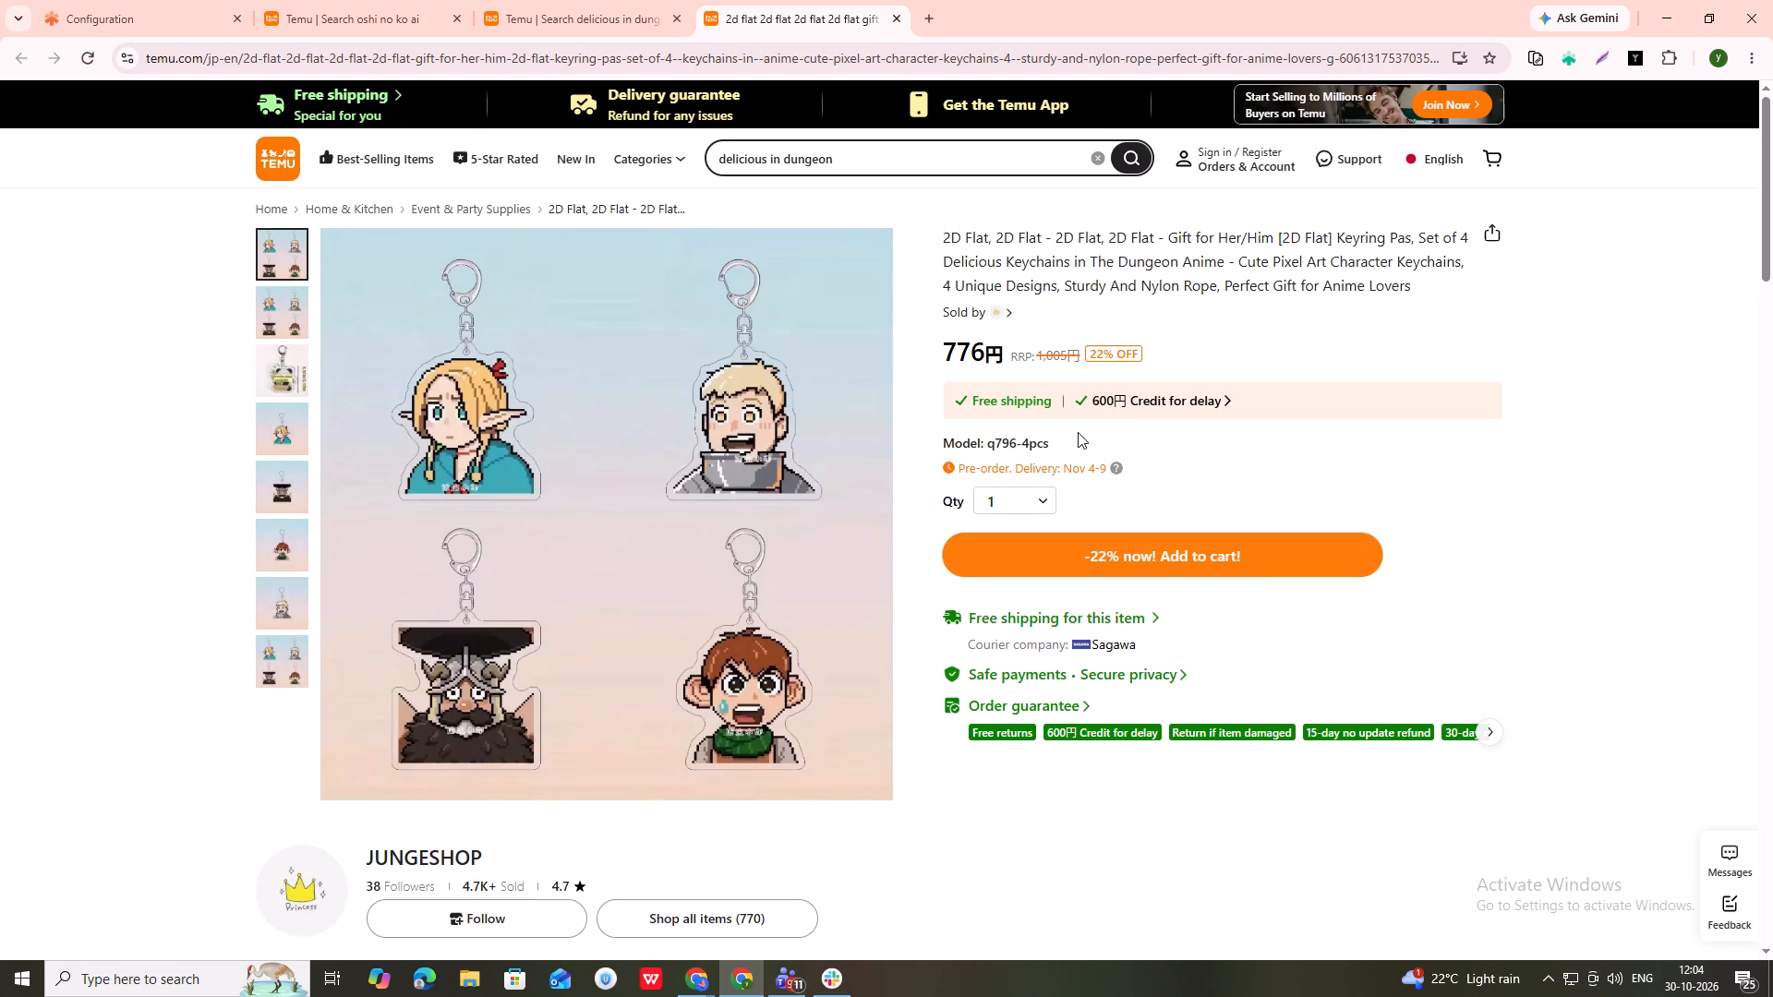
pyautogui.click(971, 306)
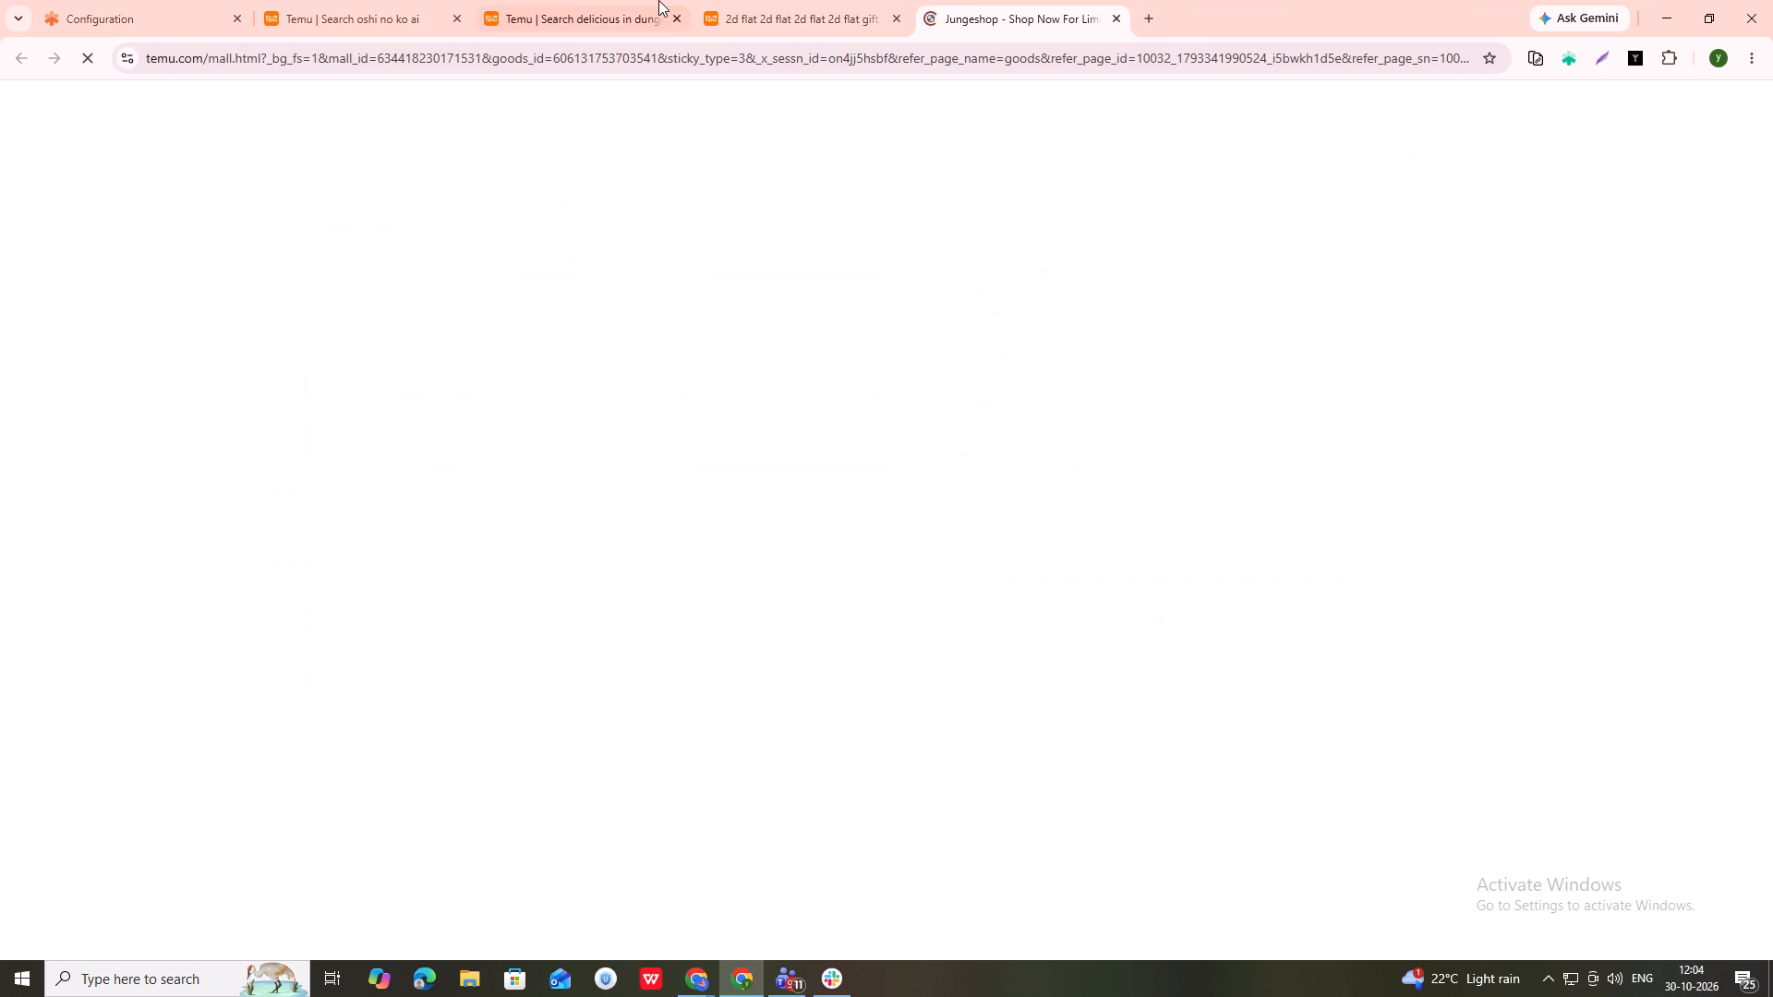
# From the 776円 listing's recommendations, copy the 472円 six-piece acrylic keychain set's link and paste it into Links row 102841 of Manual Detection Records.
pyautogui.click(778, 0)
pyautogui.rightClick(778, 0)
pyautogui.scroll(-13, 1023, 669)
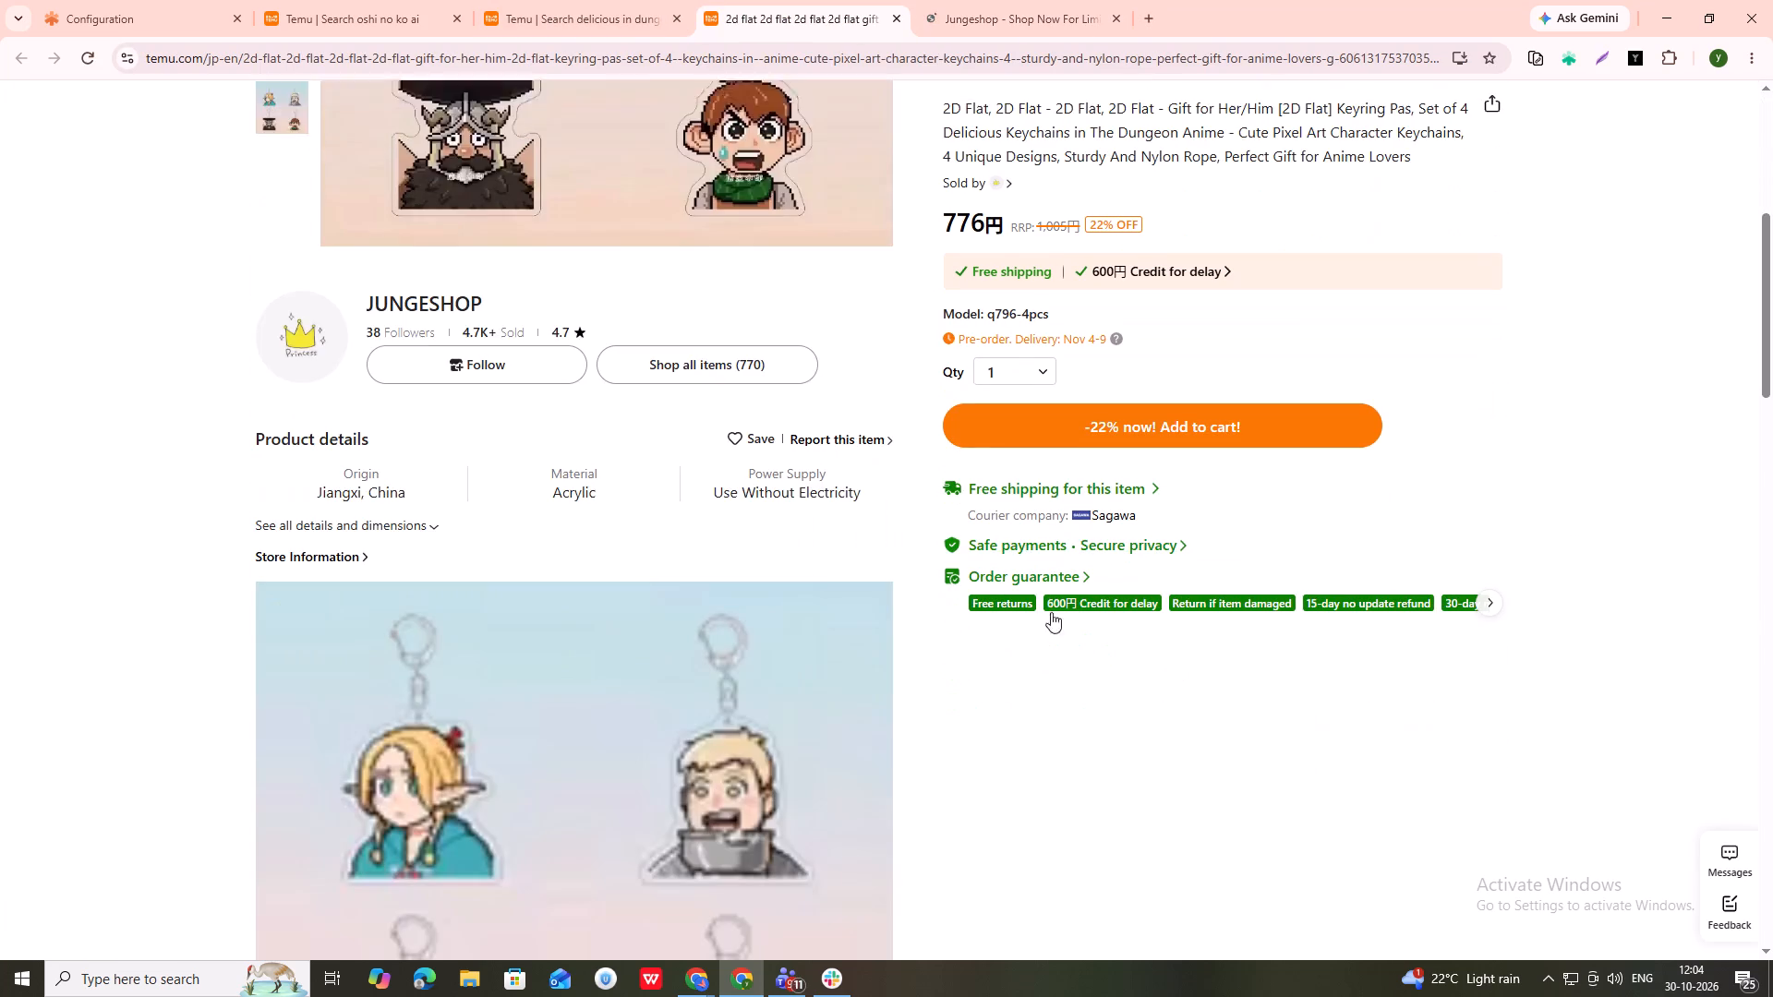
pyautogui.scroll(-6, 623, 674)
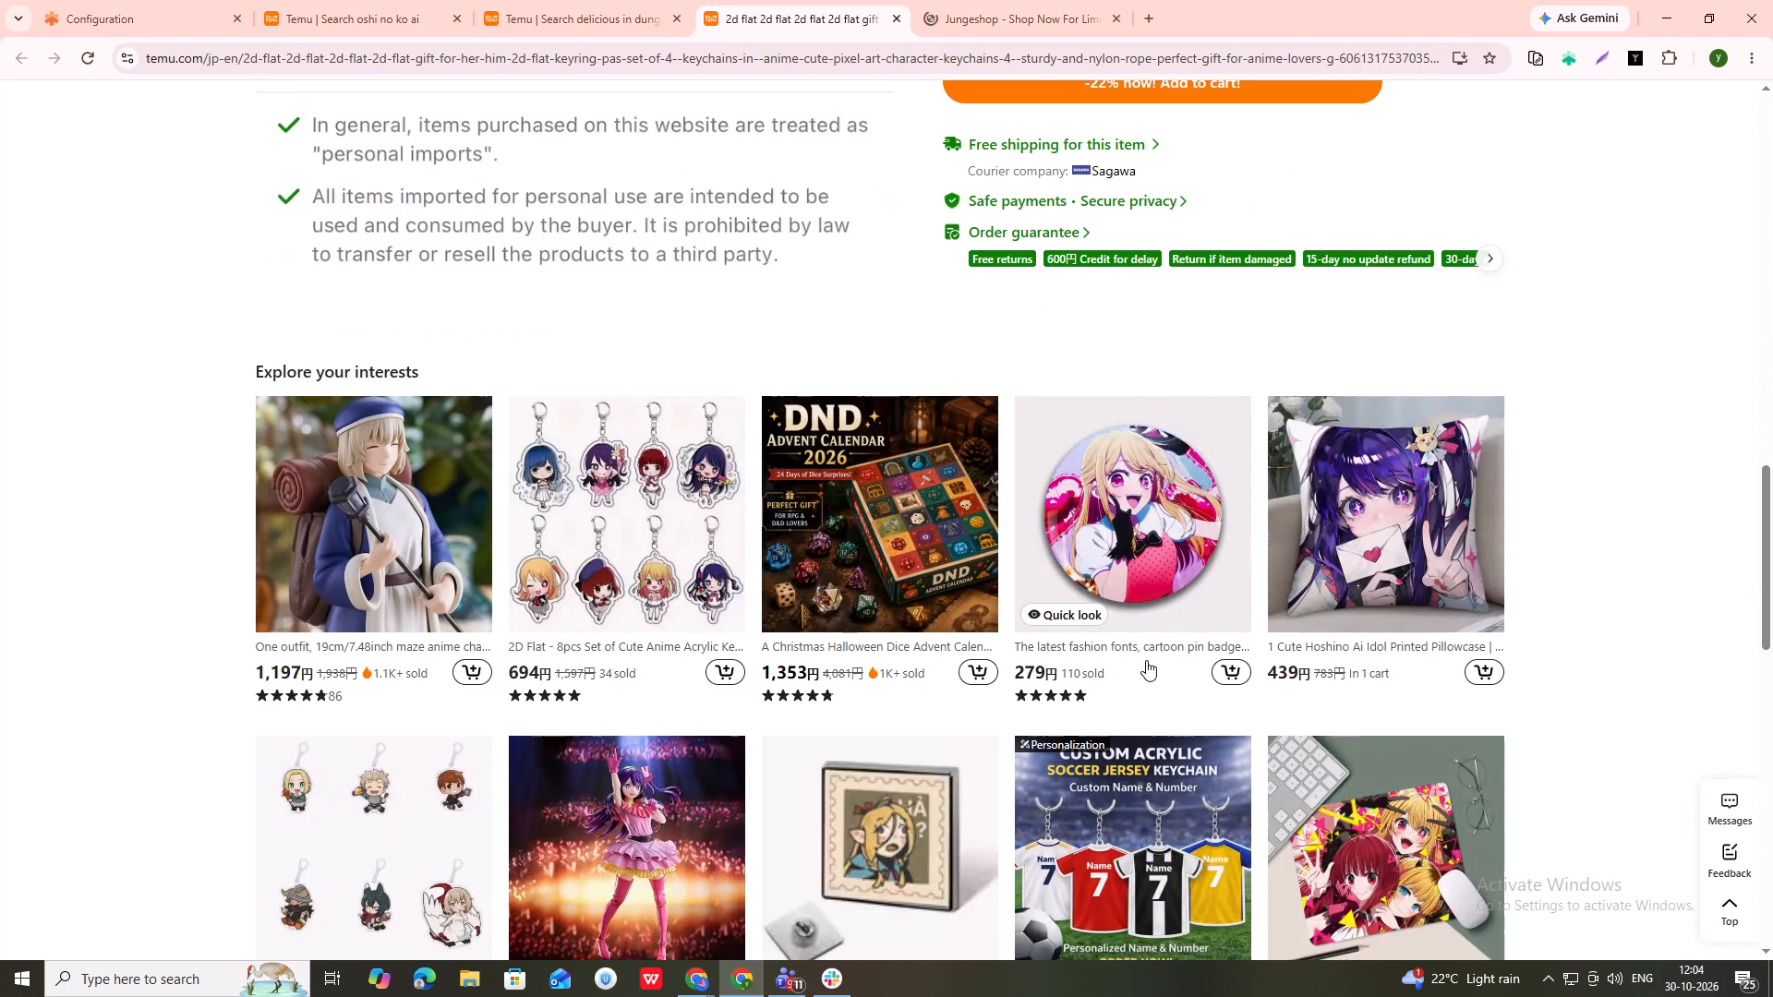
pyautogui.scroll(-5, 1302, 670)
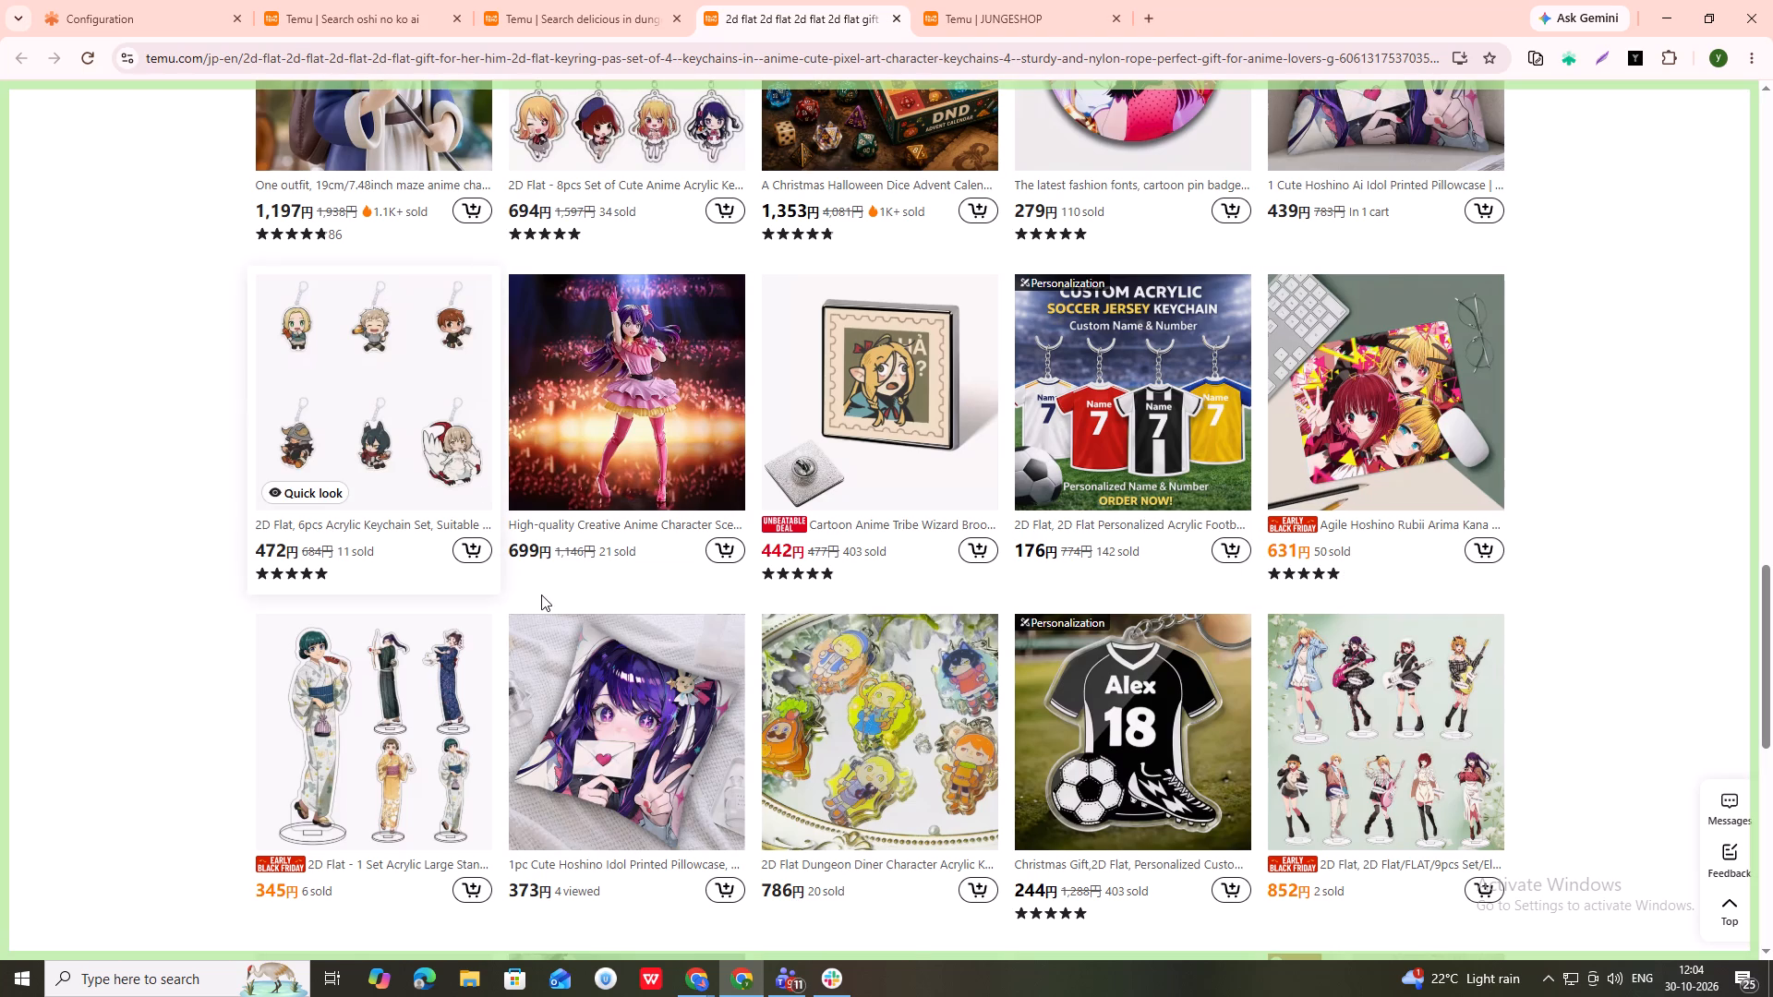
pyautogui.rightClick(453, 524)
pyautogui.click(549, 722)
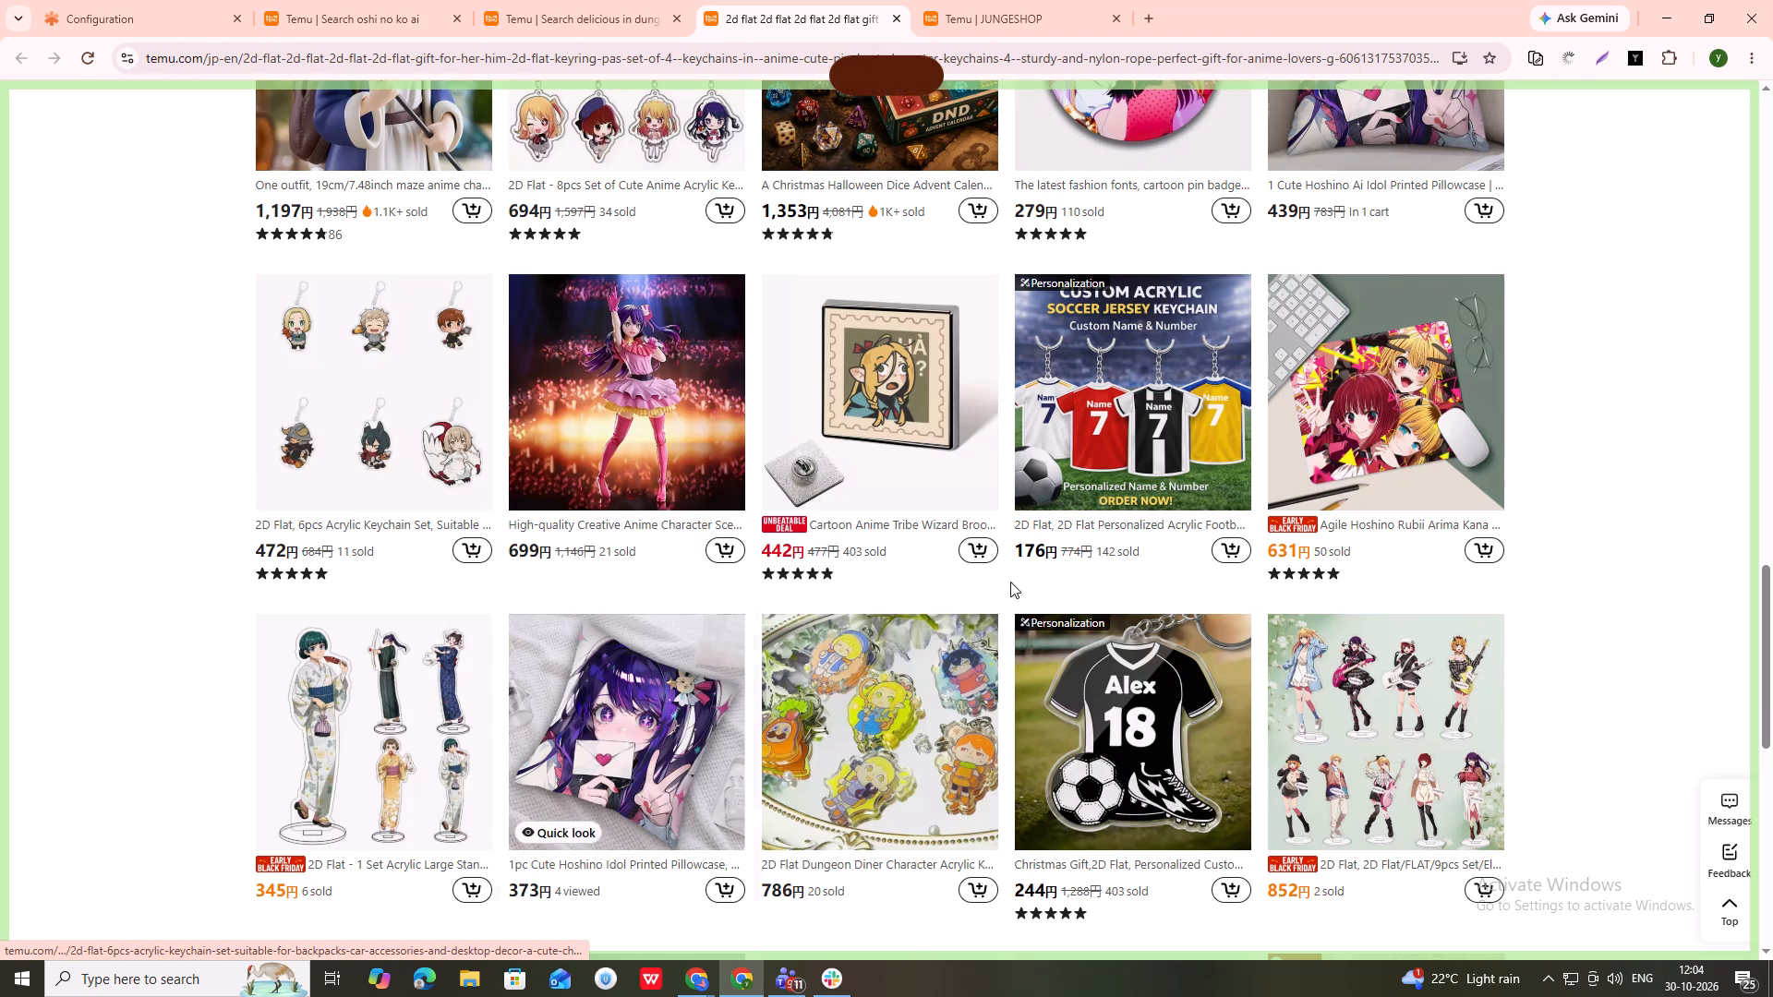
pyautogui.hotkey('alt', 'Tab')
pyautogui.hotkey('ctrl', 'v')
pyautogui.press('Down')
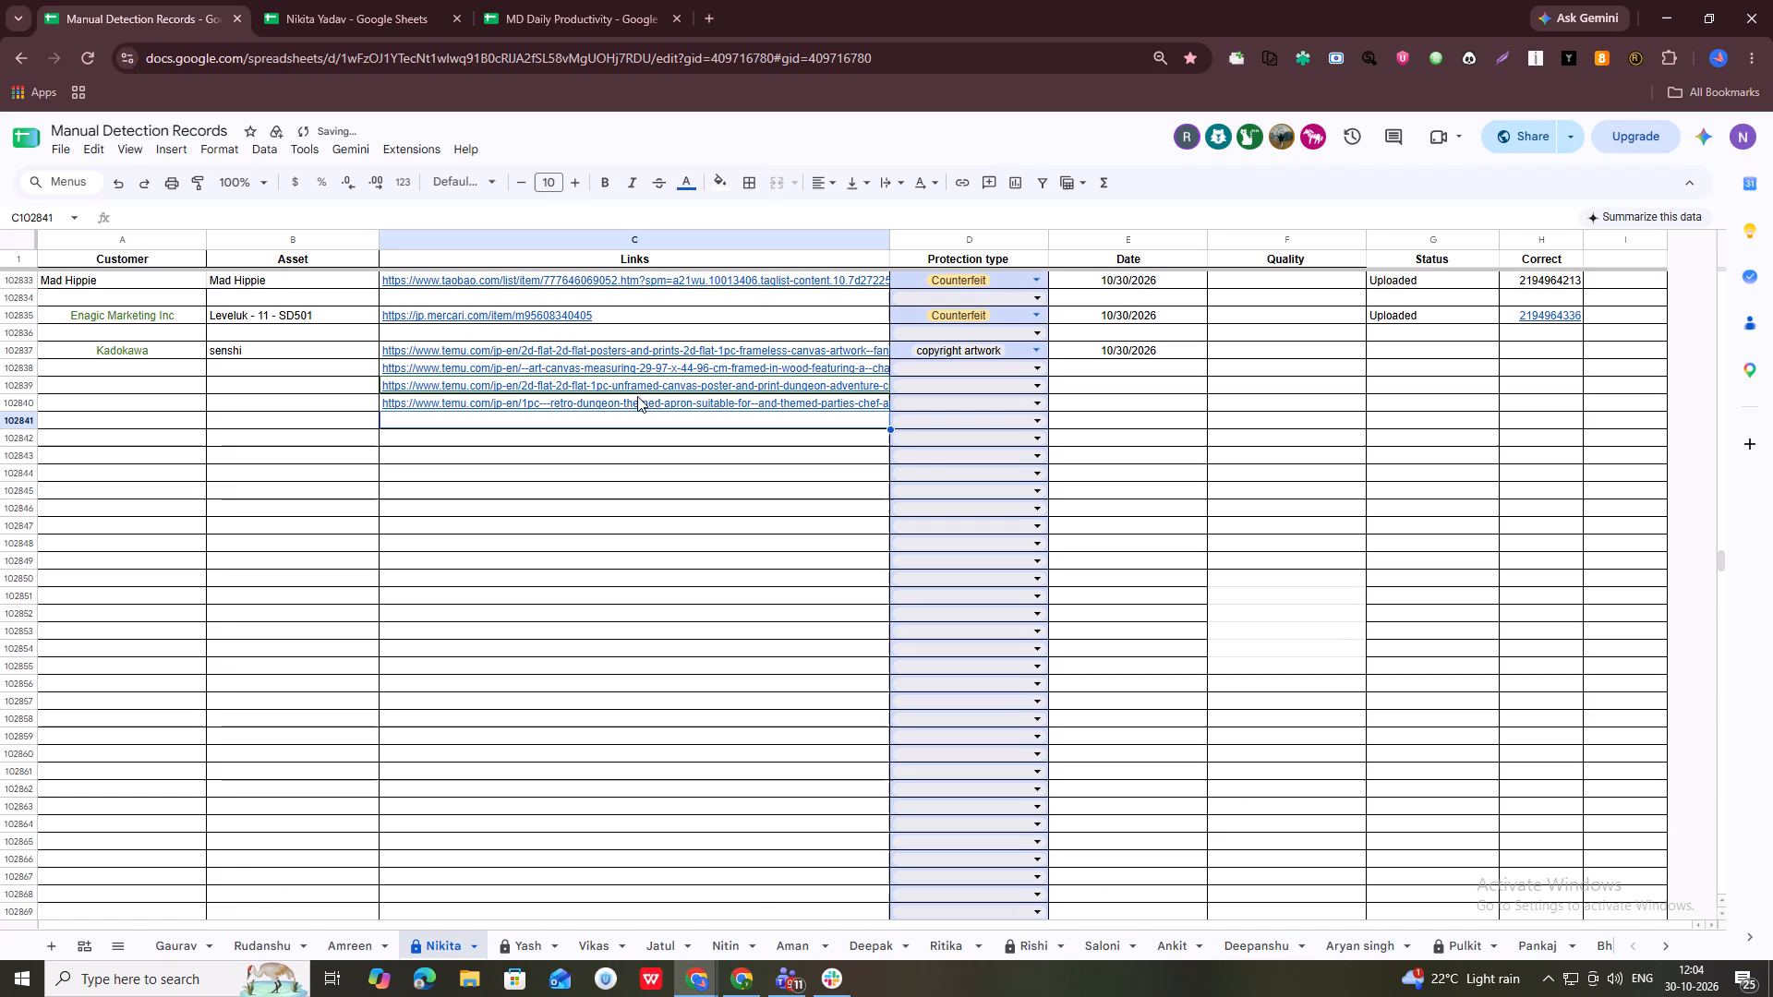
pyautogui.press('Down')
# Return to the Temu recommendations, copy the 594円 six-character keychain set's link and paste it into Links row 102842 of the sheet.
pyautogui.hotkey('alt', 'Tab')
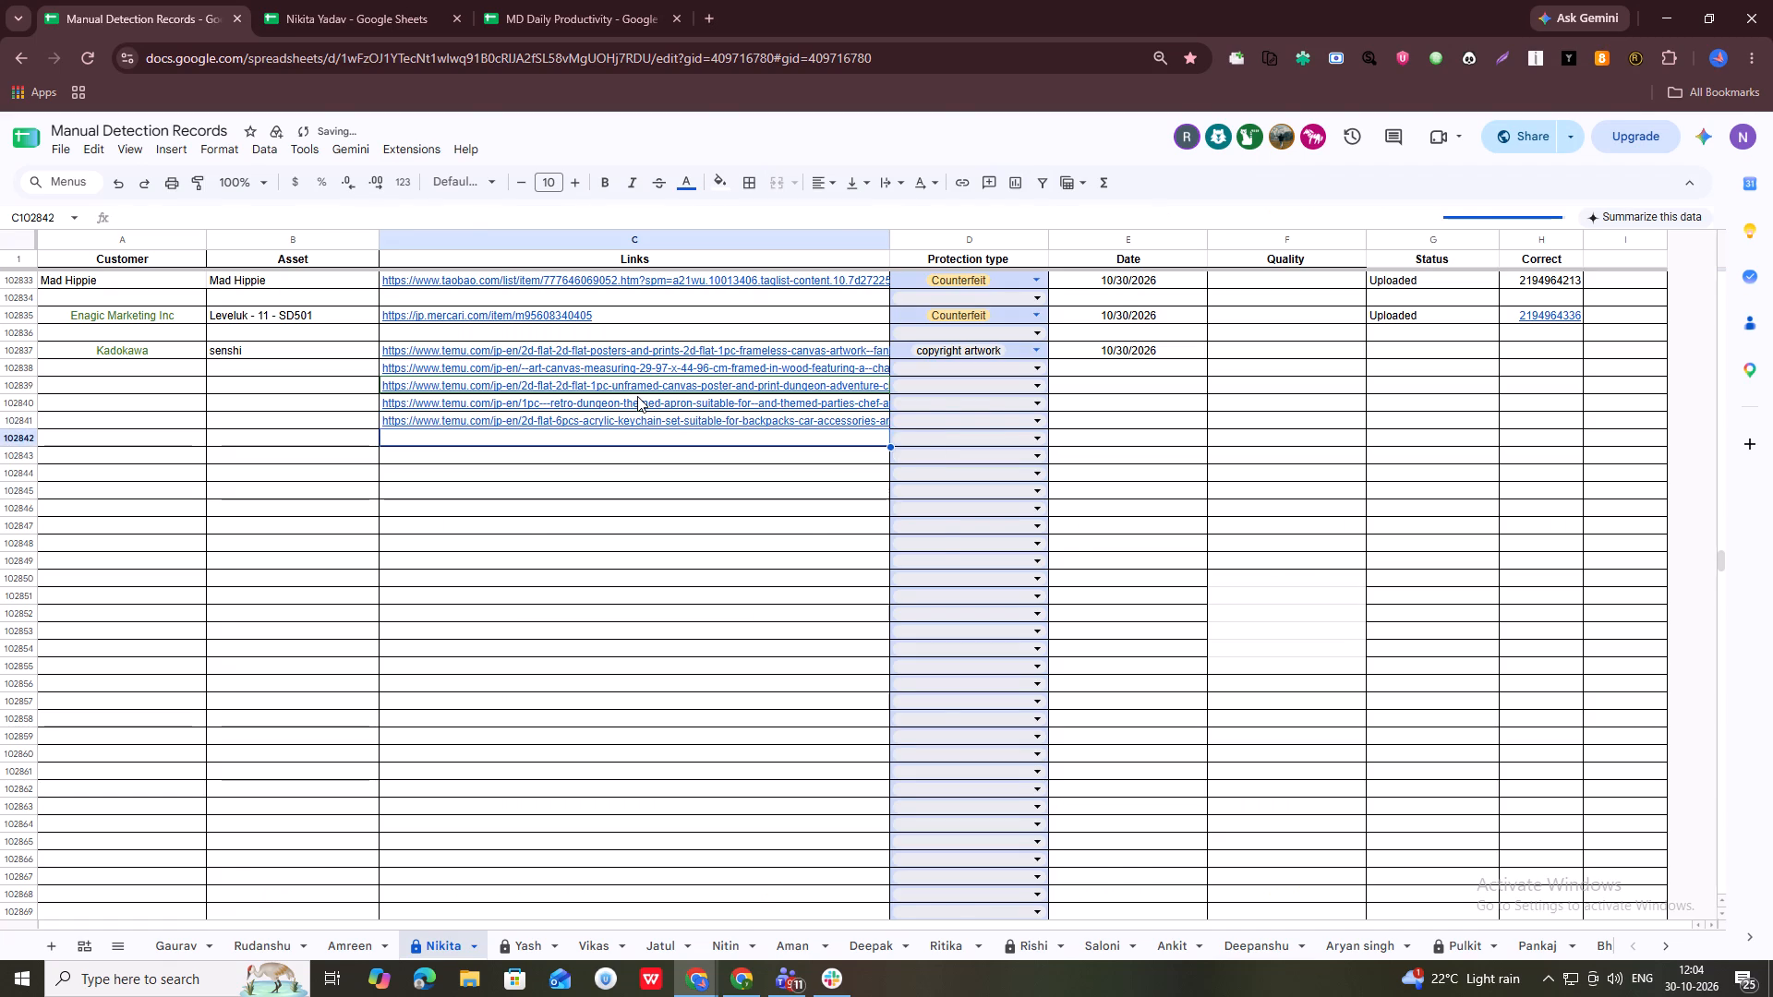
pyautogui.press('Down')
pyautogui.press('Down')
pyautogui.press('Down')
pyautogui.press('Down')
pyautogui.press('Down')
pyautogui.press('Down')
pyautogui.press('Down')
pyautogui.press('Down')
pyautogui.press('Down')
pyautogui.press('Down')
pyautogui.press('Down')
pyautogui.press('Down')
pyautogui.press('Down')
pyautogui.press('Down')
pyautogui.press('Down')
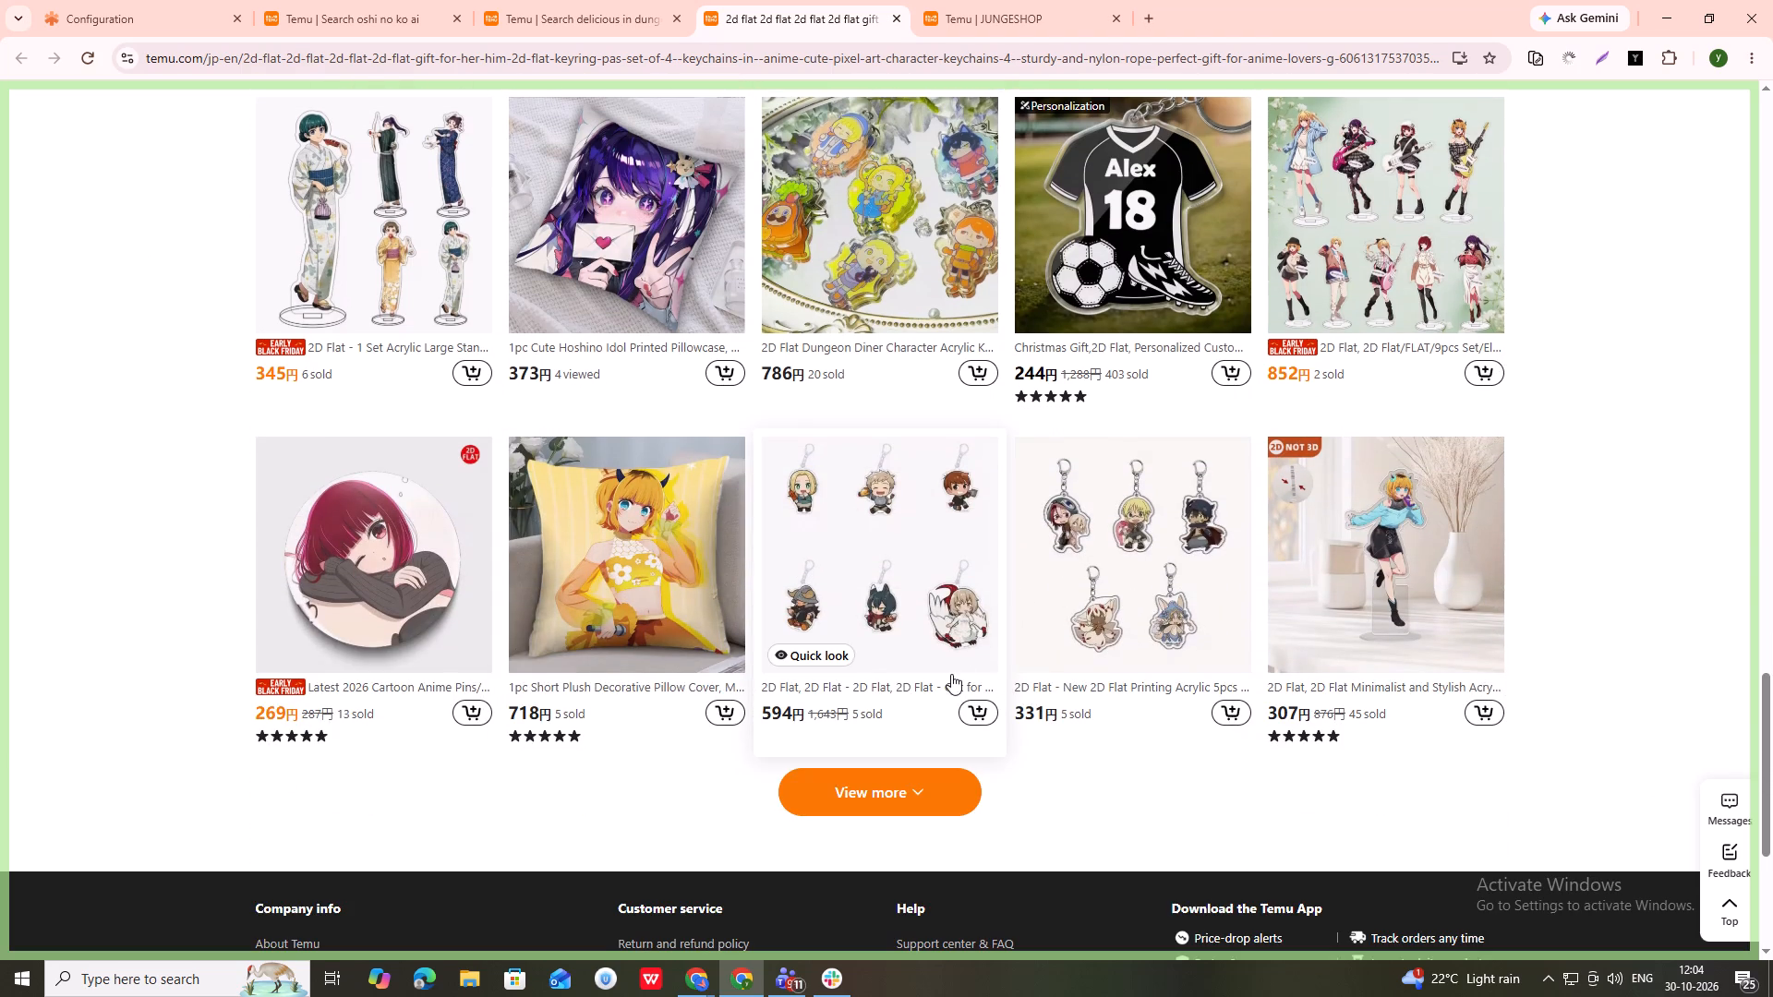
pyautogui.rightClick(897, 685)
pyautogui.click(971, 575)
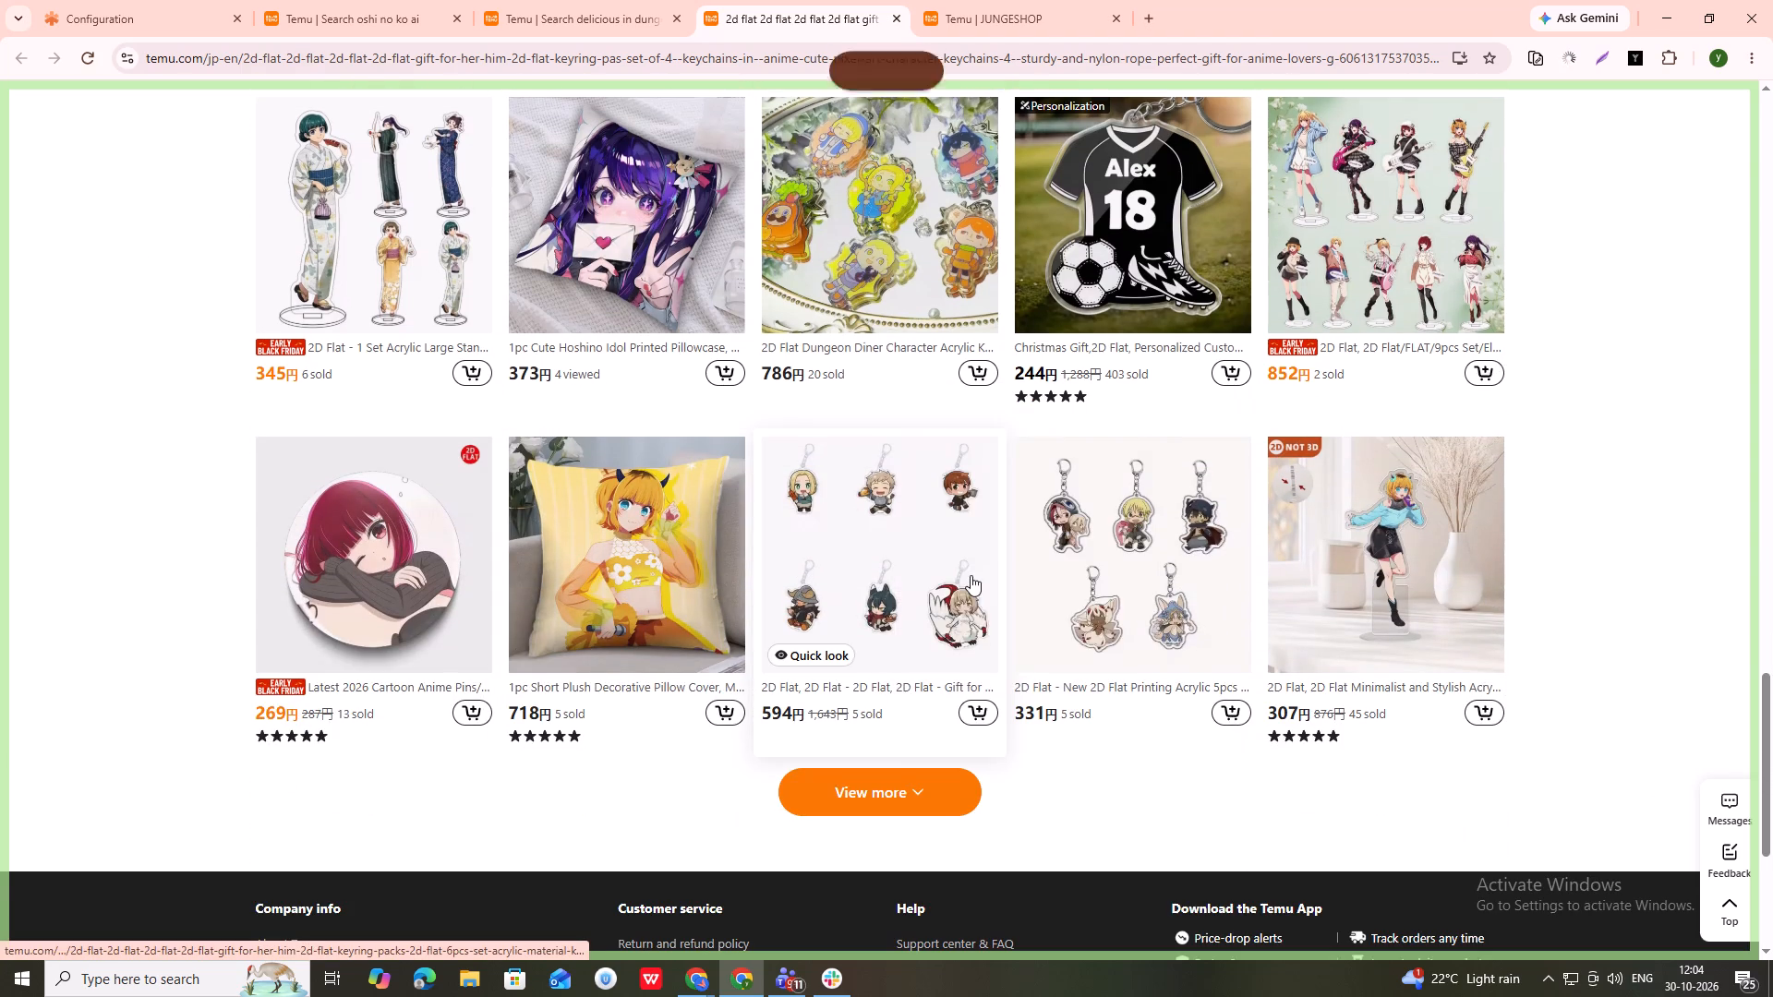
pyautogui.hotkey('alt', 'Tab')
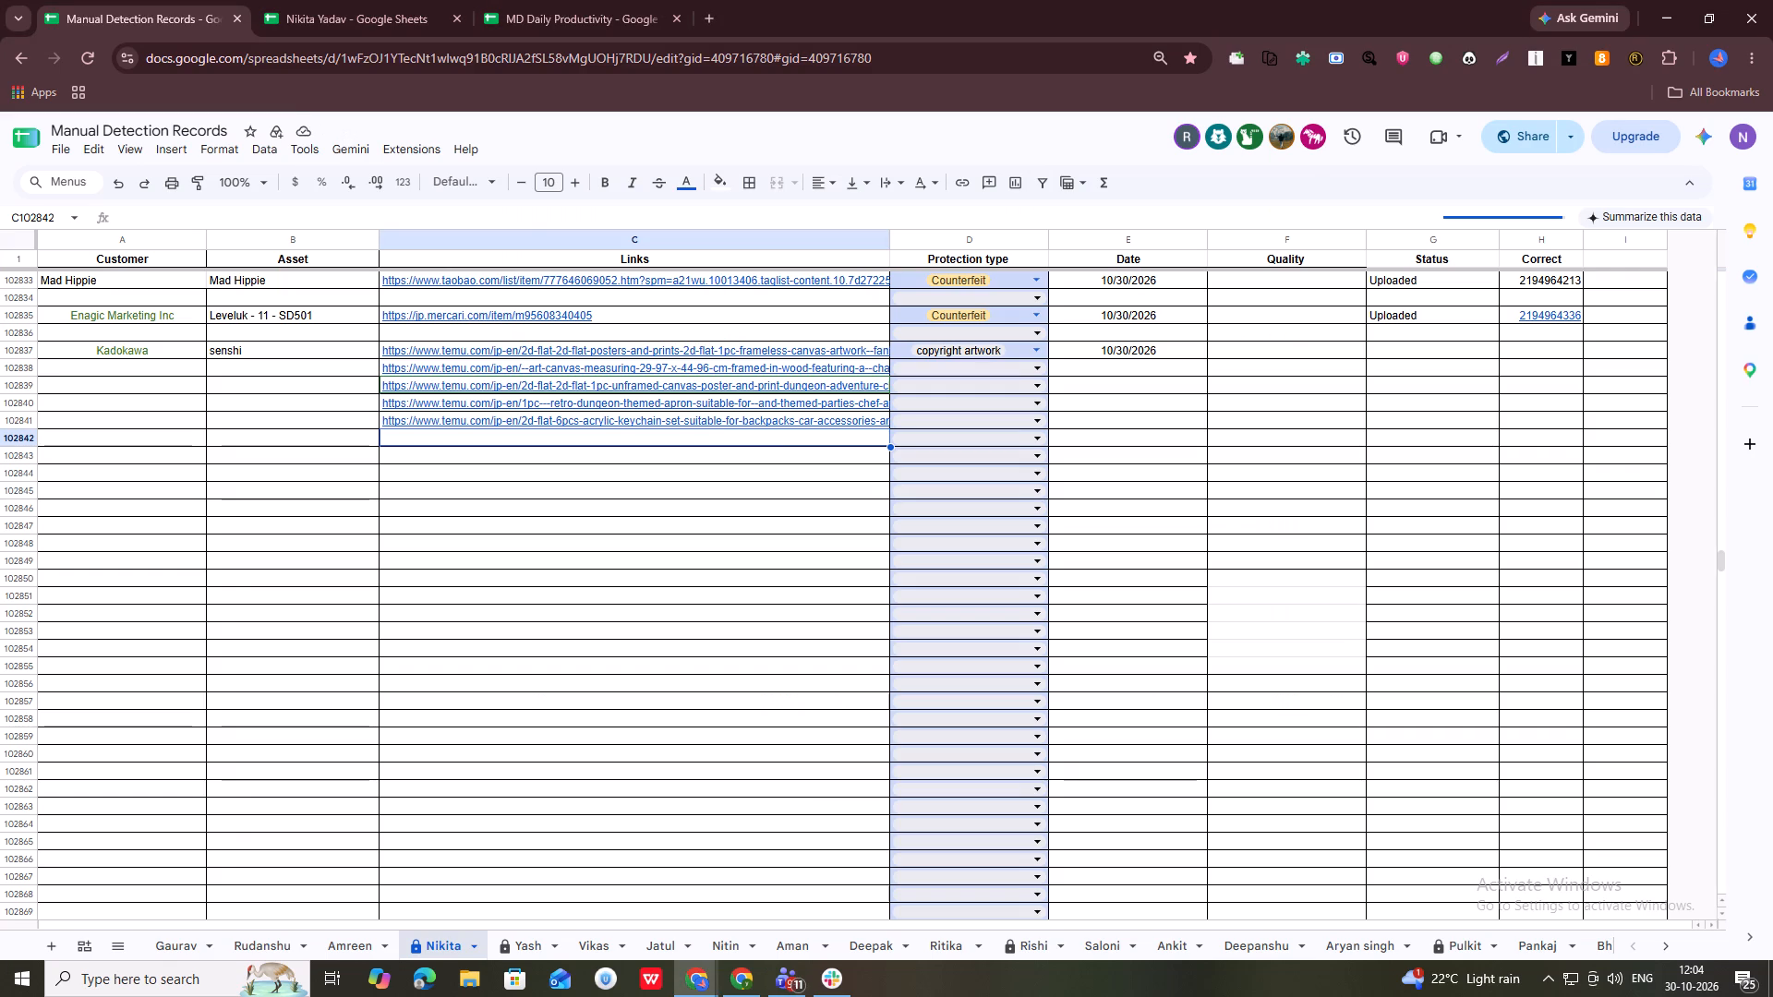
pyautogui.hotkey('ctrl', 'v')
pyautogui.press('Down')
# Back on the 776円 keychain listing, load two more batches of recommendations and examine them for Delicious in Dungeon items.
pyautogui.hotkey('alt', 'Tab')
pyautogui.press('Down')
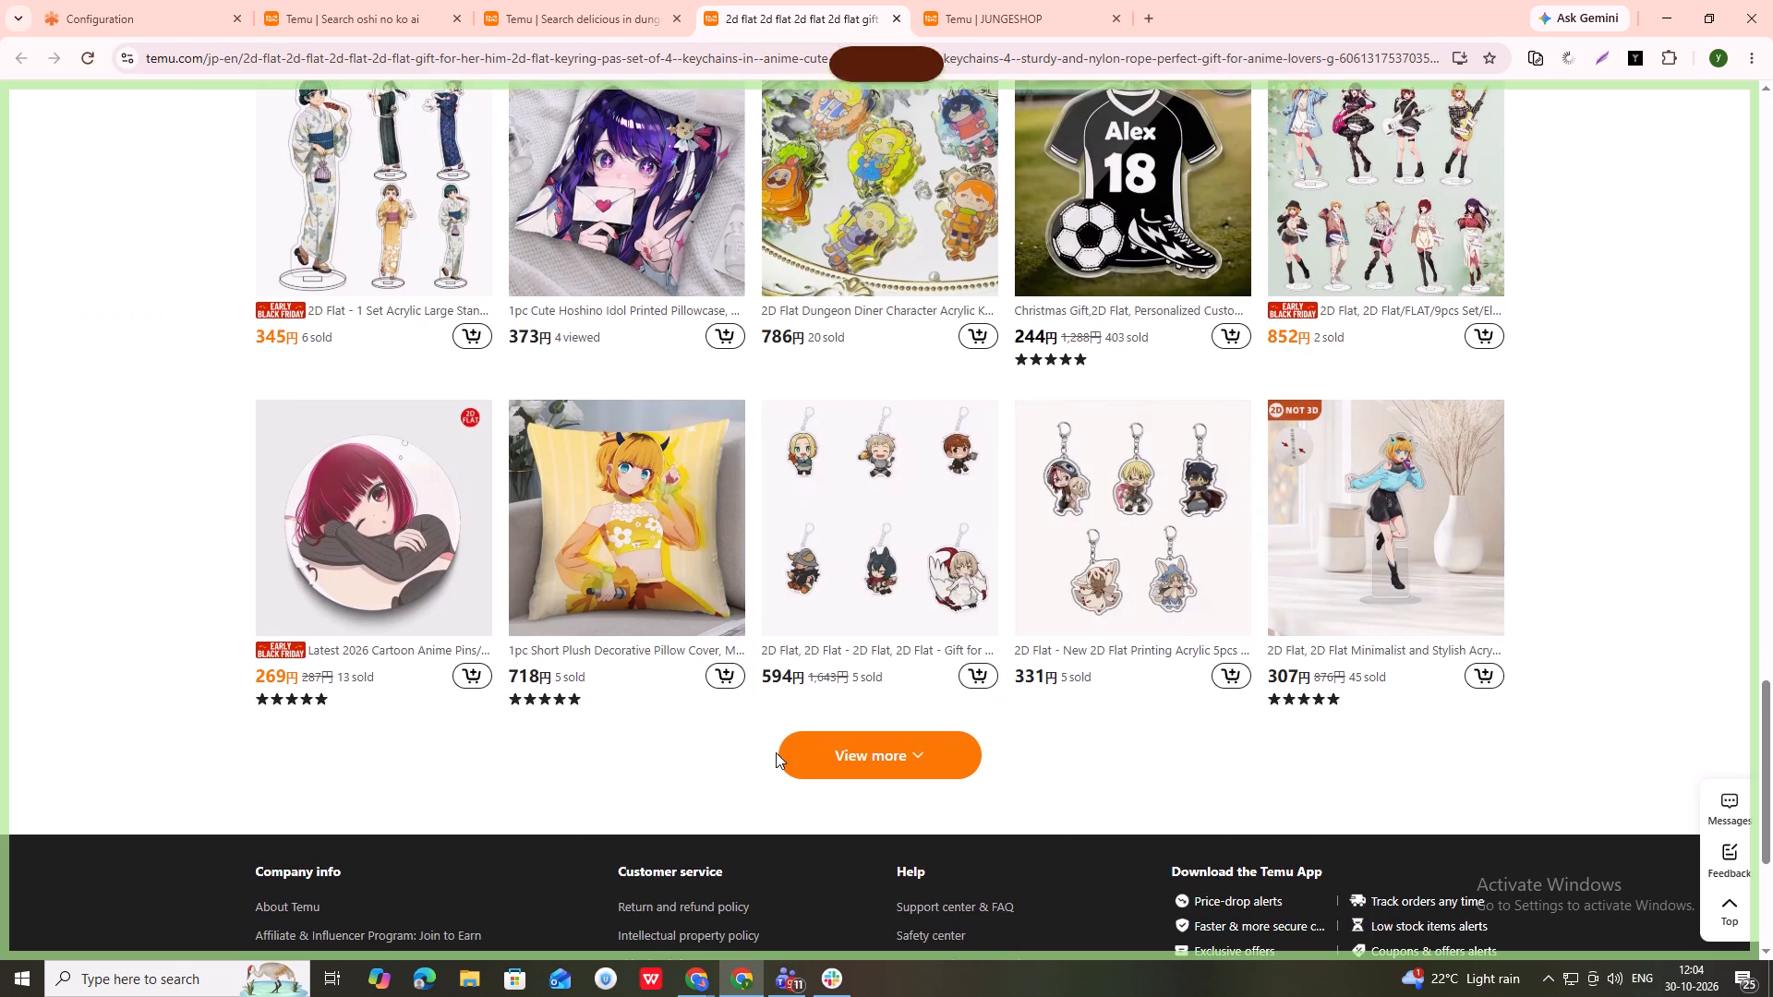
pyautogui.click(934, 775)
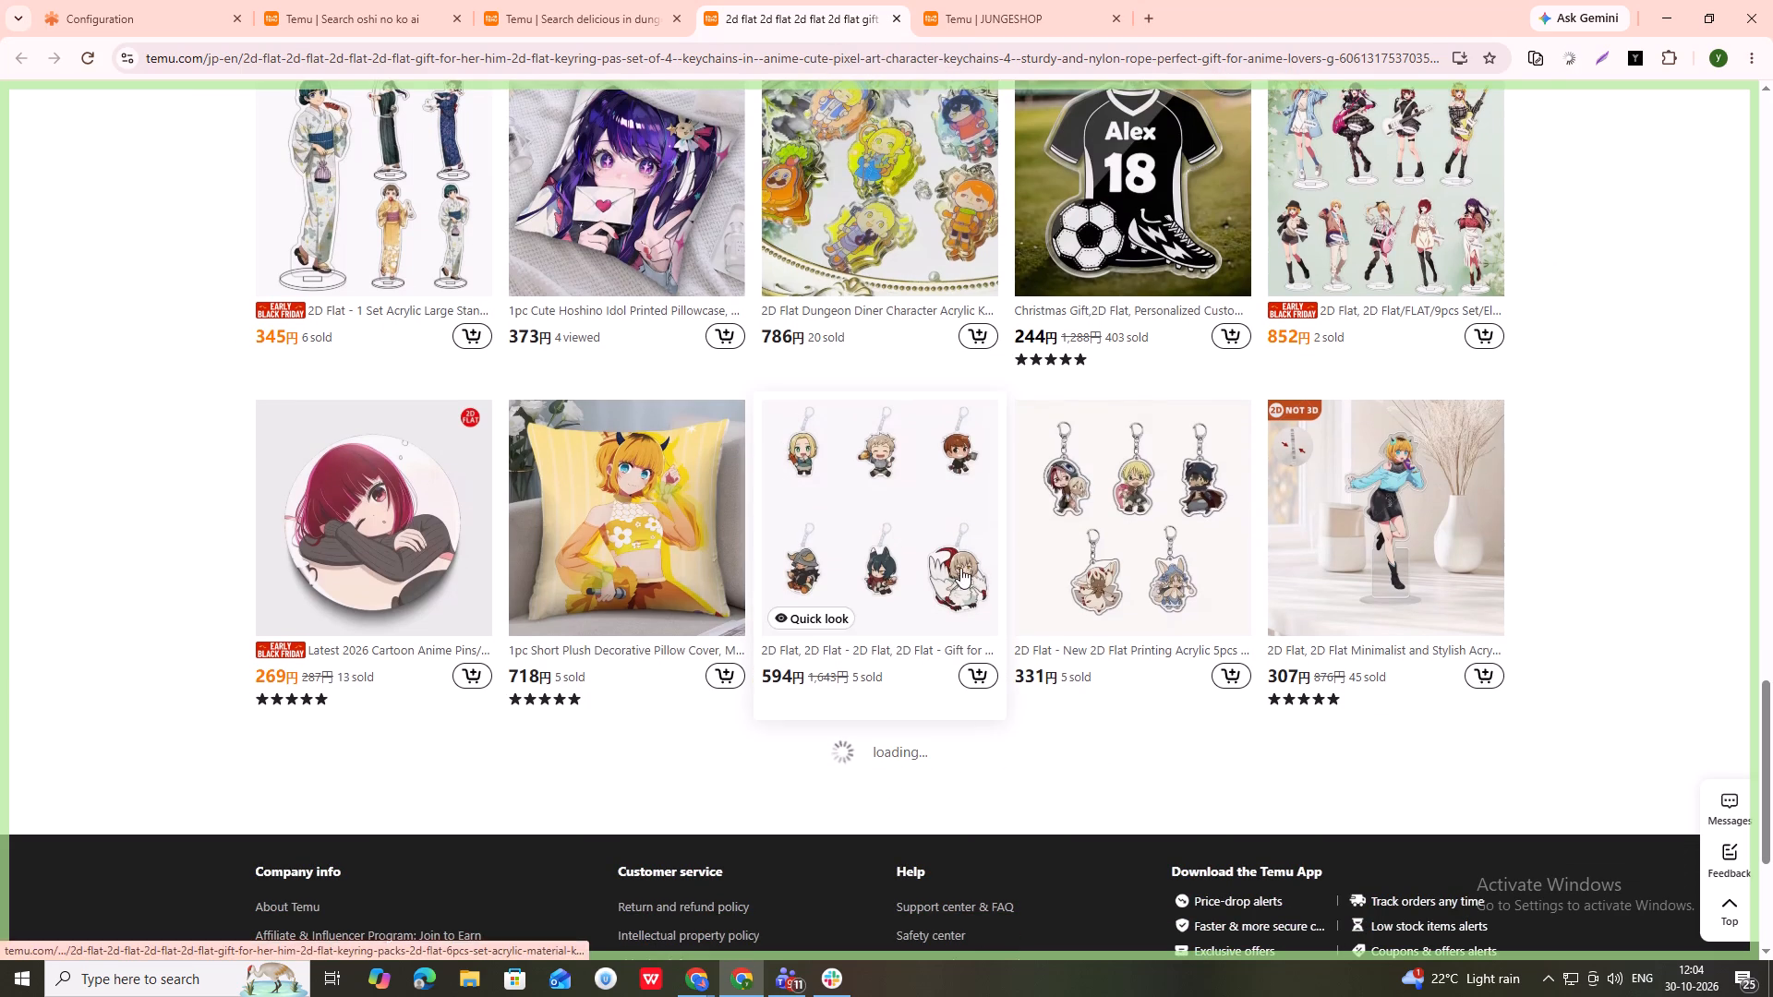
pyautogui.scroll(-2, 955, 568)
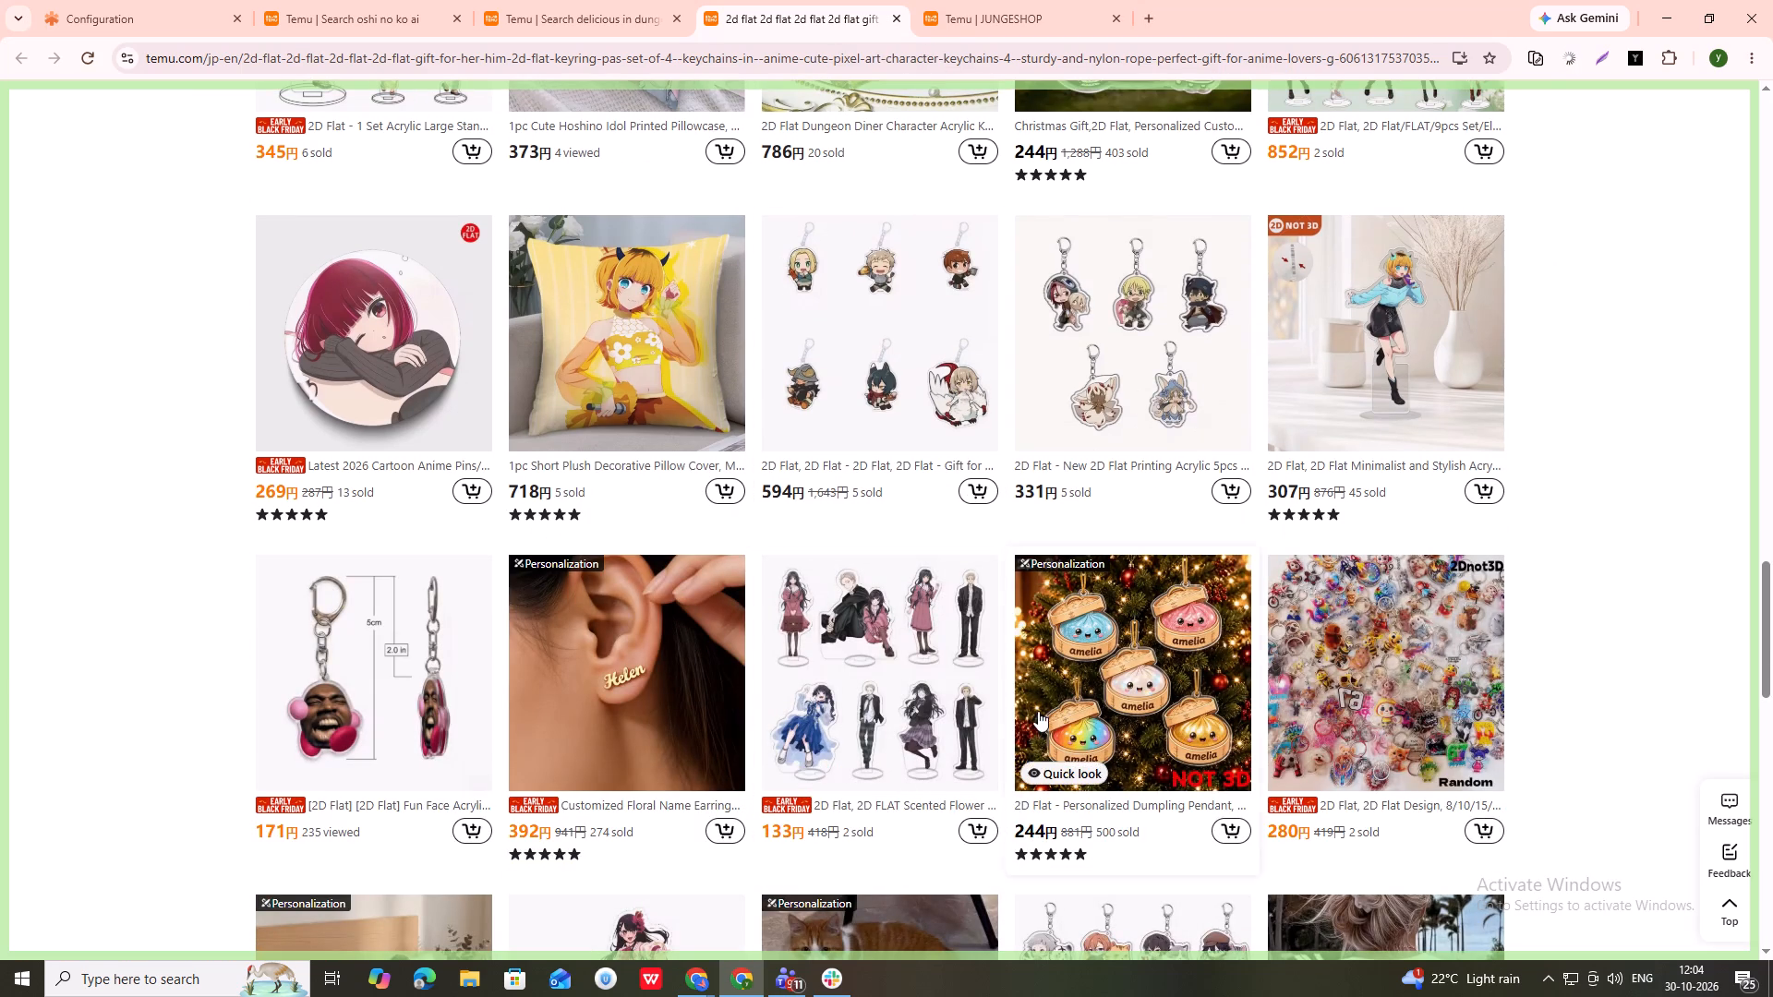
pyautogui.scroll(-5, 1027, 709)
pyautogui.scroll(-4, 858, 666)
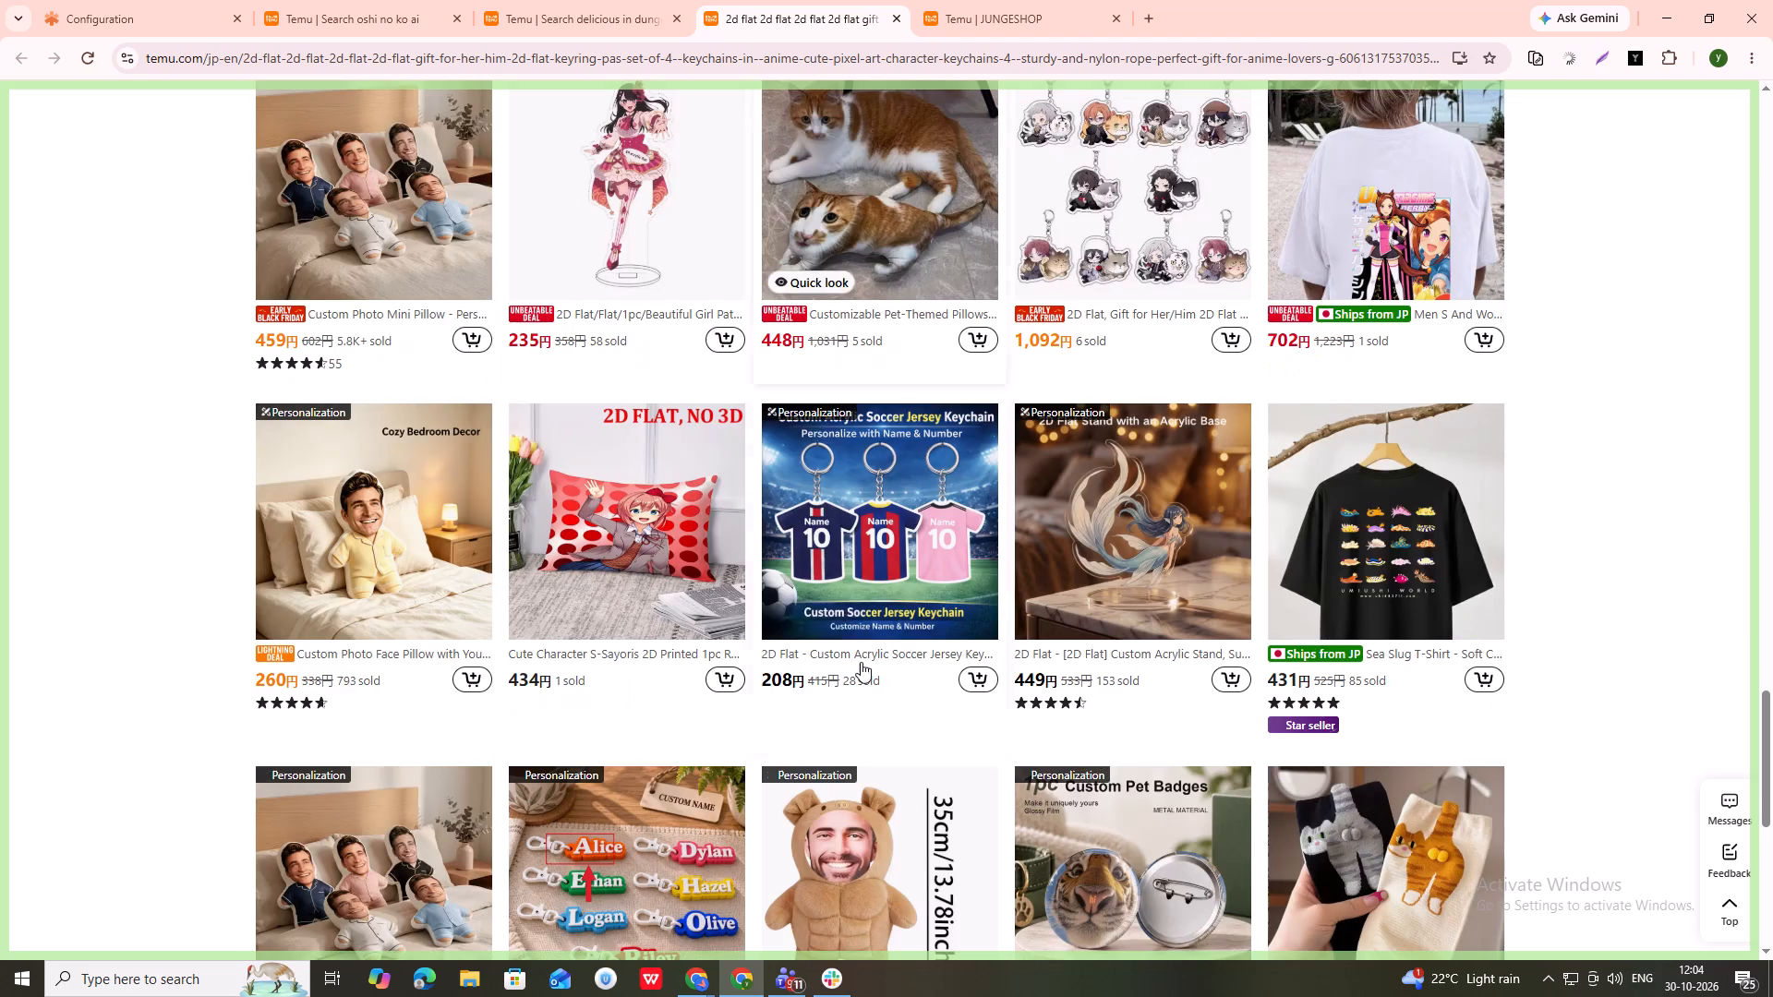
pyautogui.scroll(-5, 1181, 703)
pyautogui.click(873, 665)
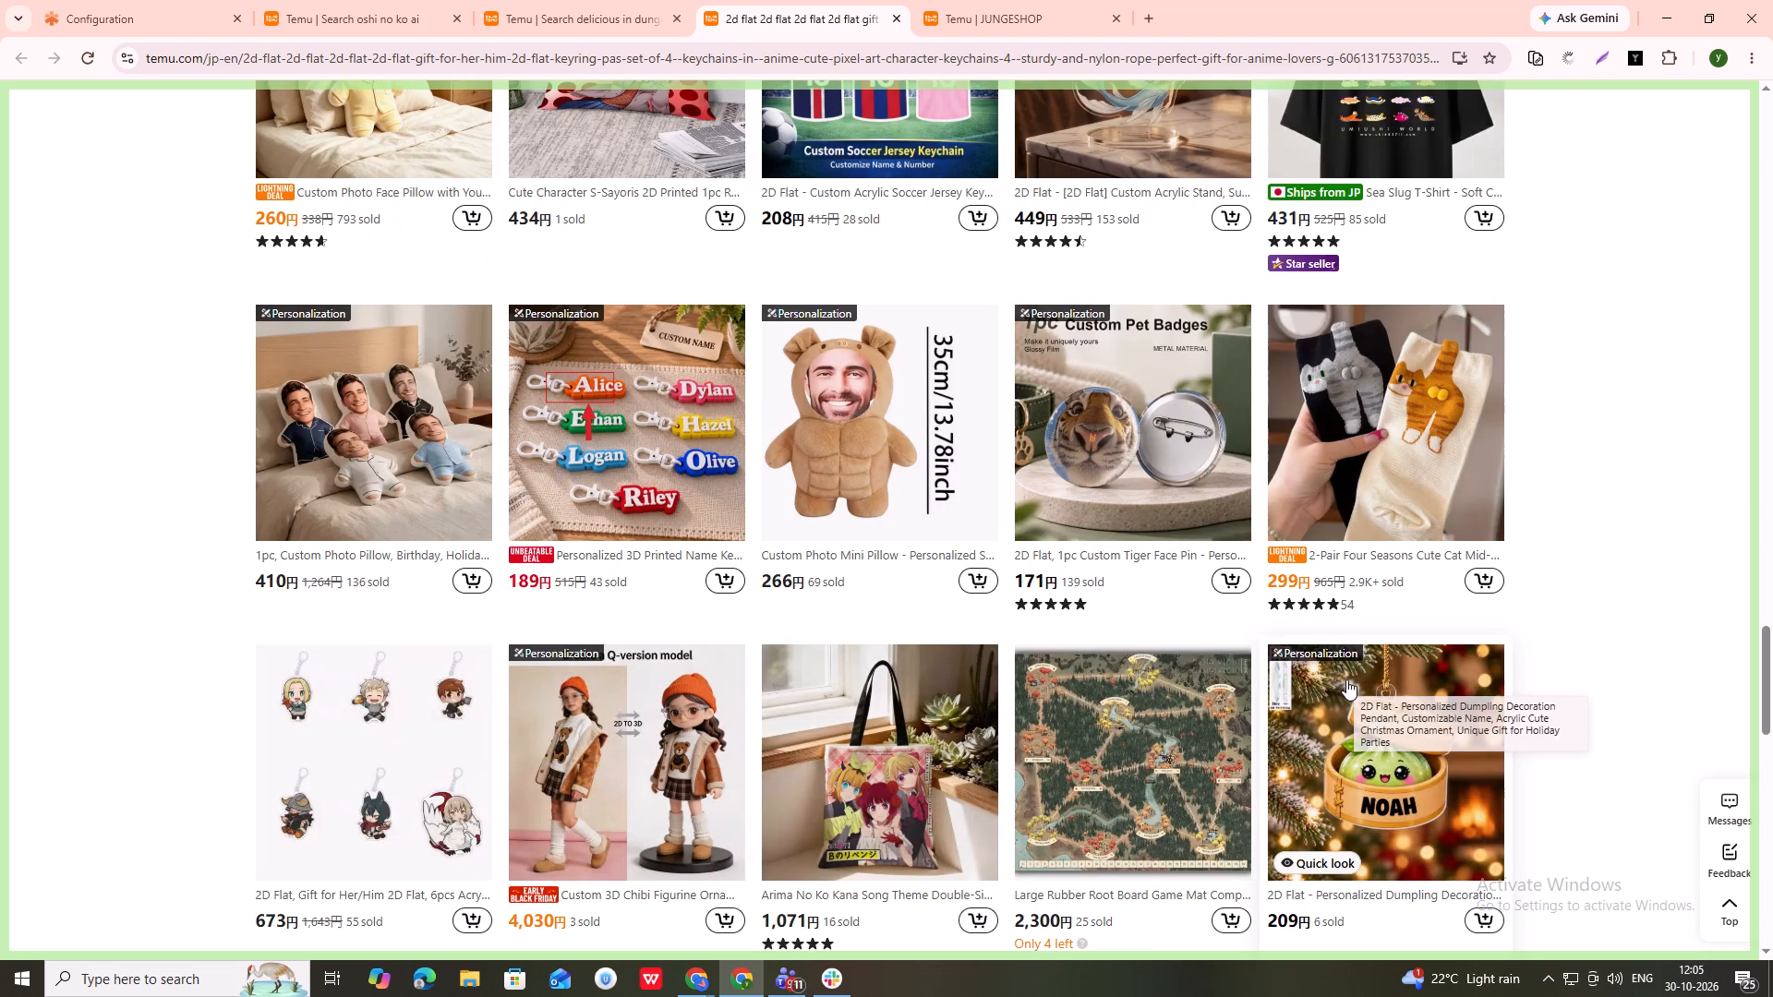
pyautogui.scroll(-5, 1239, 693)
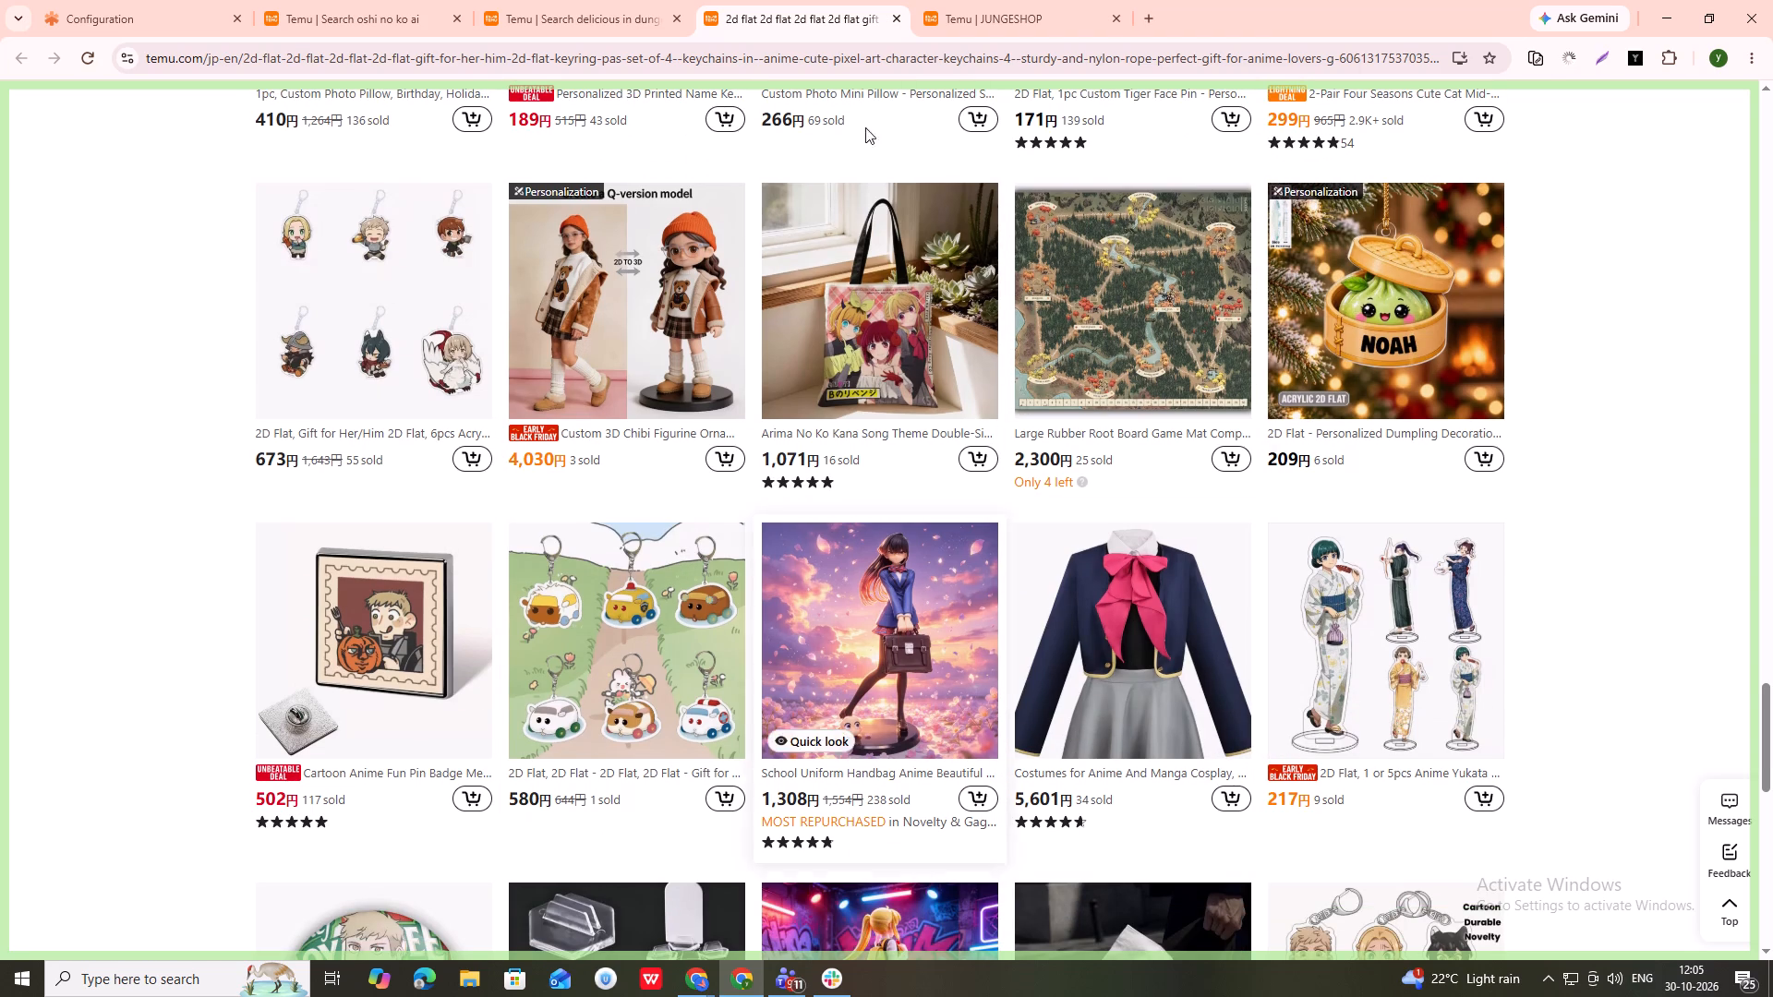
# Close the Delicious in Dungeon search results tab and the Configuration tab.
pyautogui.middleClick(601, 0)
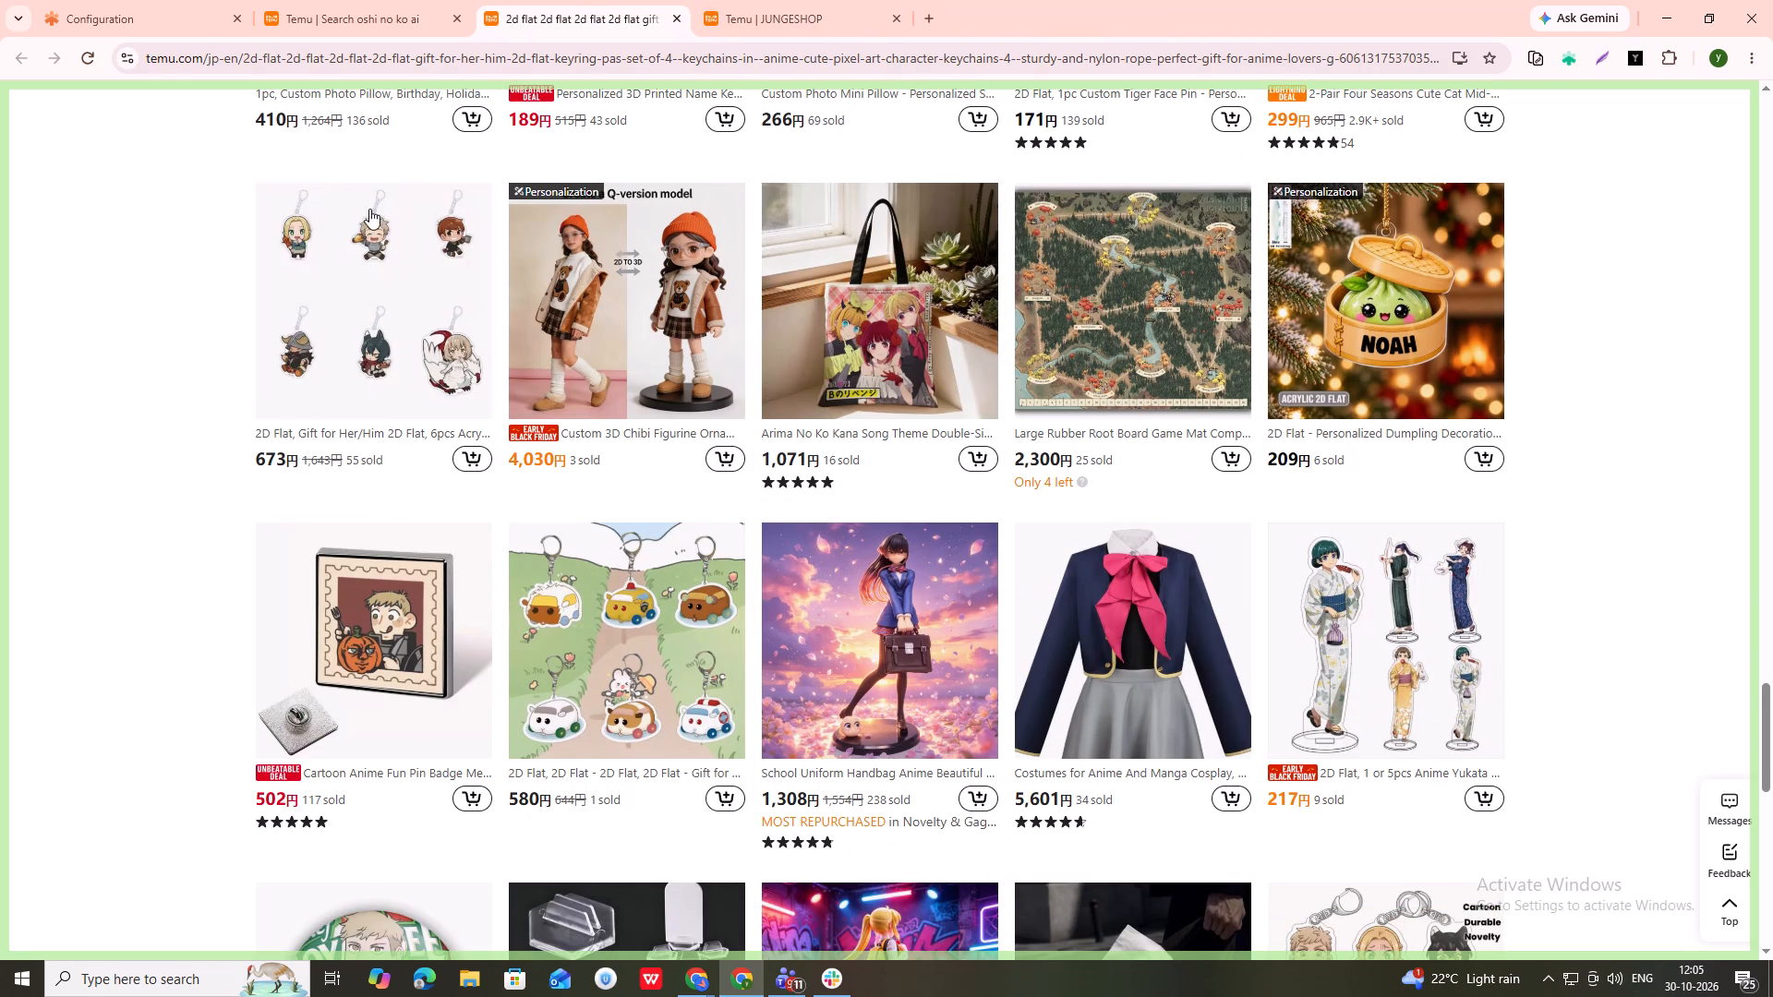
pyautogui.middleClick(176, 0)
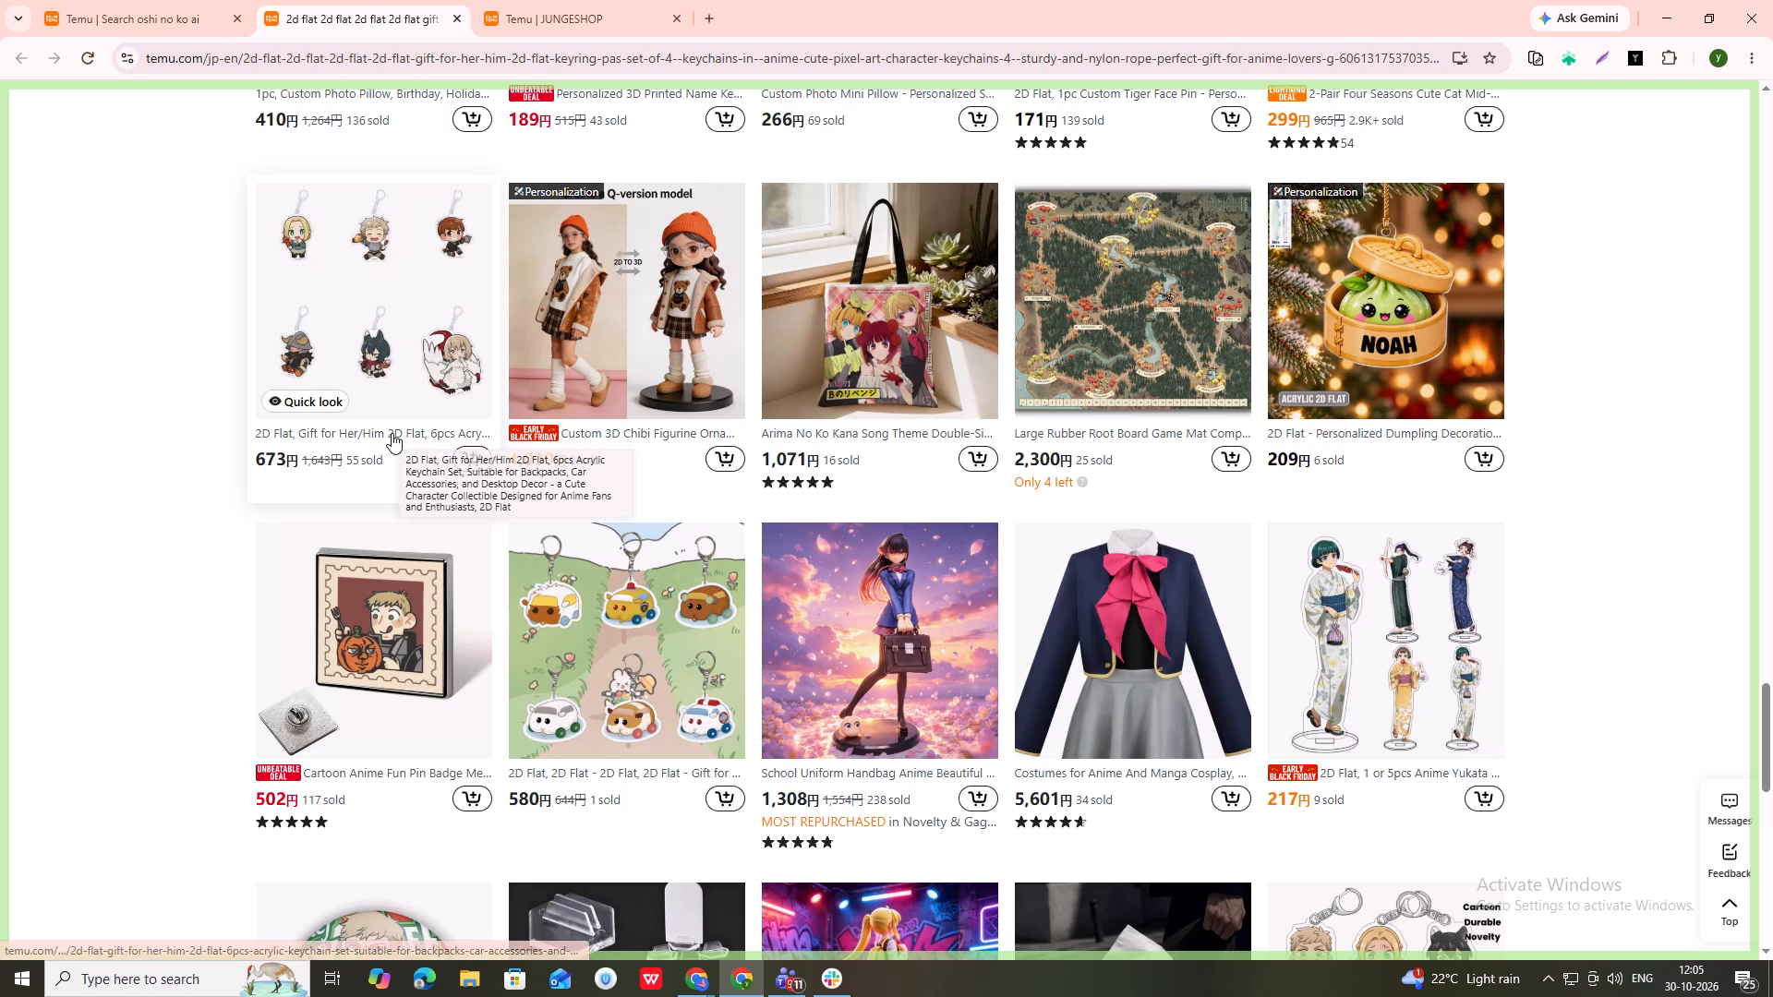
# Copy the link of the 673円 six-piece acrylic keychain set and paste it into Links row 102843 of the Manual Detection Records sheet.
pyautogui.rightClick(392, 433)
pyautogui.click(456, 630)
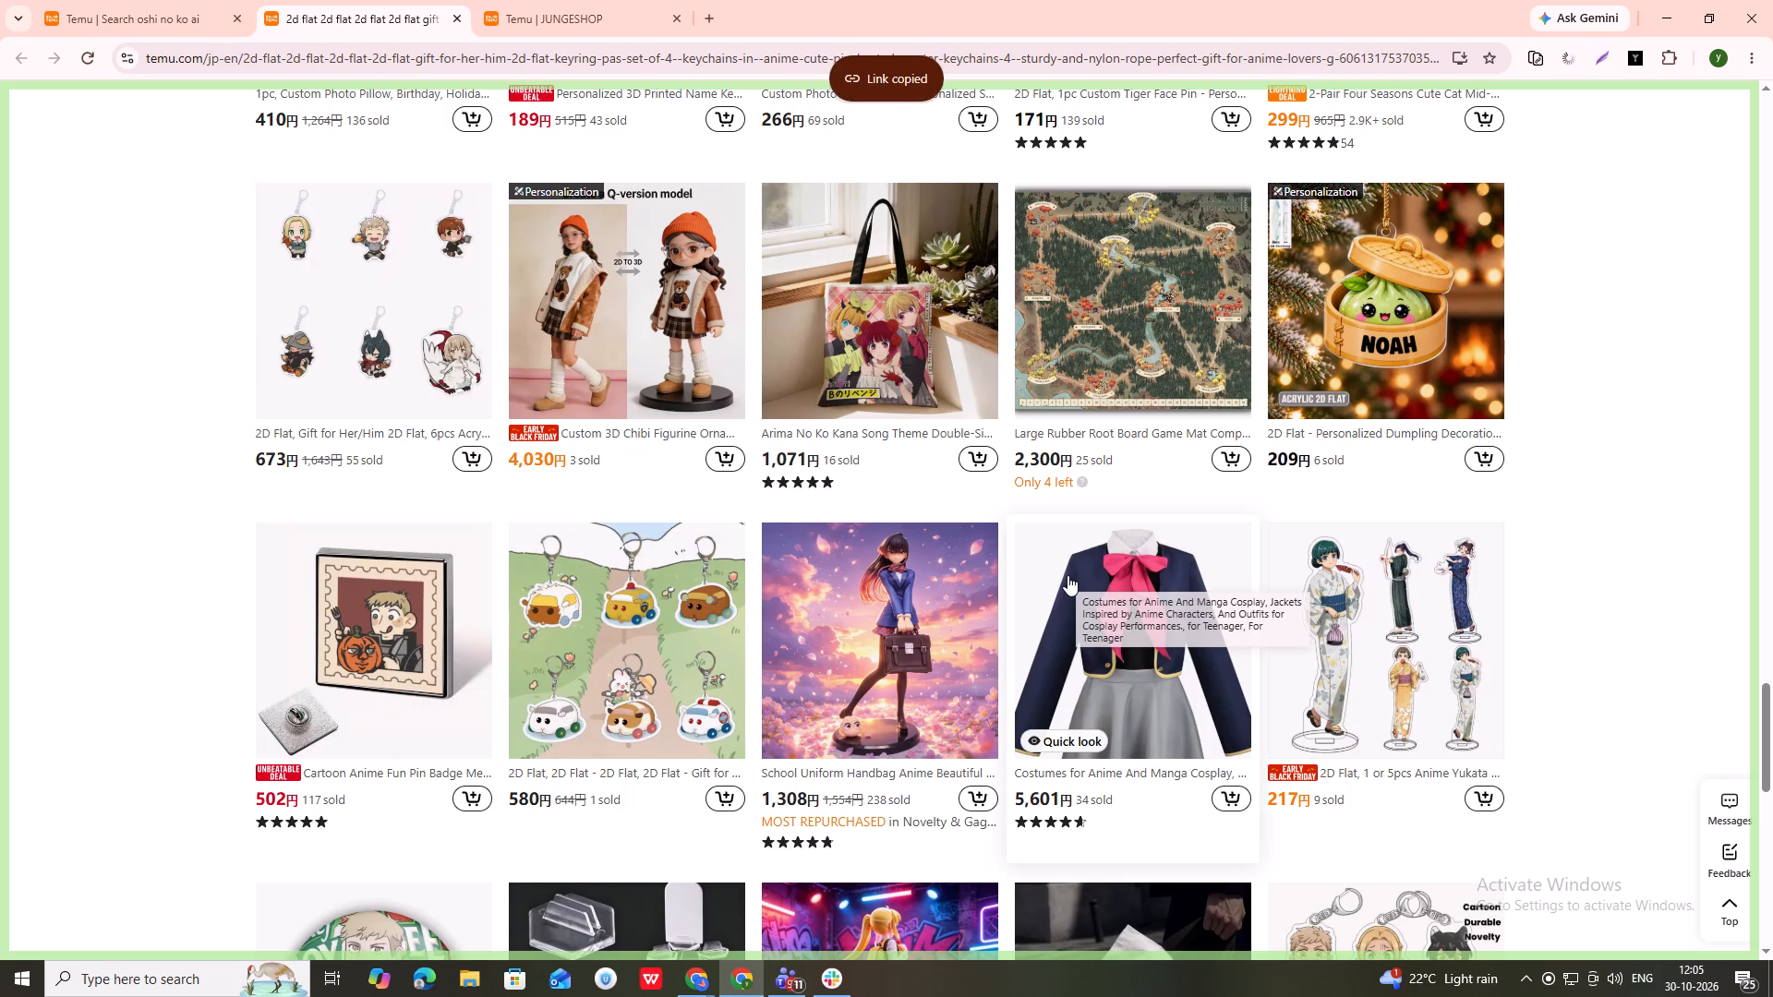
pyautogui.hotkey('alt', 'Tab')
pyautogui.hotkey('ctrl', 'v')
pyautogui.press('Down')
# Return to the Temu recommendations, copy the 562円 cartoon acrylic keychain listing's link and paste it into Links row 102844 of the sheet.
pyautogui.hotkey('alt', 'Tab')
pyautogui.press('Down')
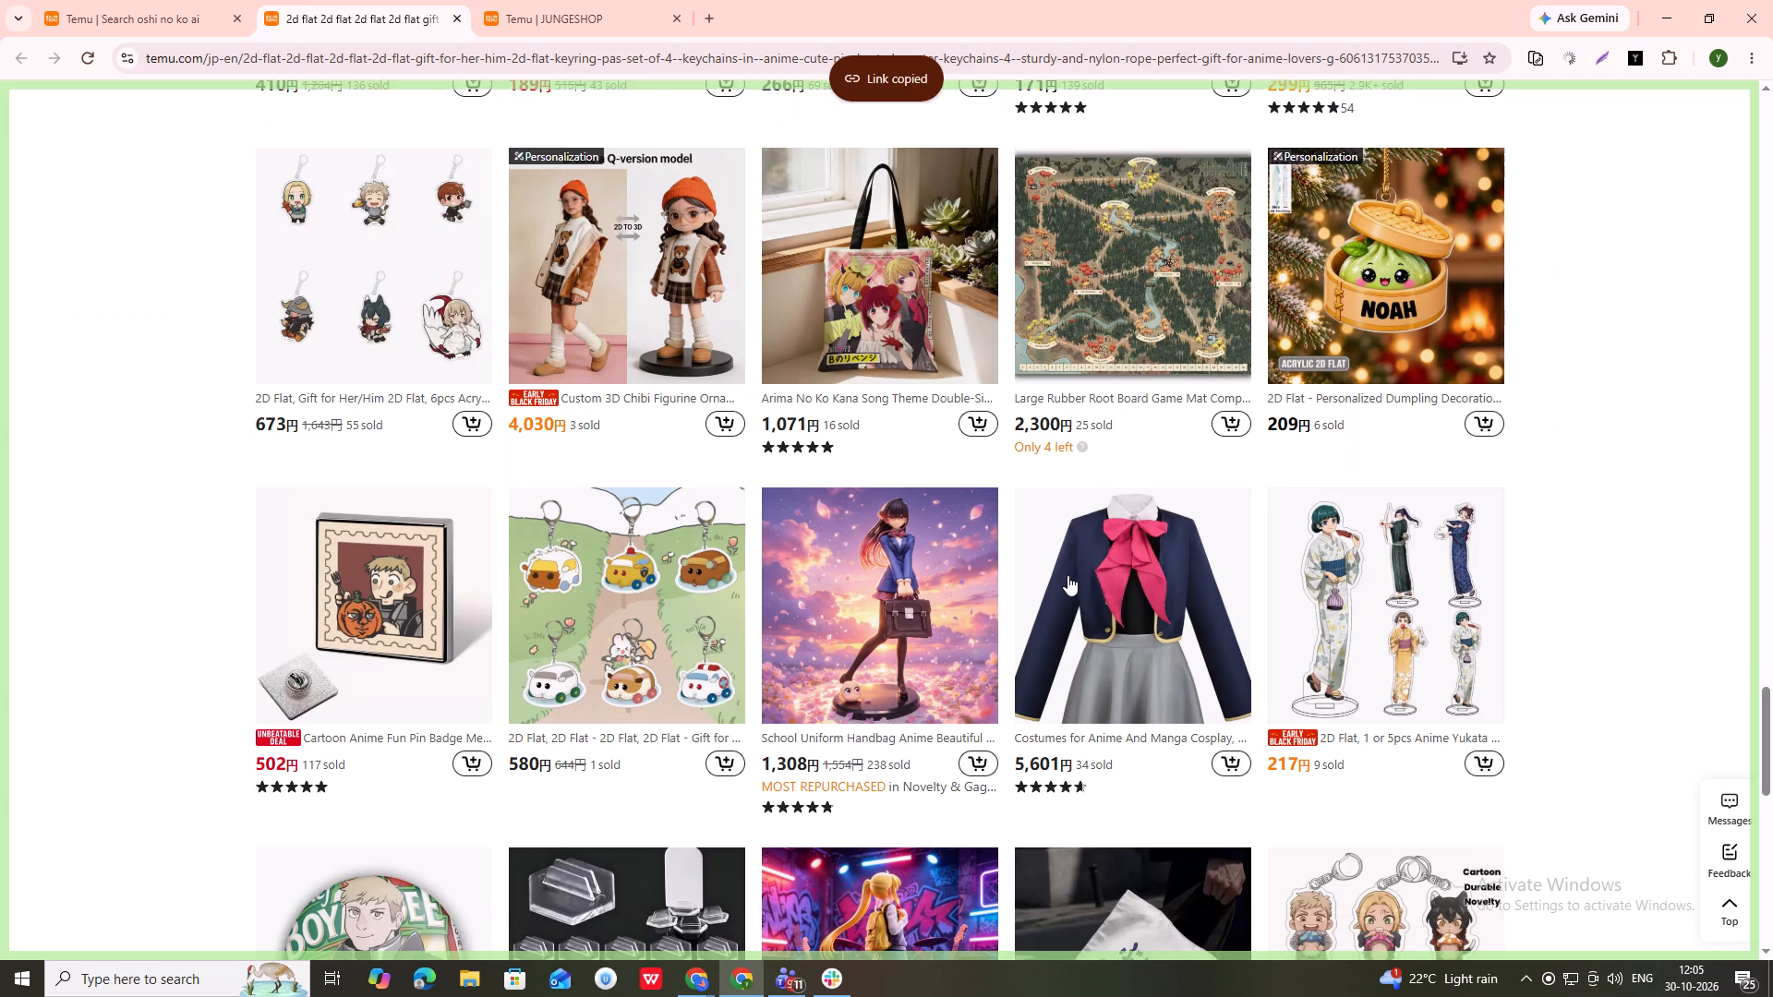
pyautogui.press('Down')
pyautogui.press('Down')
pyautogui.press('Down')
pyautogui.scroll(-2, 1061, 631)
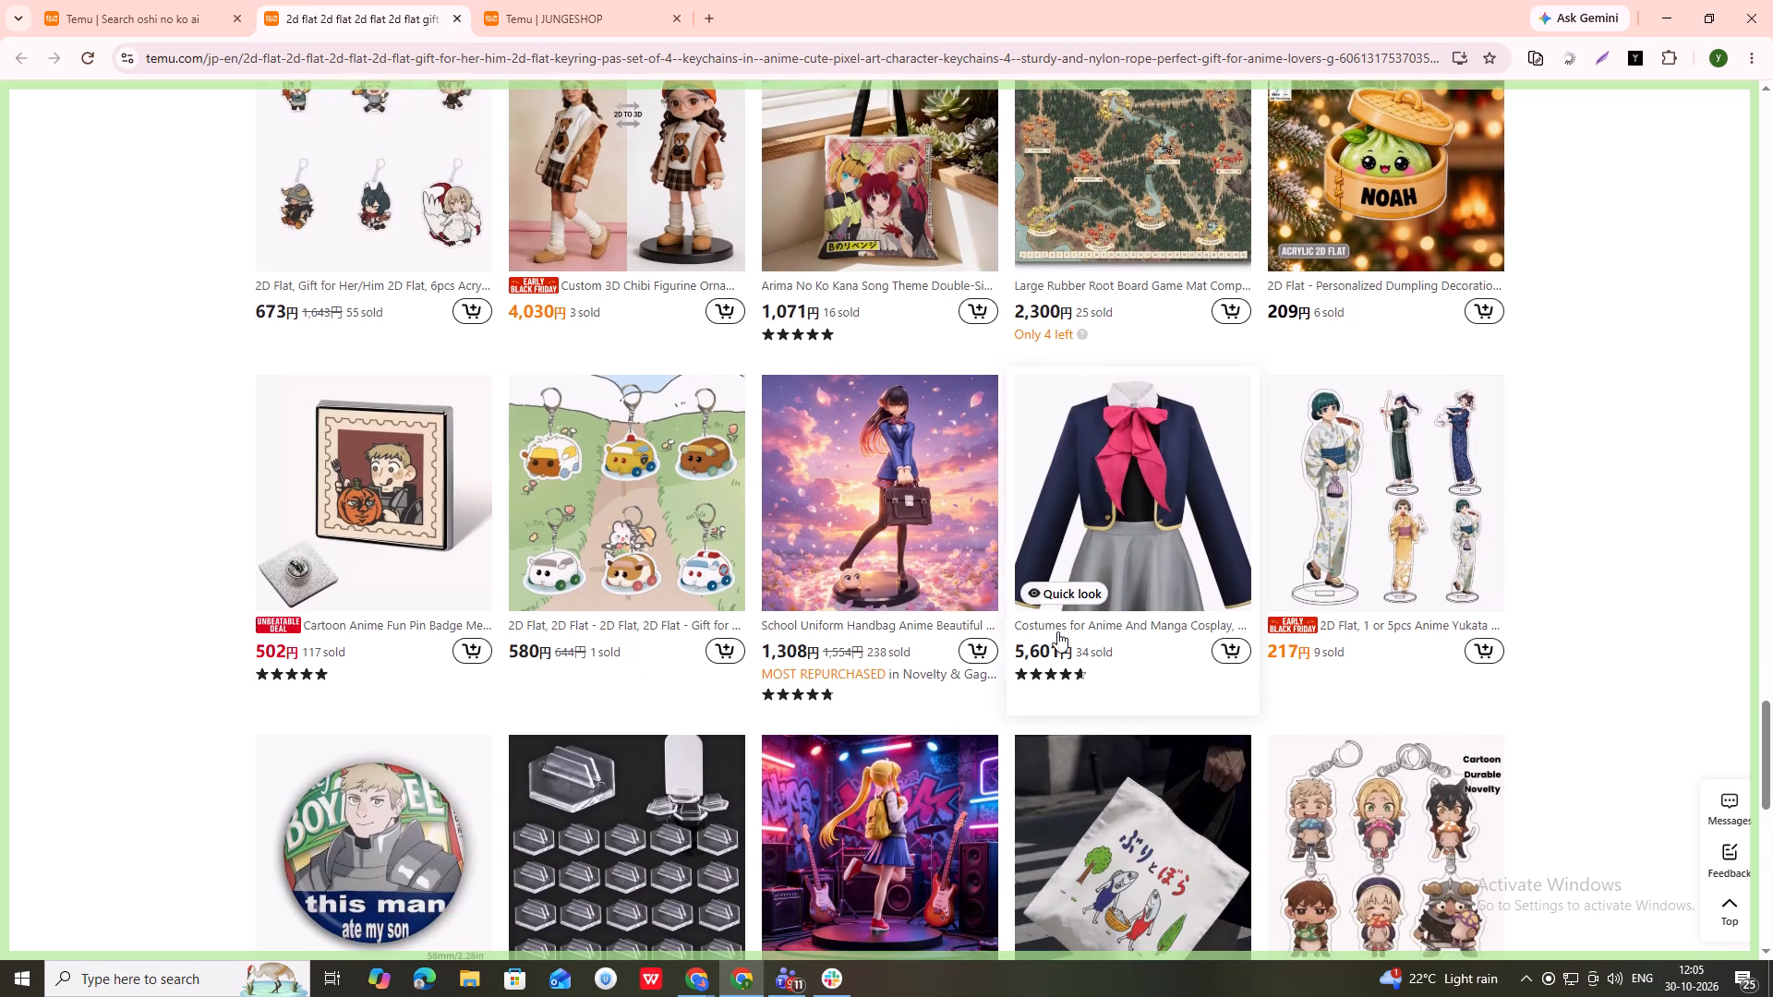
pyautogui.scroll(-2, 1057, 631)
pyautogui.rightClick(1372, 616)
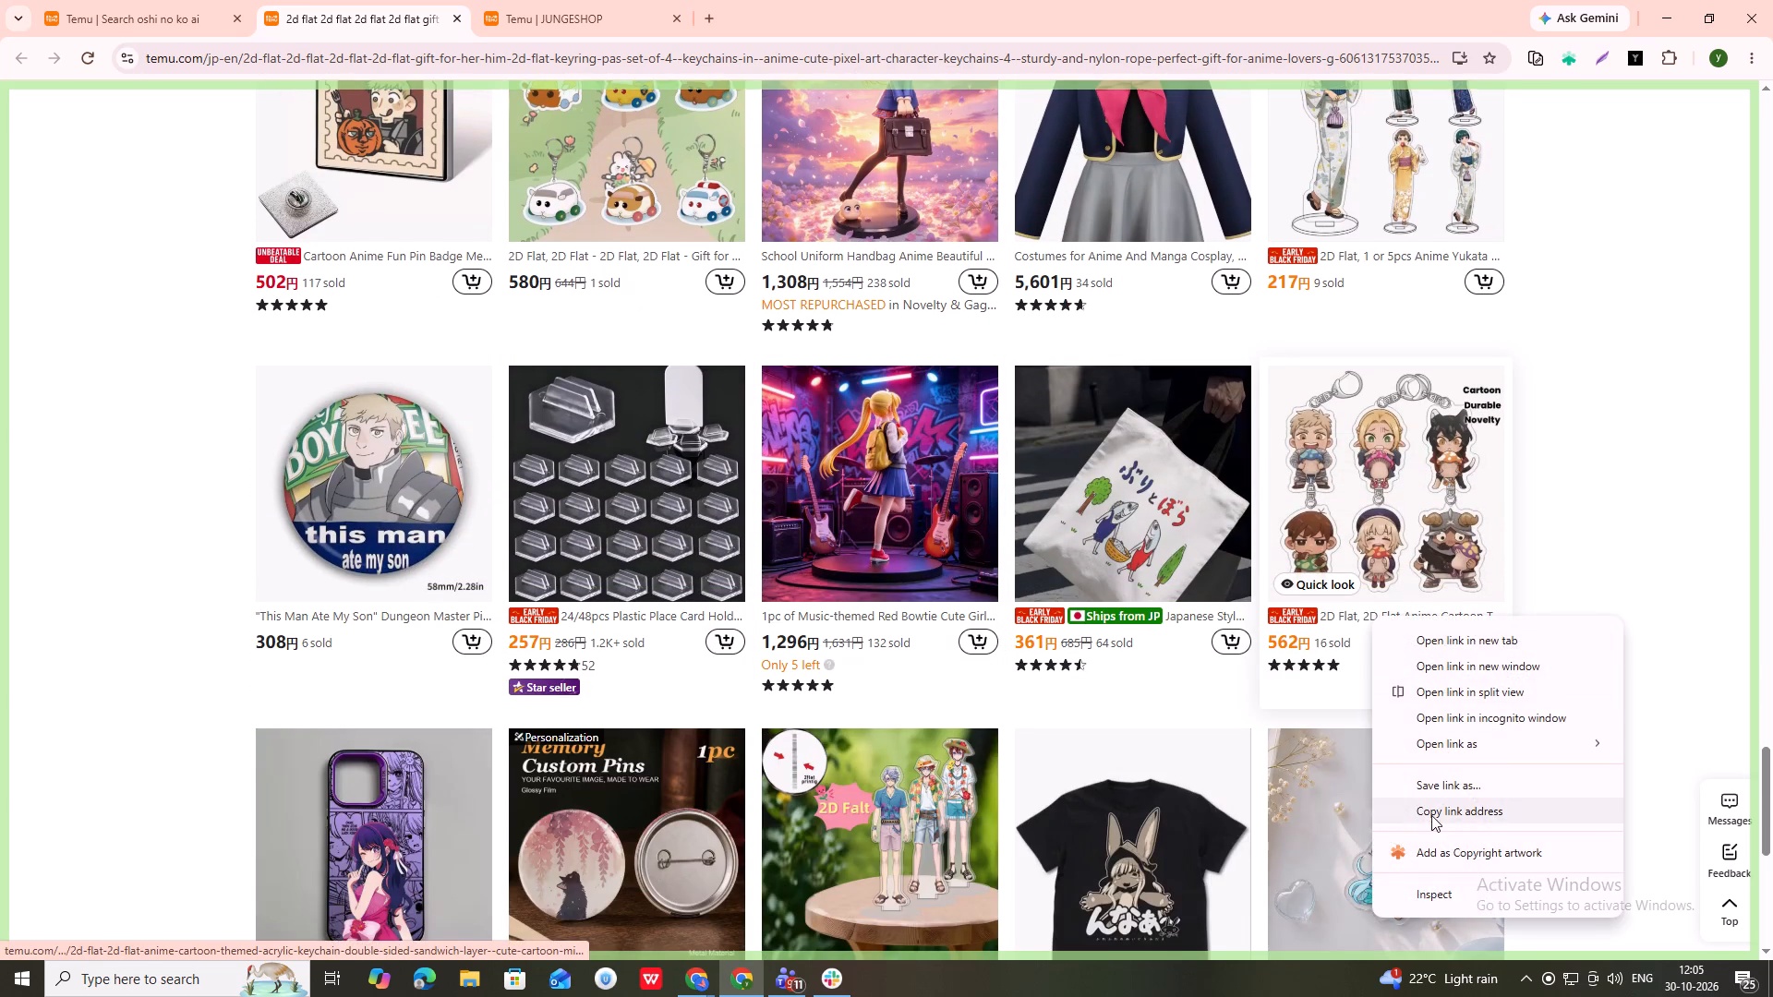
pyautogui.click(1431, 815)
pyautogui.hotkey('alt', 'Tab')
pyautogui.hotkey('ctrl', 'v')
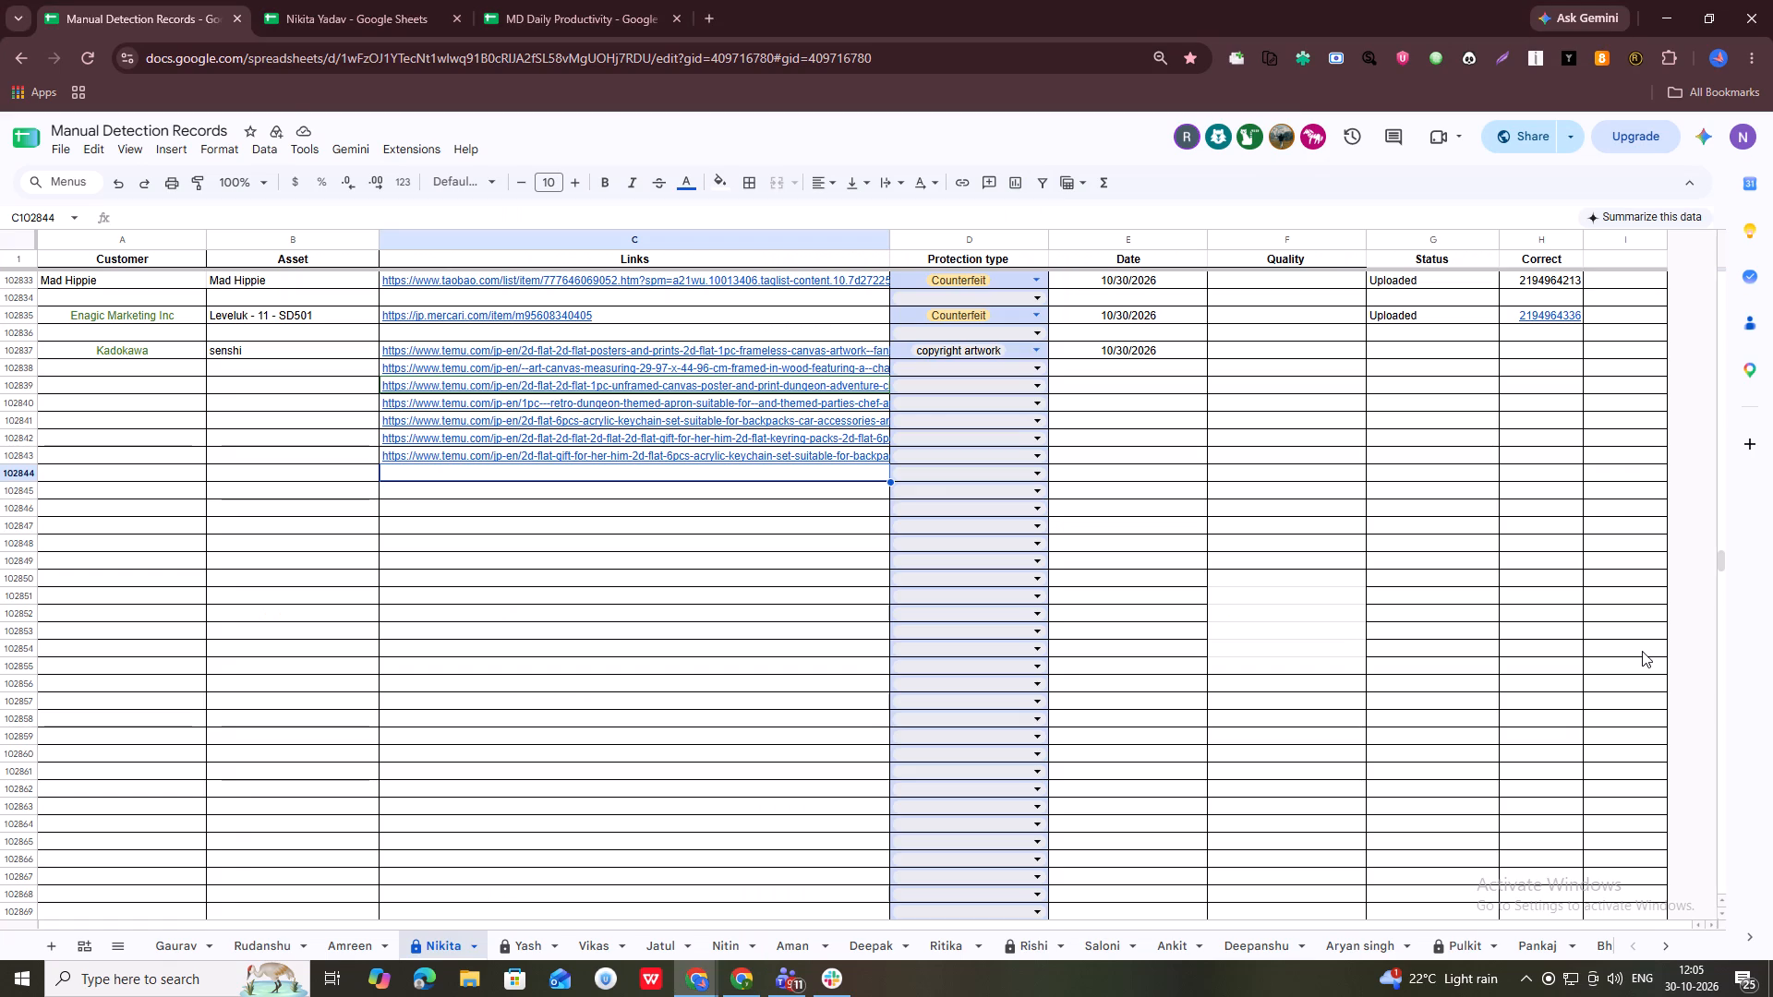
# Return to the Temu keychain listing's recommendations, load another batch and examine it for Delicious in Dungeon items.
pyautogui.press('Down')
pyautogui.hotkey('alt', 'Tab')
pyautogui.press('Down')
pyautogui.scroll(-5, 1309, 670)
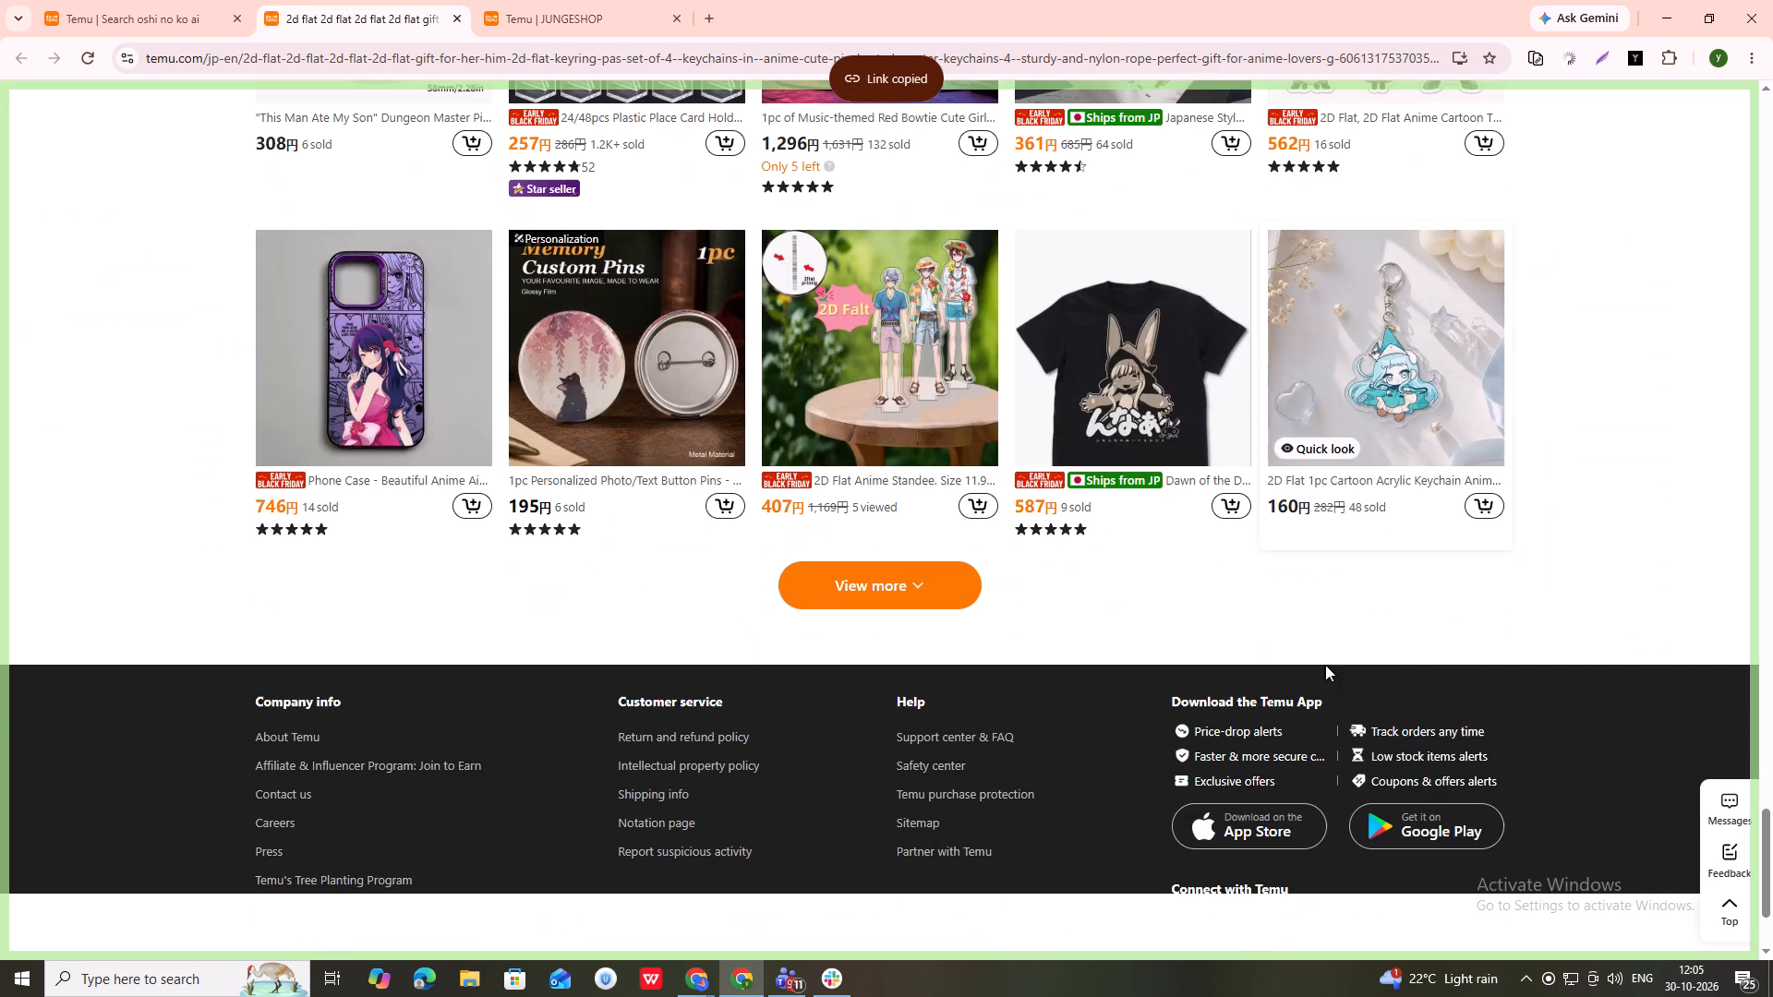
pyautogui.click(902, 580)
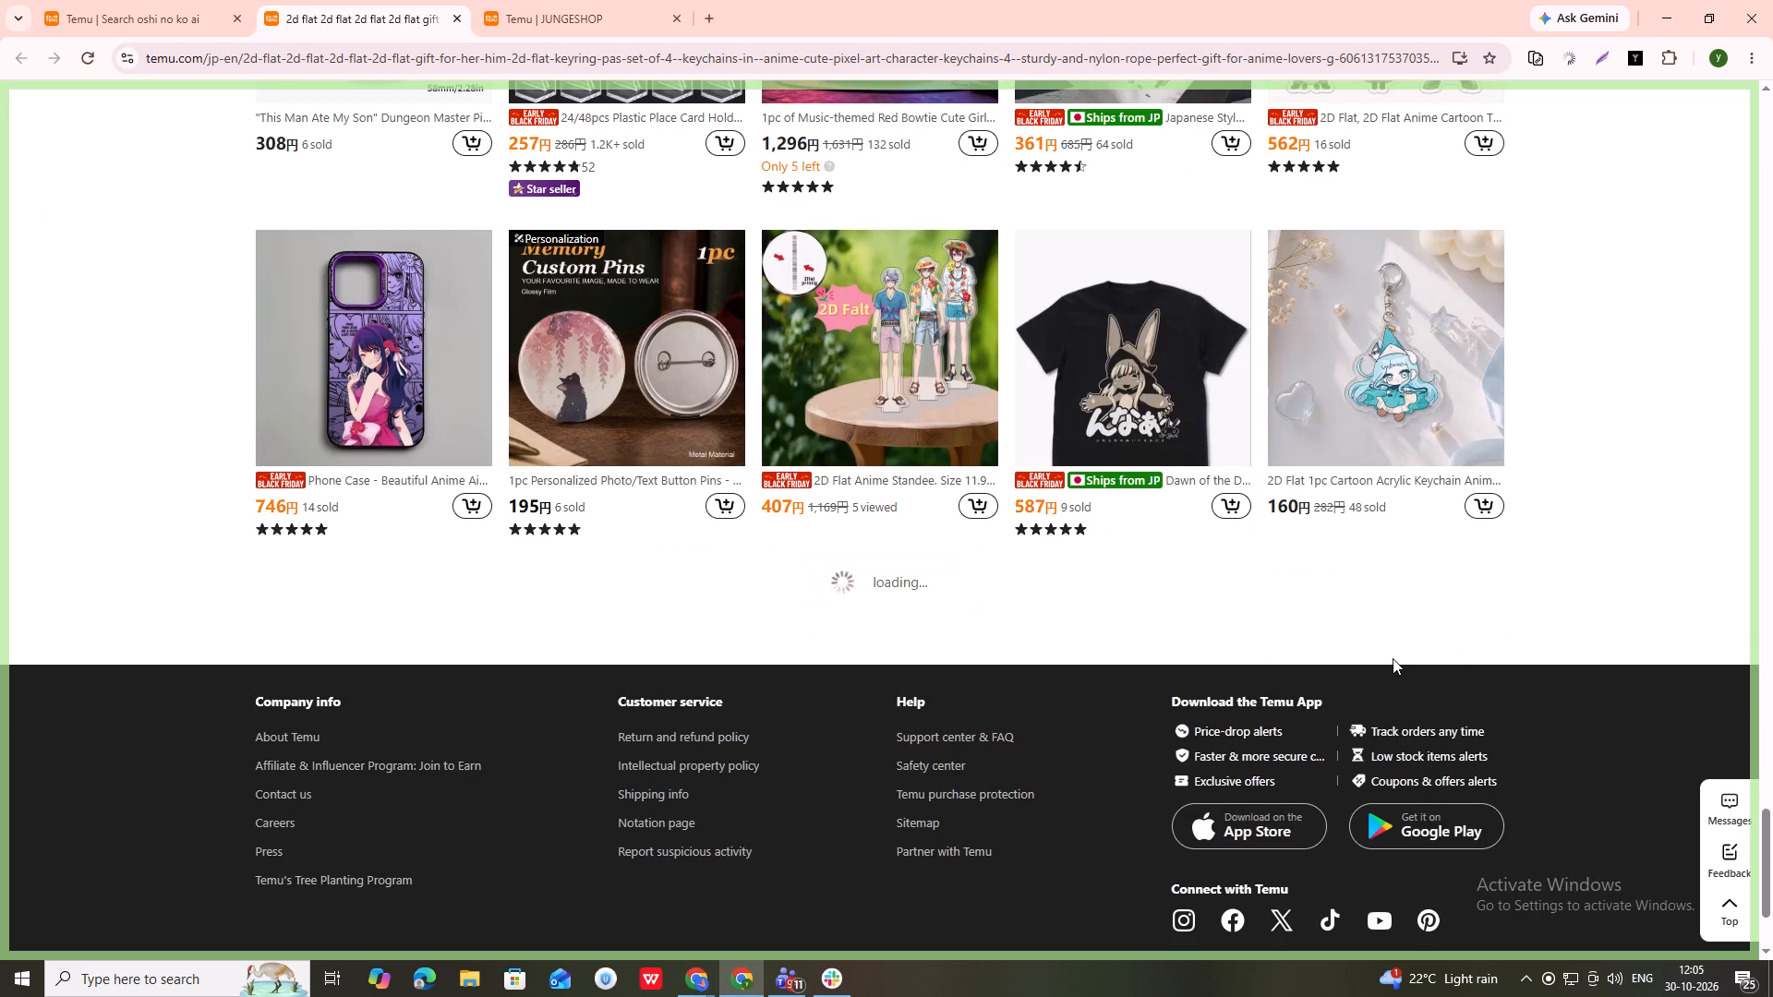
pyautogui.scroll(-7, 1381, 650)
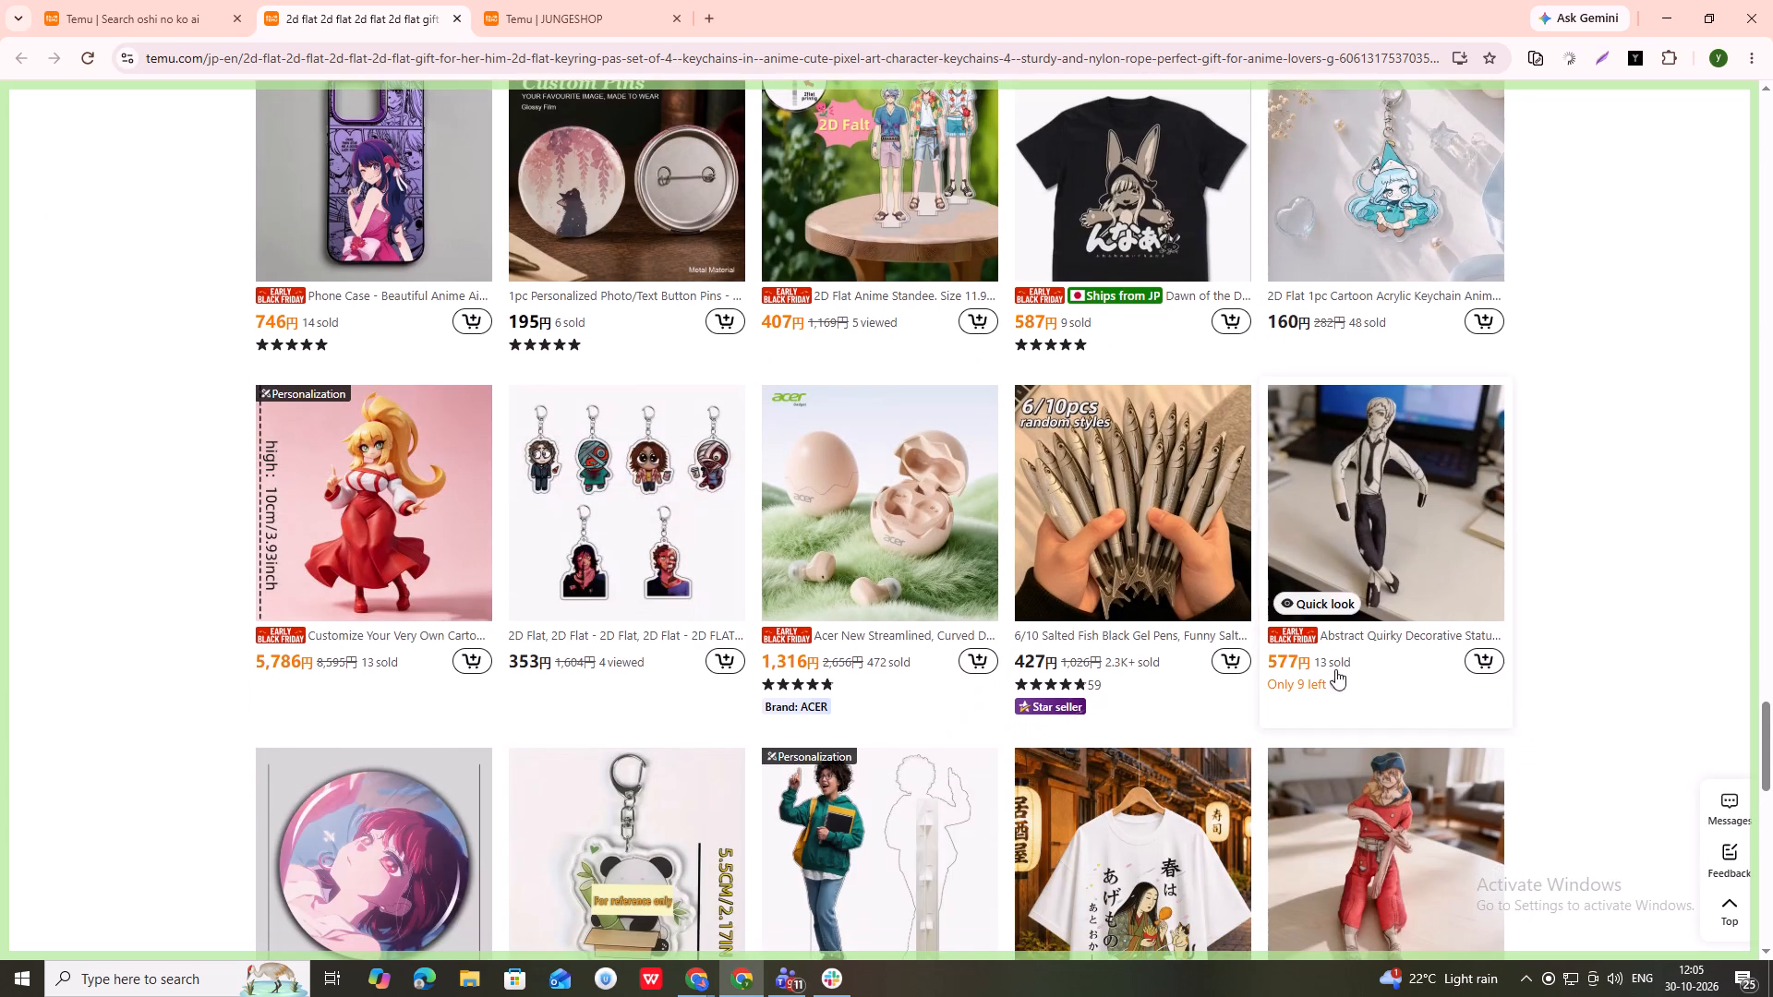
pyautogui.scroll(-5, 1212, 633)
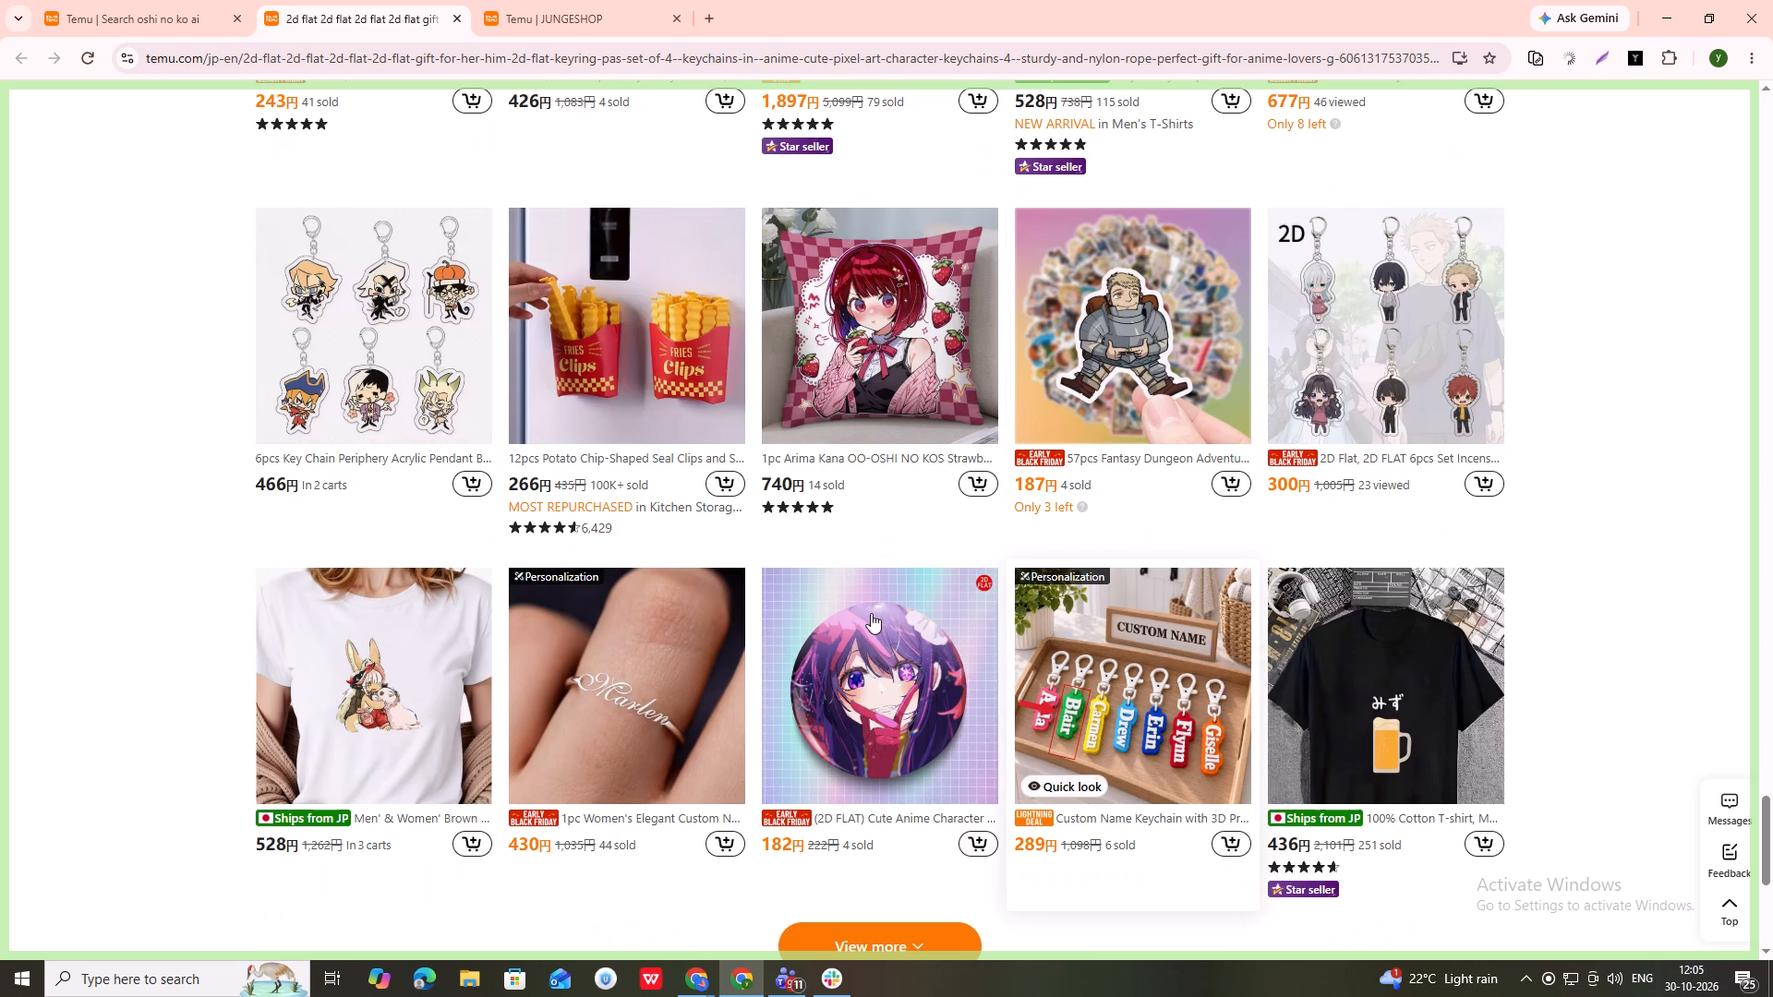
pyautogui.scroll(-2, 1401, 567)
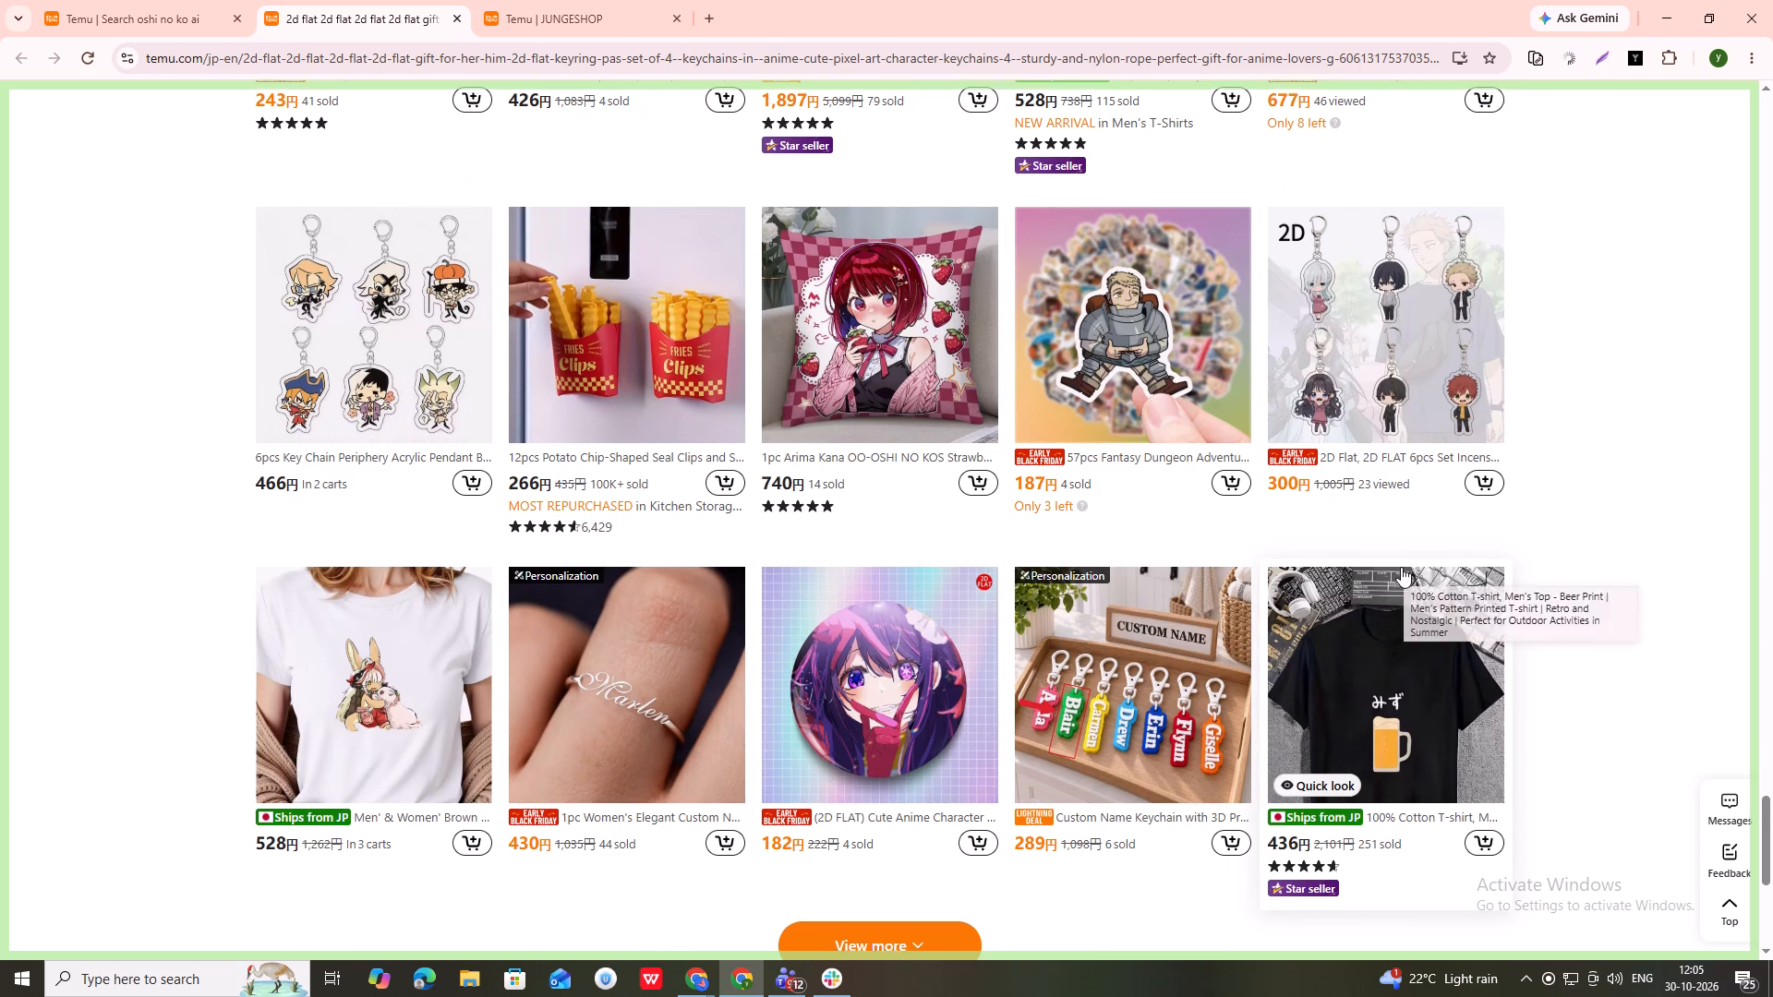
pyautogui.scroll(-3, 1401, 567)
# Load a further batch of recommendations, copy the 501円 six-character keychain listing's link and paste it into Links row 102845 of the sheet.
pyautogui.click(886, 491)
pyautogui.rightClick(886, 491)
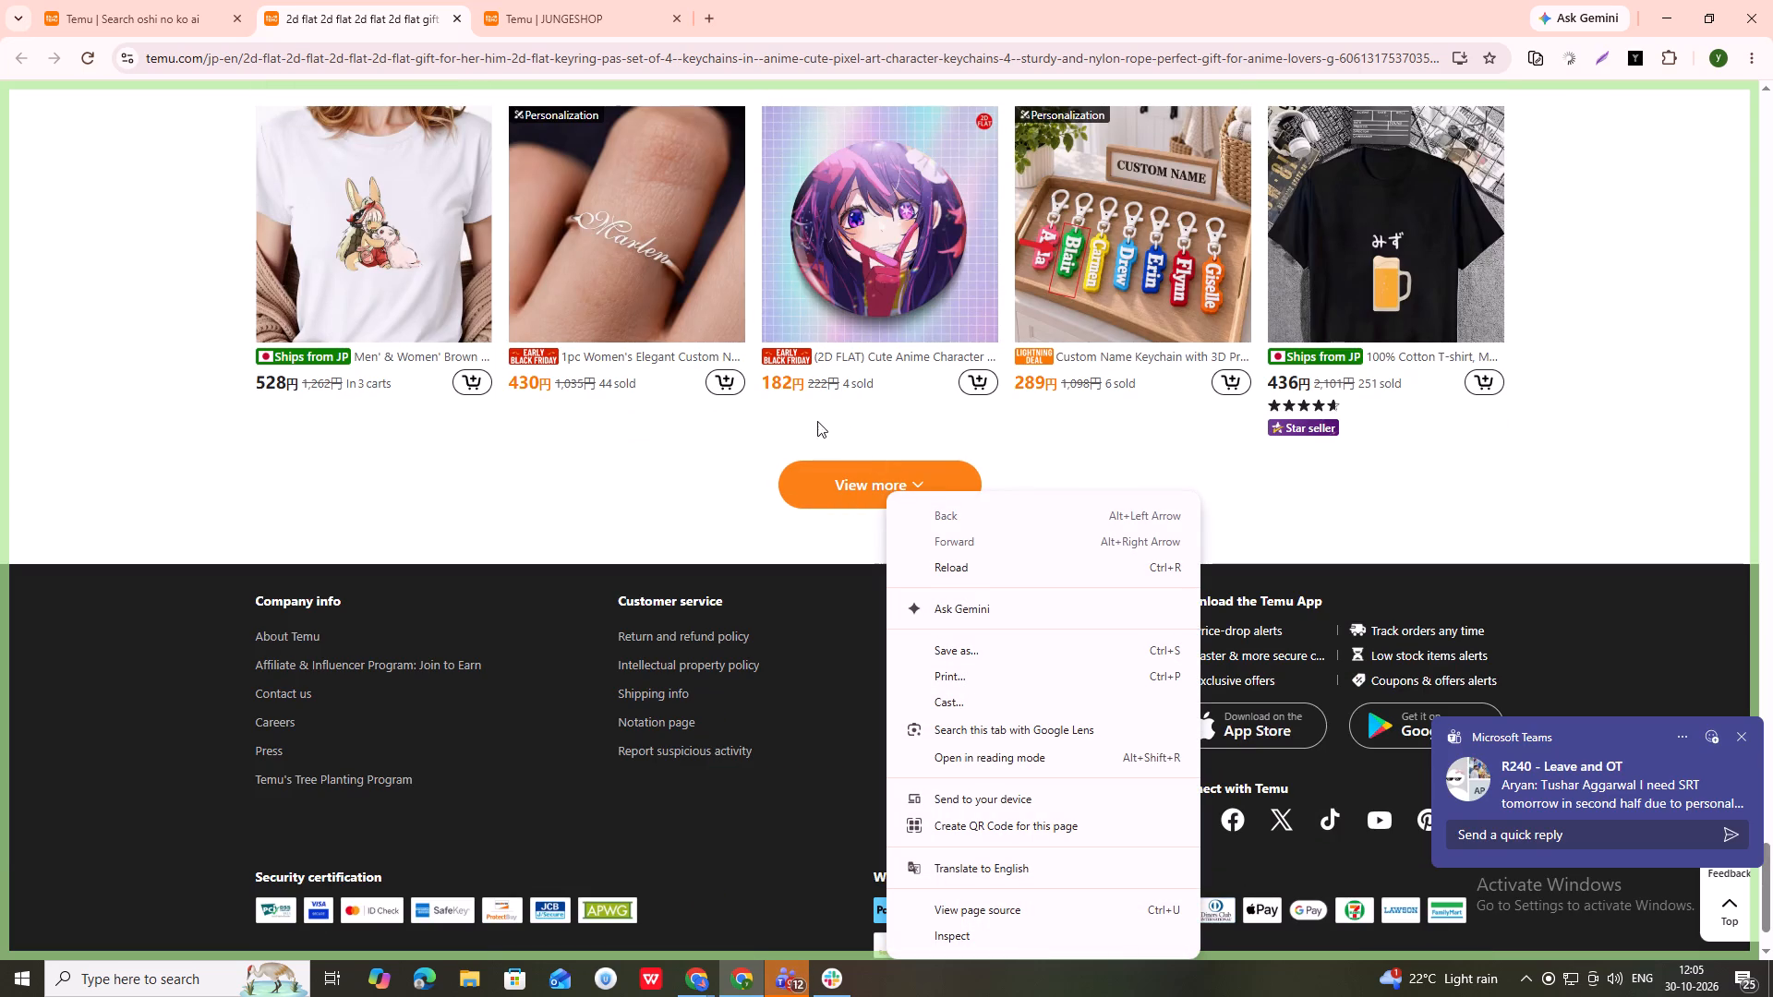
pyautogui.click(844, 491)
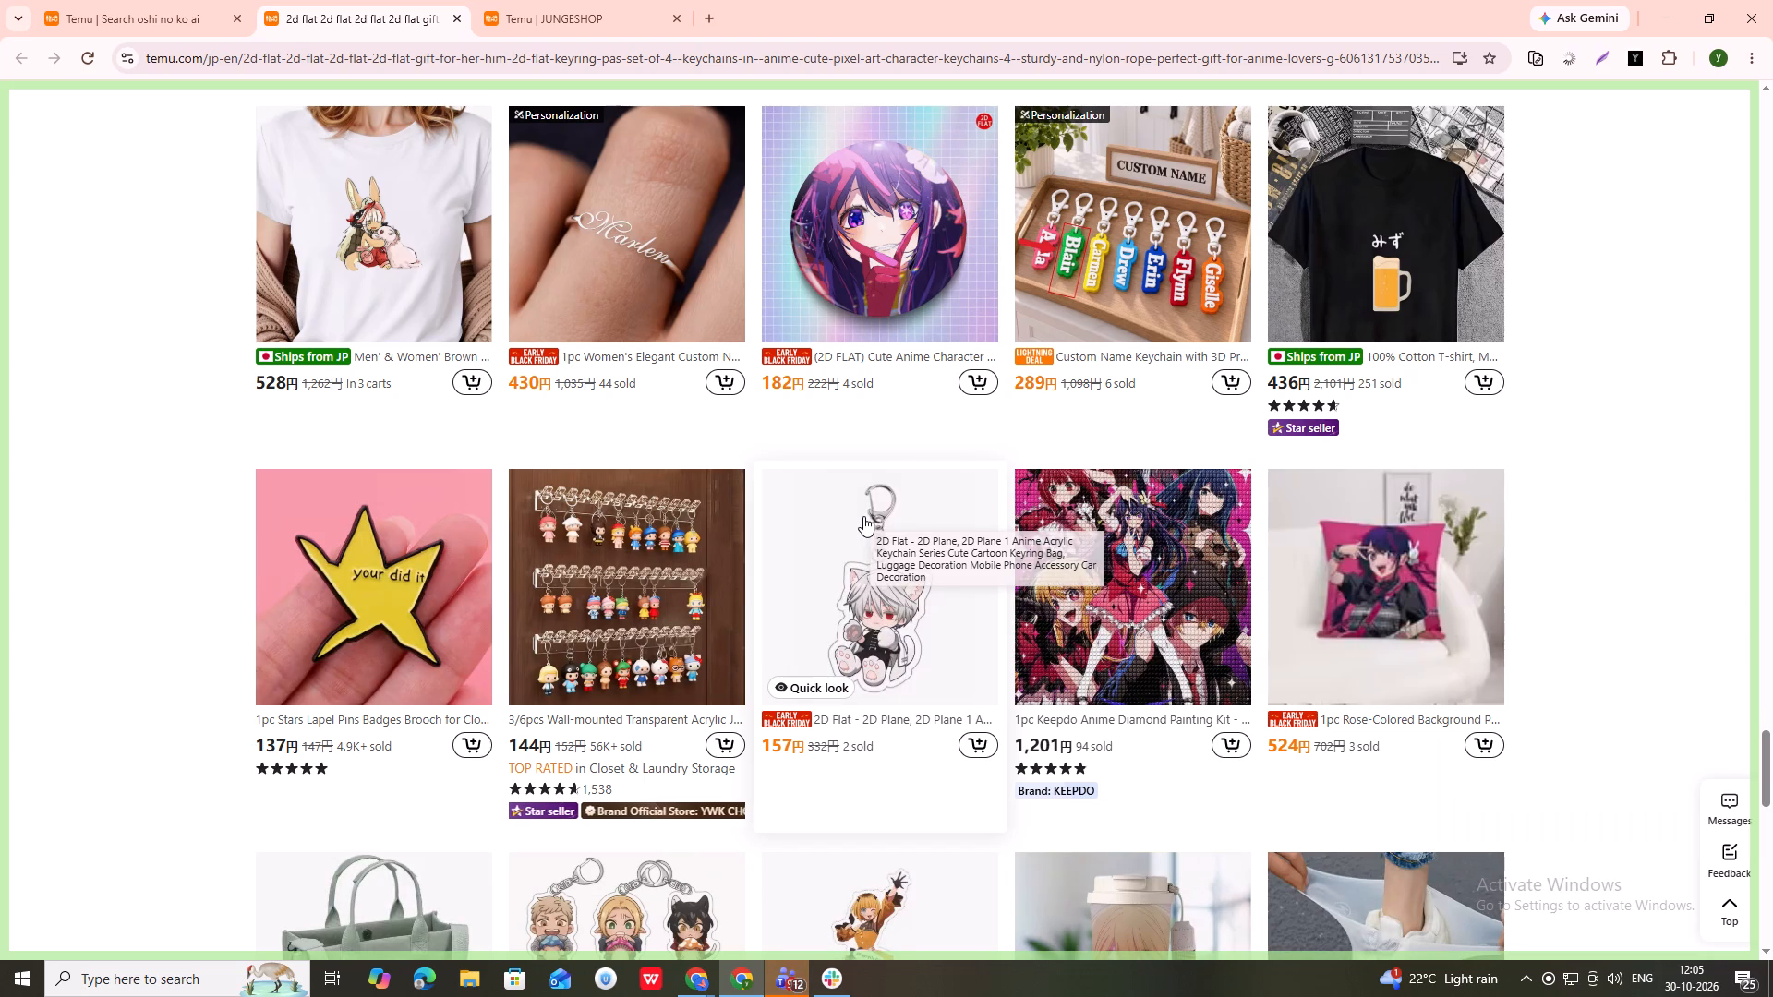
pyautogui.scroll(-5, 1092, 577)
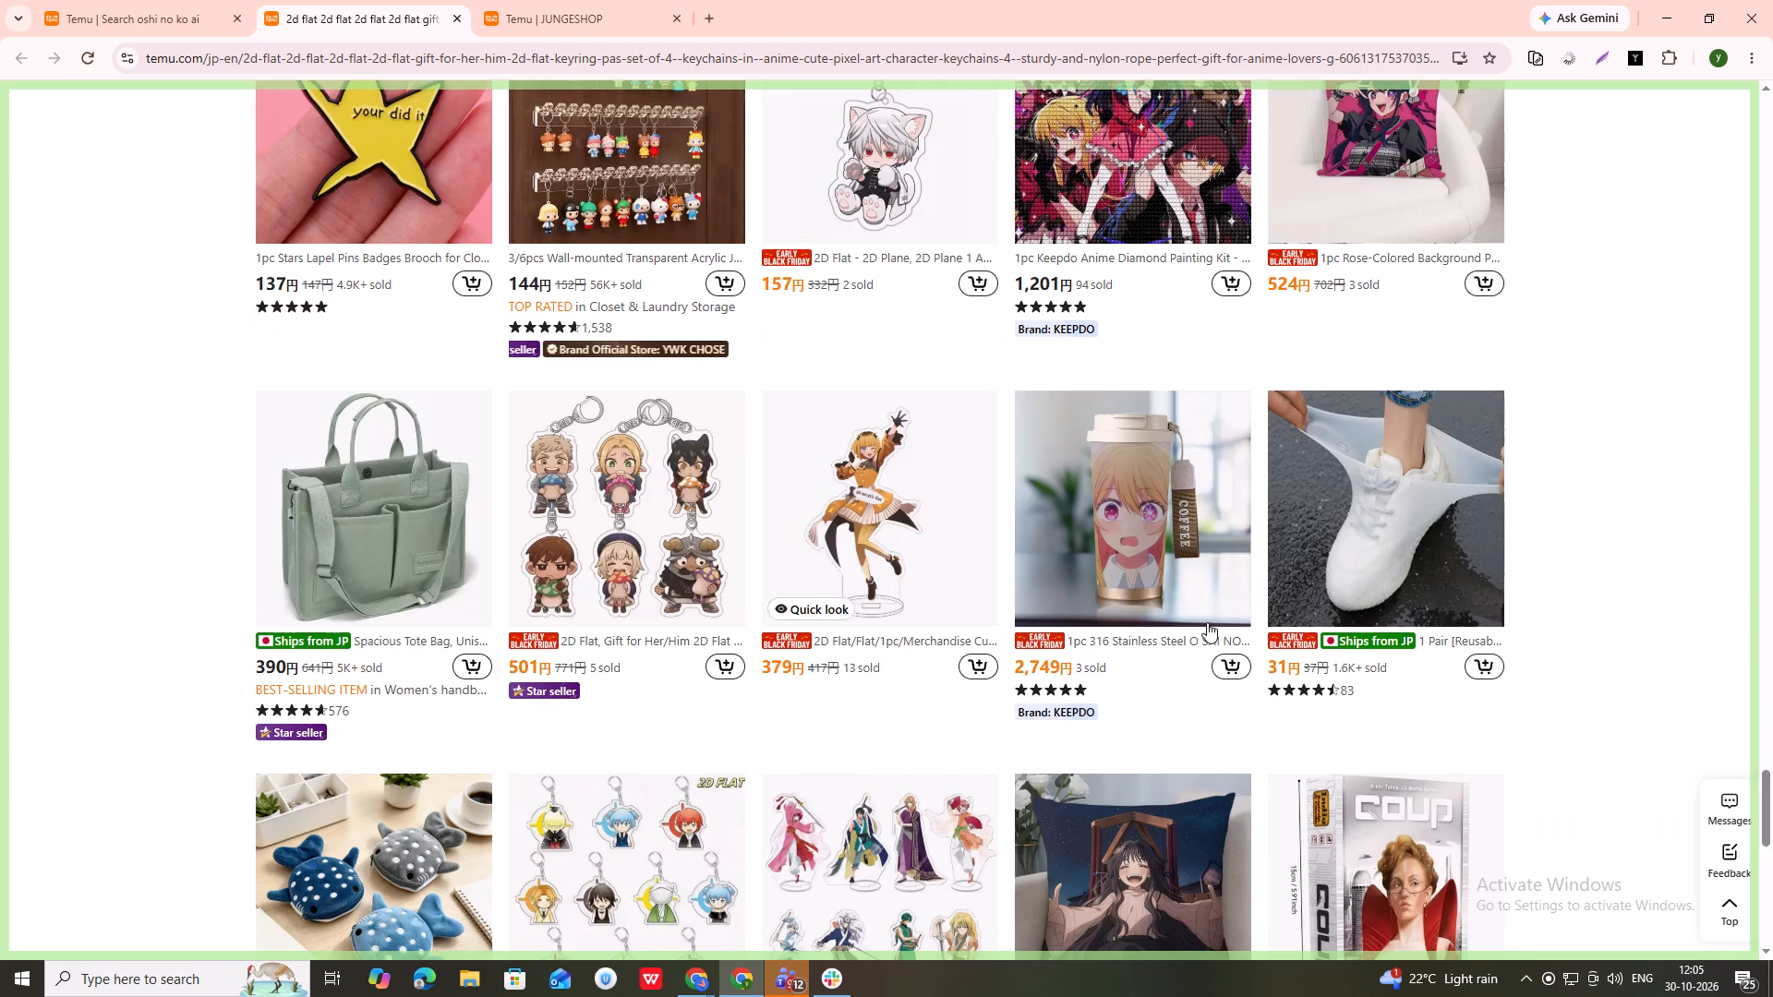
pyautogui.scroll(-2, 1419, 562)
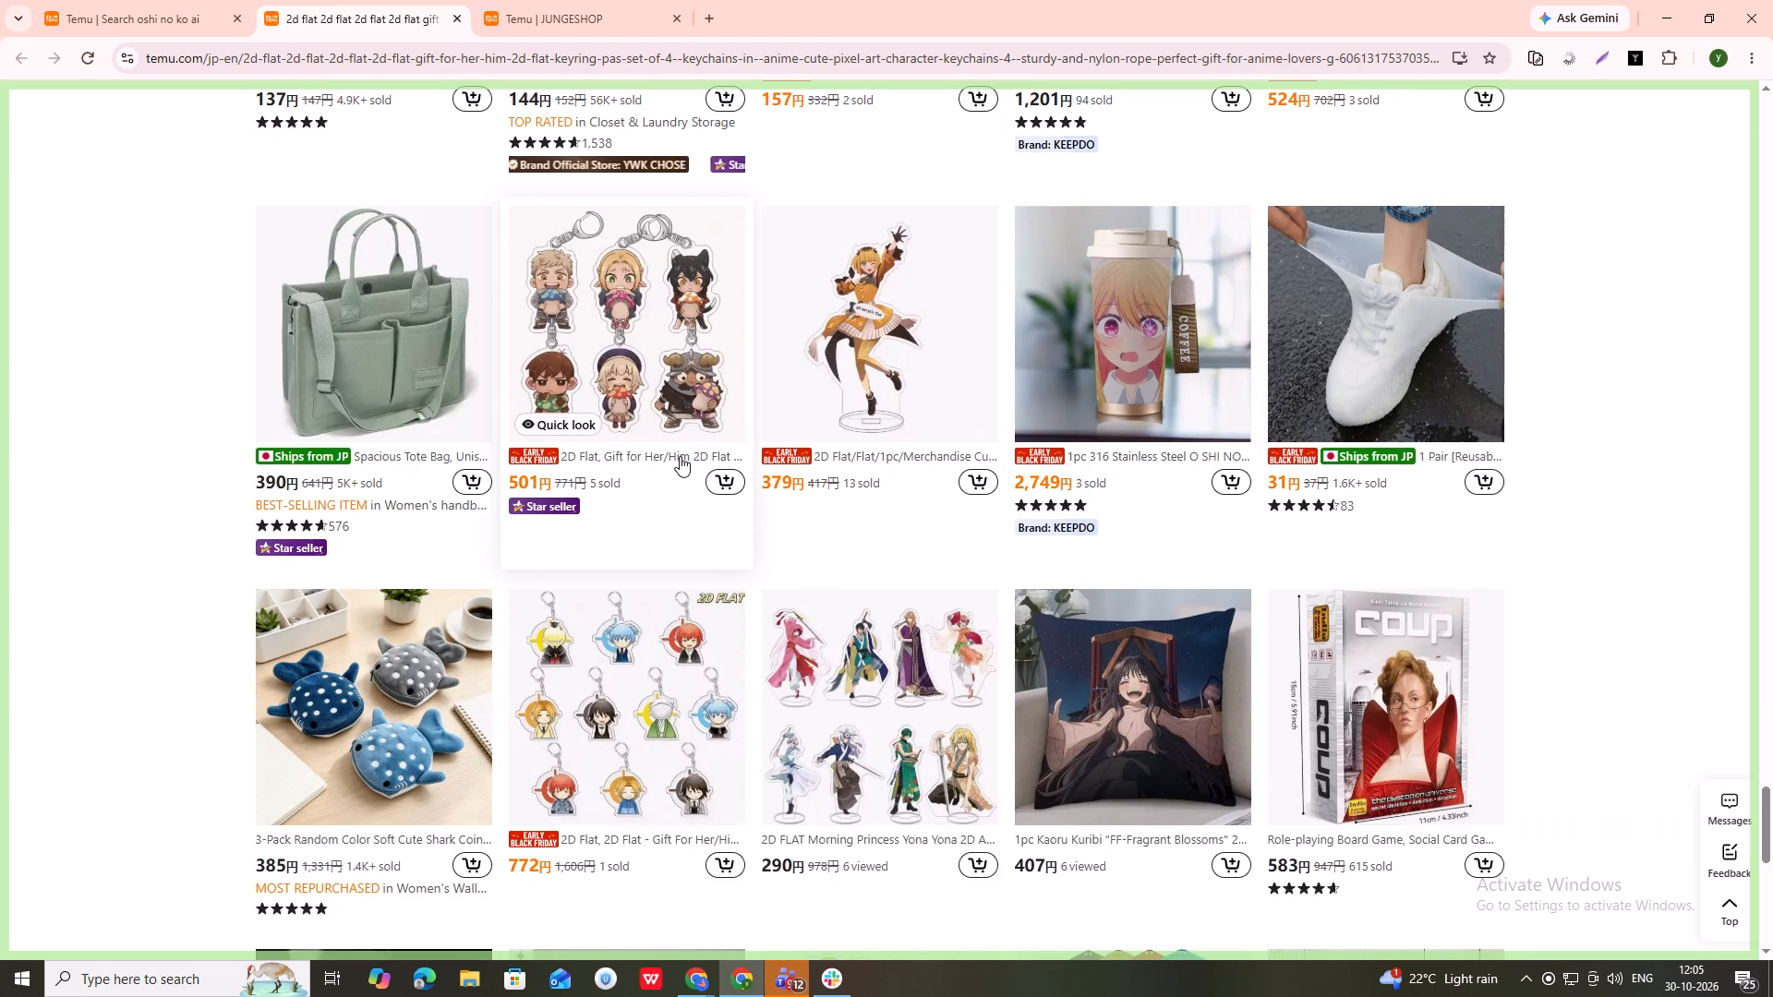
pyautogui.rightClick(680, 456)
pyautogui.click(739, 650)
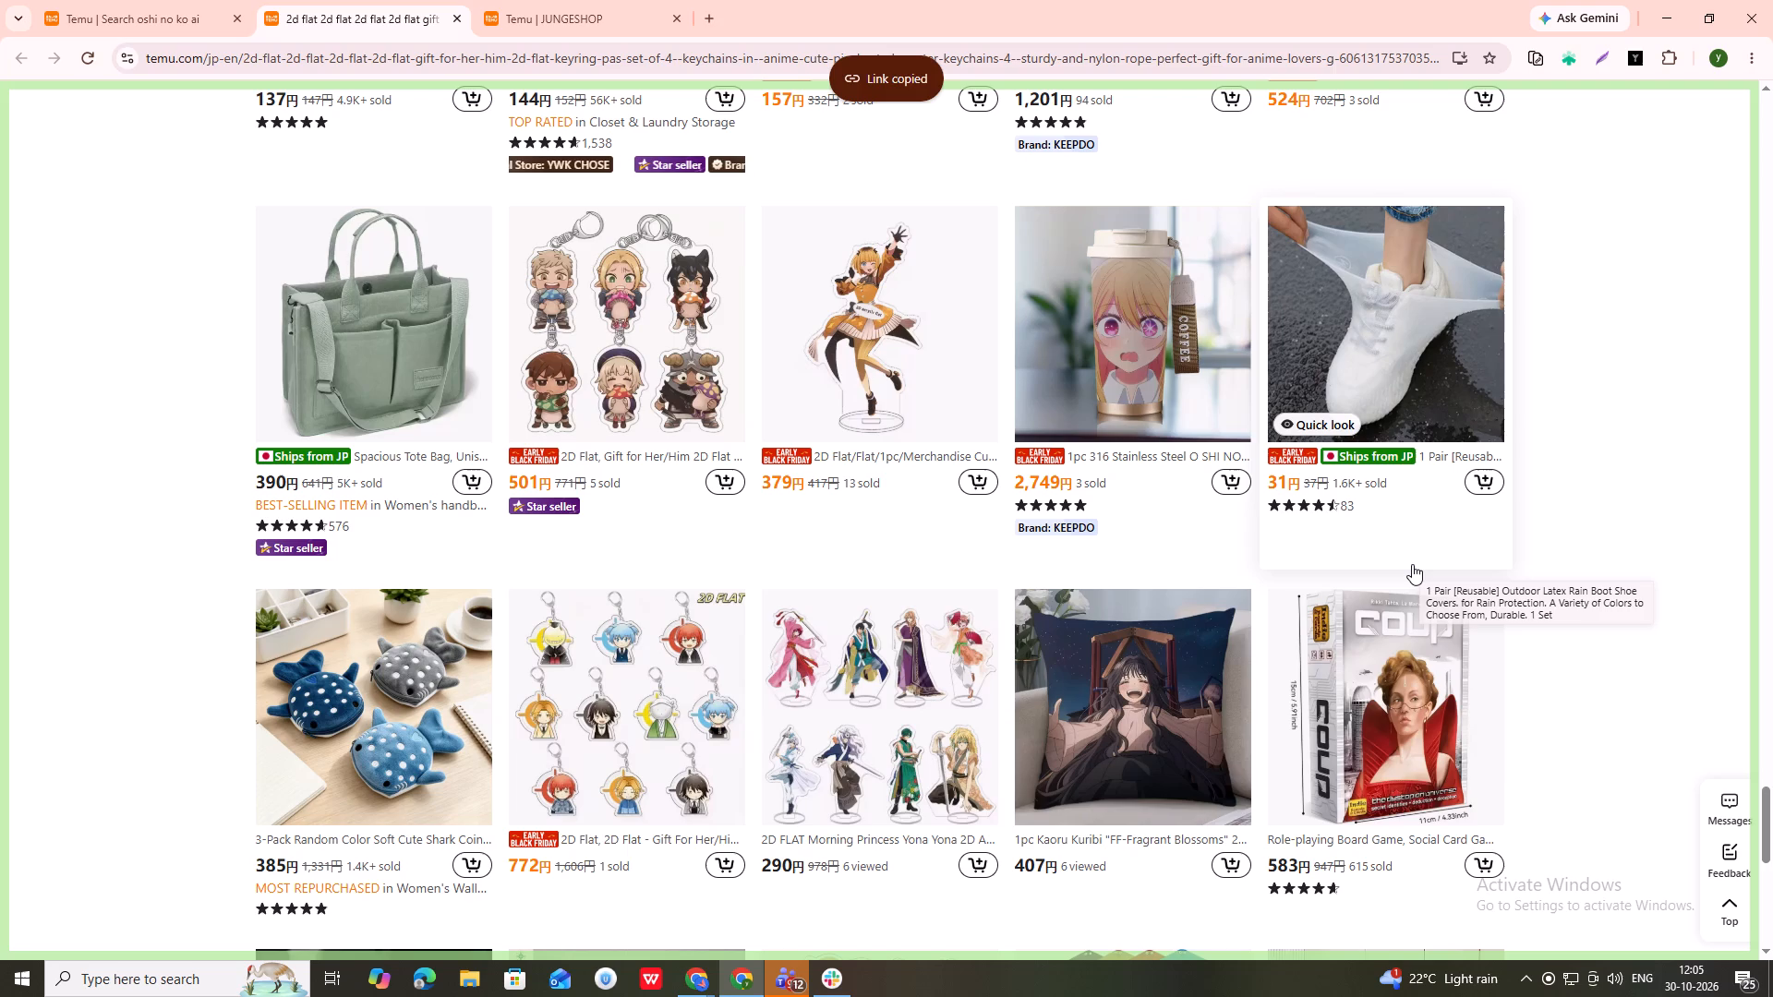
pyautogui.hotkey('alt', 'Tab')
pyautogui.hotkey('ctrl', 'v')
pyautogui.press('Down')
# Switch to the JUNGESHOP shop page on Temu, load more of its items and examine them for Delicious in Dungeon keychains.
pyautogui.hotkey('alt', 'Tab')
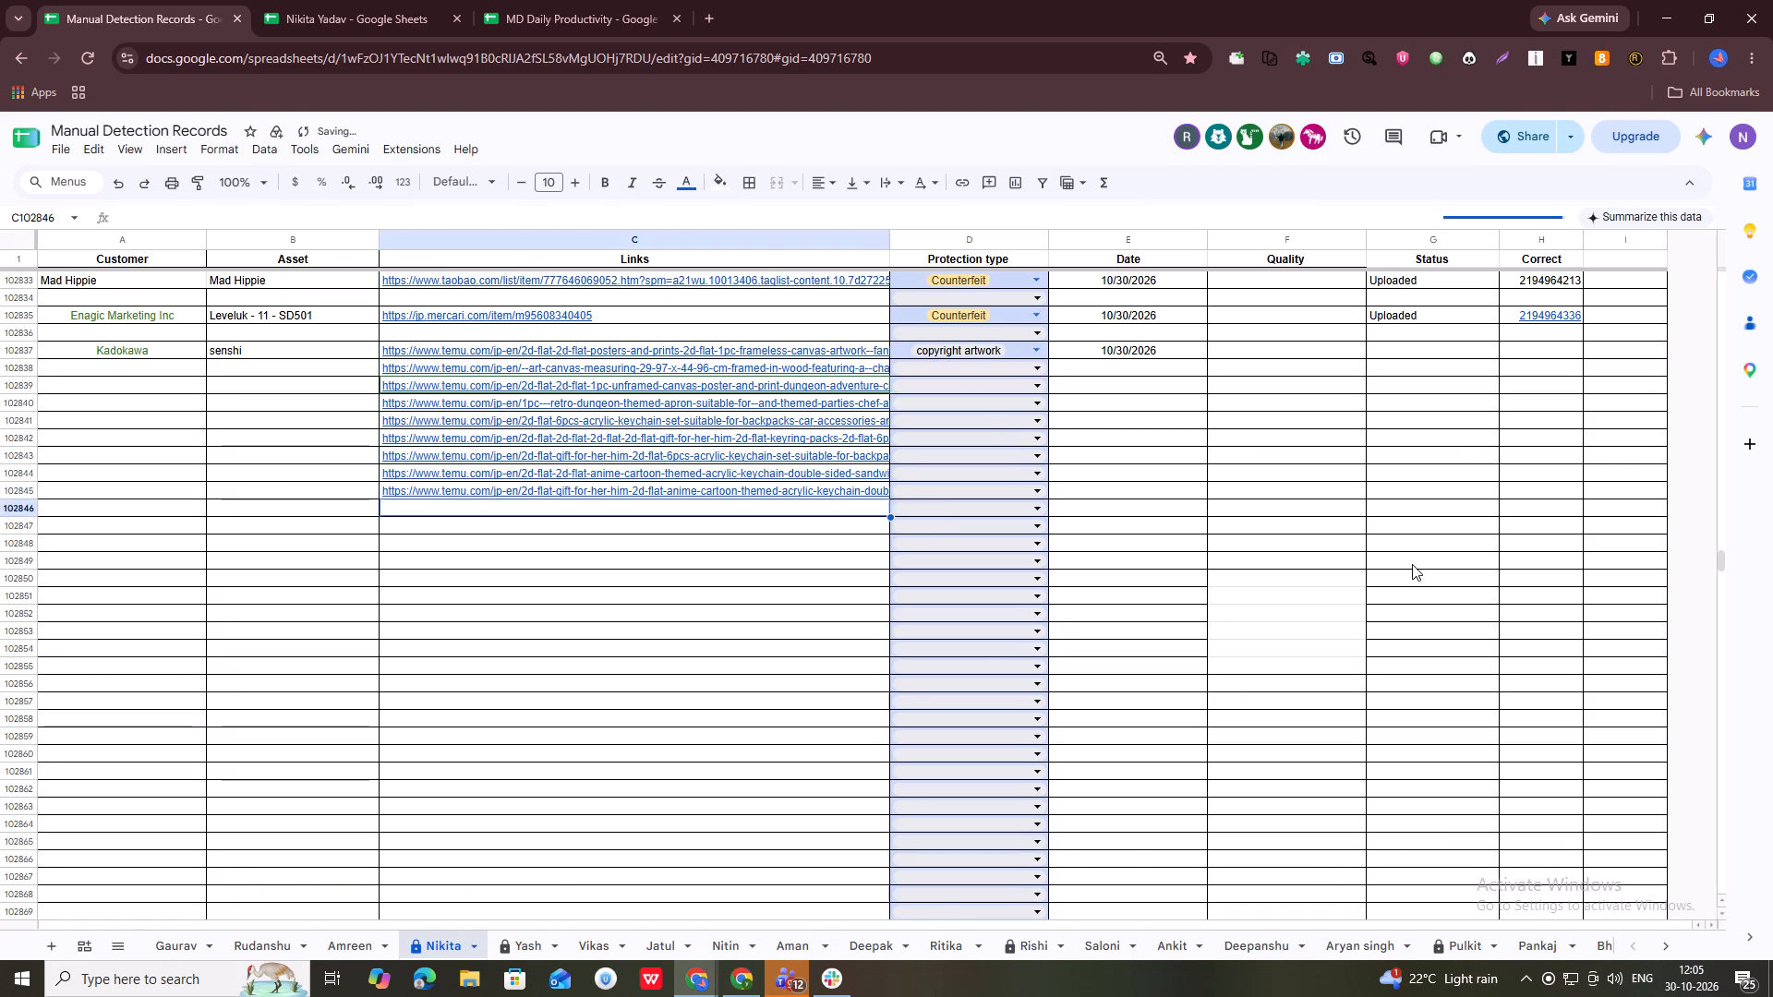
pyautogui.press('Down')
pyautogui.click(526, 0)
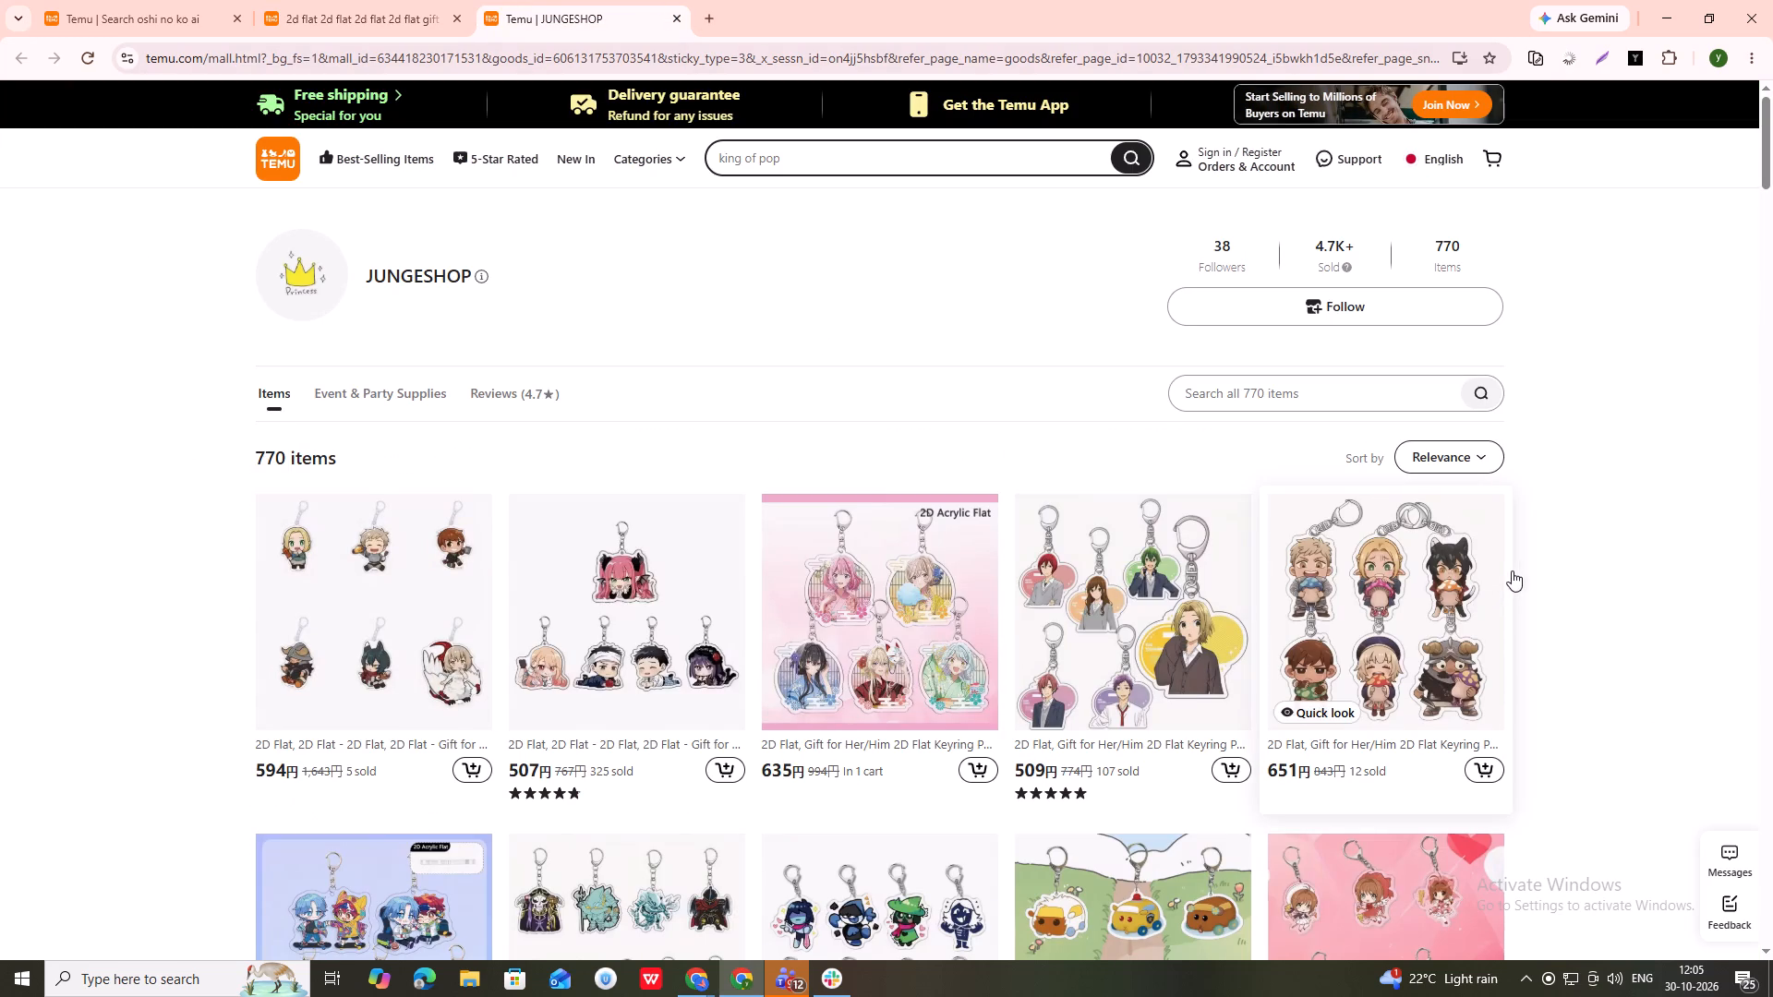
pyautogui.scroll(-2, 1515, 569)
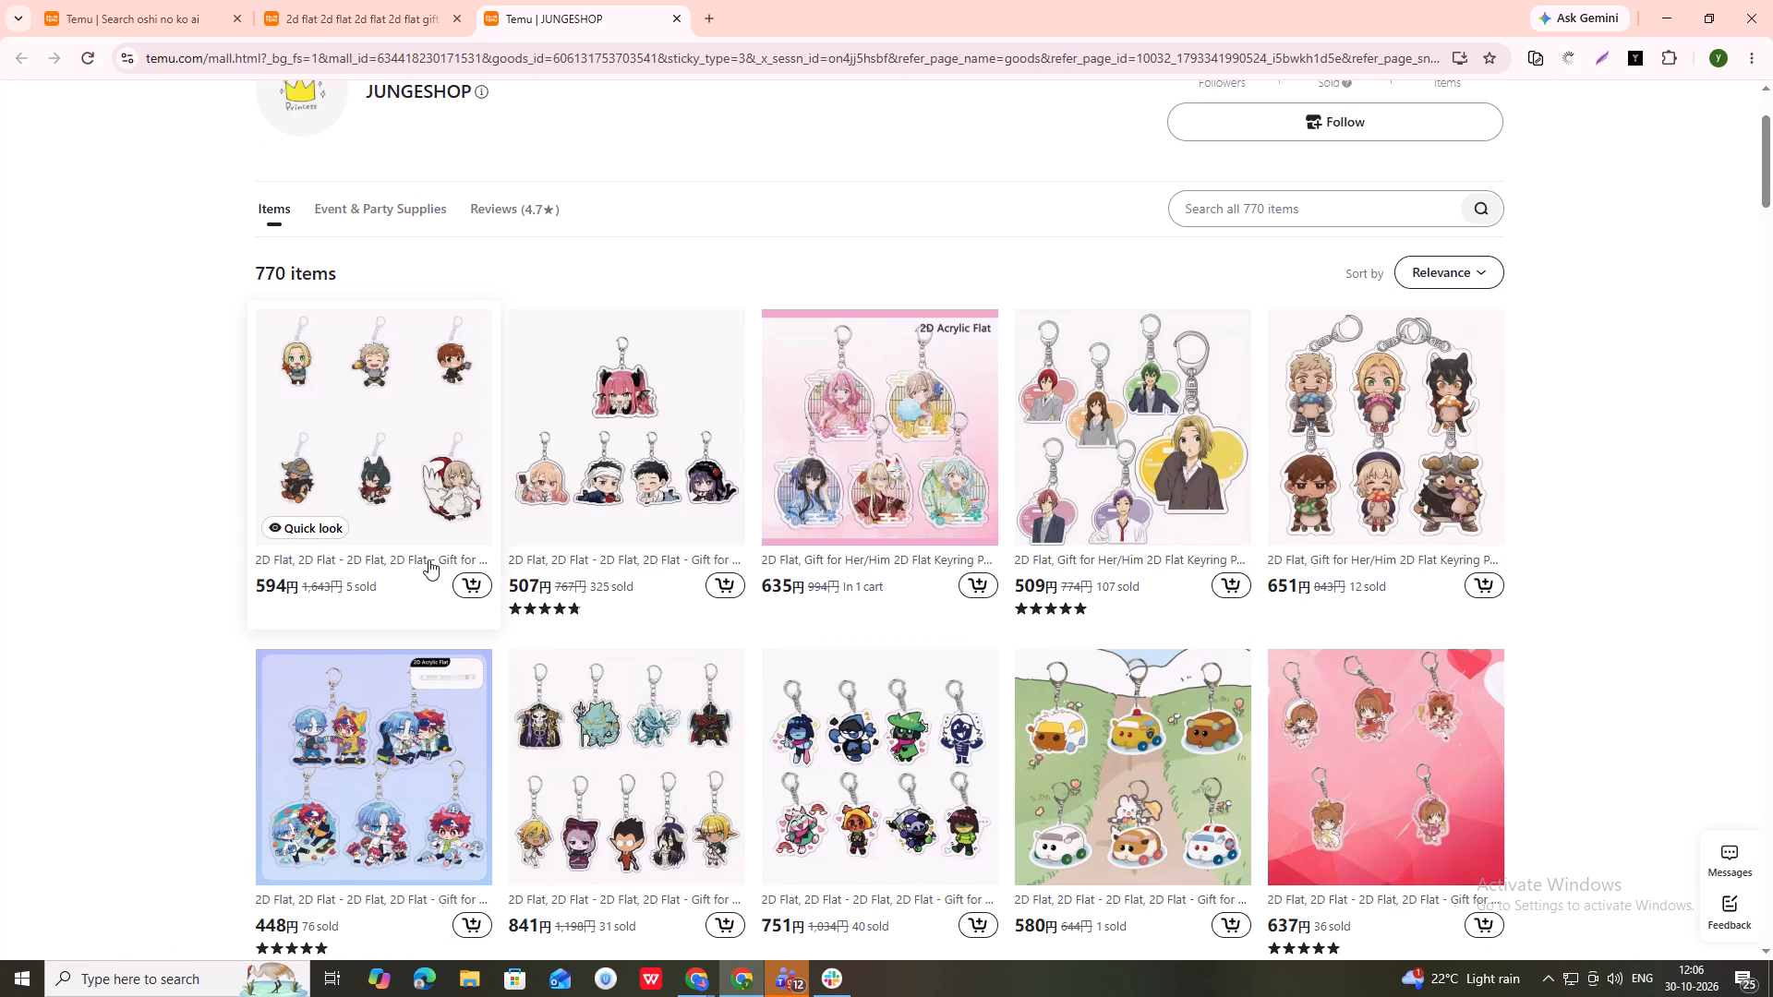
pyautogui.scroll(-7, 428, 561)
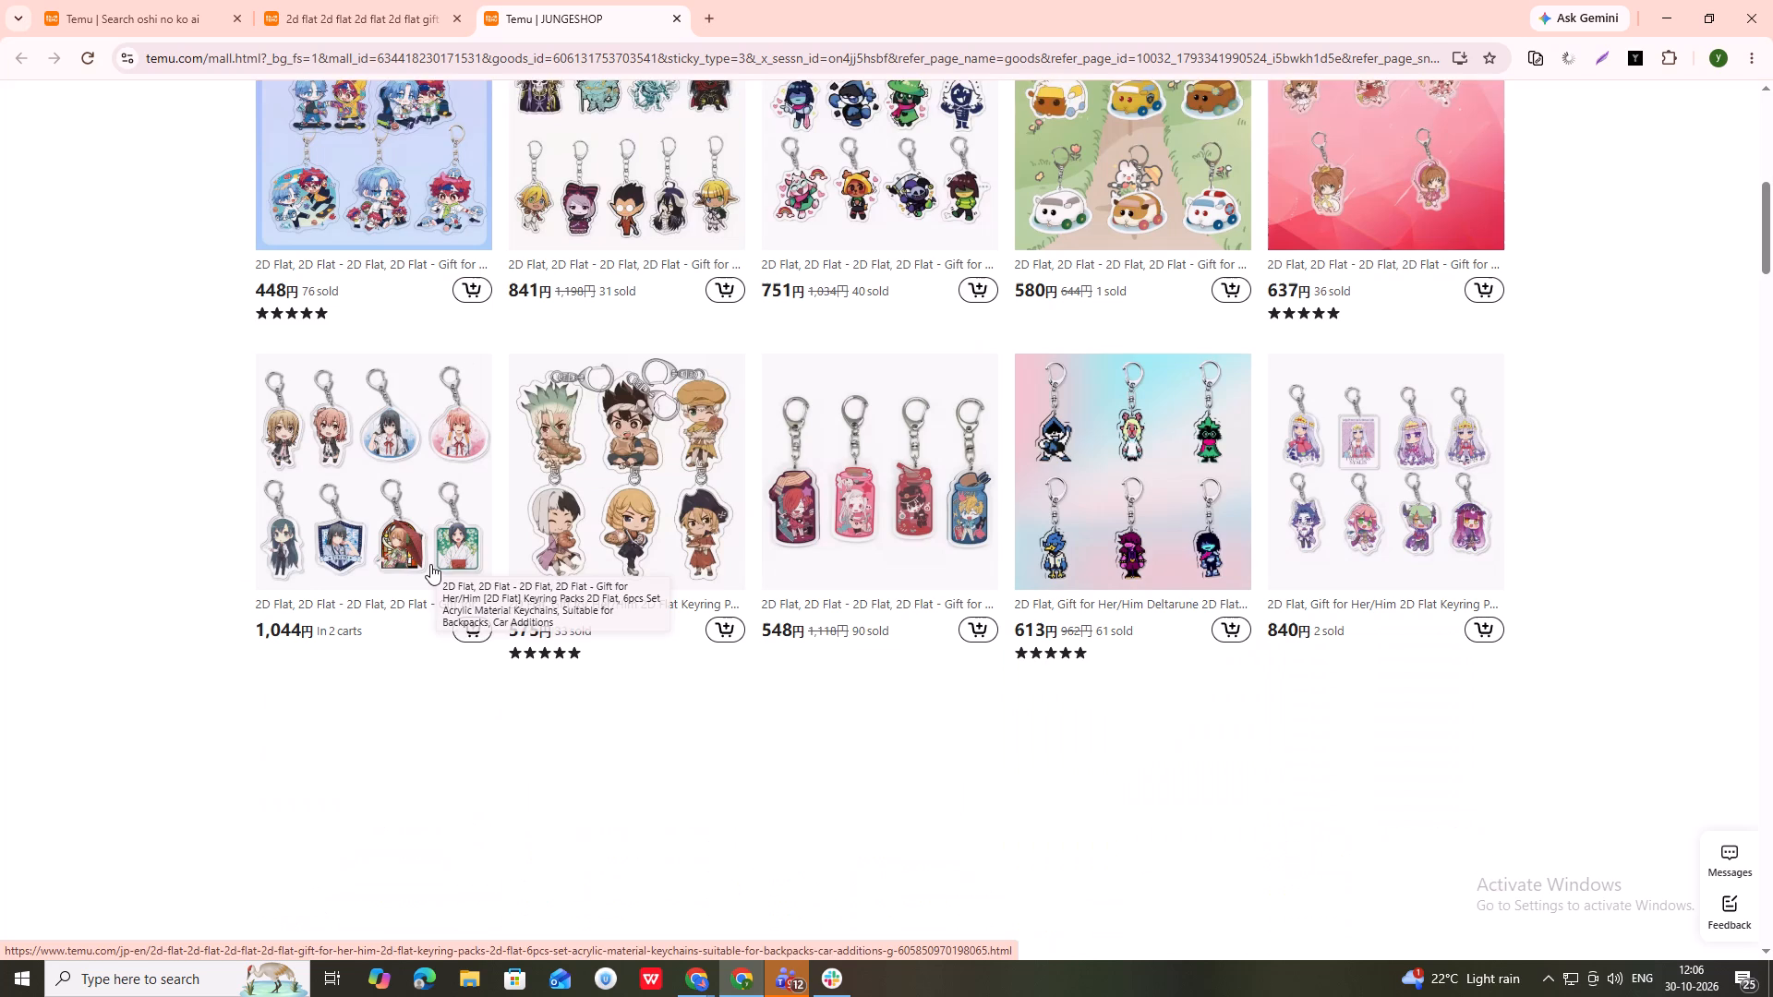
pyautogui.scroll(-7, 1215, 656)
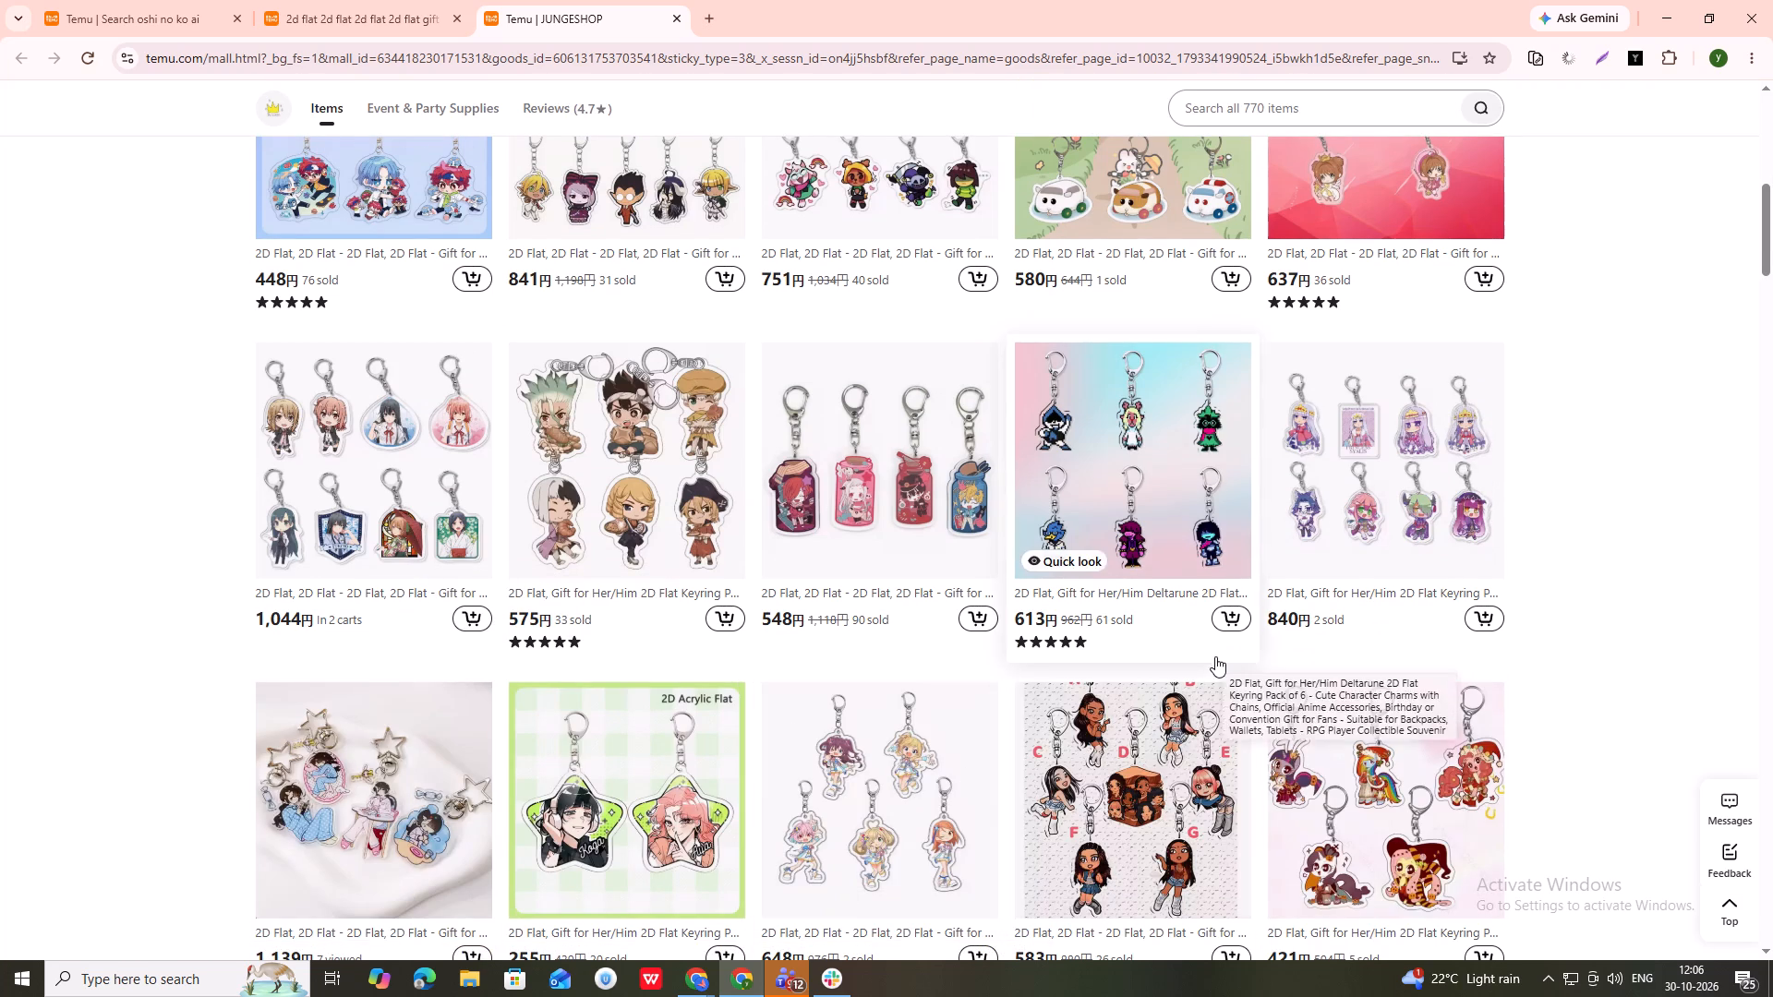
pyautogui.scroll(-8, 1172, 666)
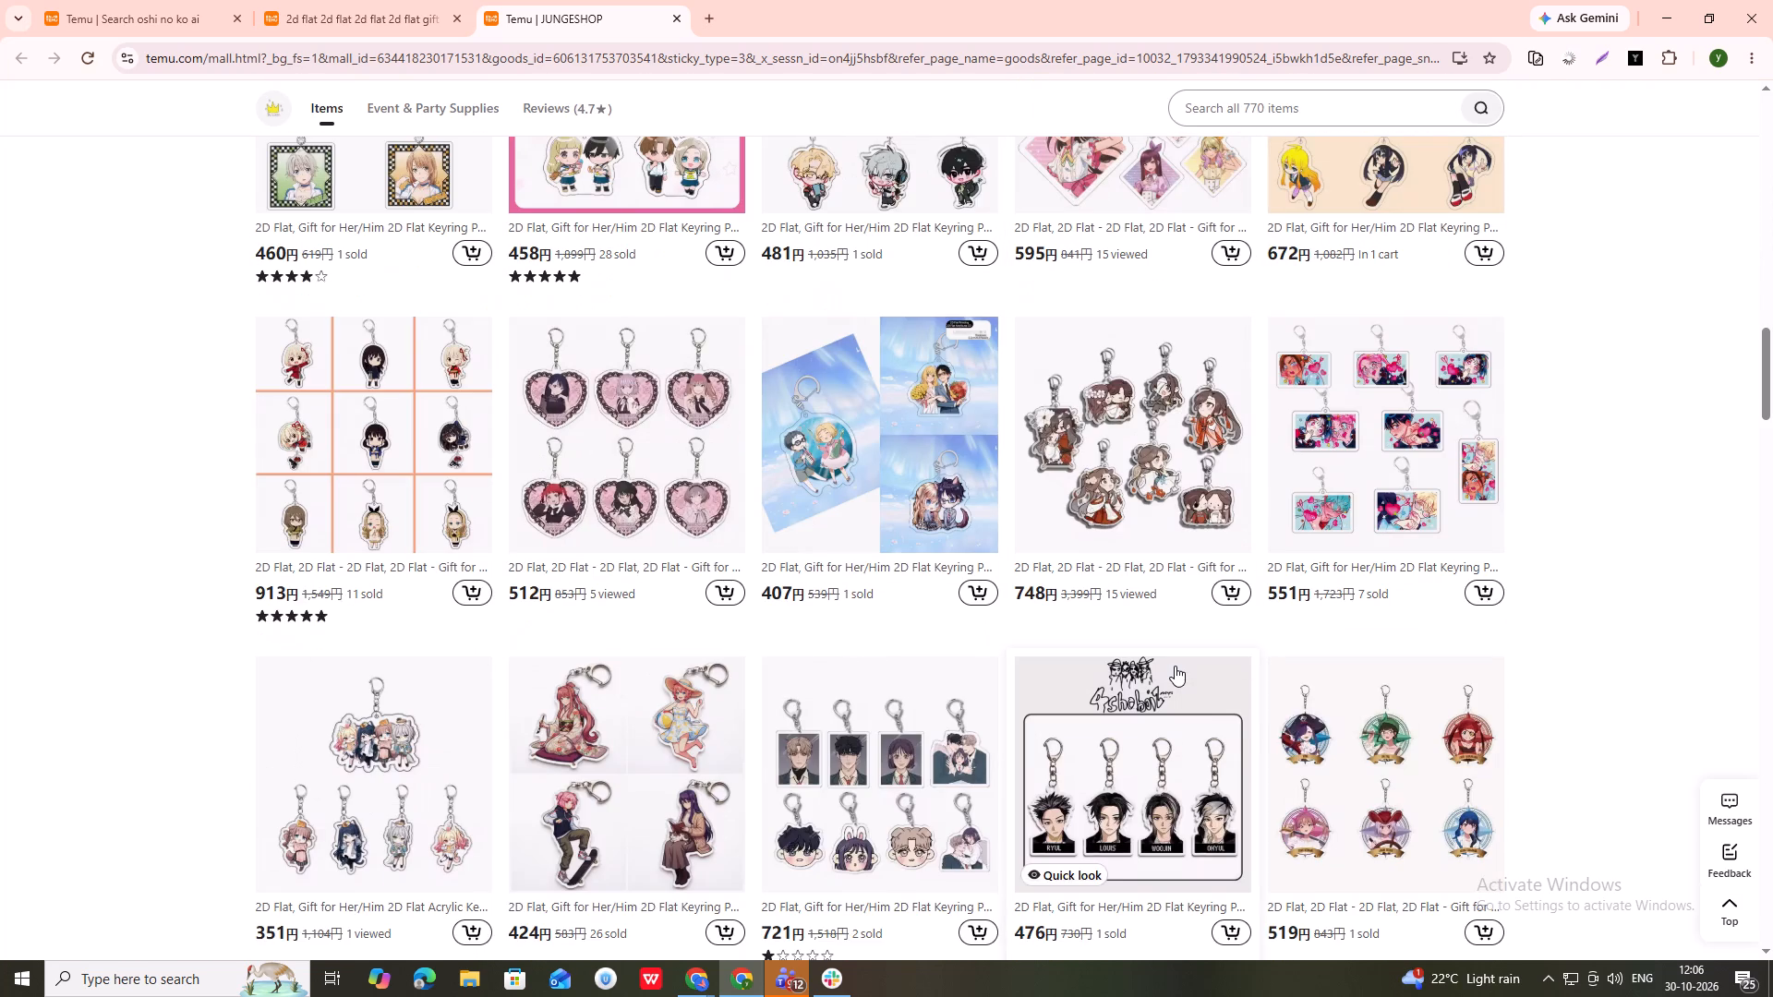
pyautogui.scroll(-17, 1175, 666)
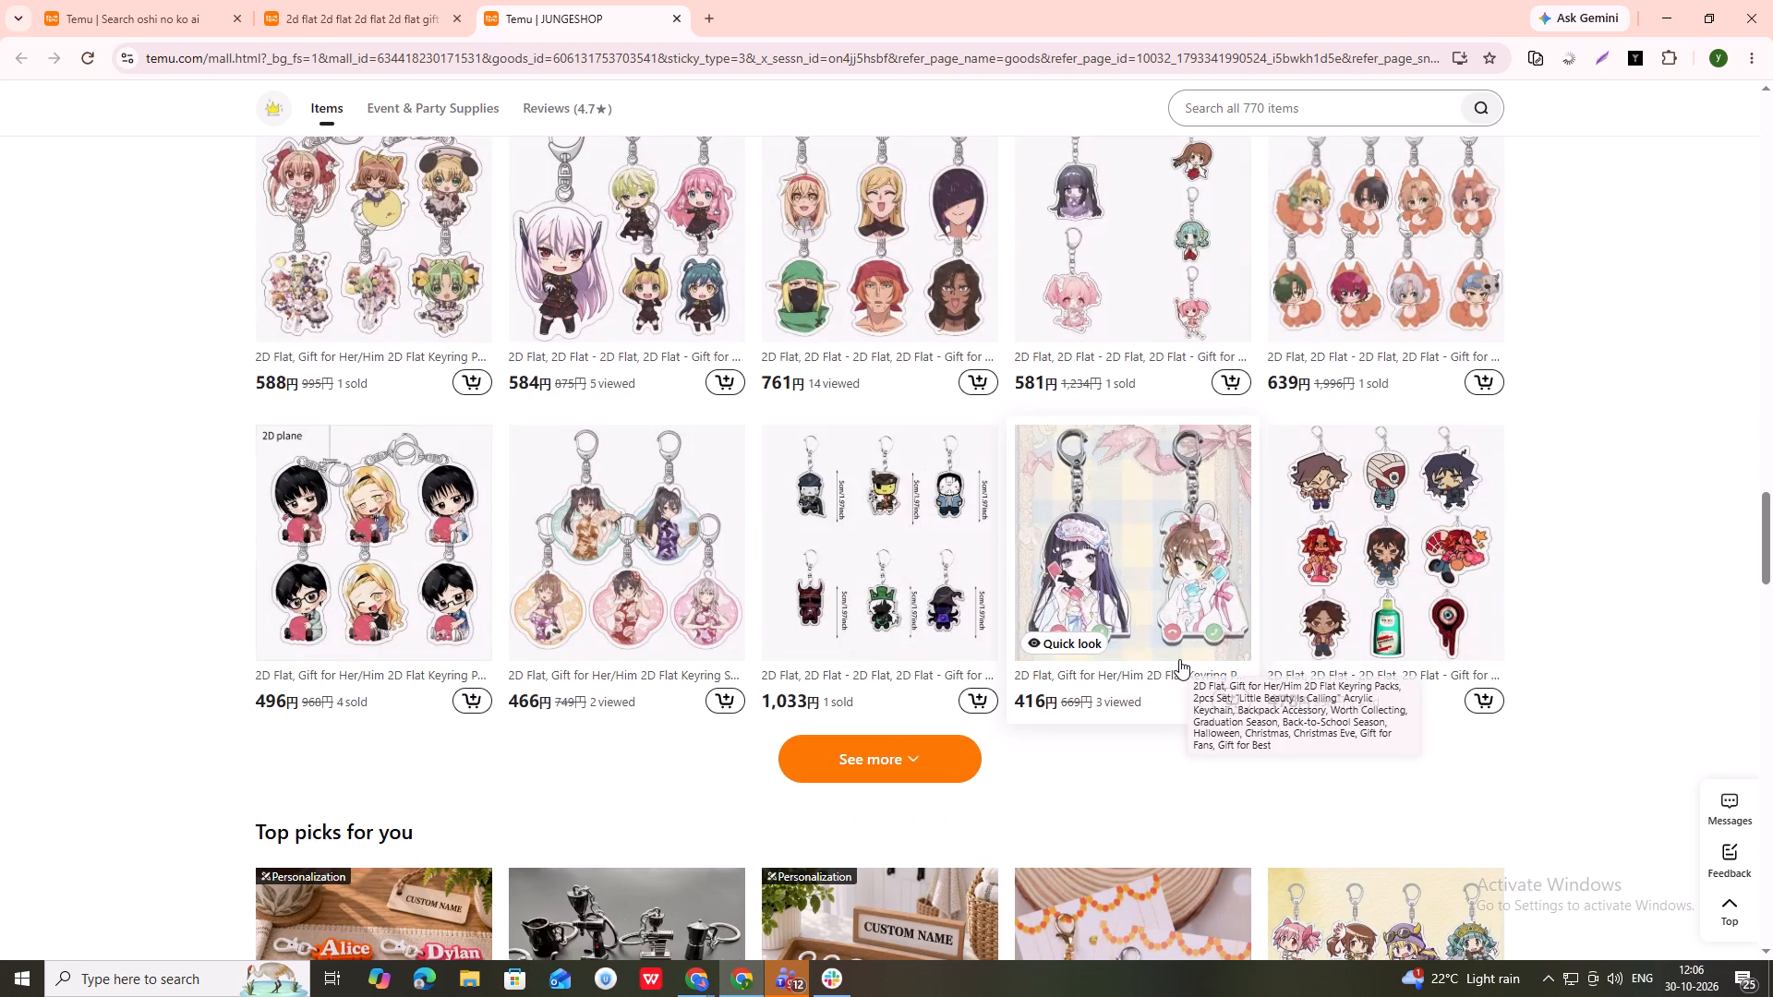
pyautogui.click(911, 771)
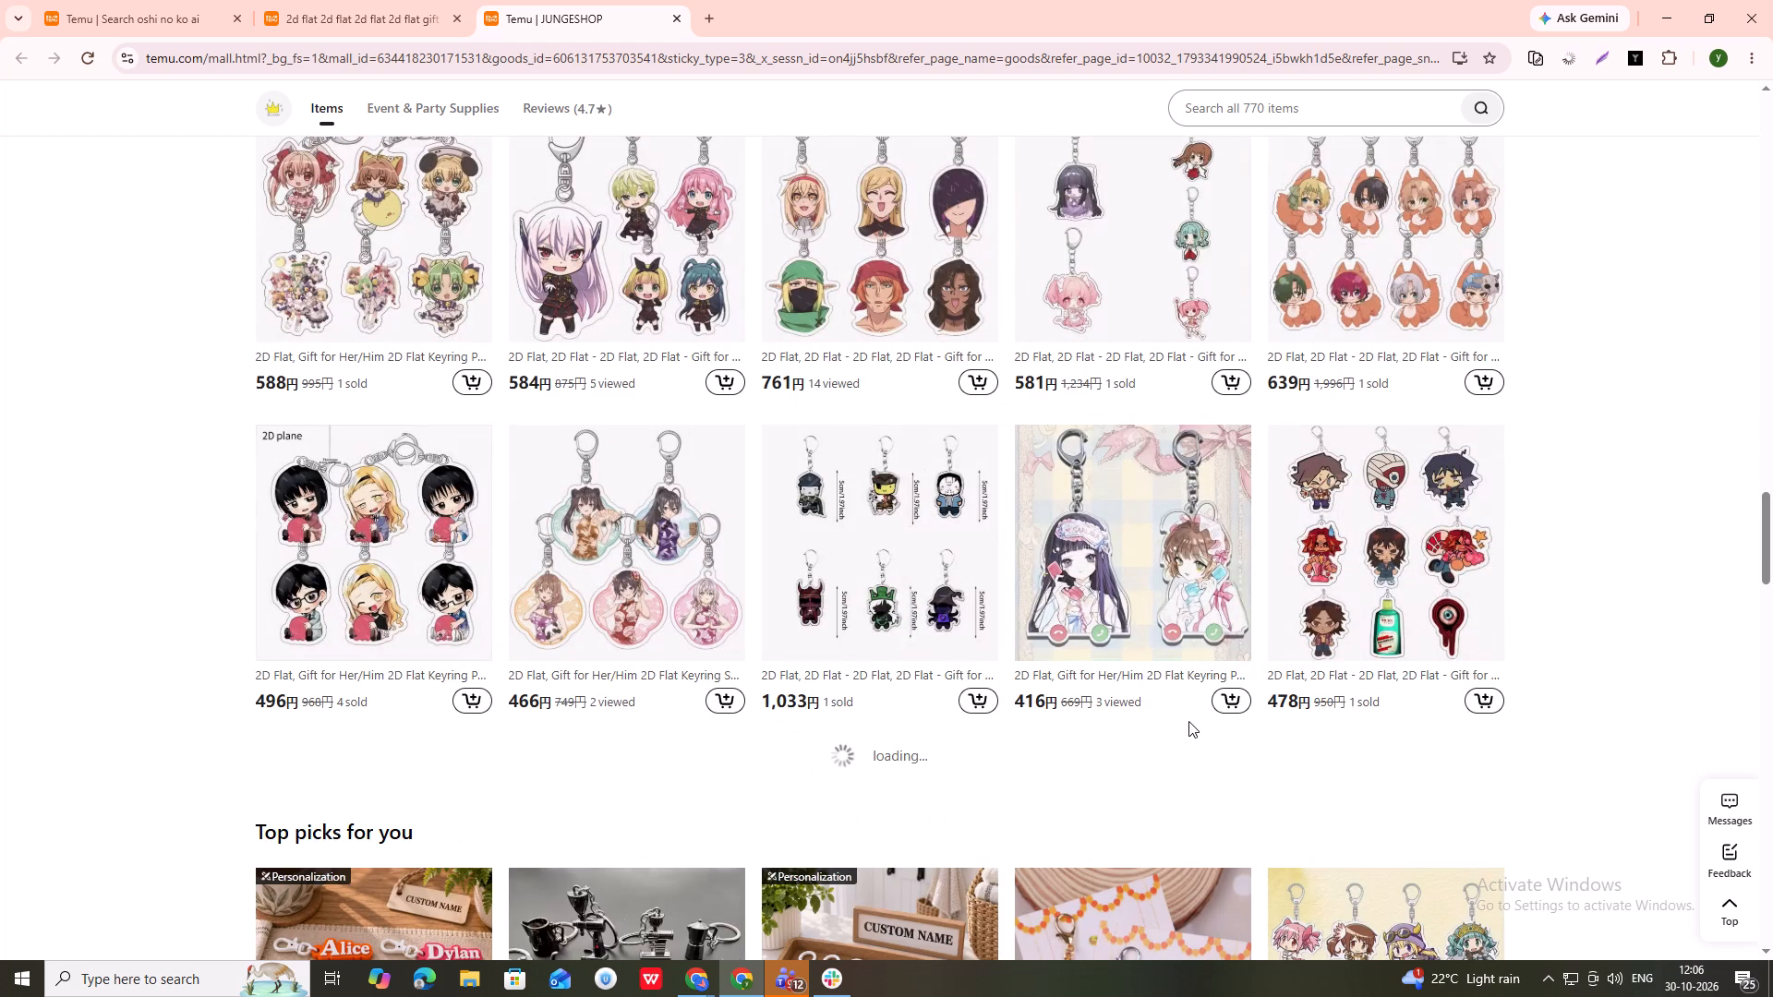
pyautogui.scroll(-7, 1188, 718)
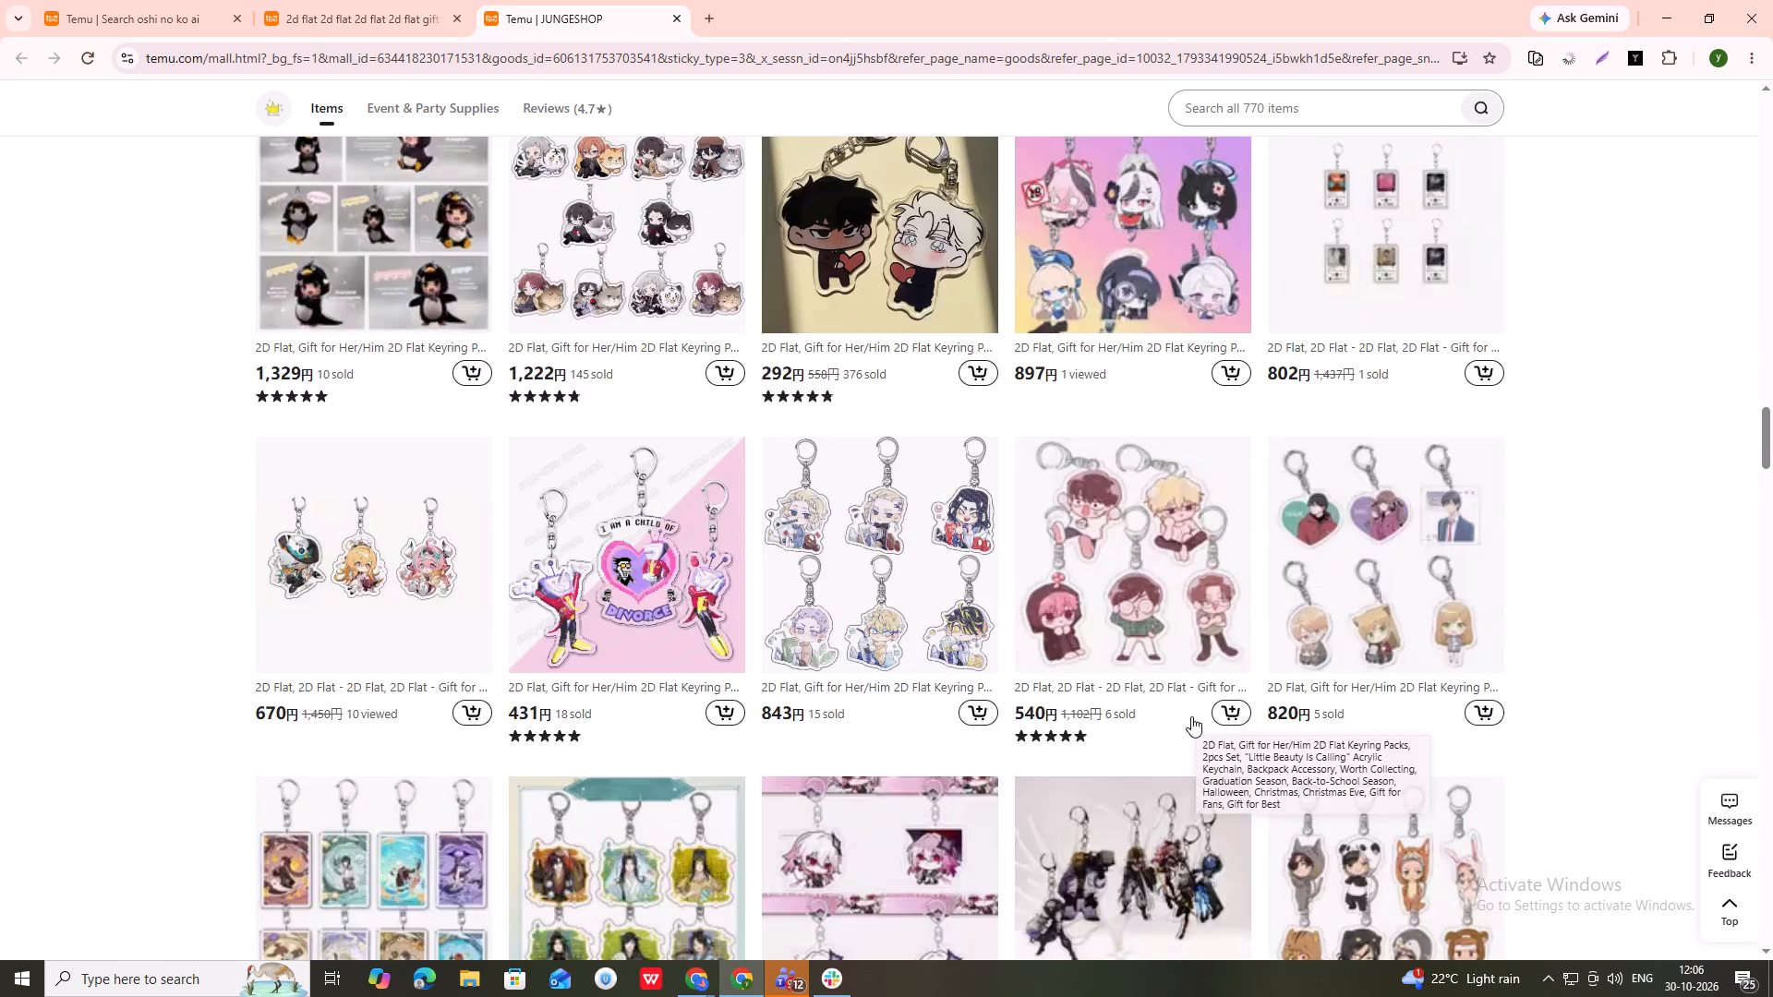
pyautogui.scroll(-7, 1190, 713)
pyautogui.scroll(5, 1189, 713)
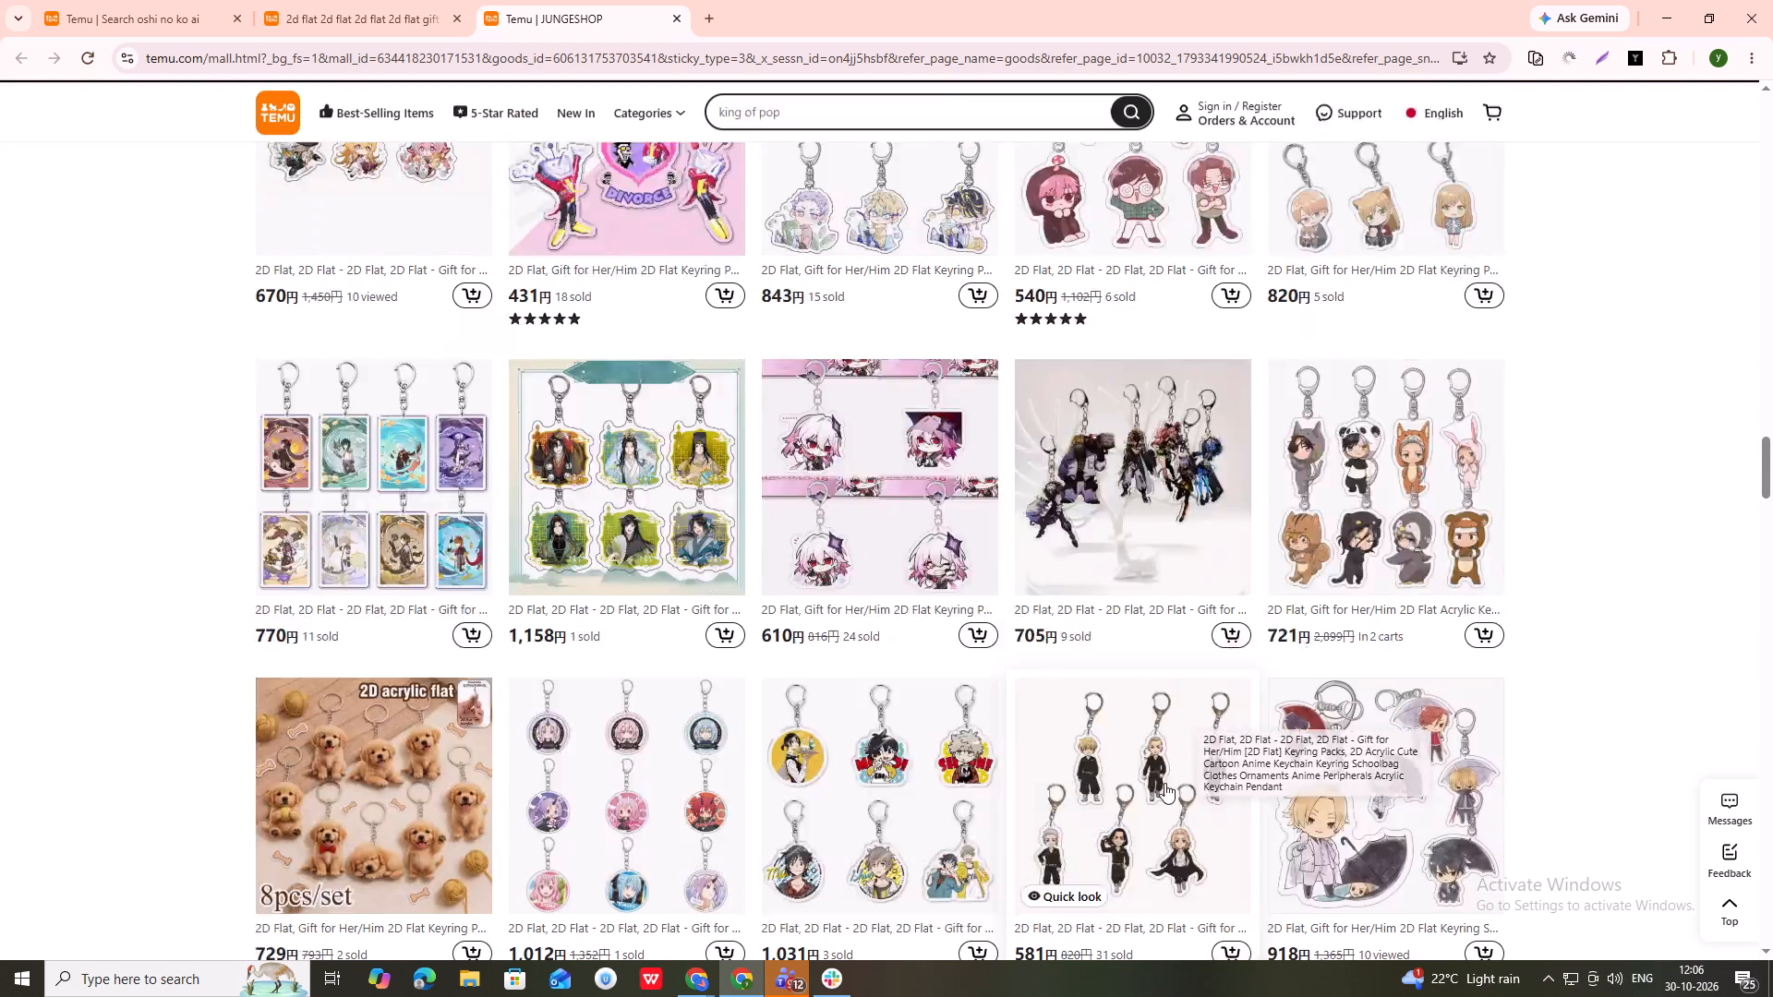
pyautogui.scroll(20, 1164, 783)
pyautogui.scroll(20, 1164, 783)
pyautogui.scroll(12, 1164, 783)
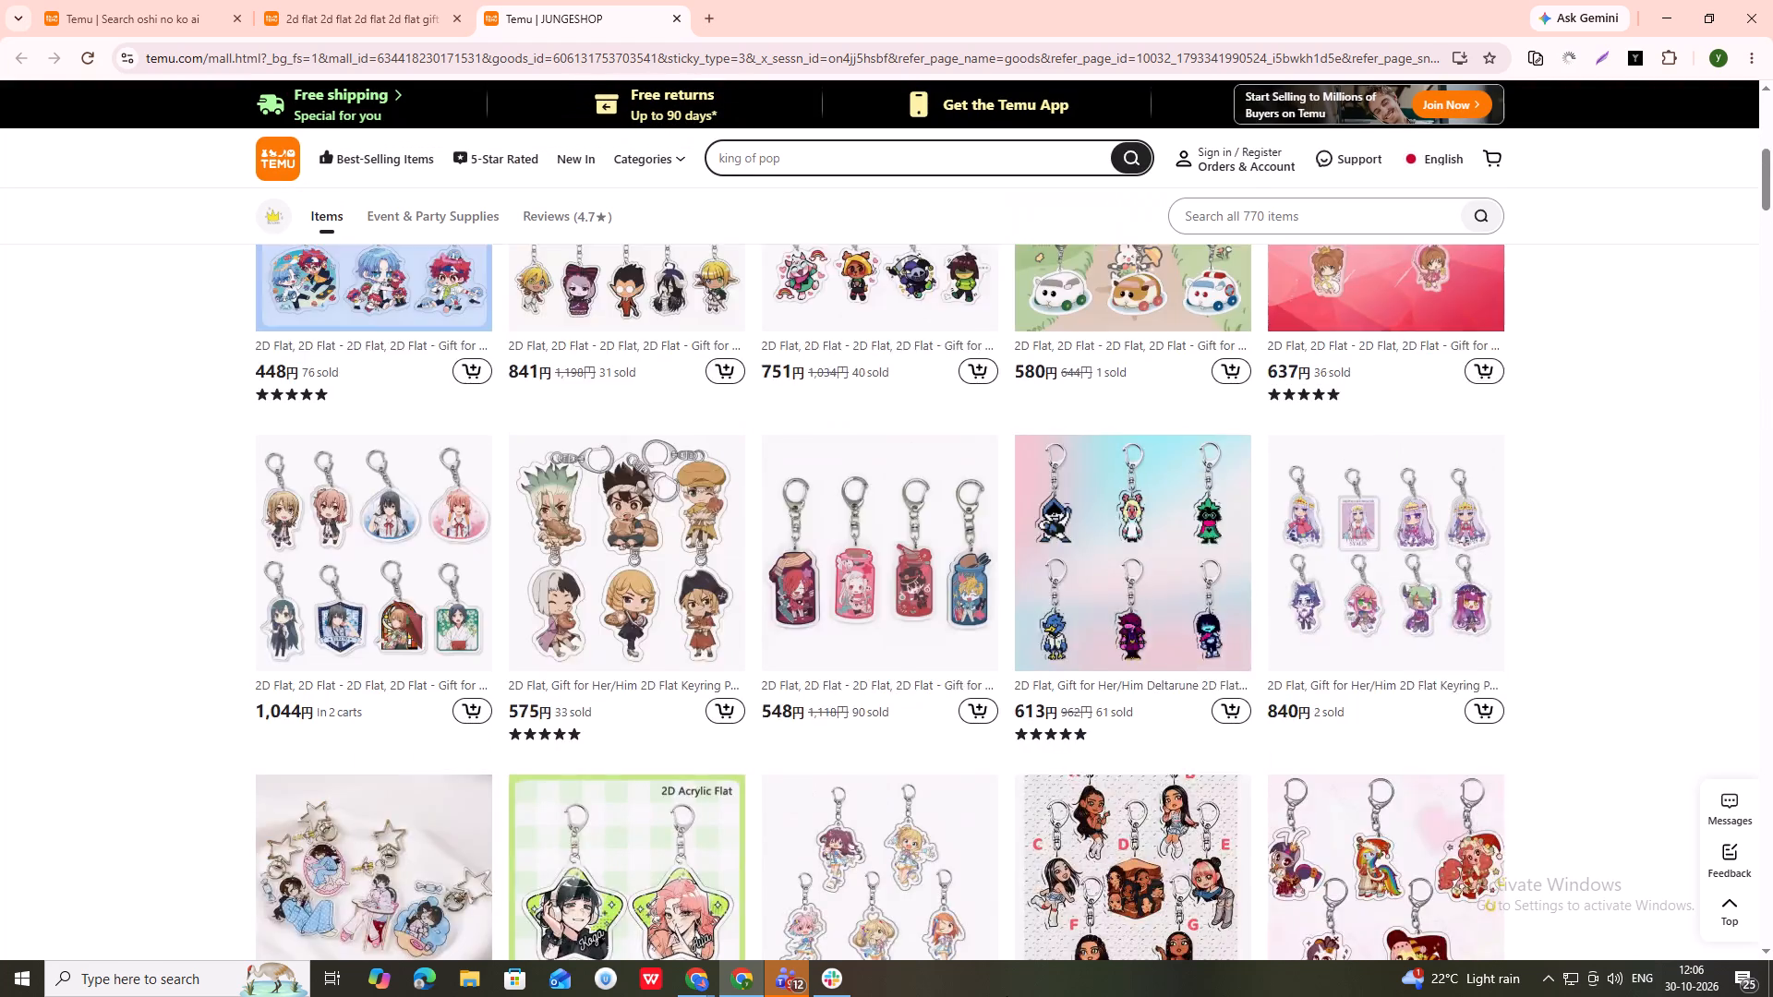
pyautogui.scroll(8, 1007, 996)
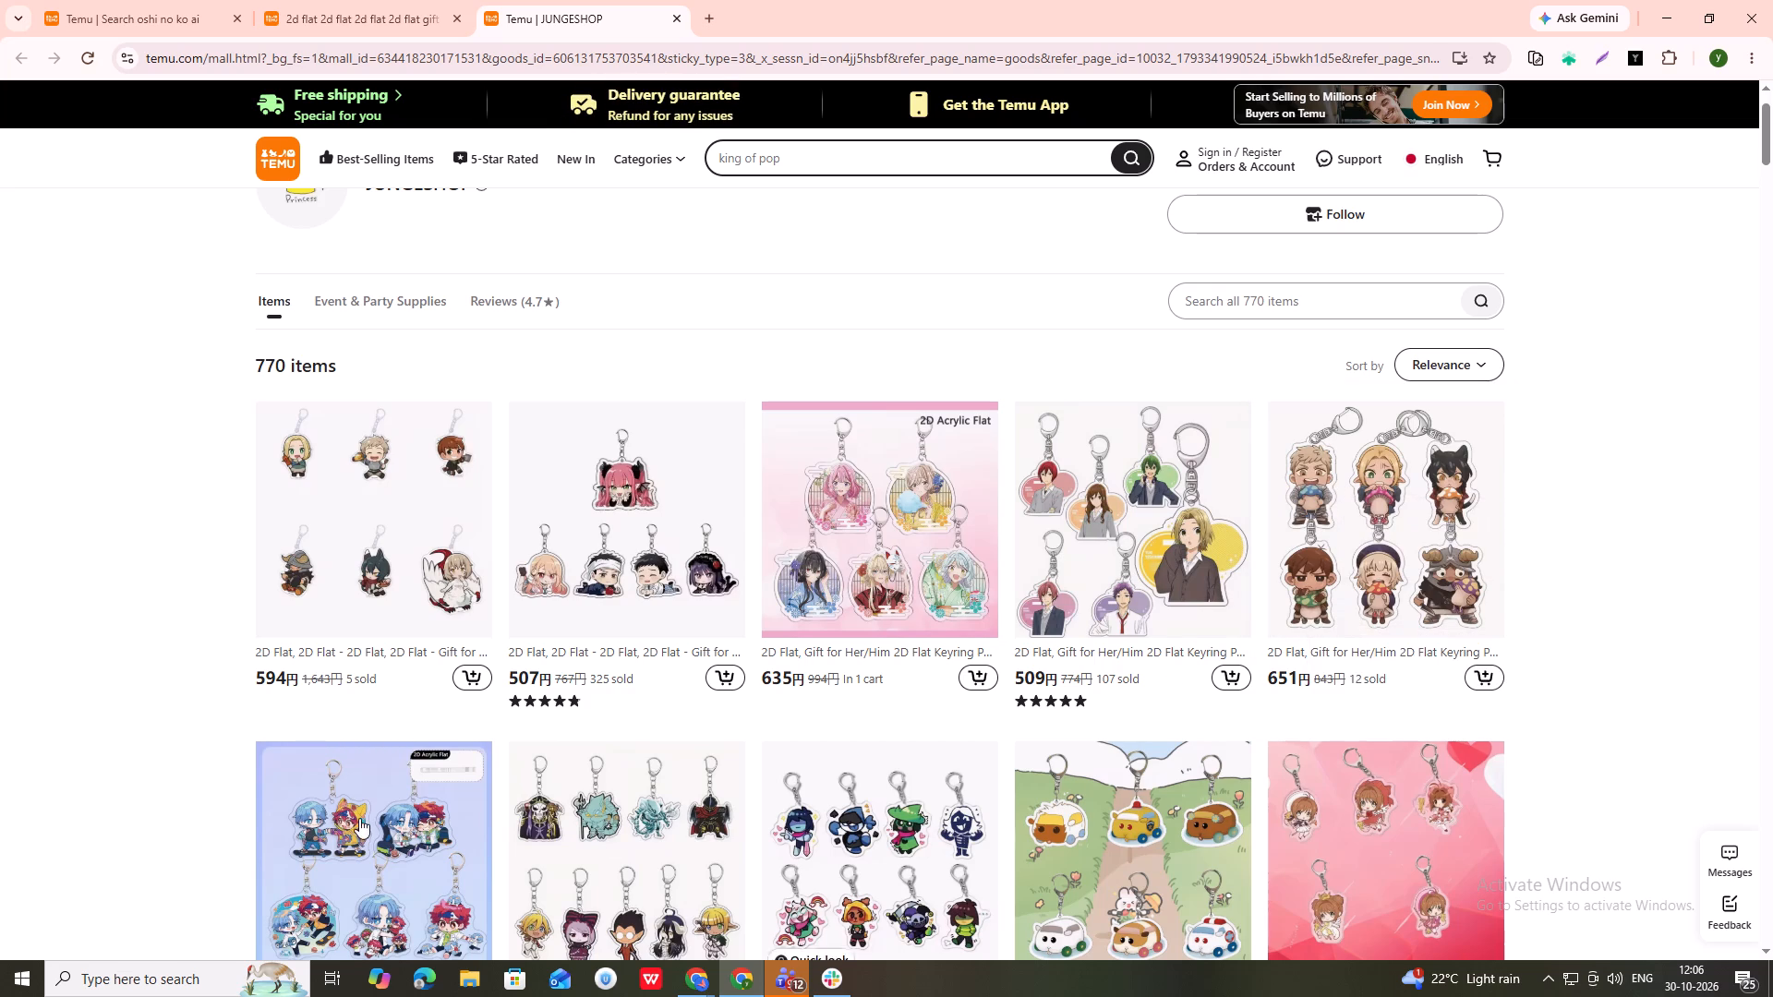
# Copy the link of JUNGESHOP's 594円 keychain set and paste it into Links row 102846 of the Manual Detection Records sheet.
pyautogui.rightClick(391, 652)
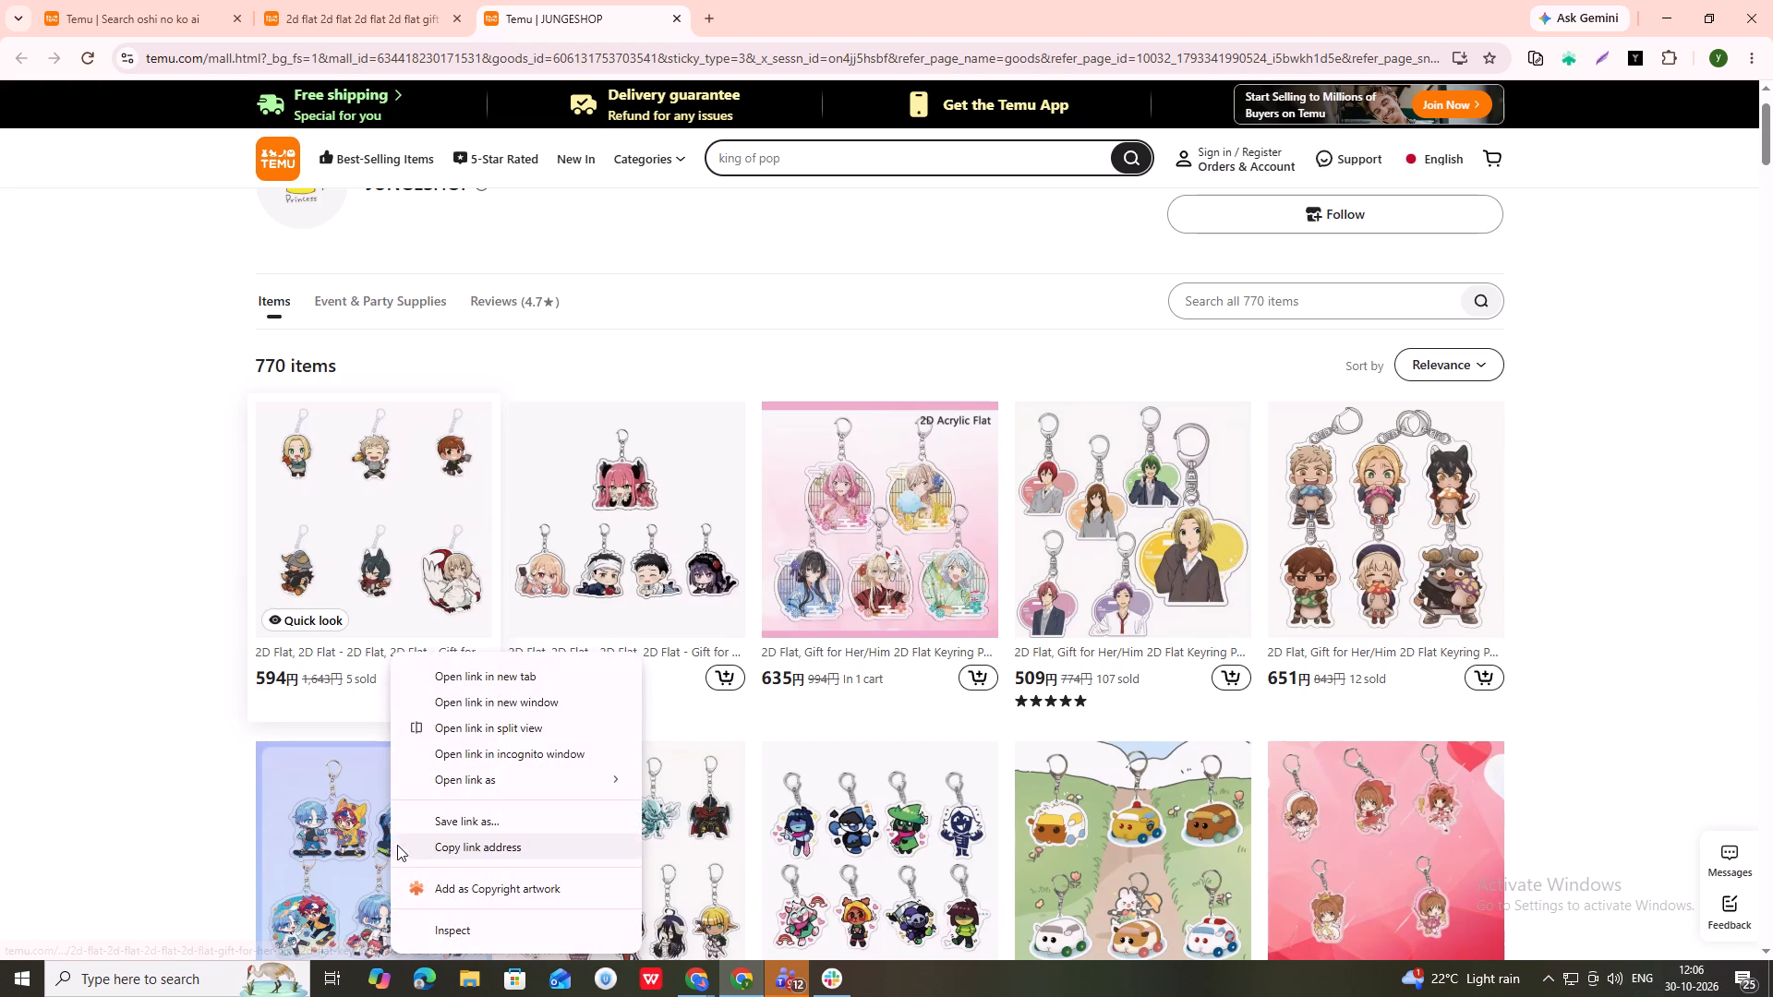
pyautogui.click(419, 846)
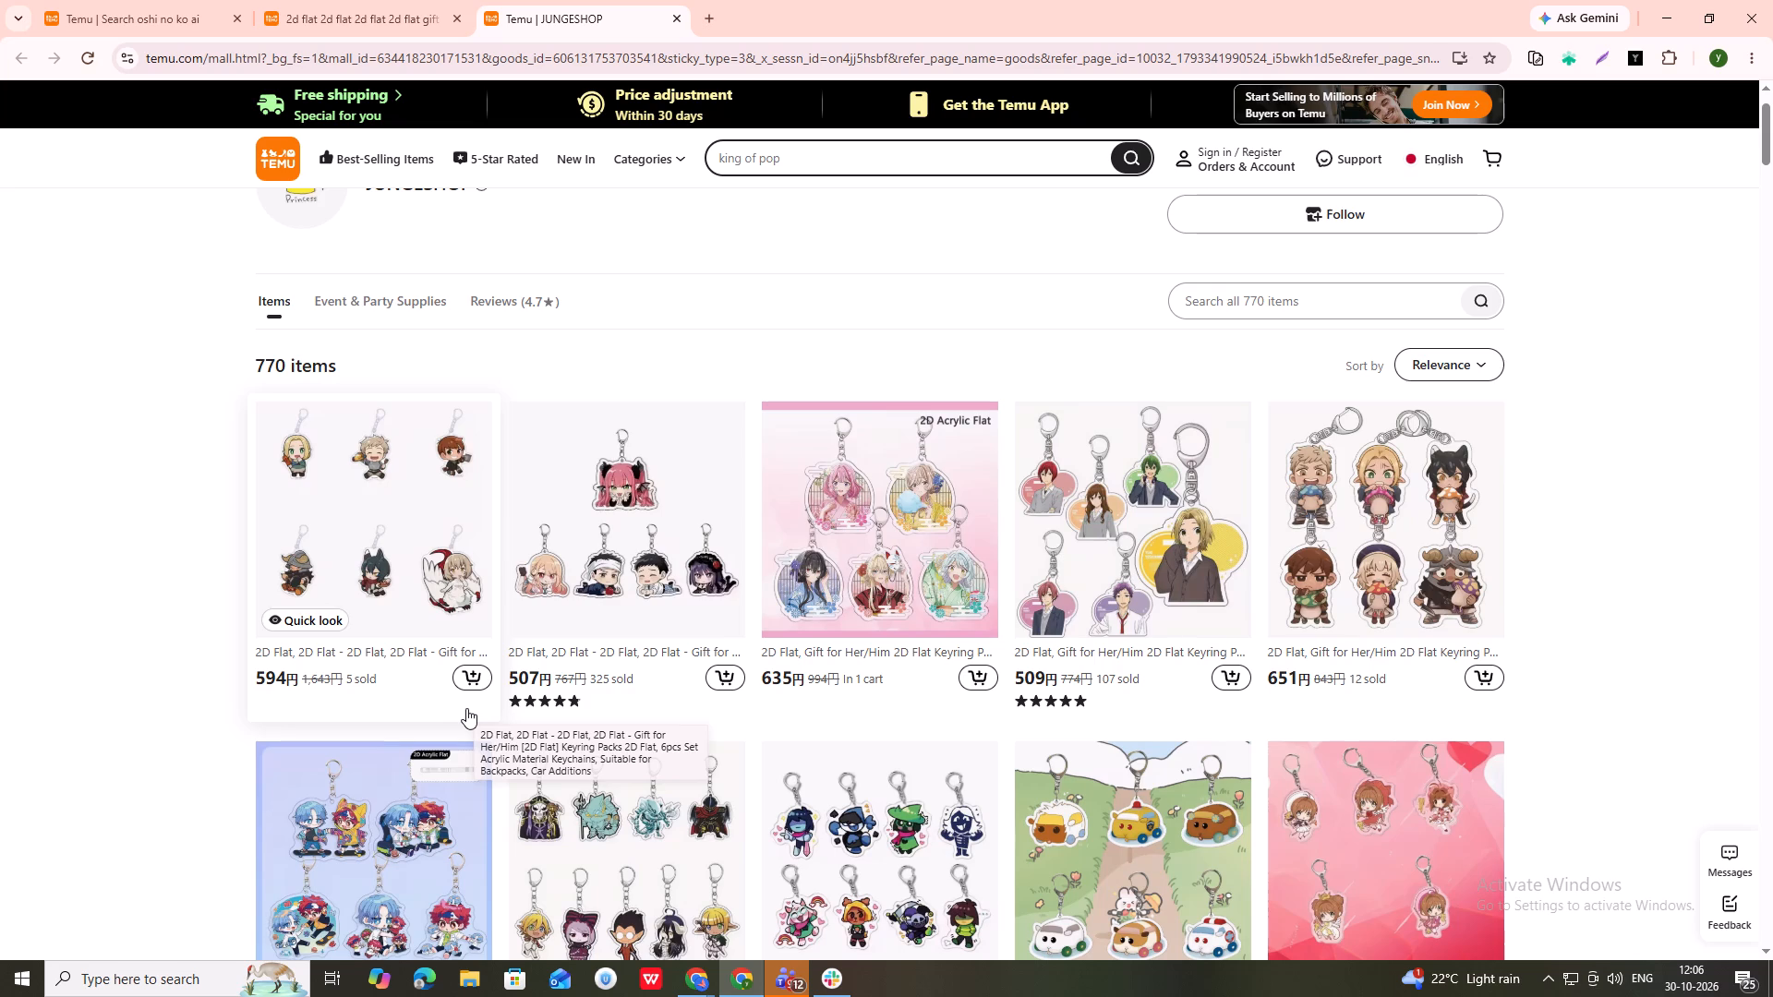
pyautogui.hotkey('alt', 'Tab')
pyautogui.hotkey('ctrl', 'v')
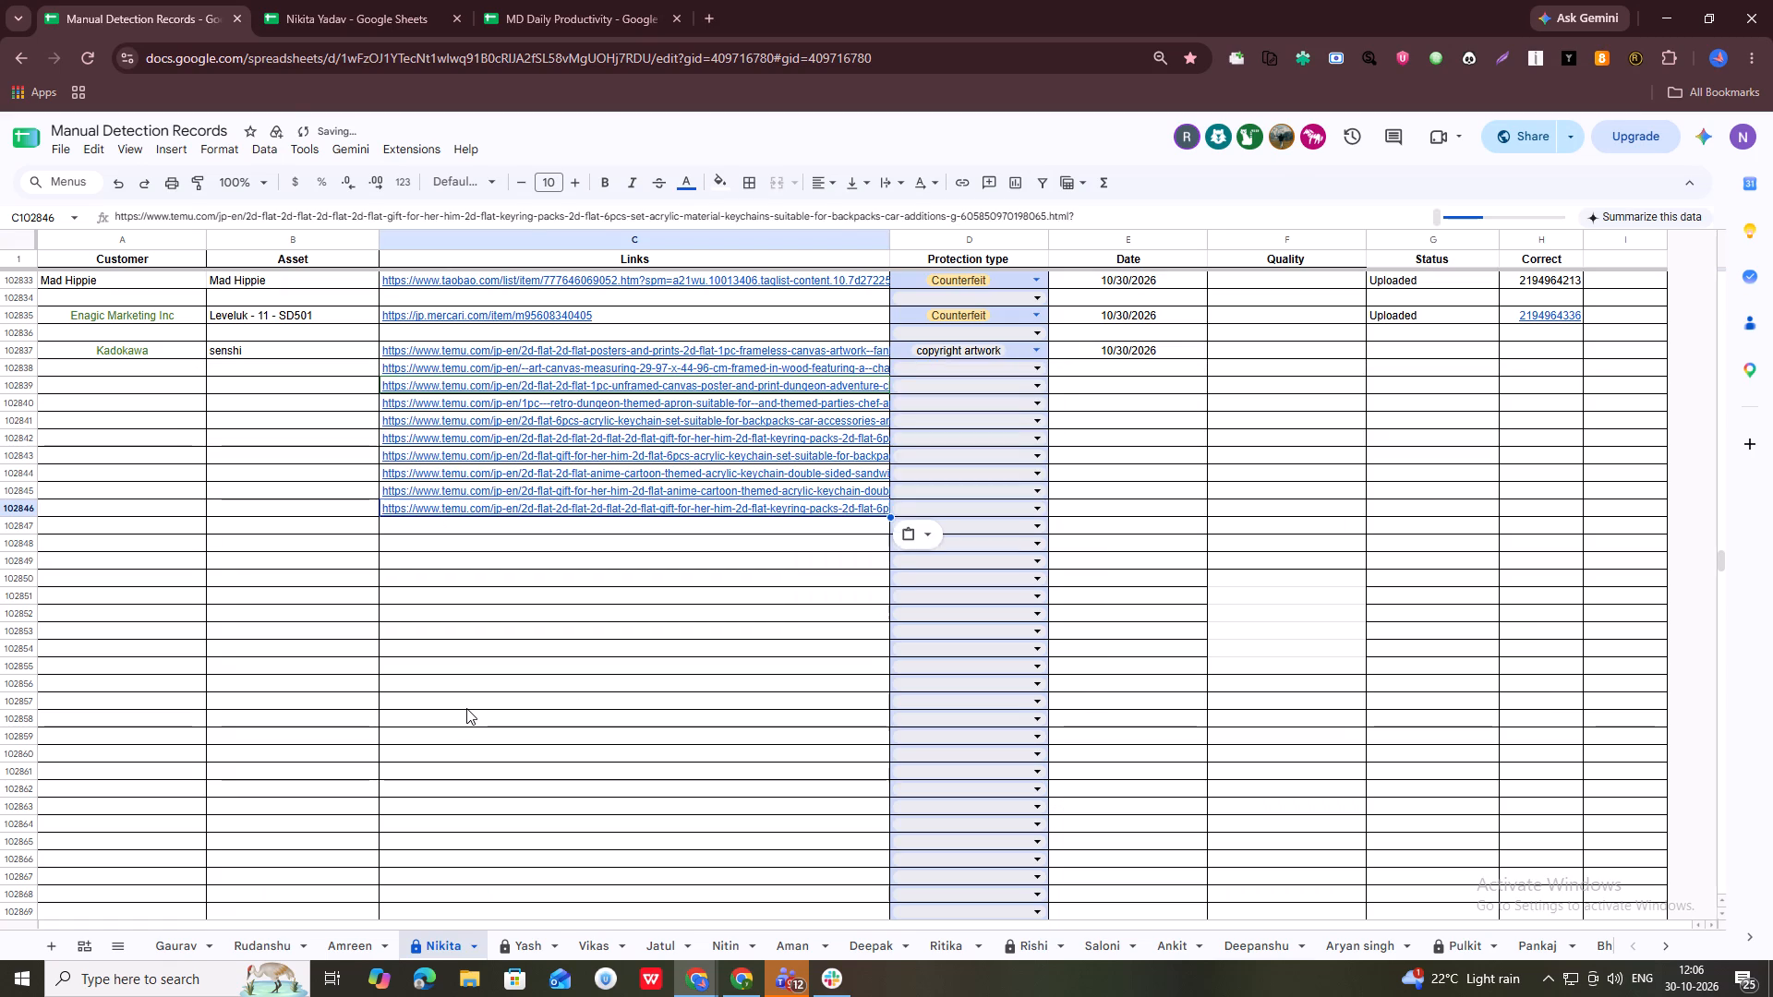
pyautogui.press('Down')
# Return to JUNGESHOP, copy the 651円 six-character keychain set's link and paste it into Links row 102847 of the sheet.
pyautogui.hotkey('alt', 'Tab')
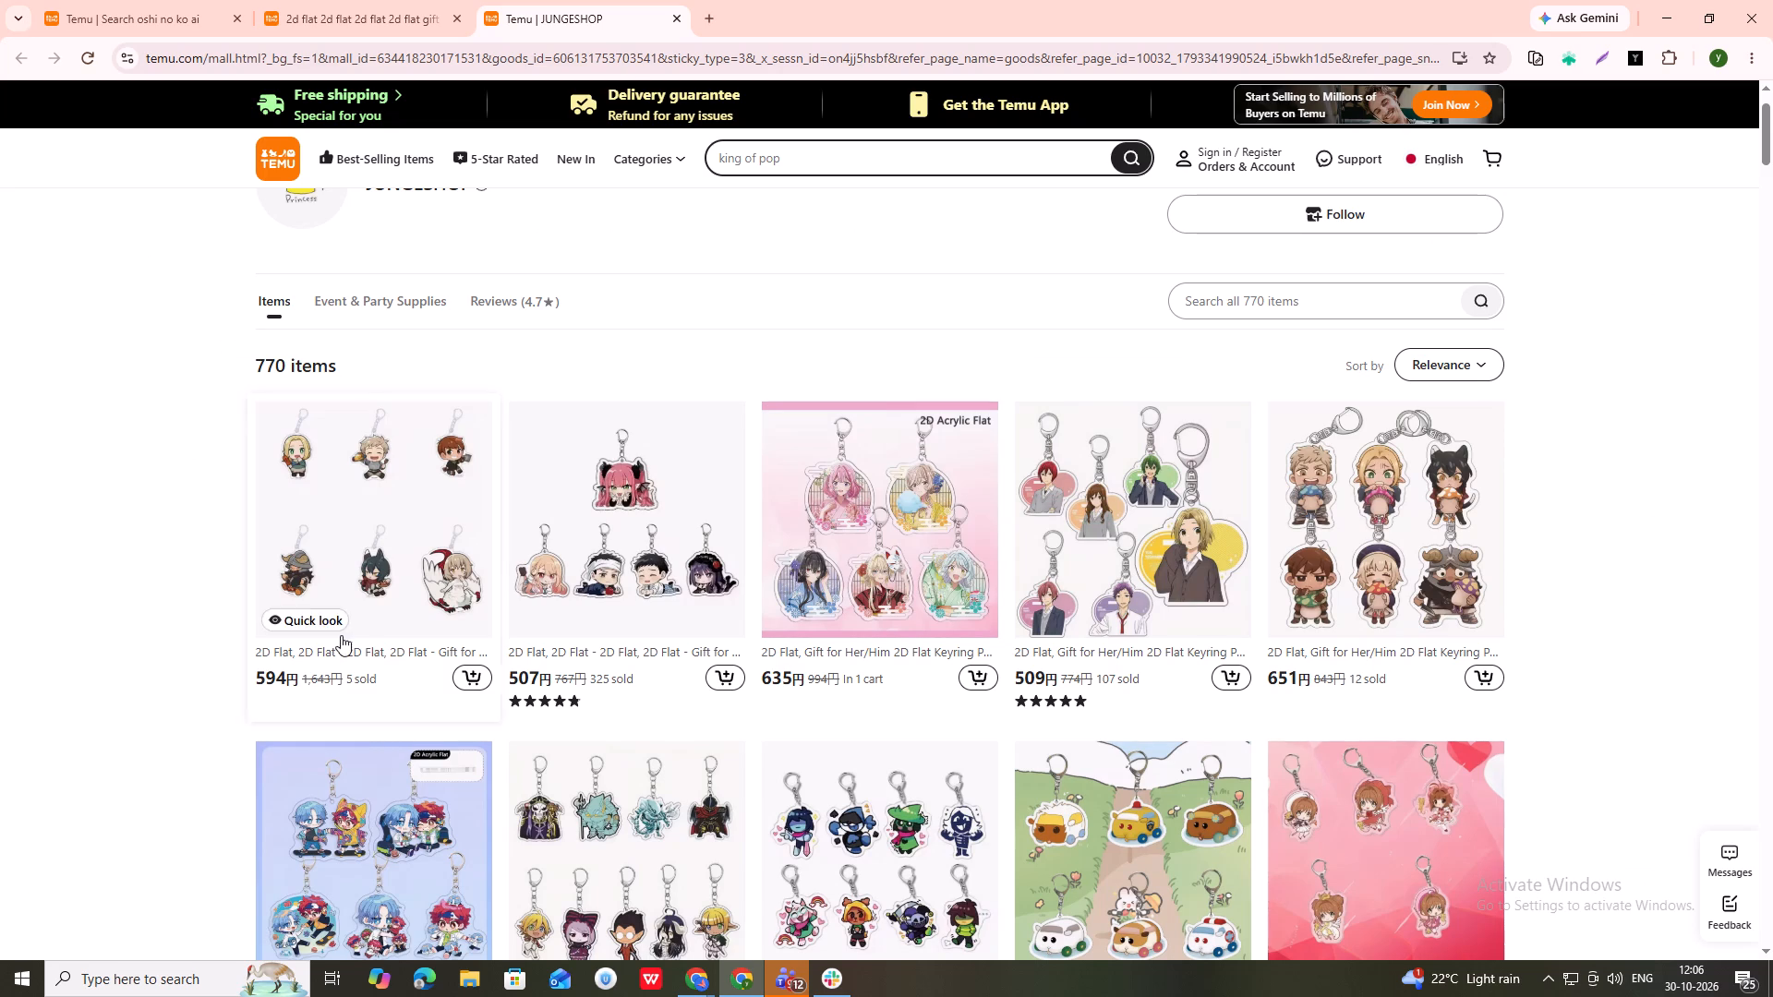
pyautogui.rightClick(1367, 654)
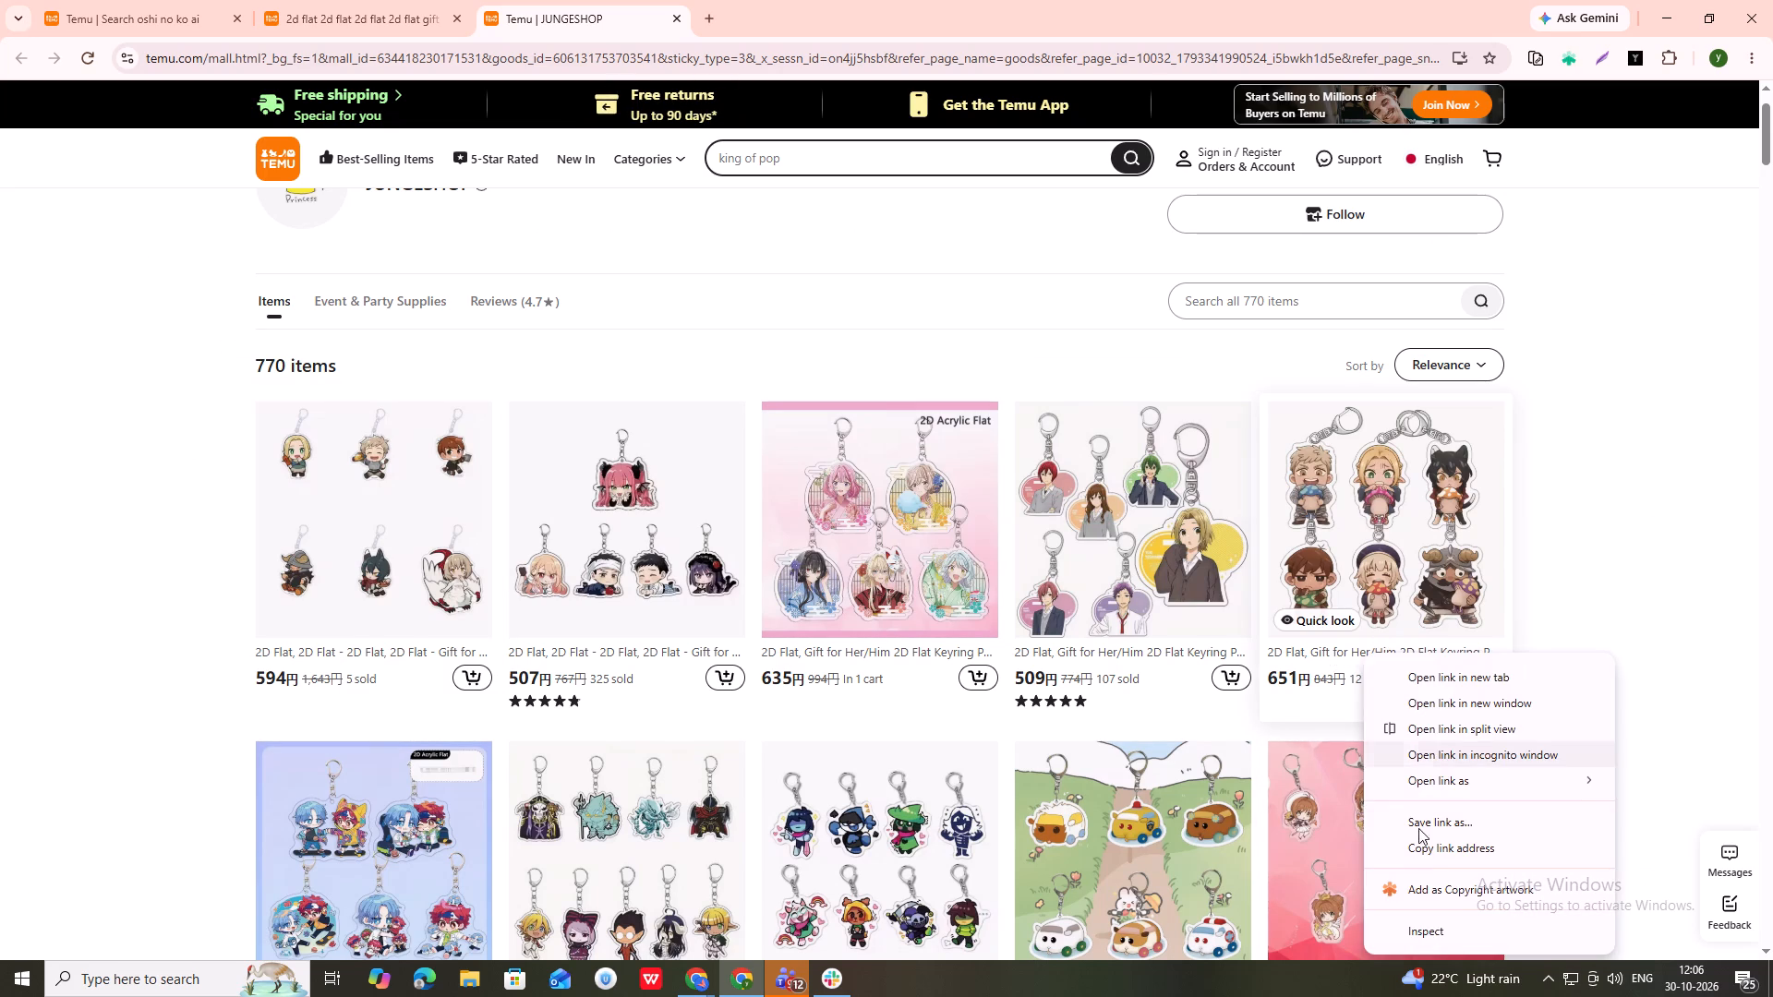
pyautogui.click(1421, 847)
pyautogui.hotkey('alt', 'Tab')
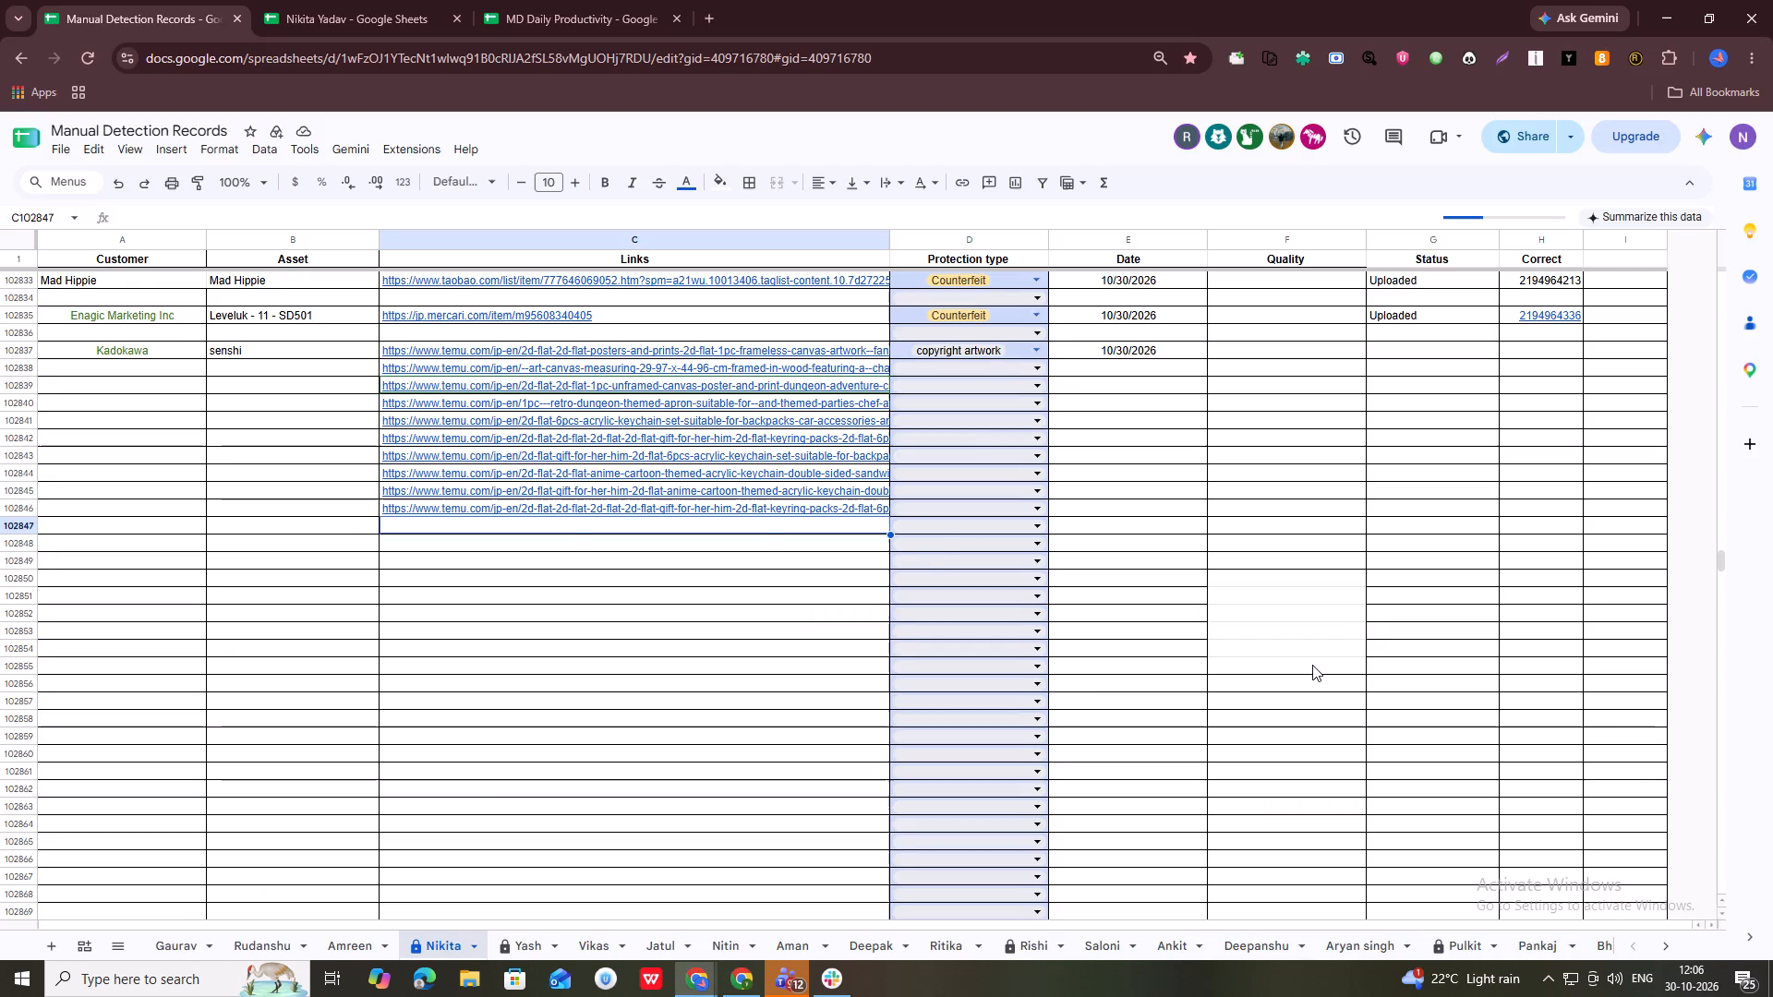
pyautogui.hotkey('ctrl', 'v')
pyautogui.press('Down')
# Back on the keychain listing, load more recommendations, copy the 522円 anime cartoon keychain's link and paste it into Links row 102848.
pyautogui.hotkey('alt', 'Tab')
pyautogui.click(338, 0)
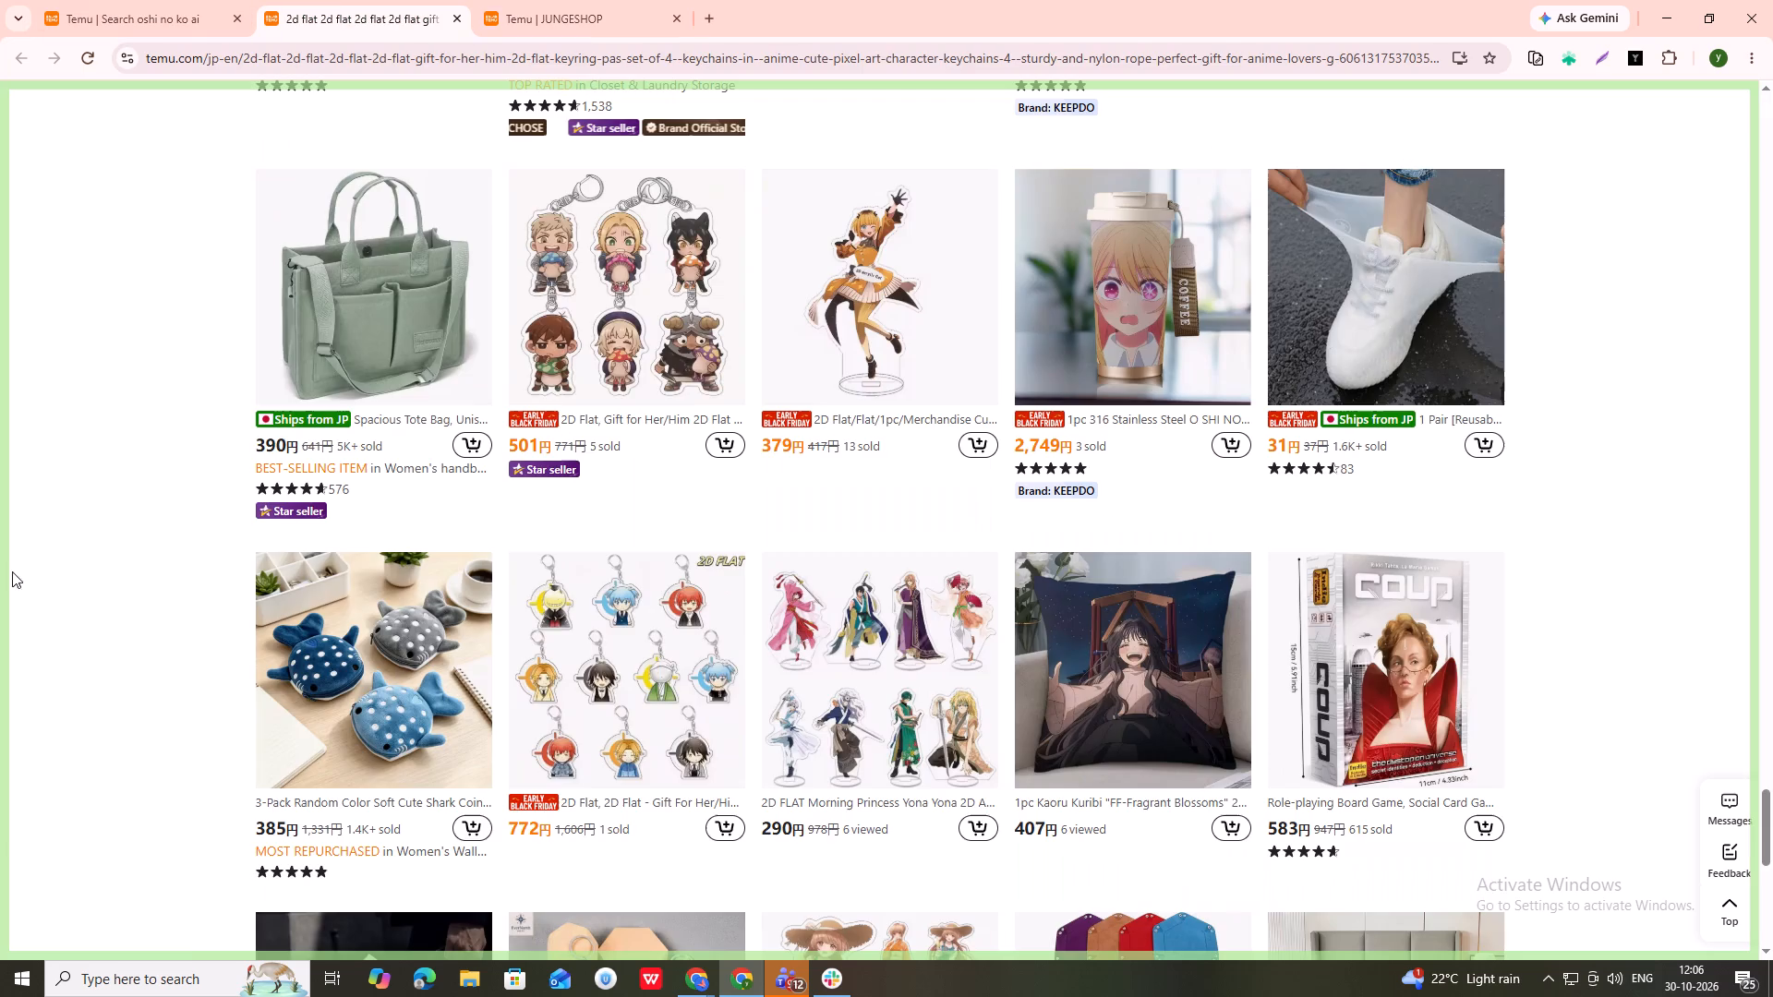
pyautogui.scroll(-5, 942, 793)
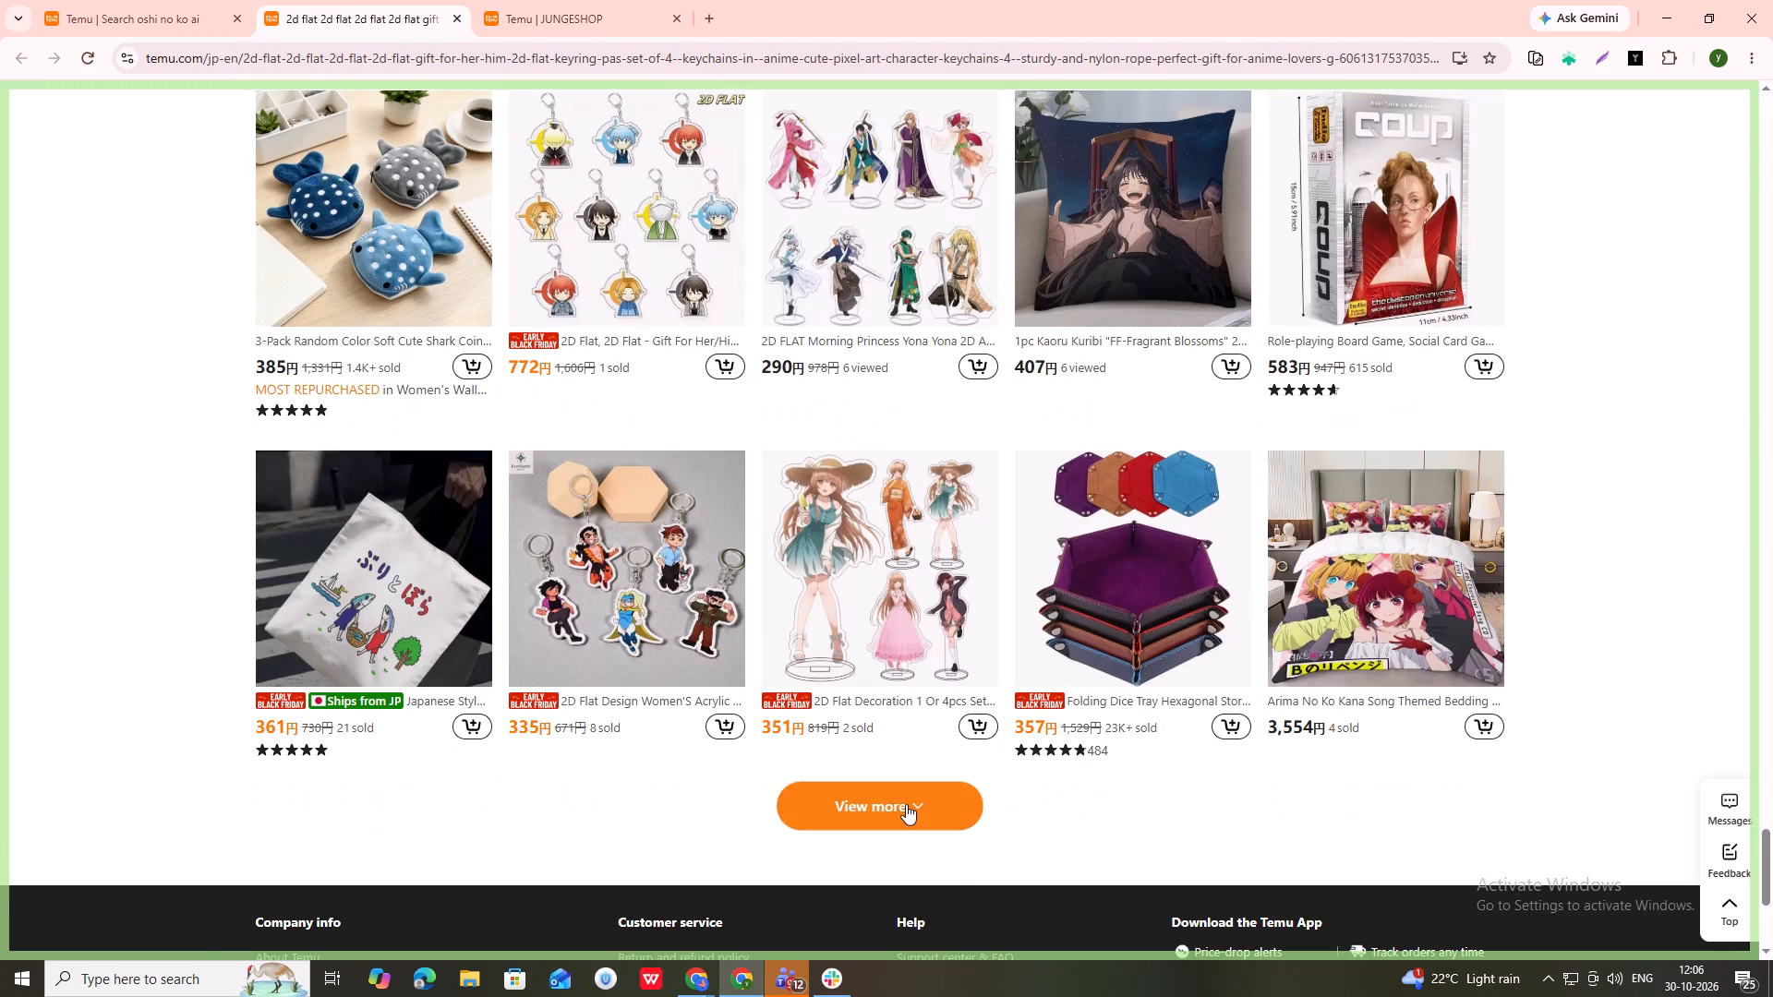
pyautogui.click(906, 804)
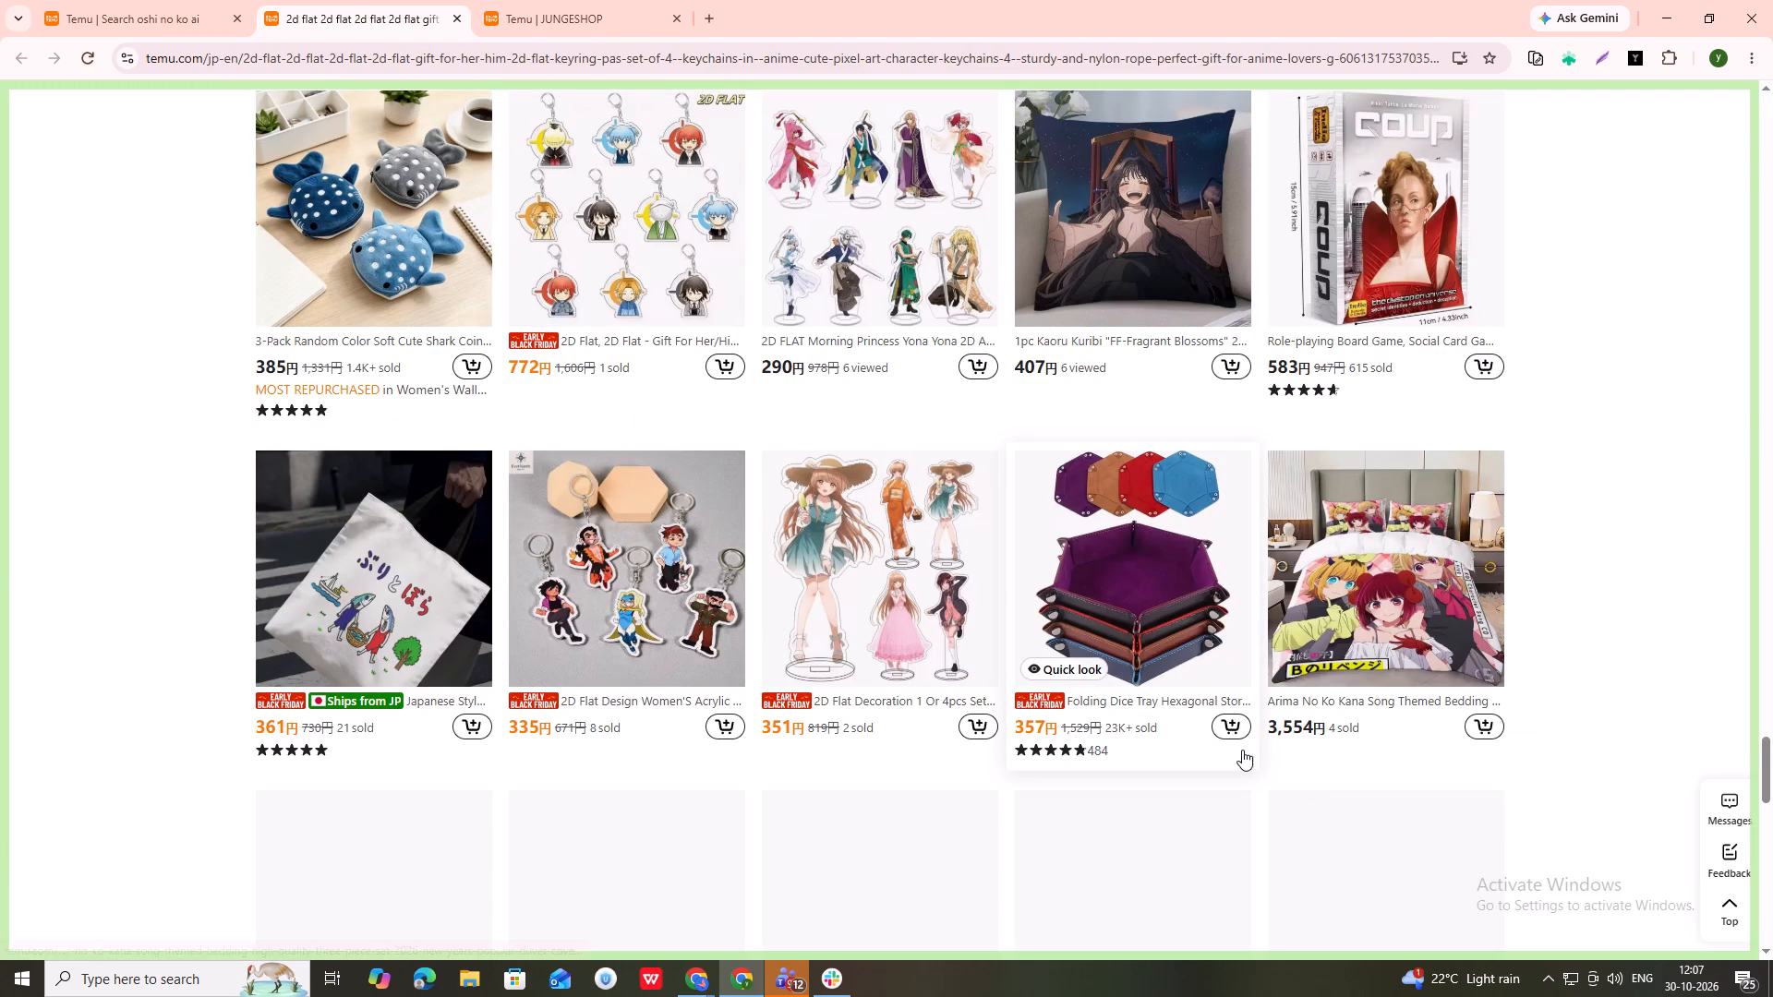
pyautogui.scroll(-3, 1123, 711)
pyautogui.scroll(-2, 954, 711)
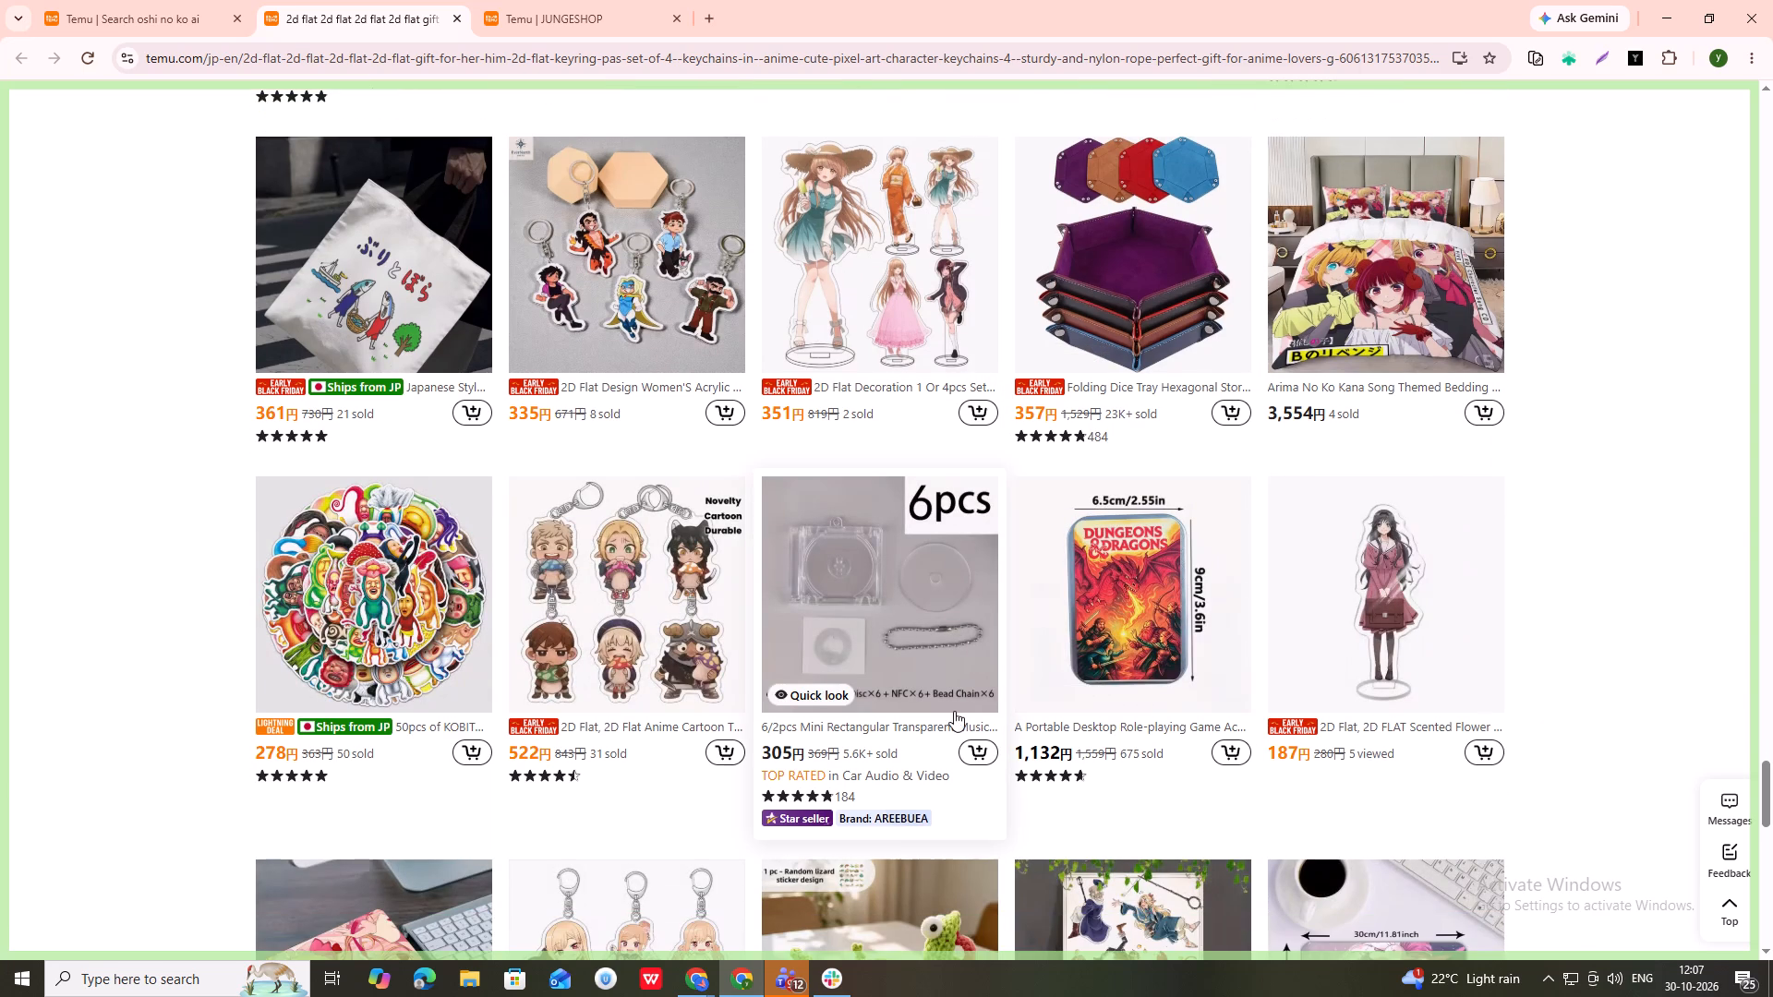
pyautogui.rightClick(633, 577)
pyautogui.click(682, 774)
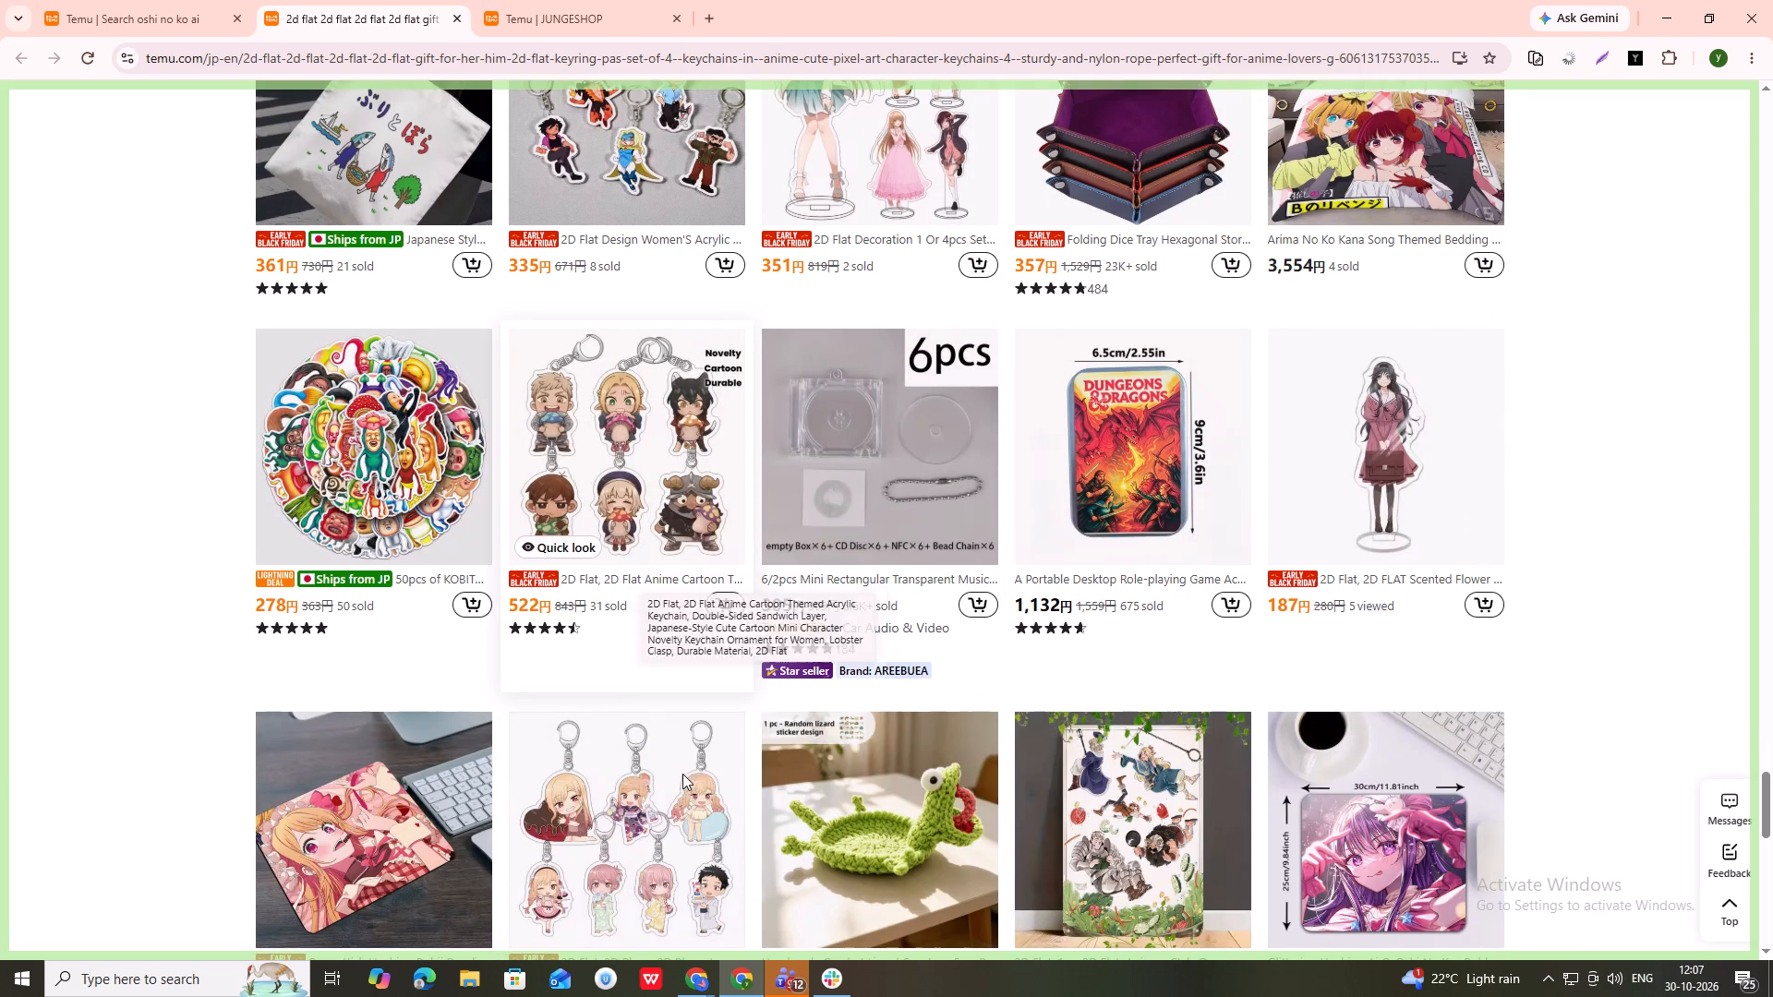
pyautogui.hotkey('alt', 'Tab')
pyautogui.hotkey('ctrl', 'v')
pyautogui.press('Down')
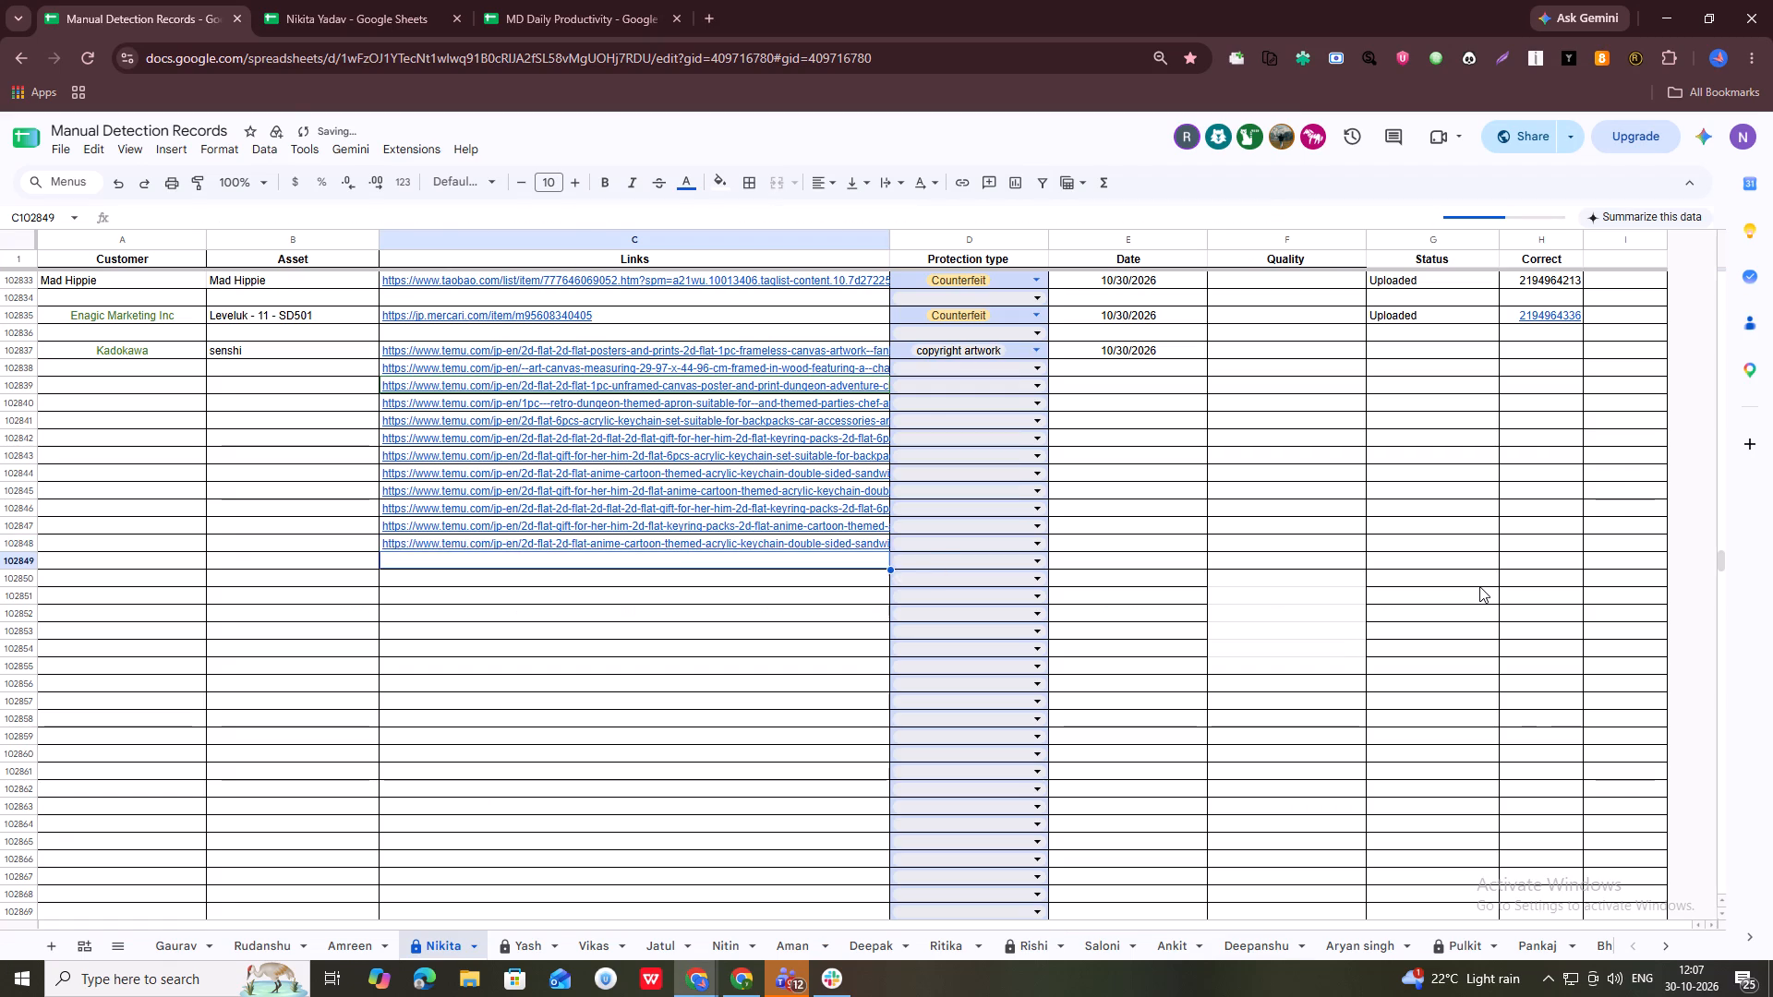
# Copy the link of Temu's 1,252円 dungeon-style anime poster and paste it into Links row 102849 of the Manual Detection Records sheet.
pyautogui.hotkey('alt', 'Tab')
pyautogui.press('Down')
pyautogui.scroll(-3, 1412, 422)
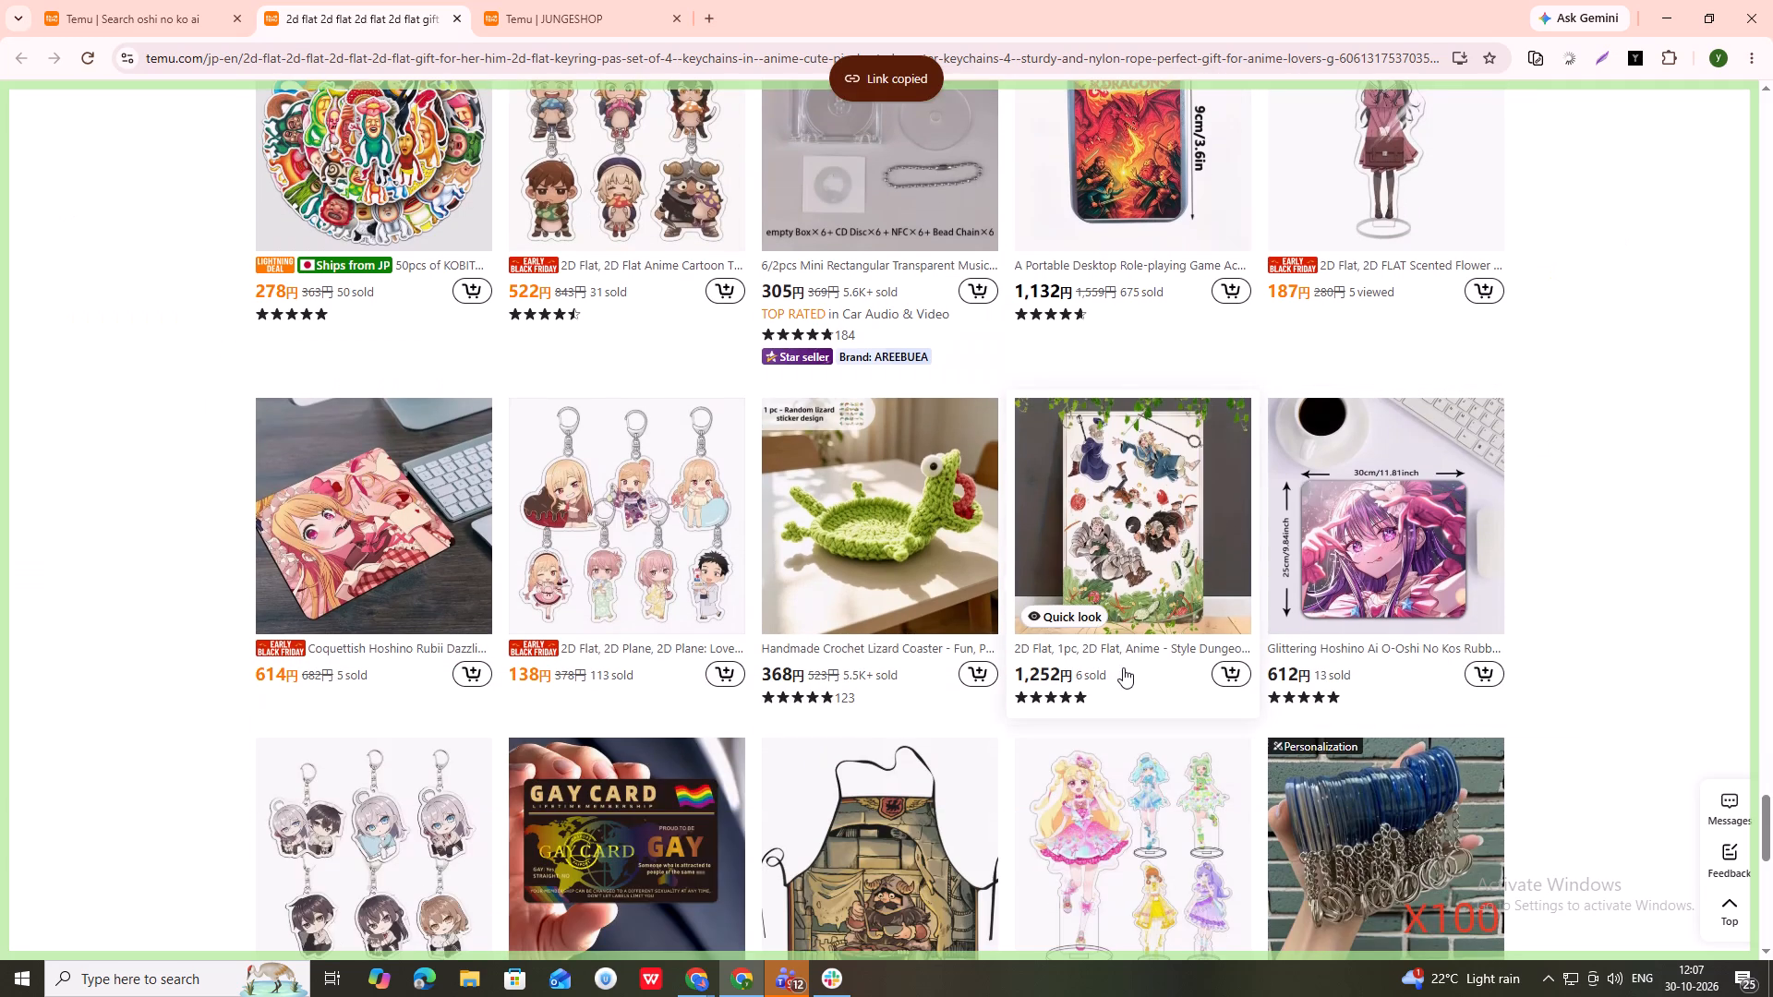
pyautogui.rightClick(1146, 648)
pyautogui.click(1212, 844)
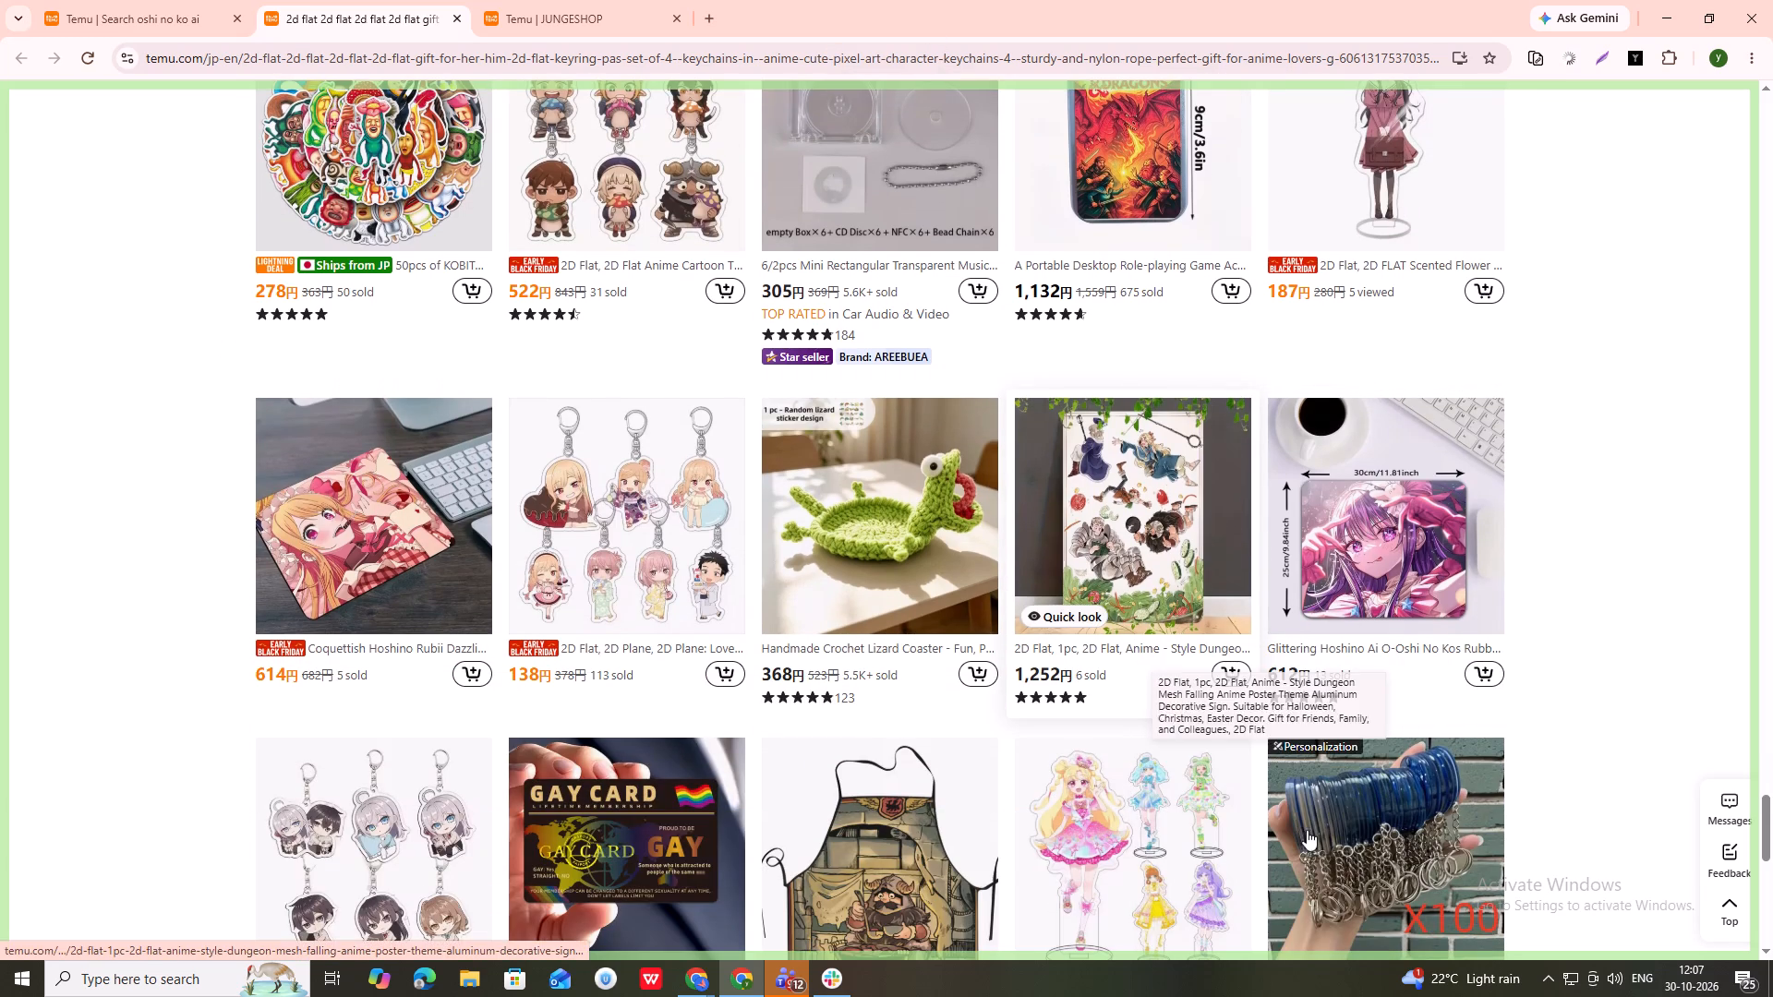
pyautogui.hotkey('alt', 'Tab')
pyautogui.hotkey('ctrl', 'v')
pyautogui.press('Down')
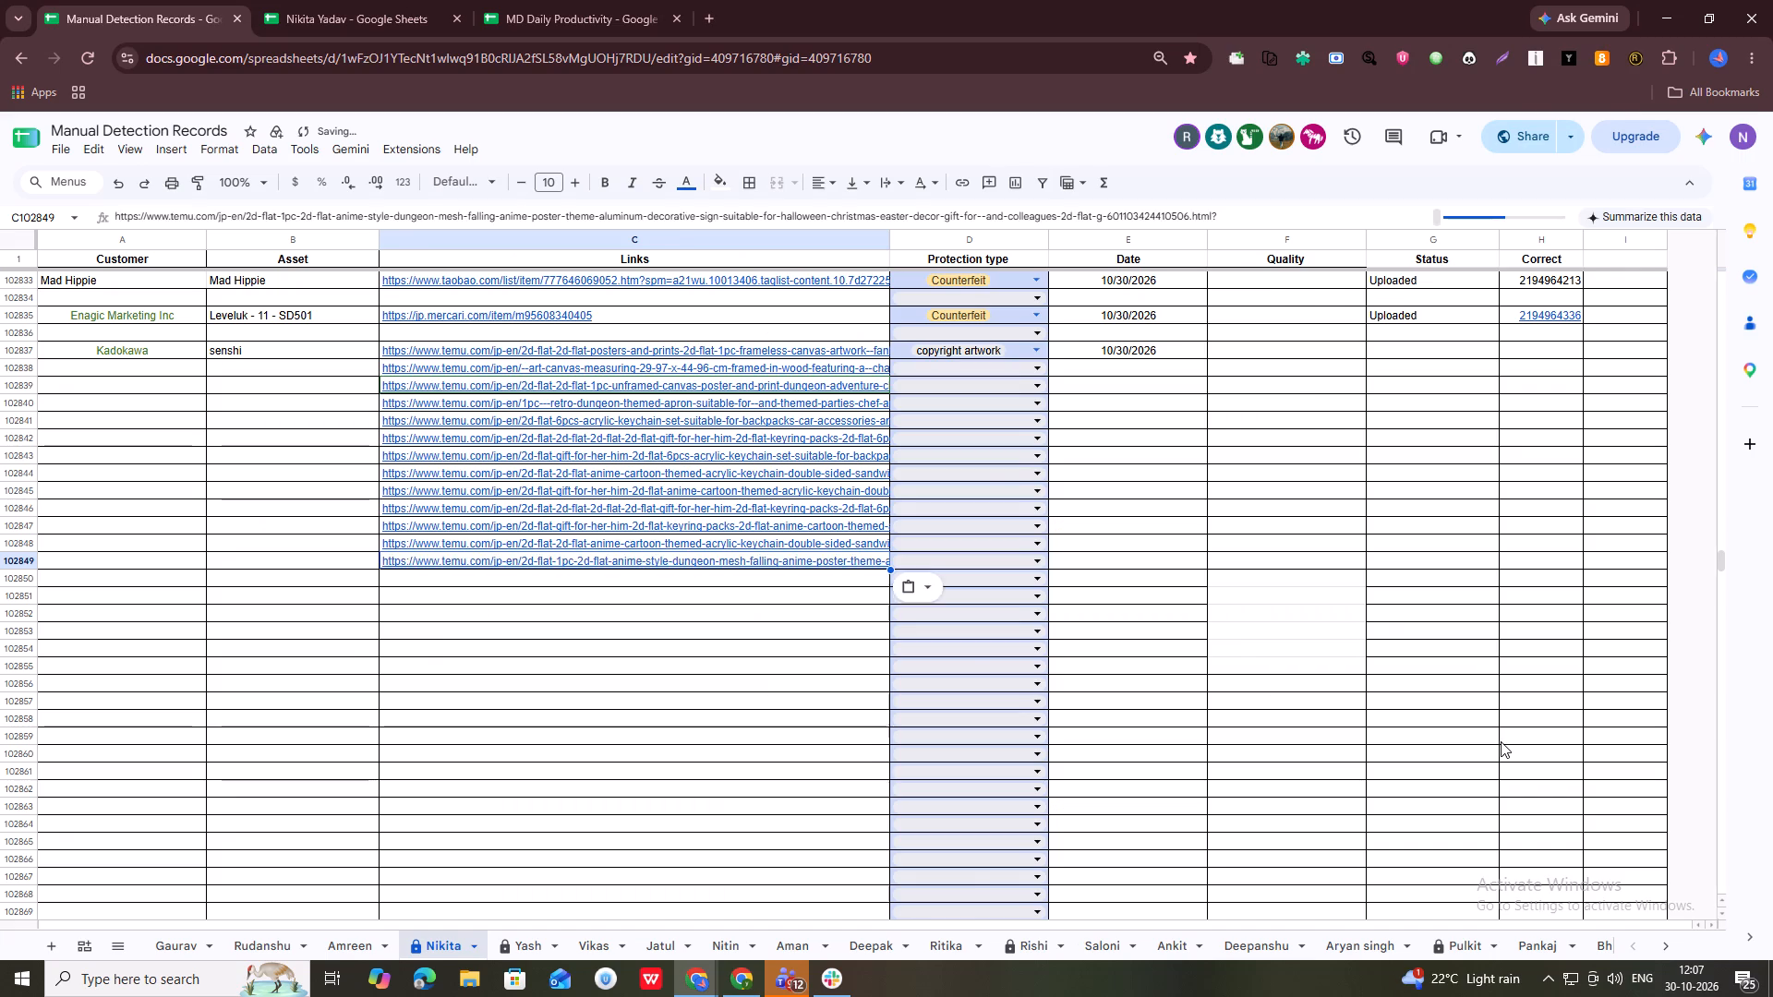
# Back on Temu, close the JUNGESHOP page, load more recommendations on the keychain listing and examine them for Delicious in Dungeon items.
pyautogui.hotkey('alt', 'Tab')
pyautogui.press('Down')
pyautogui.scroll(-4, 1405, 751)
pyautogui.scroll(-3, 1316, 760)
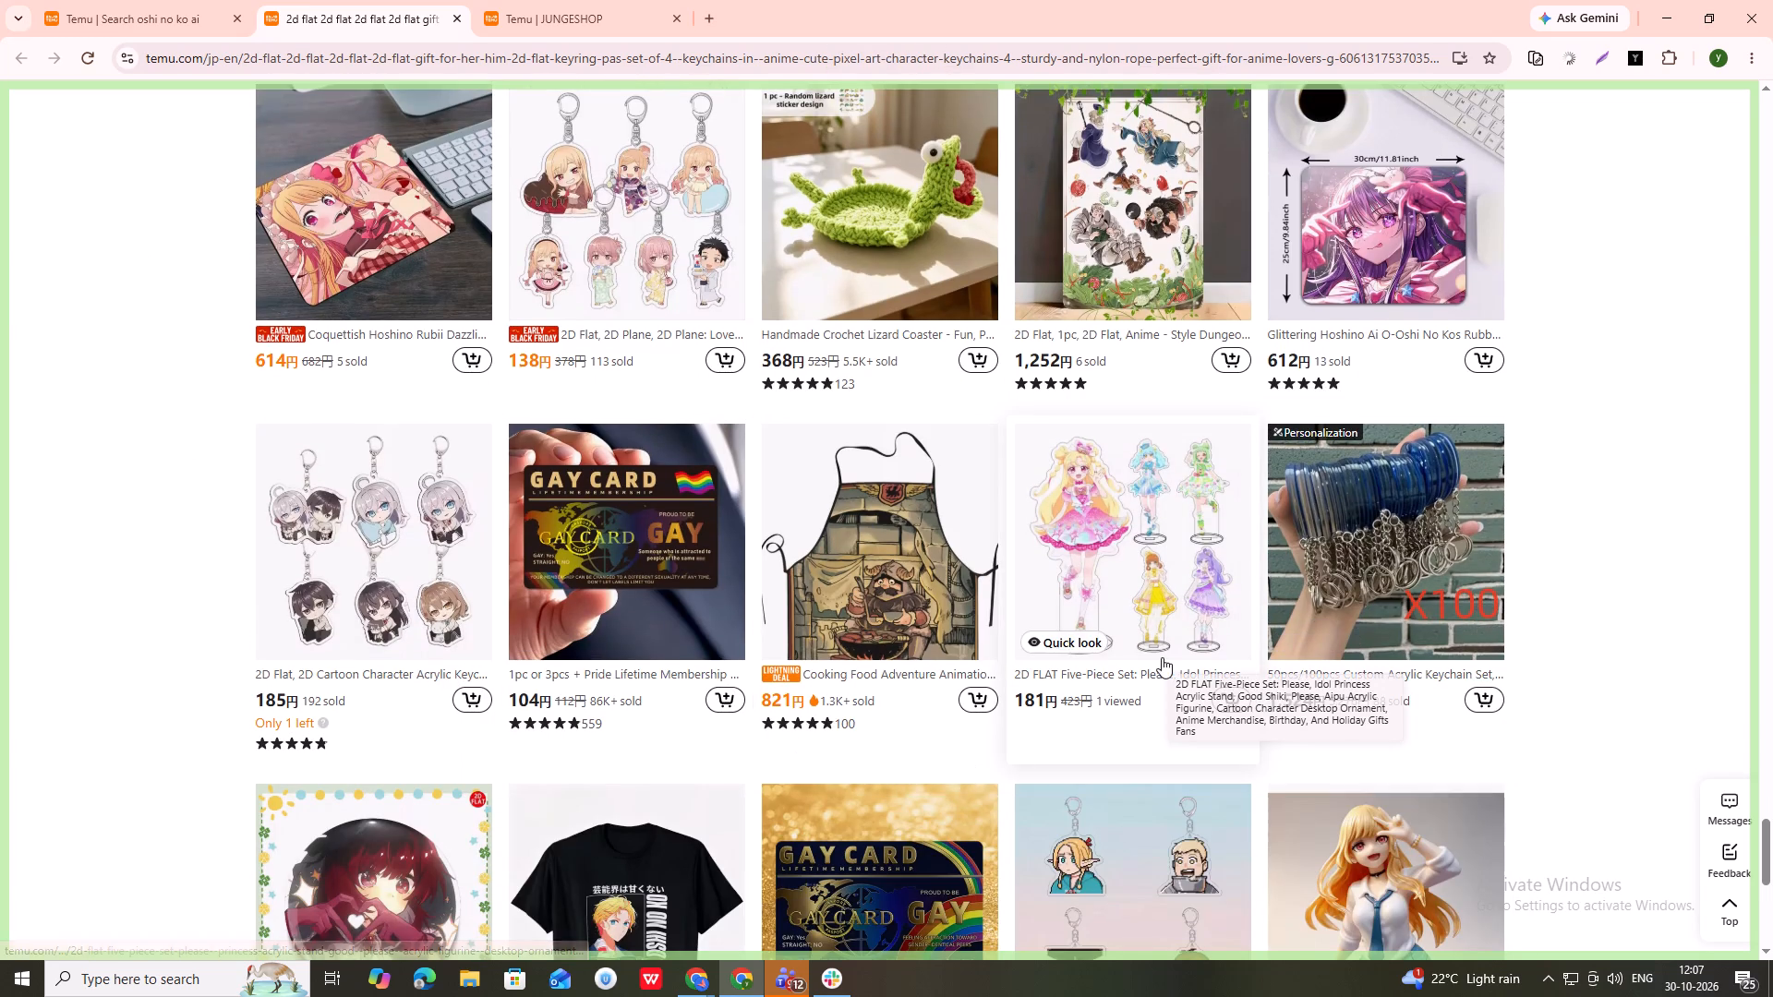
pyautogui.middleClick(612, 0)
pyautogui.scroll(-2, 1229, 600)
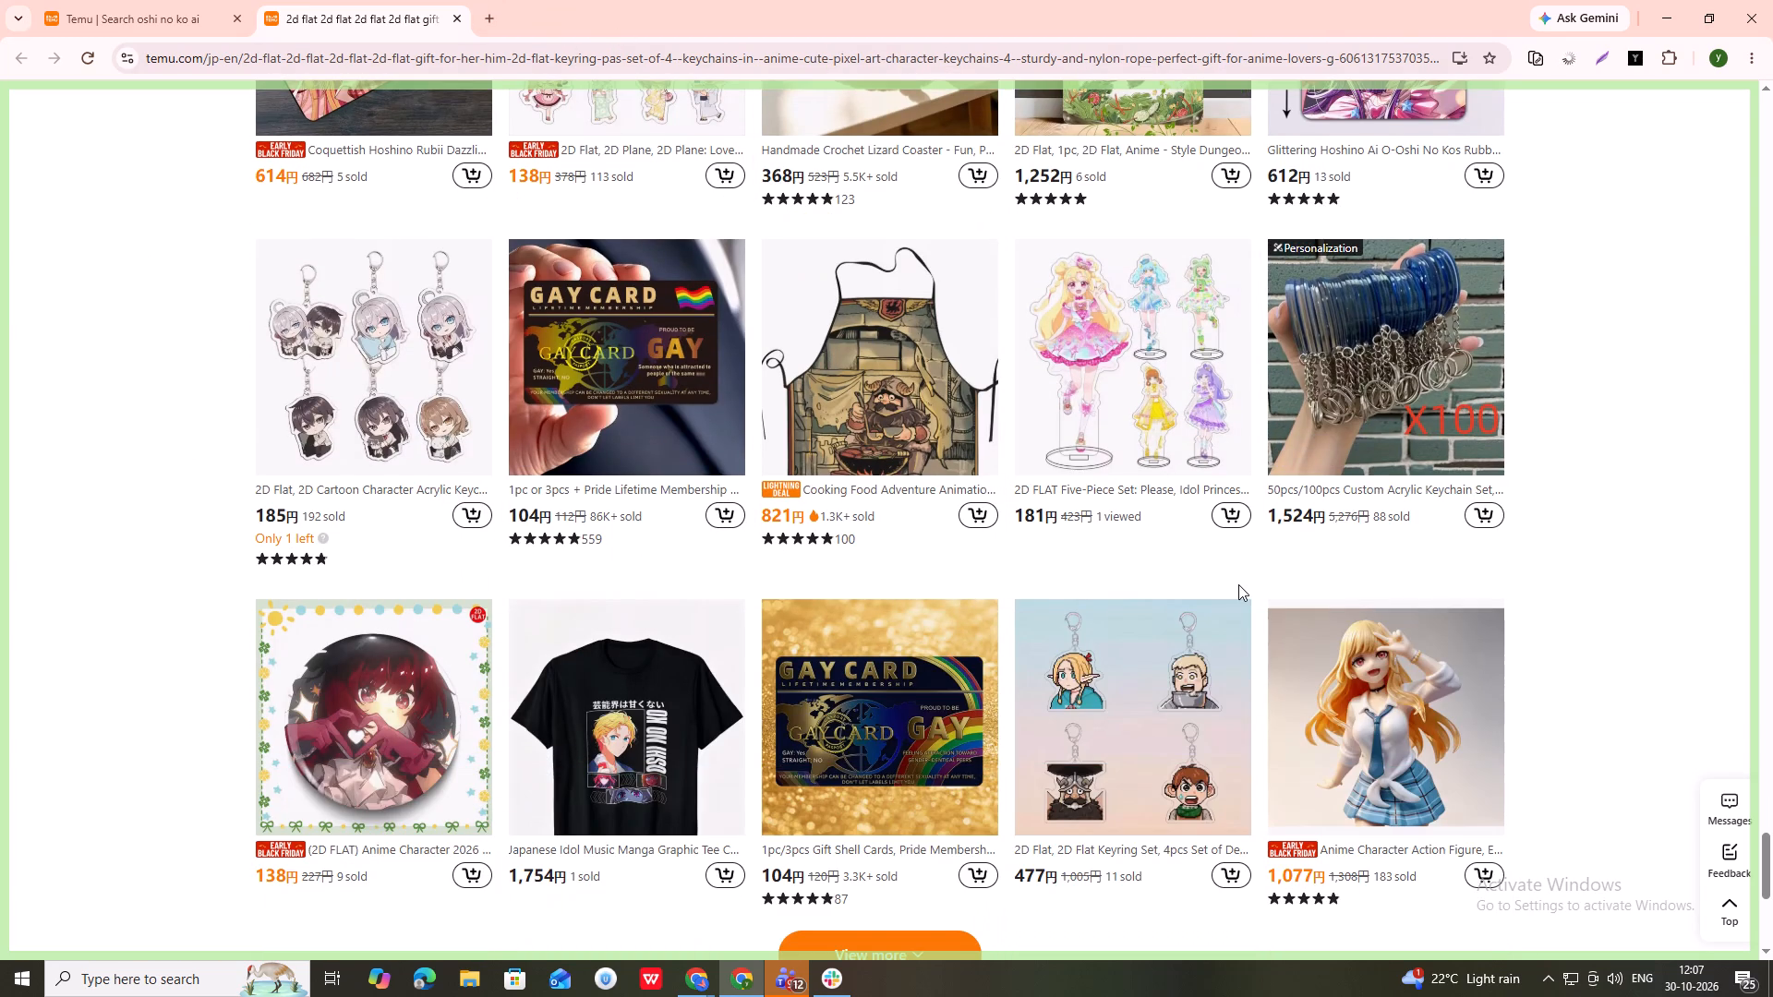
pyautogui.scroll(-2, 1026, 643)
pyautogui.click(892, 767)
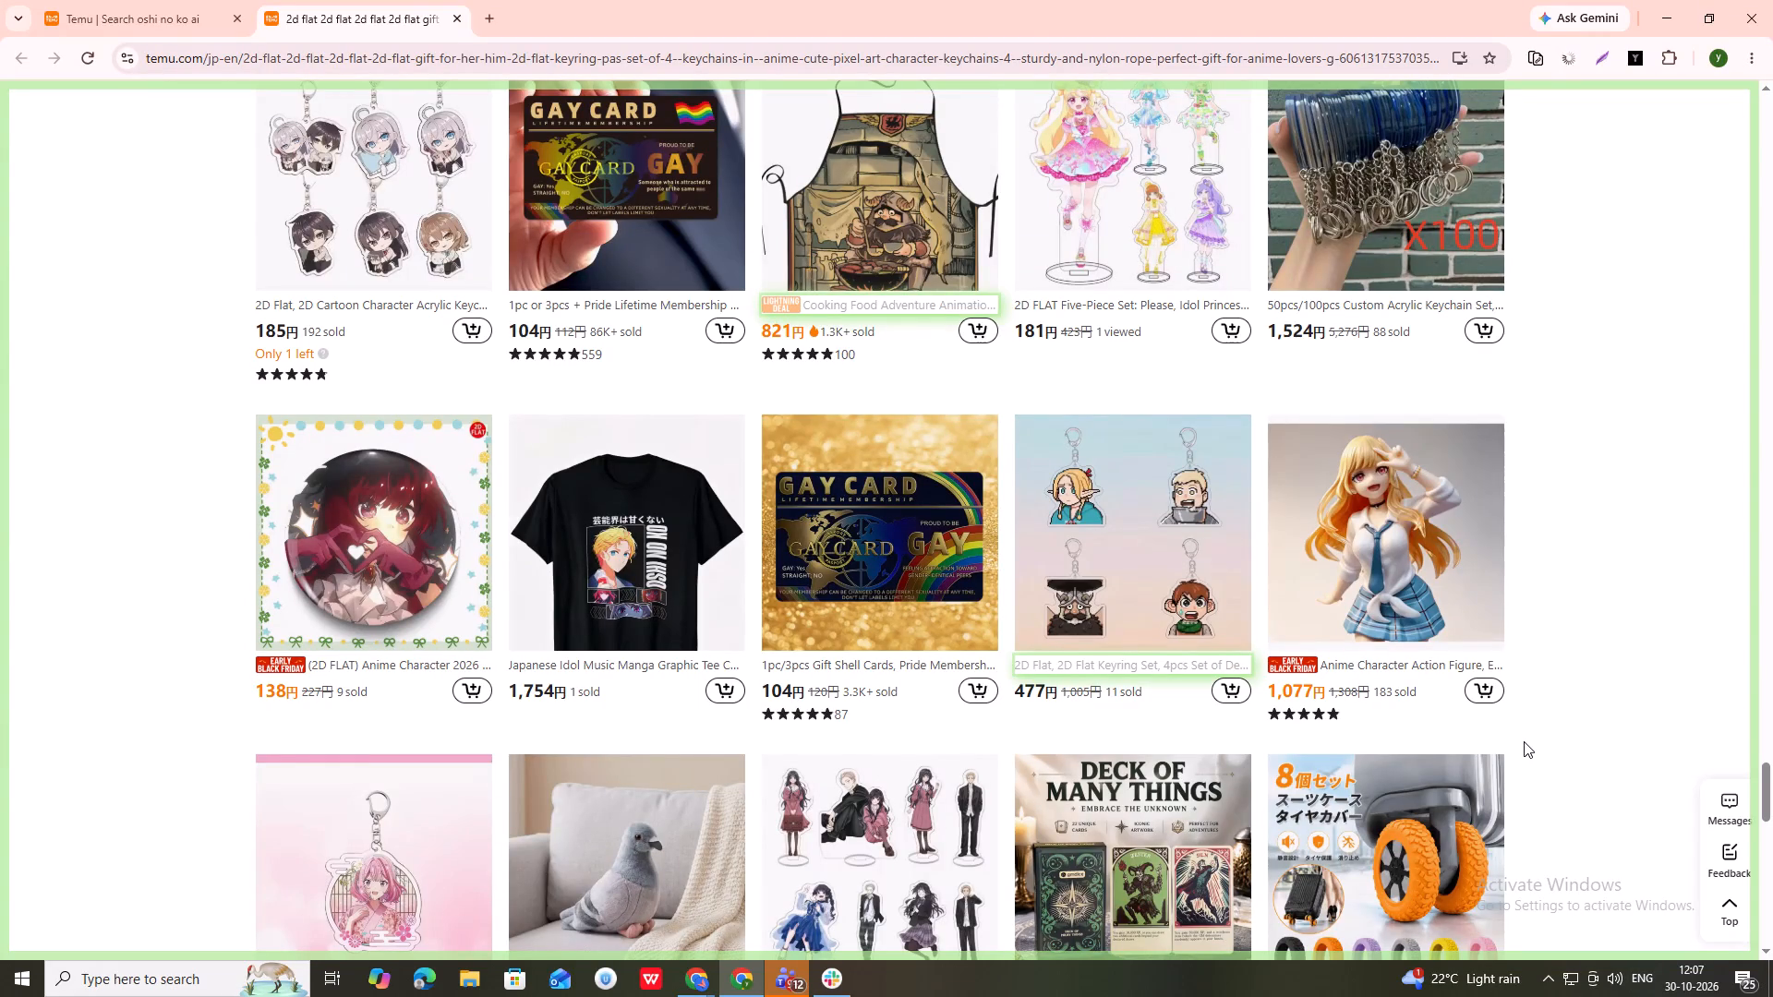
pyautogui.press('Down')
pyautogui.press('Down')
pyautogui.press('Down')
pyautogui.press('Down')
pyautogui.press('Down')
pyautogui.press('Down')
pyautogui.press('Down')
pyautogui.press('Down')
pyautogui.press('Down')
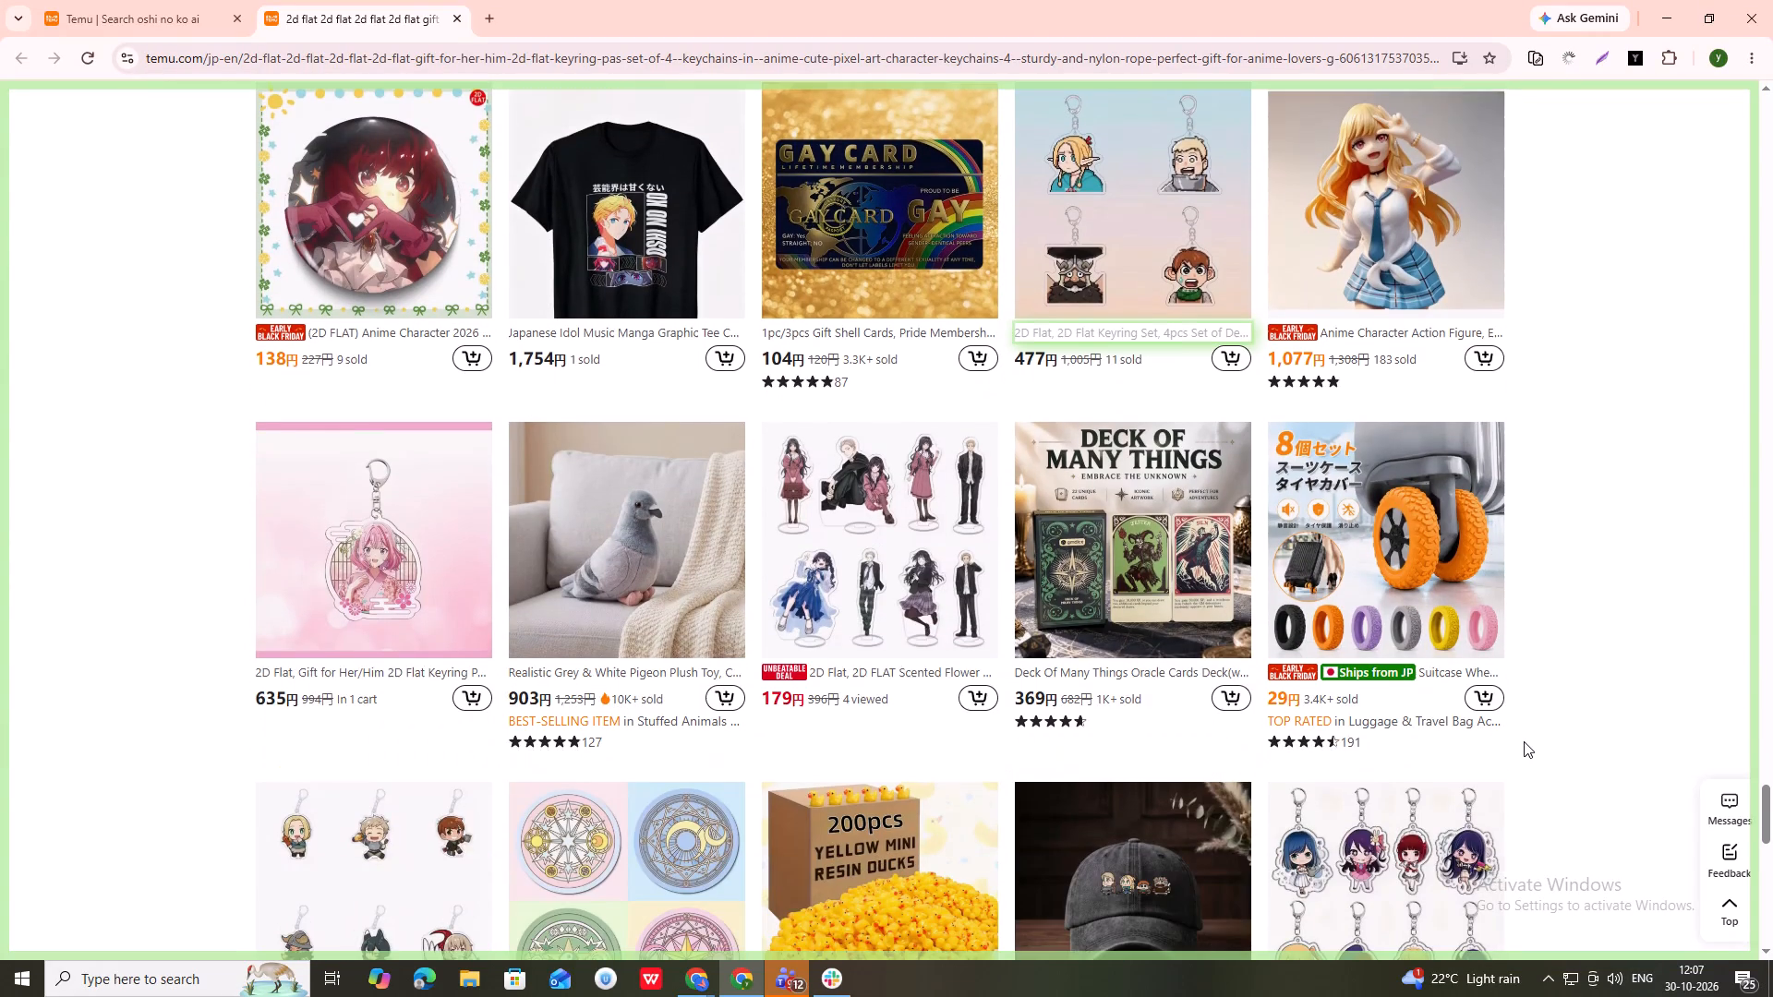
pyautogui.press('Down')
pyautogui.press('Down')
pyautogui.press('Down')
pyautogui.press('Down')
pyautogui.press('Down')
pyautogui.press('Down')
pyautogui.press('Down')
pyautogui.press('Down')
pyautogui.press('Down')
pyautogui.press('Down')
pyautogui.press('Down')
pyautogui.press('Down')
pyautogui.press('Down')
pyautogui.press('Down')
pyautogui.press('Down')
pyautogui.press('Down')
pyautogui.press('Down')
pyautogui.press('Down')
pyautogui.press('Down')
pyautogui.press('Down')
pyautogui.press('Down')
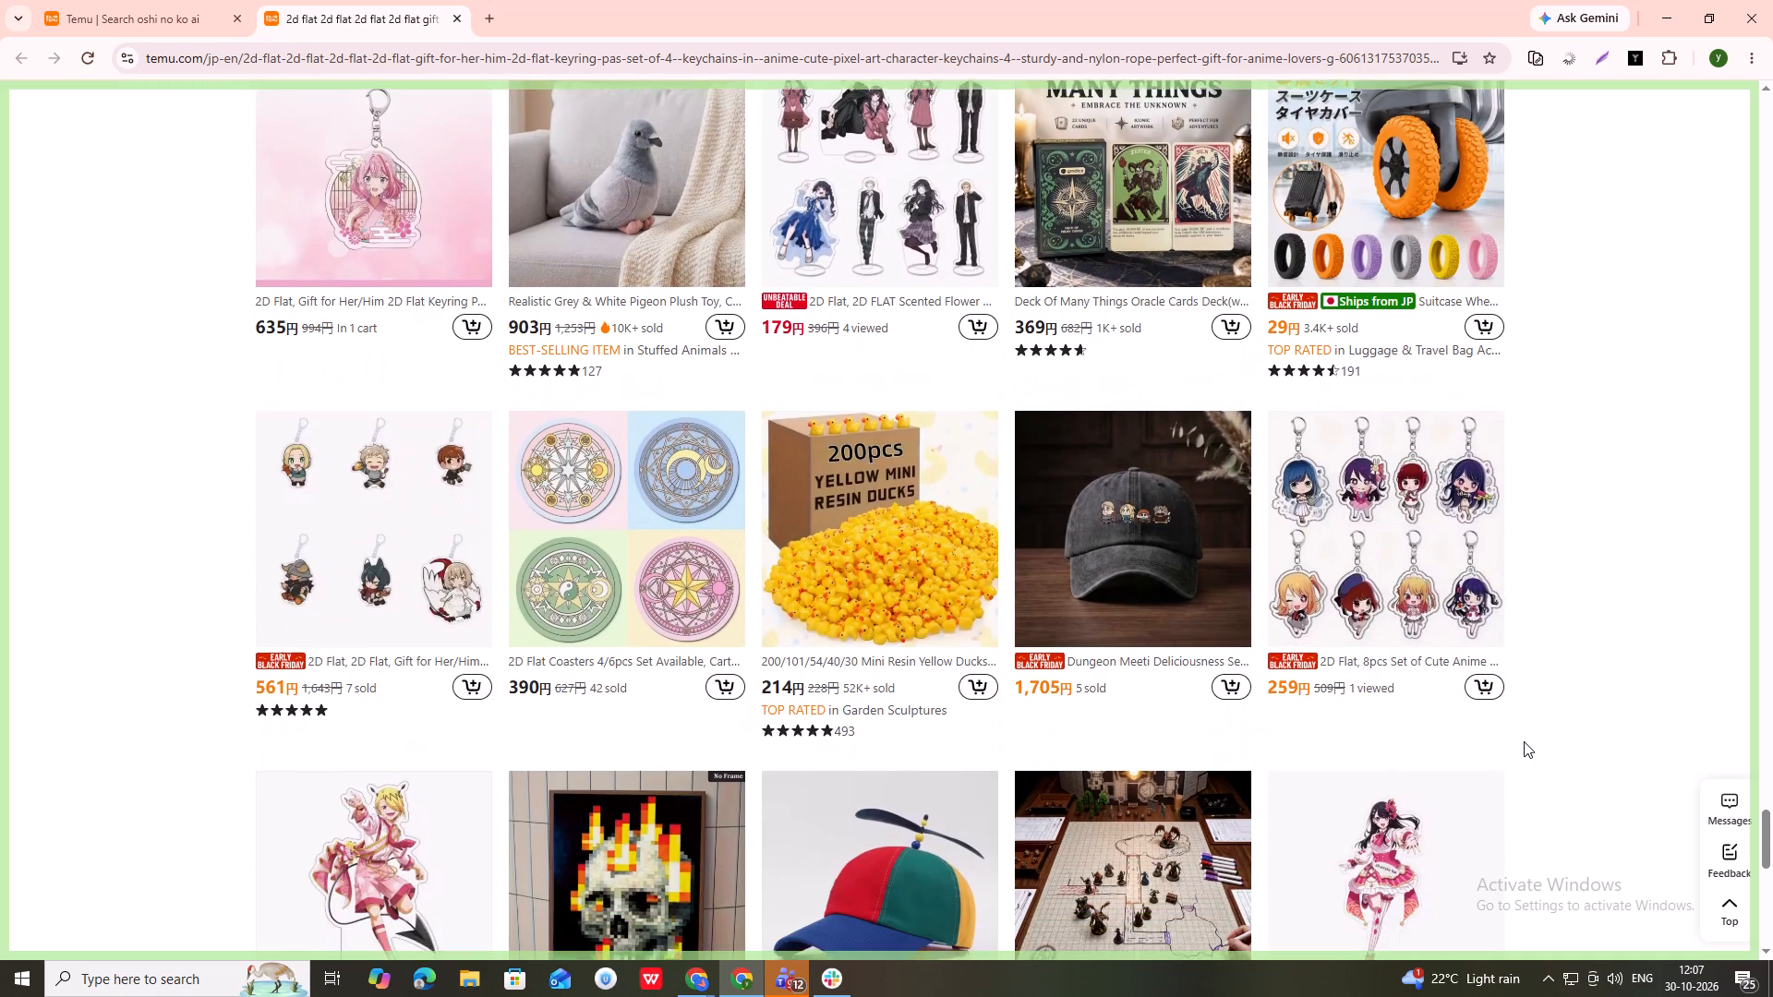
pyautogui.press('Up')
pyautogui.press('Up')
pyautogui.press('Up')
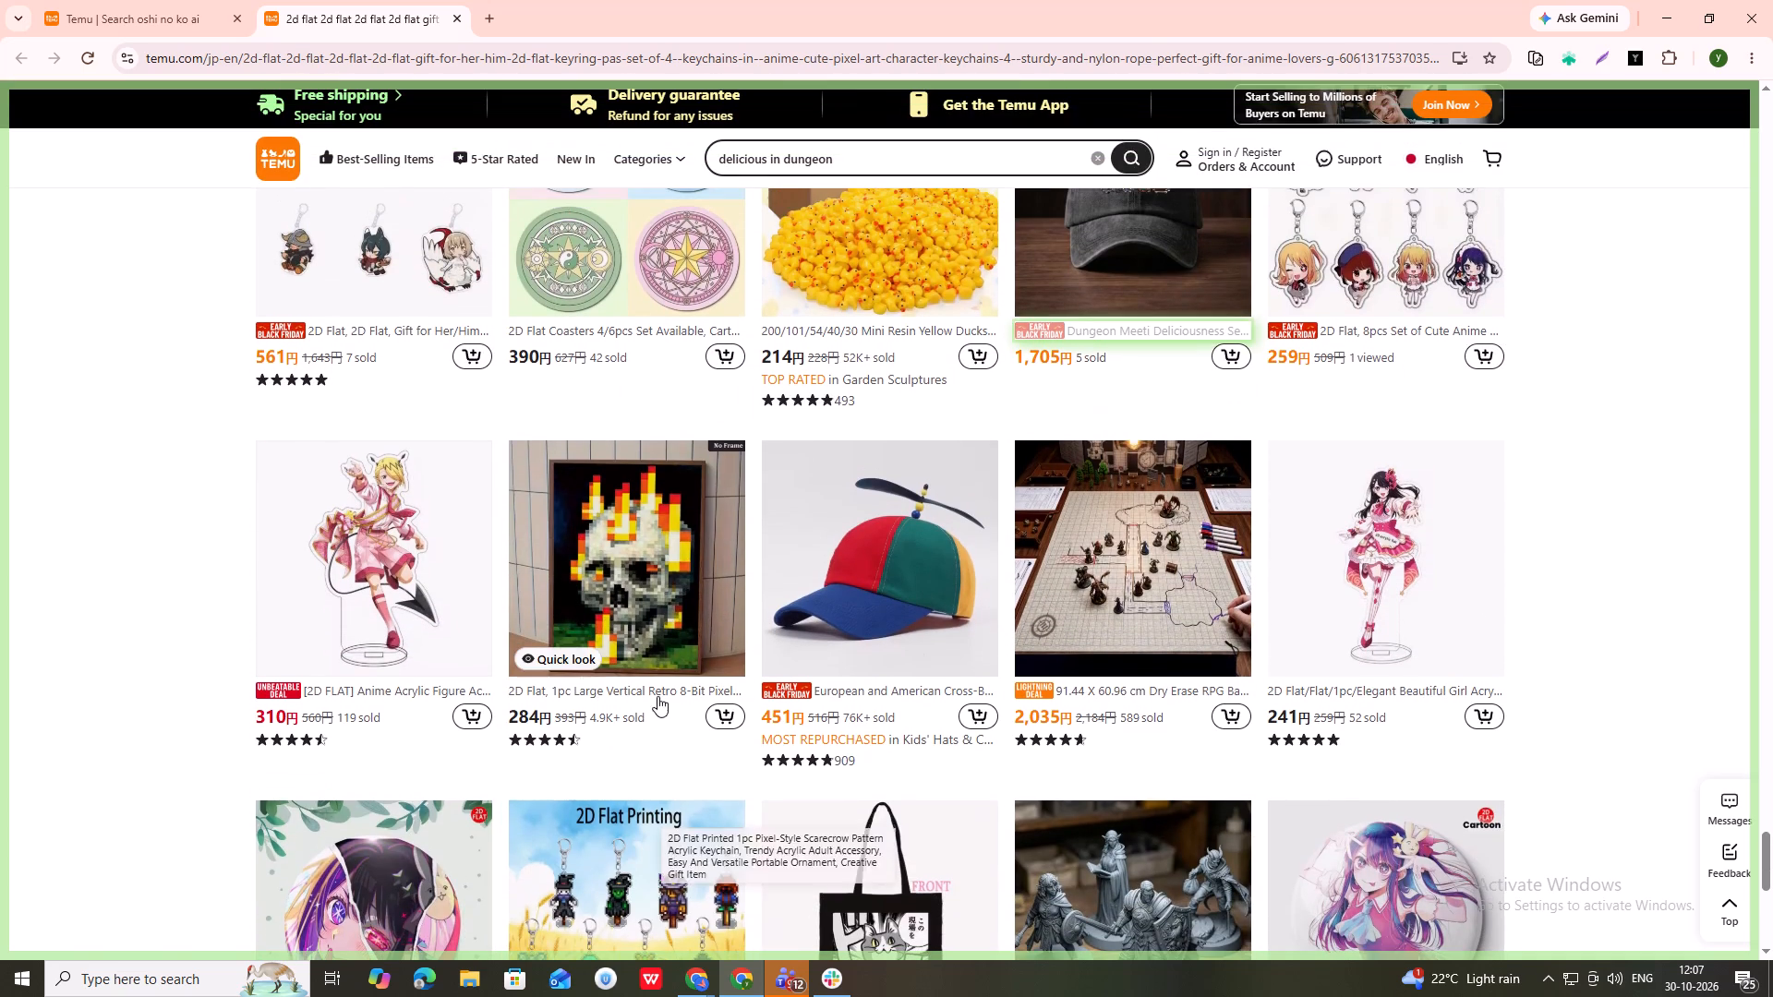
# Copy the 561円 six-character keychain set's link and paste it into Links row 102850 of the Manual Detection Records sheet.
pyautogui.rightClick(420, 330)
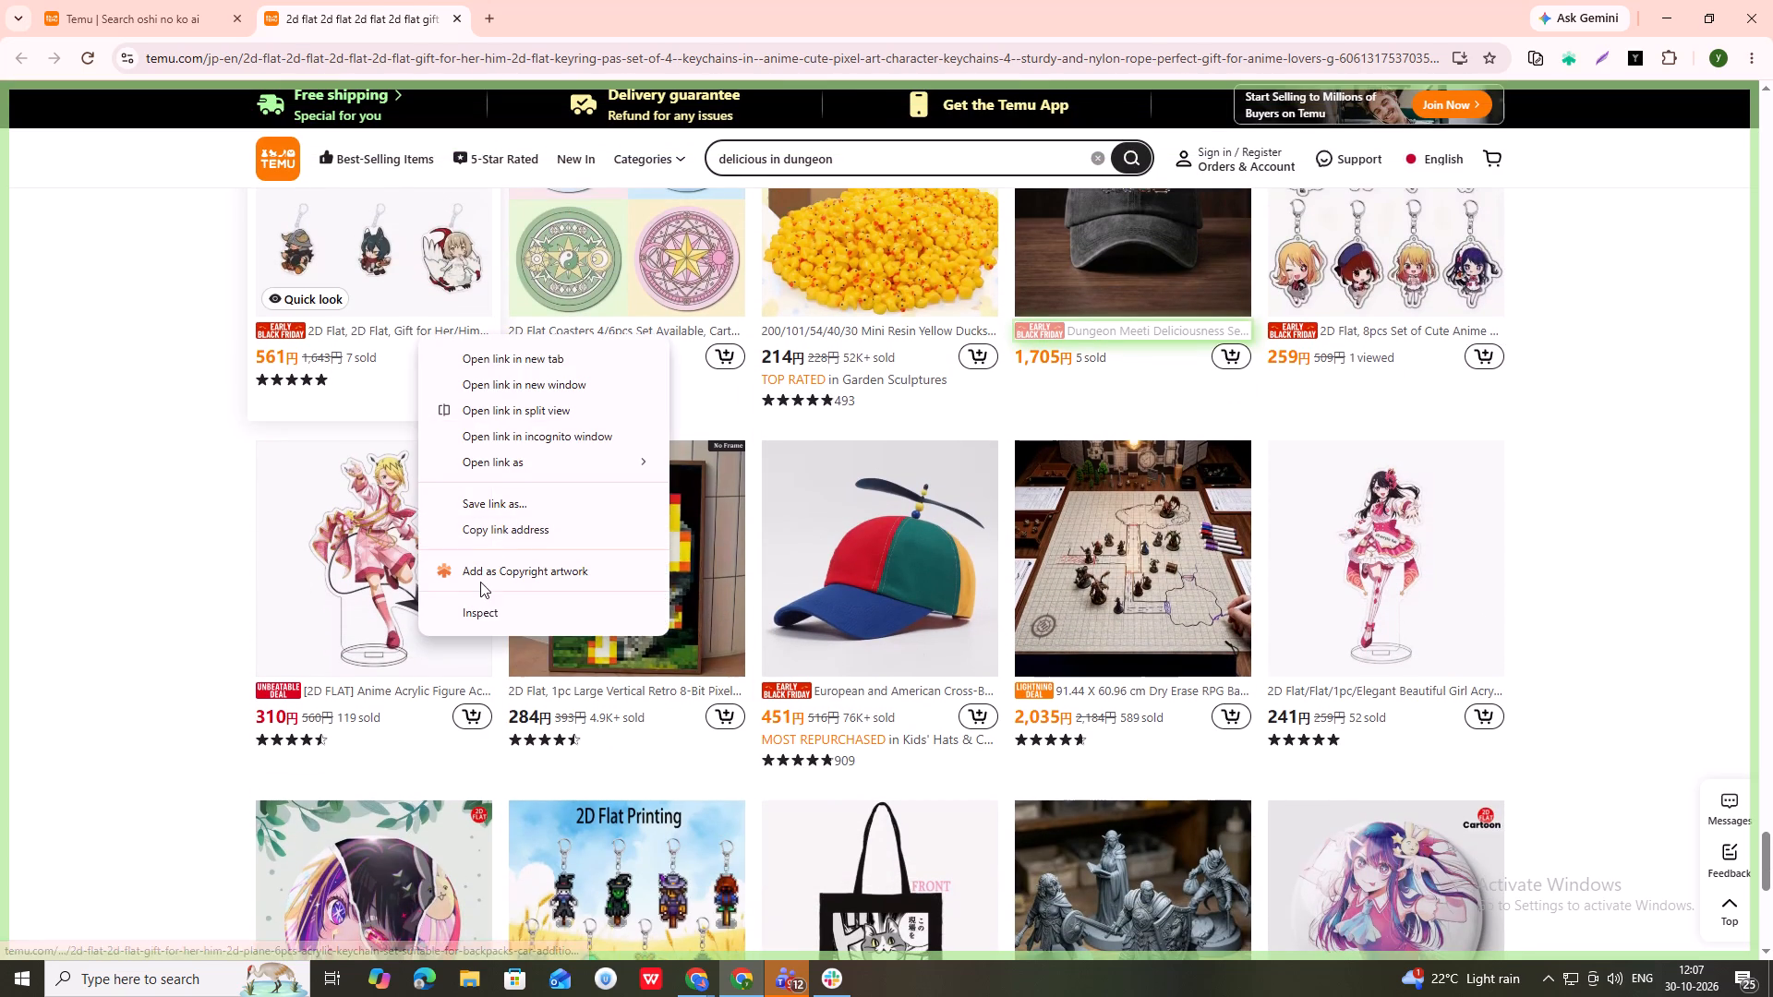
pyautogui.click(510, 527)
pyautogui.hotkey('alt', 'Tab')
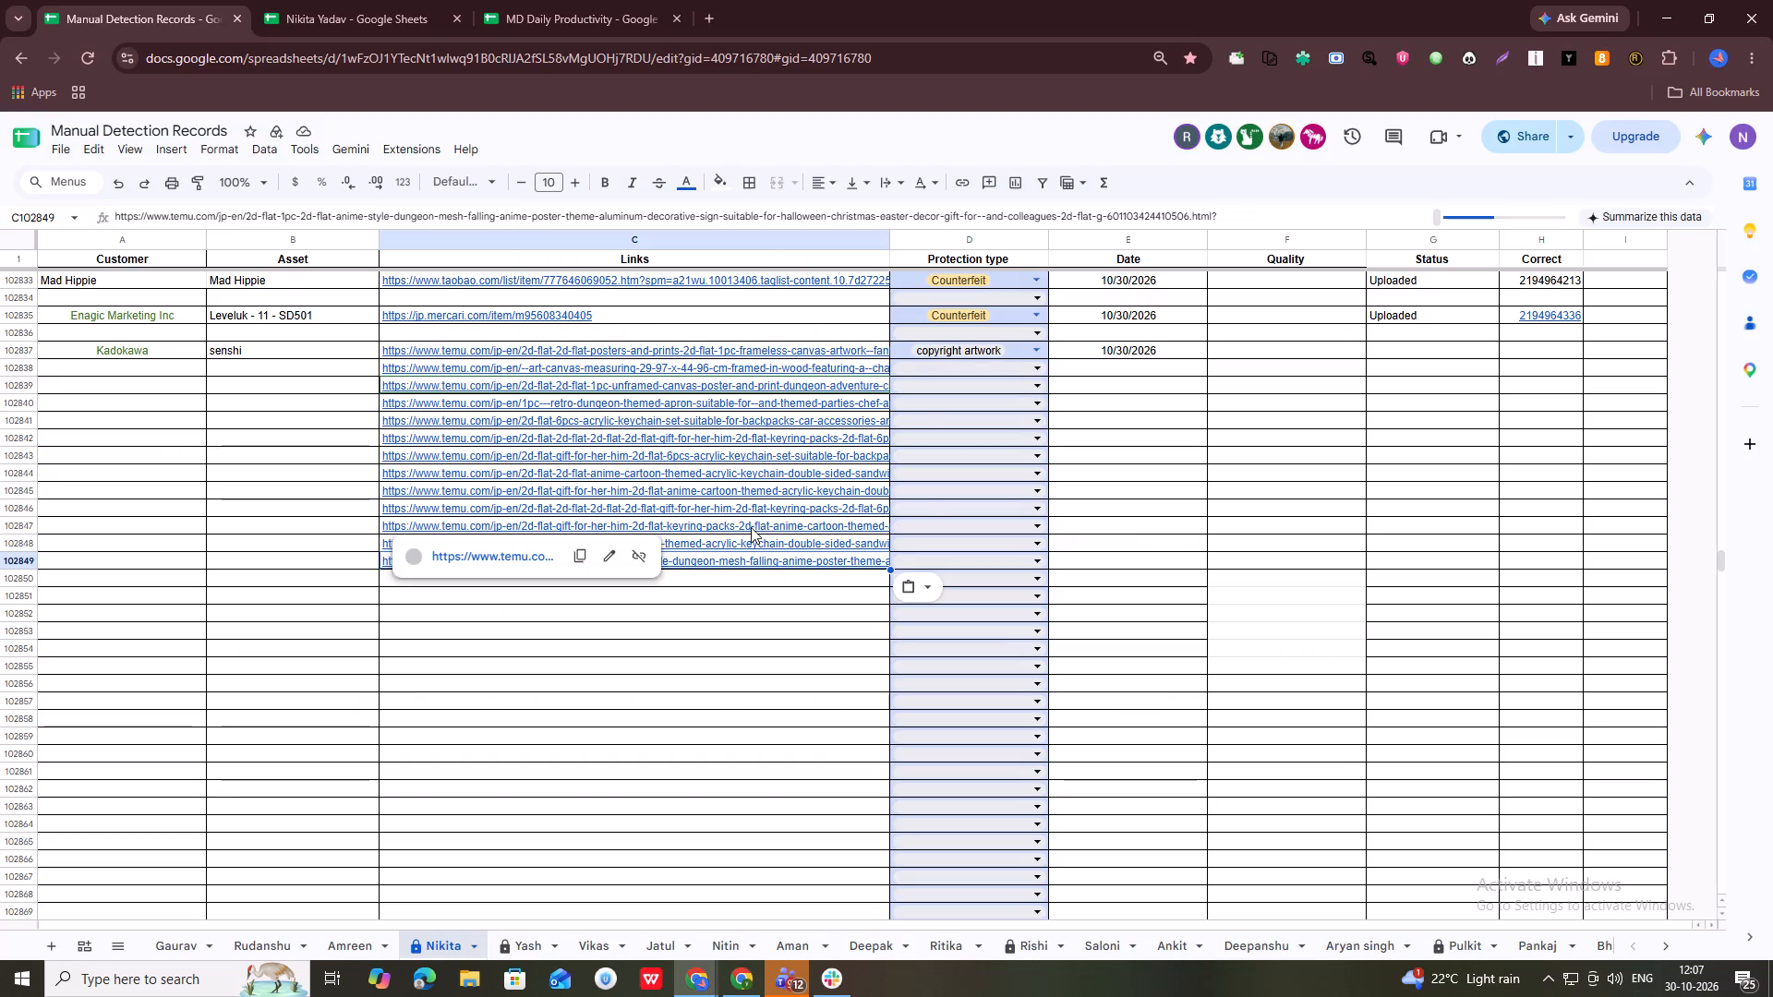
pyautogui.press('Down')
pyautogui.hotkey('ctrl', 'v')
# Submit Links rows 102837 to 102850 as multiple detection links in Red Points, with asset Detection only - Delicious in Dungeon - Senshi and Copyright artwork.
pyautogui.hotkey('ctrl', 'shift', 'Up')
pyautogui.hotkey('ctrl', 'c')
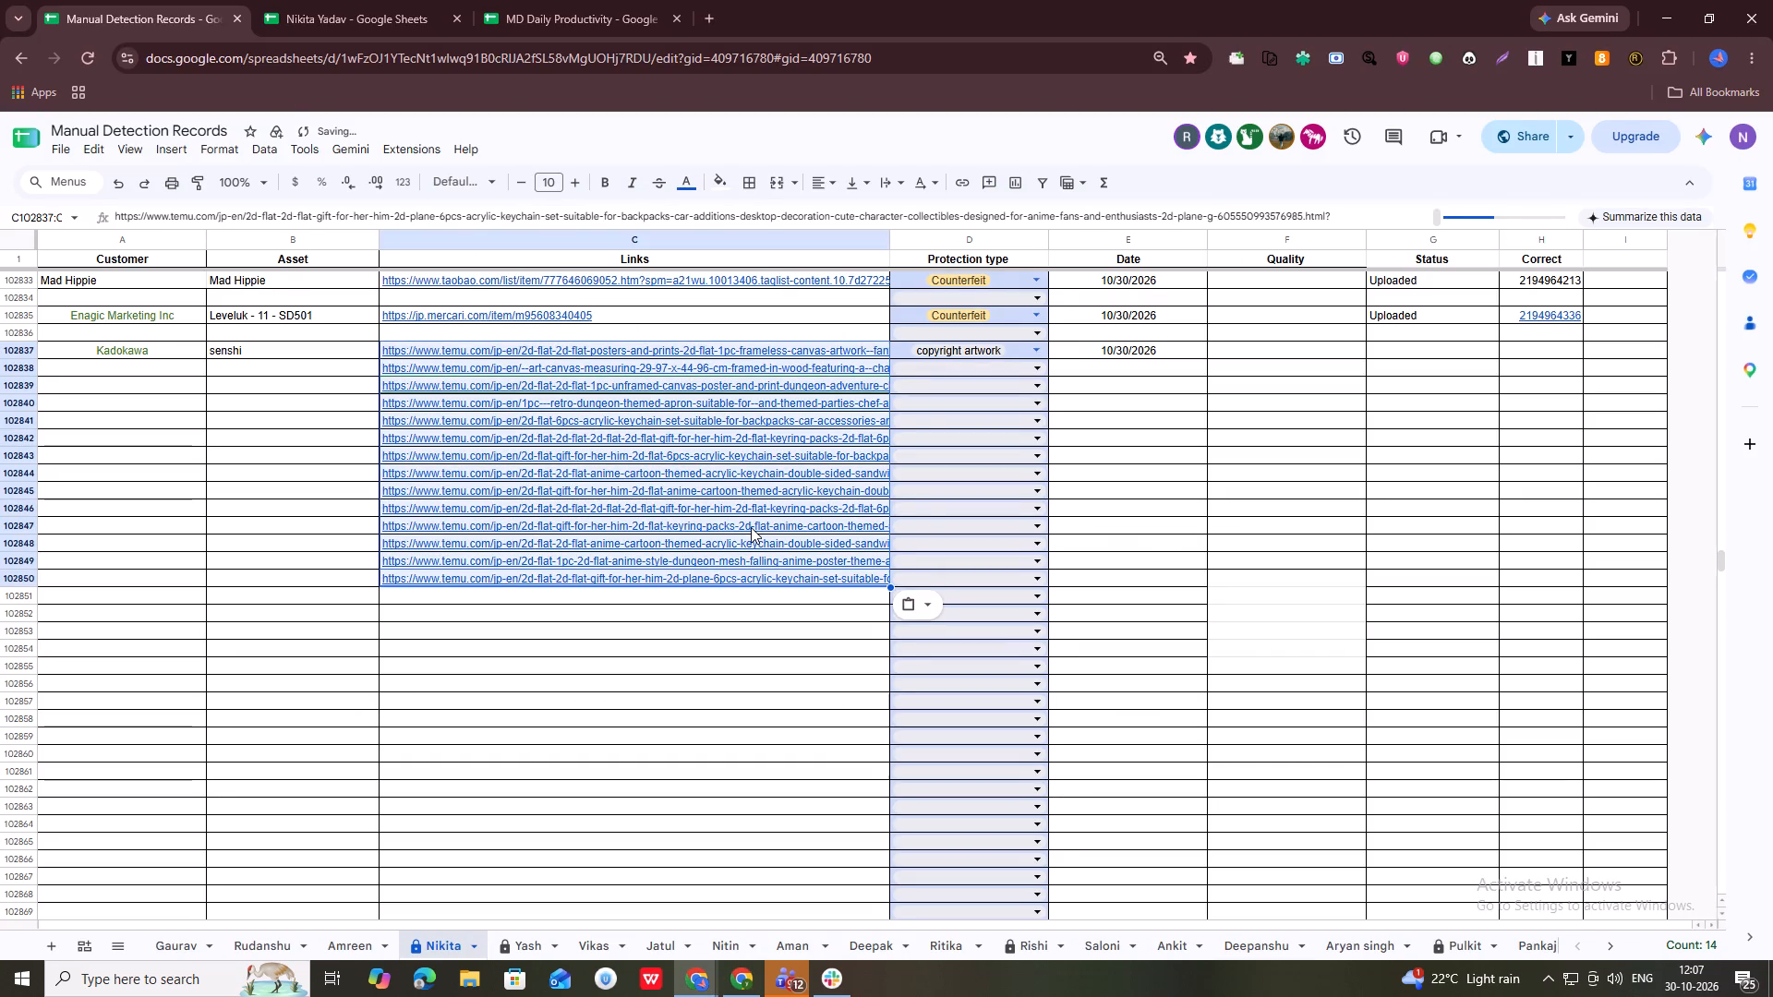
pyautogui.hotkey('ctrl', 'c')
pyautogui.hotkey('alt', 'Tab')
pyautogui.hotkey('alt', 'Tab')
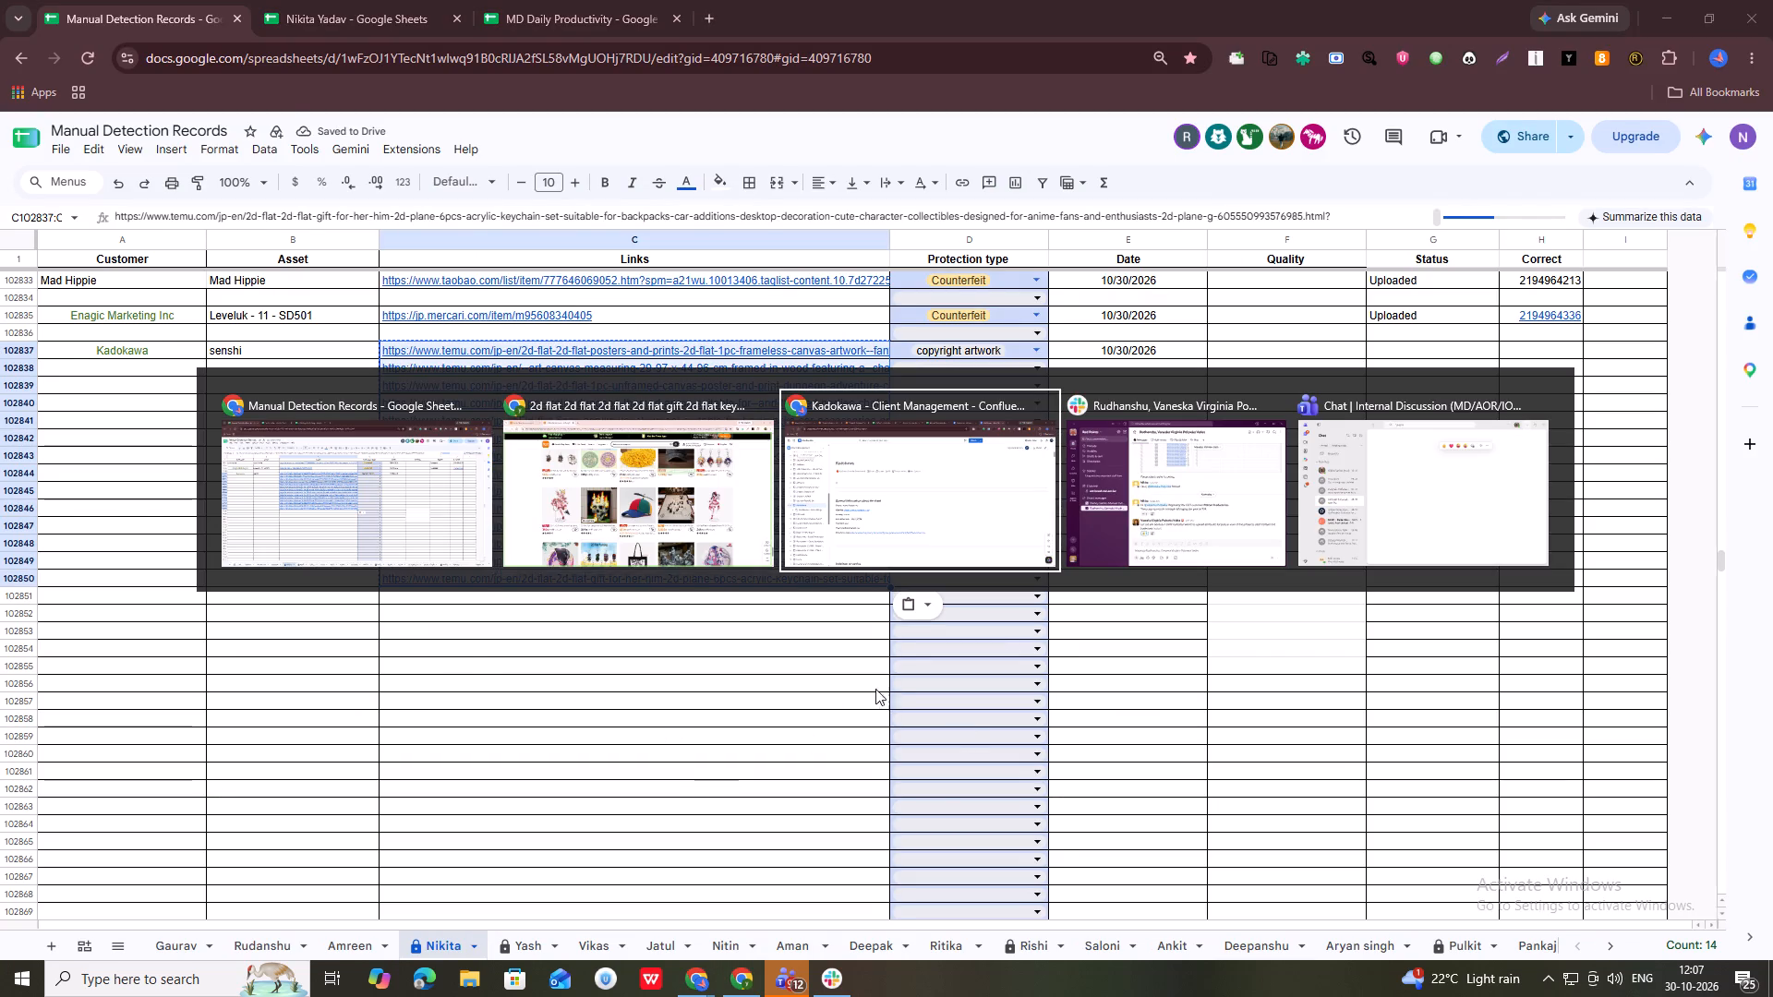
pyautogui.click(151, 0)
pyautogui.click(467, 272)
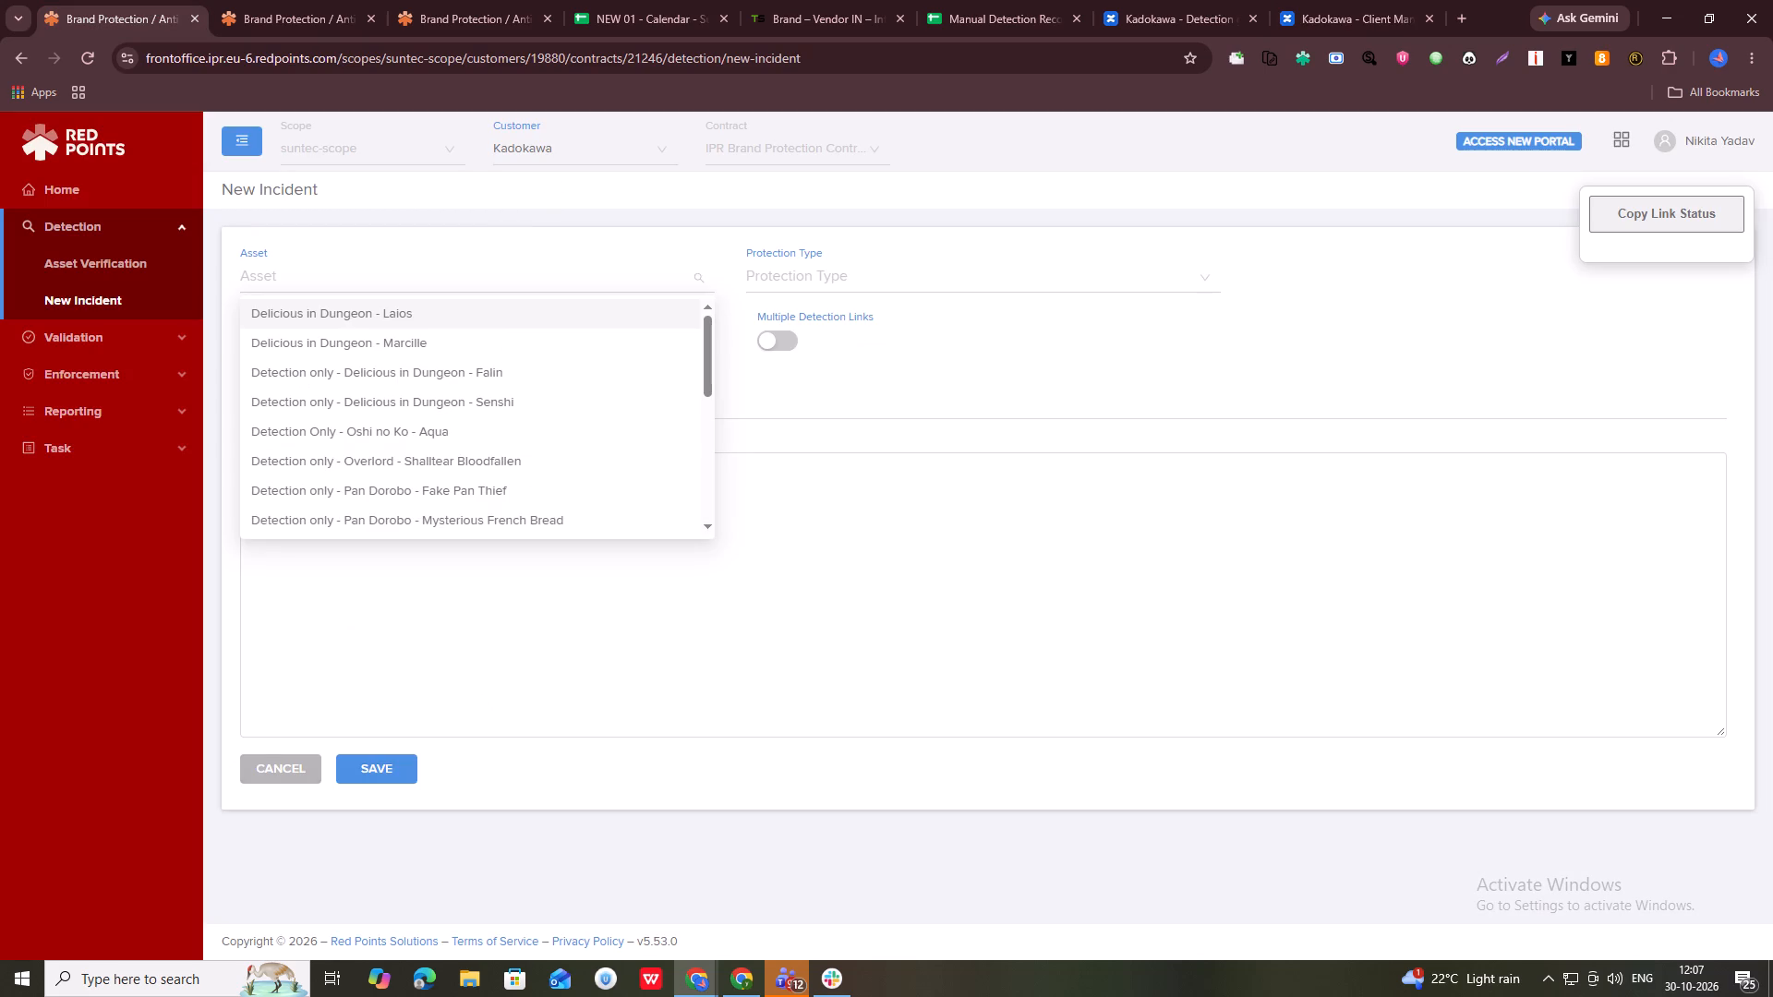
pyautogui.click(497, 400)
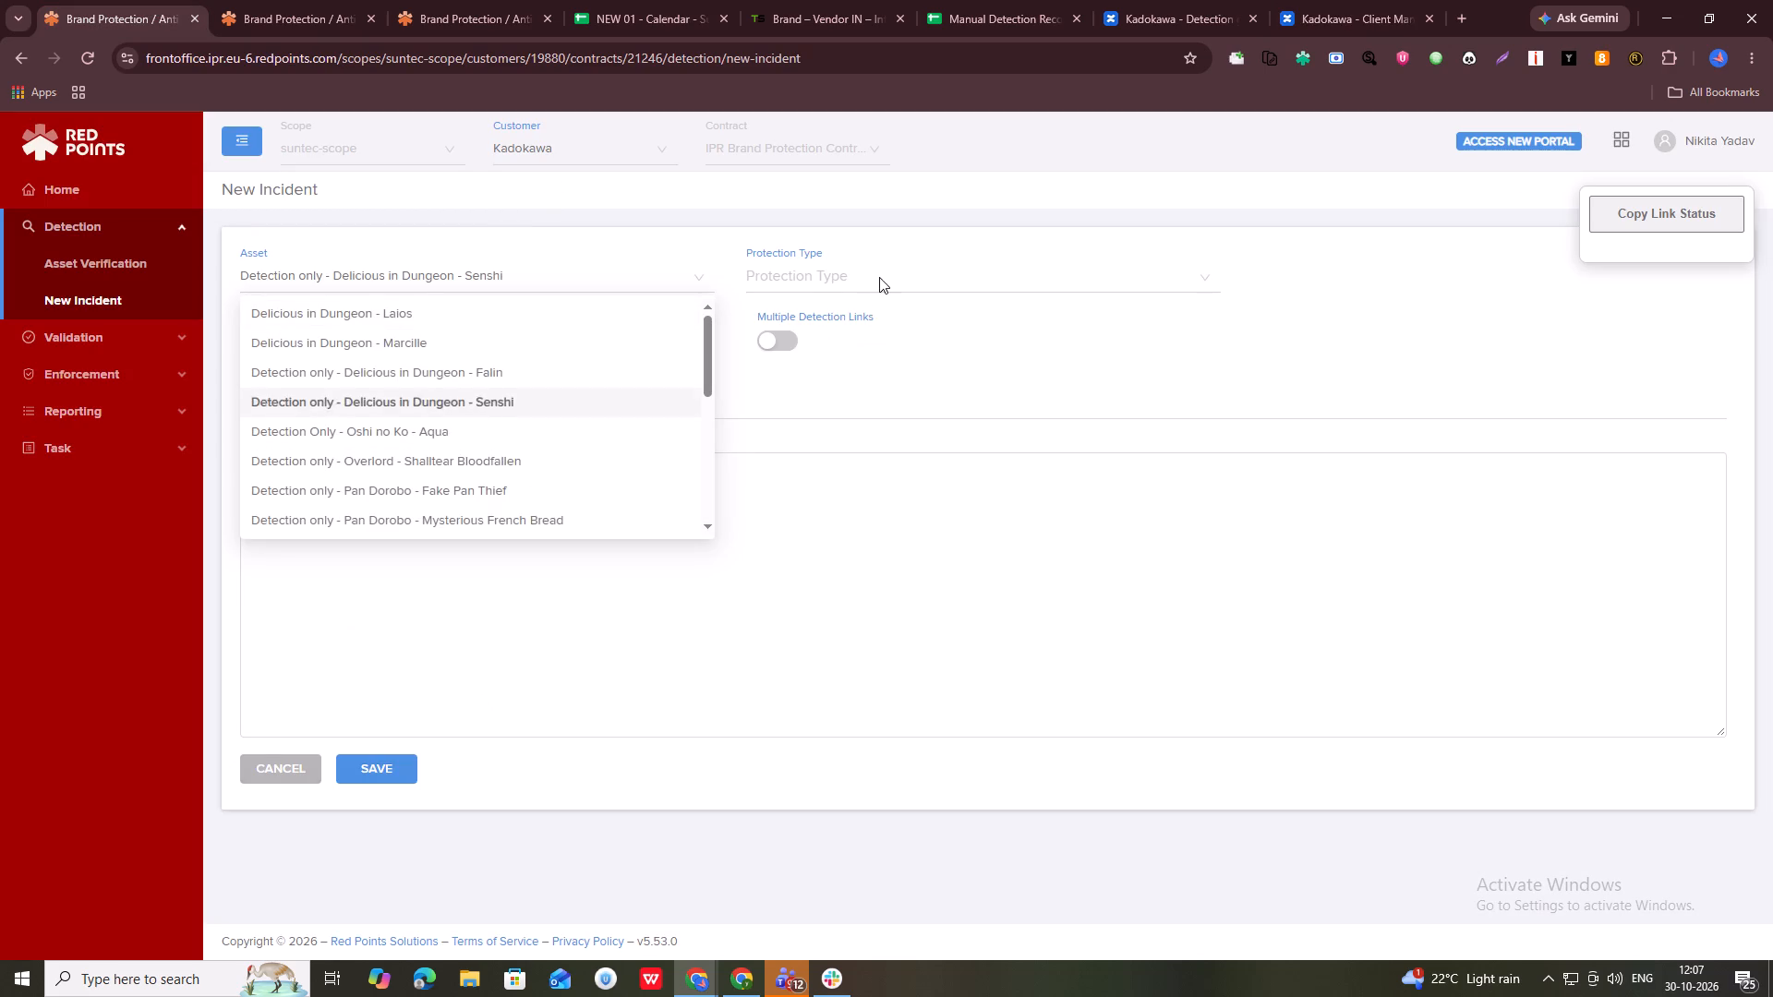
pyautogui.click(879, 277)
pyautogui.click(842, 304)
pyautogui.click(771, 348)
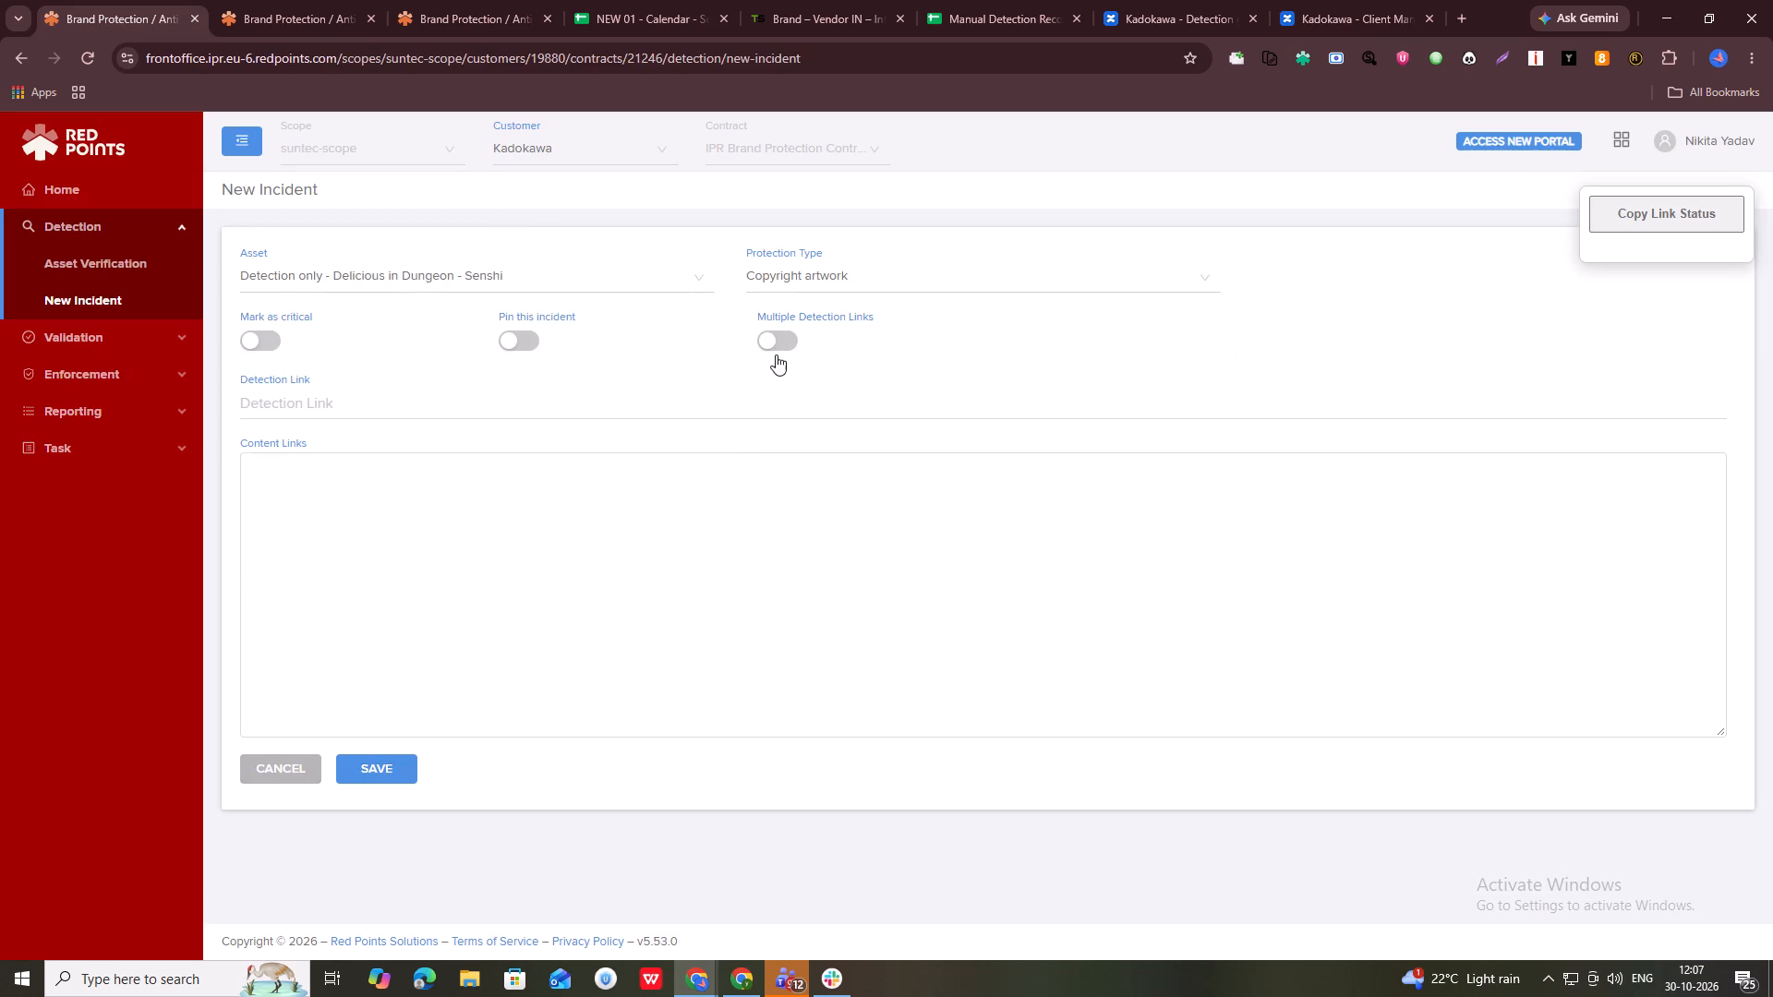
pyautogui.click(781, 531)
pyautogui.hotkey('ctrl', 'v')
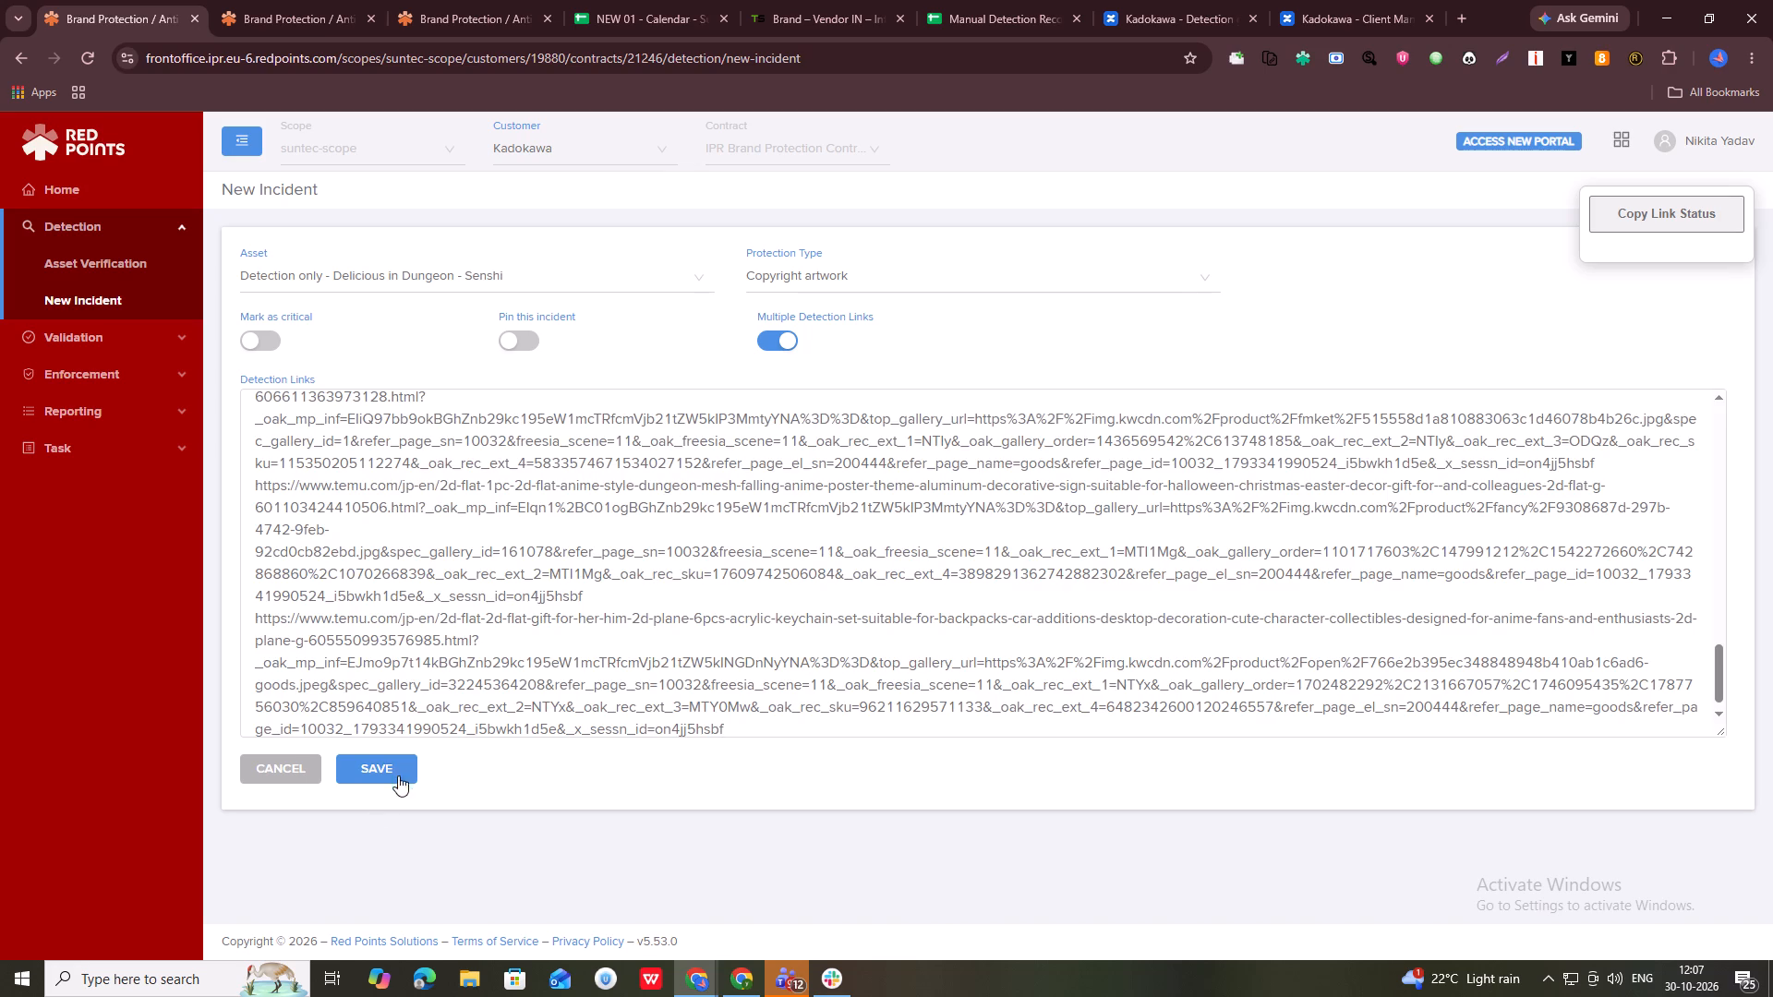
pyautogui.click(402, 769)
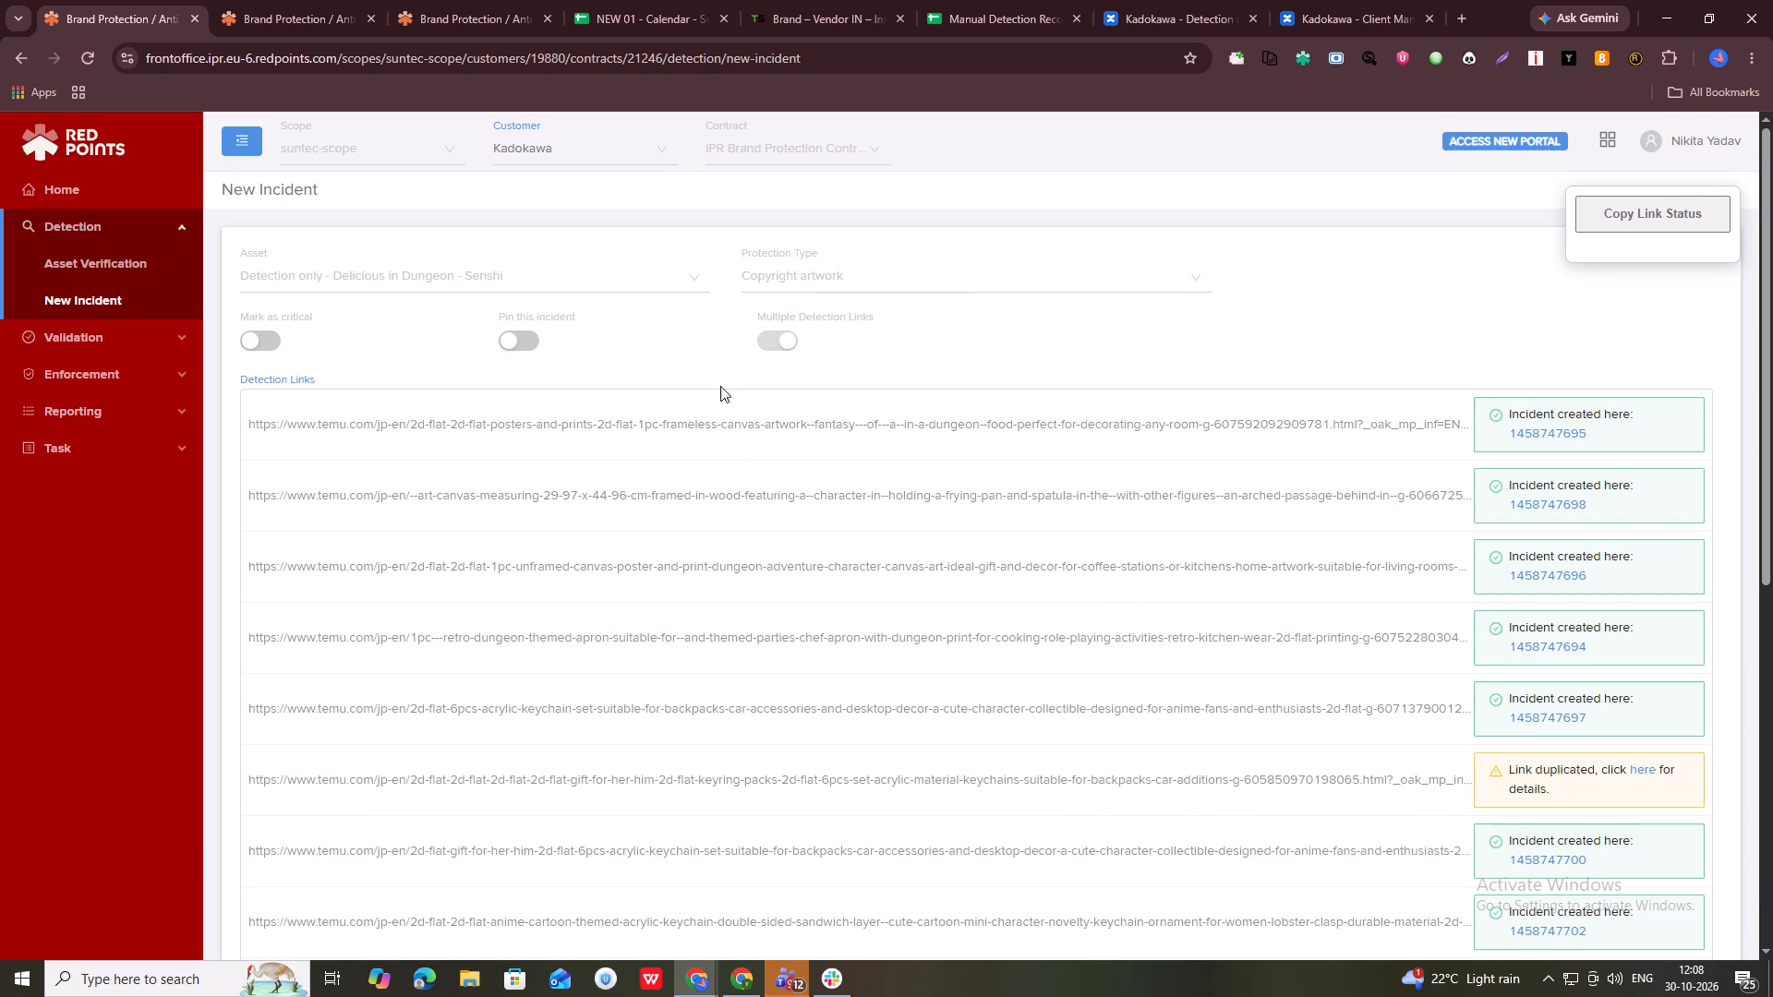
# Copy the Senshi asset name from the incident form and paste it over the Asset entry in row 102837 of the sheet.
pyautogui.keyDown('alt'); pyautogui.click(494, 274); pyautogui.keyUp('alt')
pyautogui.hotkey('alt', 'Tab')
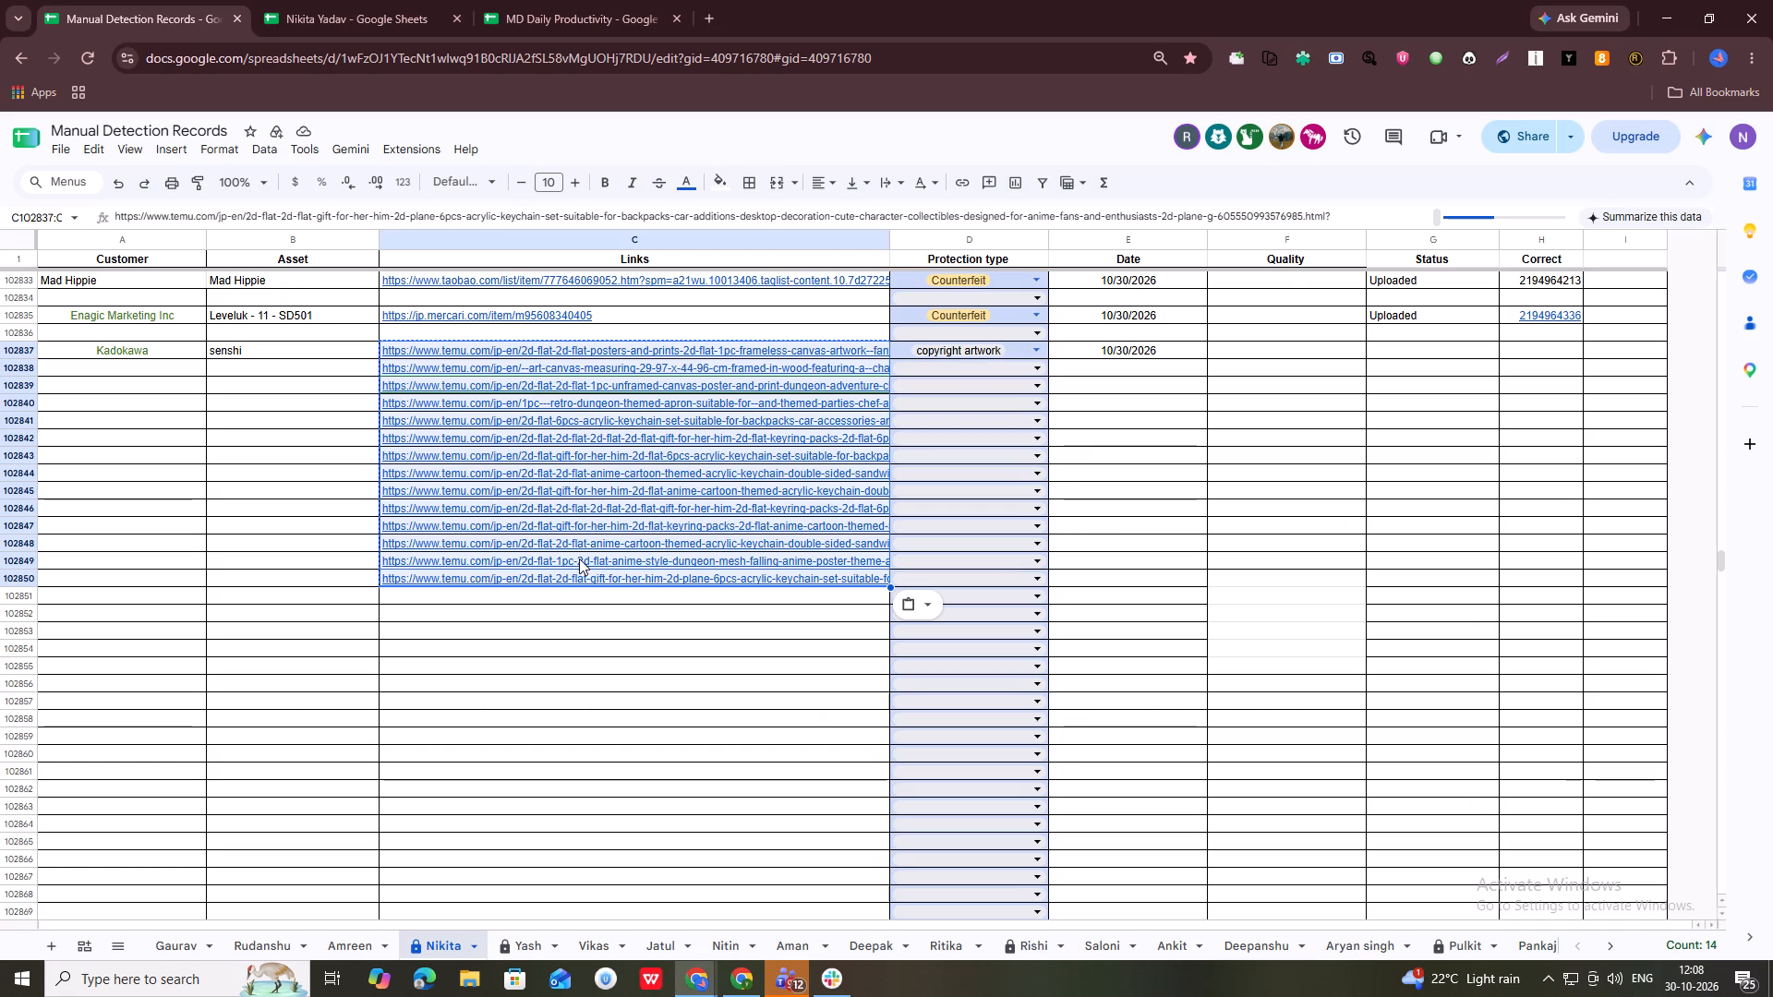
pyautogui.click(271, 352)
pyautogui.hotkey('ctrl', 'v')
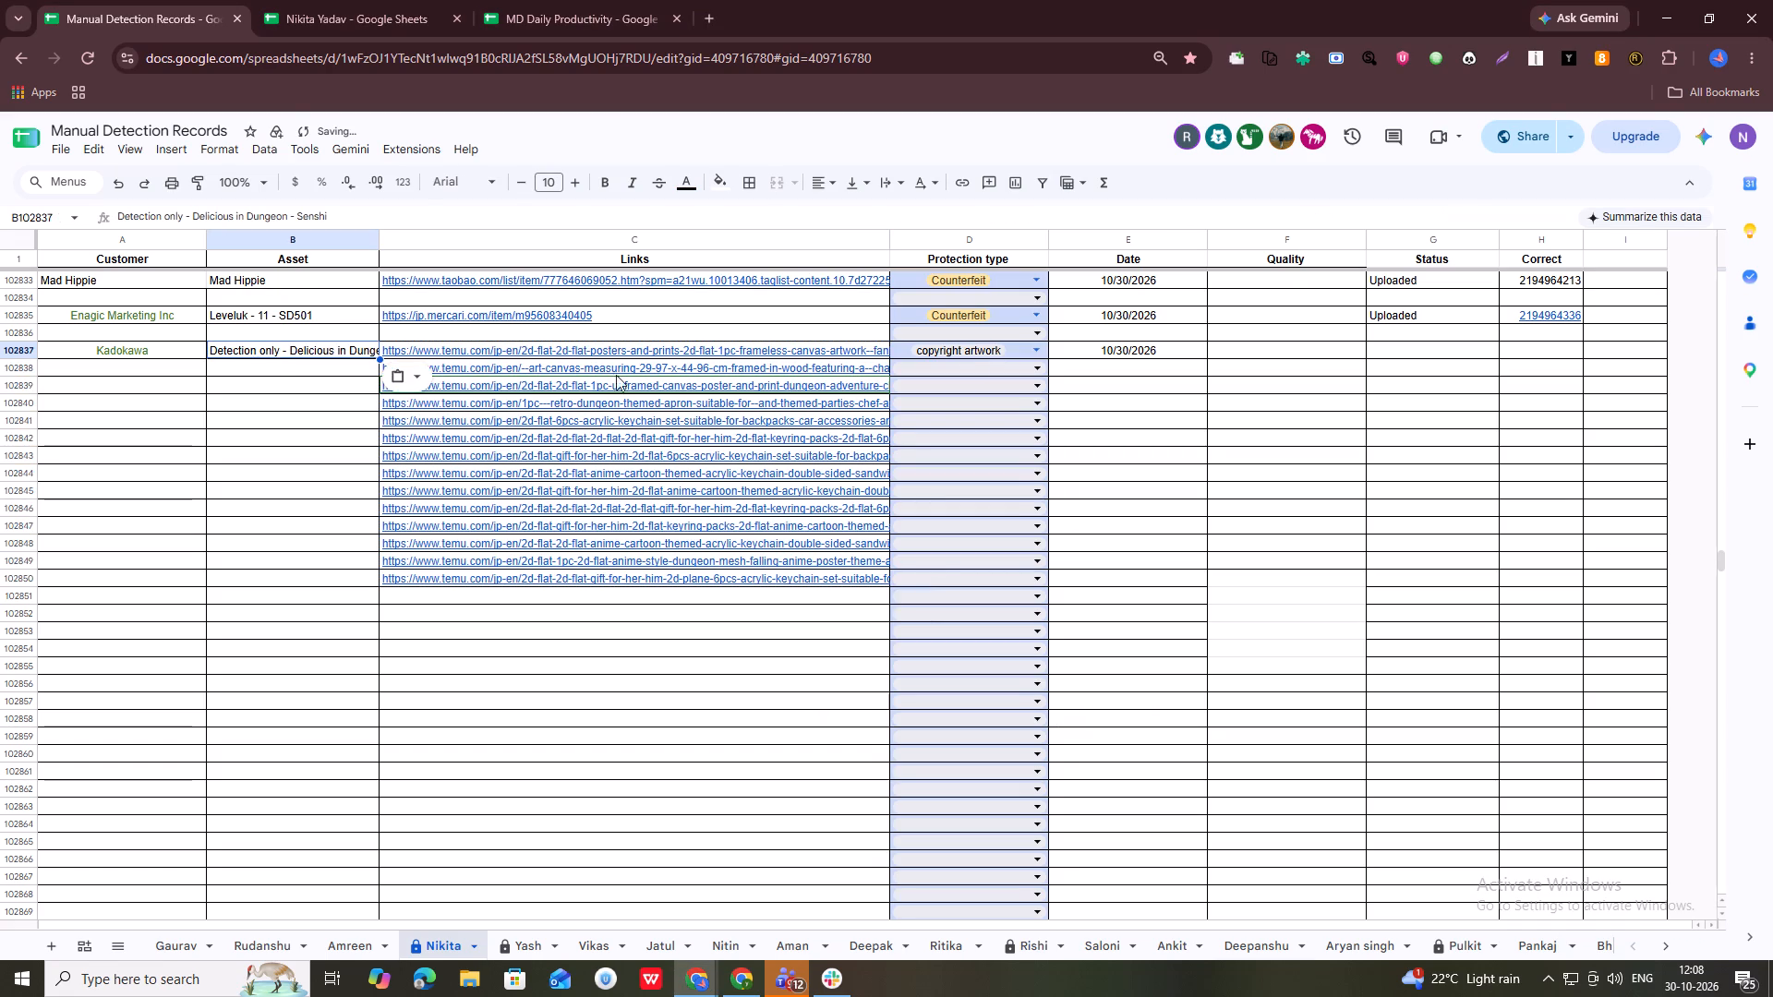
# Copy the link status from the Red Points incident page and paste it into the sheet starting at the Quality cell of row 102836.
pyautogui.hotkey('alt', 'Tab')
pyautogui.click(1670, 221)
pyautogui.hotkey('alt', 'Tab')
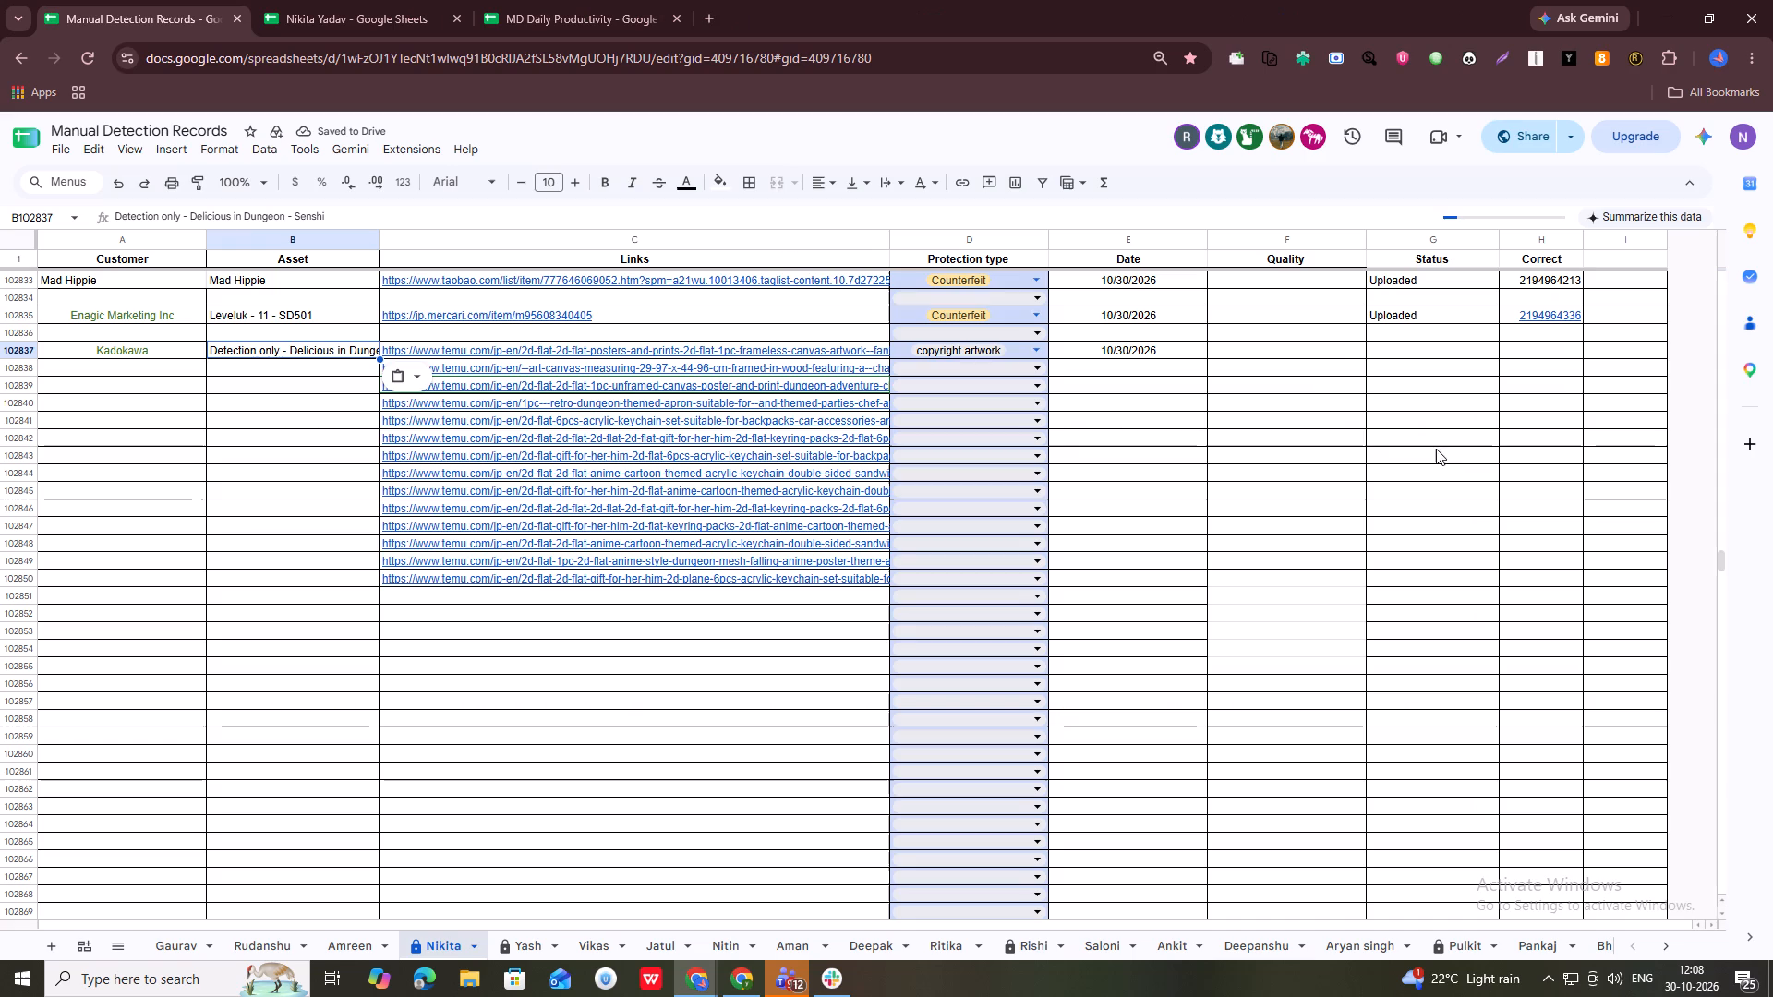
pyautogui.click(1337, 331)
pyautogui.hotkey('ctrl', 'v')
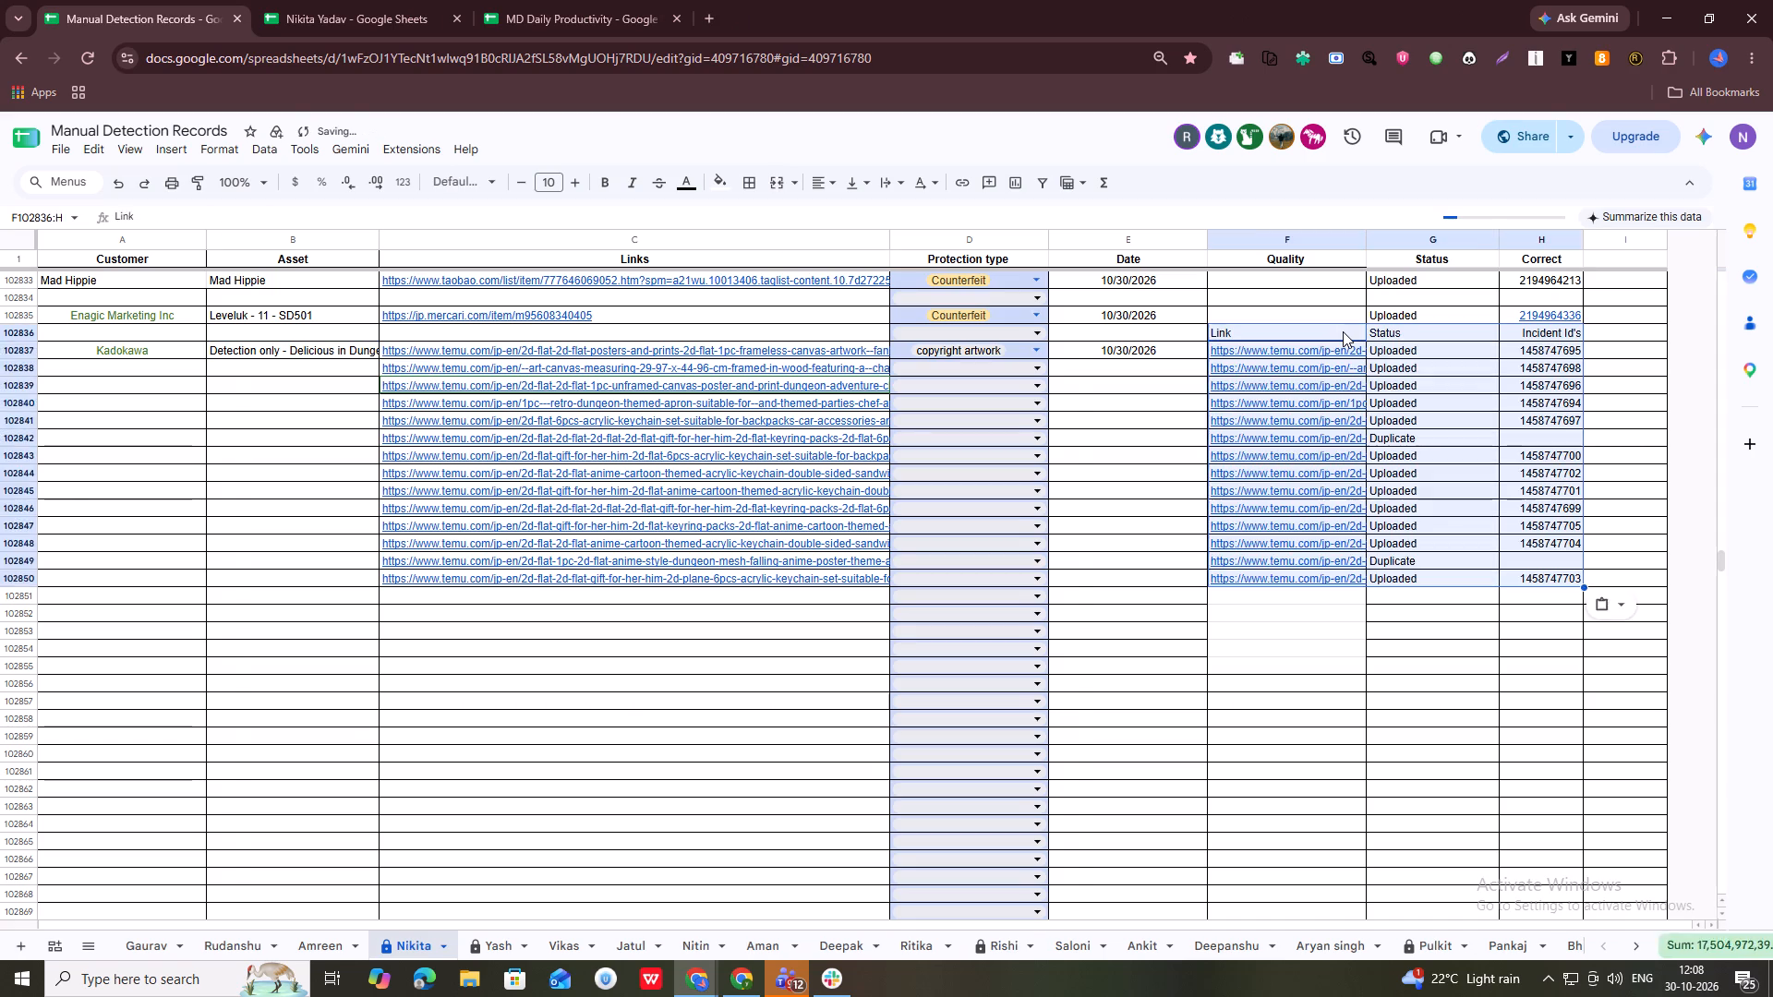
# Clear the pasted header labels in row 102836 and the pasted links in Quality rows 102837 to 102850.
pyautogui.press('Left')
pyautogui.press('Right')
pyautogui.hotkey('shift', 'Right')
pyautogui.hotkey('shift', 'Right')
pyautogui.press('Delete')
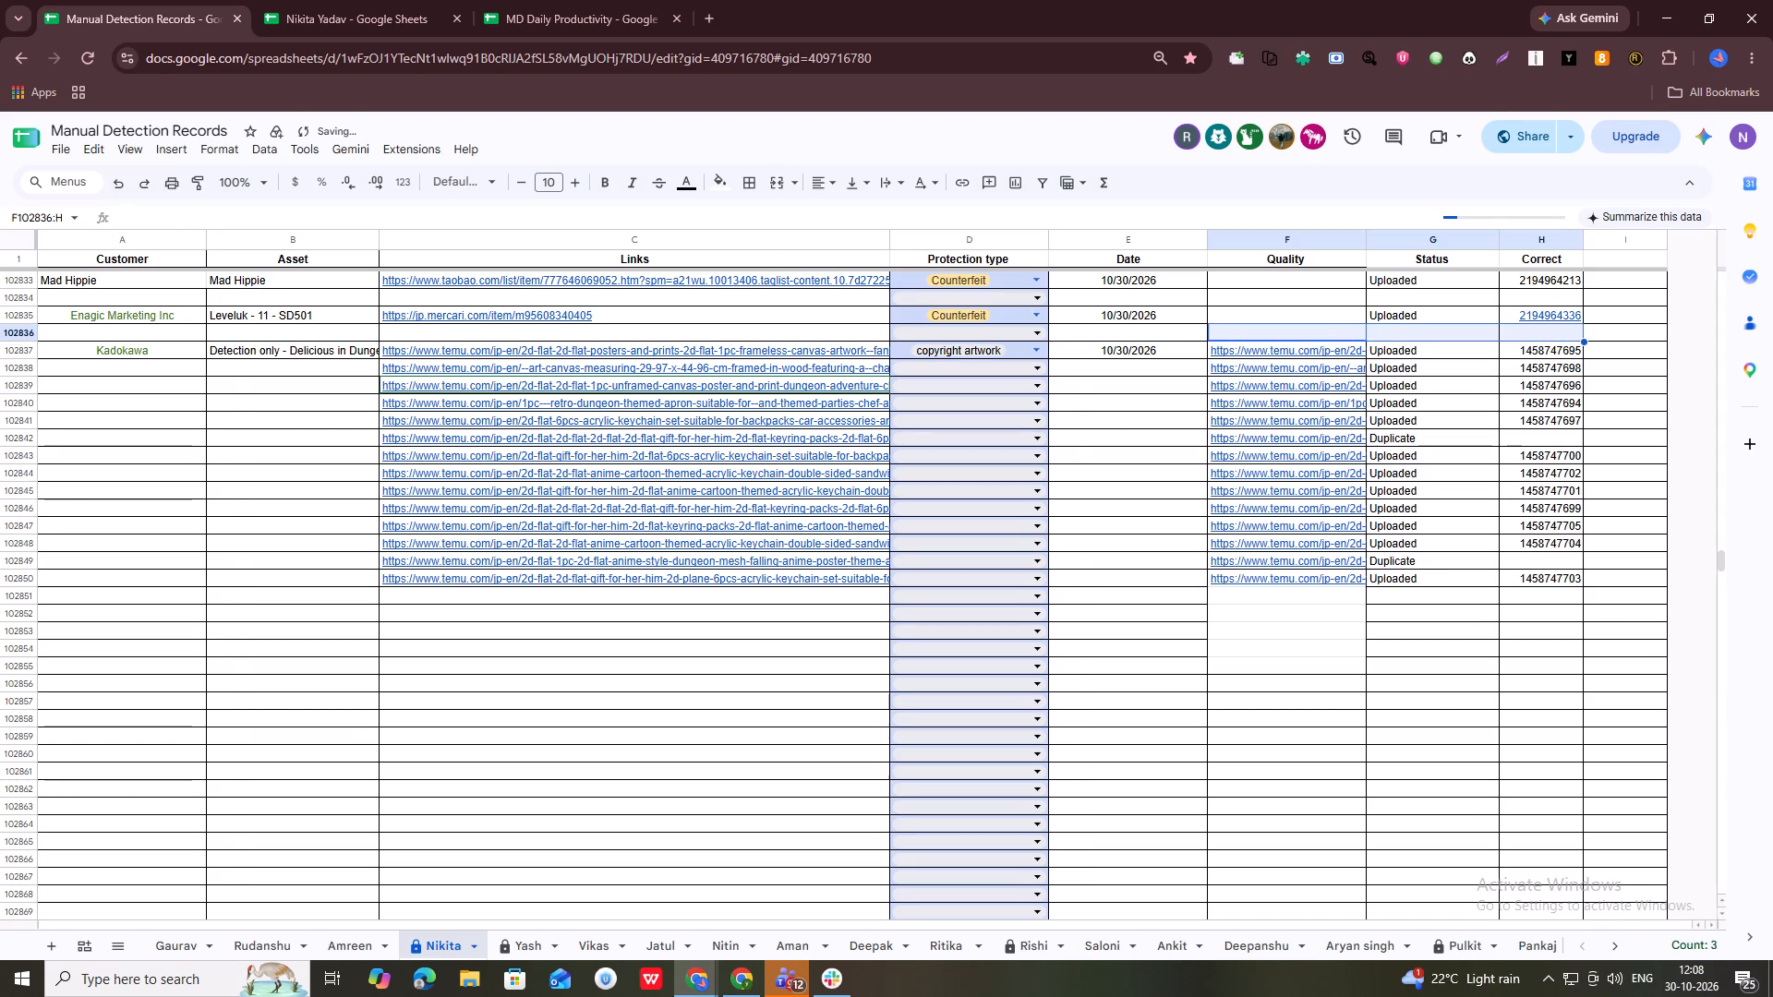
pyautogui.press('Down')
pyautogui.hotkey('ctrl', 'shift', 'Down')
pyautogui.press('Delete')
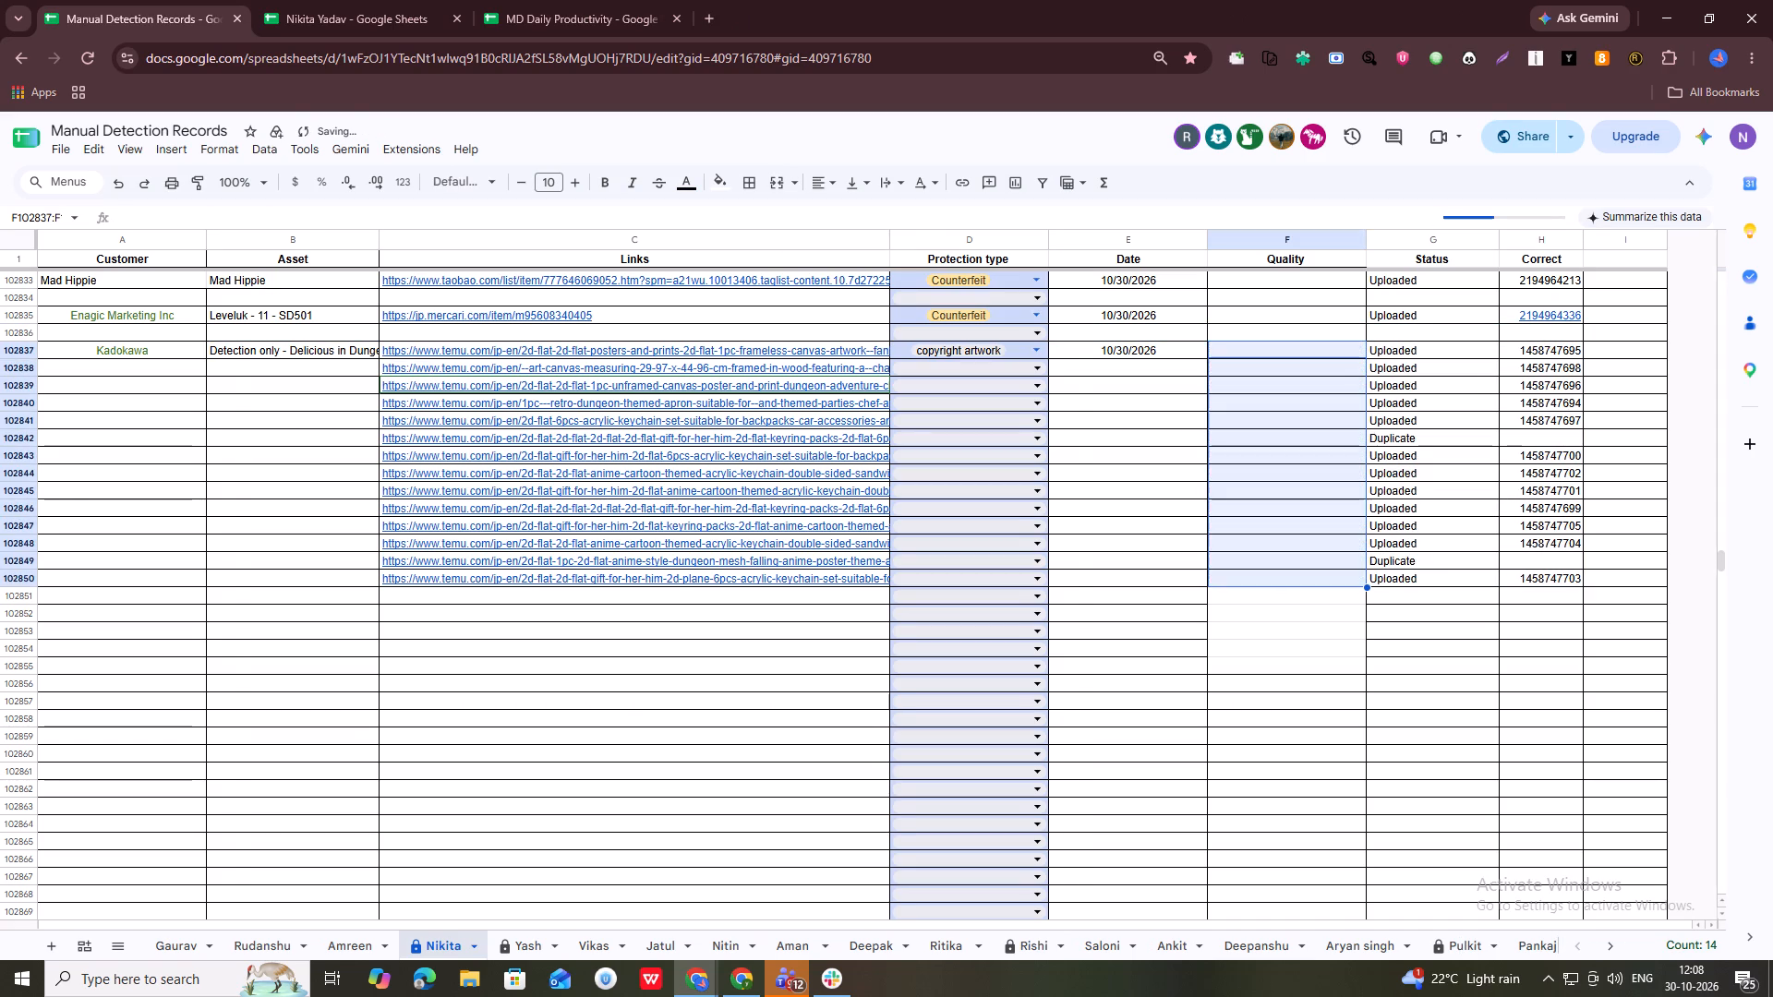
# Fill the Protection type, Date, Customer and Asset values from row 102837 down through row 102850.
pyautogui.press('Left')
pyautogui.hotkey('shift', 'Left')
pyautogui.hotkey('ctrl', 'space')
pyautogui.hotkey('ctrl', 'd')
pyautogui.hotkey('ctrl', 'Left')
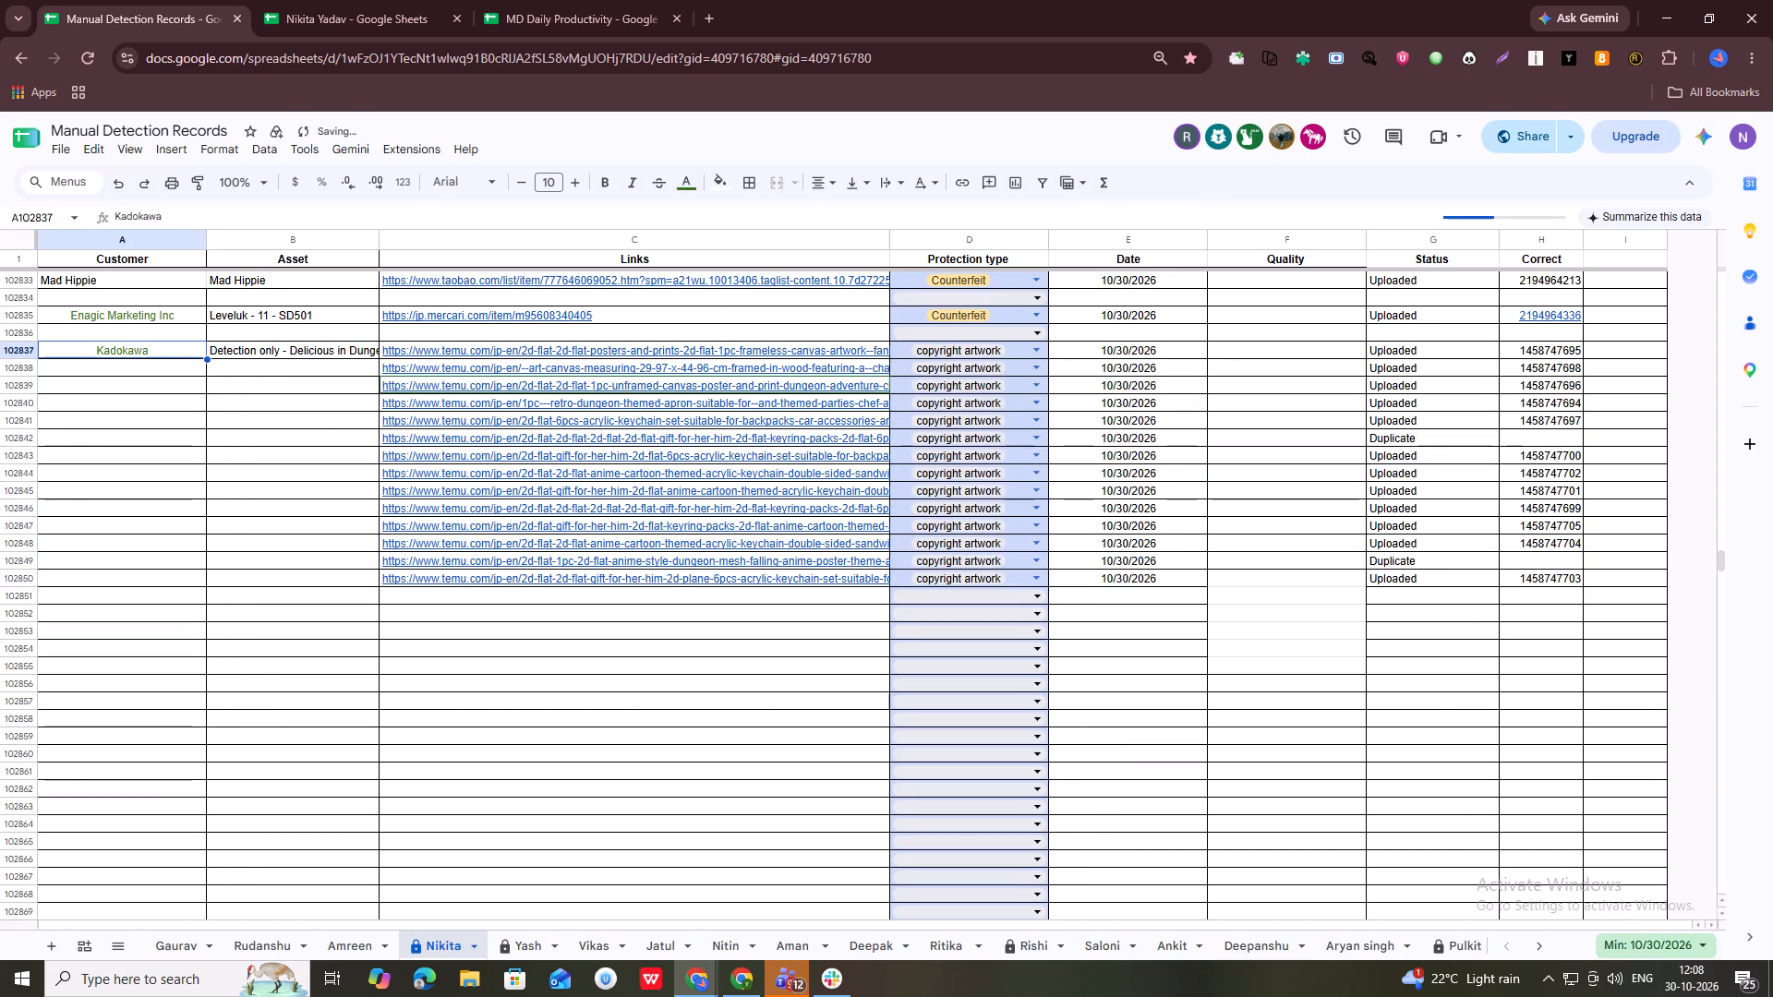
pyautogui.hotkey('shift', 'Right')
pyautogui.hotkey('ctrl', 'space')
pyautogui.hotkey('ctrl', 'd')
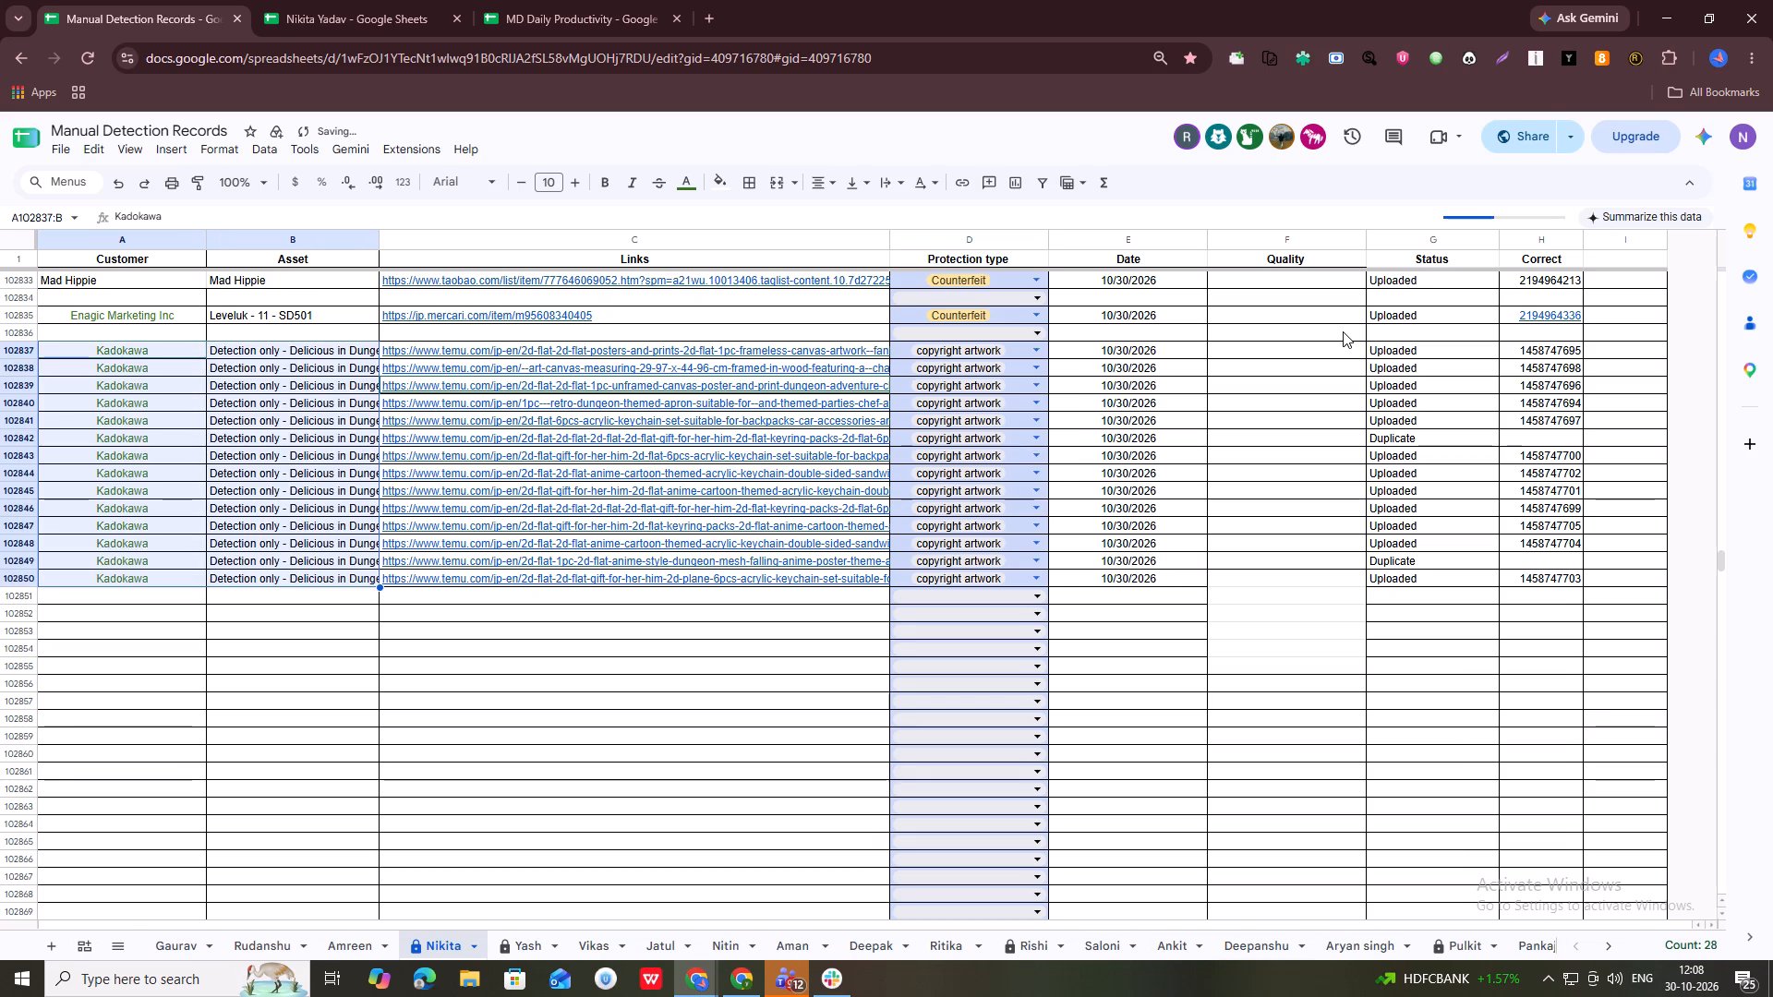
pyautogui.press('Right')
# Return to the Red Points incident page and clear the submitted link list for editing.
pyautogui.hotkey('alt', 'Tab')
pyautogui.scroll(-9, 1381, 596)
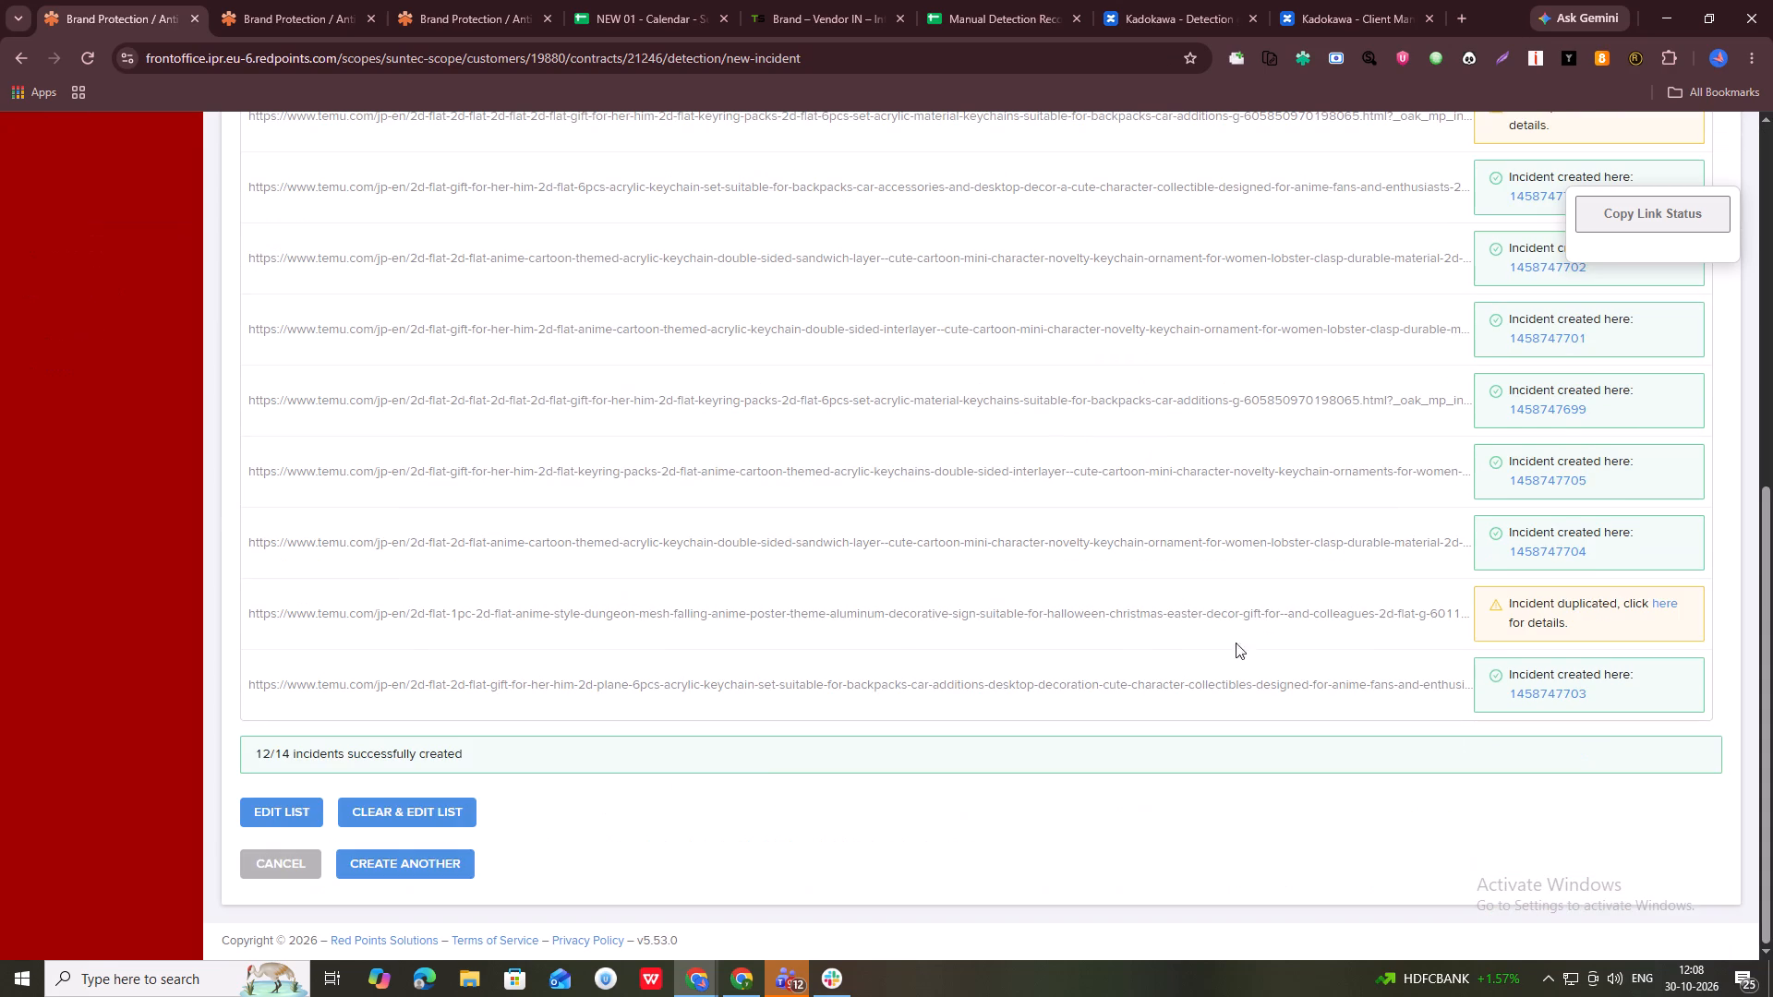
pyautogui.click(392, 806)
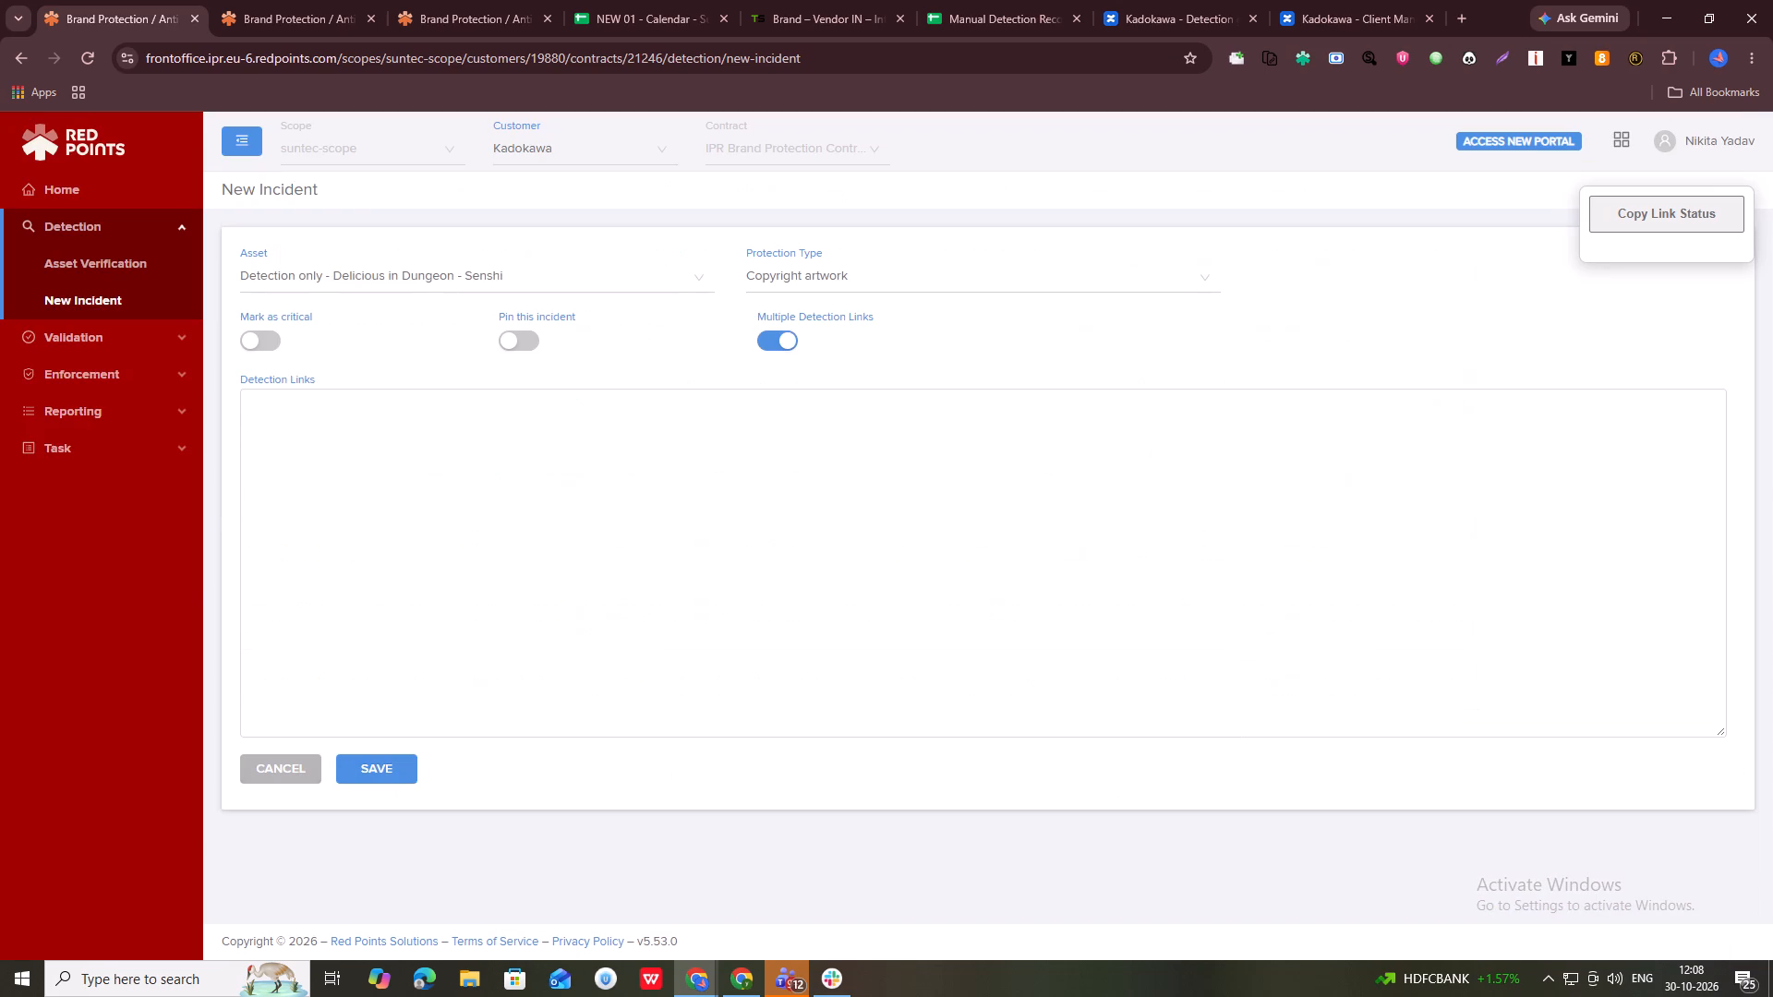
# Switch back to the Temu product page and examine the remaining loaded listings for Delicious in Dungeon merchandise.
pyautogui.hotkey('alt', 'Tab')
pyautogui.hotkey('alt', 'Tab')
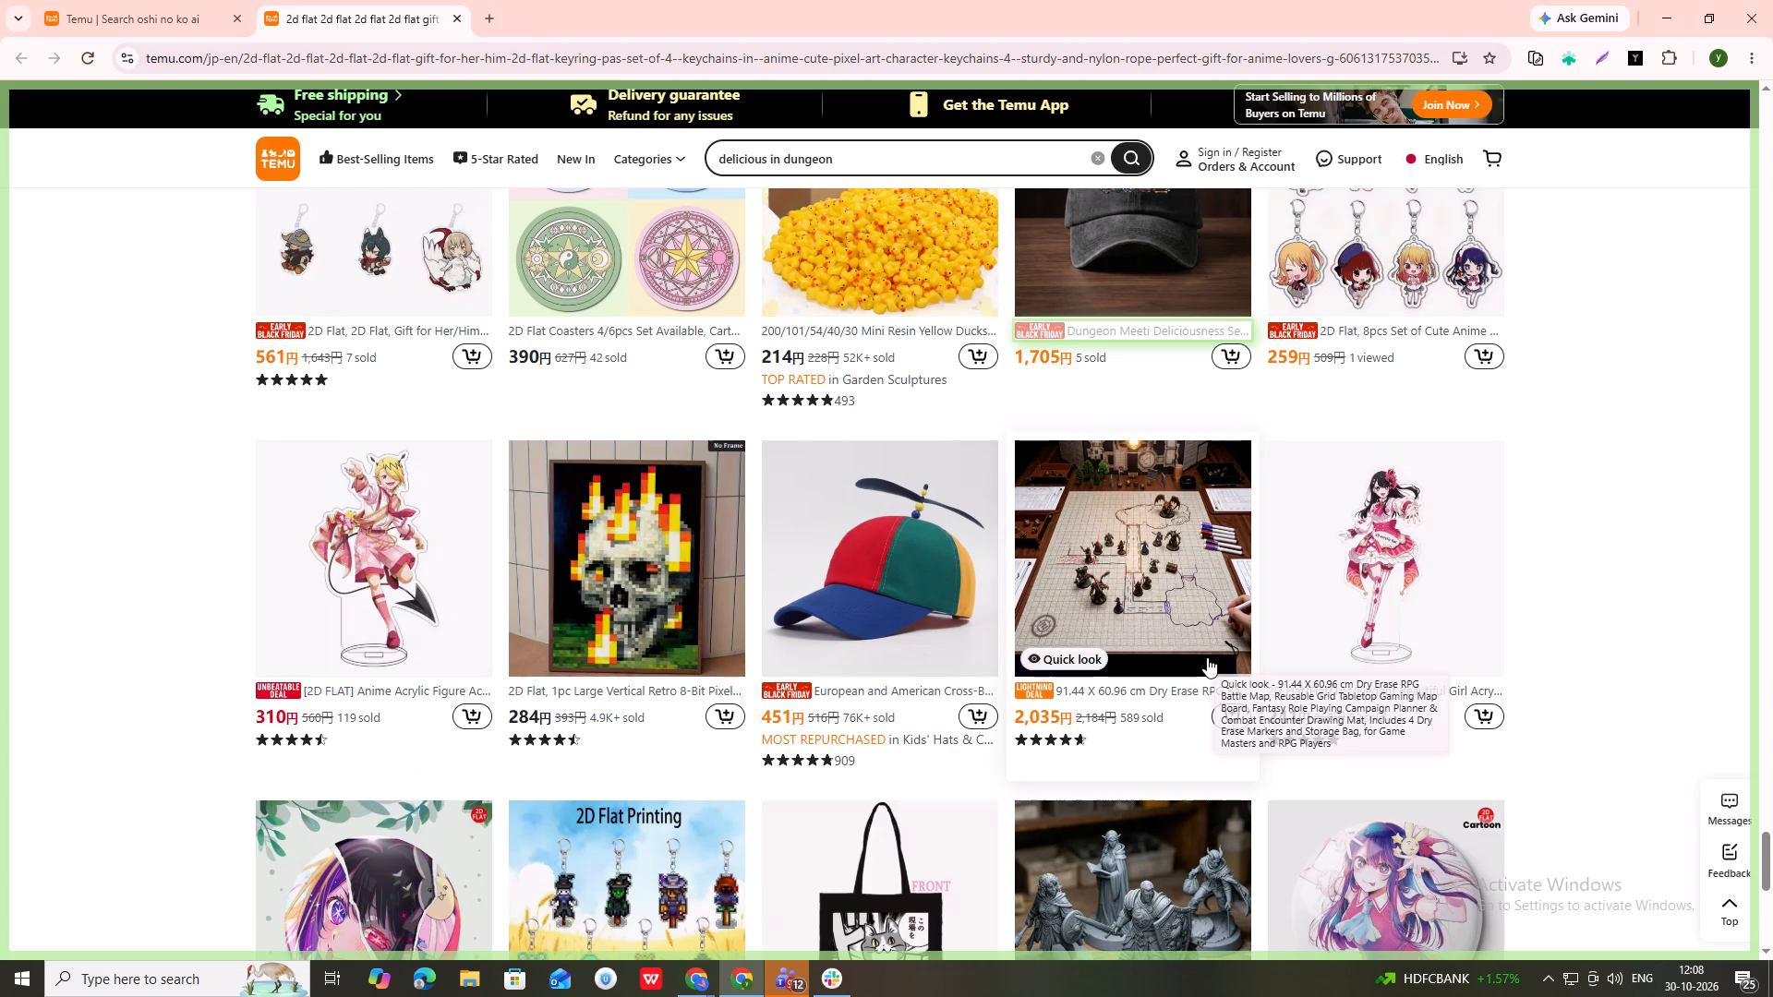
pyautogui.press('Down')
pyautogui.press('Down')
pyautogui.press('Down')
pyautogui.press('Down')
pyautogui.press('Down')
pyautogui.press('Down')
pyautogui.press('Down')
pyautogui.press('Down')
pyautogui.press('Down')
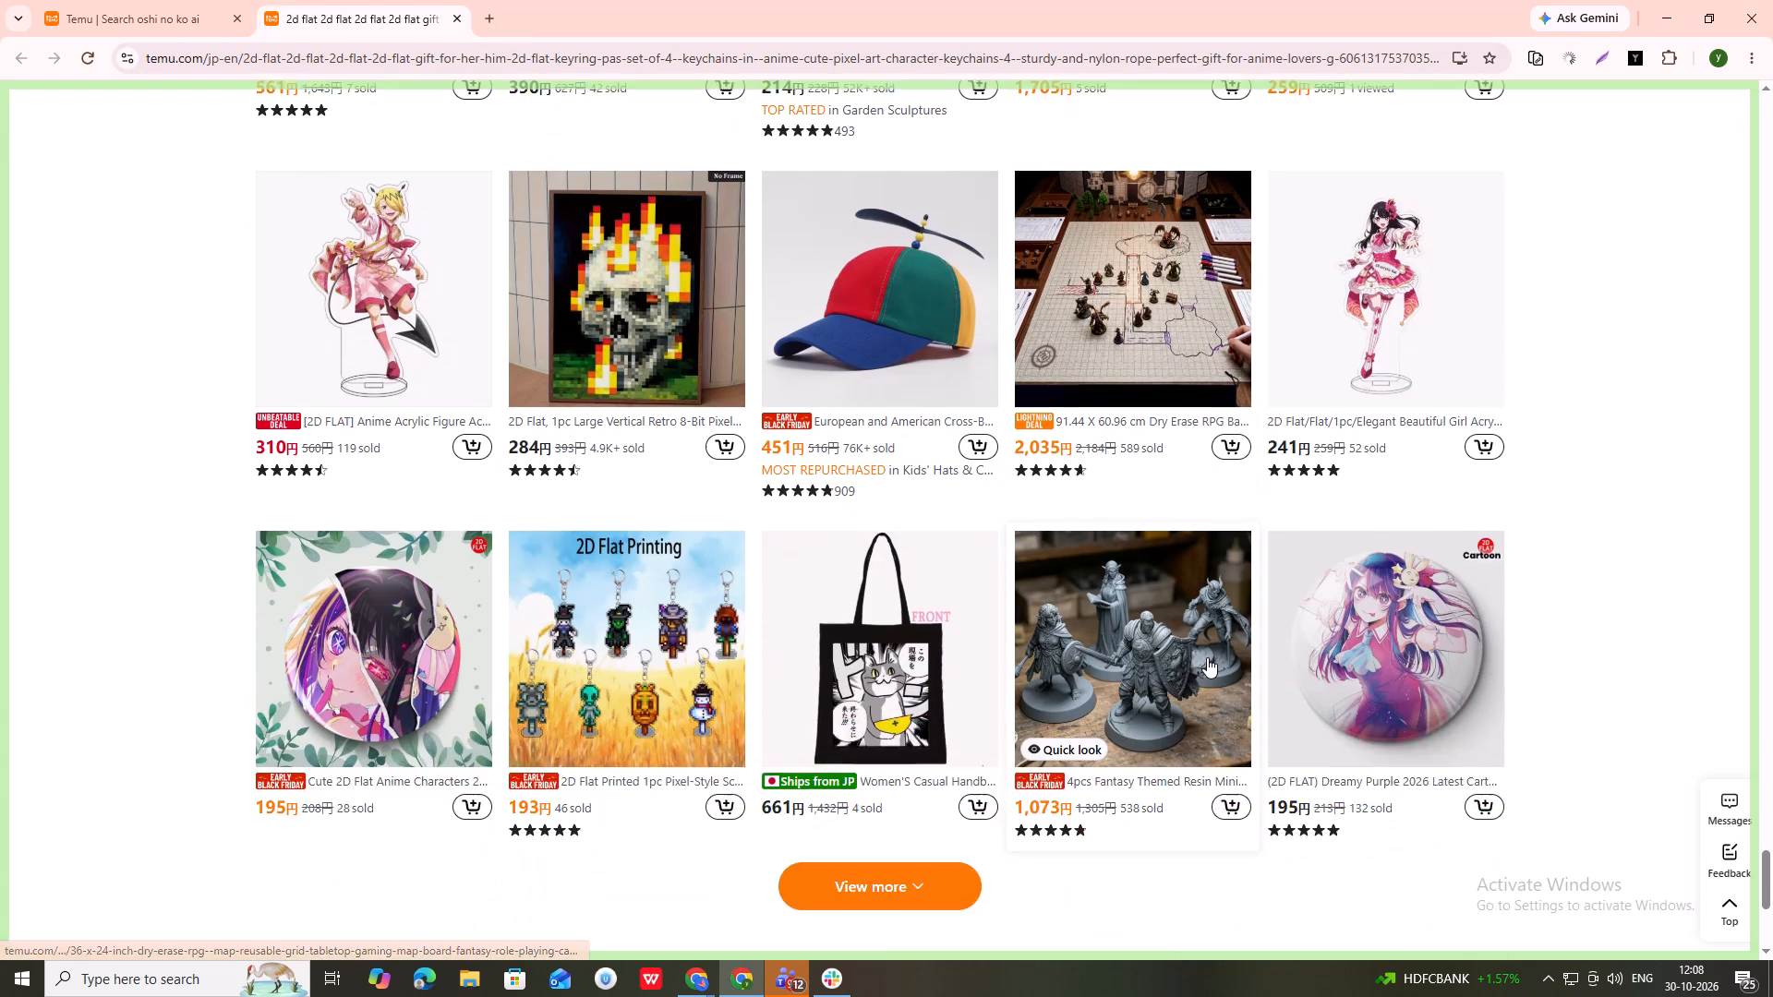
pyautogui.press('Down')
pyautogui.press('Down')
pyautogui.press('Down')
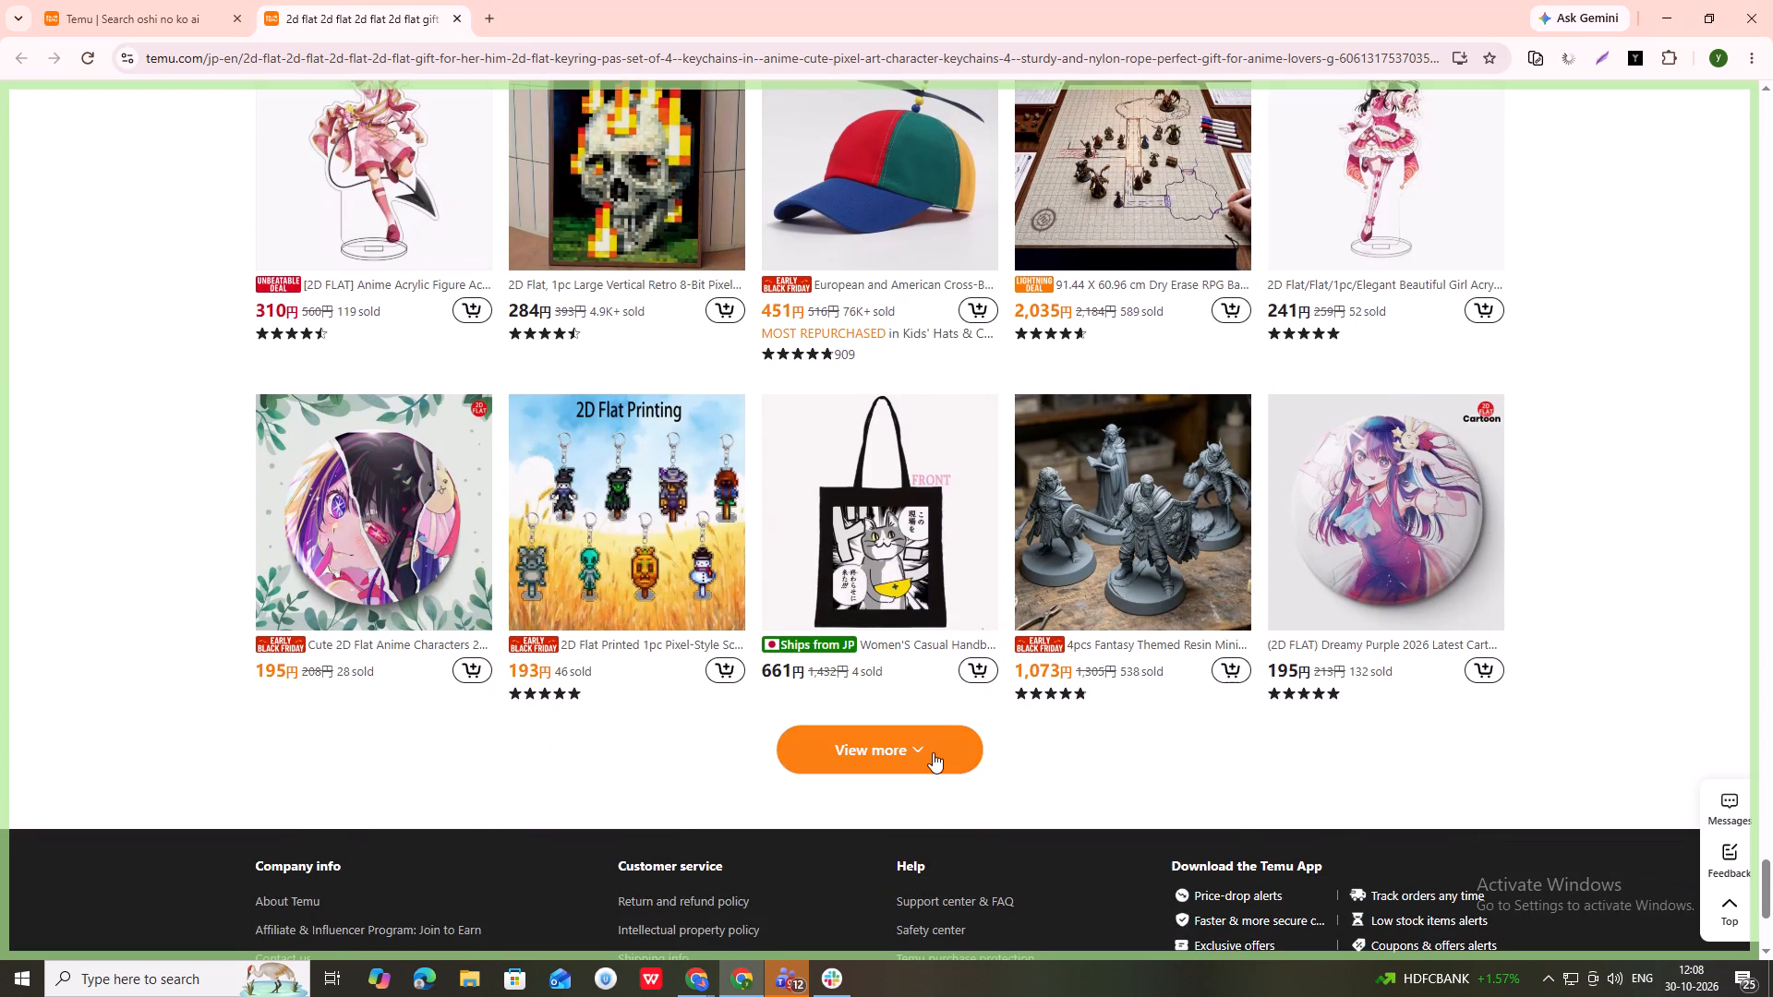
# Load the next batch of Temu listings and check it through to the end for Delicious in Dungeon items.
pyautogui.click(933, 752)
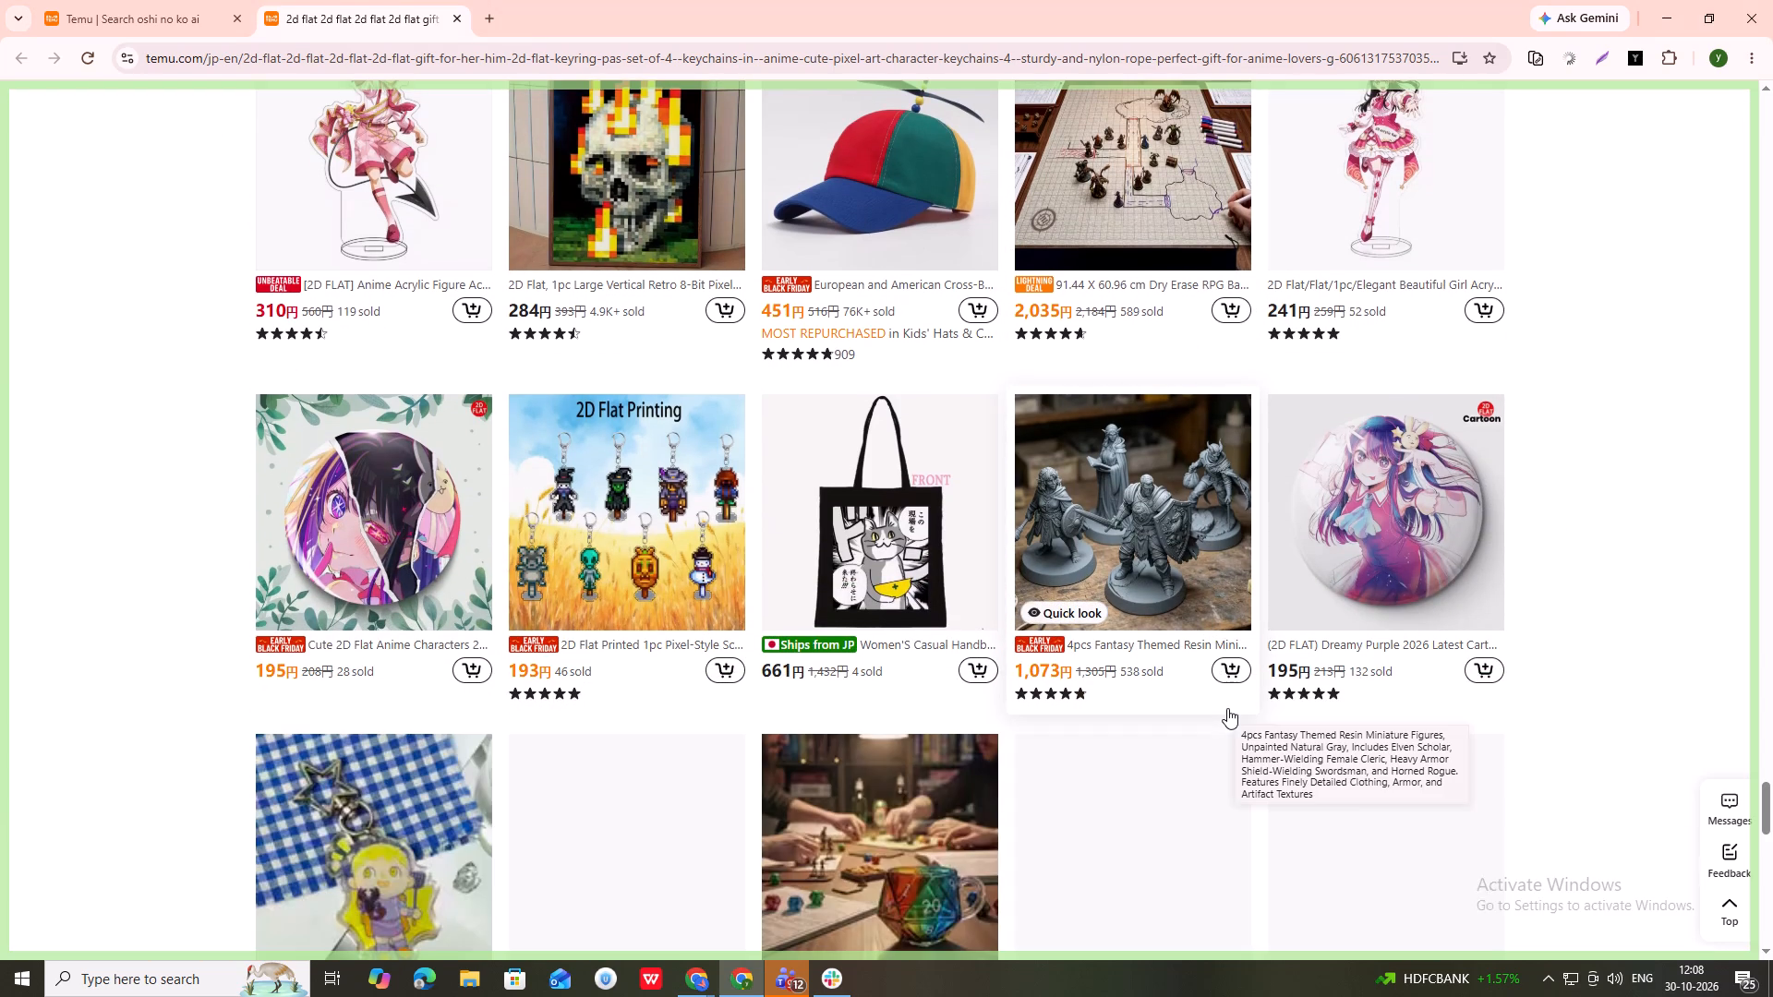
pyautogui.press('Down')
pyautogui.press('Down')
pyautogui.press('Down')
pyautogui.press('Down')
pyautogui.press('Down')
pyautogui.press('Down')
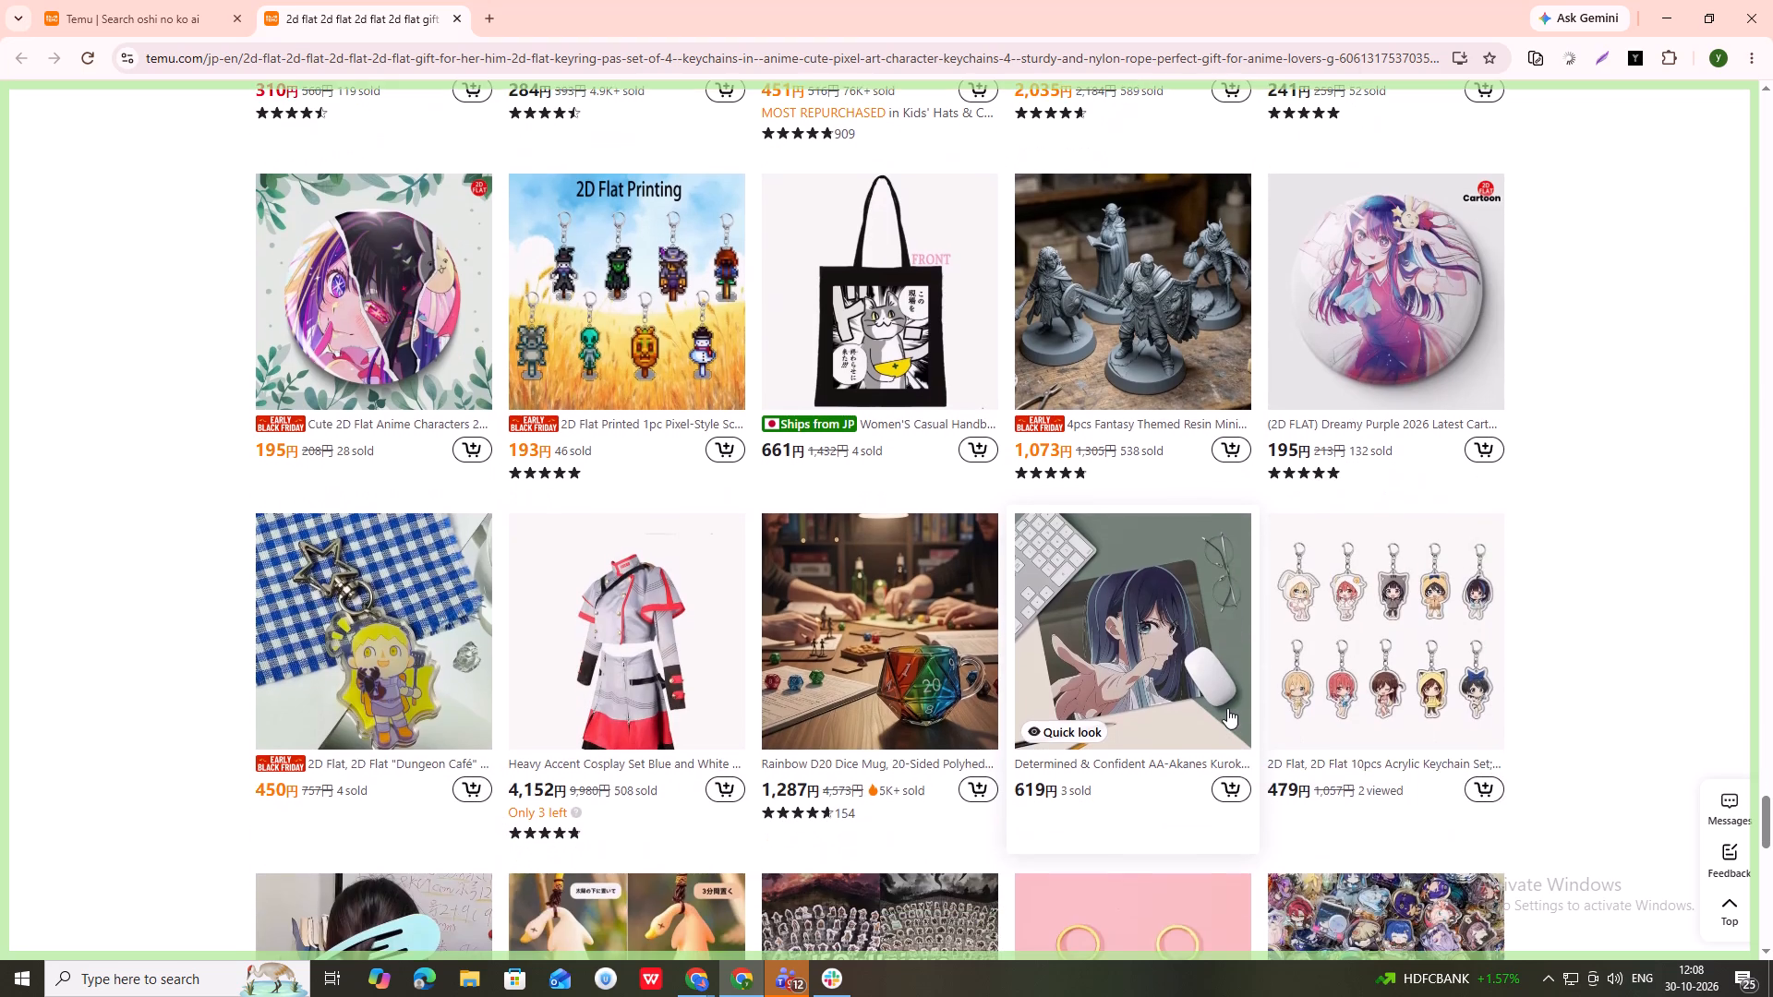
pyautogui.press('Down')
pyautogui.press('Down')
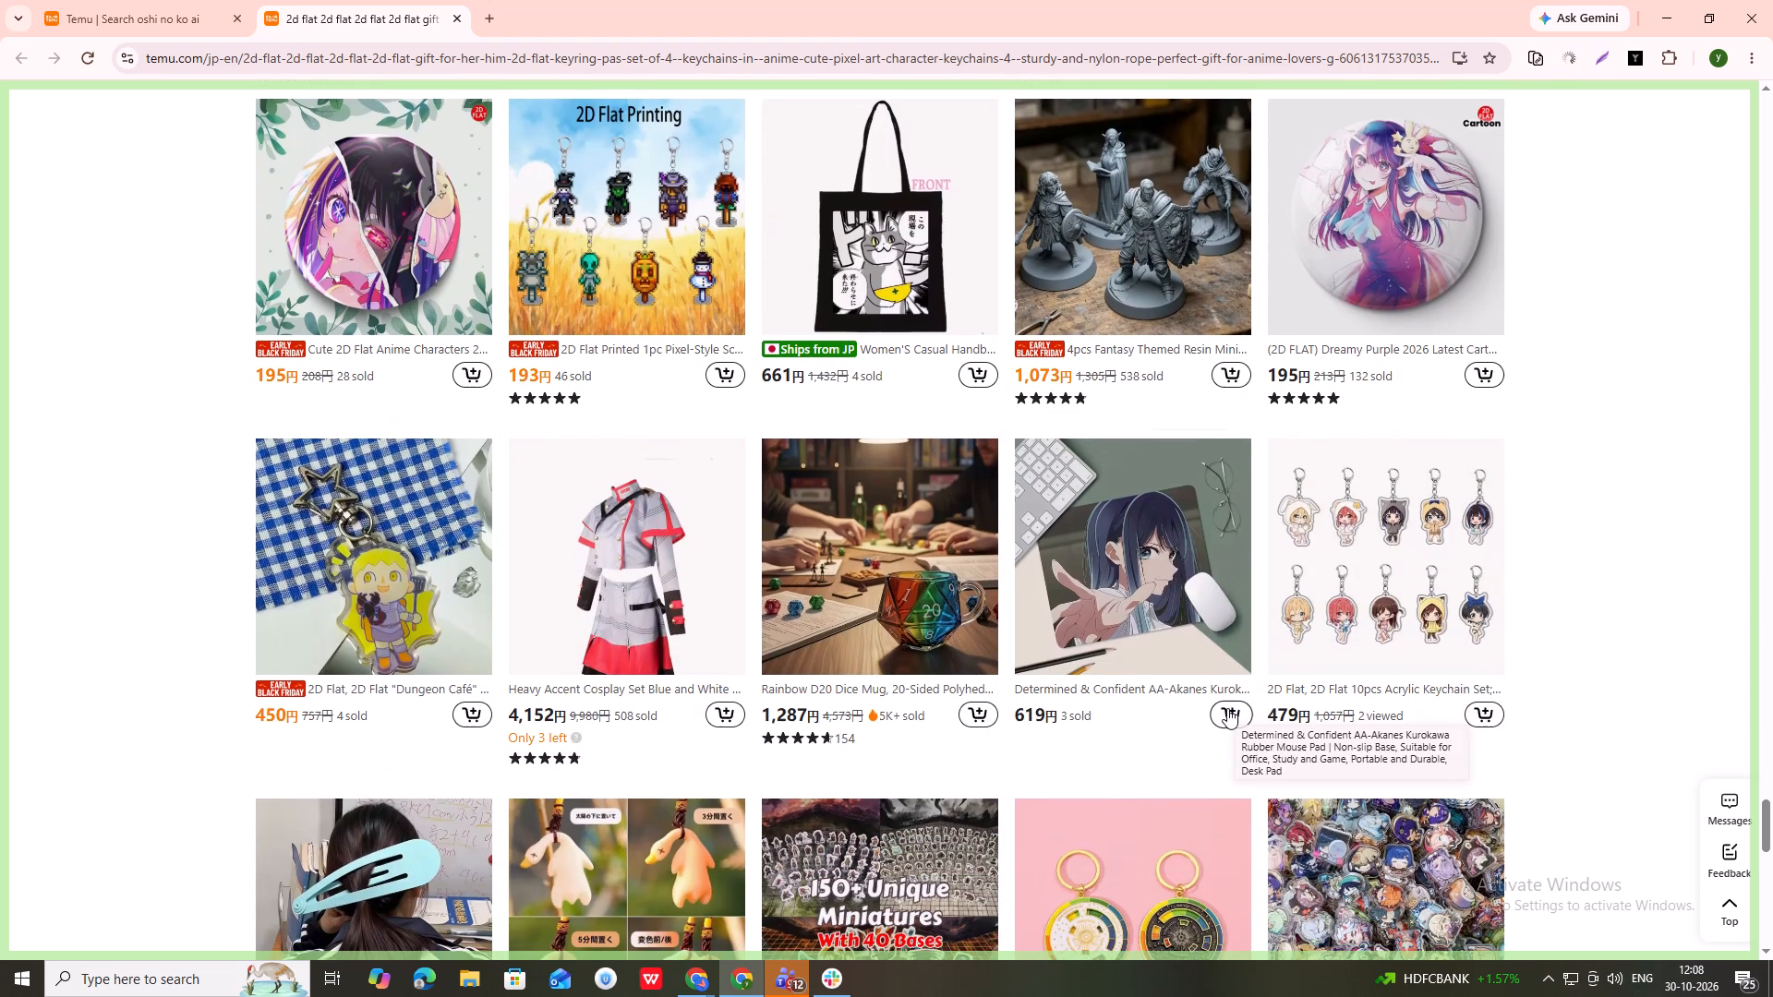
pyautogui.scroll(-2, 1227, 708)
pyautogui.scroll(-4, 1320, 614)
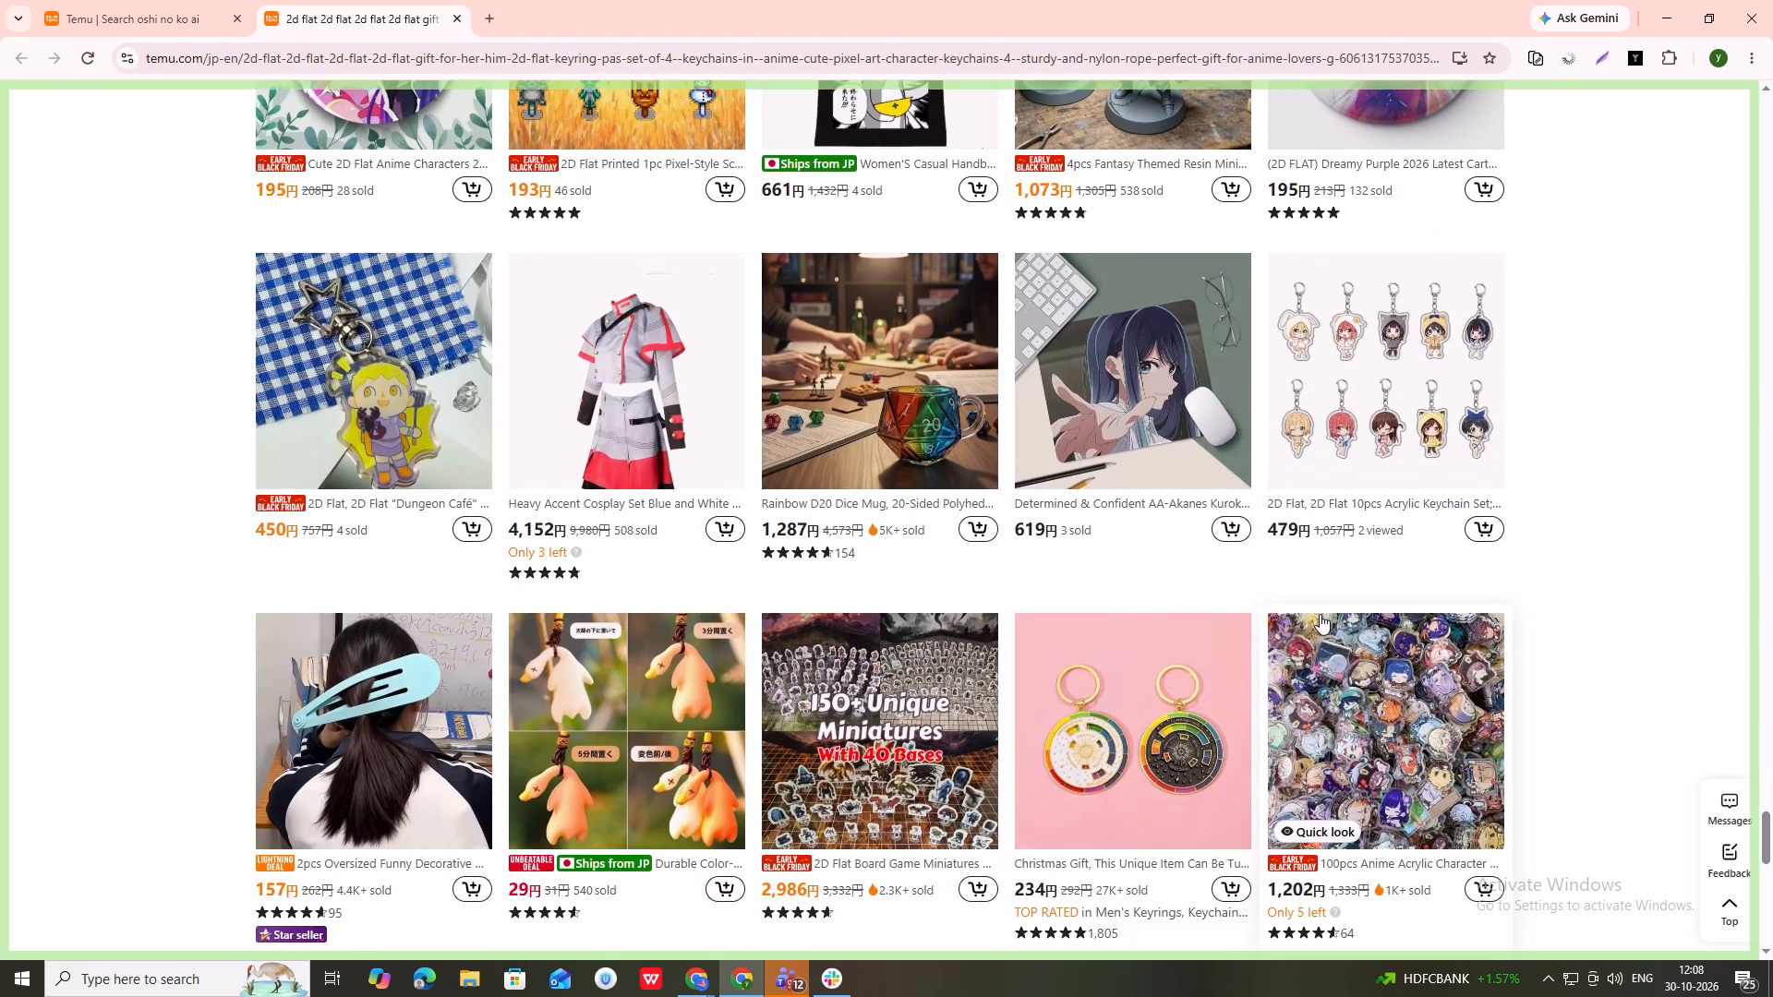
pyautogui.scroll(-1, 1320, 614)
pyautogui.scroll(-5, 1219, 672)
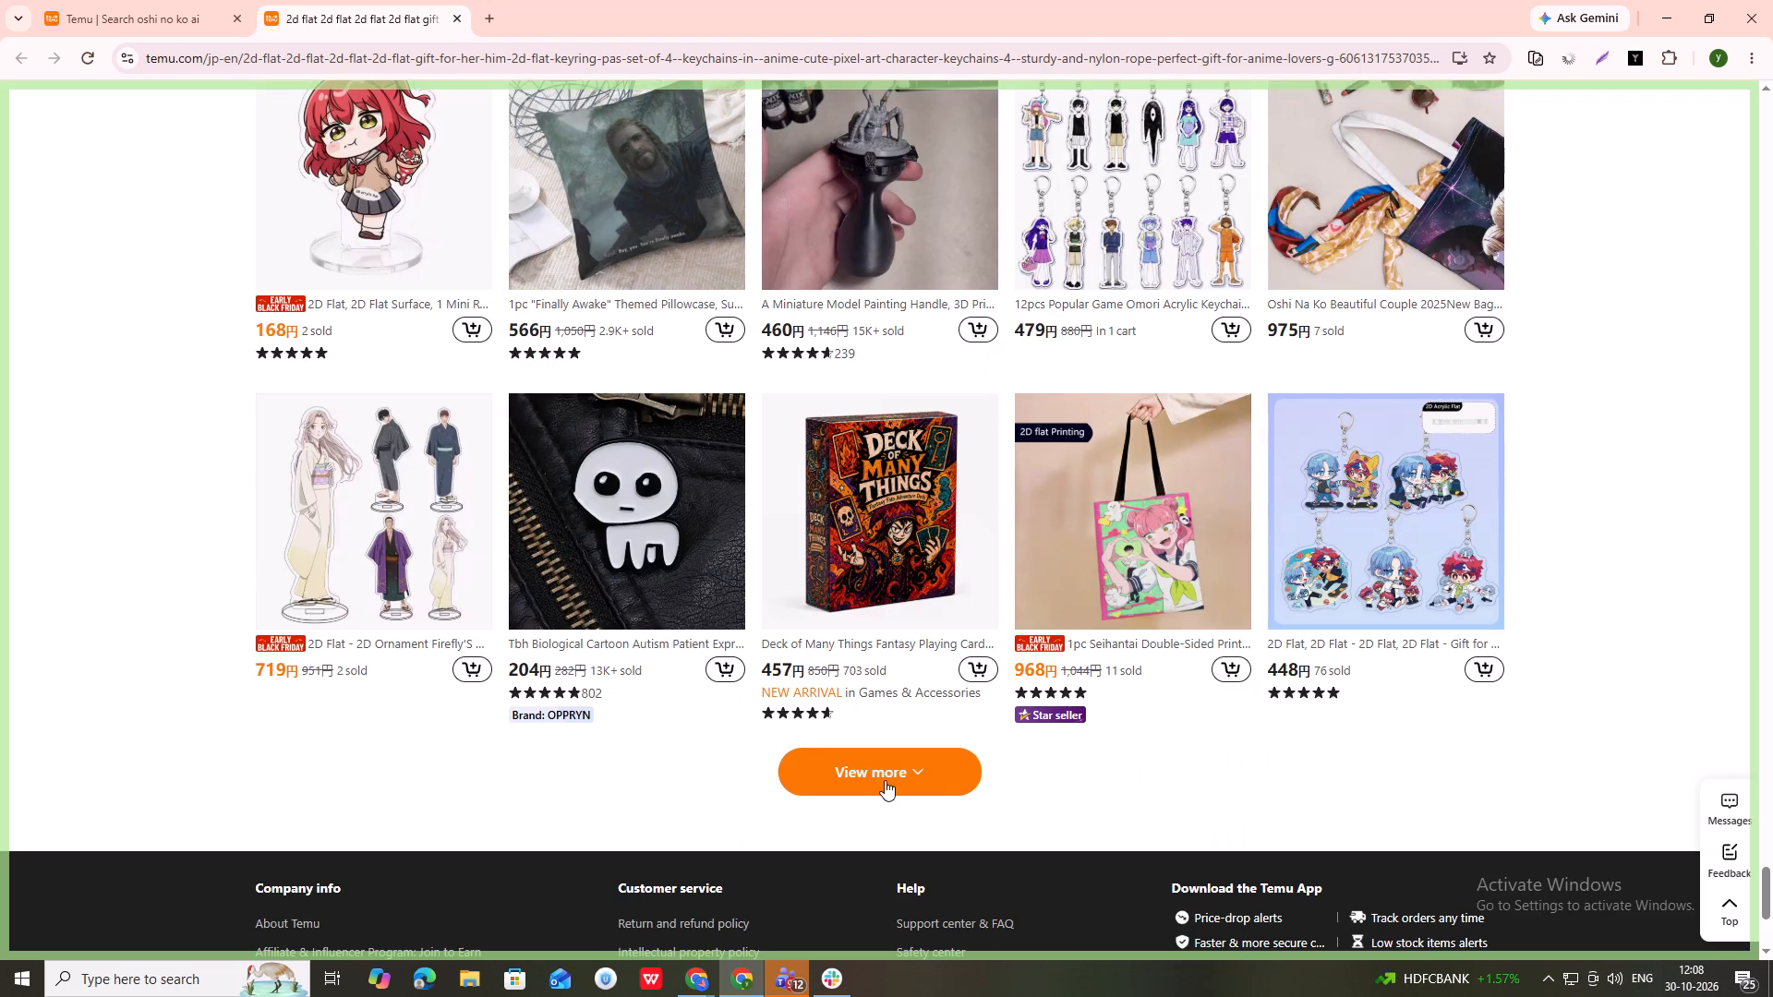
# Load two further batches of Temu listings and look through each for products using Delicious in Dungeon artwork.
pyautogui.click(886, 775)
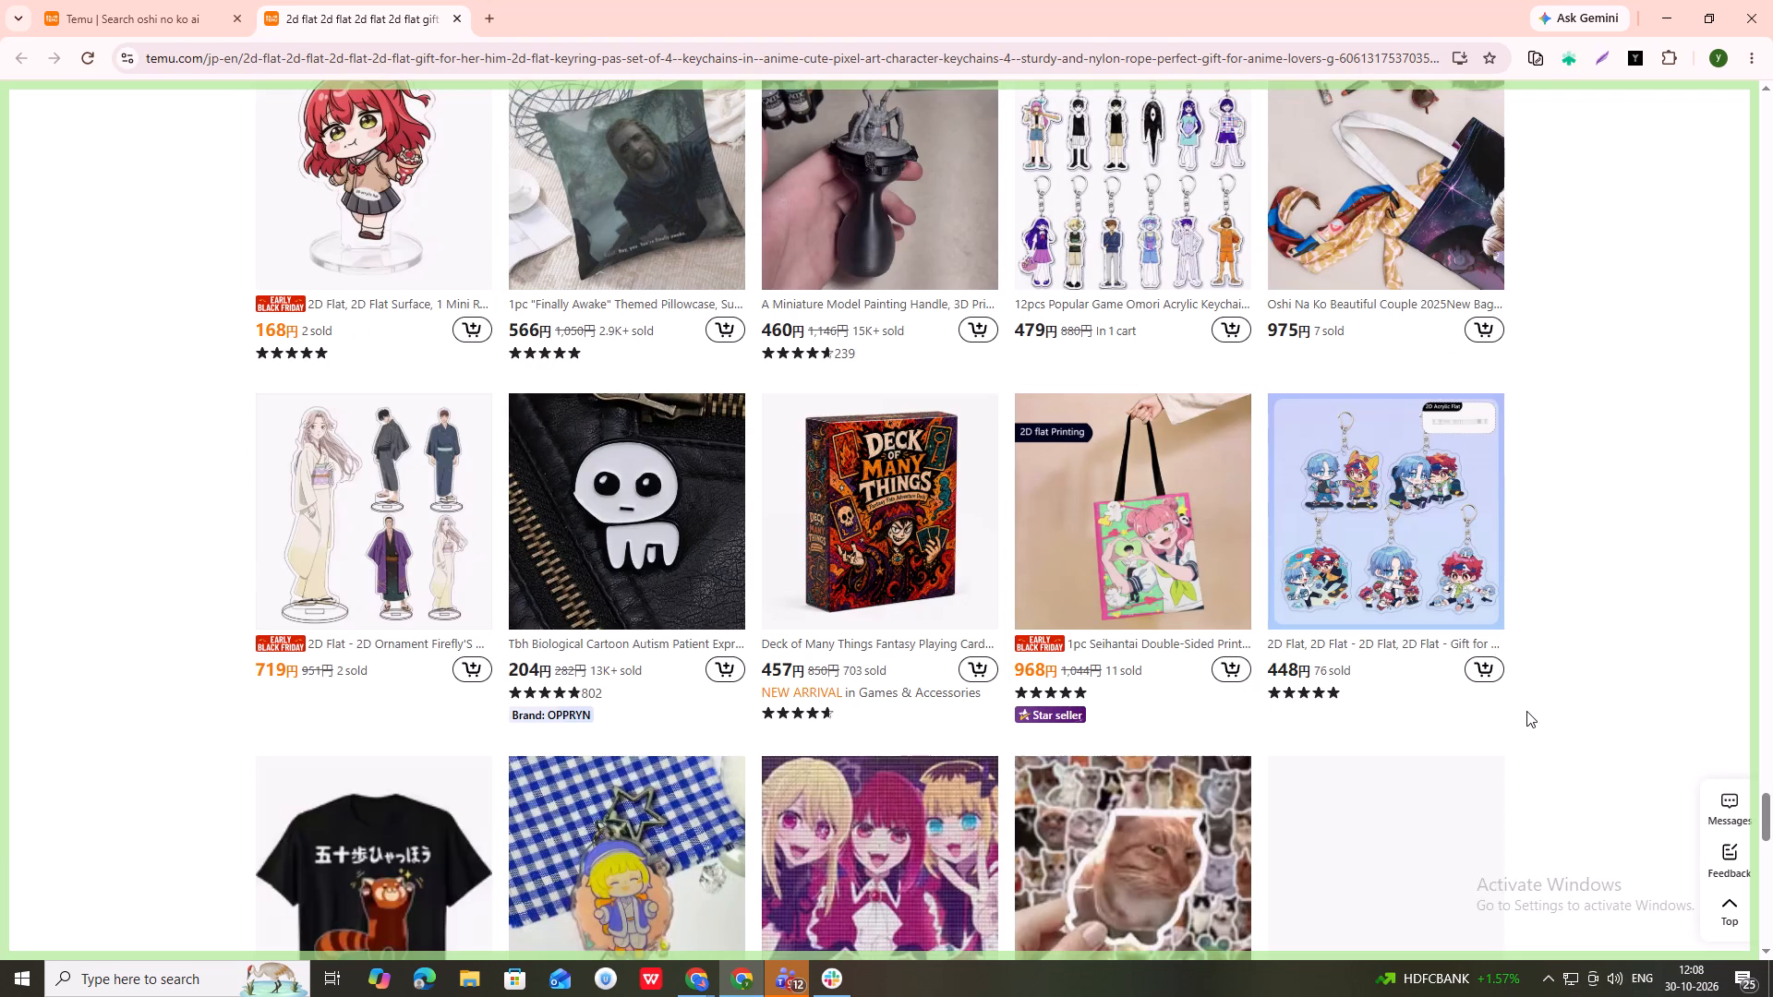
pyautogui.scroll(-13, 1403, 665)
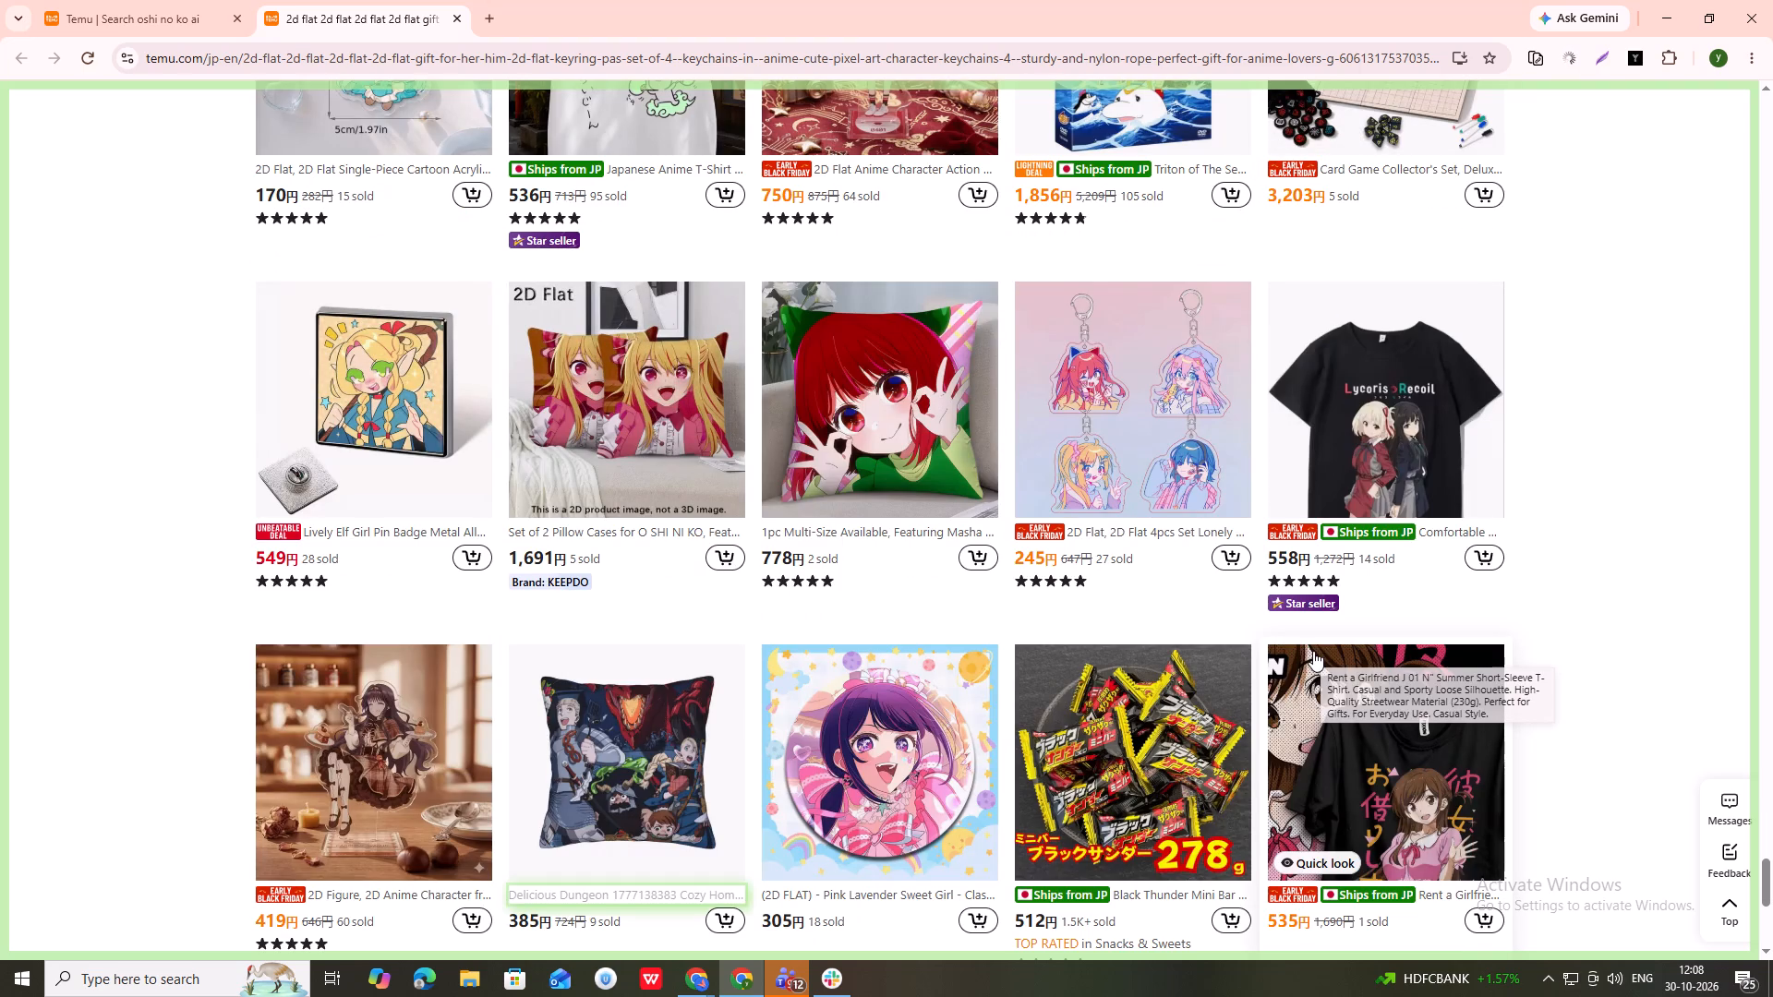
pyautogui.scroll(-6, 1313, 651)
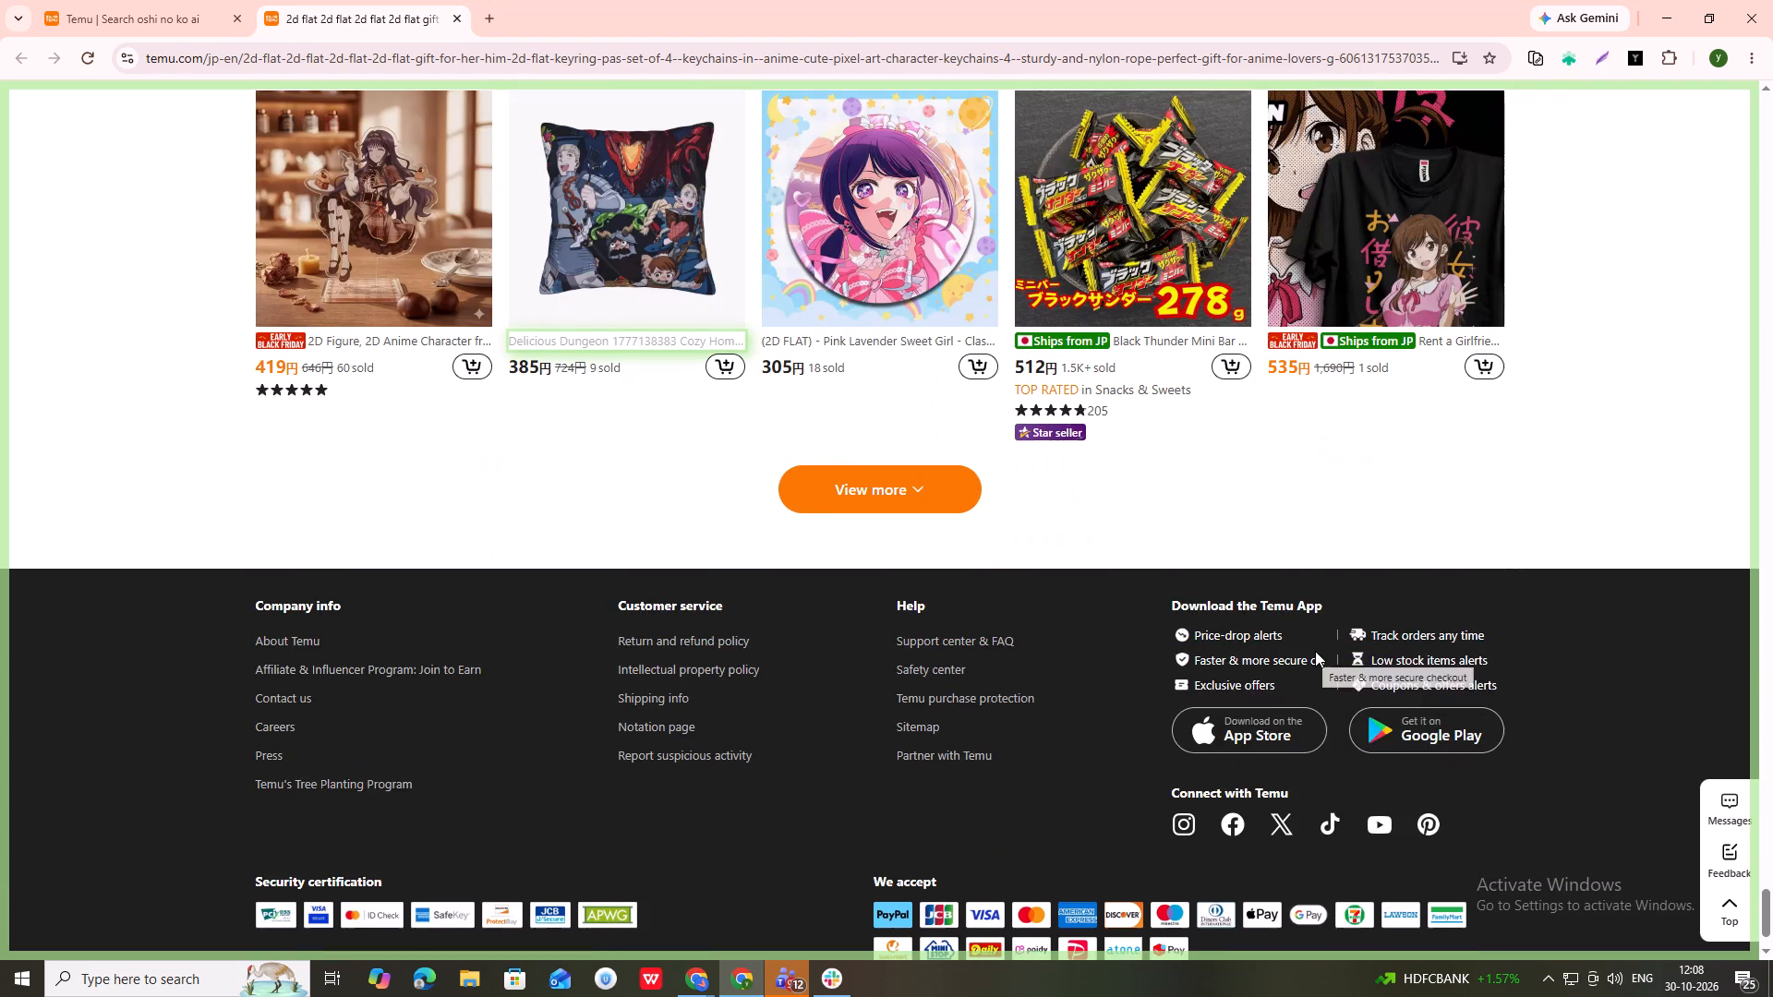
pyautogui.click(887, 502)
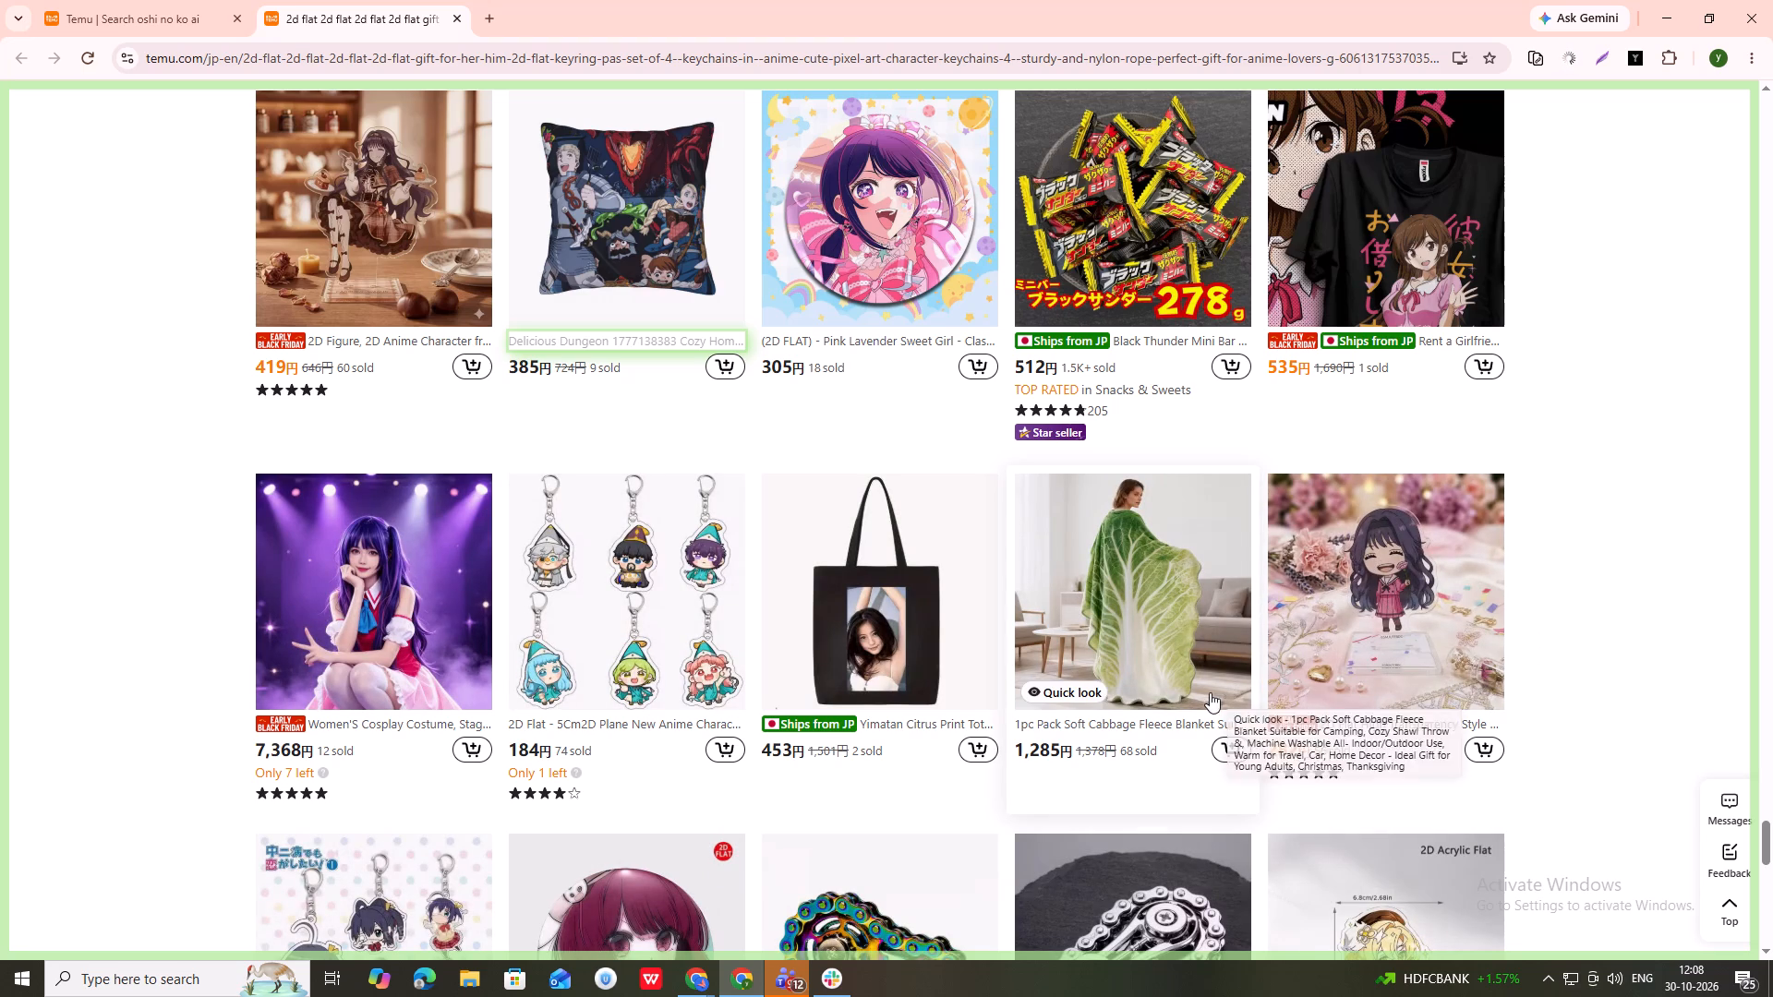
pyautogui.scroll(-5, 986, 655)
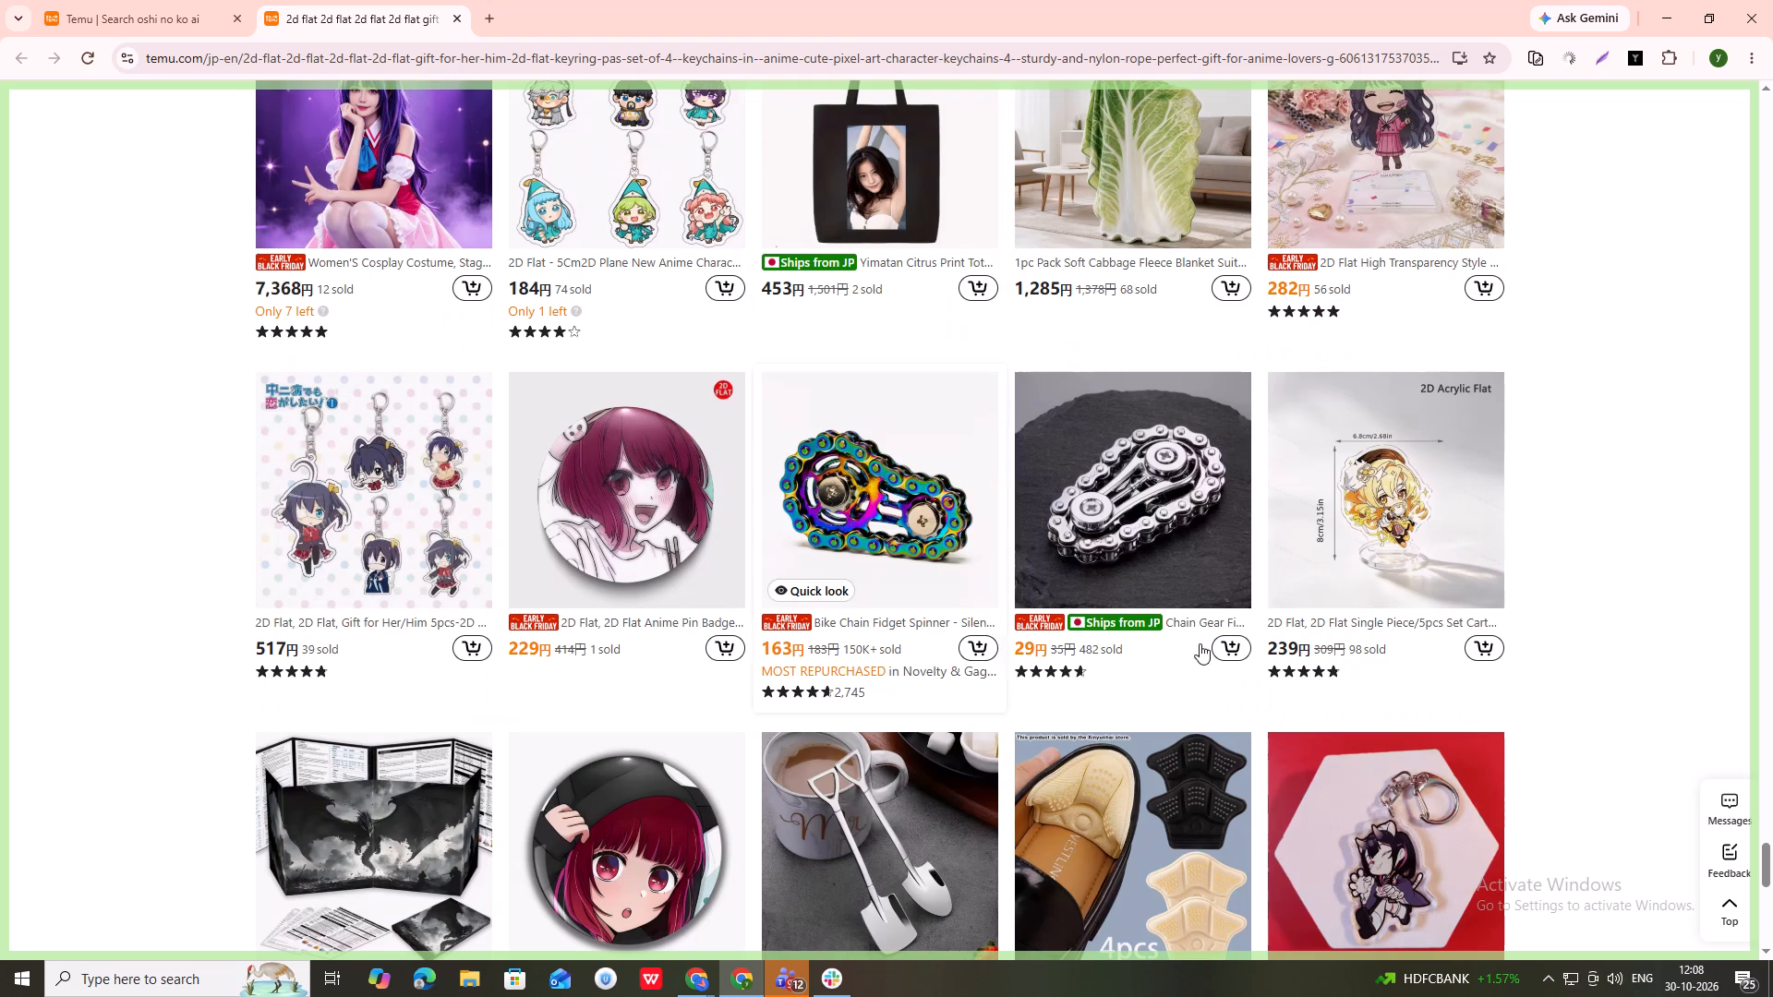
pyautogui.scroll(-5, 1200, 643)
pyautogui.scroll(-5, 887, 651)
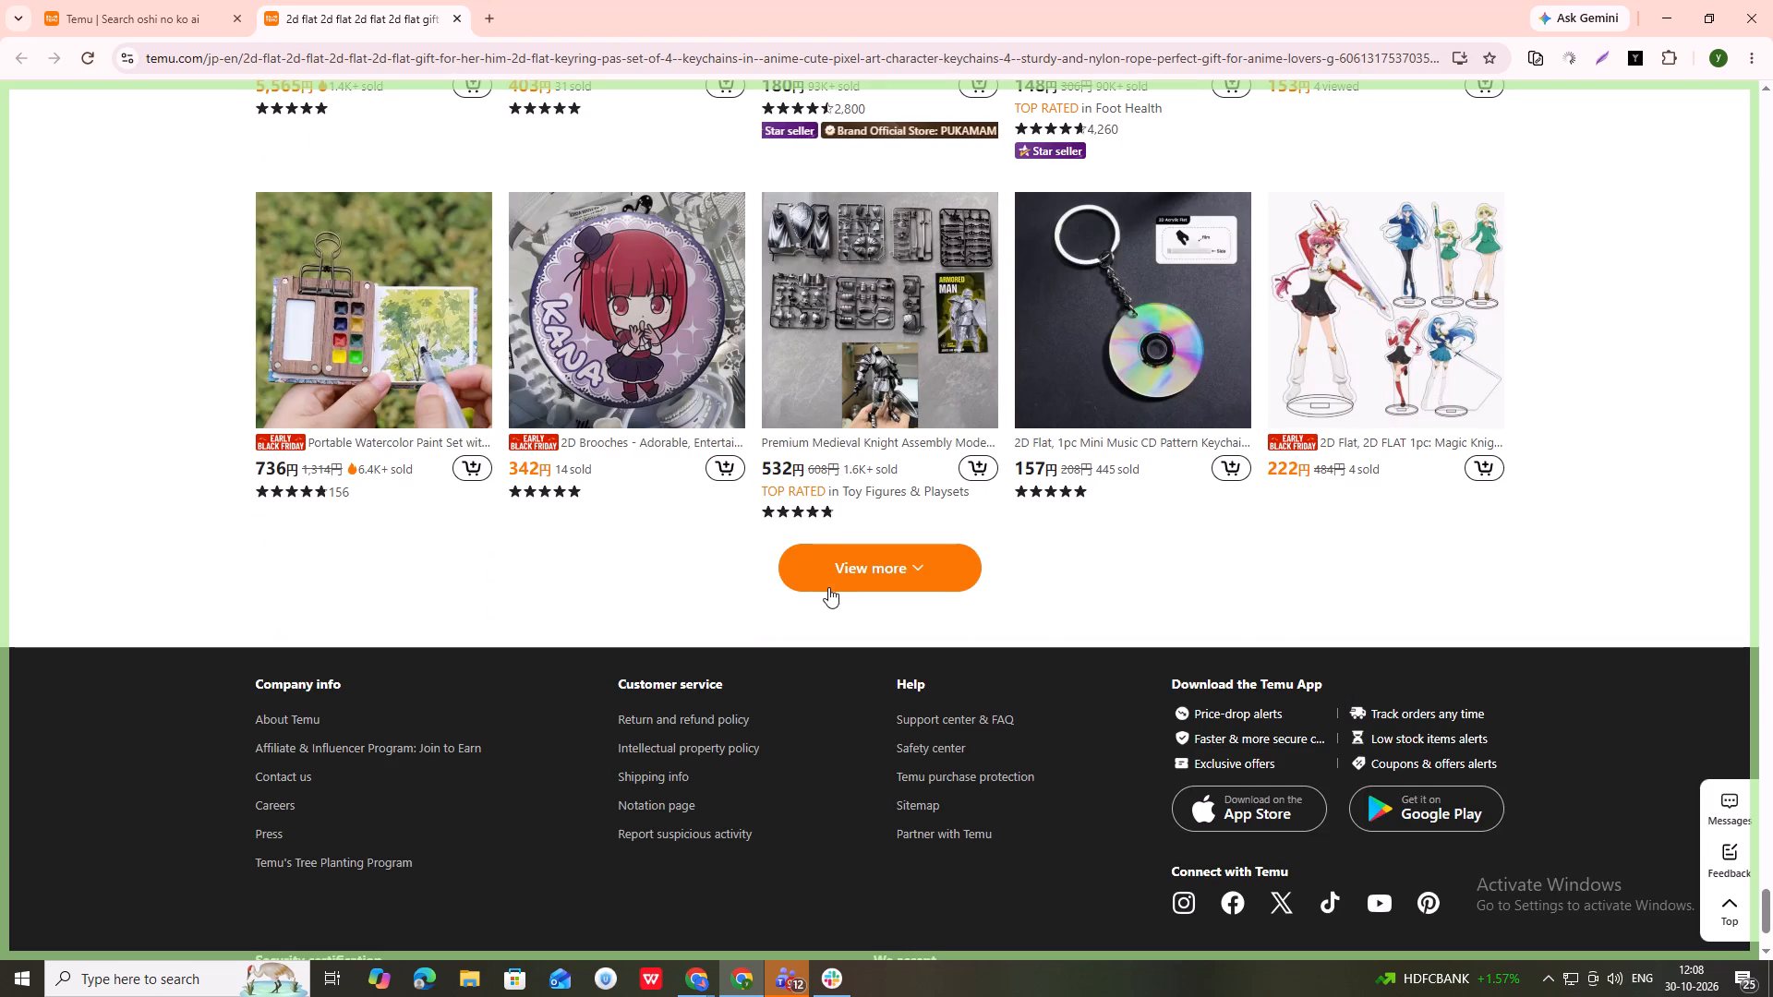
# Continue with two more batches of Temu listings, checking product images and titles for Delicious in Dungeon infringements.
pyautogui.click(828, 587)
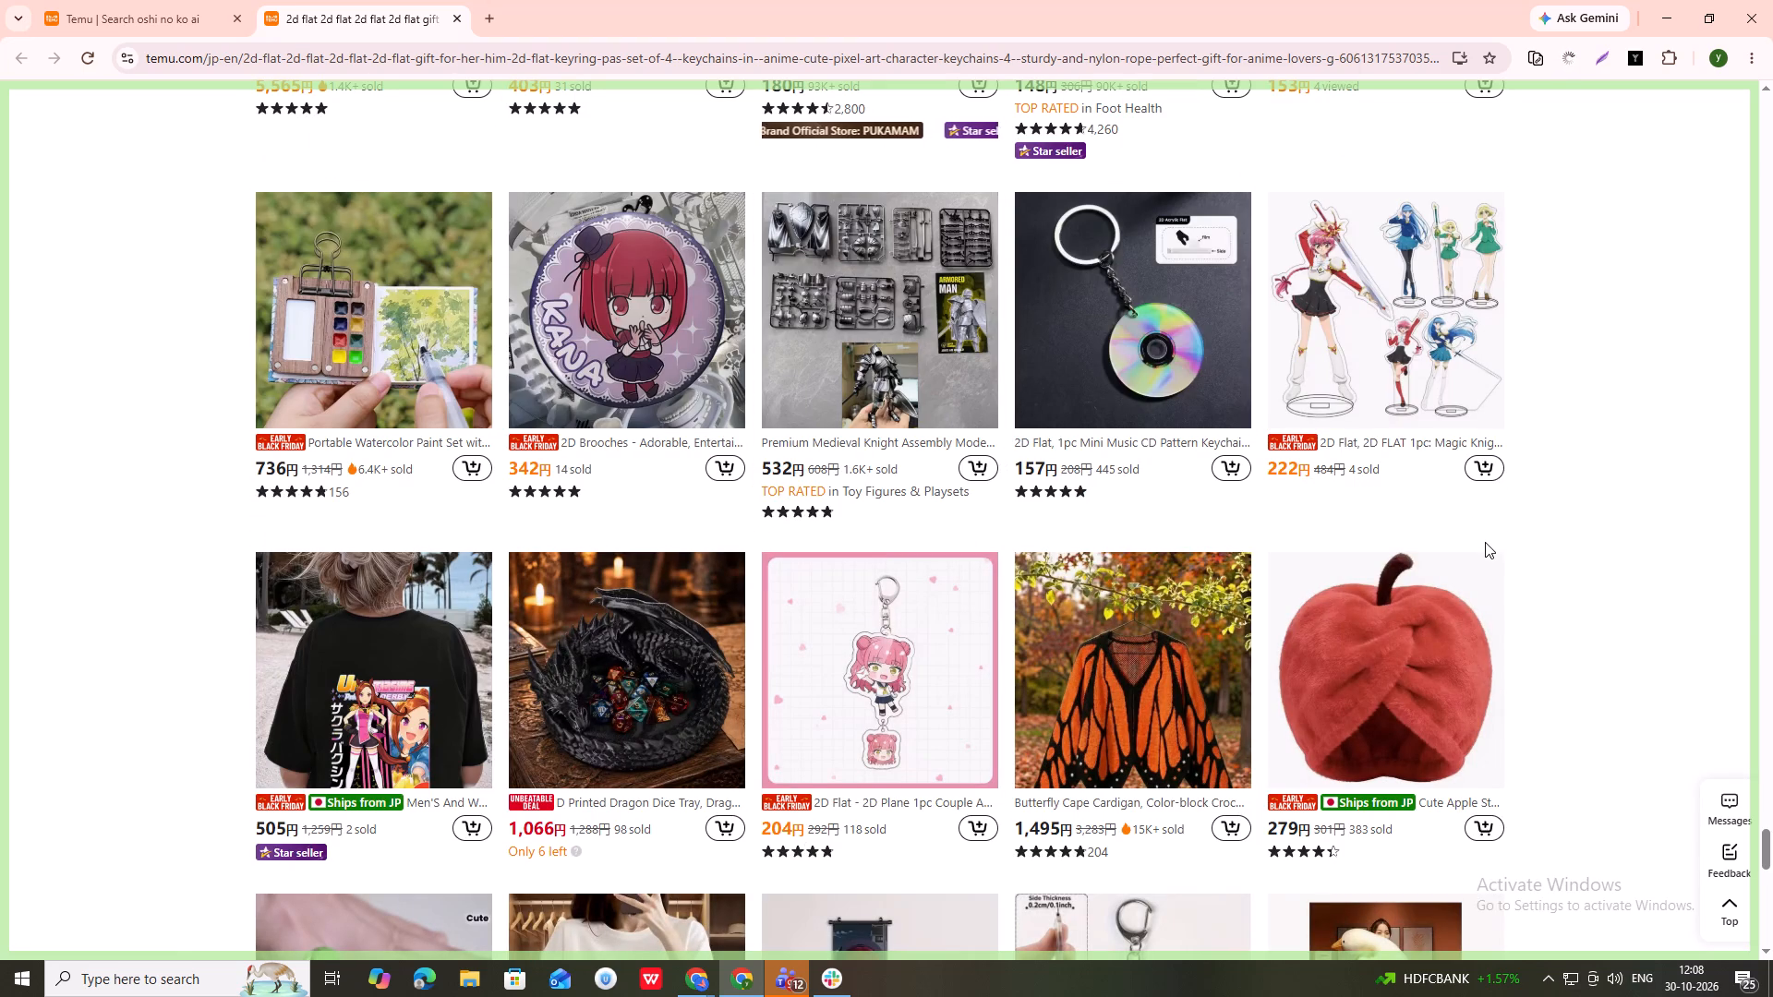
pyautogui.scroll(-5, 1415, 596)
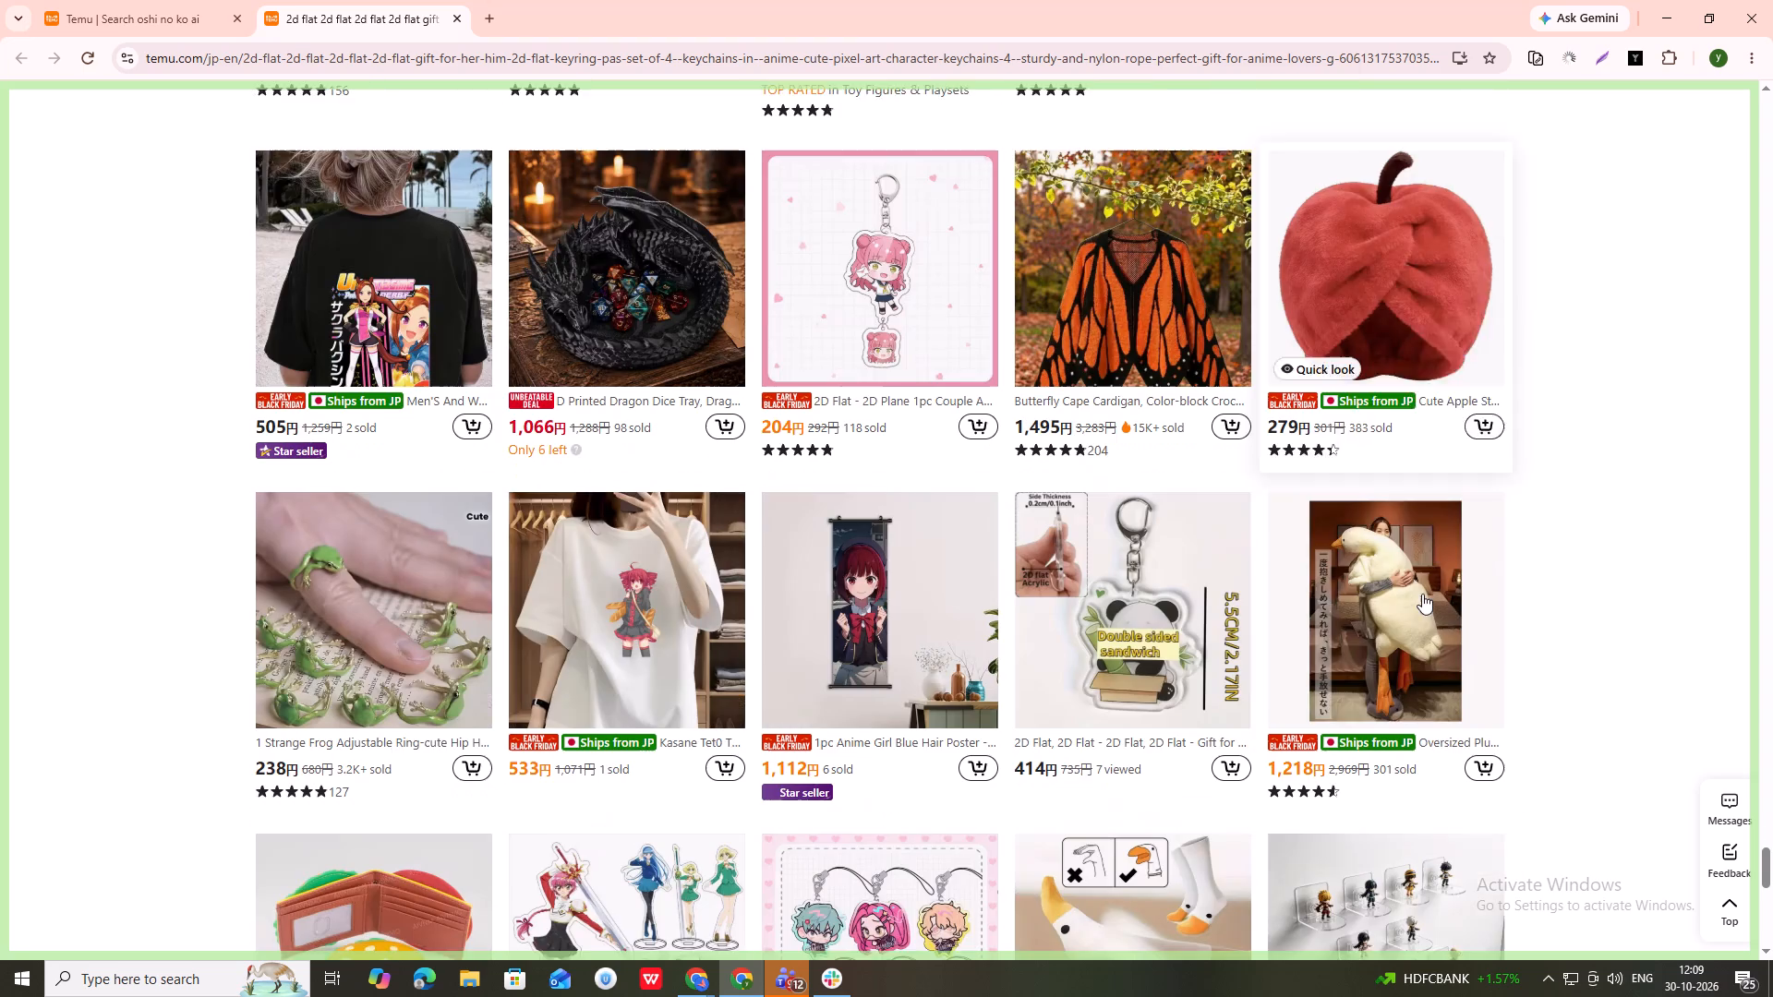
pyautogui.scroll(-5, 1170, 677)
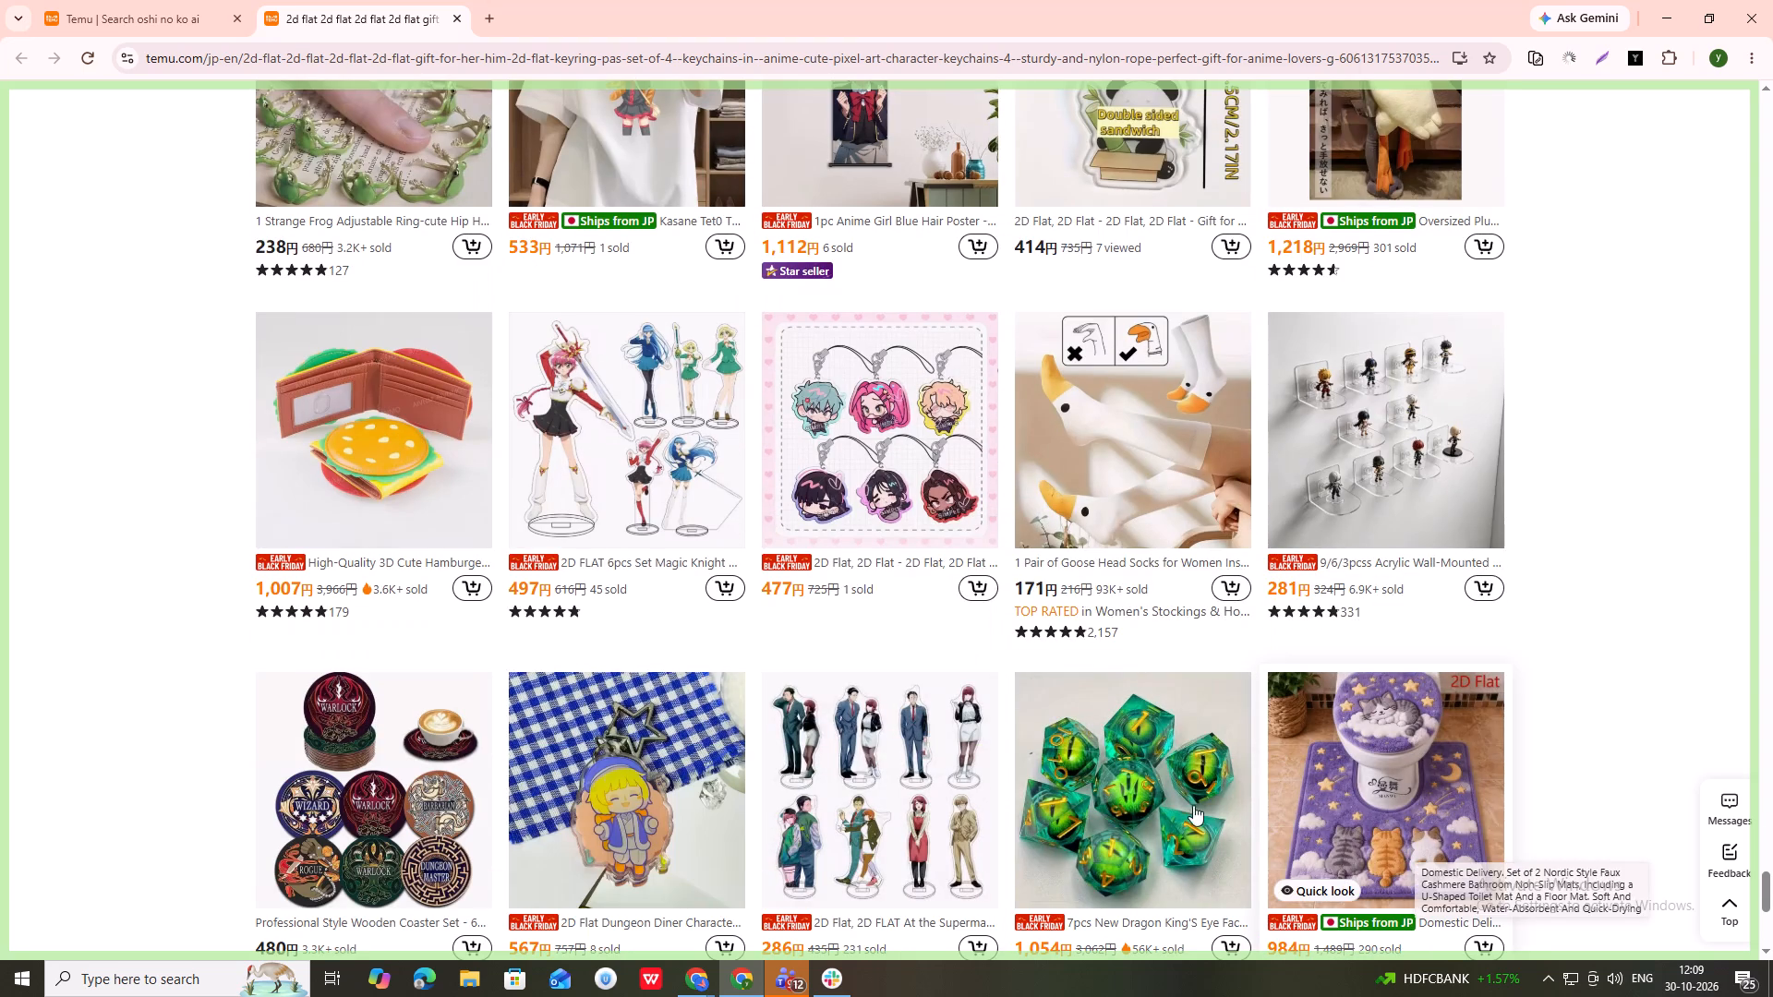
pyautogui.scroll(-5, 1181, 743)
pyautogui.click(901, 600)
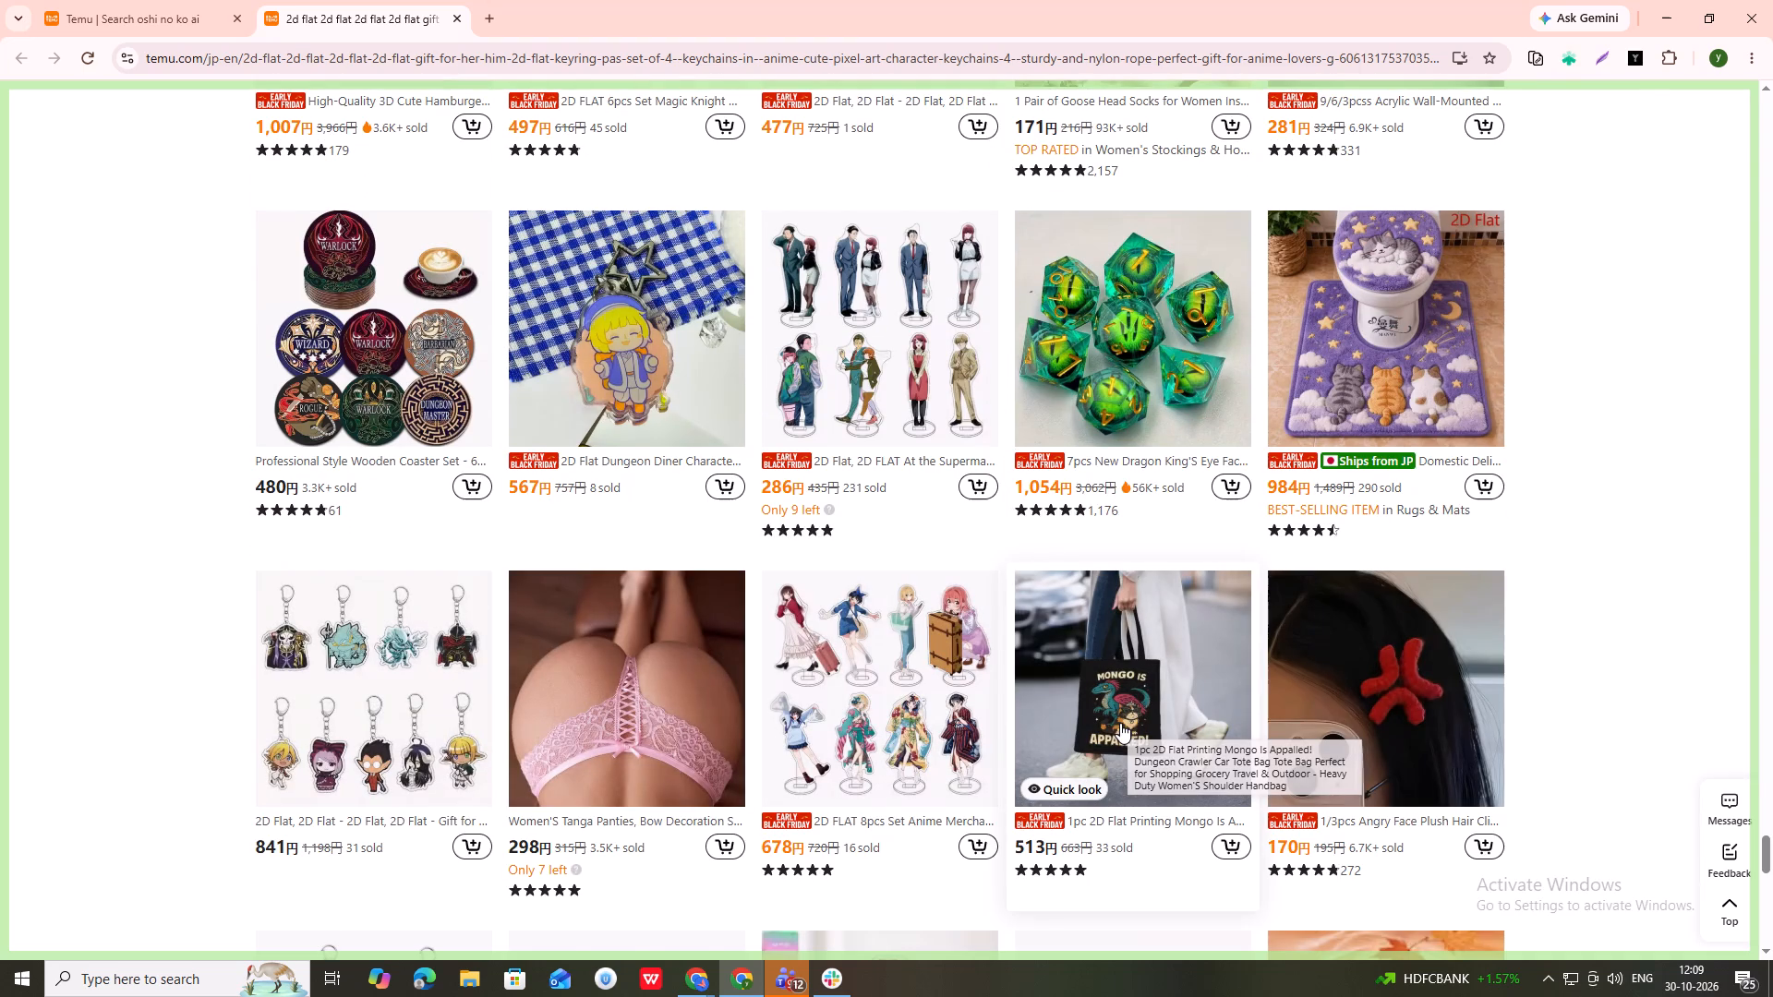
pyautogui.scroll(-6, 1049, 661)
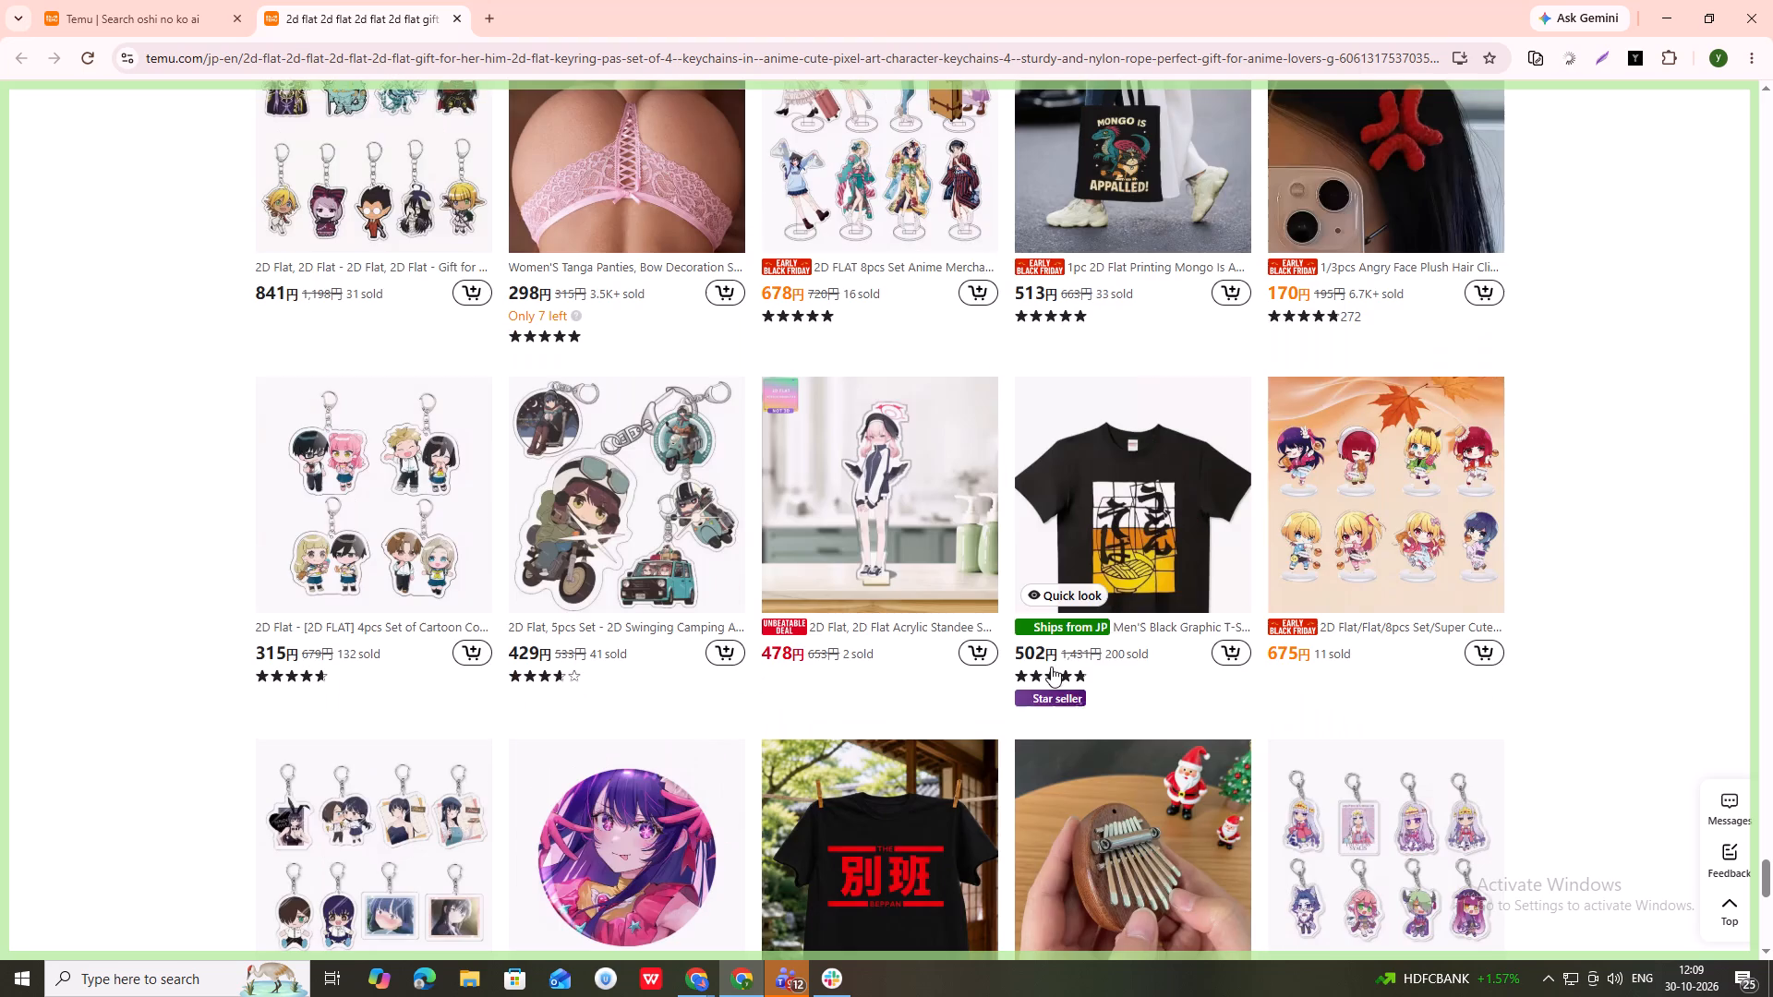
pyautogui.scroll(-4, 1052, 666)
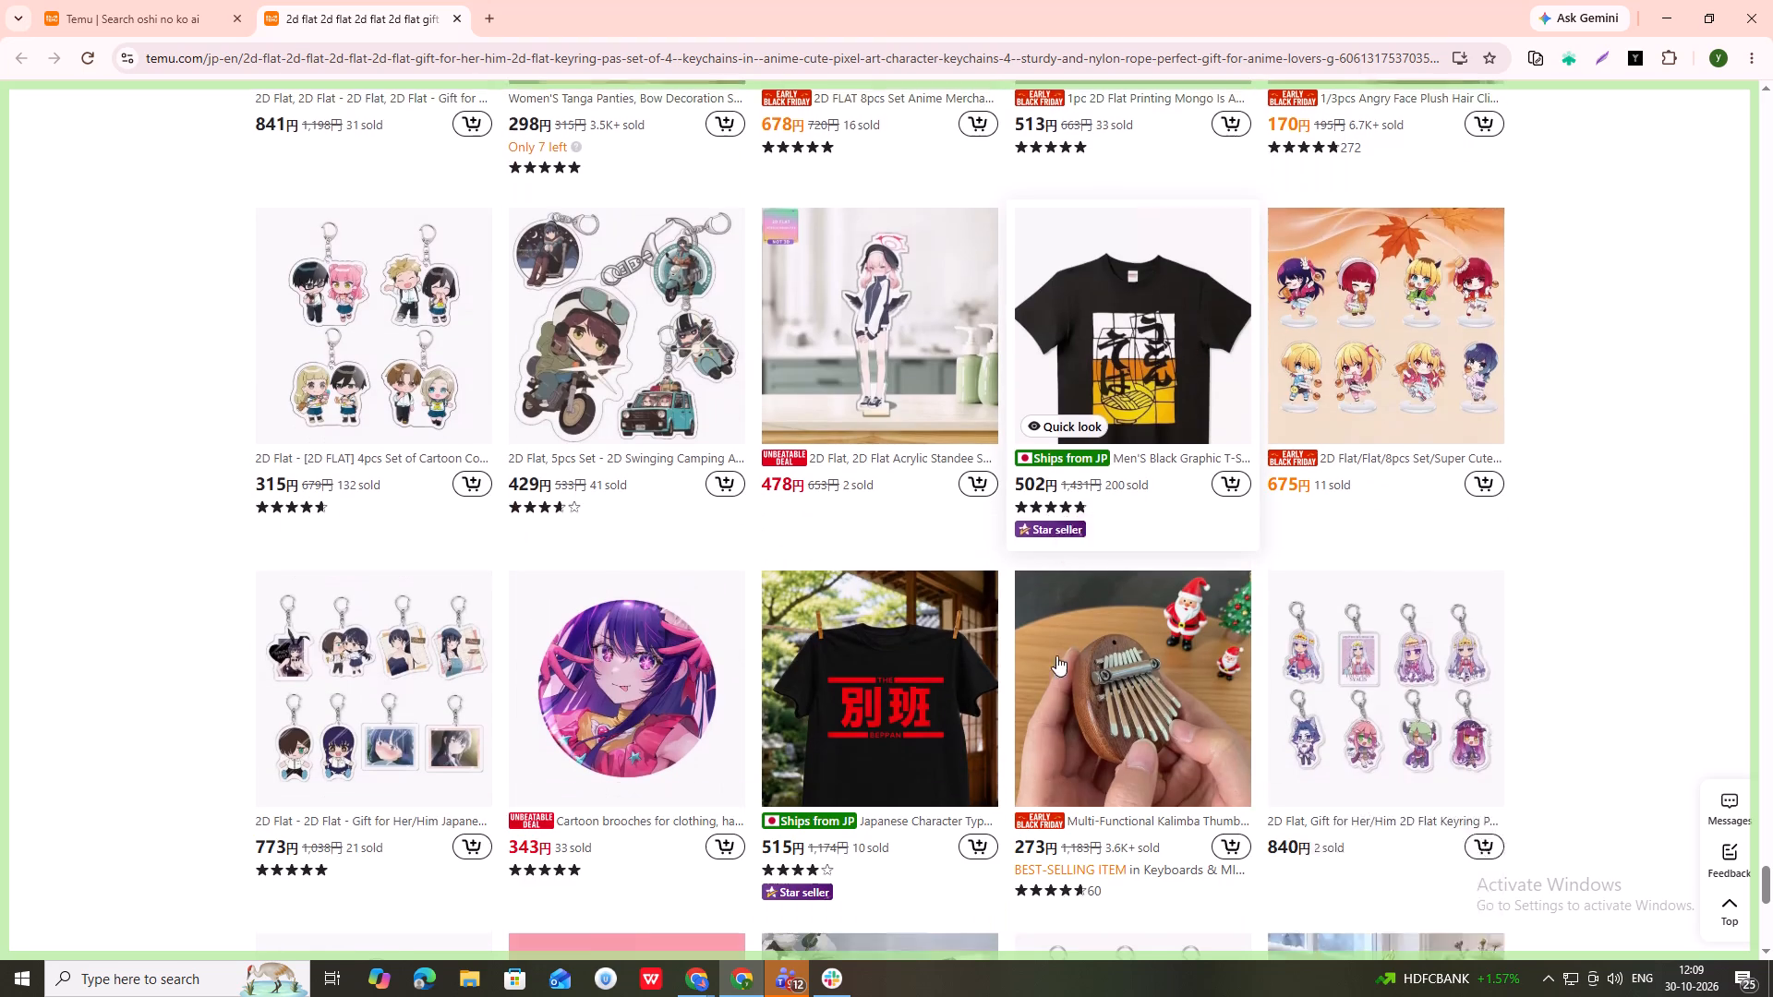
pyautogui.scroll(-5, 1016, 641)
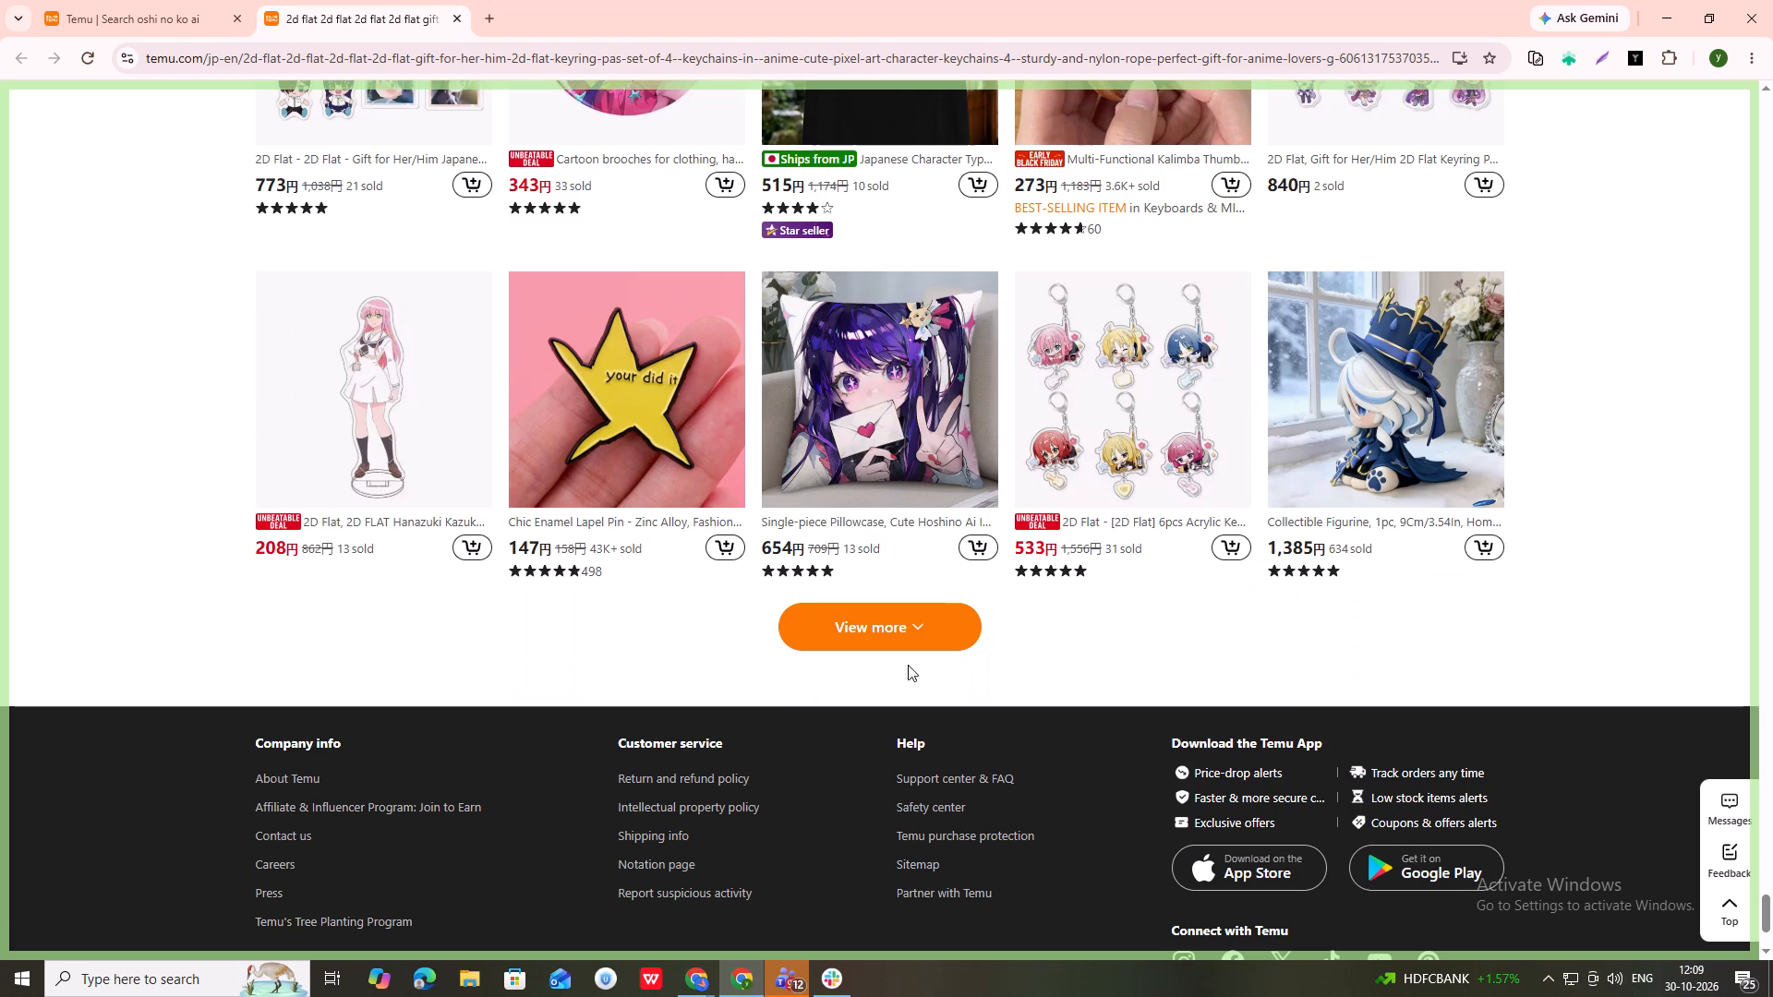
# Load another two batches of Temu listings and scan them for Delicious in Dungeon characters or titles.
pyautogui.click(879, 631)
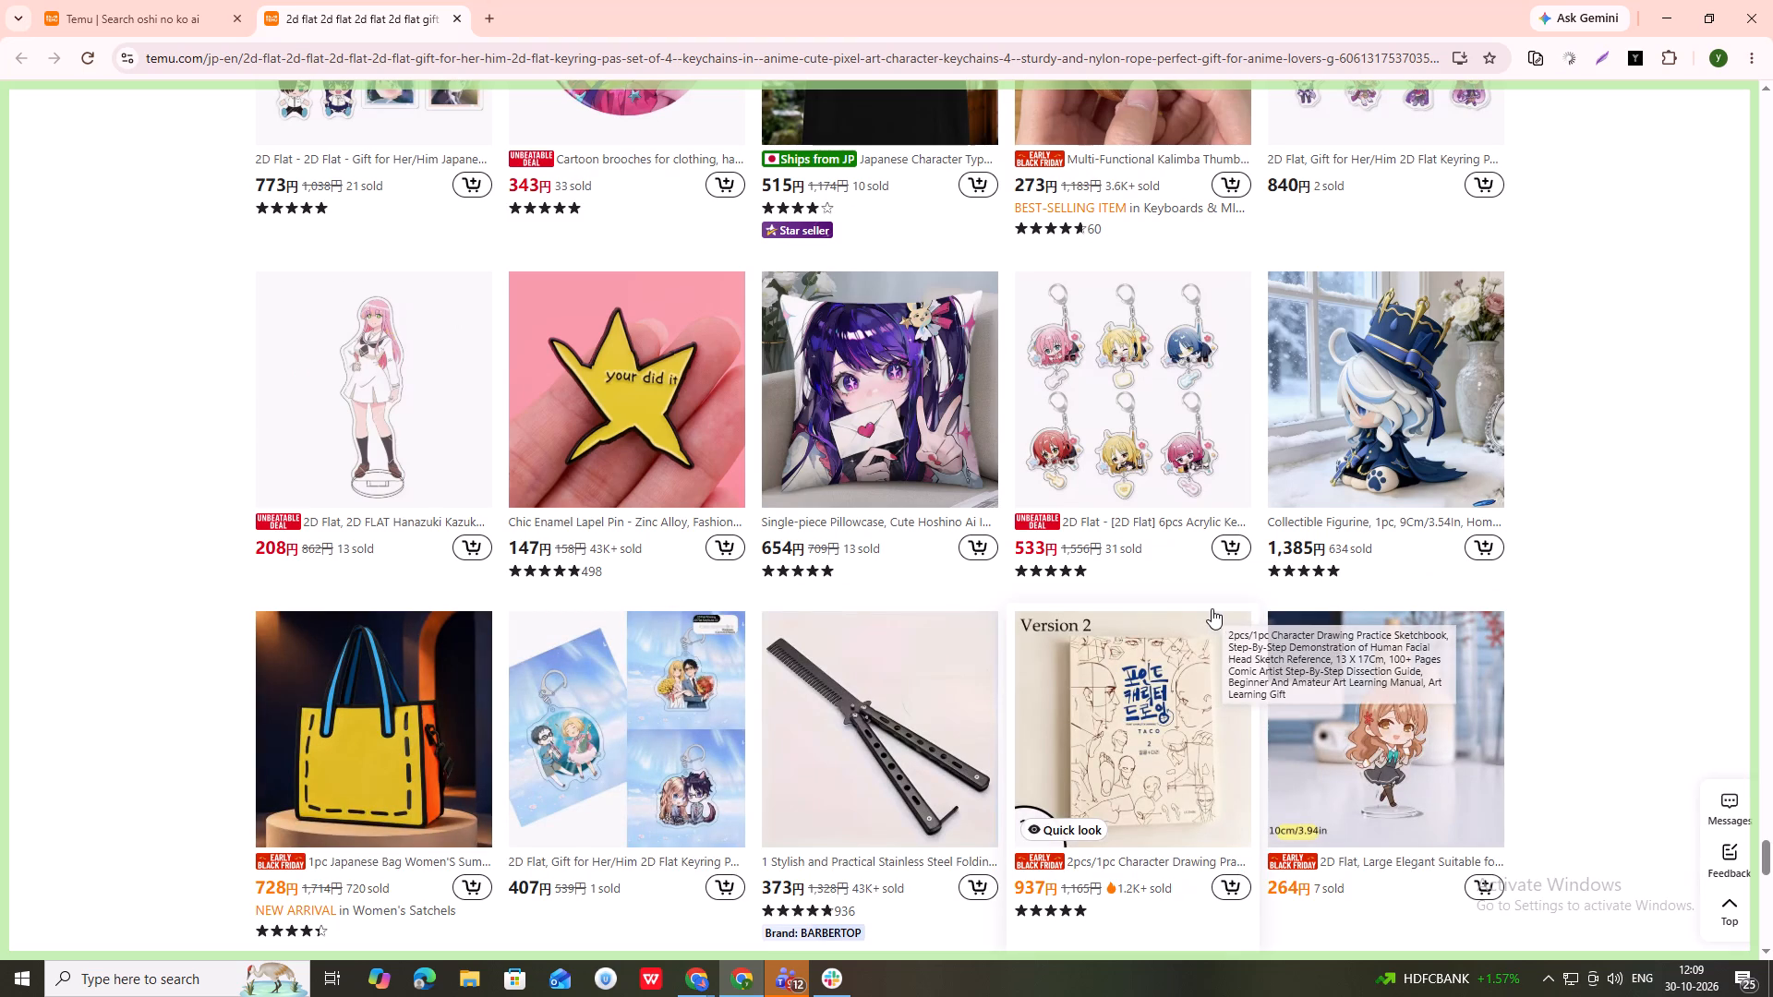
pyautogui.scroll(-4, 1168, 592)
pyautogui.scroll(-6, 1219, 684)
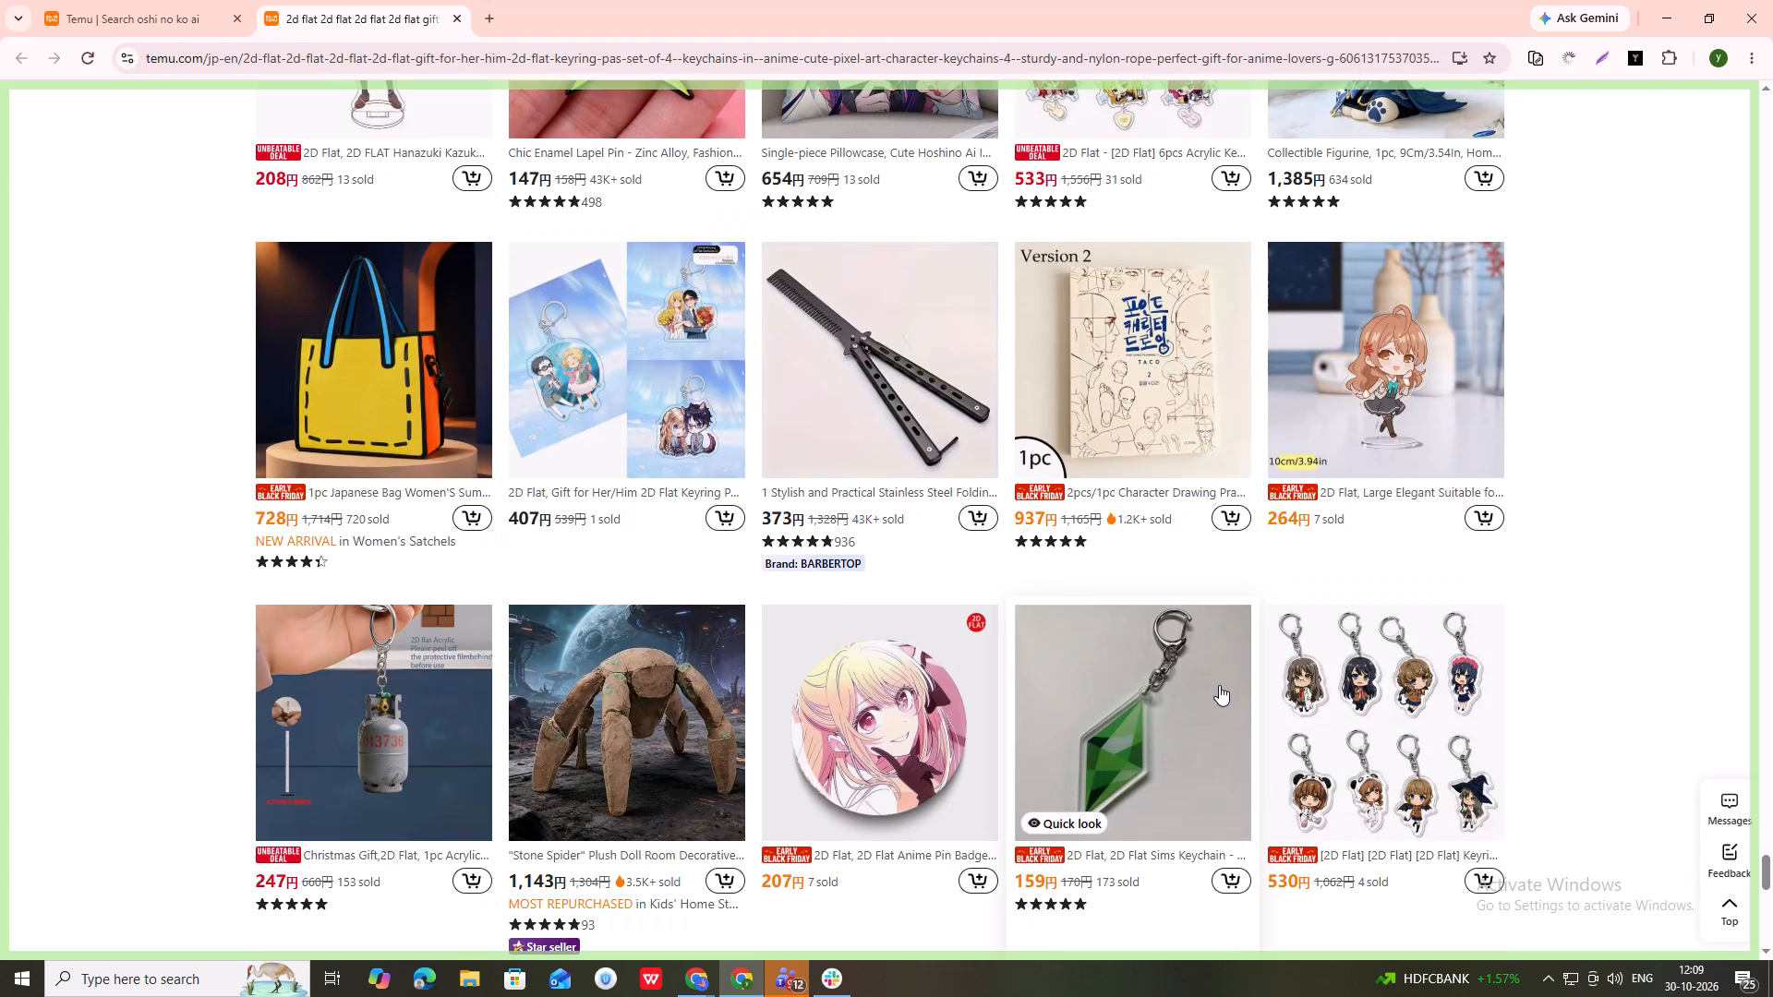
pyautogui.scroll(-4, 1034, 804)
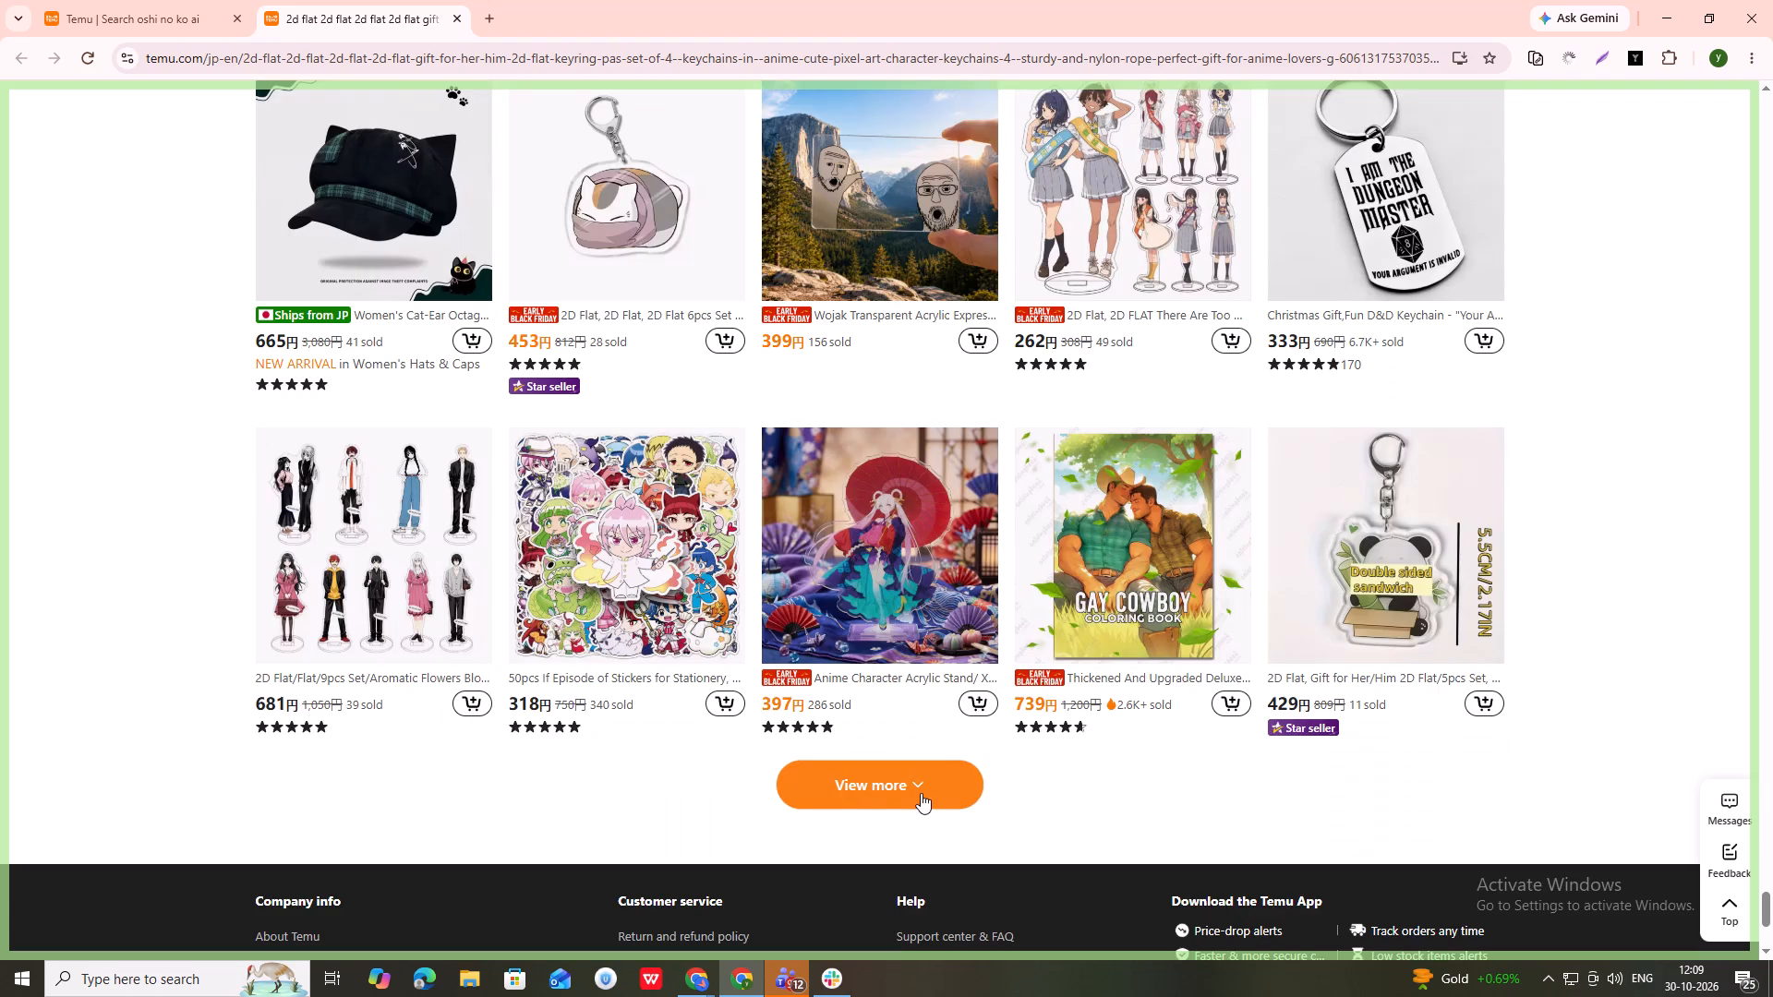
pyautogui.click(921, 786)
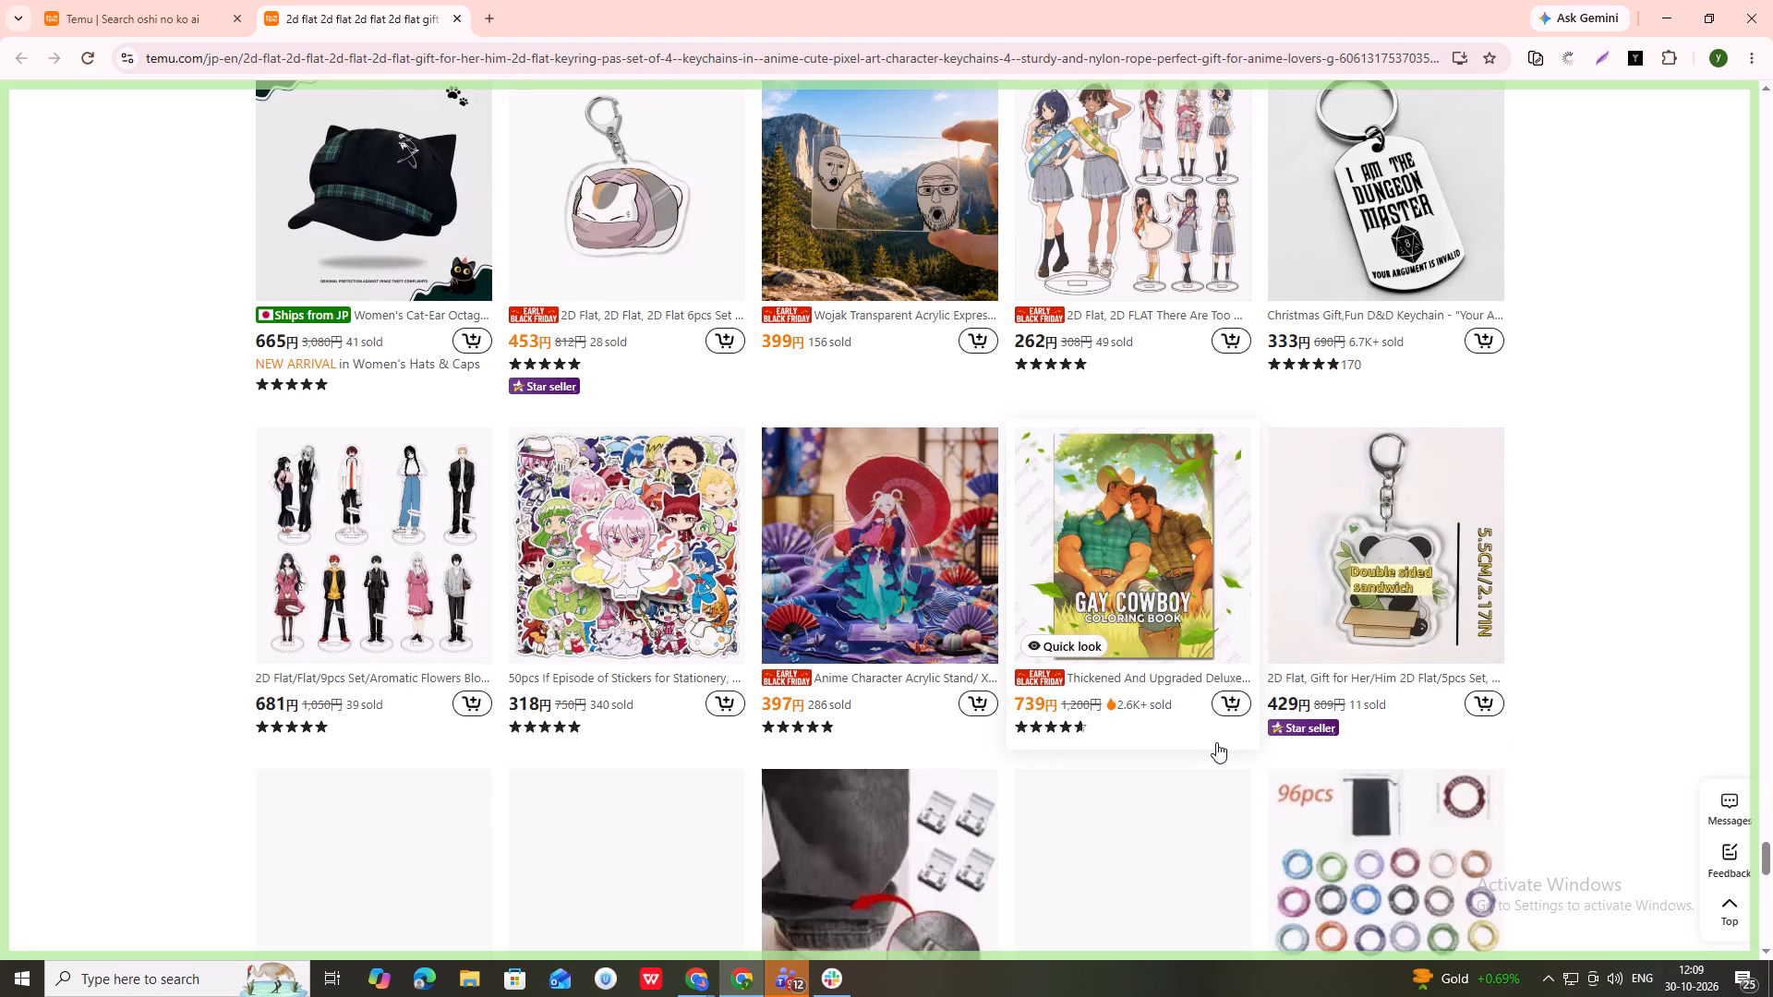
pyautogui.scroll(-9, 1215, 741)
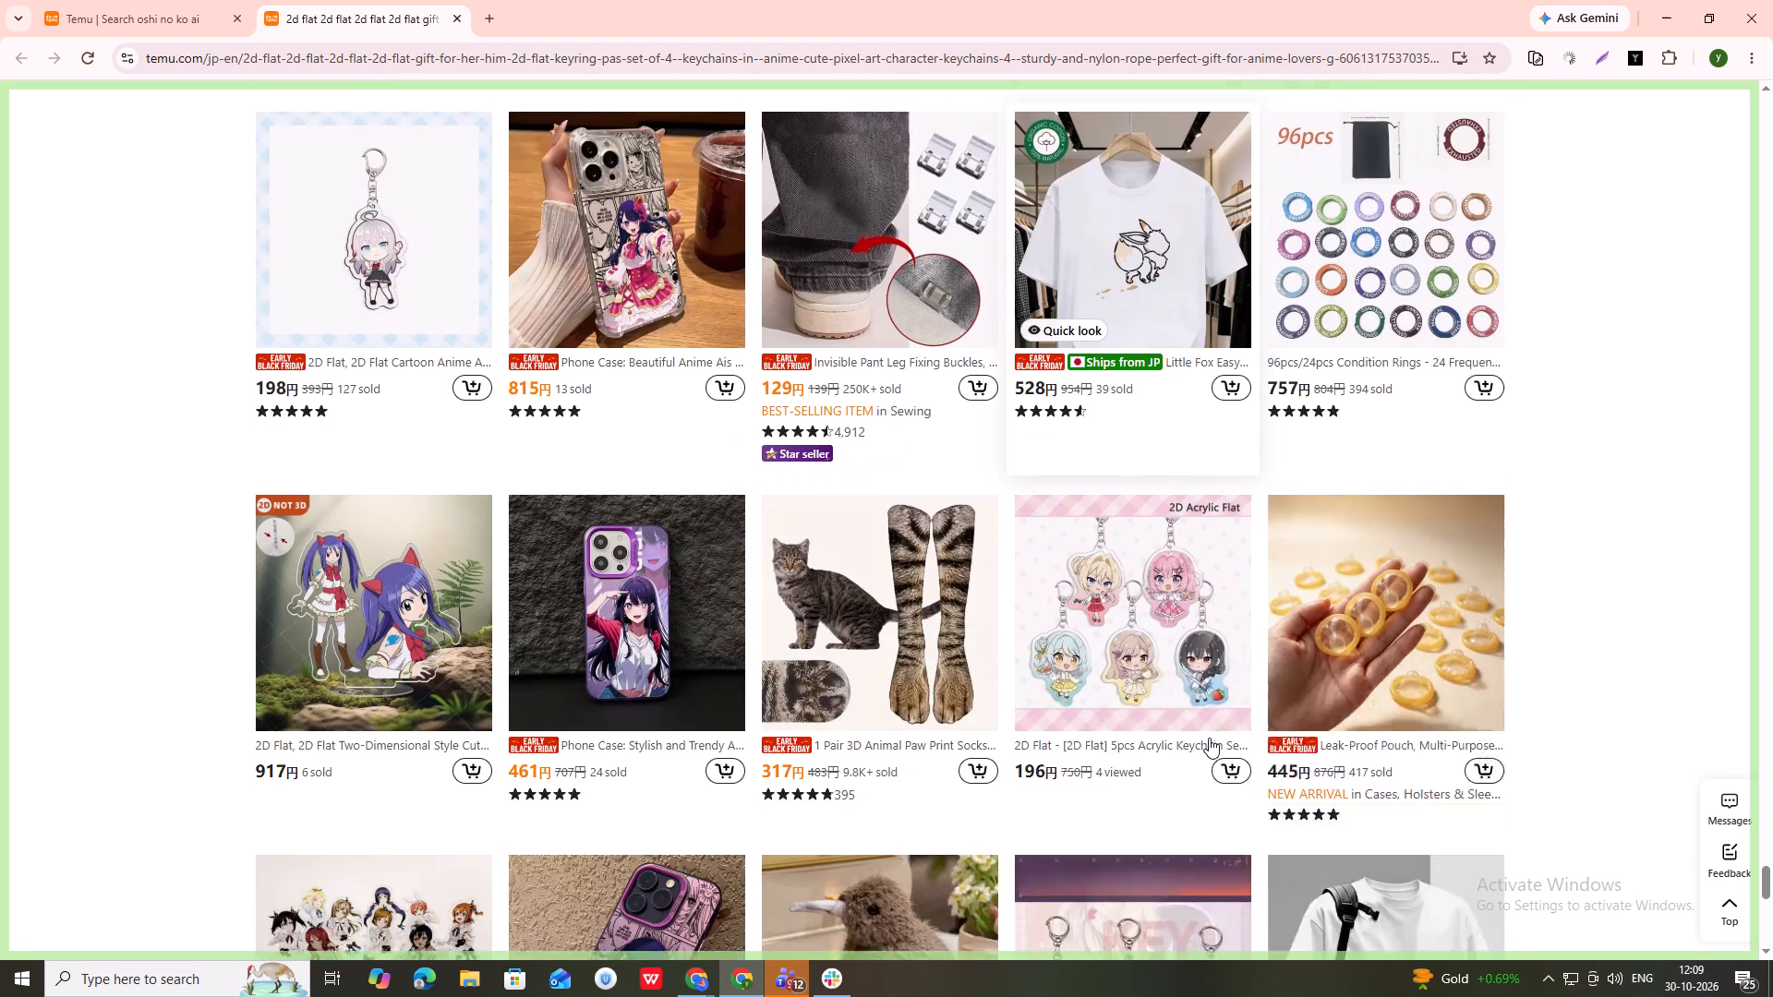
pyautogui.scroll(-5, 1206, 745)
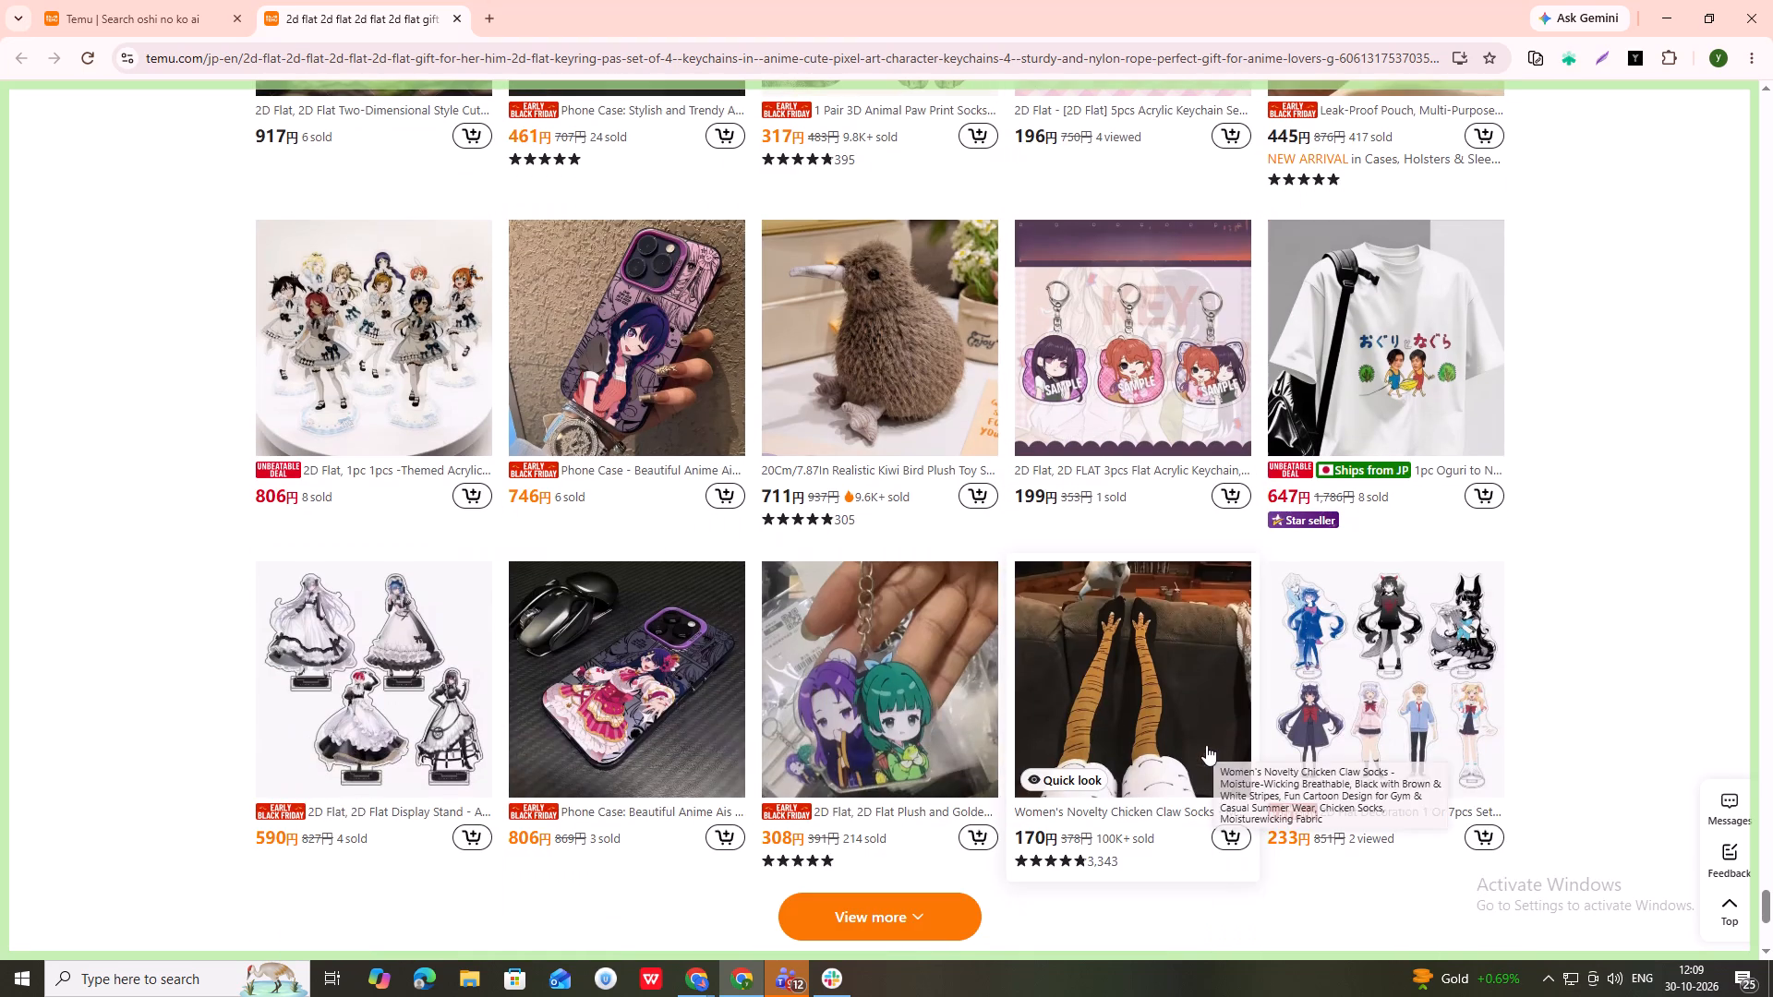
# Load two additional batches of Temu listings and examine them to the end for Delicious in Dungeon goods, including Senshi-themed items.
pyautogui.click(884, 913)
pyautogui.scroll(-3, 1252, 722)
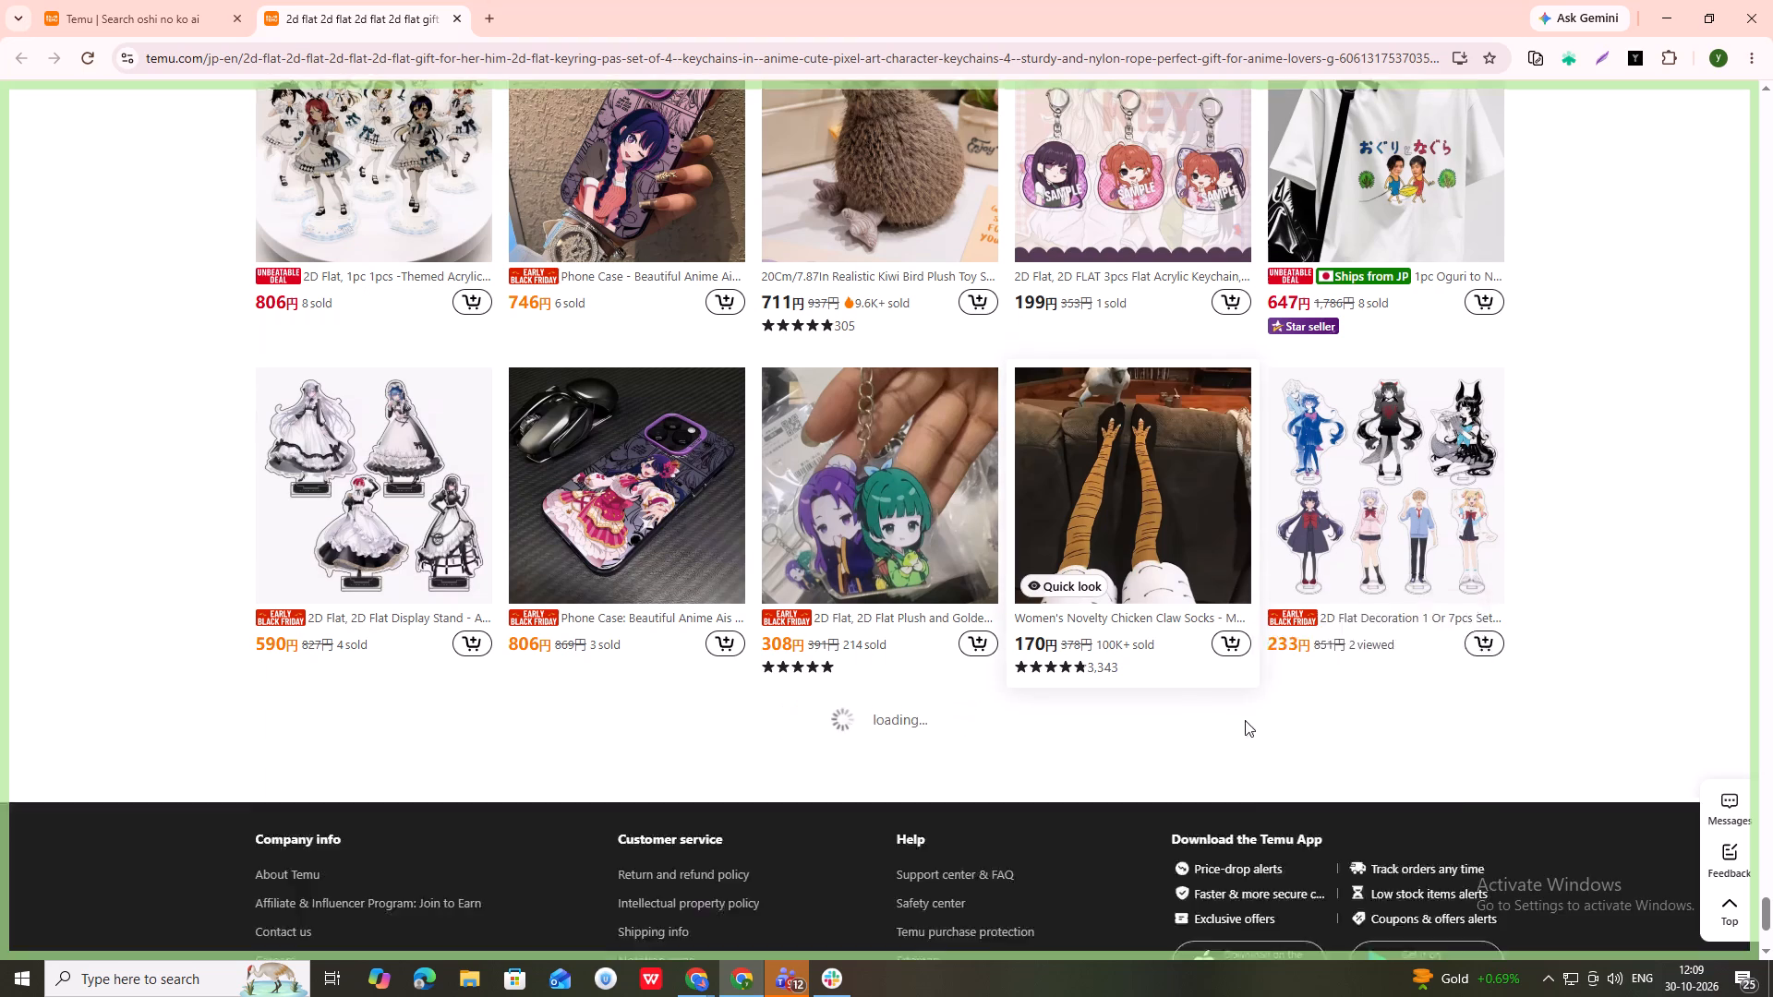
pyautogui.scroll(-6, 1245, 720)
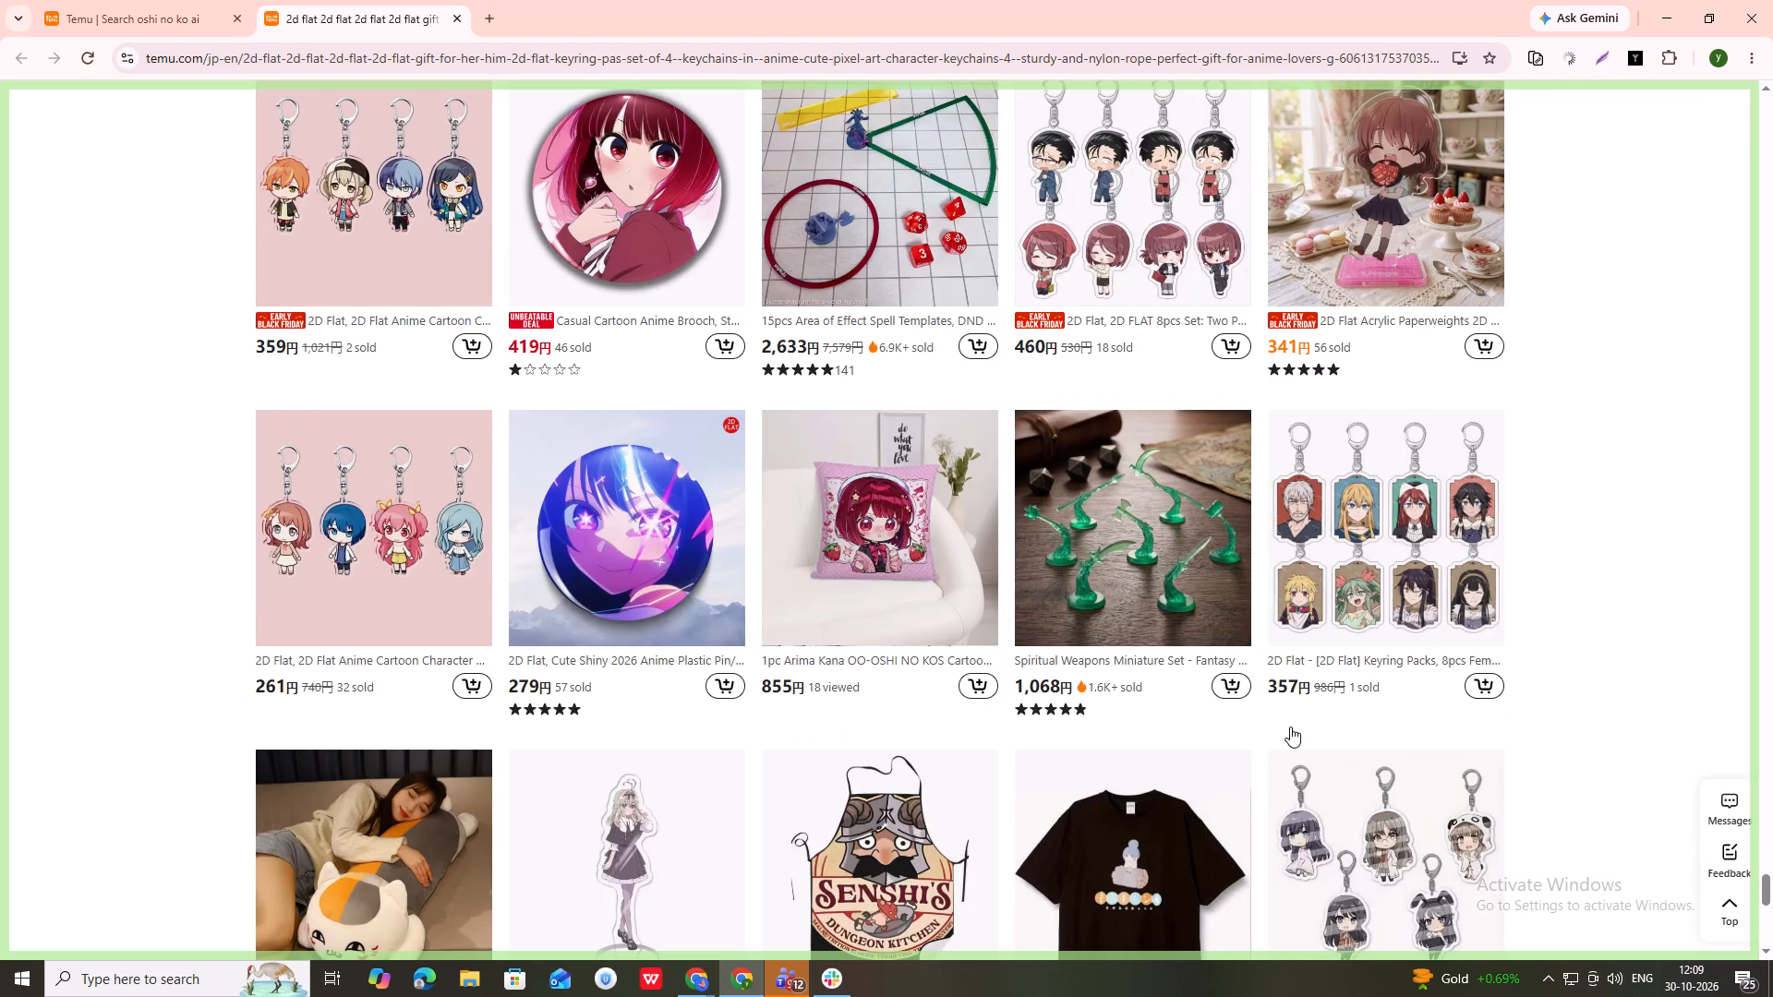
pyautogui.scroll(-4, 1290, 727)
pyautogui.scroll(-2, 1408, 769)
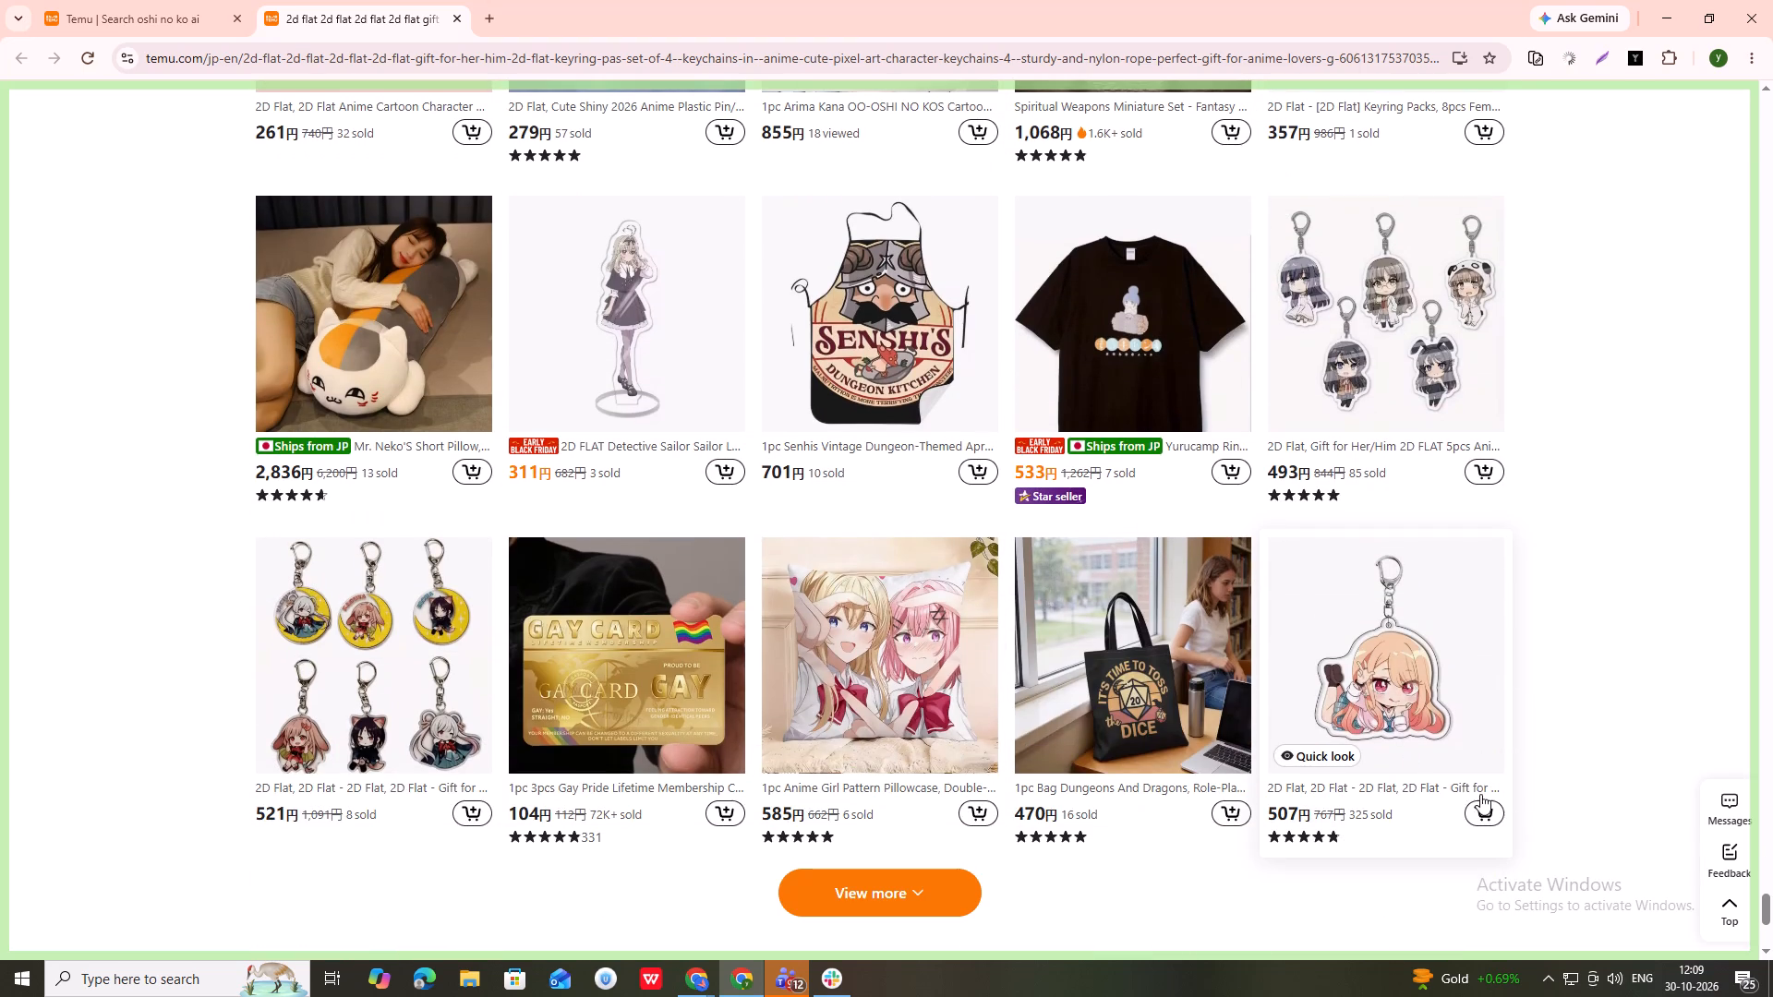
pyautogui.click(894, 898)
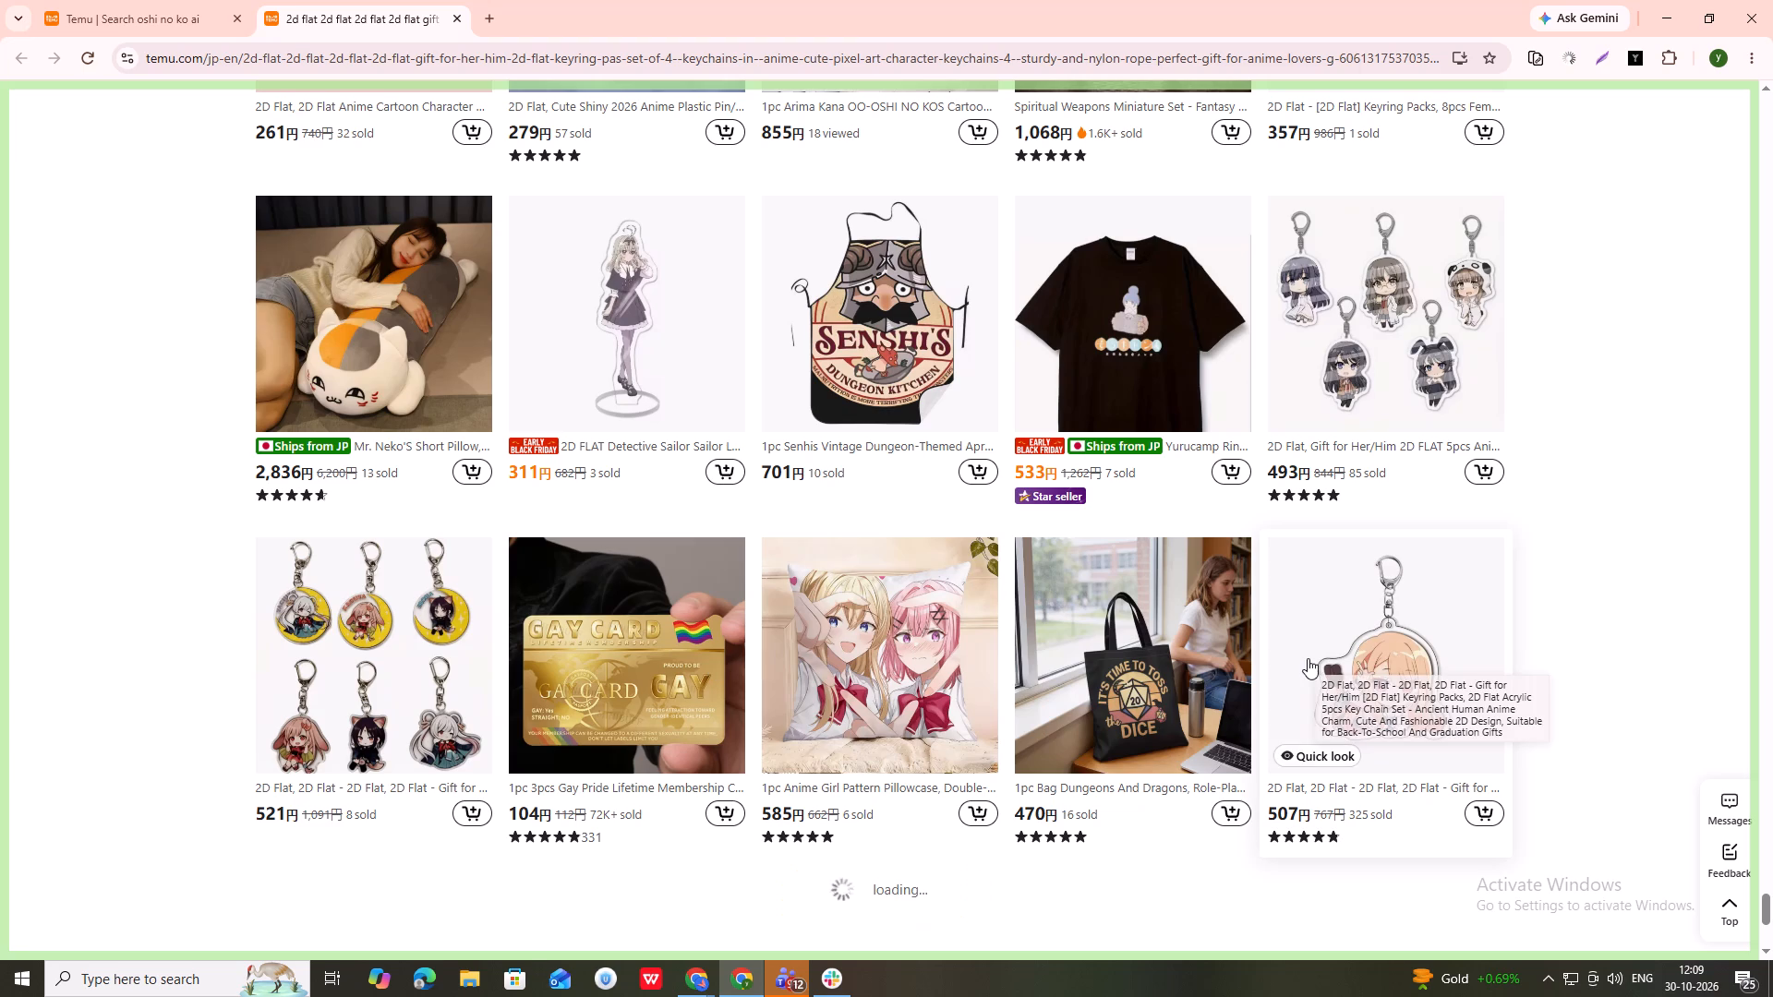
pyautogui.scroll(-2, 1306, 655)
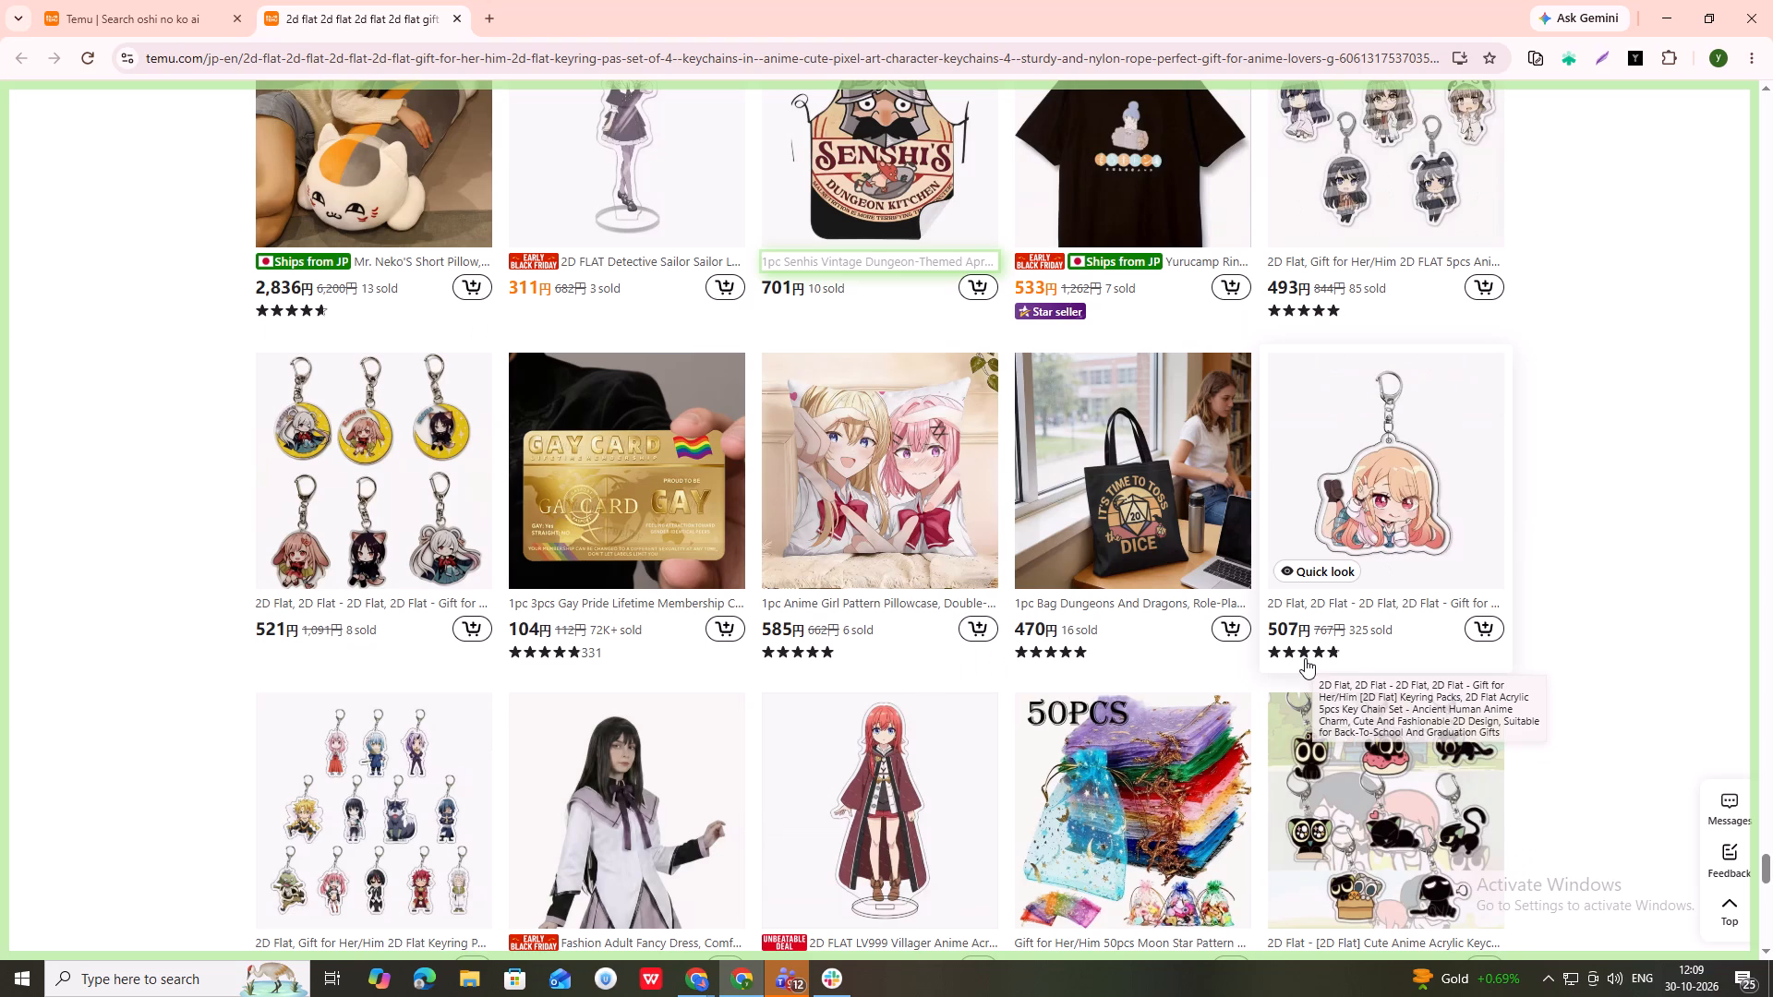
pyautogui.scroll(-4, 1399, 797)
pyautogui.scroll(-4, 1279, 698)
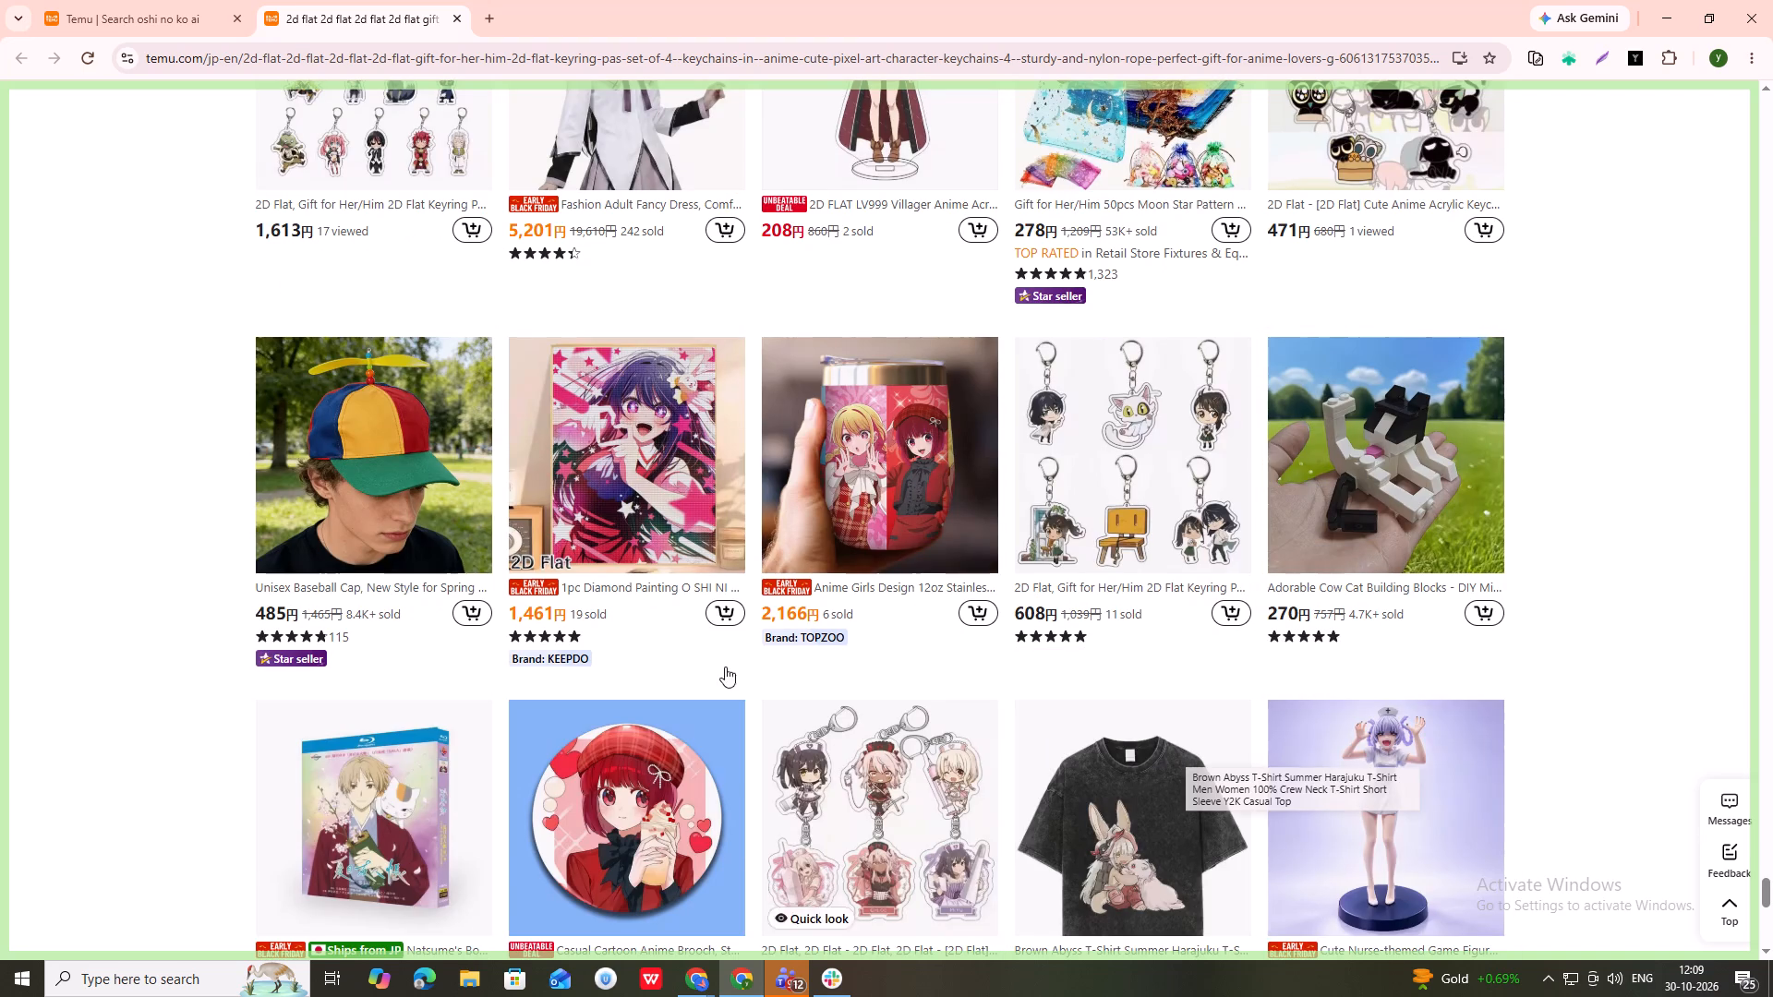
pyautogui.scroll(-5, 1095, 655)
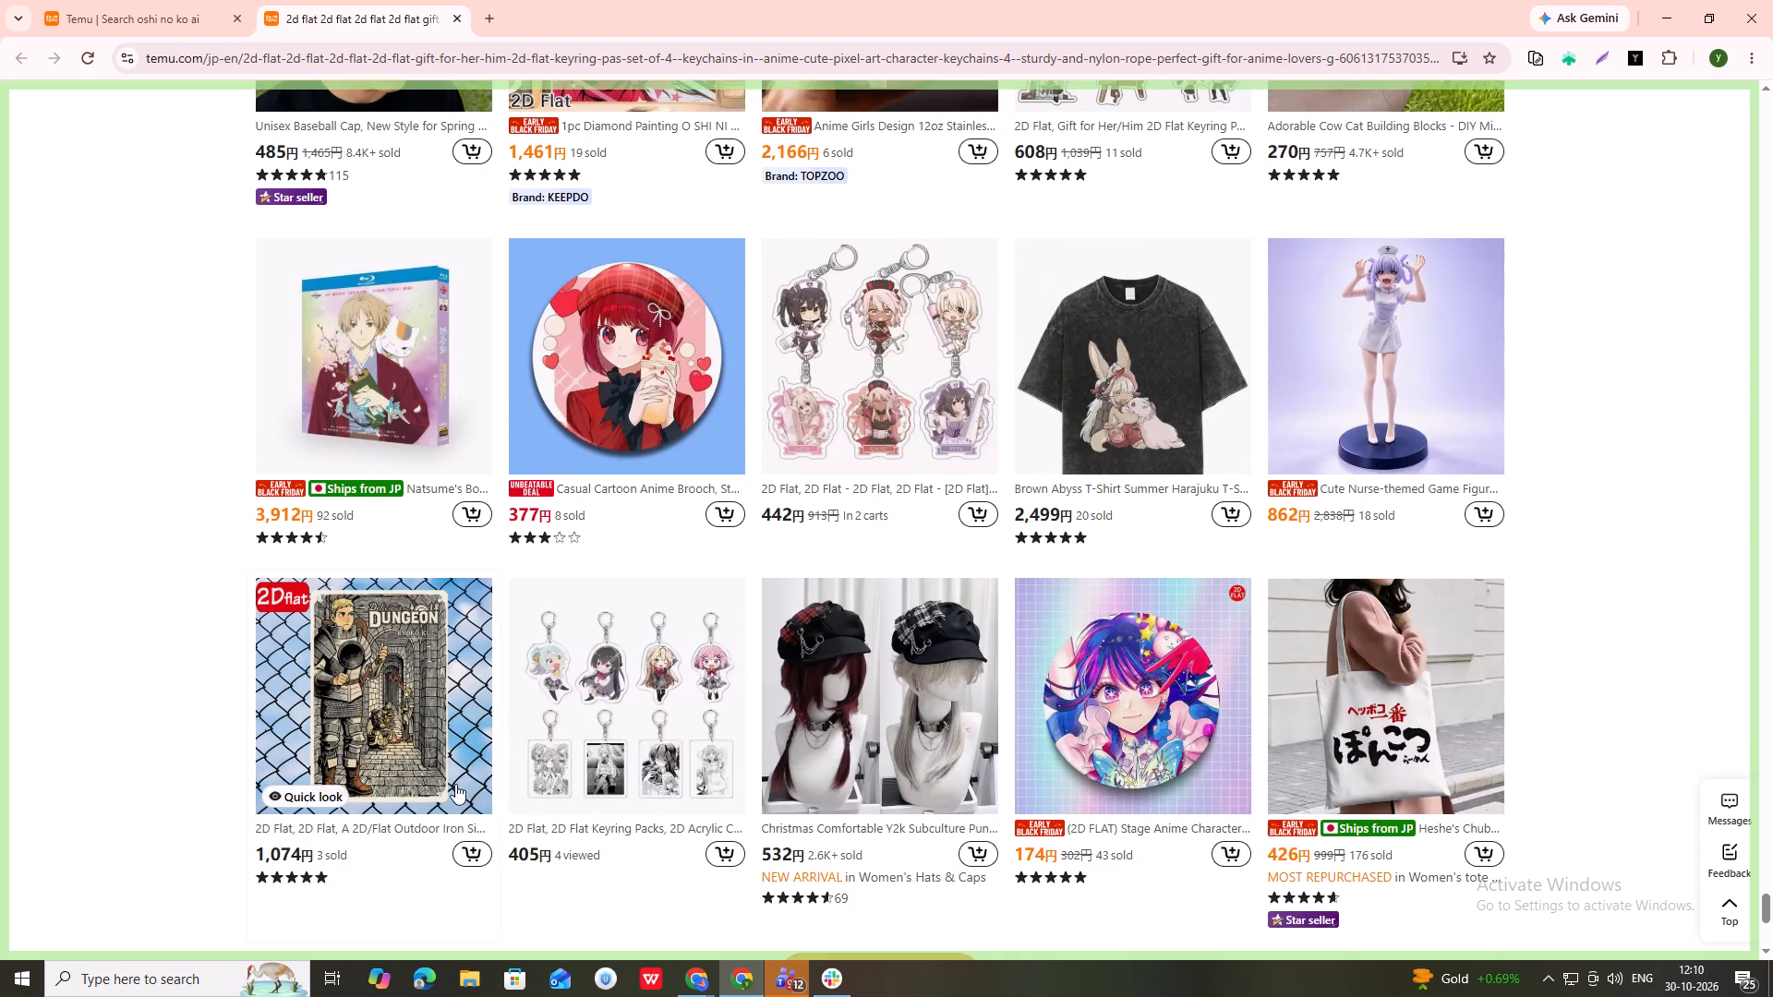
pyautogui.scroll(-5, 1297, 663)
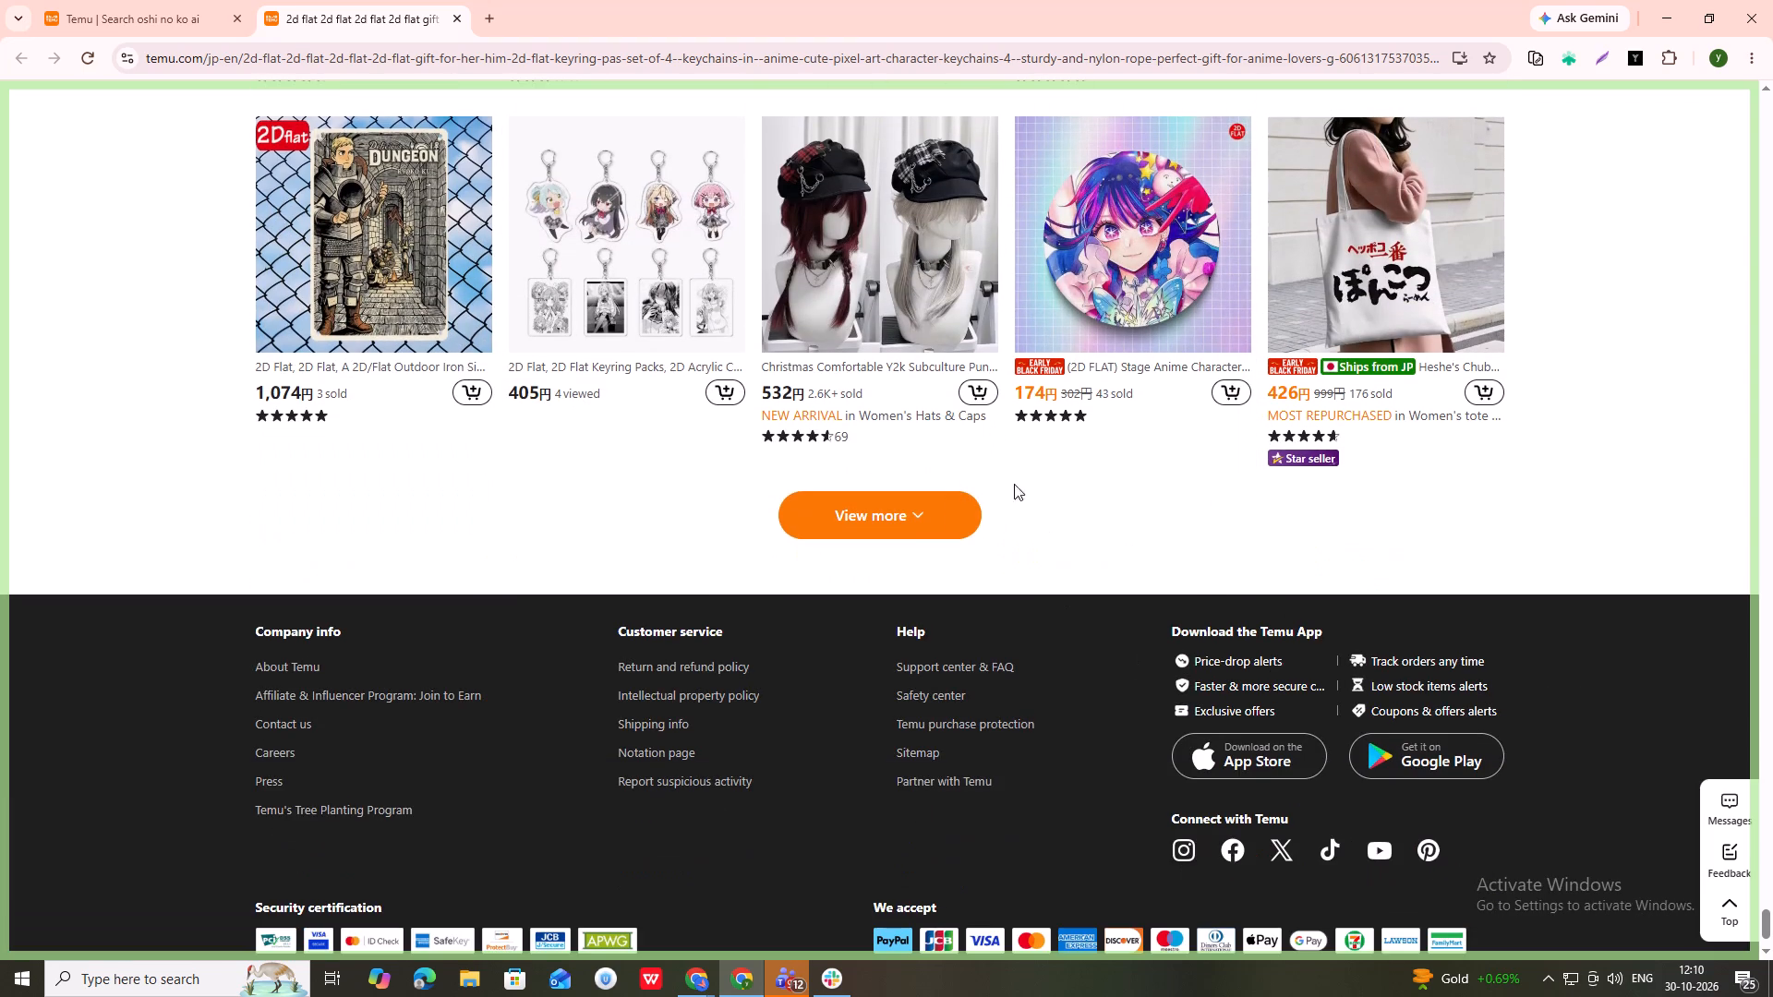
# Load two more batches of Temu listings and check them for products using Delicious in Dungeon characters or artwork.
pyautogui.click(903, 527)
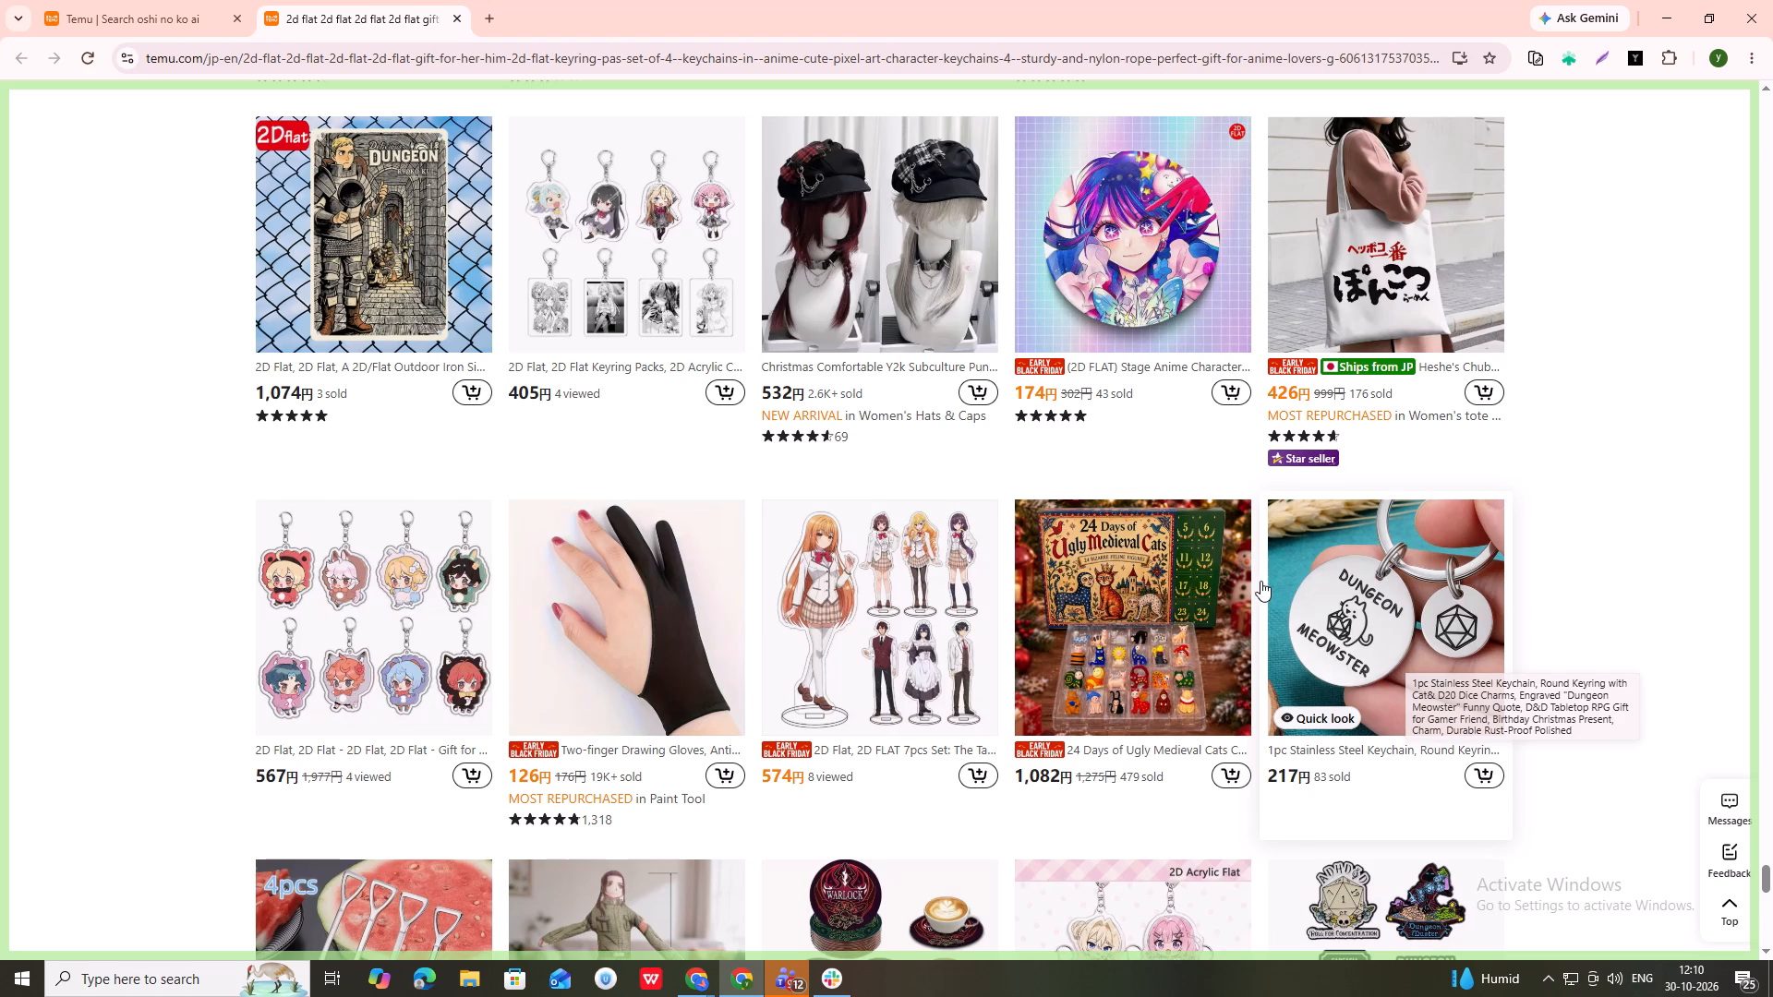
pyautogui.scroll(-4, 1259, 581)
pyautogui.scroll(-6, 1163, 684)
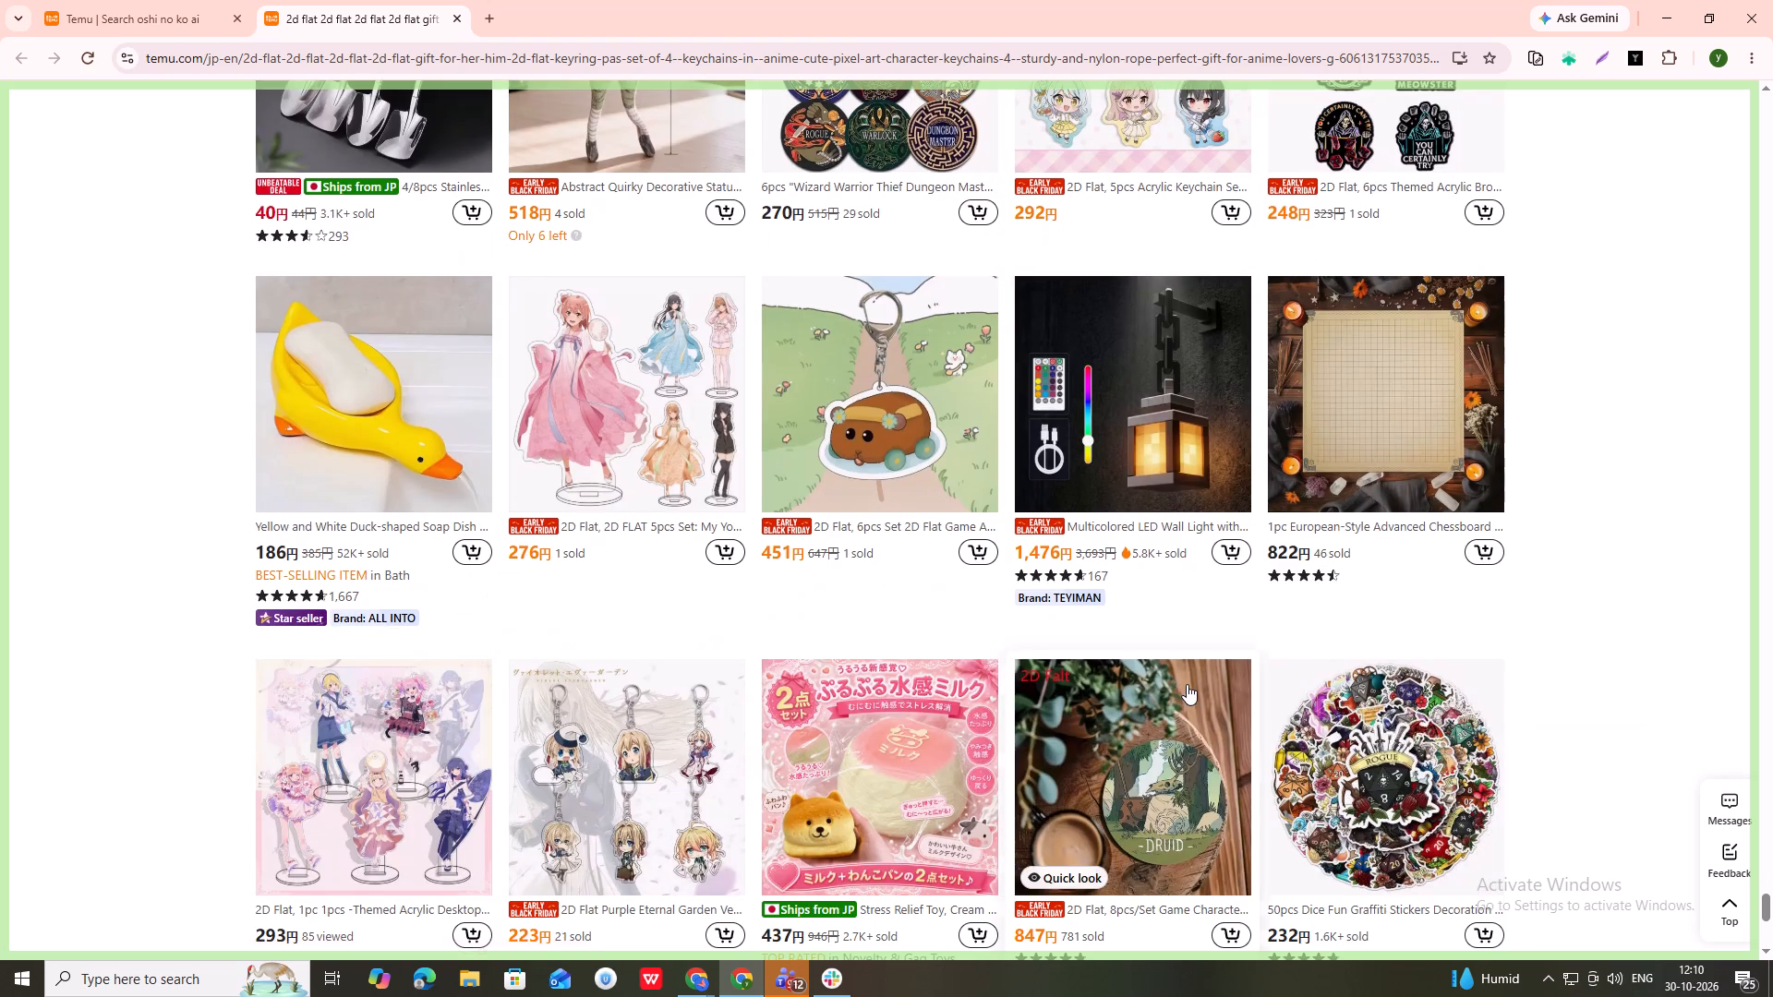
pyautogui.scroll(-6, 1154, 673)
pyautogui.scroll(2, 1154, 673)
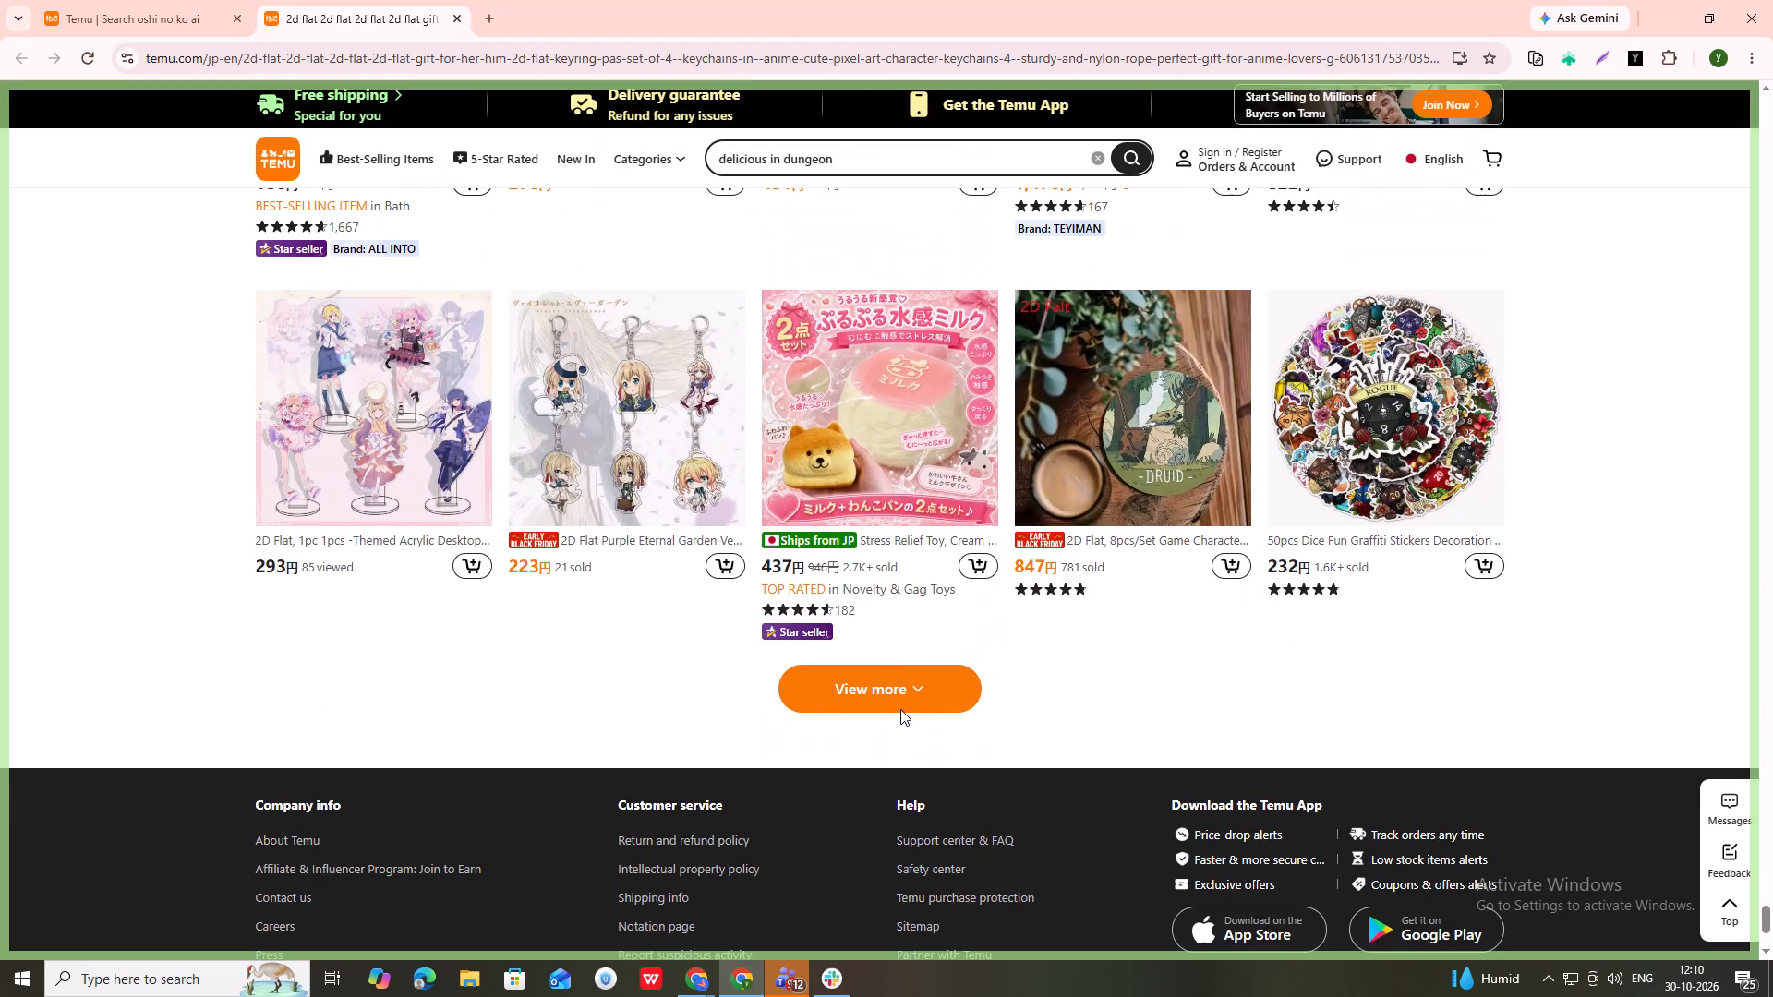
pyautogui.click(902, 700)
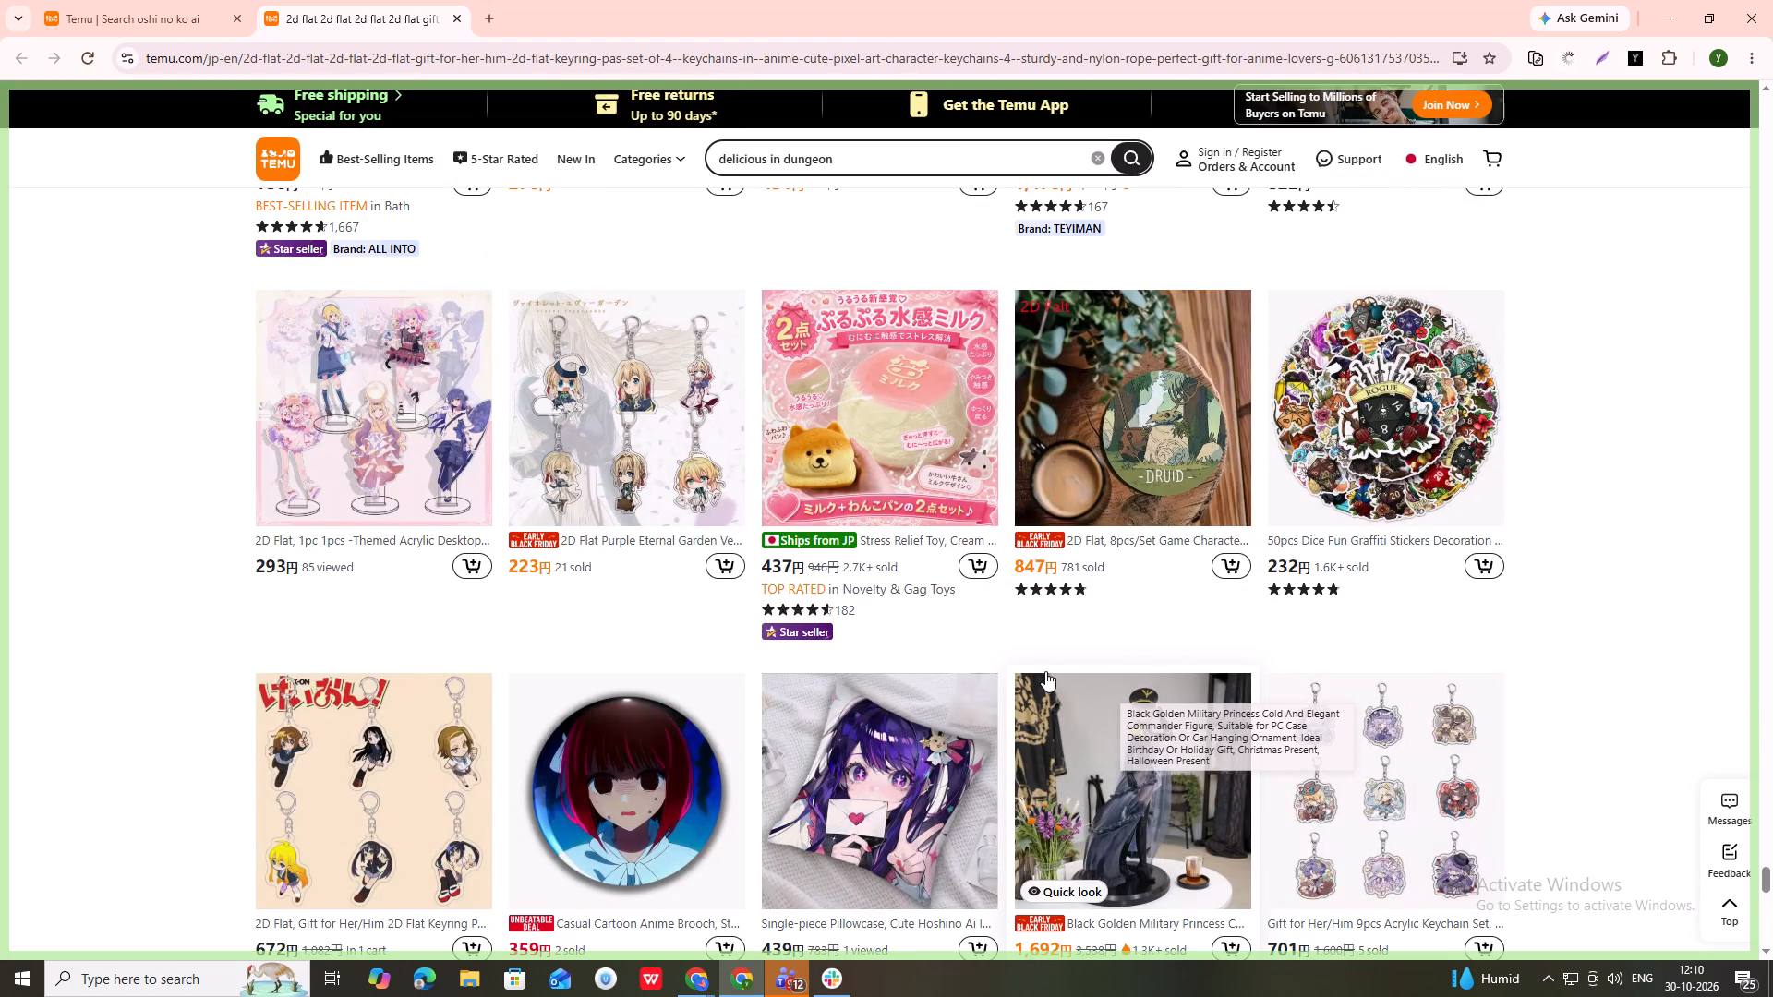
pyautogui.scroll(-5, 1052, 667)
pyautogui.scroll(-6, 1176, 710)
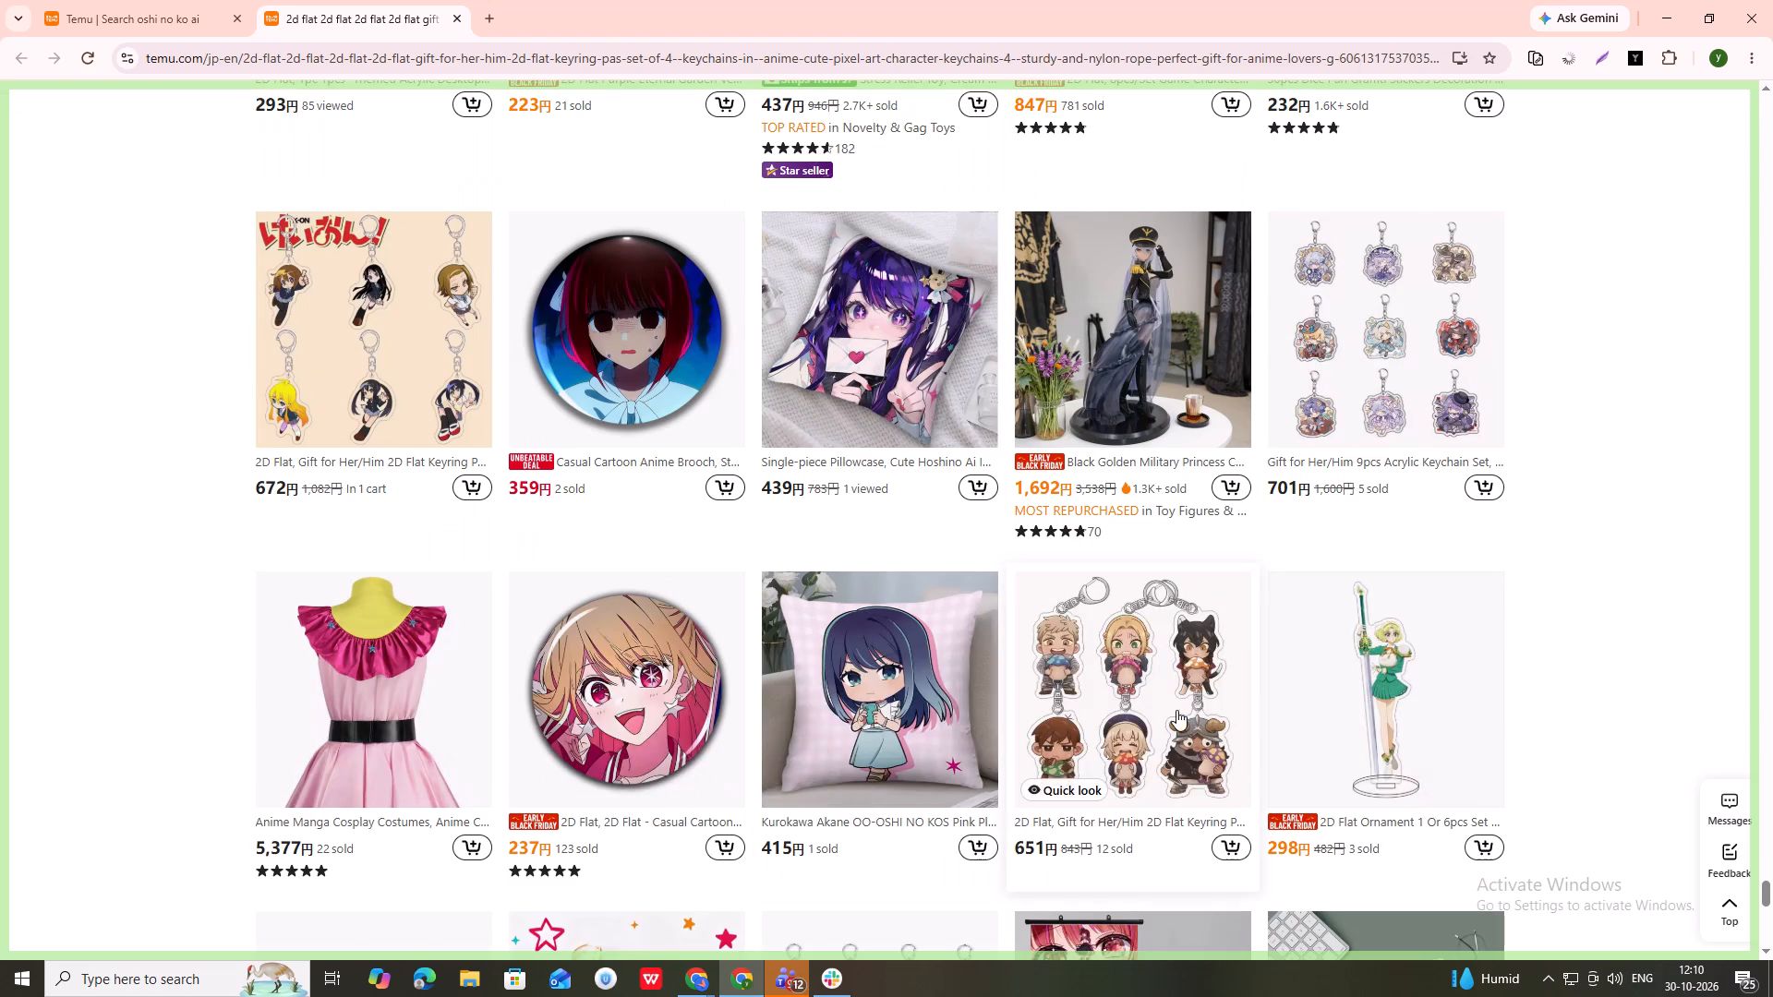
# Copy the link of the 651円 2D Flat six-character keyring listing into the first empty Links cell of Manual Detection Records, and return to Temu.
pyautogui.scroll(1, 1174, 705)
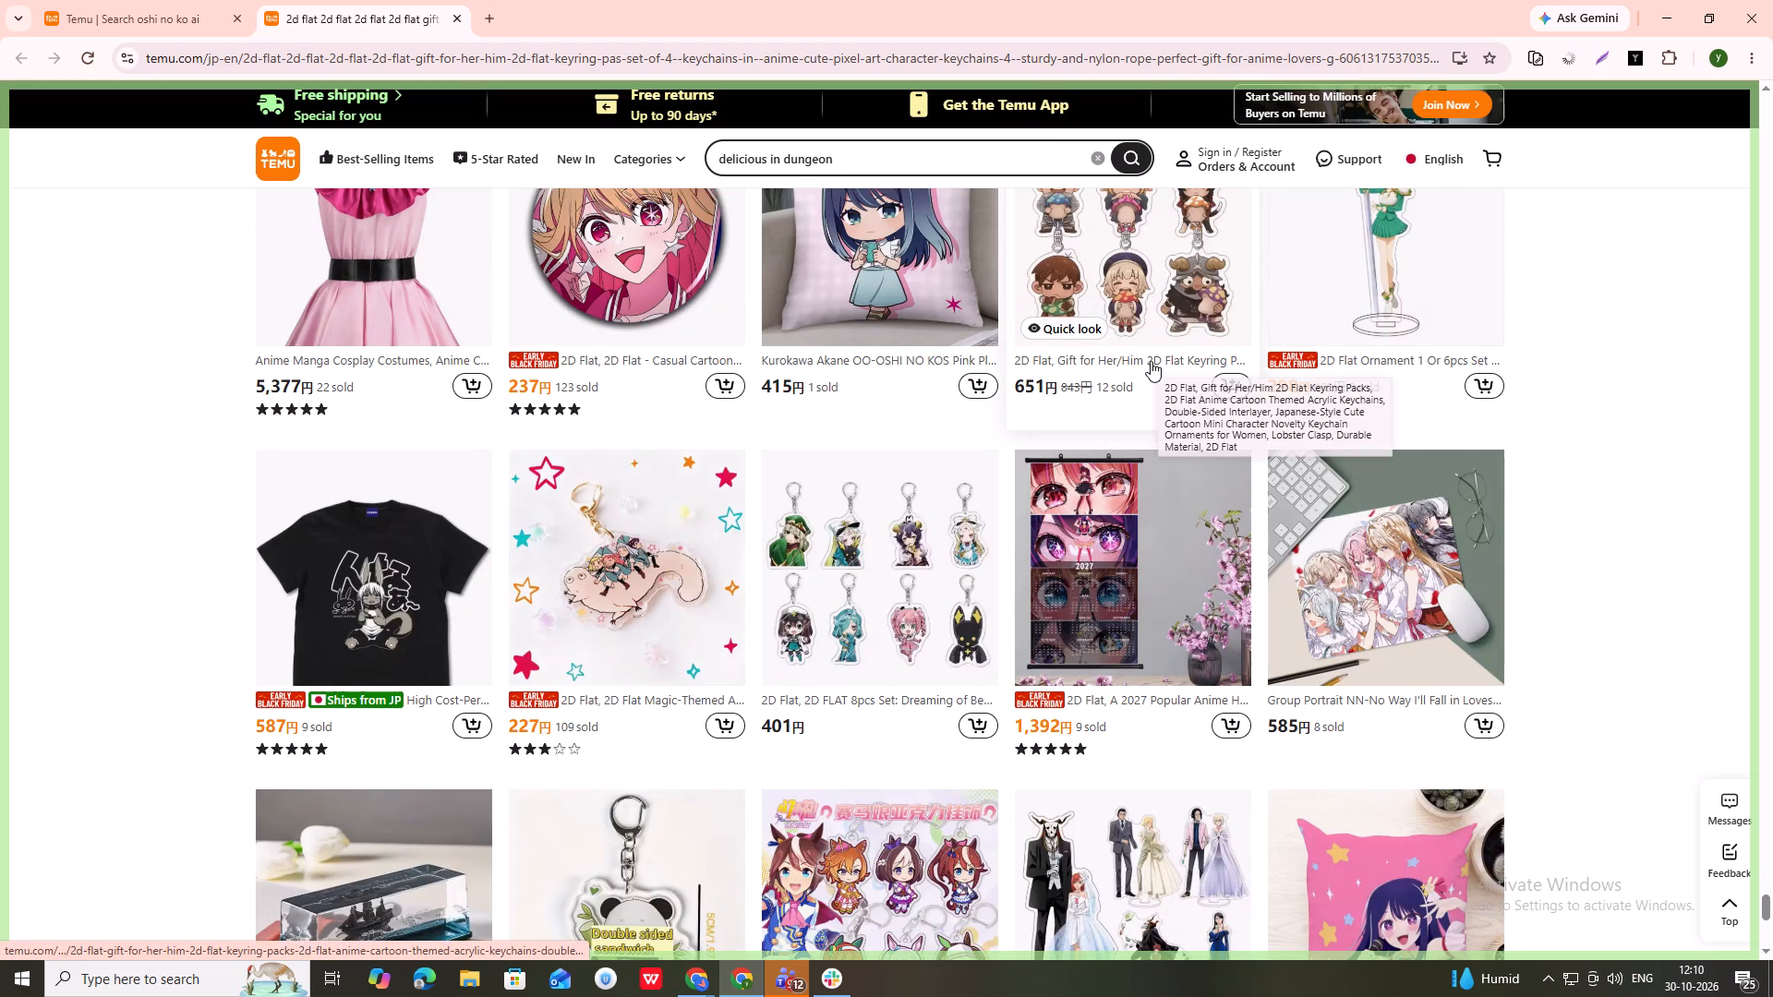
pyautogui.rightClick(1151, 361)
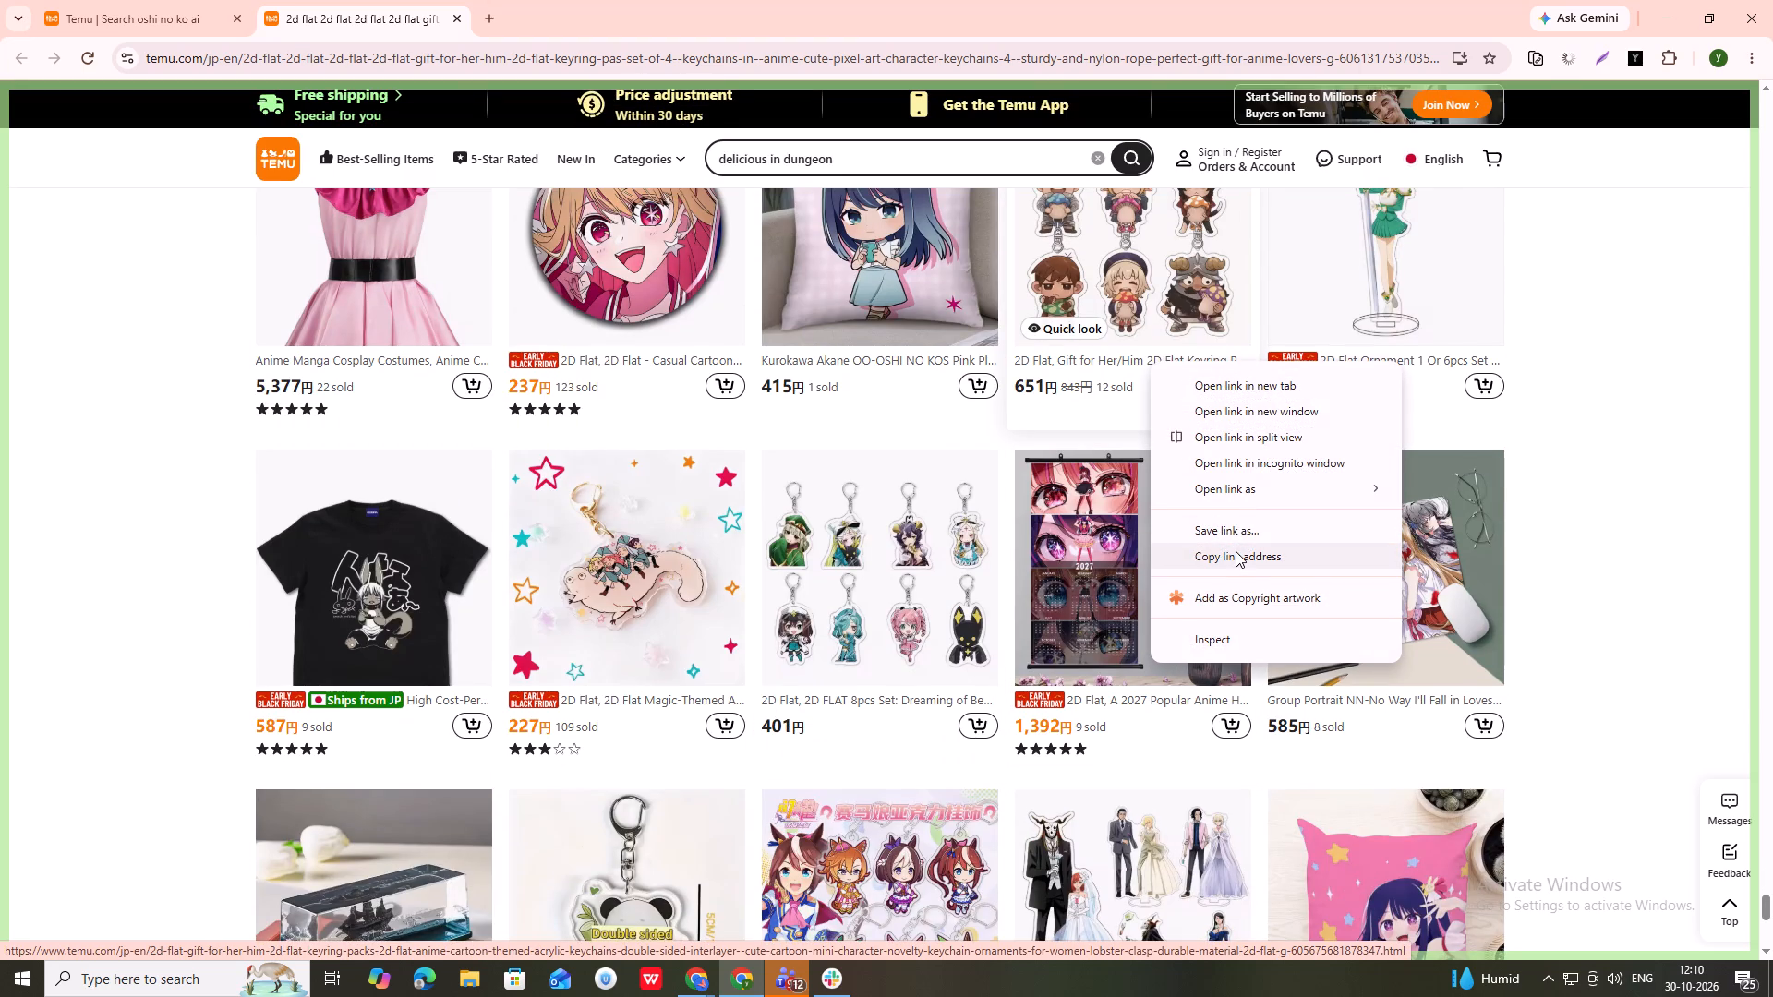
pyautogui.click(1236, 551)
pyautogui.scroll(-4, 1081, 646)
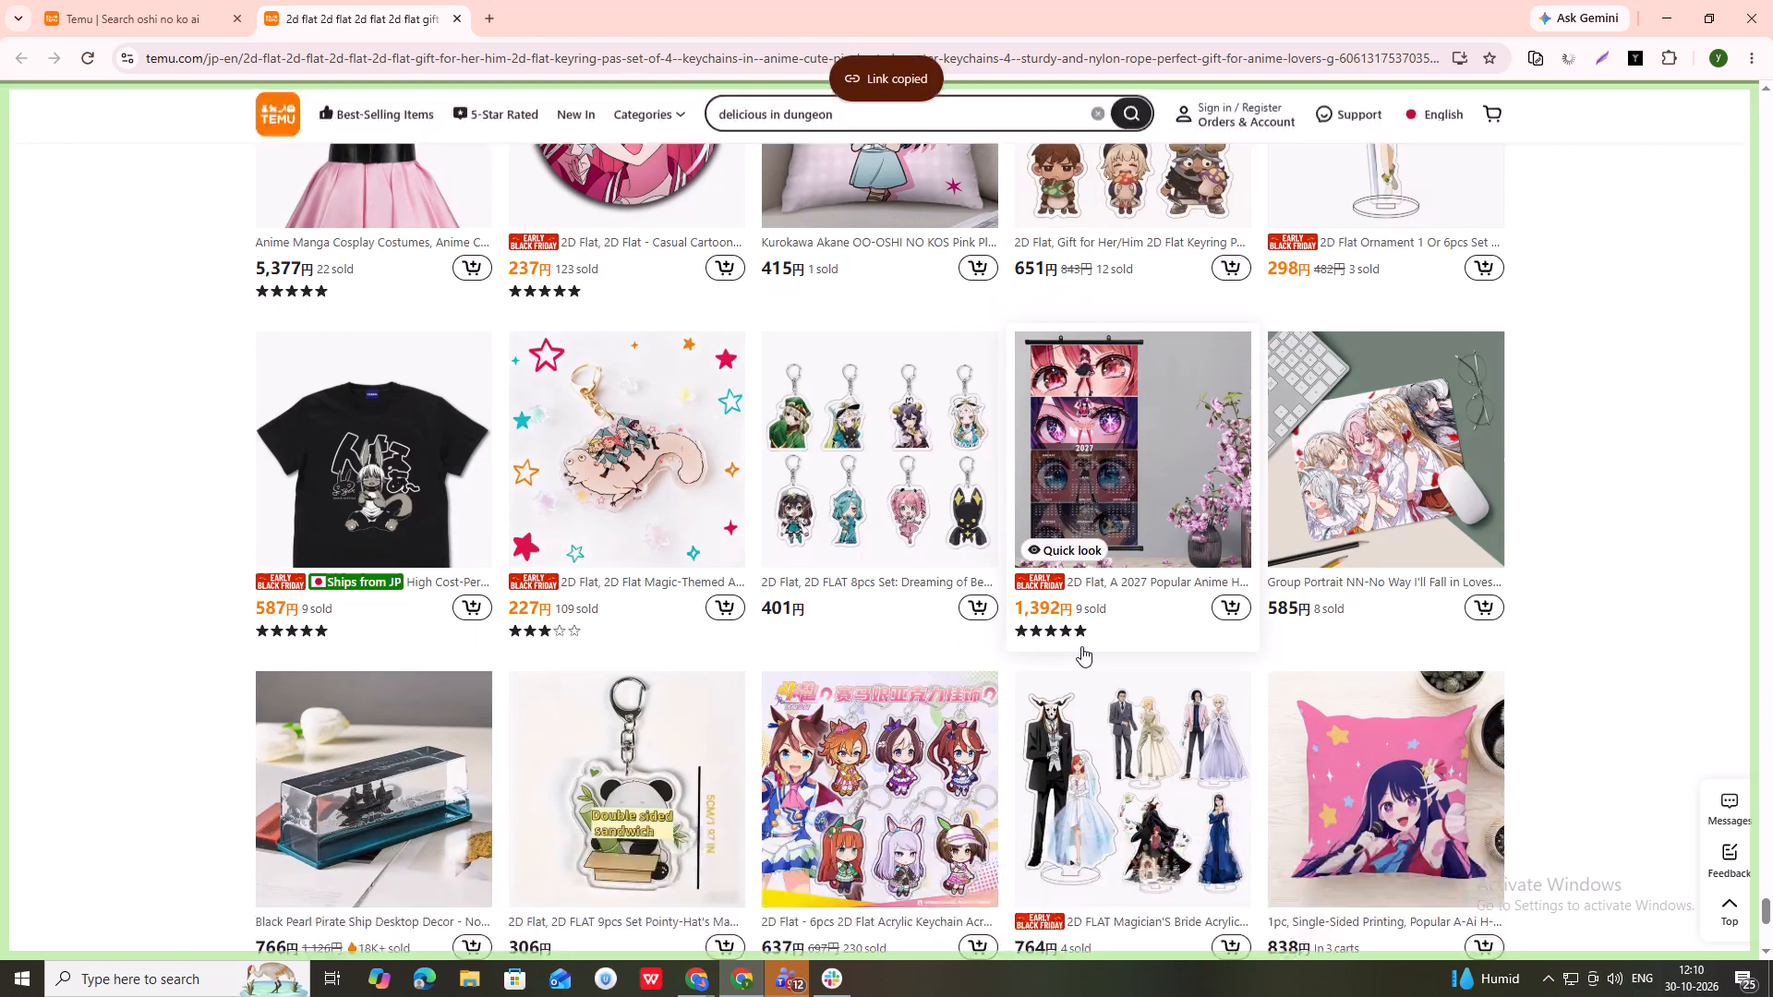
pyautogui.click(894, 775)
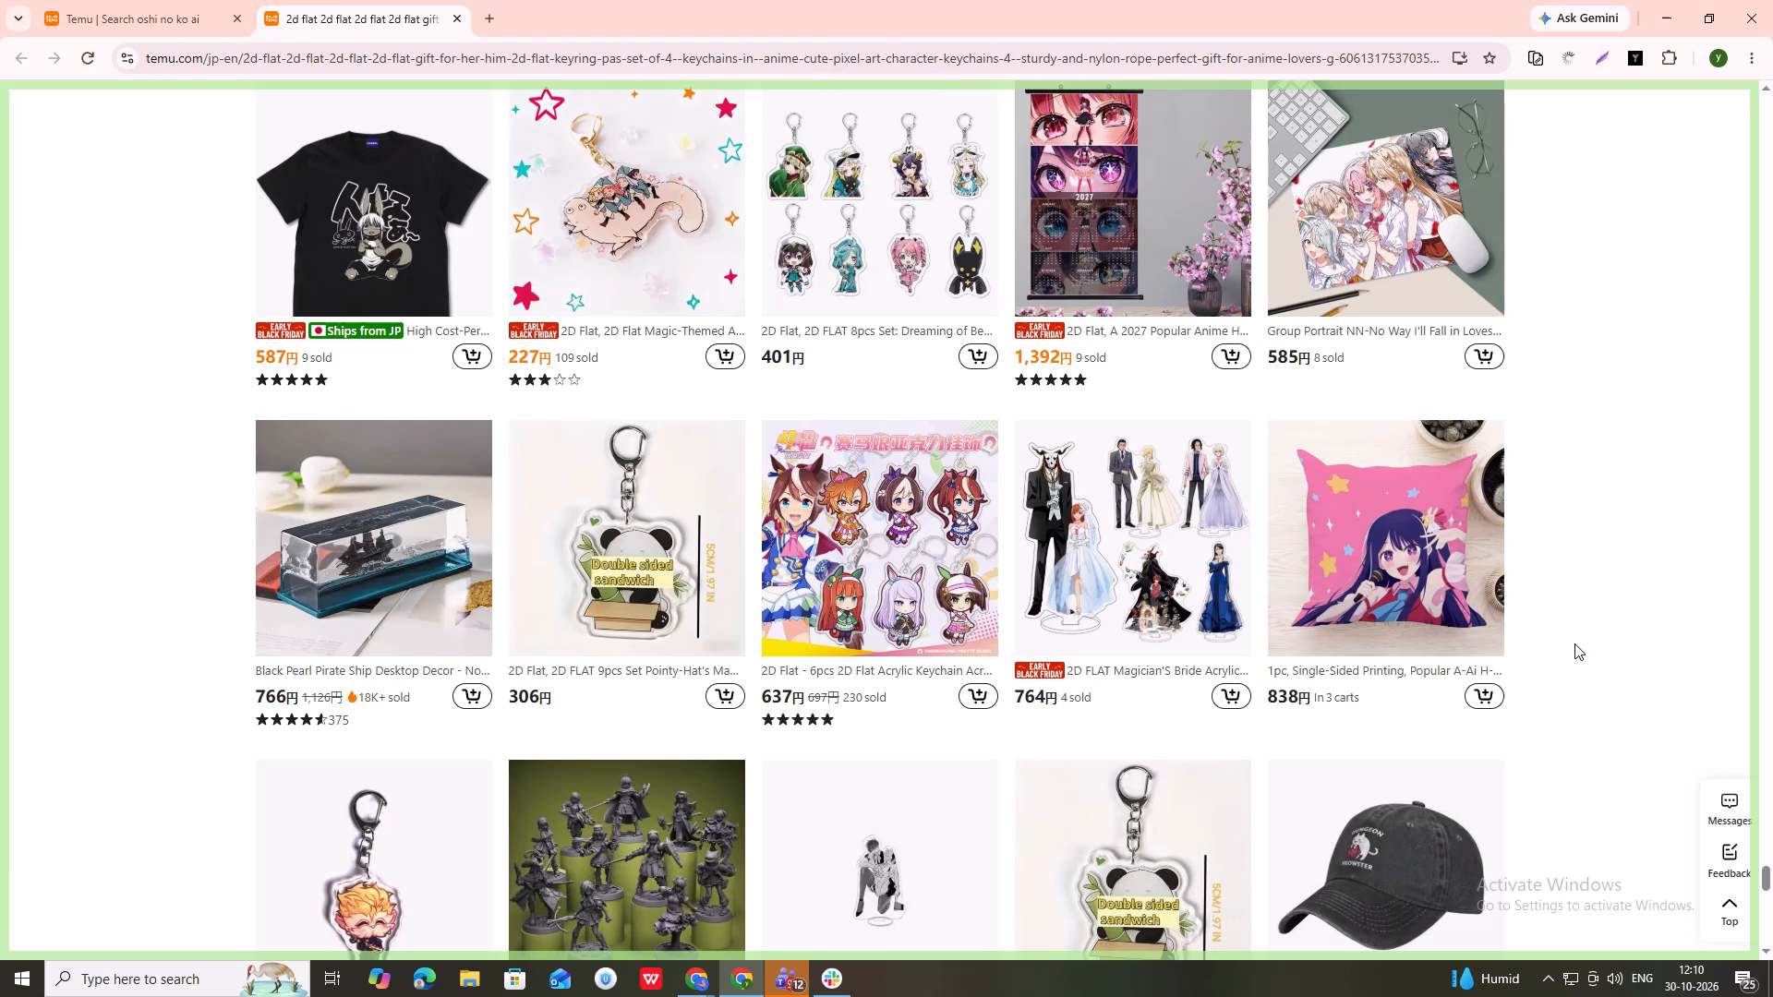
pyautogui.hotkey('alt', 'Tab')
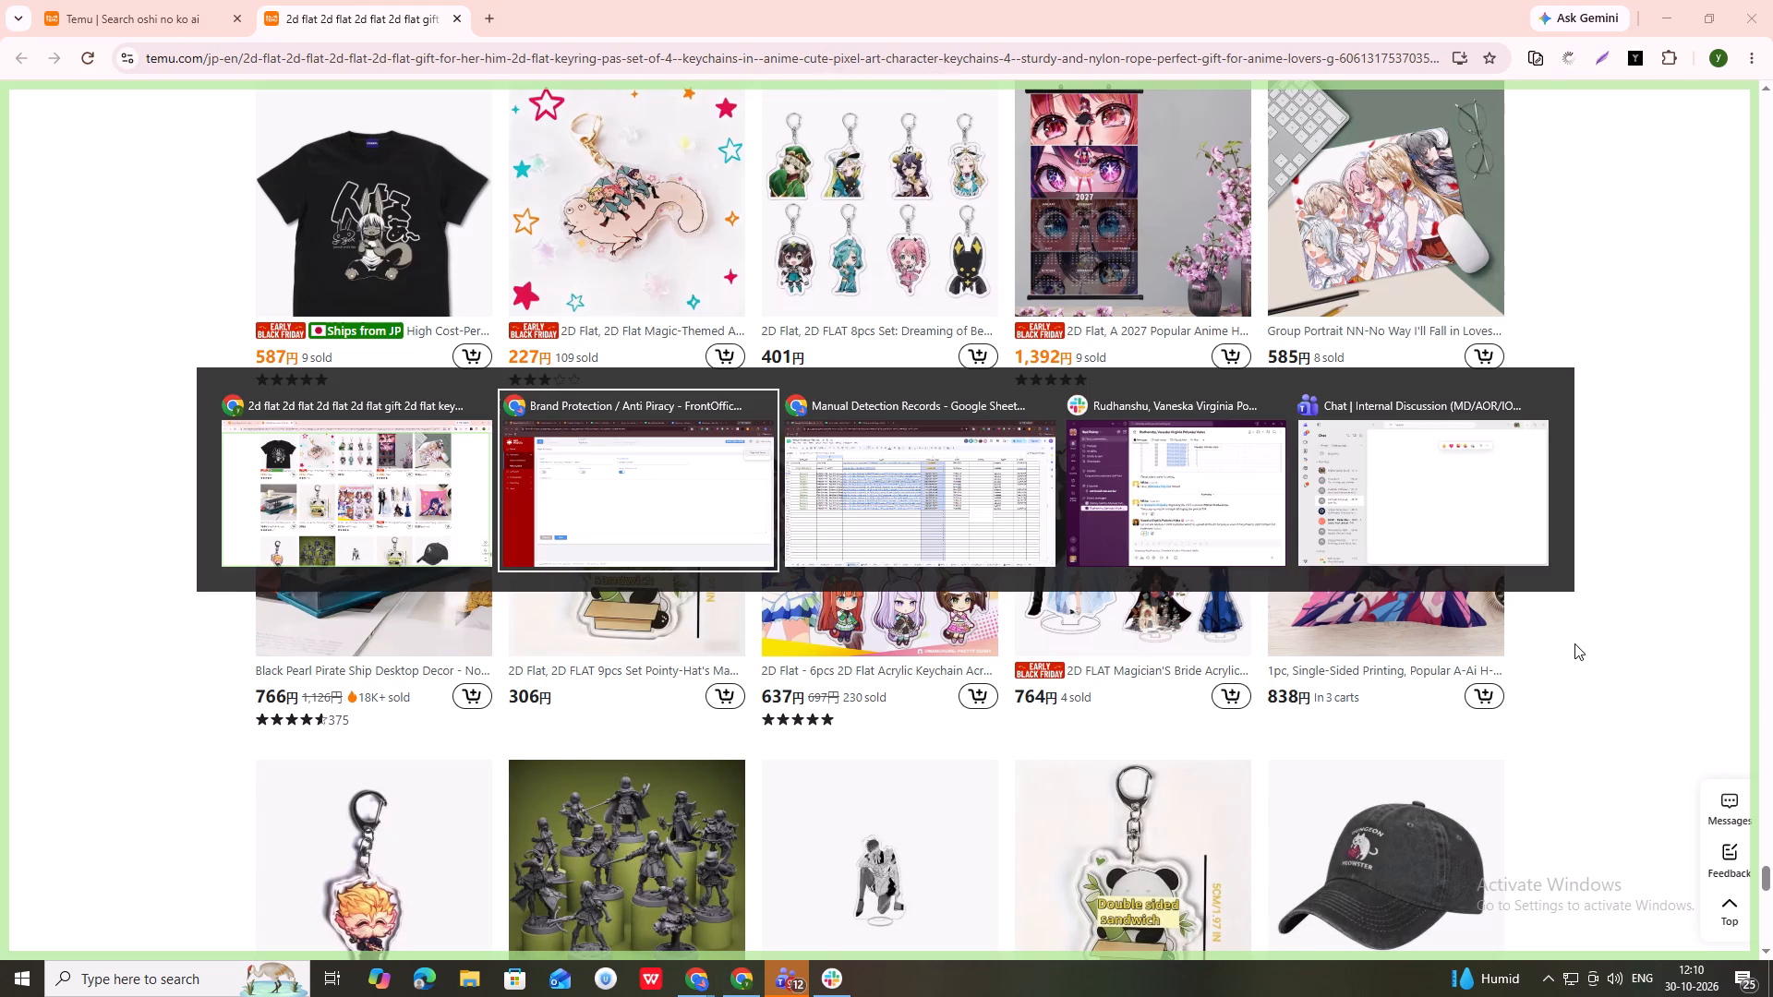
pyautogui.hotkey('alt', 'Tab')
pyautogui.hotkey('ctrl', 'Down')
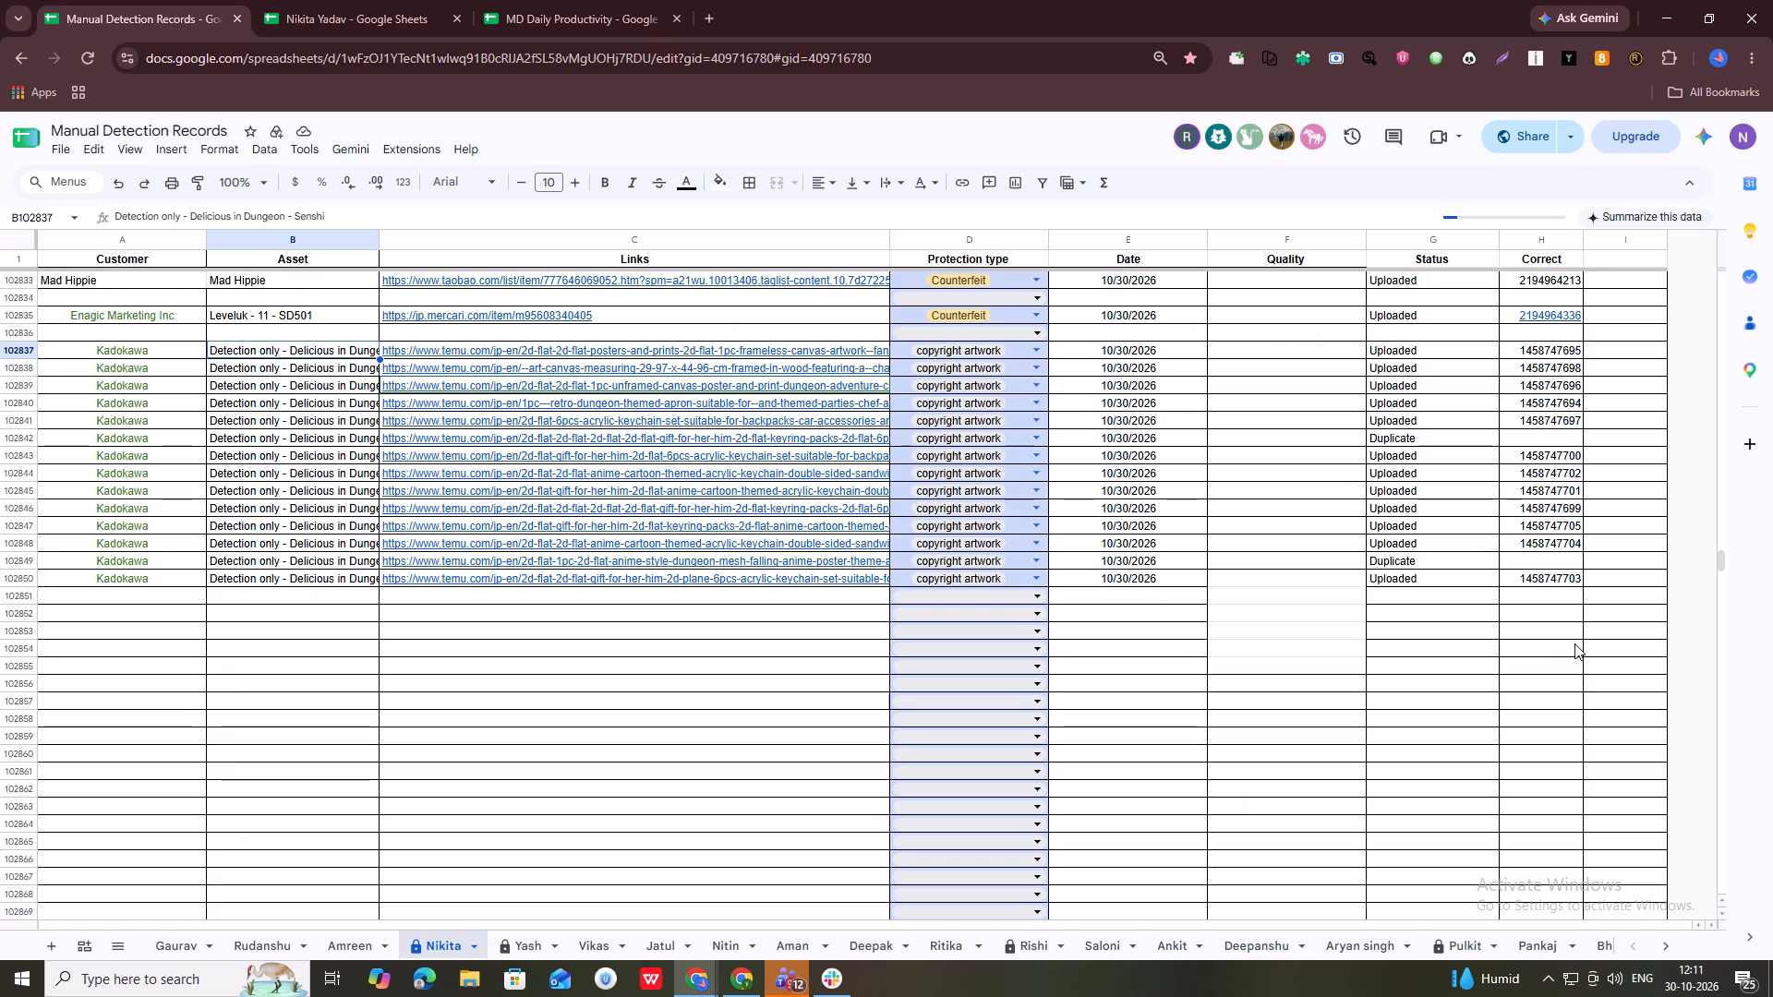
pyautogui.press('Right')
pyautogui.press('Down')
pyautogui.hotkey('ctrl', 'v')
pyautogui.press('Down')
pyautogui.hotkey('alt', 'Tab')
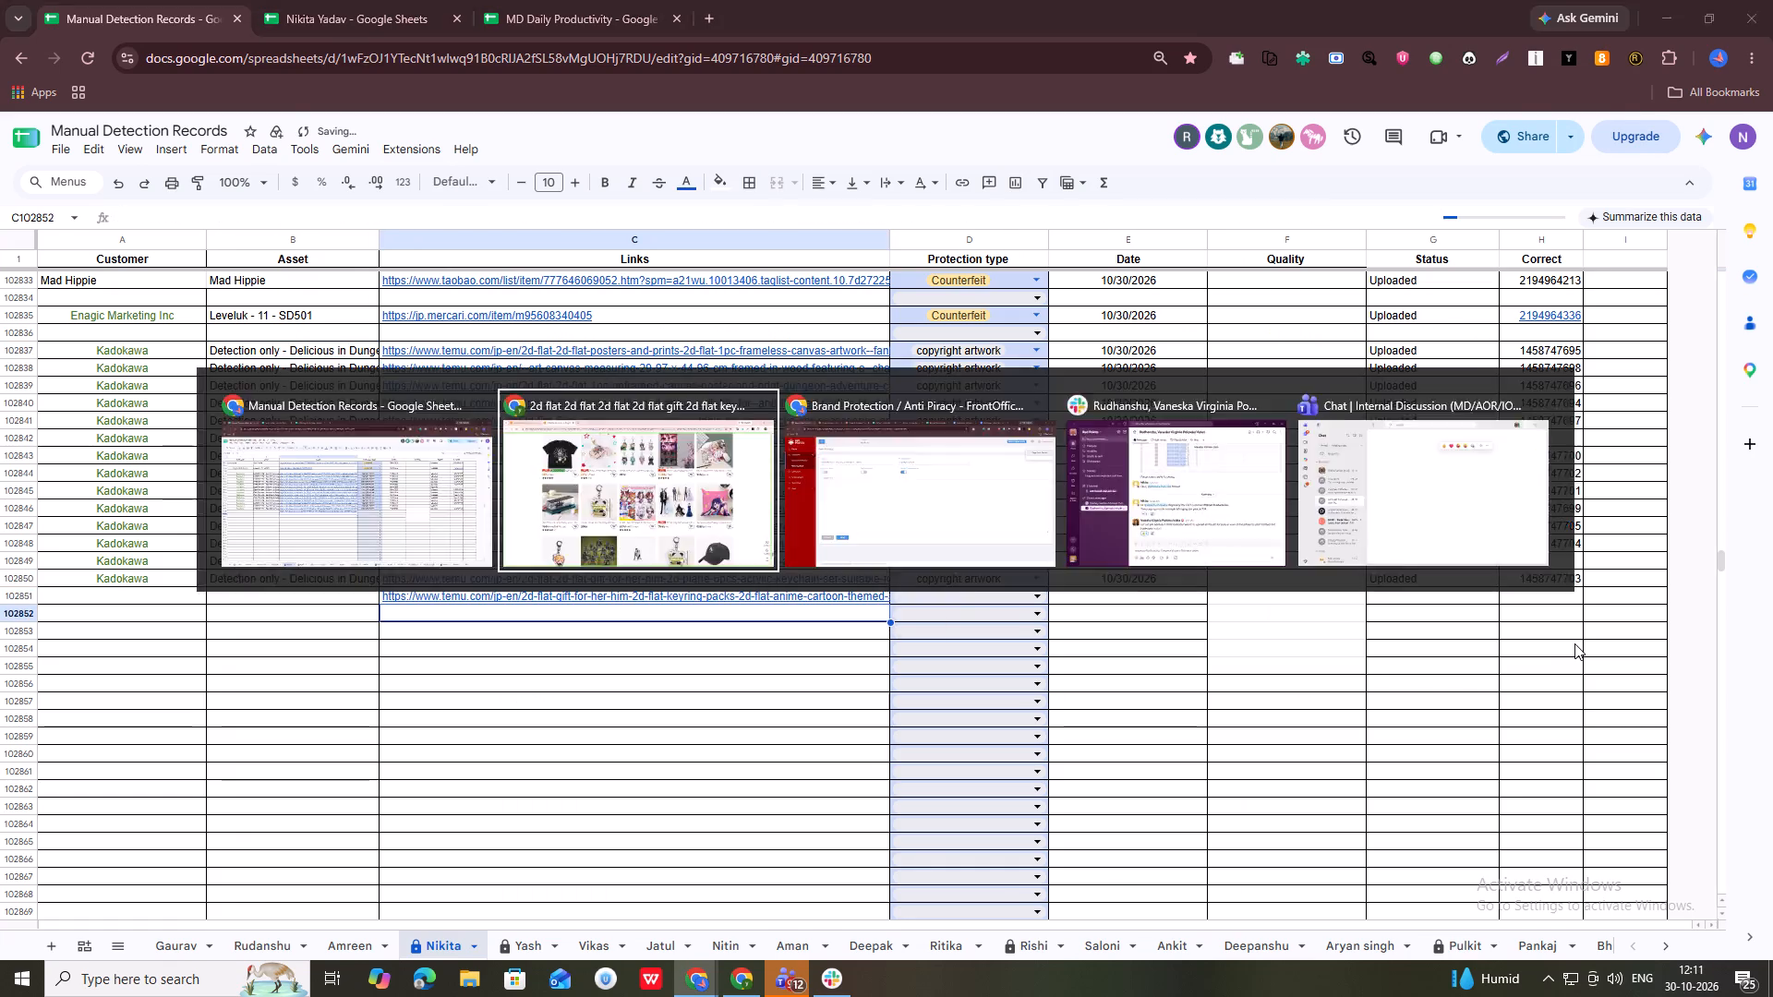
# Examine the newly loaded Temu listings and one further batch for Delicious in Dungeon keychains, posters, shirts and figures.
pyautogui.press('Down')
pyautogui.press('Down')
pyautogui.press('Down')
pyautogui.press('Down')
pyautogui.press('Down')
pyautogui.press('Down')
pyautogui.press('Down')
pyautogui.press('Down')
pyautogui.press('Down')
pyautogui.press('Down')
pyautogui.press('Down')
pyautogui.press('Down')
pyautogui.press('Down')
pyautogui.press('Down')
pyautogui.press('Down')
pyautogui.press('Down')
pyautogui.press('Down')
pyautogui.press('Down')
pyautogui.press('Down')
pyautogui.press('Down')
pyautogui.press('Down')
pyautogui.press('Down')
pyautogui.press('Down')
pyautogui.press('Down')
pyautogui.press('Down')
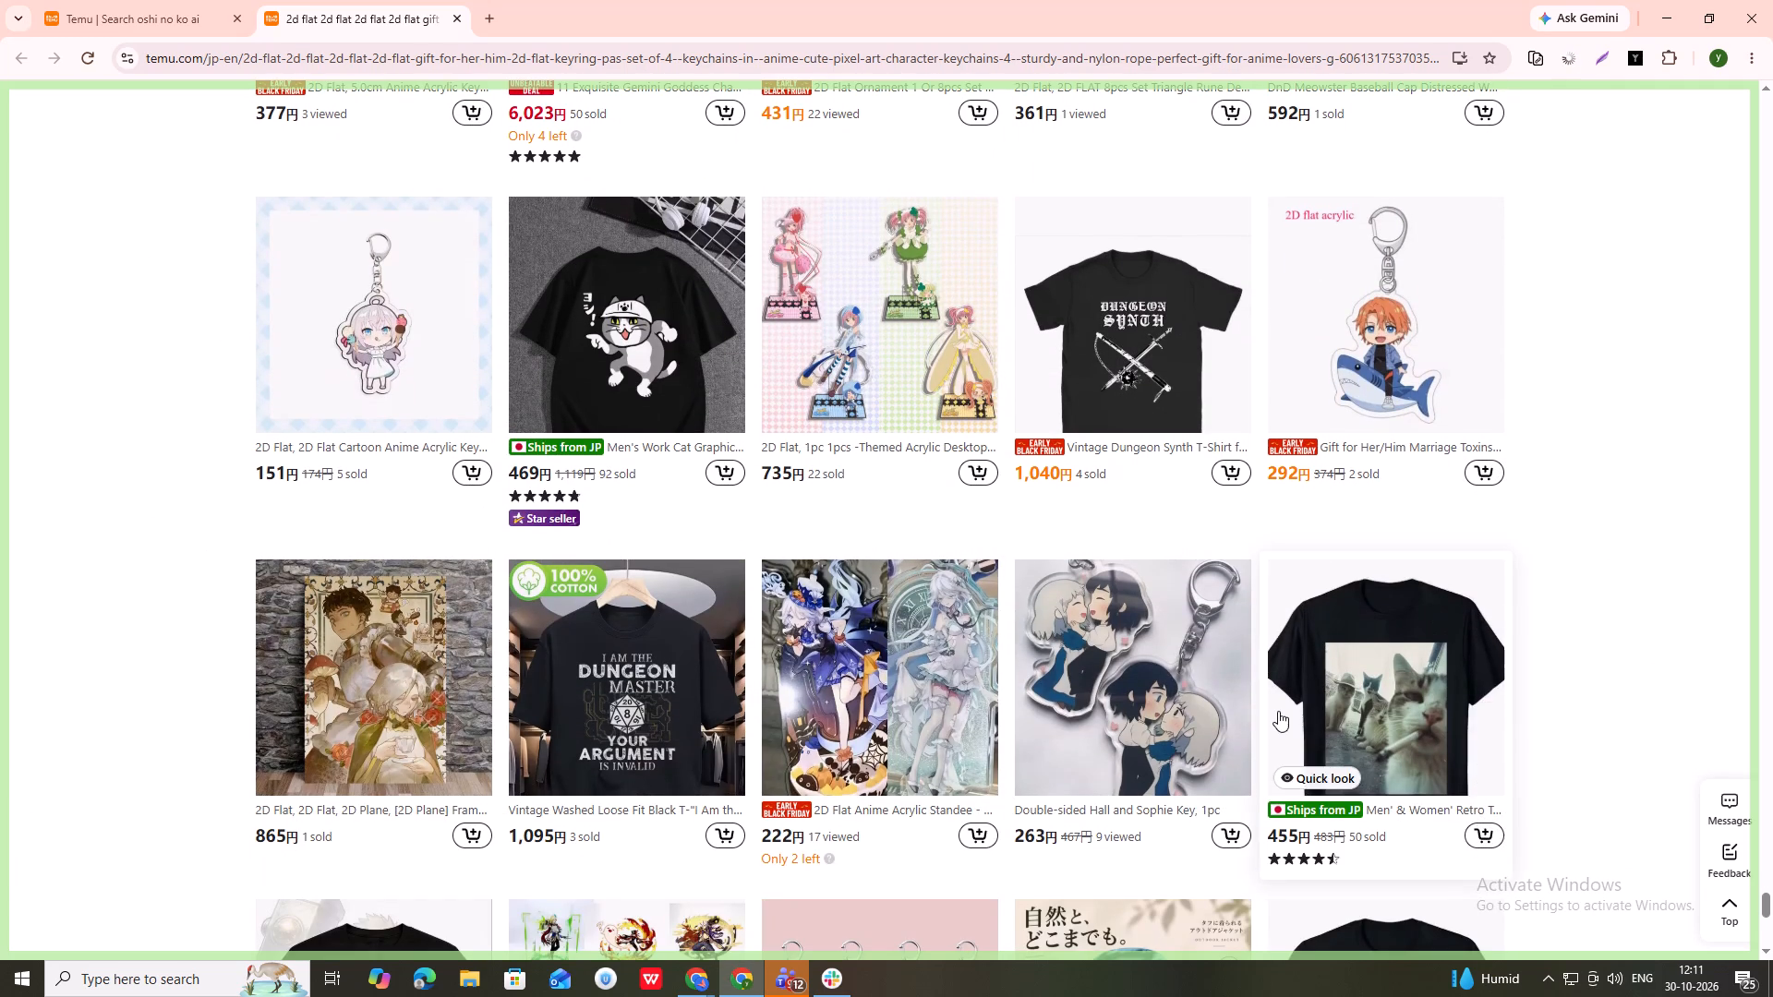
pyautogui.scroll(-6, 1026, 791)
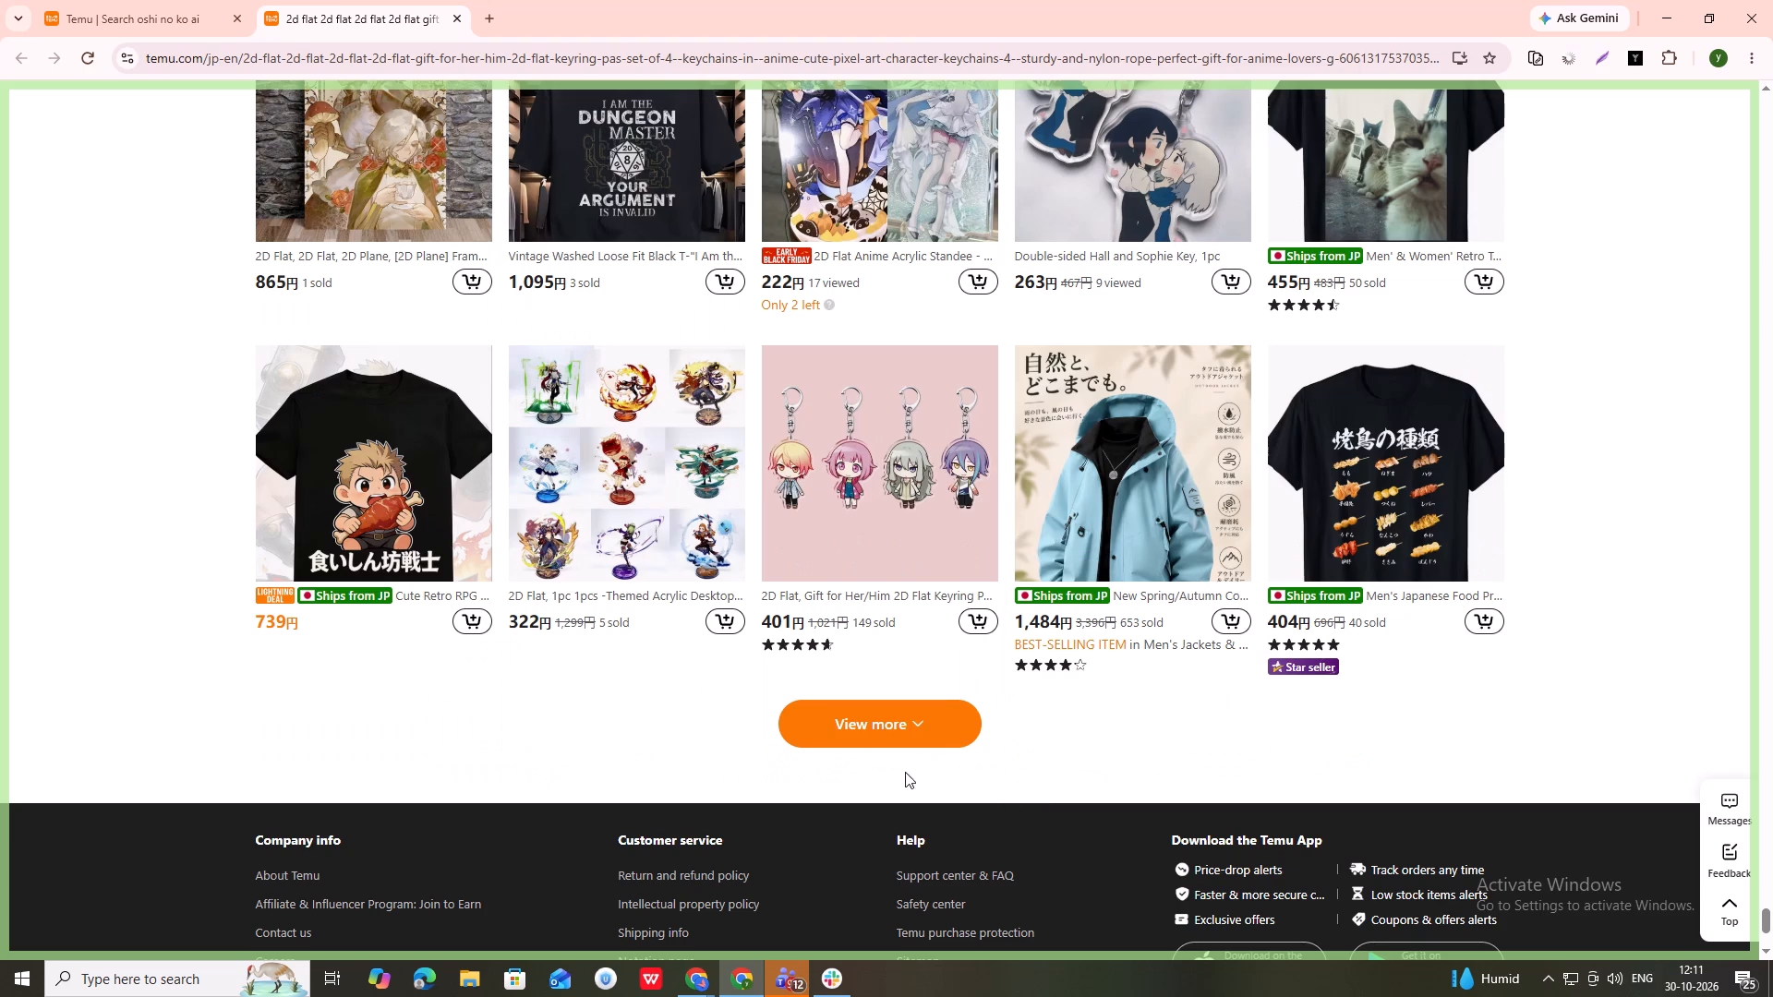
pyautogui.click(888, 717)
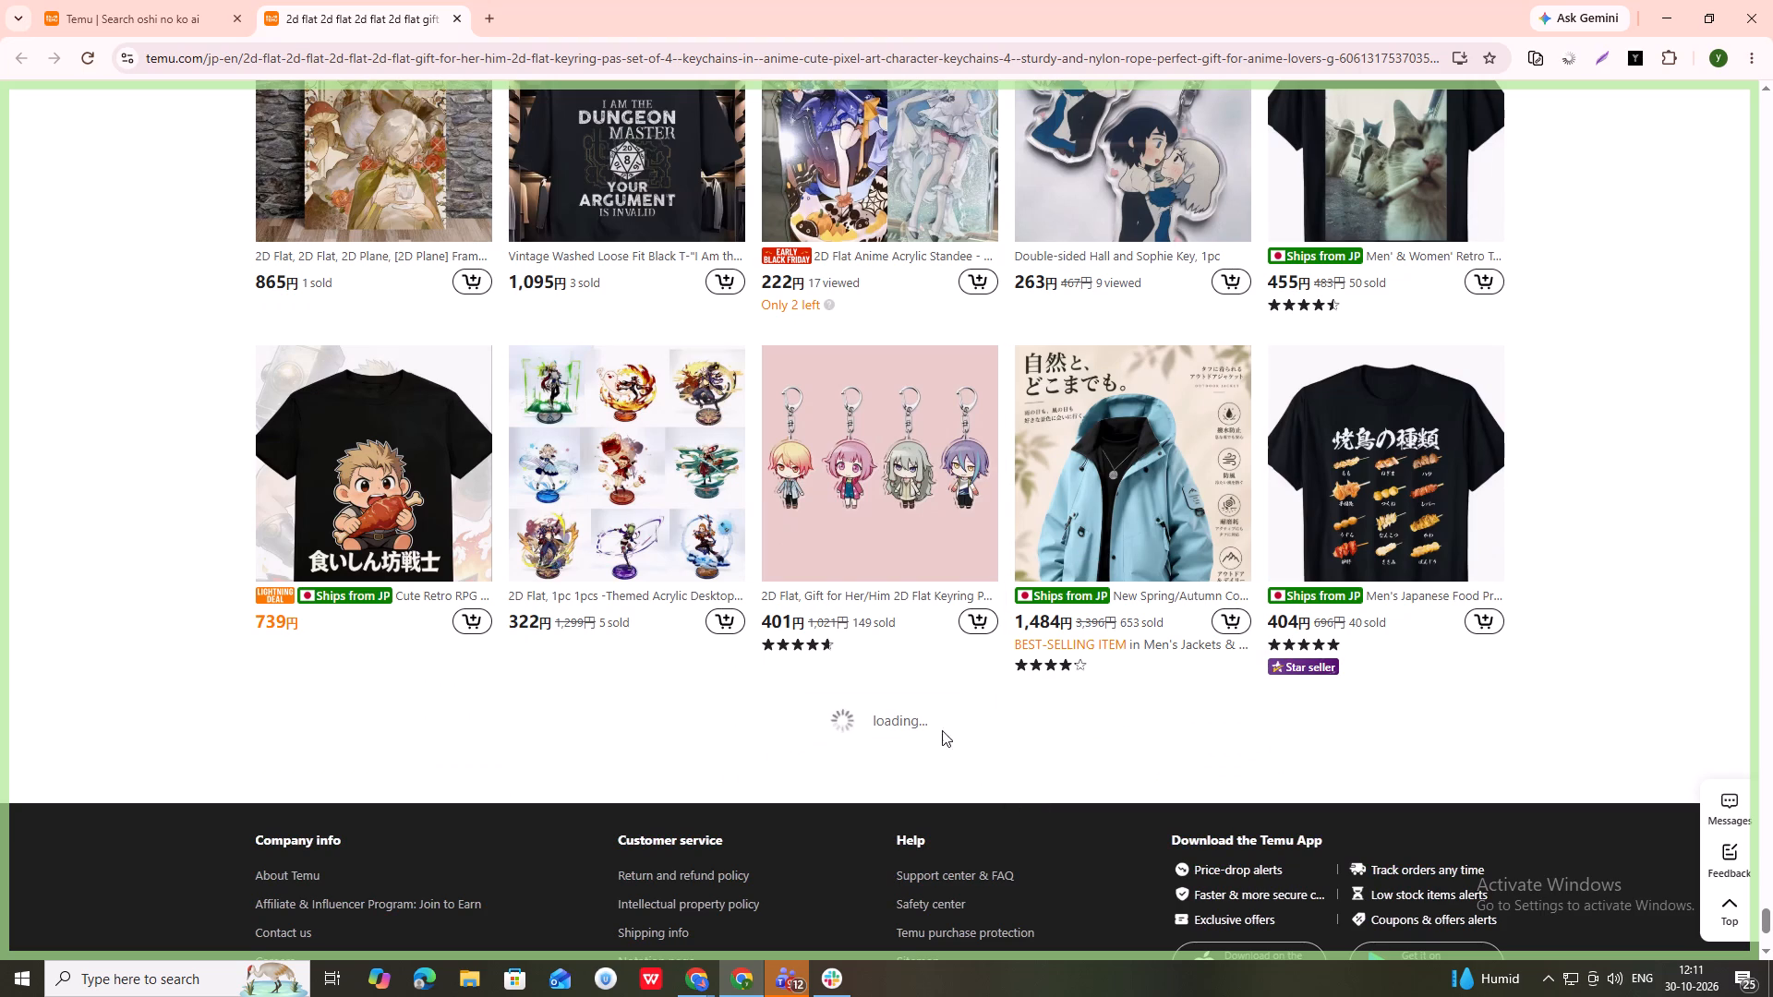
pyautogui.scroll(-5, 1096, 627)
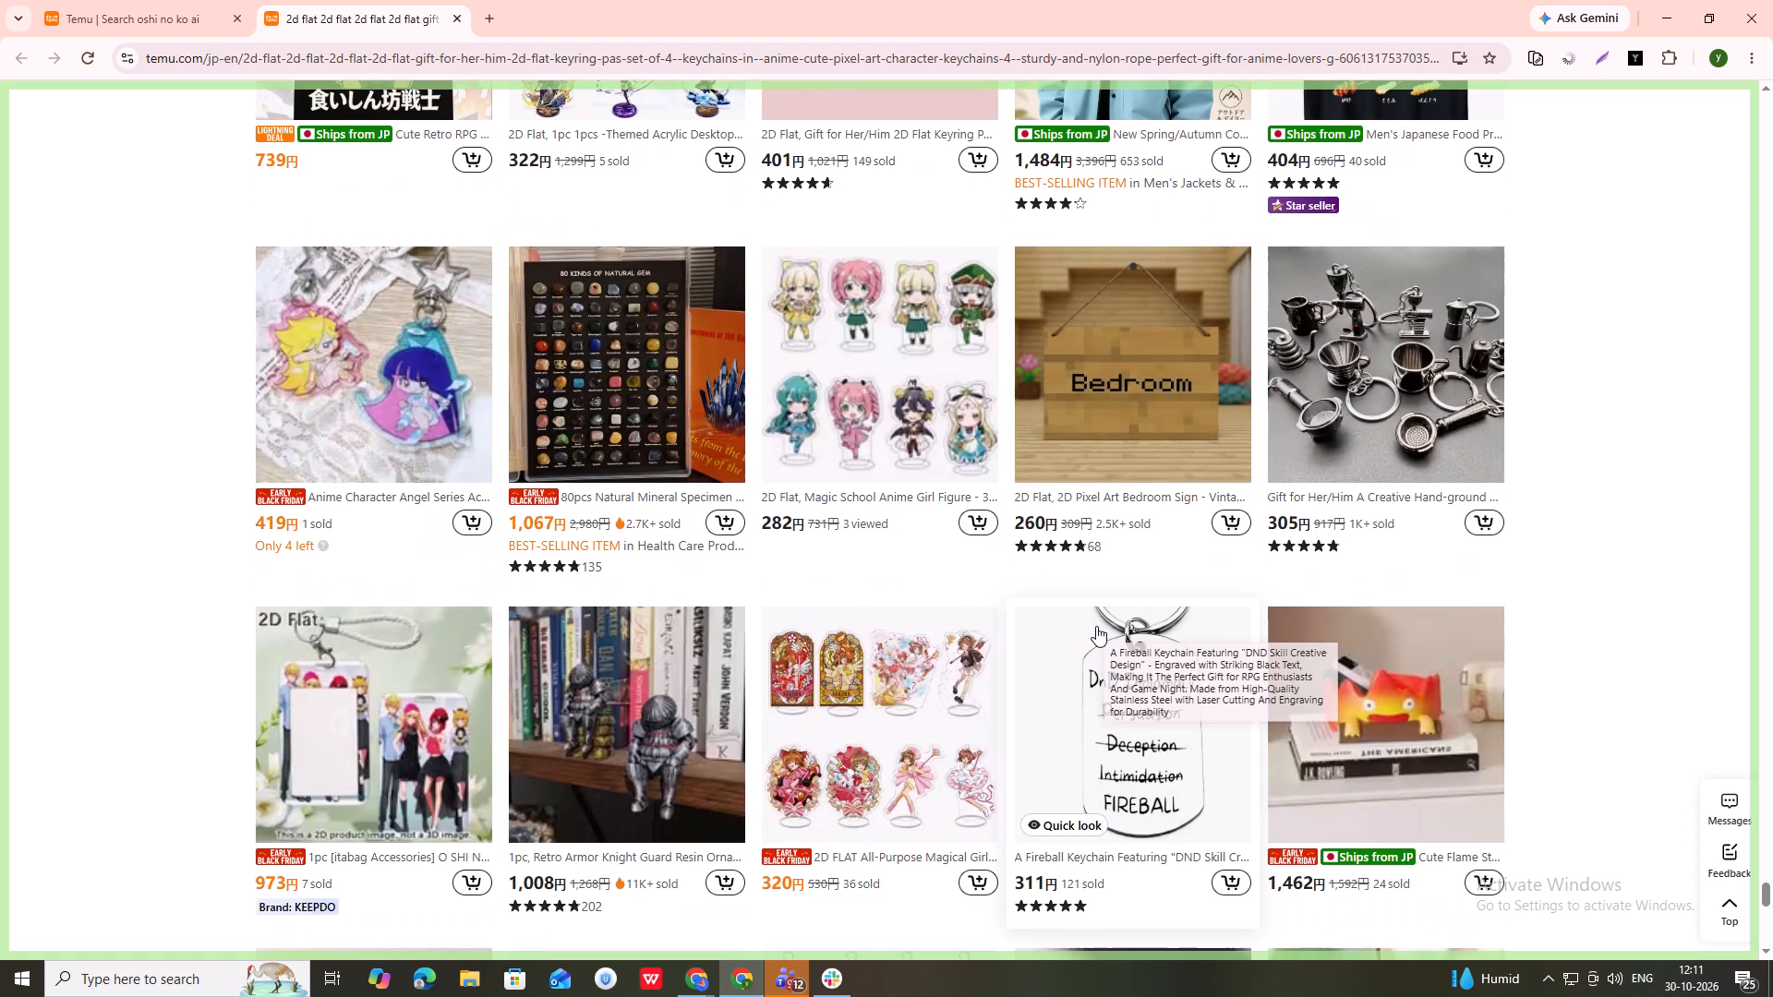
pyautogui.scroll(-6, 1102, 622)
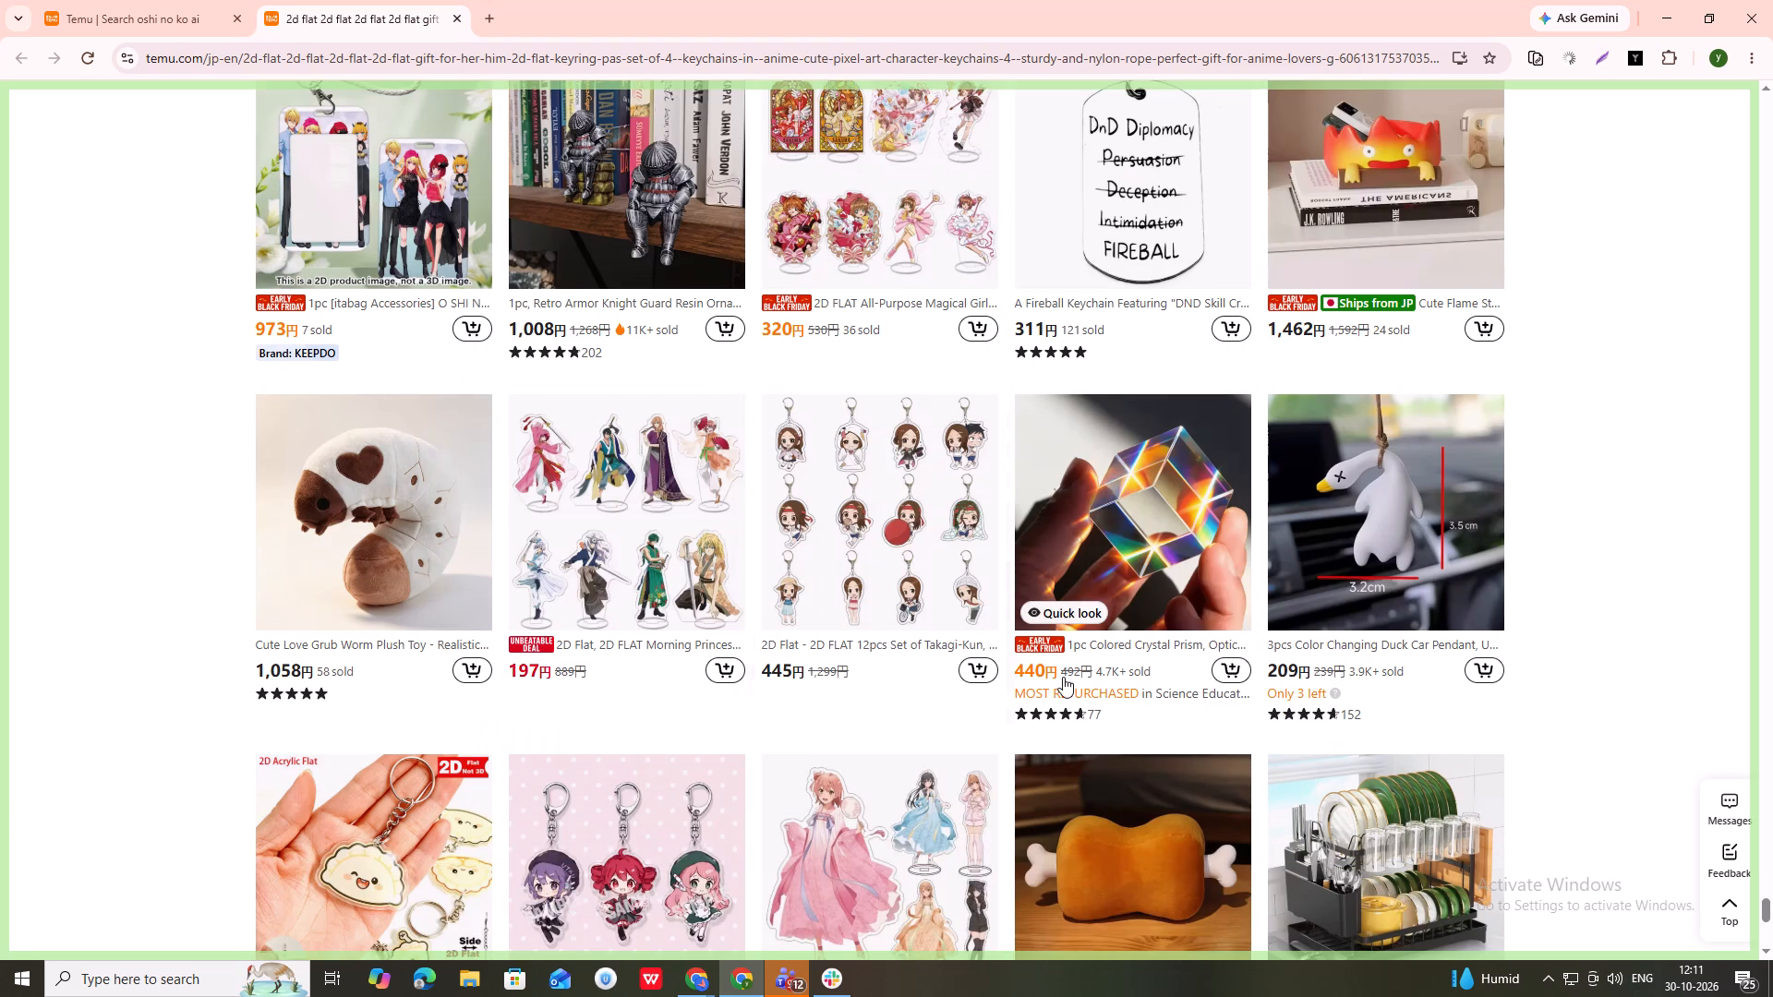
pyautogui.scroll(-5, 1081, 655)
# Load two additional batches of Temu listings and inspect product images and titles for Delicious in Dungeon artwork.
pyautogui.click(857, 703)
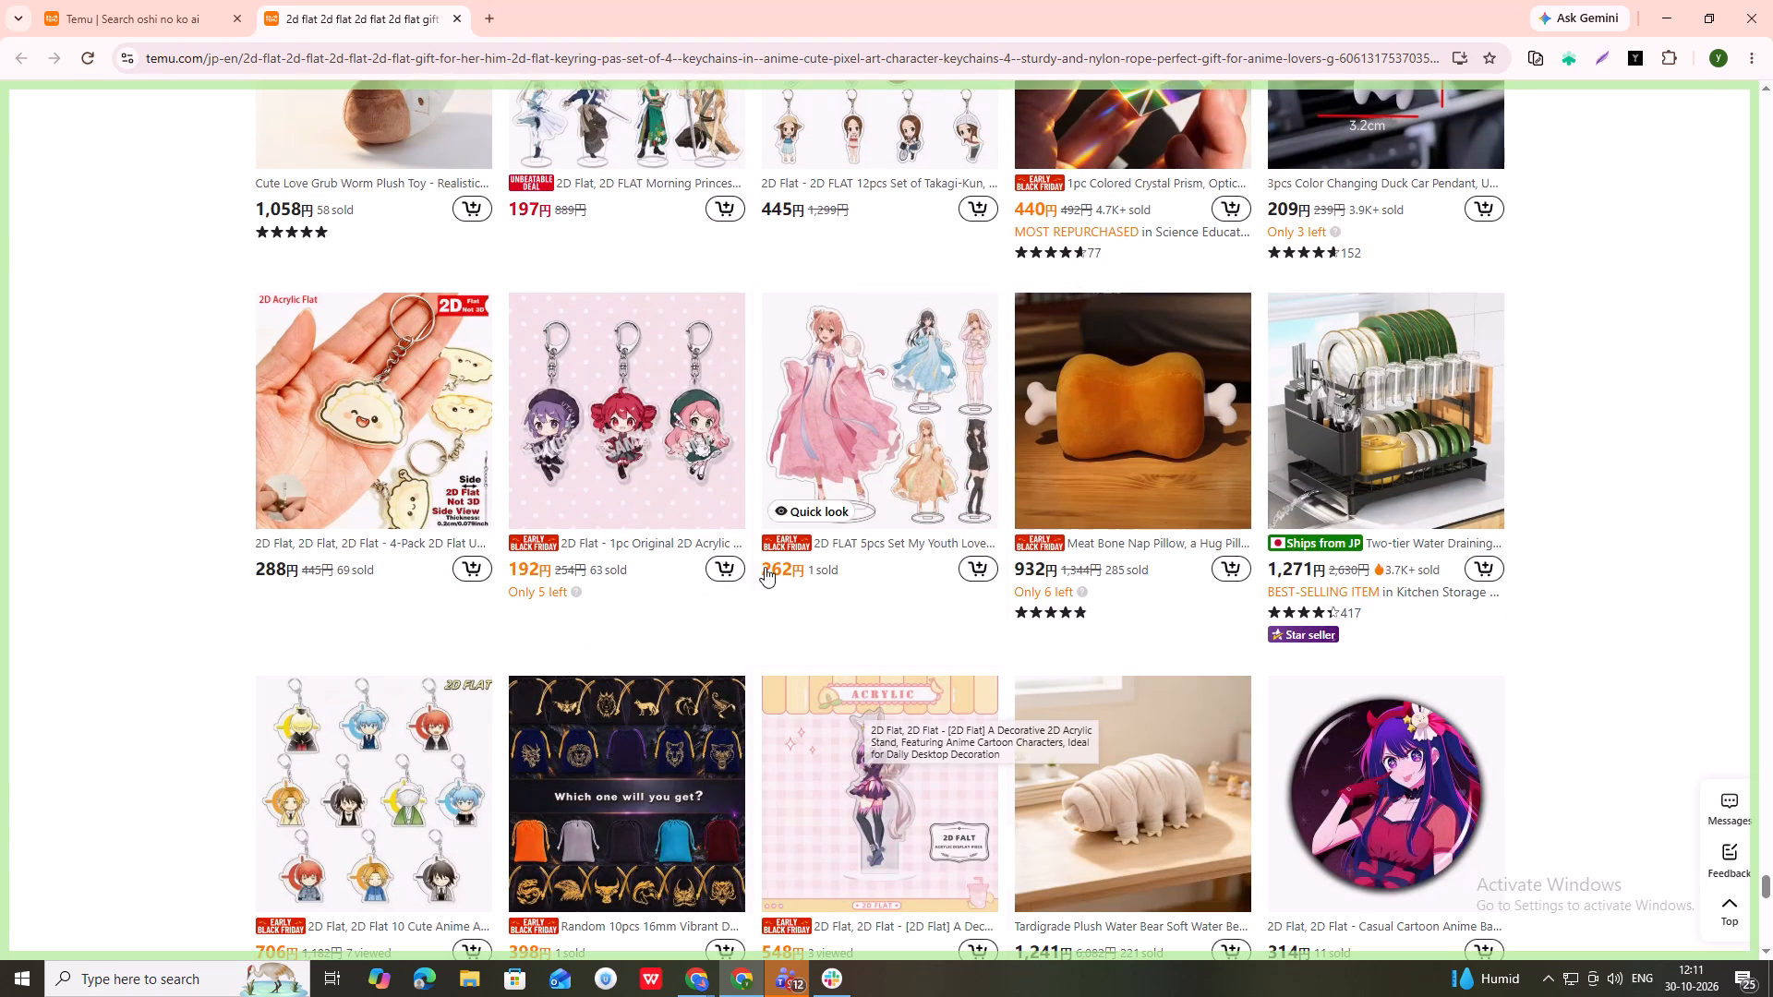
pyautogui.scroll(-5, 881, 615)
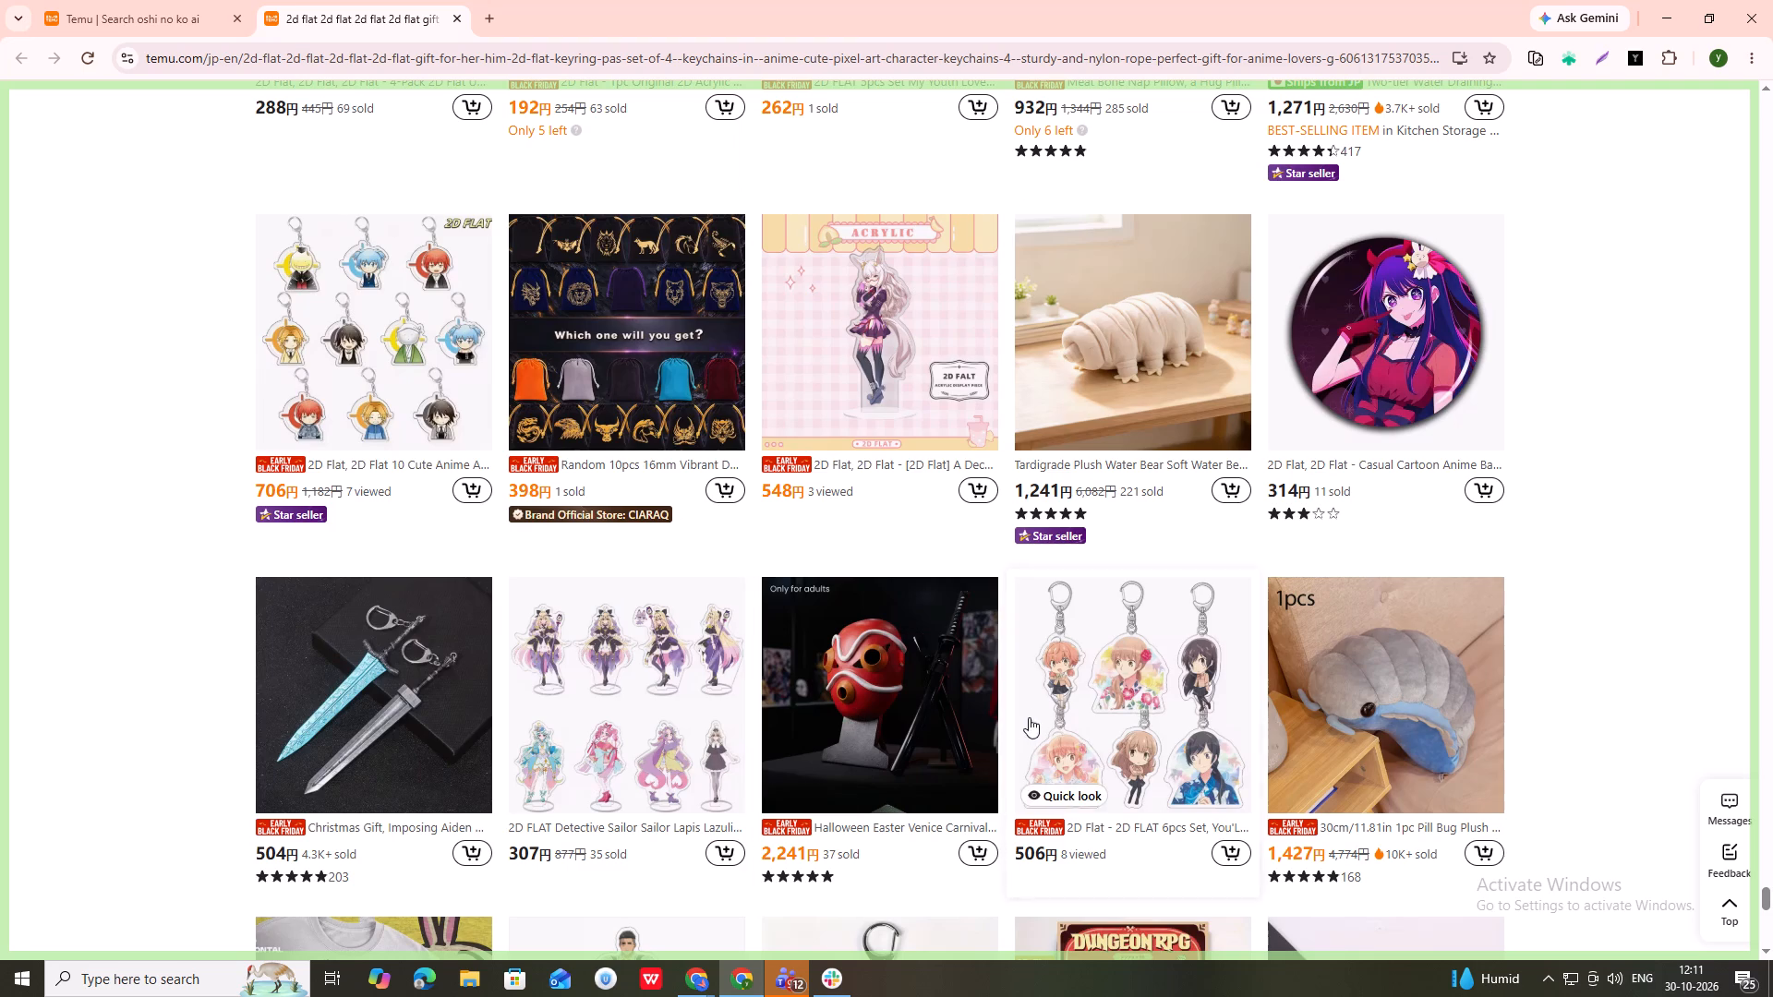
pyautogui.scroll(-6, 1039, 701)
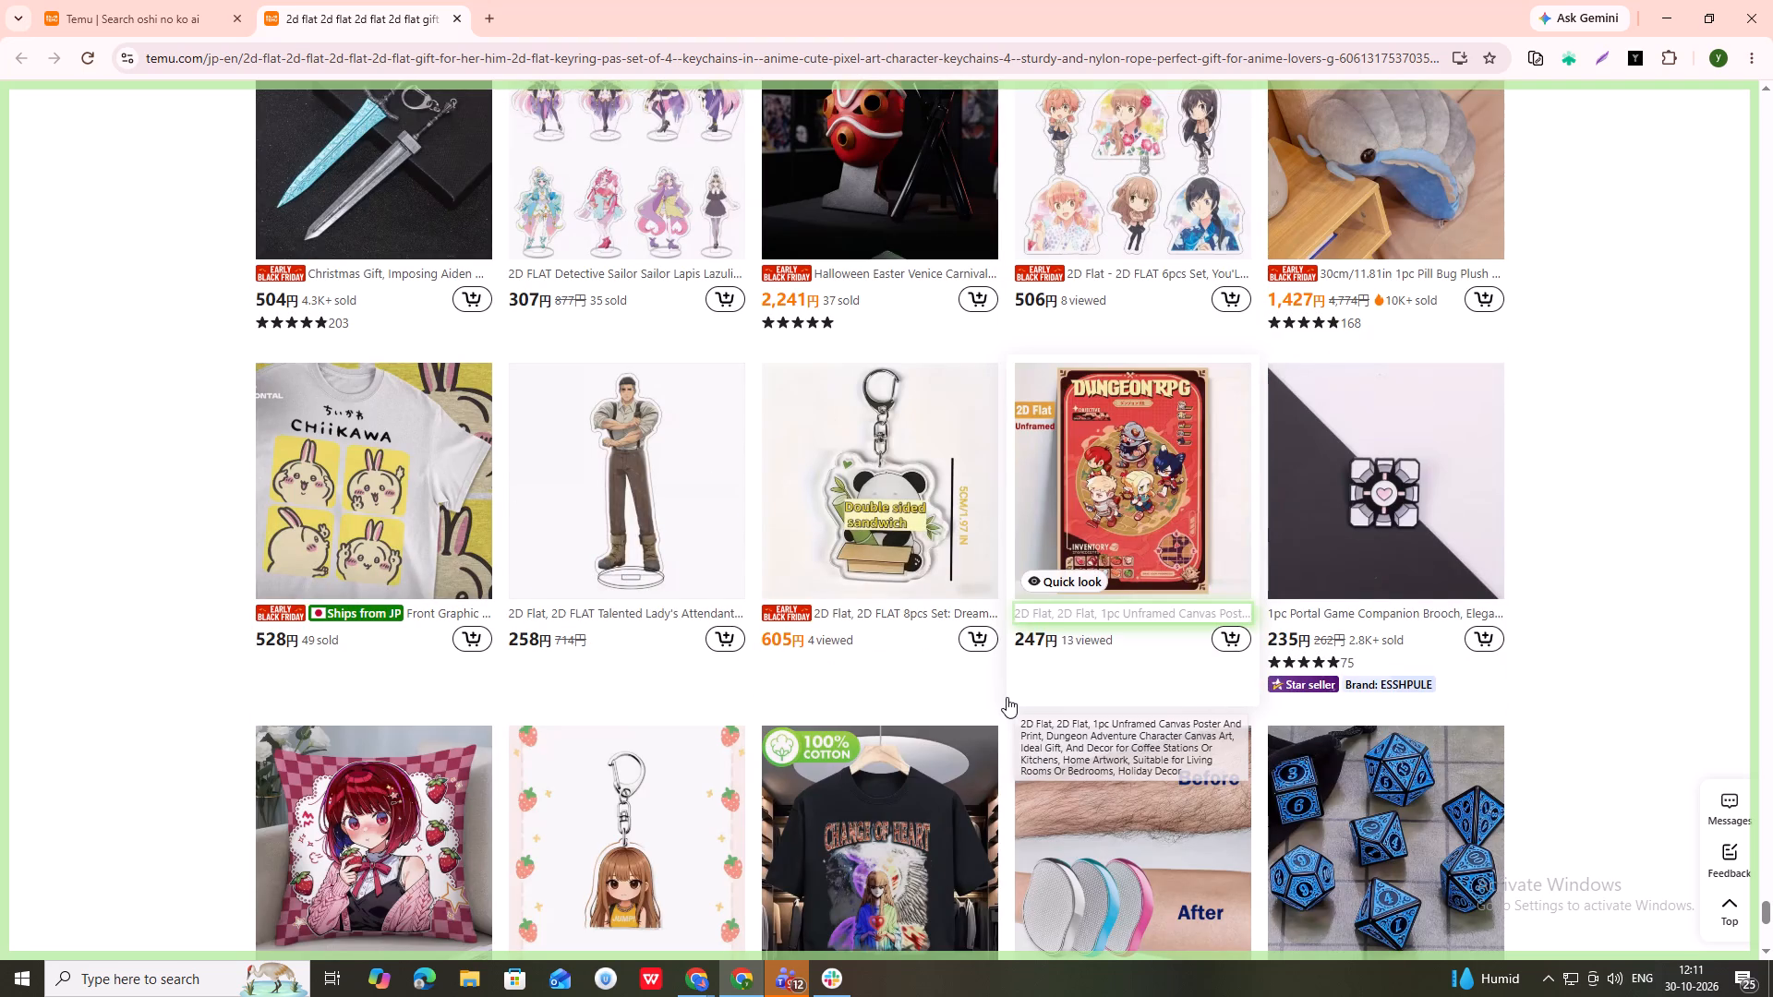
pyautogui.scroll(-6, 899, 730)
pyautogui.click(918, 542)
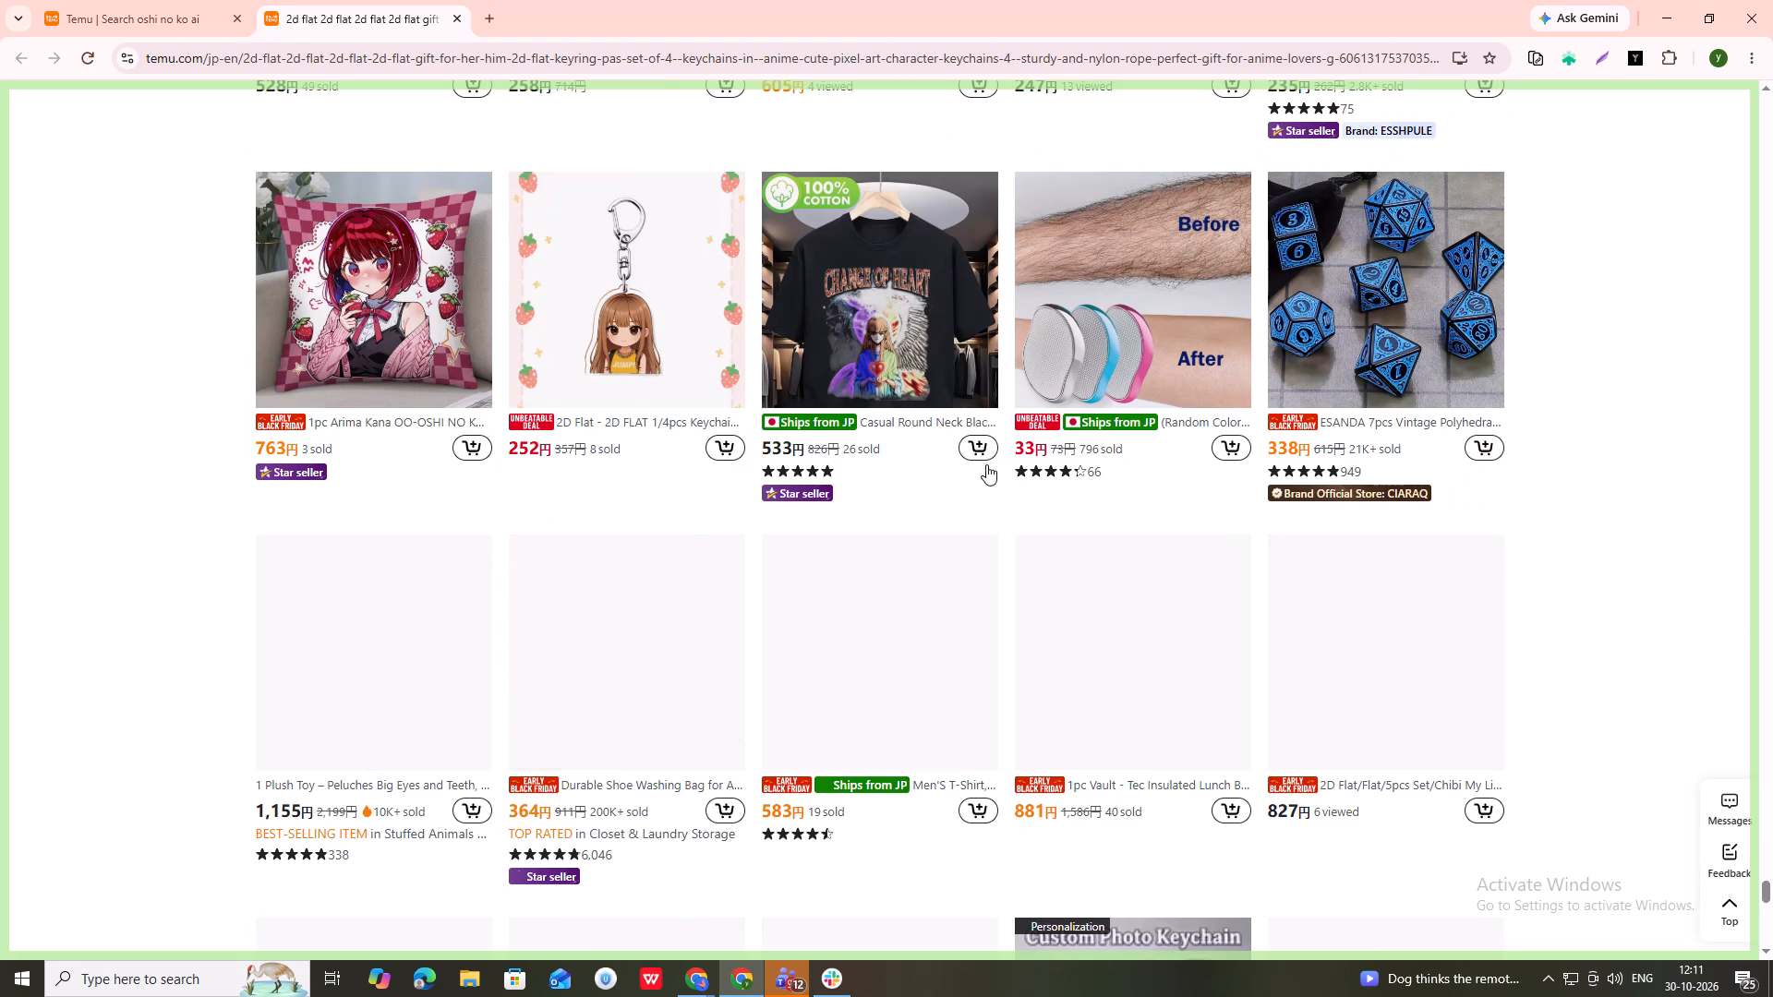
pyautogui.scroll(-5, 1192, 515)
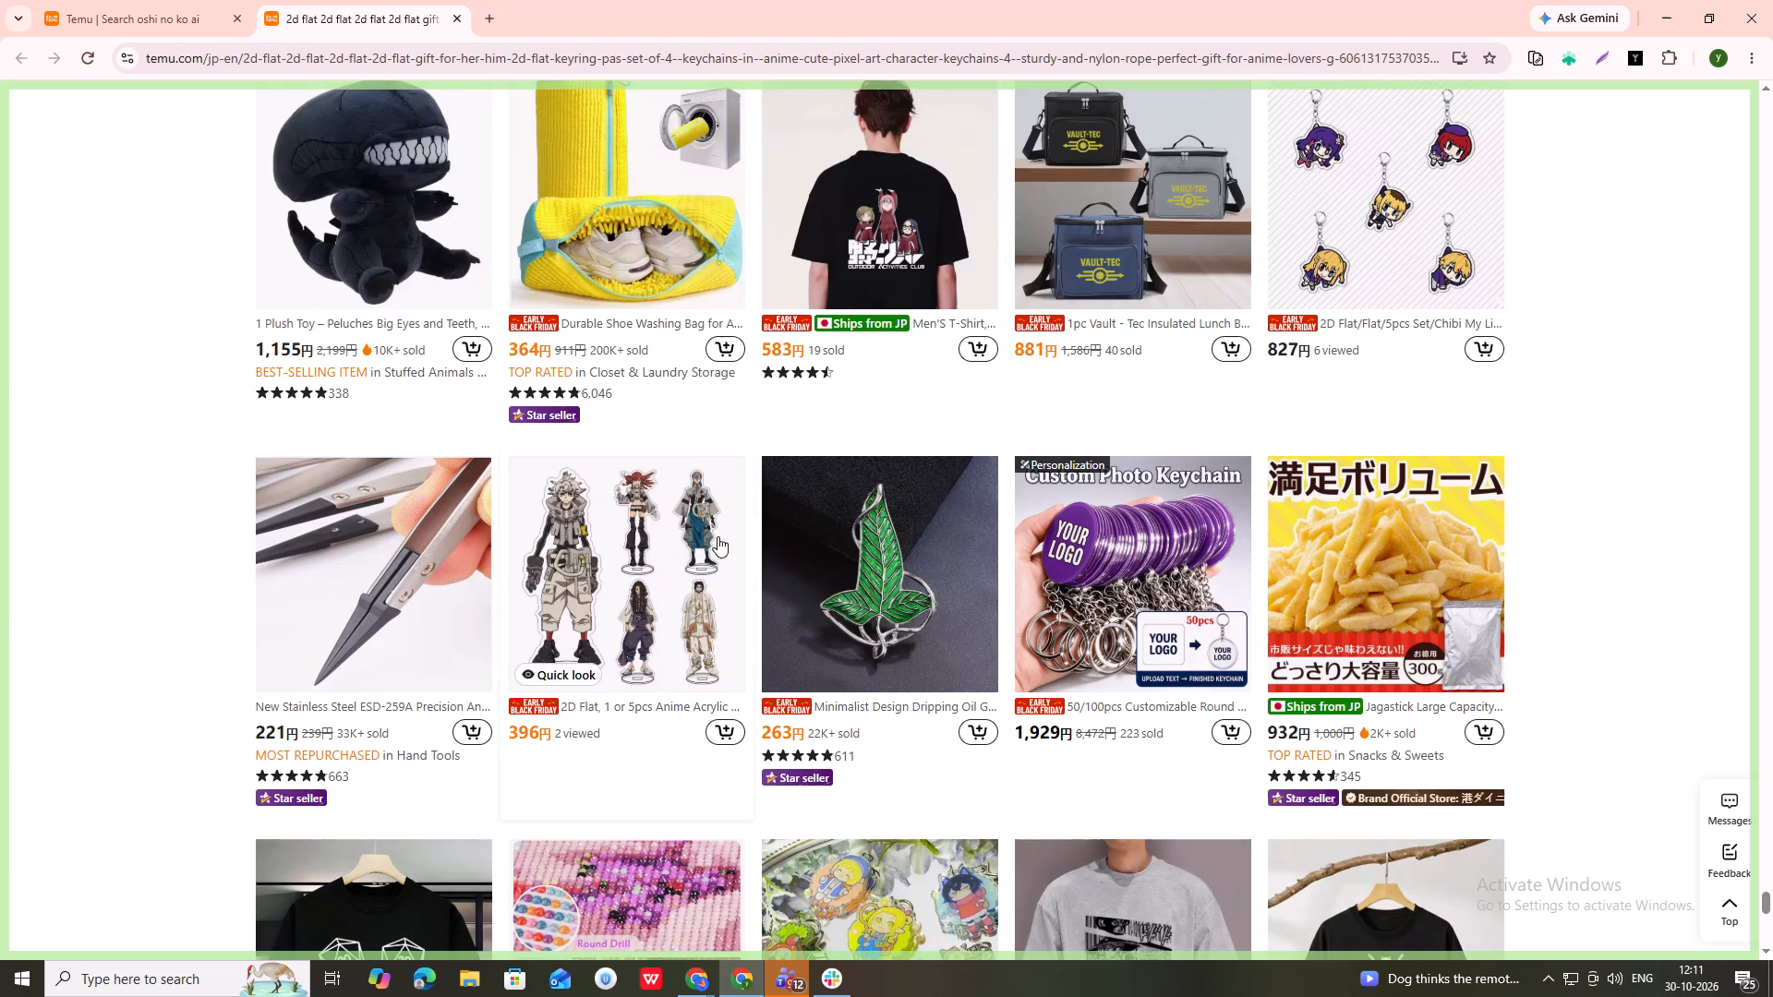
pyautogui.scroll(-7, 1039, 719)
# Load another two batches of Temu listings and scan them for Delicious in Dungeon merchandise.
pyautogui.click(897, 906)
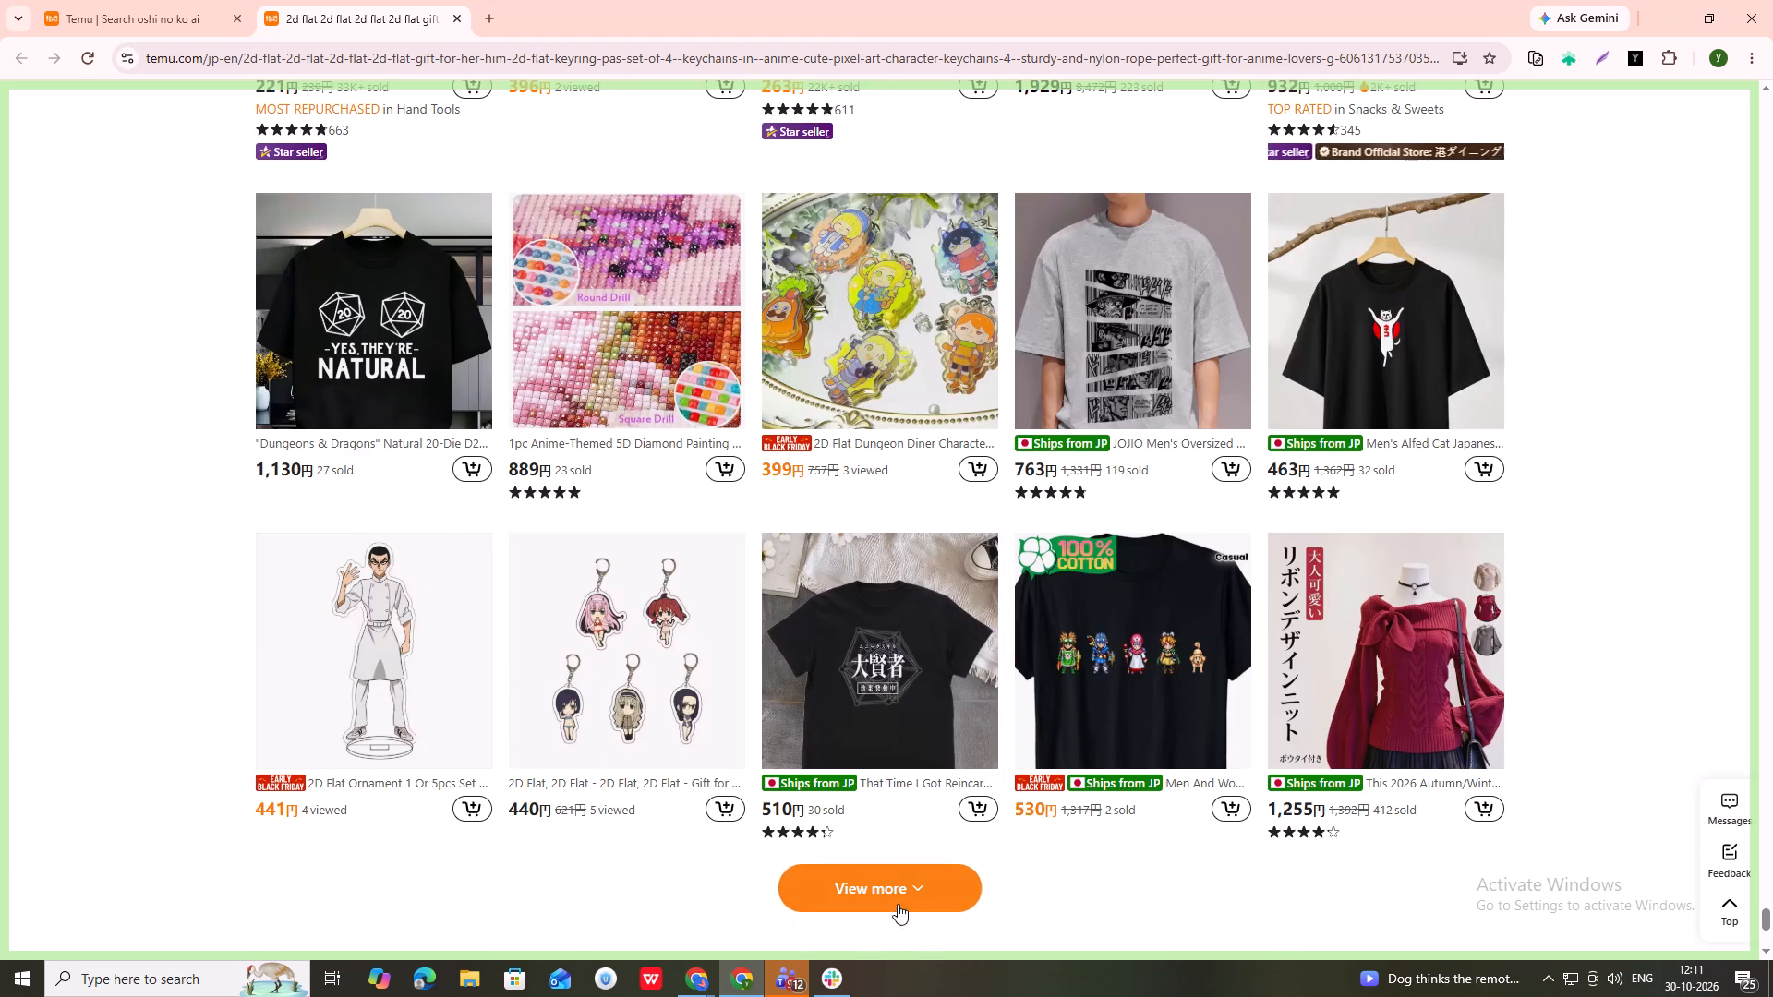
pyautogui.scroll(-5, 1229, 780)
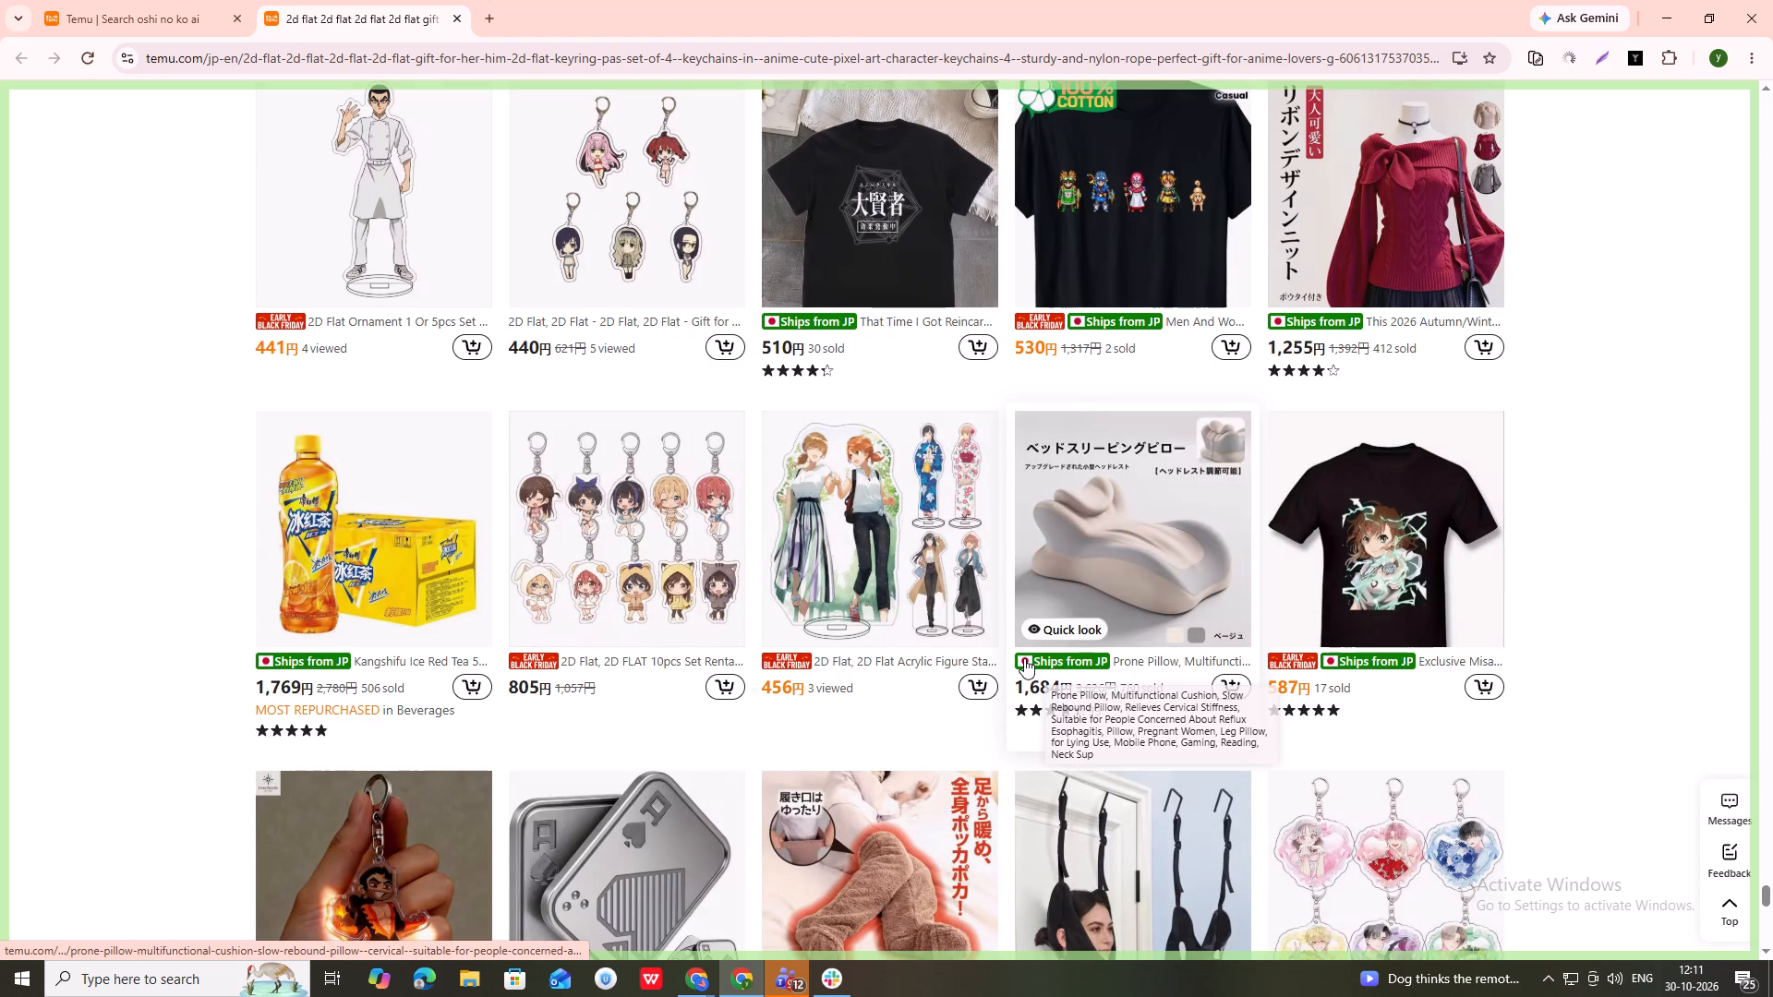
pyautogui.scroll(-6, 1019, 647)
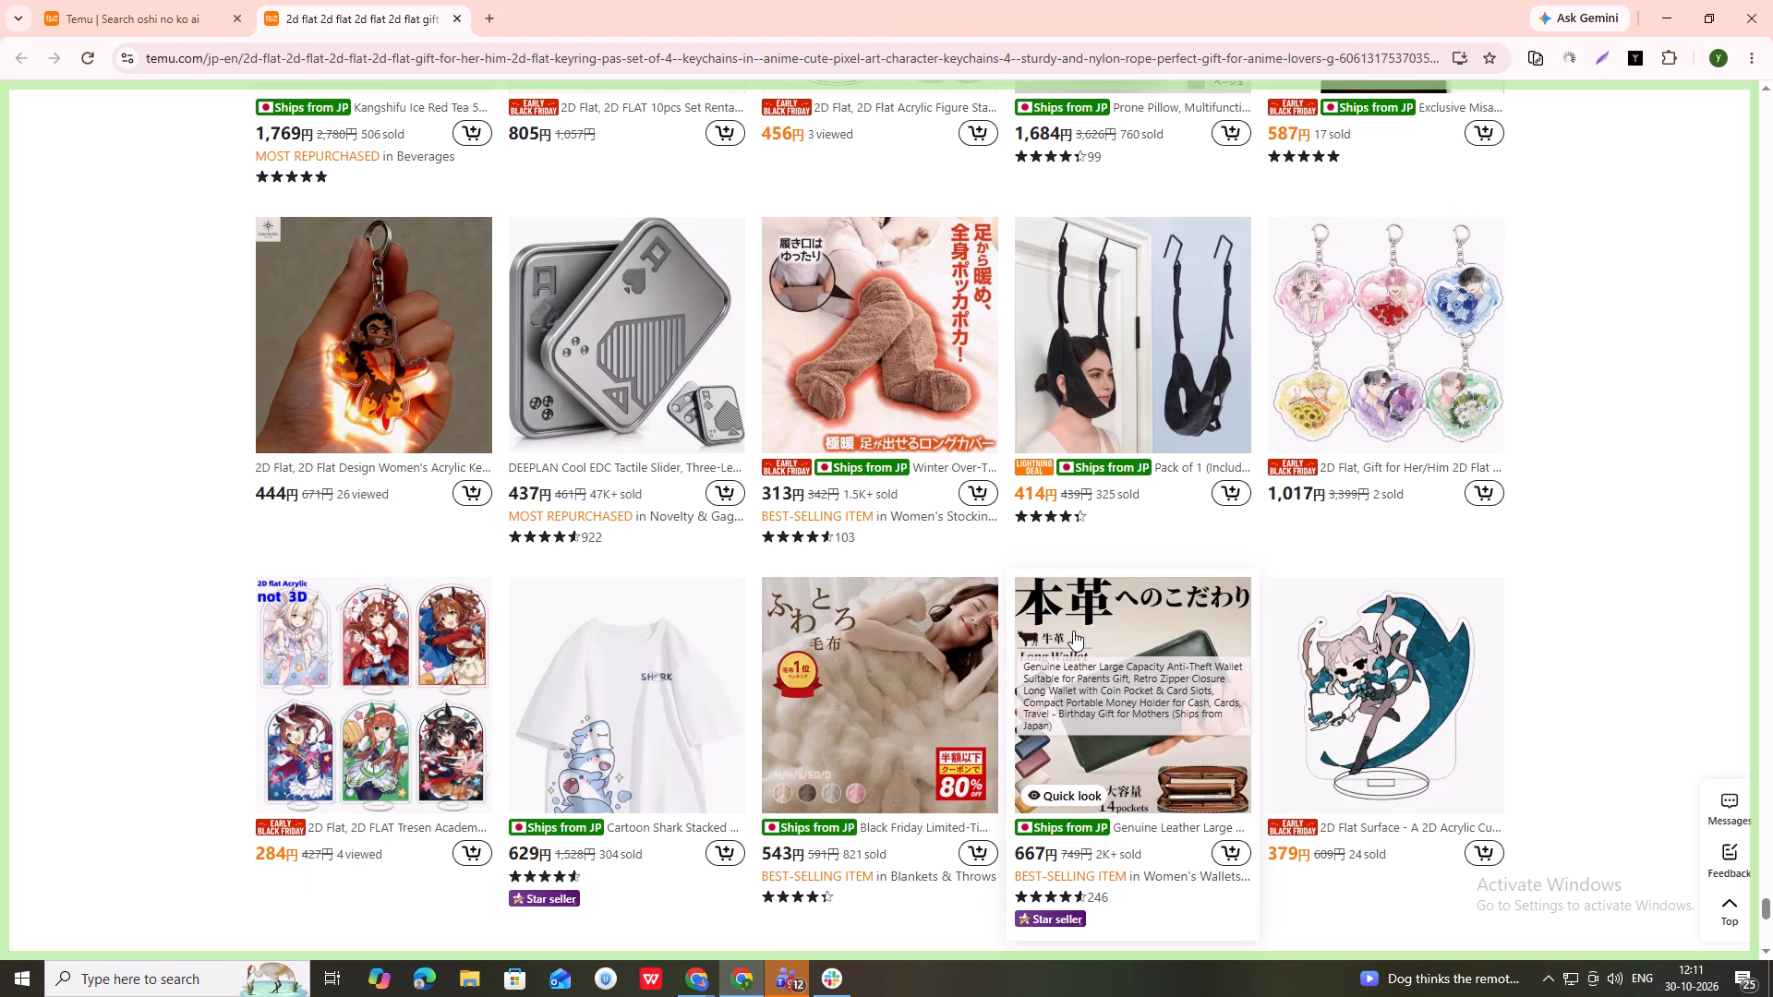
pyautogui.scroll(-5, 1101, 636)
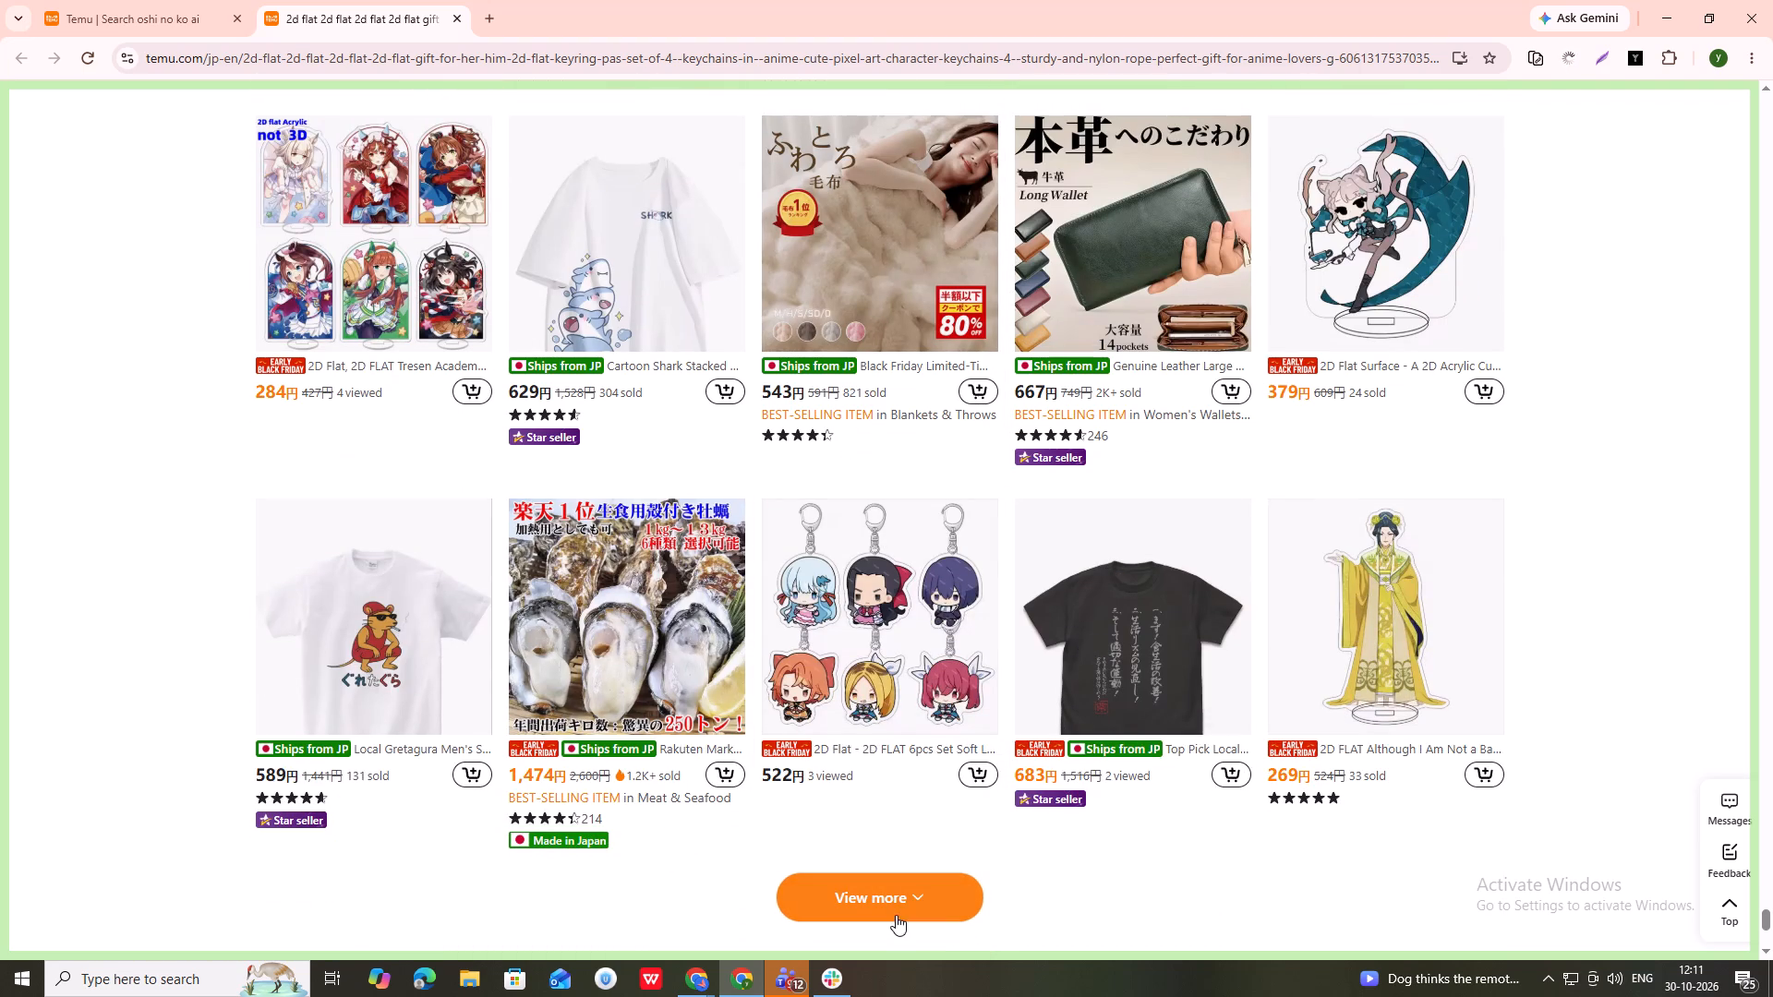
pyautogui.click(896, 904)
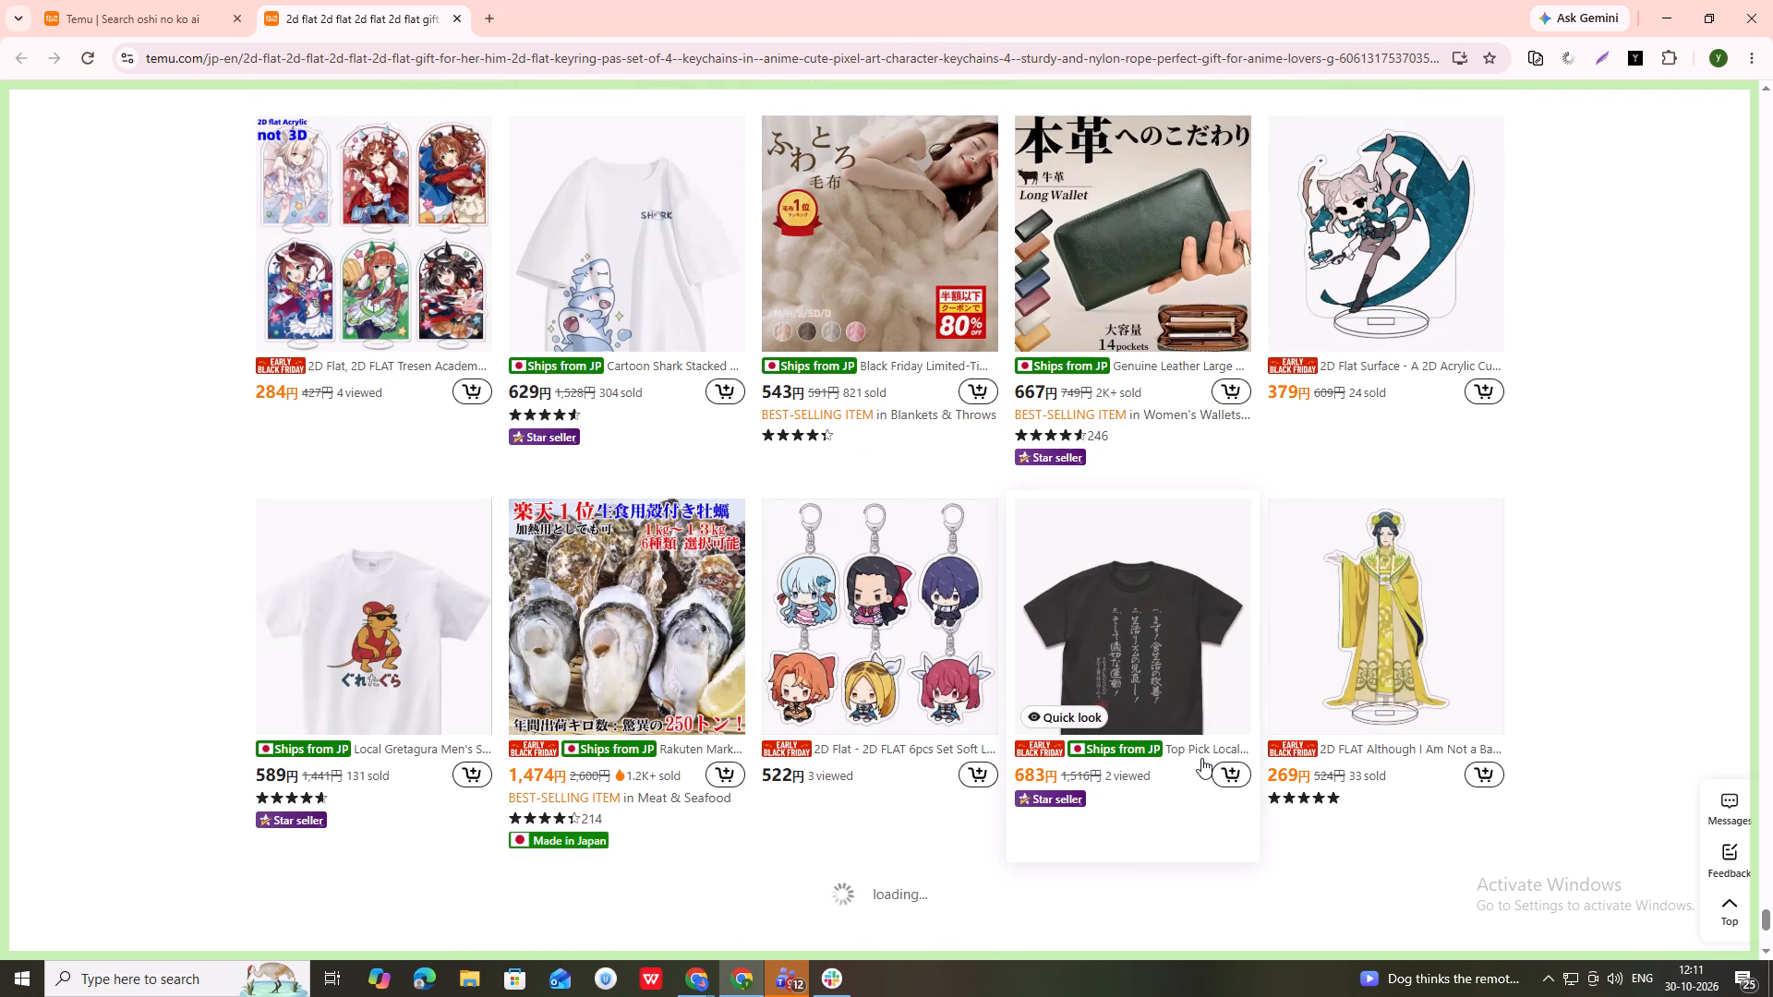
pyautogui.scroll(-6, 1205, 754)
pyautogui.scroll(-5, 1150, 667)
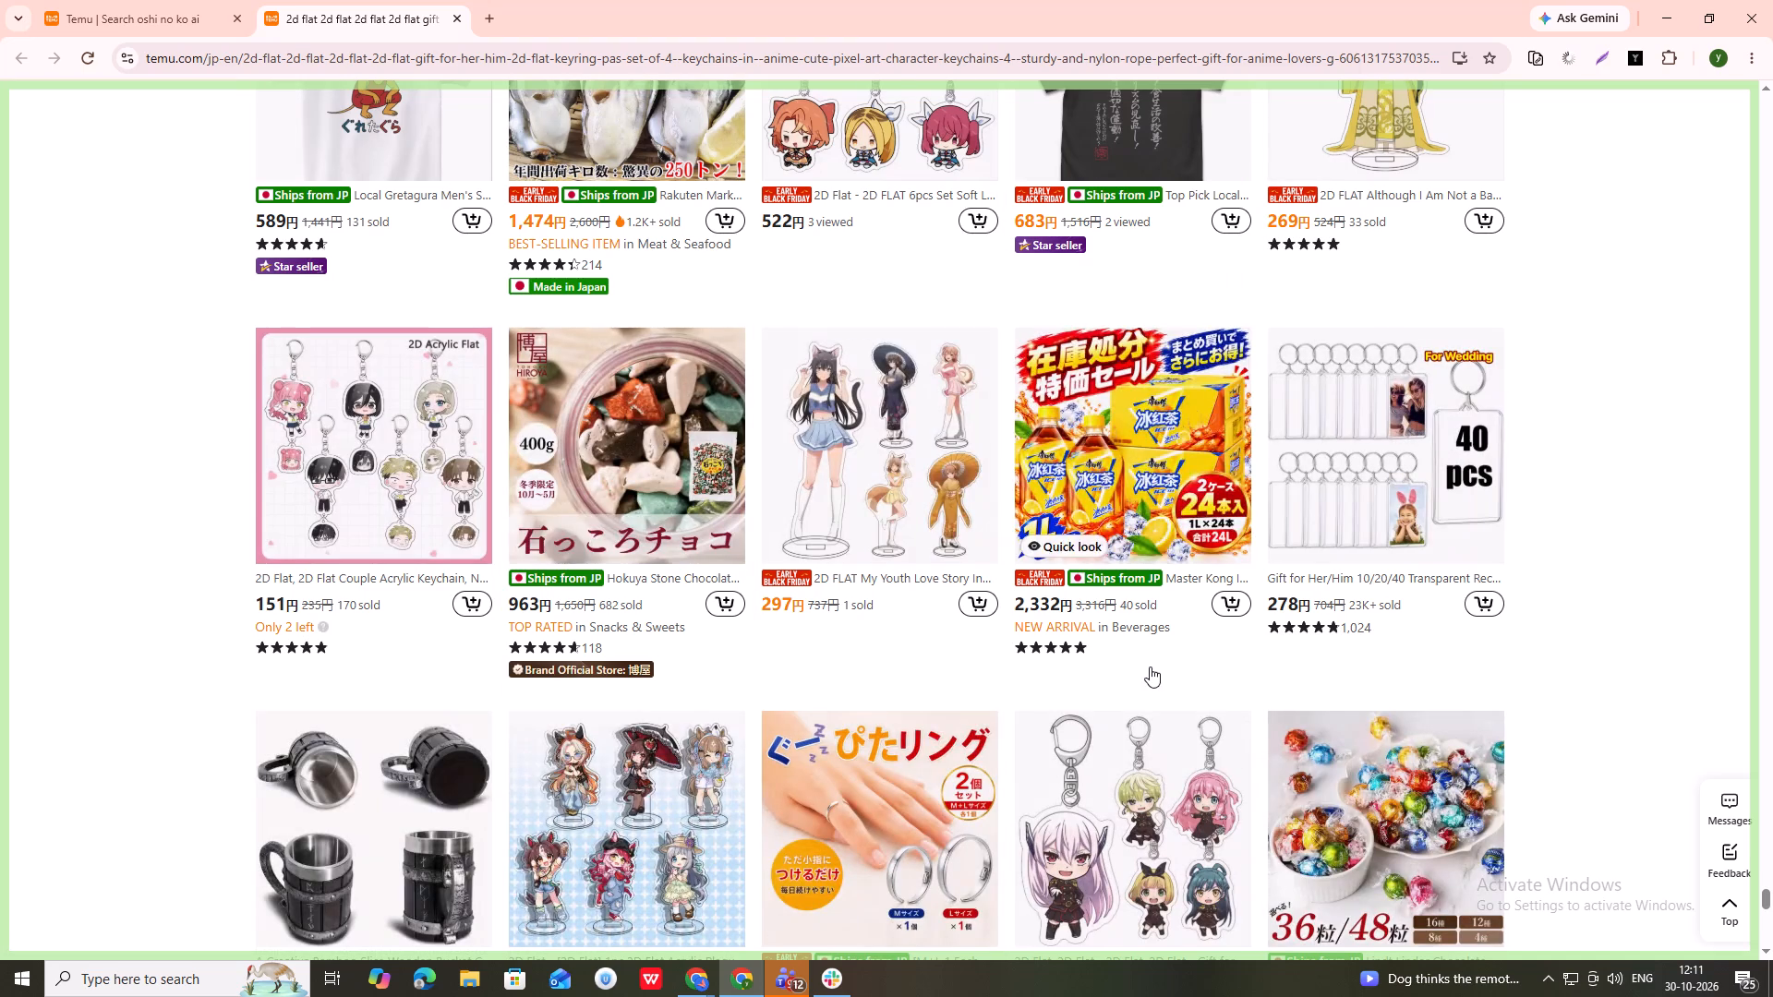
pyautogui.scroll(-1, 1150, 667)
pyautogui.scroll(8, 1150, 663)
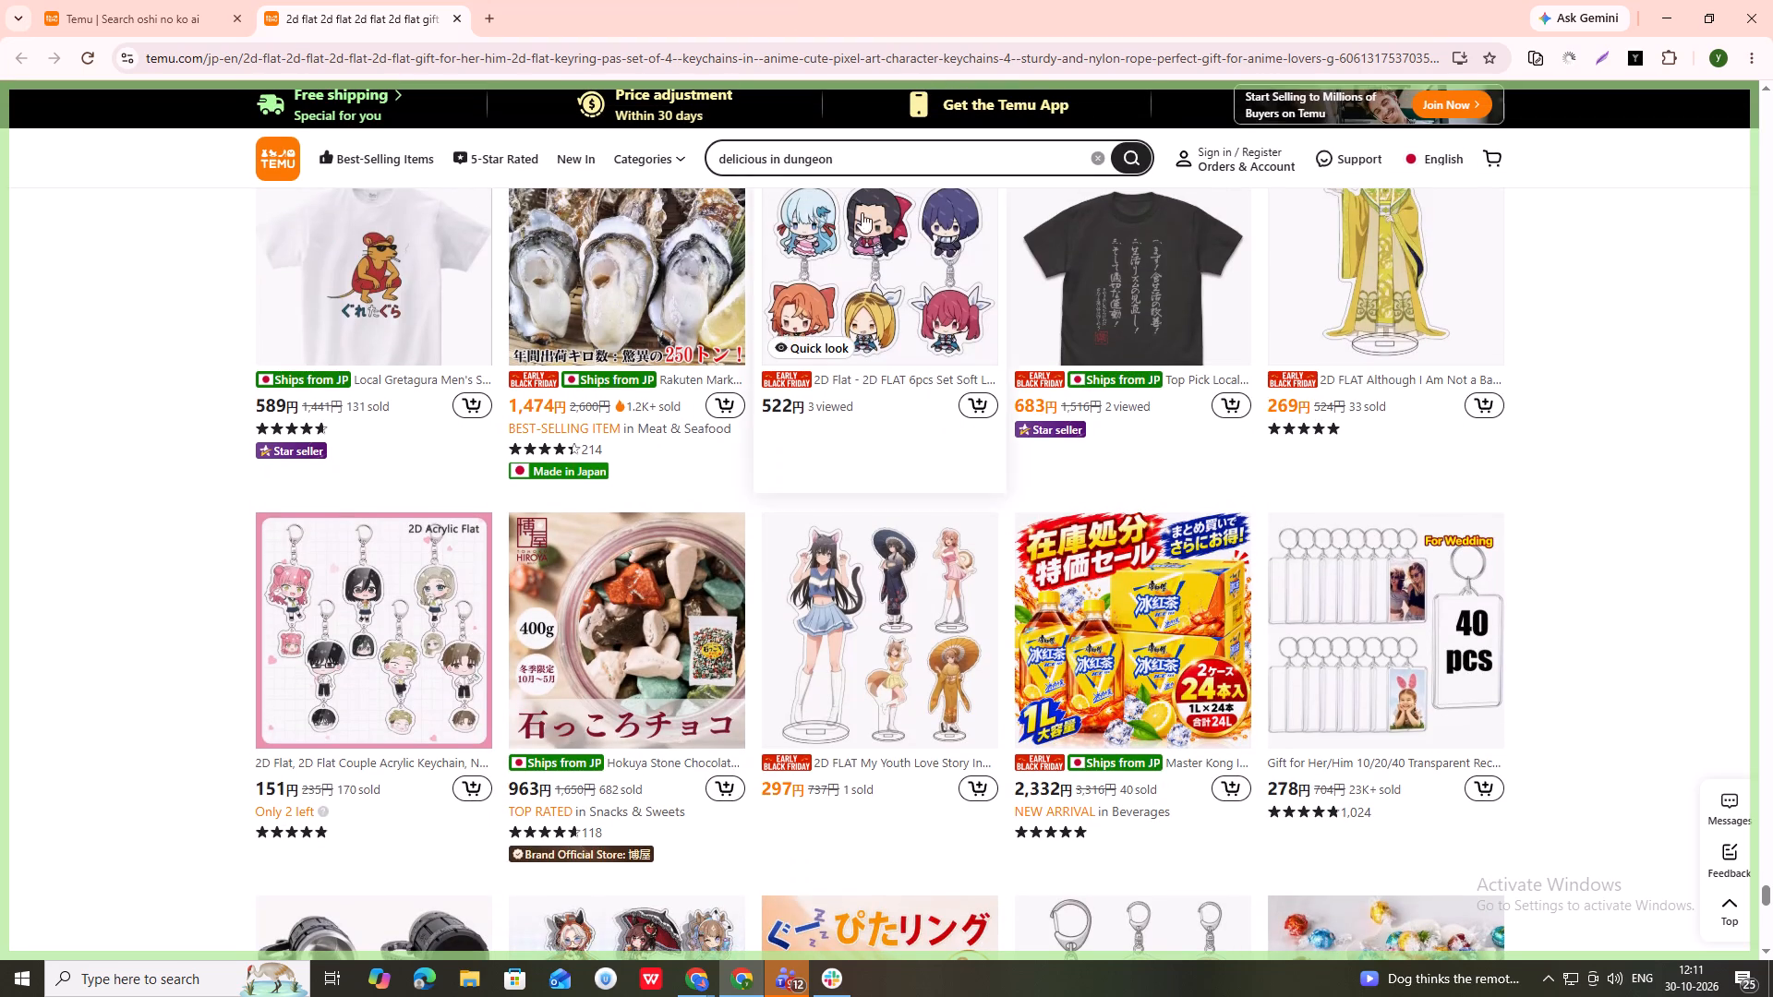
# Search Temu for the suggested term "delicious in dungeon figurine".
pyautogui.click(873, 161)
pyautogui.press('space')
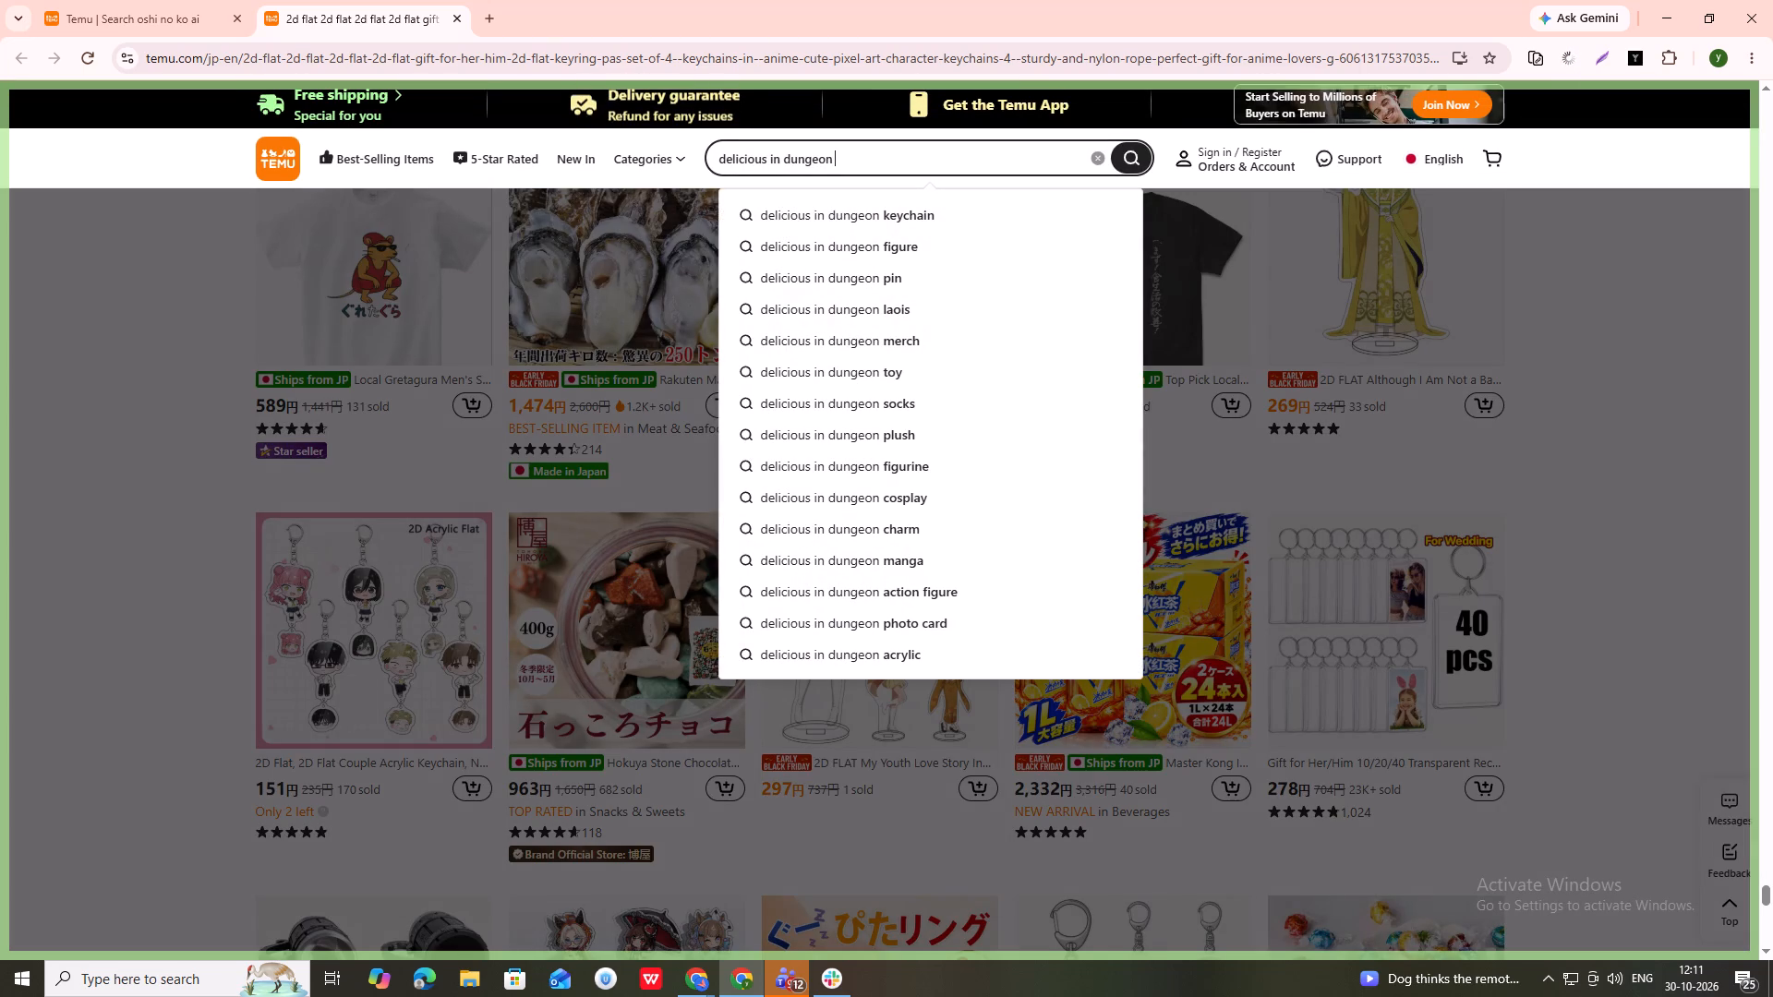
pyautogui.press('Down')
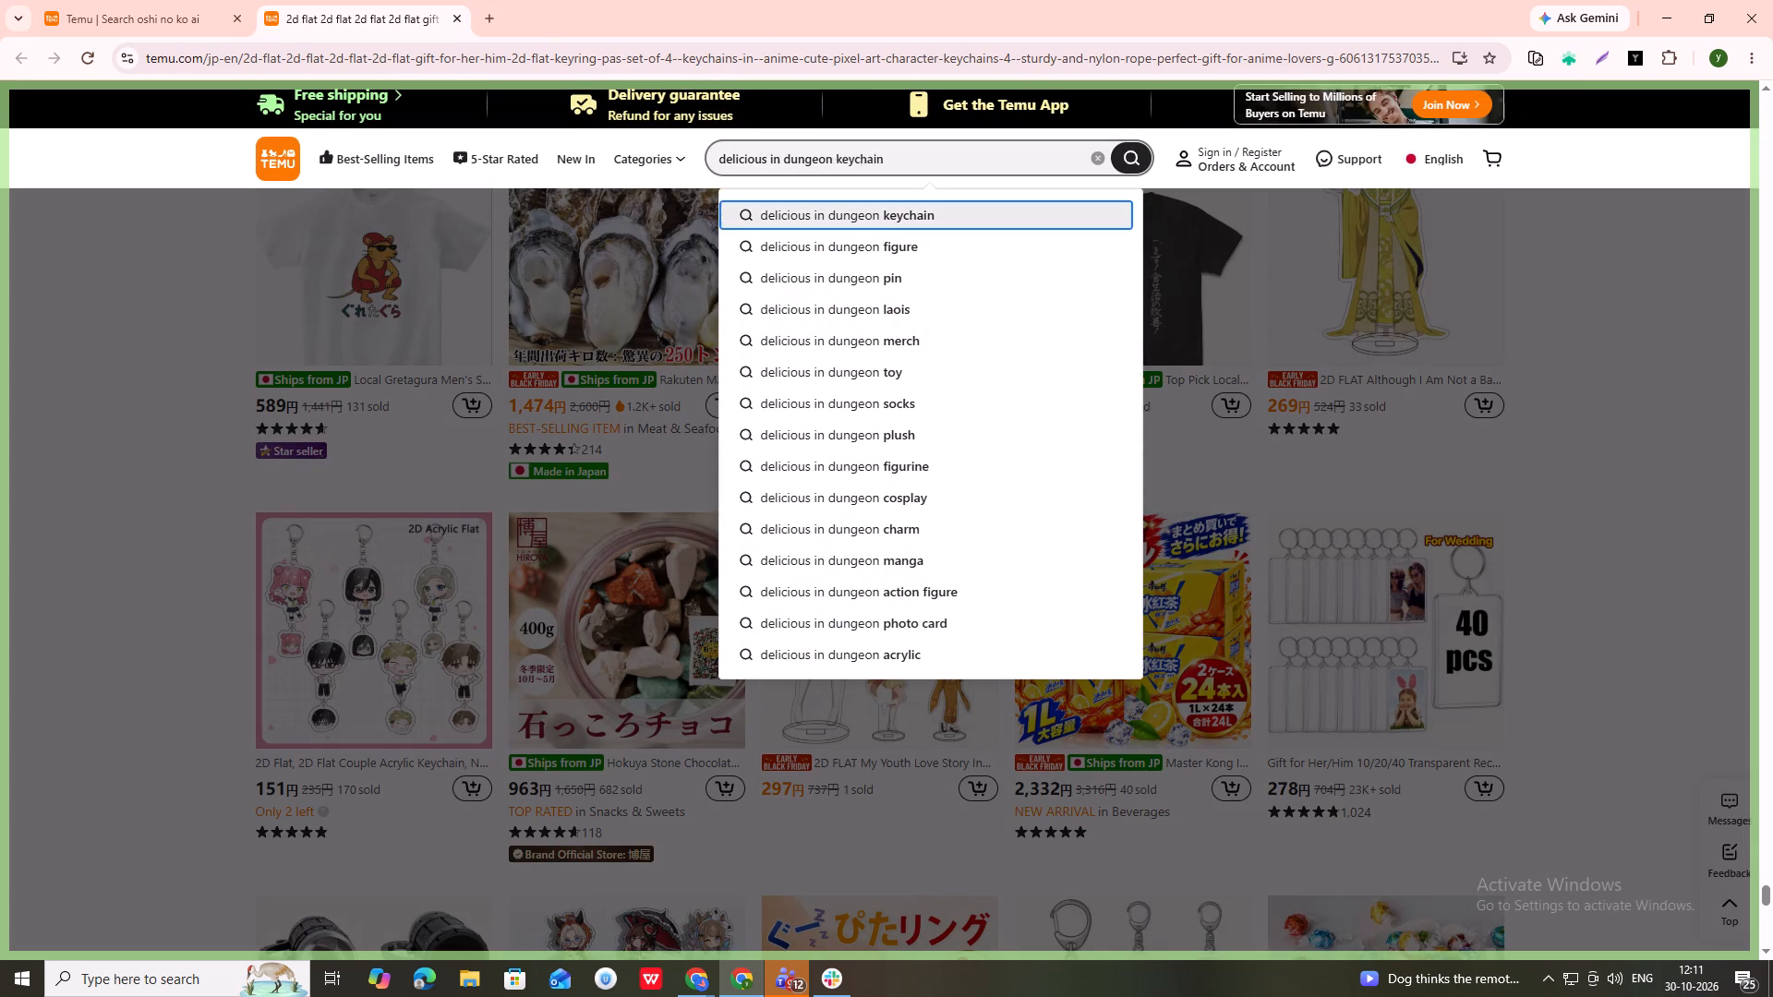
pyautogui.press('Down')
pyautogui.press('Down')
pyautogui.press('Down')
pyautogui.press('Down')
pyautogui.press('Down')
pyautogui.press('Down')
pyautogui.press('Down')
pyautogui.press('Down')
pyautogui.press('Return')
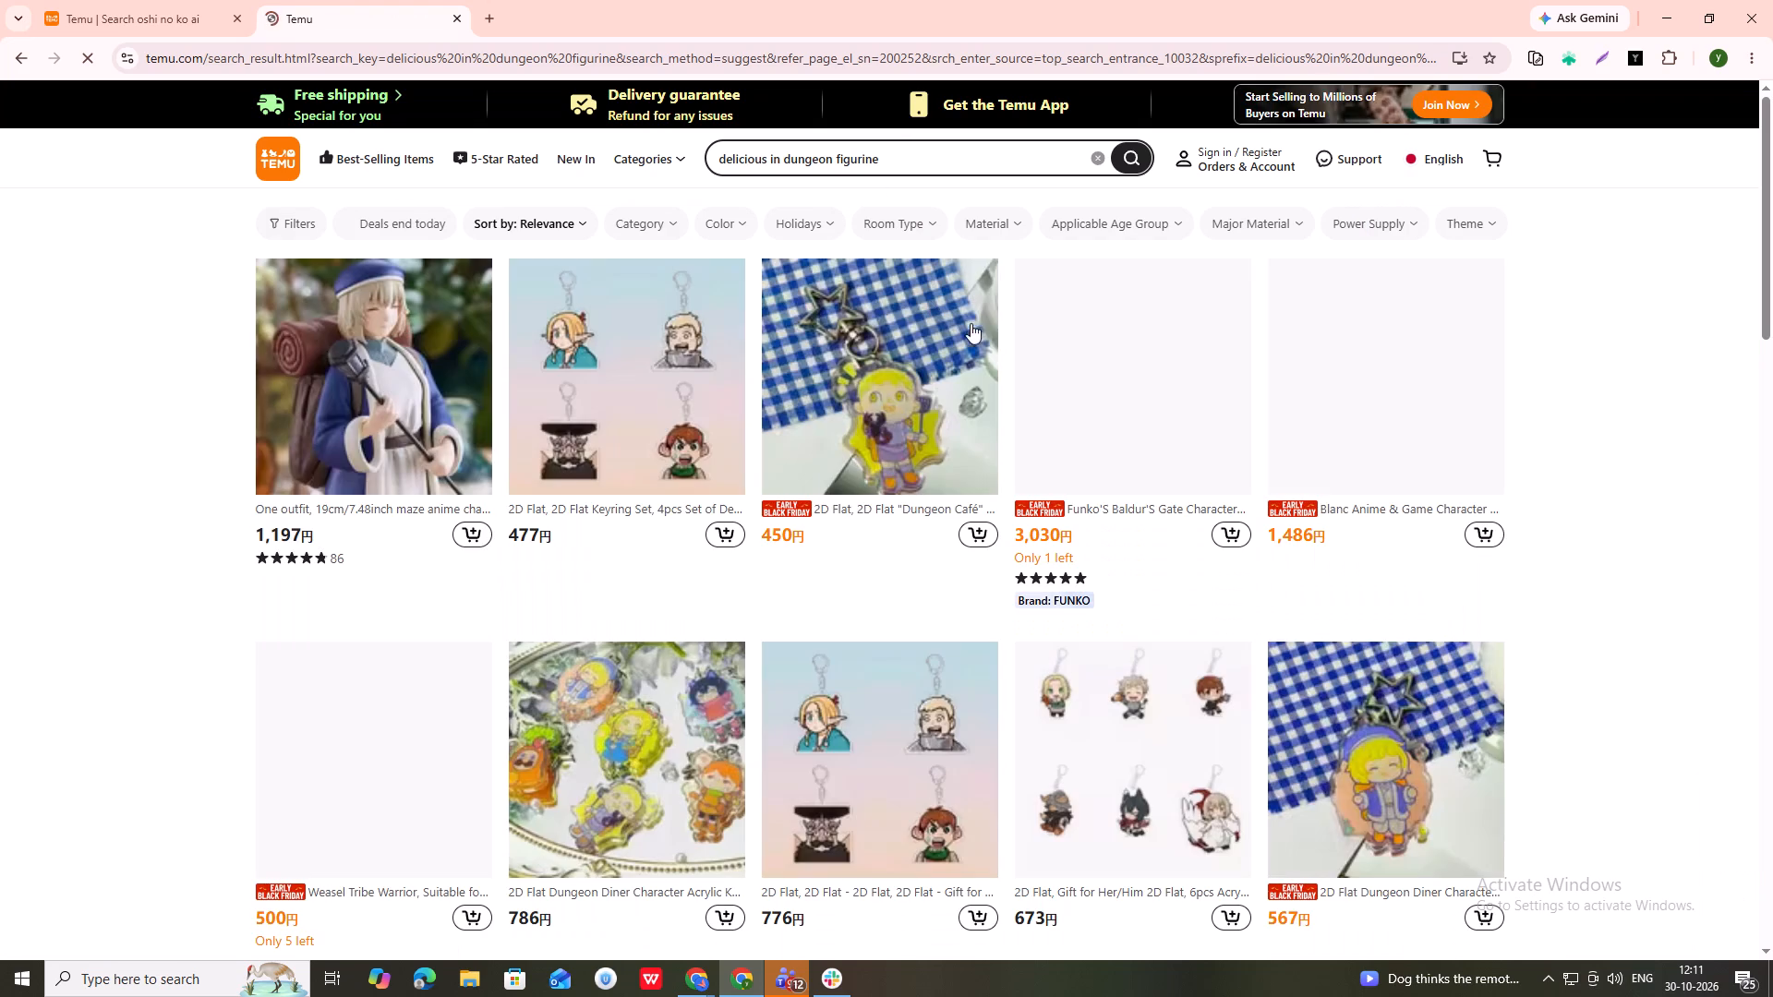
# Narrow the Temu search to "delicious in dungeon figurine senshi".
pyautogui.click(926, 154)
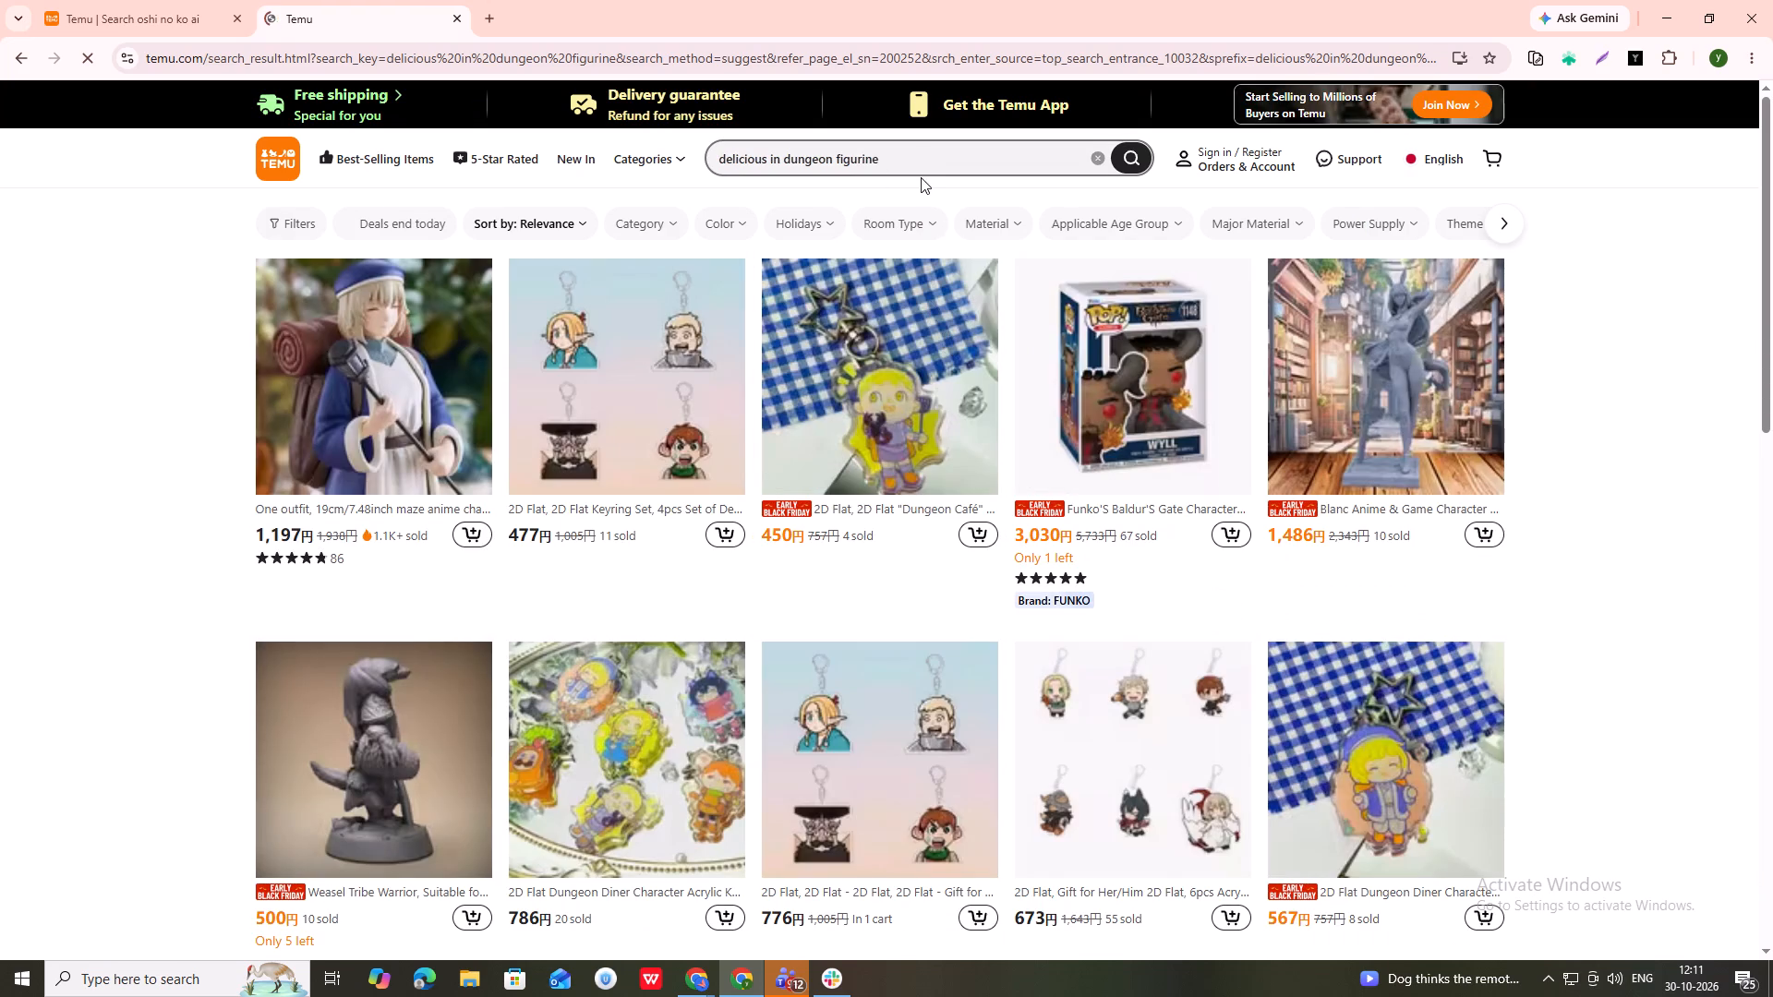
pyautogui.click(902, 160)
pyautogui.press('space')
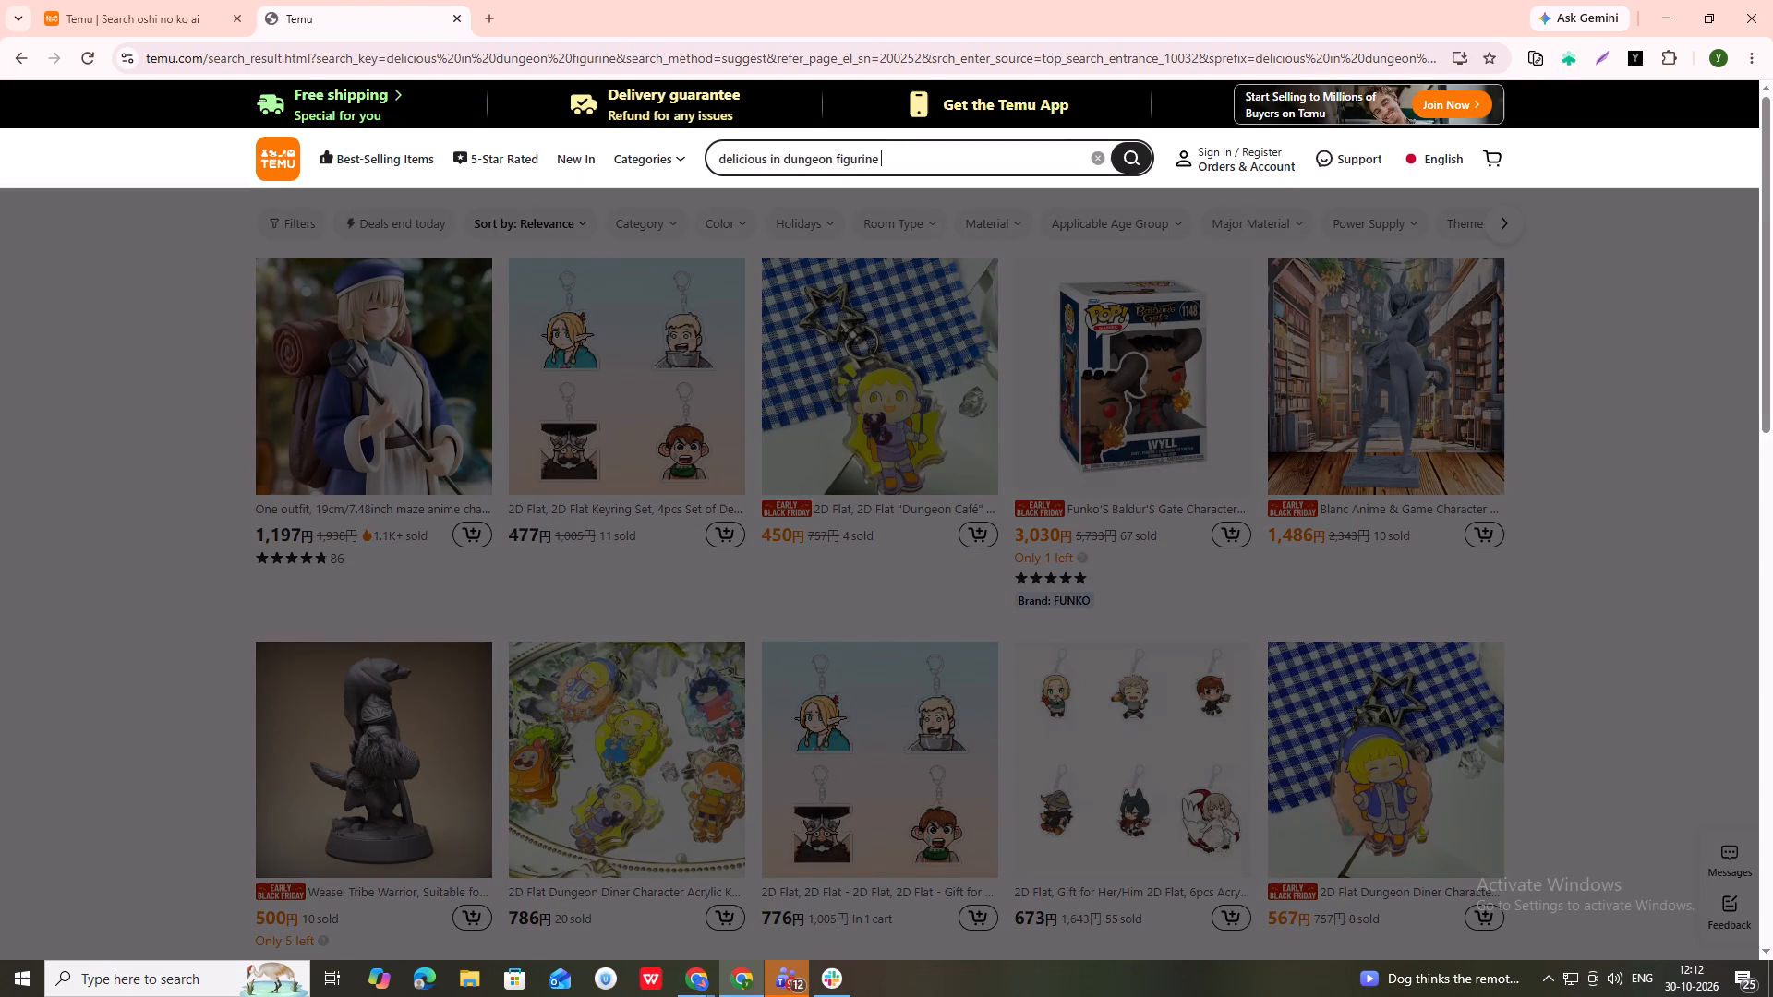
pyautogui.write('senshi')
pyautogui.press('Return')
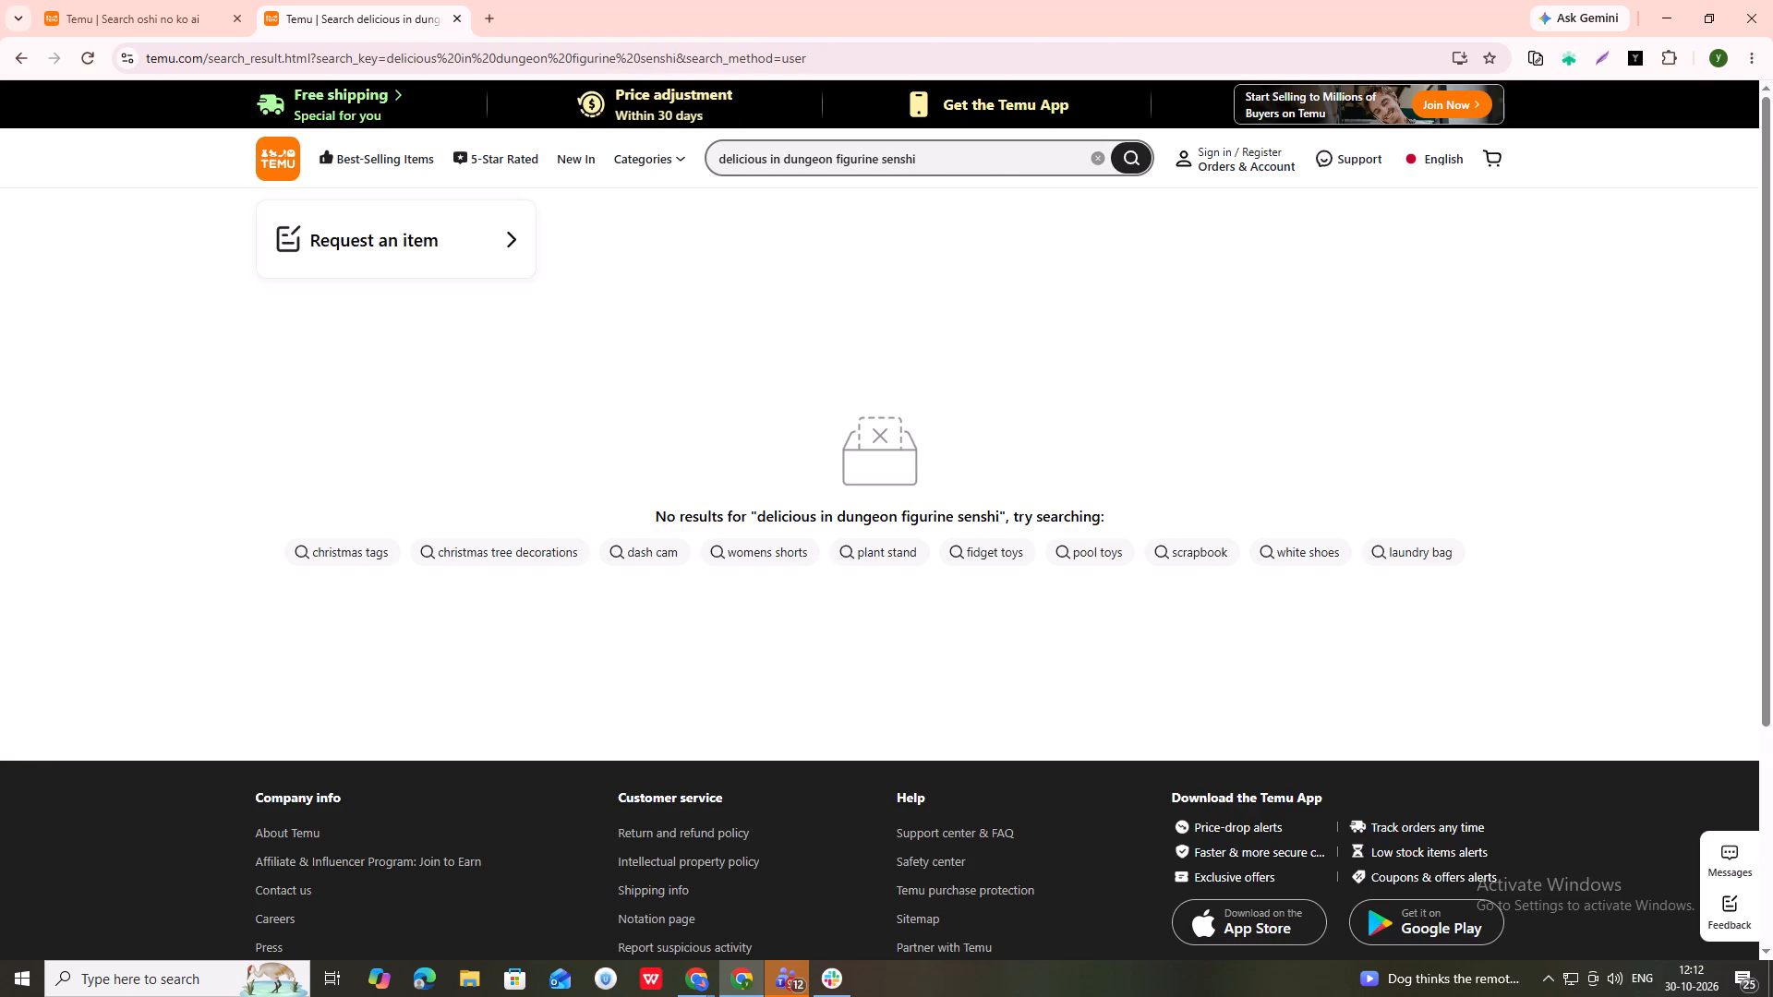
# Remove "senshi" from the Temu query and search for "delicious in dungeon figurine".
pyautogui.press('BackSpace')
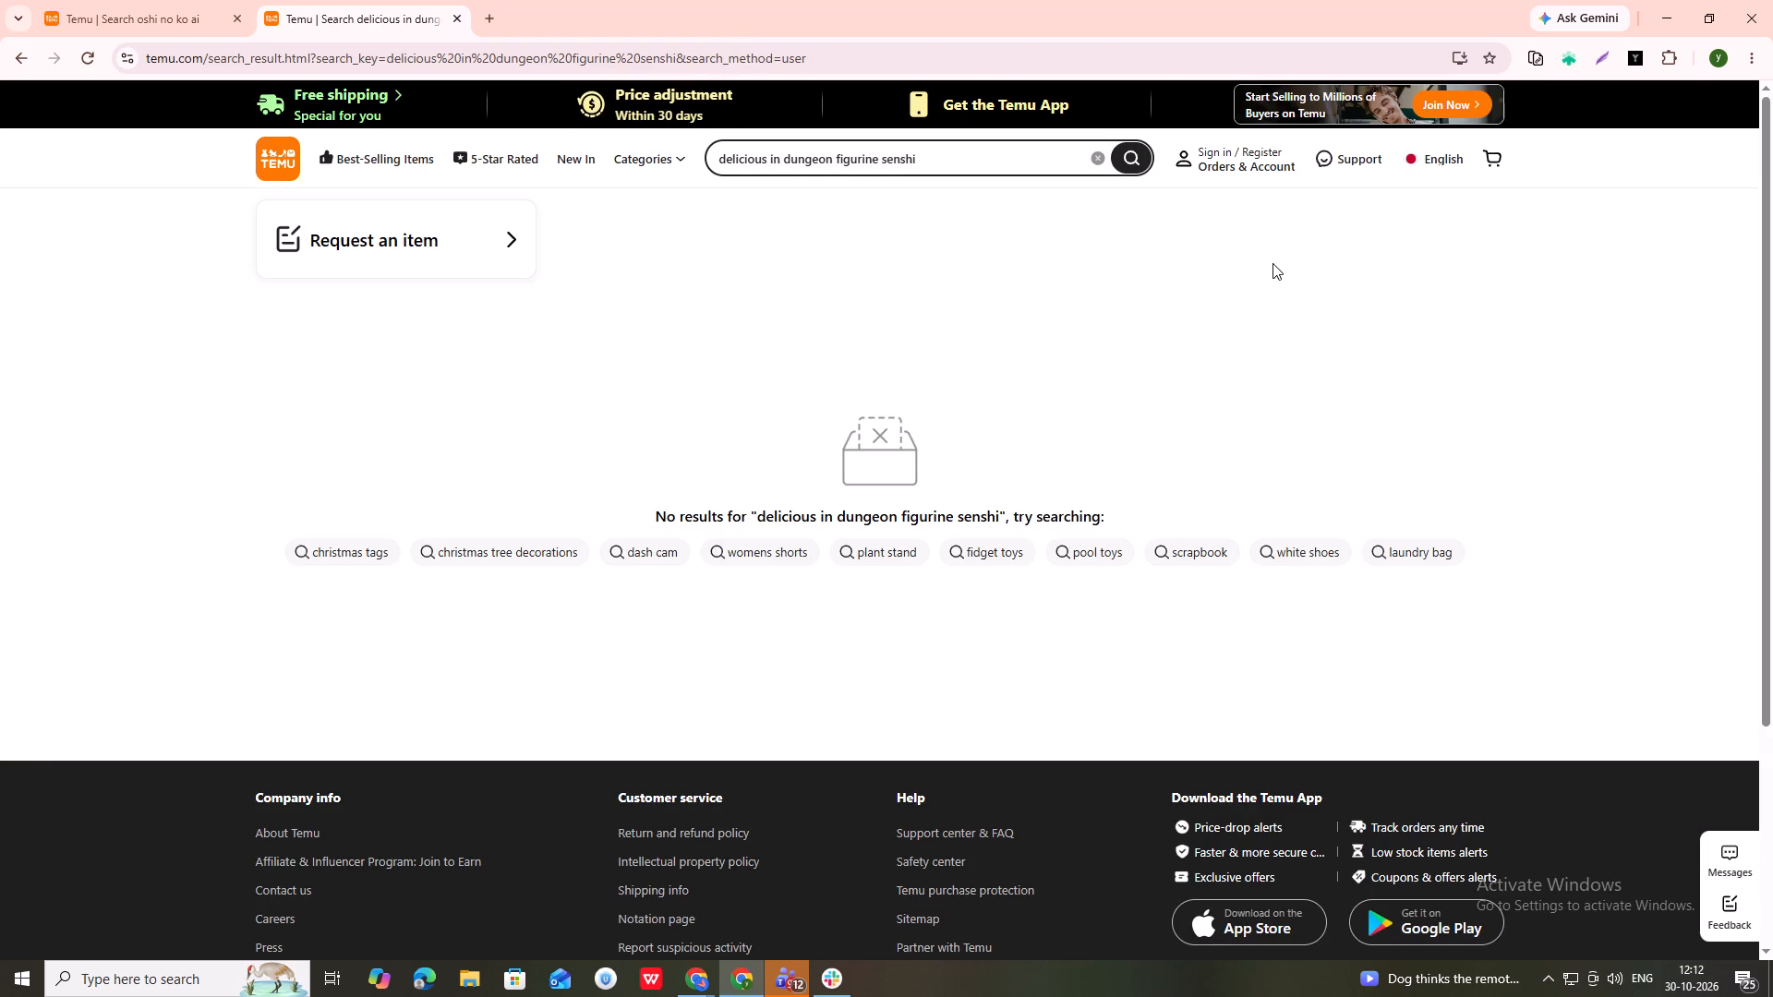
pyautogui.click(951, 162)
pyautogui.press('BackSpace')
pyautogui.press('BackSpace')
pyautogui.press('BackSpace')
pyautogui.press('BackSpace')
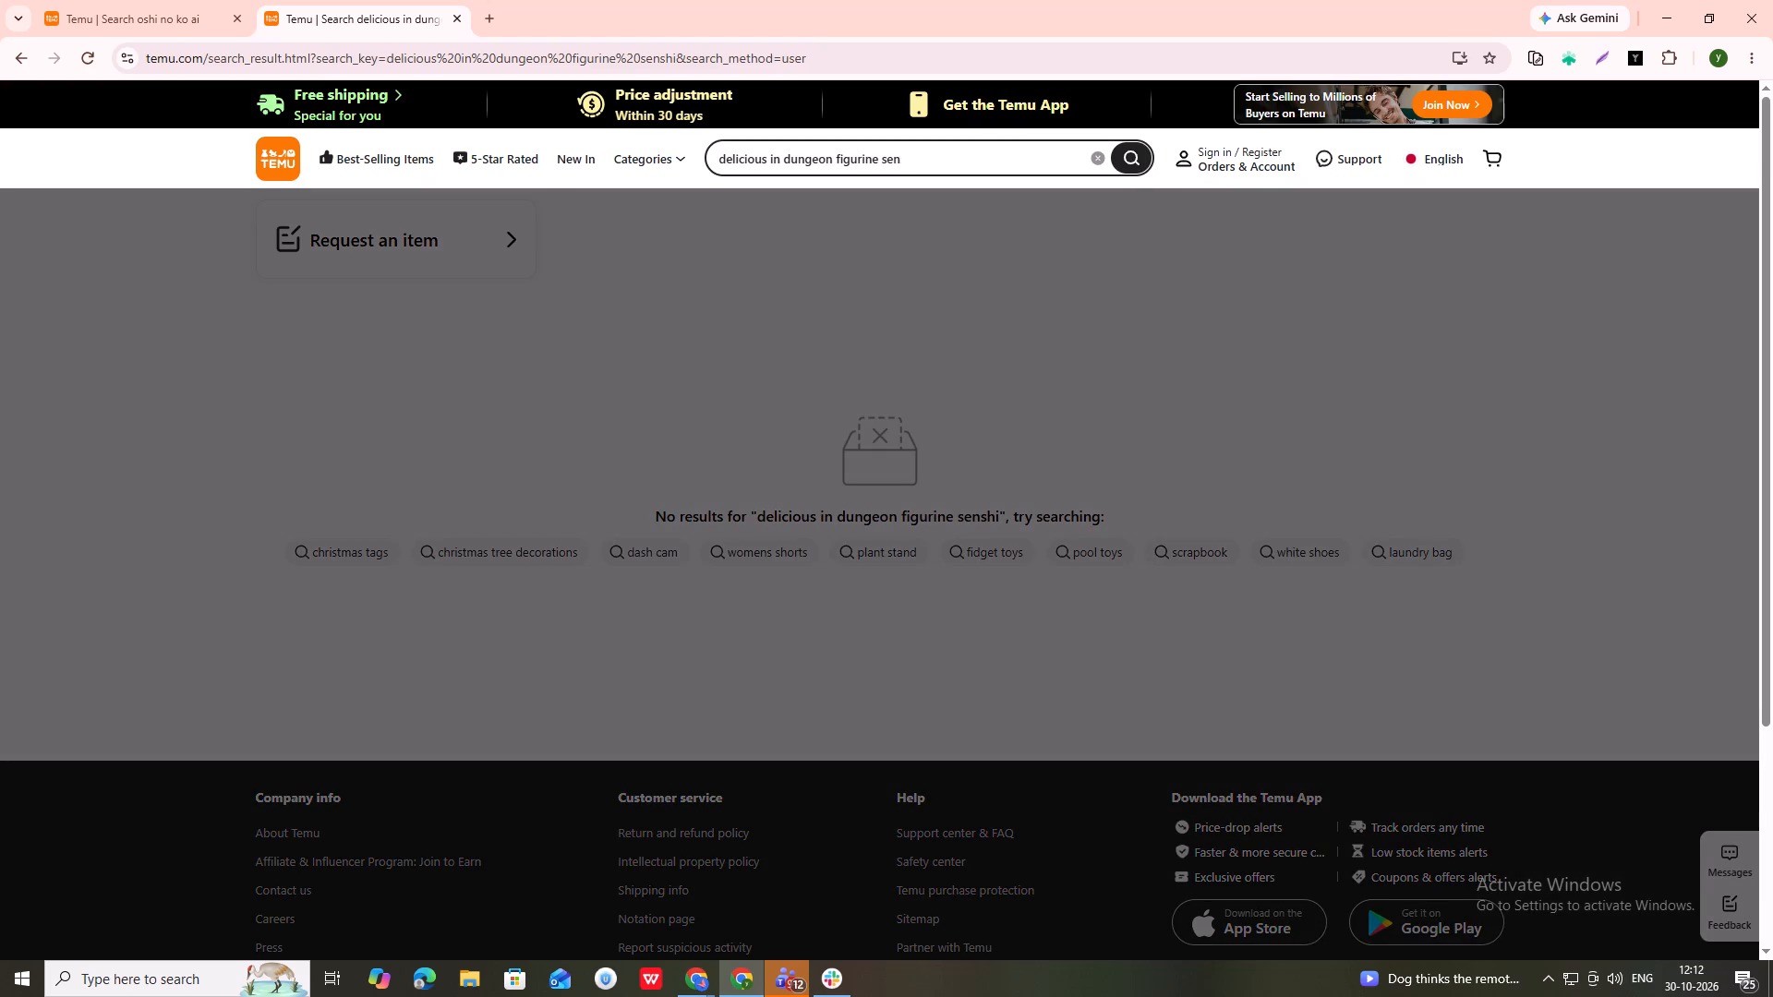
pyautogui.press('BackSpace')
pyautogui.press('BackSpace')
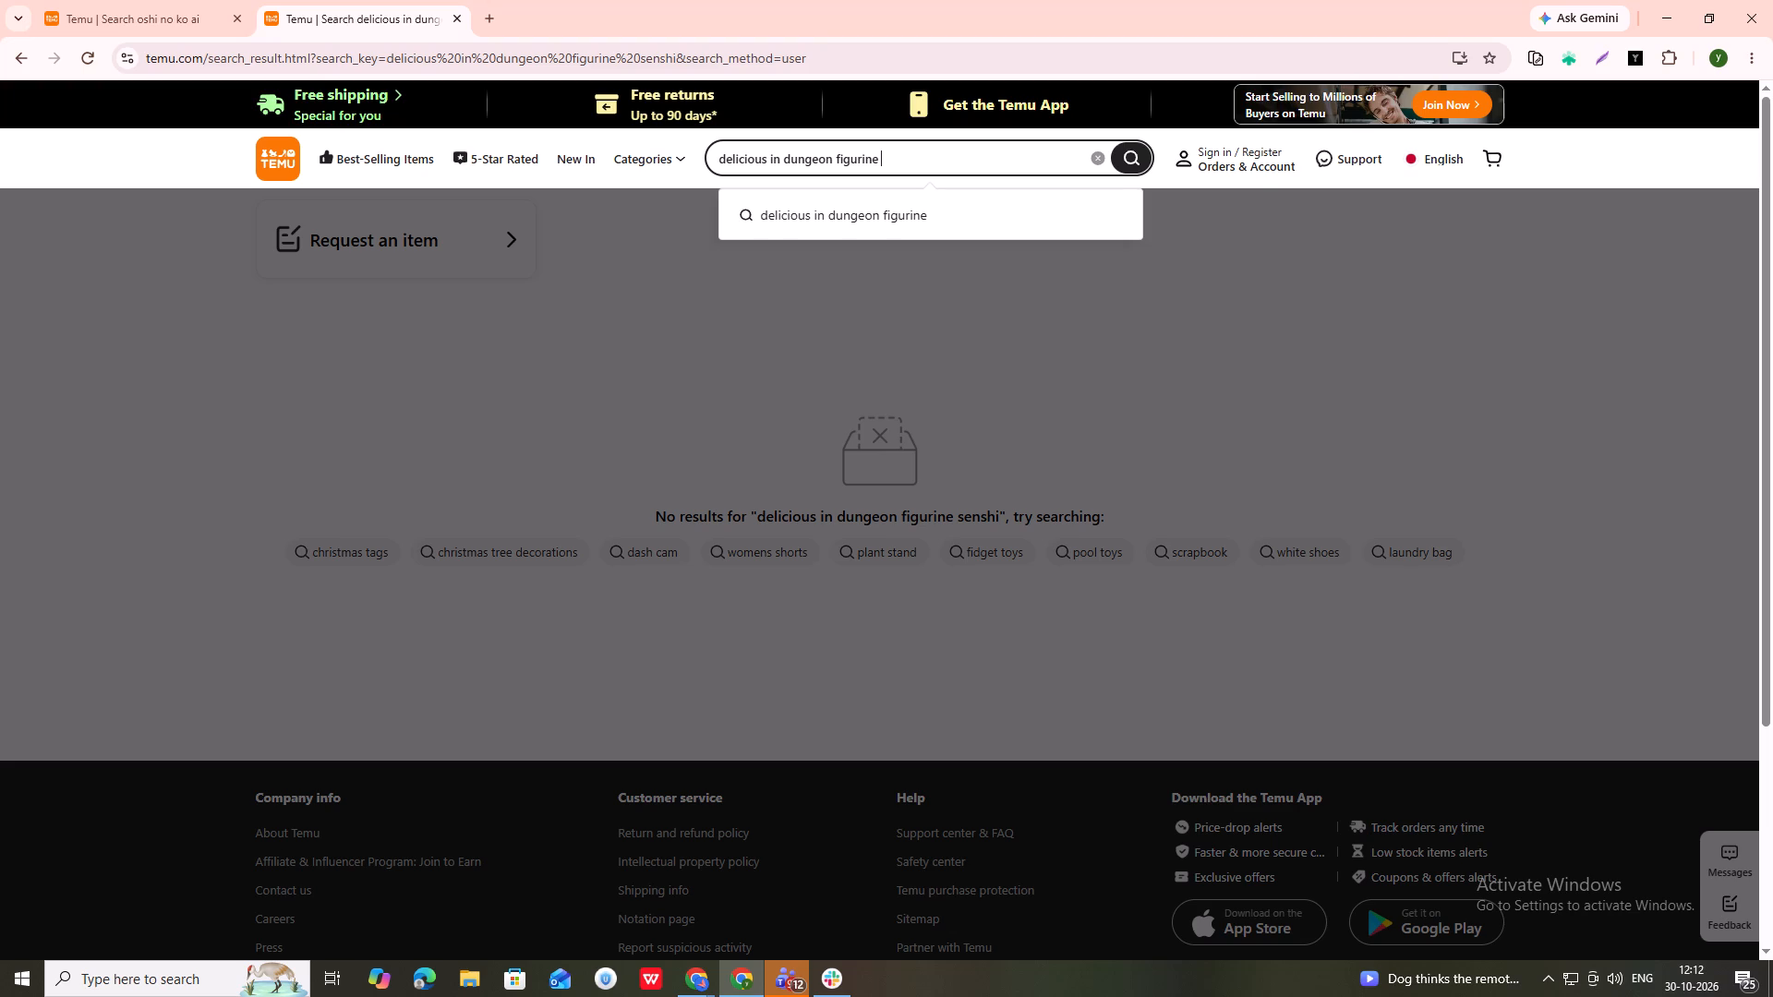
pyautogui.press('Return')
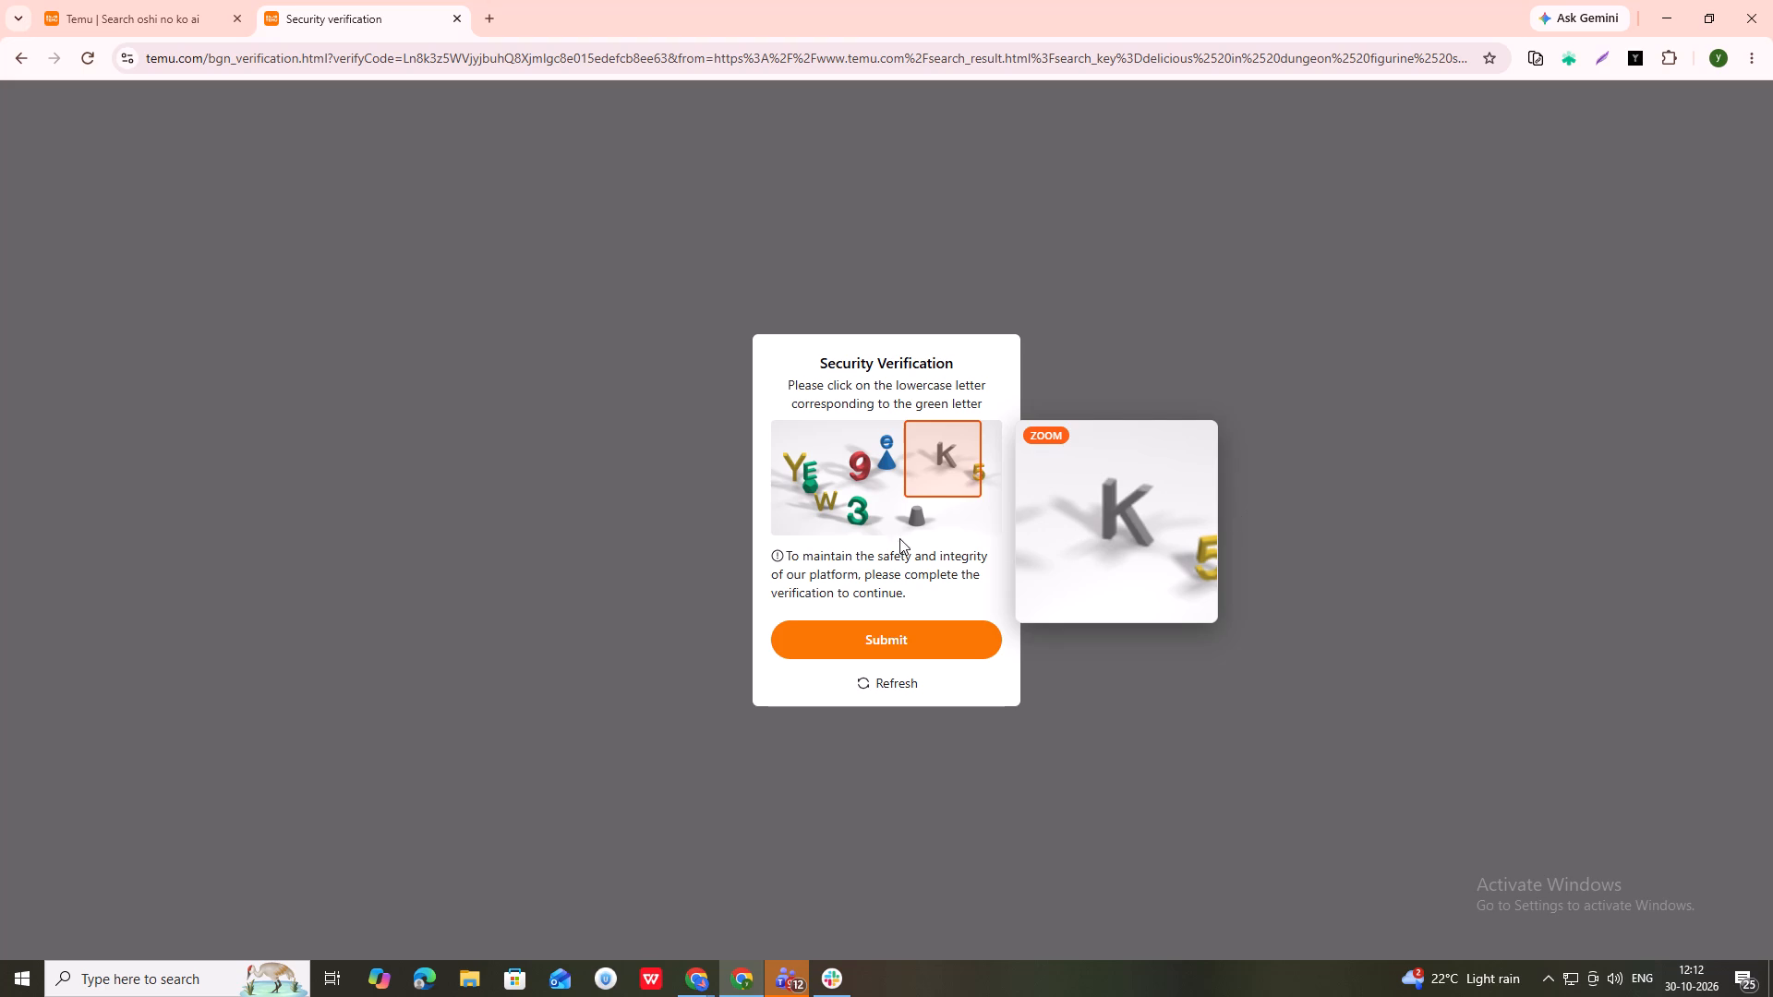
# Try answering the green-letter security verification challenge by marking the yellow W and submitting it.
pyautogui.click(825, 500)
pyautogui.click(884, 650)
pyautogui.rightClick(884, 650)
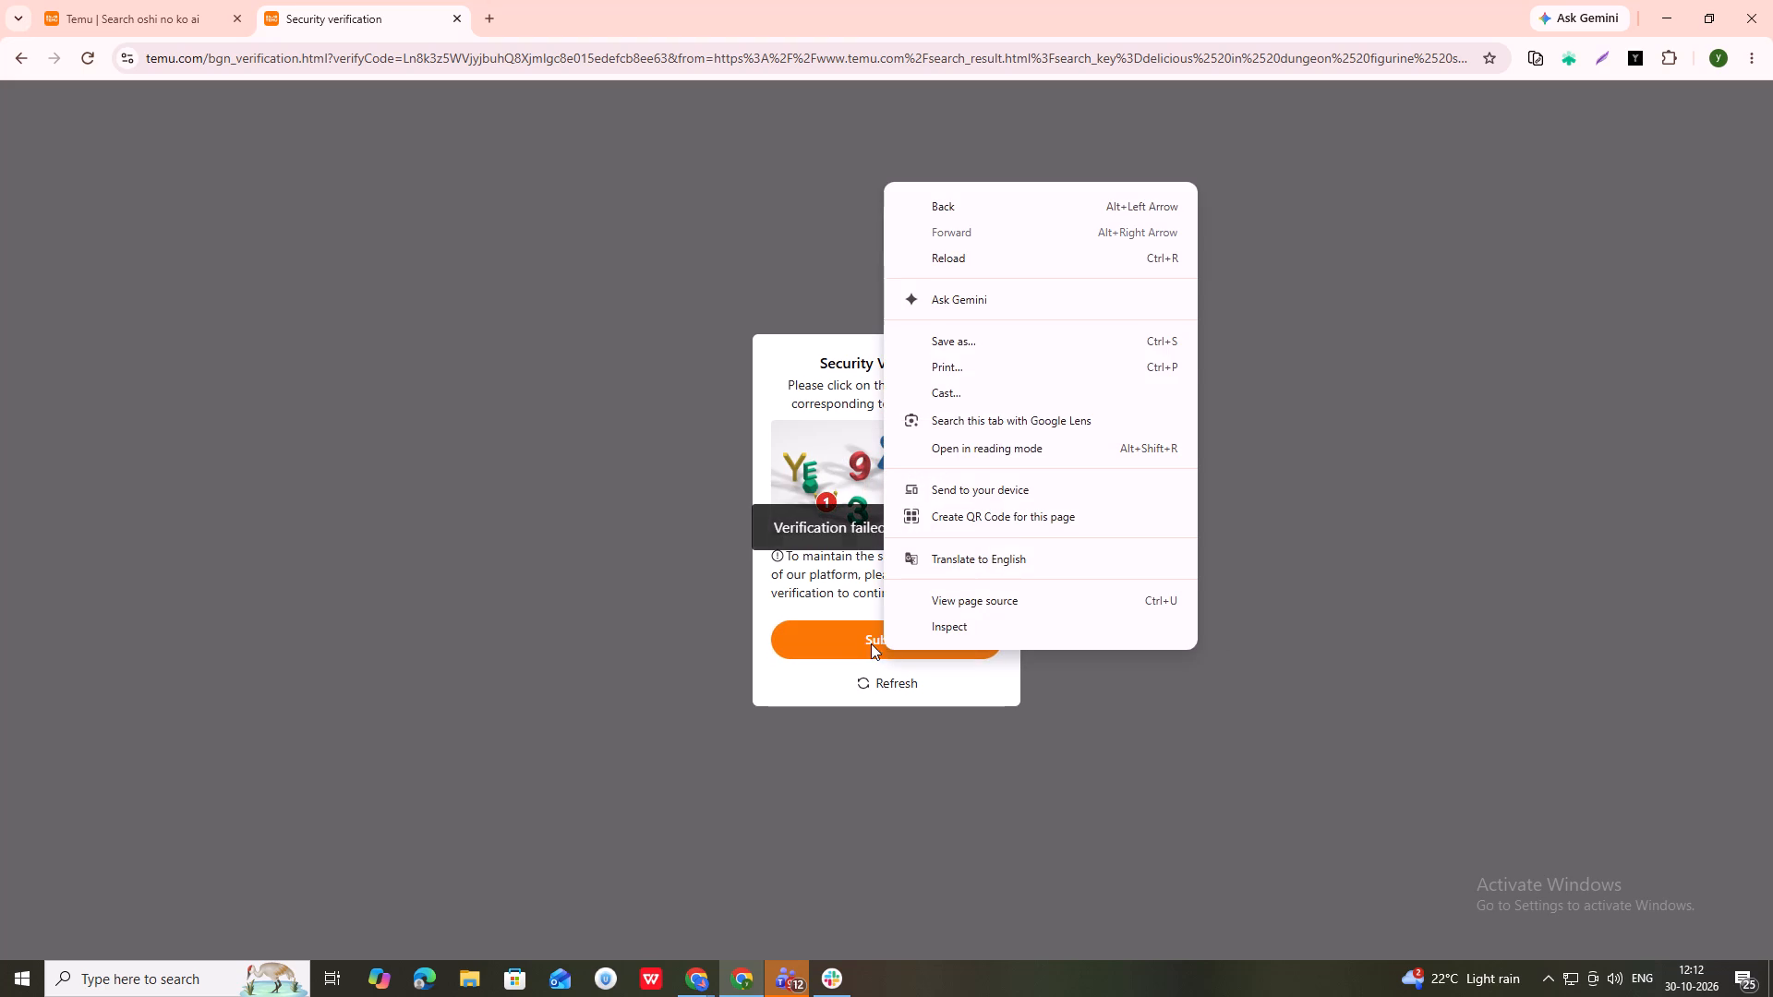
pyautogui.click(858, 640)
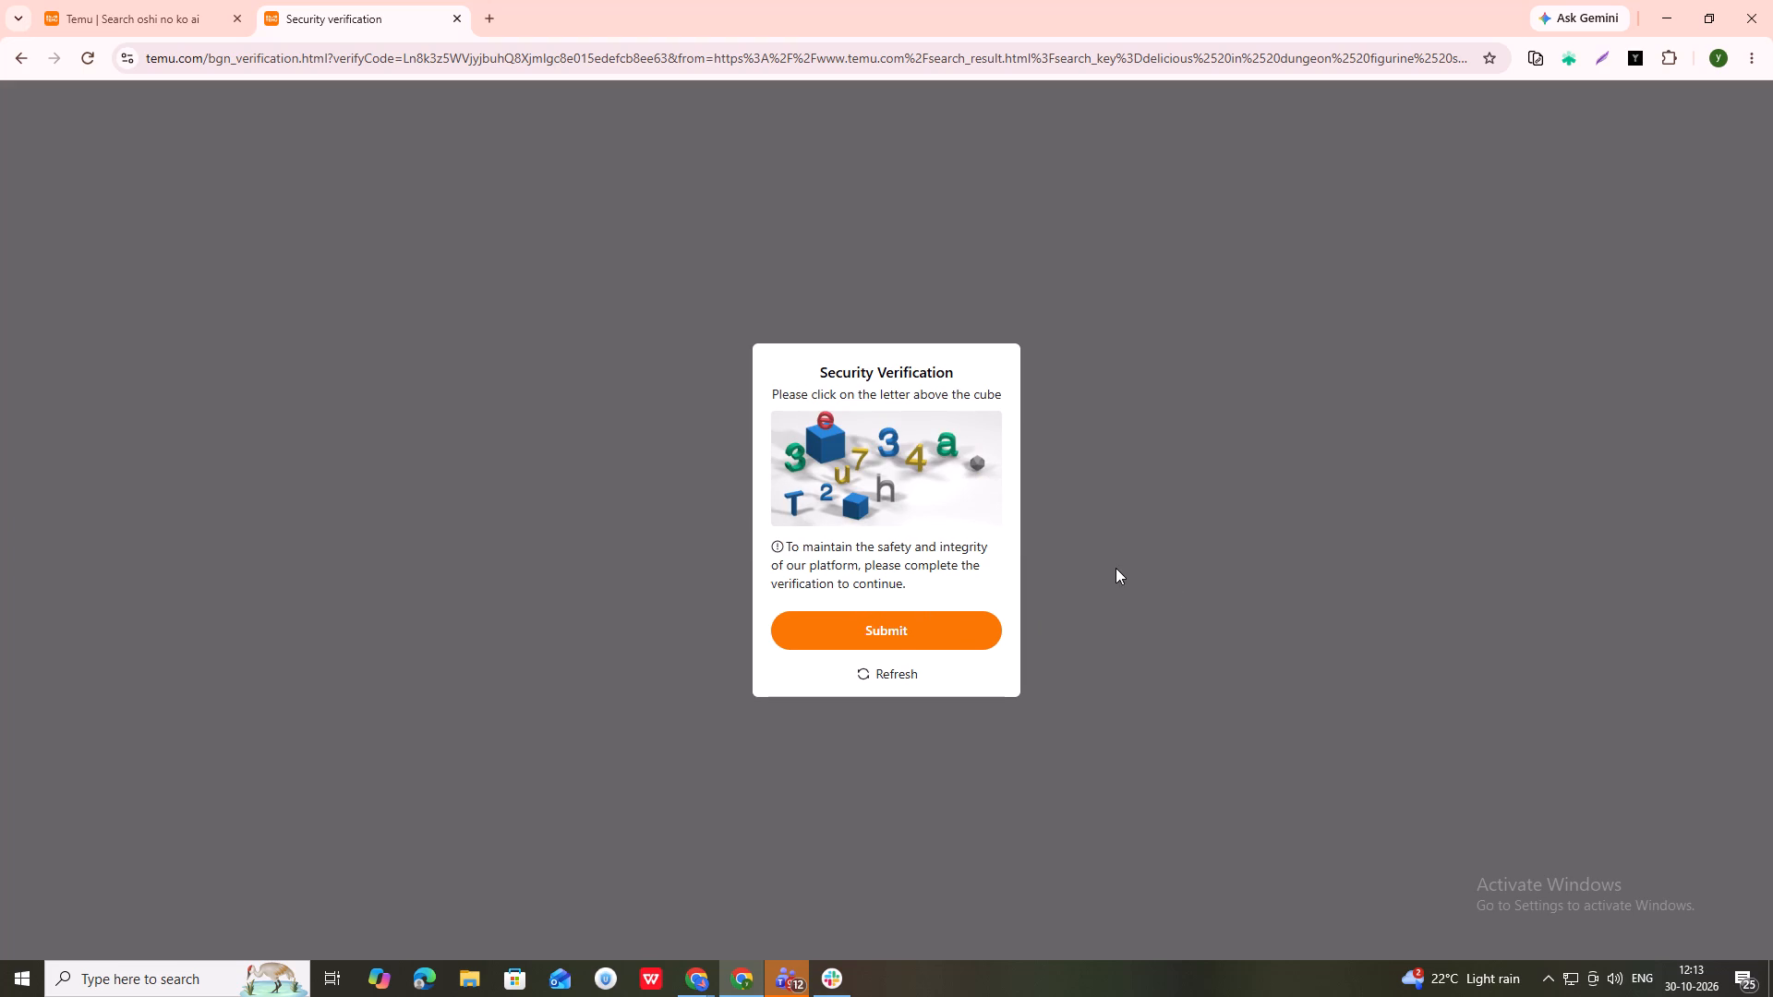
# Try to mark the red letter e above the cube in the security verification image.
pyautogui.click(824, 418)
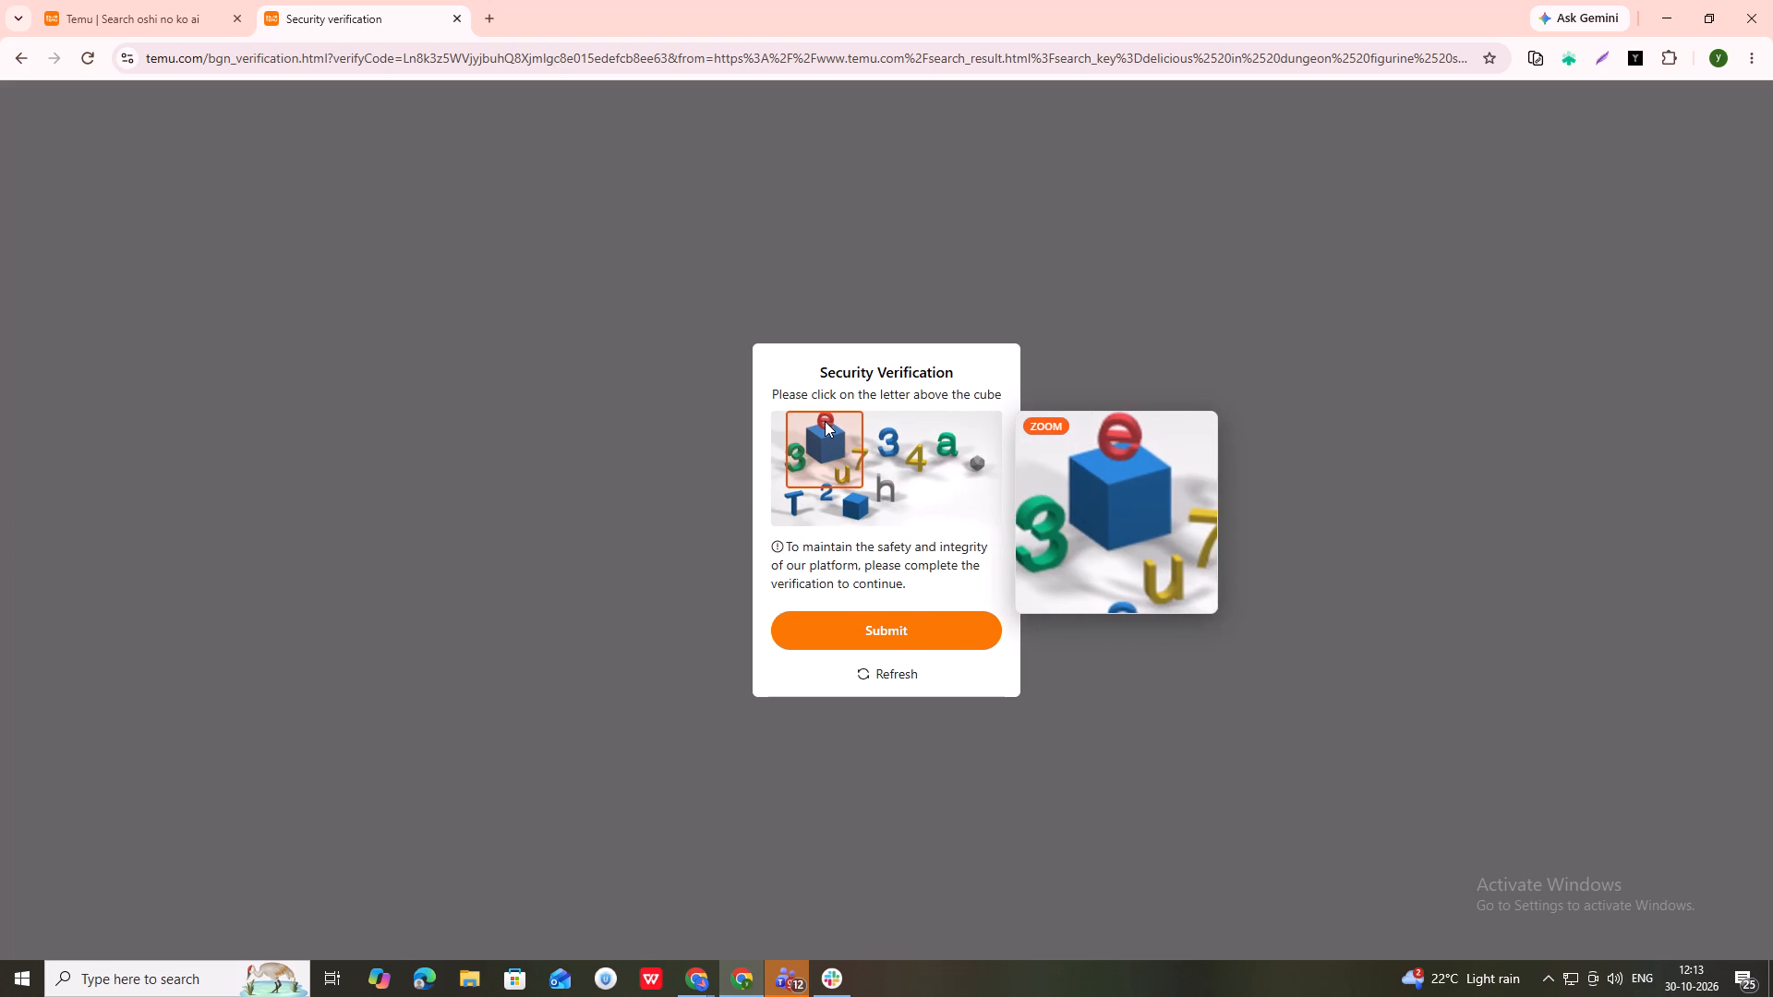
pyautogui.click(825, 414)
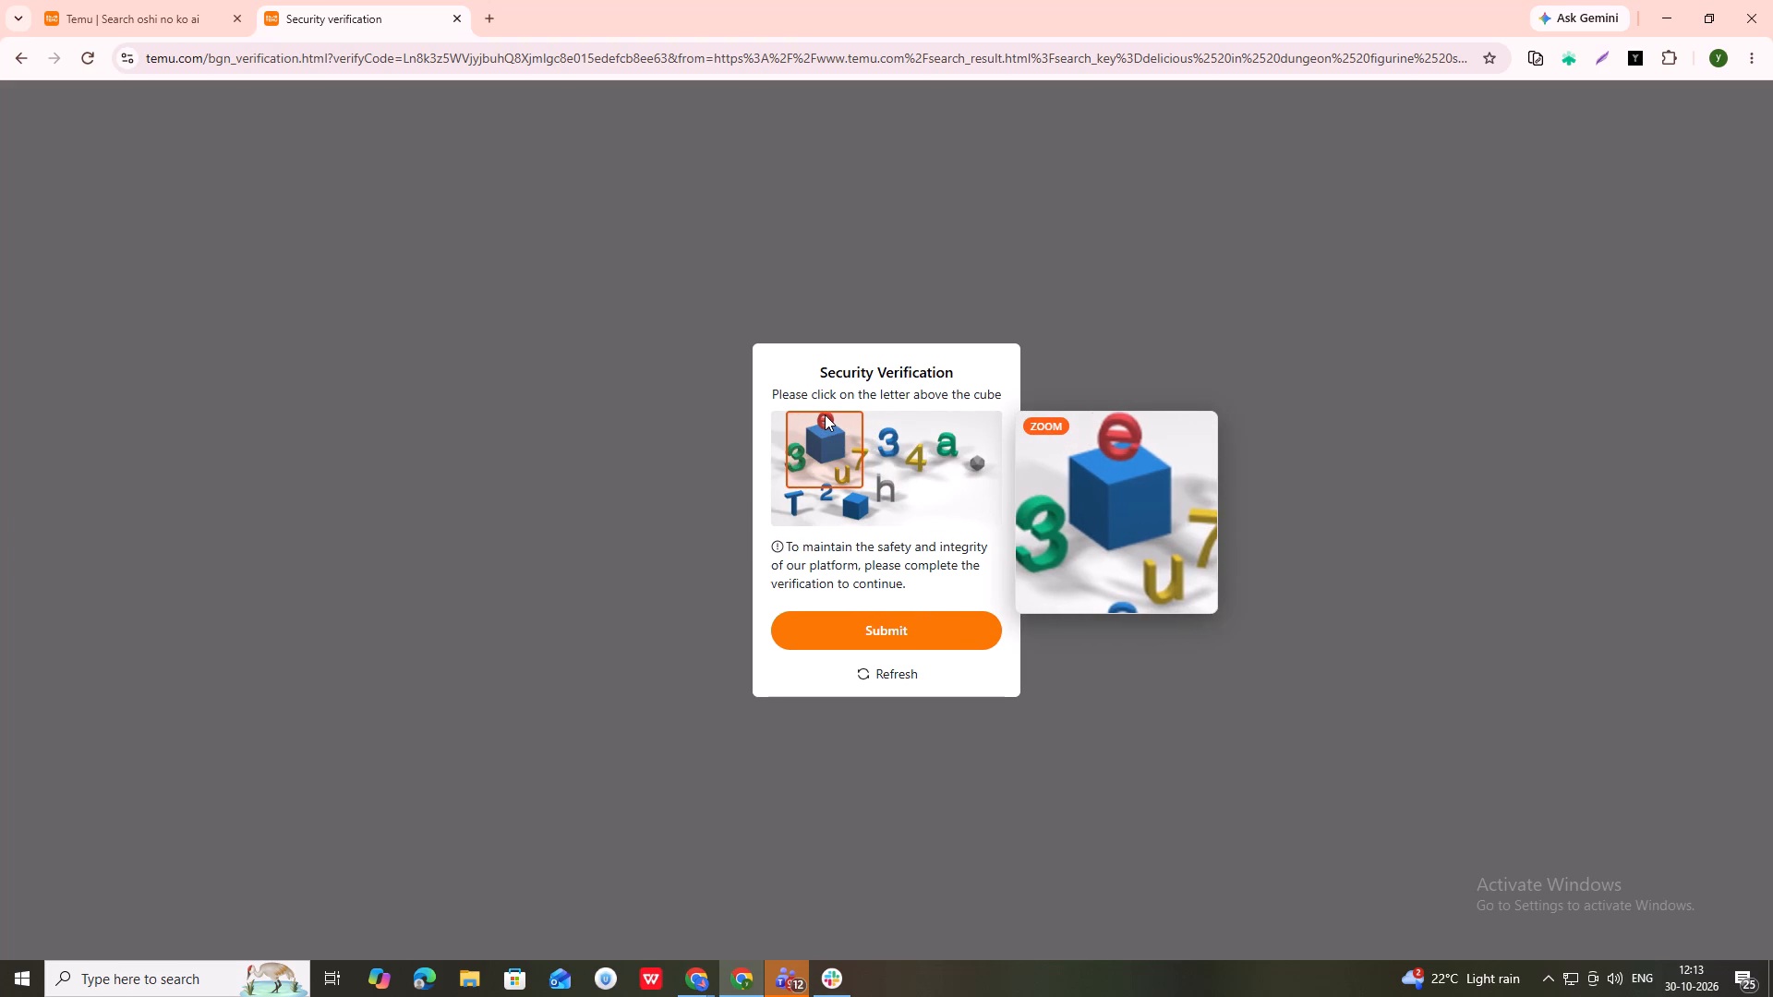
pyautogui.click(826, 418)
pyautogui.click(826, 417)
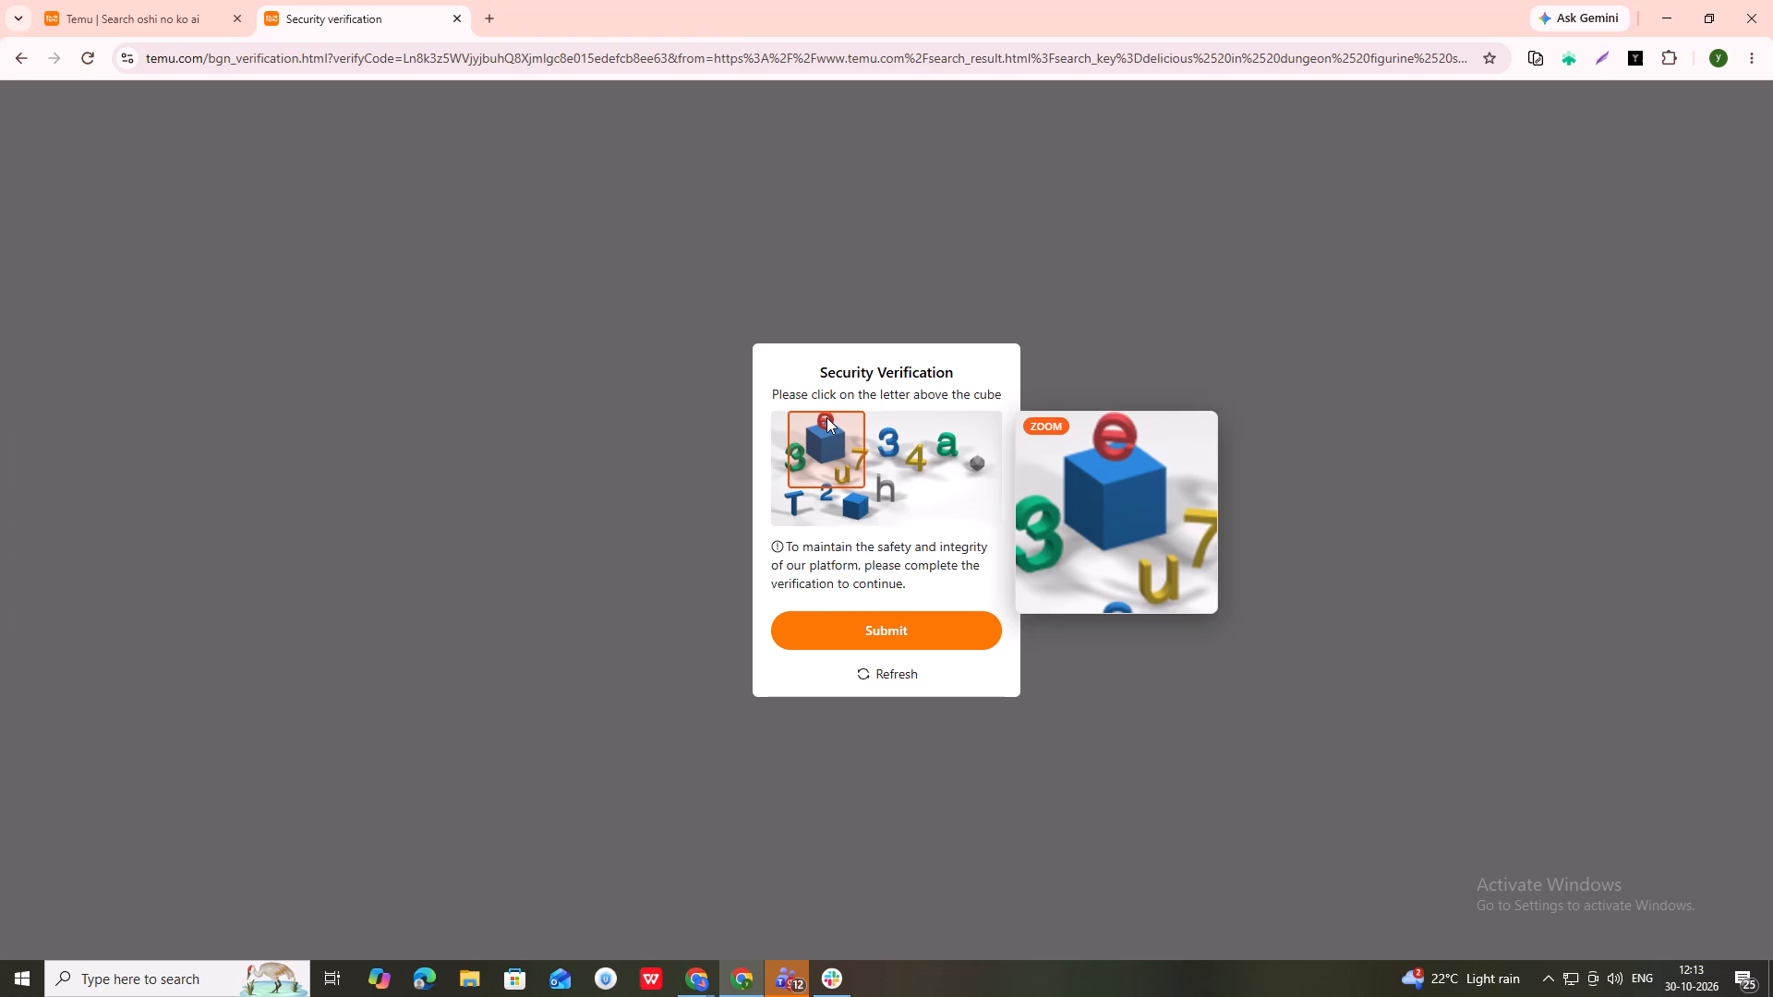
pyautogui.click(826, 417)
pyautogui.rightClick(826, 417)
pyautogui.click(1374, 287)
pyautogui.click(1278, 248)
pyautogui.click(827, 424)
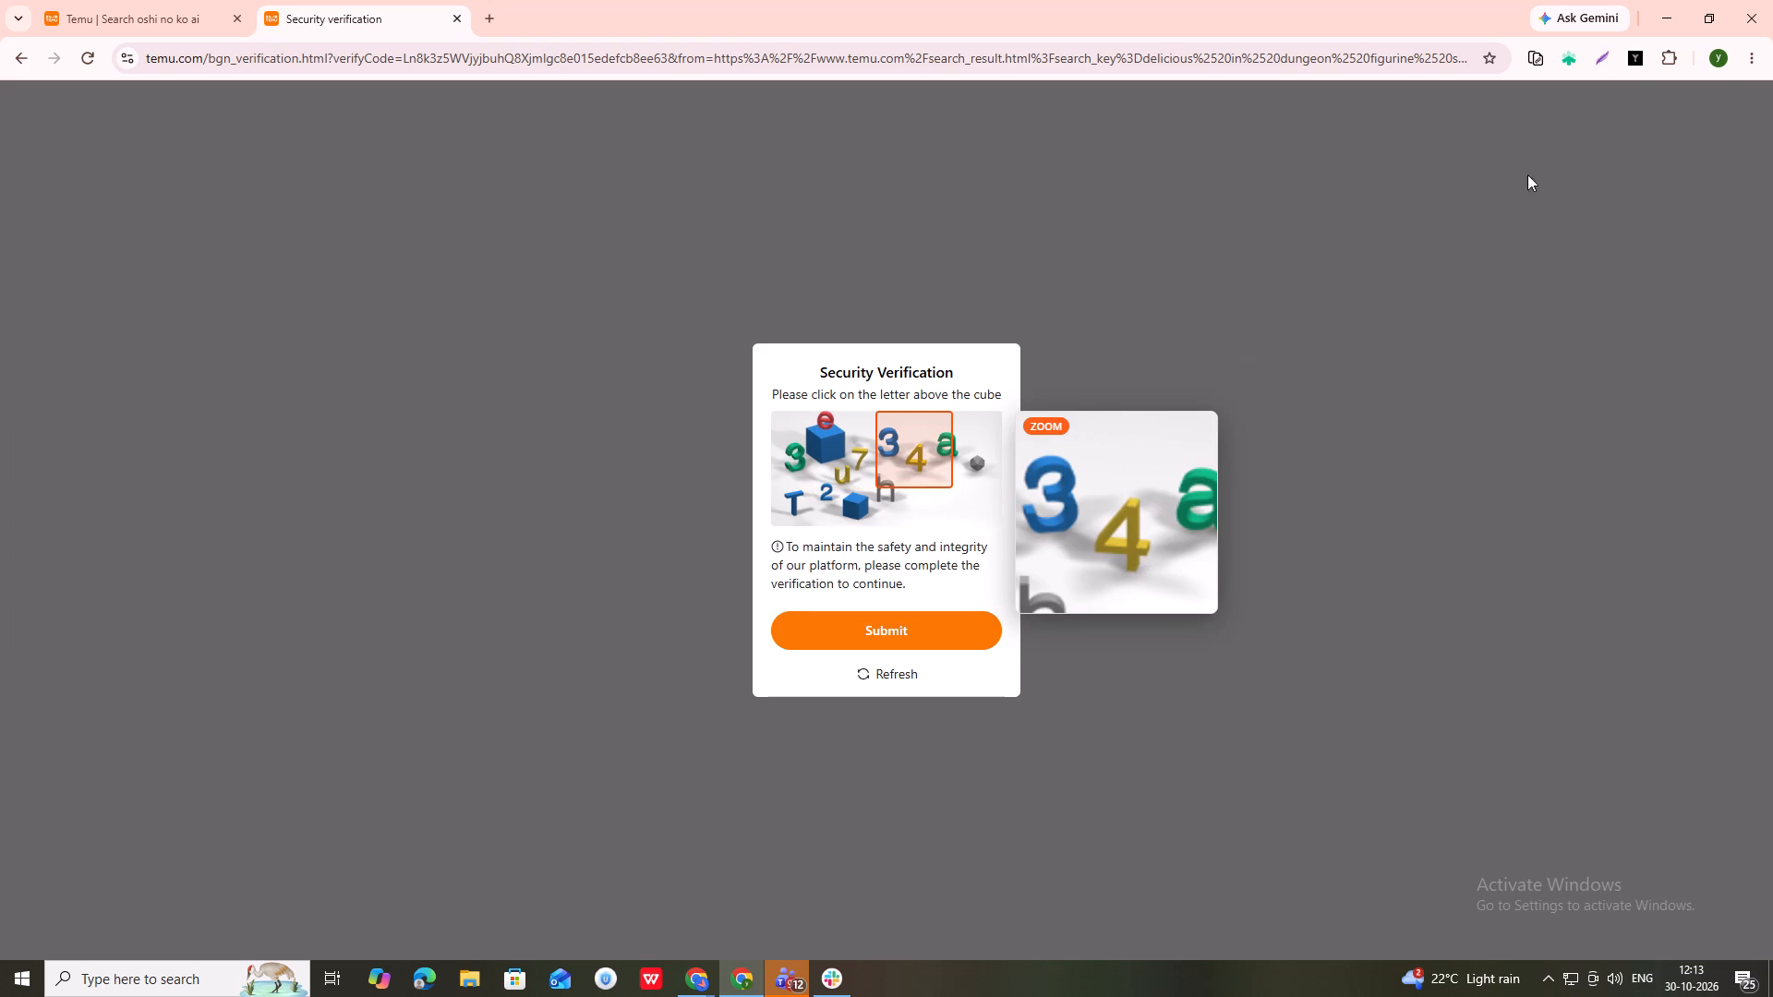
pyautogui.click(1627, 60)
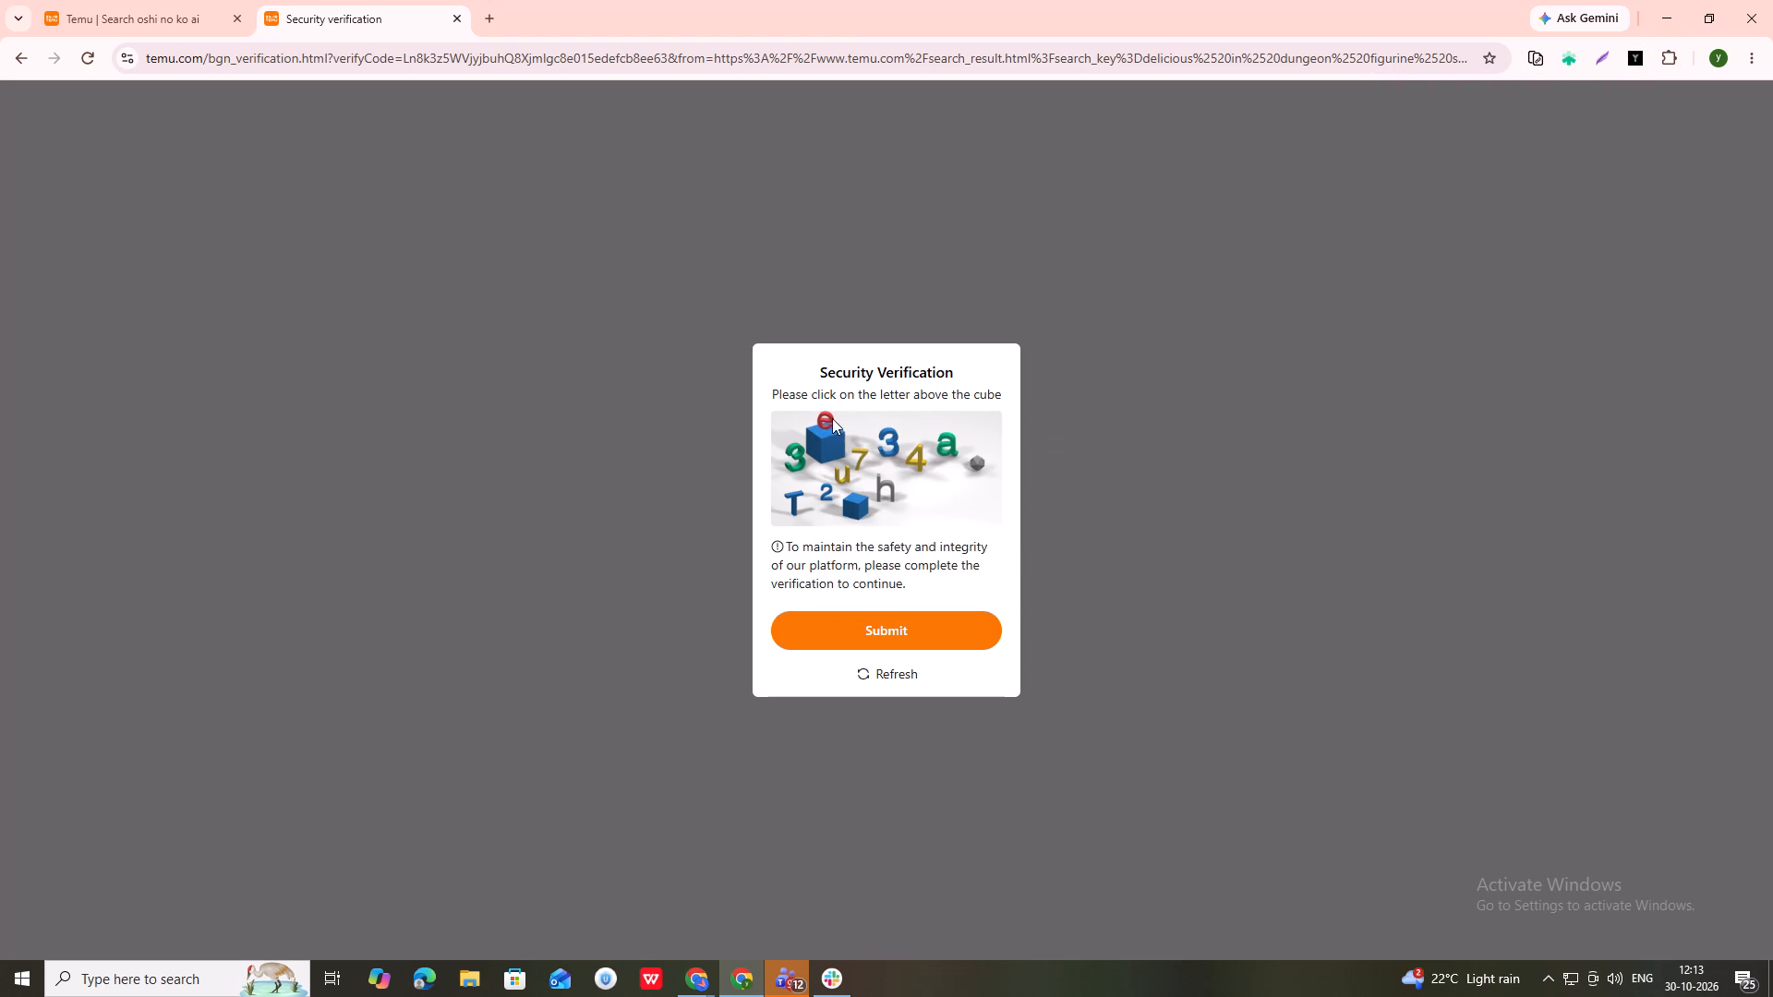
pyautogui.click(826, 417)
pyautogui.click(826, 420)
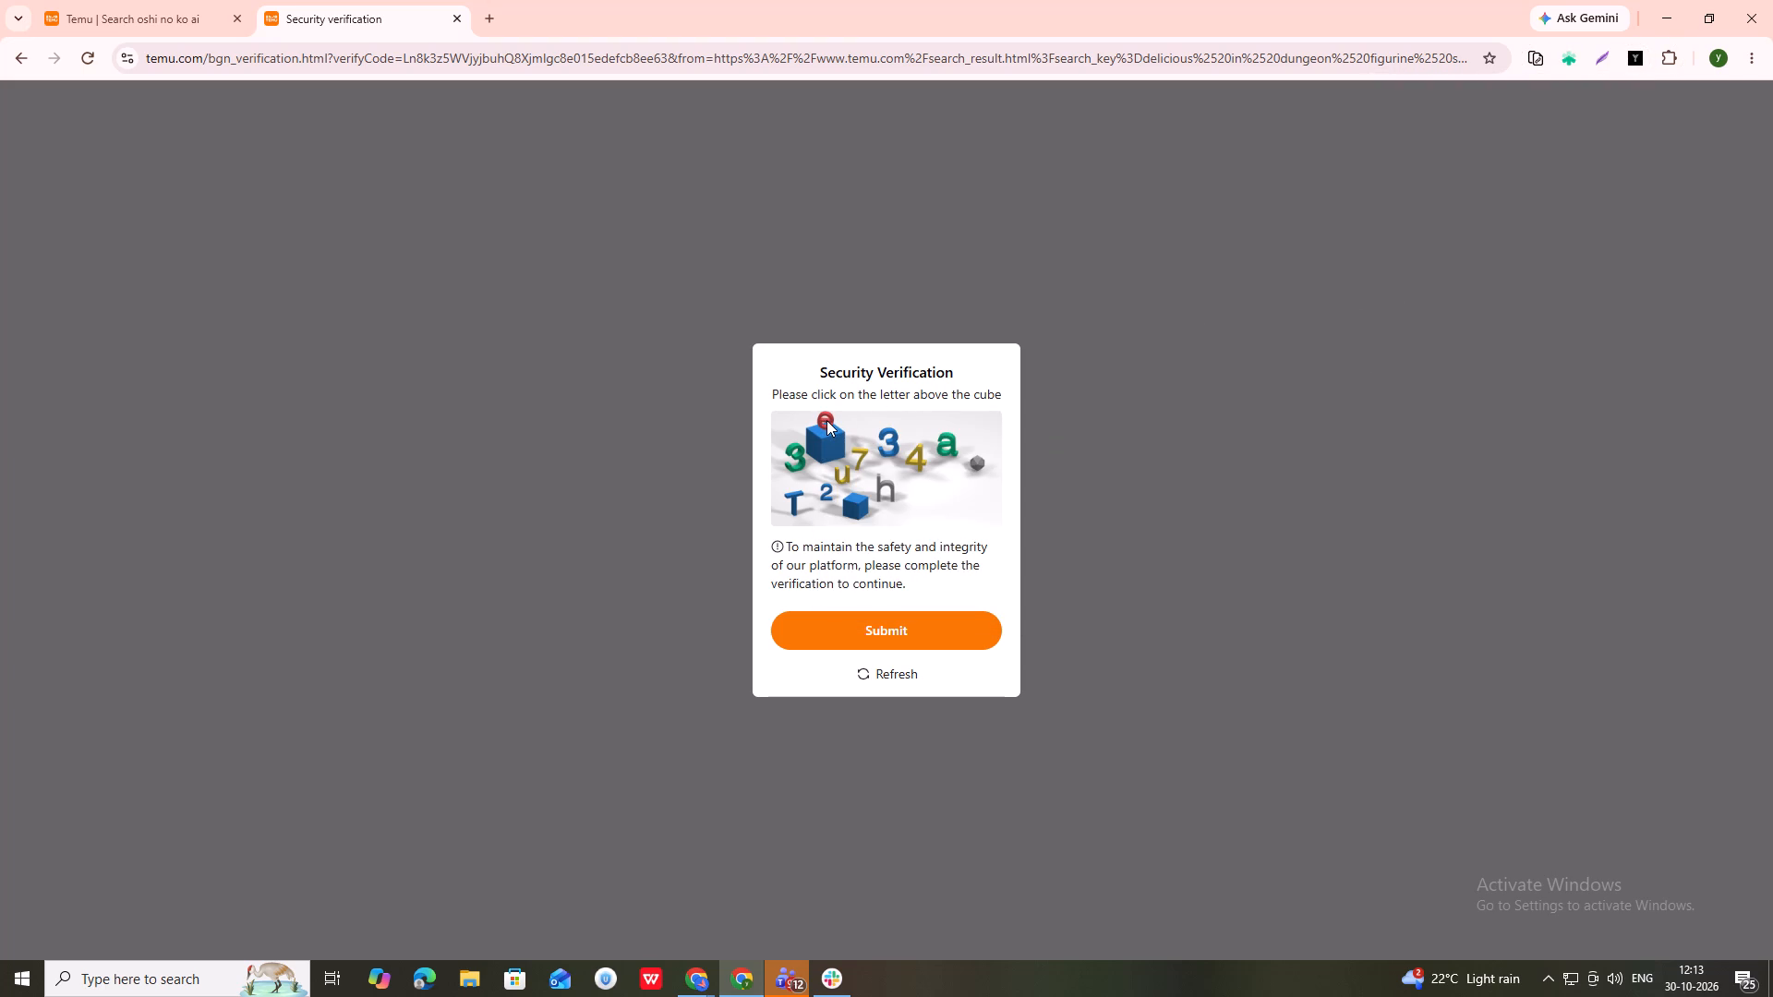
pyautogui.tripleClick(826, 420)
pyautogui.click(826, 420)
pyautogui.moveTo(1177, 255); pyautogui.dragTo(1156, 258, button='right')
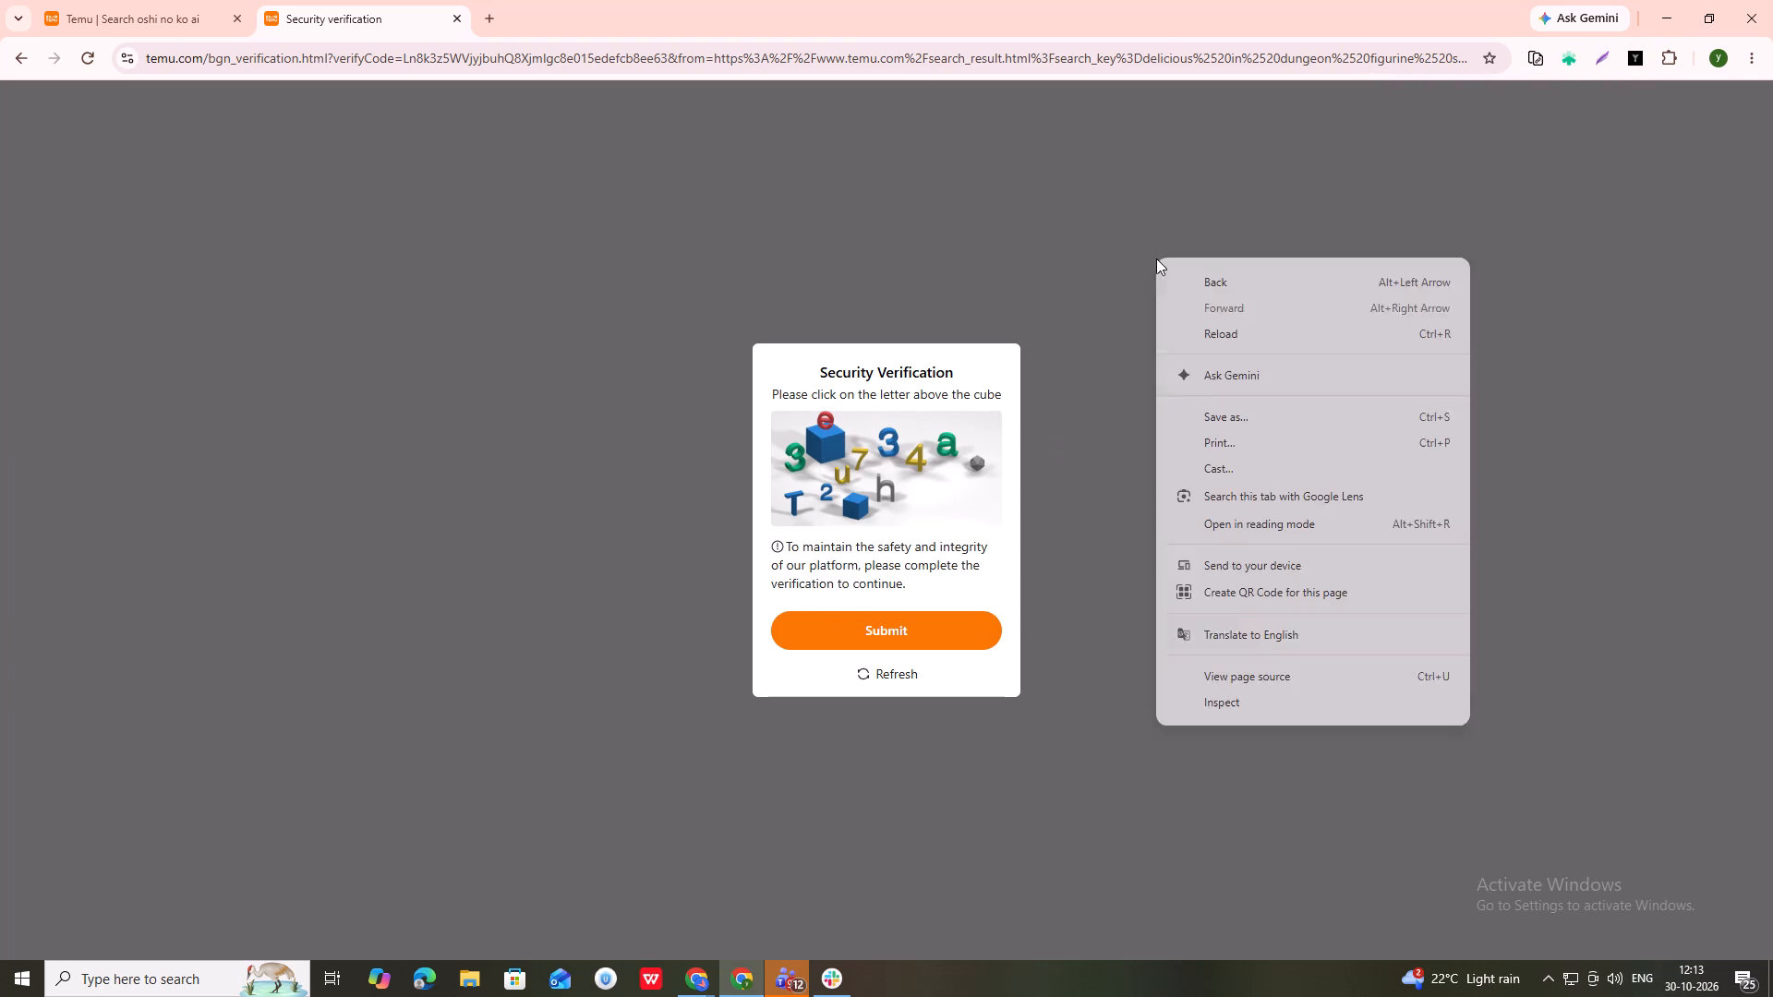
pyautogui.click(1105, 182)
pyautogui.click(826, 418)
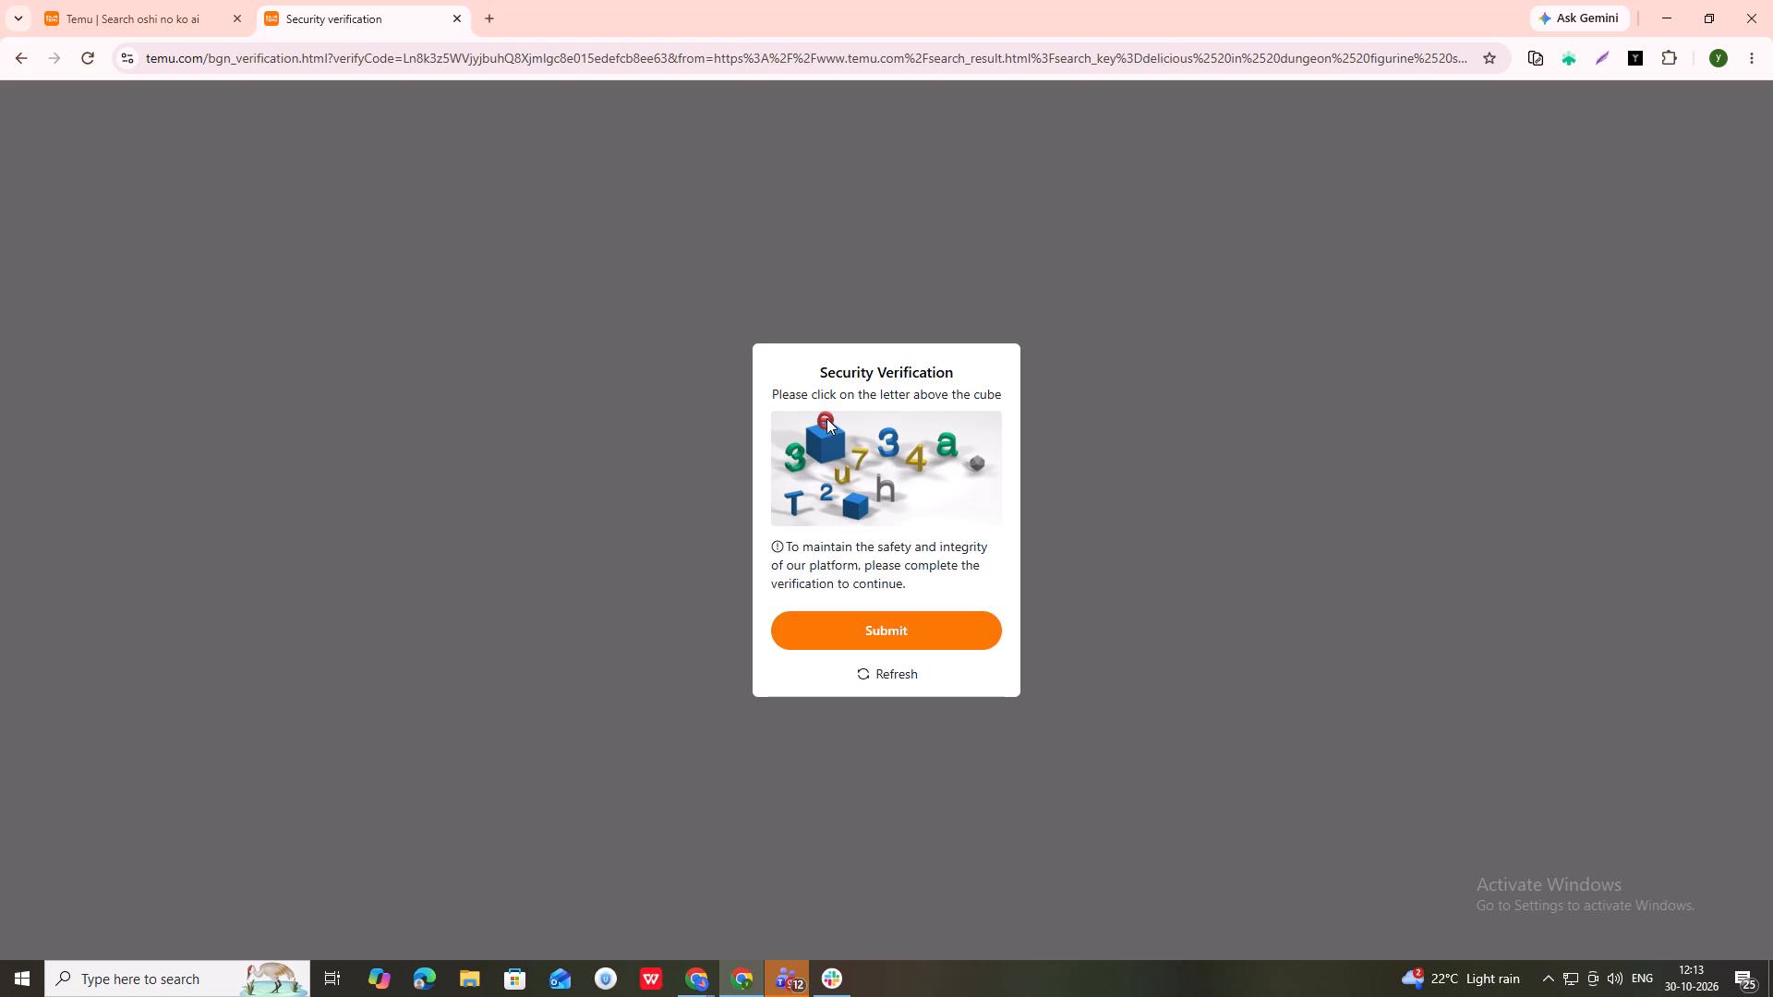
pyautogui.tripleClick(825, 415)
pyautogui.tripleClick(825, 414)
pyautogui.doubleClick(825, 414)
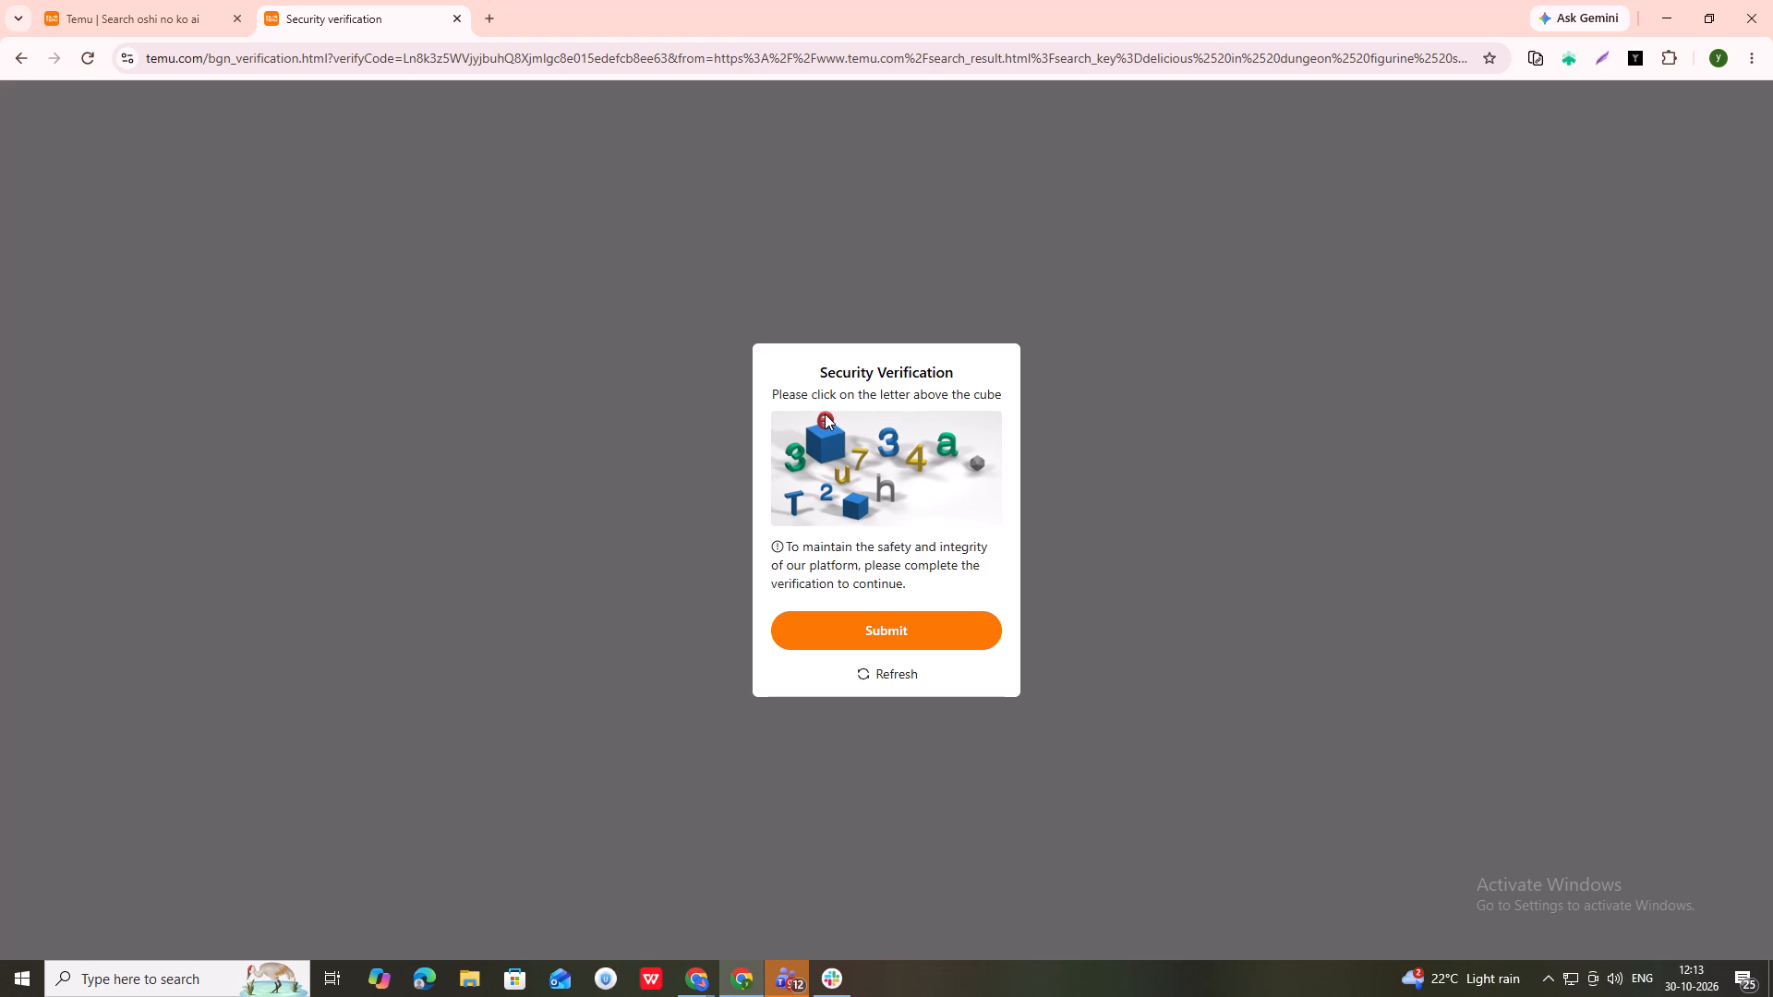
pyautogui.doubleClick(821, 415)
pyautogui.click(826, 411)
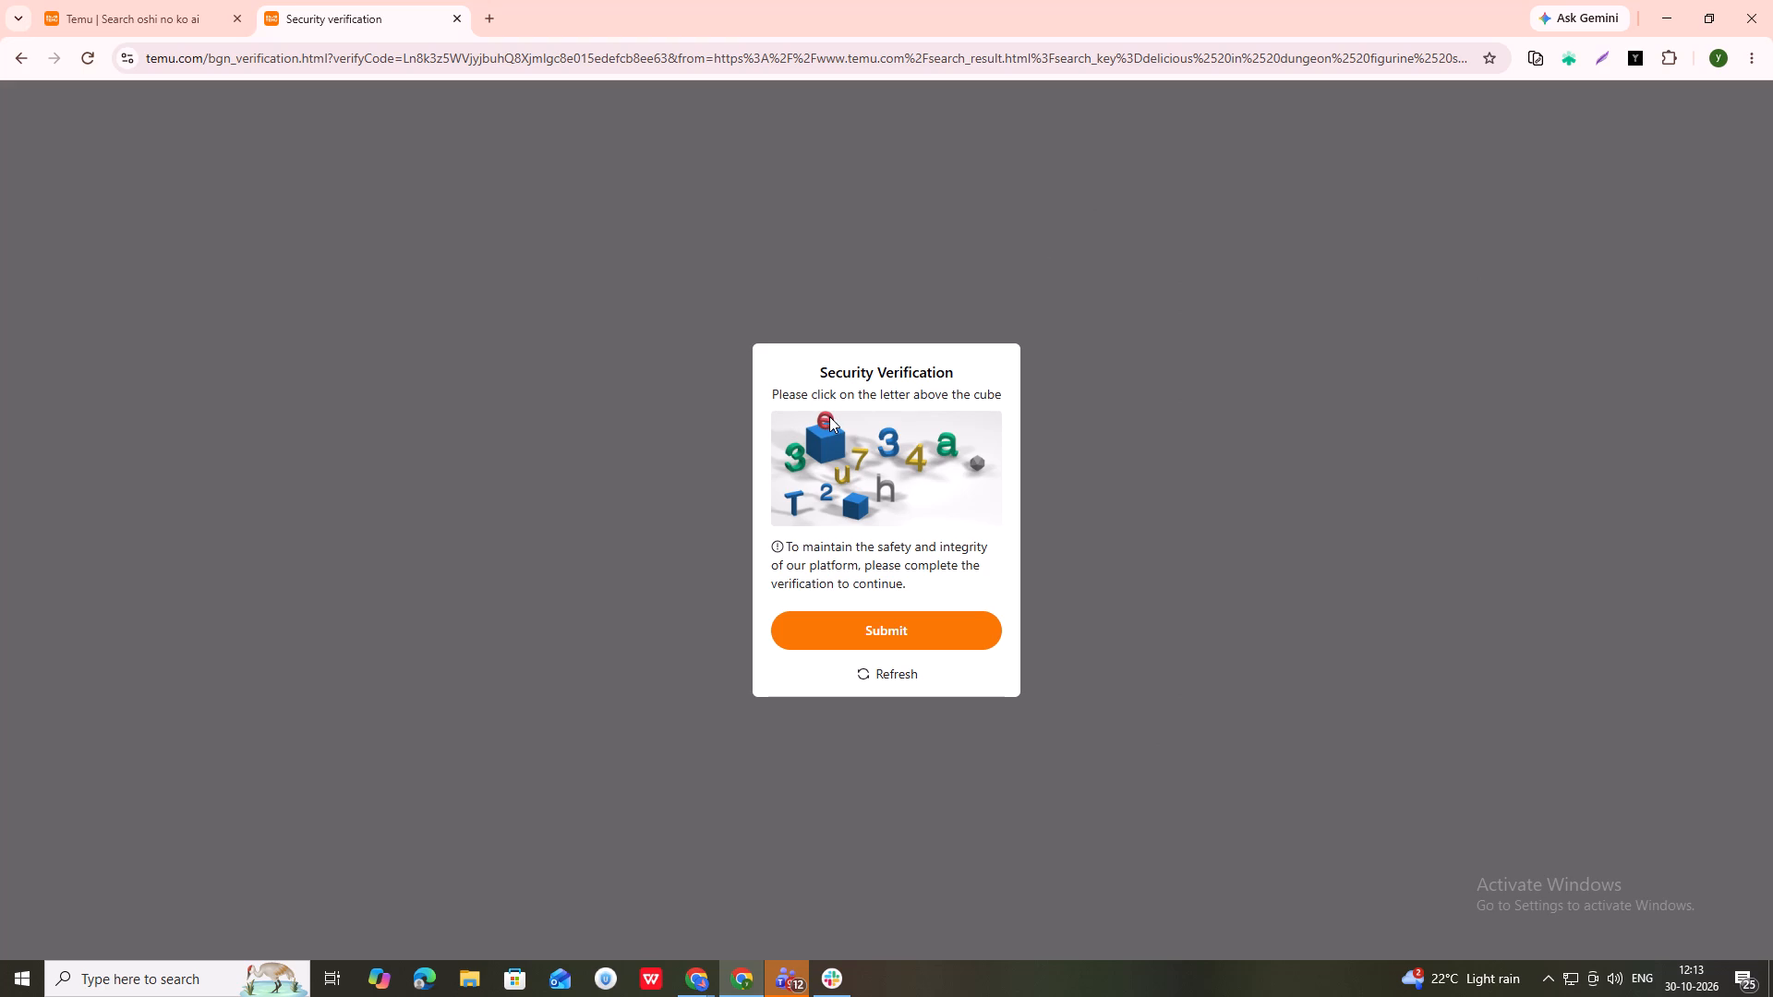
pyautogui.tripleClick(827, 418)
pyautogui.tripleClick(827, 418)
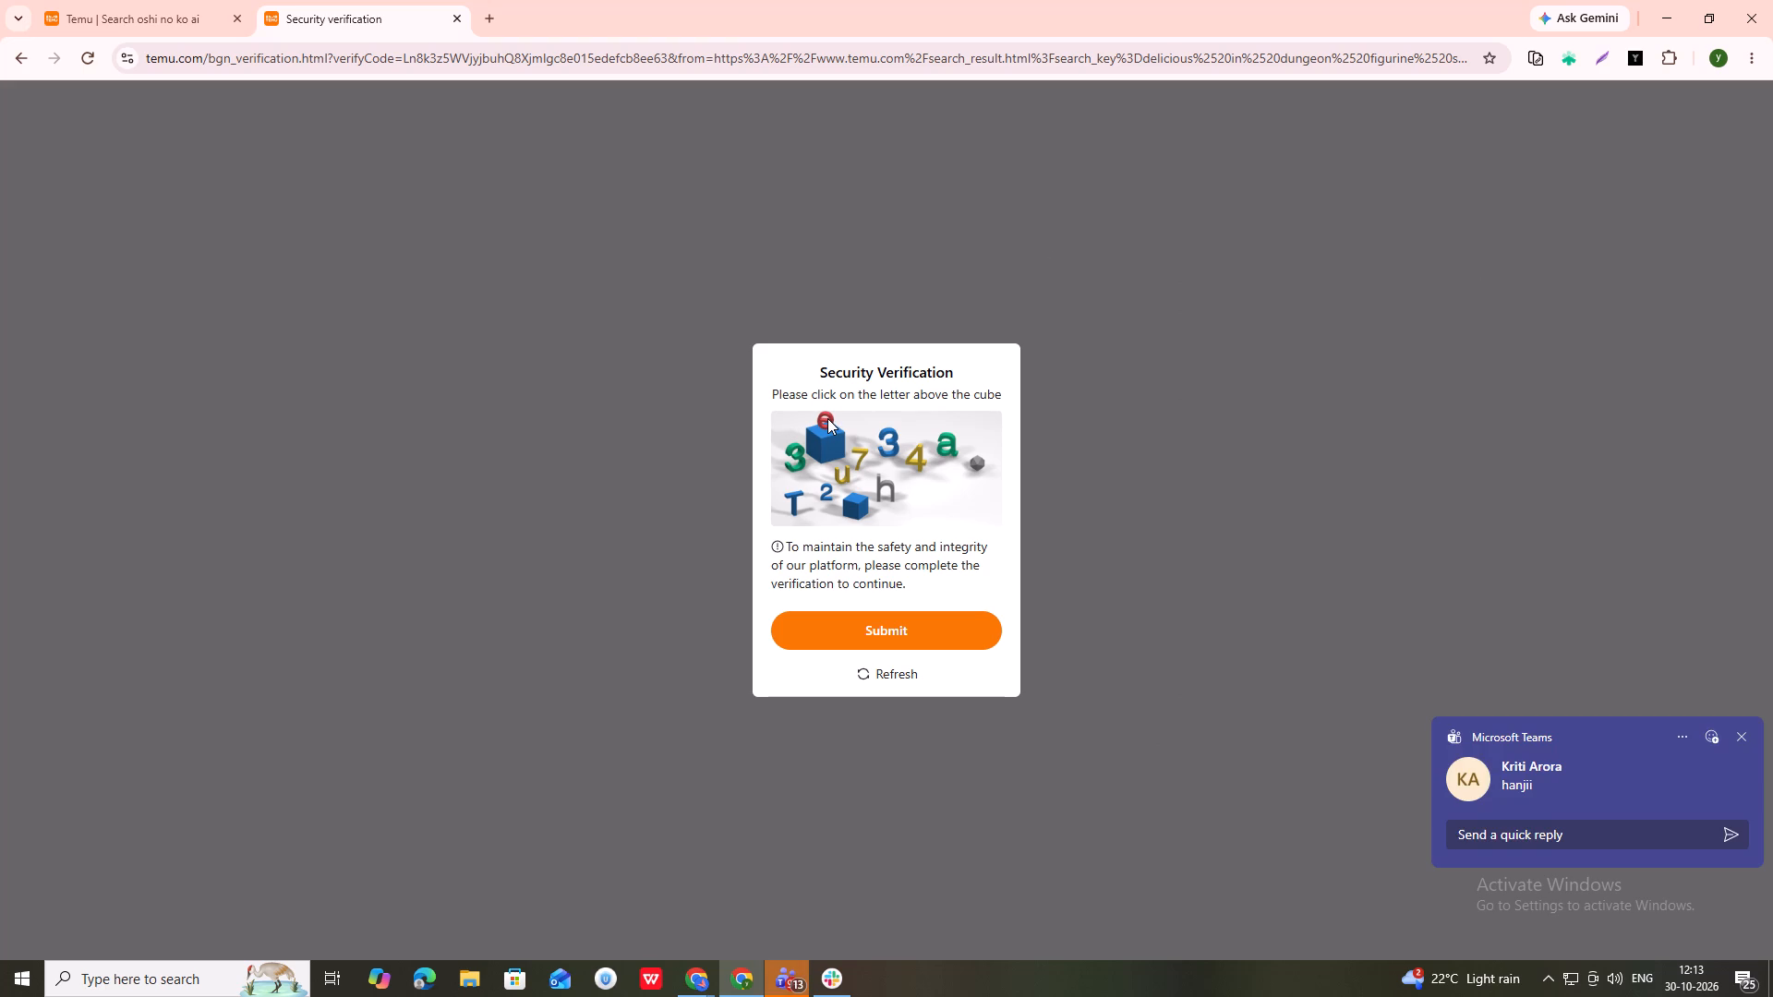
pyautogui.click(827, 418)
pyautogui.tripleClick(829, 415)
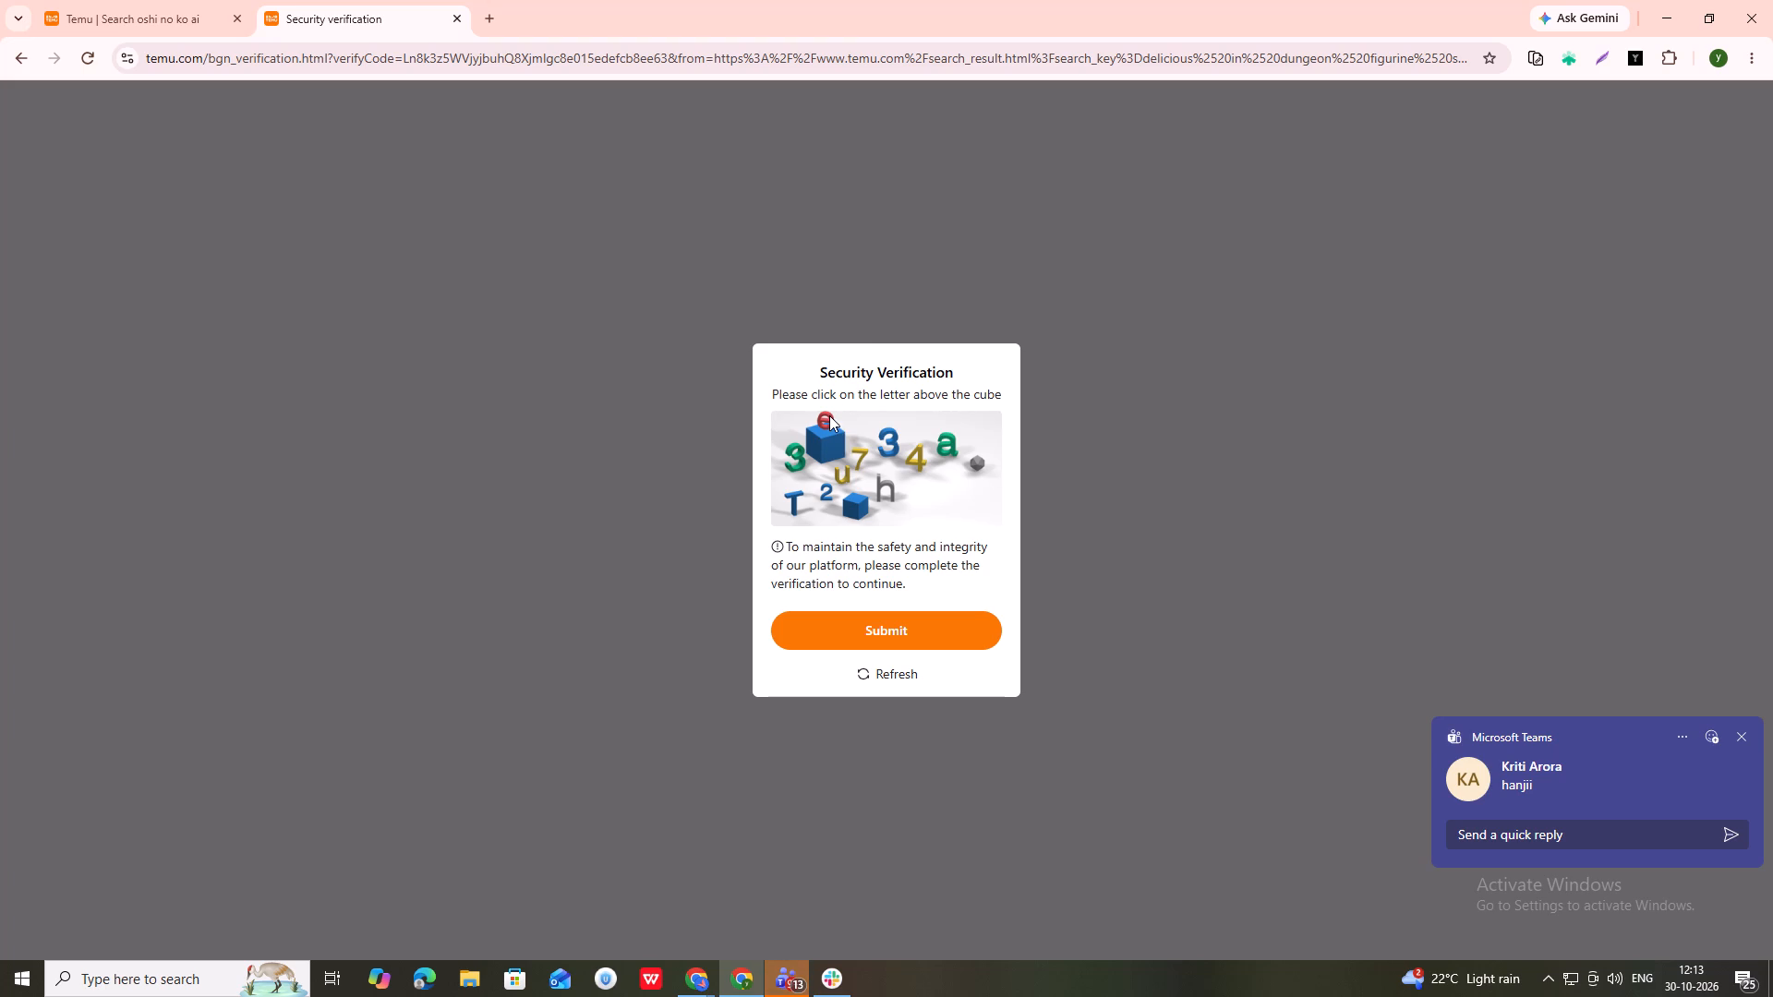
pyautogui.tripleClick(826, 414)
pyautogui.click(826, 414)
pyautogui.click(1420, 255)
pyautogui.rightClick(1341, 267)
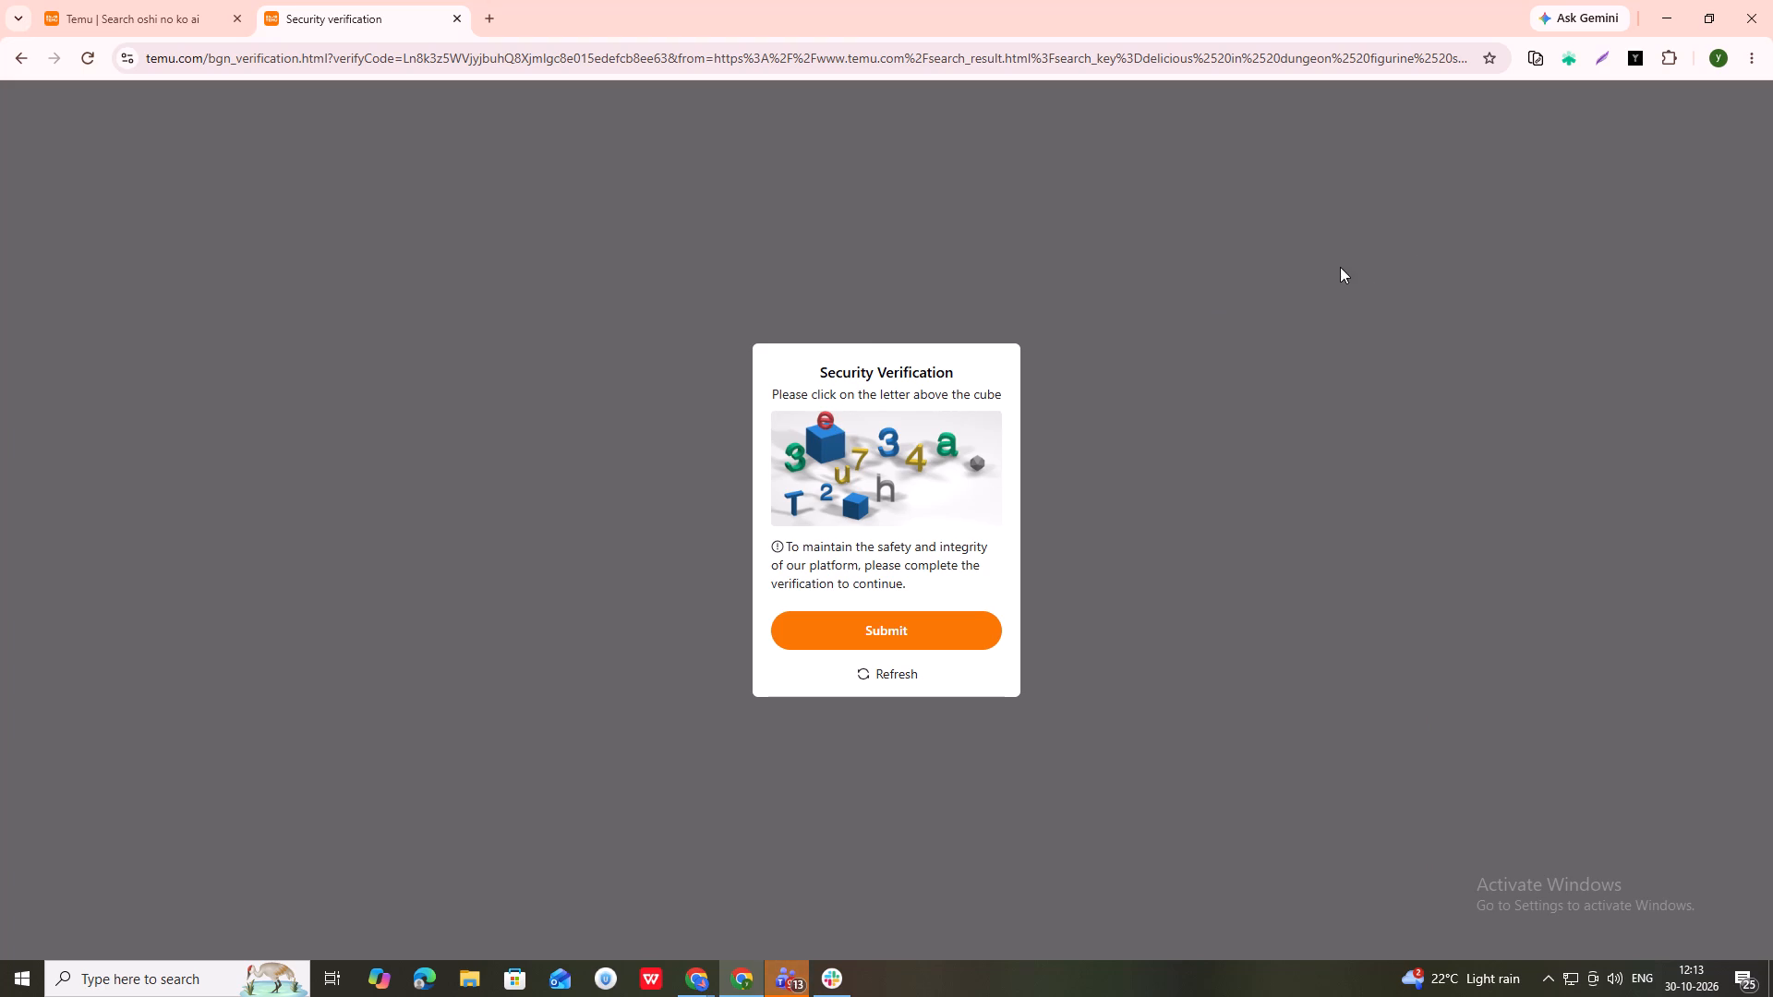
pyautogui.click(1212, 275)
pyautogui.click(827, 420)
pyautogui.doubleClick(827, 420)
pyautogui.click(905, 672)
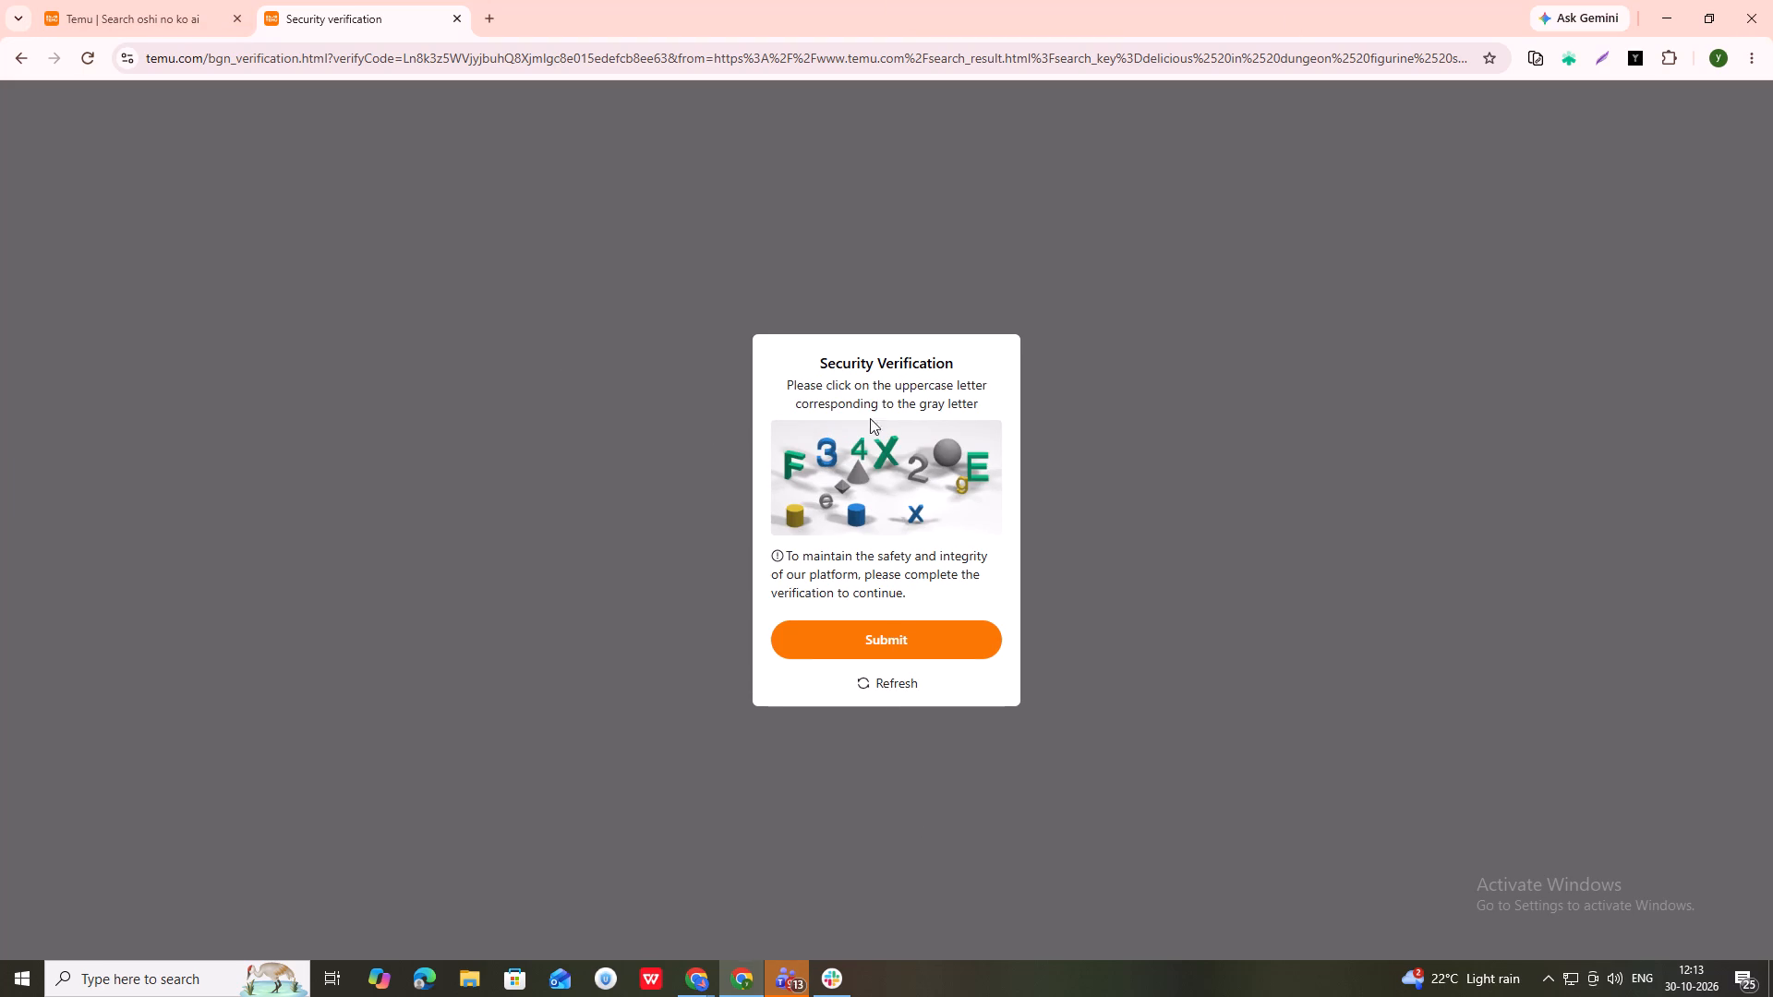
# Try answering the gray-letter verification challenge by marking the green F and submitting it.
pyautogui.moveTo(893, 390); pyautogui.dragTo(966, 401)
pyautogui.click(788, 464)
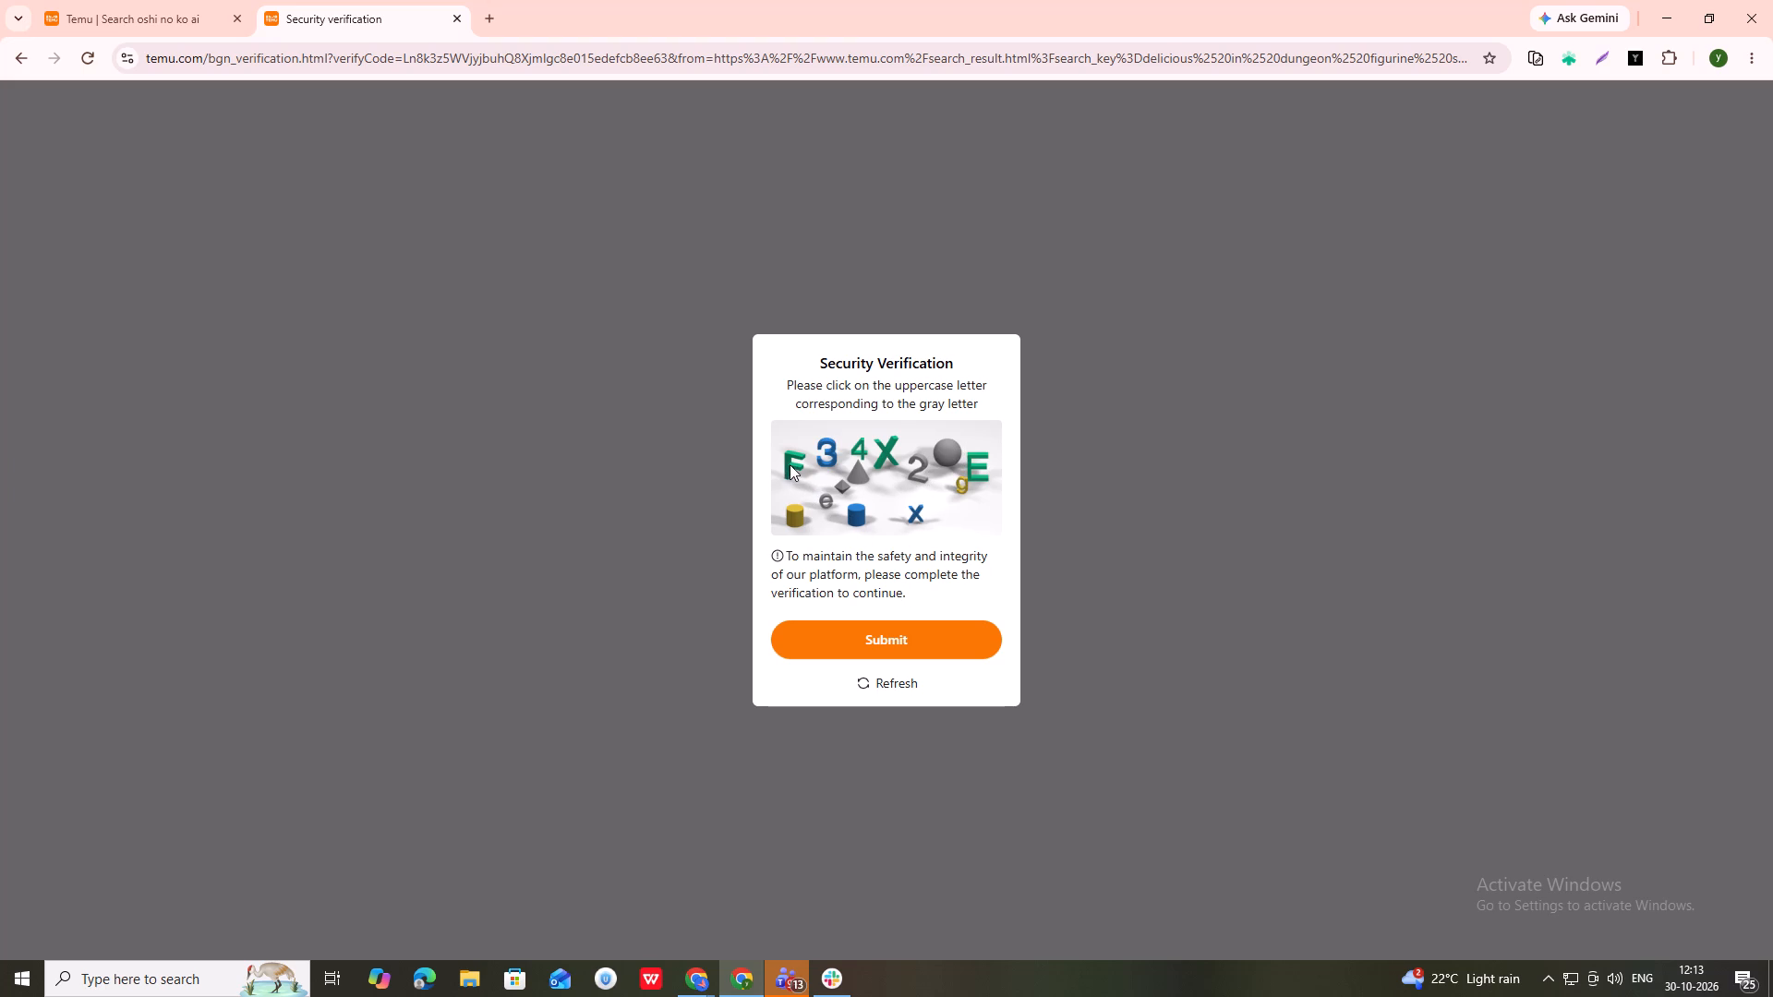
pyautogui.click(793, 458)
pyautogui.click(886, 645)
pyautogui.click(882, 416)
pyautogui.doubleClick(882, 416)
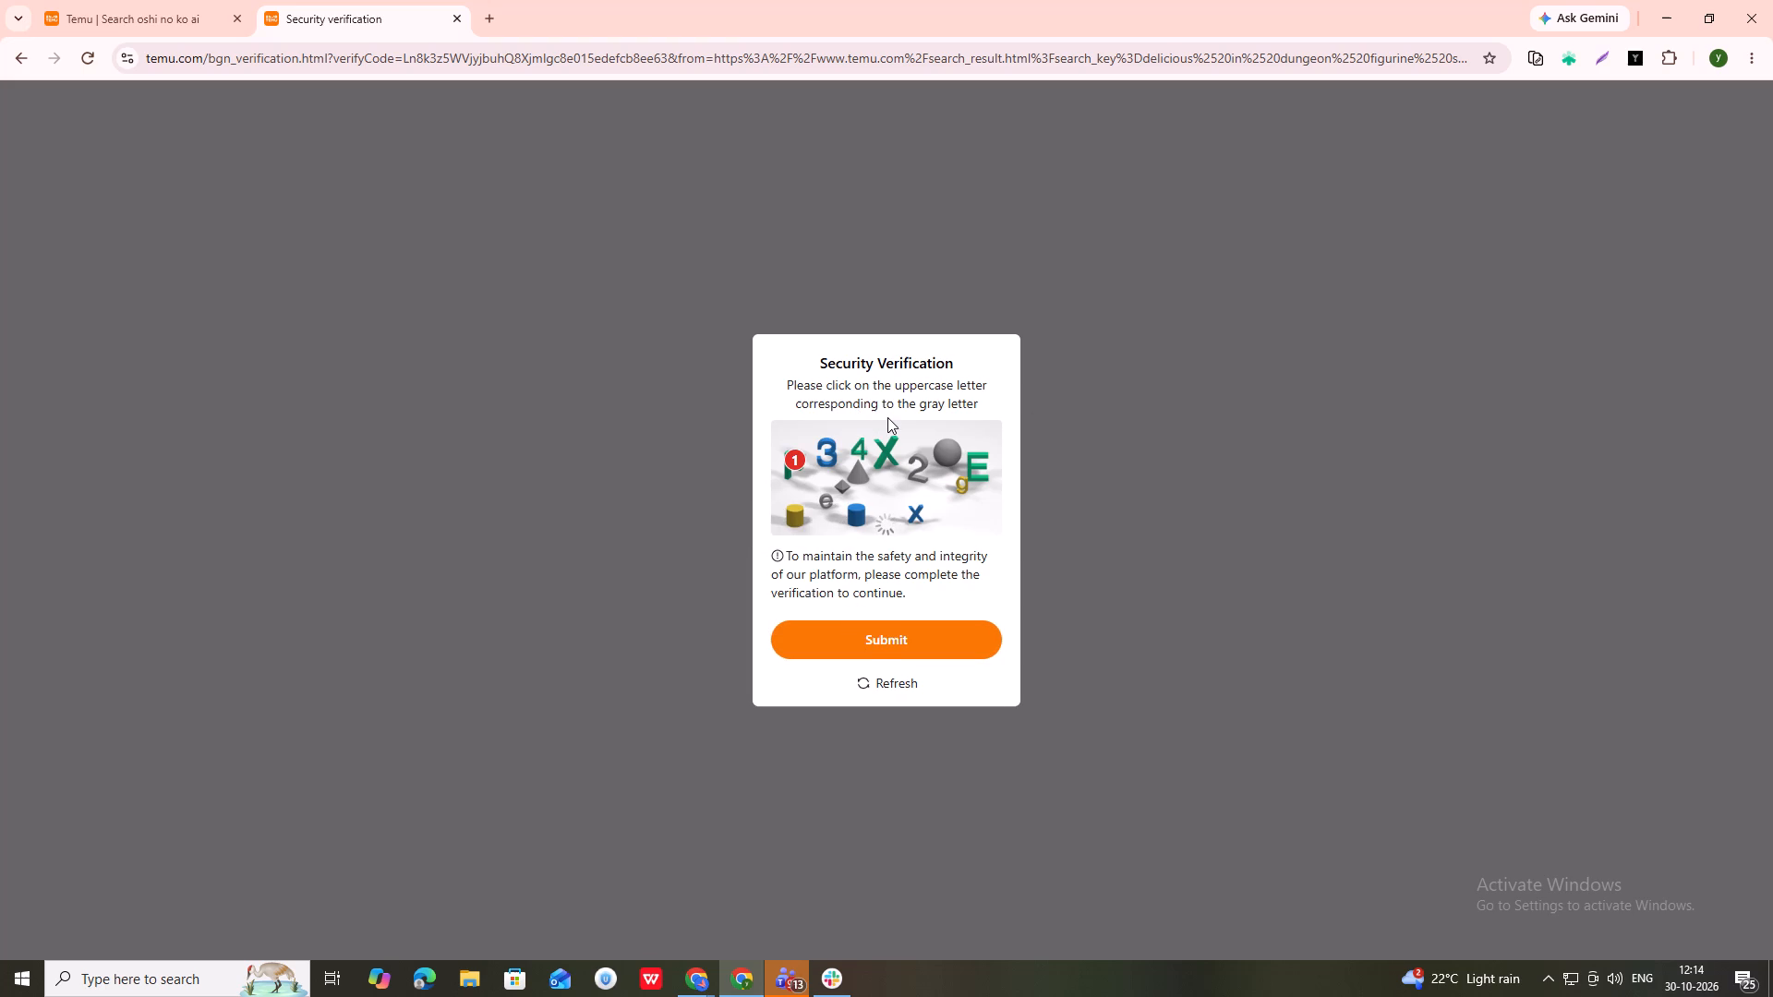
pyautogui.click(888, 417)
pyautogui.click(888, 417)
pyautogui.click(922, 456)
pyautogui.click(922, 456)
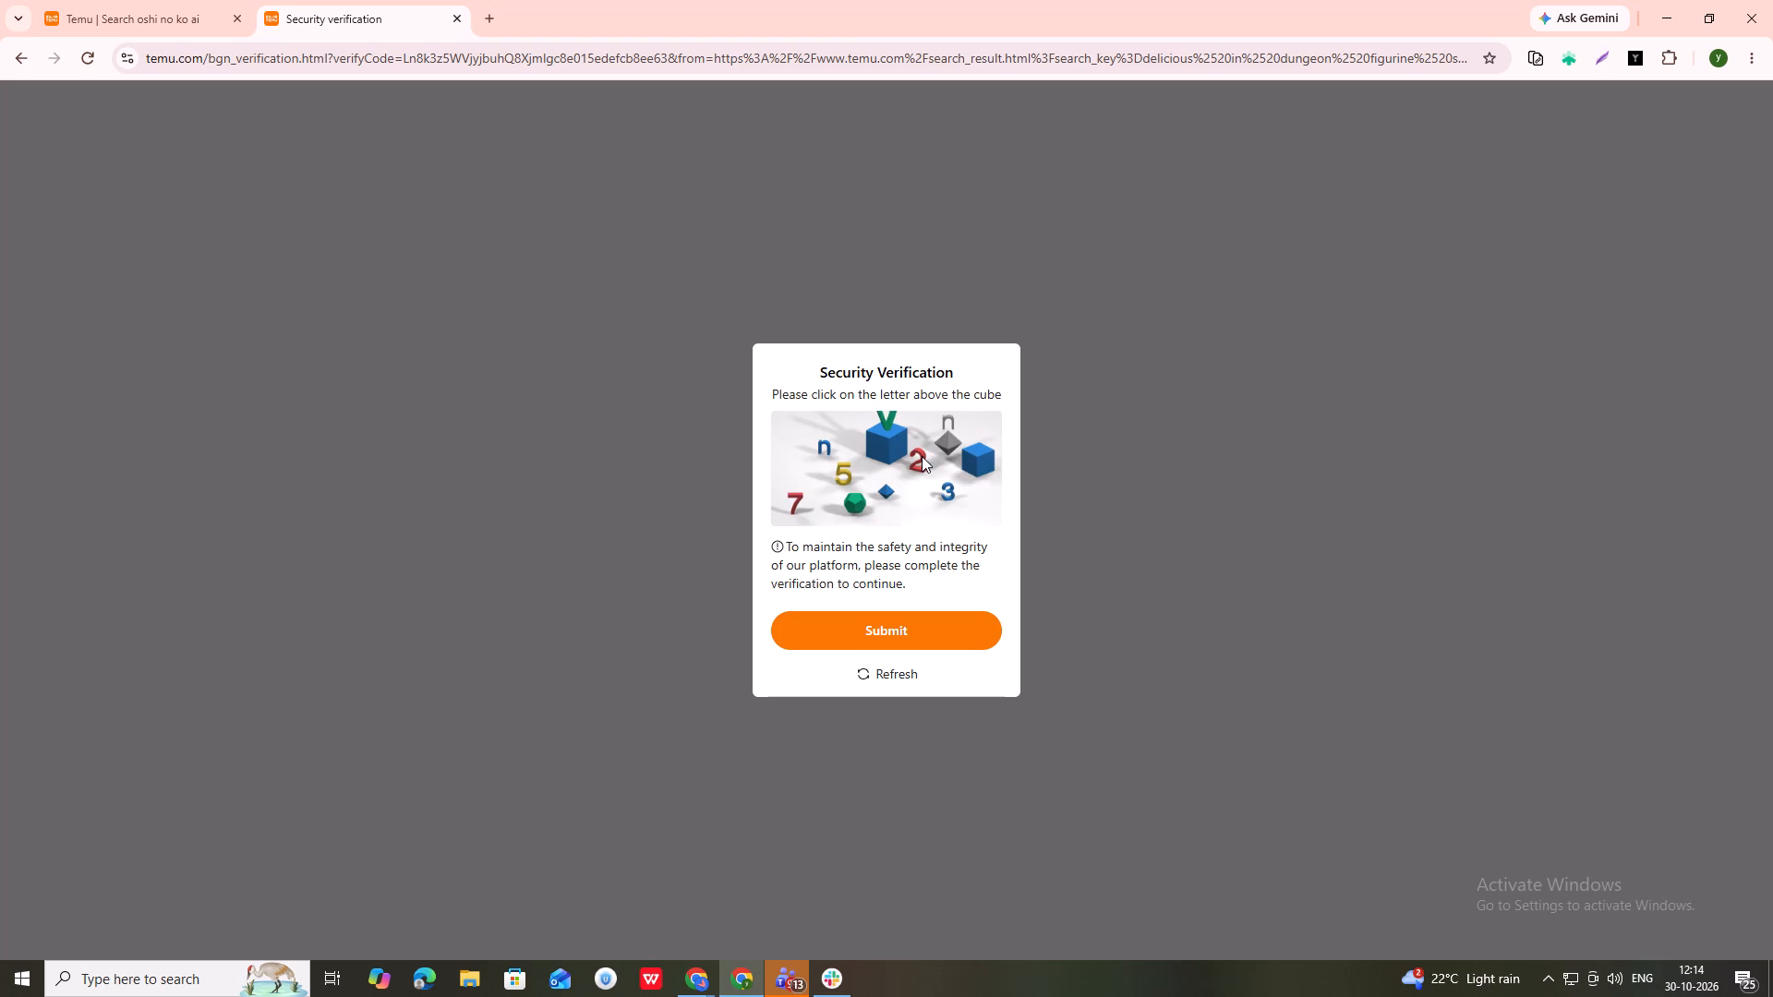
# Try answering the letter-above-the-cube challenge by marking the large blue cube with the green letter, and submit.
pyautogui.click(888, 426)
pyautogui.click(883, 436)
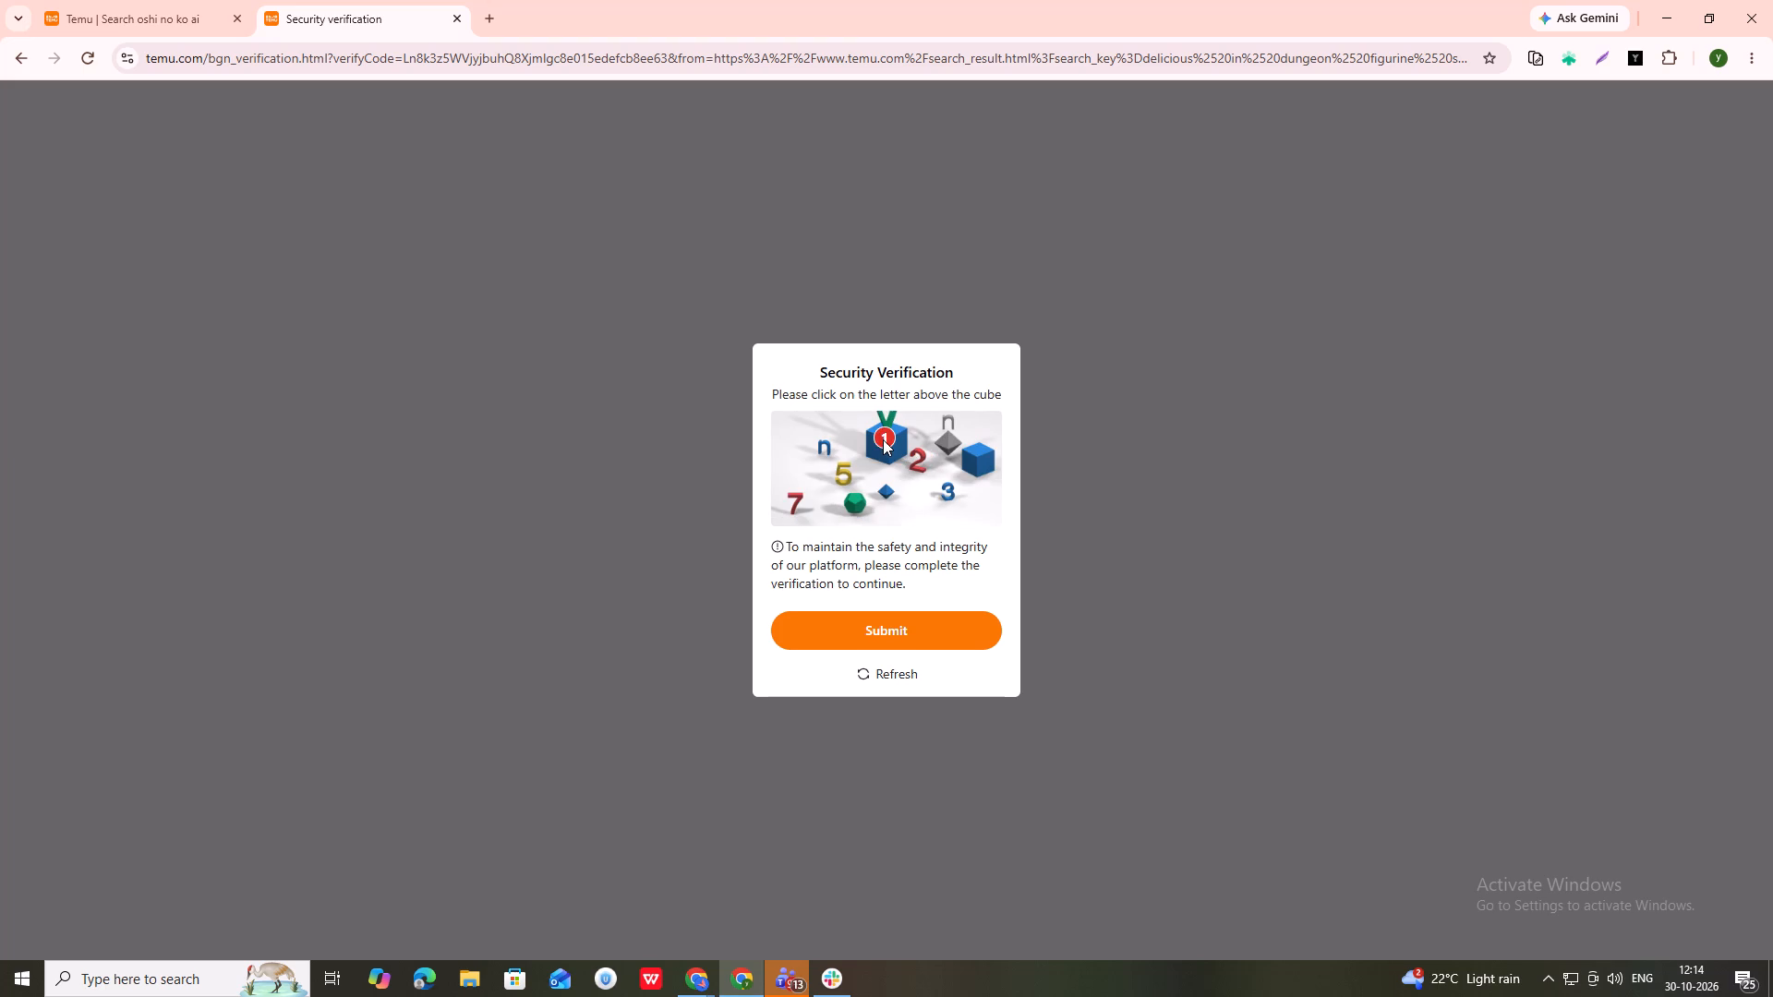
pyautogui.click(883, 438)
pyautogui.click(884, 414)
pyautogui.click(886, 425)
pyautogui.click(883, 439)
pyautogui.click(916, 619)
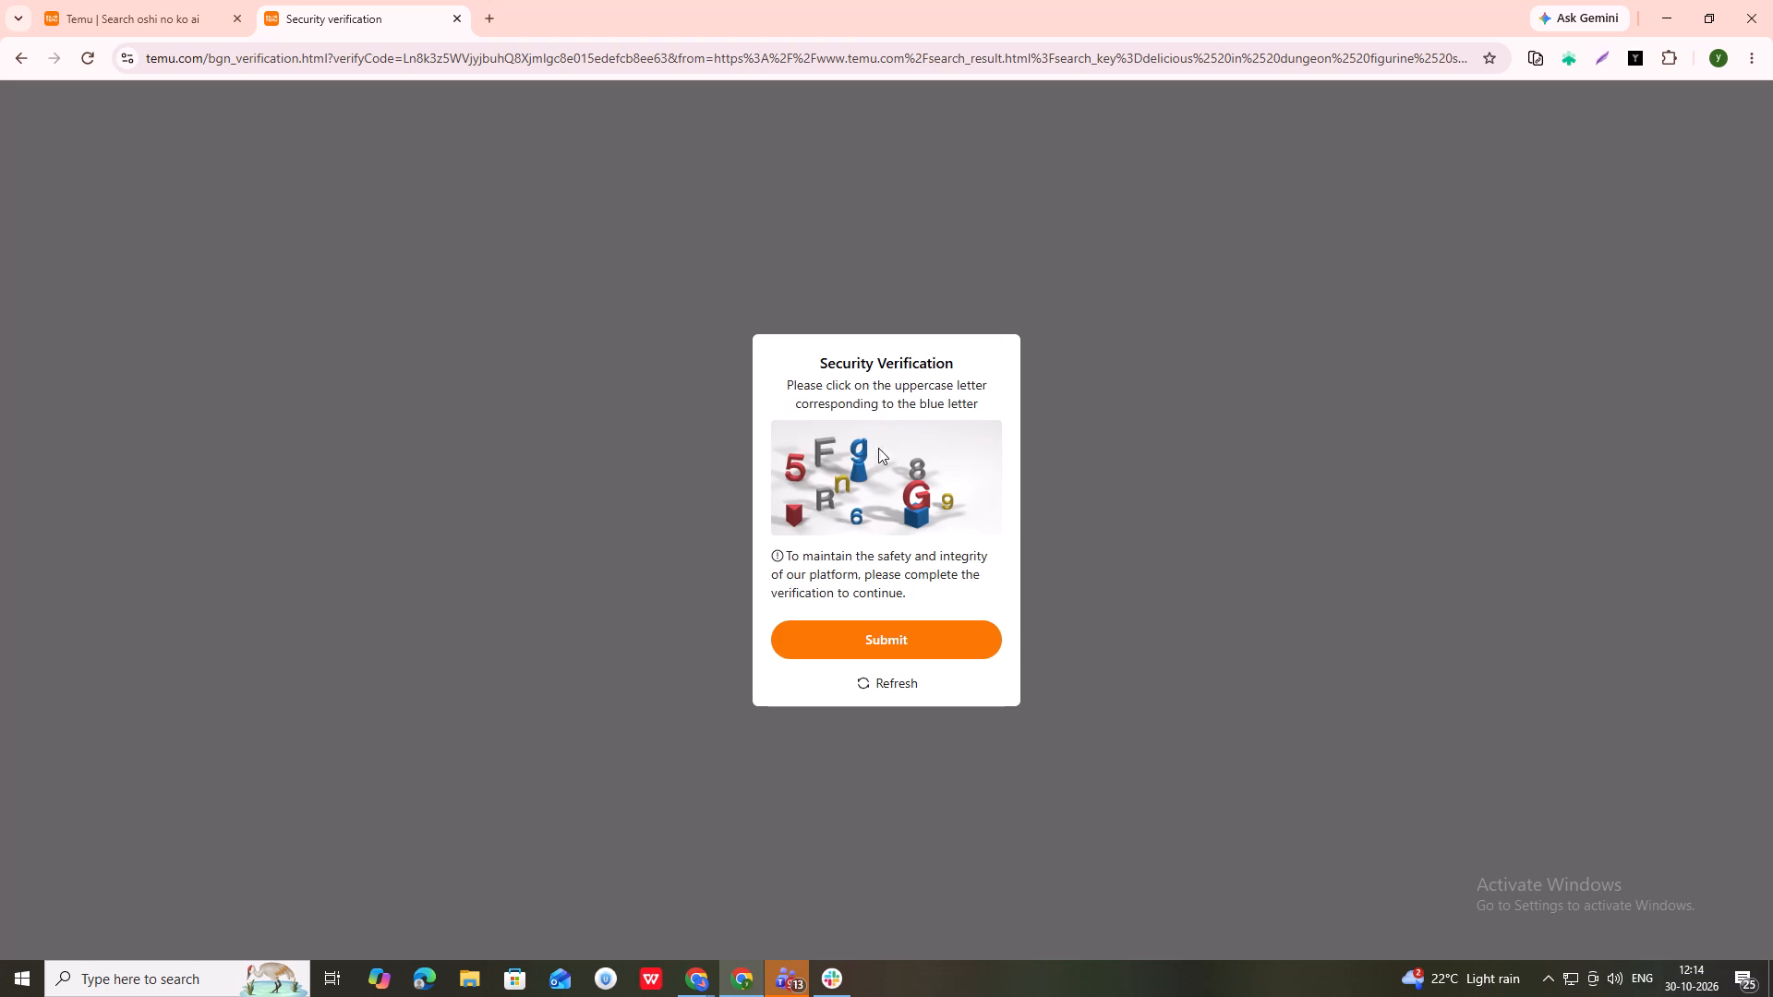
# Answer the blue-letter verification challenge by marking the red uppercase G above the blue cube, and submit it.
pyautogui.moveTo(856, 390); pyautogui.dragTo(941, 390)
pyautogui.click(915, 496)
pyautogui.click(943, 622)
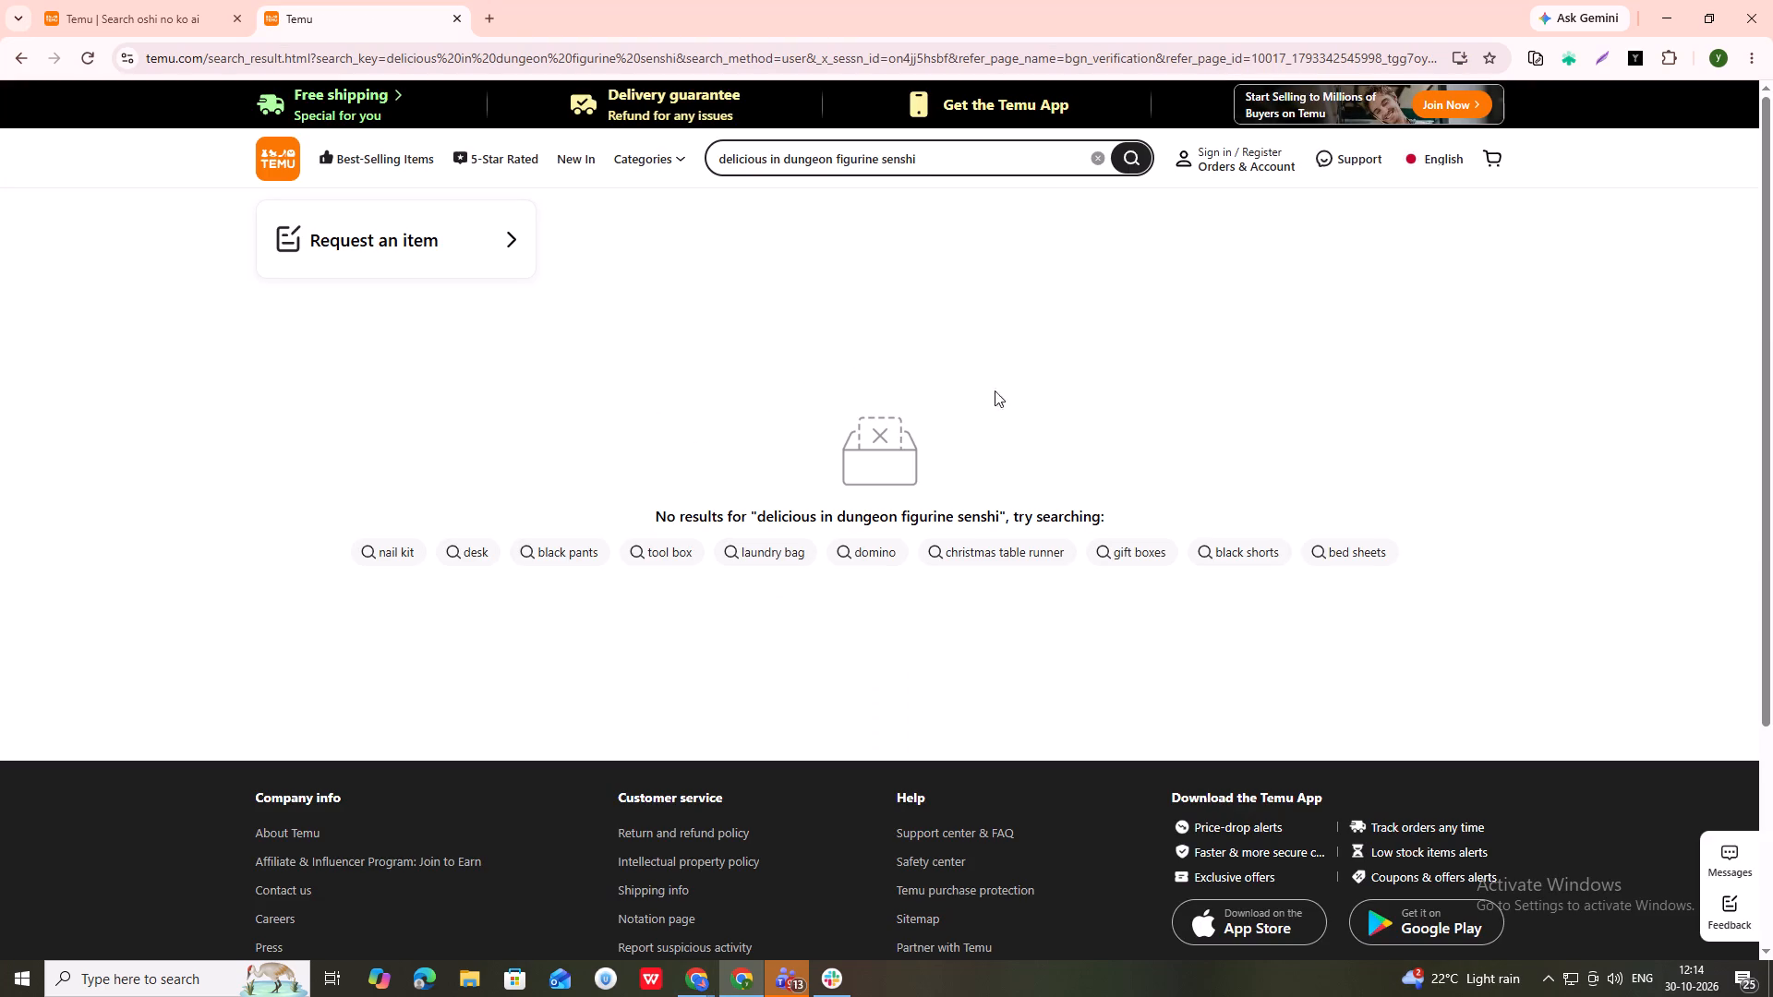
# Remove senshi from the query and search Temu for delicious in dungeon figurine.
pyautogui.click(959, 156)
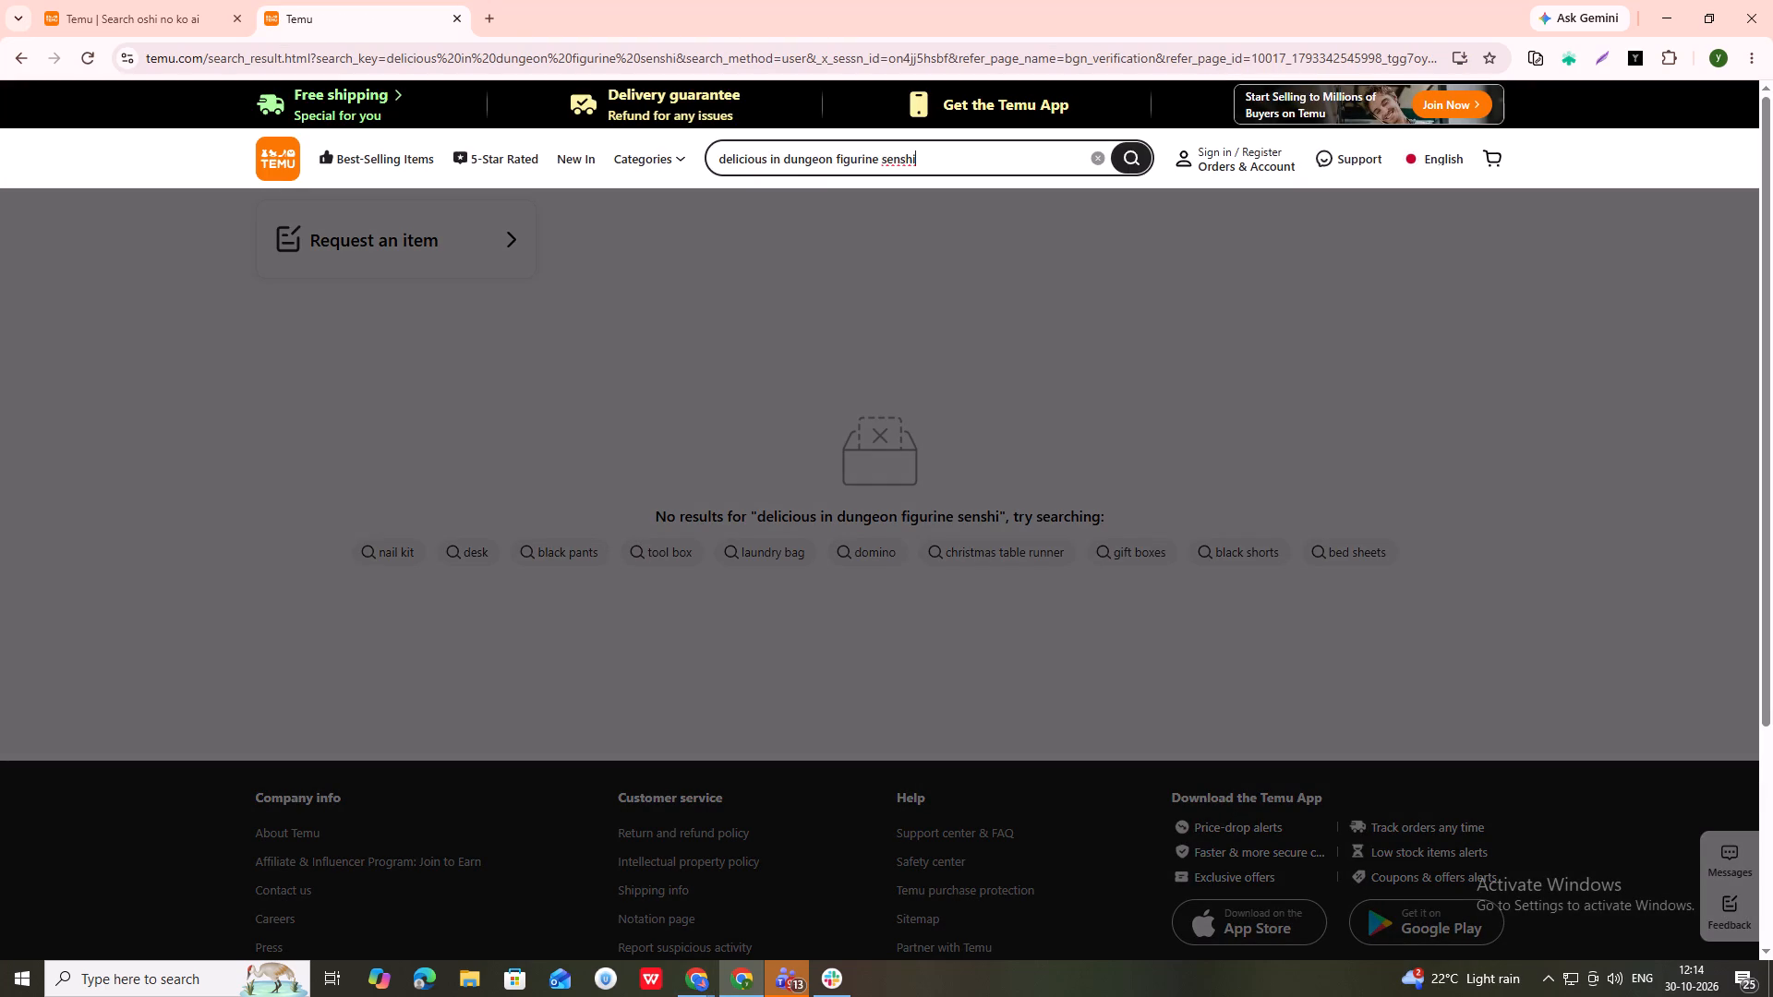
pyautogui.press('BackSpace')
pyautogui.press('BackSpace')
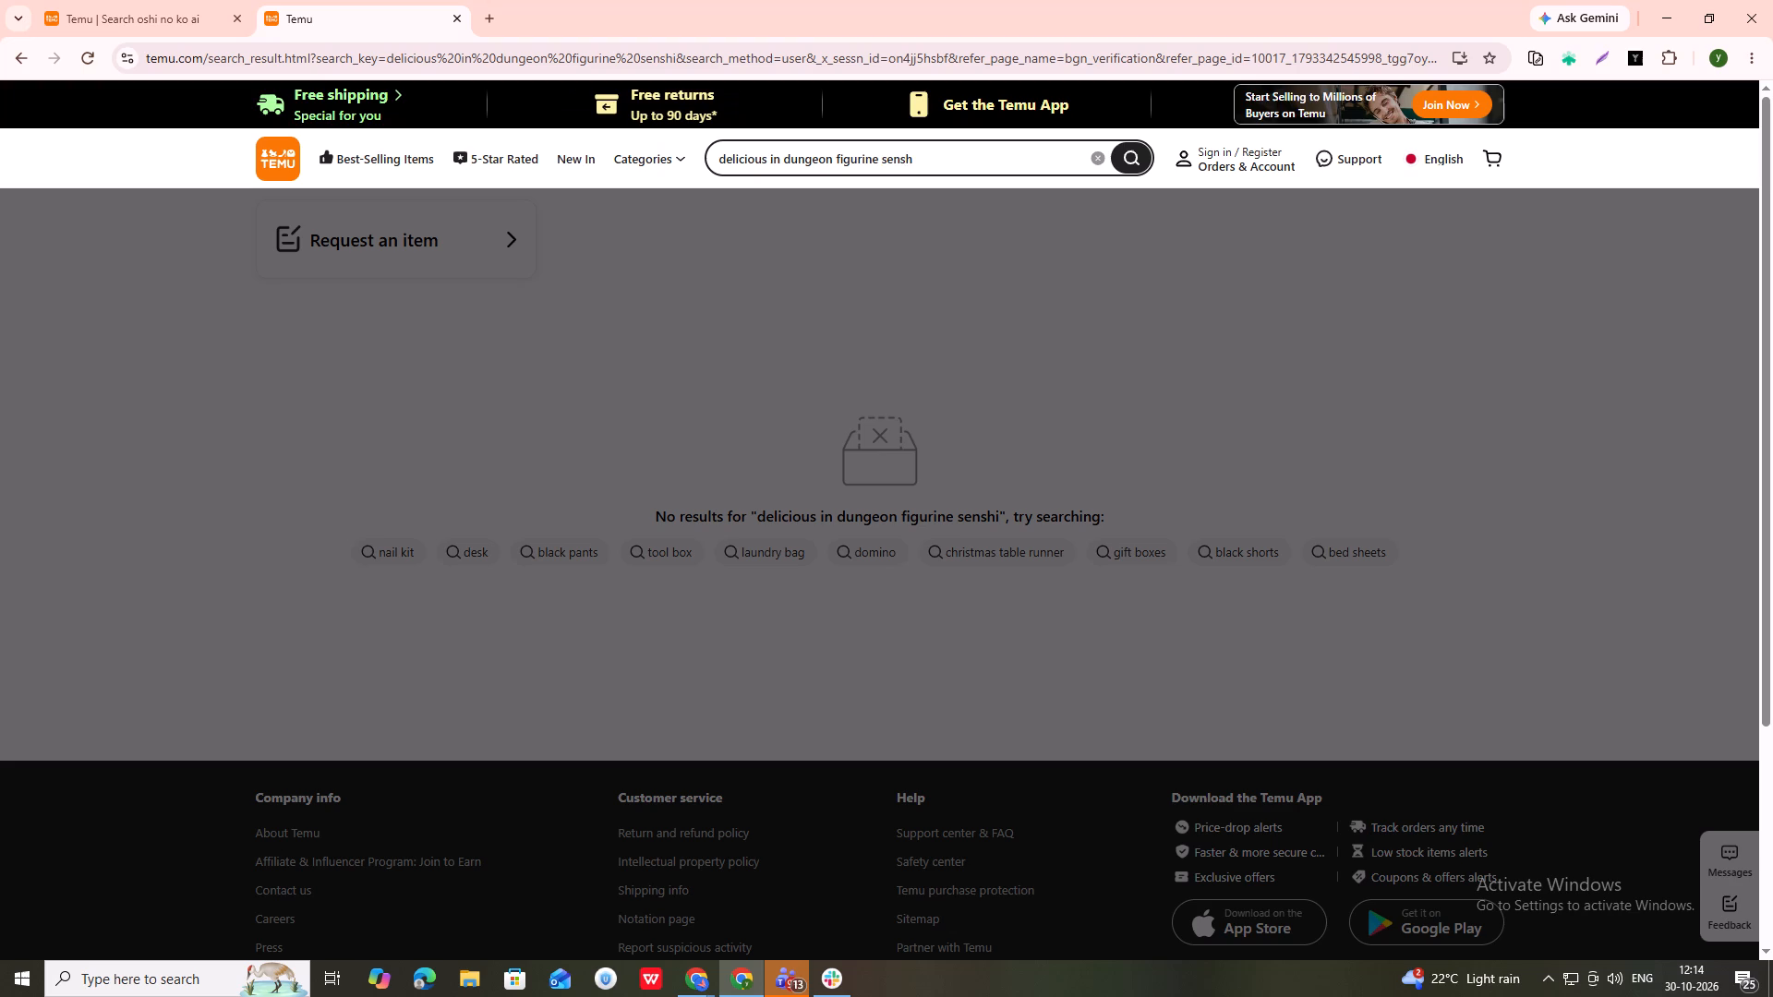
pyautogui.press('BackSpace')
pyautogui.press('BackSpace')
pyautogui.press('BackSpace')
pyautogui.press('BackSpace')
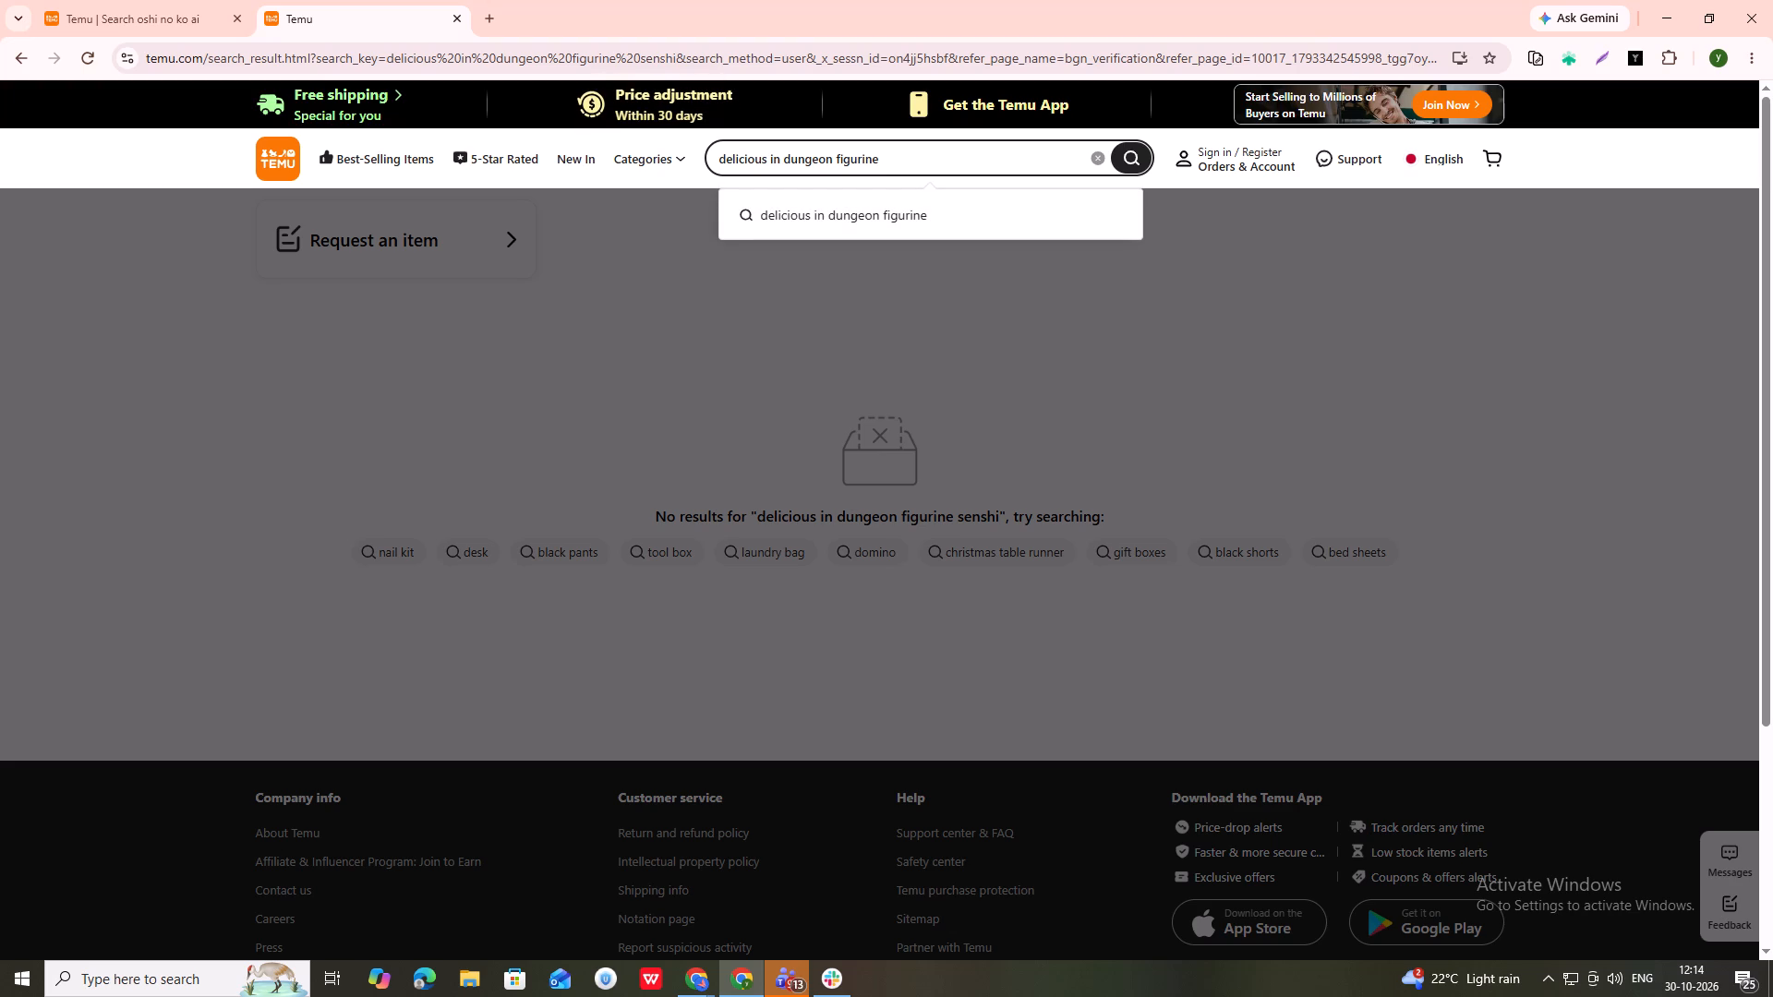
pyautogui.press('Return')
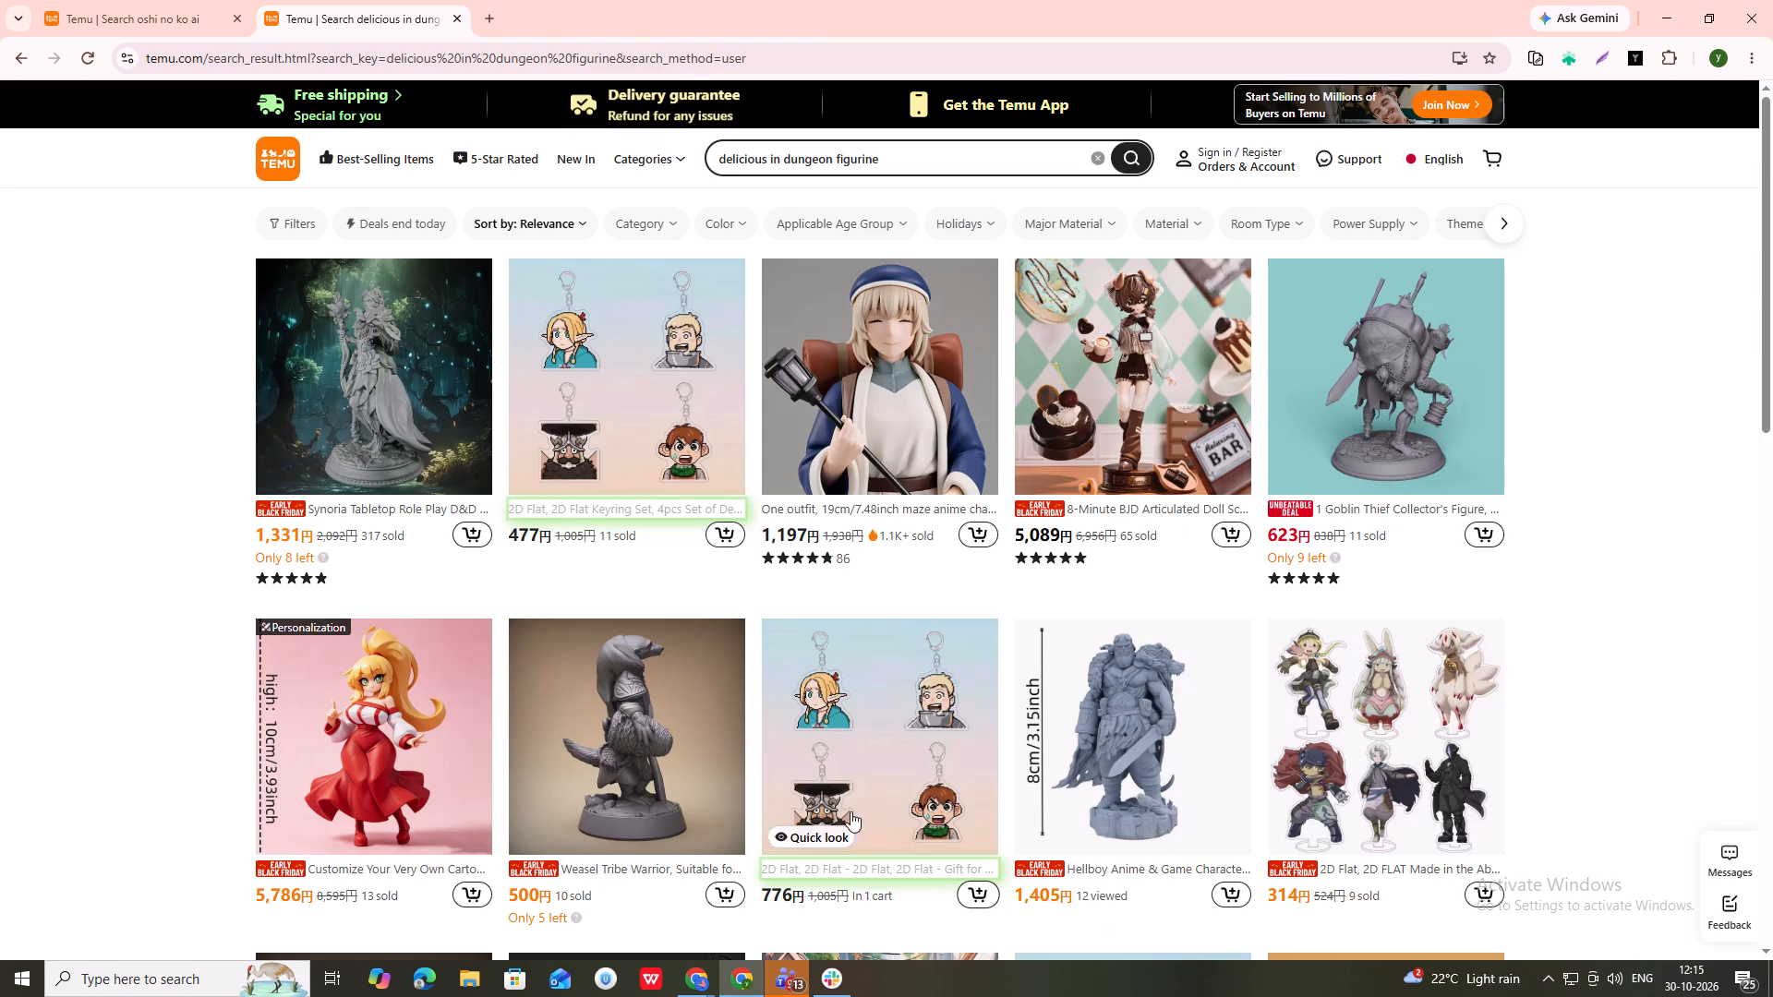
# Examine the figurine search results for unreported Delicious in Dungeon listings, loading more results as needed.
pyautogui.scroll(-4, 928, 634)
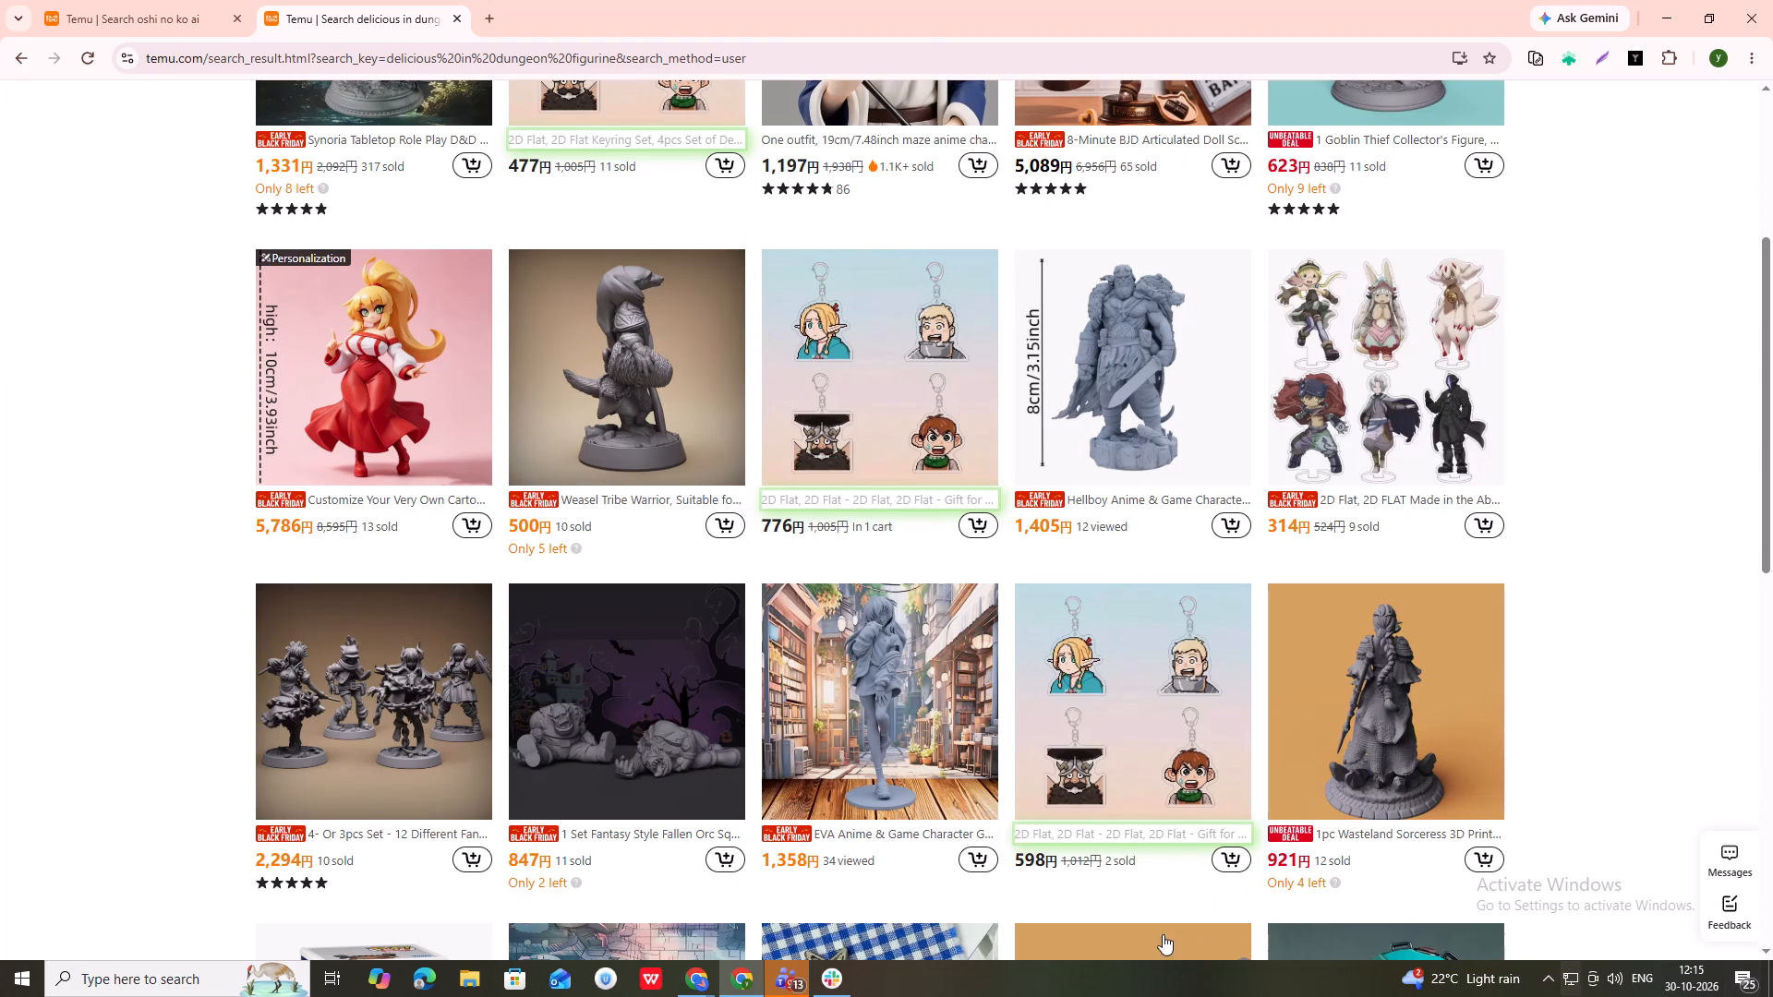
pyautogui.scroll(-5, 1197, 764)
pyautogui.click(814, 882)
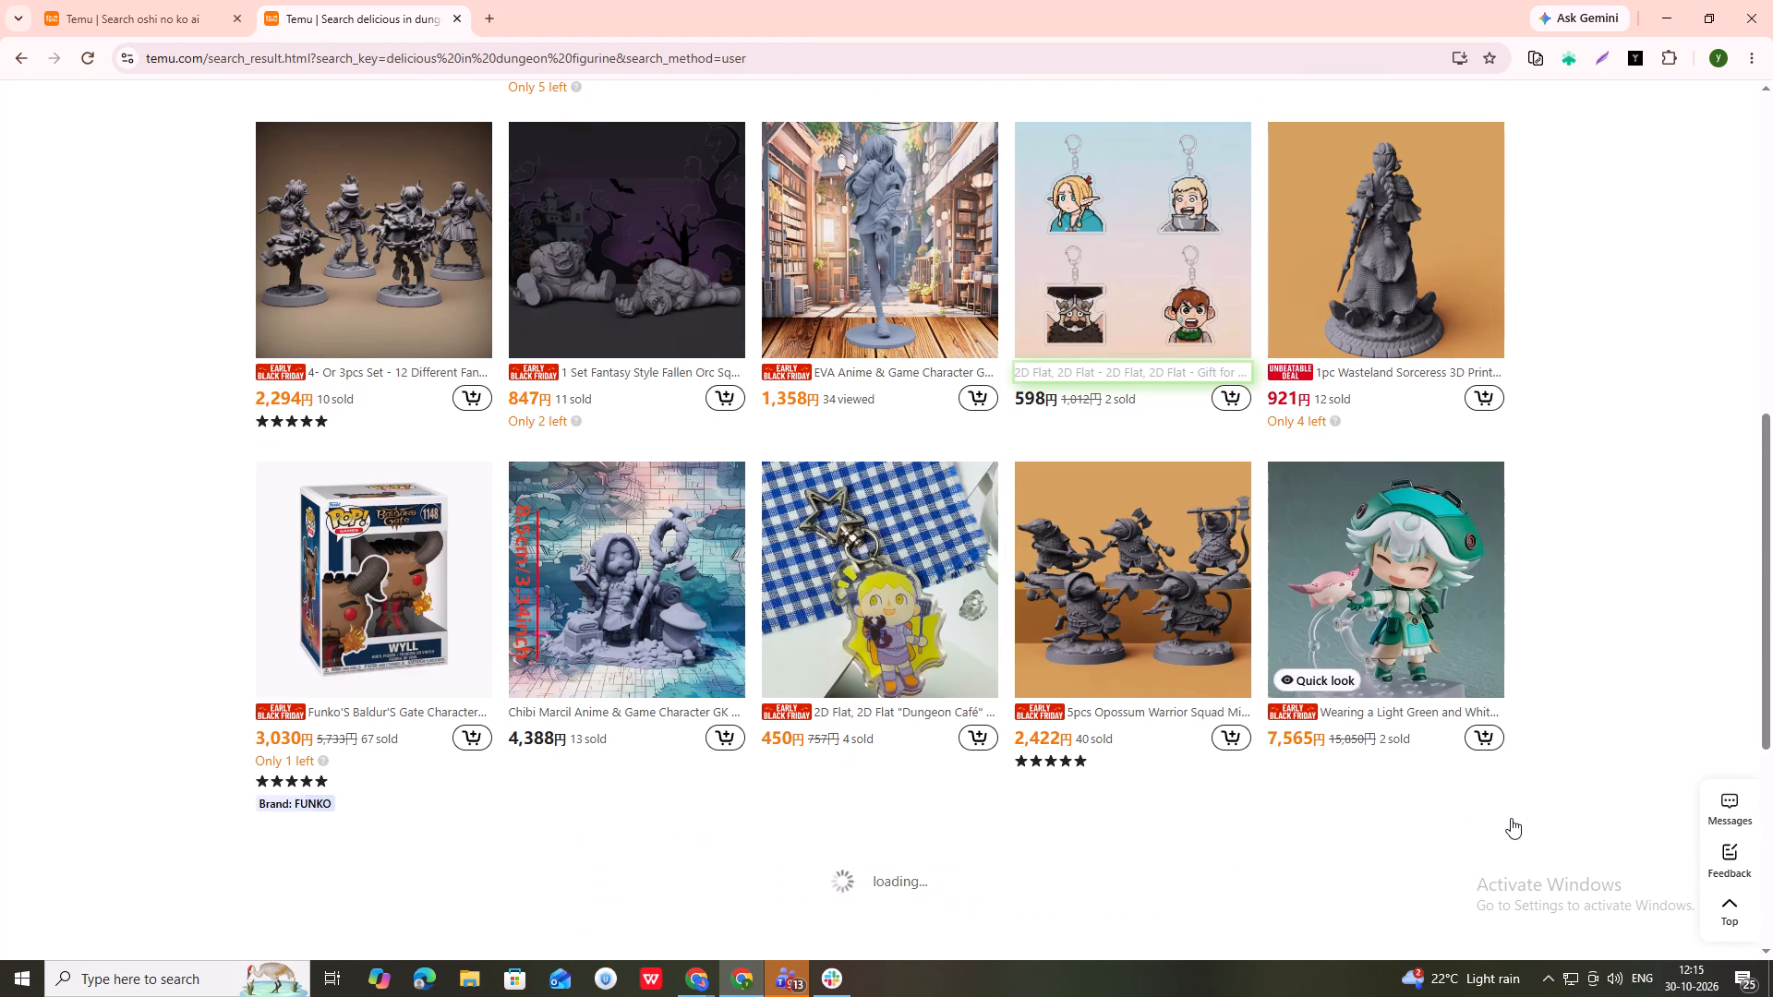
pyautogui.scroll(-2, 647, 510)
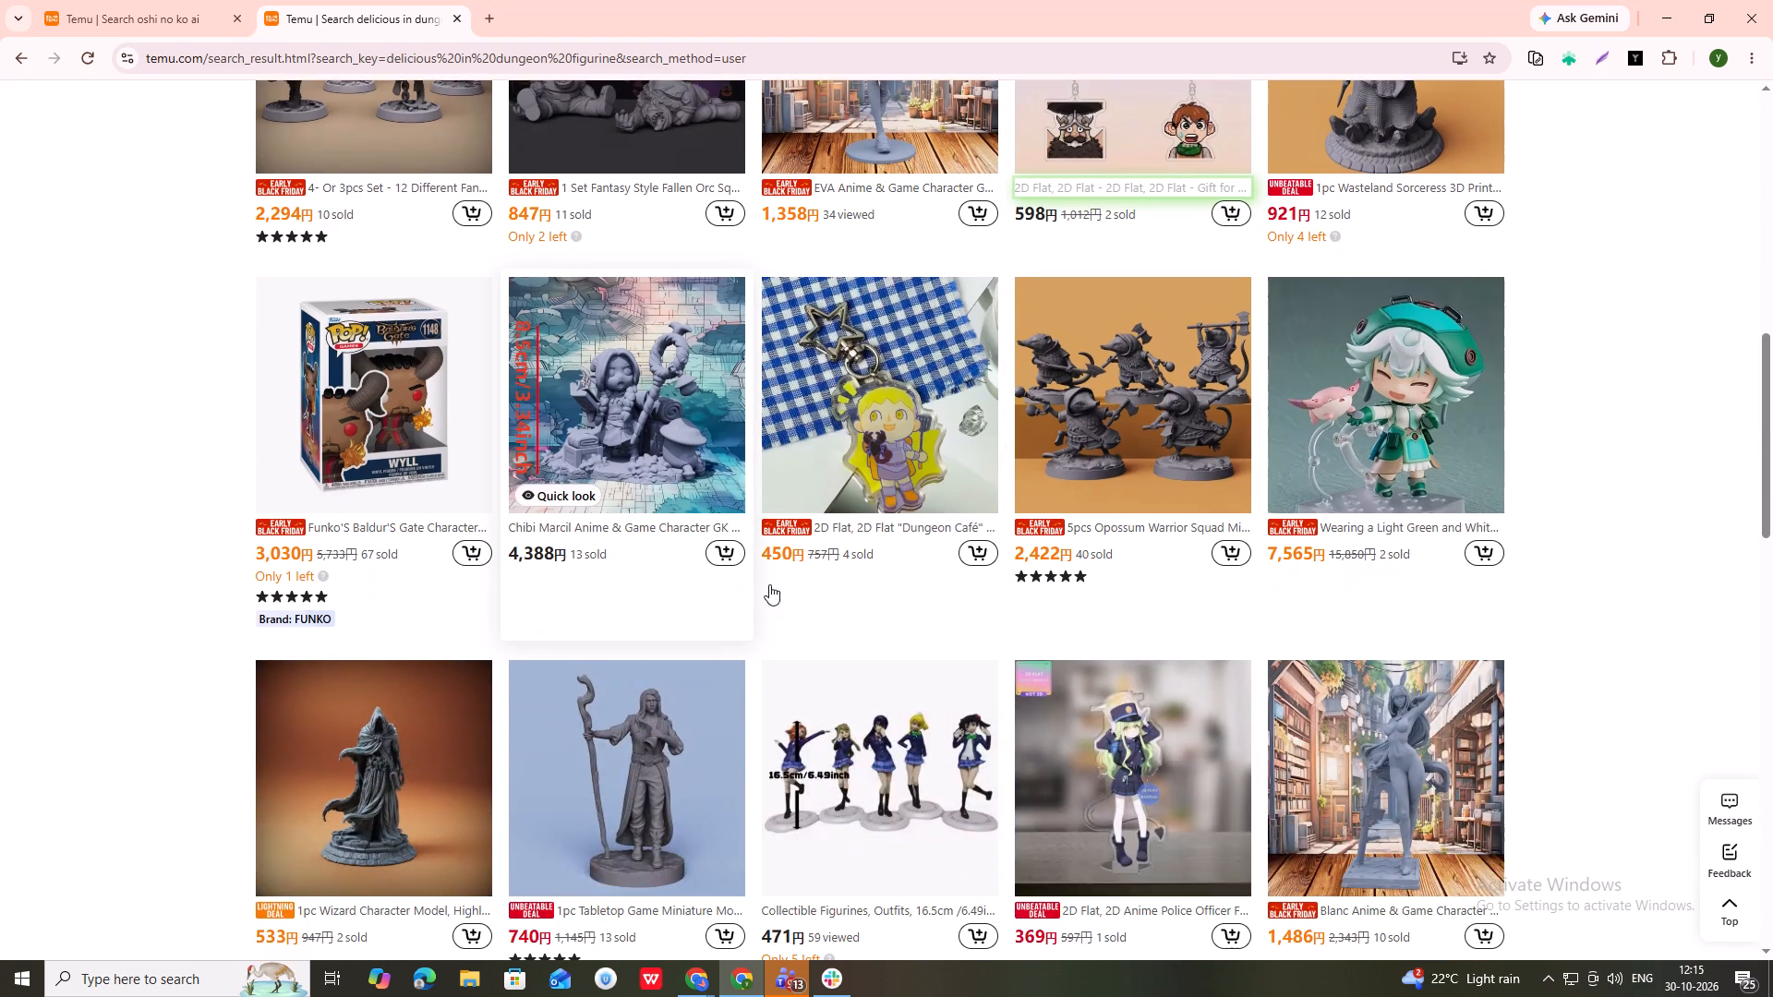
pyautogui.scroll(-12, 1065, 600)
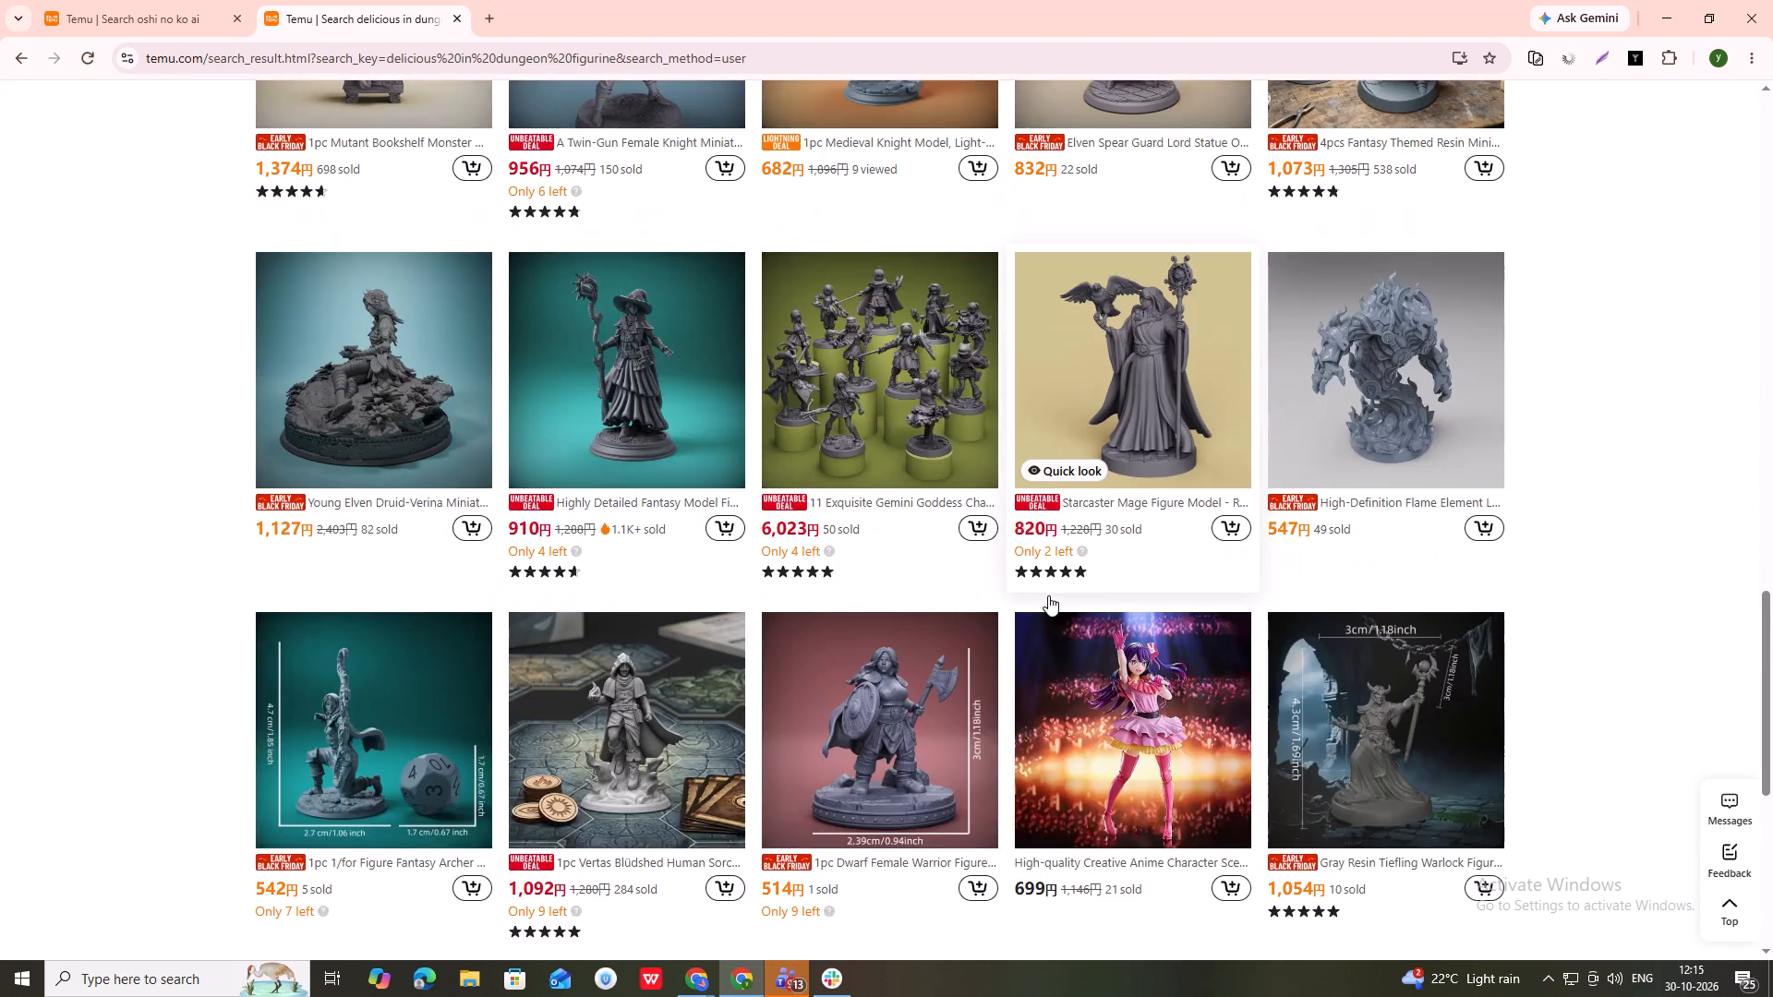
pyautogui.scroll(-5, 1048, 595)
pyautogui.click(825, 562)
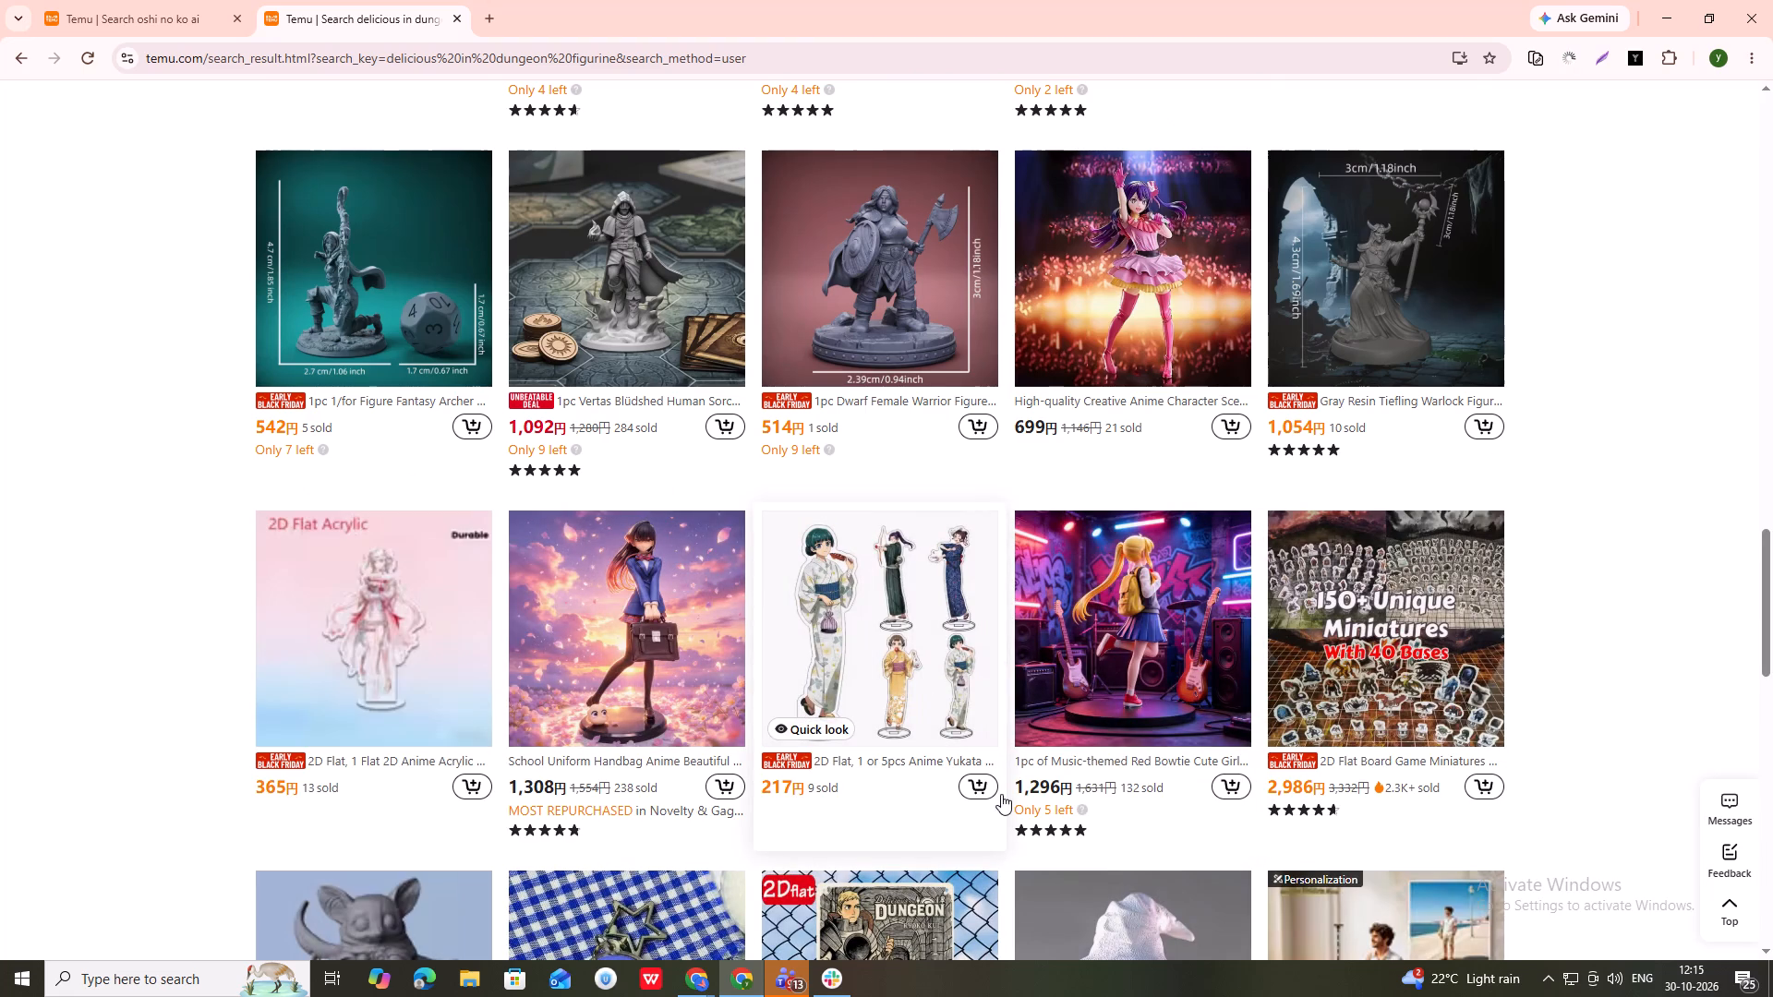
pyautogui.scroll(-5, 973, 683)
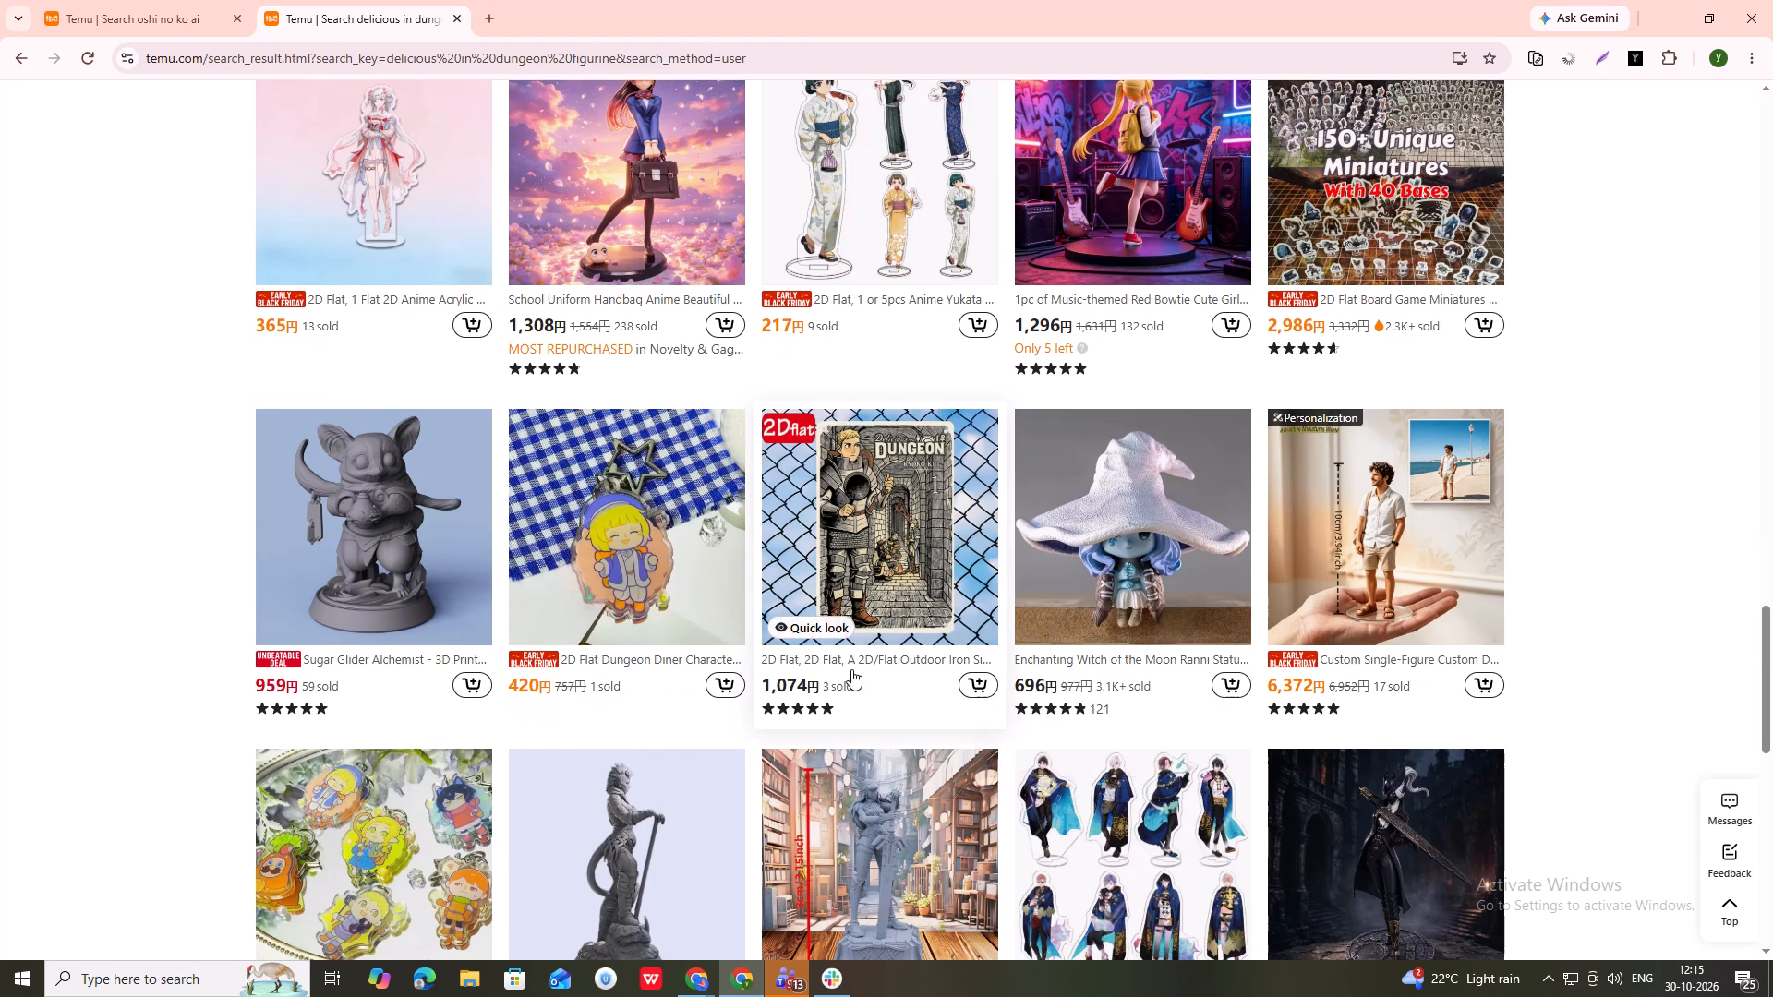
pyautogui.scroll(-5, 922, 668)
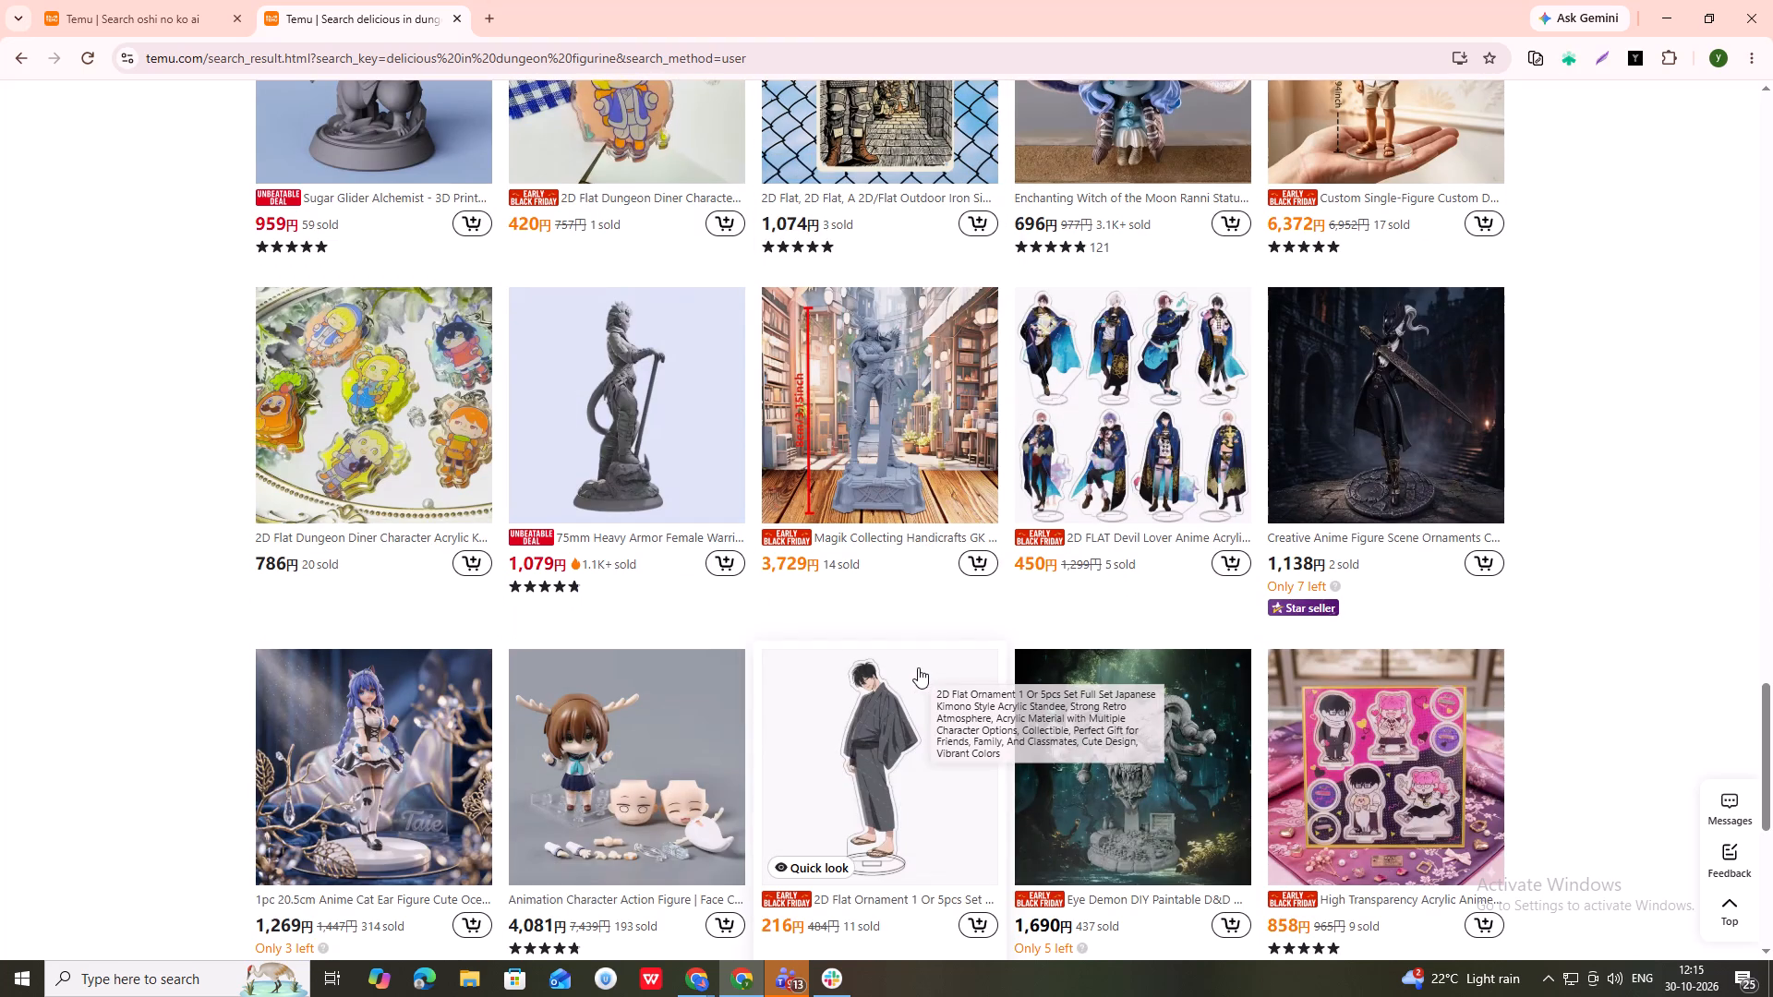
pyautogui.scroll(-5, 899, 663)
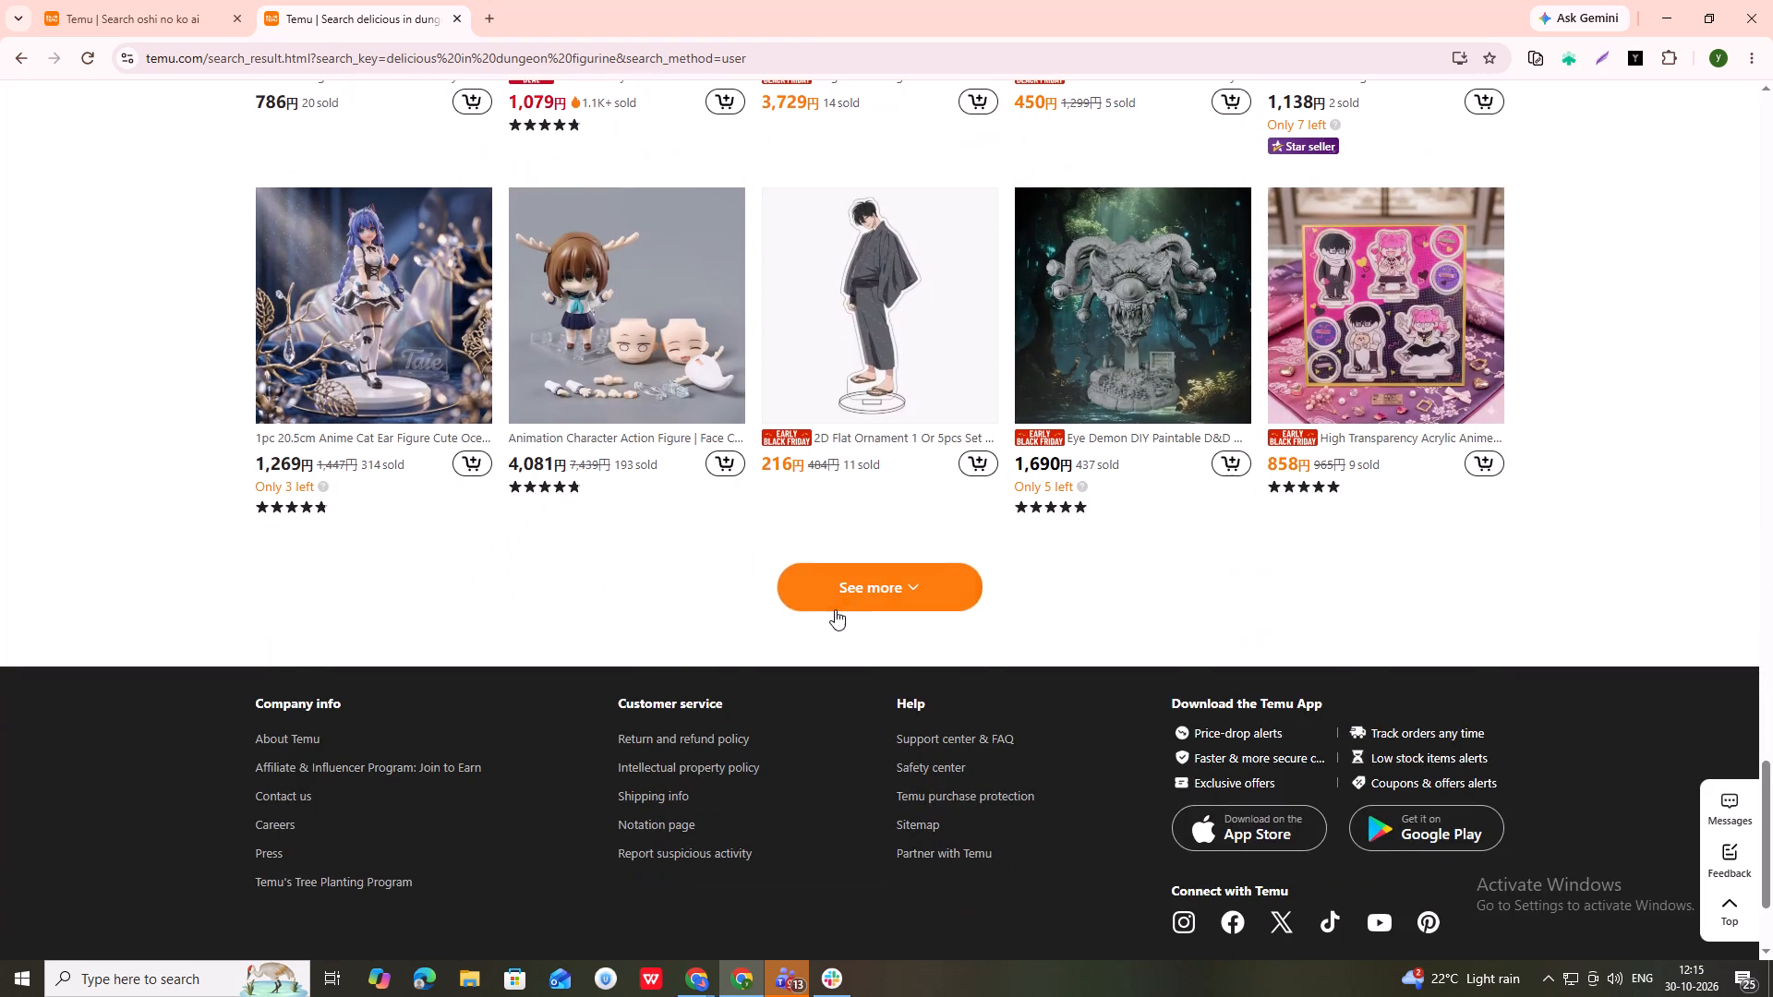
# Load further batches of figurine results and check them for Delicious in Dungeon merchandise not yet highlighted.
pyautogui.click(856, 594)
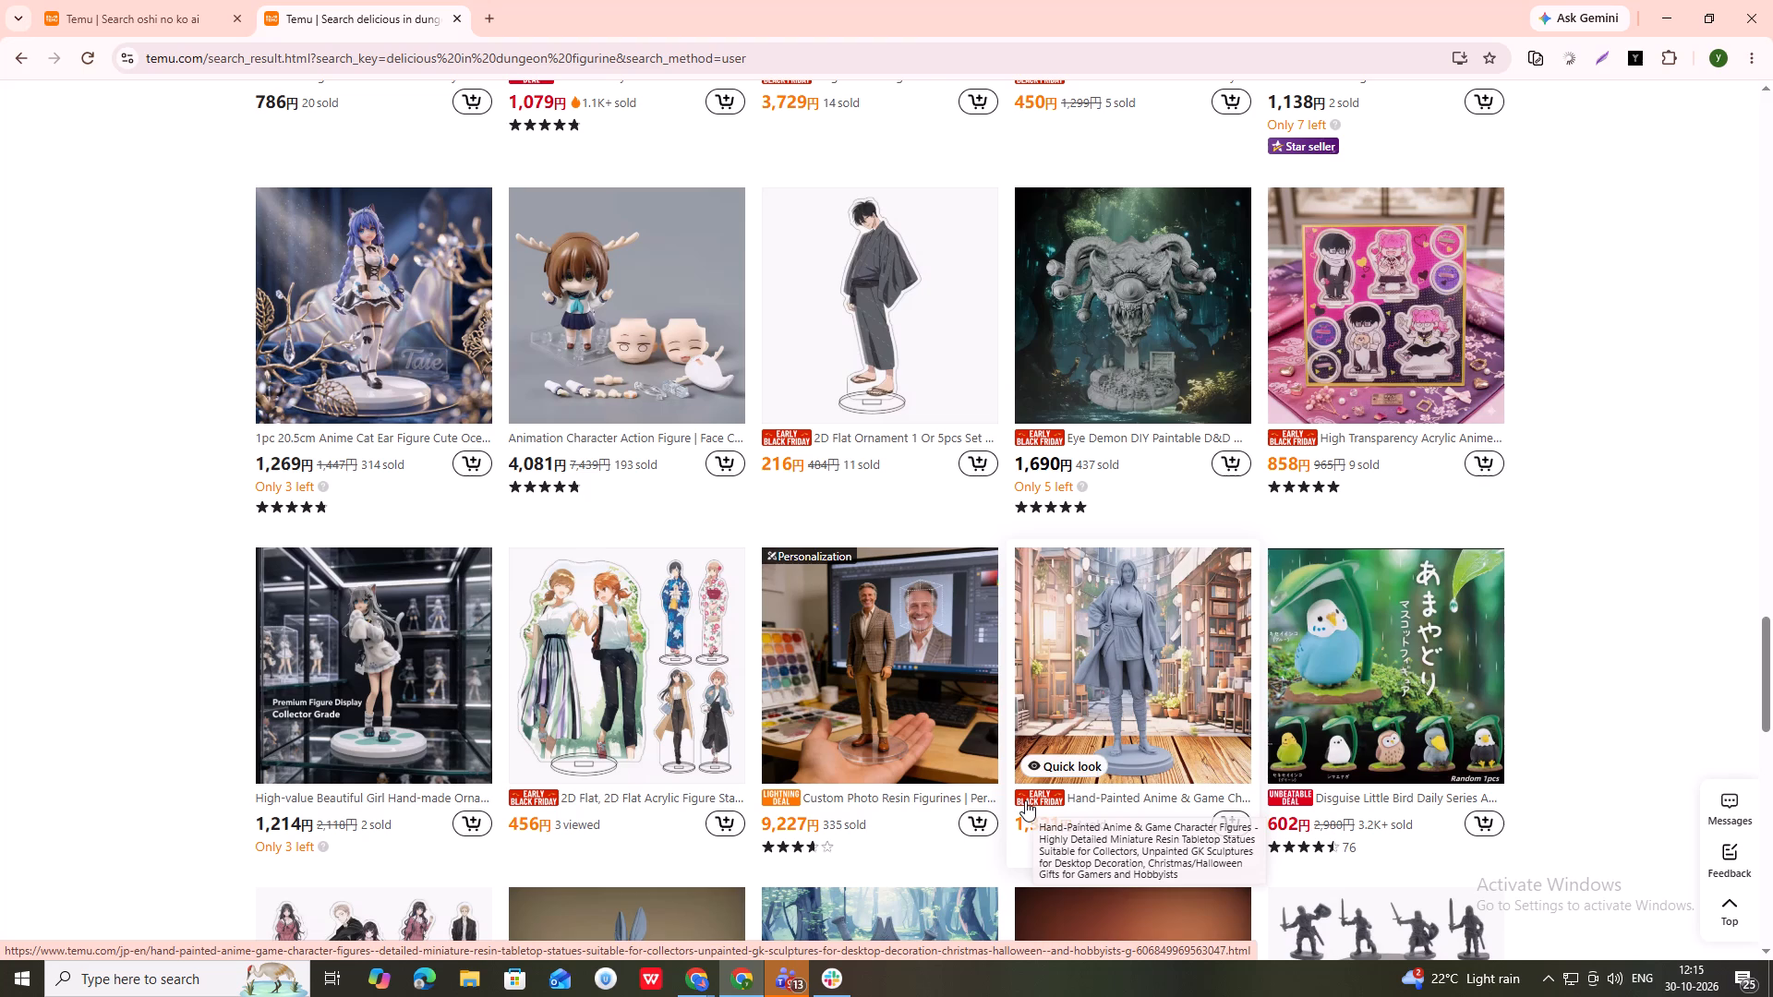
pyautogui.scroll(-6, 980, 701)
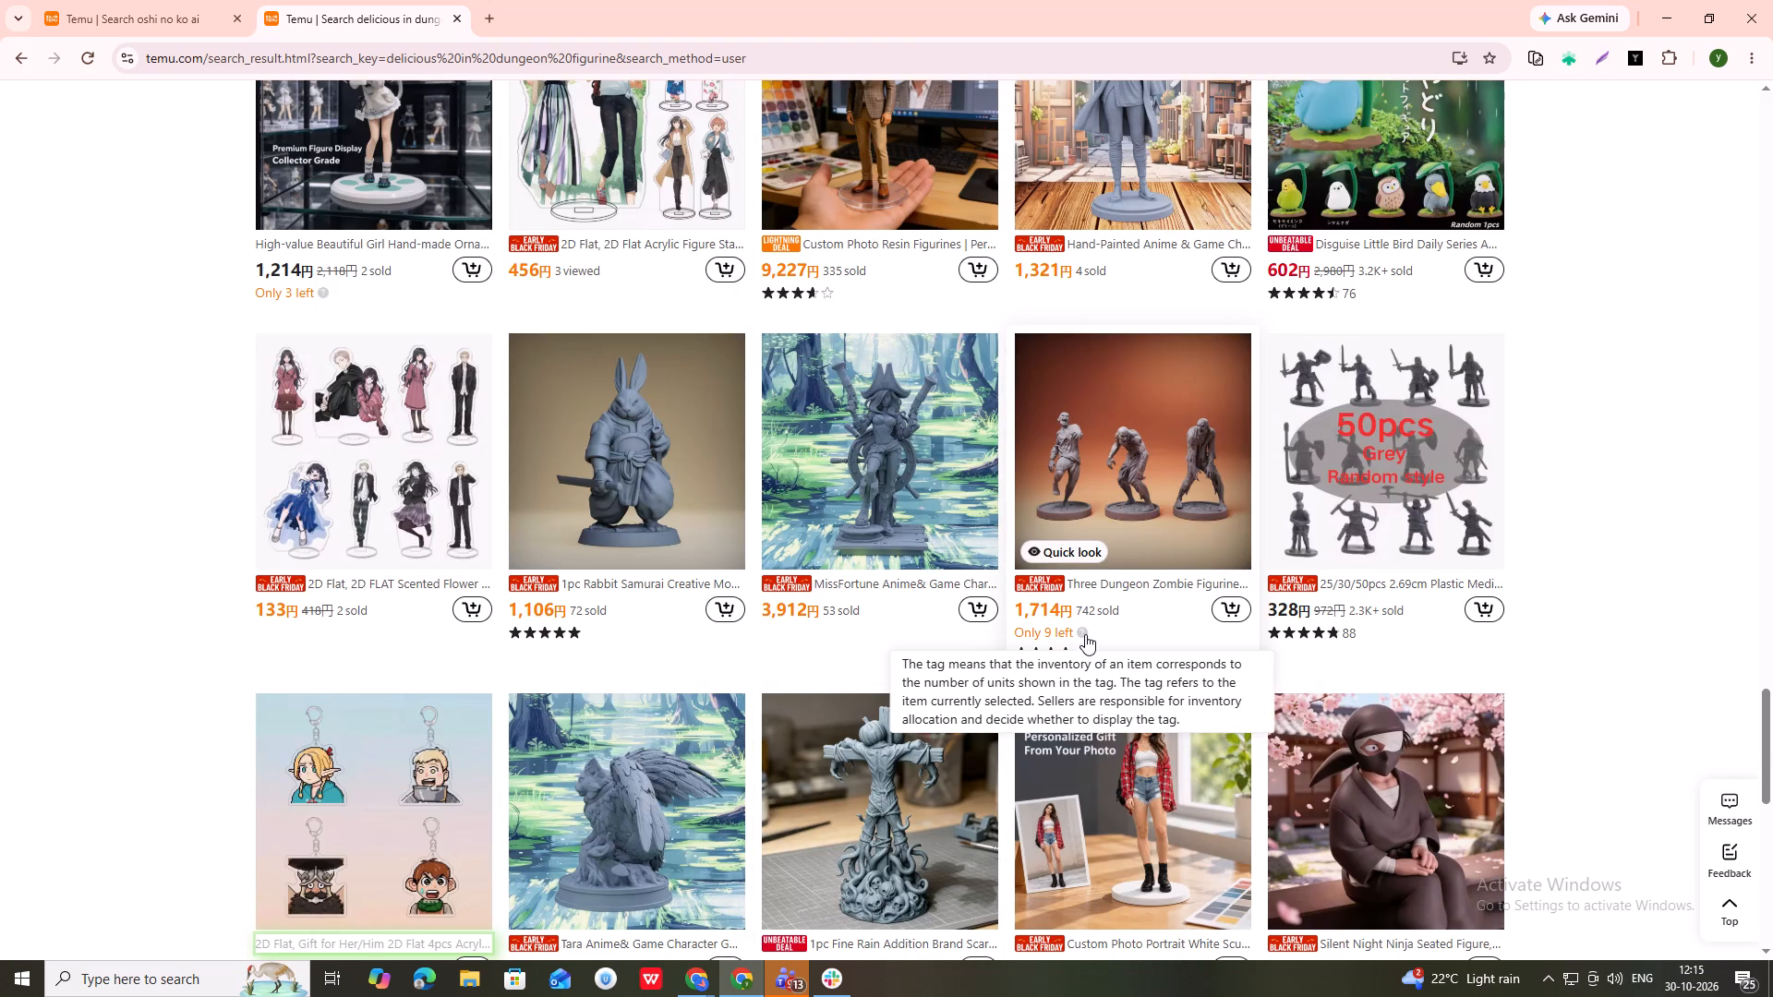
pyautogui.scroll(-6, 1131, 638)
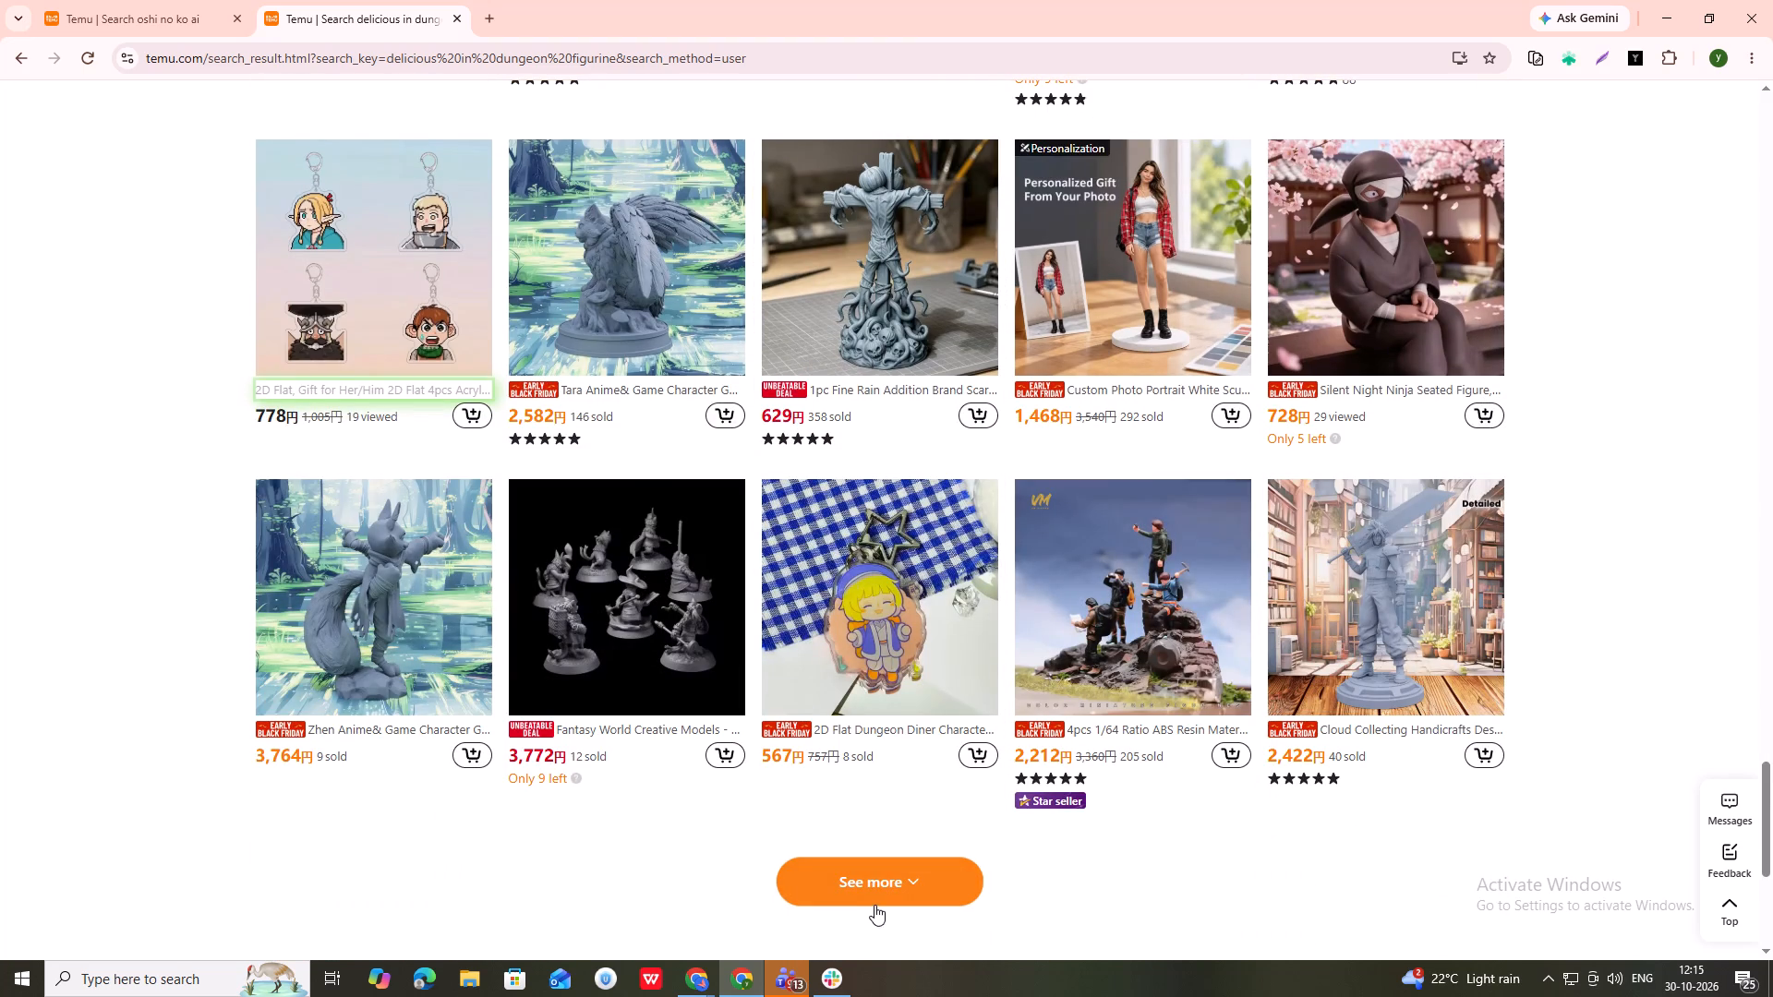
pyautogui.click(874, 905)
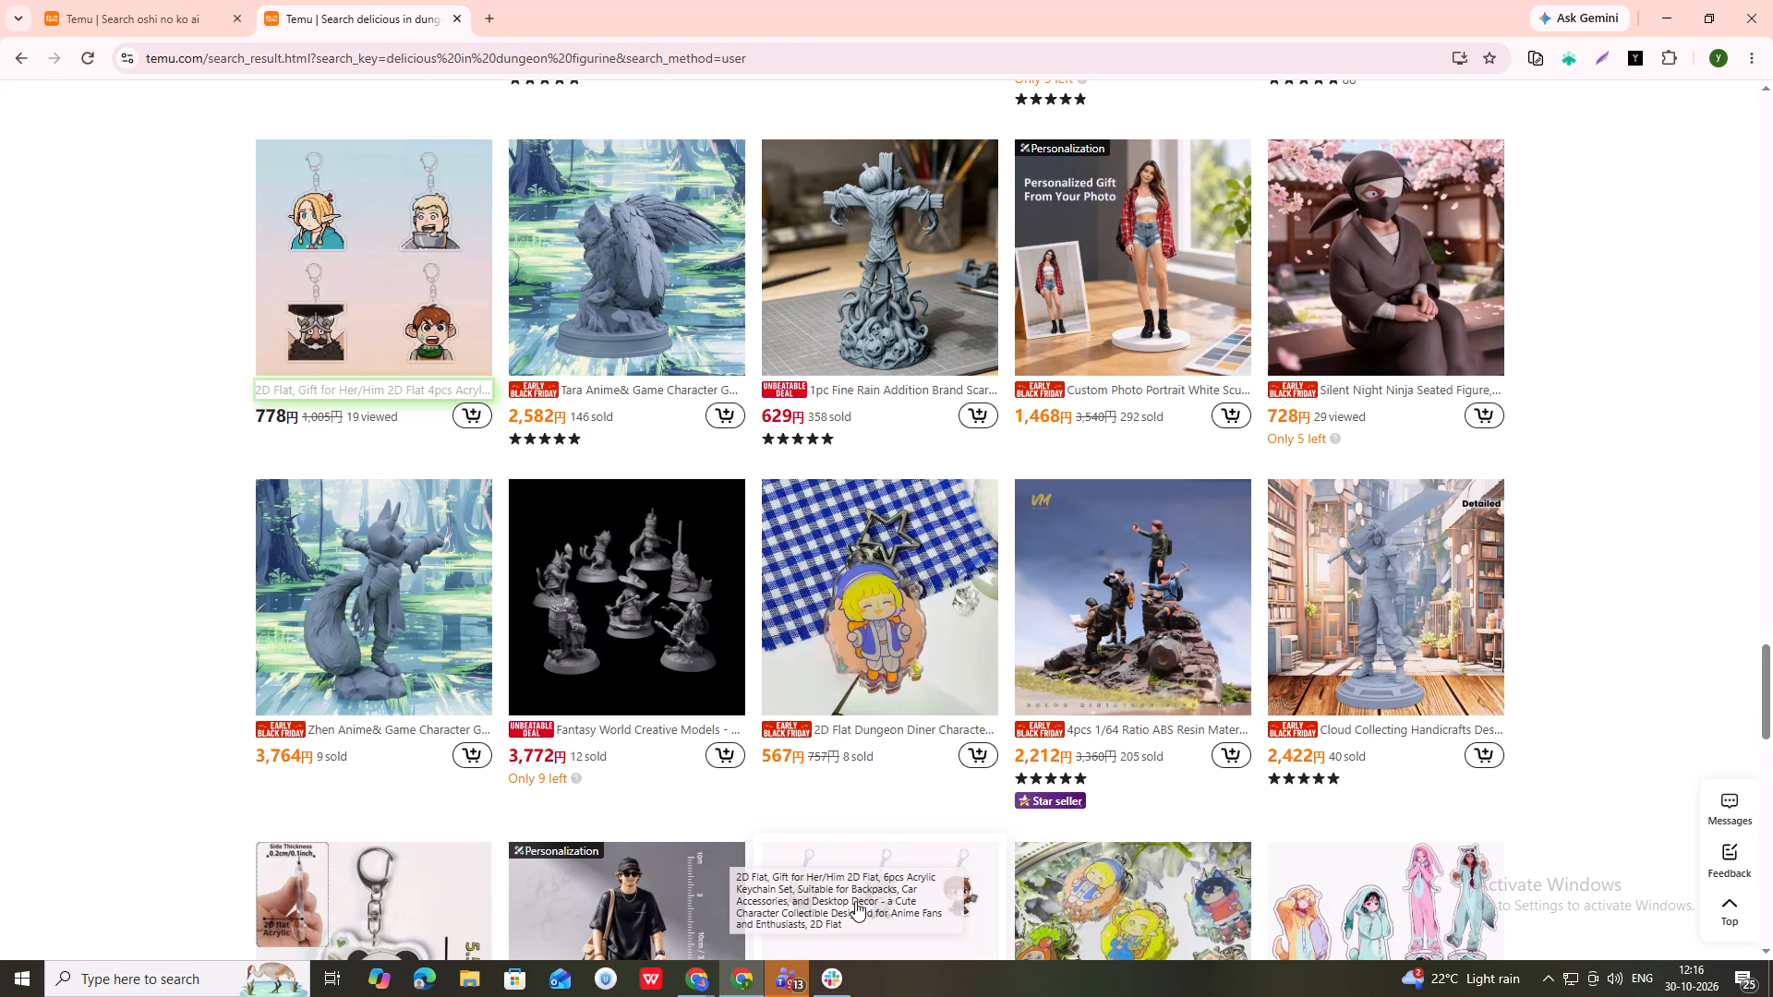
pyautogui.scroll(-5, 946, 816)
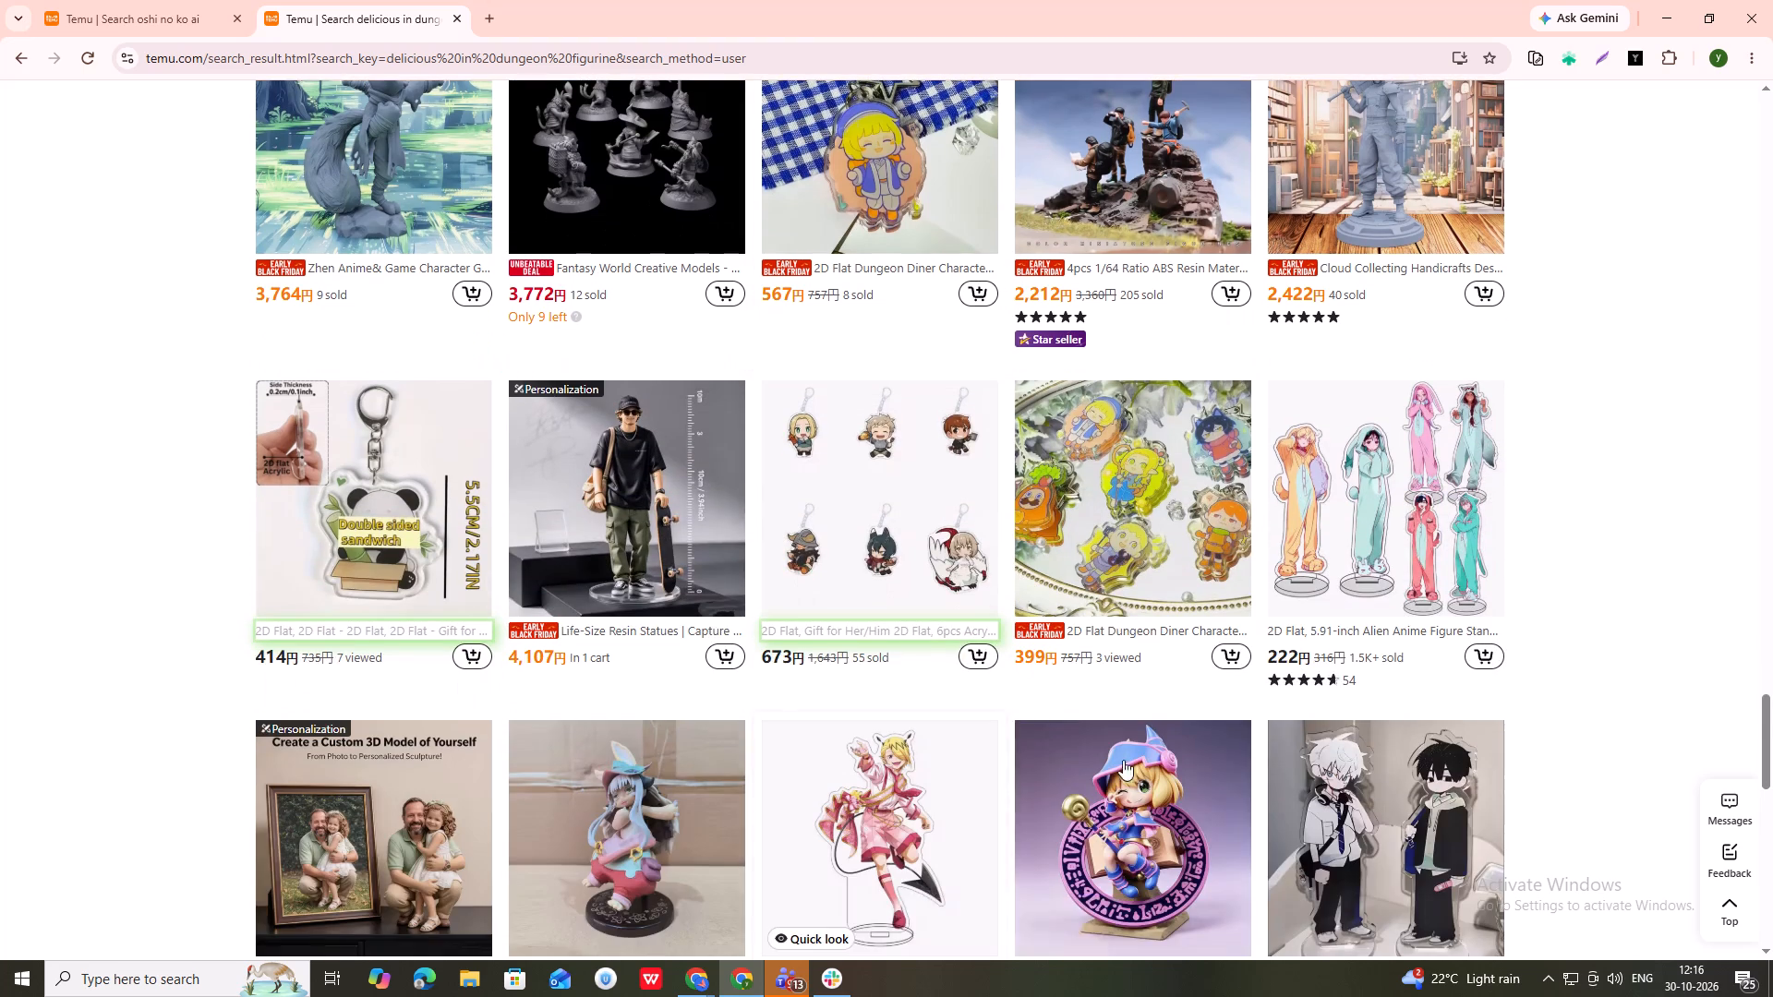
pyautogui.scroll(-7, 1146, 737)
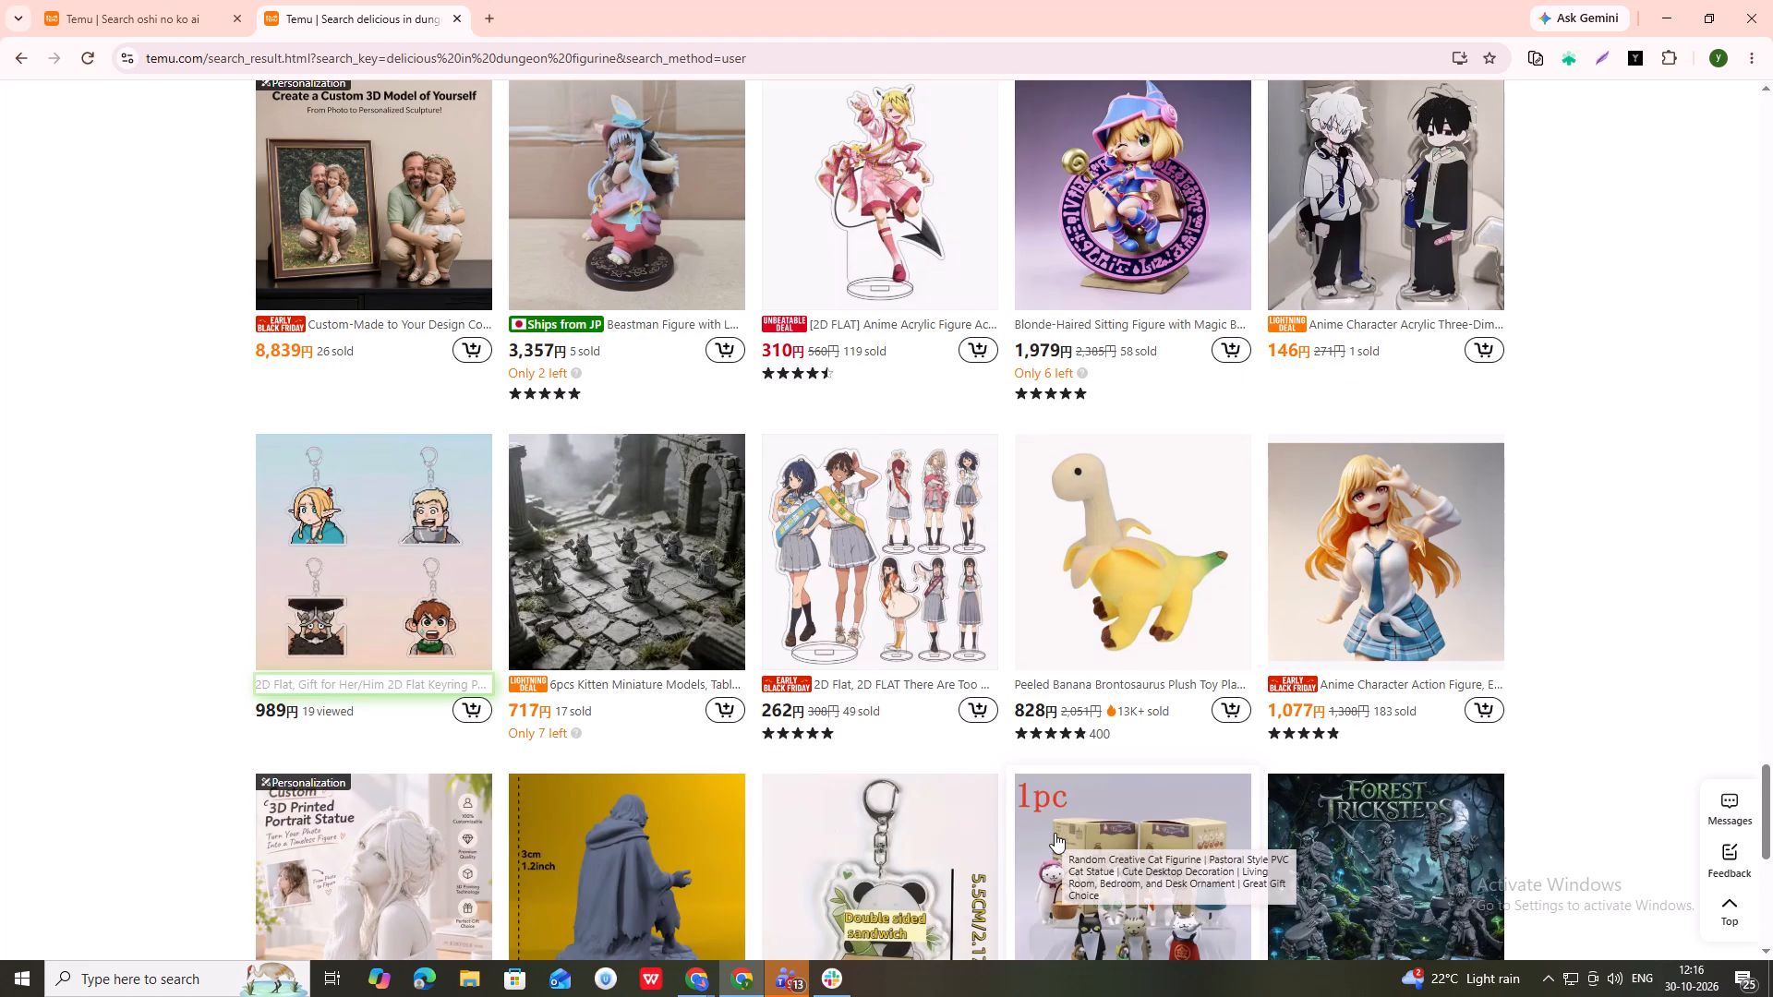
pyautogui.scroll(-4, 1055, 833)
pyautogui.click(907, 780)
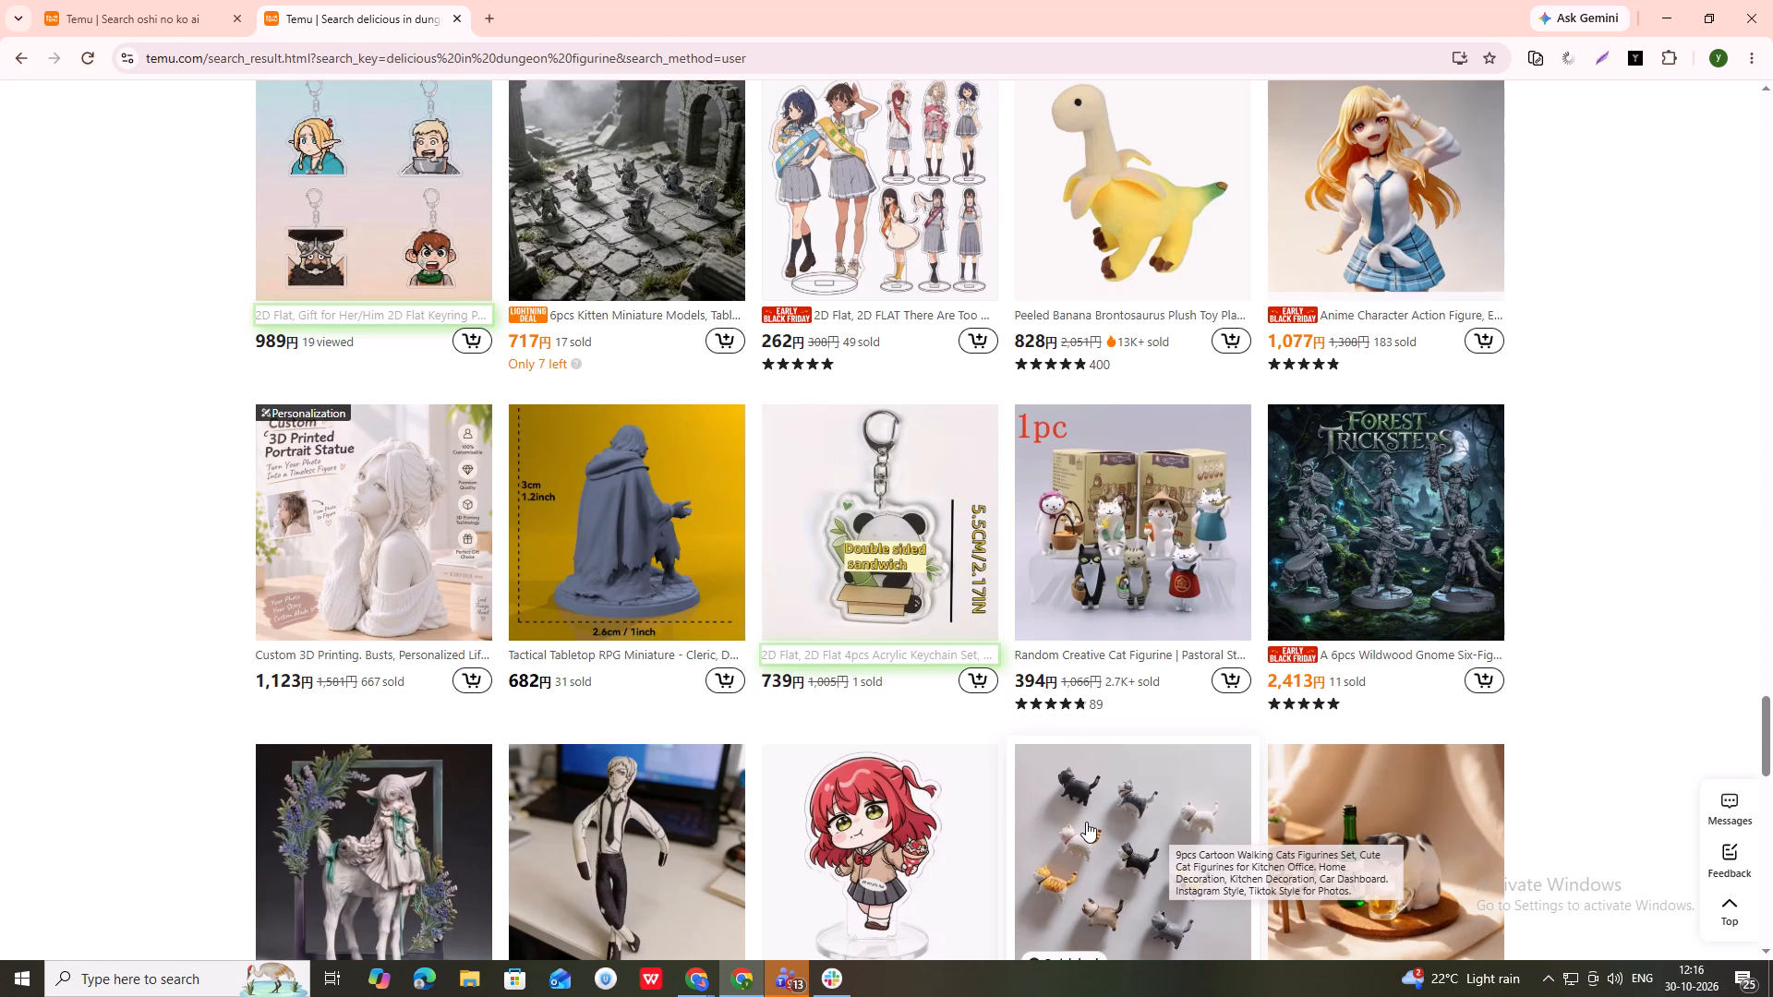
pyautogui.scroll(-5, 1079, 823)
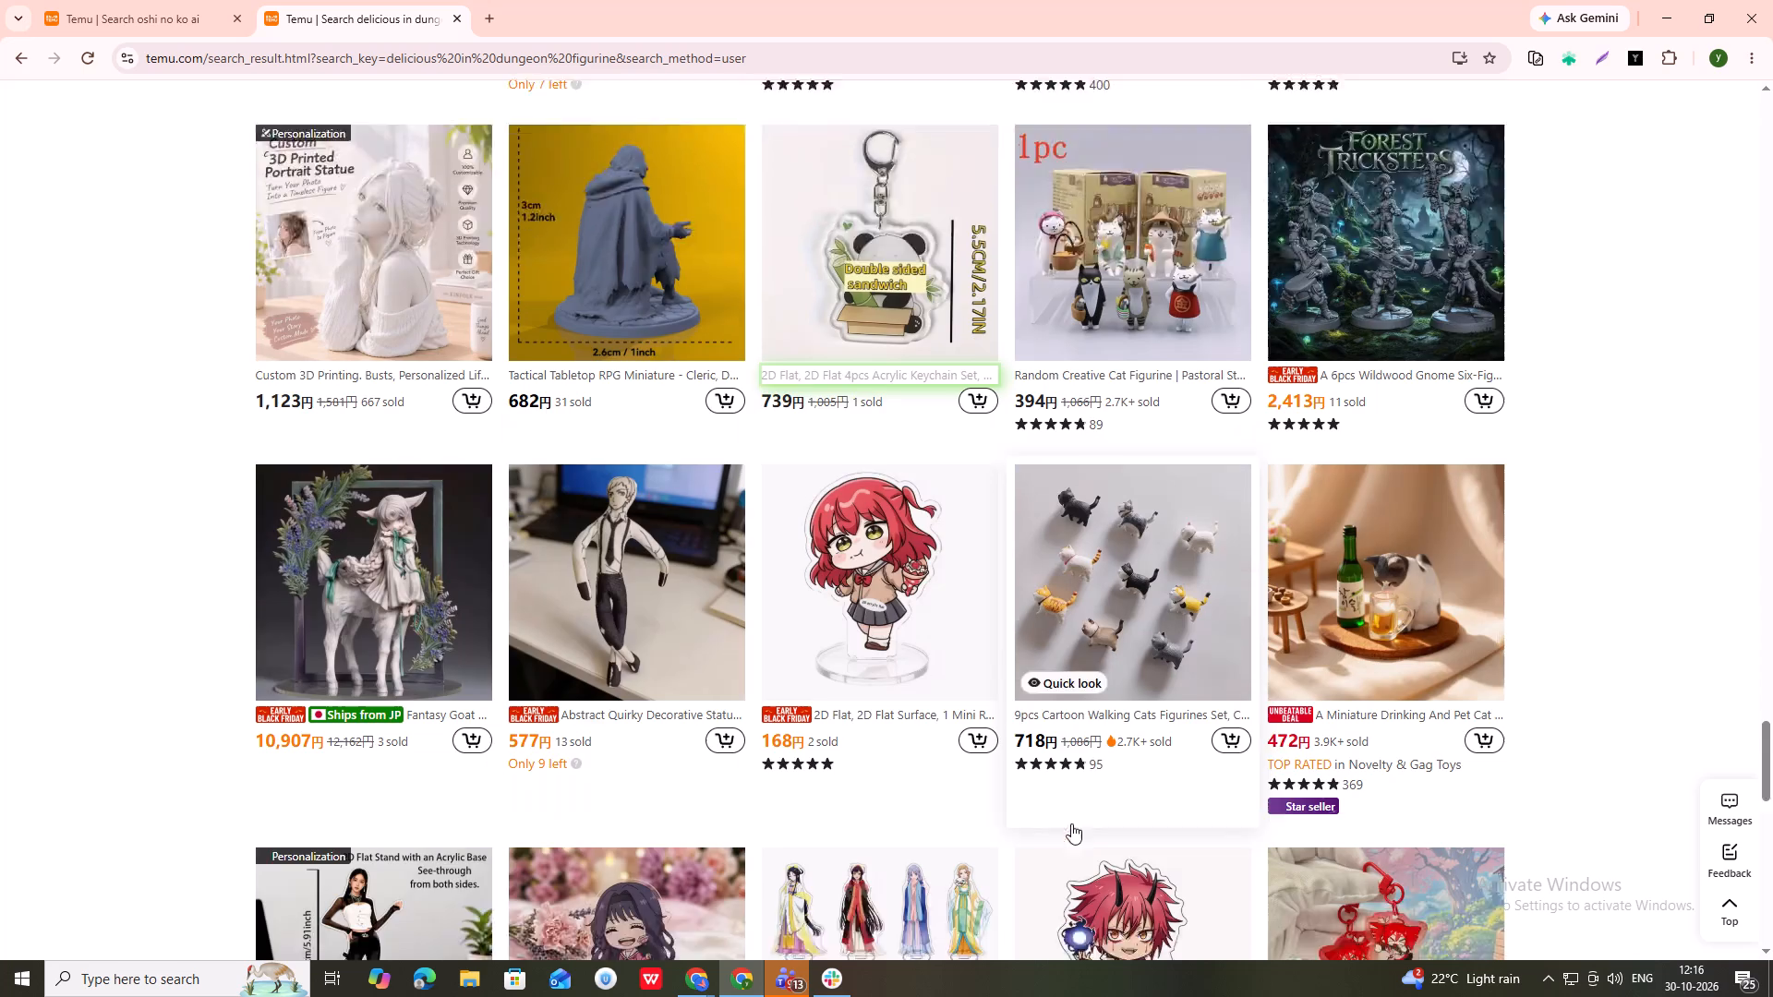
pyautogui.scroll(-6, 1079, 733)
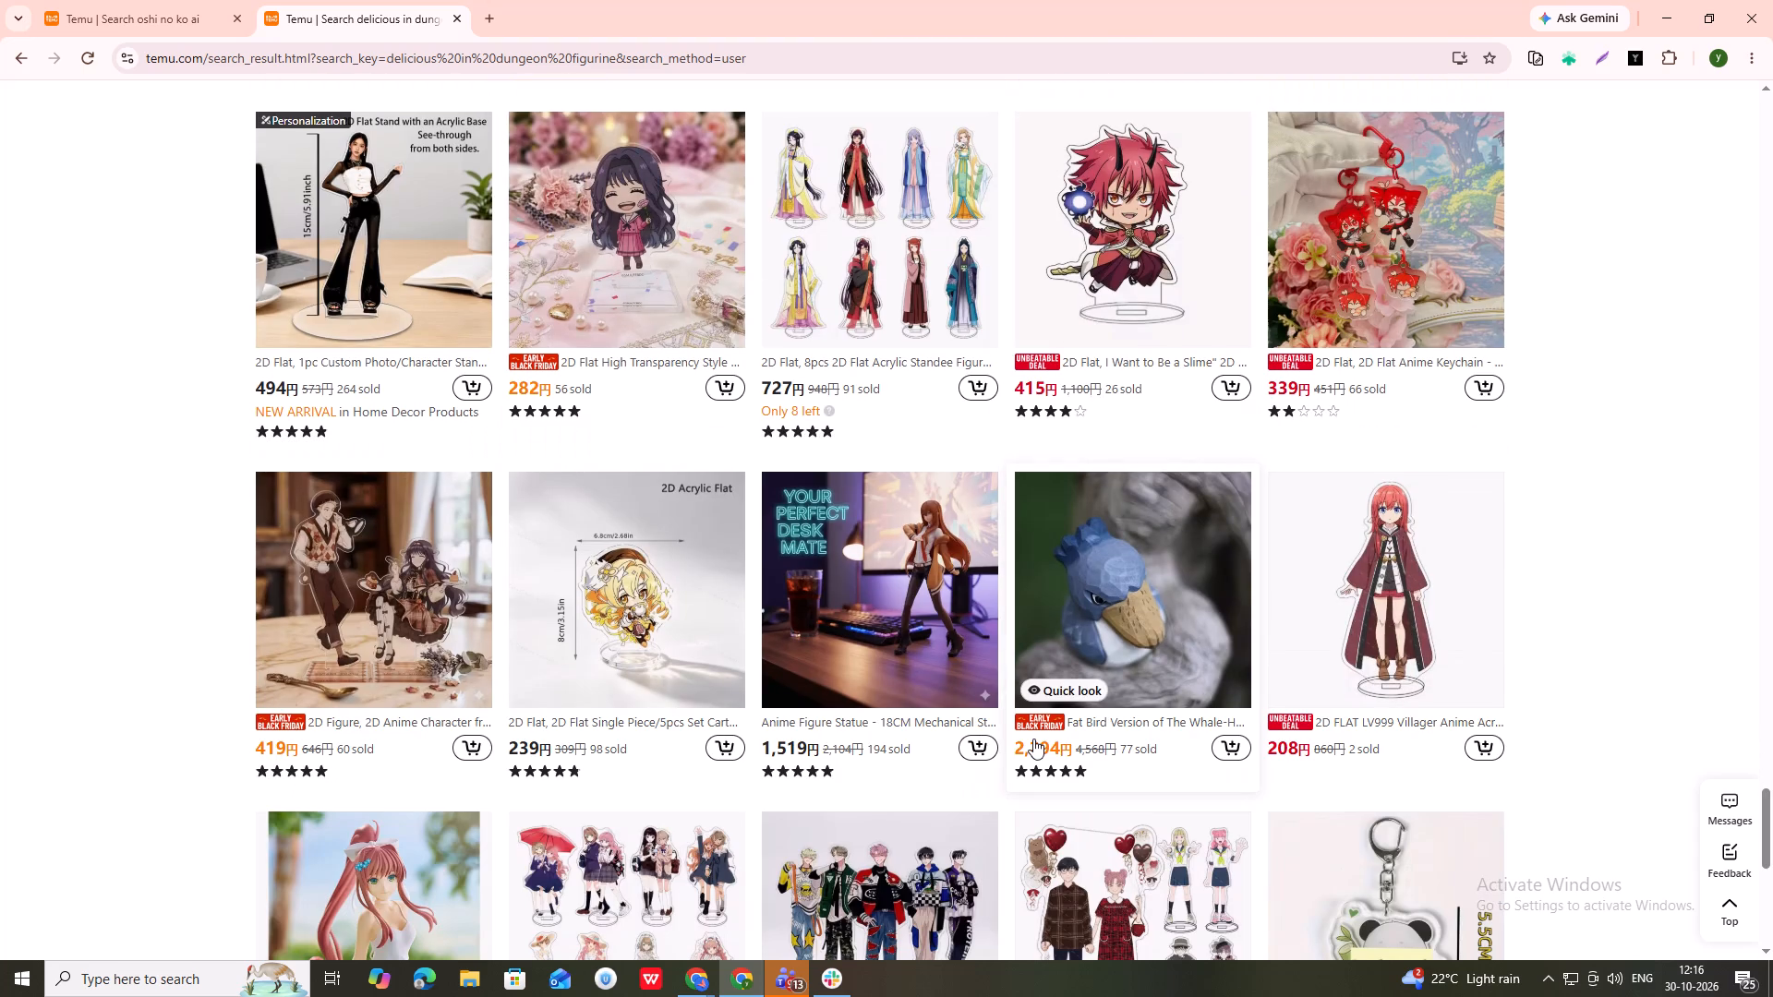
# Drop figurine from the query and search Temu for delicious in dungeon.
pyautogui.scroll(9, 1033, 739)
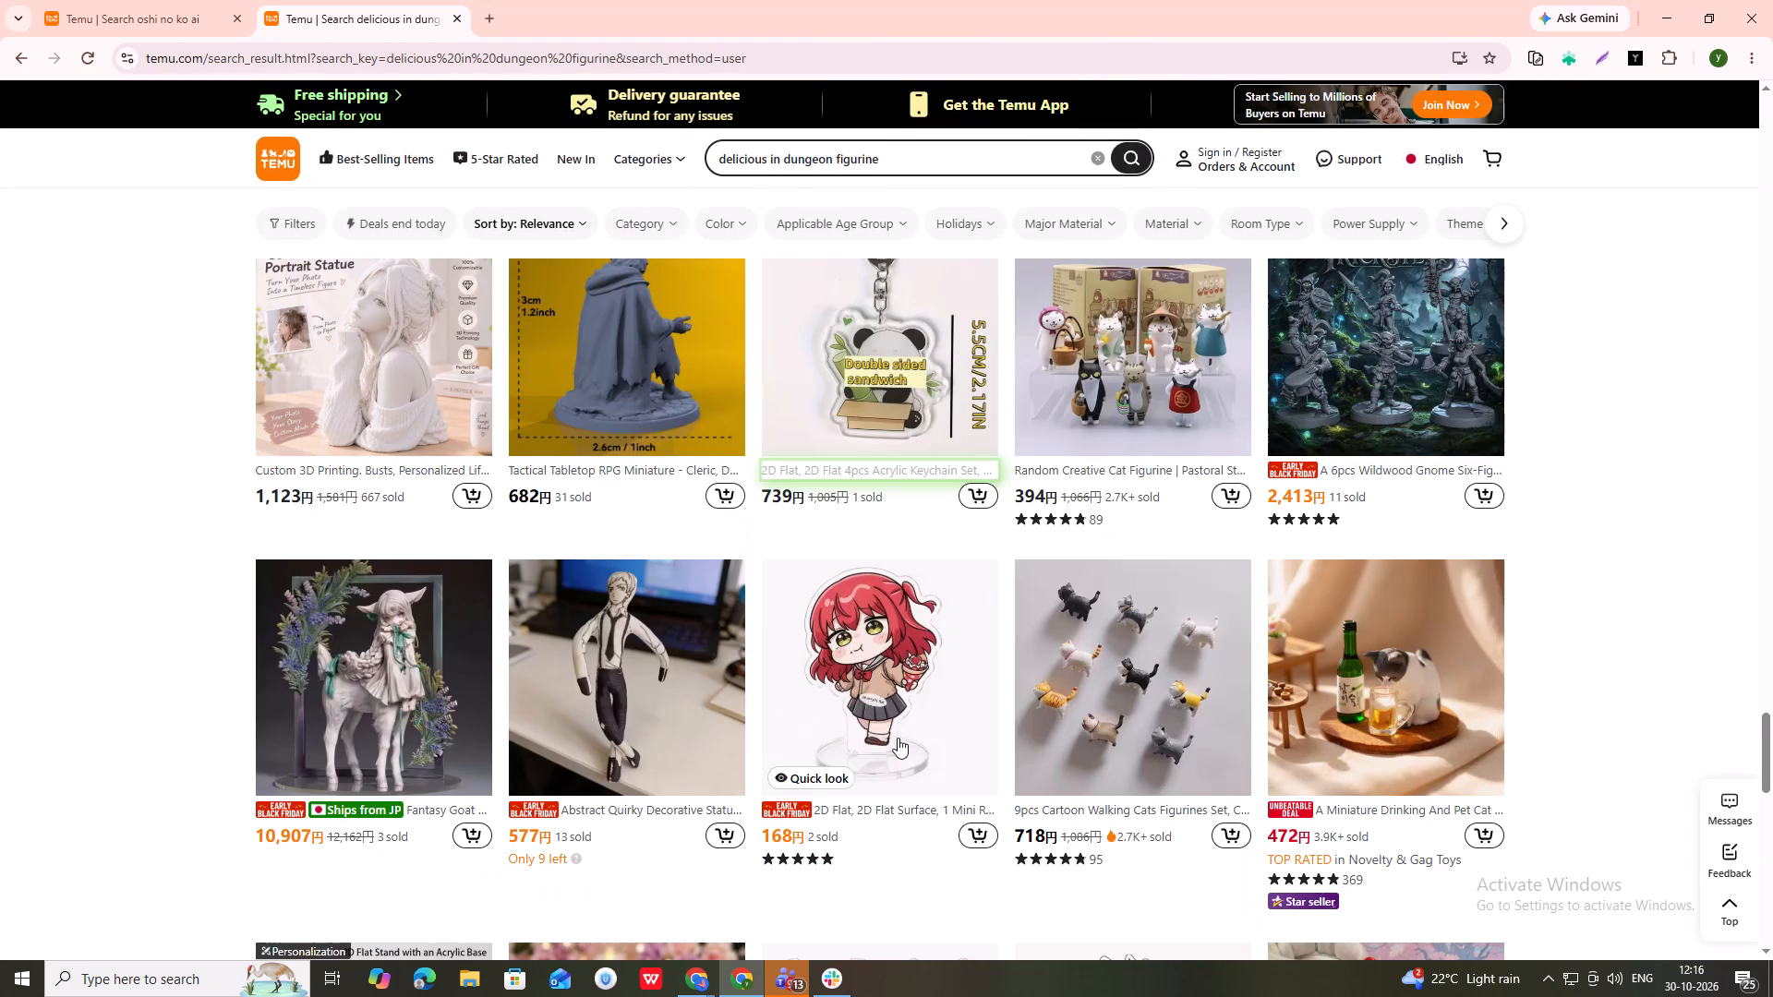
pyautogui.doubleClick(865, 146)
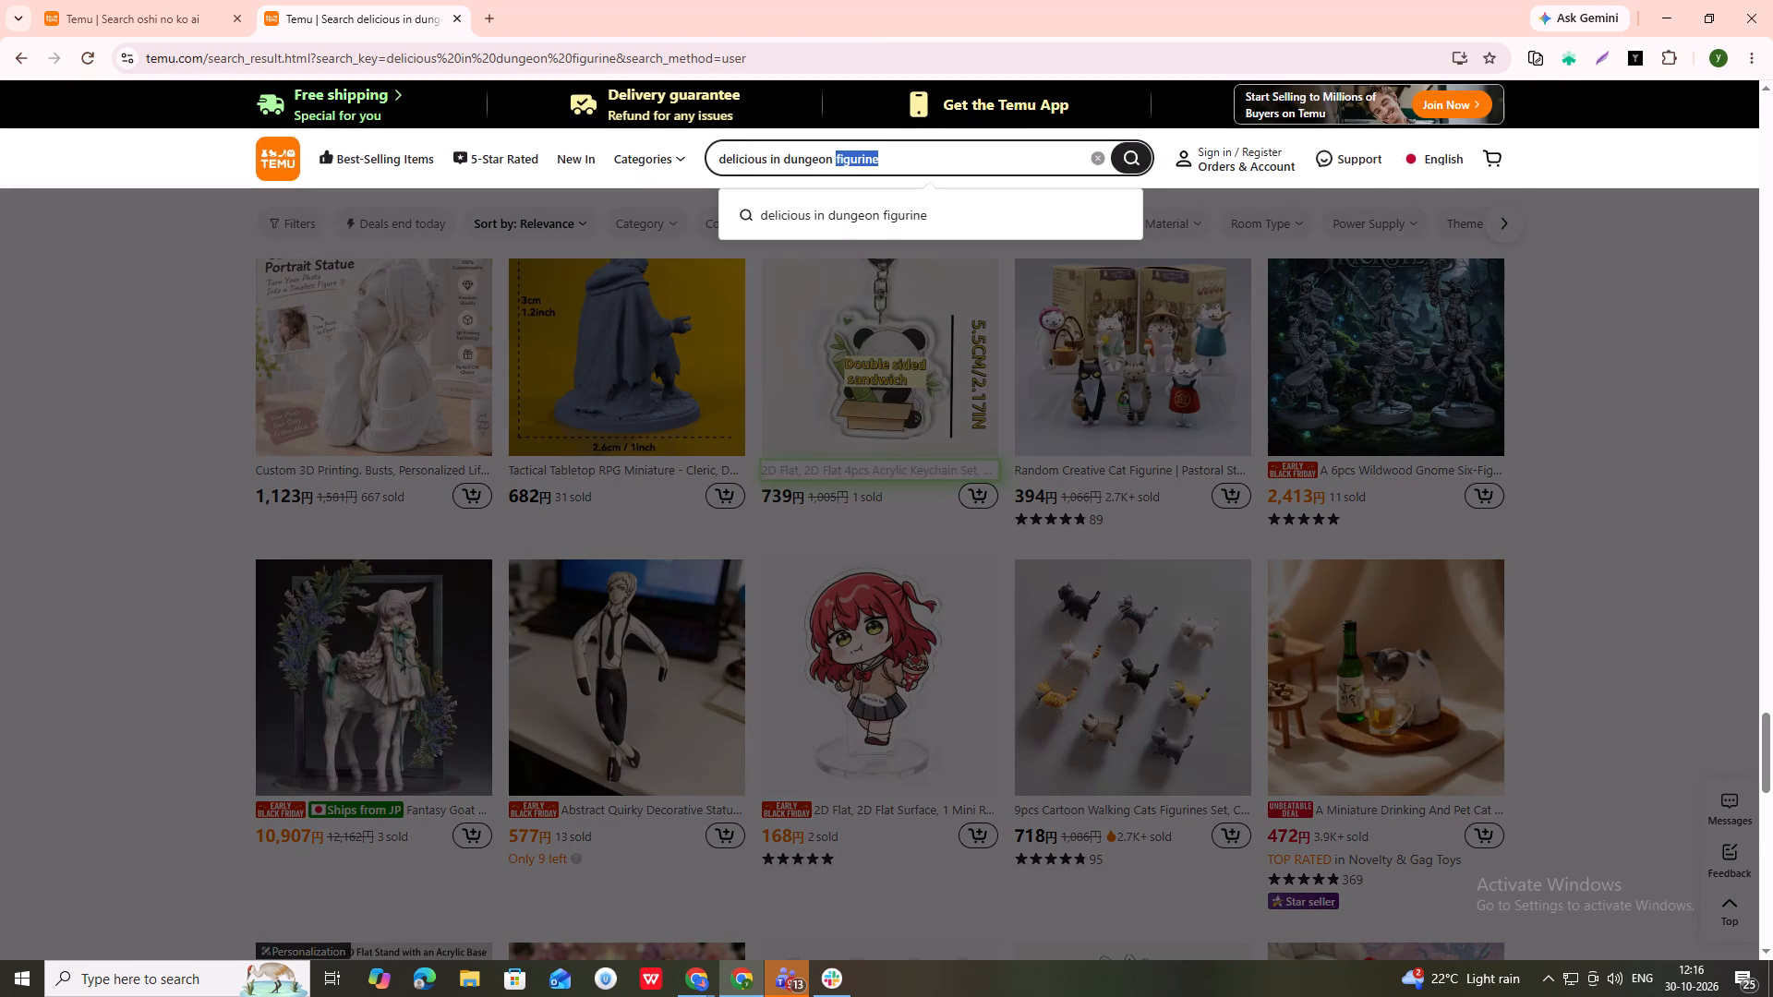
pyautogui.press('BackSpace')
pyautogui.press('Return')
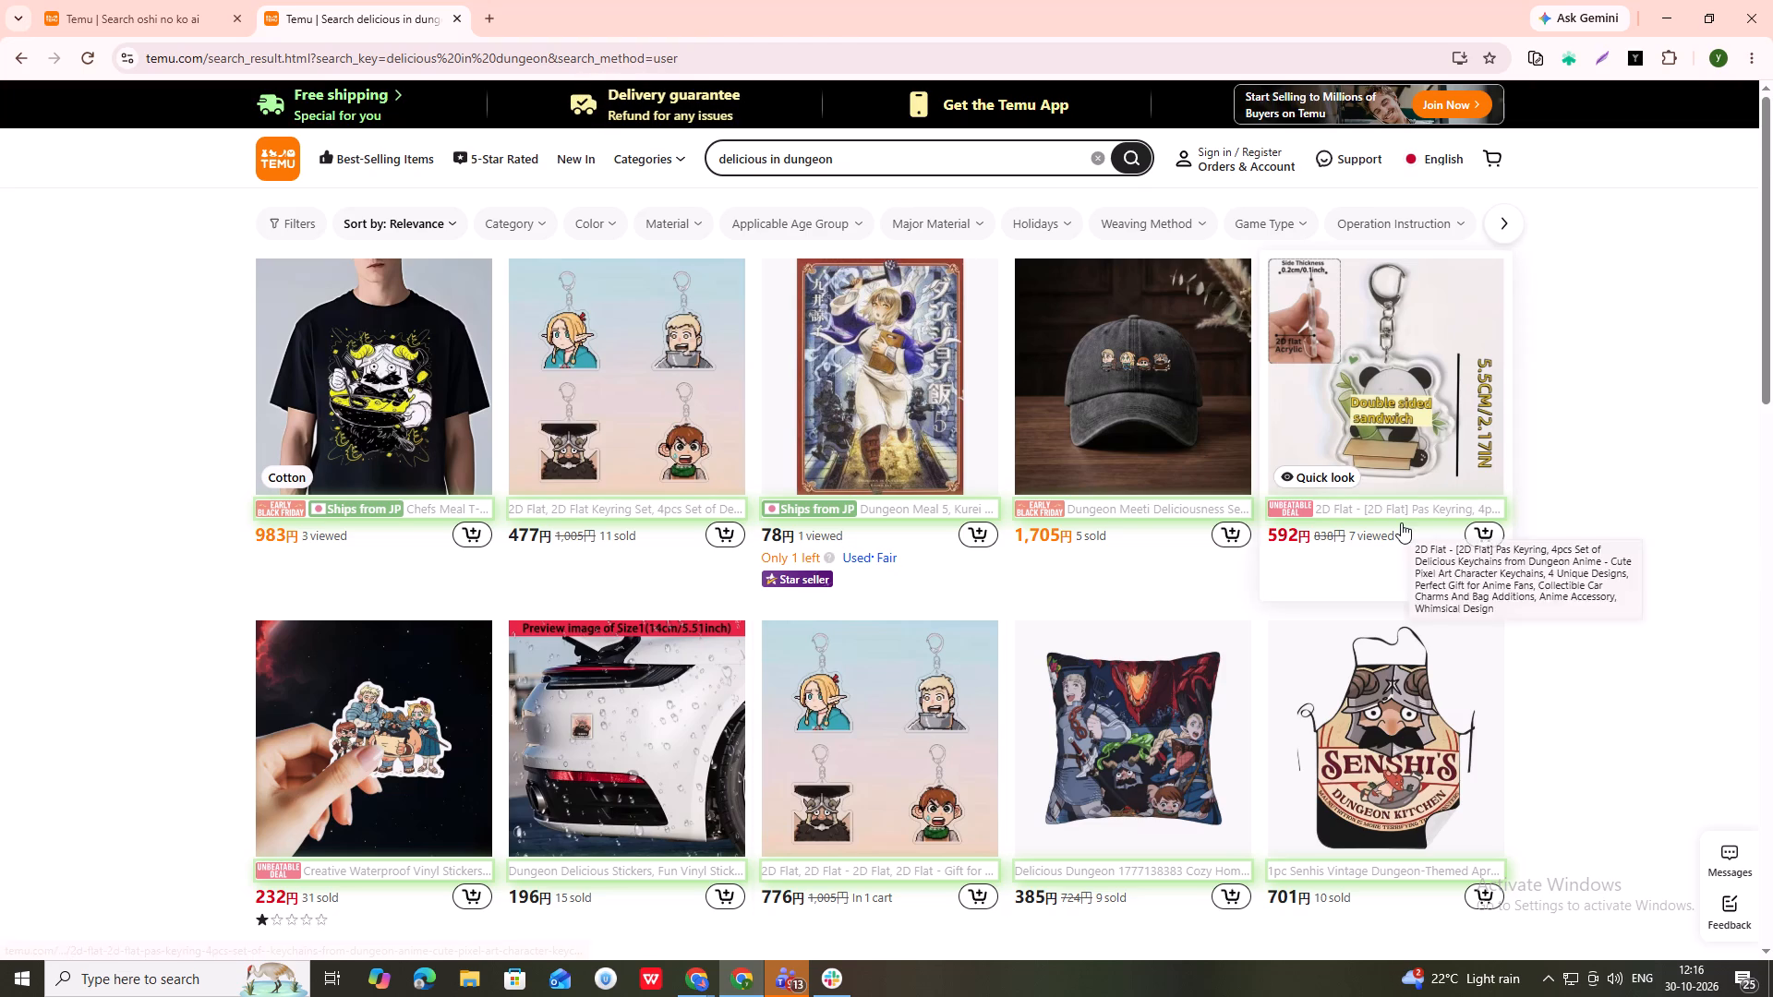
# Examine the delicious in dungeon search results for listings not yet highlighted as reported, loading one more batch.
pyautogui.scroll(-6, 1401, 523)
pyautogui.scroll(-5, 1111, 699)
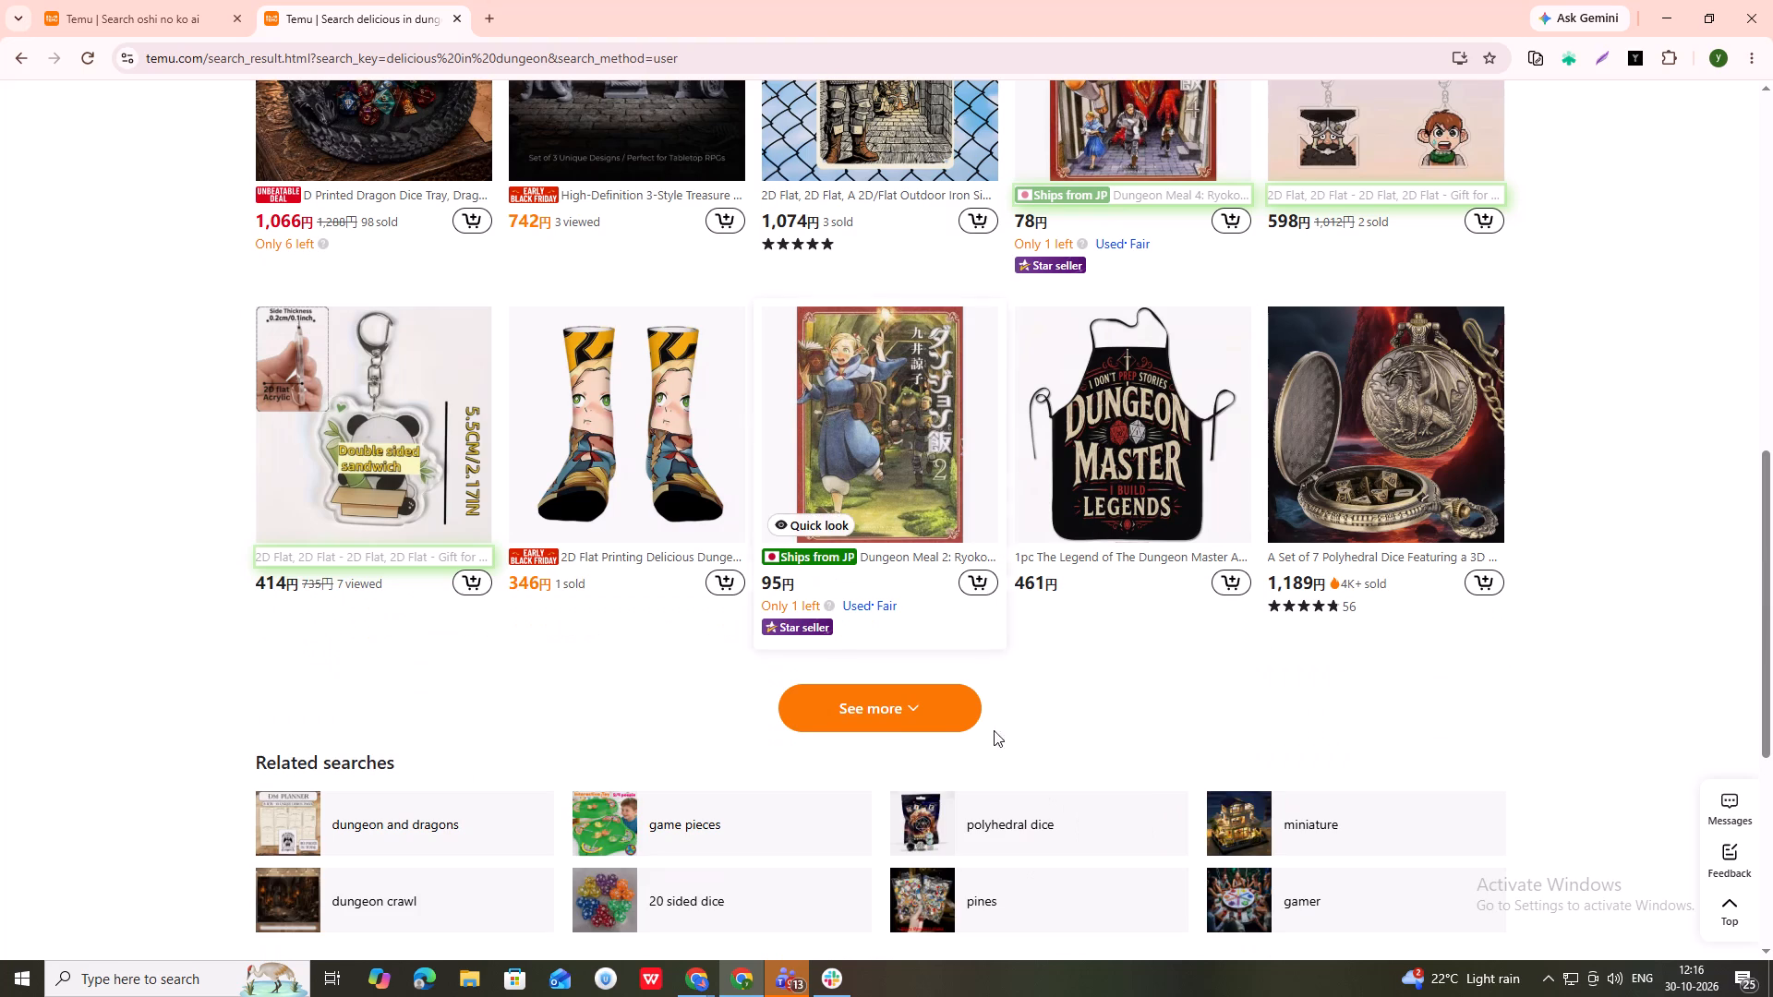
pyautogui.click(897, 700)
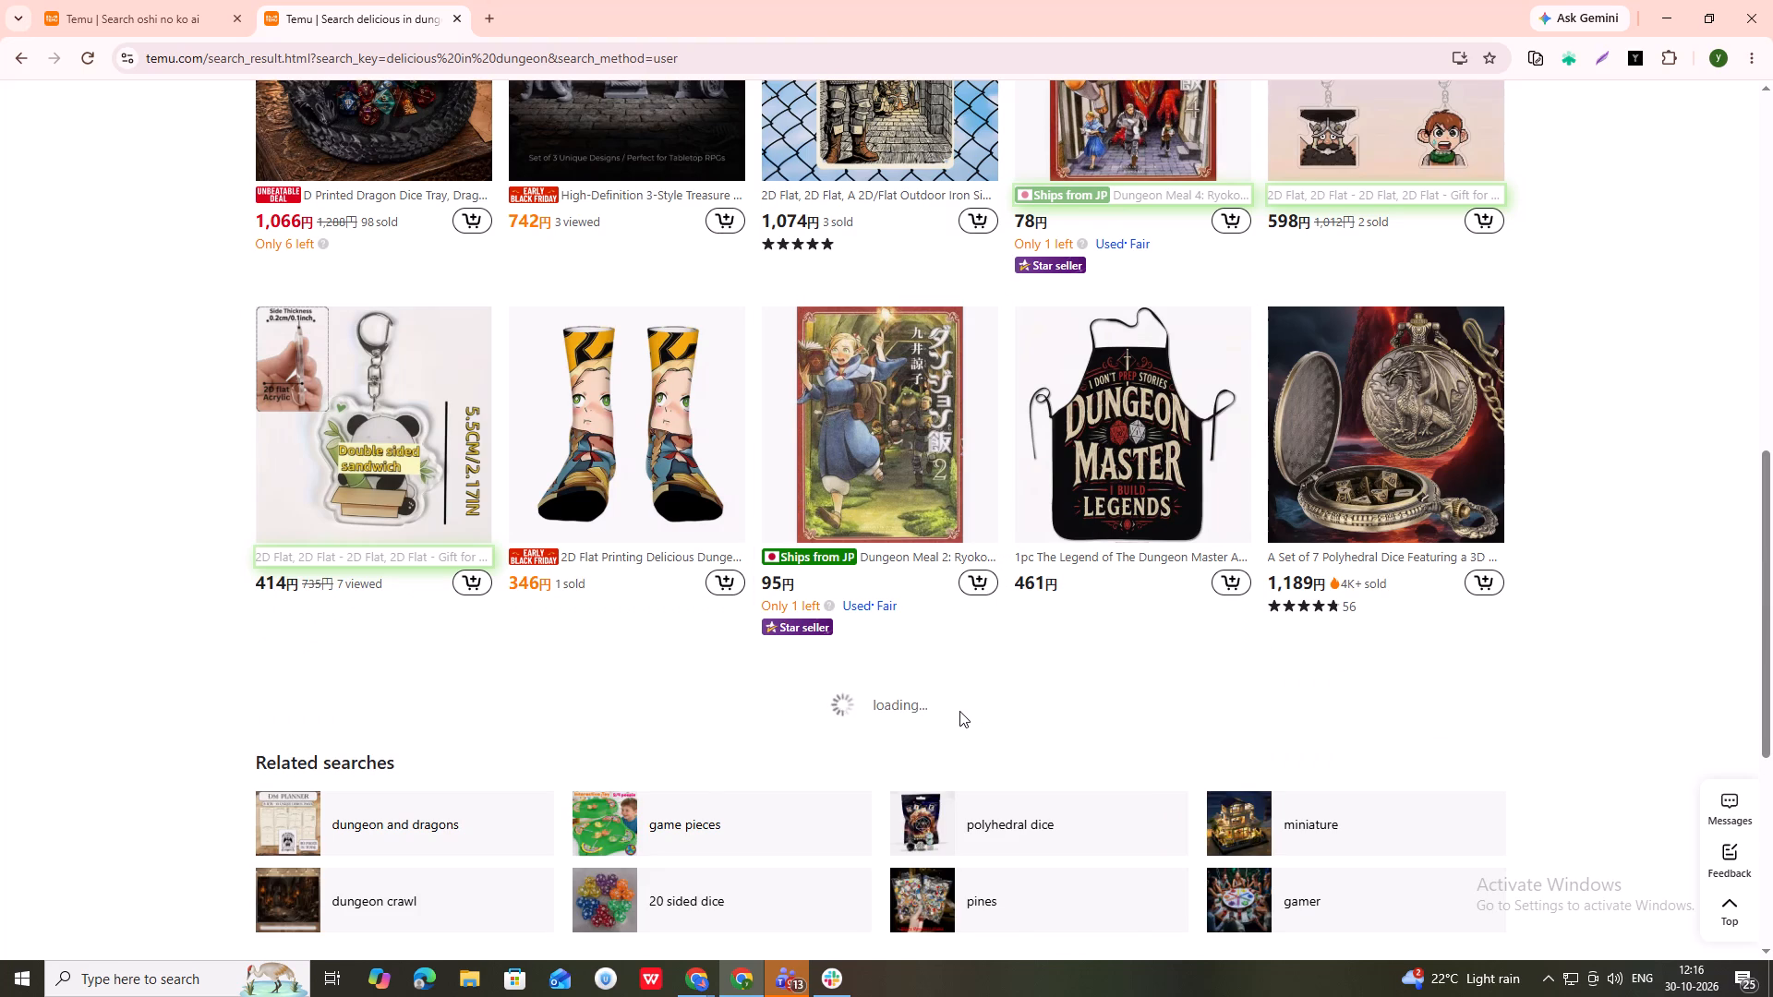
pyautogui.scroll(-5, 923, 696)
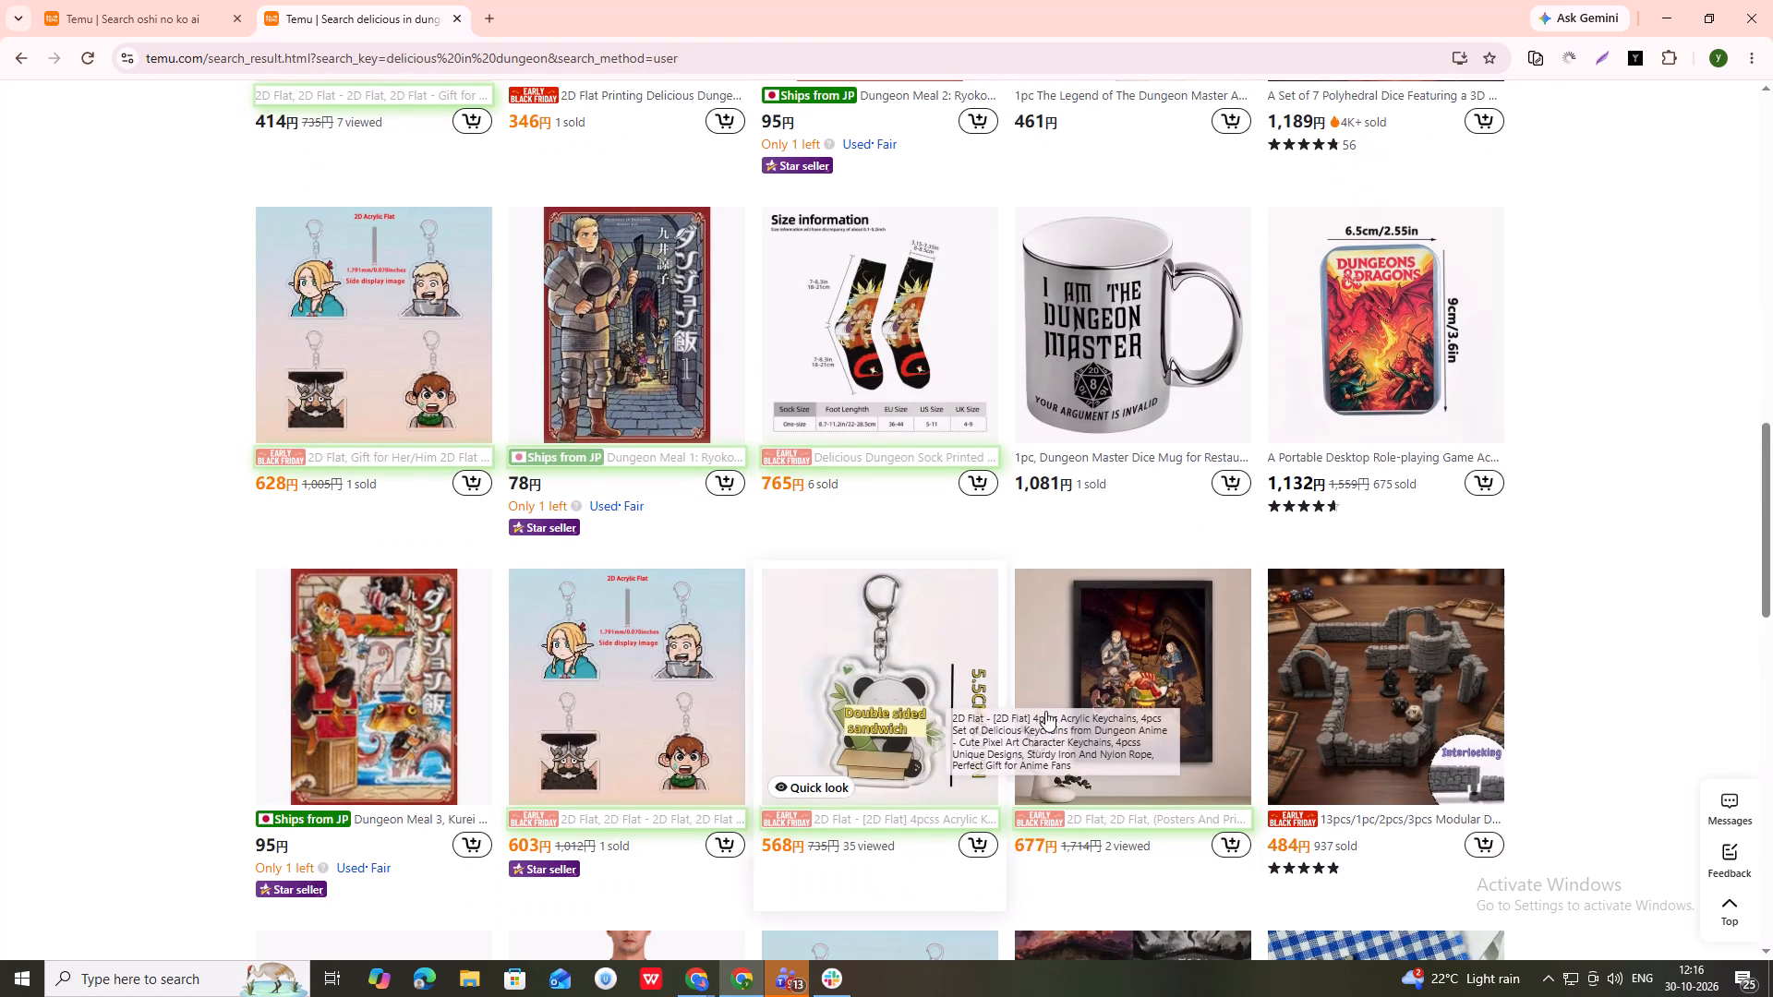
pyautogui.scroll(-6, 1162, 680)
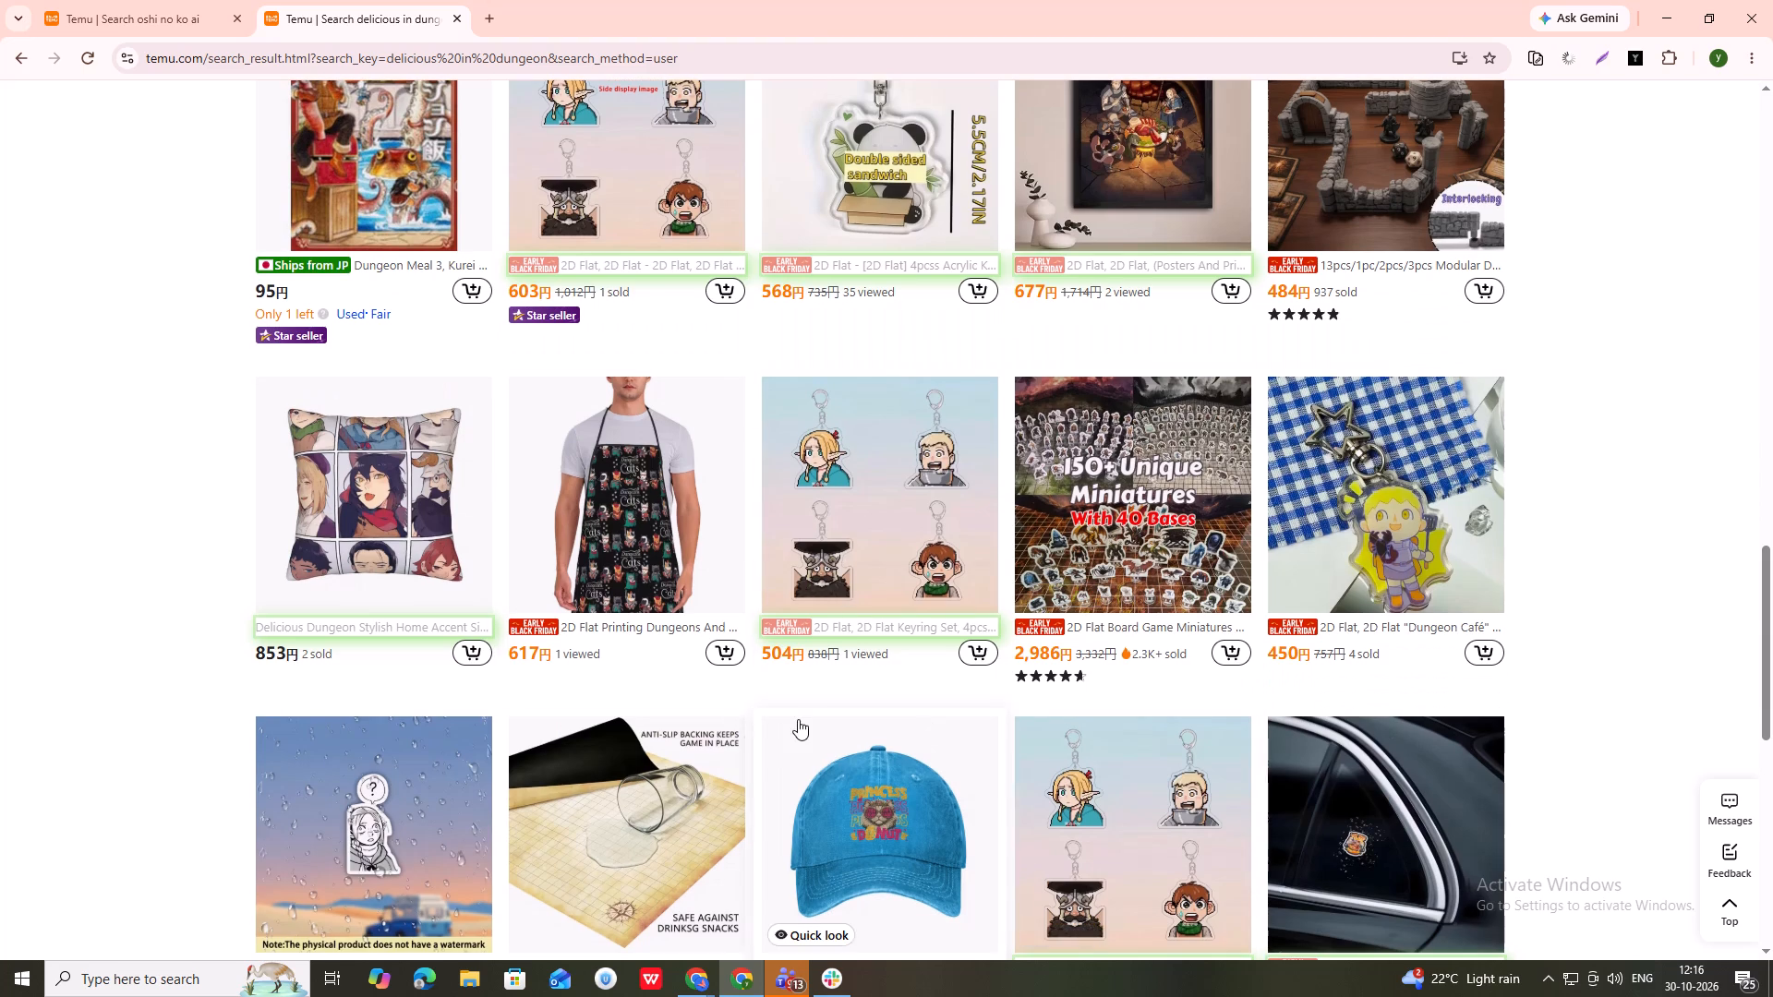
pyautogui.scroll(-6, 1284, 688)
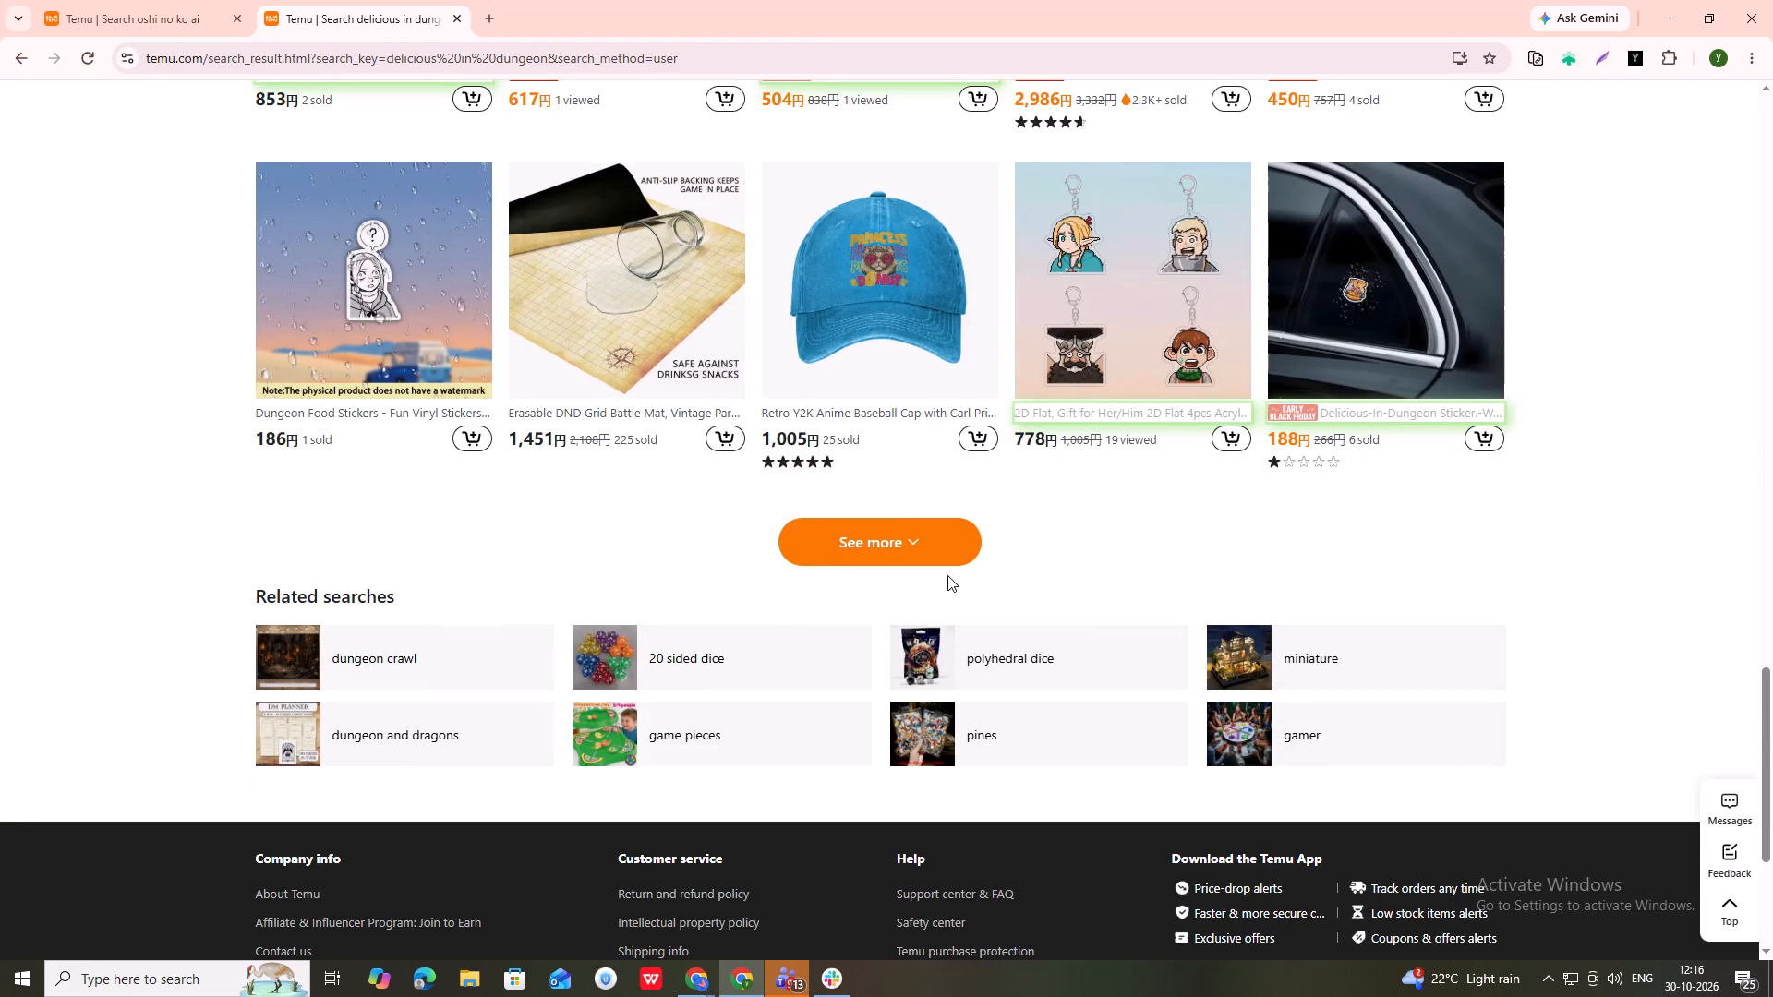
# Load further batches of delicious in dungeon results and check them for unreported Delicious in Dungeon merchandise.
pyautogui.click(935, 552)
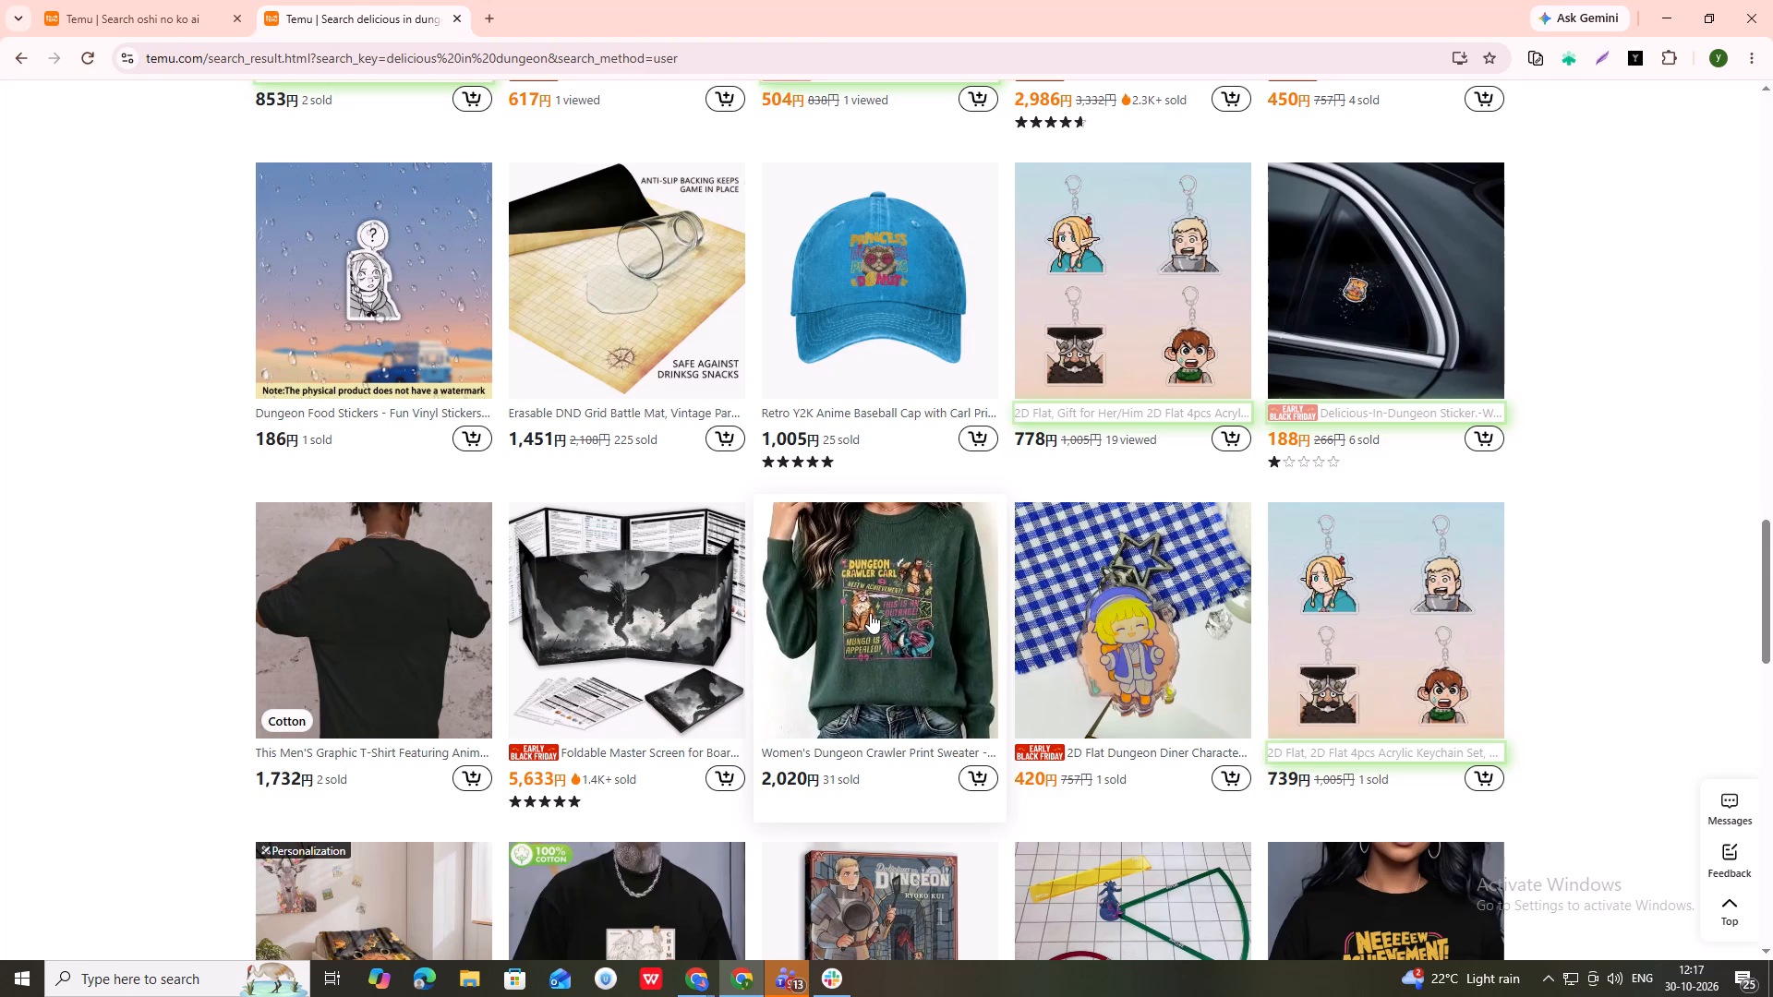
pyautogui.scroll(-6, 869, 607)
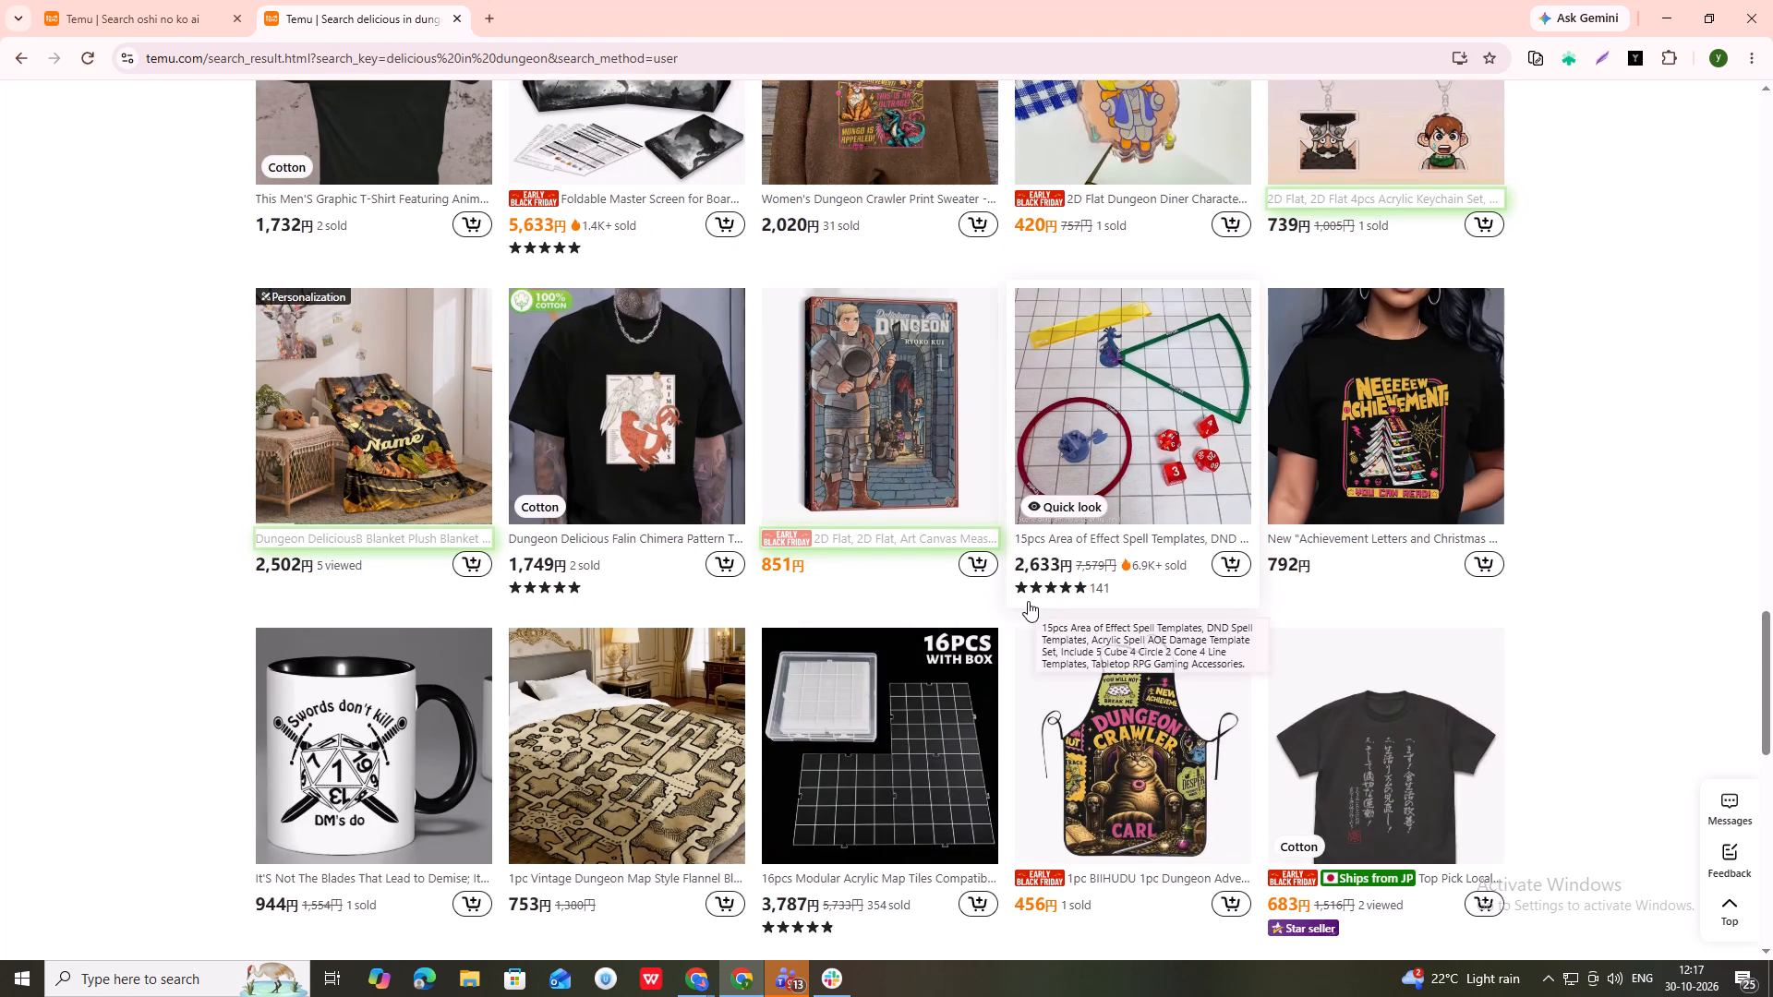
pyautogui.scroll(-7, 1028, 597)
pyautogui.click(866, 684)
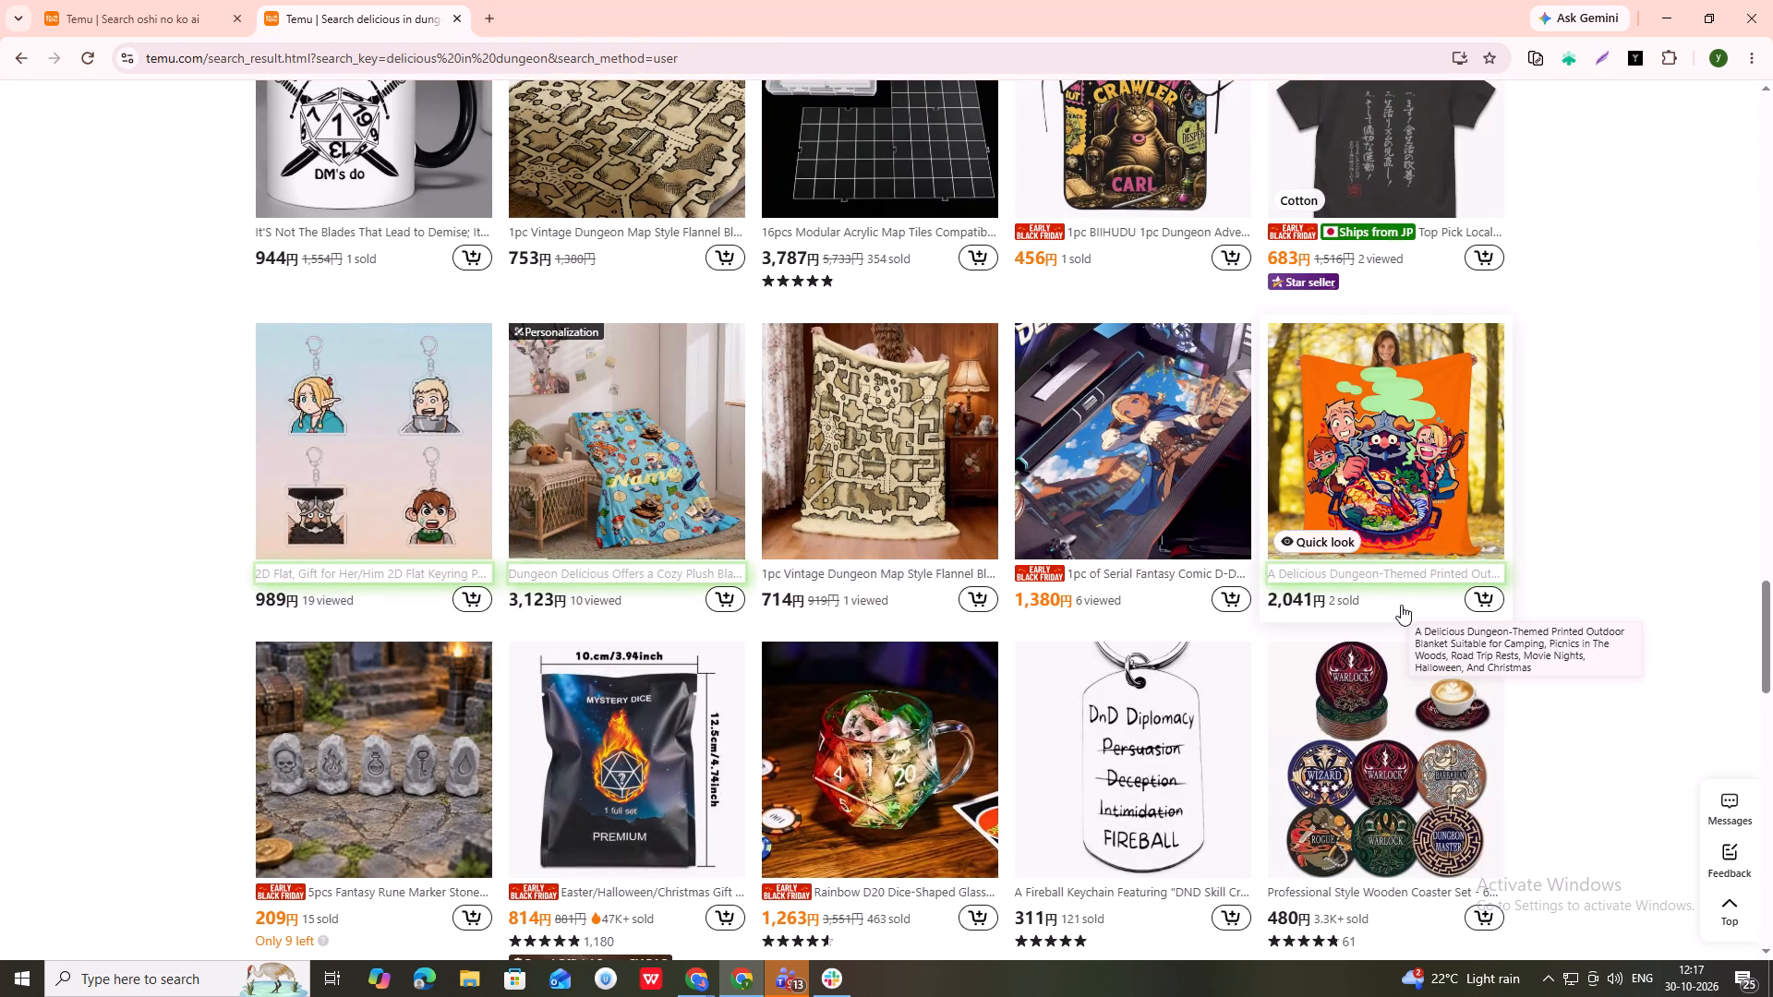
pyautogui.scroll(-4, 1257, 615)
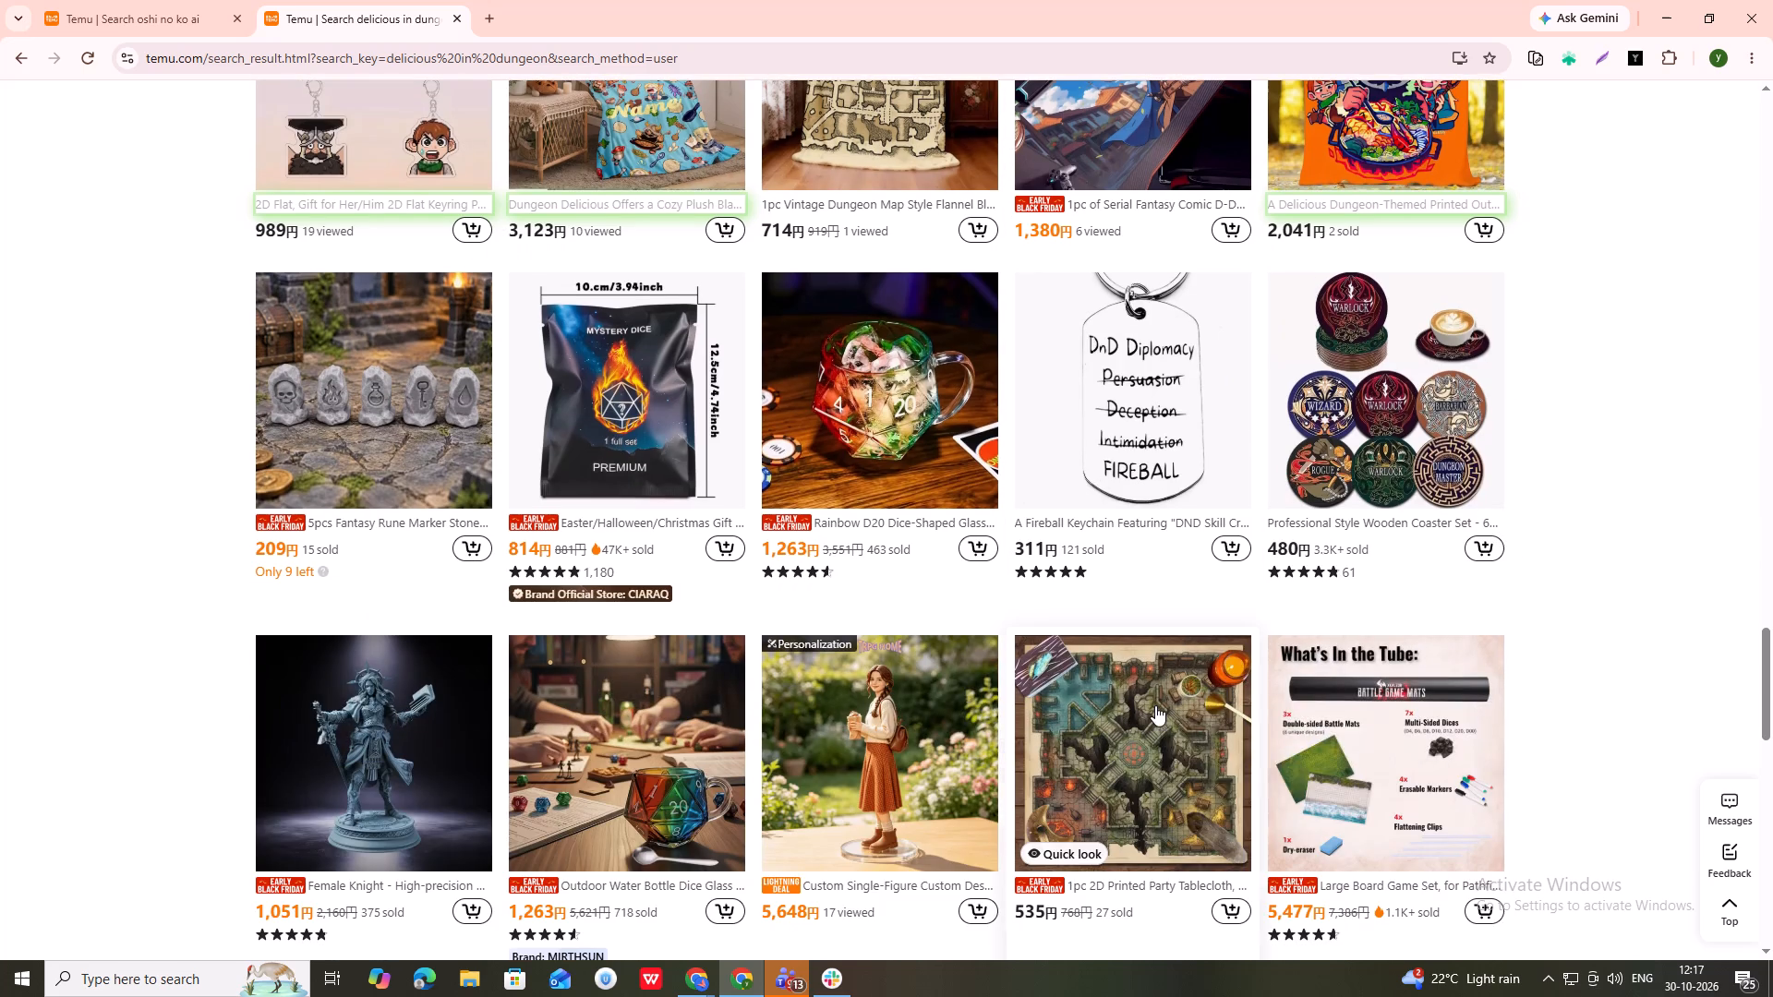
pyautogui.scroll(-8, 1105, 667)
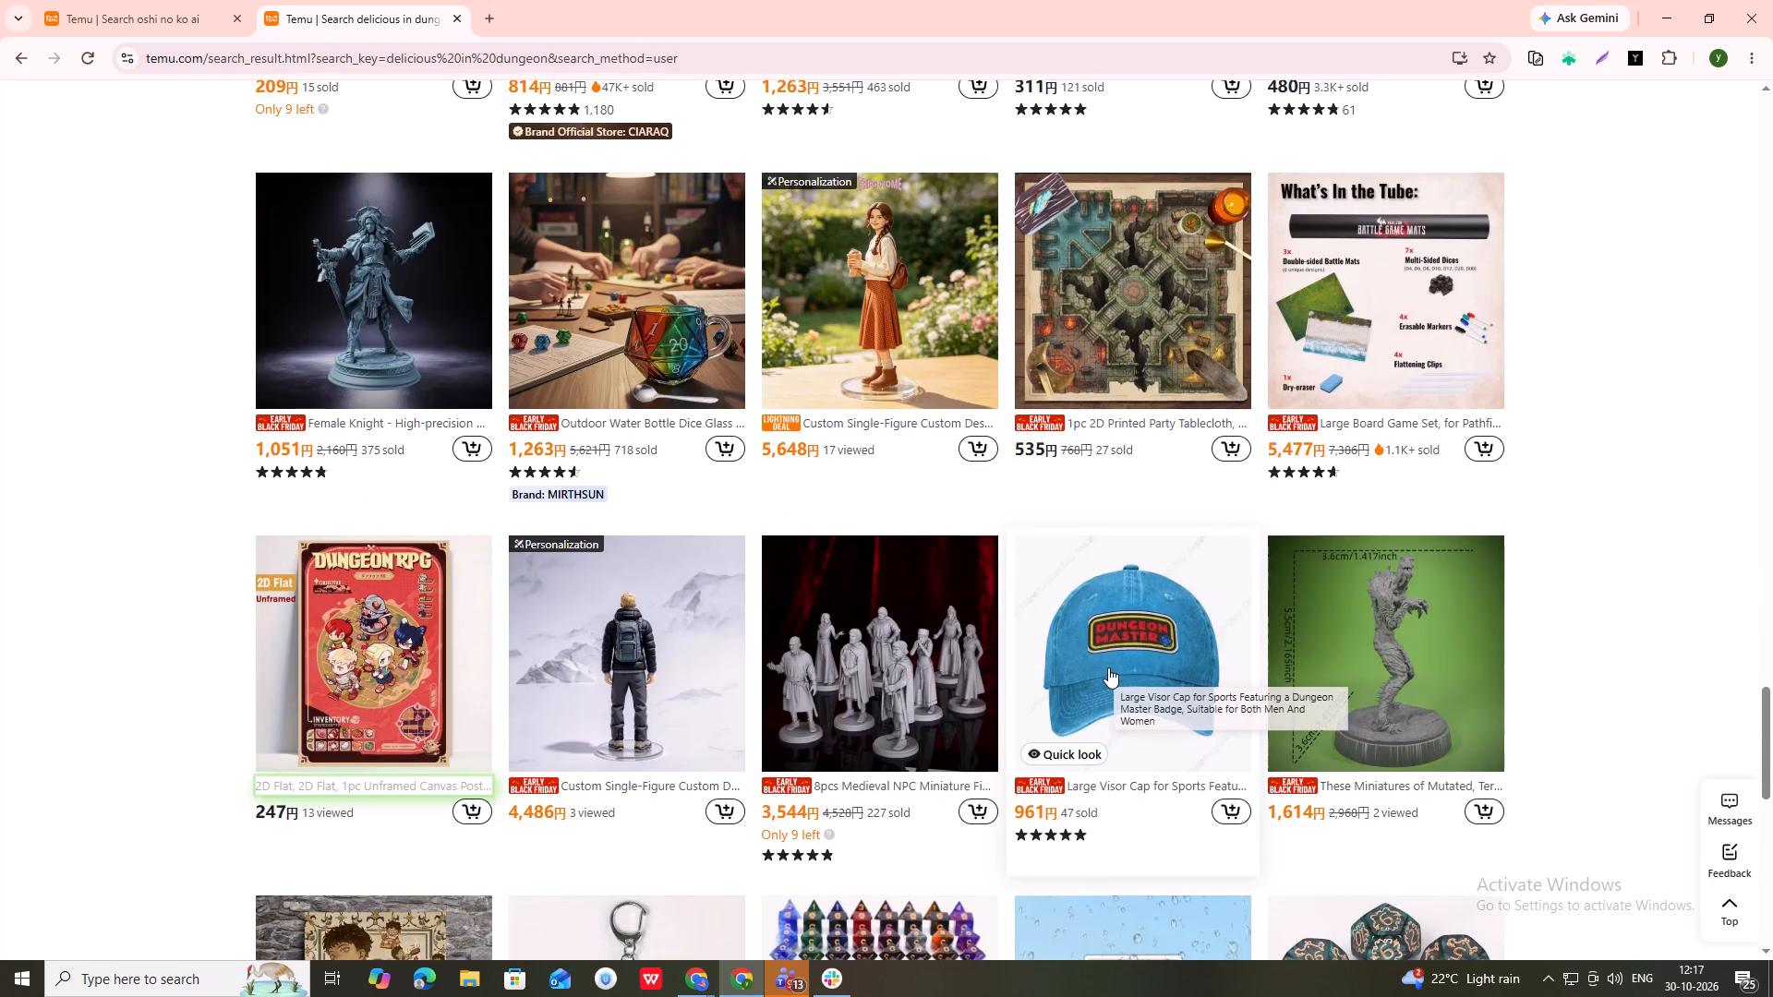
pyautogui.scroll(-3, 1108, 667)
pyautogui.click(884, 739)
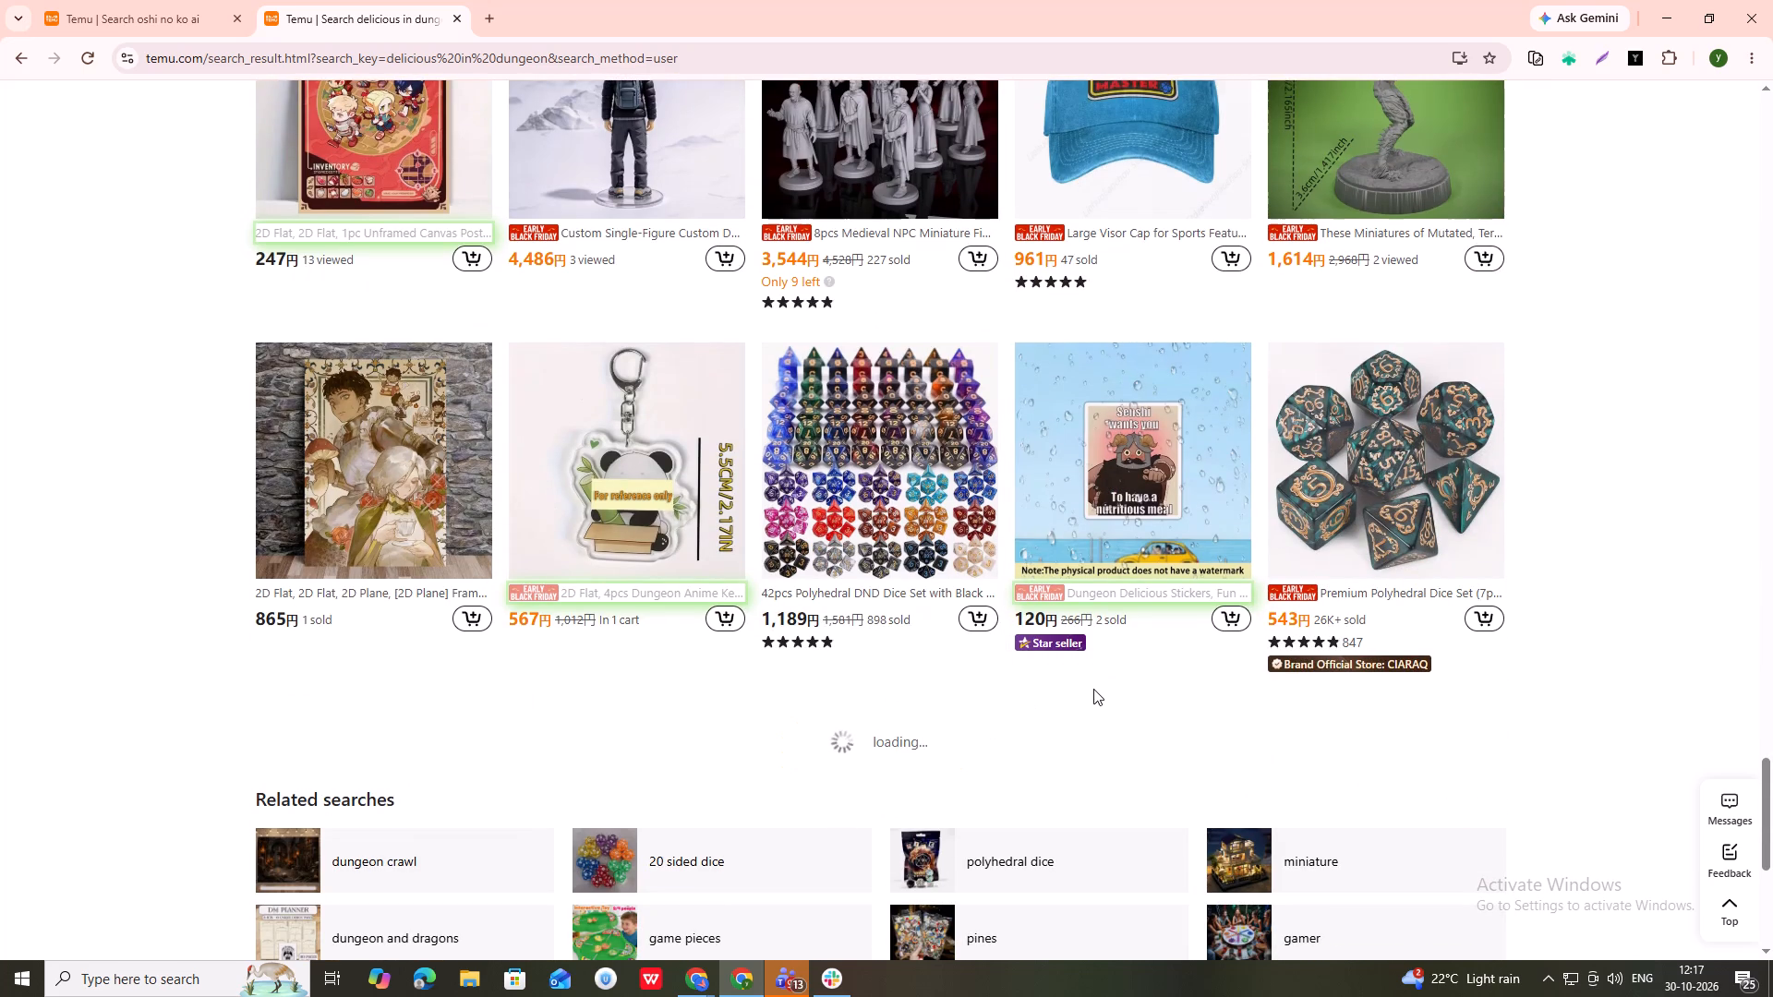
pyautogui.scroll(-4, 1094, 688)
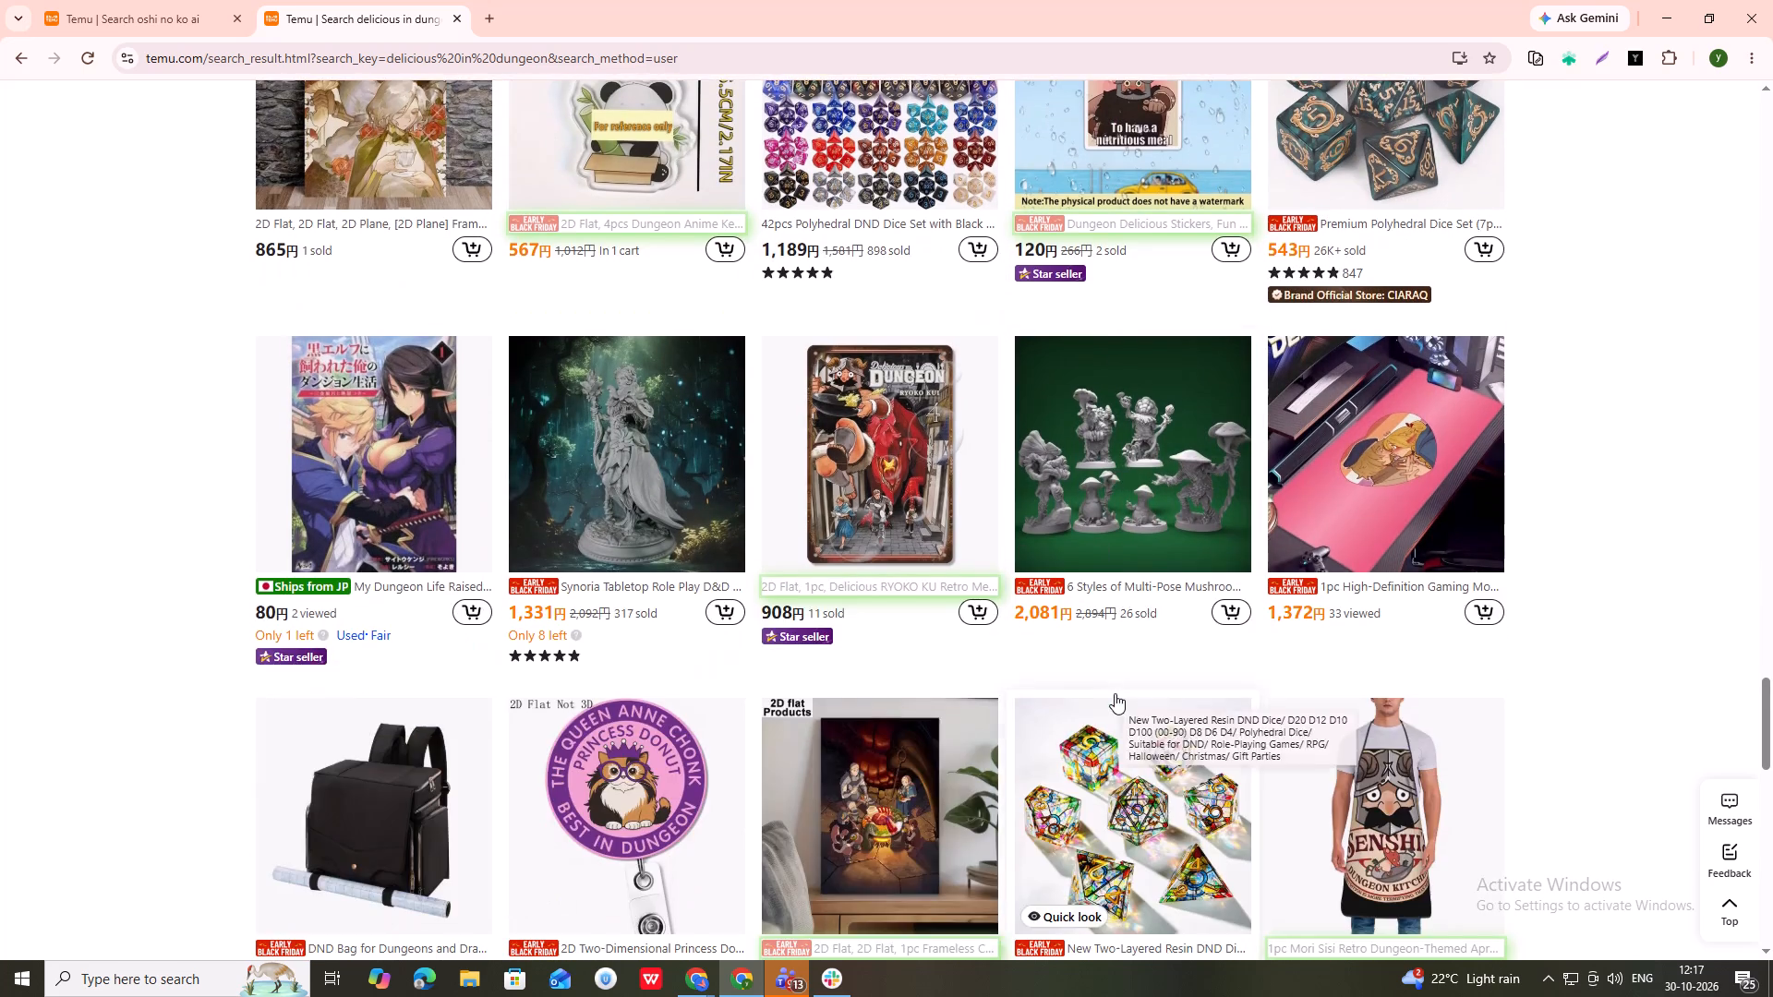
# Rework the query by dropping delicious in and adding the character and product, searching Temu for dungeon senshi poster.
pyautogui.scroll(14, 1115, 693)
pyautogui.click(865, 156)
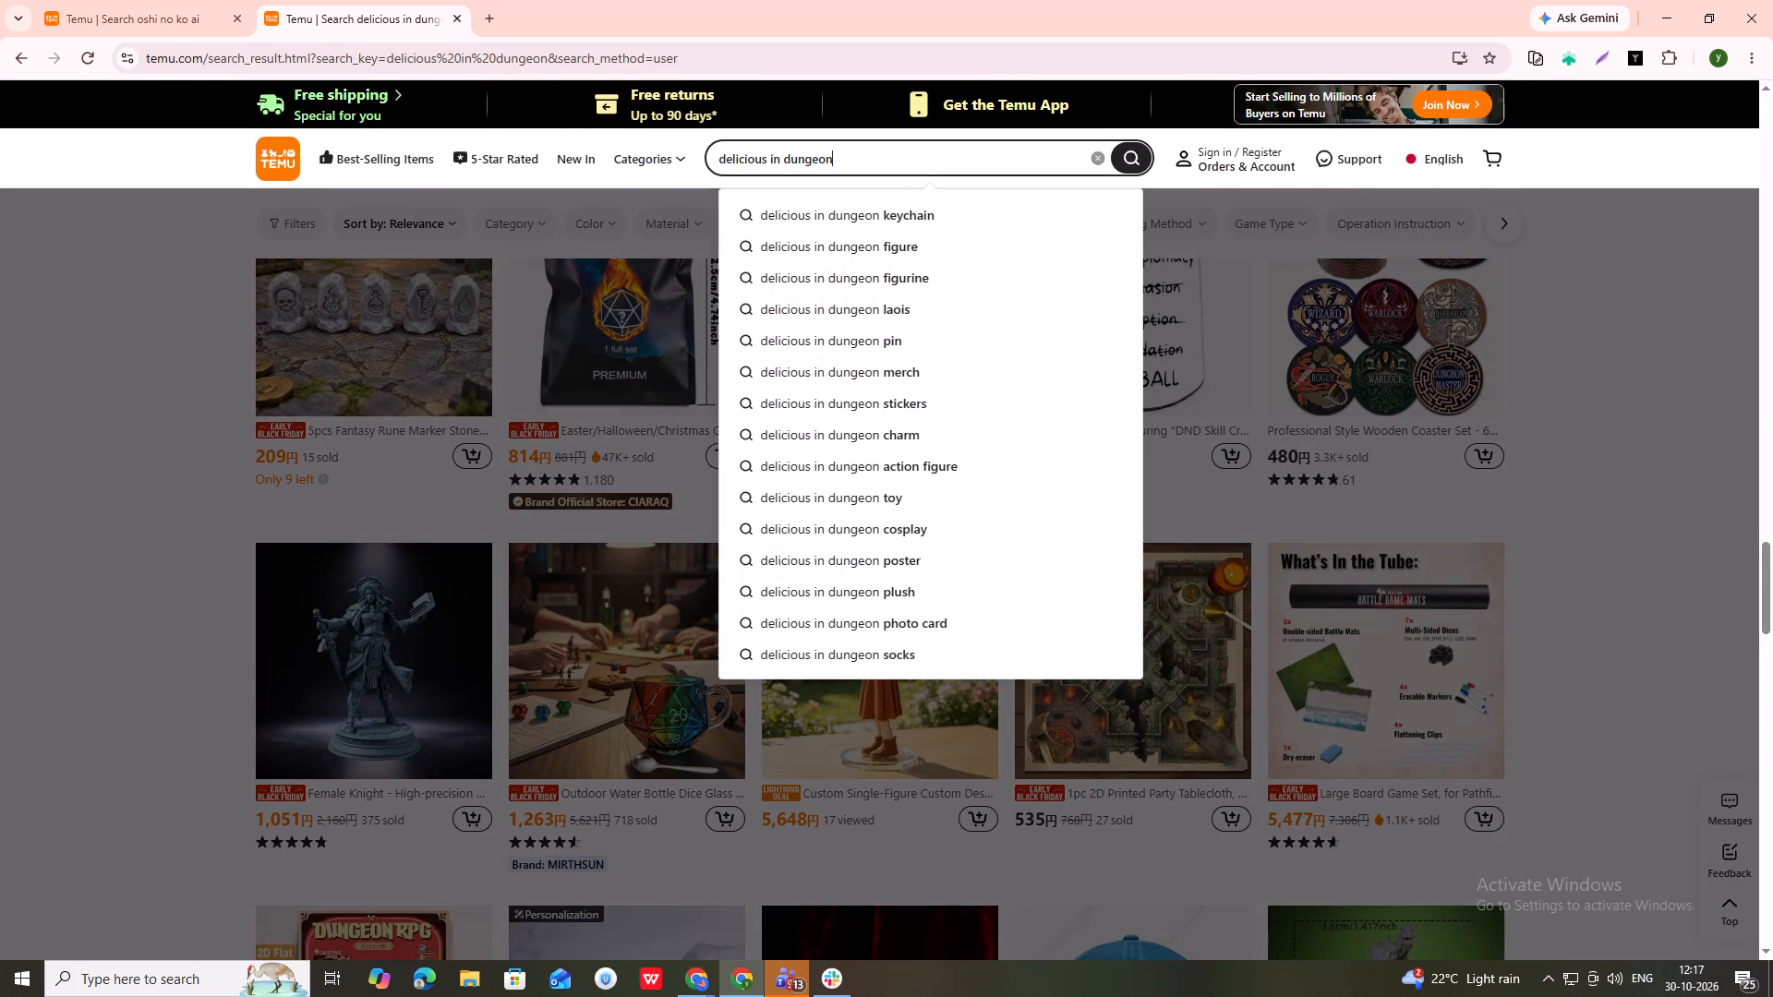
pyautogui.press('Left')
pyautogui.press('Left')
pyautogui.press('Left')
pyautogui.press('Left')
pyautogui.press('Left')
pyautogui.press('Left')
pyautogui.press('Left')
pyautogui.press('Left')
pyautogui.hotkey('ctrl', 'shift', 'Left')
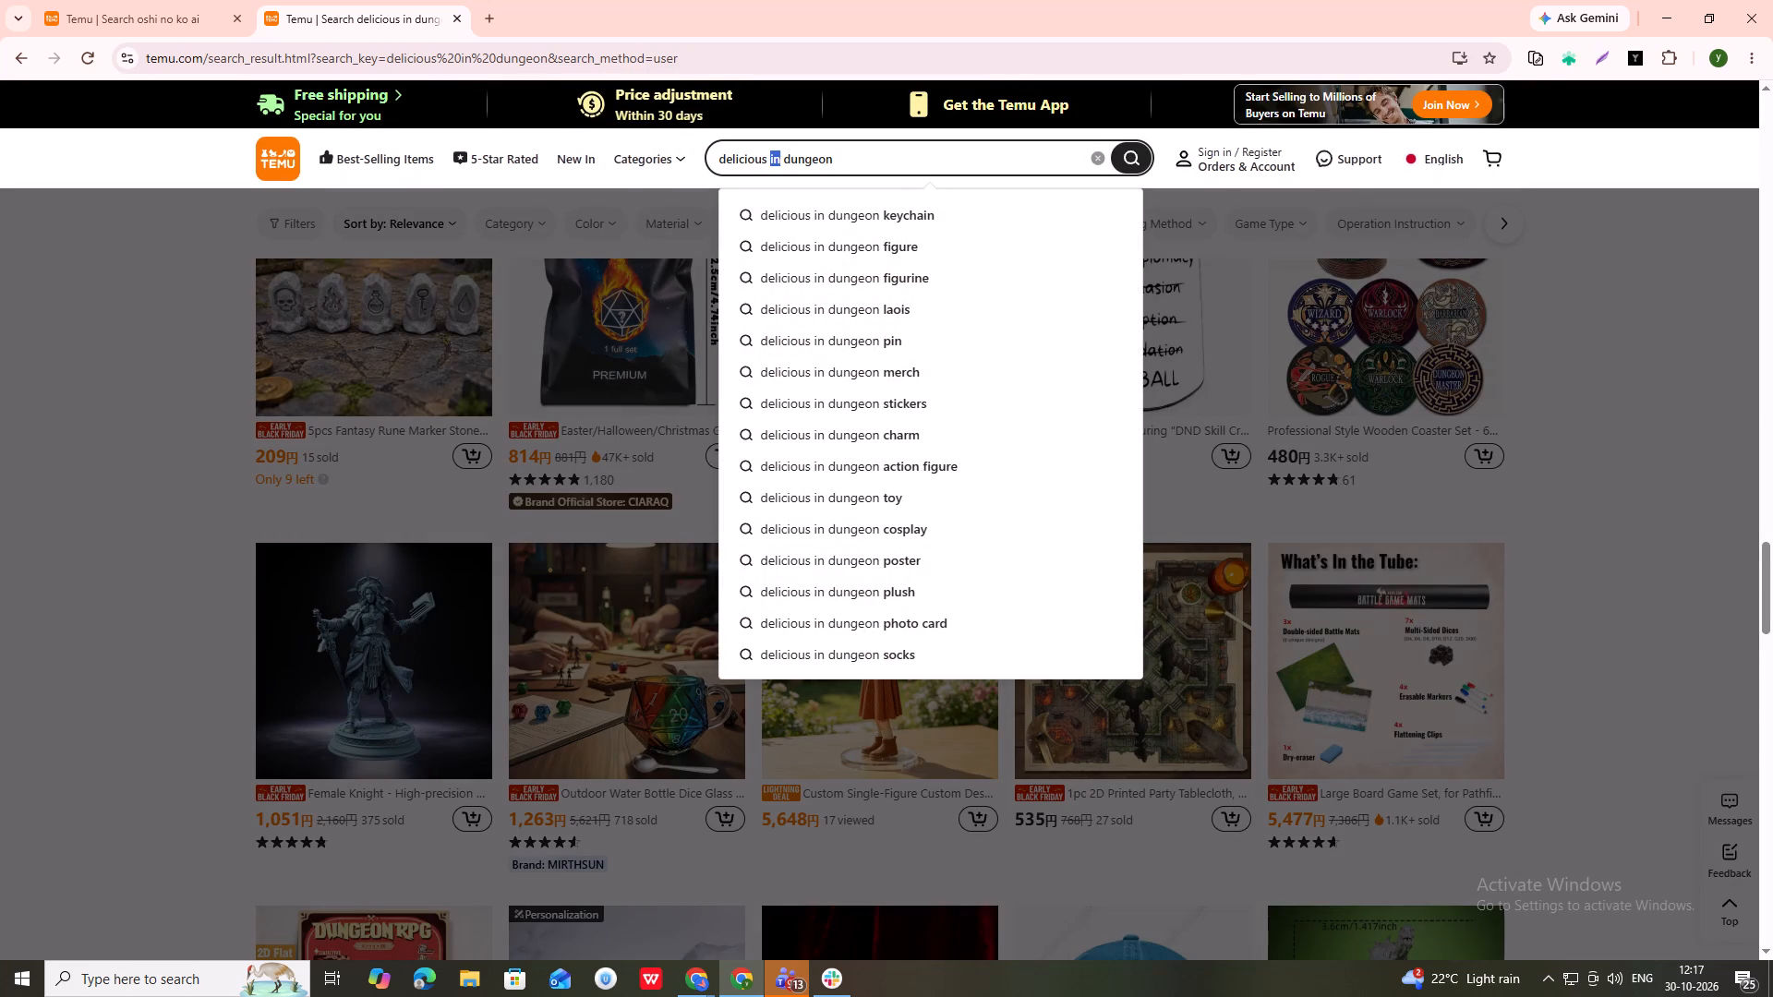
pyautogui.hotkey('ctrl', 'shift', 'Left')
pyautogui.press('BackSpace')
pyautogui.hotkey('ctrl', 'Right')
pyautogui.hotkey('ctrl', 'Right')
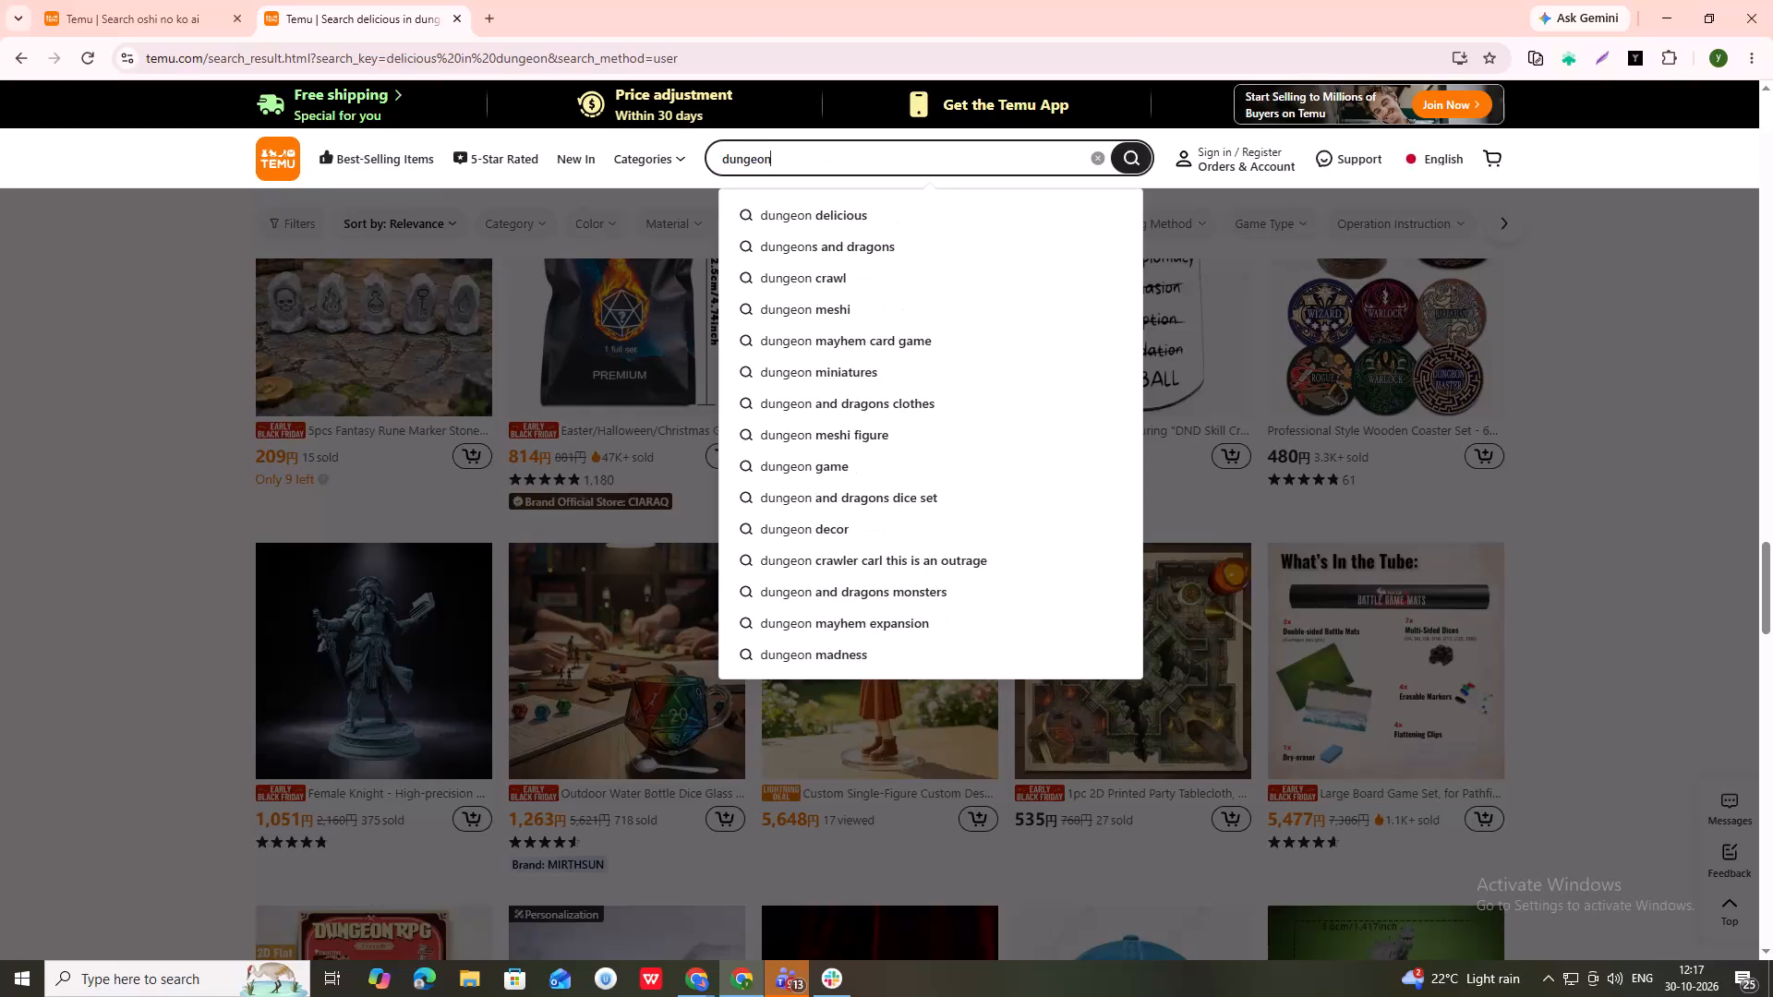
pyautogui.press('space')
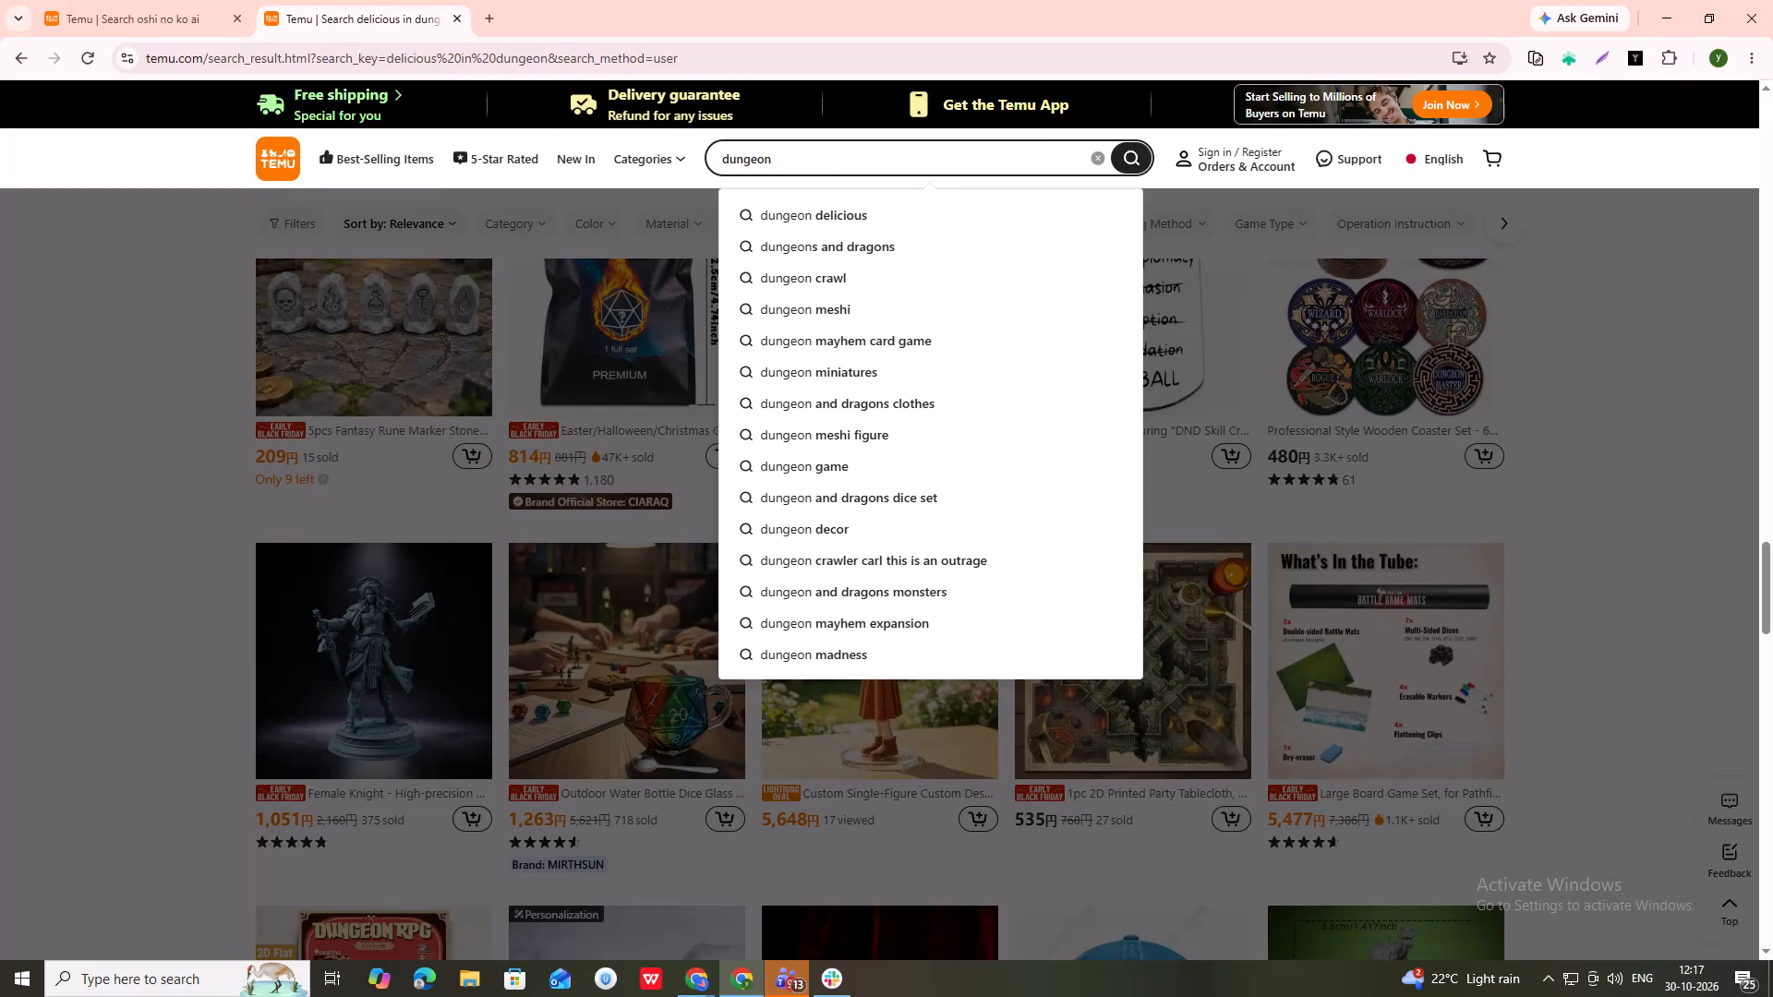
pyautogui.write('senshi')
pyautogui.press('space')
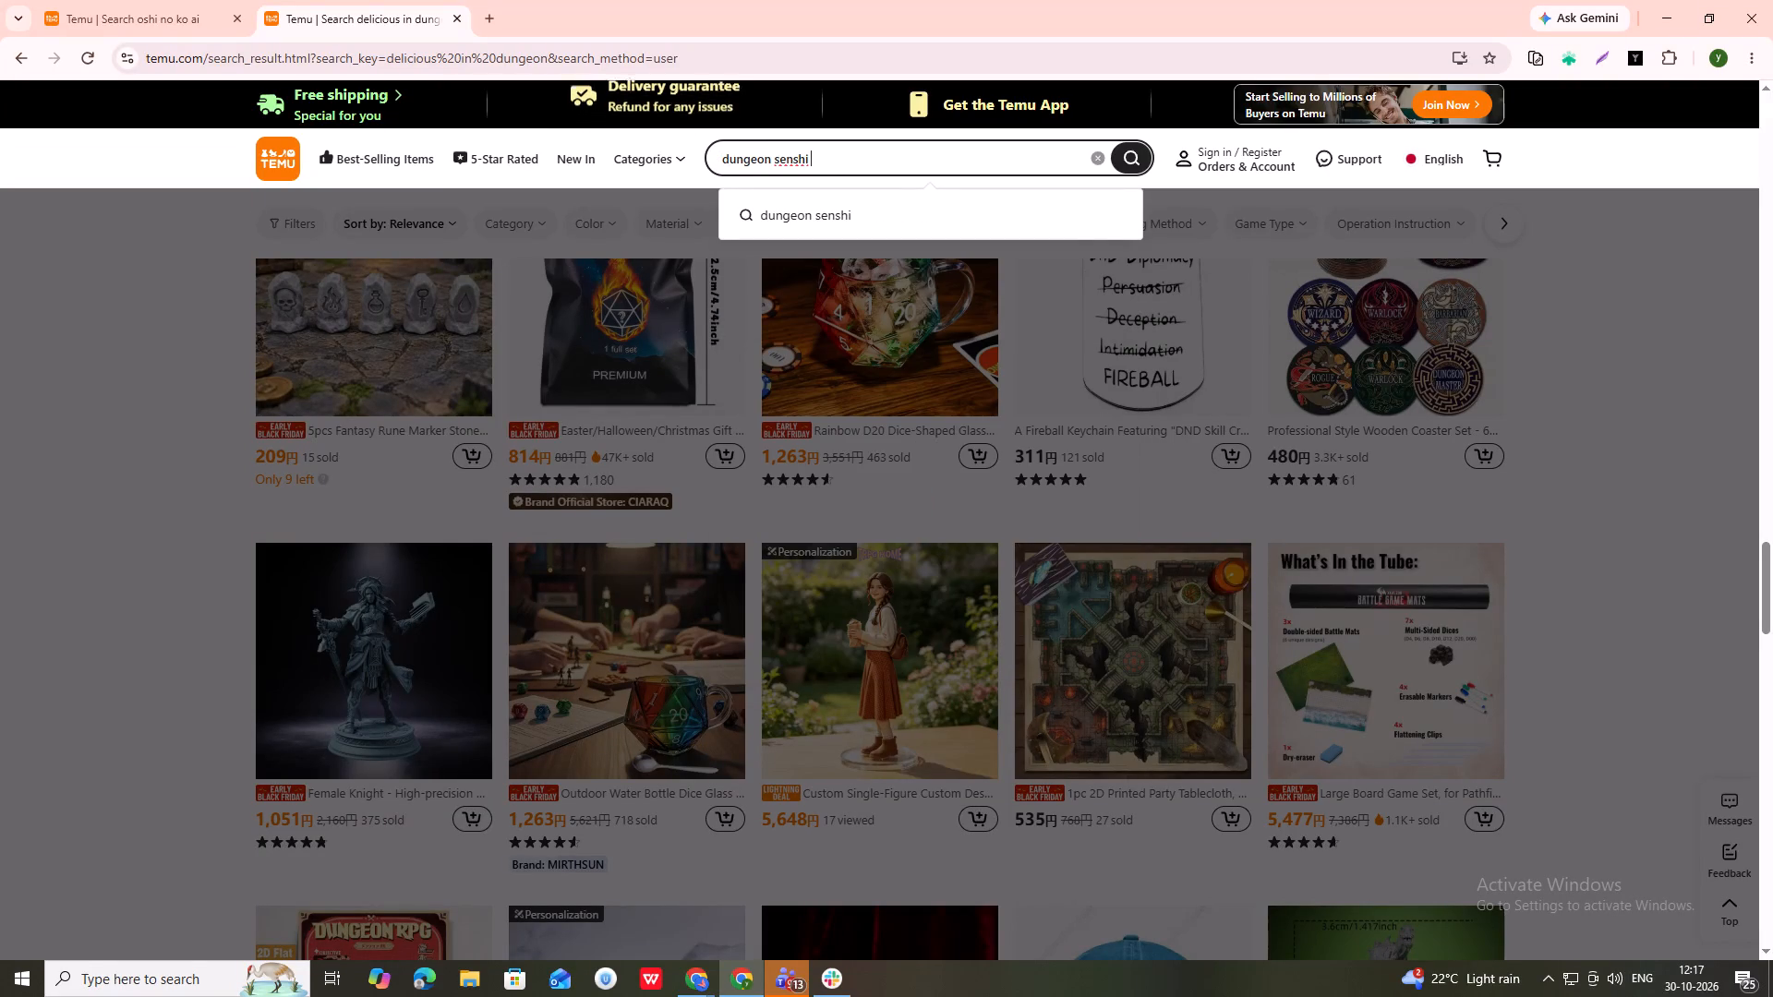
pyautogui.write('poster')
pyautogui.press('Return')
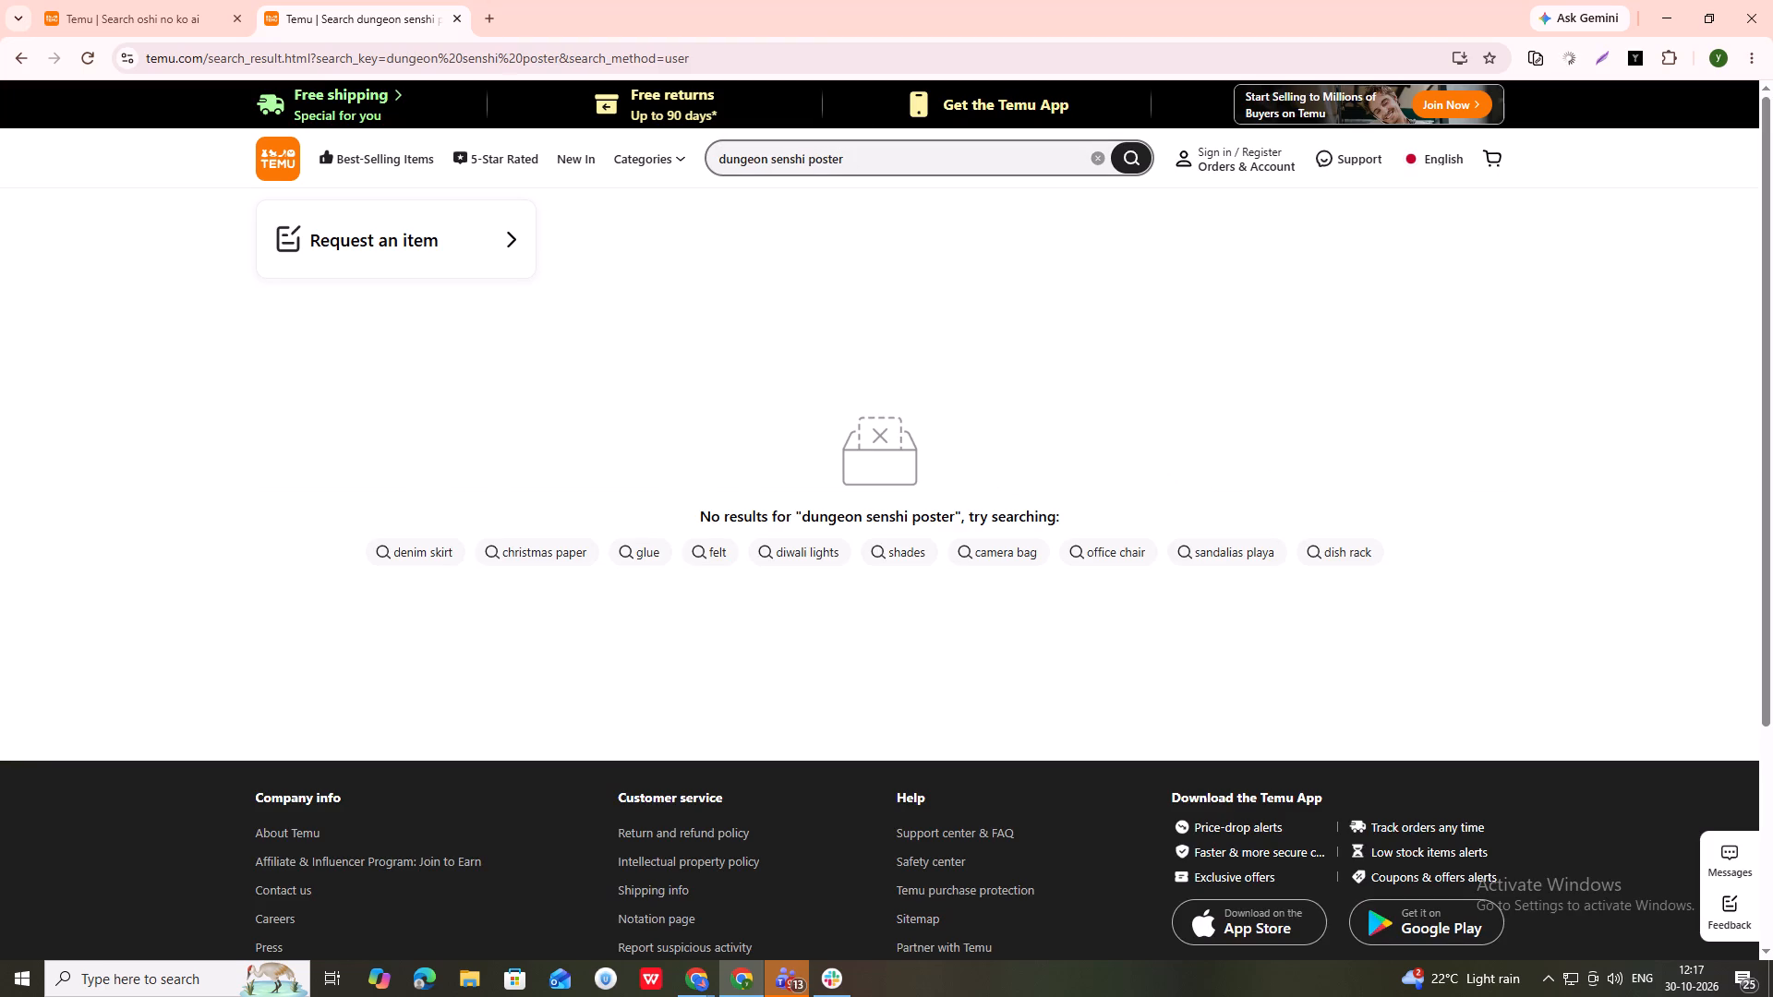
# Remove poster from the query and search Temu for dungeon senshi.
pyautogui.press('BackSpace')
pyautogui.click(874, 151)
pyautogui.press('BackSpace')
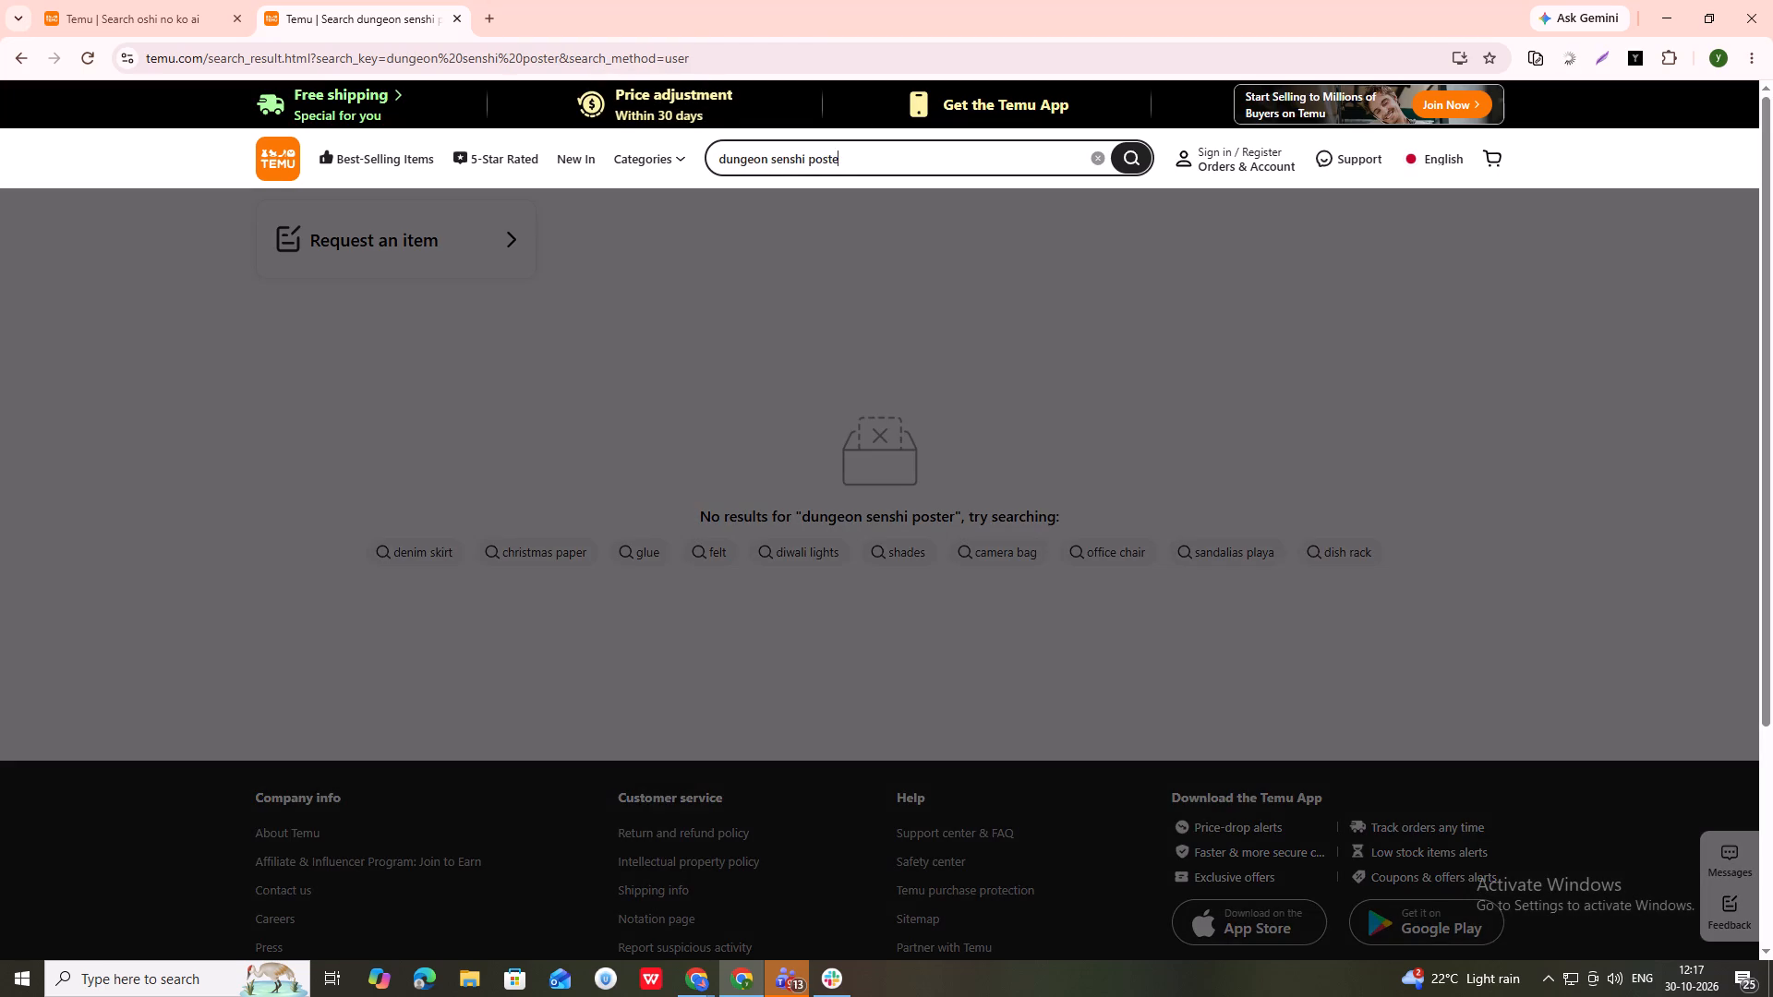
pyautogui.press('BackSpace')
pyautogui.press('BackSpace')
pyautogui.press('BackSpace')
pyautogui.press('BackSpace')
pyautogui.press('BackSpace')
pyautogui.press('Return')
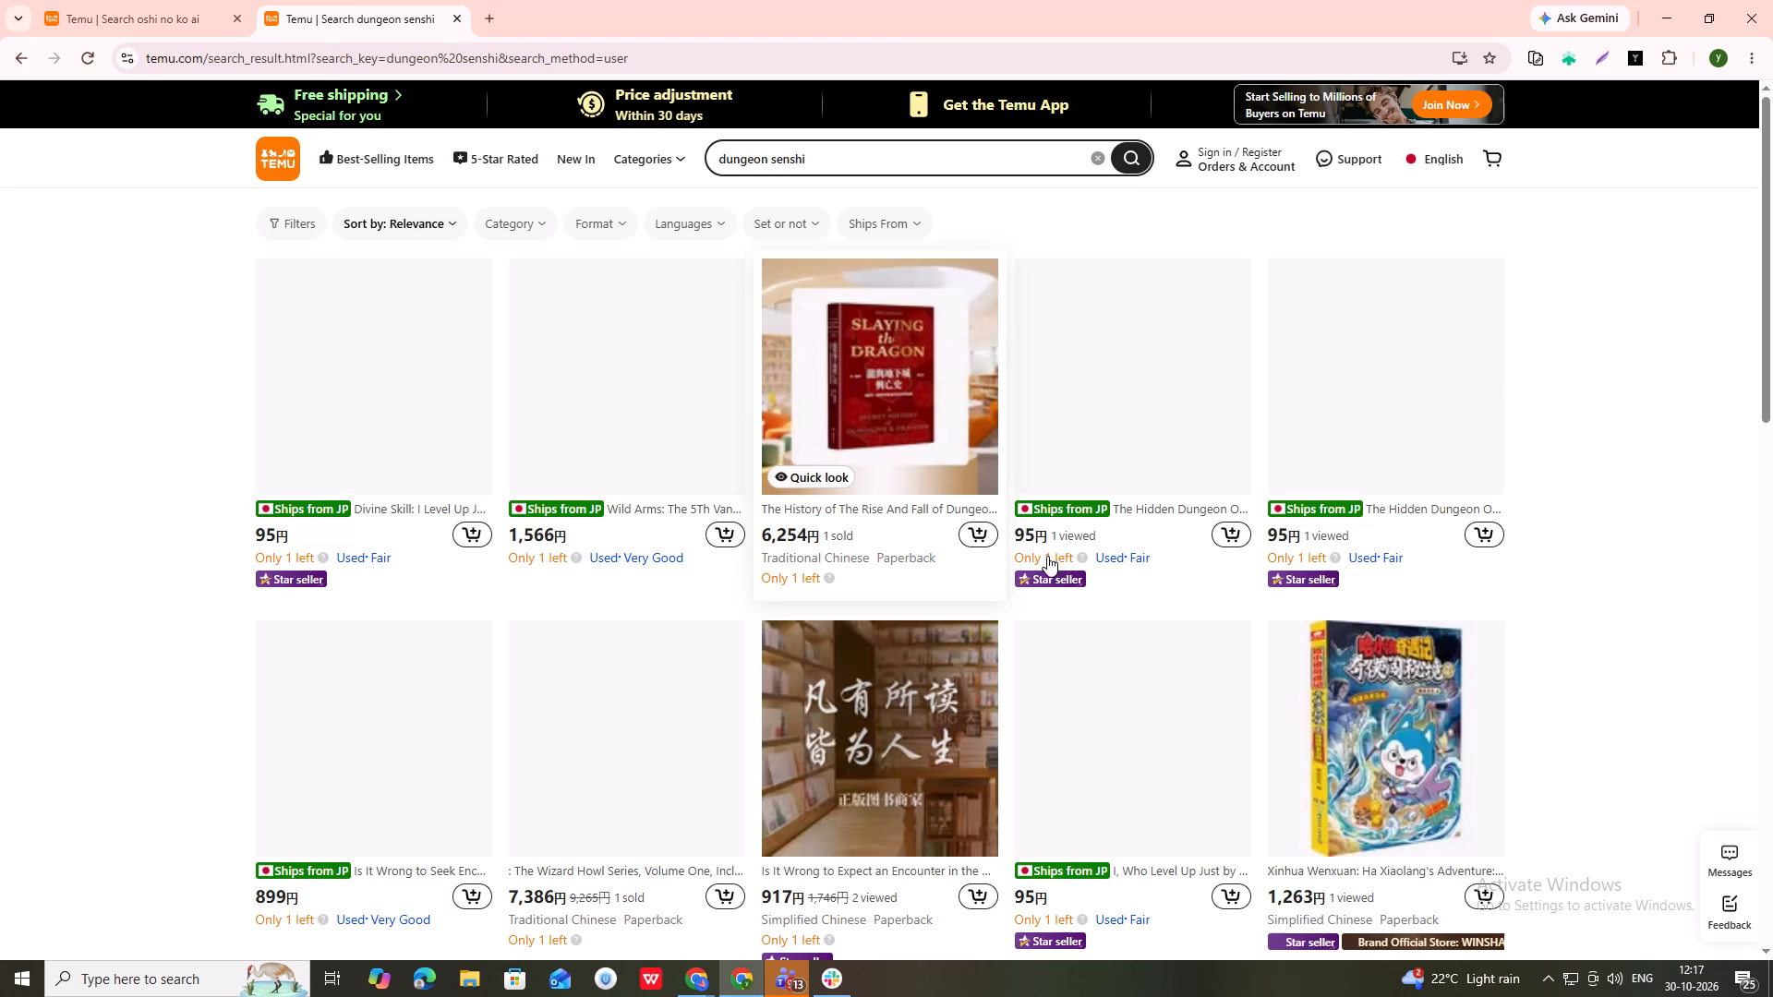
# Remove dungeon from the query and search Temu for senshi alone.
pyautogui.doubleClick(748, 163)
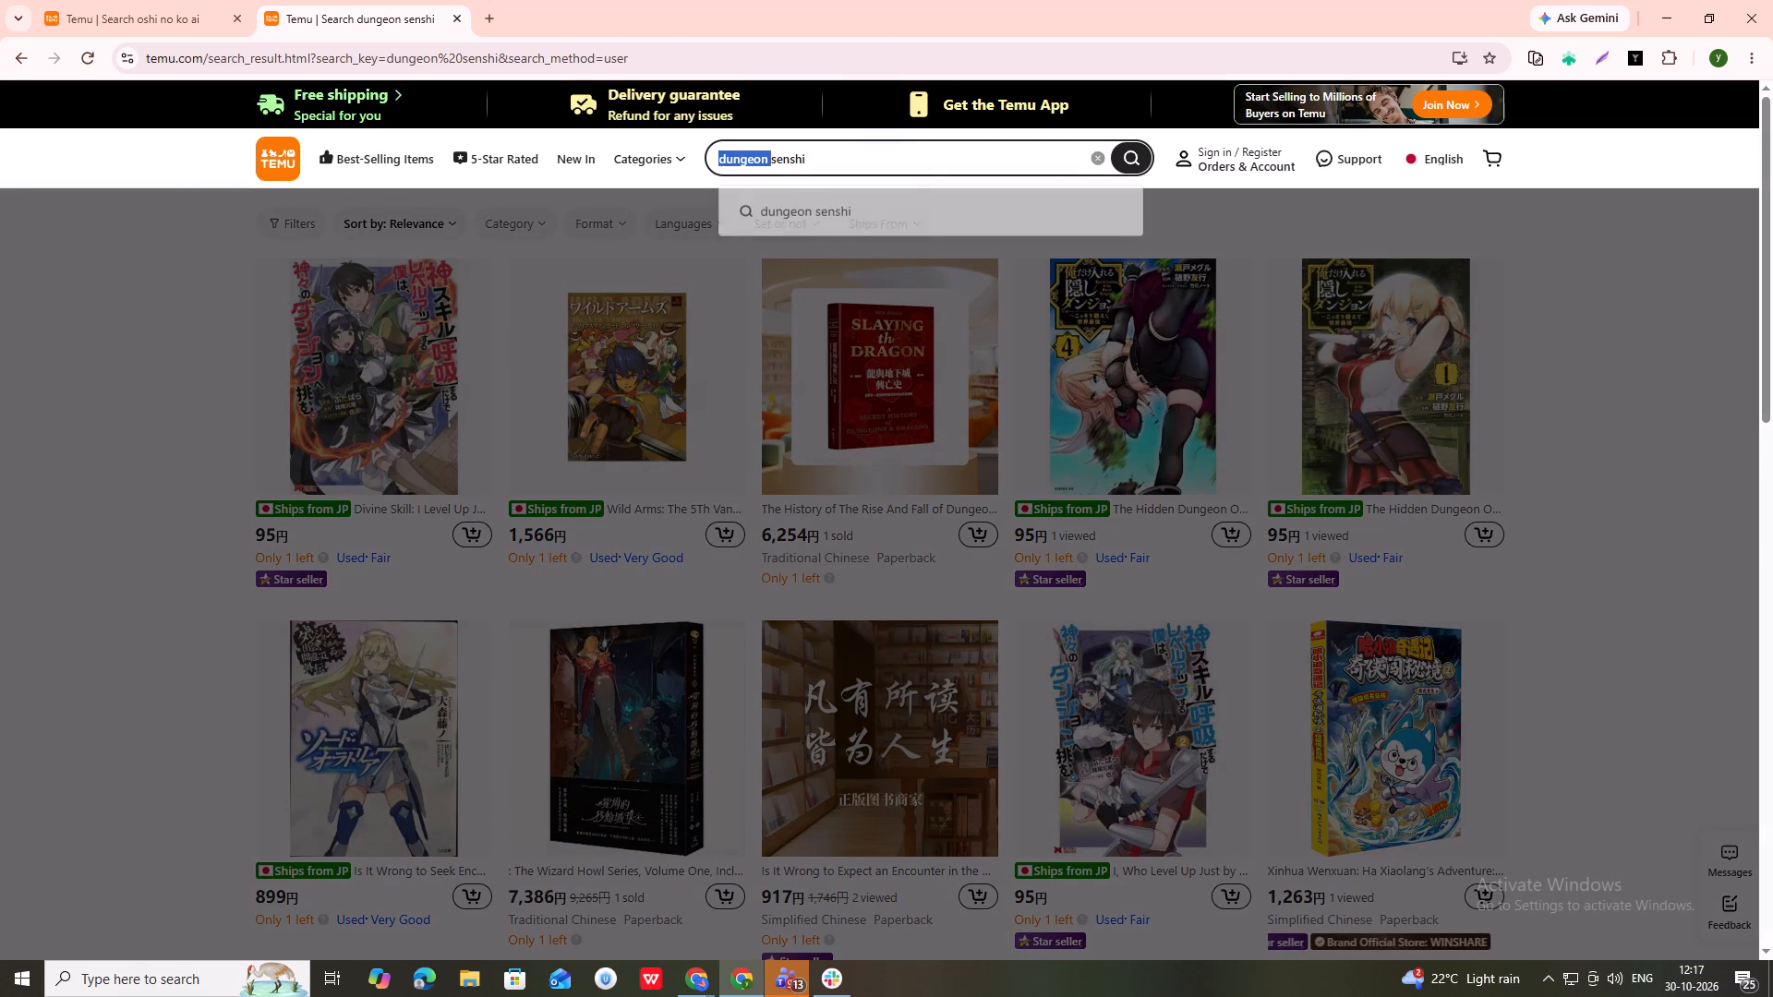
pyautogui.press('BackSpace')
pyautogui.press('Return')
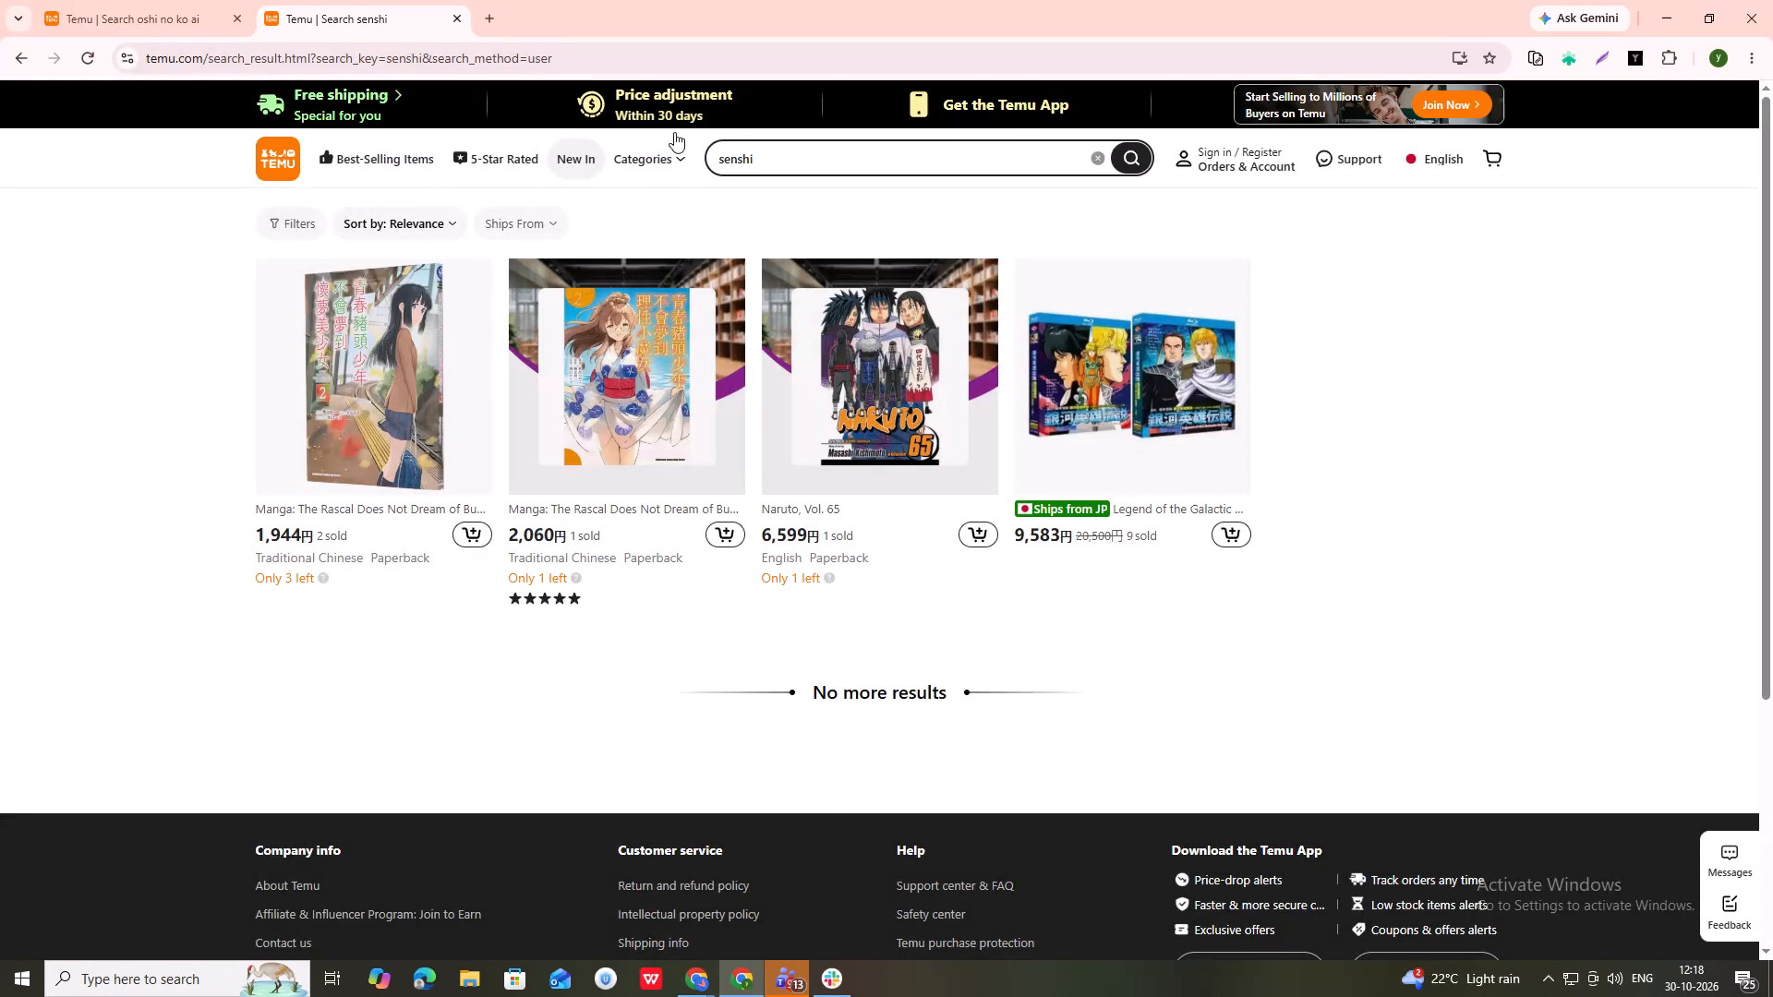
# Search Temu with the suggested query senshi delicious in dungeon and look over the results.
pyautogui.doubleClick(756, 159)
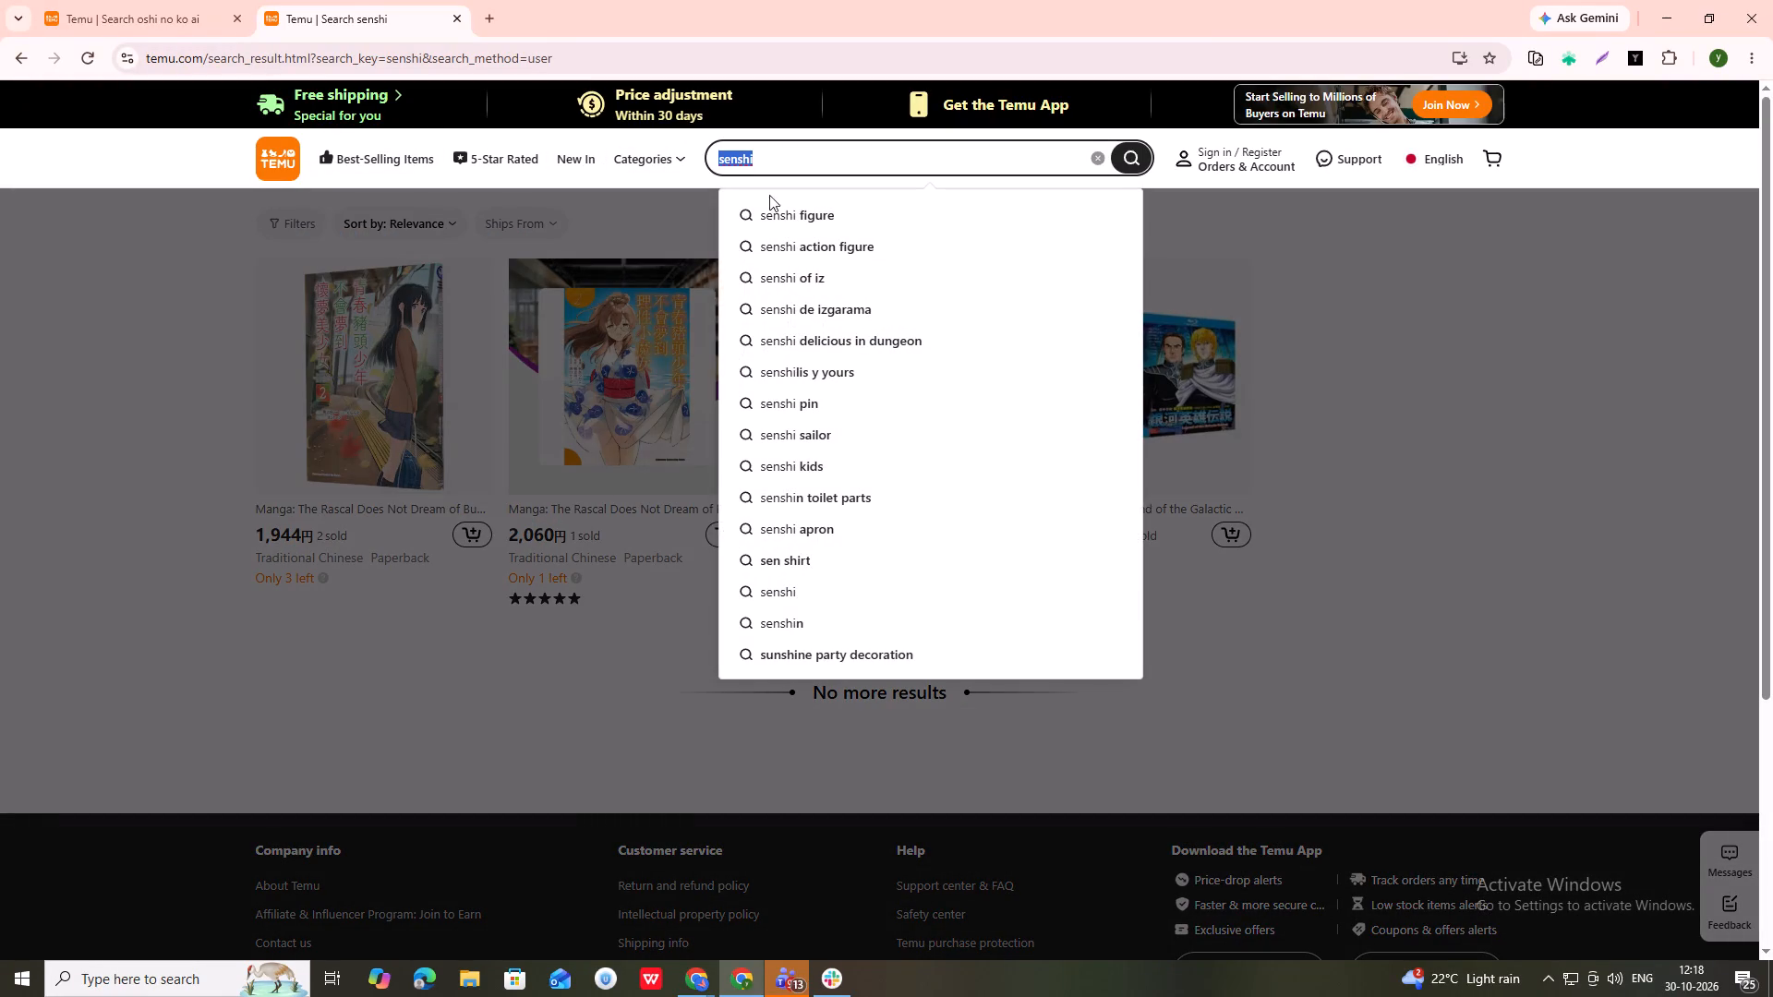
pyautogui.click(806, 342)
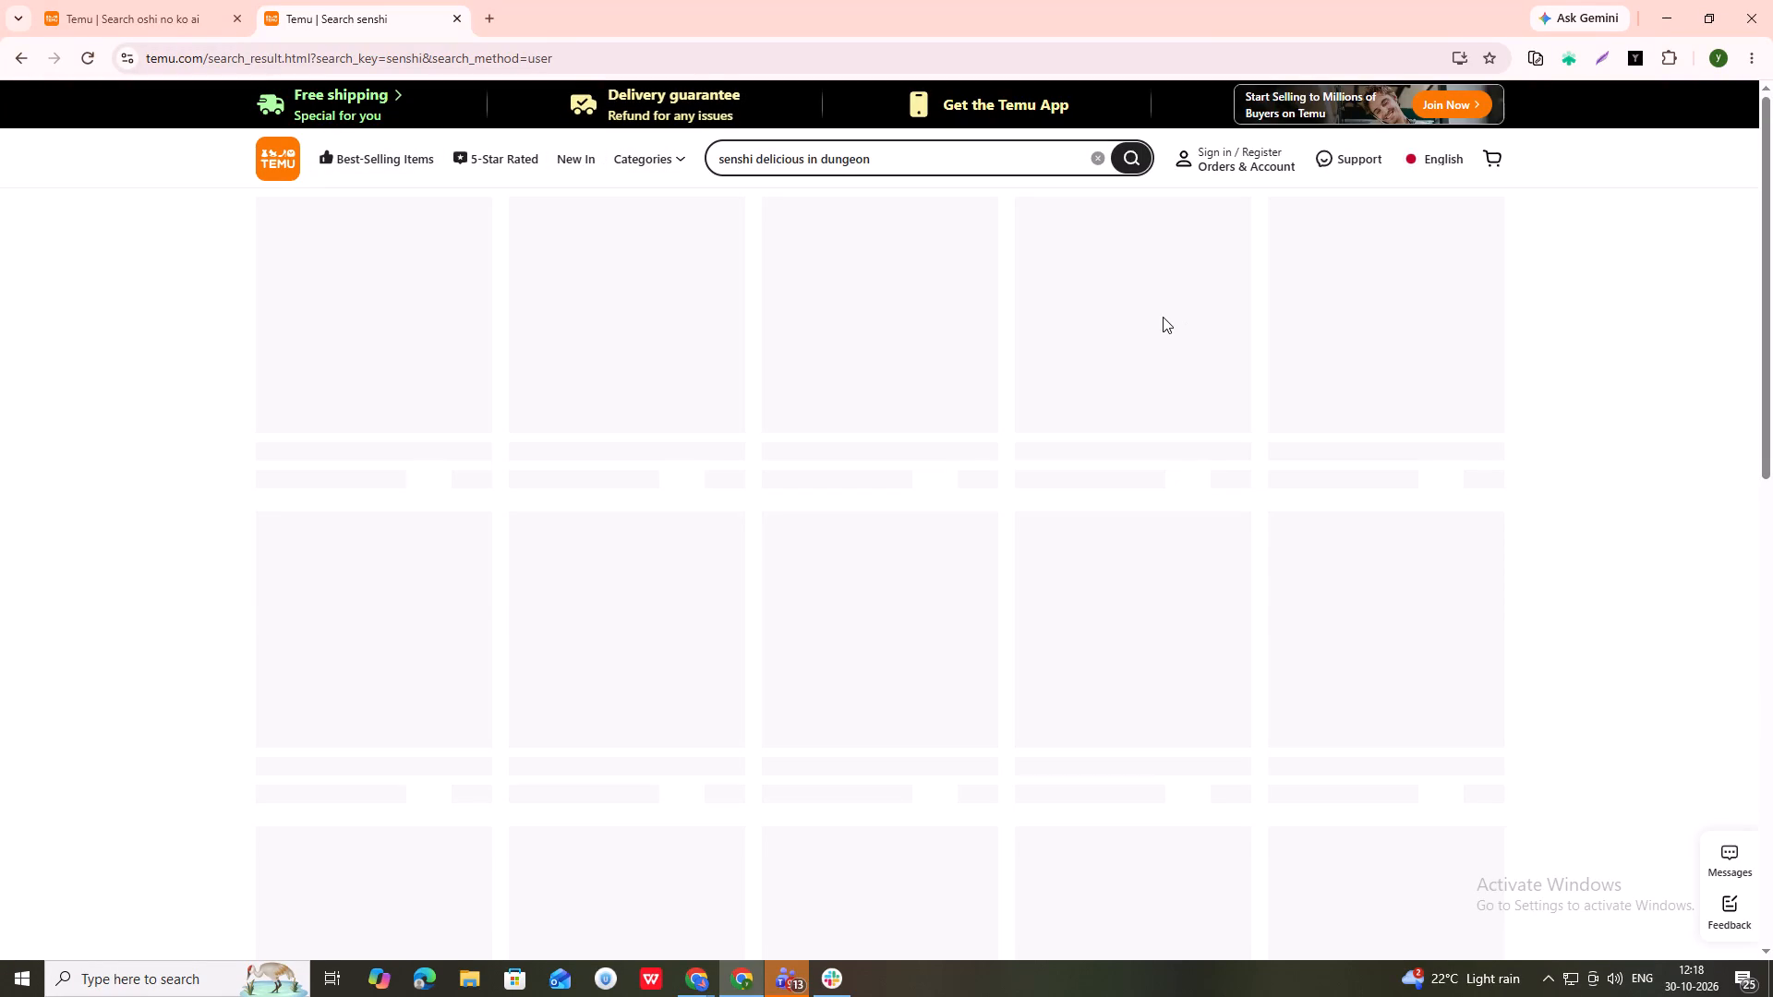
pyautogui.scroll(-8, 917, 657)
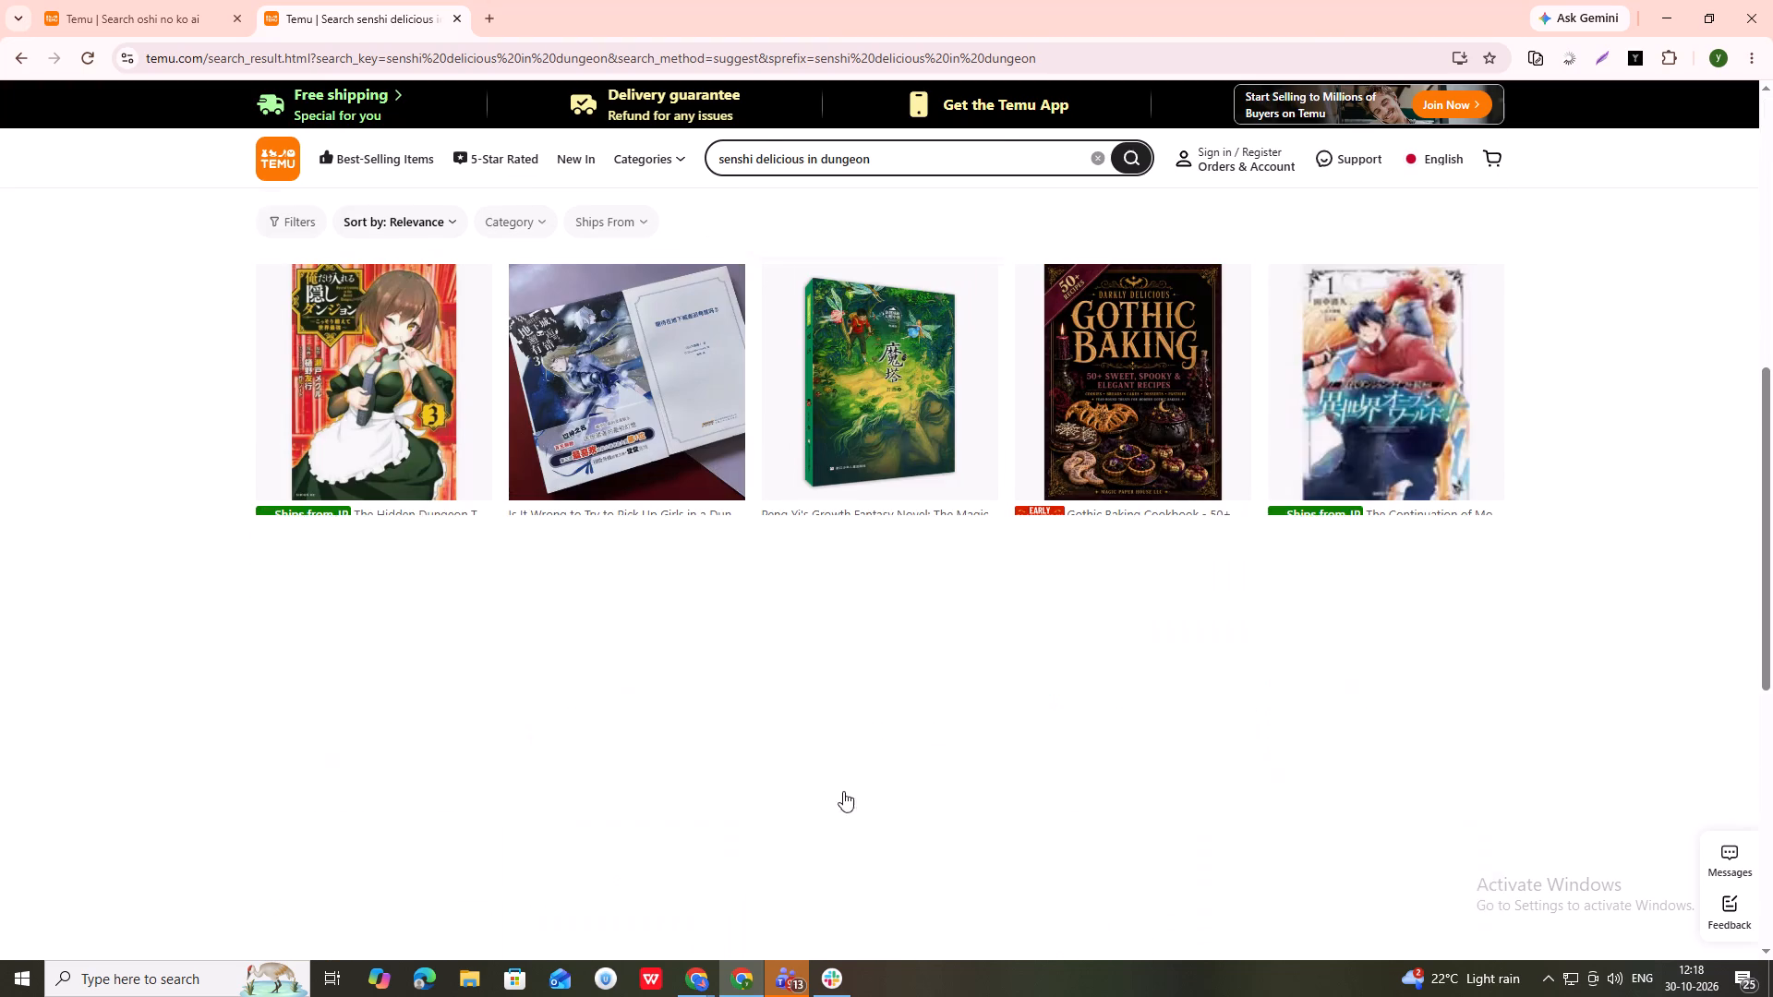
pyautogui.scroll(8, 1377, 599)
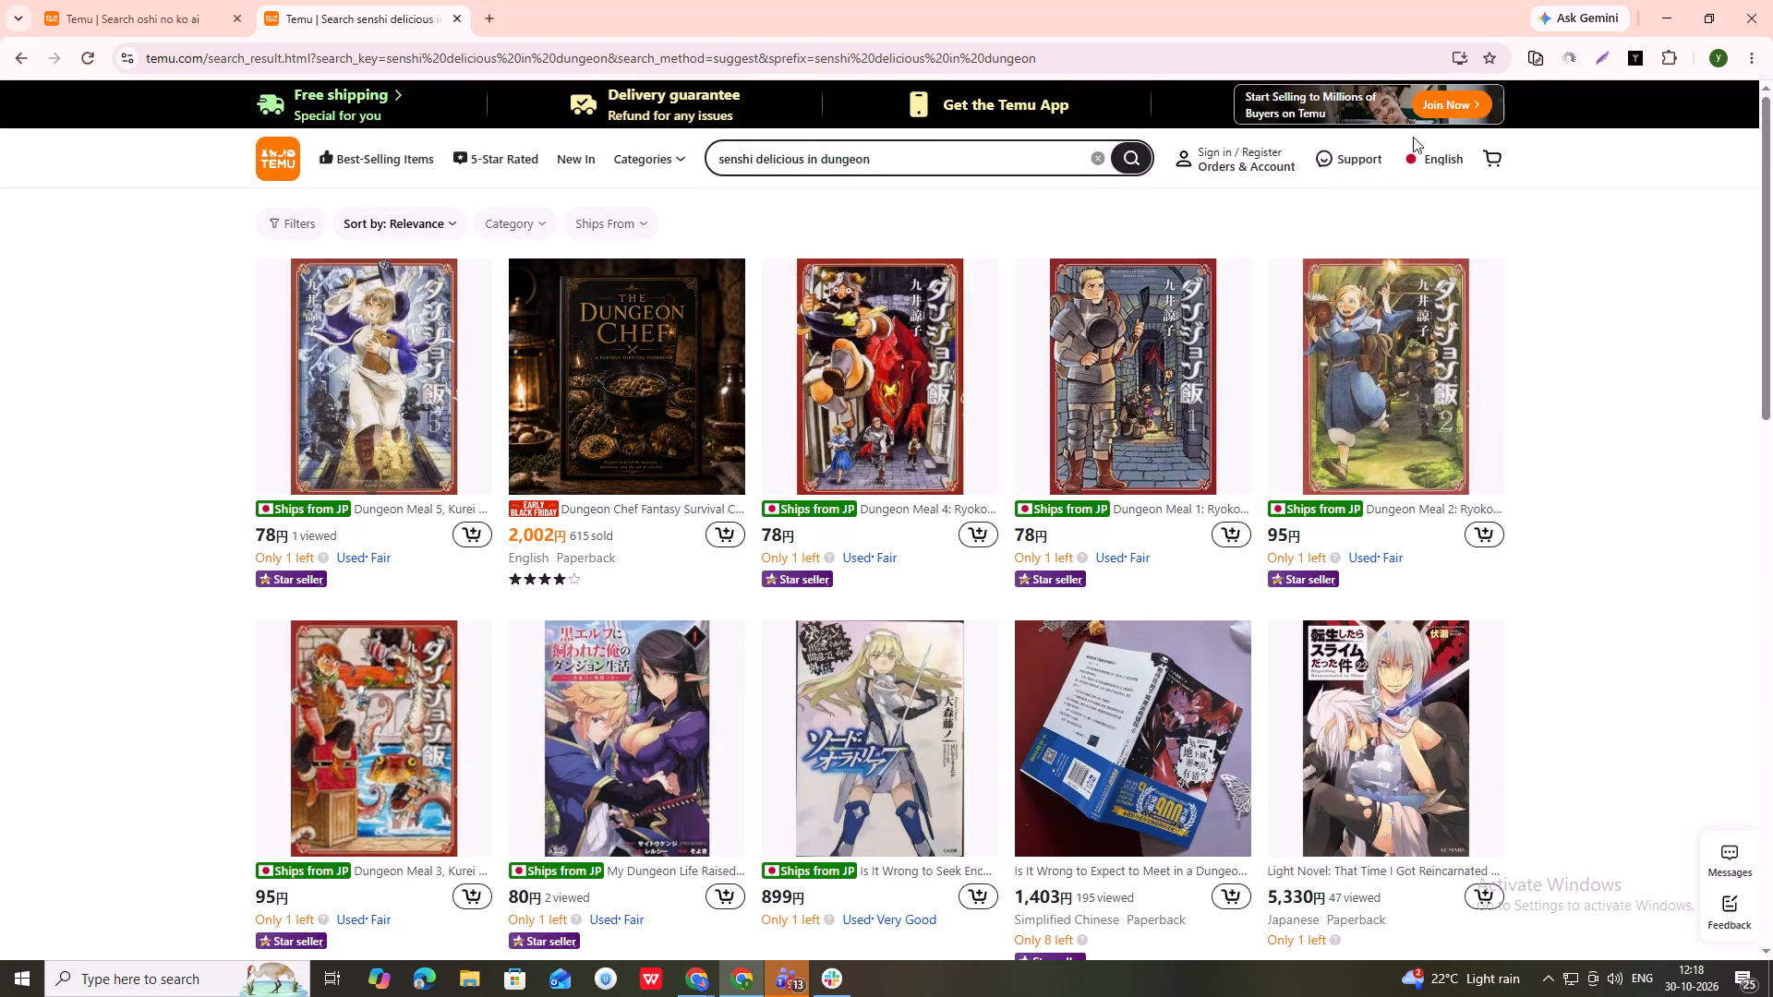
# Change the Temu shopping country/region to Australia.
pyautogui.click(1428, 164)
pyautogui.click(1409, 577)
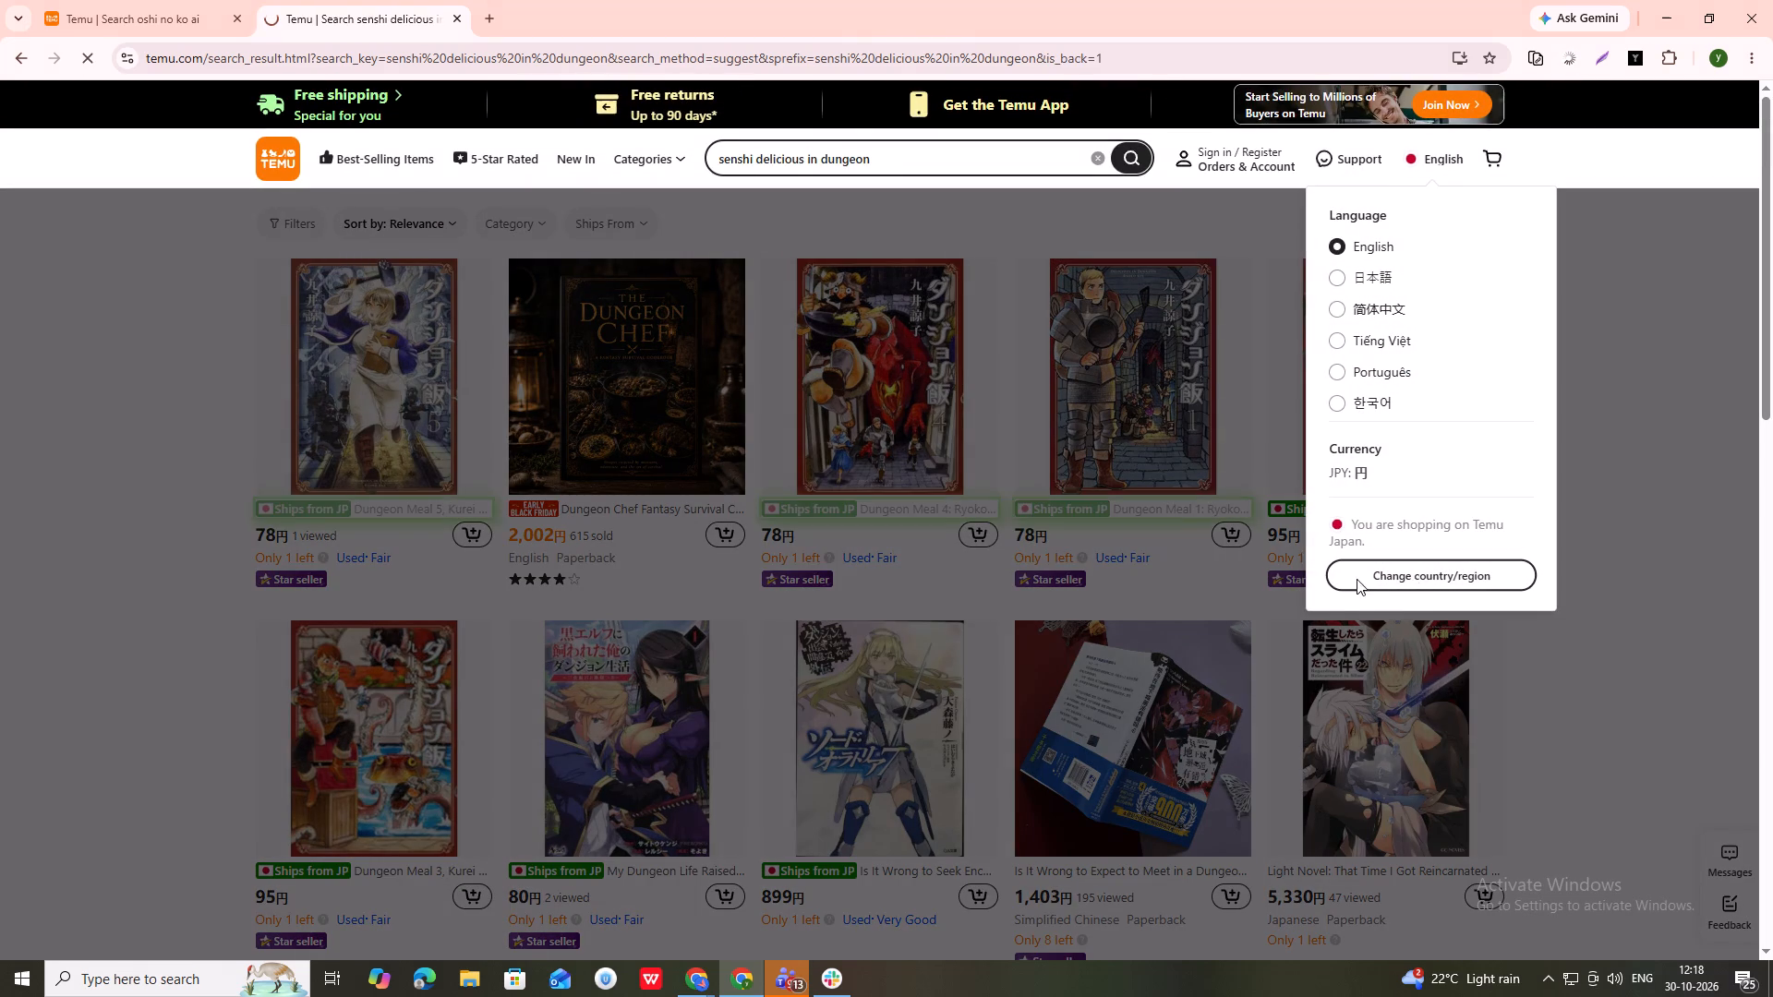
pyautogui.click(696, 301)
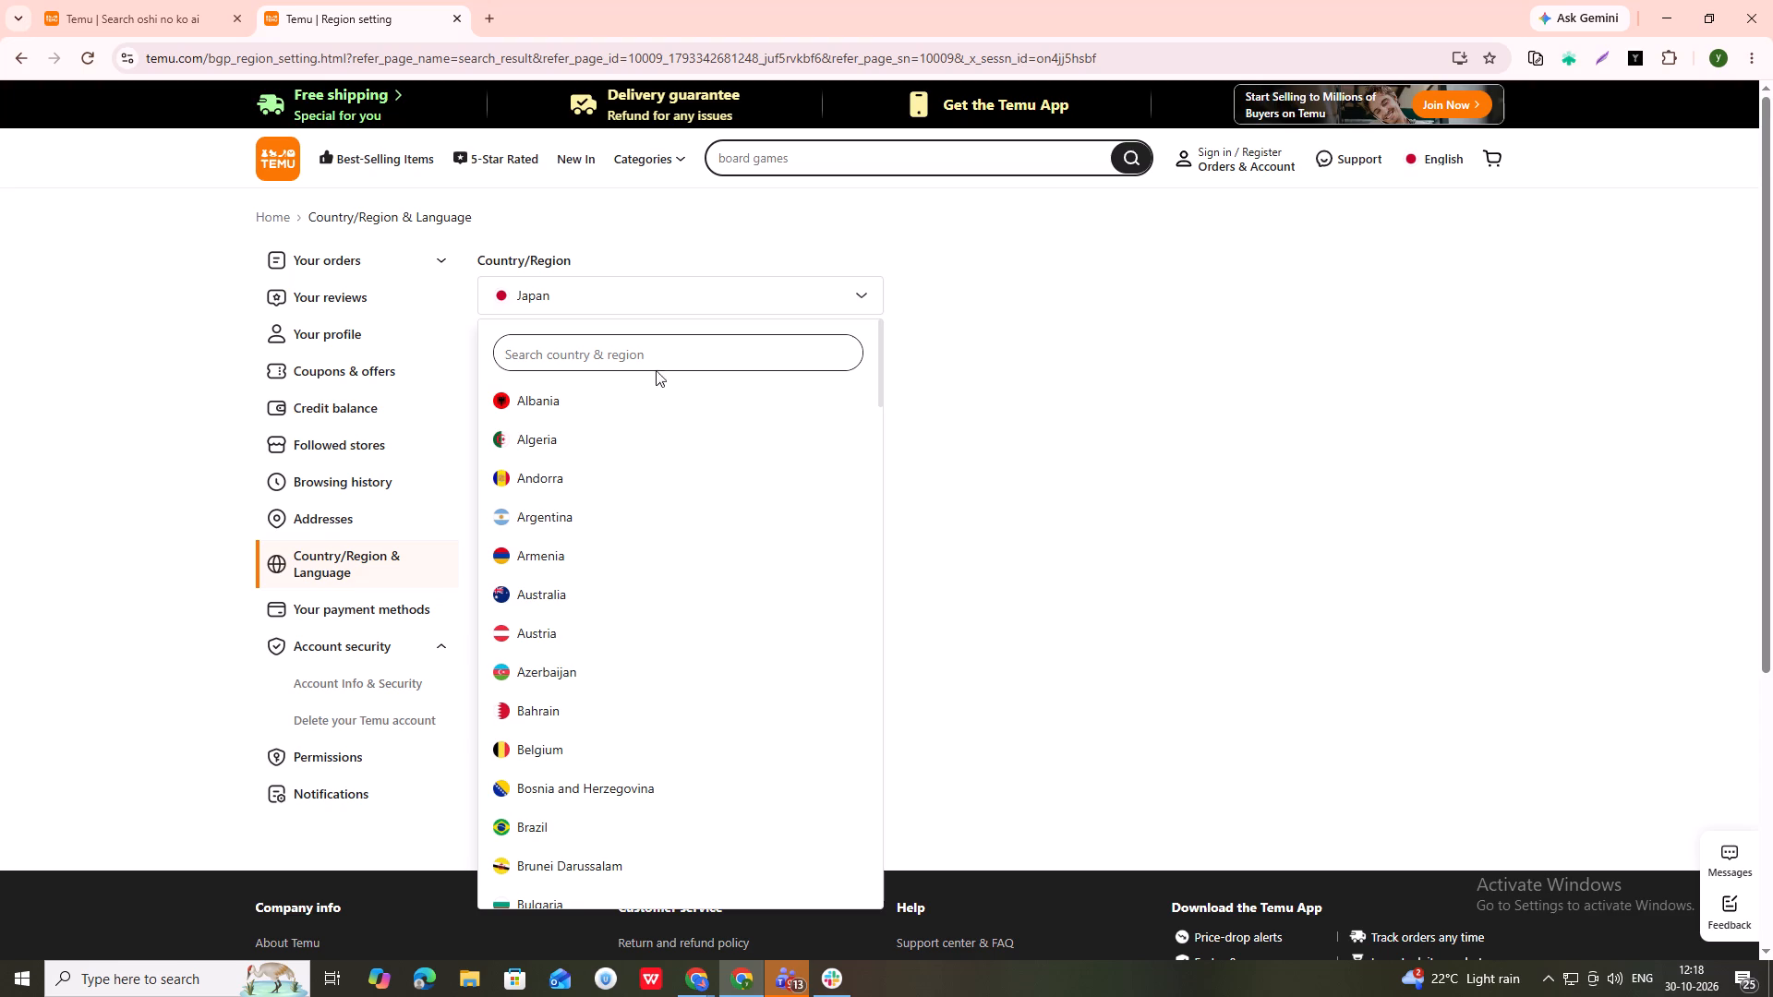
pyautogui.click(568, 593)
pyautogui.click(911, 527)
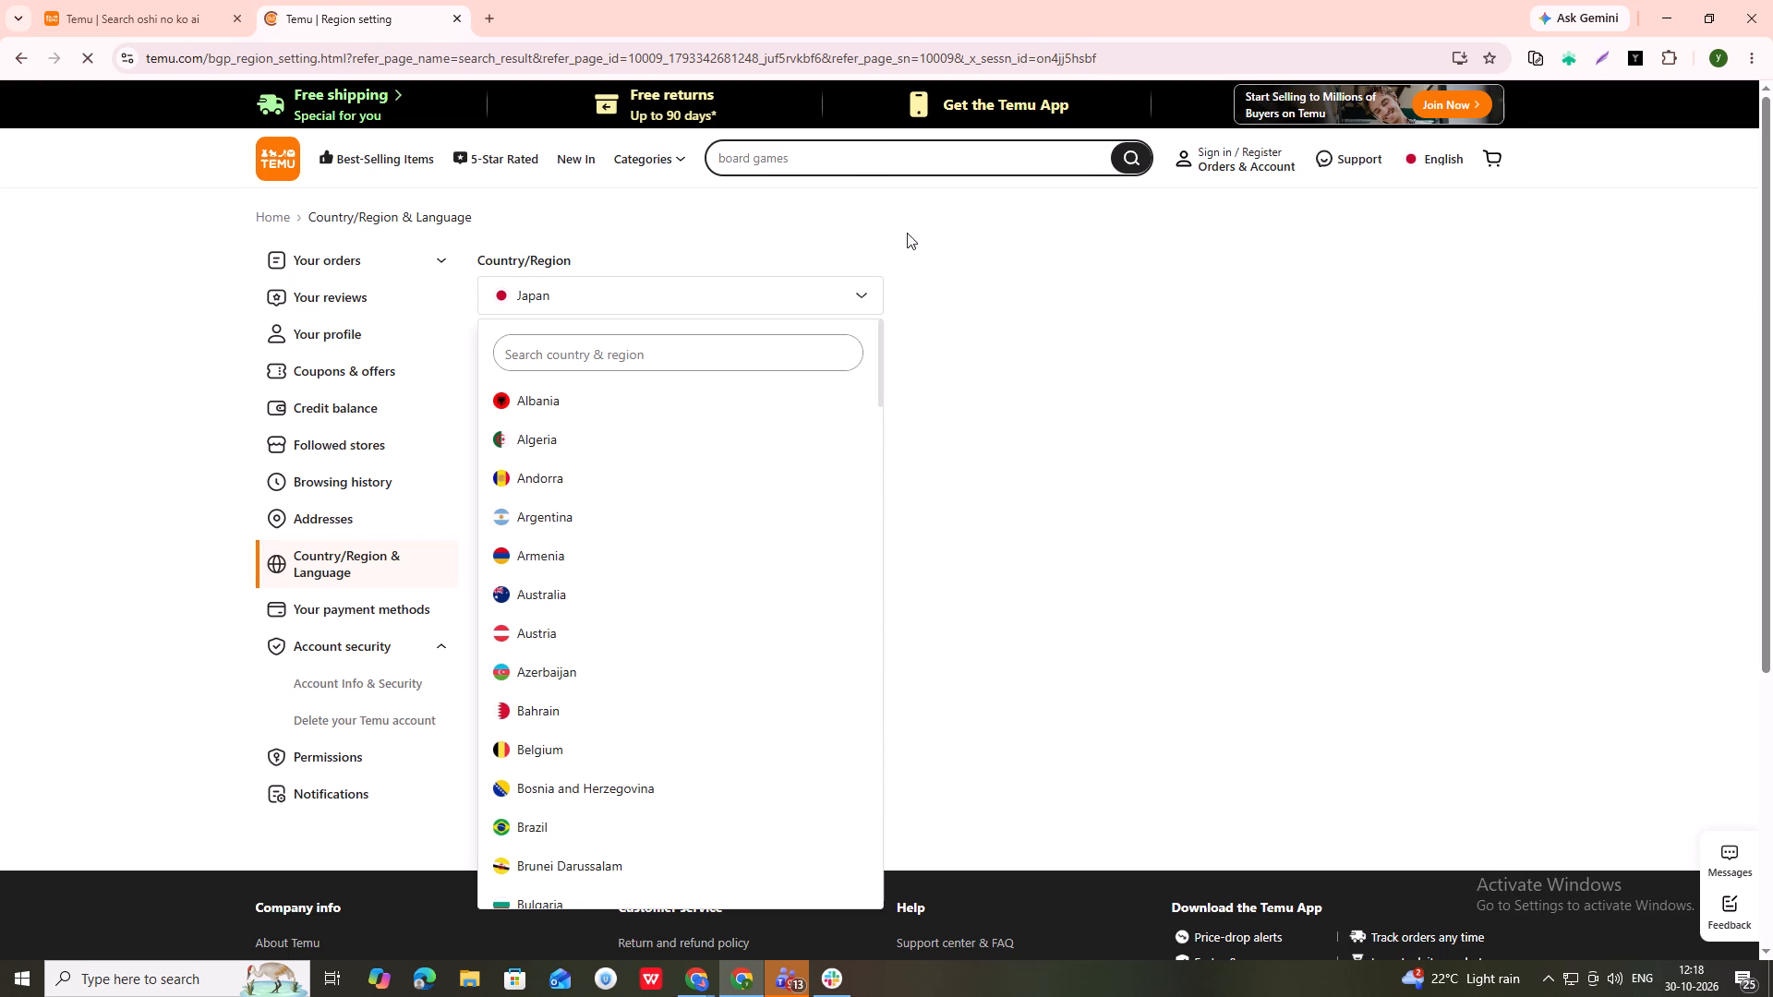
# Search the Australian Temu store for delicious in dungeon using the suggested query.
pyautogui.click(992, 149)
pyautogui.write('de')
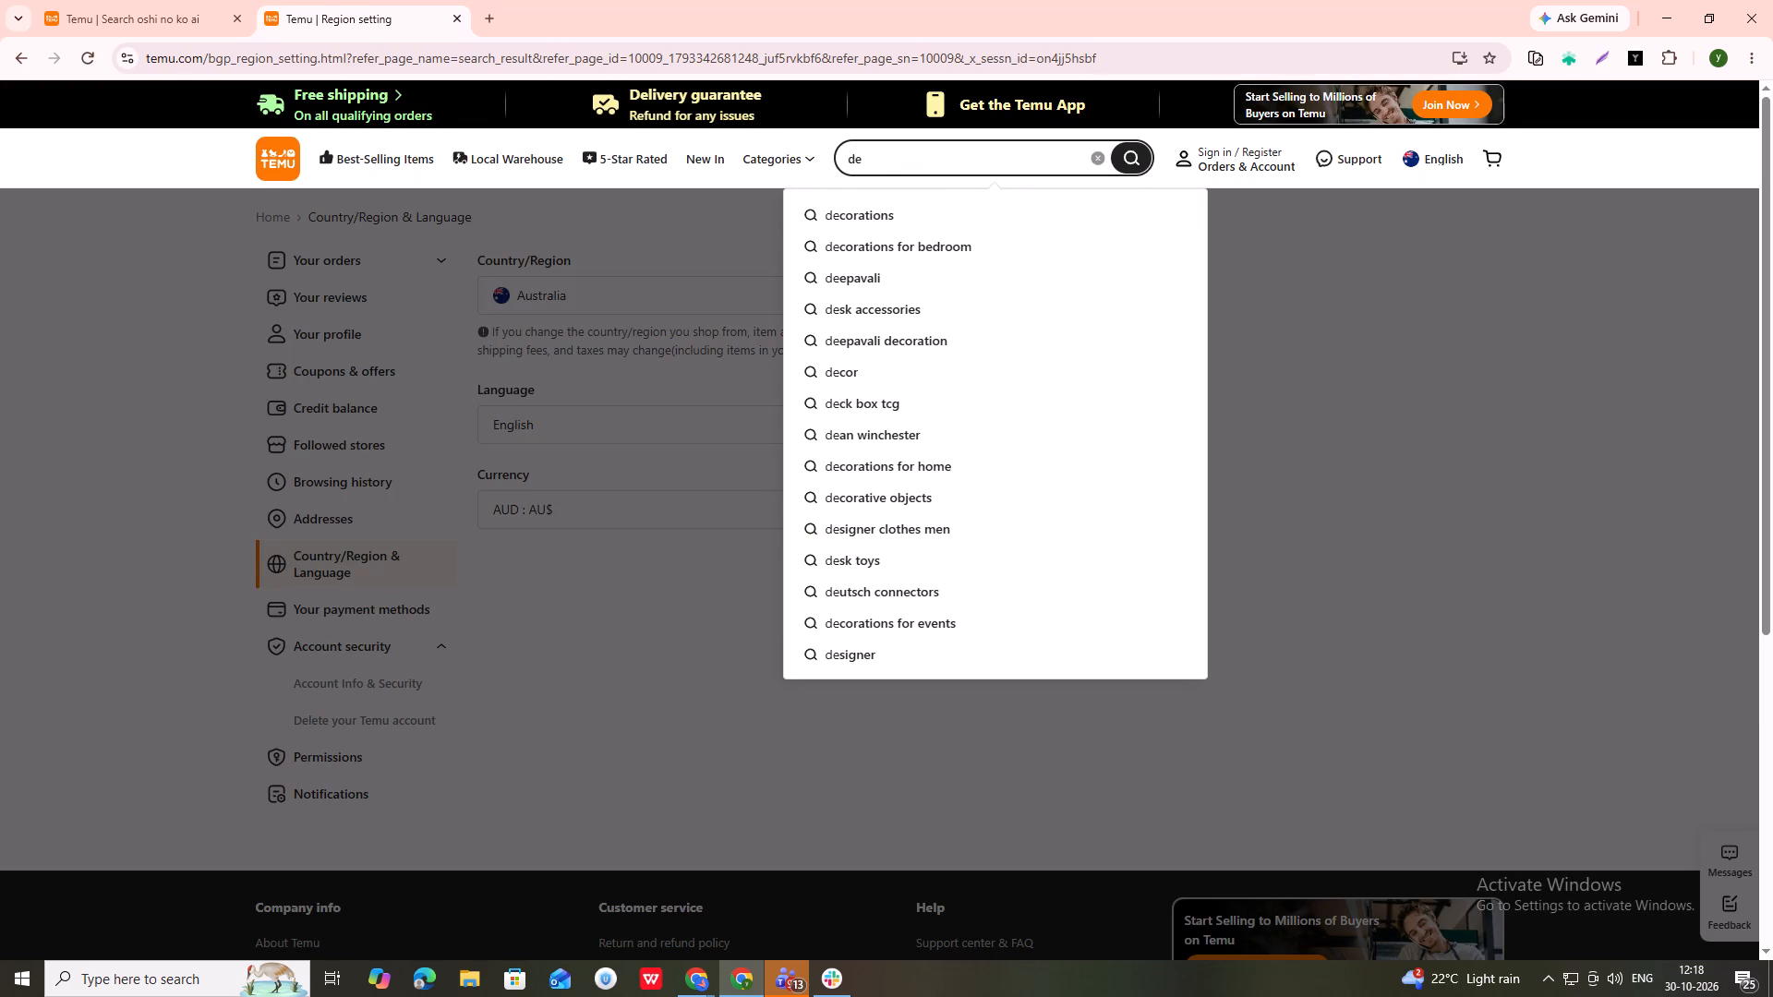
pyautogui.write('licious')
pyautogui.press('space')
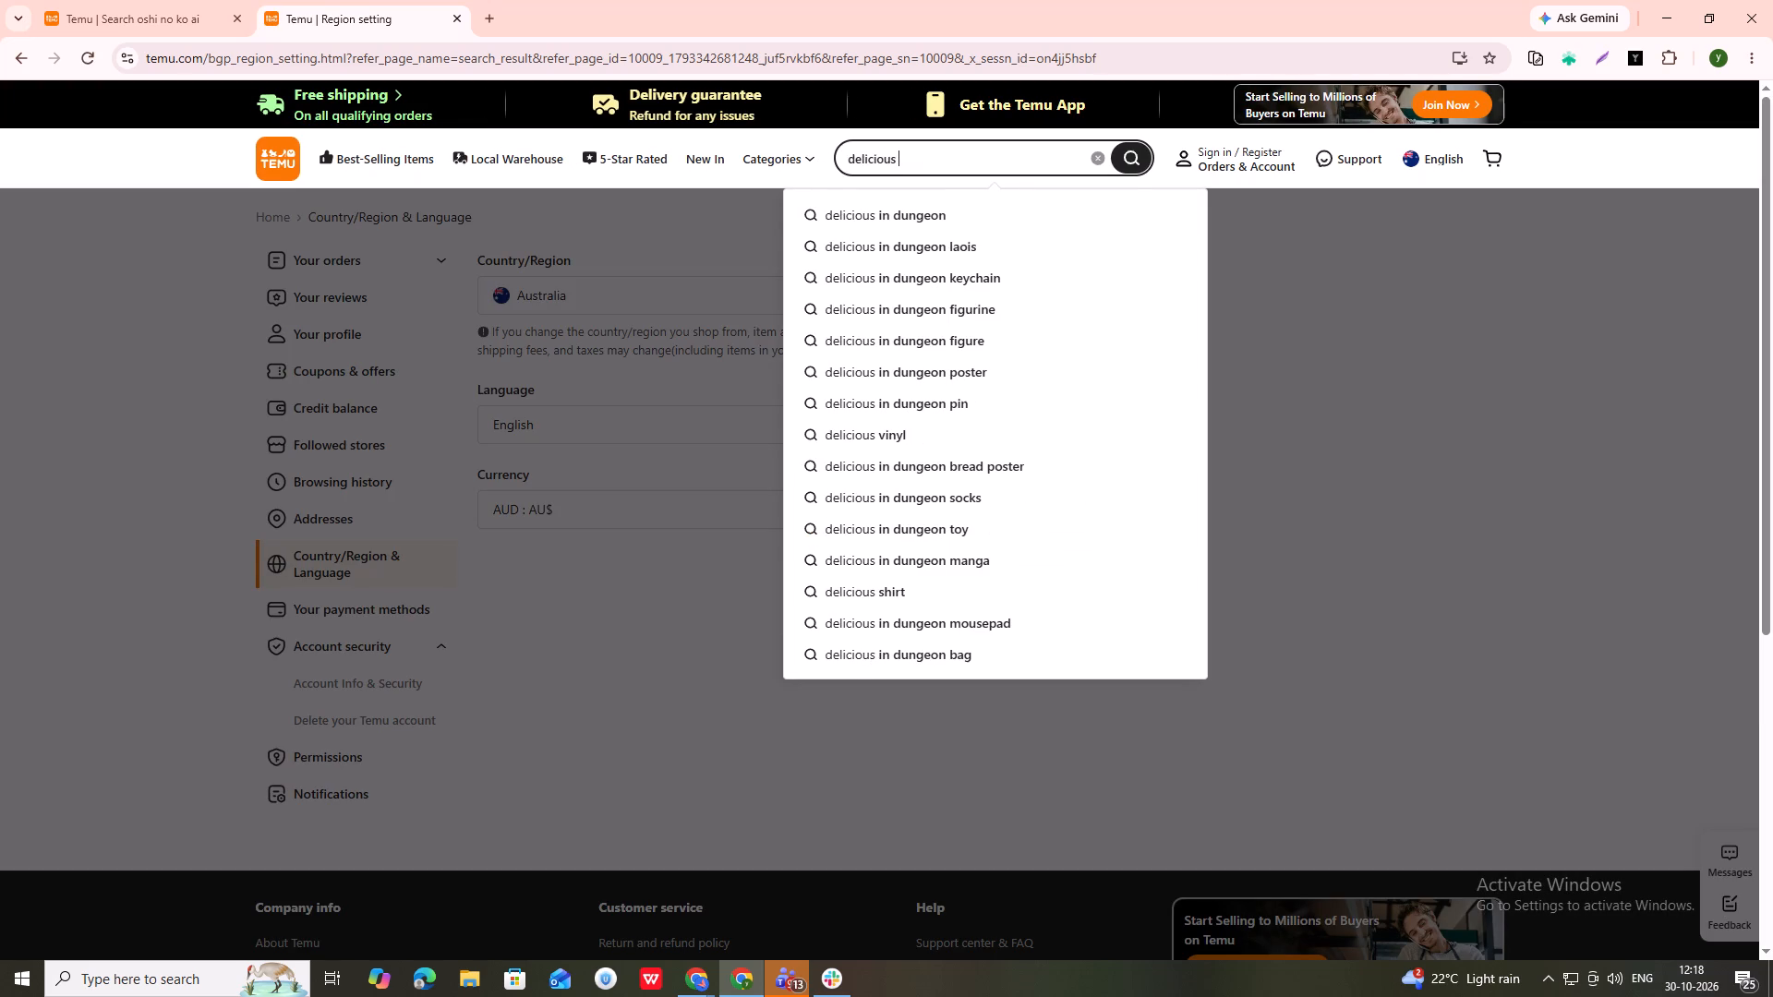
pyautogui.press('Down')
pyautogui.press('Return')
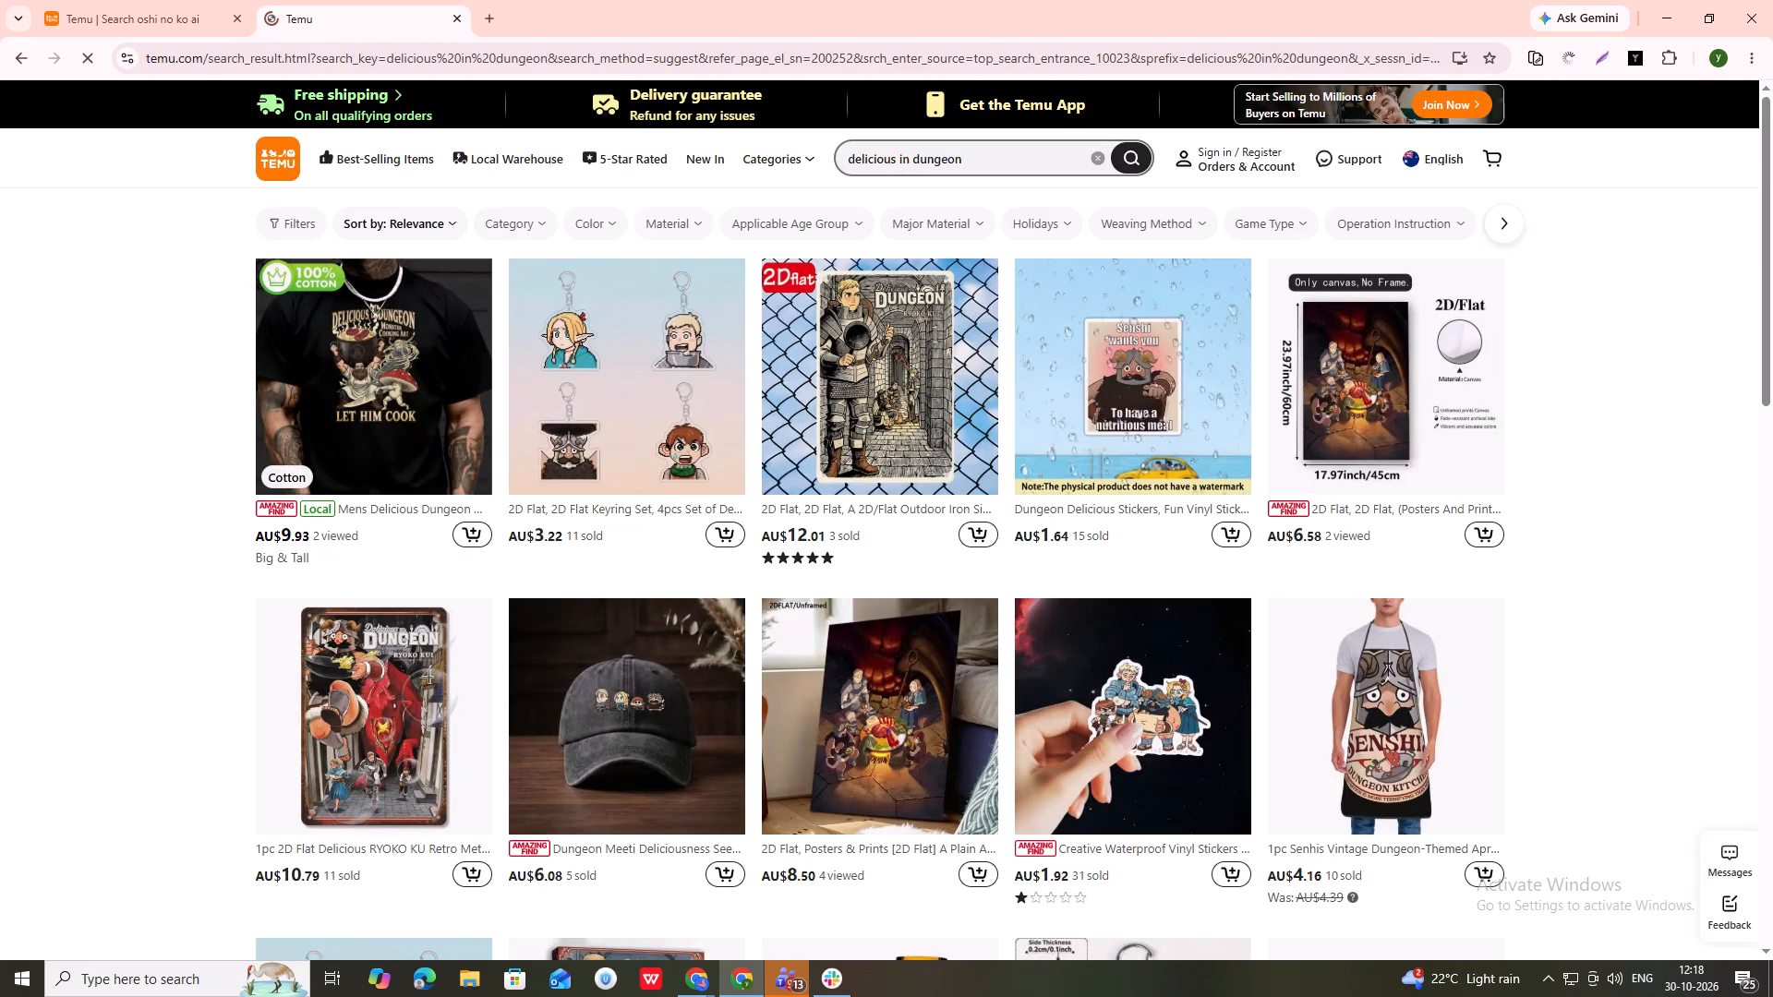
# Examine the Australian delicious in dungeon results for listings not yet highlighted, loading more as needed.
pyautogui.scroll(-2, 1125, 611)
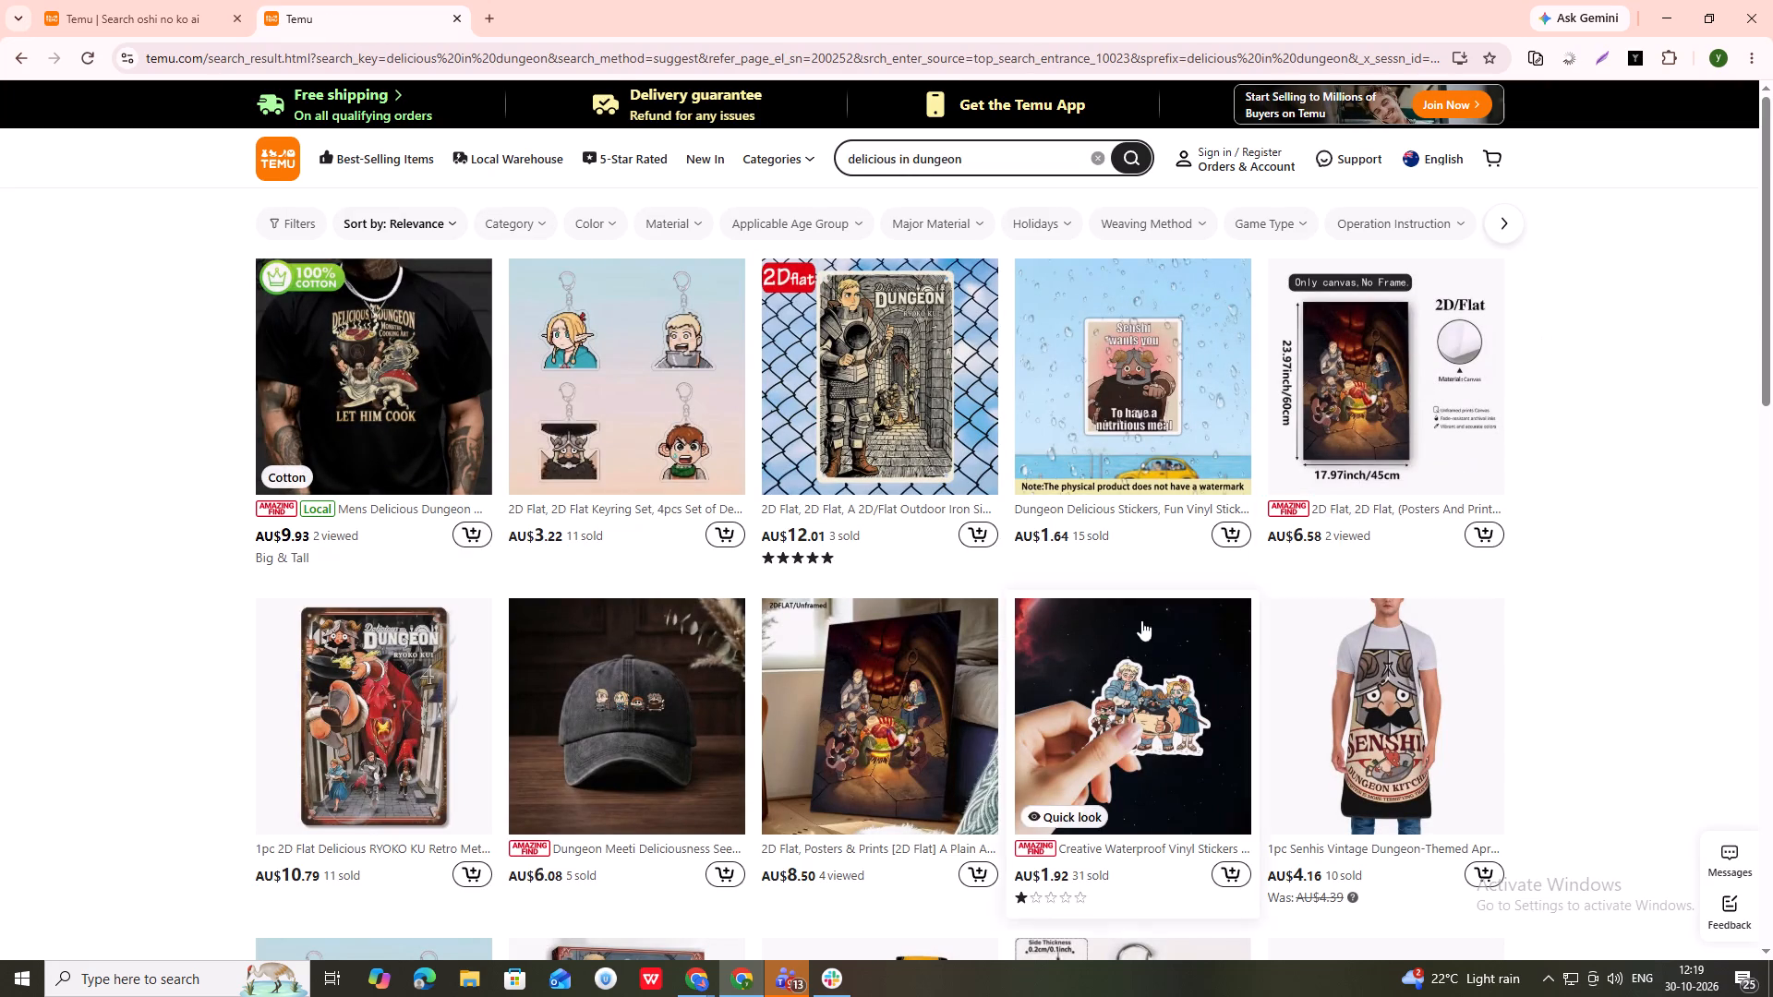
pyautogui.scroll(-5, 1141, 620)
pyautogui.scroll(-6, 1256, 643)
pyautogui.click(926, 416)
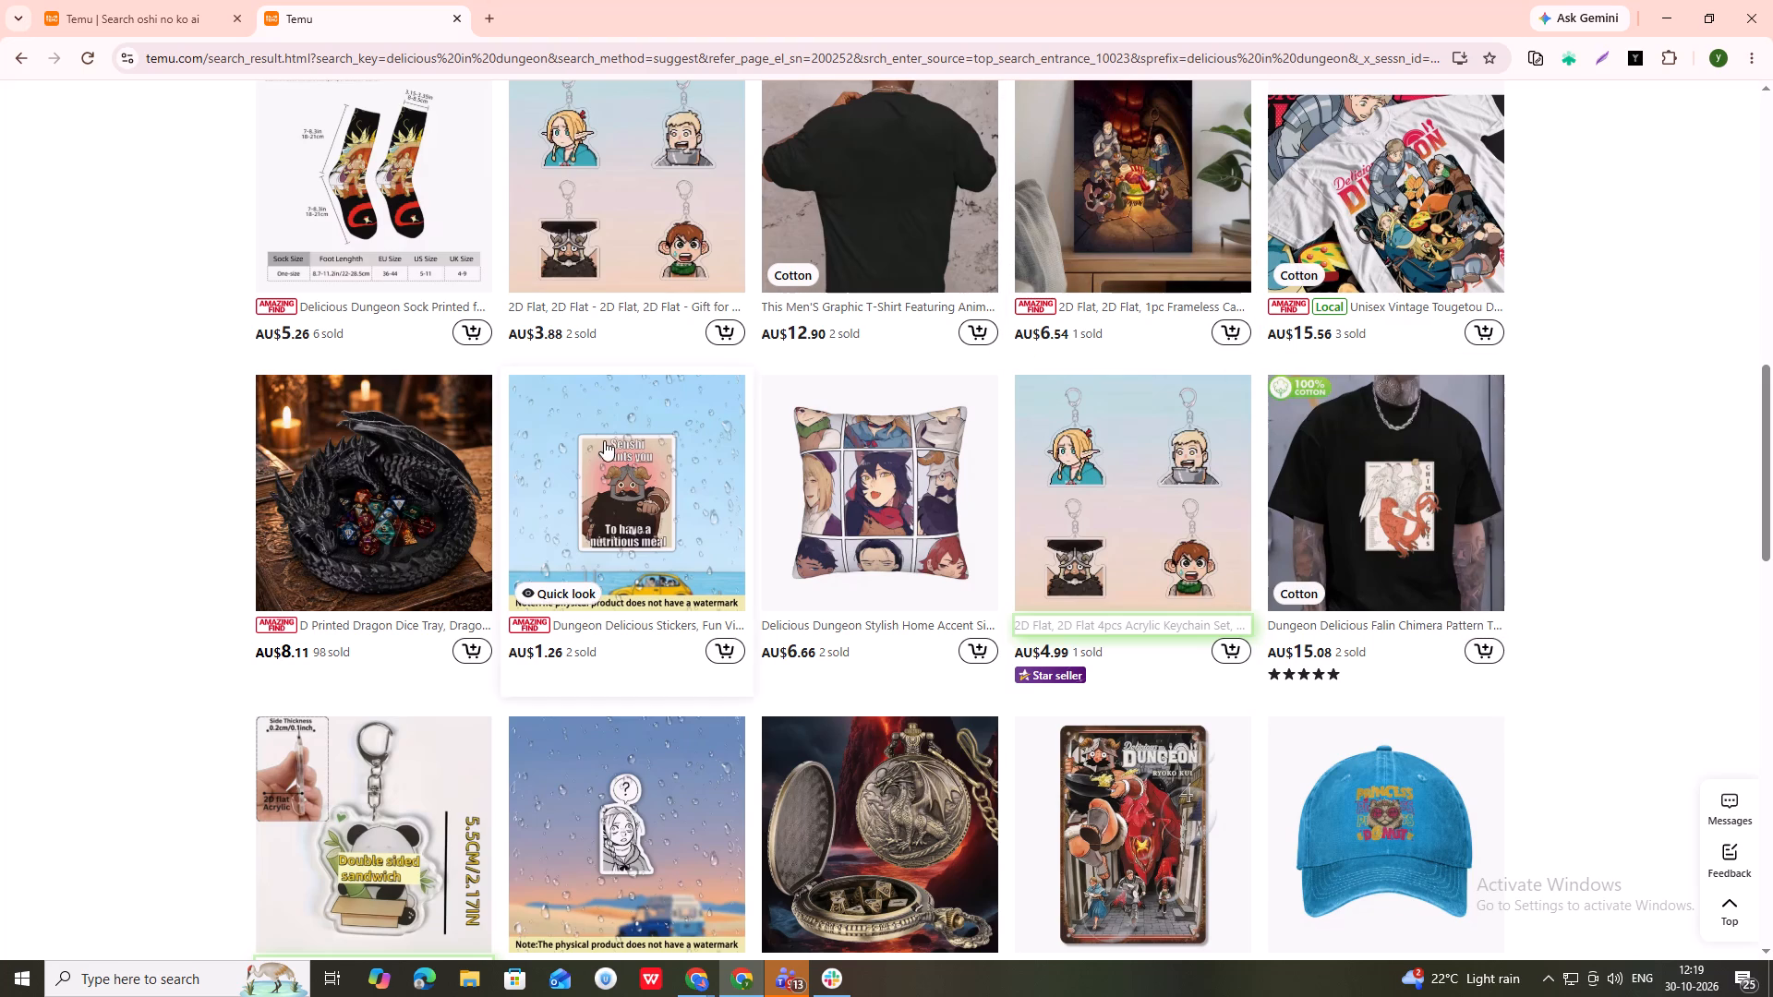
pyautogui.scroll(8, 750, 456)
pyautogui.scroll(17, 824, 380)
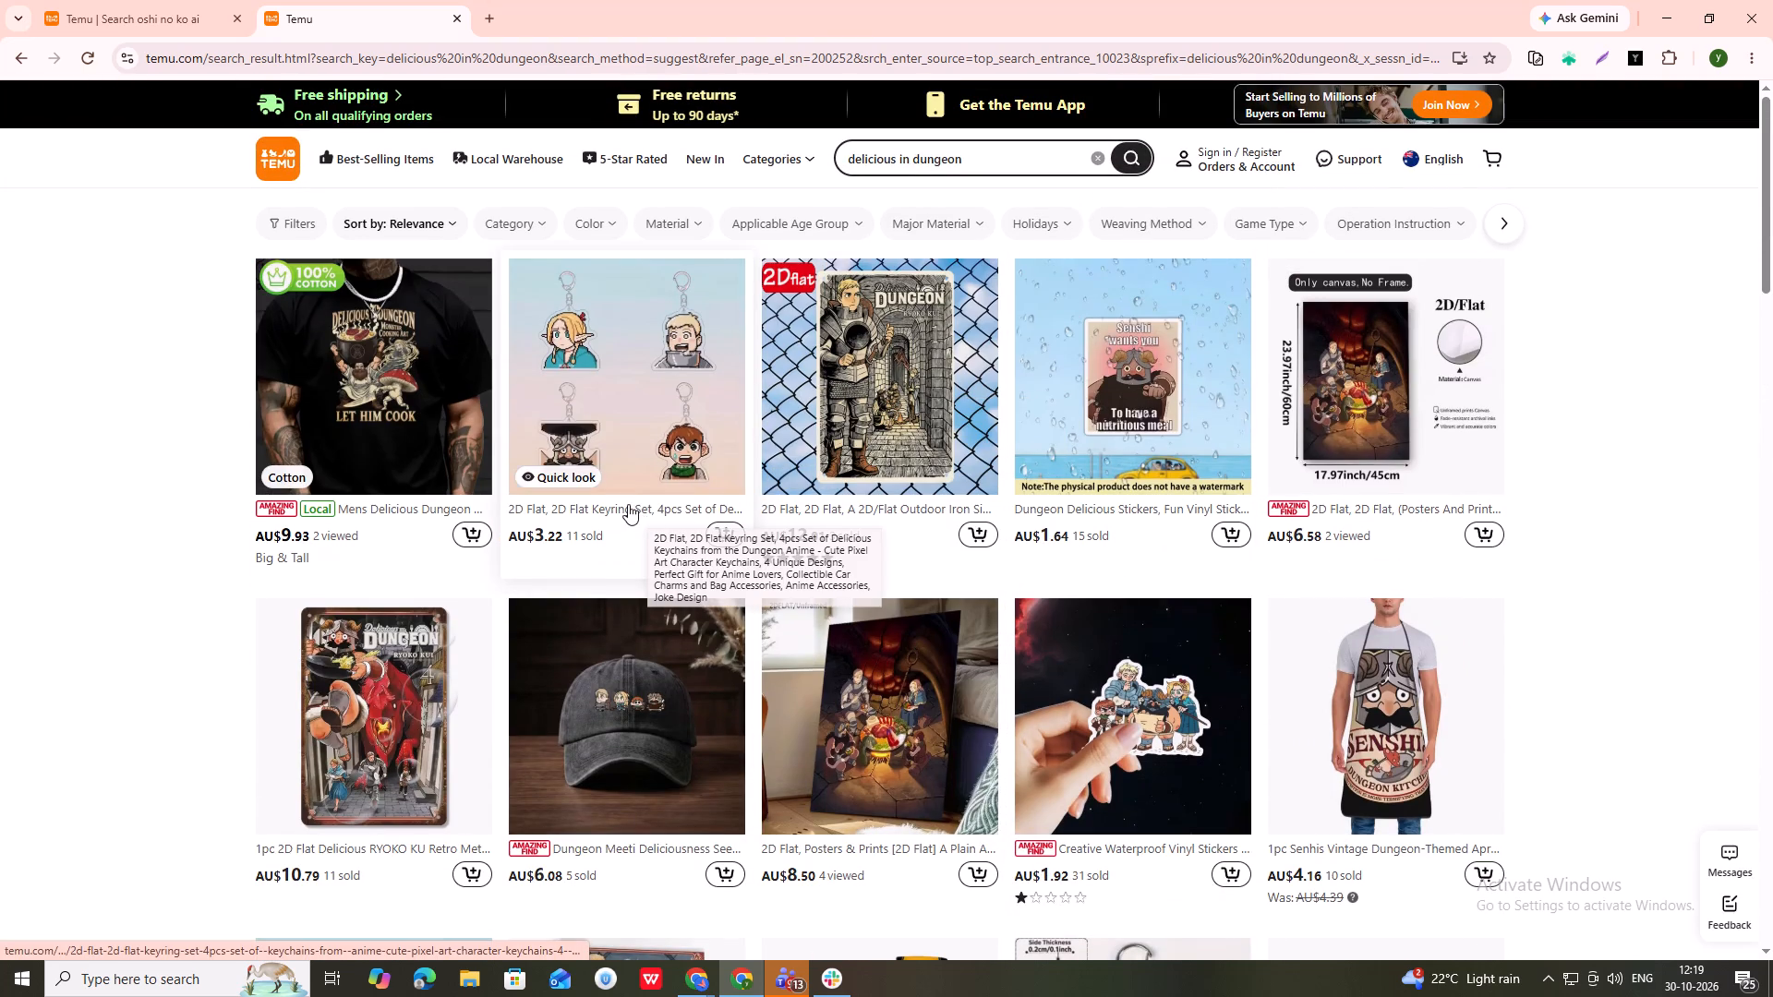
# Copy the link of the AU$3.22 4pcs keyring set listing into the Links column of Manual Detection Records, row 102852.
pyautogui.rightClick(657, 509)
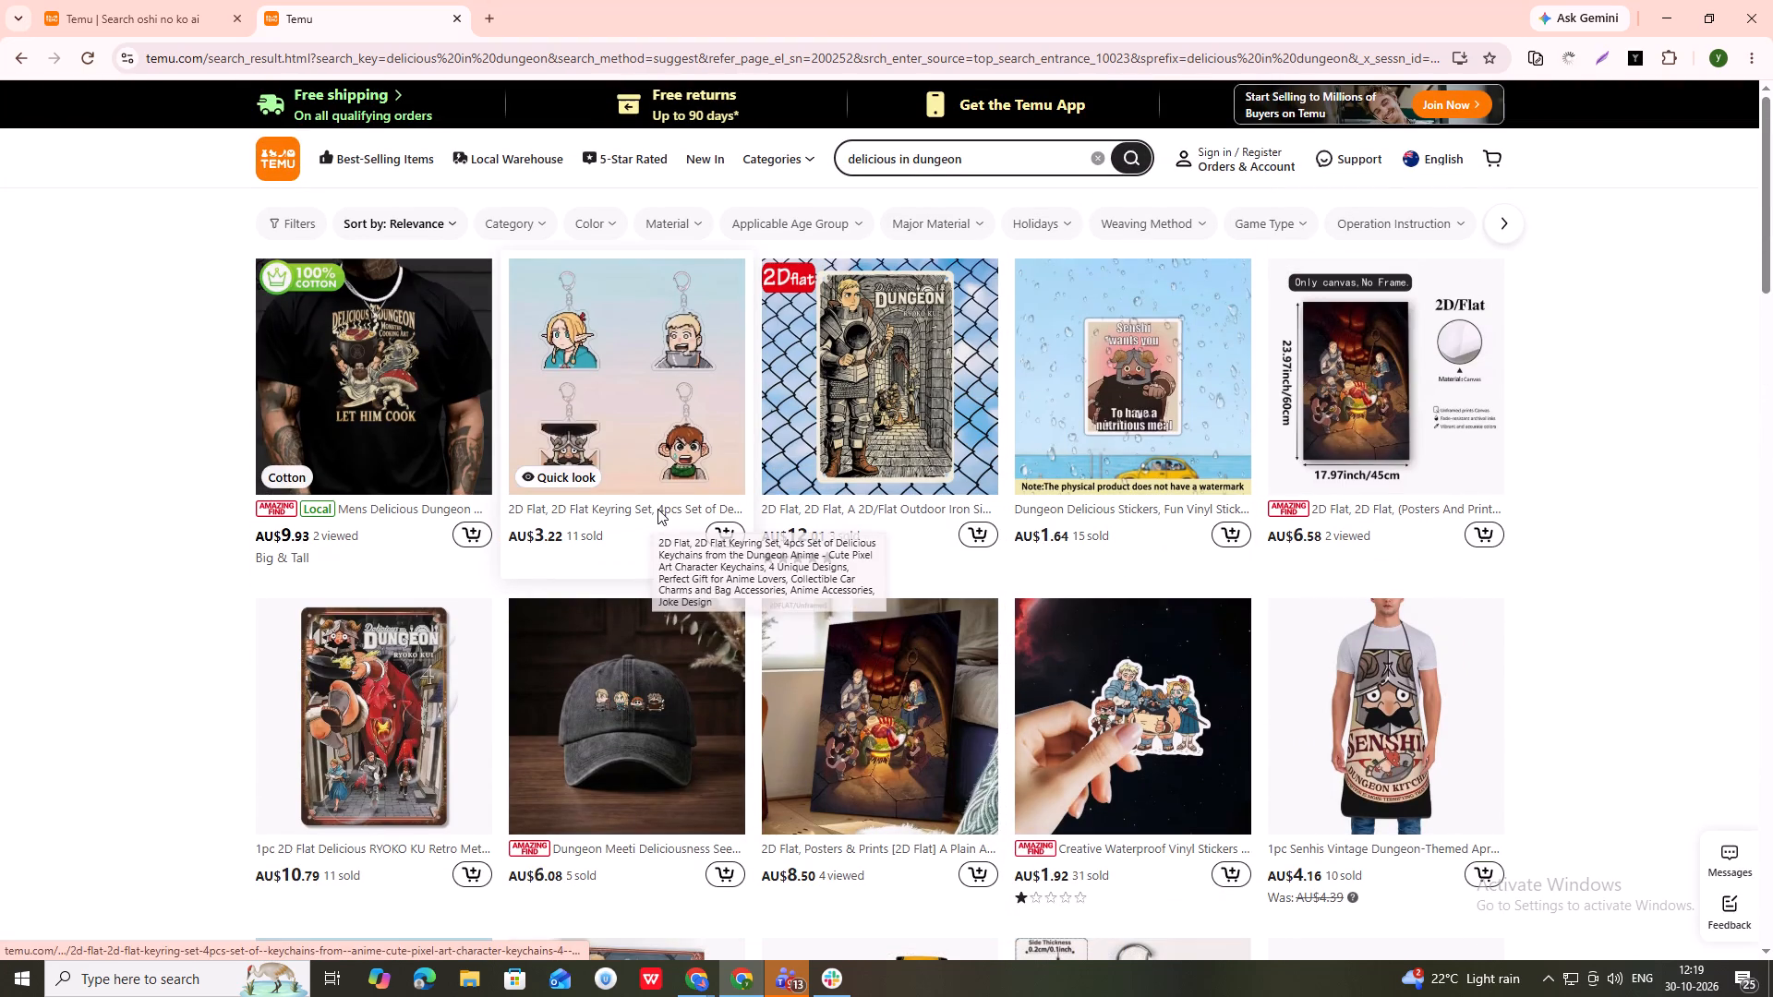
pyautogui.click(685, 700)
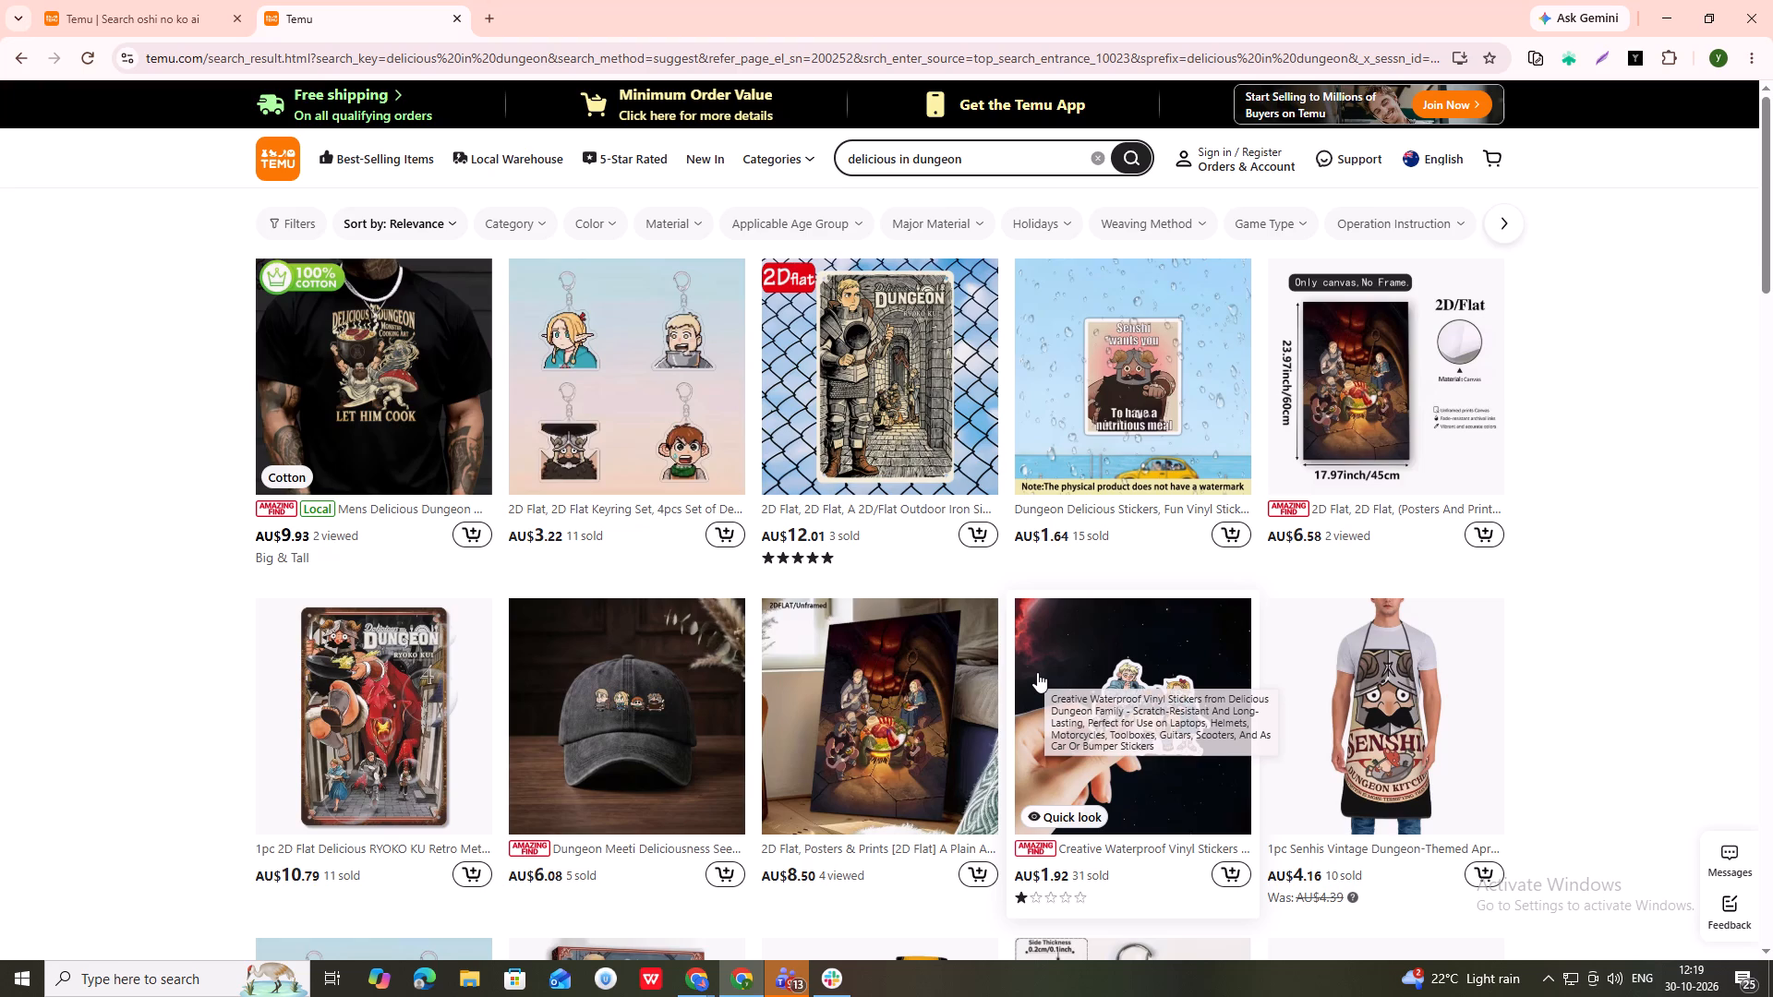
pyautogui.hotkey('alt', 'Tab')
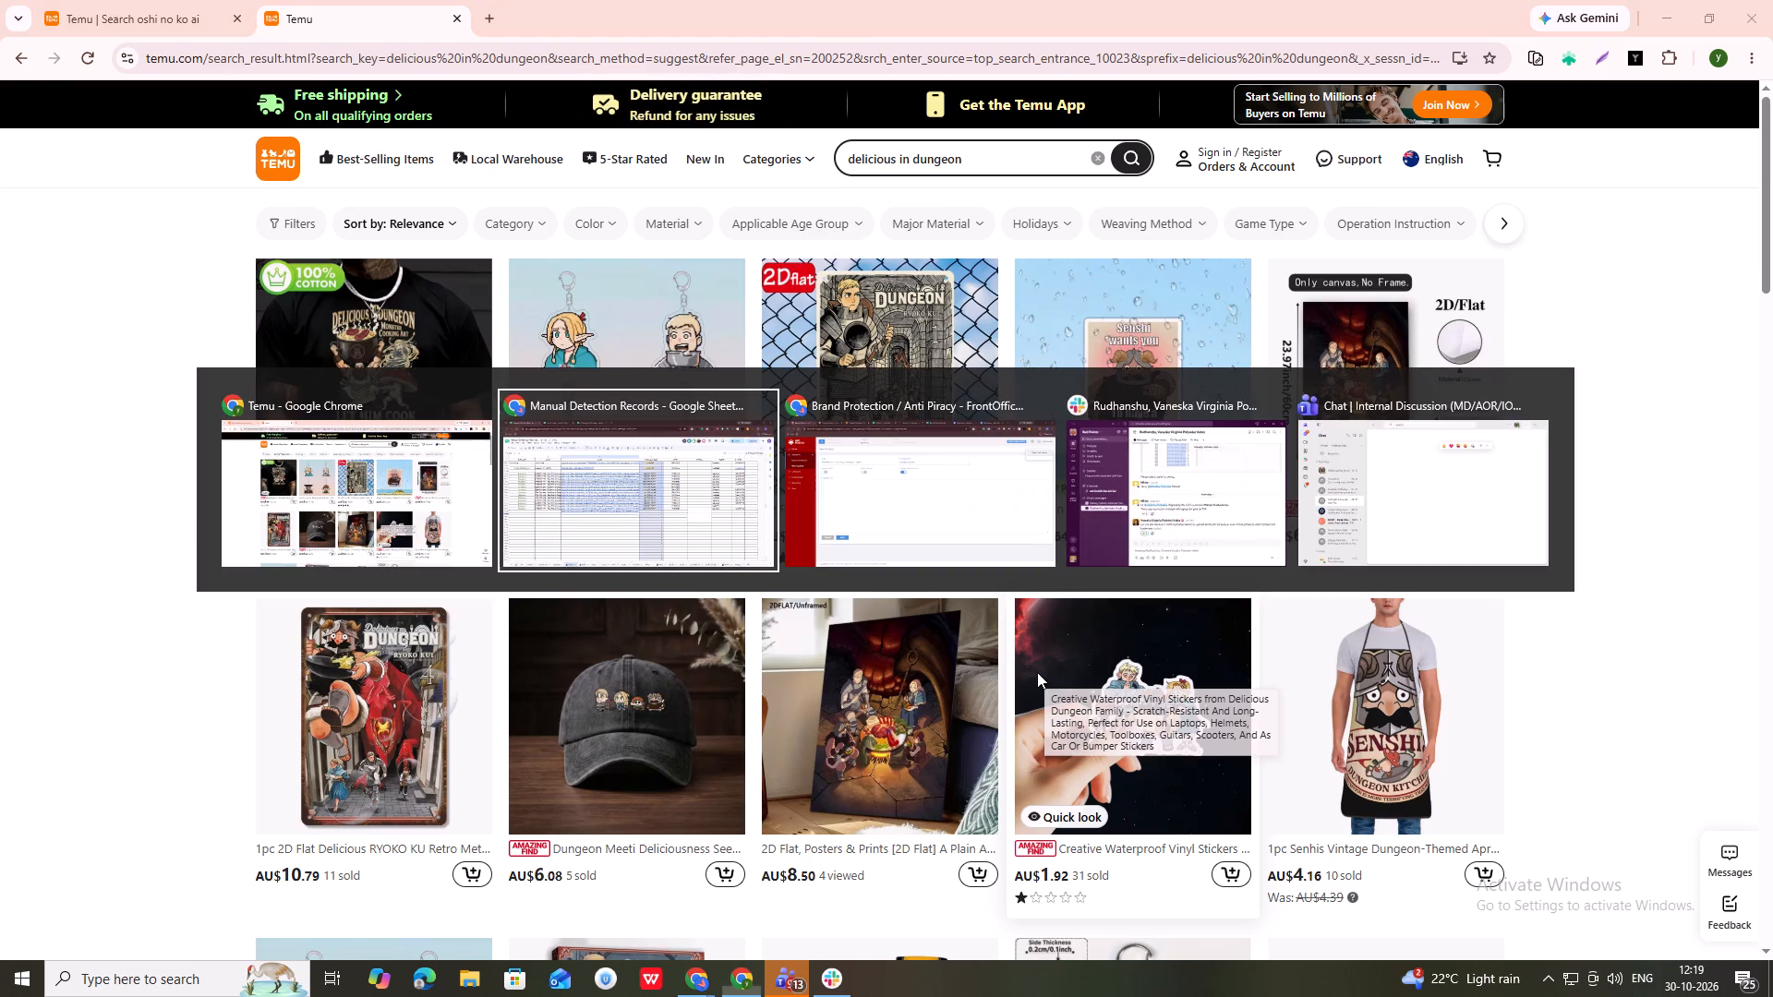
pyautogui.hotkey('ctrl', 'v')
pyautogui.press('Down')
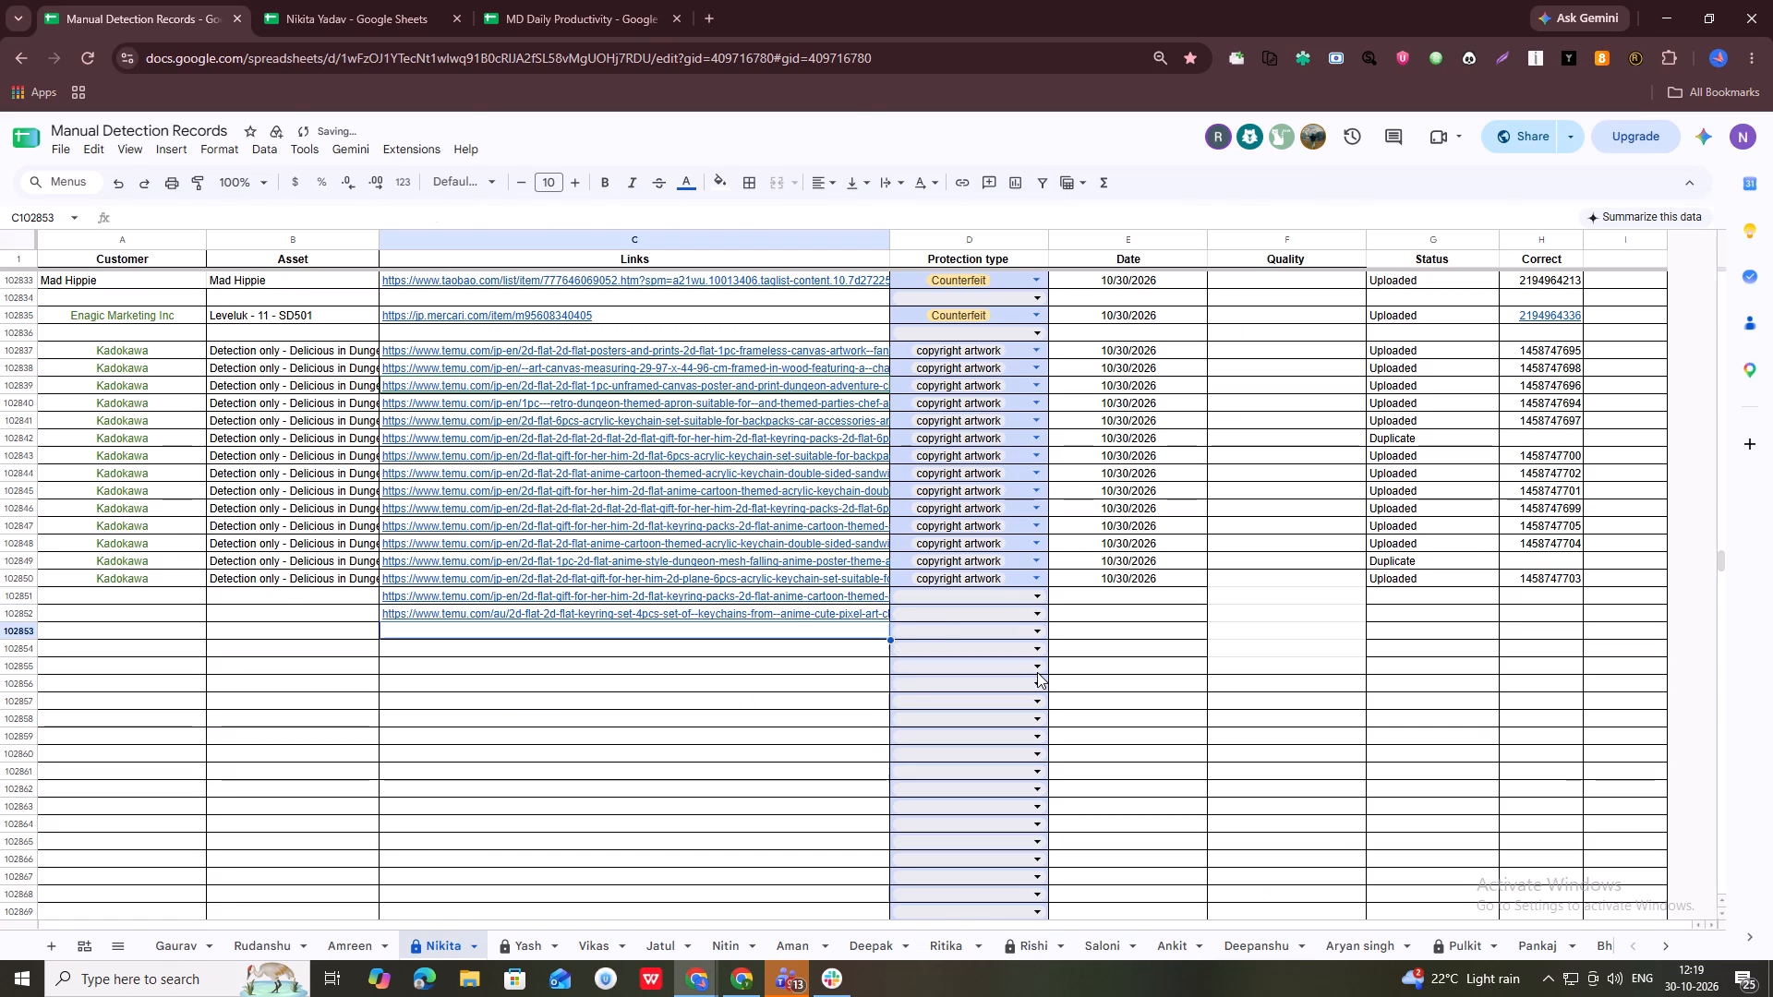
pyautogui.hotkey('alt', 'Tab')
# Log the link of the AU$1.64 Dungeon Delicious Stickers listing in the Links column, row 102853.
pyautogui.press('Right')
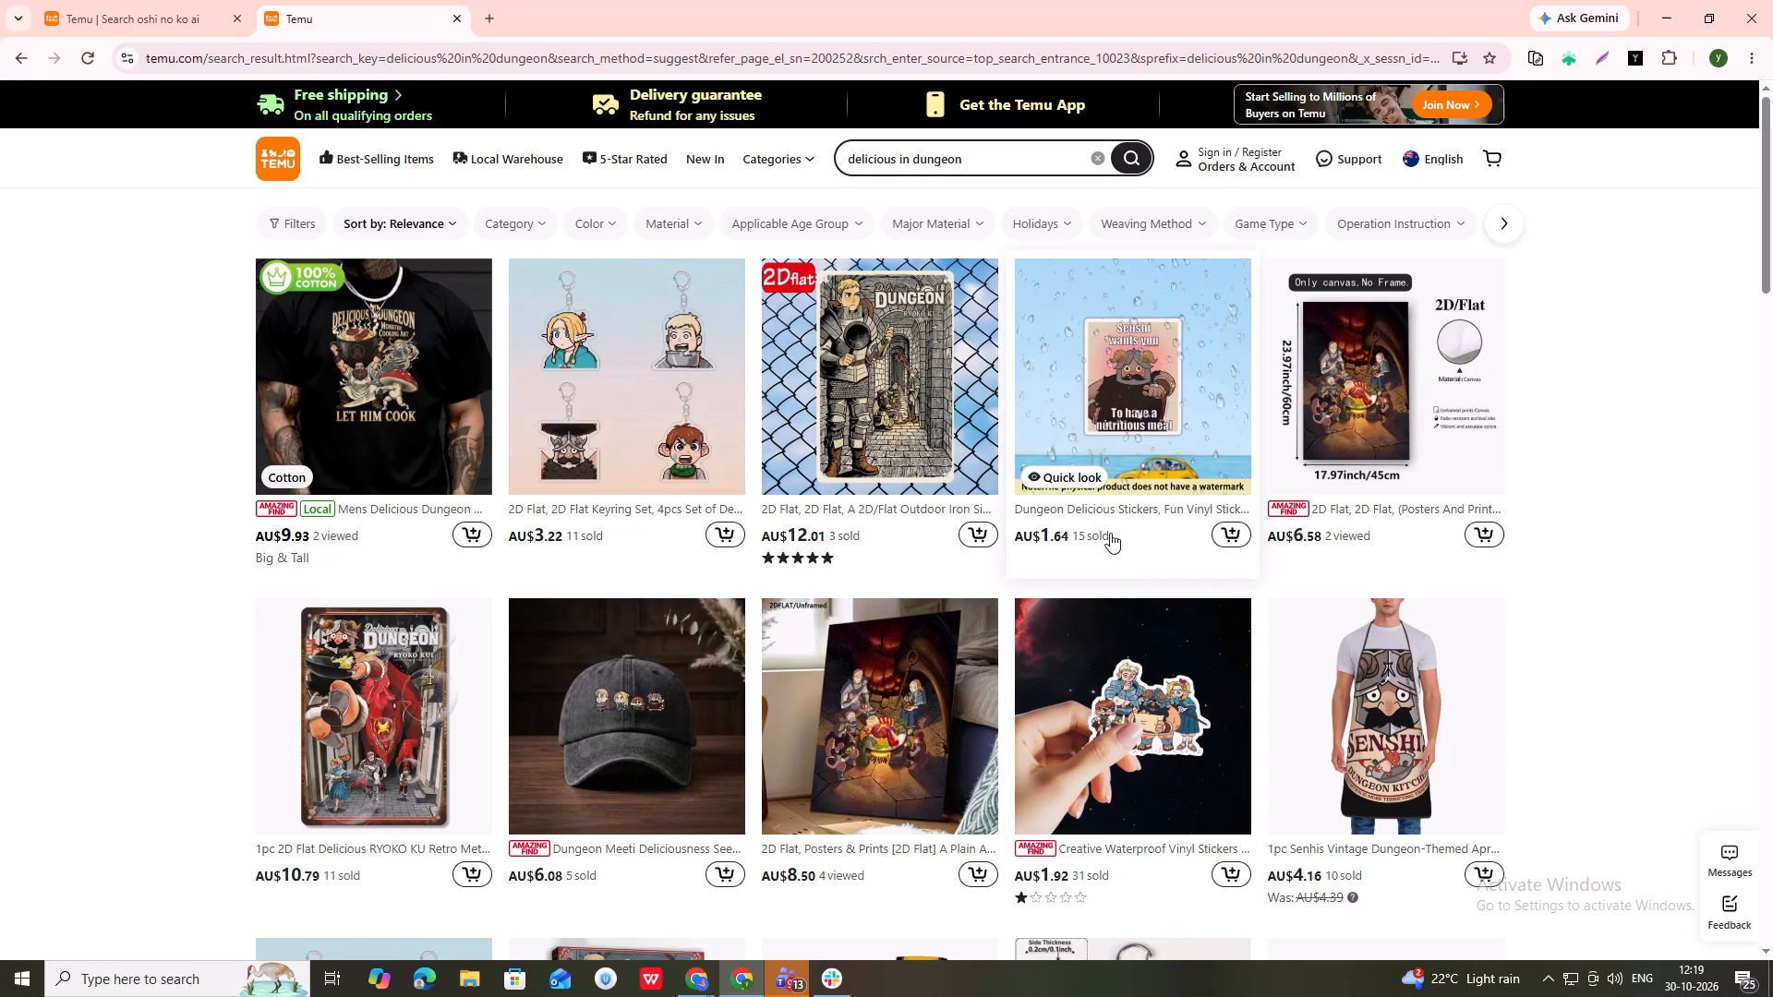
pyautogui.rightClick(1121, 508)
pyautogui.click(1171, 701)
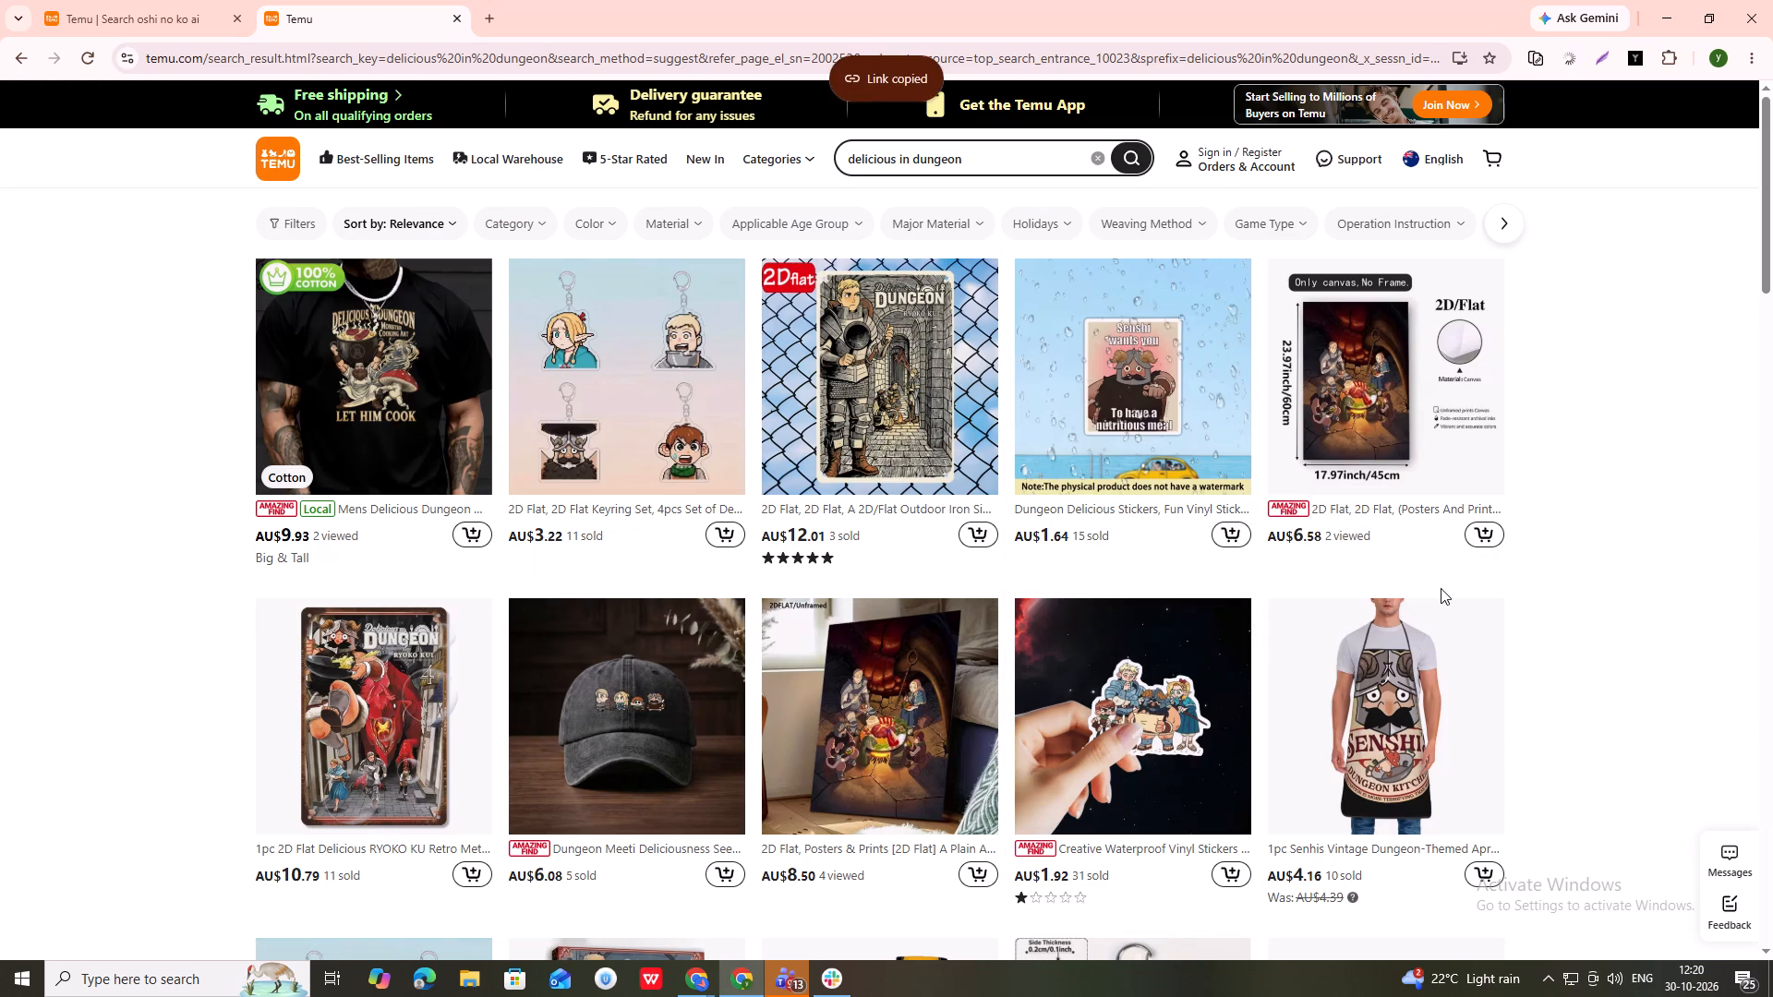
pyautogui.hotkey('alt', 'Tab')
pyautogui.hotkey('ctrl', 'v')
pyautogui.press('Down')
pyautogui.hotkey('alt', 'Tab')
# Log the link of the AU$6.58 2D Flat posters and prints canvas listing in the Links column, row 102854.
pyautogui.press('Down')
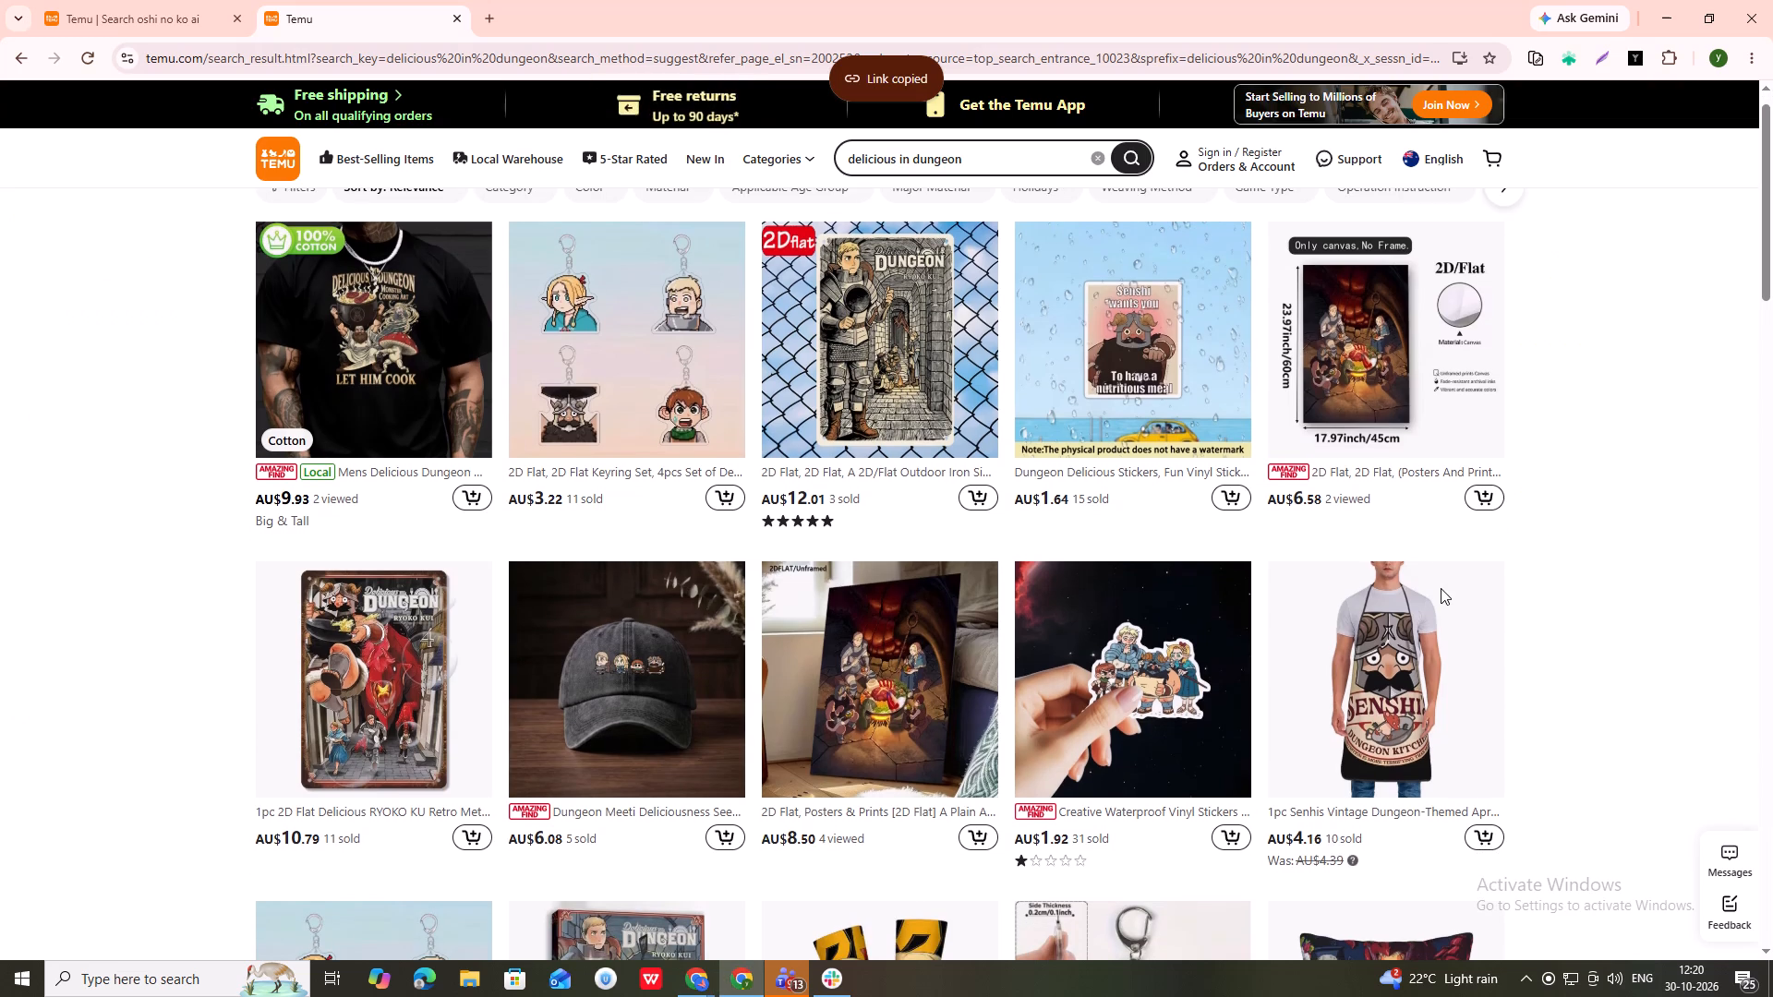
pyautogui.rightClick(1375, 477)
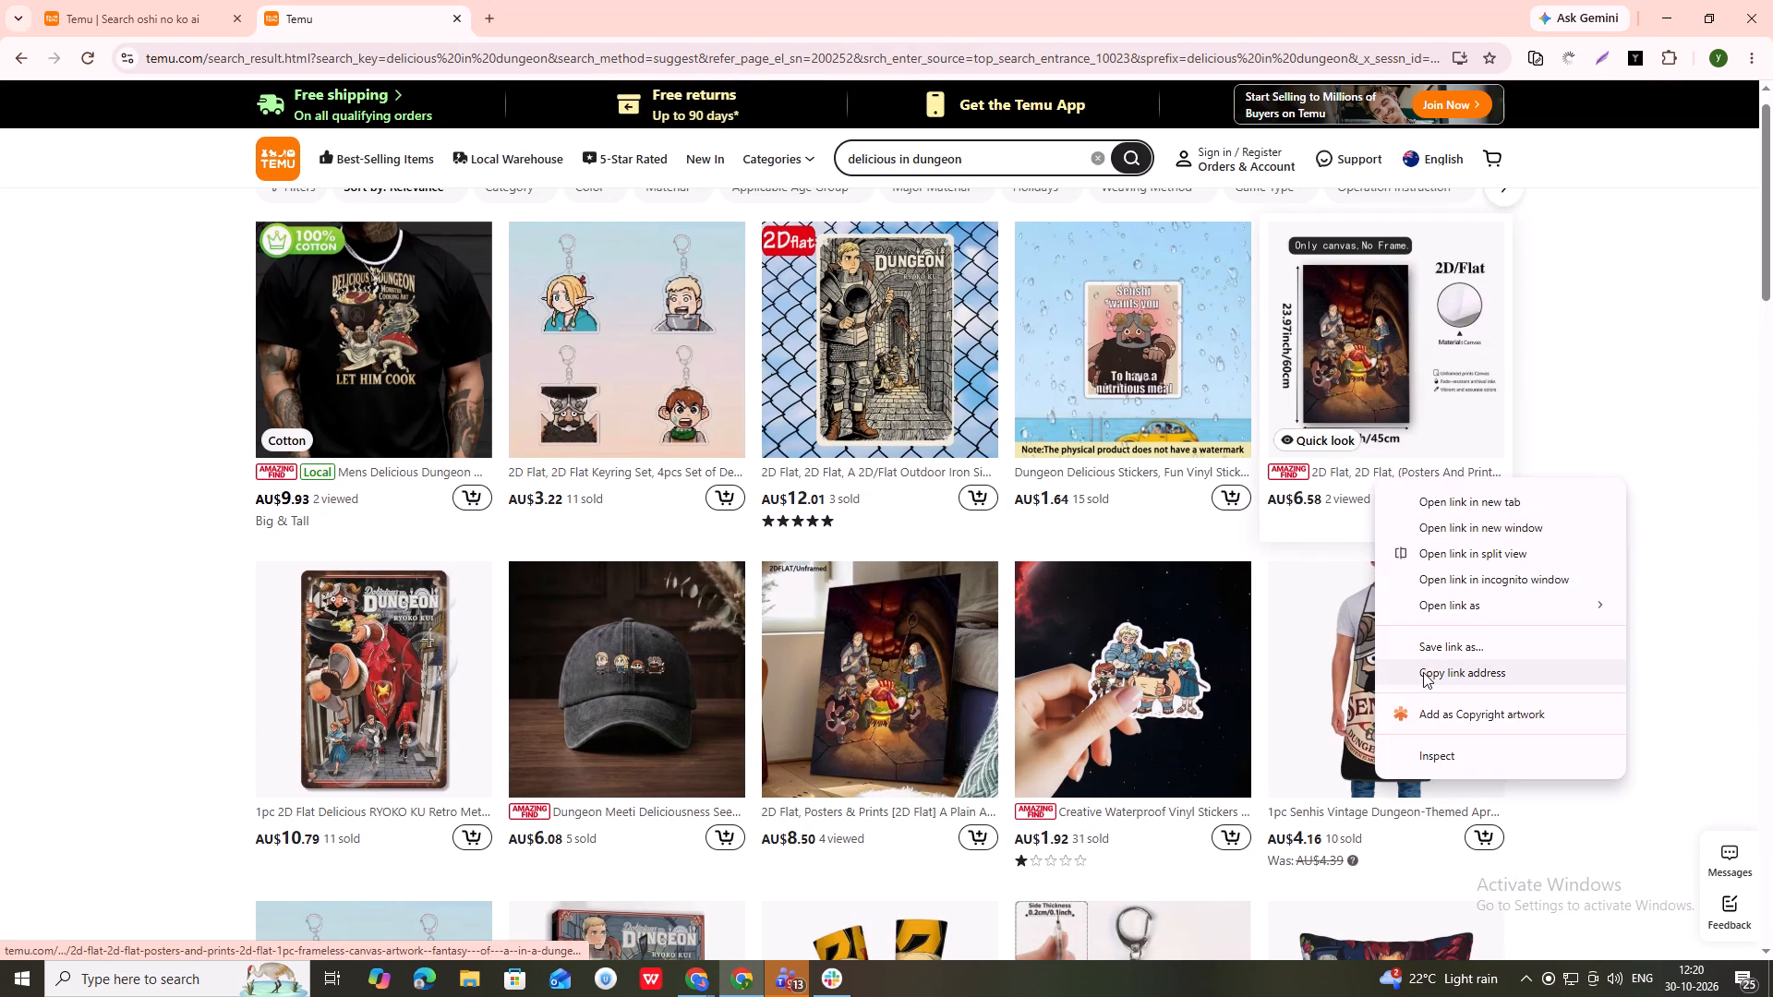
pyautogui.click(1423, 672)
pyautogui.rightClick(1423, 672)
pyautogui.hotkey('alt', 'Tab')
pyautogui.hotkey('ctrl', 'v')
pyautogui.press('Down')
pyautogui.hotkey('alt', 'Tab')
# Log the link of the AU$10.79 RYOKO KU retro metal poster listing in the Links column, row 102855.
pyautogui.press('Down')
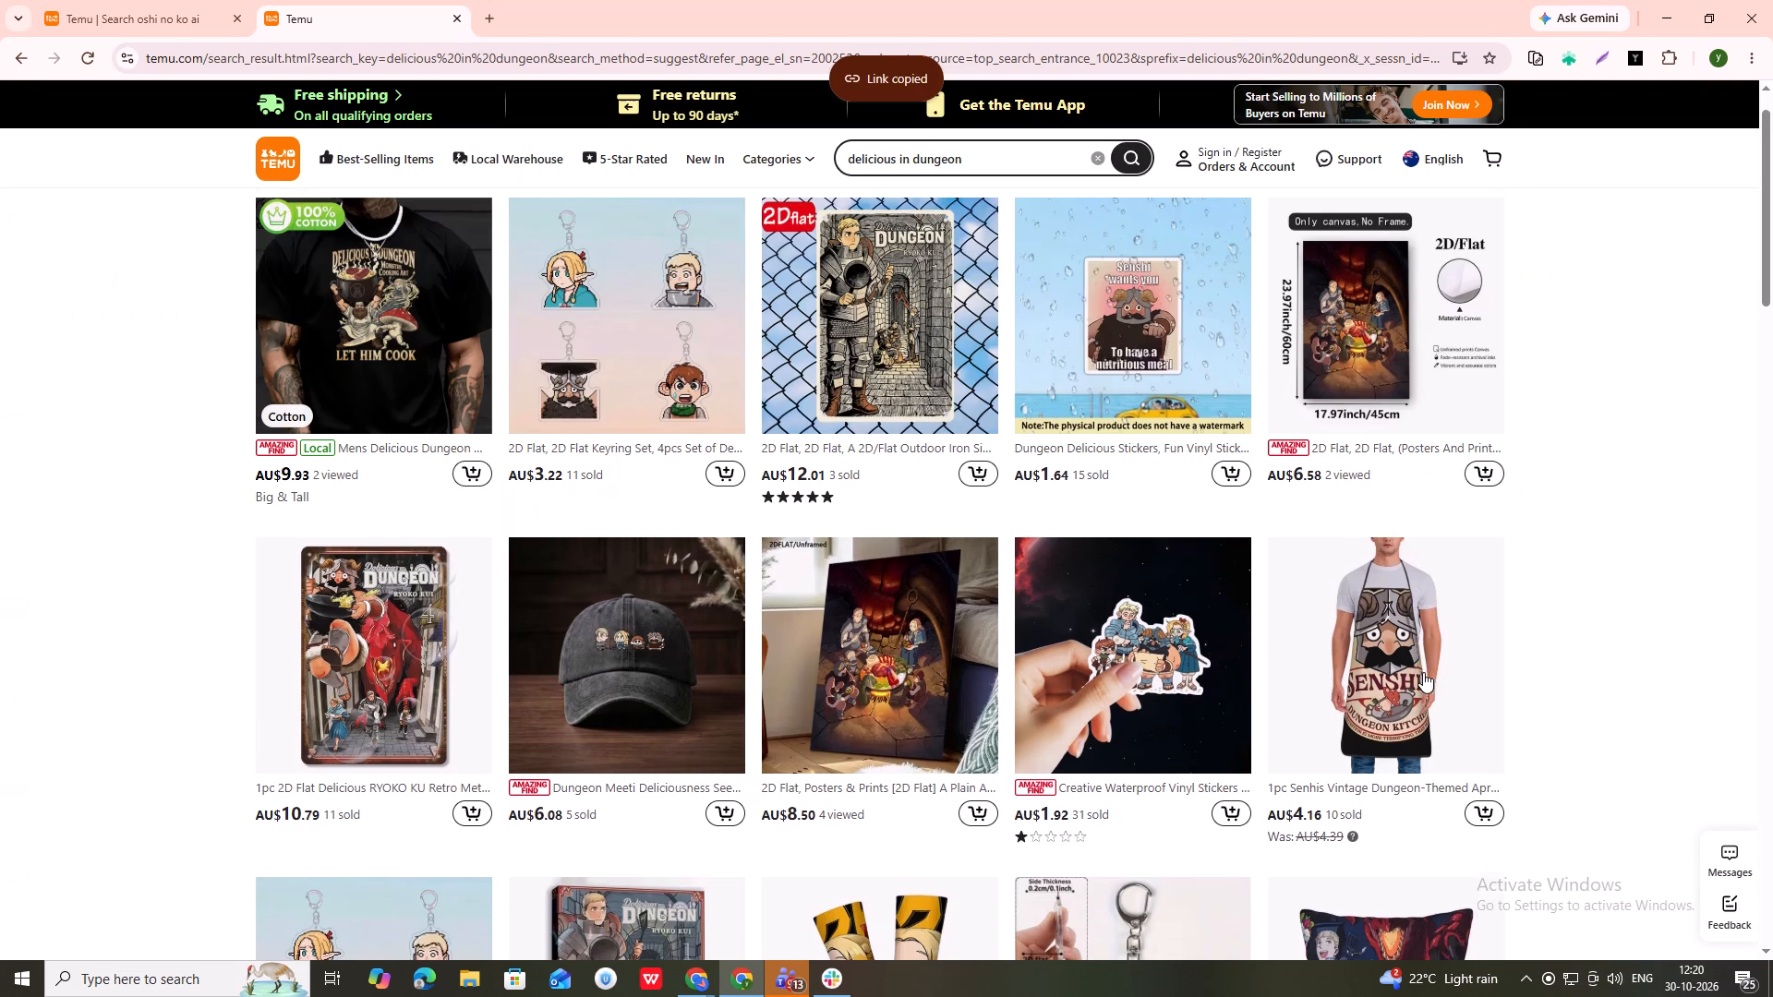
pyautogui.rightClick(428, 783)
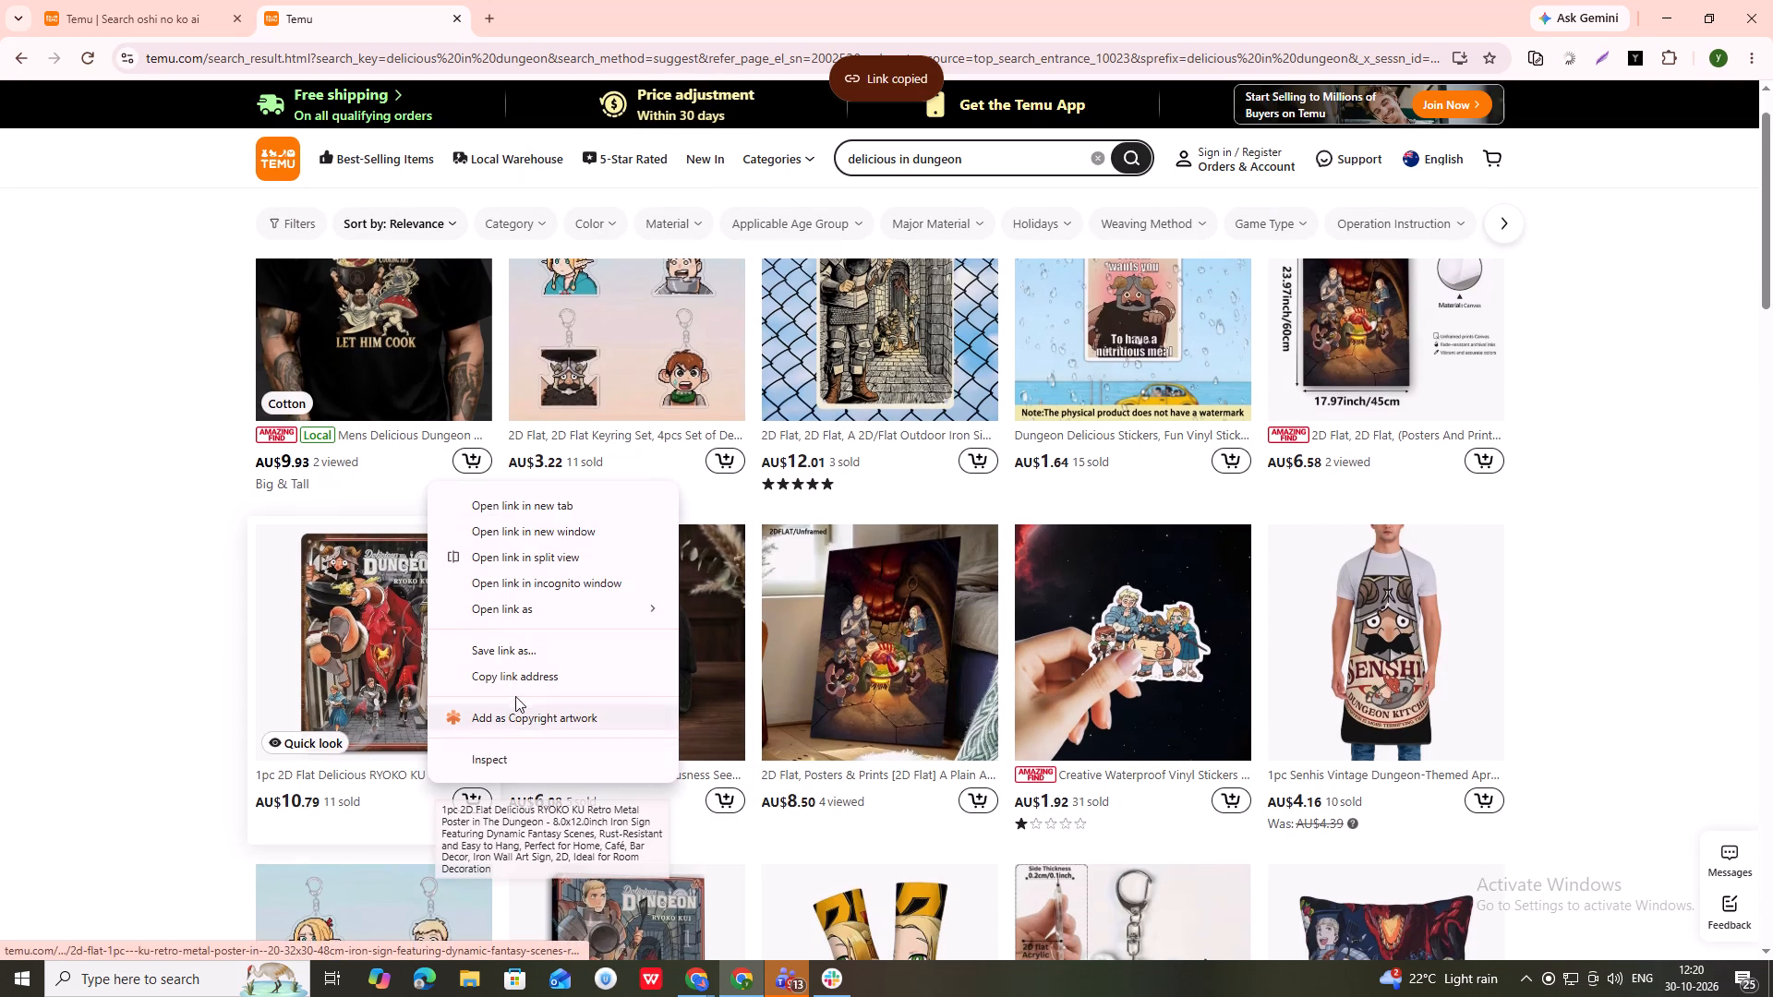
pyautogui.click(514, 677)
pyautogui.hotkey('alt', 'Tab')
pyautogui.hotkey('ctrl', 'v')
pyautogui.press('Down')
pyautogui.hotkey('alt', 'Tab')
# Log the link of the AU$6.08 Dungeon Meeti Deliciousness Seekers baseball cap listing in the Links column, row 102856.
pyautogui.press('Down')
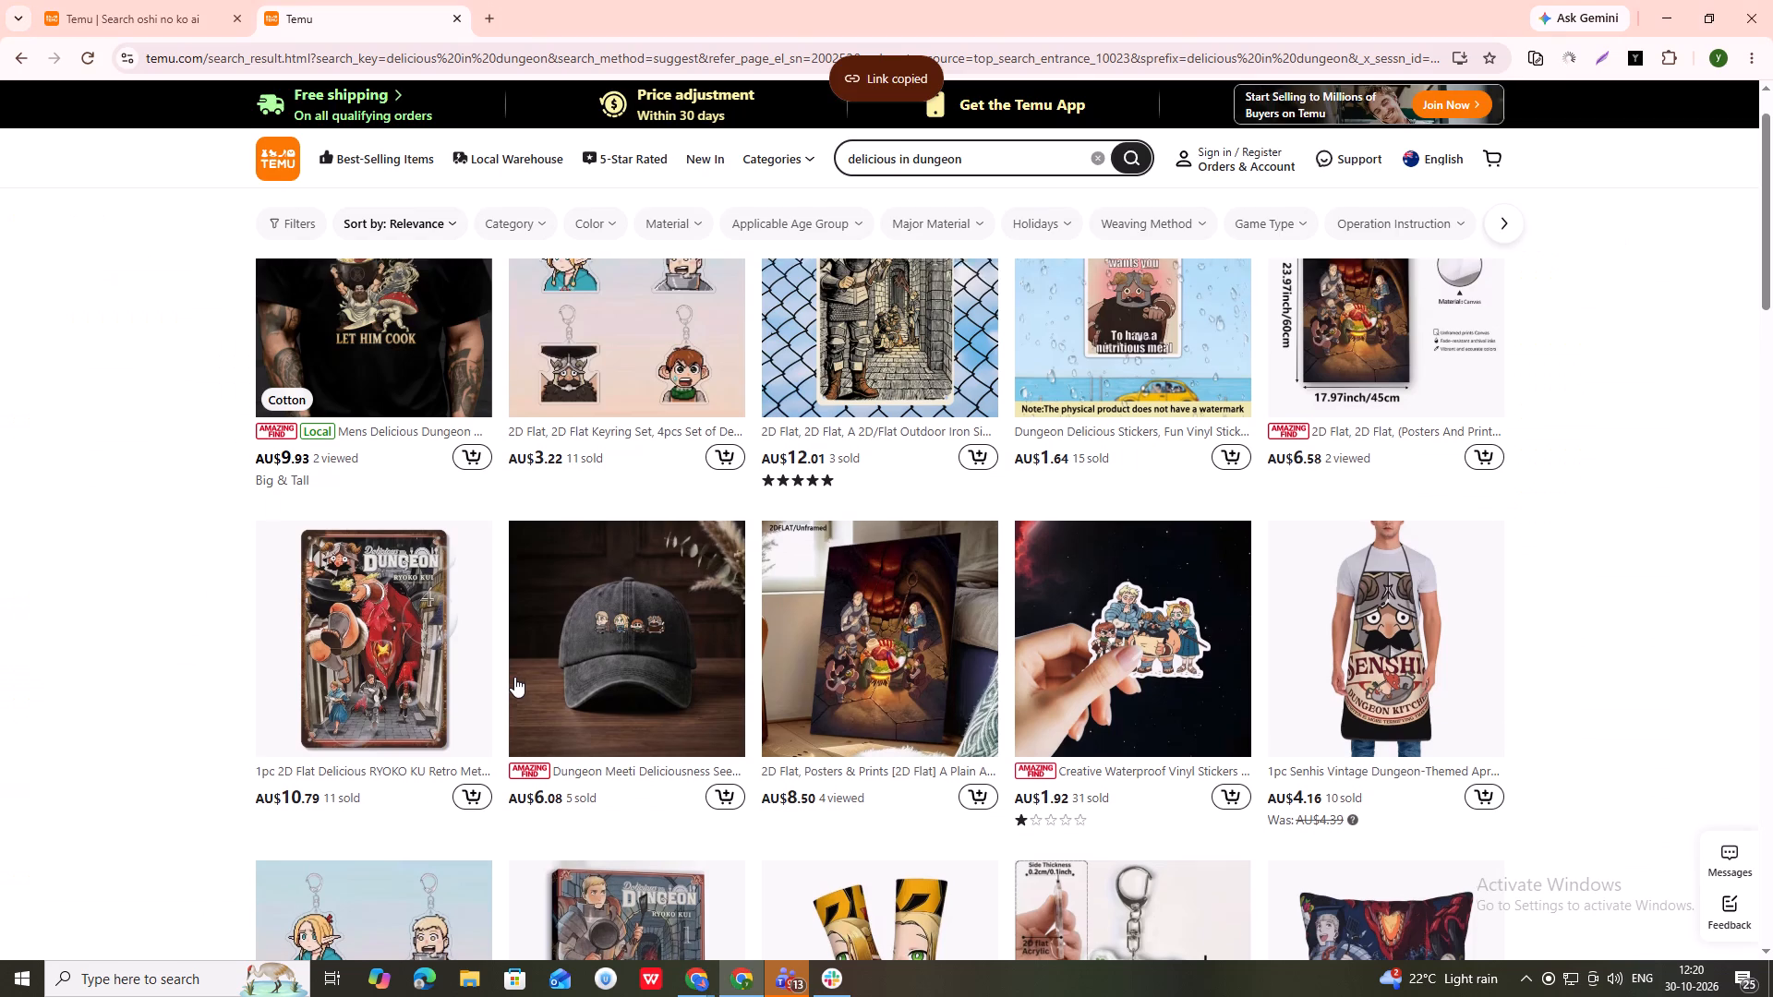
pyautogui.rightClick(642, 736)
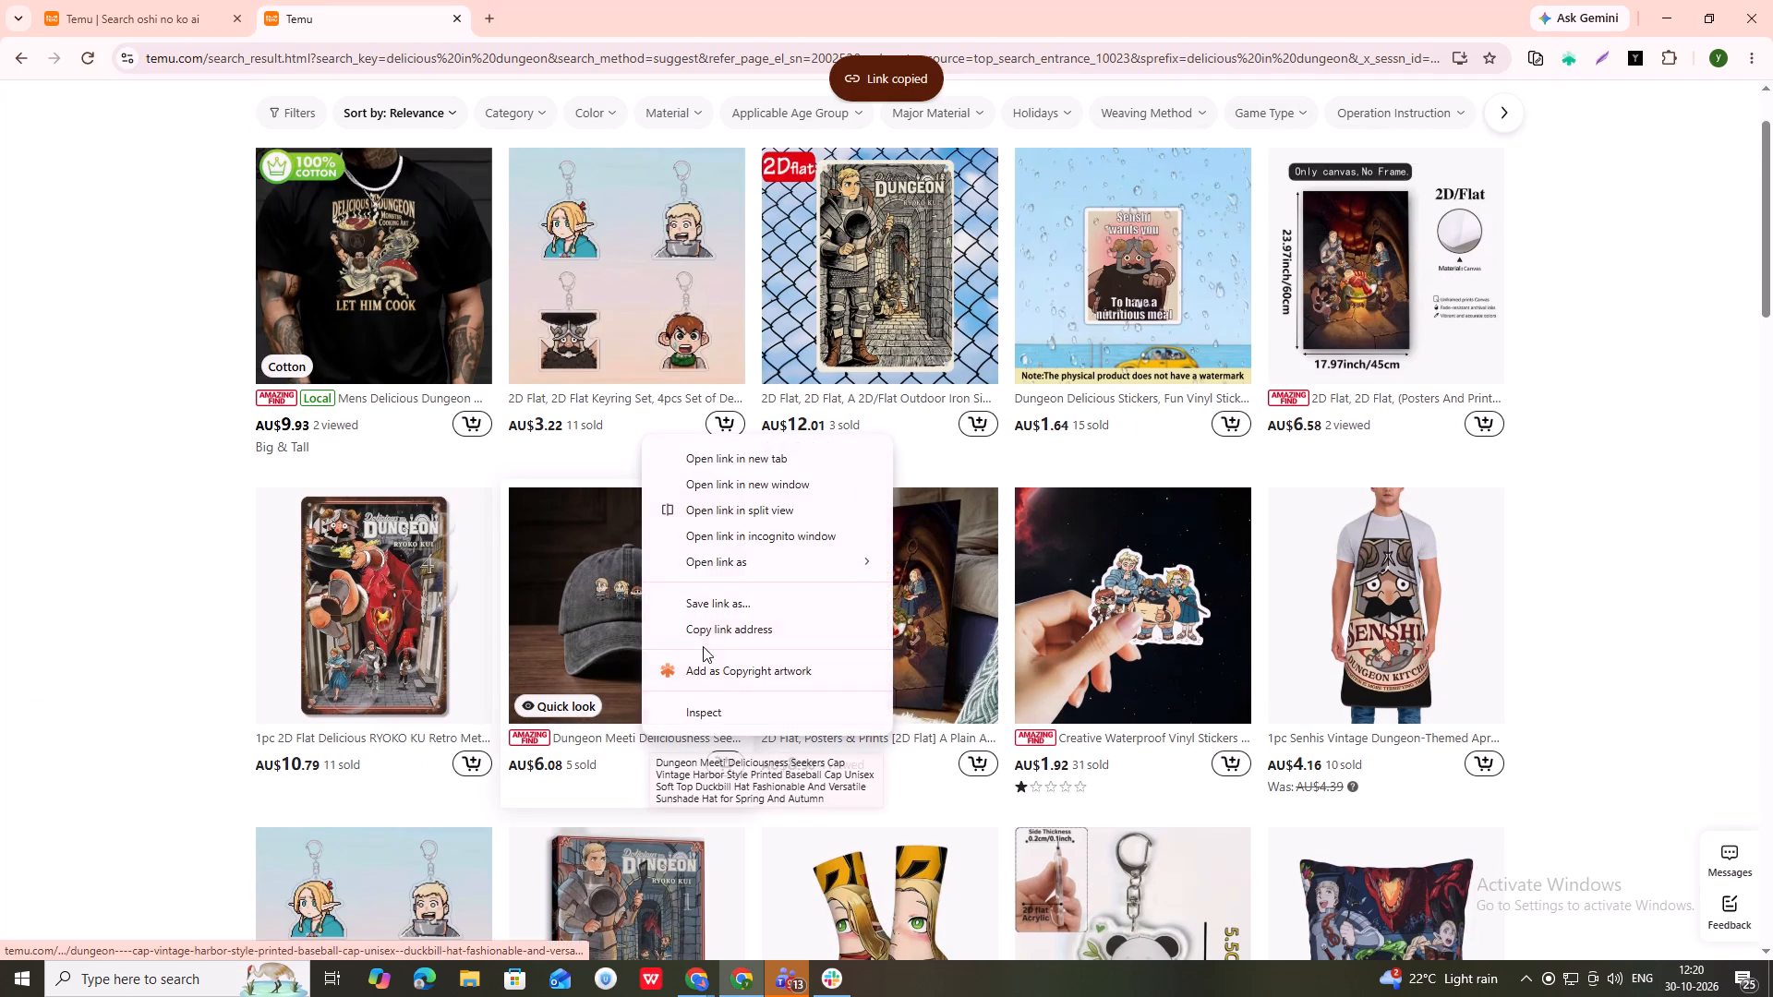
pyautogui.click(706, 623)
pyautogui.hotkey('alt', 'Tab')
pyautogui.hotkey('ctrl', 'v')
pyautogui.press('Down')
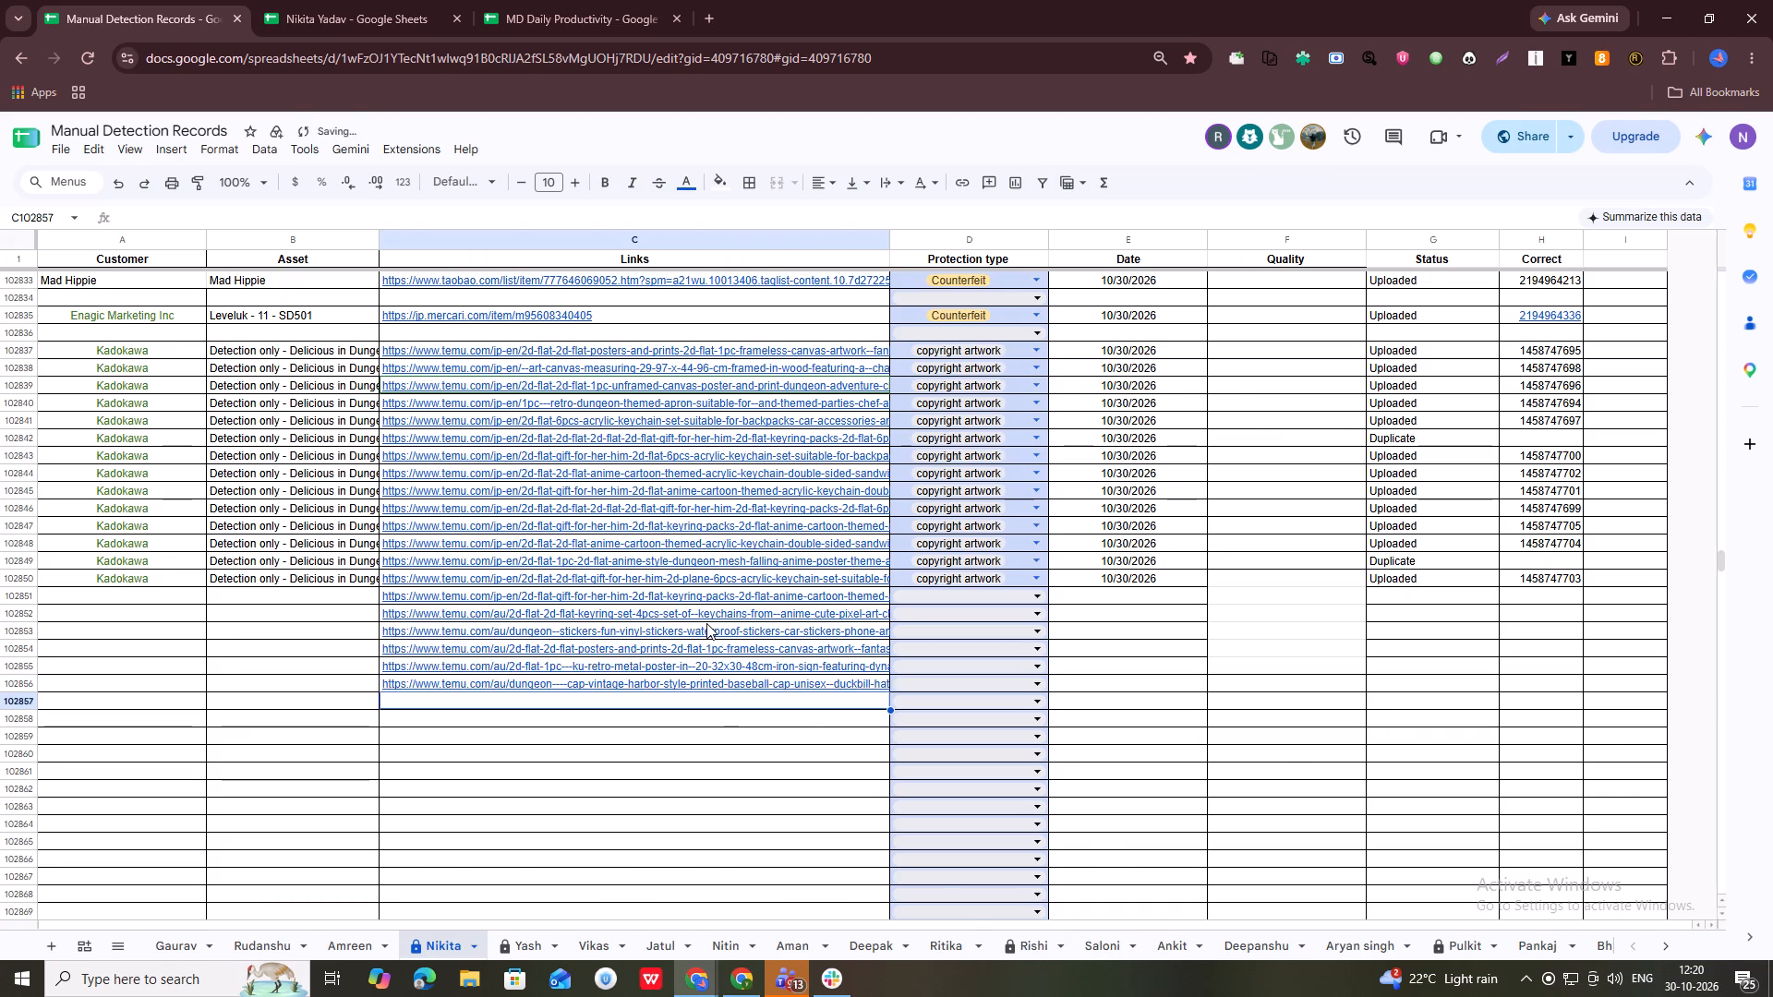
pyautogui.hotkey('alt', 'Tab')
# Log the link of the AU$8.50 Posters & Prints fantasy feast listing in the Links column, row 102857.
pyautogui.press('Down')
pyautogui.rightClick(931, 709)
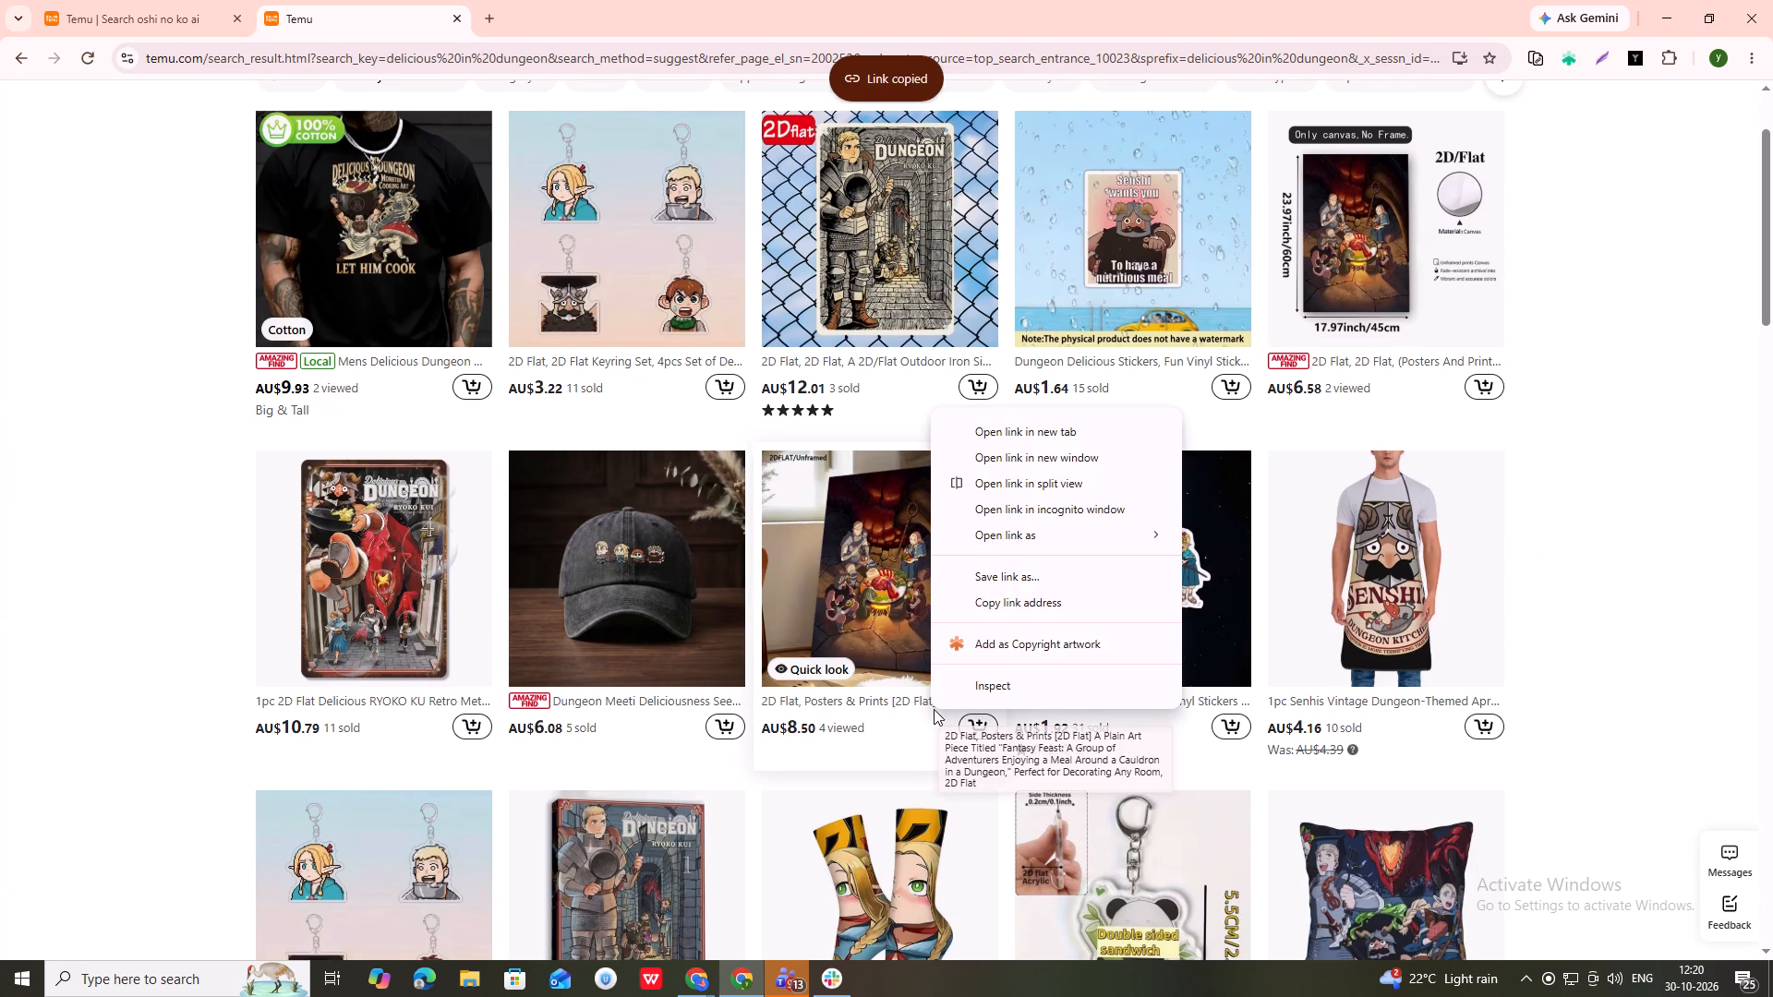
pyautogui.click(1016, 605)
pyautogui.hotkey('alt', 'Tab')
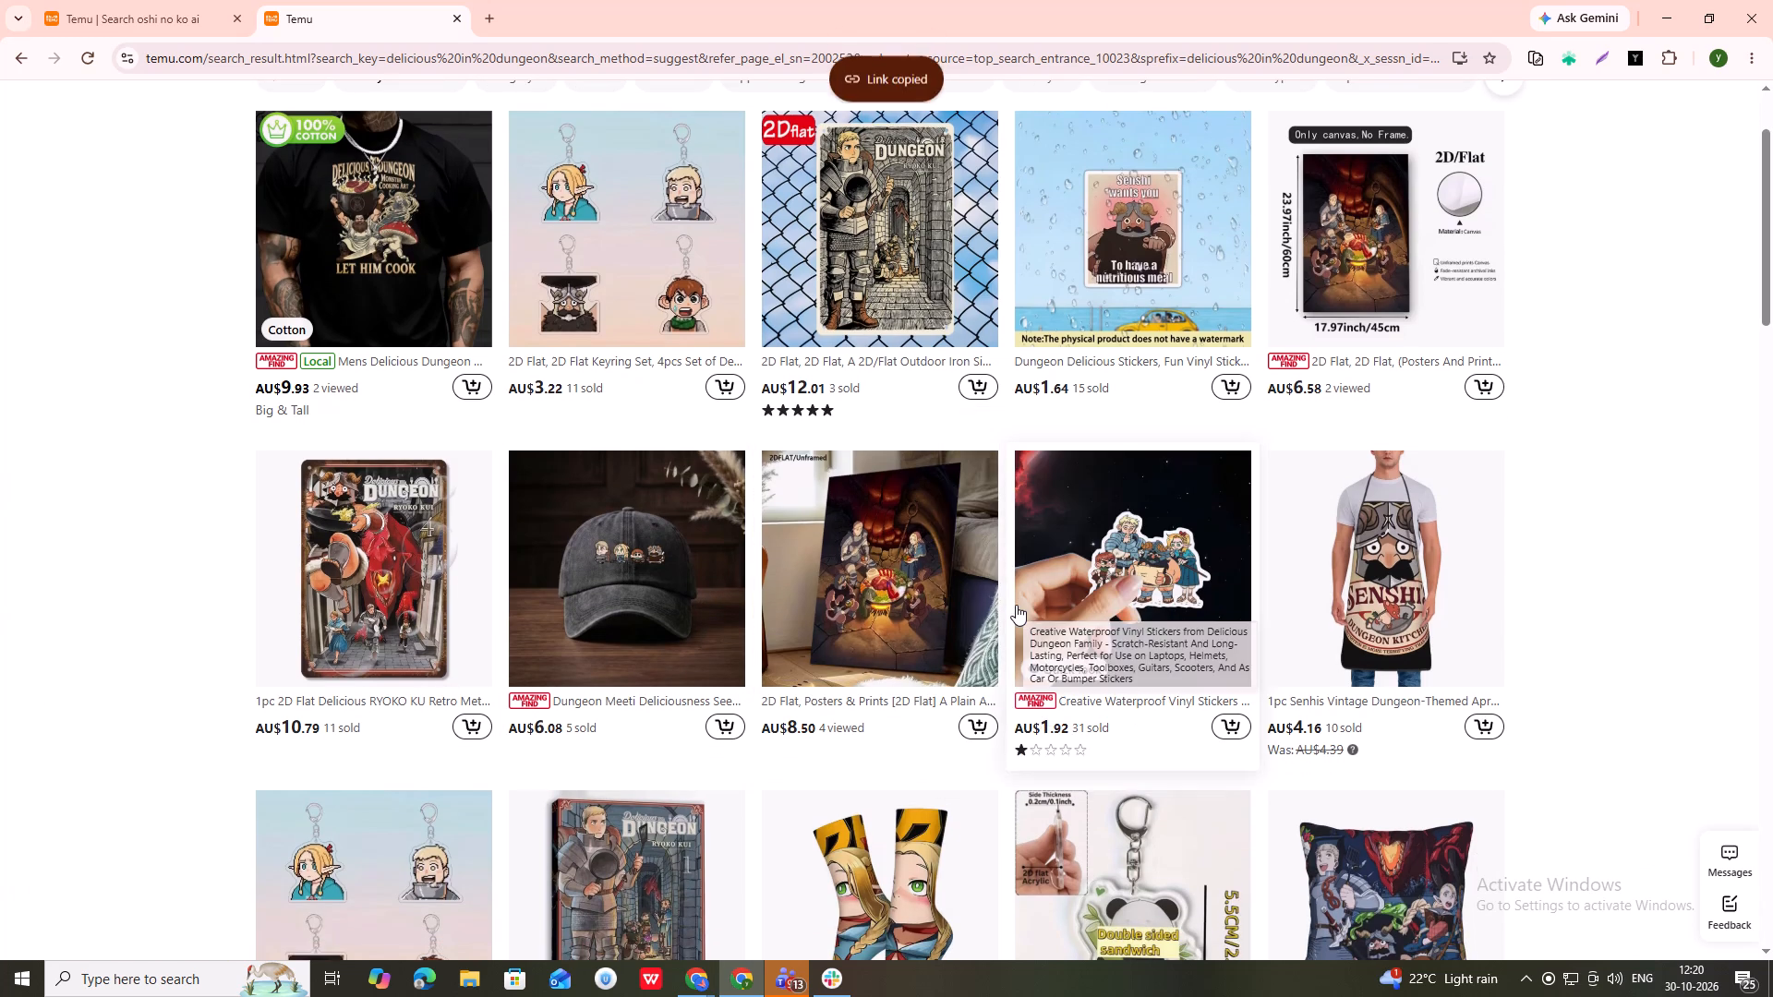
pyautogui.hotkey('ctrl', 'v')
pyautogui.press('Down')
pyautogui.hotkey('alt', 'Tab')
# Log the link of the AU$1.92 Creative Waterproof Vinyl Stickers listing in the Links column, row 102858.
pyautogui.press('Right')
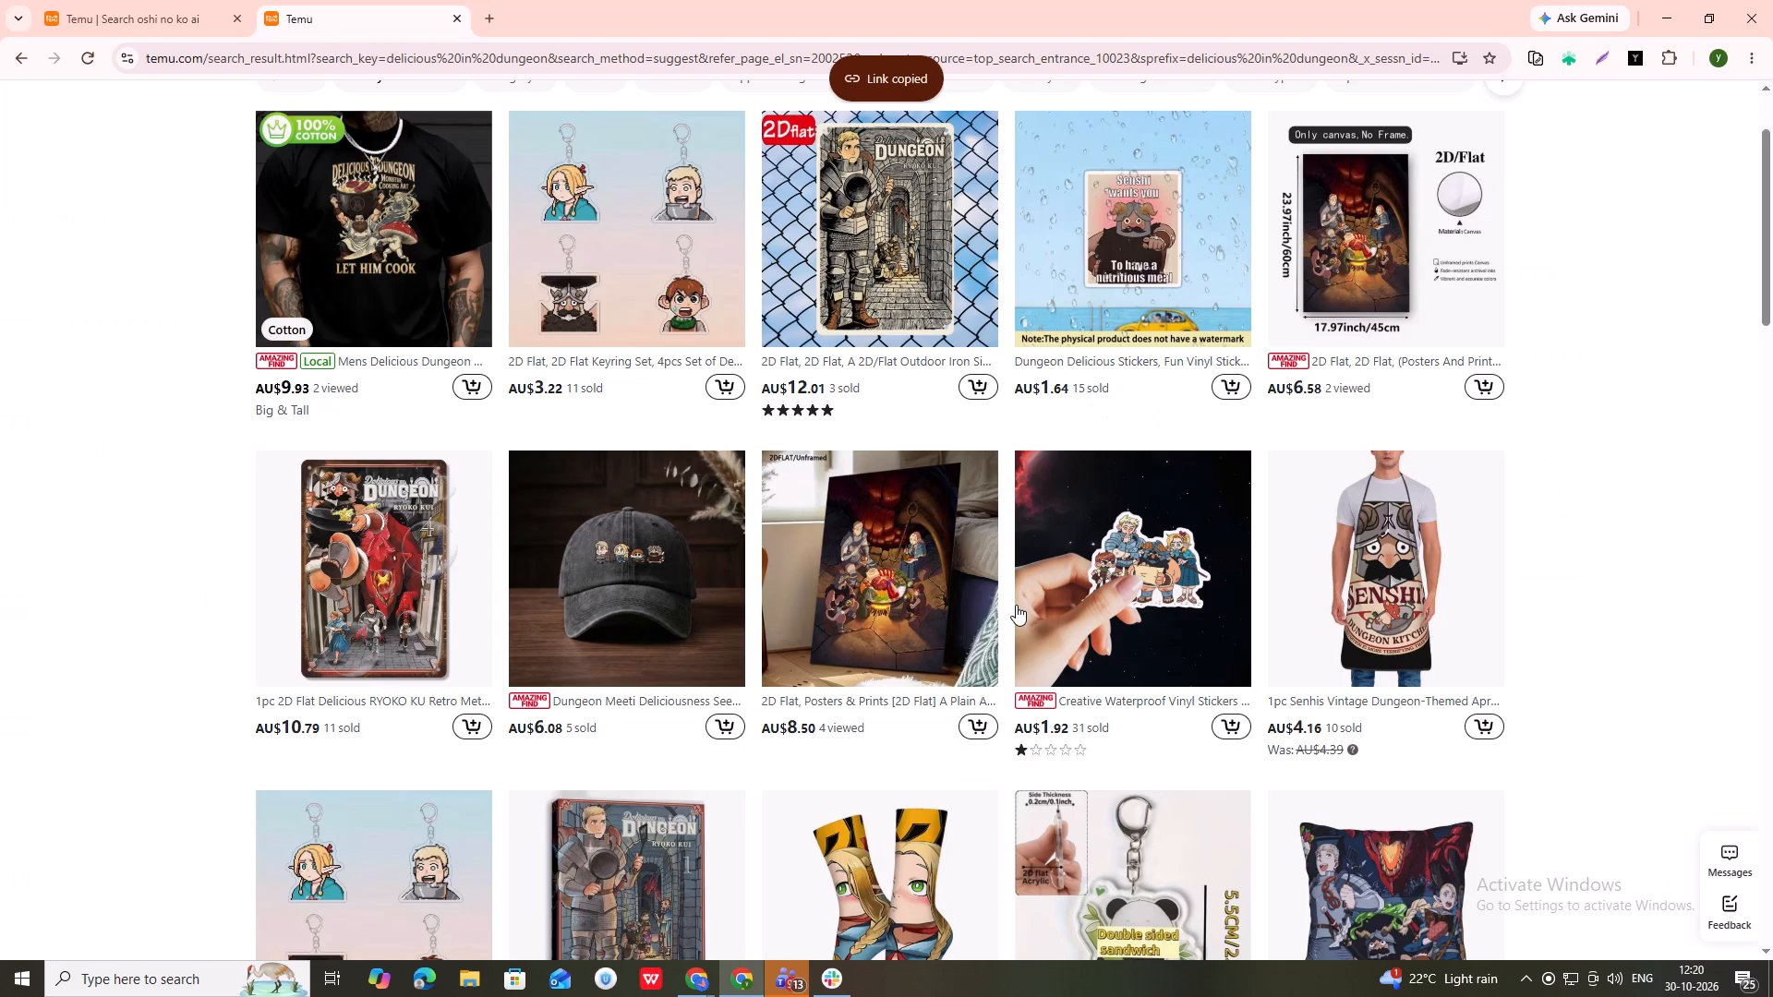
pyautogui.rightClick(1136, 705)
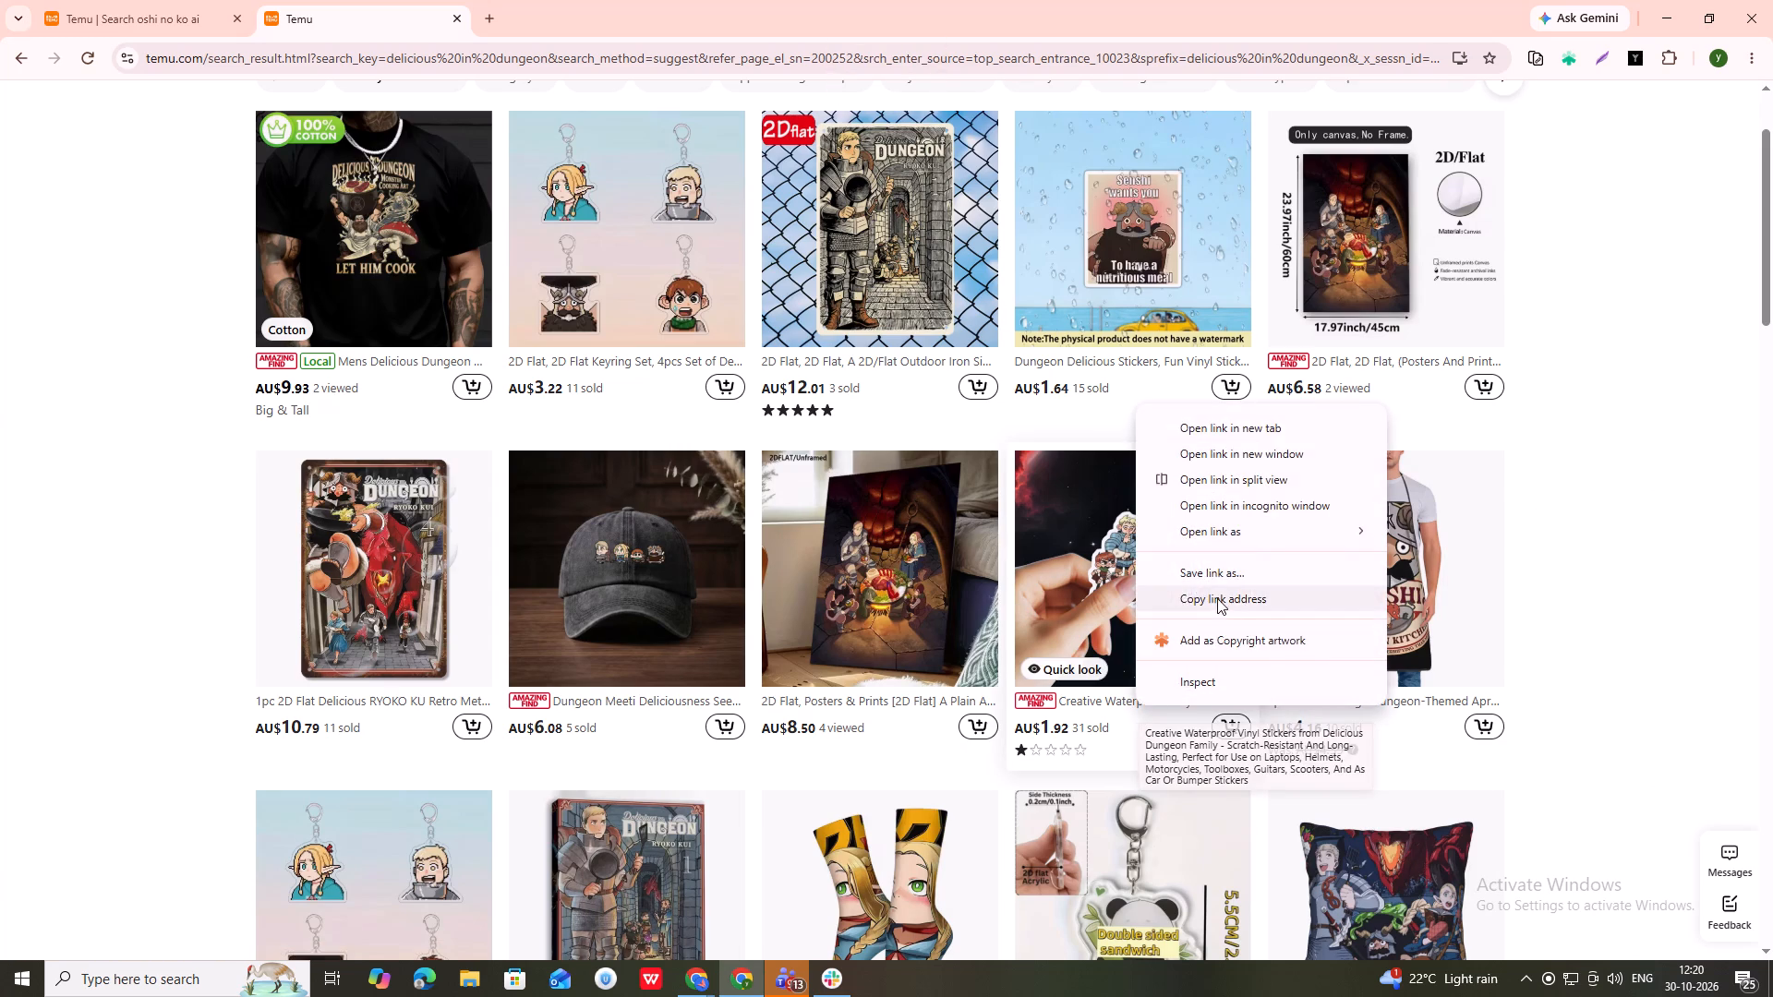
pyautogui.click(1217, 598)
pyautogui.hotkey('alt', 'Tab')
pyautogui.hotkey('ctrl', 'v')
pyautogui.press('Down')
pyautogui.hotkey('alt', 'Tab')
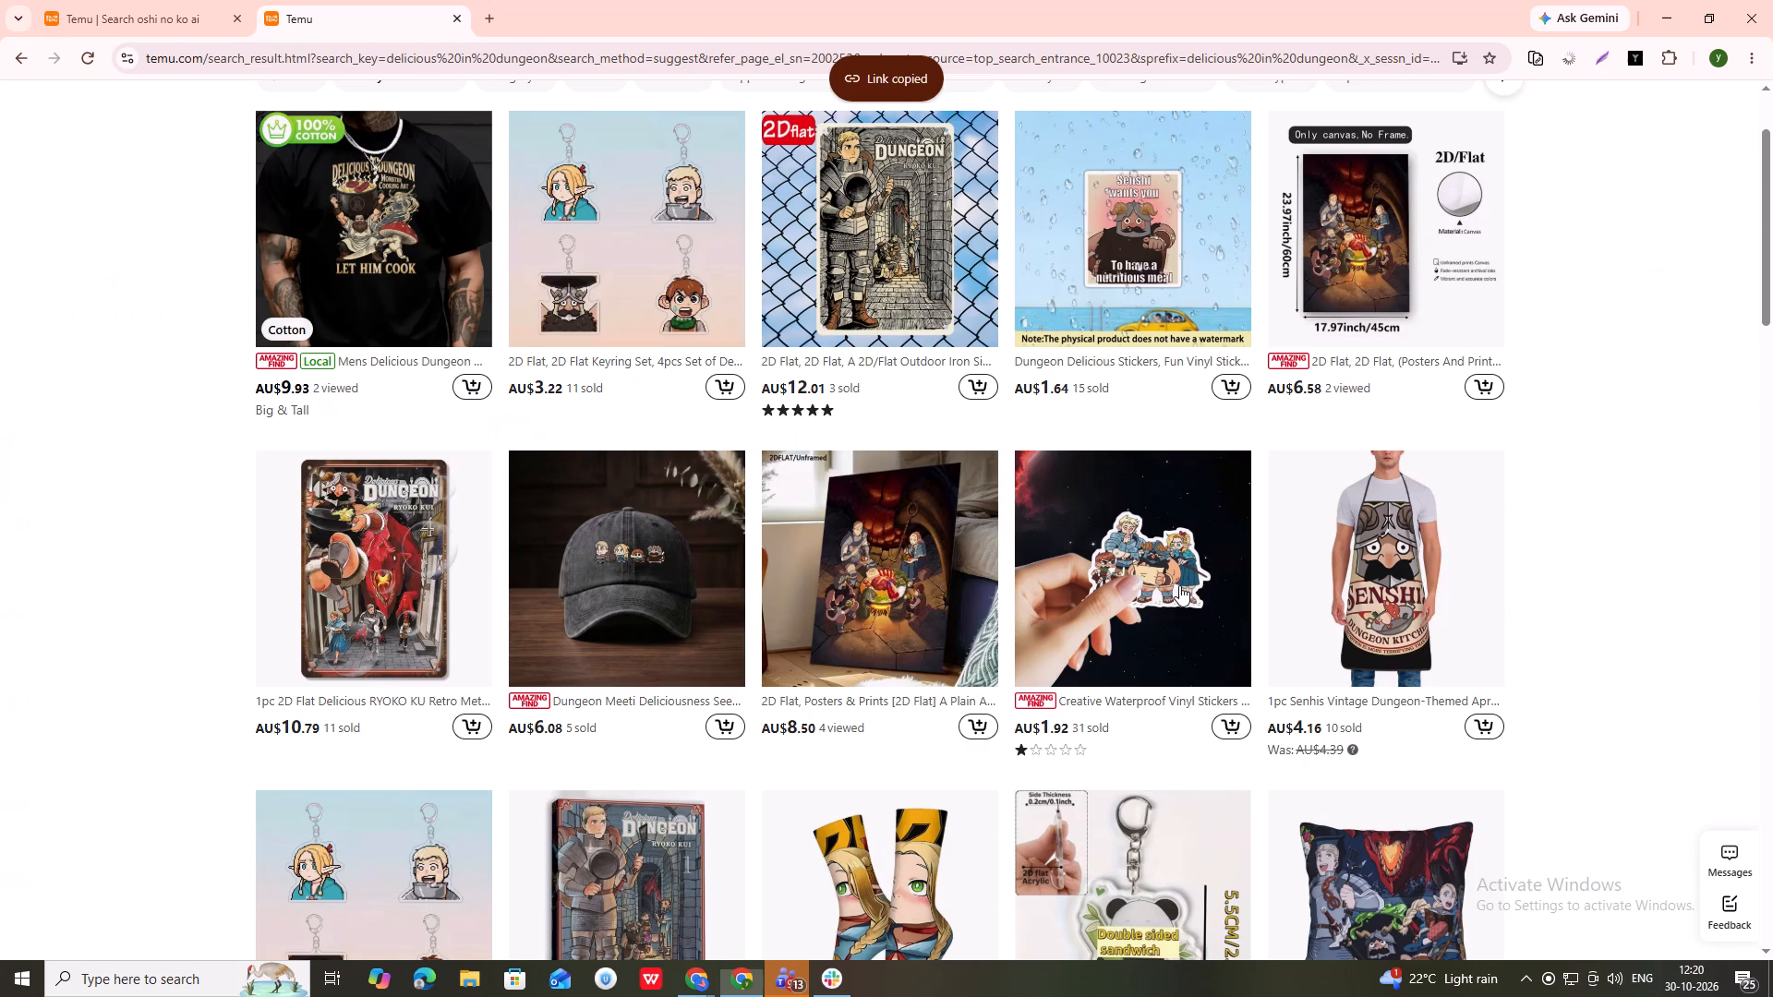
# Log the link of the AU$4.16 Senhis Vintage Dungeon-Themed Apron listing in the Links column, row 102859.
pyautogui.rightClick(1382, 699)
pyautogui.click(1458, 587)
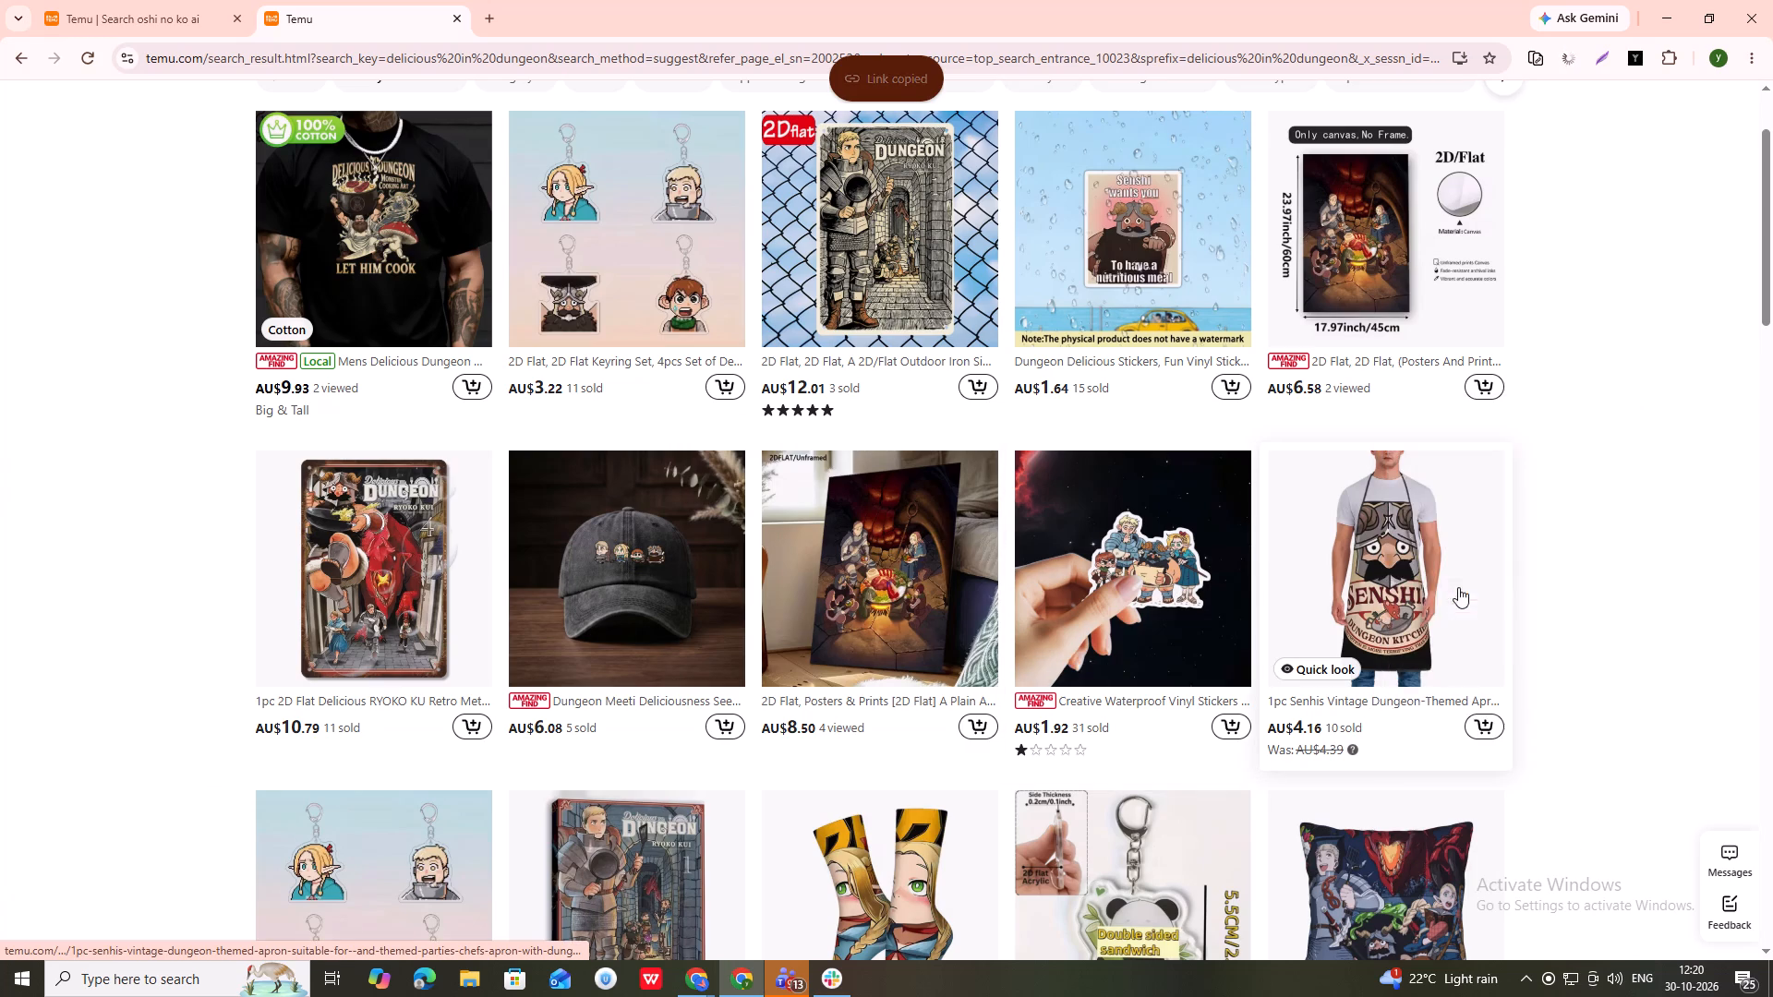
pyautogui.hotkey('alt', 'Tab')
pyautogui.hotkey('ctrl', 'v')
pyautogui.press('Down')
pyautogui.hotkey('alt', 'Tab')
# Log the link of the AU$5.87 four-character keyring listing from the third results row in the Links column, row 102860.
pyautogui.press('Down')
pyautogui.press('Down')
pyautogui.press('Down')
pyautogui.press('Down')
pyautogui.press('Down')
pyautogui.press('Down')
pyautogui.press('Down')
pyautogui.press('Down')
pyautogui.press('Down')
pyautogui.press('Down')
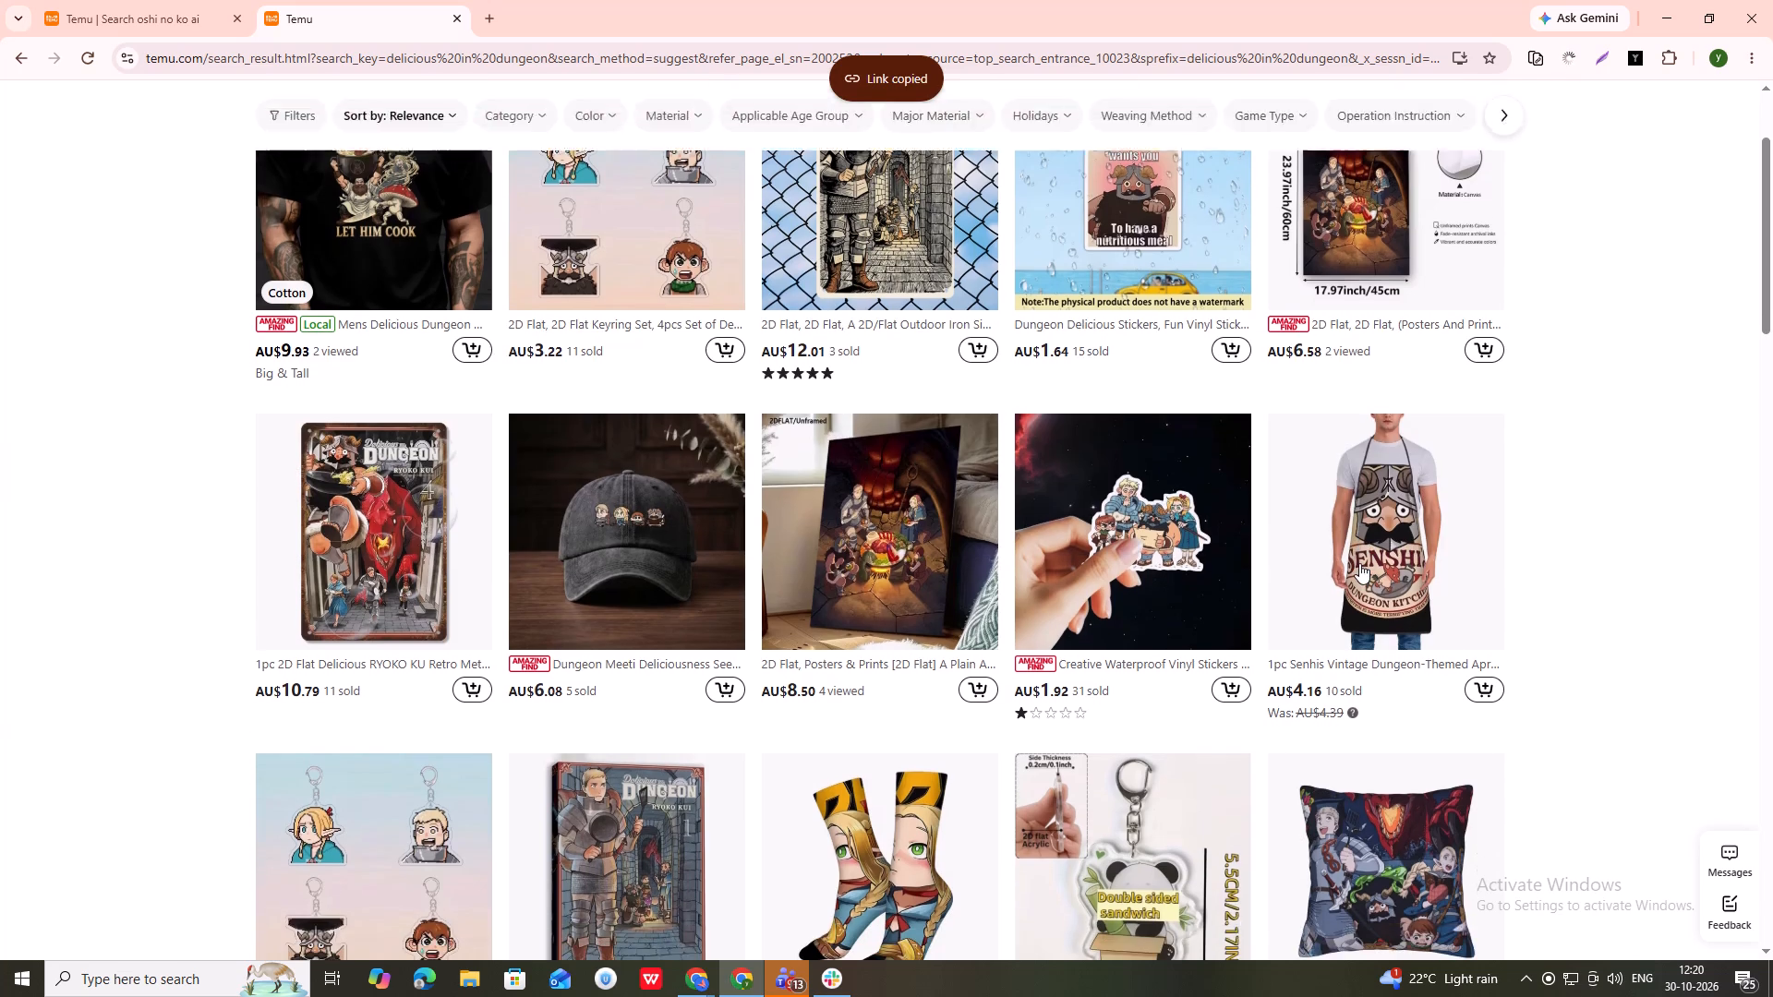
pyautogui.scroll(-2, 785, 661)
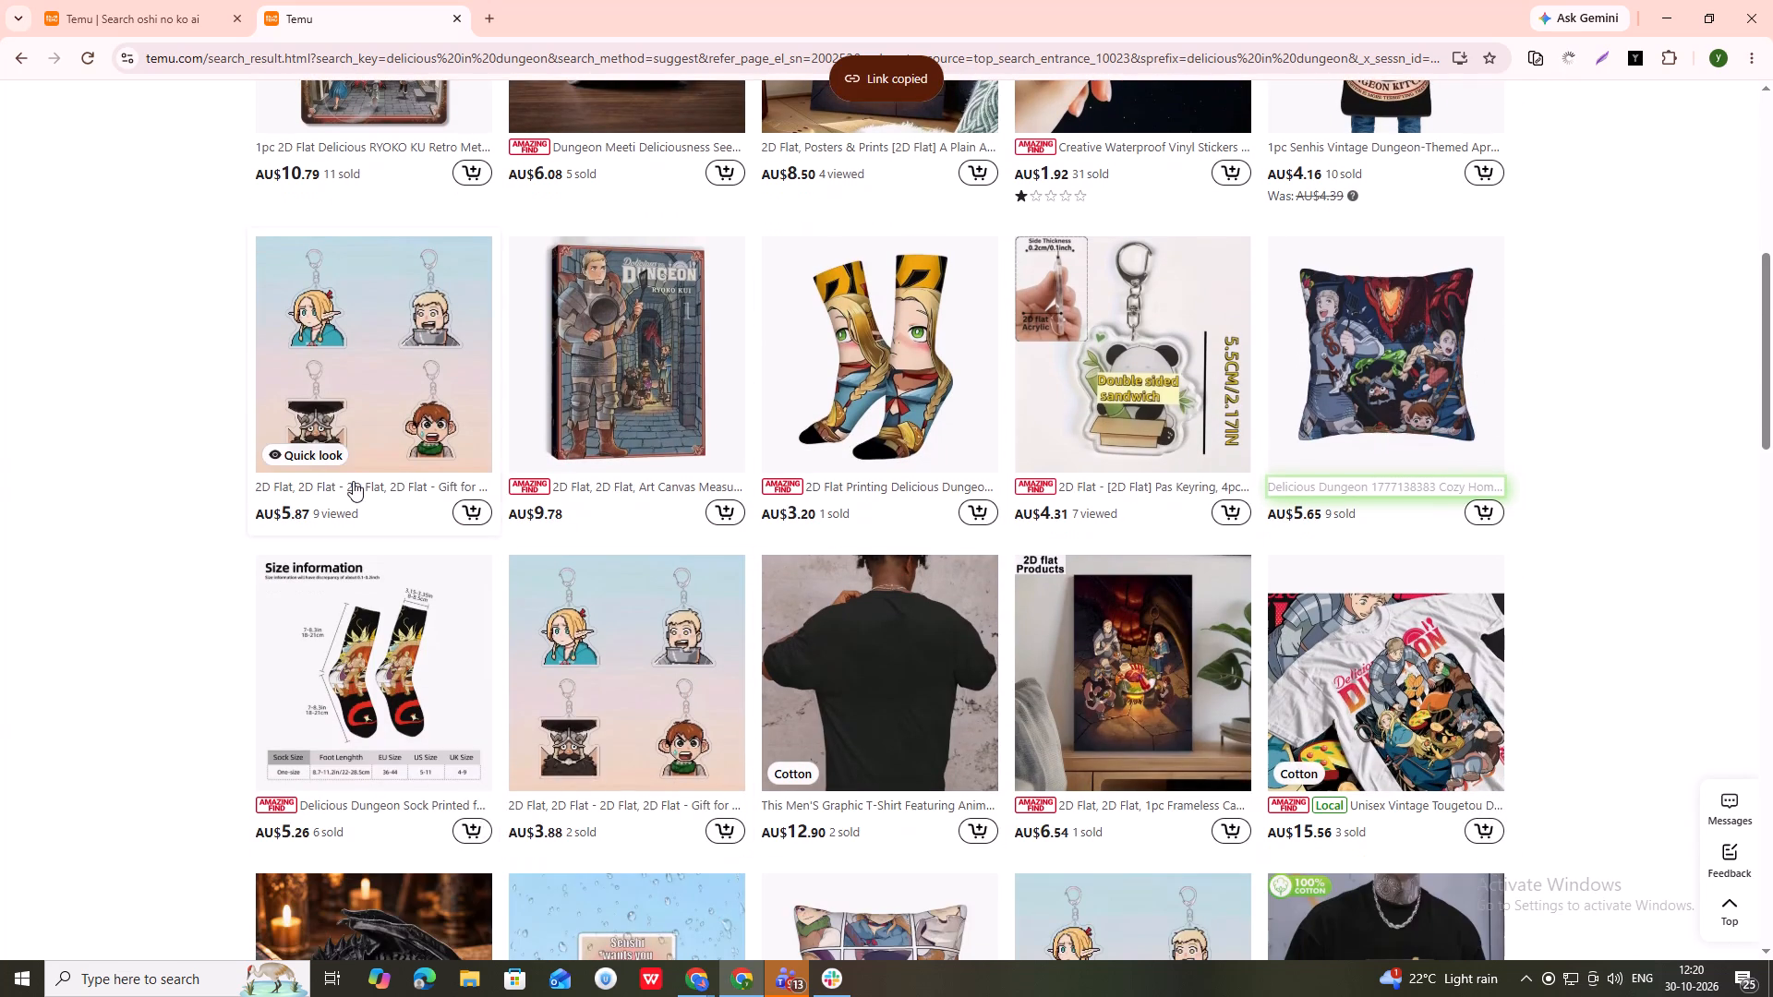
pyautogui.rightClick(380, 495)
pyautogui.click(434, 691)
pyautogui.hotkey('alt', 'Tab')
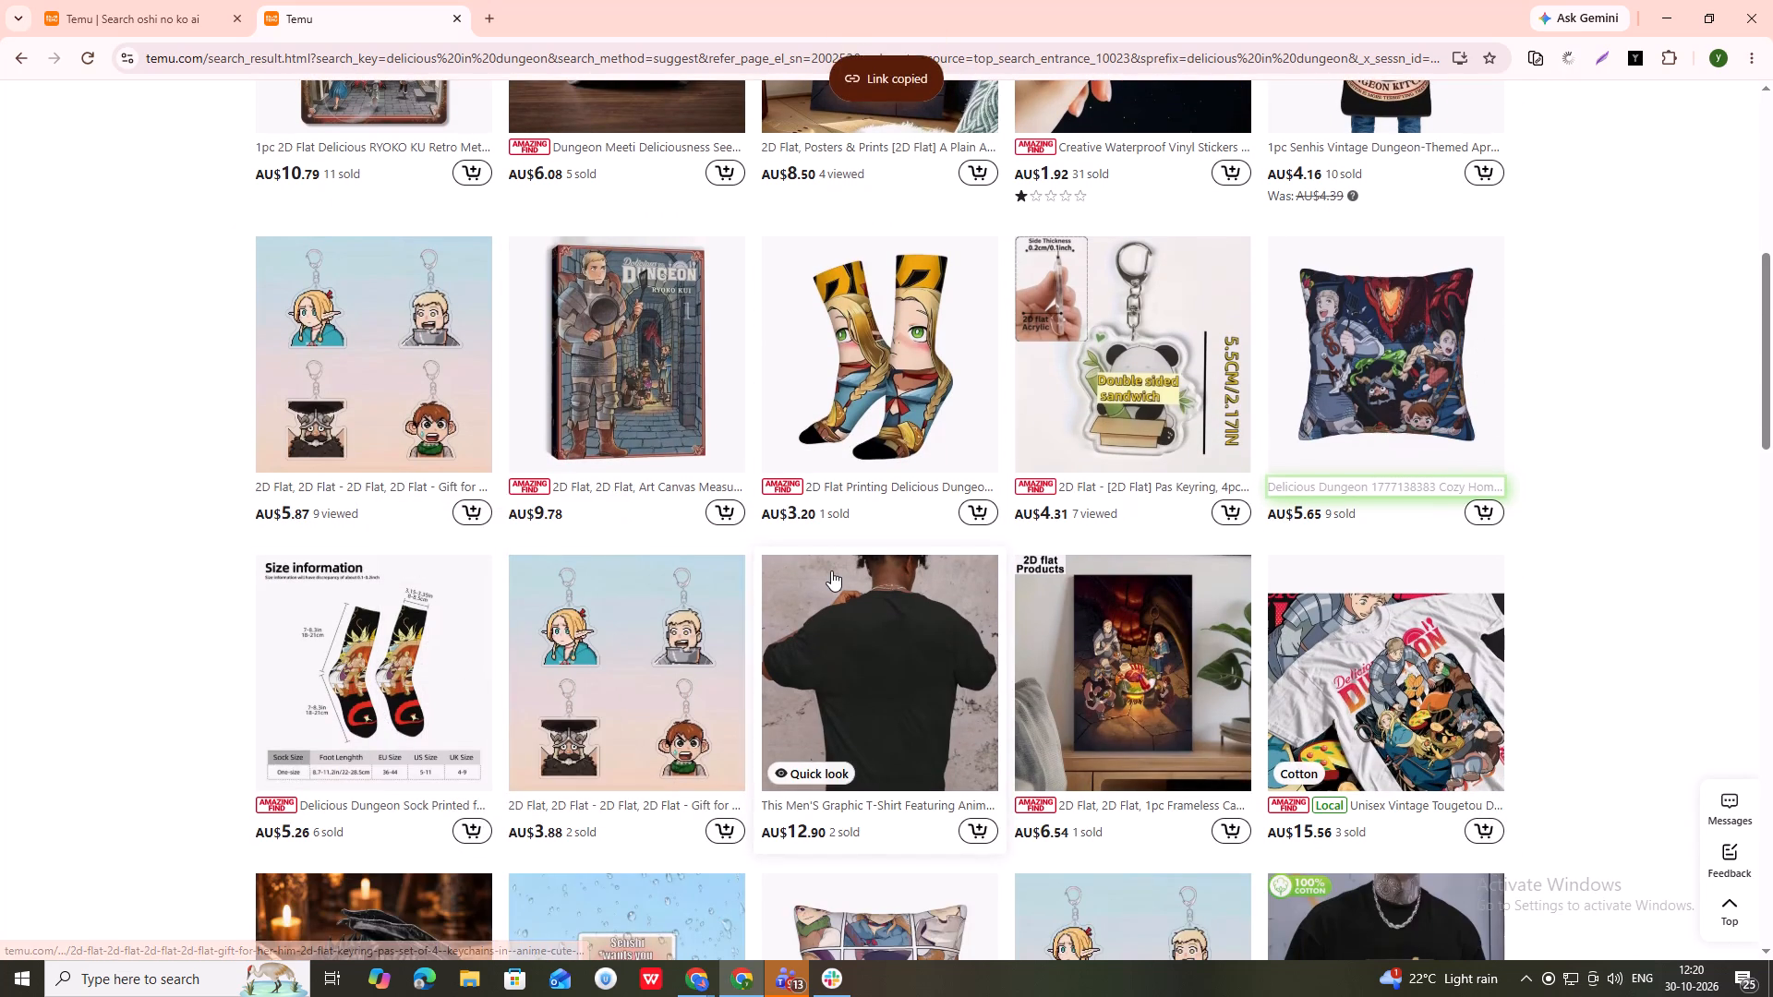
pyautogui.hotkey('ctrl', 'v')
pyautogui.press('Down')
pyautogui.hotkey('alt', 'Tab')
# Log the link of the AU$9.78 art canvas listing in the Links column, row 102861.
pyautogui.press('Down')
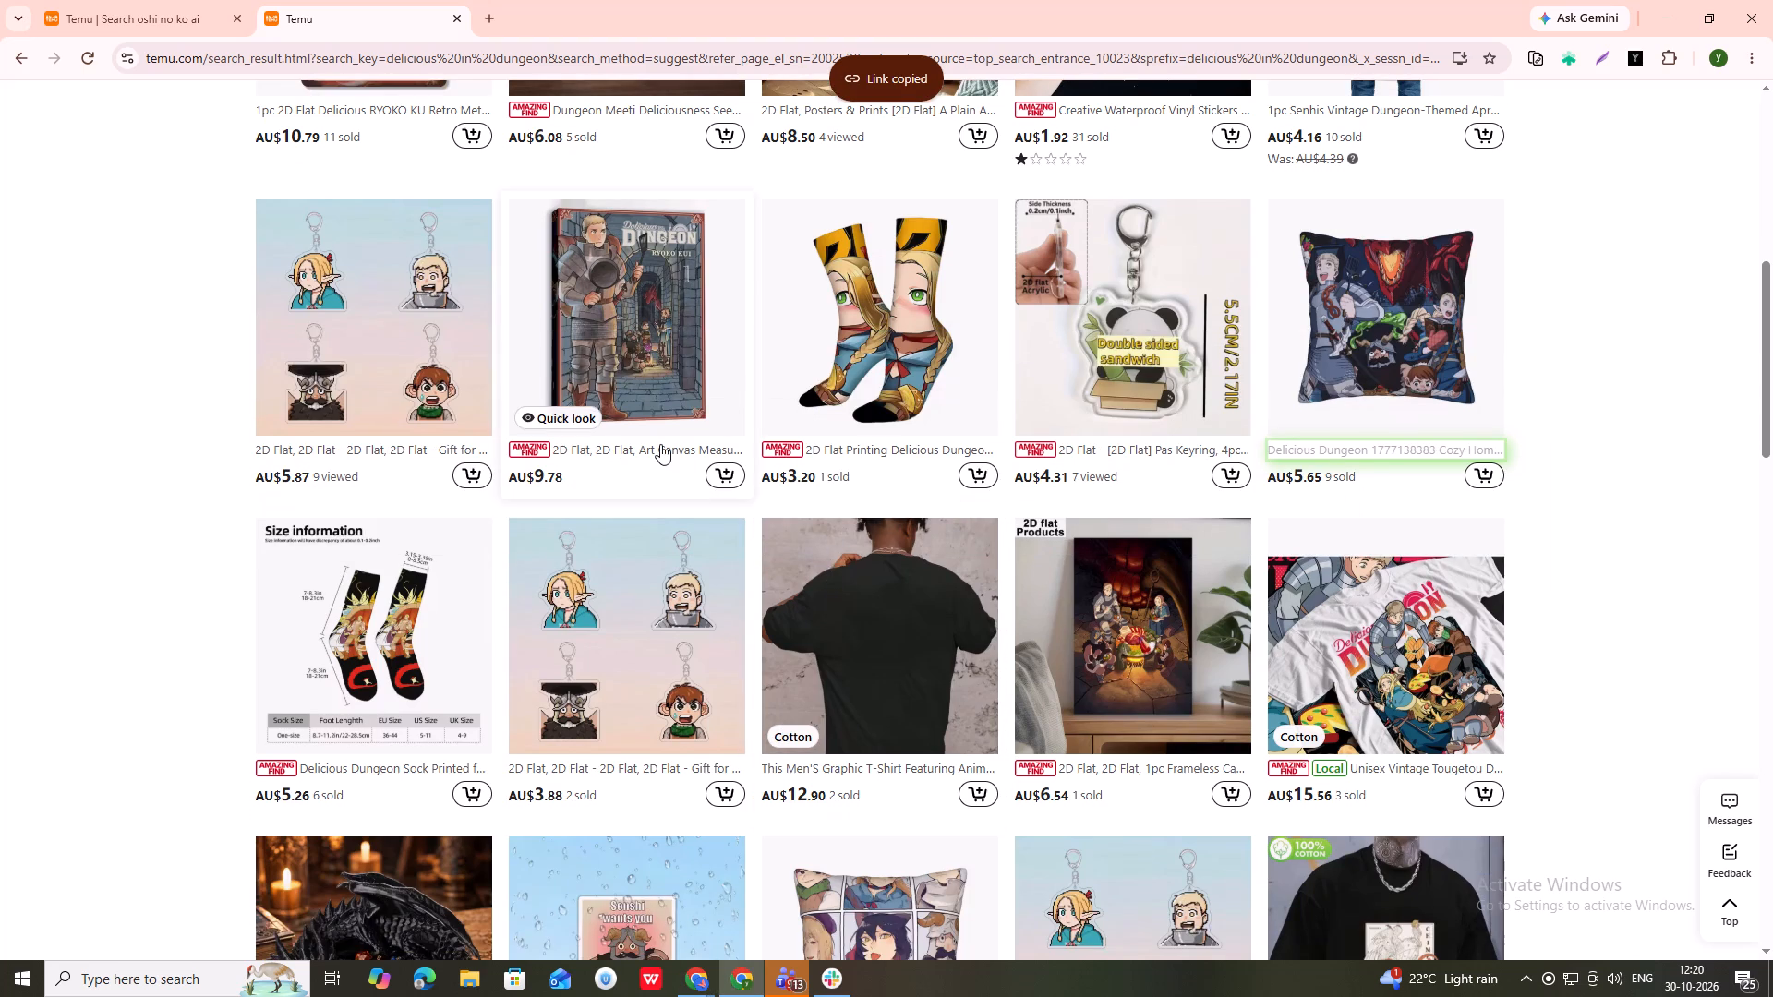
pyautogui.rightClick(658, 444)
pyautogui.click(735, 637)
pyautogui.rightClick(735, 637)
pyautogui.hotkey('alt', 'Tab')
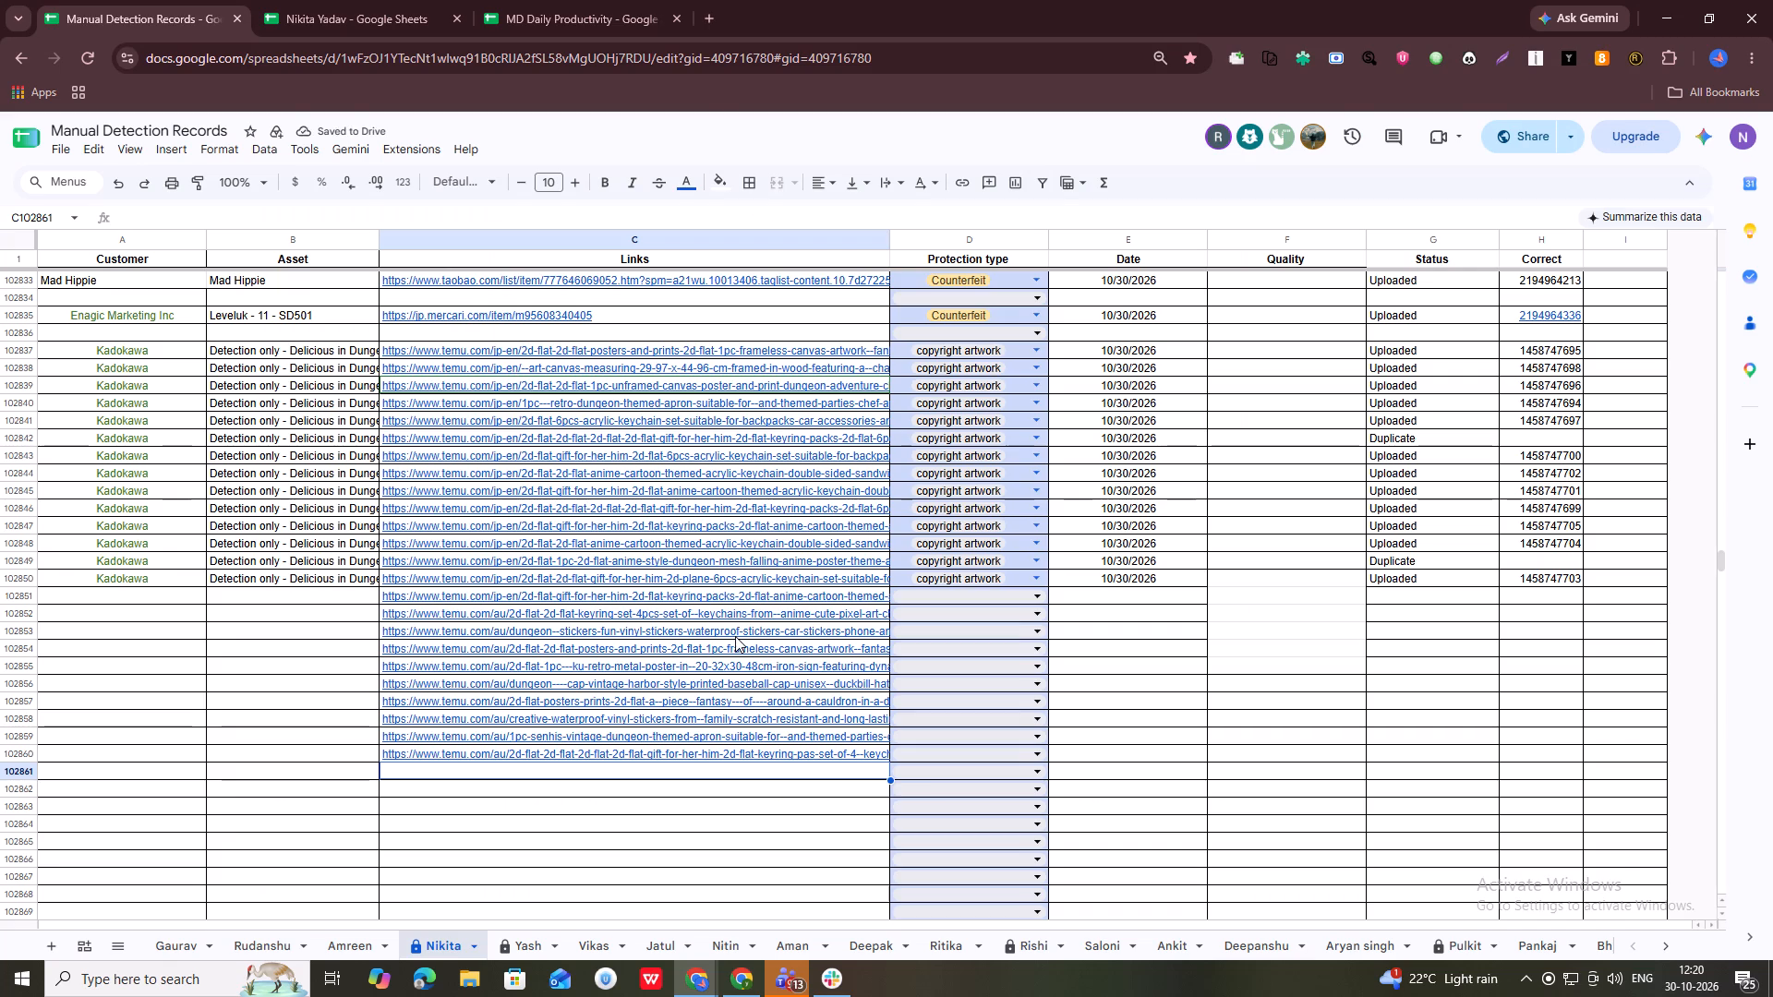
pyautogui.hotkey('ctrl', 'v')
pyautogui.press('Down')
pyautogui.hotkey('alt', 'Tab')
# Log the link of the AU$3.88 four-character keyring listing in the Links column, row 102862.
pyautogui.press('Down')
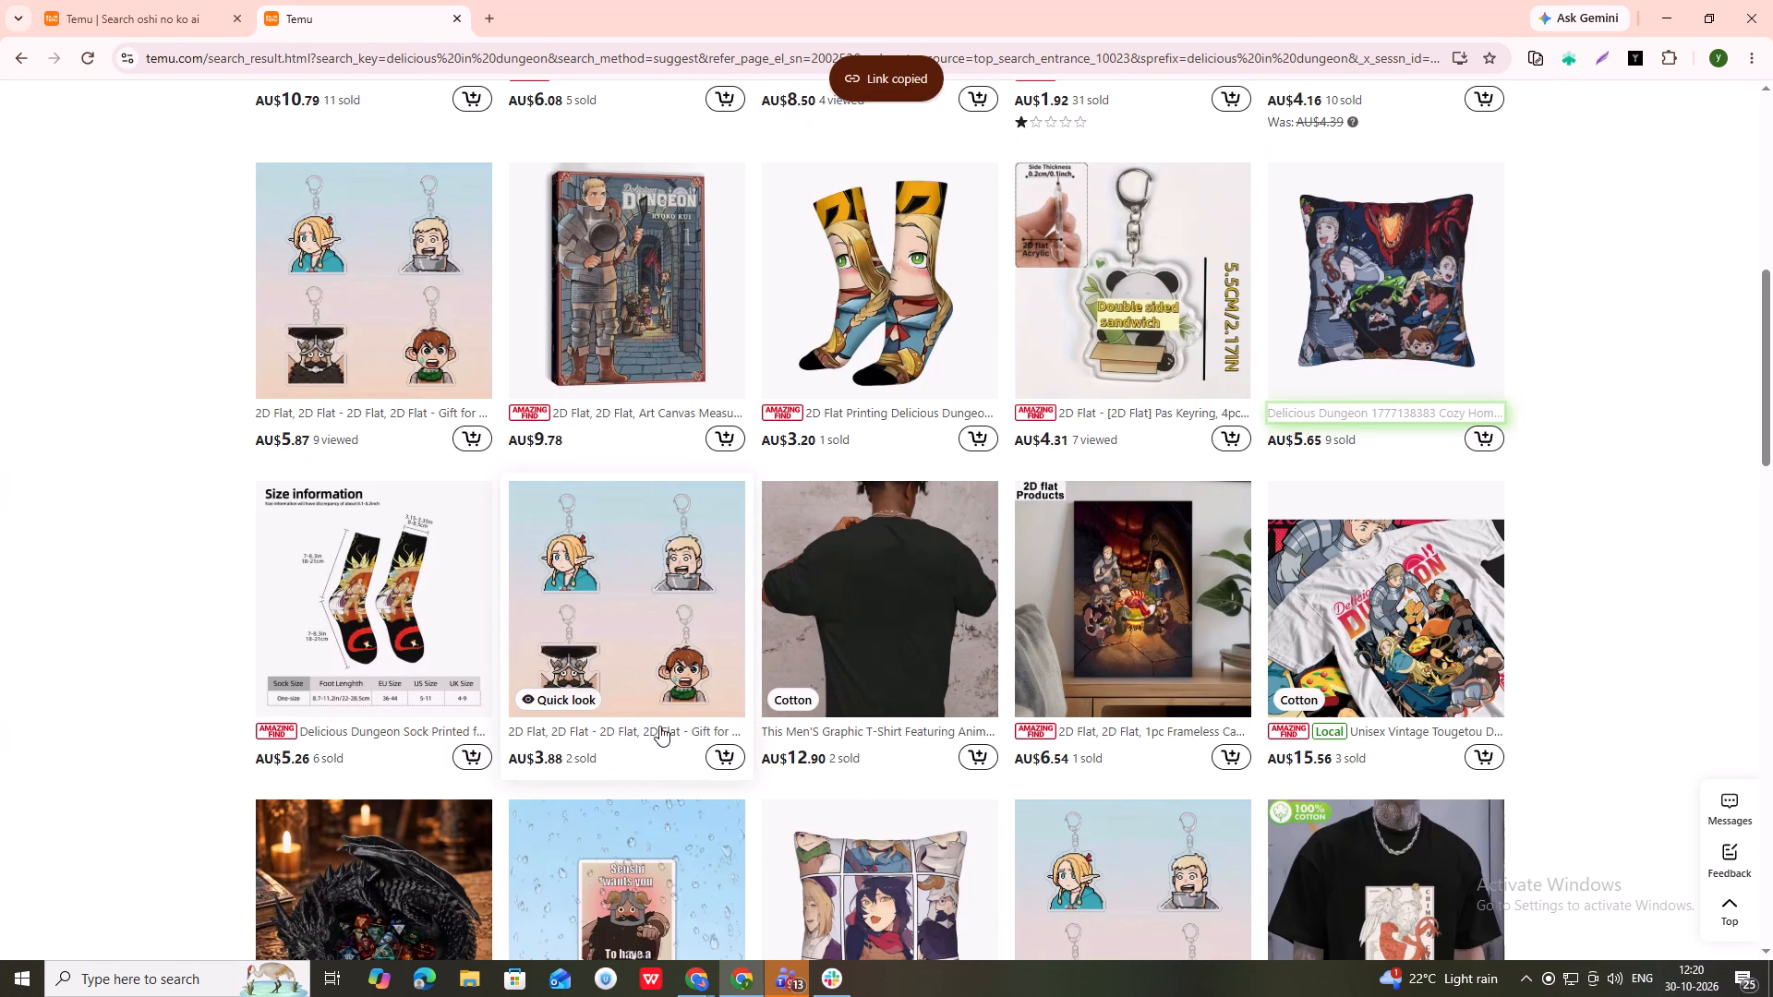
pyautogui.rightClick(659, 726)
pyautogui.click(764, 609)
pyautogui.hotkey('alt', 'Tab')
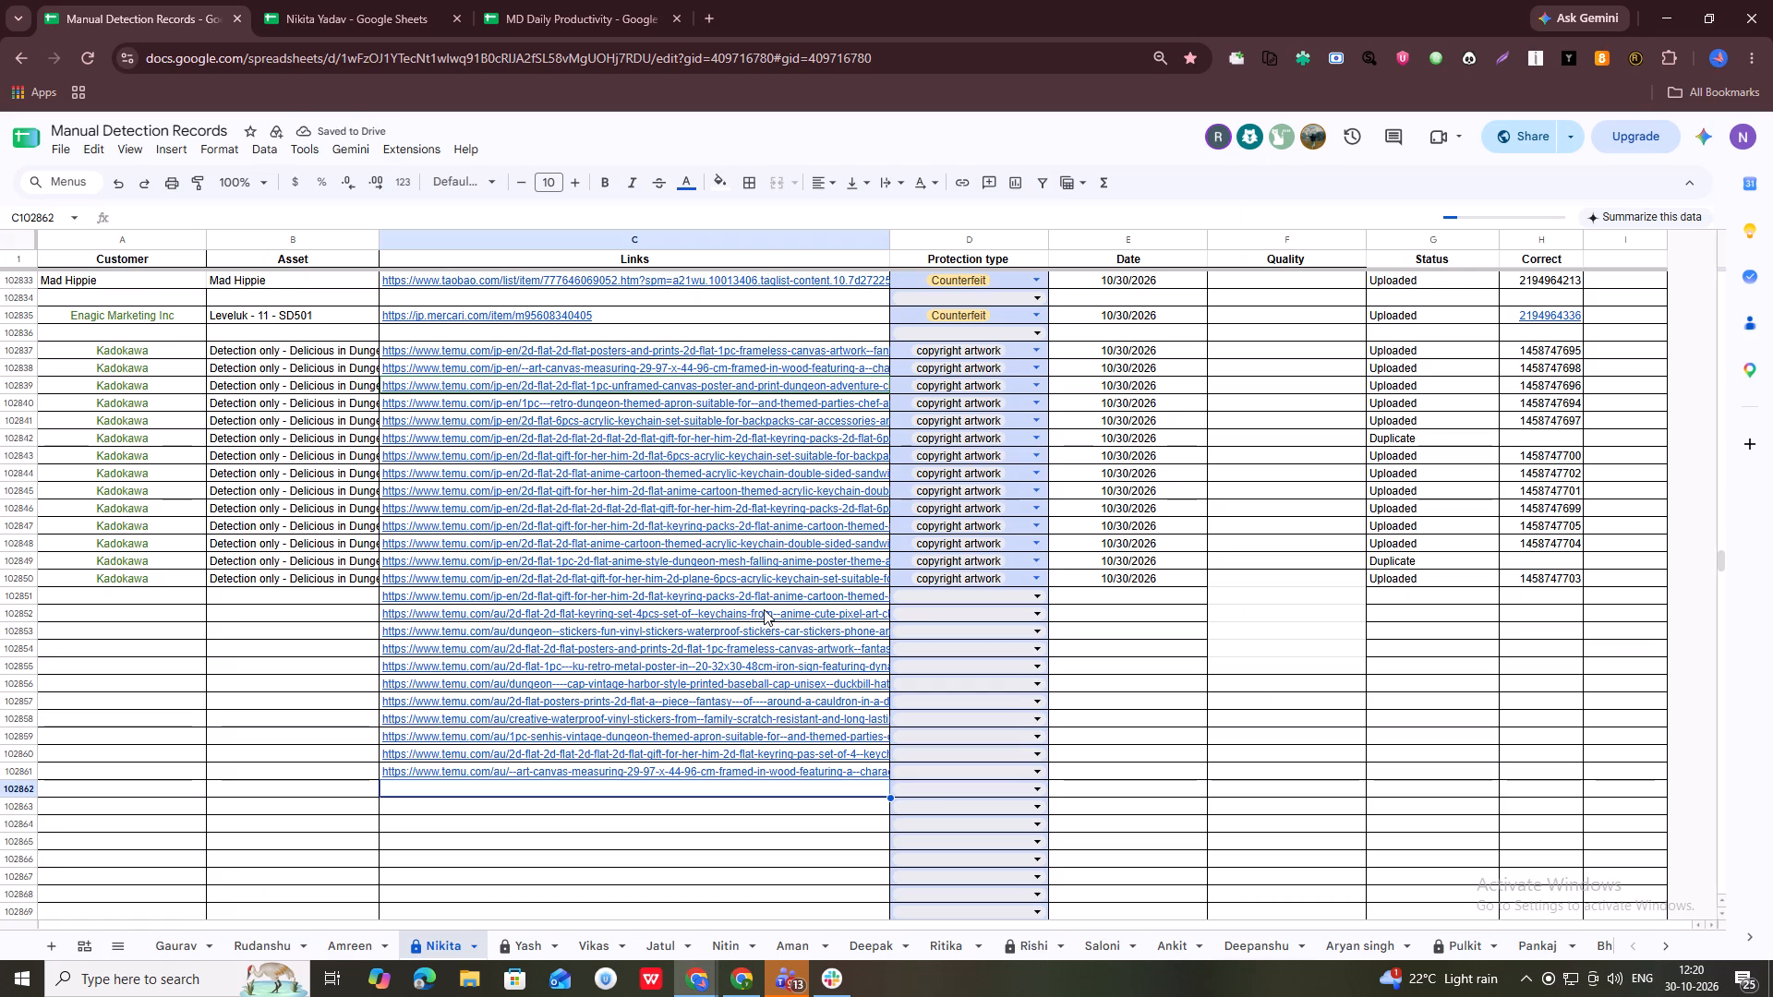
pyautogui.hotkey('ctrl', 'v')
pyautogui.press('Down')
pyautogui.hotkey('alt', 'Tab')
# Log the link of the AU$6.54 1pc frameless canvas artwork listing in the Links column, row 102863.
pyautogui.press('Down')
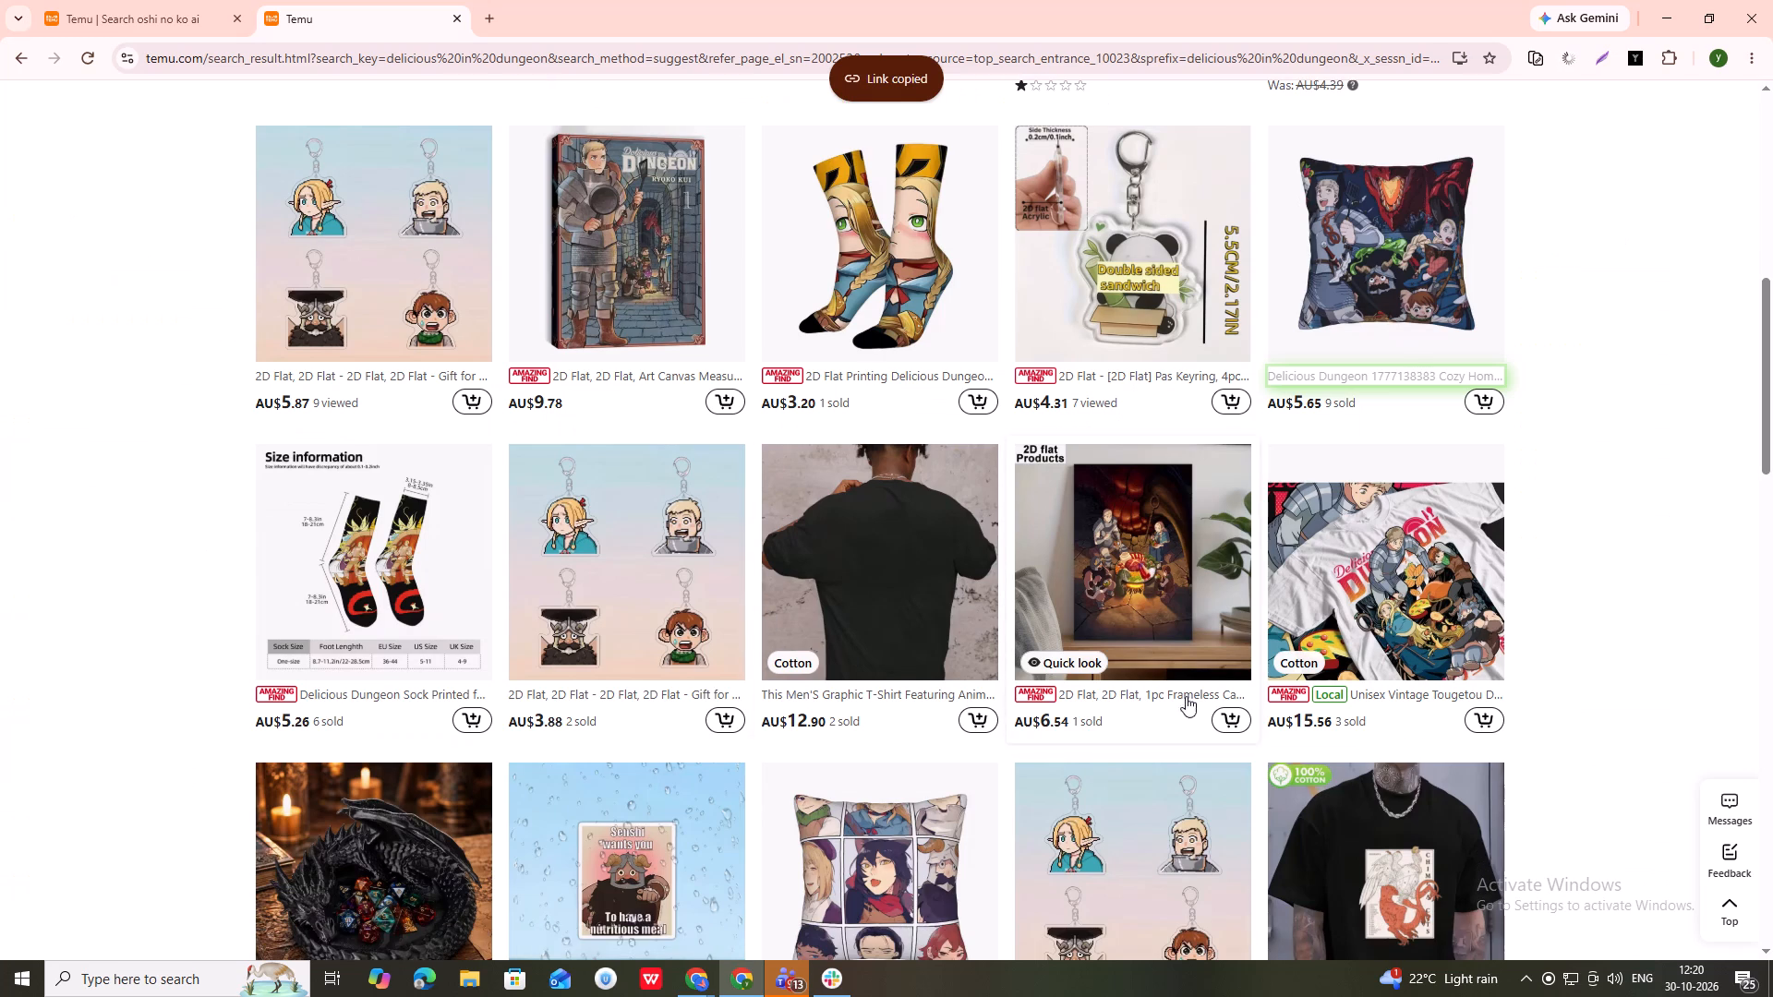
pyautogui.rightClick(1147, 699)
pyautogui.click(1216, 586)
pyautogui.rightClick(1216, 586)
pyautogui.hotkey('alt', 'Tab')
pyautogui.hotkey('ctrl', 'v')
pyautogui.press('Down')
pyautogui.hotkey('alt', 'Tab')
# Log the link of the AU$15.56 Unisex Vintage Tougetou Dungeon Graphic Tee listing in the Links column, row 102864.
pyautogui.press('Down')
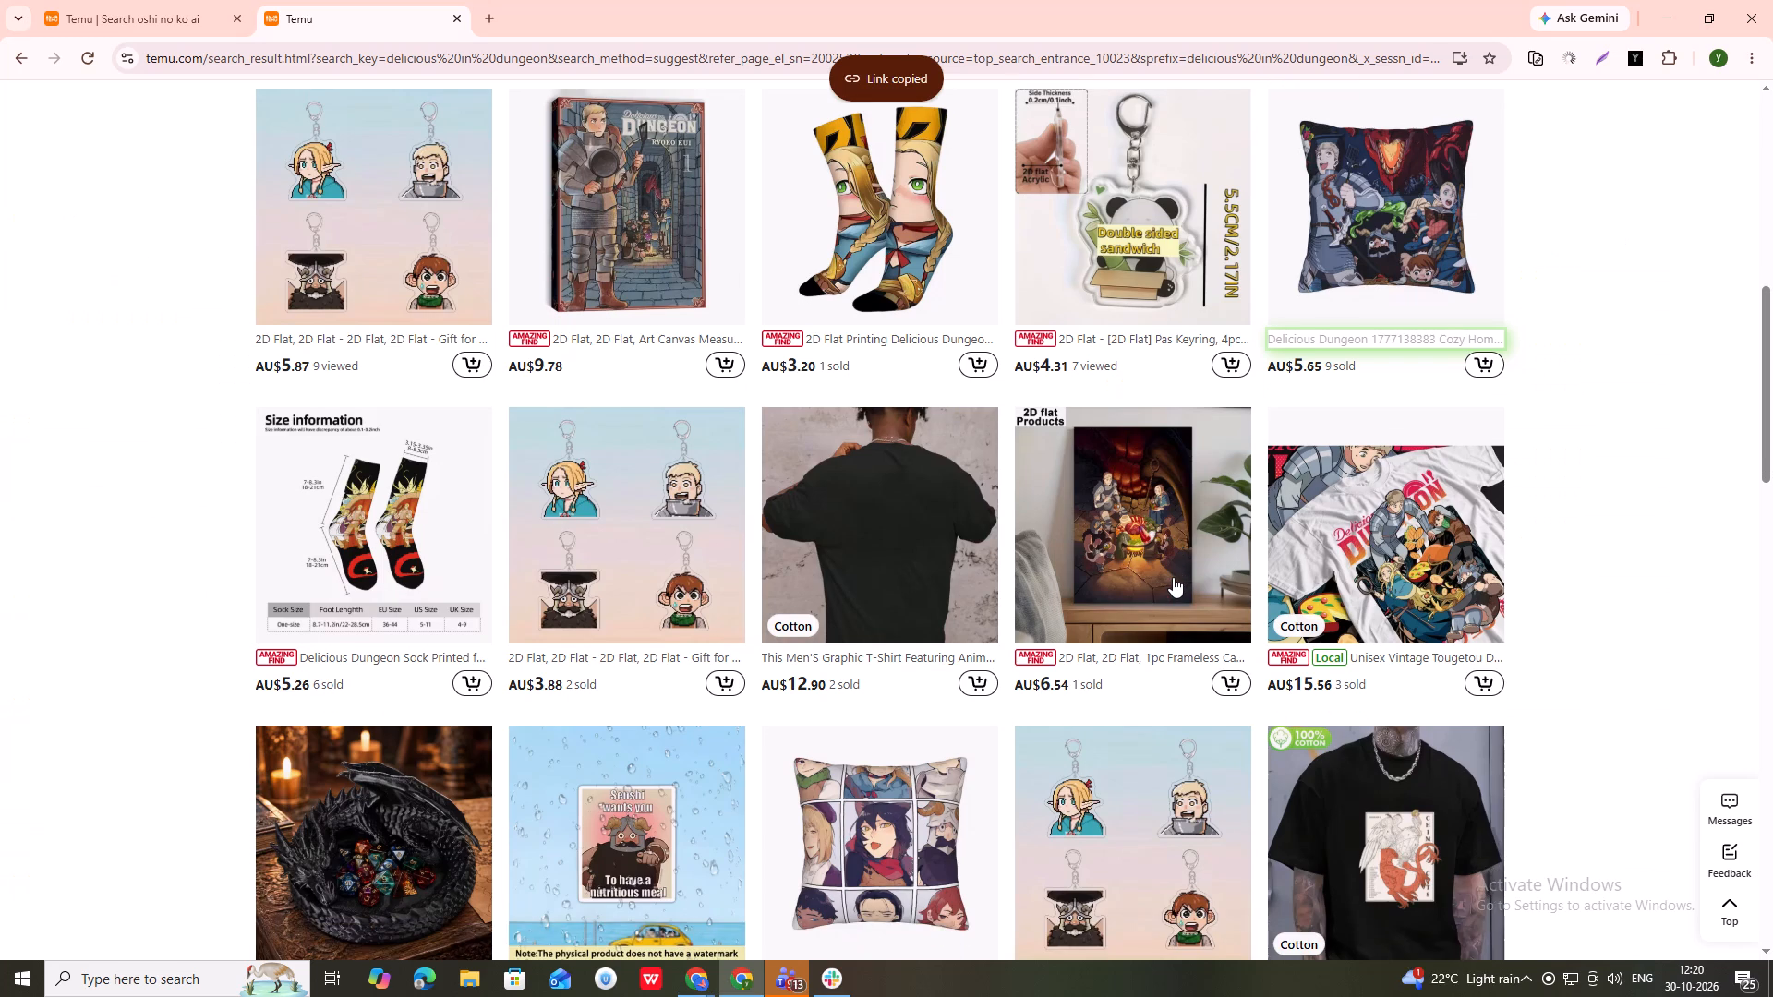
pyautogui.rightClick(1406, 654)
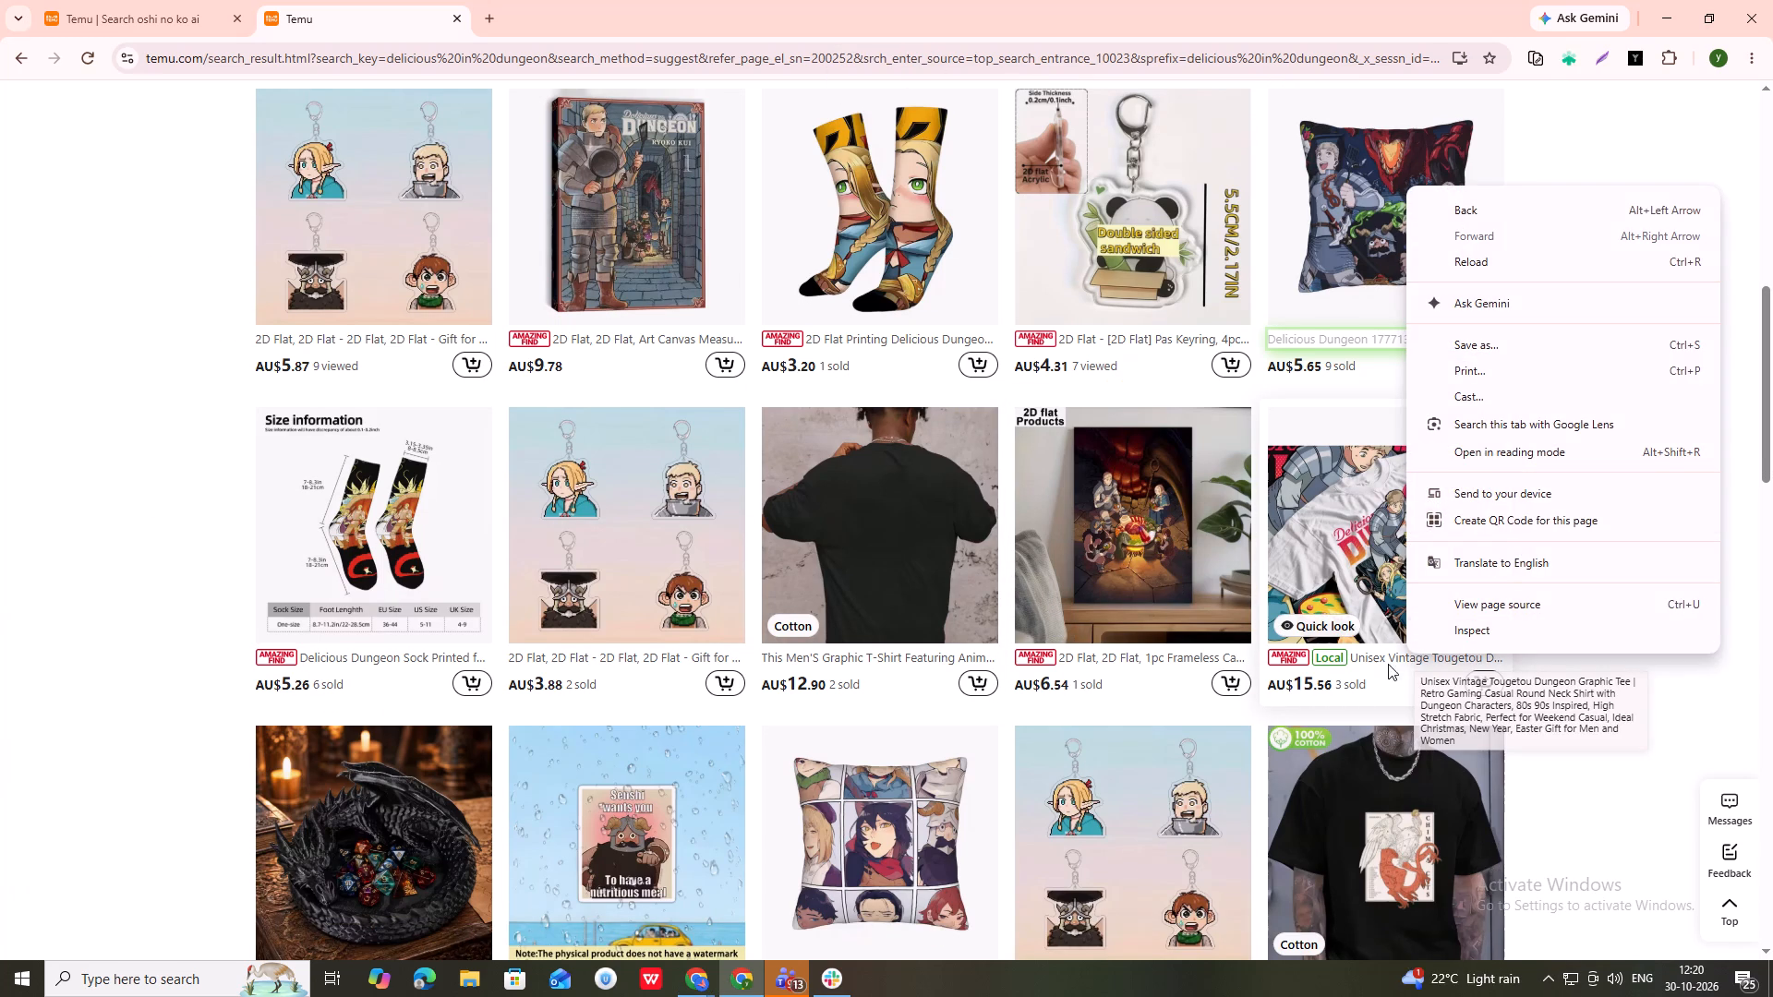
pyautogui.rightClick(1388, 664)
pyautogui.click(1454, 553)
pyautogui.hotkey('alt', 'Tab')
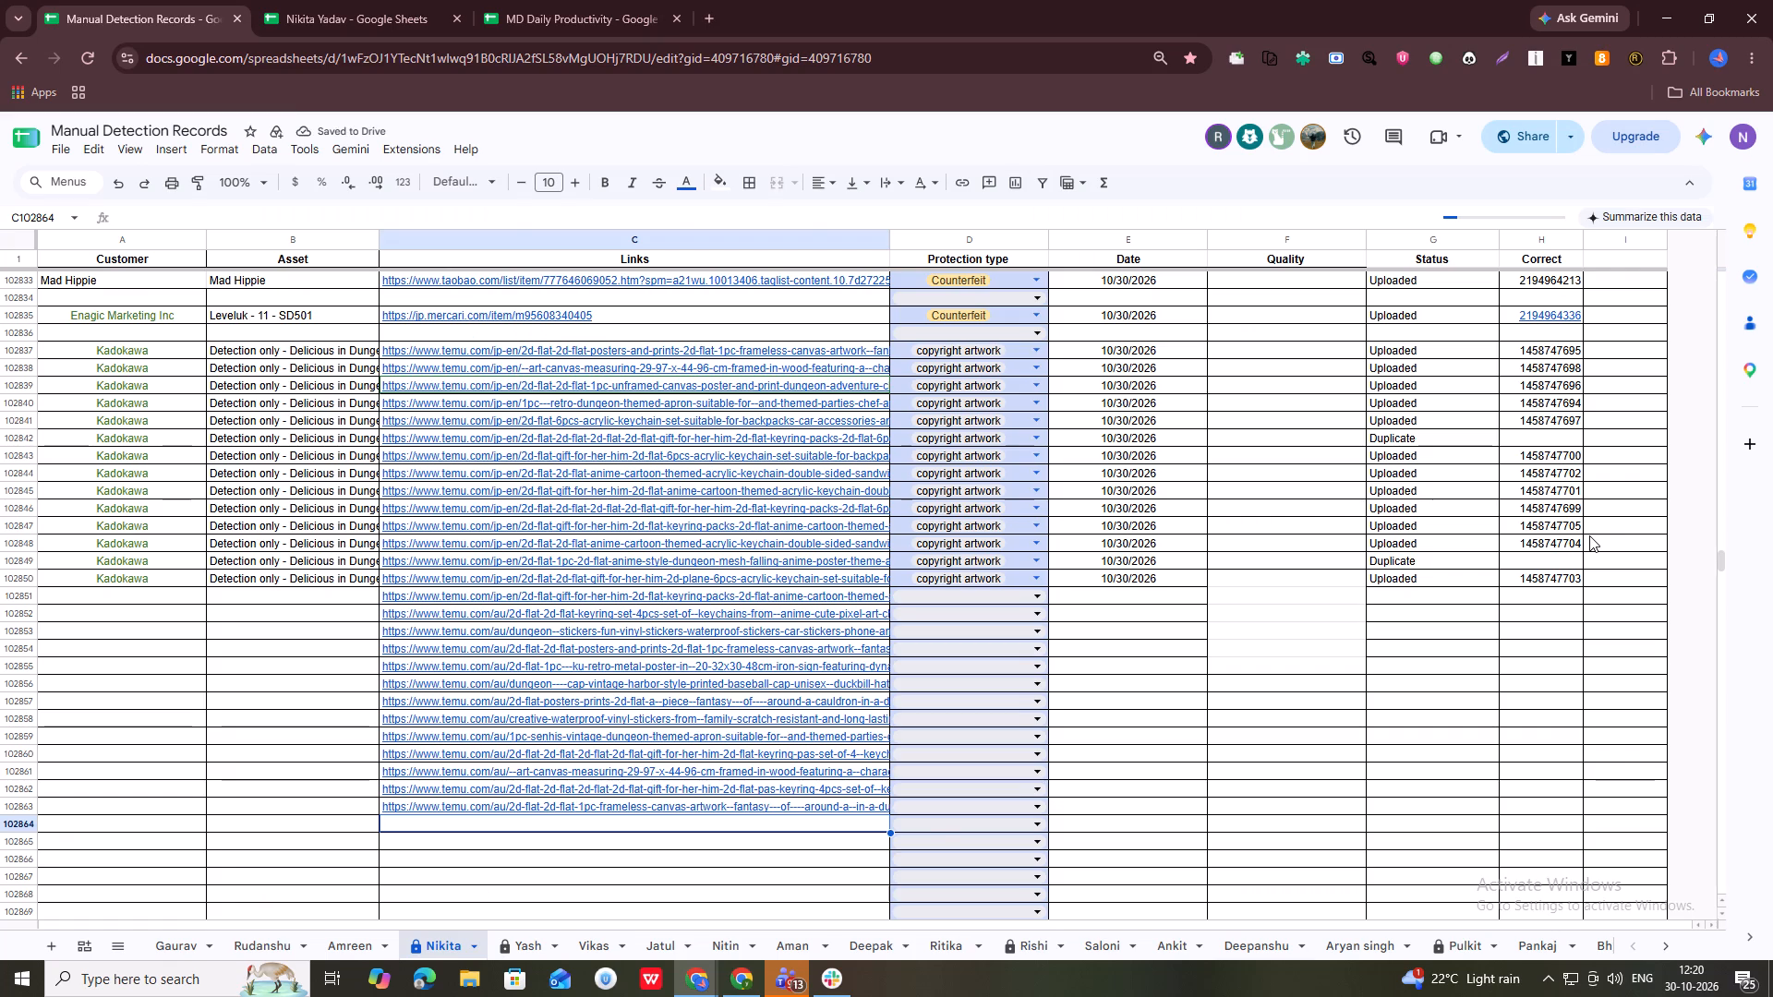
pyautogui.hotkey('ctrl', 'v')
pyautogui.press('Down')
pyautogui.hotkey('alt', 'Tab')
# Log the link of the AU$1.26 Dungeon Delicious Stickers listing in the Links column, row 102865.
pyautogui.press('Down')
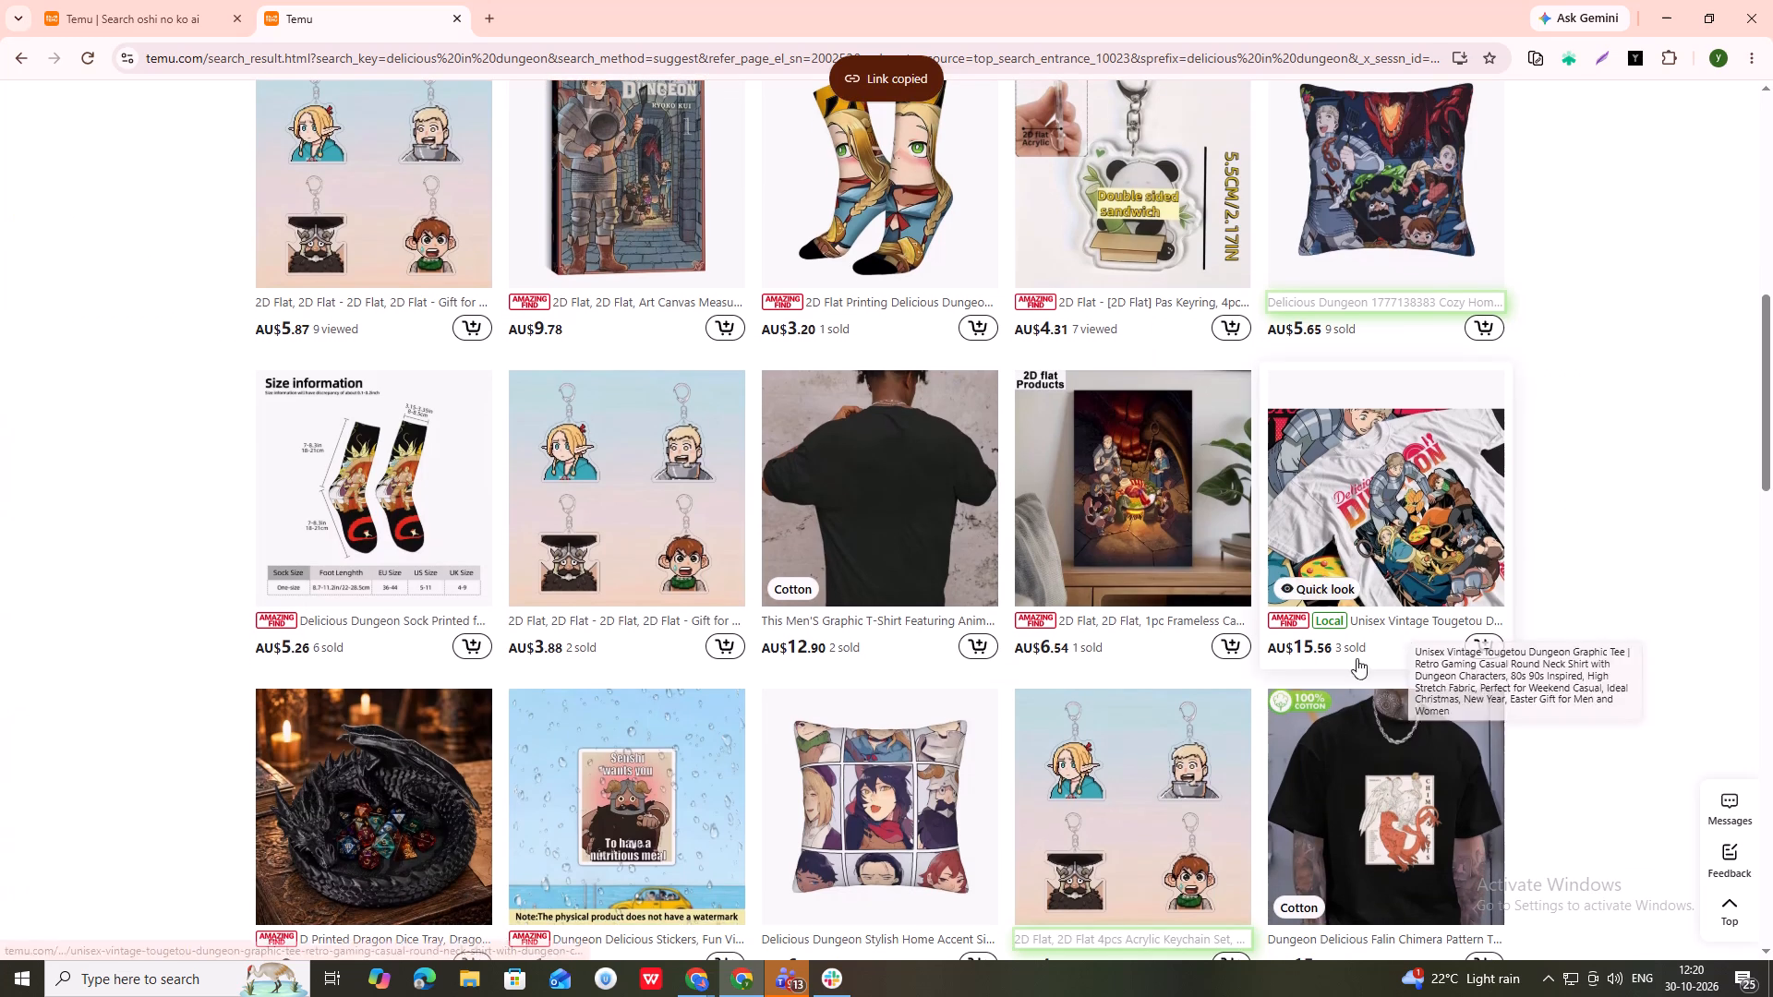
pyautogui.scroll(-5, 1132, 655)
pyautogui.scroll(1, 1132, 655)
pyautogui.rightClick(633, 562)
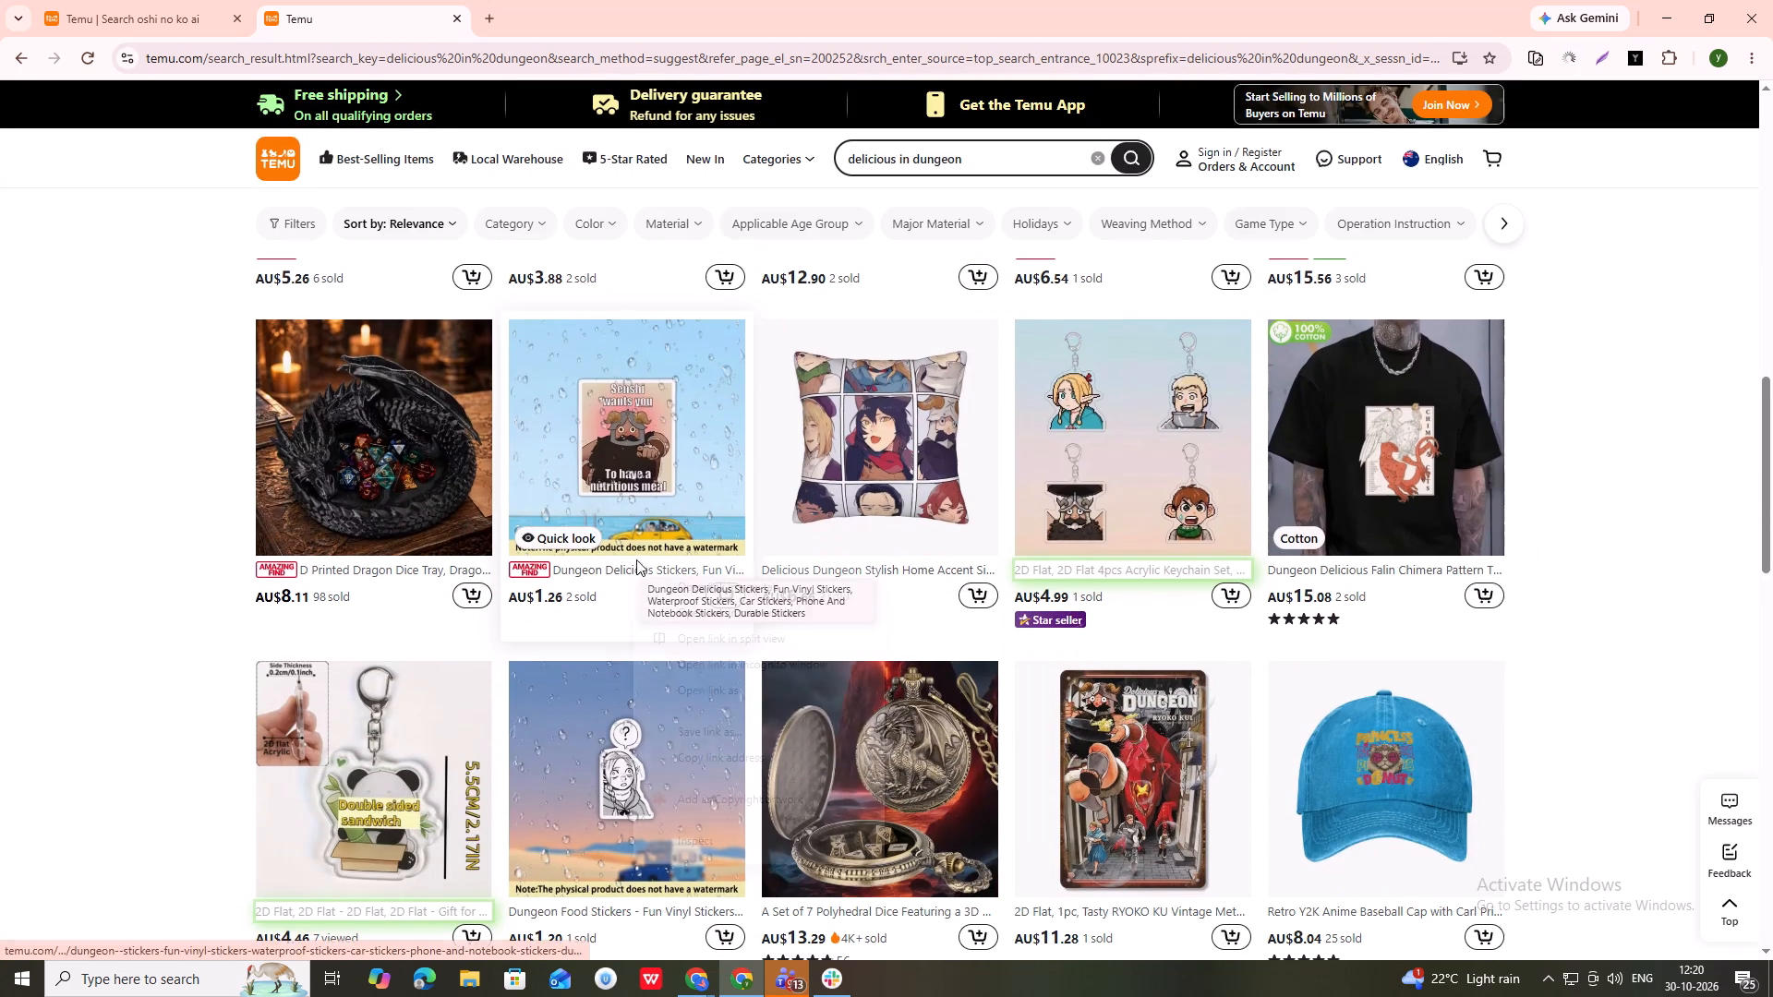
pyautogui.click(719, 752)
pyautogui.hotkey('alt', 'Tab')
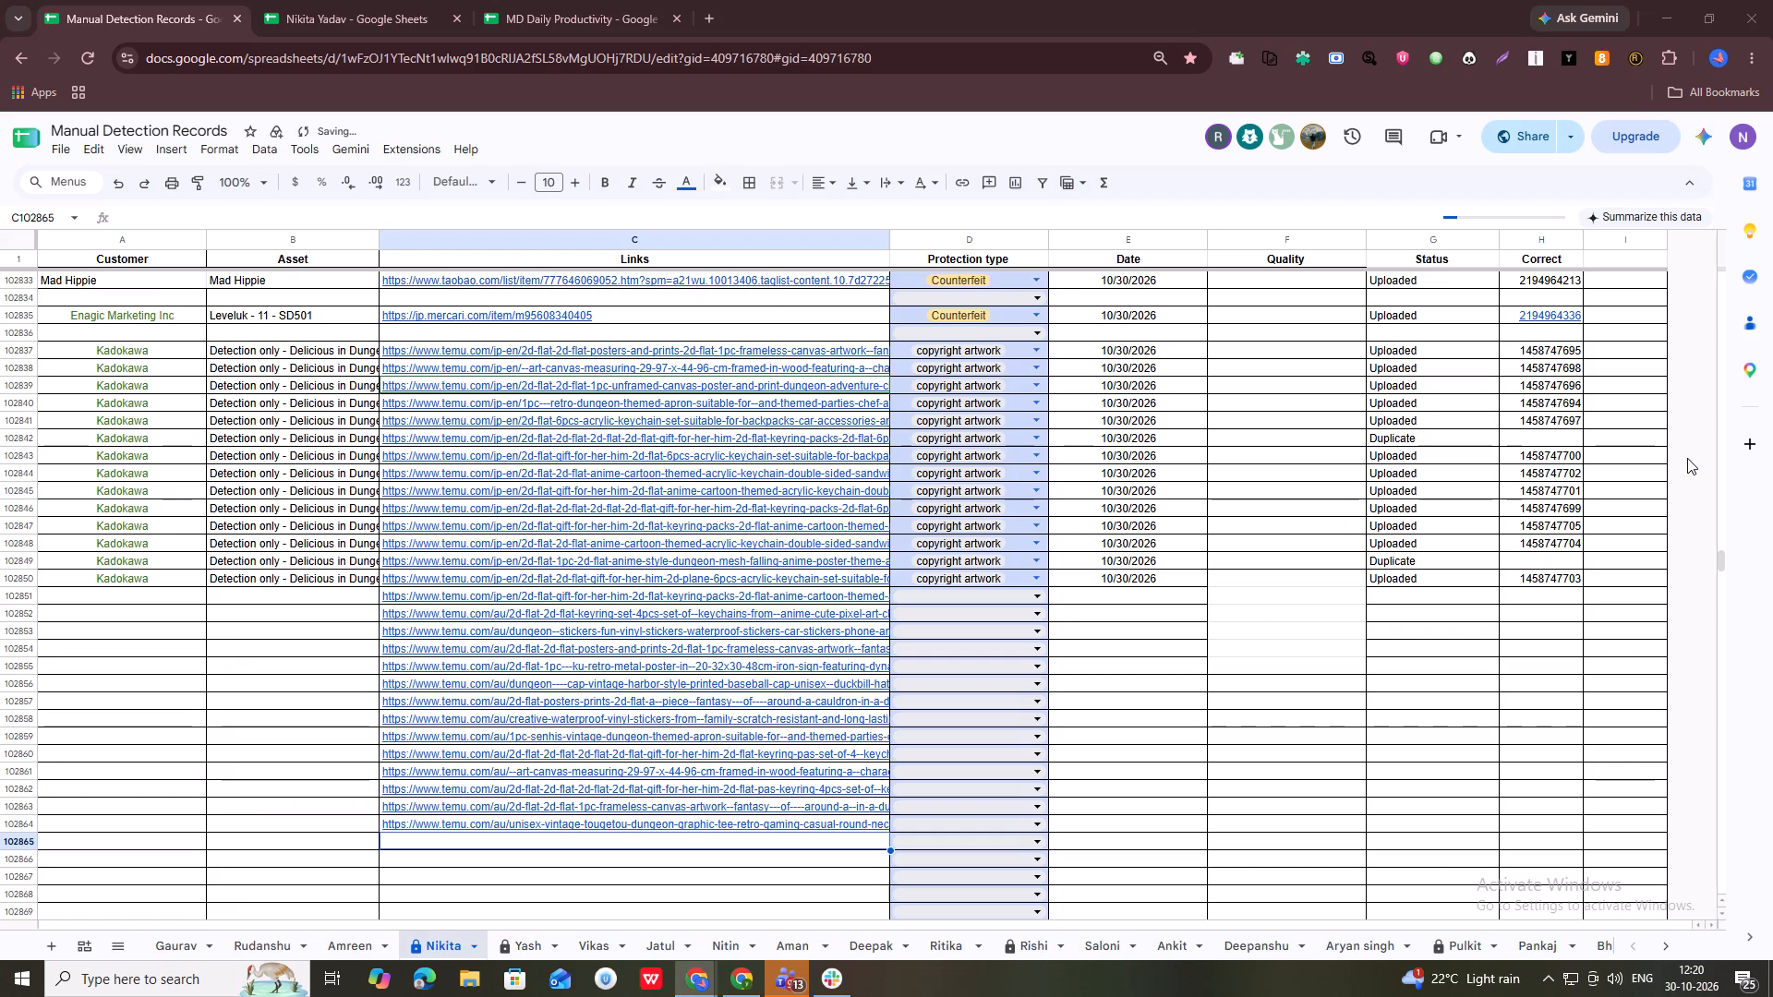
pyautogui.hotkey('ctrl', 'v')
pyautogui.press('Down')
pyautogui.hotkey('alt', 'Tab')
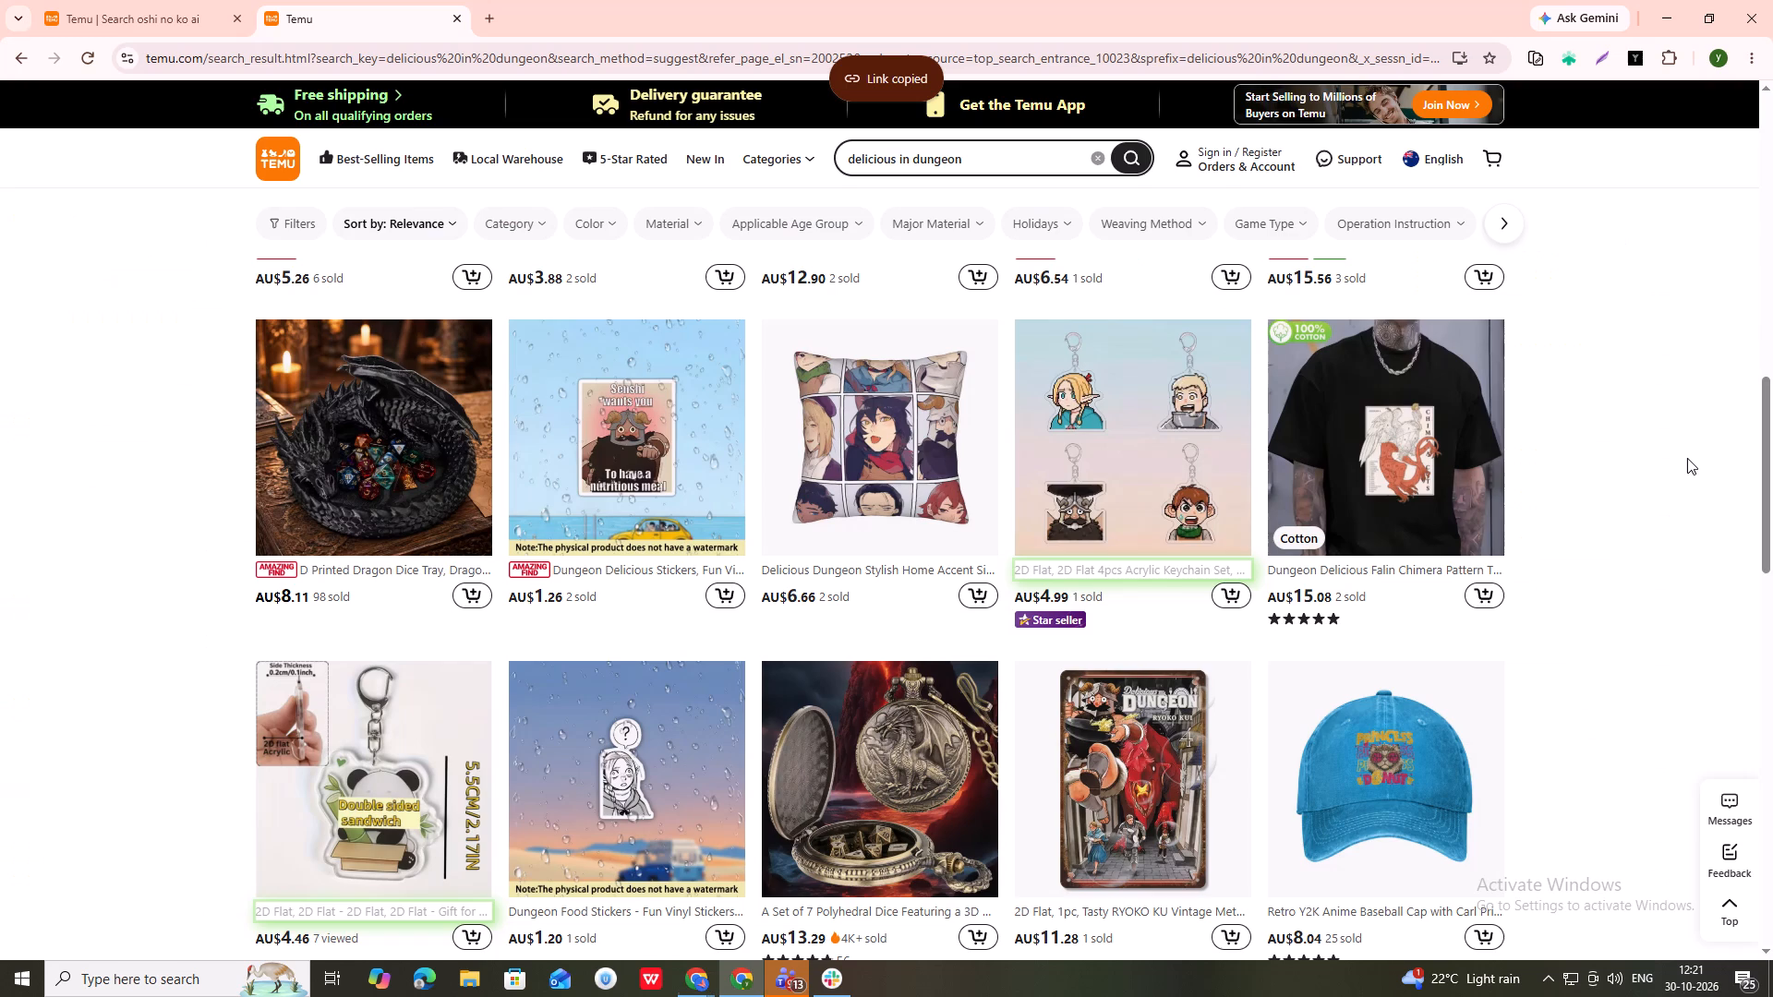
# Log the link of the AU$6.66 Delicious Dungeon Stylish Home Accent pillowcase listing in the Links column, row 102866.
pyautogui.press('Right')
pyautogui.rightClick(911, 571)
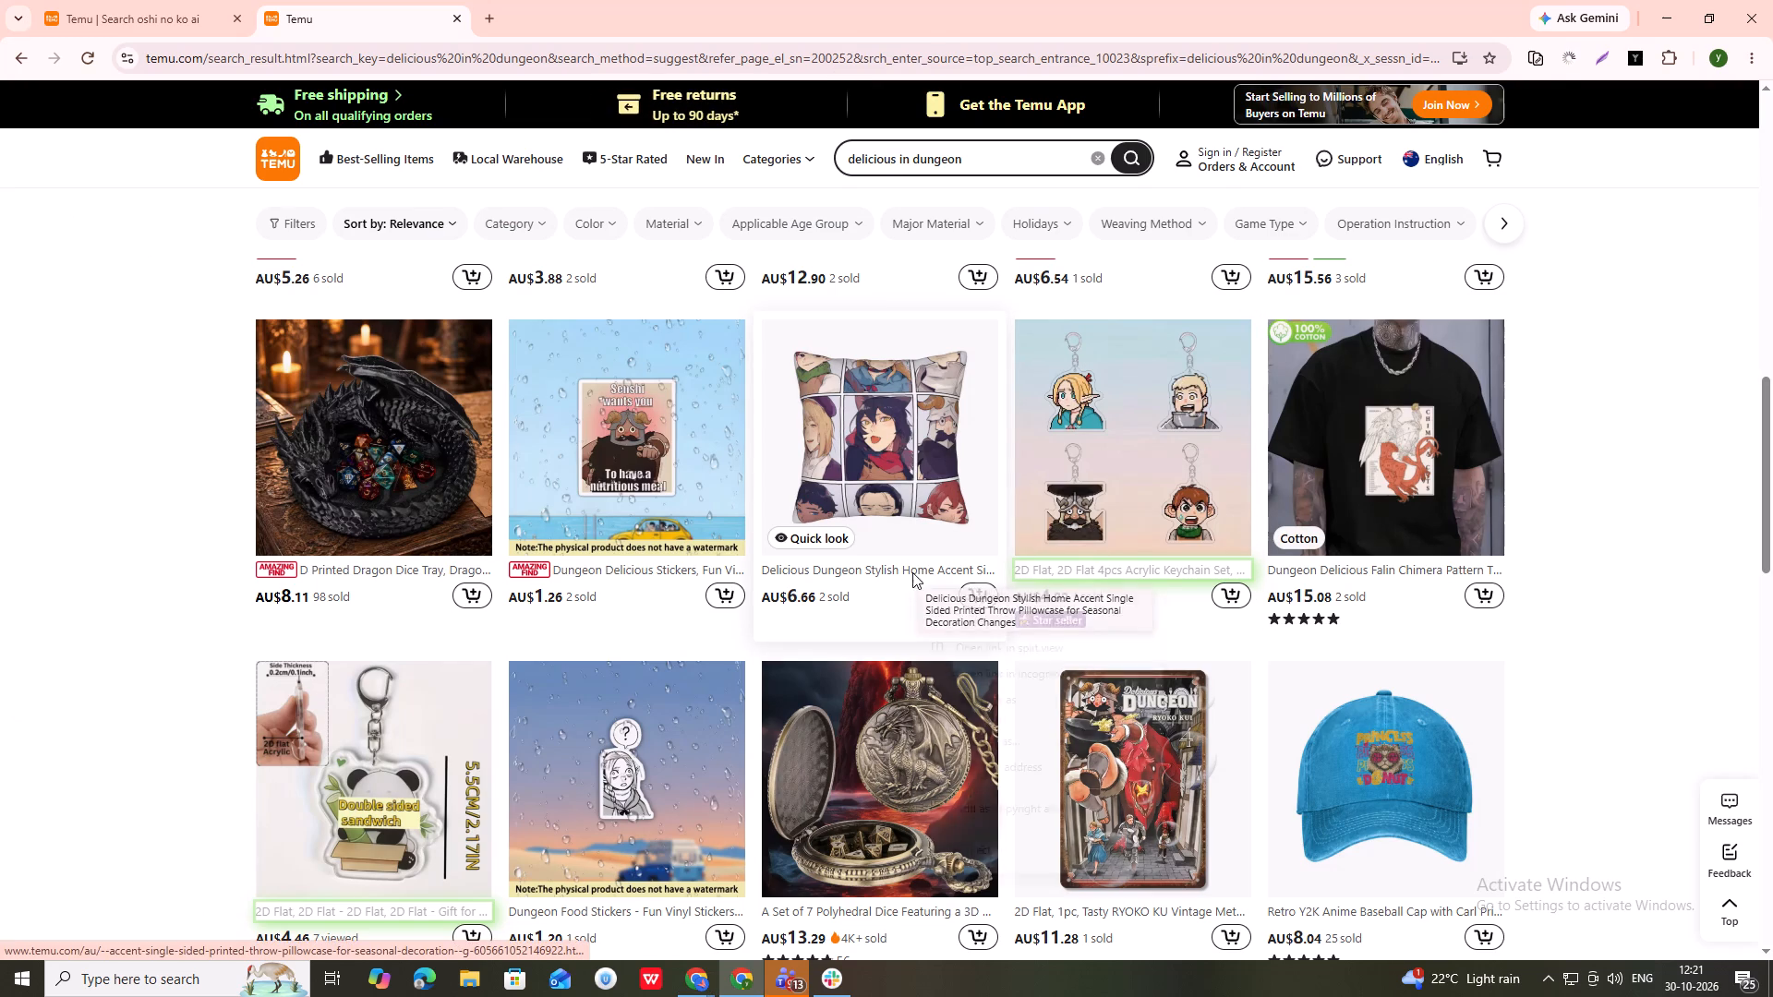
pyautogui.click(999, 771)
pyautogui.hotkey('alt', 'Tab')
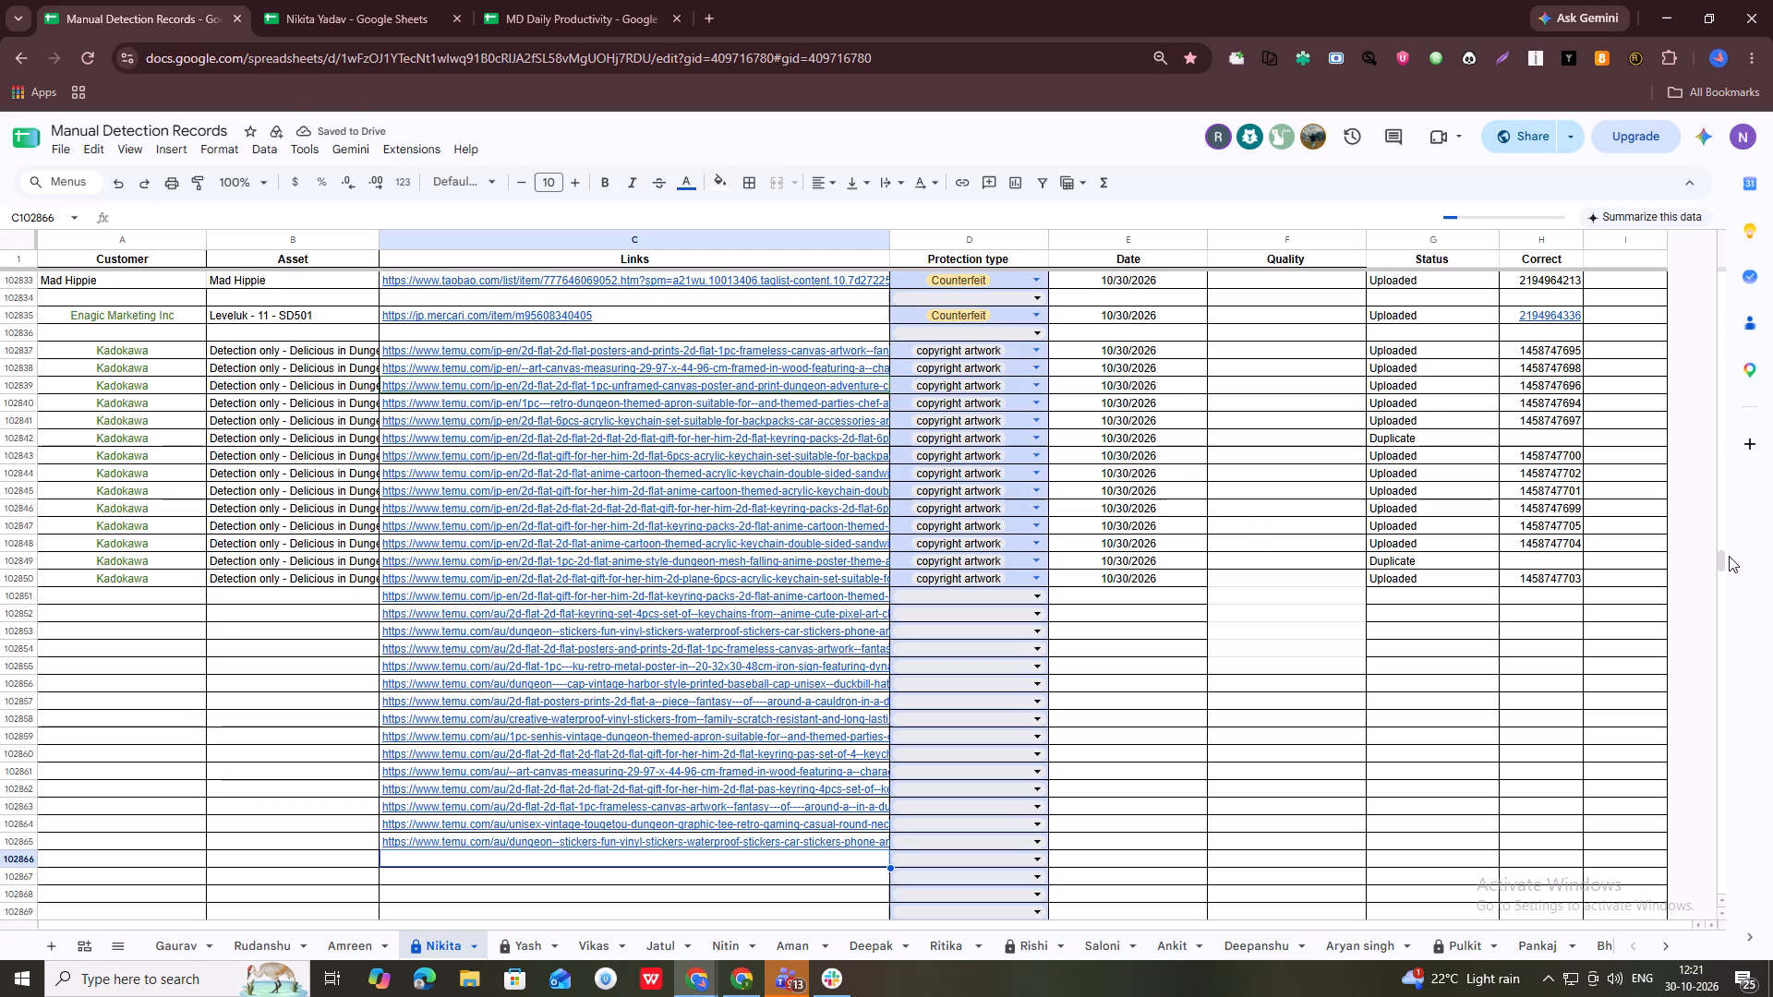
pyautogui.hotkey('ctrl', 'v')
pyautogui.press('Down')
# Log the link of the AU$11.28 Tasty RYOKO KU Vintage Metal Sign listing in the Links column, row 102867.
pyautogui.hotkey('alt', 'Tab')
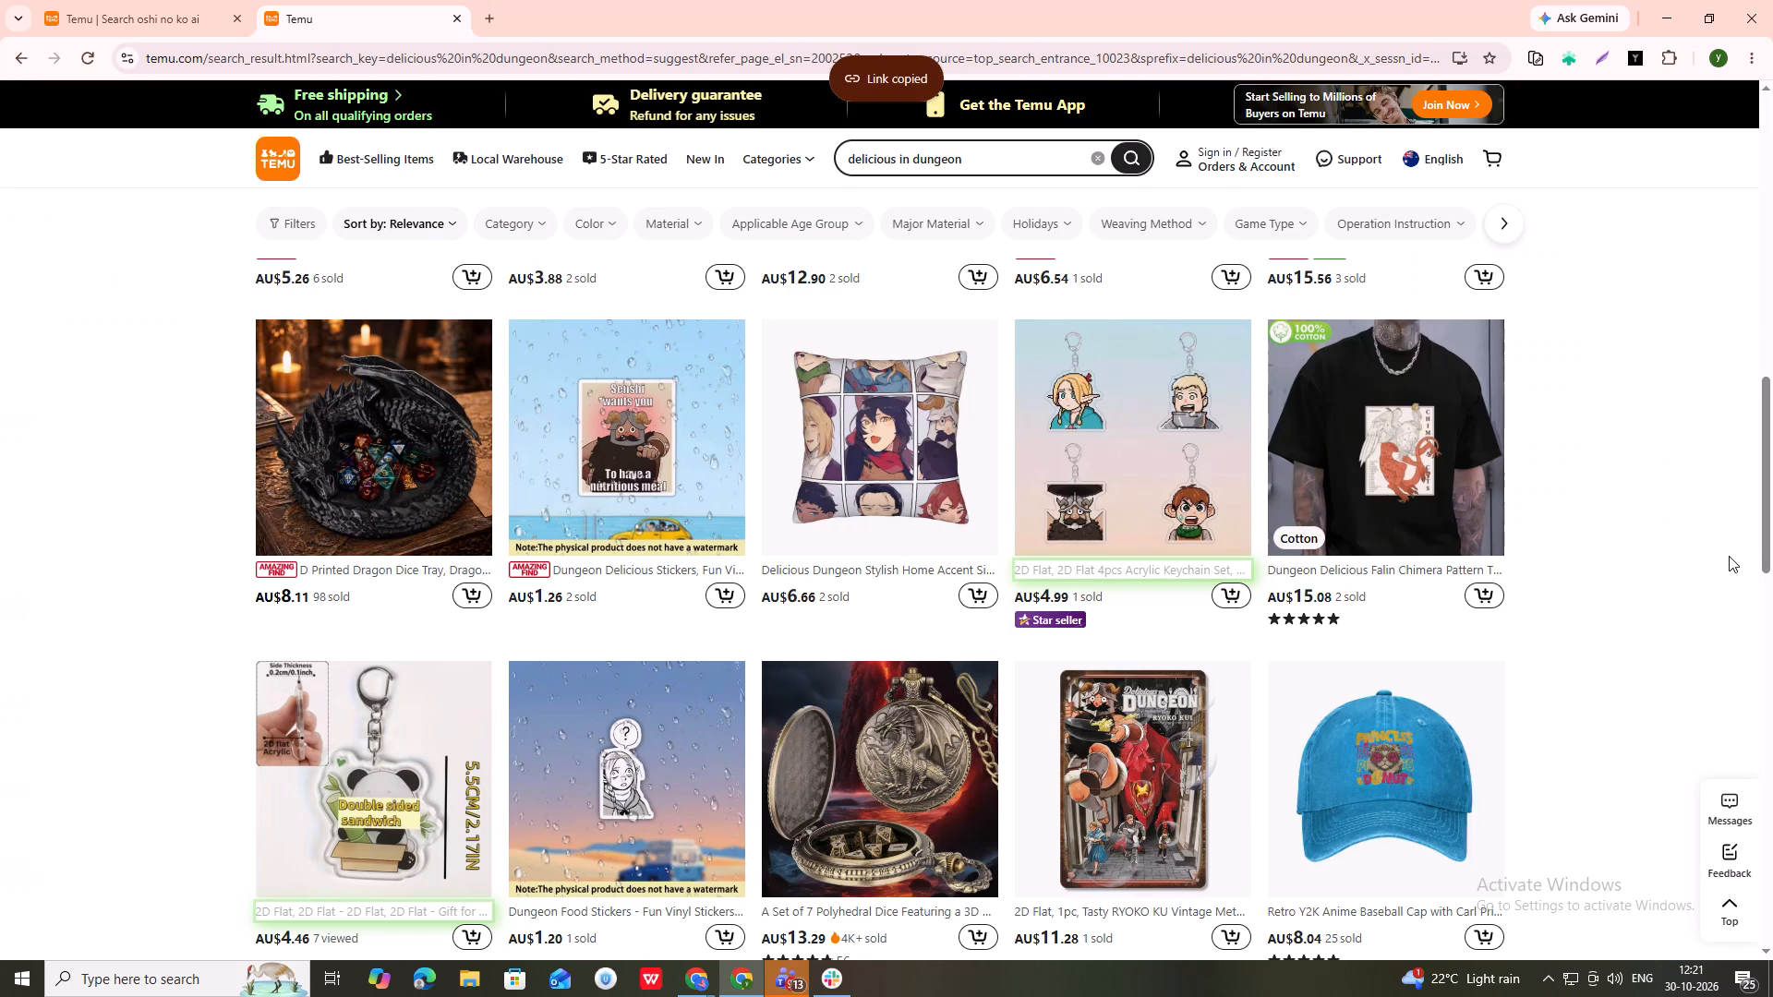
pyautogui.press('Down')
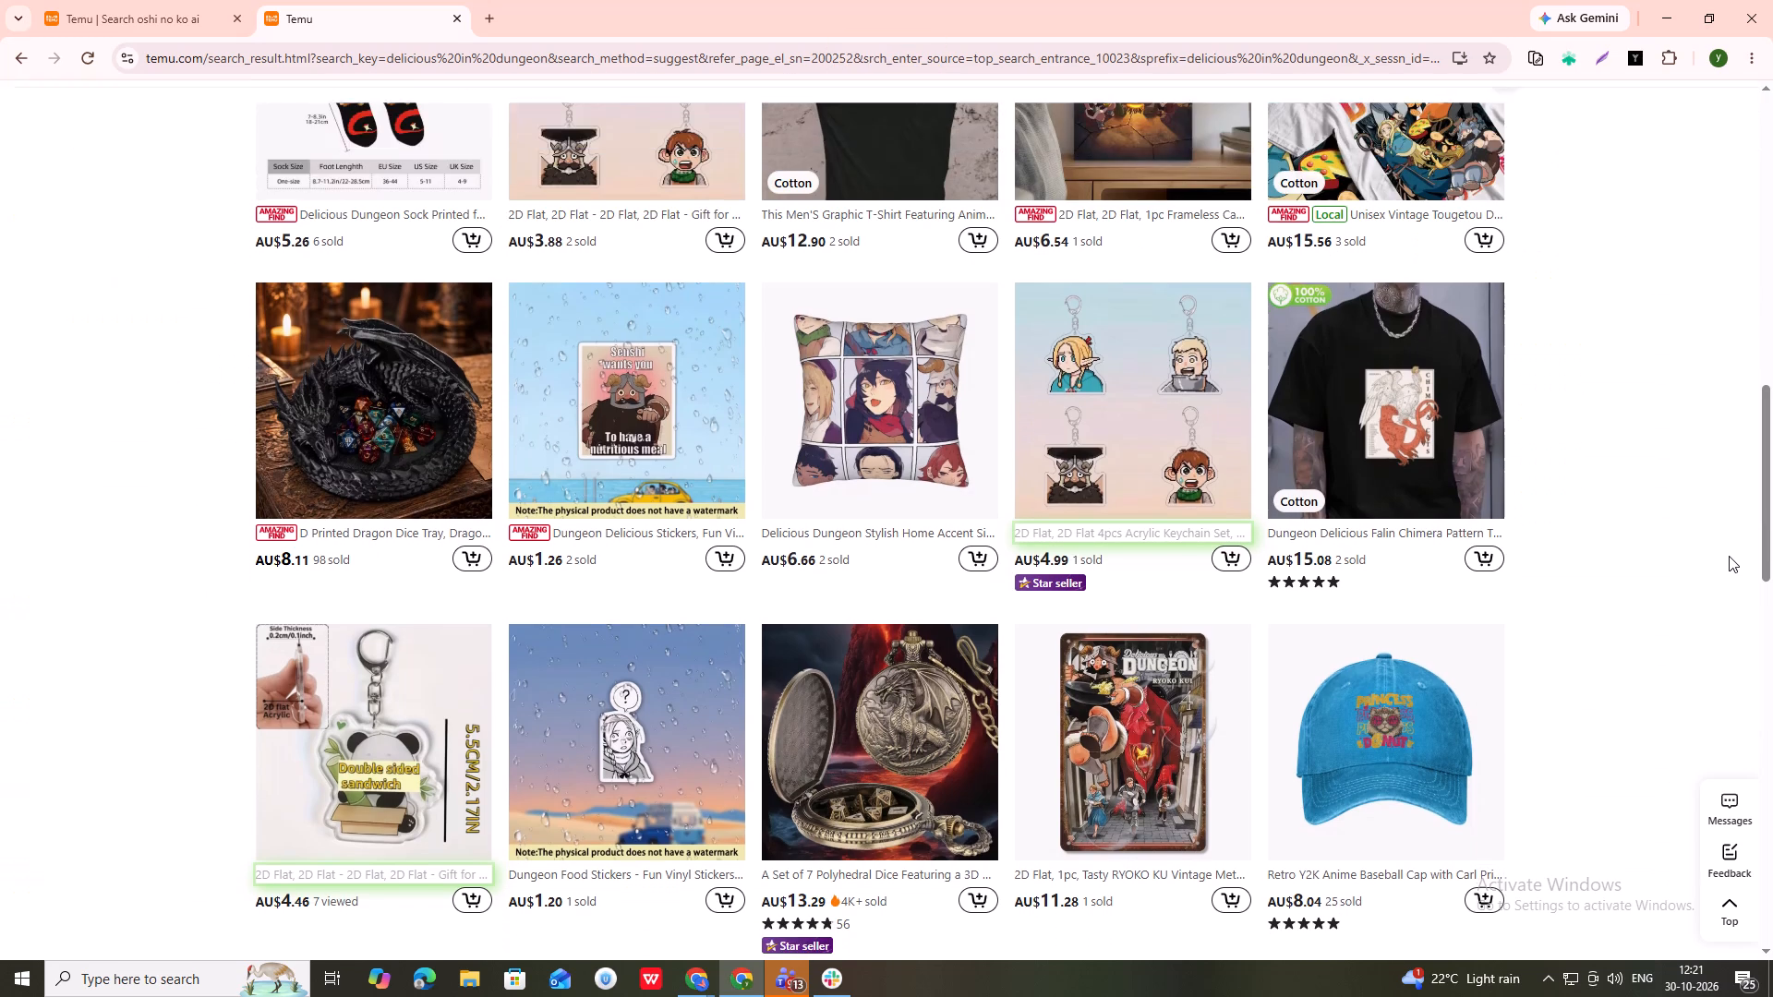
pyautogui.press('Down')
pyautogui.press('Down')
pyautogui.press('Down')
pyautogui.press('Down')
pyautogui.press('Down')
pyautogui.press('Down')
pyautogui.press('Down')
pyautogui.press('Down')
pyautogui.press('Down')
pyautogui.press('Down')
pyautogui.press('Down')
pyautogui.press('Down')
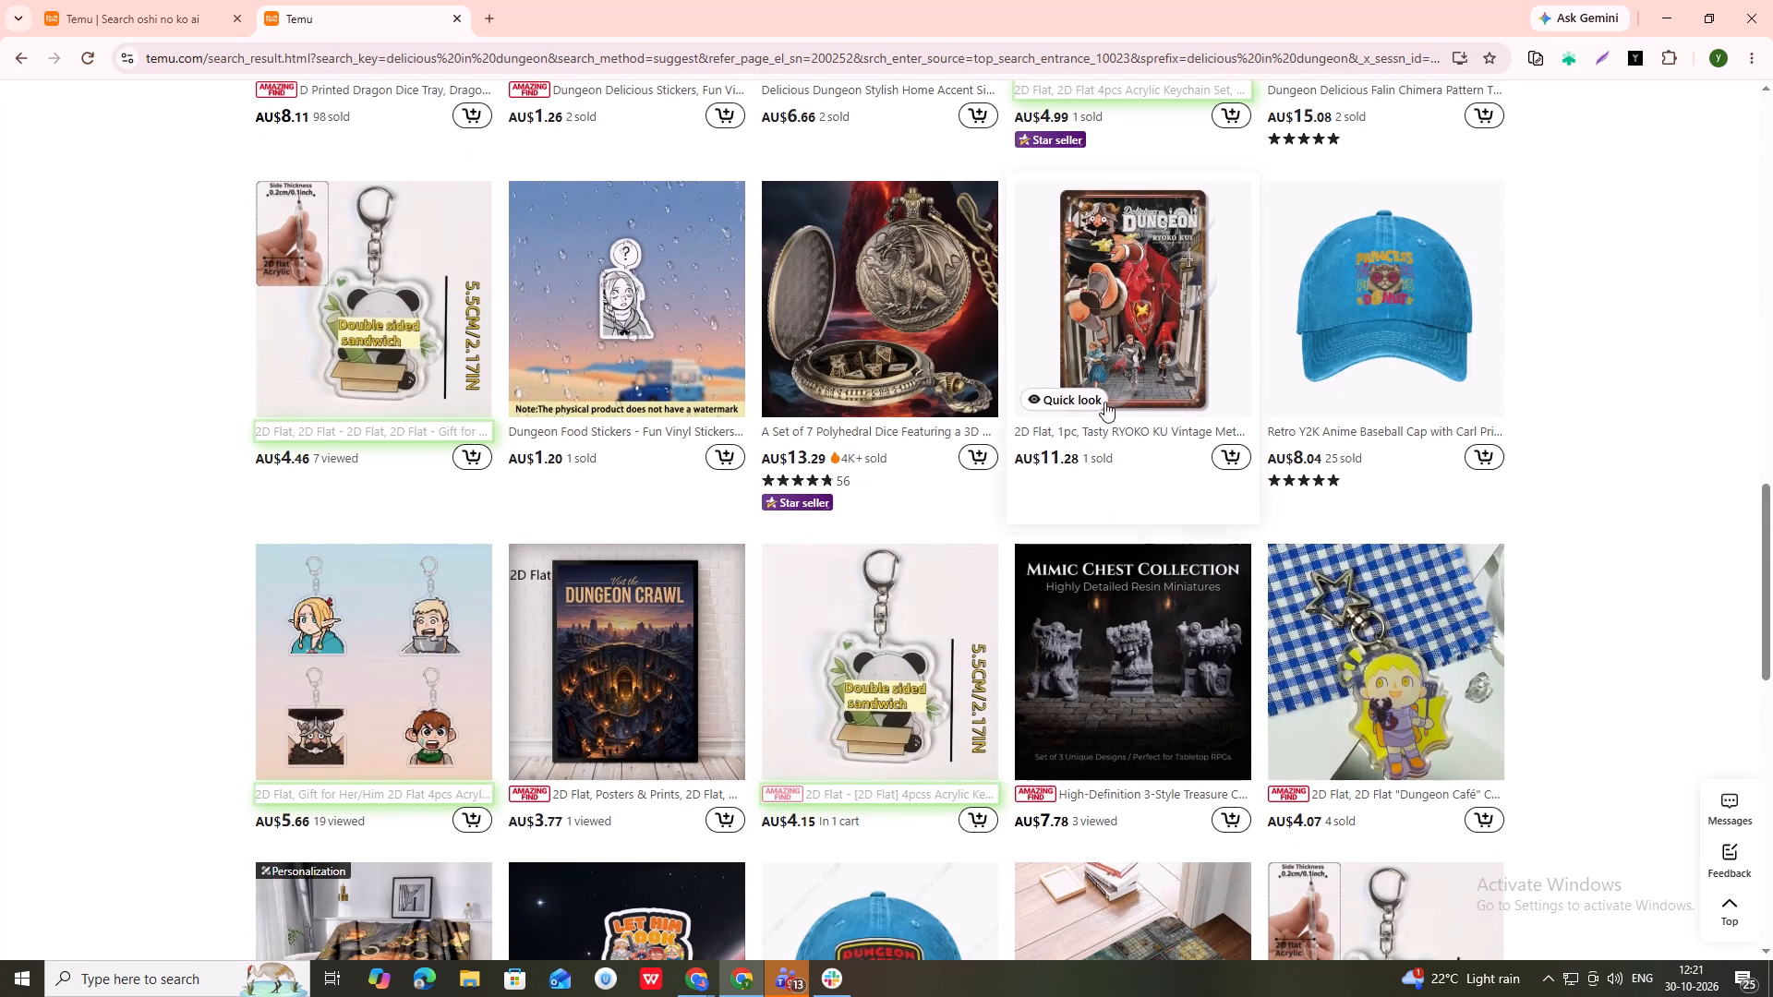
pyautogui.rightClick(1138, 437)
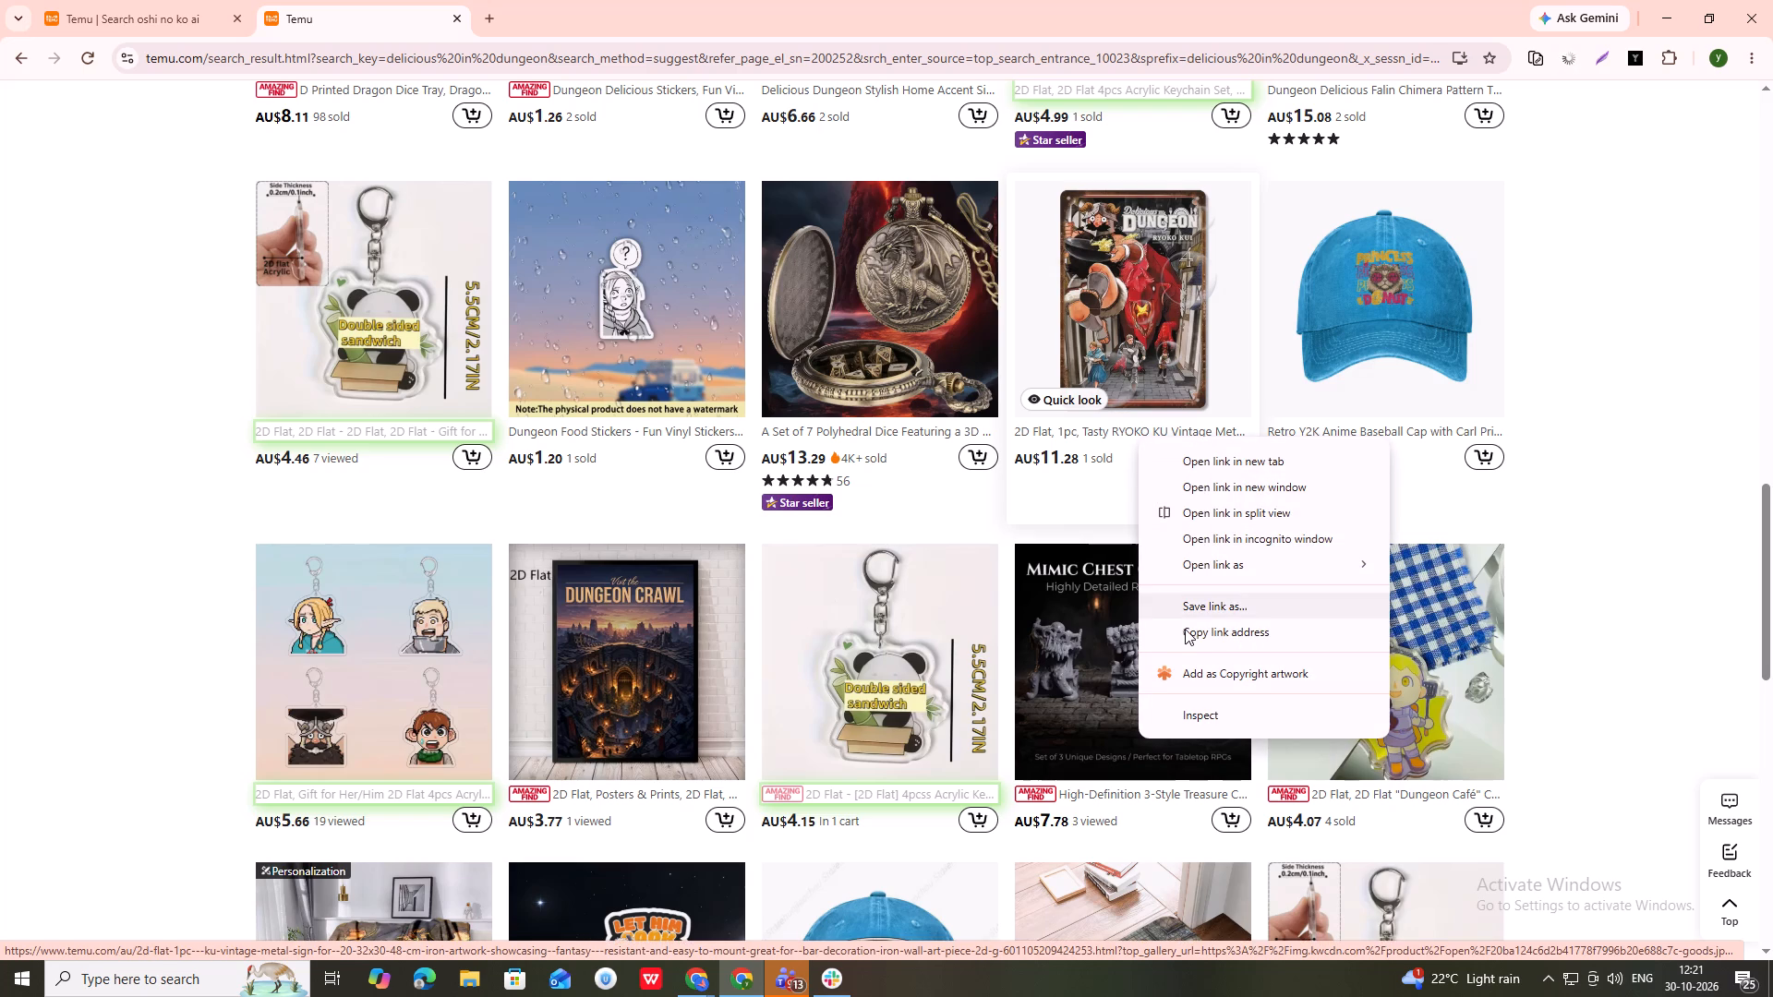
pyautogui.click(1192, 624)
pyautogui.hotkey('alt', 'Tab')
pyautogui.hotkey('ctrl', 'v')
pyautogui.press('Down')
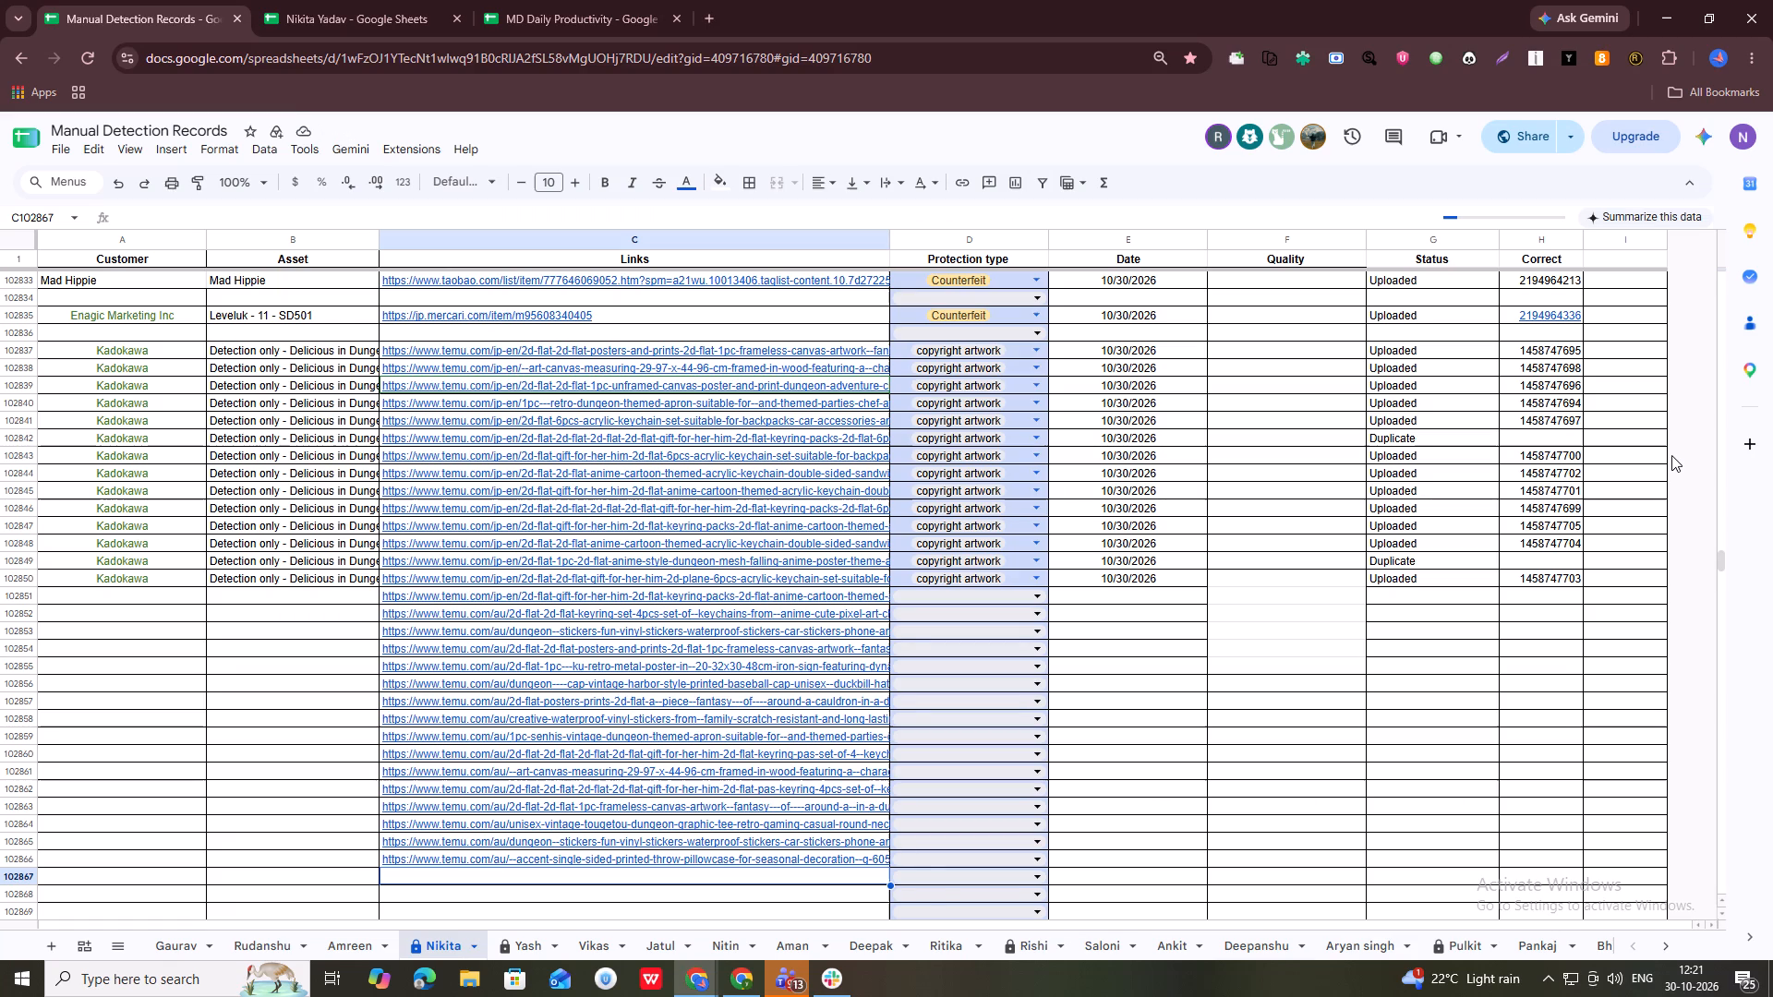
# Log the link of the AU$26.69 customizable-name Dungeon Delicious8 Plush Blanket listing in the Links column, row 102868.
pyautogui.hotkey('alt', 'Tab')
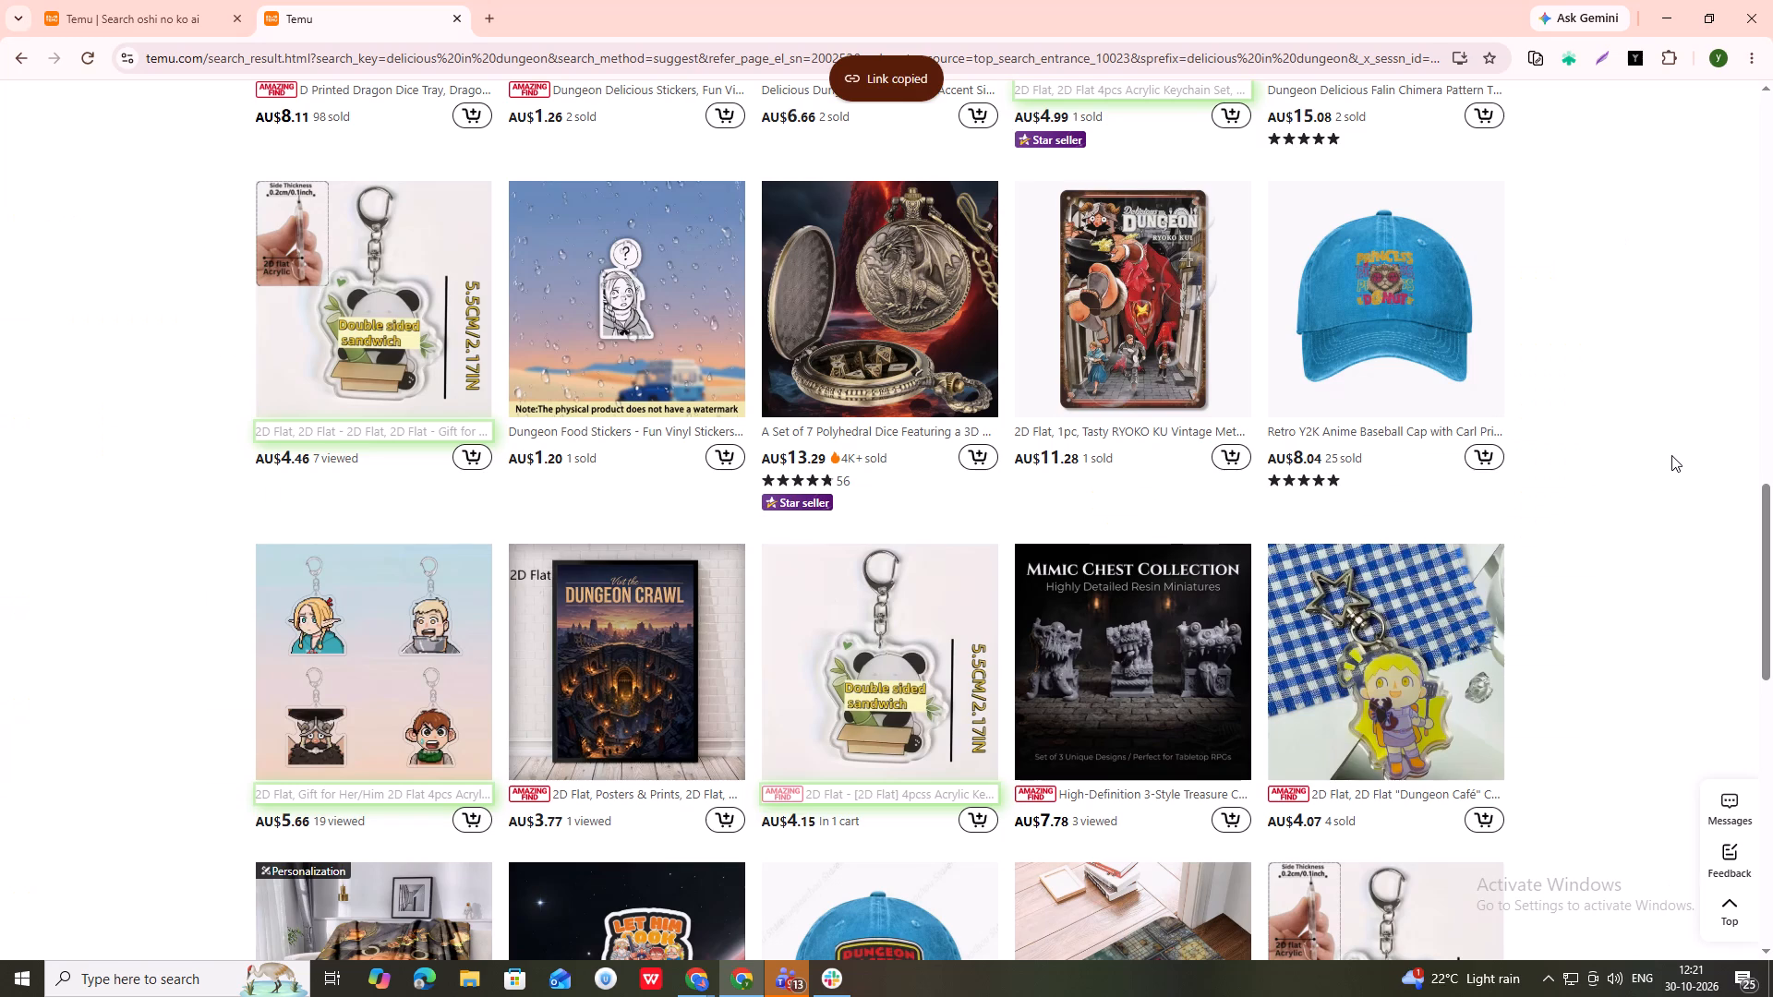
pyautogui.press('Down')
pyautogui.press('Down')
pyautogui.press('Down')
pyautogui.press('Down')
pyautogui.press('Down')
pyautogui.press('Down')
pyautogui.press('Down')
pyautogui.press('Down')
pyautogui.press('Down')
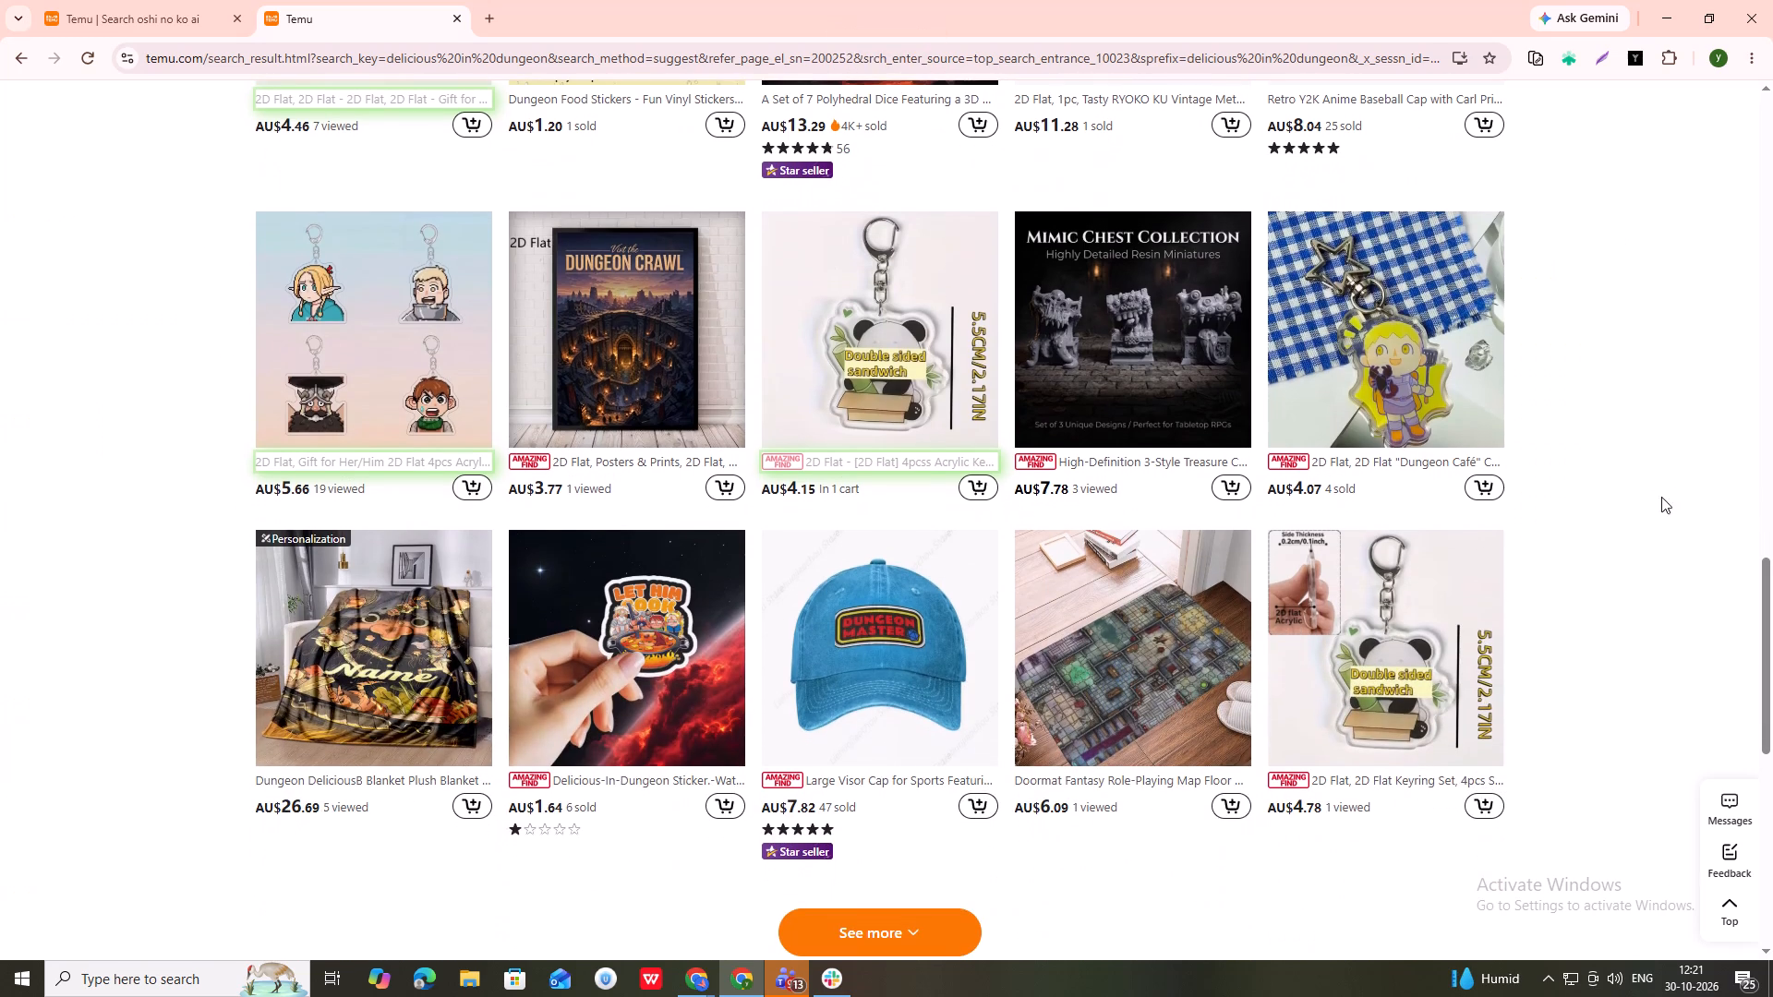
pyautogui.rightClick(406, 780)
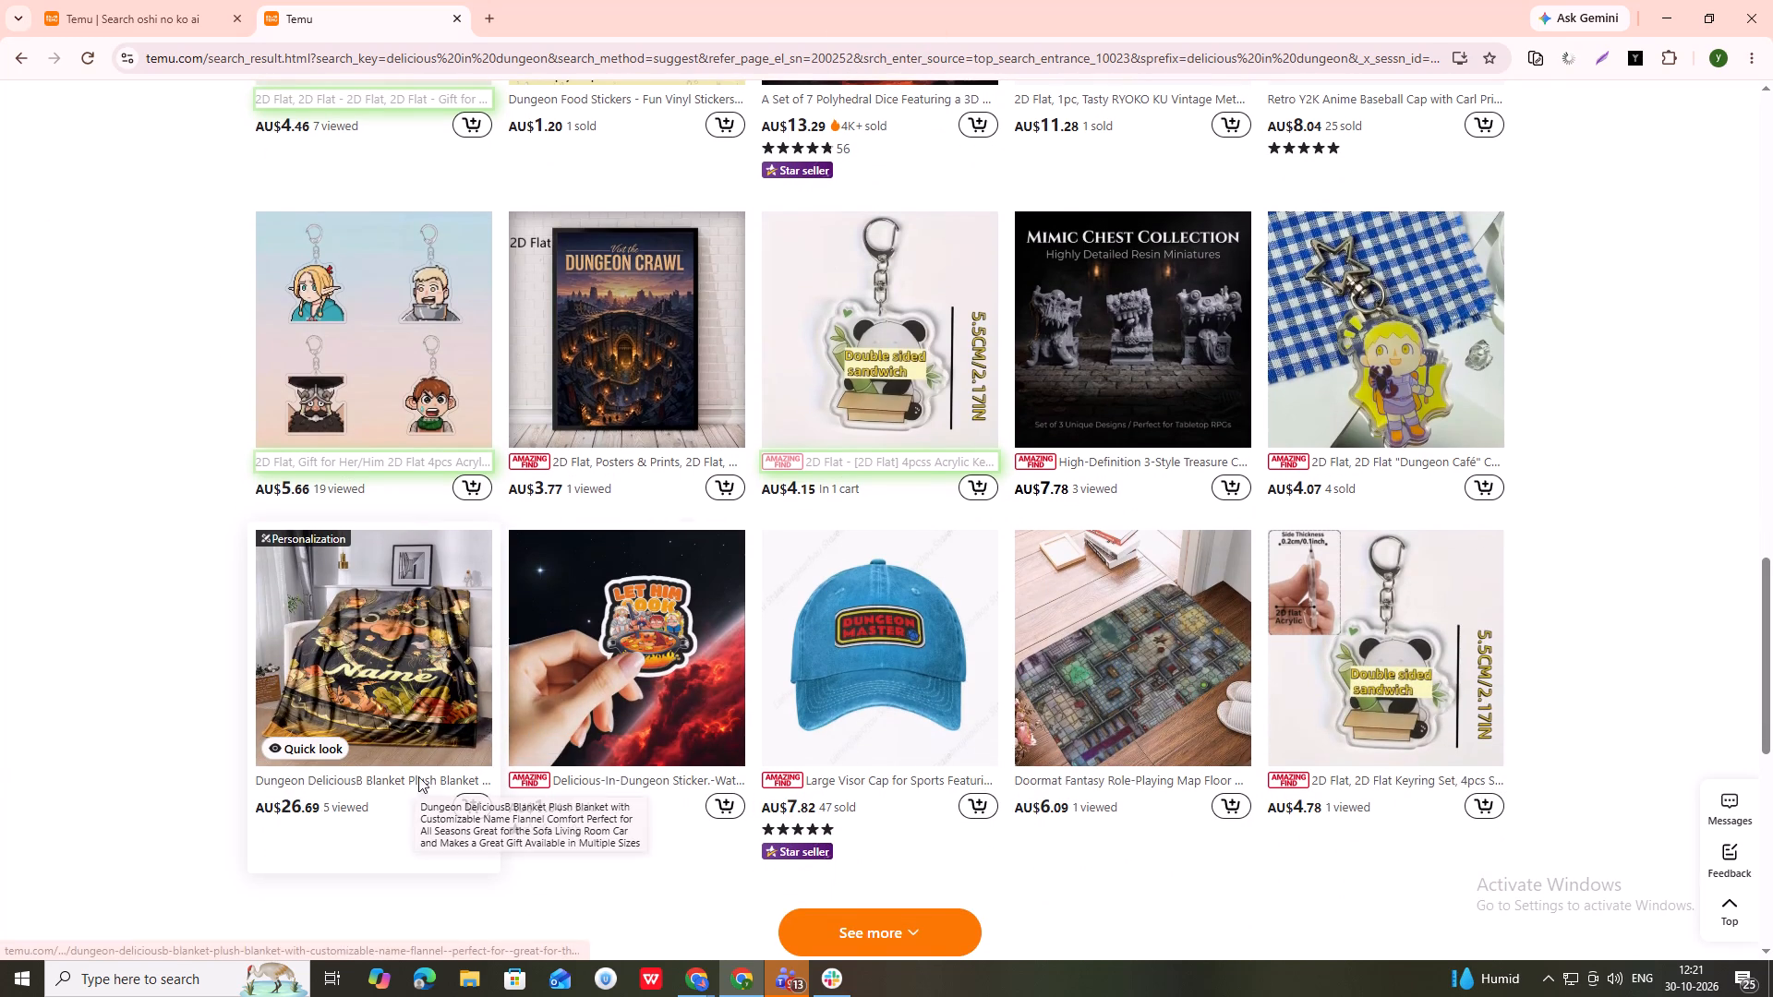
pyautogui.click(529, 670)
pyautogui.hotkey('alt', 'Tab')
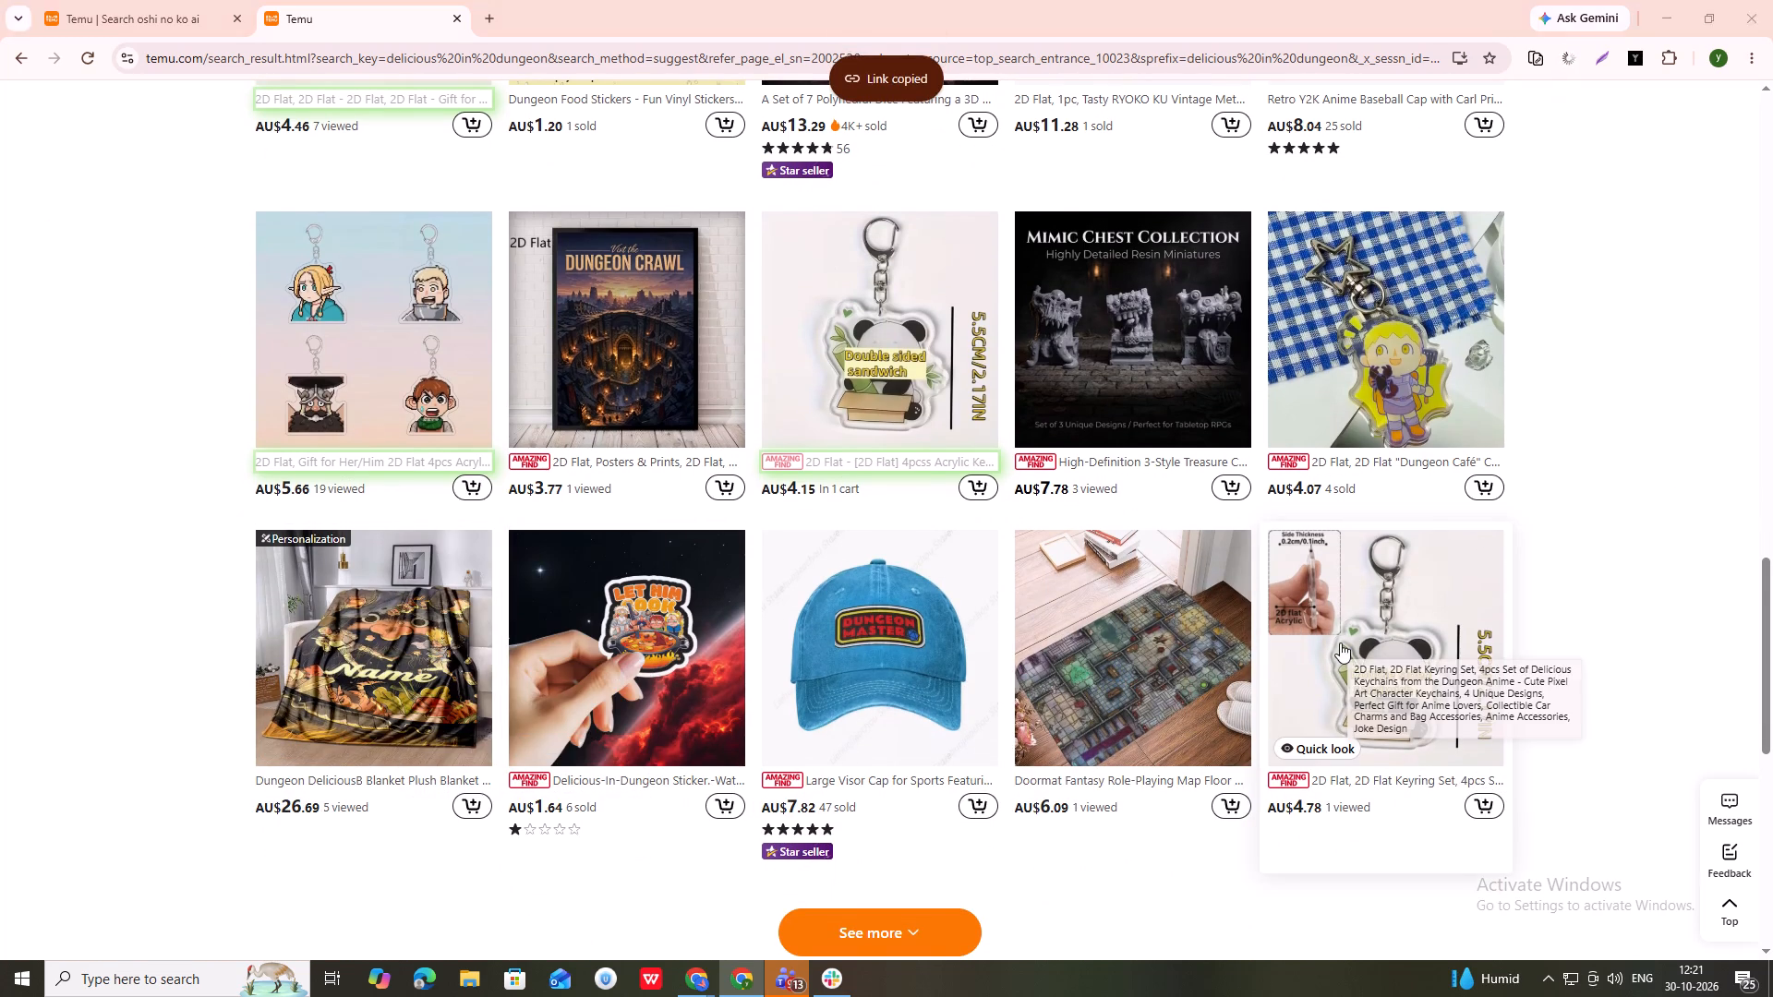
pyautogui.hotkey('ctrl', 'v')
pyautogui.press('Down')
# Load more Temu search results for delicious in dungeon.
pyautogui.hotkey('alt', 'Tab')
pyautogui.press('Down')
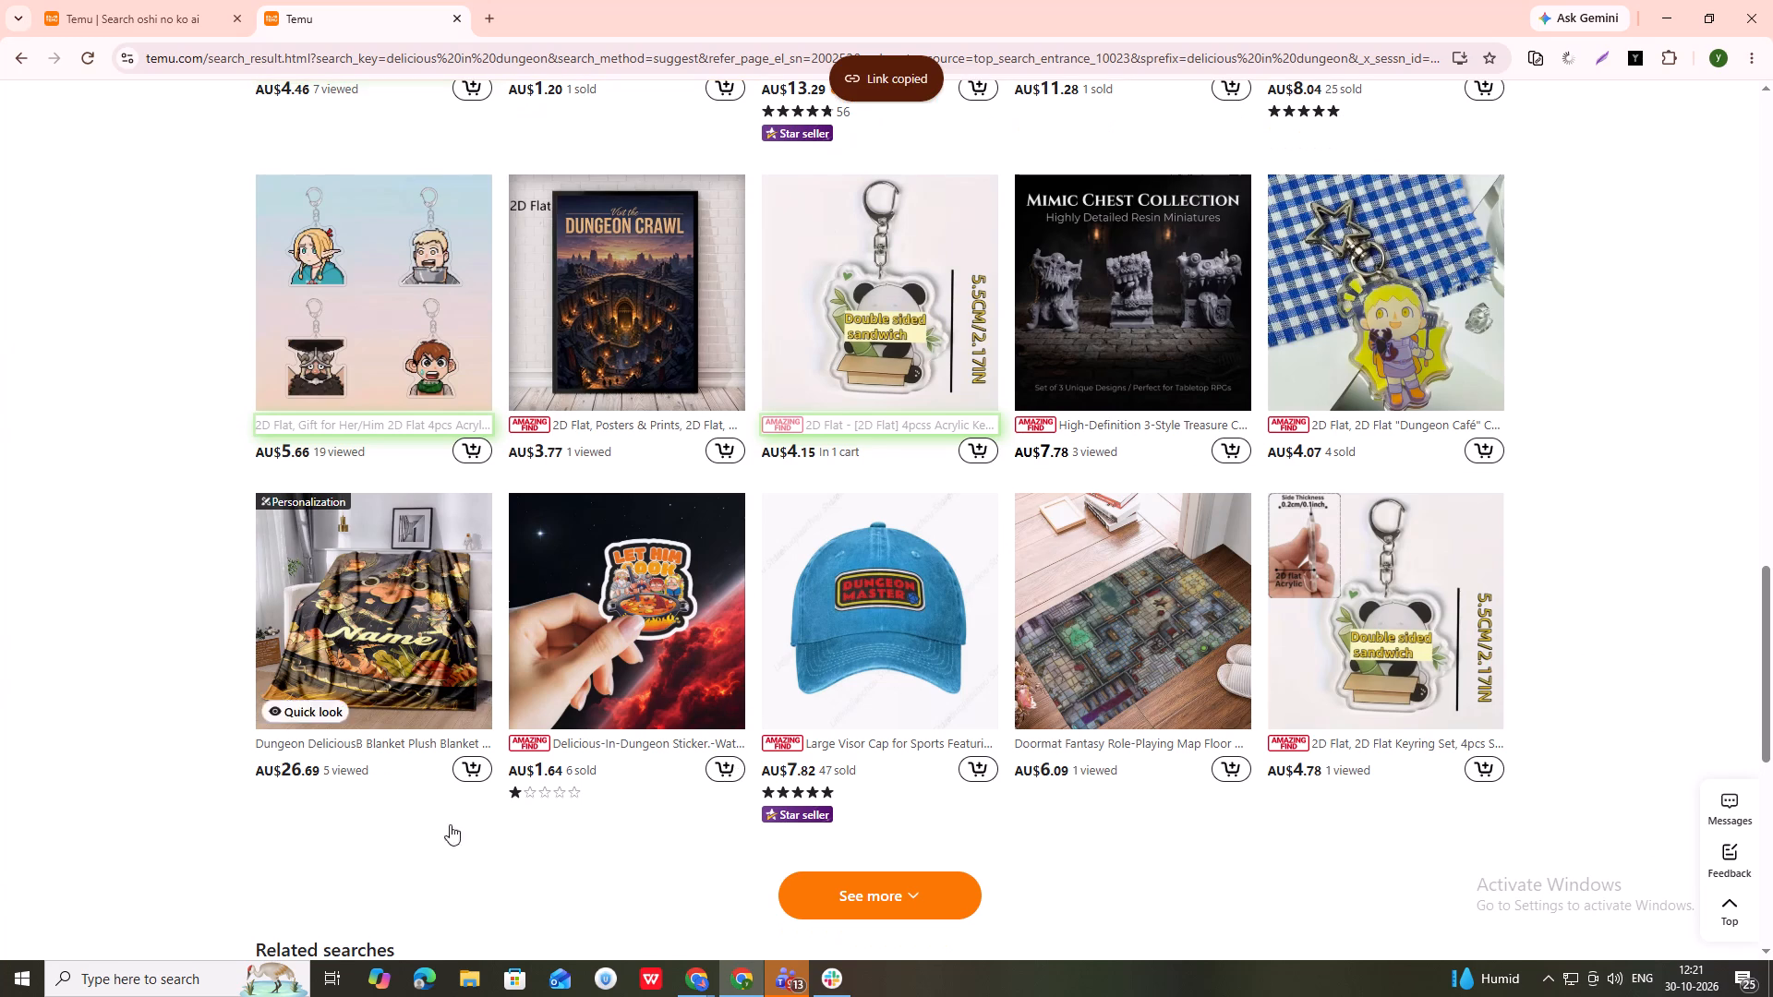
pyautogui.click(929, 901)
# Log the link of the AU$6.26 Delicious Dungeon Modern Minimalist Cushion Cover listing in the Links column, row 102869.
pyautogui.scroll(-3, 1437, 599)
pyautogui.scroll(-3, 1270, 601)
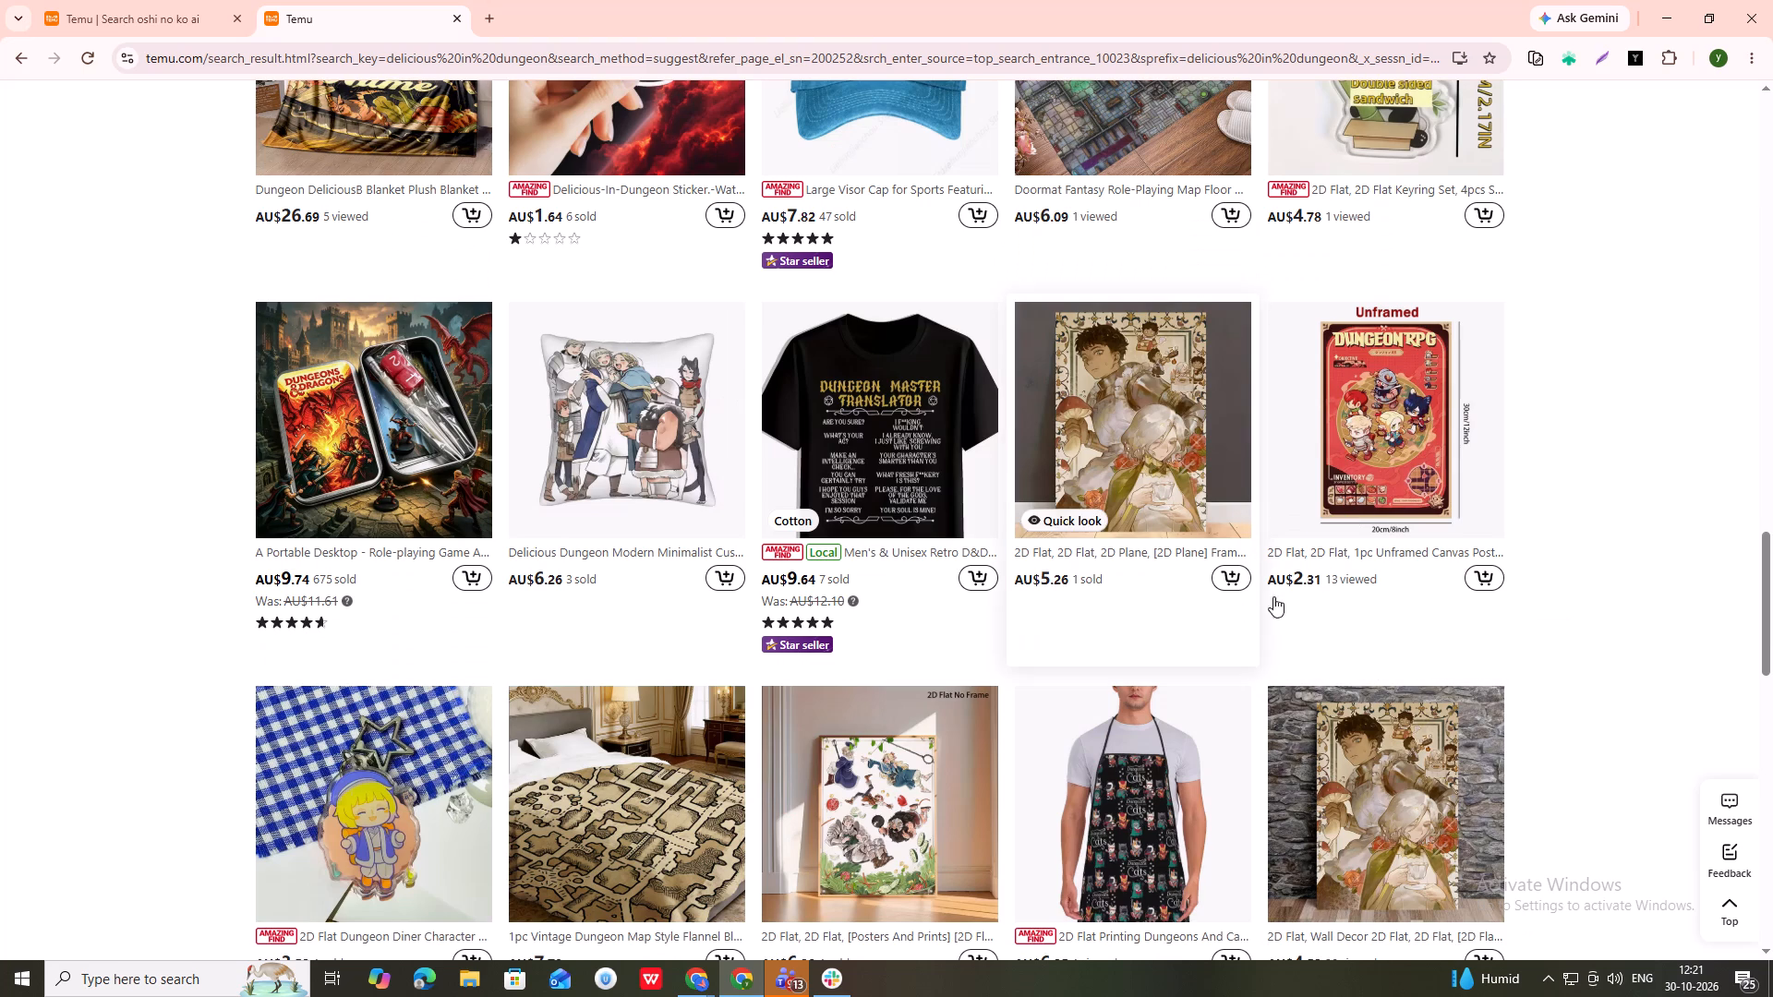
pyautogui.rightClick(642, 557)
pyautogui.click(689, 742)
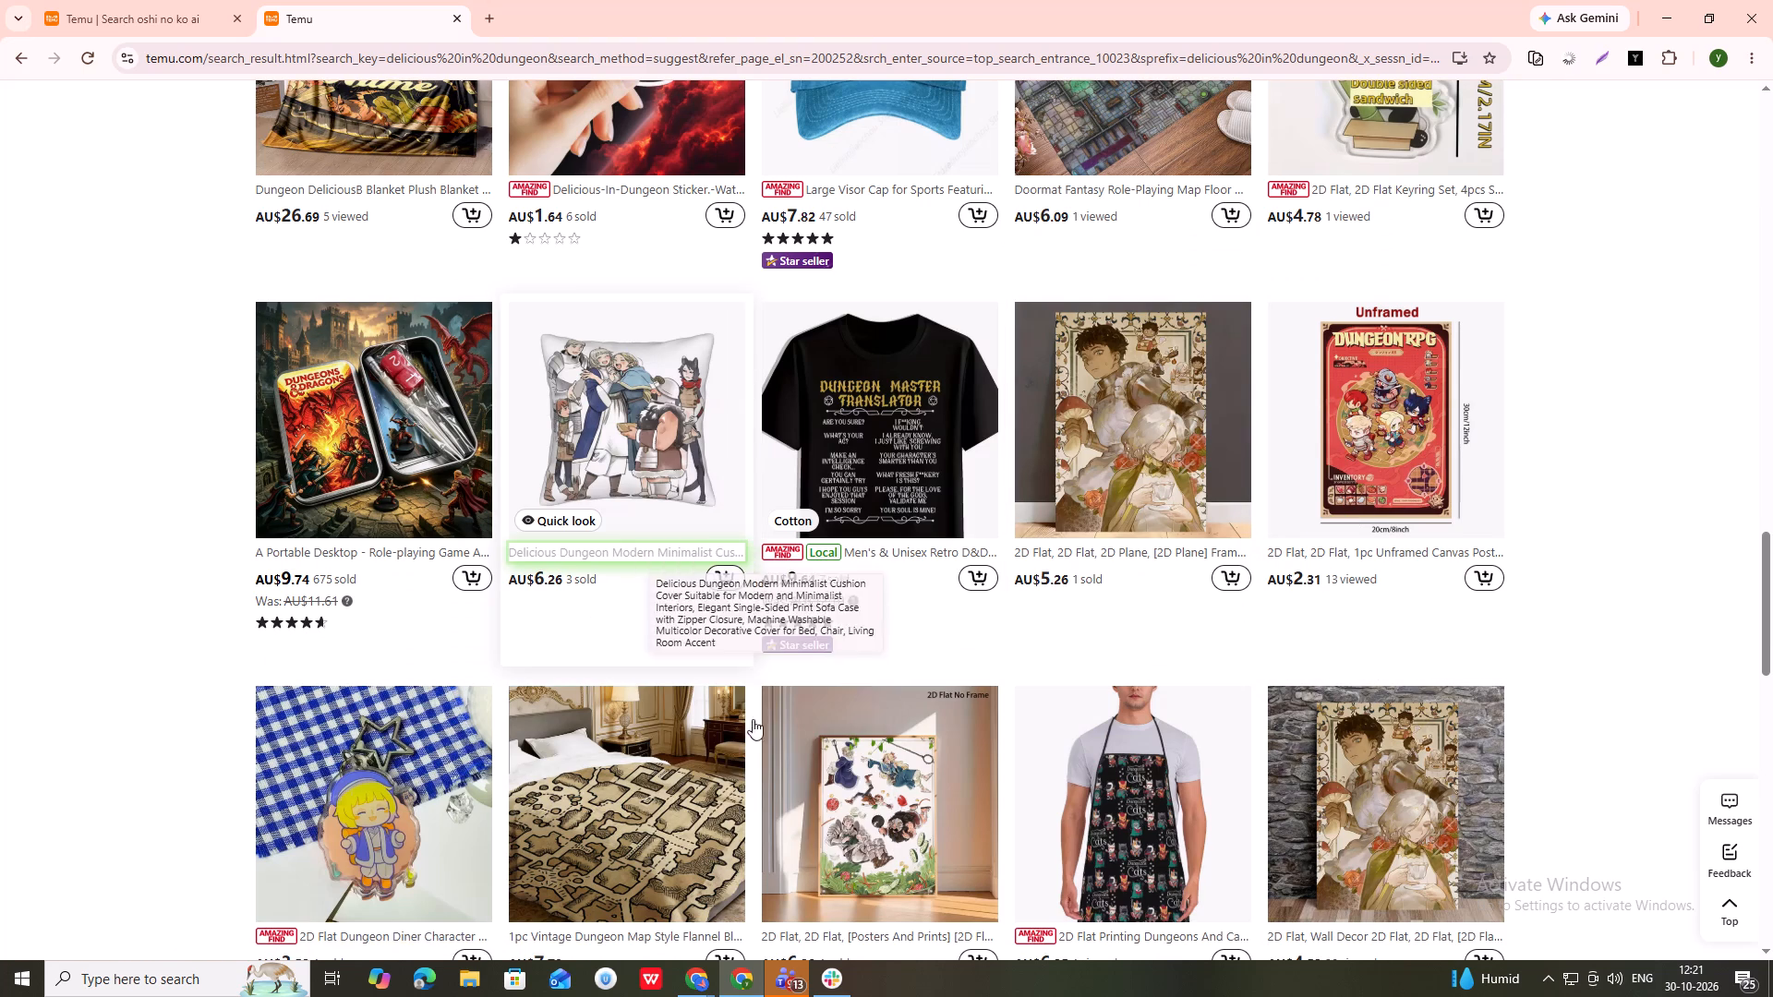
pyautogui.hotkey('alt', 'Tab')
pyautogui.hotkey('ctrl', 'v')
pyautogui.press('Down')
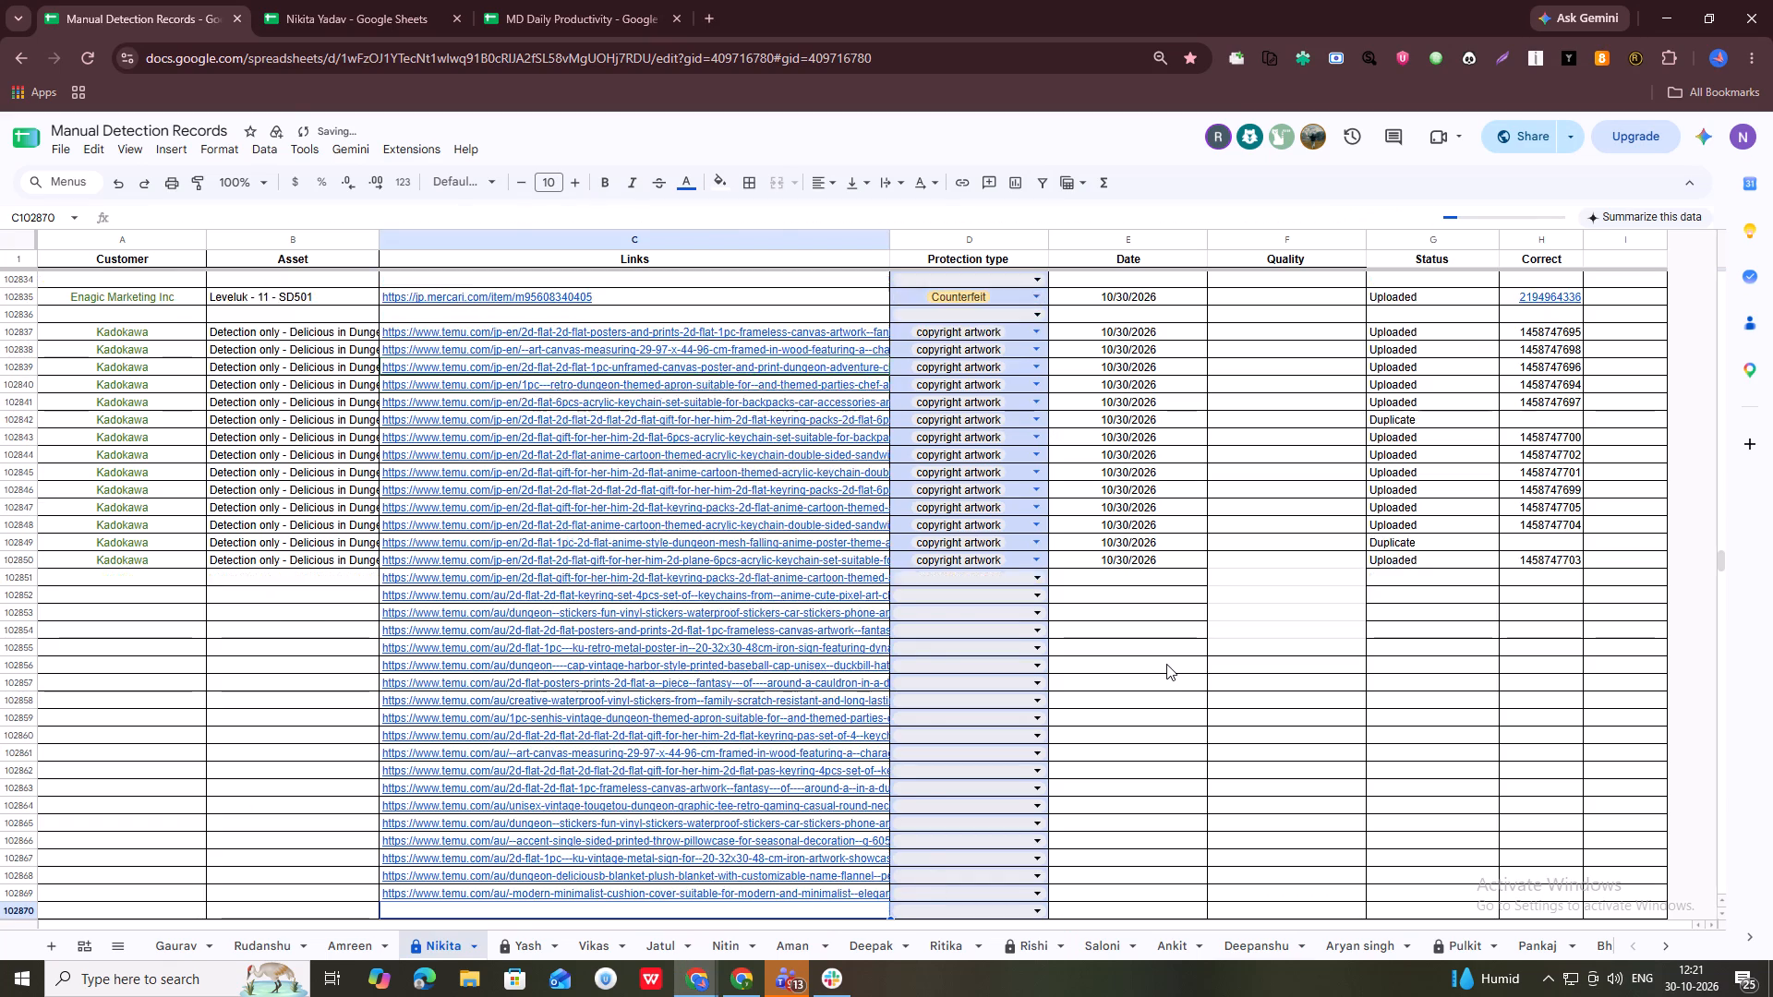
# Replace the link in row 102869 of the Links column with that of the AU$6.30 Posters And Prints frameless canvas listing.
pyautogui.hotkey('alt', 'Tab')
pyautogui.press('Down')
pyautogui.press('Down')
pyautogui.press('Down')
pyautogui.press('Down')
pyautogui.press('Down')
pyautogui.press('Down')
pyautogui.scroll(5, 1210, 669)
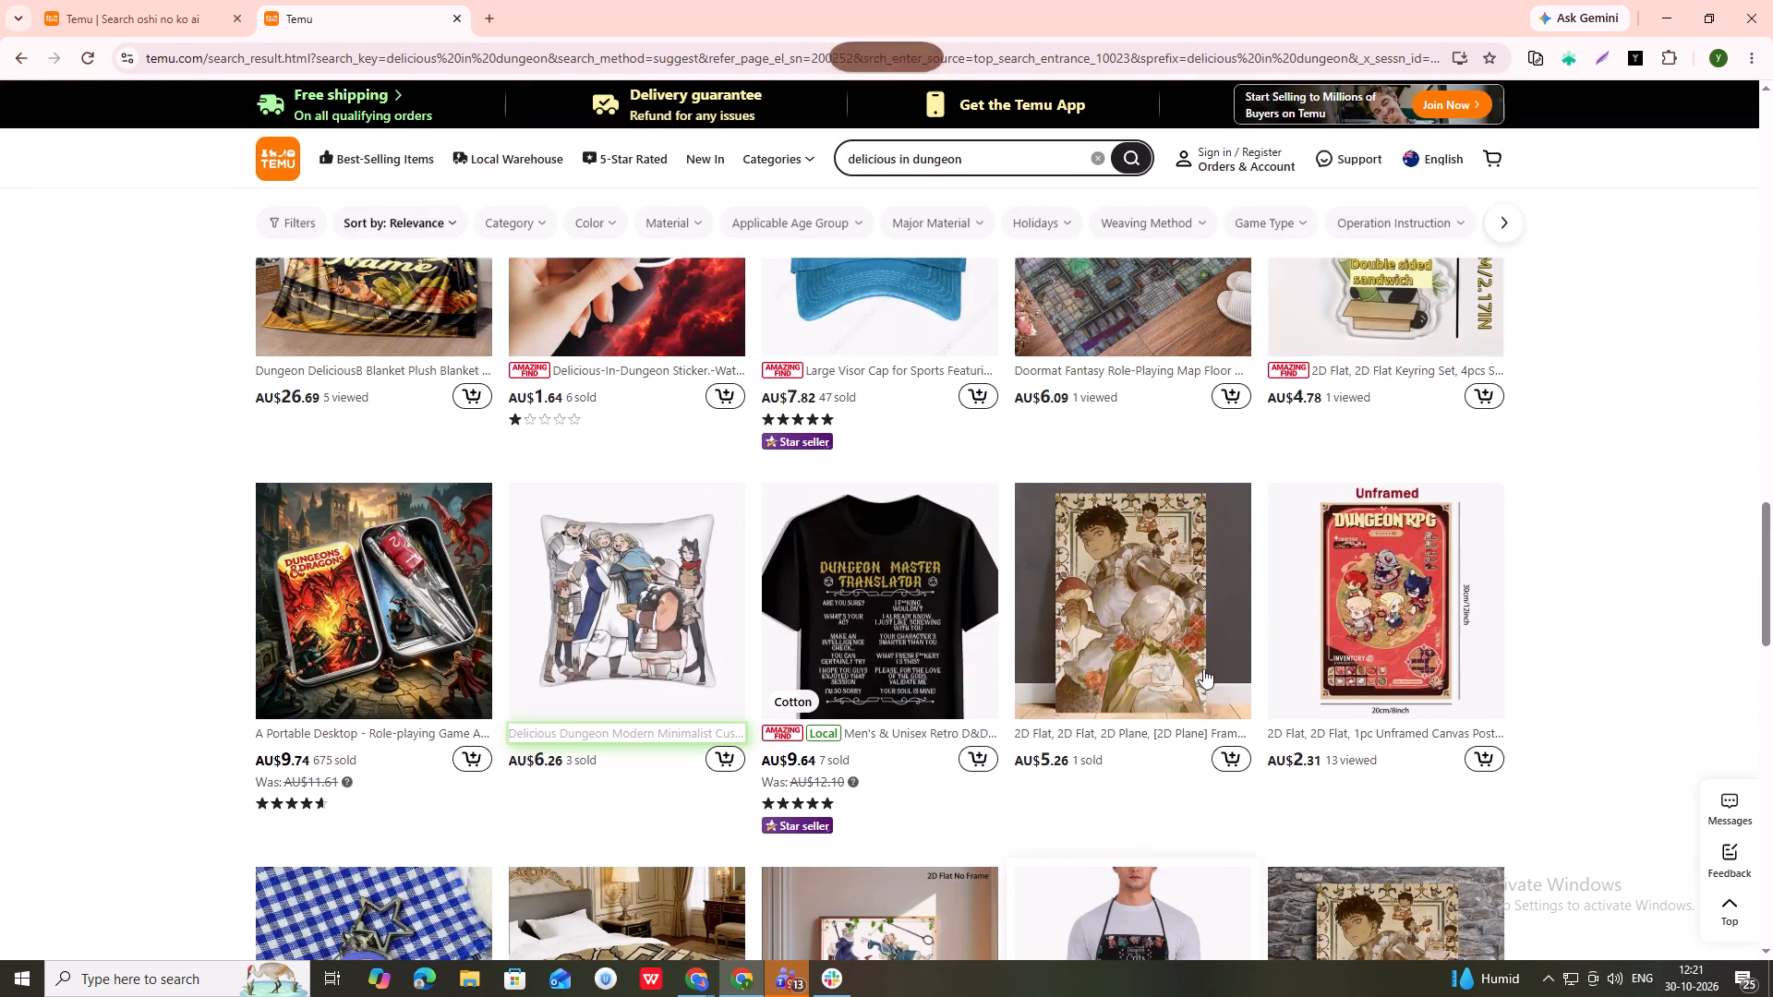
pyautogui.scroll(9, 1193, 662)
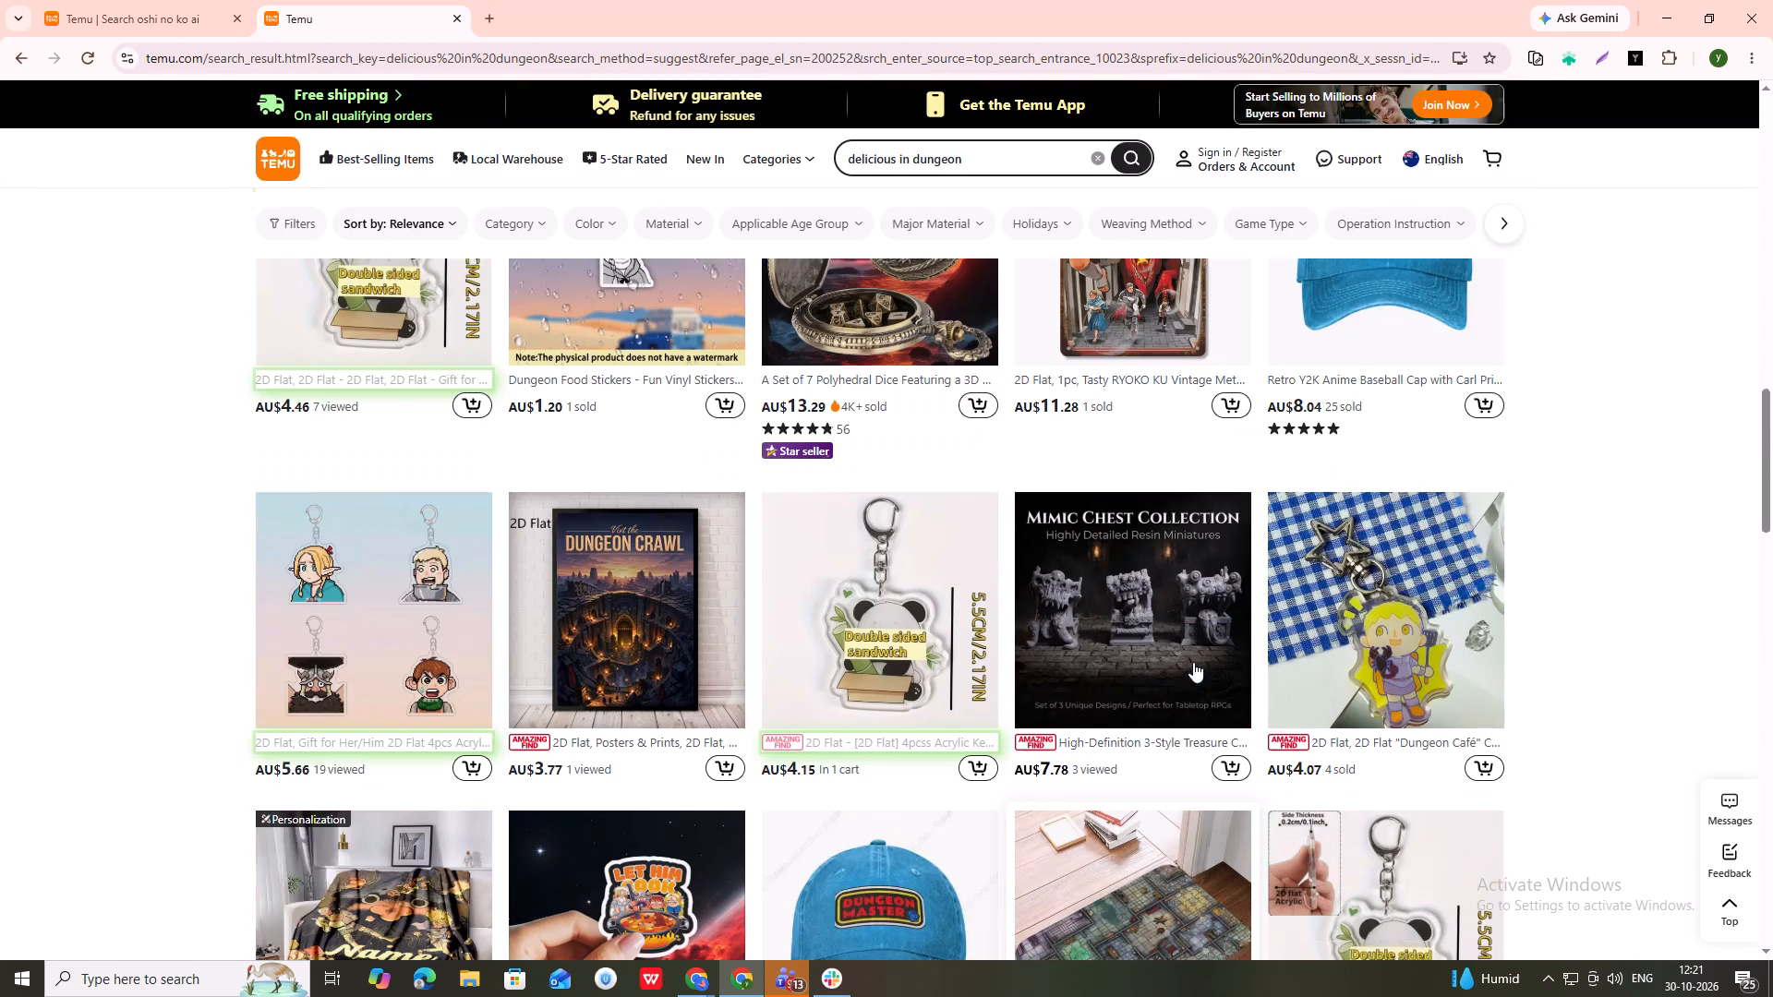
pyautogui.scroll(-9, 1193, 662)
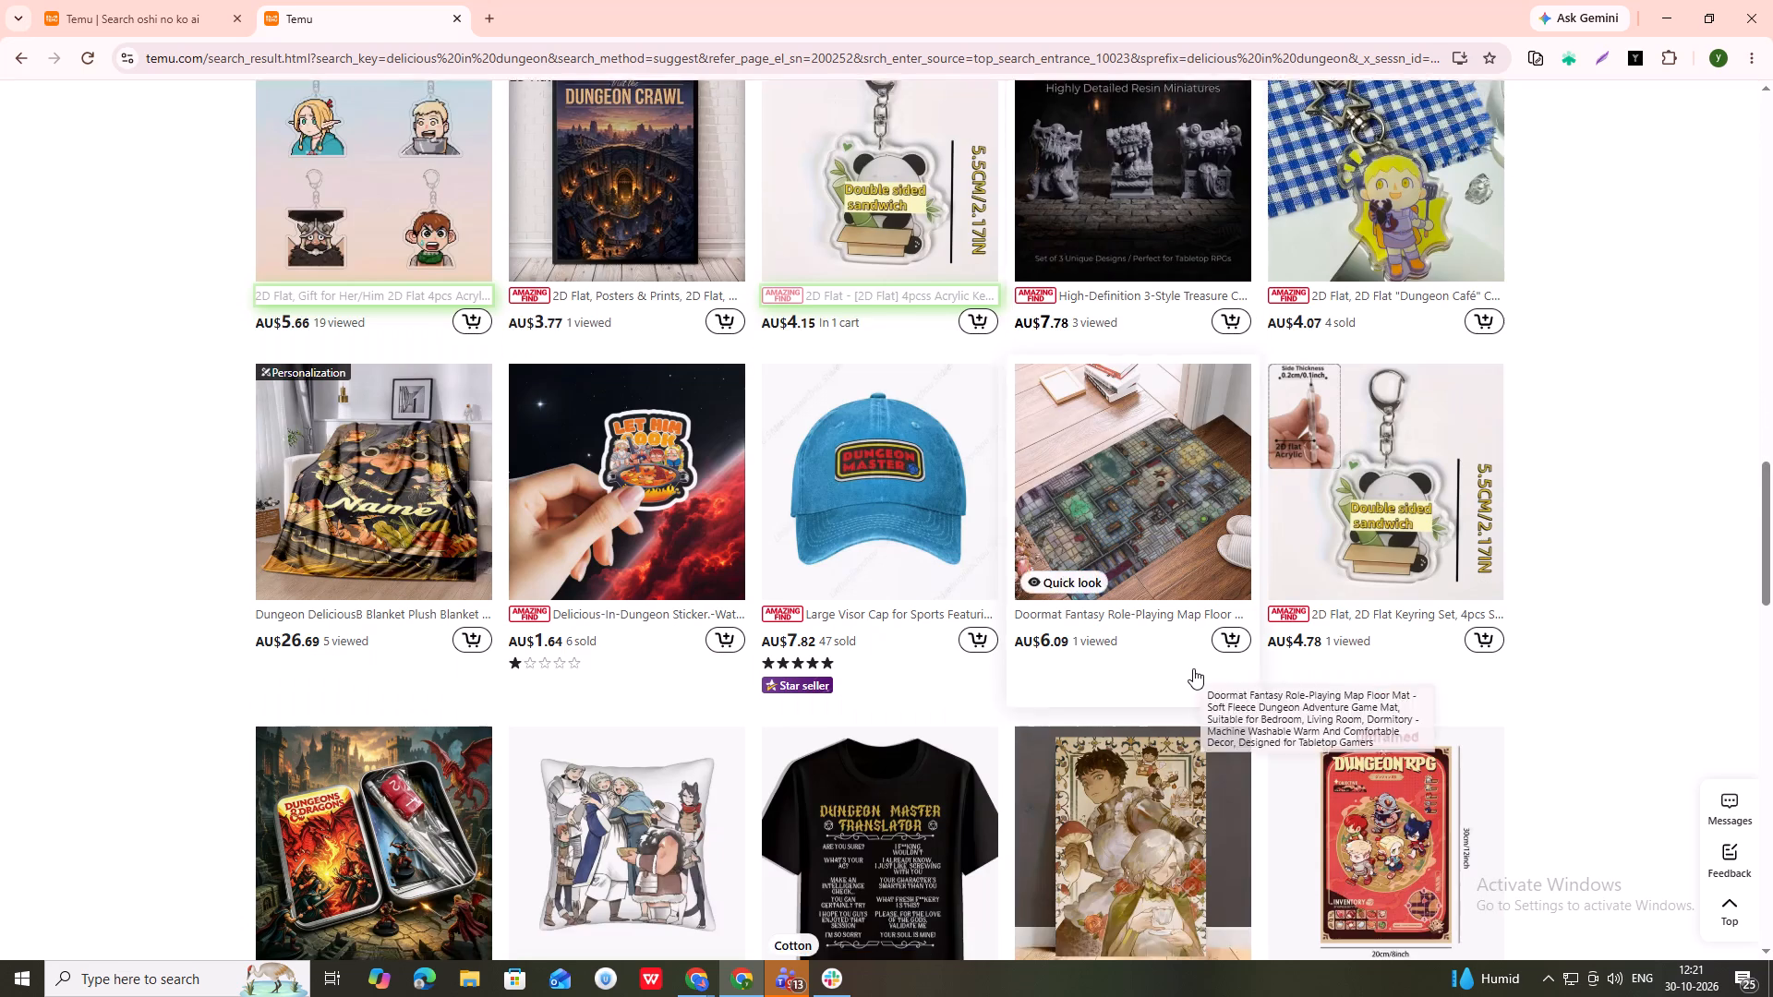
pyautogui.scroll(-6, 1193, 668)
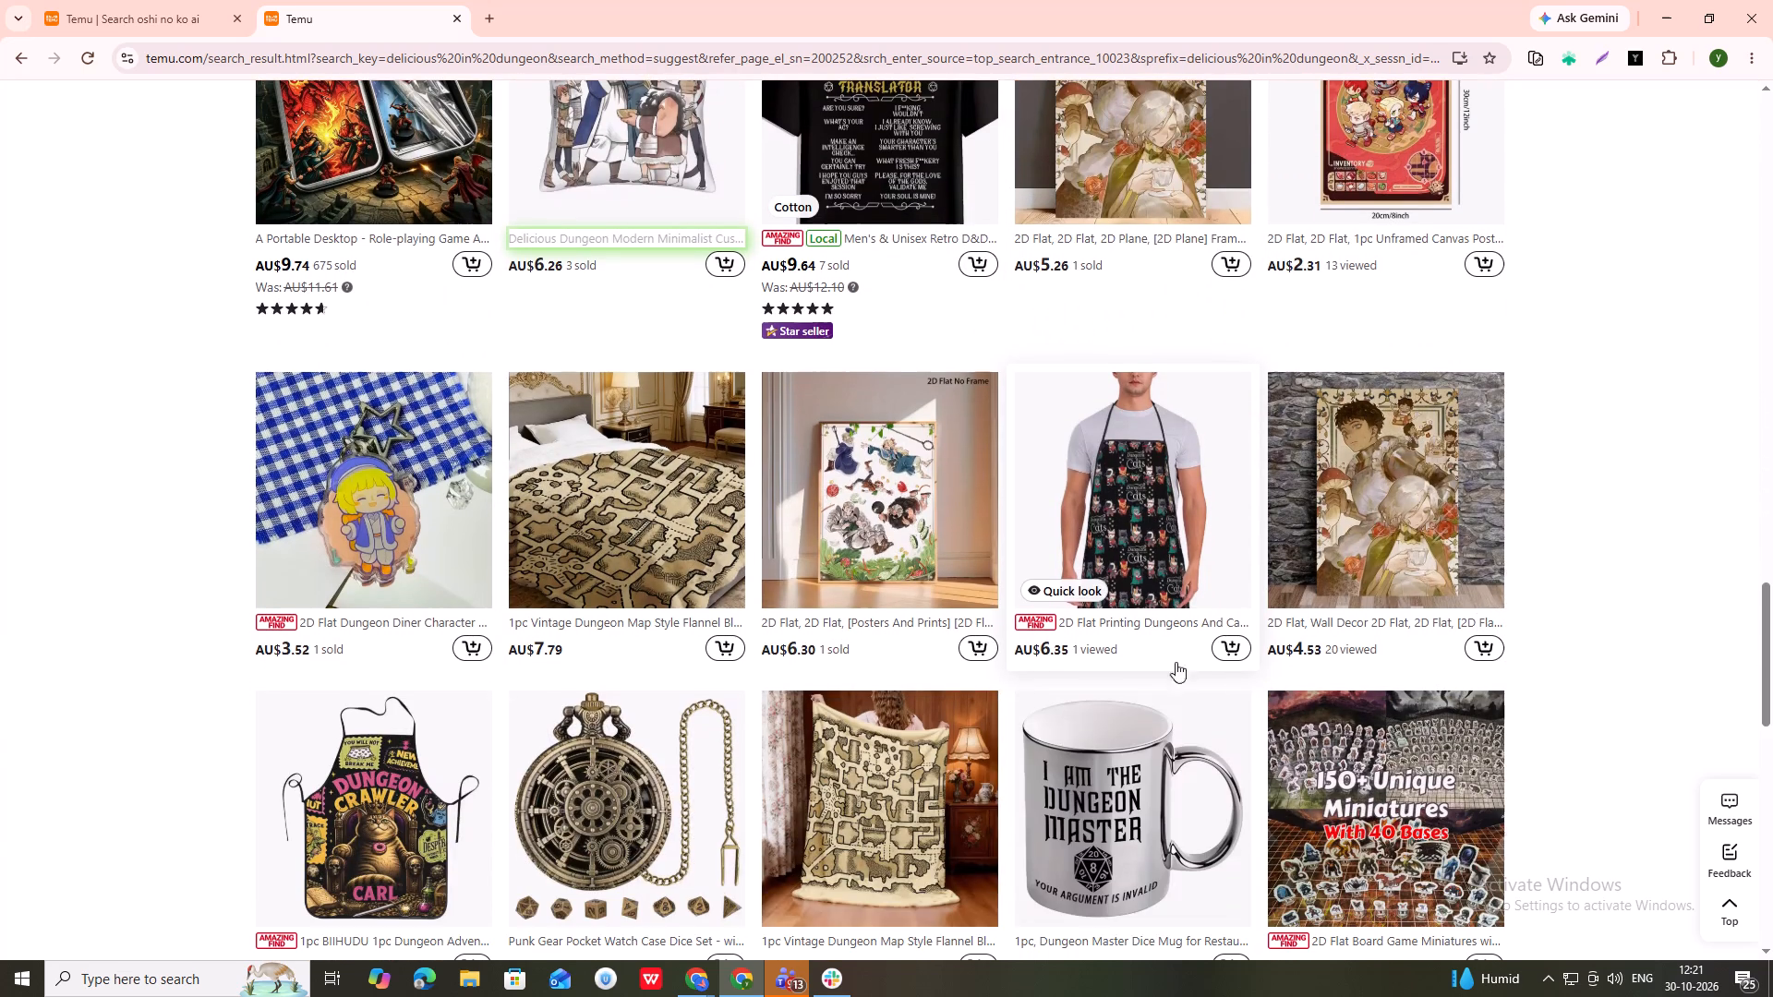
pyautogui.rightClick(887, 623)
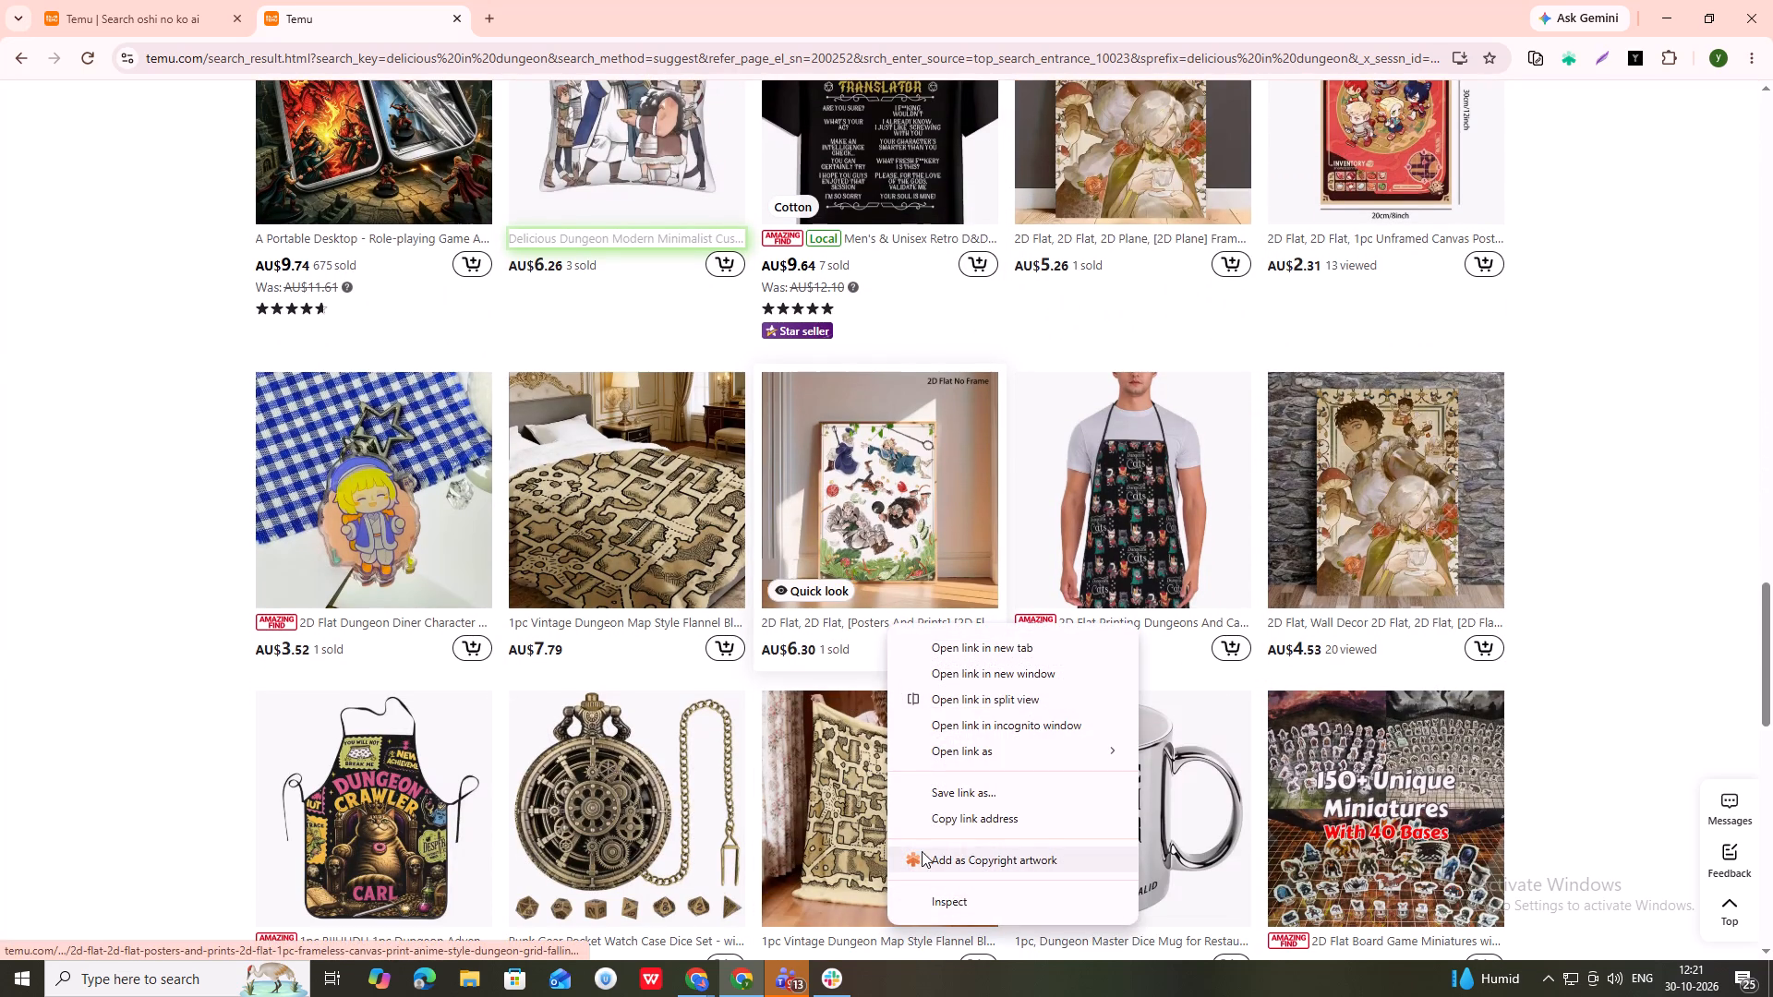
pyautogui.click(933, 824)
pyautogui.hotkey('alt', 'Tab')
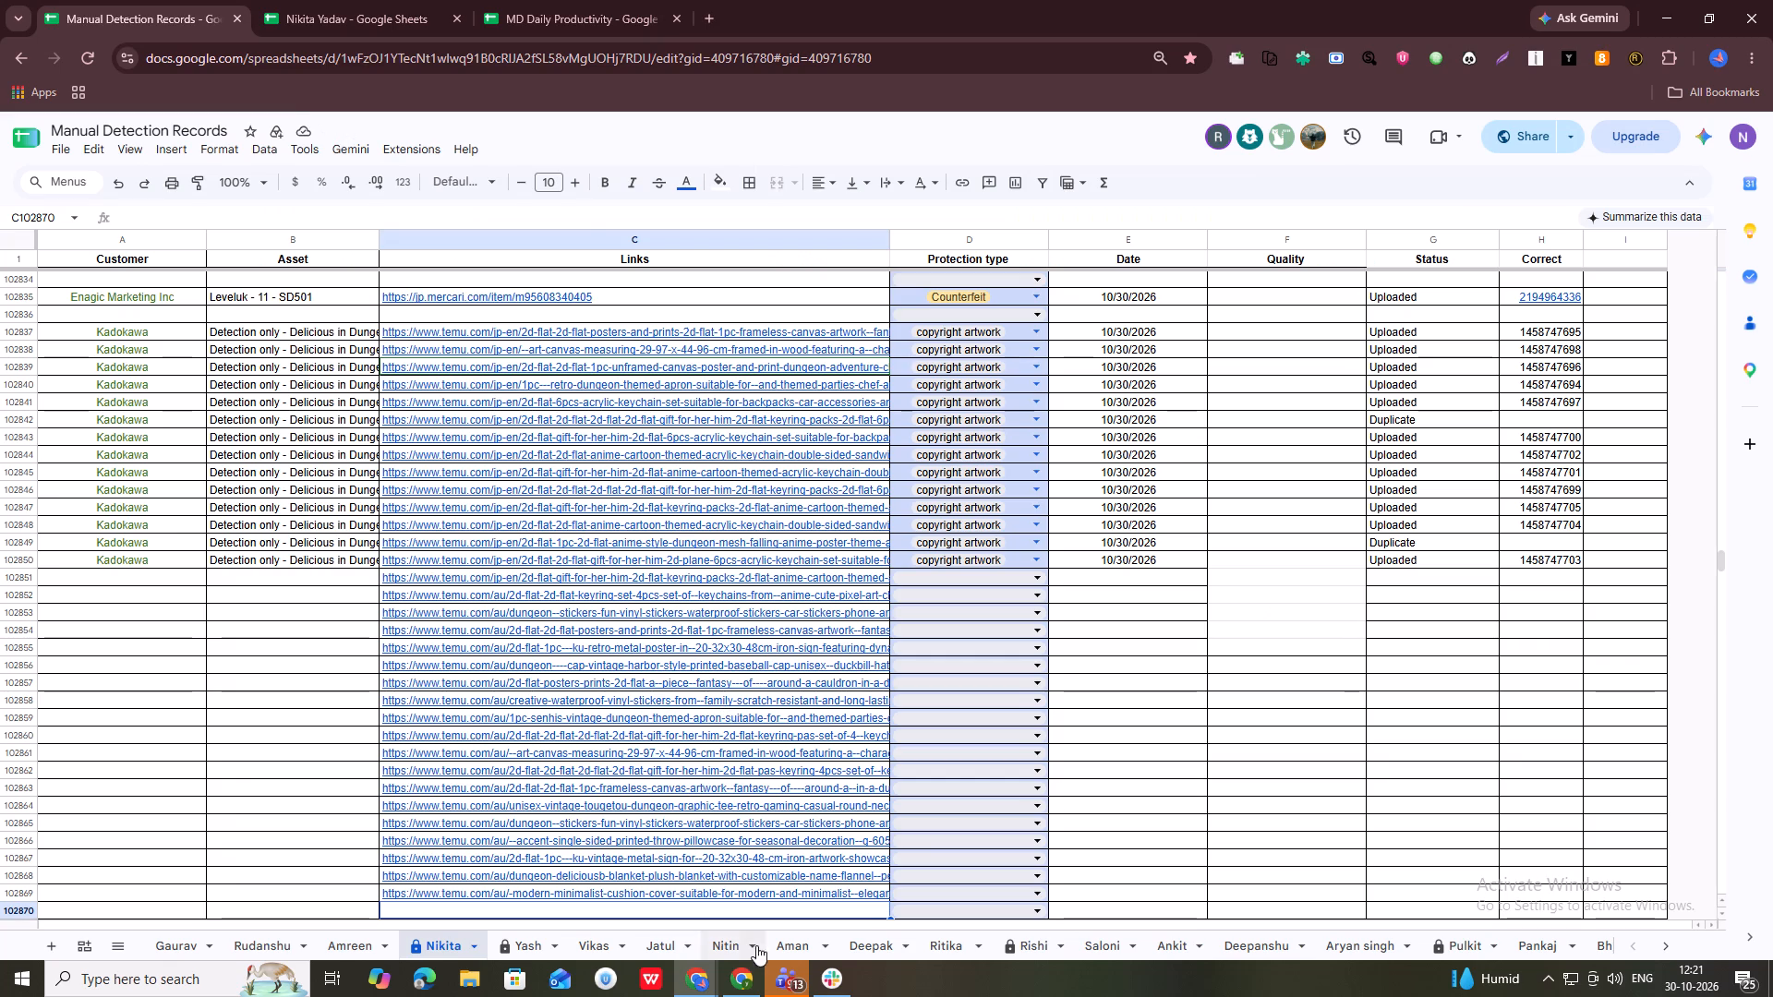
pyautogui.press('Up')
pyautogui.hotkey('ctrl', 'v')
pyautogui.press('Down')
# Check the remaining Temu listings shown and load the next batch of delicious in dungeon results.
pyautogui.hotkey('alt', 'Tab')
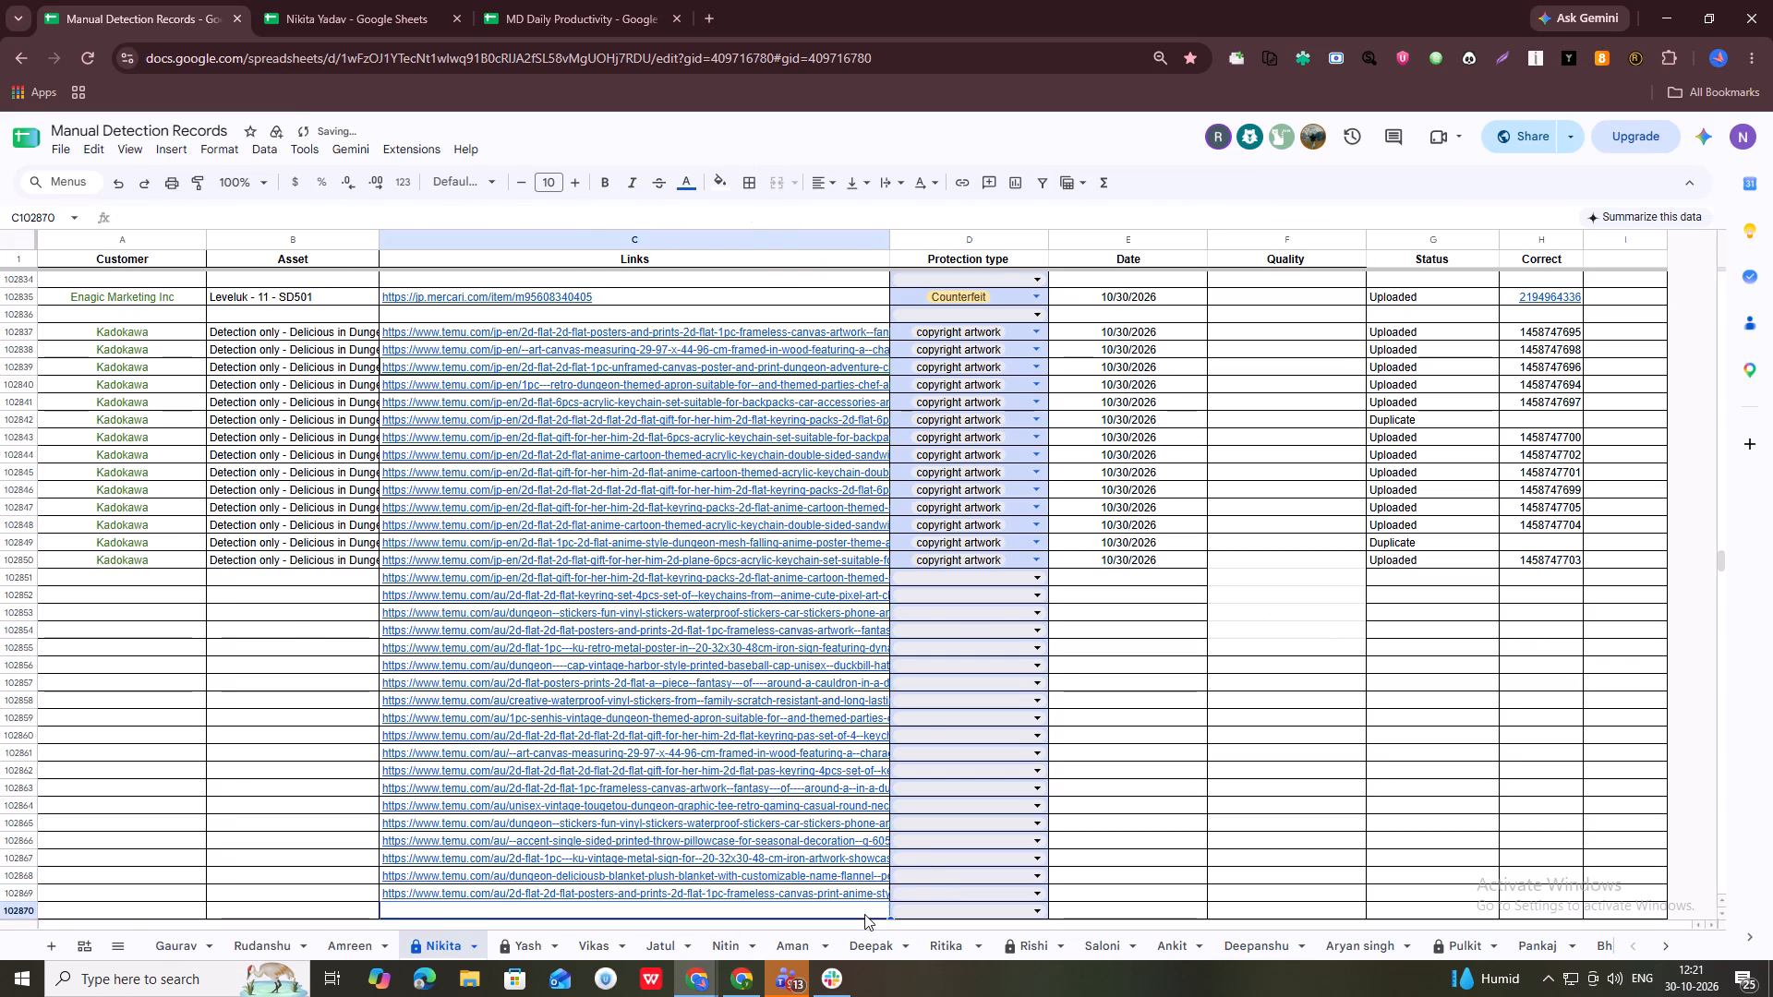
pyautogui.press('Down')
pyautogui.press('Down')
pyautogui.press('Down')
pyautogui.press('Down')
pyautogui.press('Down')
pyautogui.press('Down')
pyautogui.press('Down')
pyautogui.press('Down')
pyautogui.press('Down')
pyautogui.press('Down')
pyautogui.press('Down')
pyautogui.press('Down')
pyautogui.press('Down')
pyautogui.press('Down')
pyautogui.press('Down')
pyautogui.press('Down')
pyautogui.press('Down')
pyautogui.press('Down')
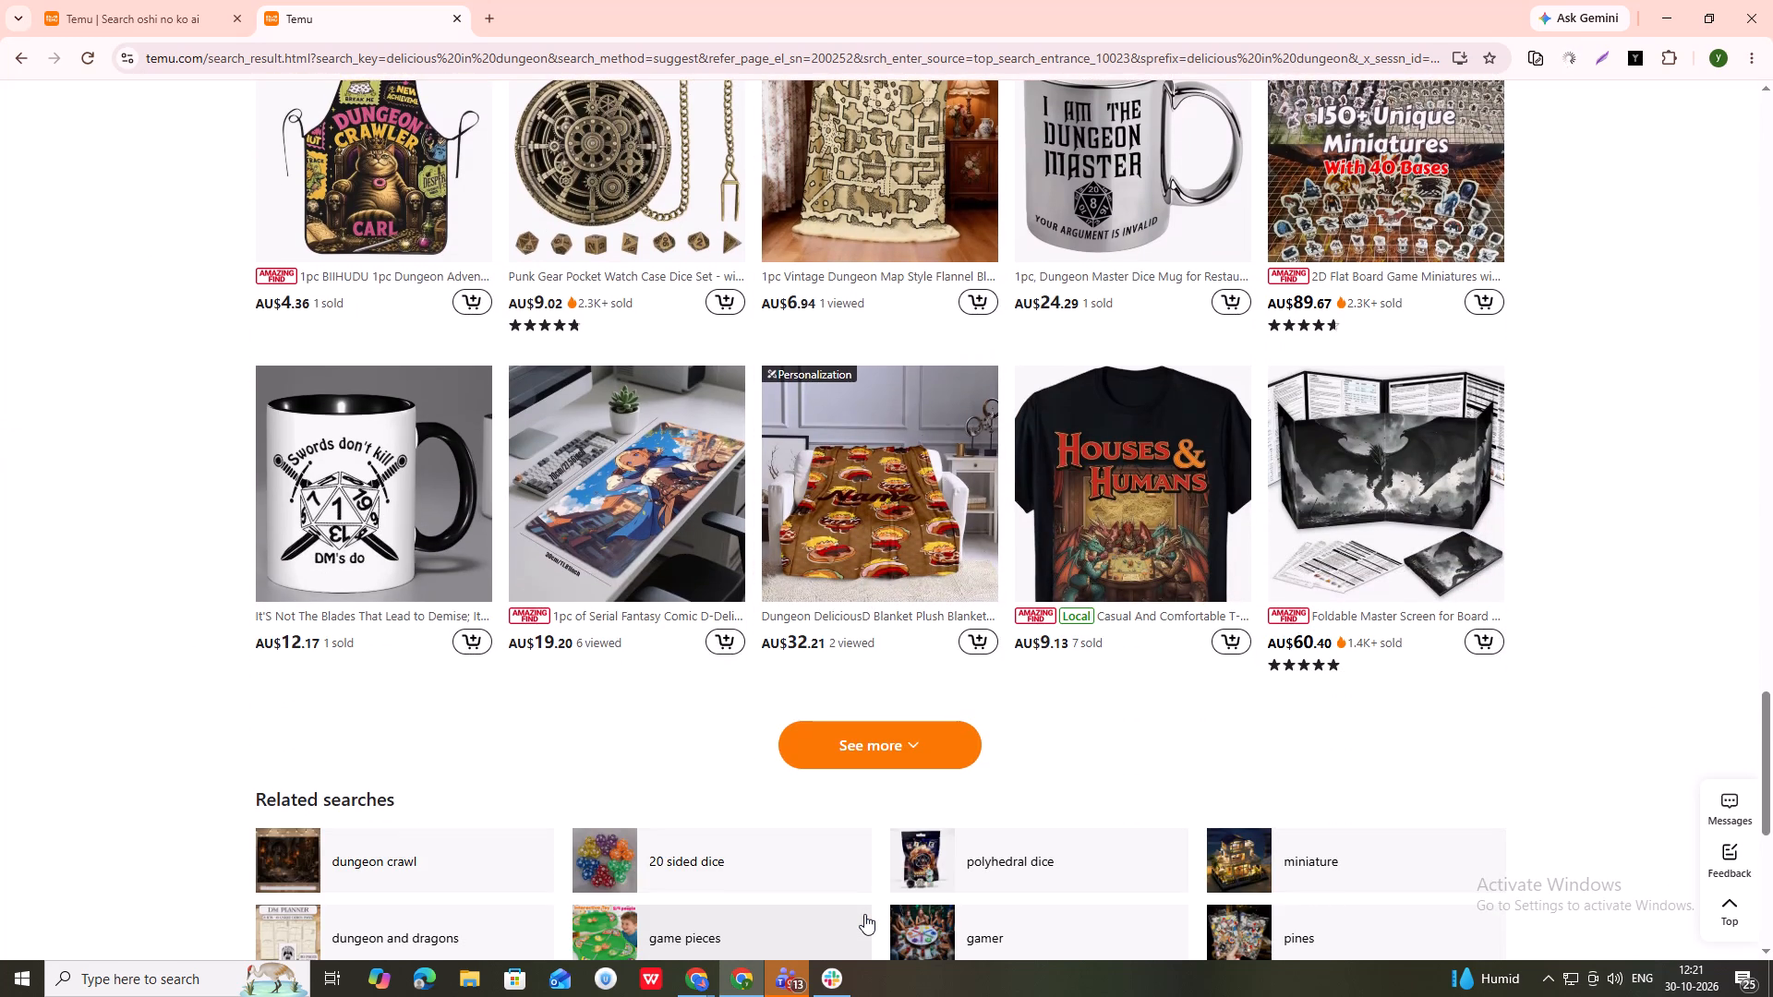
pyautogui.click(864, 736)
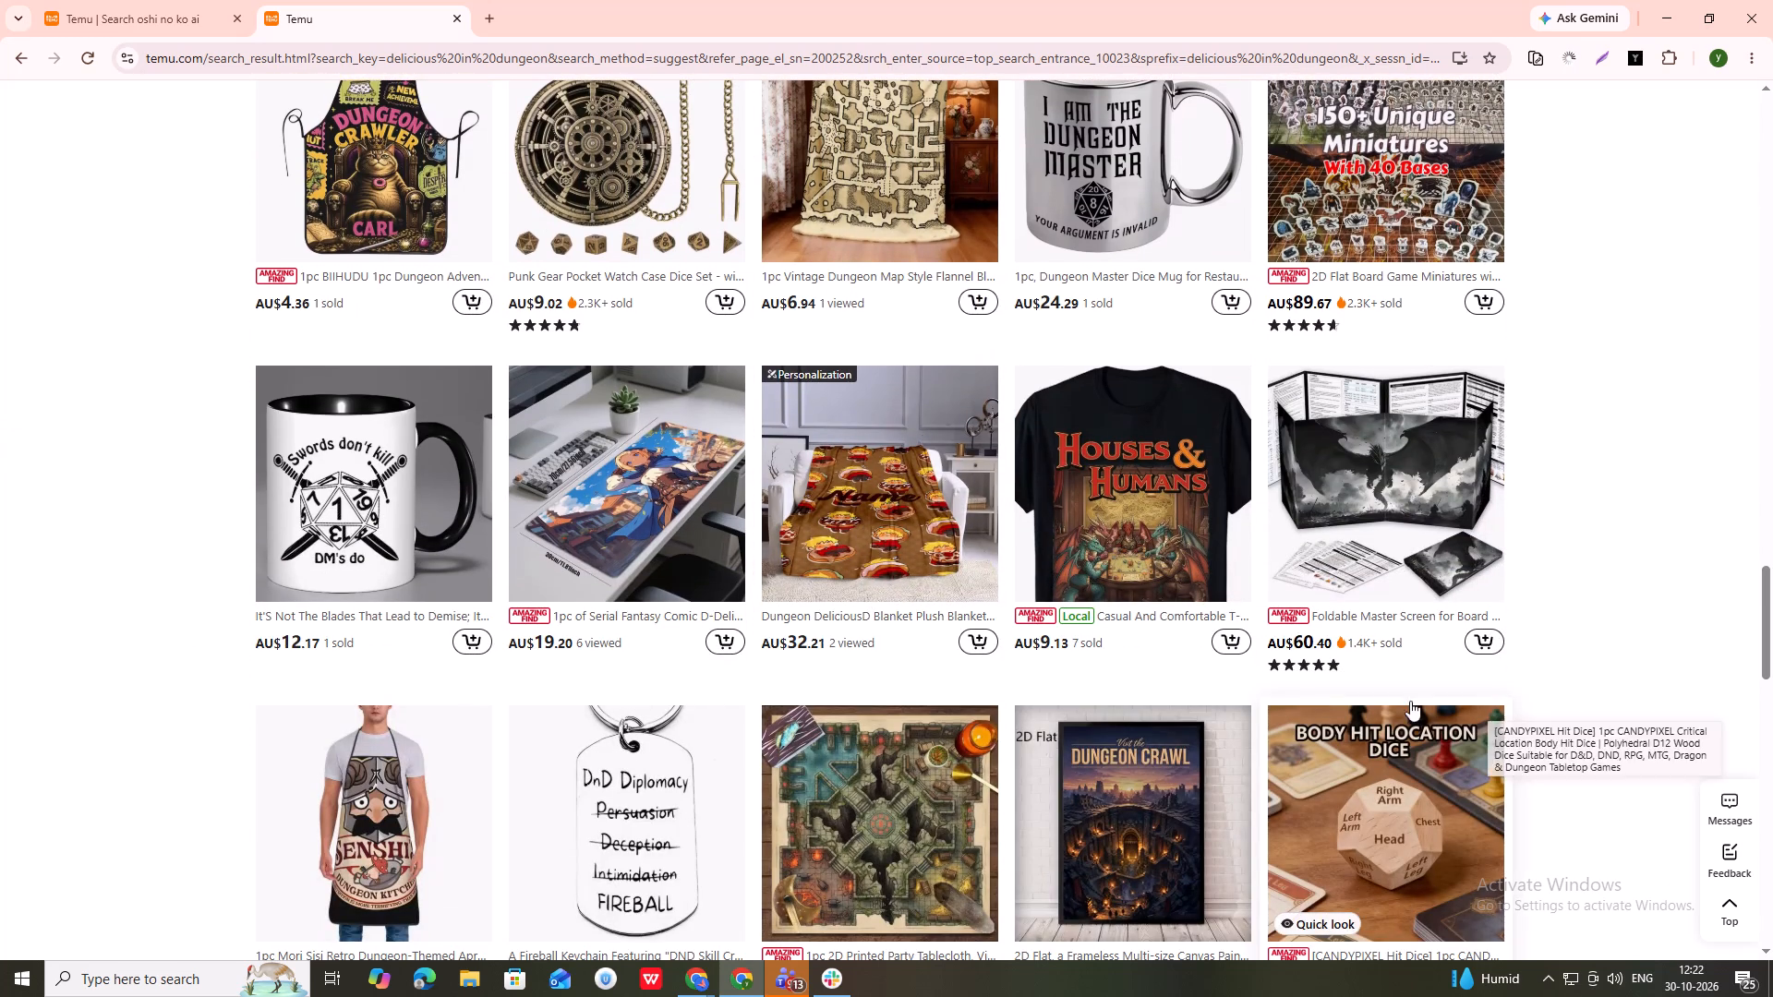
# Log the link of the AU$3.87 1pc Mori Sisi Retro Dungeon-Themed Apron listing in the Links column, row 102870.
pyautogui.scroll(-2, 1254, 705)
pyautogui.rightClick(388, 774)
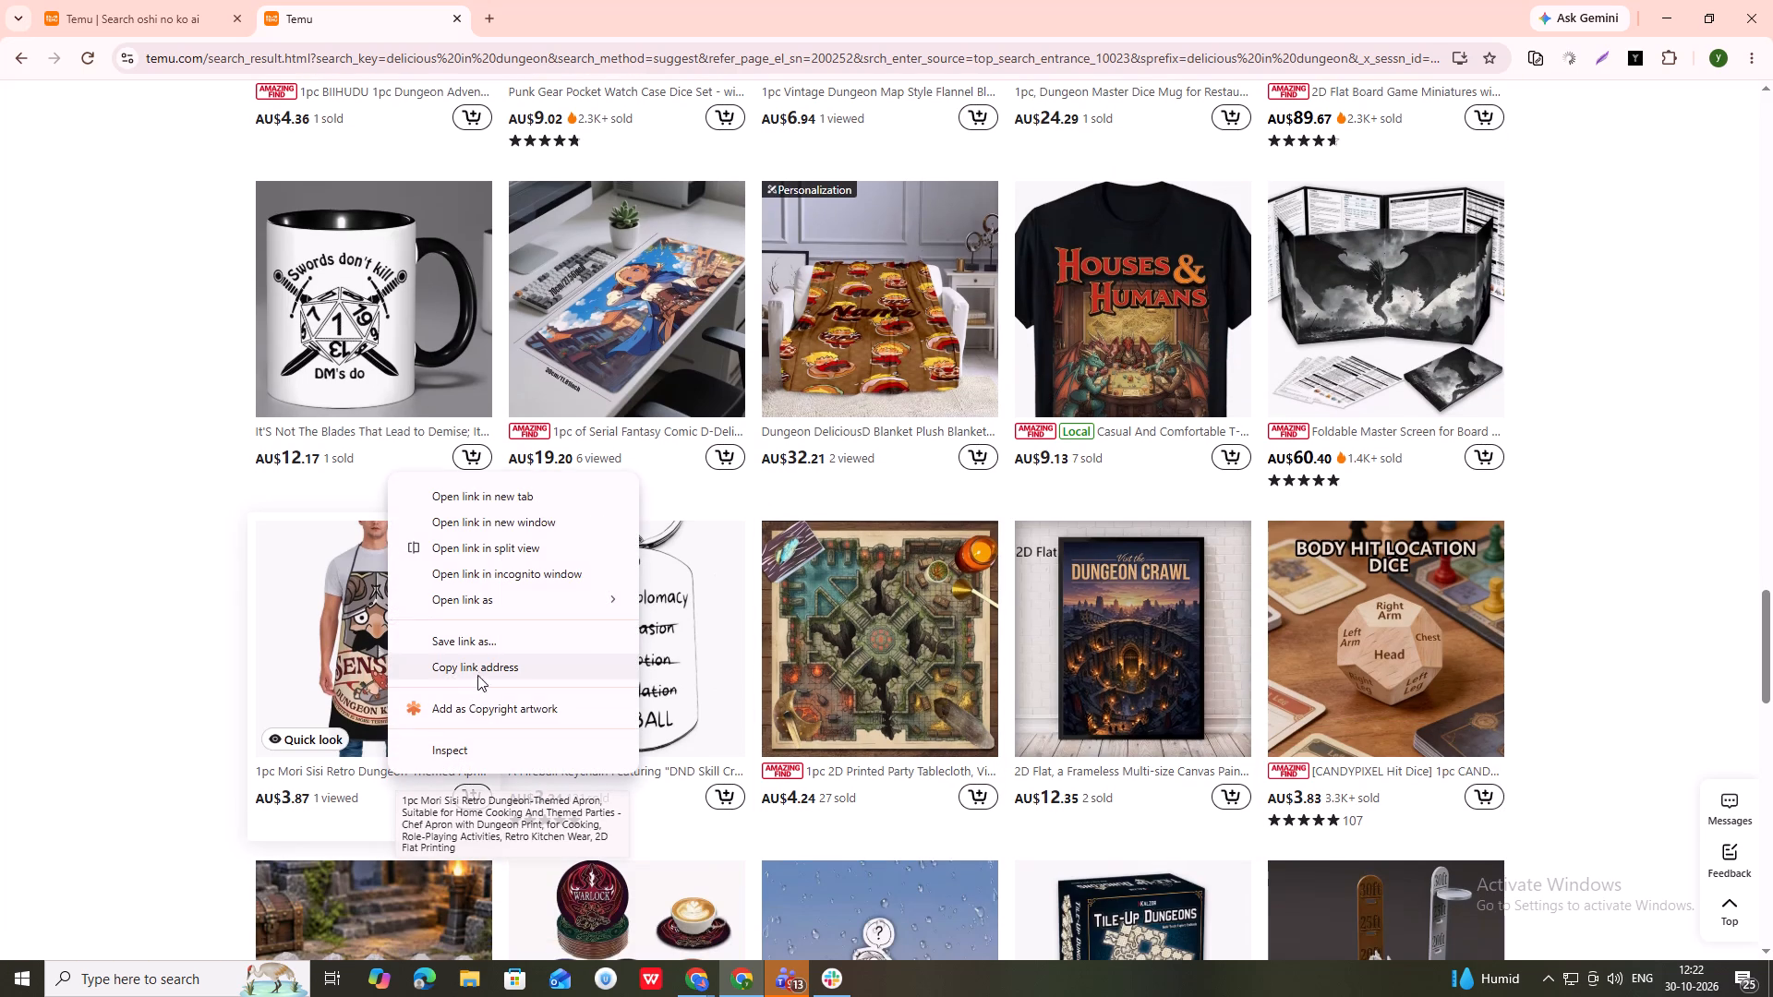
pyautogui.click(483, 663)
pyautogui.rightClick(483, 663)
pyautogui.hotkey('alt', 'Tab')
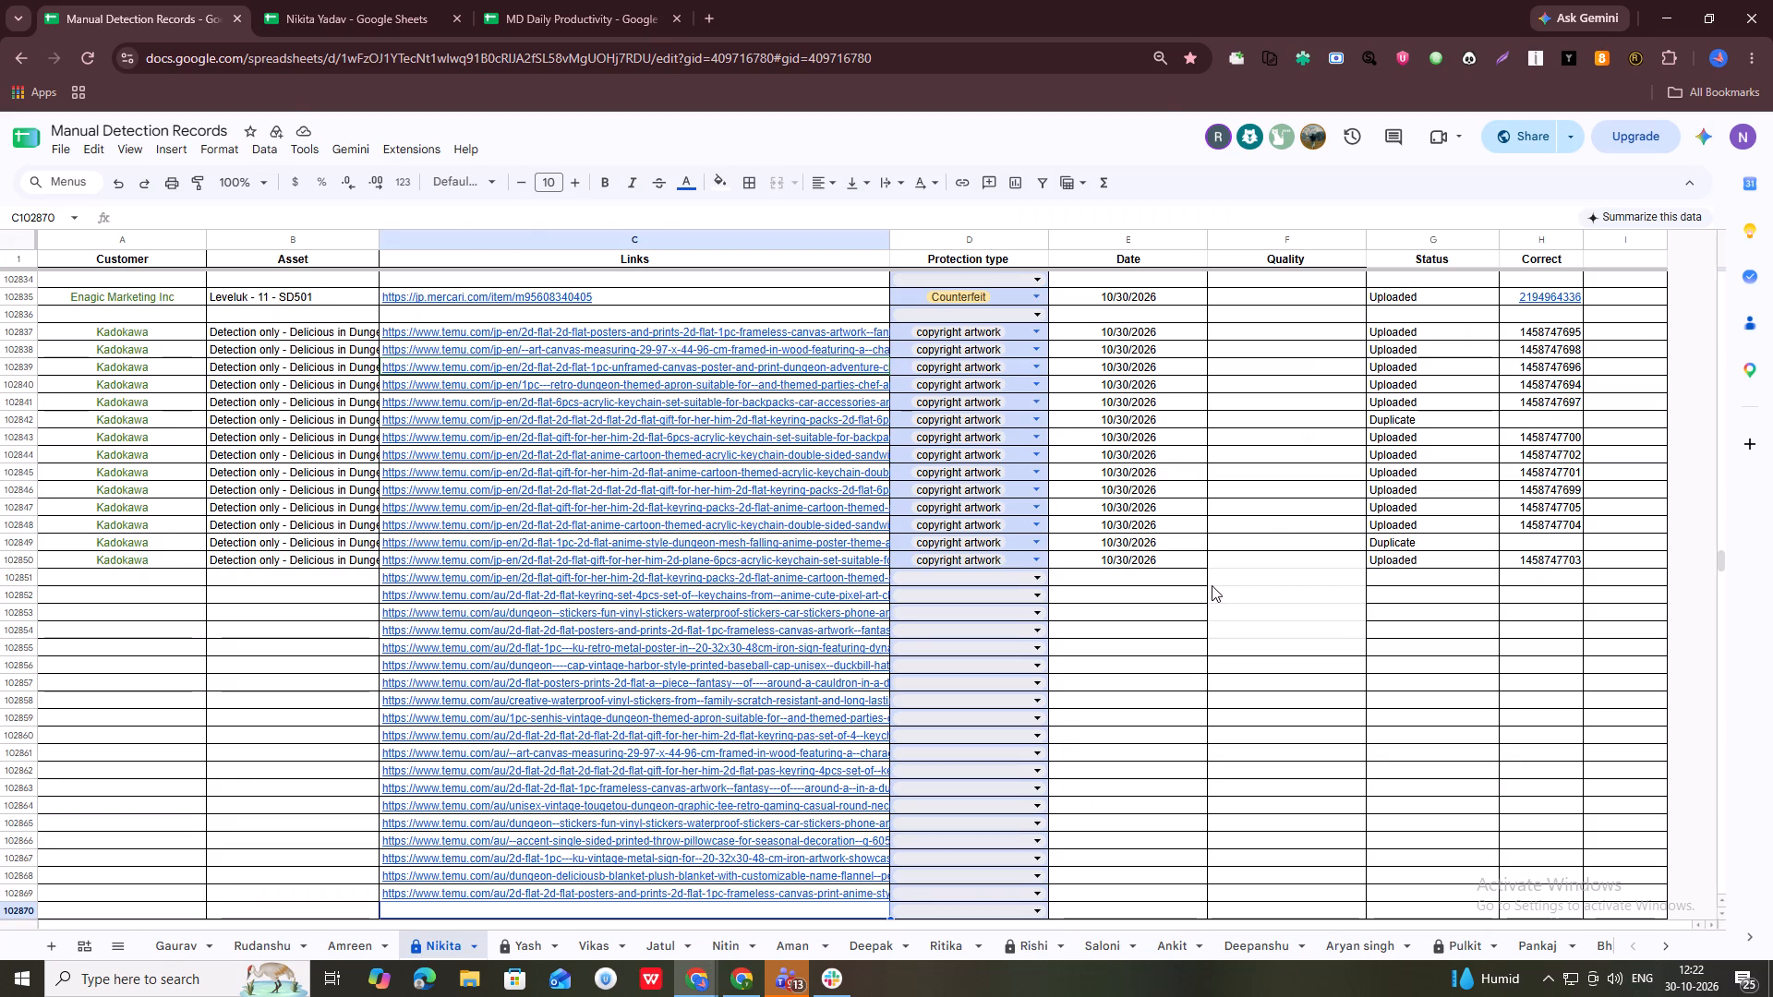
pyautogui.hotkey('ctrl', 'v')
pyautogui.press('Down')
# Log the link of the AU$8.53 four-character 2D Flat keyring listing in the Links column, row 102871.
pyautogui.hotkey('alt', 'Tab')
pyautogui.press('Down')
pyautogui.press('Down')
pyautogui.press('Down')
pyautogui.press('Down')
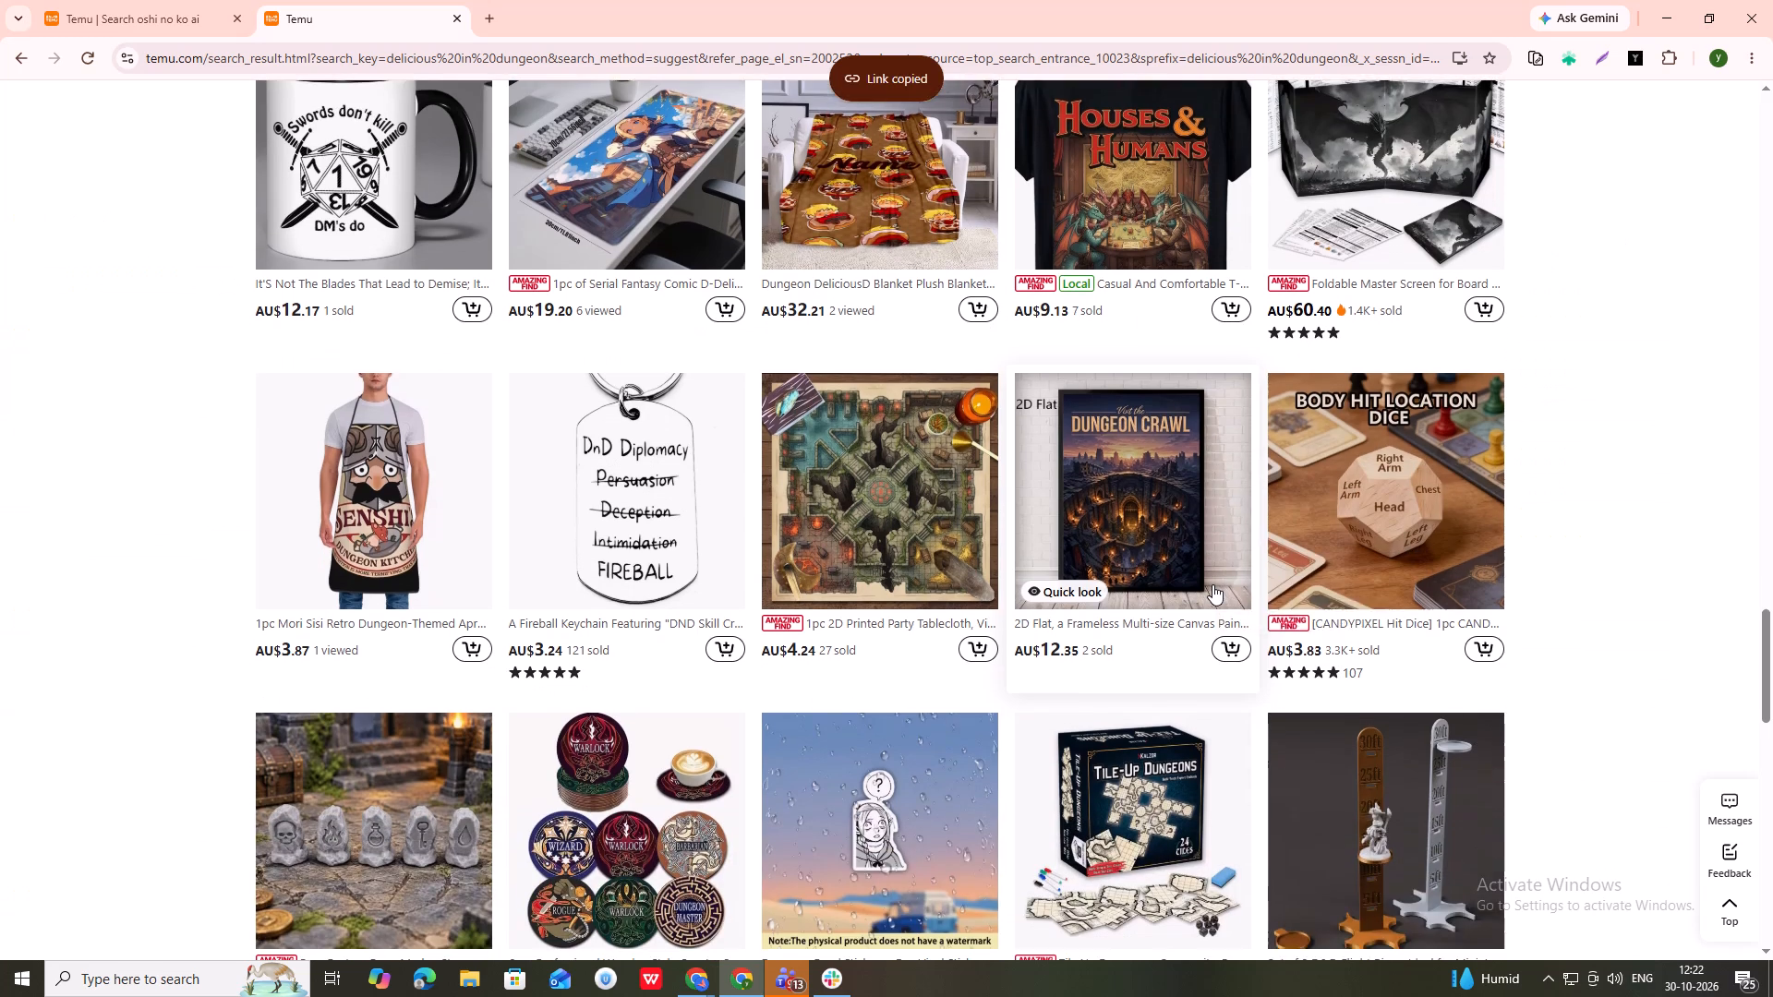
pyautogui.press('Down')
pyautogui.press('Down')
pyautogui.press('Down')
pyautogui.press('Down')
pyautogui.press('Down')
pyautogui.press('Down')
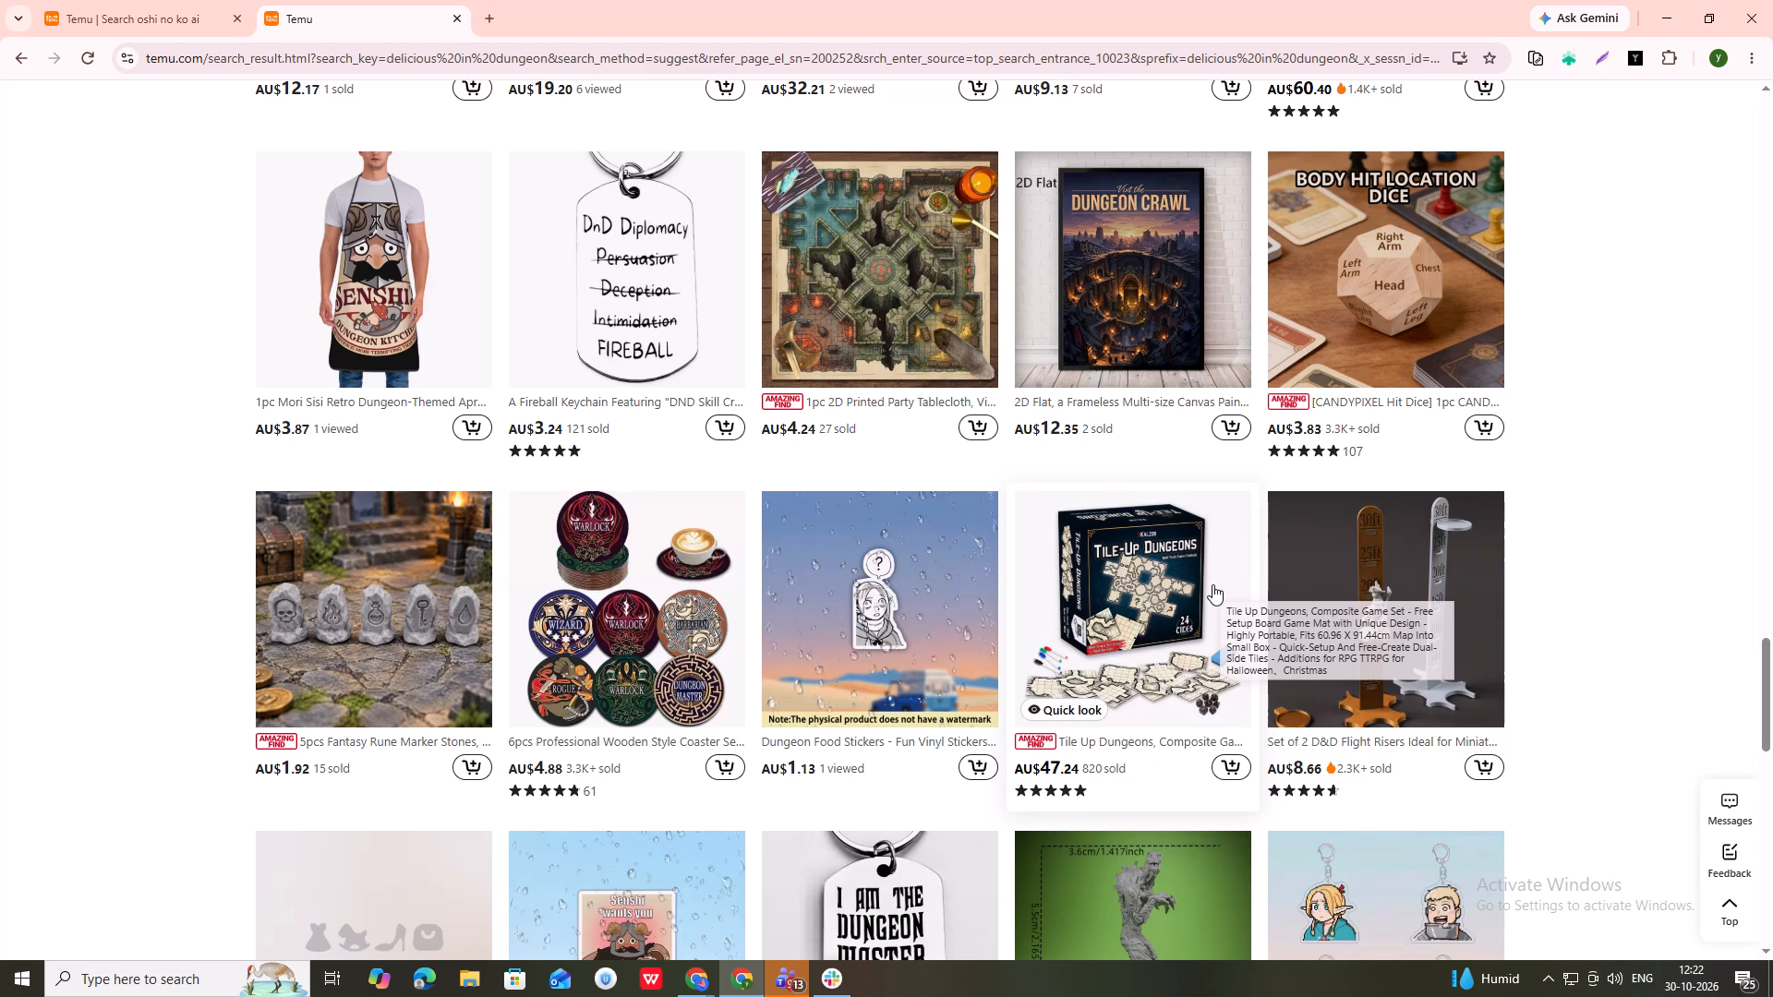
pyautogui.press('Down')
pyautogui.press('Down')
pyautogui.press('Down')
pyautogui.press('Down')
pyautogui.press('Down')
pyautogui.press('Down')
pyautogui.press('Down')
pyautogui.press('Down')
pyautogui.press('Down')
pyautogui.press('Down')
pyautogui.press('Down')
pyautogui.press('Down')
pyautogui.press('Down')
pyautogui.press('Down')
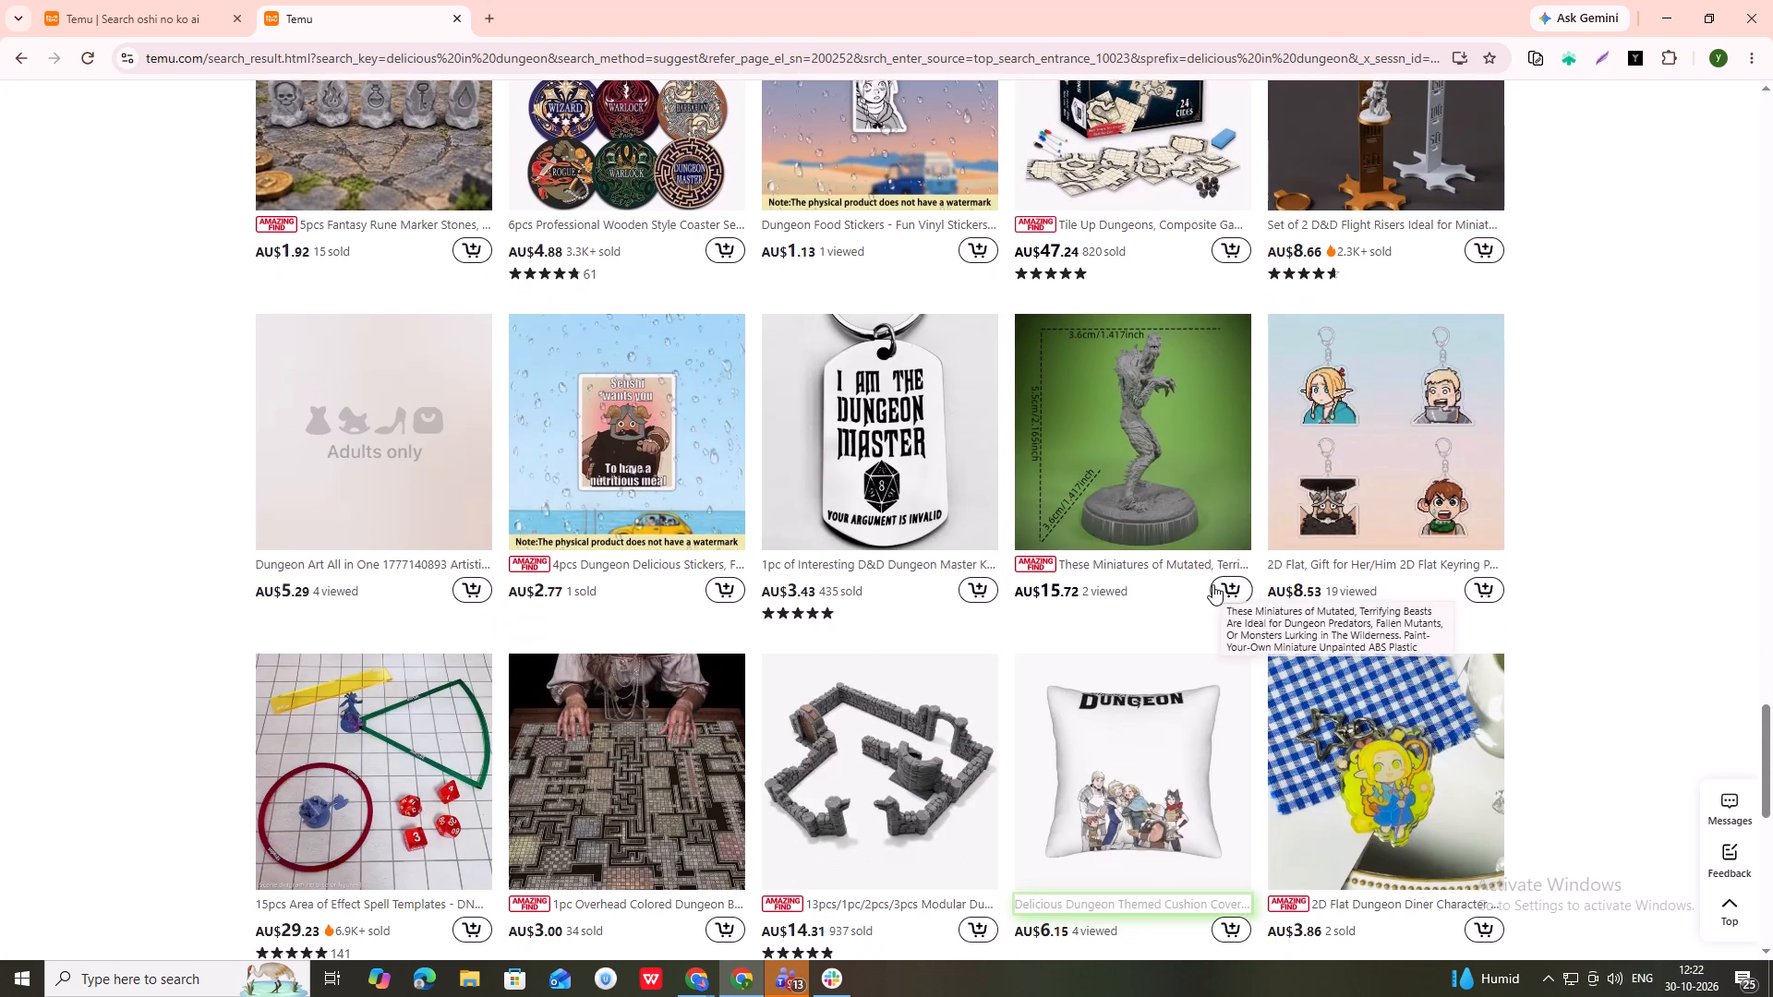
pyautogui.scroll(-1, 1295, 688)
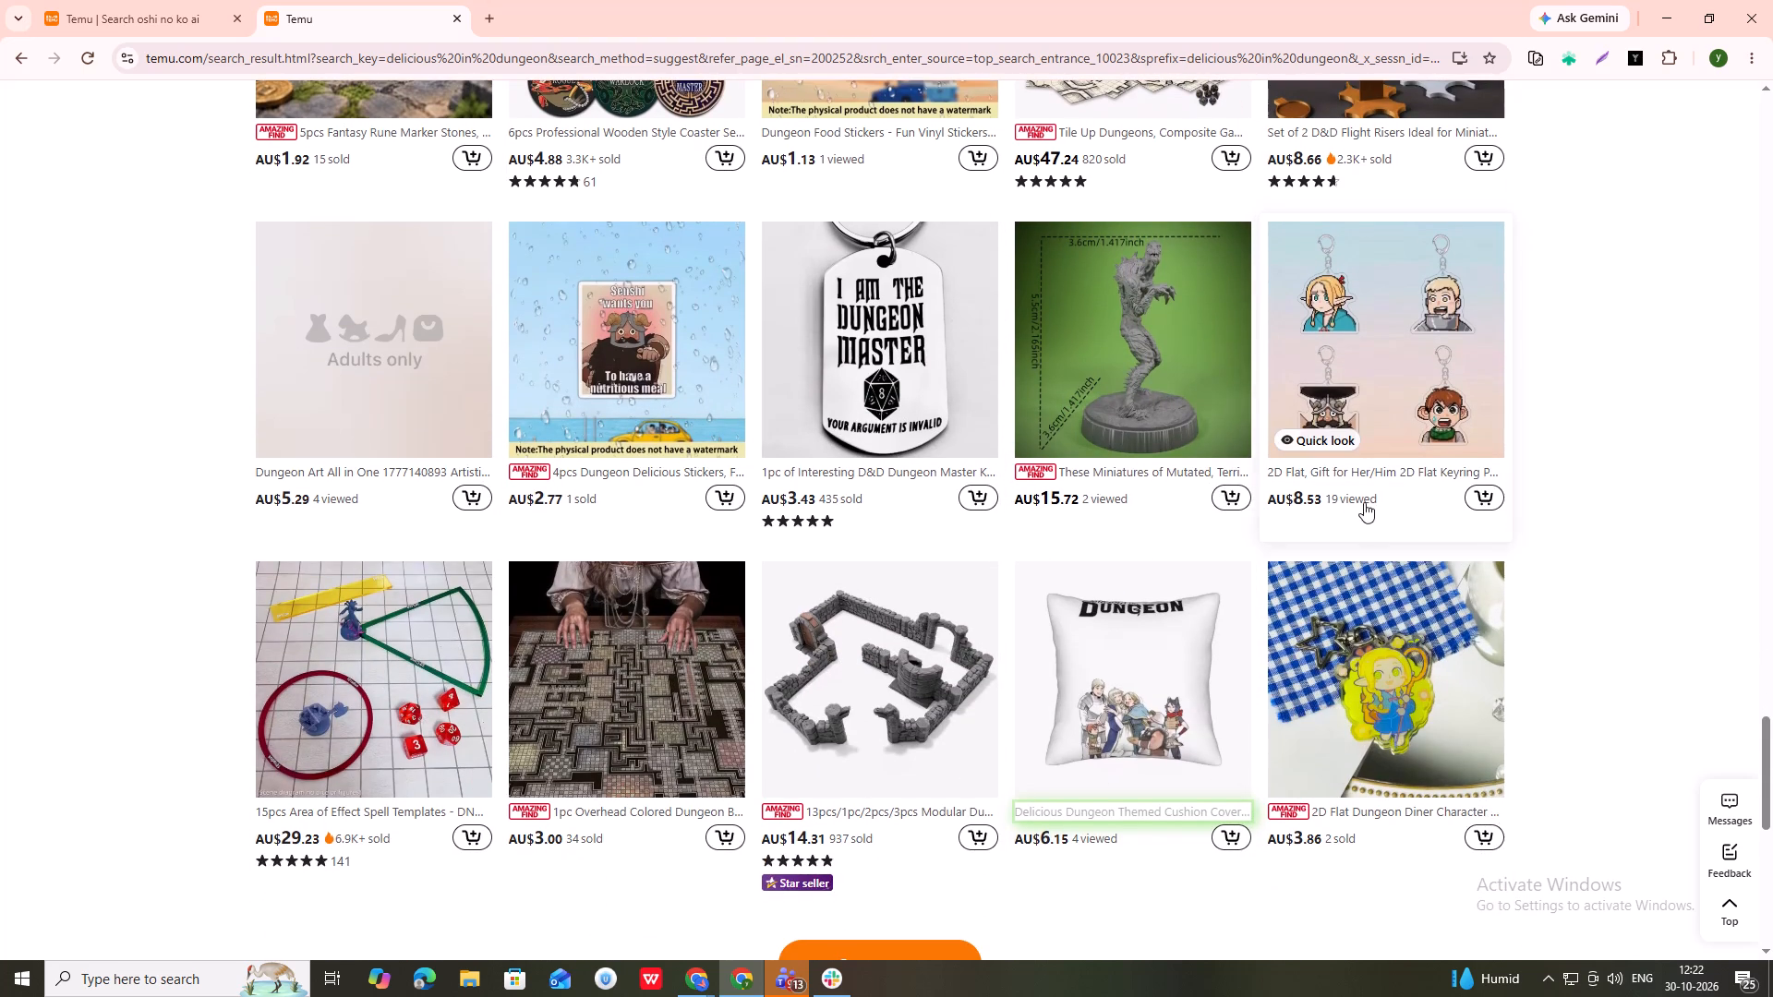
pyautogui.rightClick(1375, 467)
pyautogui.click(1417, 656)
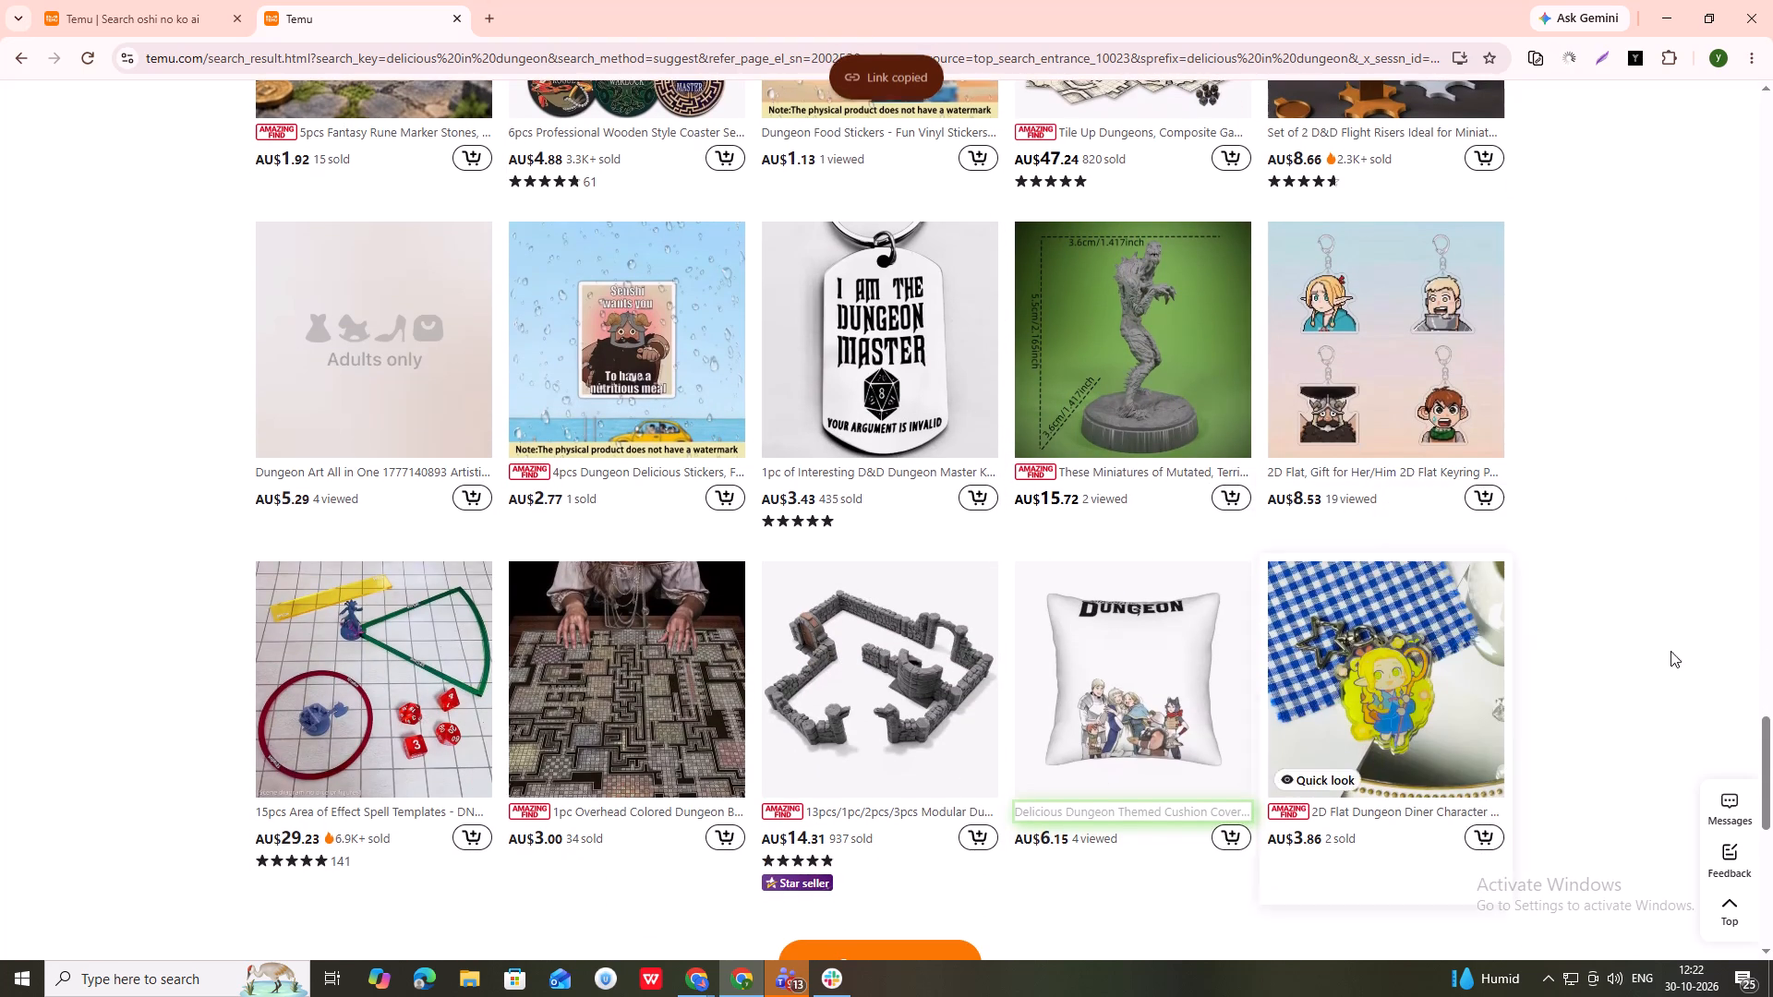
pyautogui.hotkey('alt', 'Tab')
pyautogui.hotkey('ctrl', 'v')
pyautogui.press('Down')
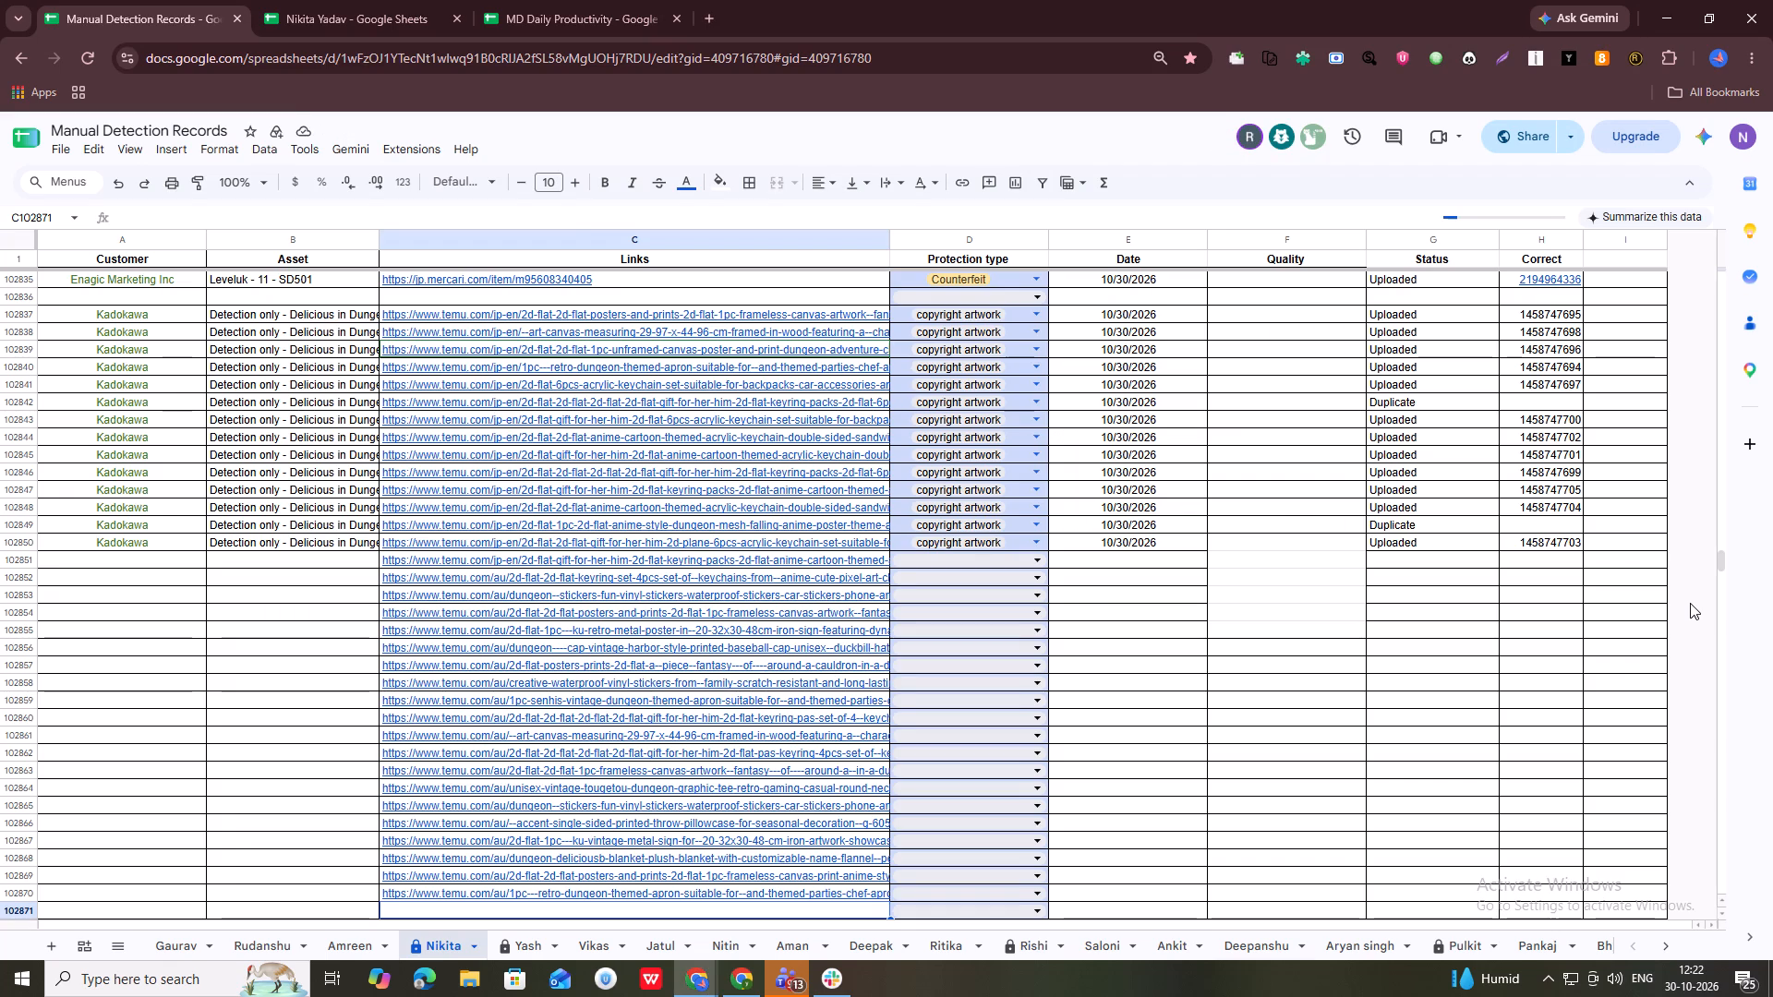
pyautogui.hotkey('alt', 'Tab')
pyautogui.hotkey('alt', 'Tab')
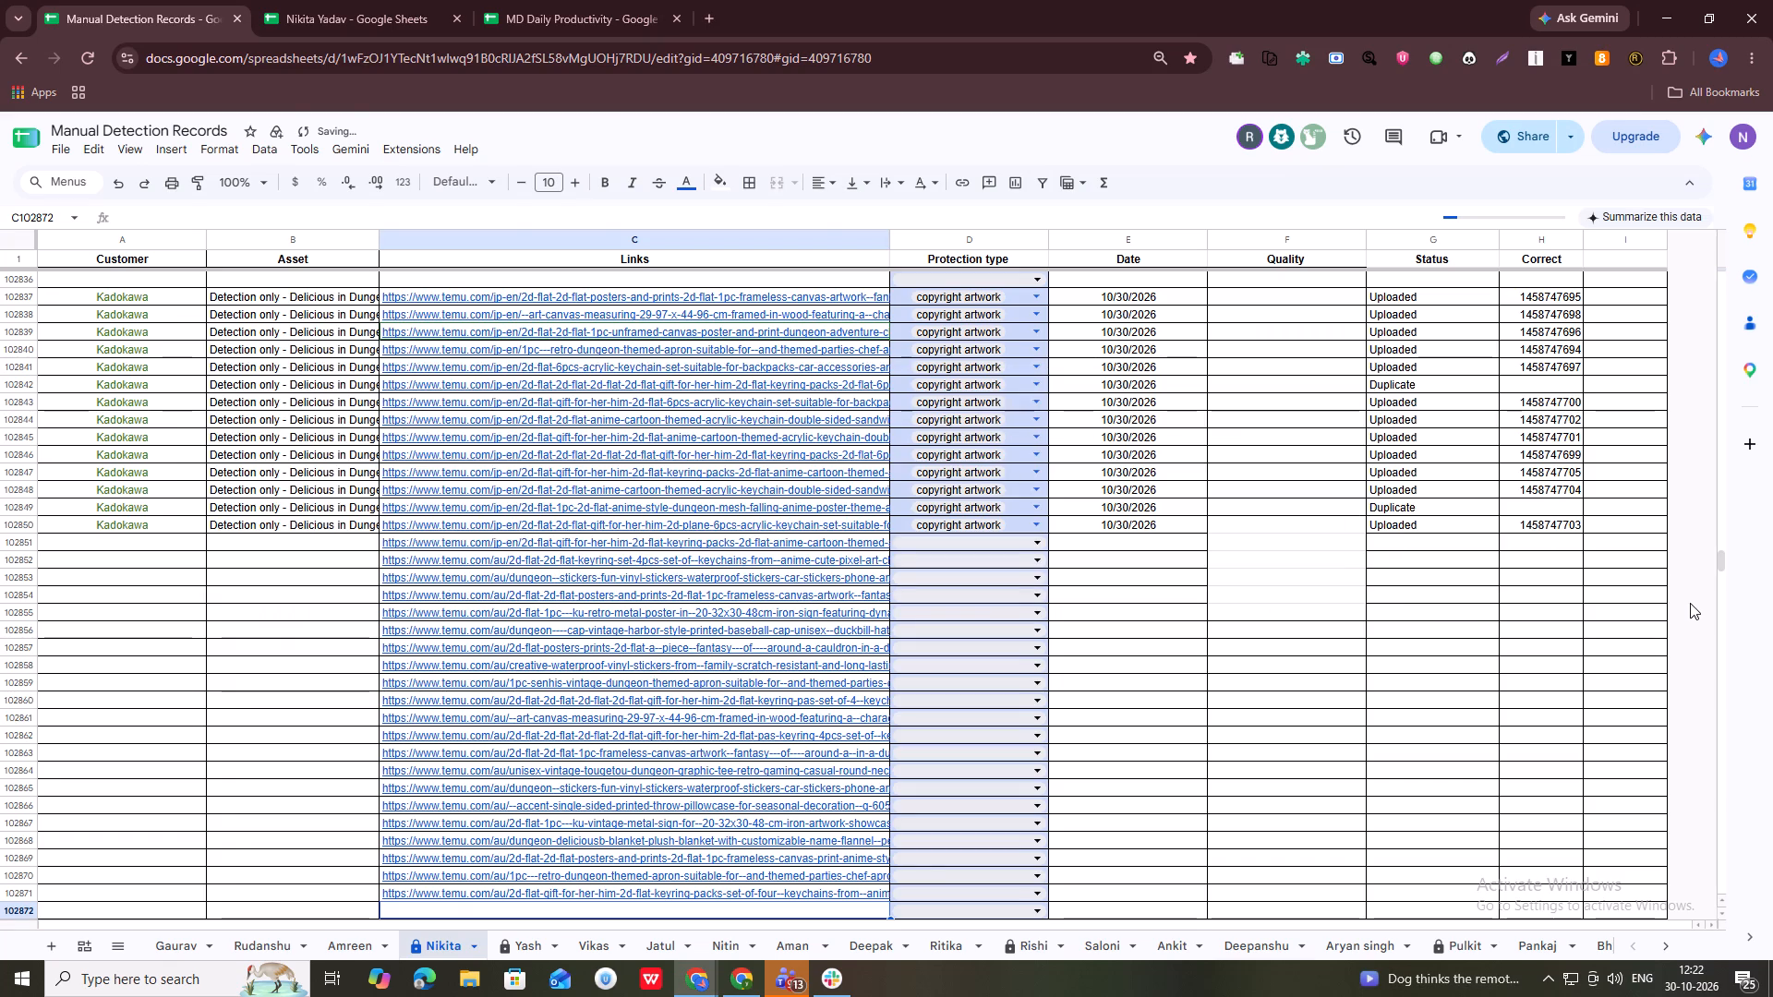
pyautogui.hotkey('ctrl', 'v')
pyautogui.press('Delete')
# Examine further Temu delicious in dungeon results for infringing merchandise, loading two more batches of listings.
pyautogui.hotkey('alt', 'Tab')
pyautogui.press('Down')
pyautogui.press('Down')
pyautogui.press('Down')
pyautogui.press('Down')
pyautogui.press('Down')
pyautogui.press('Down')
pyautogui.press('Down')
pyautogui.press('Down')
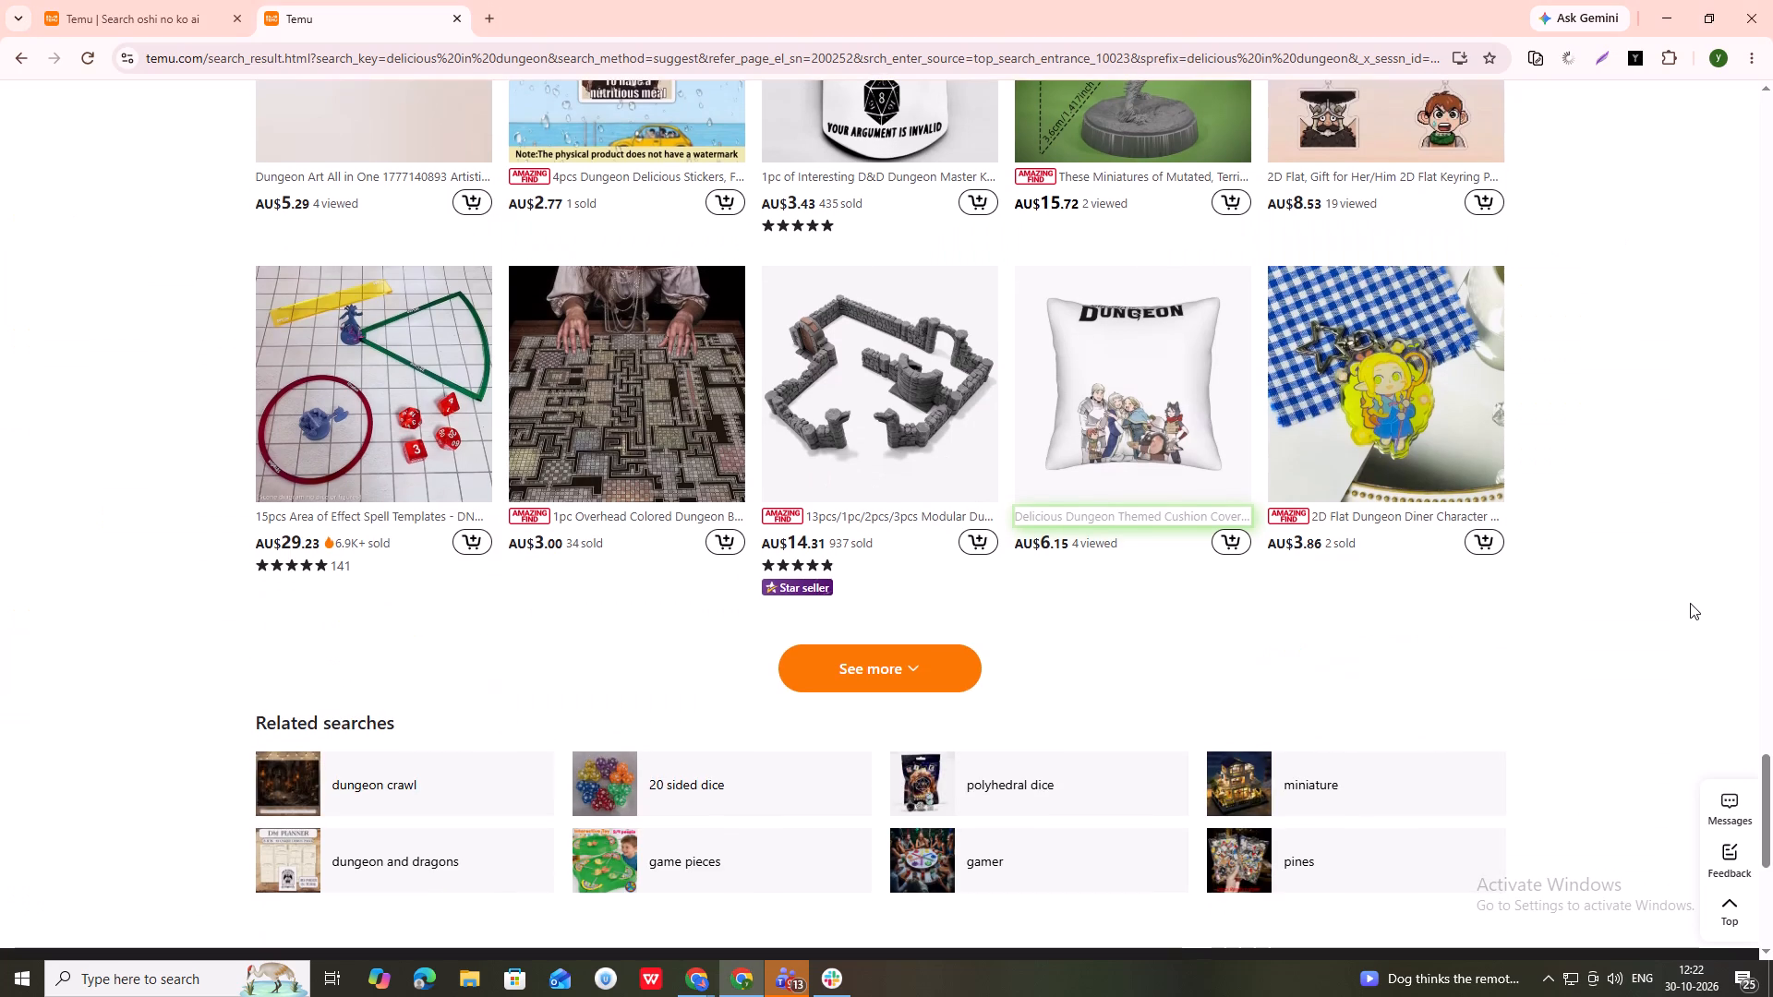
pyautogui.click(903, 687)
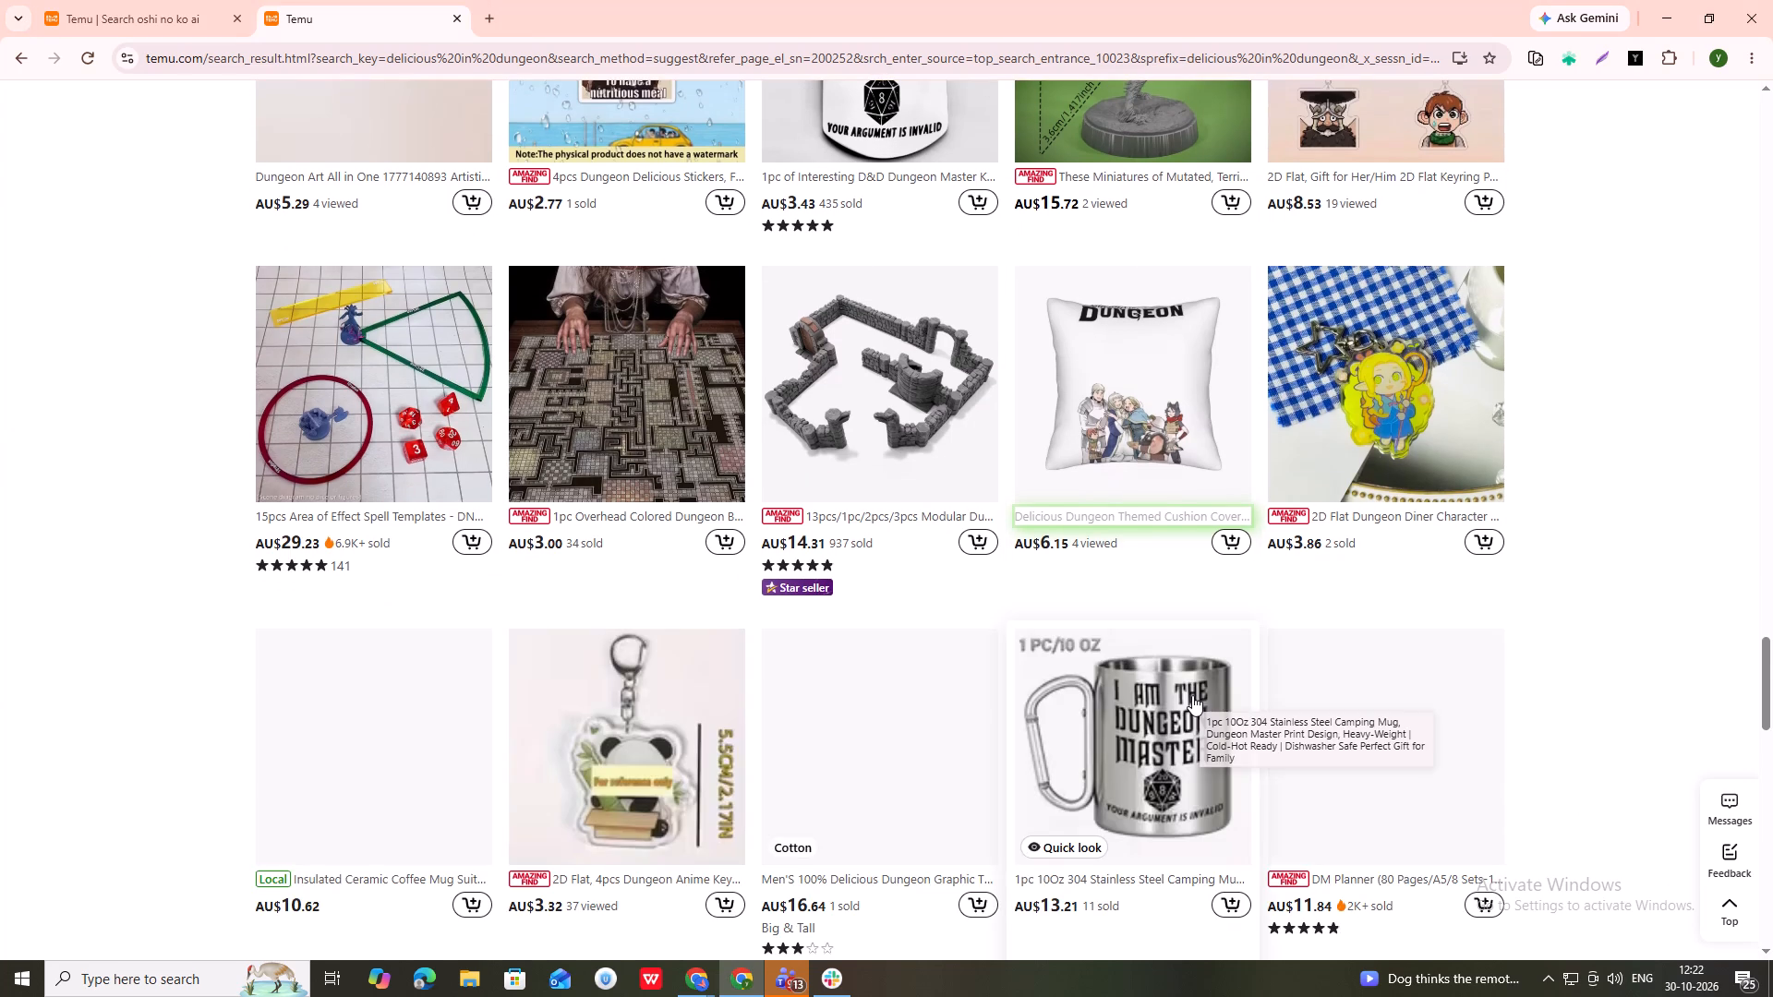
pyautogui.scroll(-3, 1192, 695)
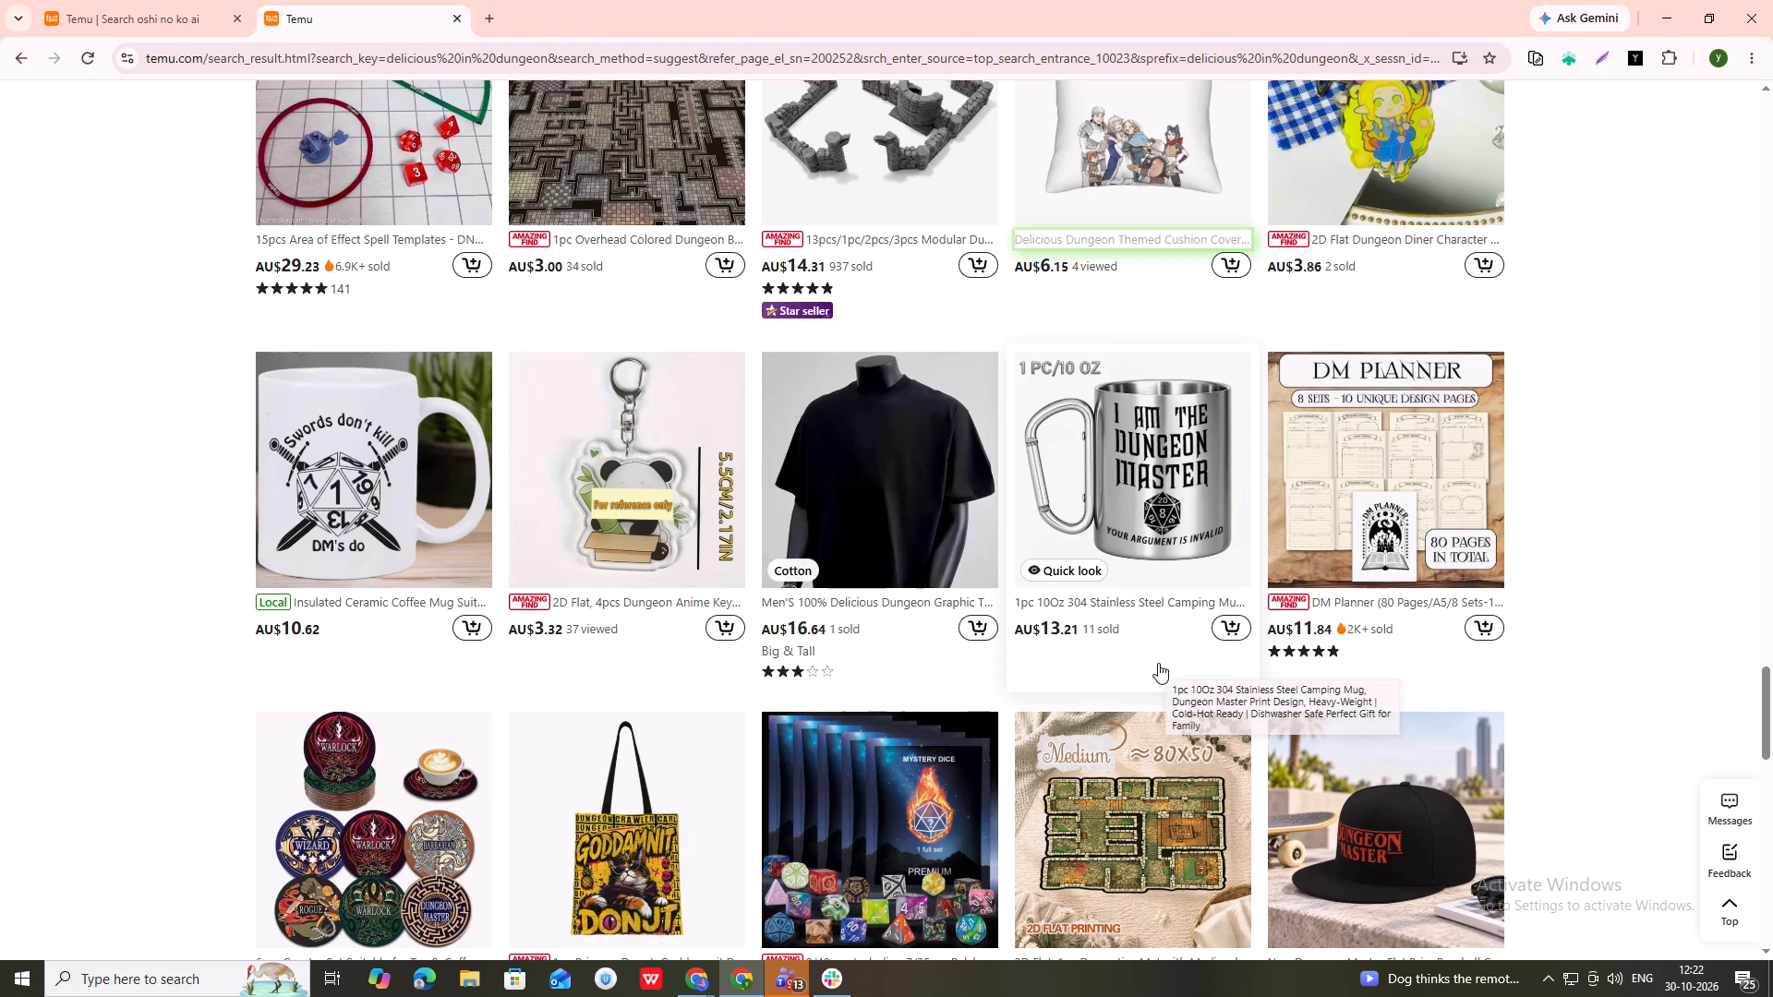
pyautogui.scroll(-5, 1159, 663)
pyautogui.scroll(-5, 971, 668)
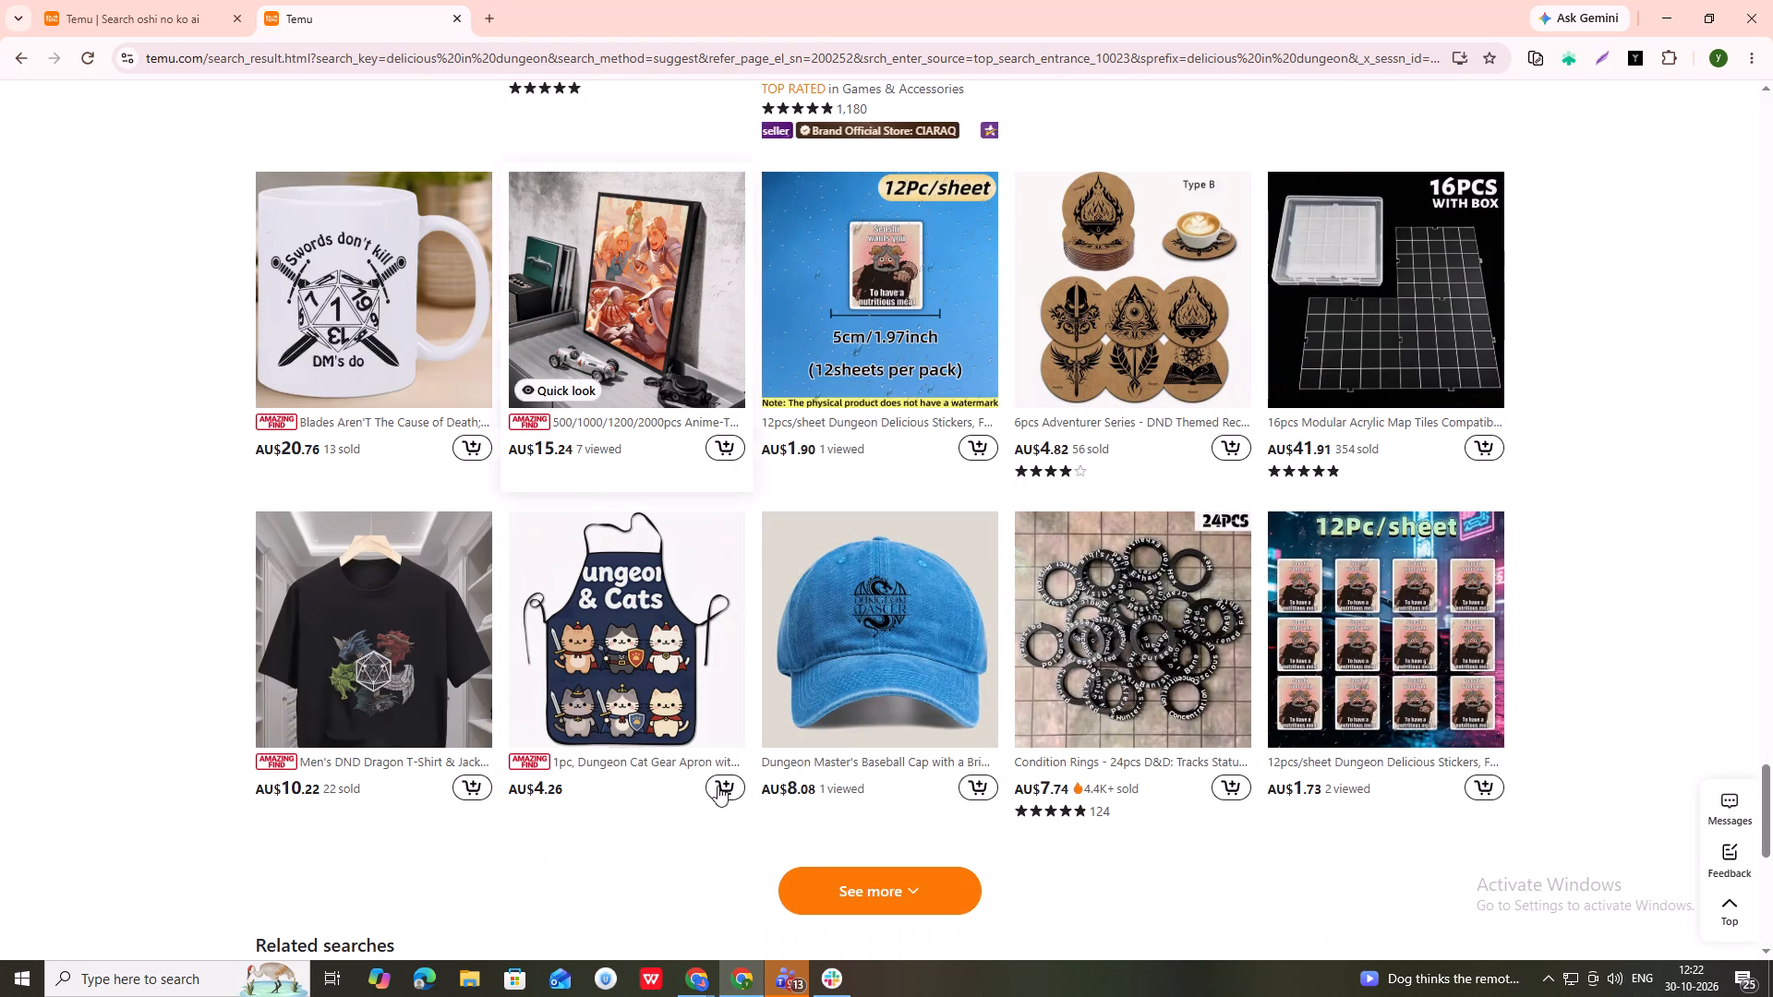
pyautogui.click(863, 904)
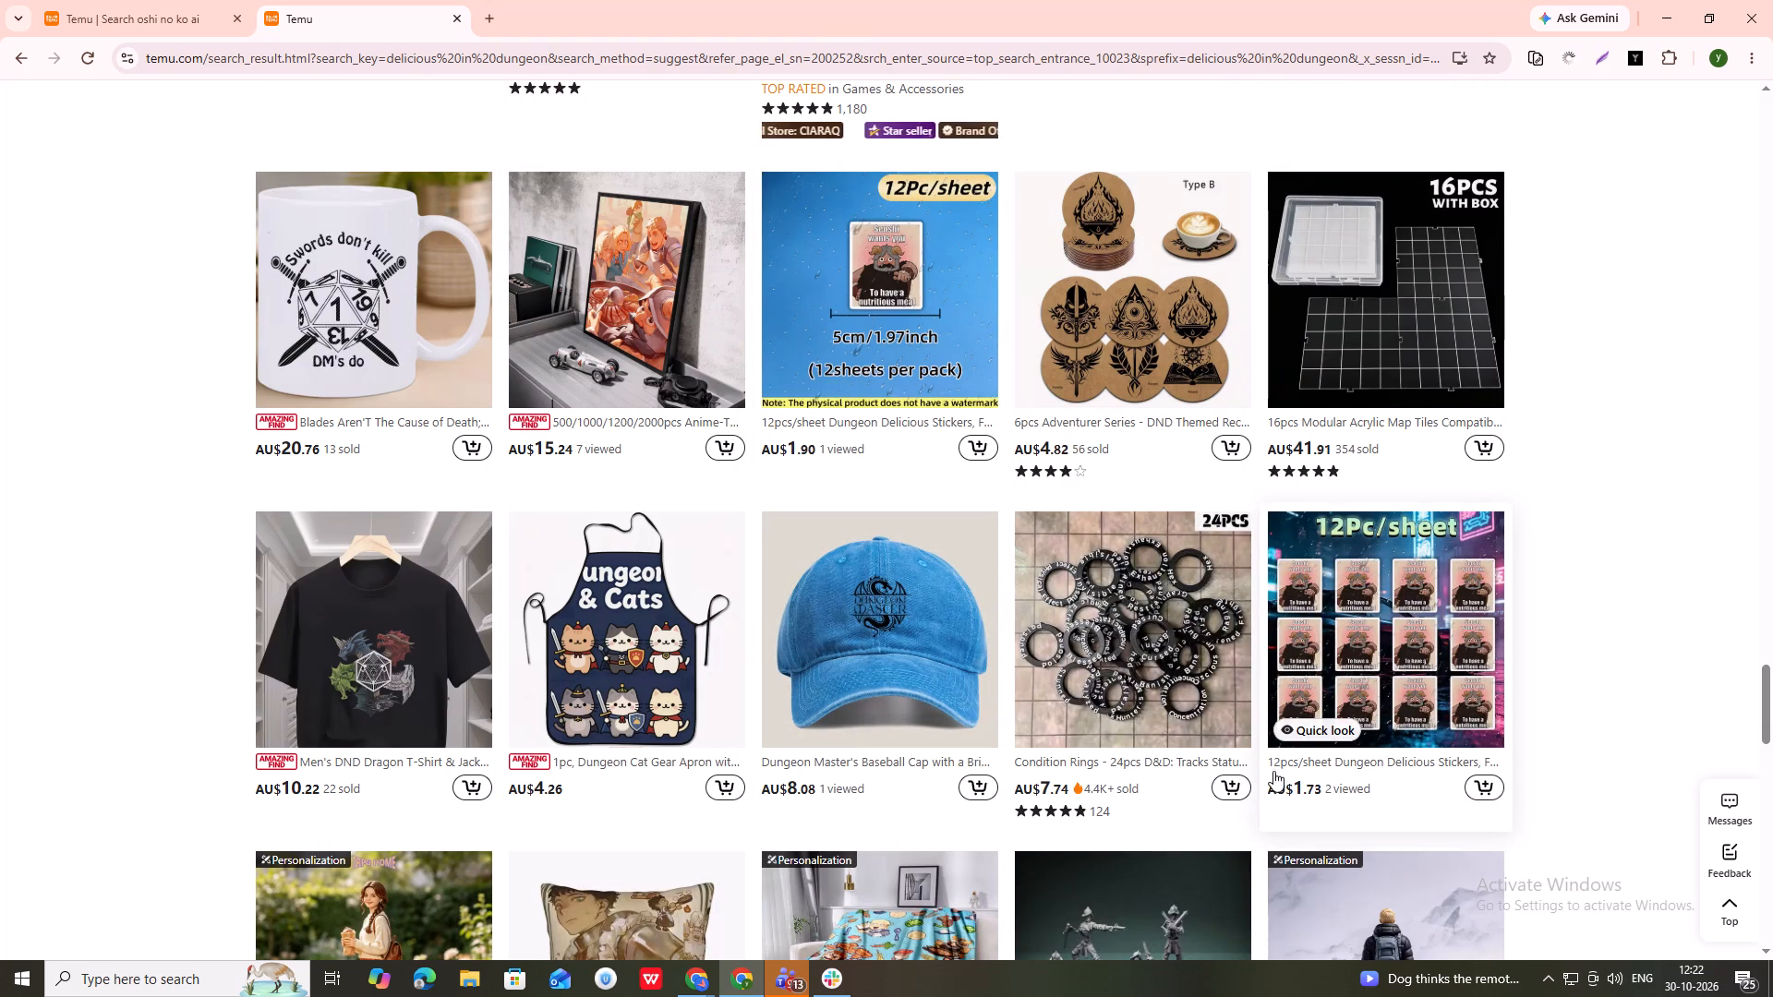
pyautogui.scroll(-5, 1230, 725)
pyautogui.scroll(2, 1235, 720)
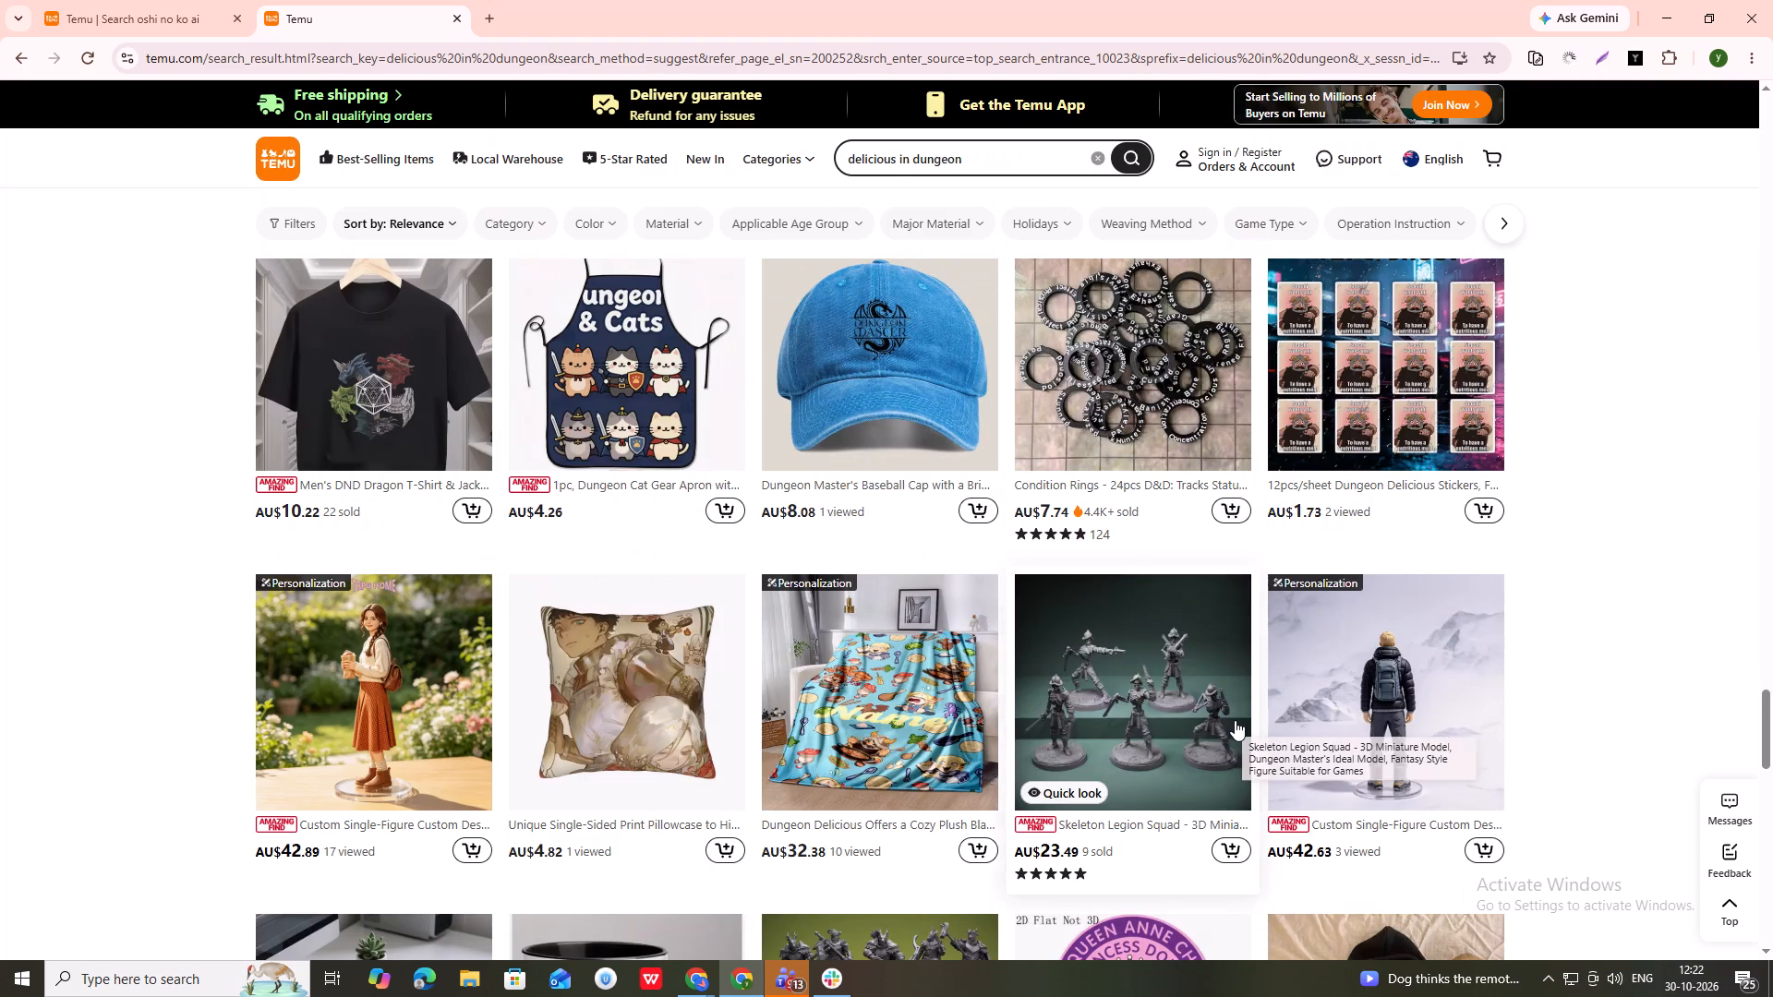
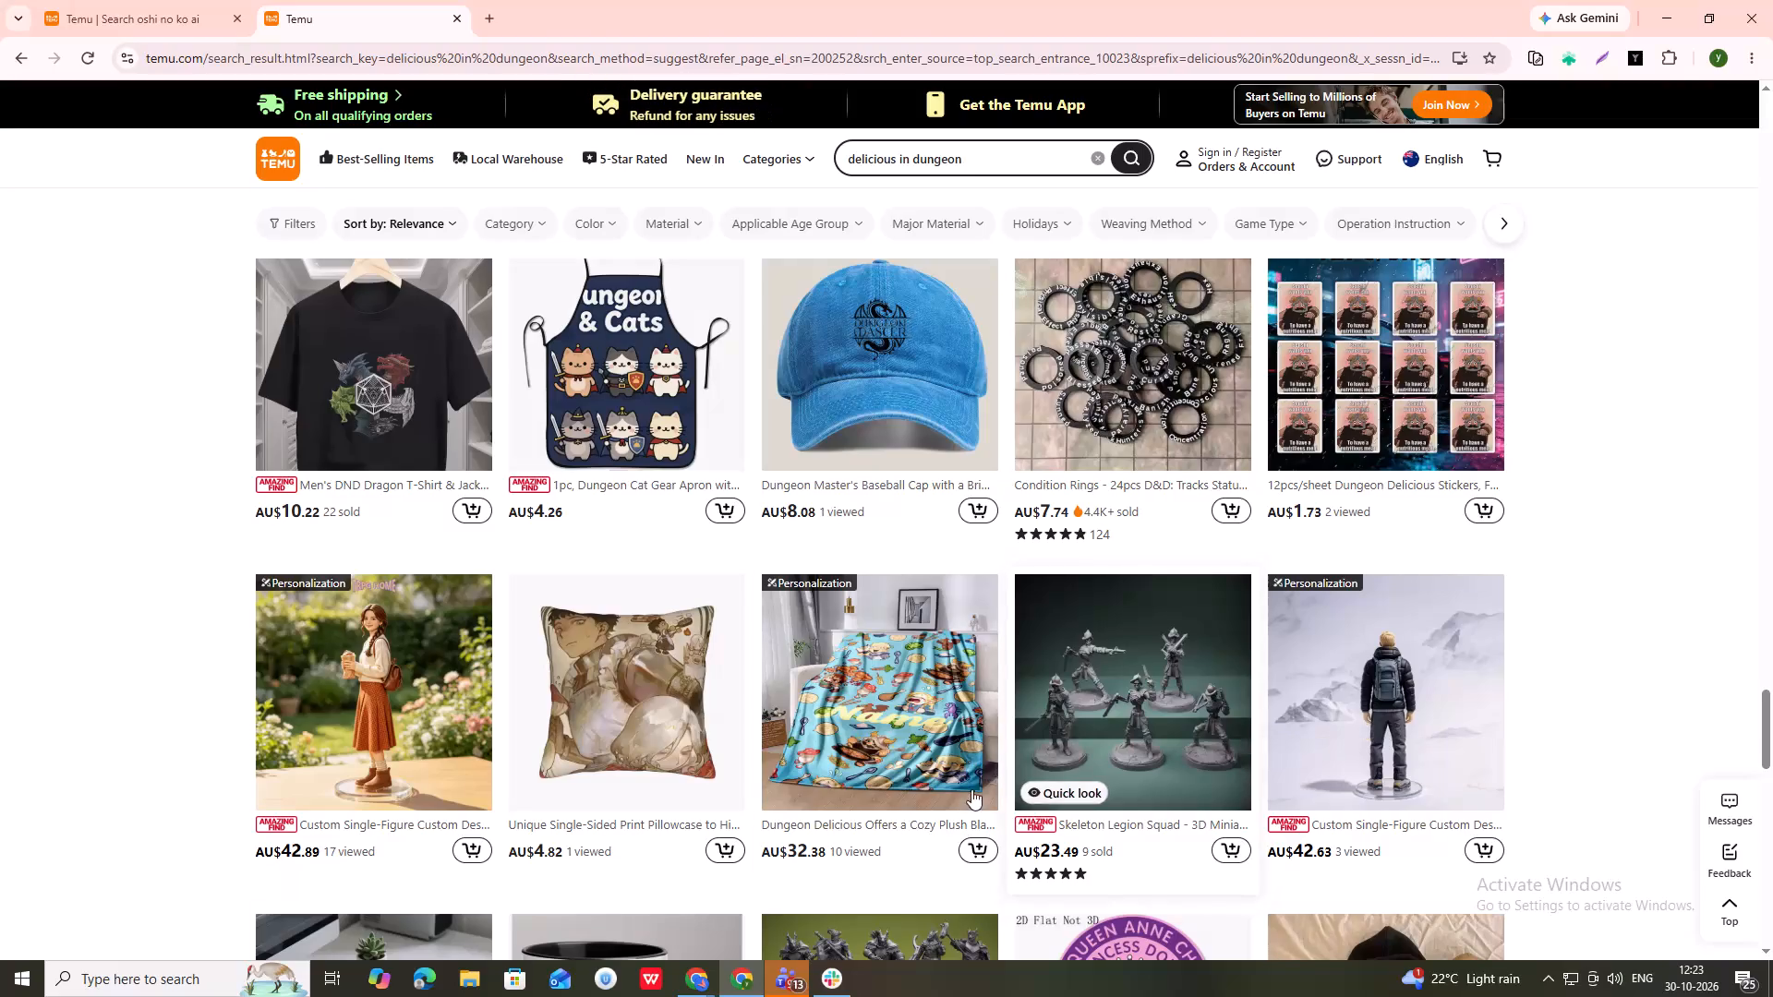
# Log the link of the AU$32.38 Dungeon Delicious cozy plush blanket listing in the Links column, row 102872.
pyautogui.rightClick(874, 827)
pyautogui.click(974, 715)
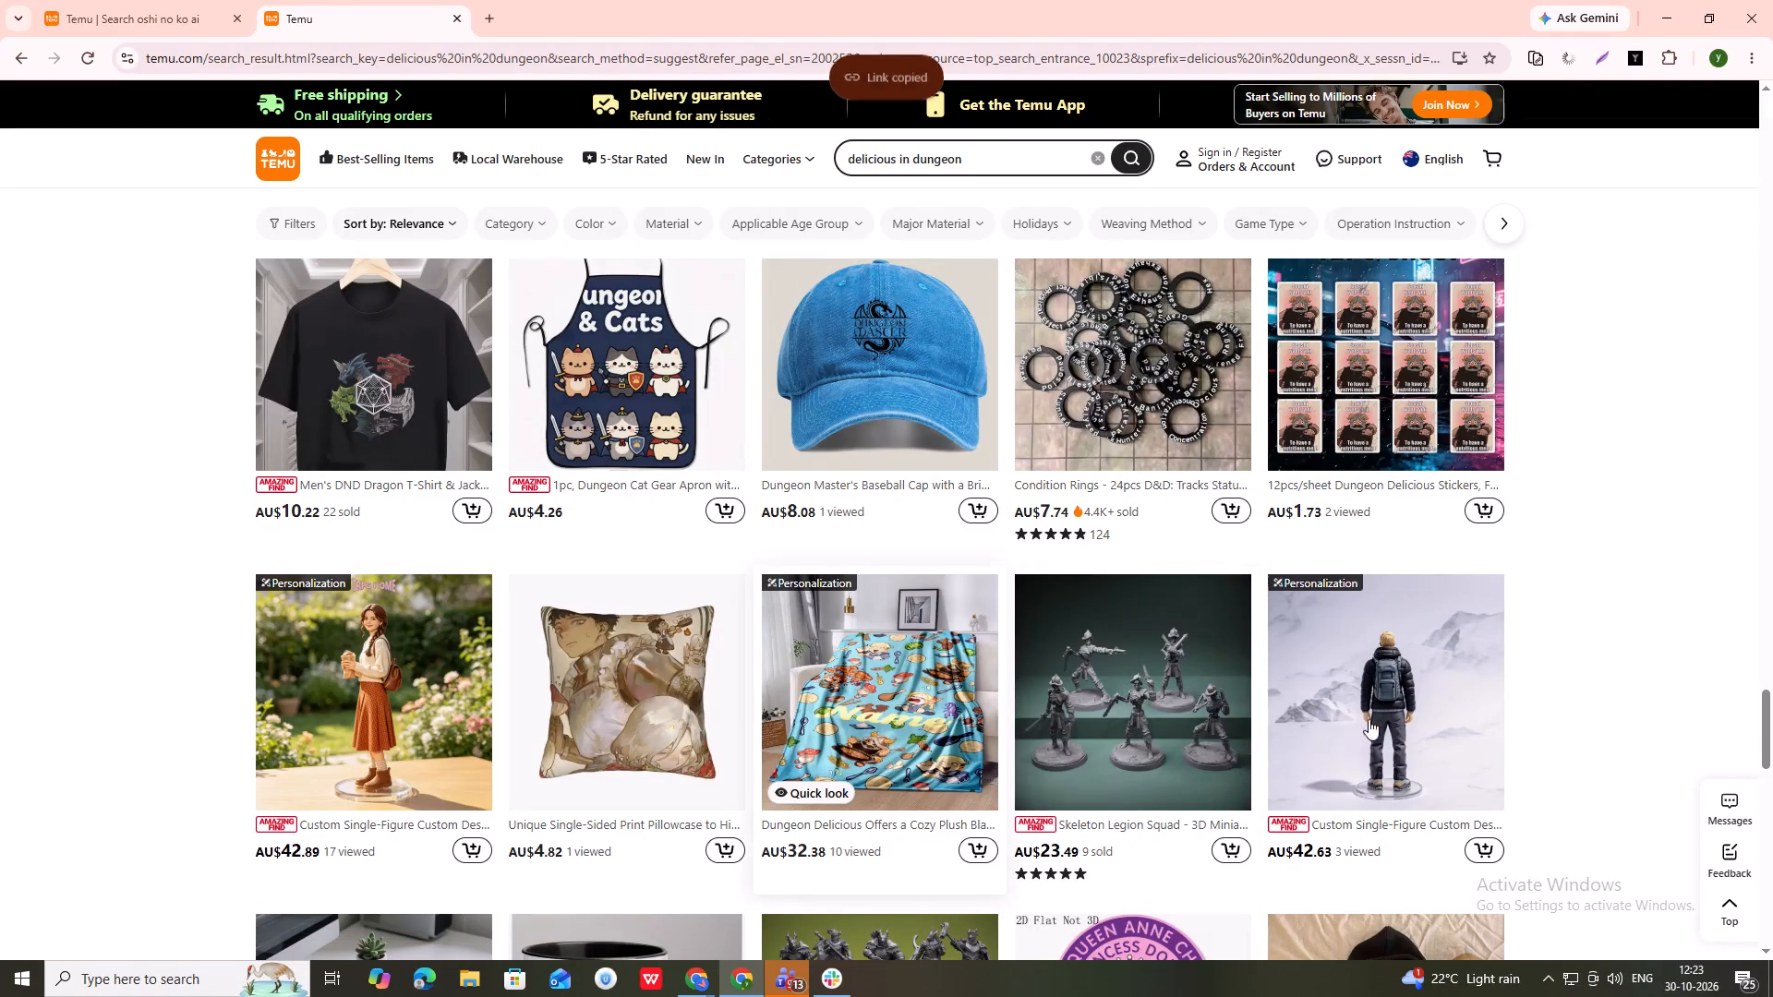
pyautogui.hotkey('alt', 'Tab')
pyautogui.hotkey('ctrl', 'v')
pyautogui.press('Down')
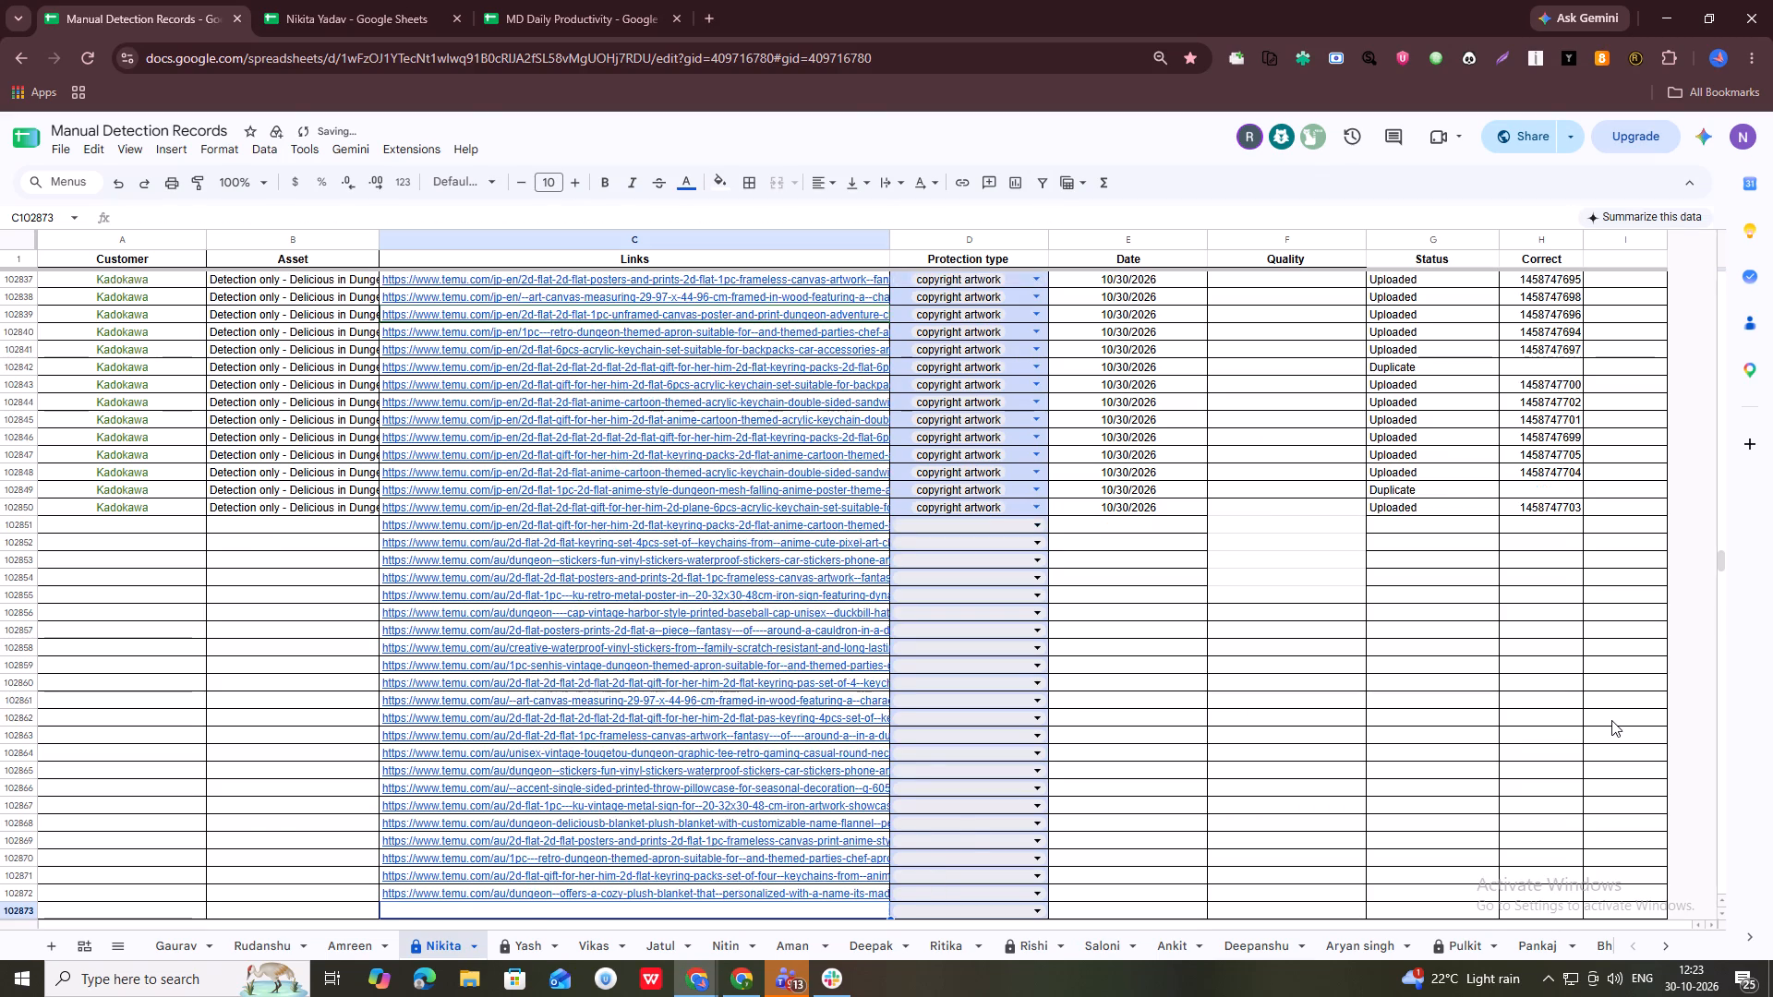
# Log the link of the AU$19.91 Delicious Dungeon-Themed Printed Outdoor blanket listing in the Links column, row 102873.
pyautogui.hotkey('alt', 'Tab')
pyautogui.press('Down')
pyautogui.press('Down')
pyautogui.press('Down')
pyautogui.press('Down')
pyautogui.press('Down')
pyautogui.press('Down')
pyautogui.press('Down')
pyautogui.press('Down')
pyautogui.press('Down')
pyautogui.press('Down')
pyautogui.press('Down')
pyautogui.press('Down')
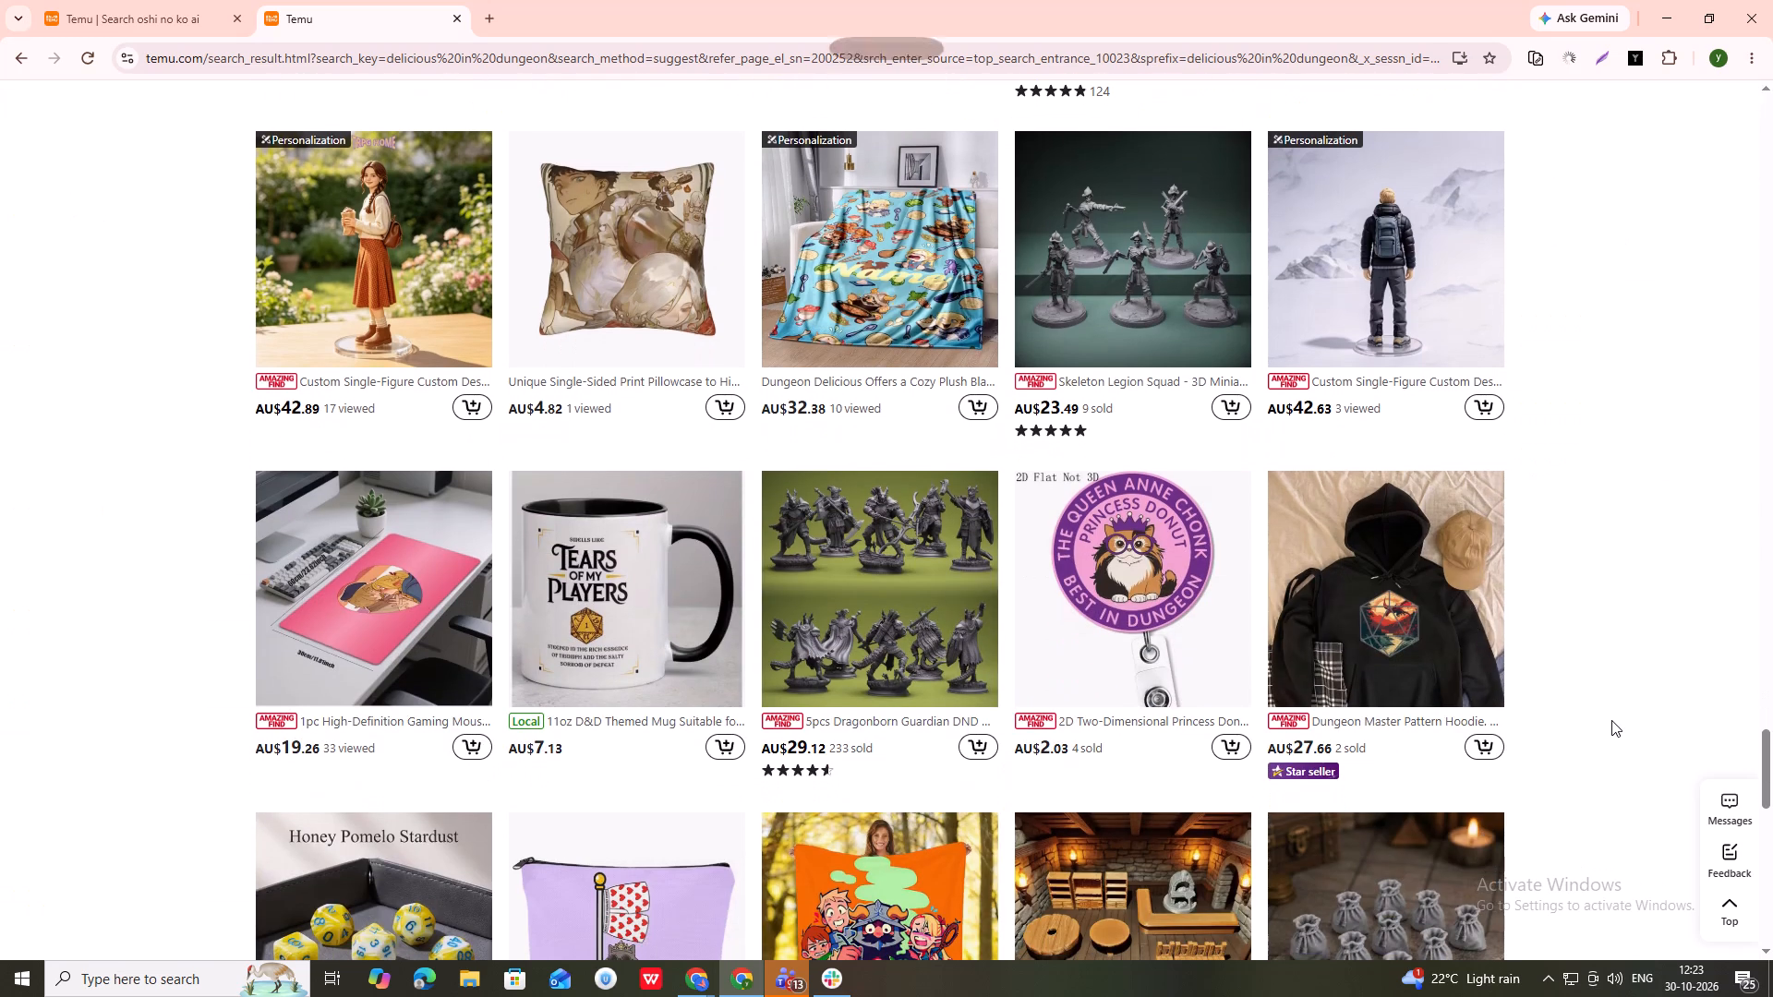
pyautogui.press('Down')
pyautogui.press('Down')
pyautogui.press('Down')
pyautogui.press('Down')
pyautogui.press('Down')
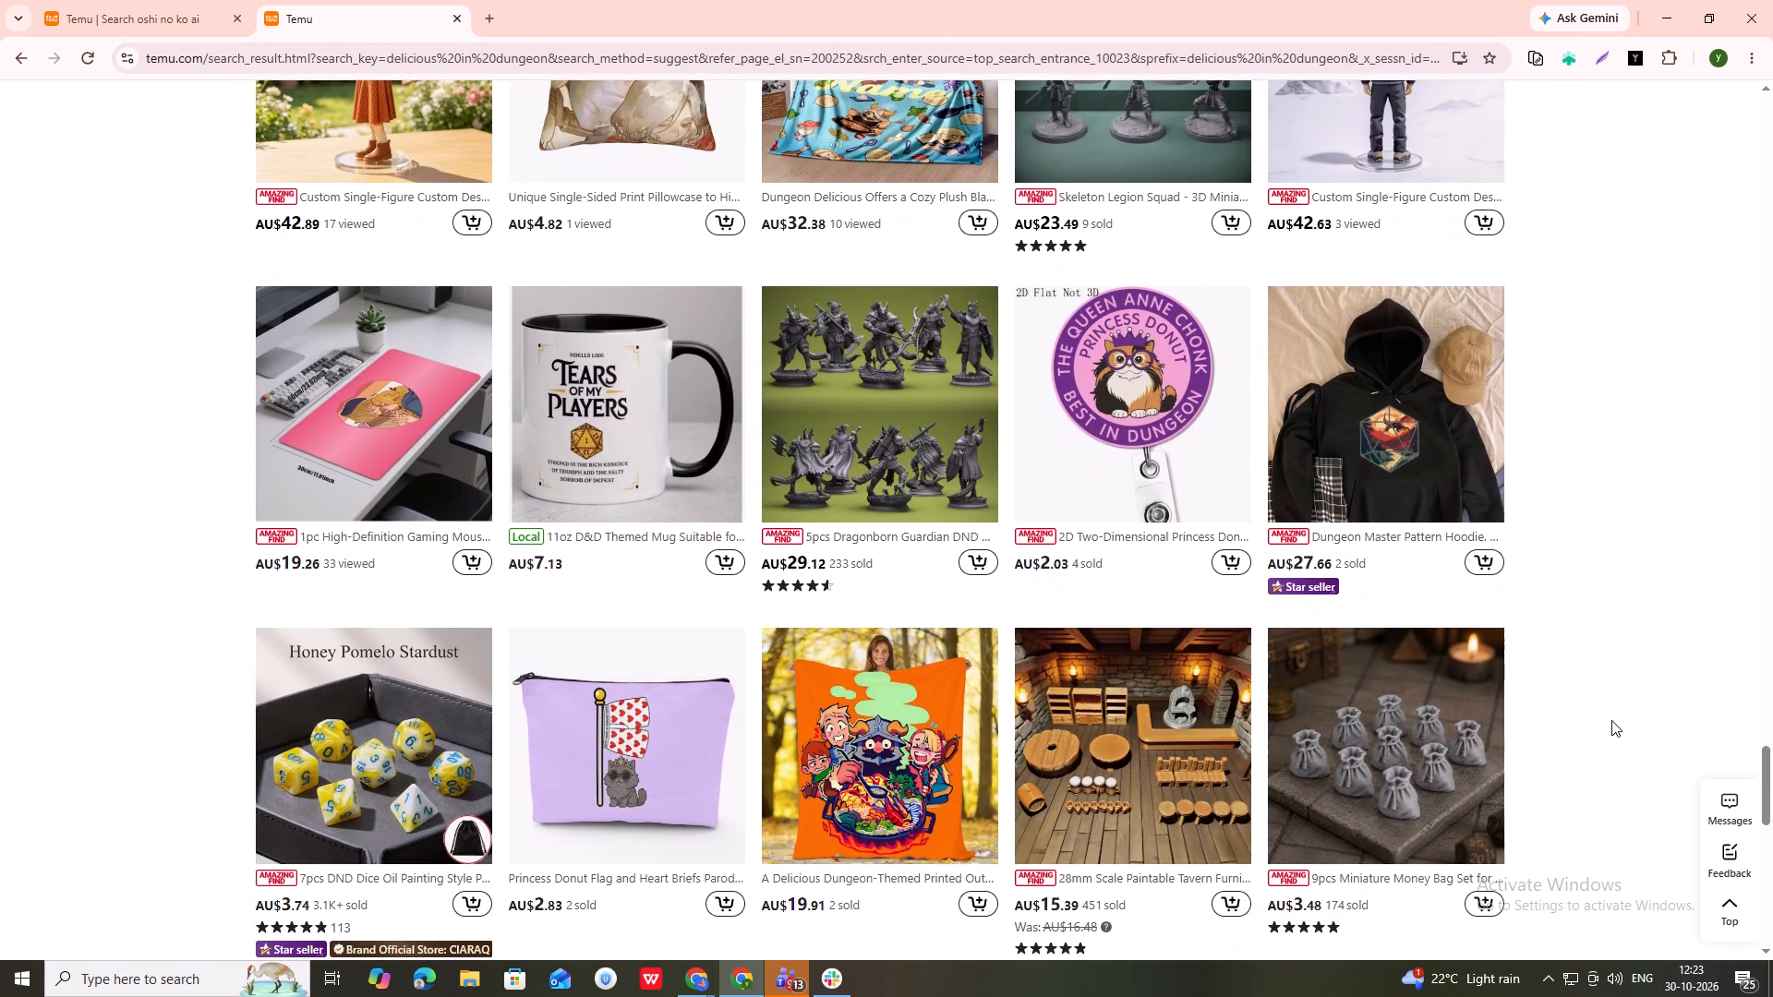
pyautogui.scroll(-3, 1068, 802)
pyautogui.rightClick(892, 607)
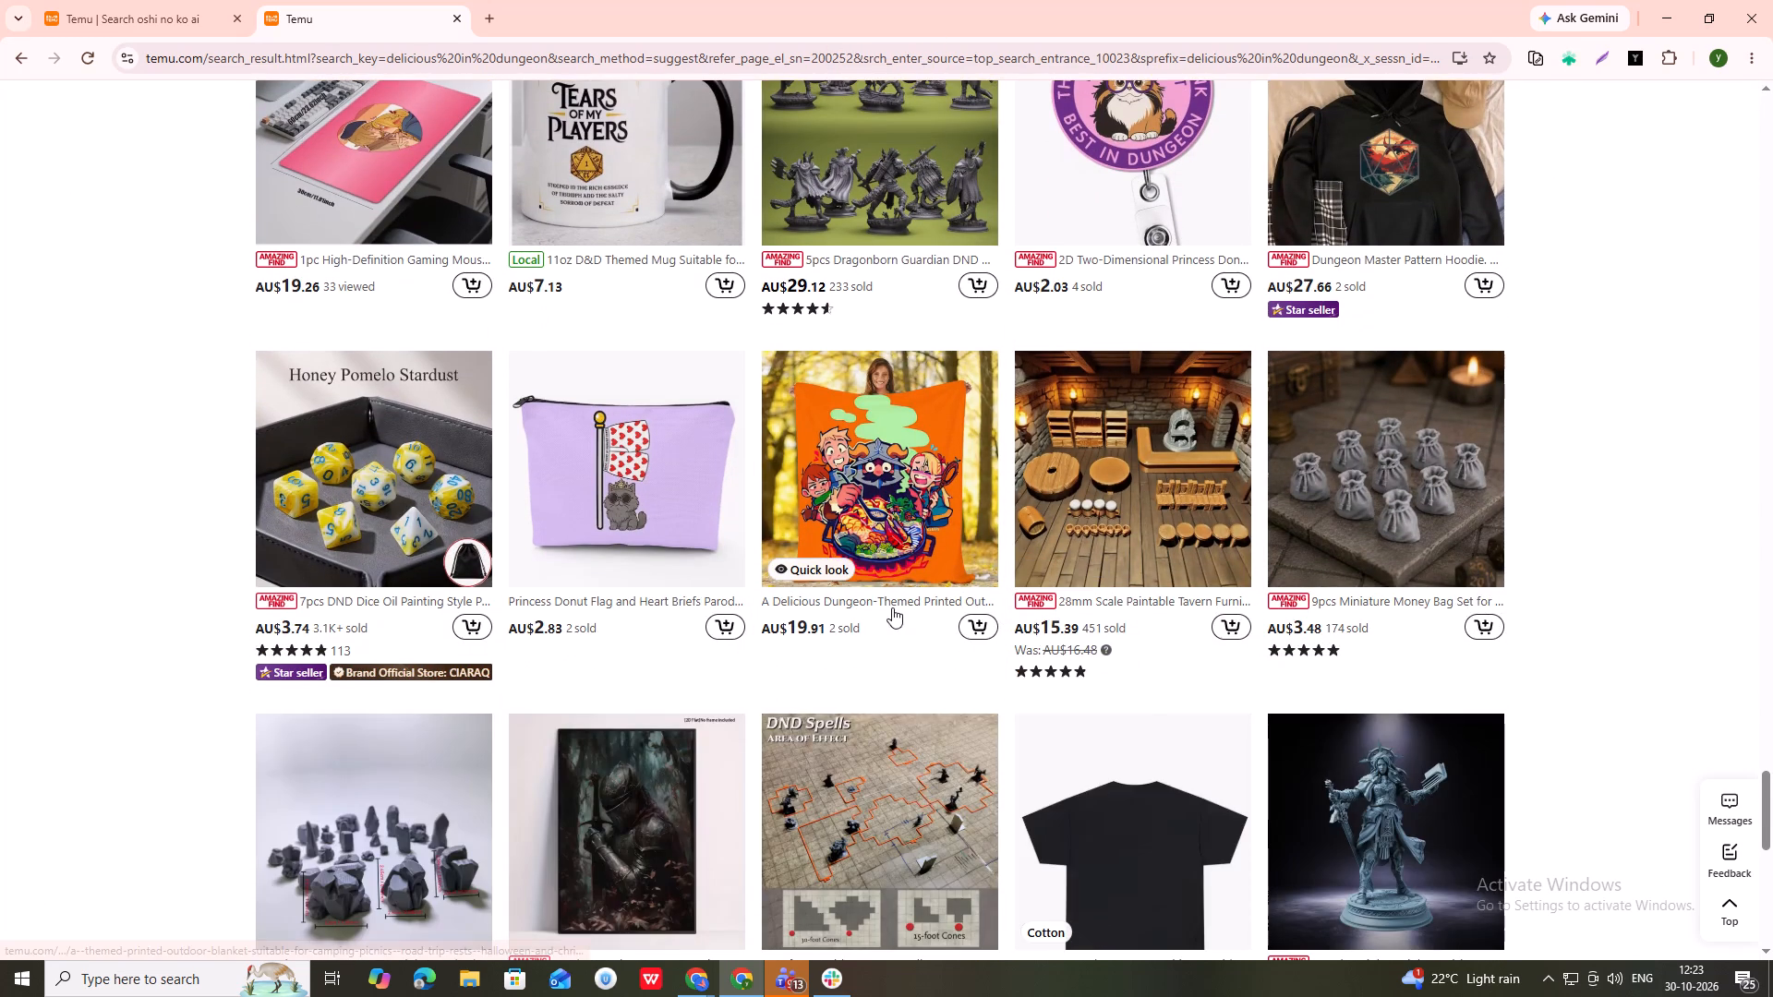
pyautogui.click(946, 804)
pyautogui.rightClick(946, 804)
pyautogui.hotkey('alt', 'Tab')
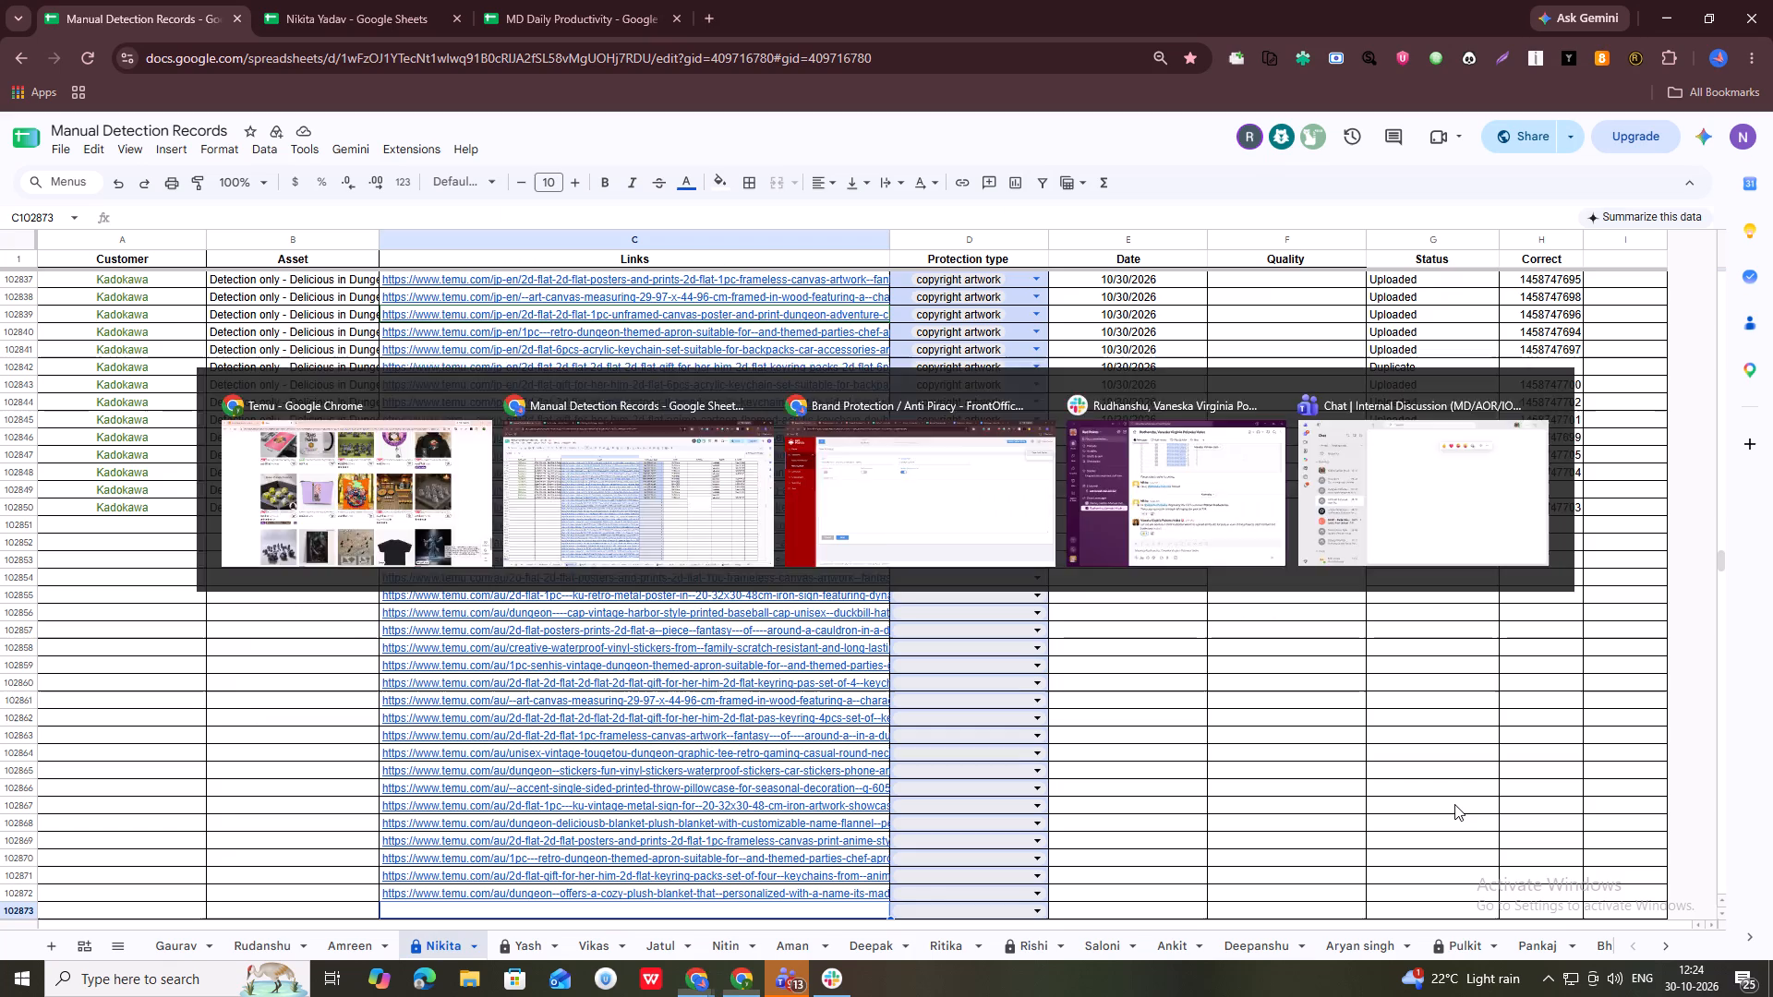
pyautogui.hotkey('ctrl', 'v')
pyautogui.press('Down')
# Examine further Temu delicious in dungeon results for infringing merchandise, loading four more batches of listings.
pyautogui.hotkey('alt', 'Tab')
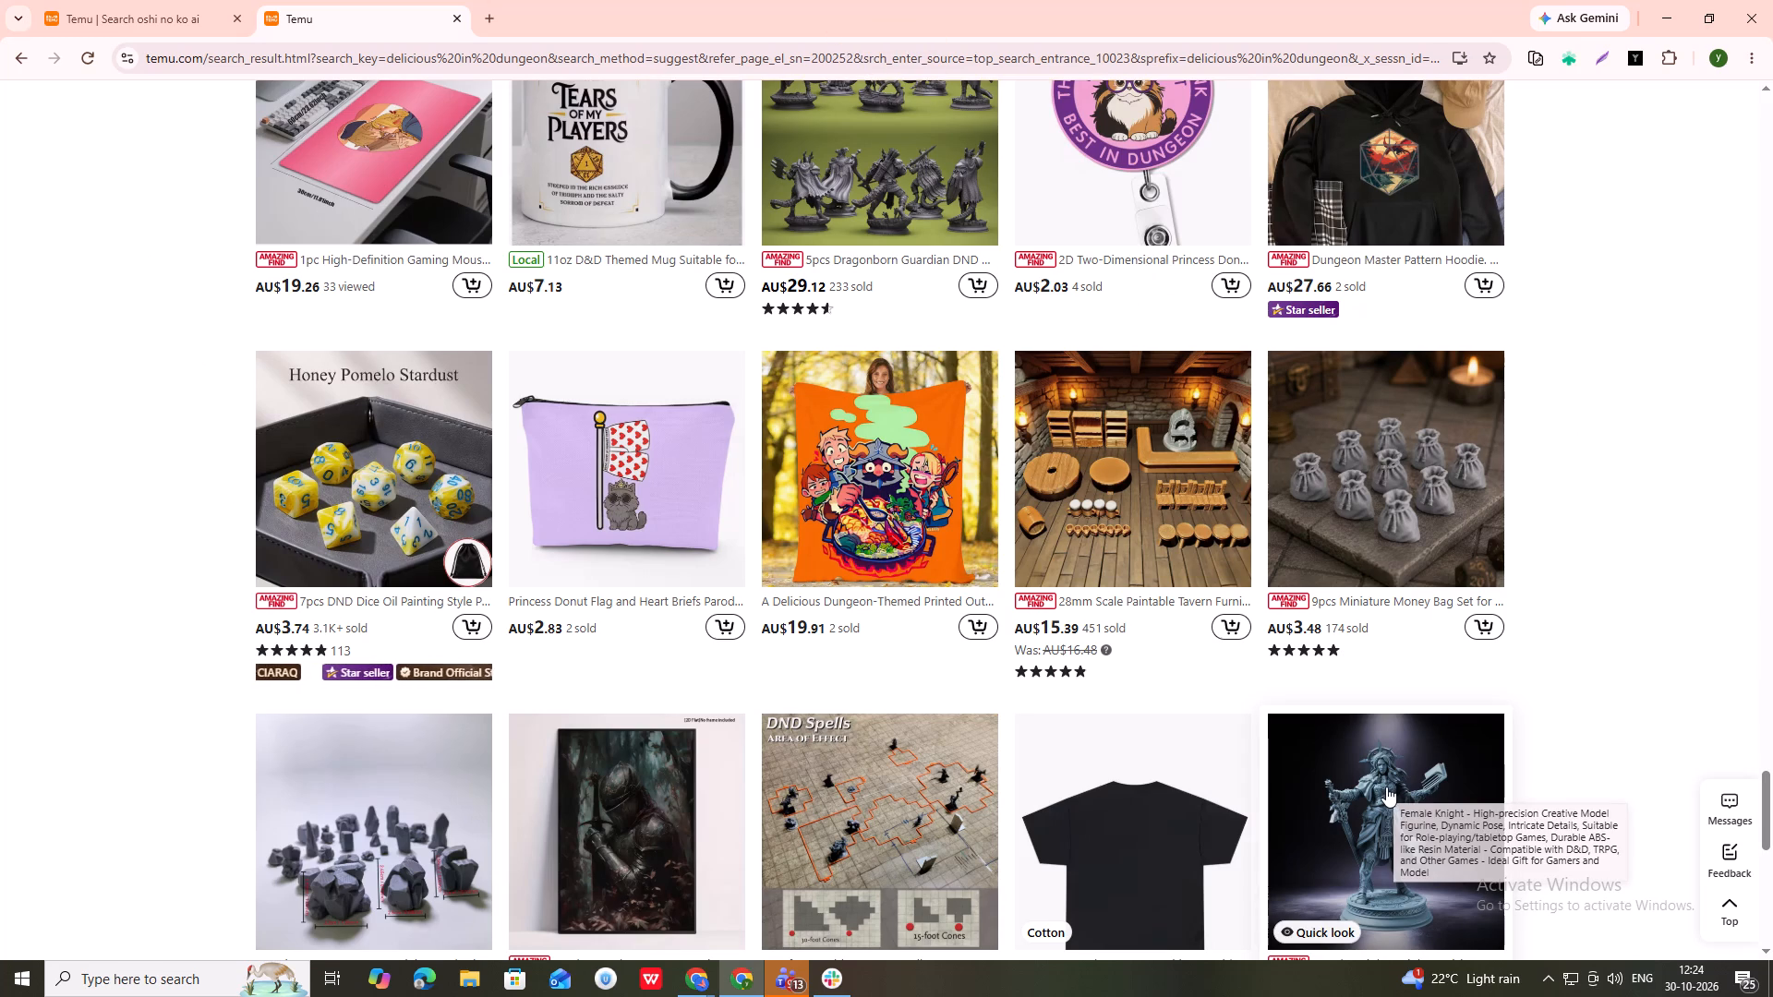
pyautogui.press('Down')
pyautogui.press('Down')
pyautogui.press('Down')
pyautogui.press('Down')
pyautogui.press('Down')
pyautogui.press('Down')
pyautogui.press('Down')
pyautogui.press('Down')
pyautogui.press('Down')
pyautogui.press('Down')
pyautogui.press('Down')
pyautogui.press('Down')
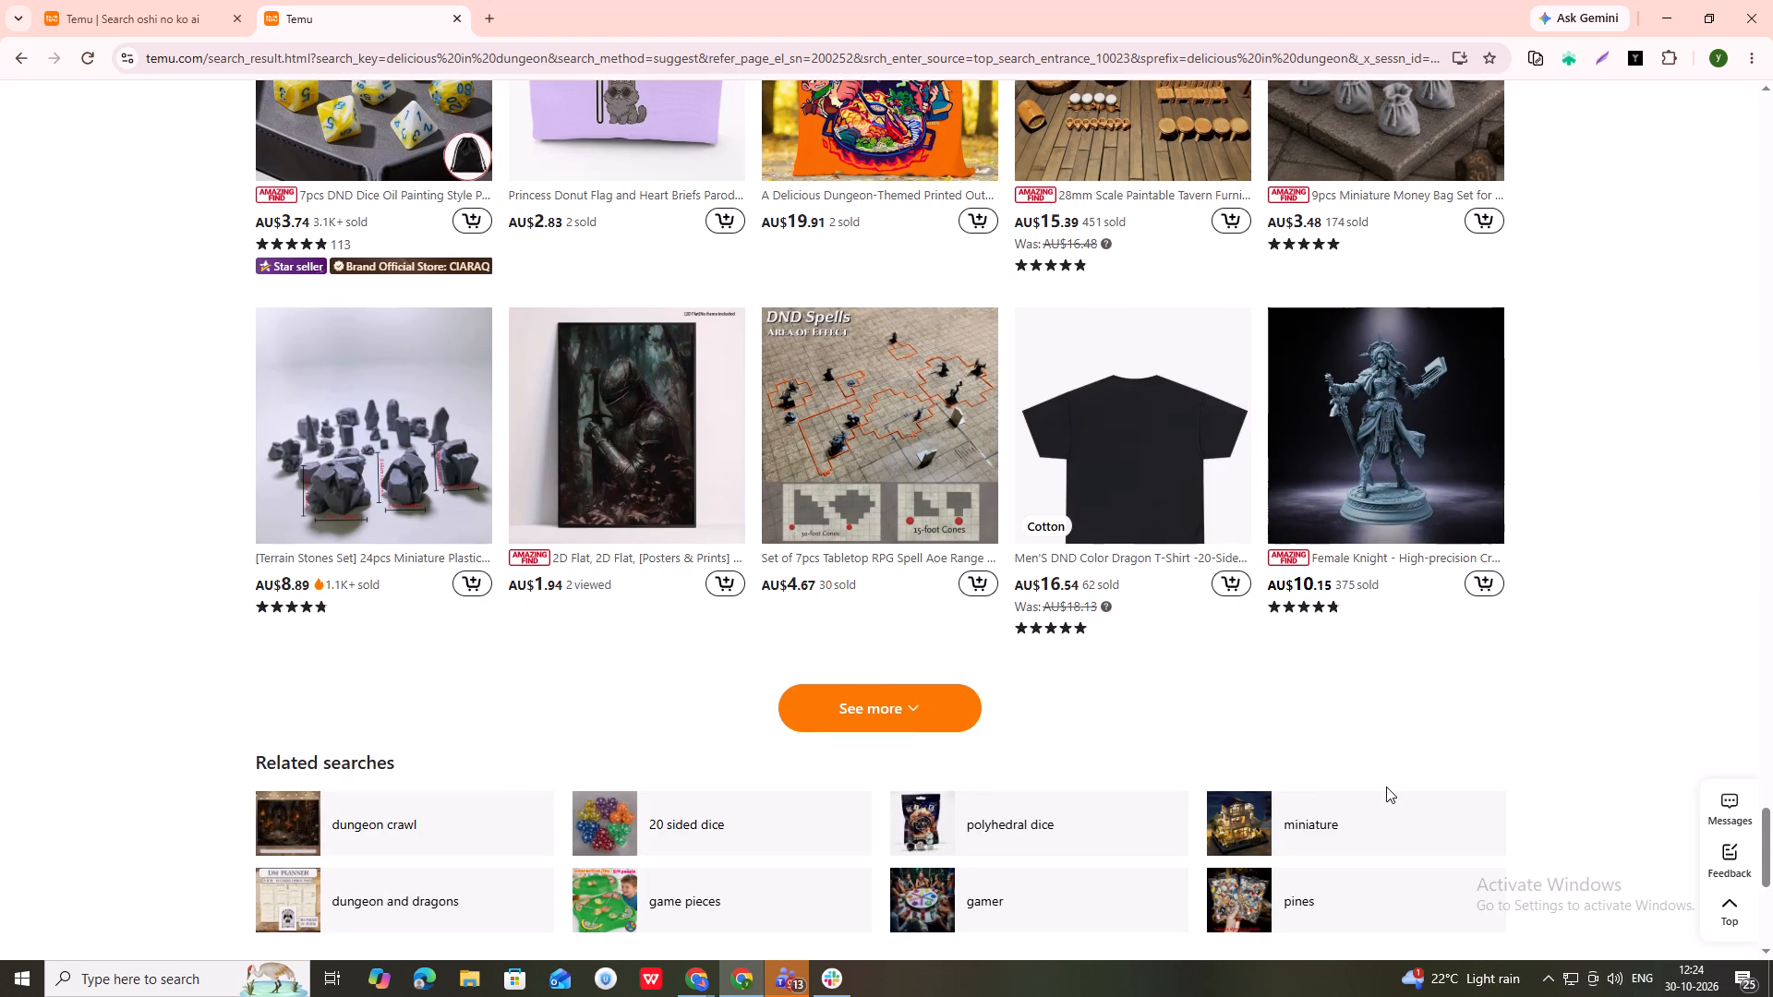
pyautogui.click(874, 725)
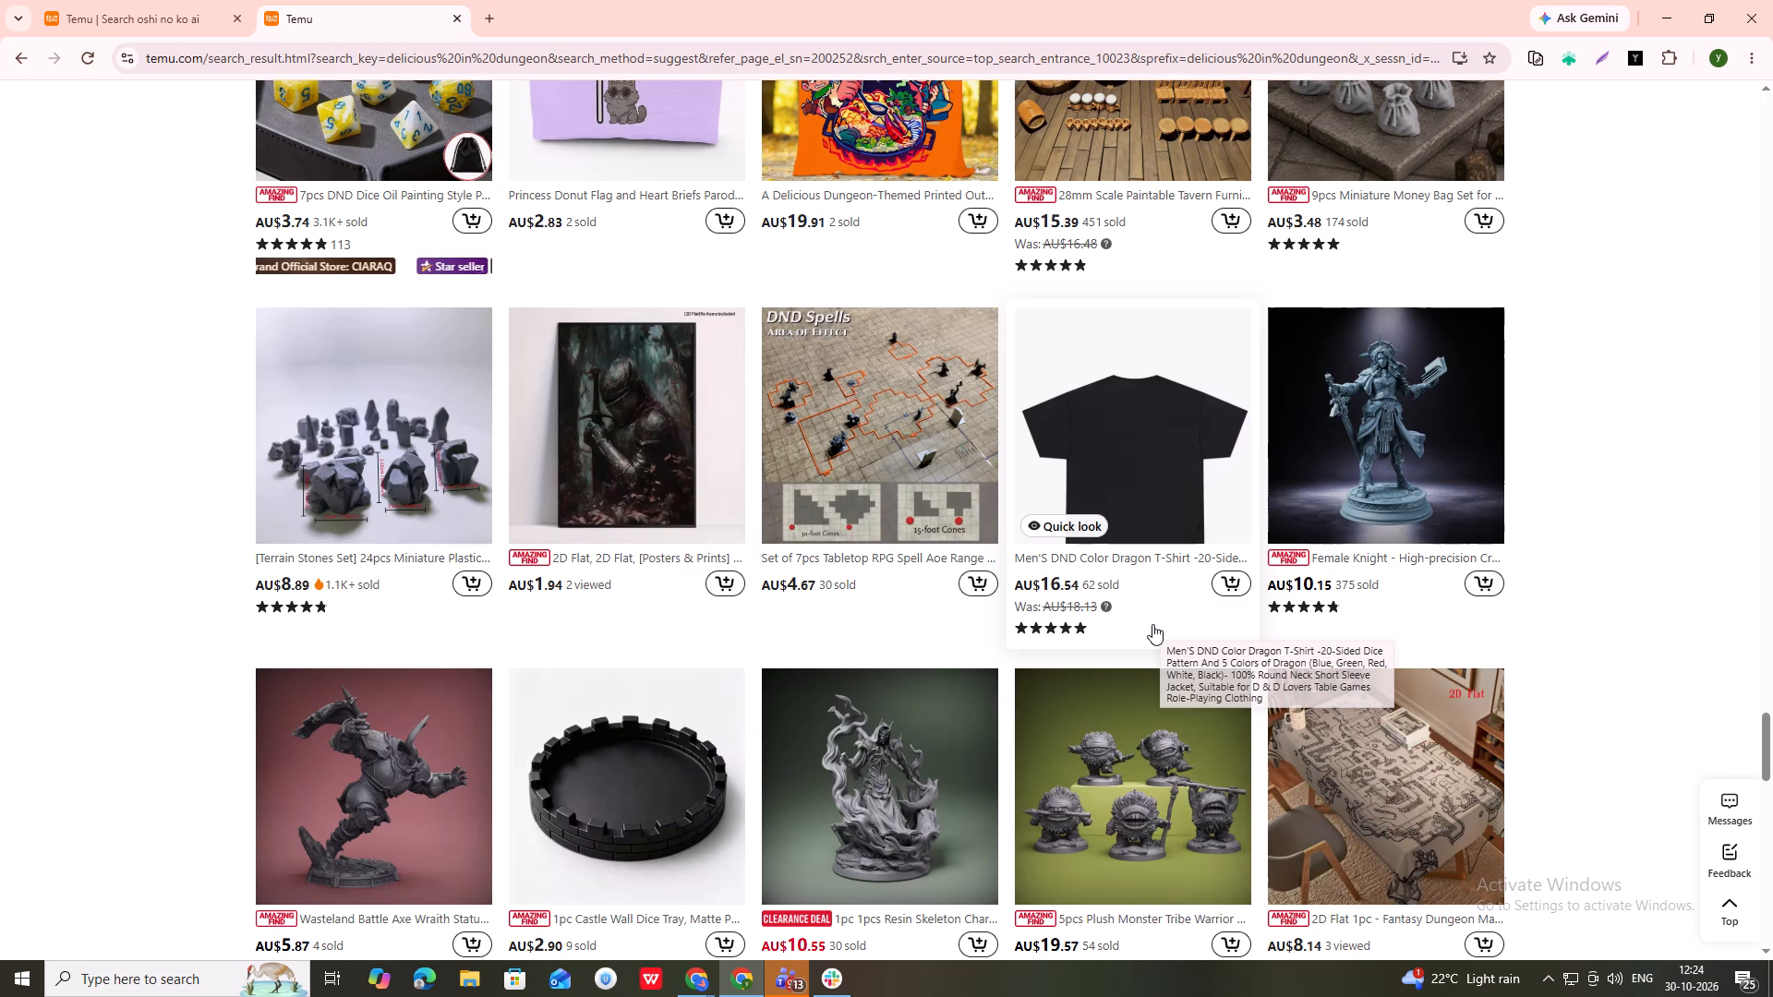
pyautogui.scroll(-3, 894, 675)
pyautogui.scroll(-5, 1022, 680)
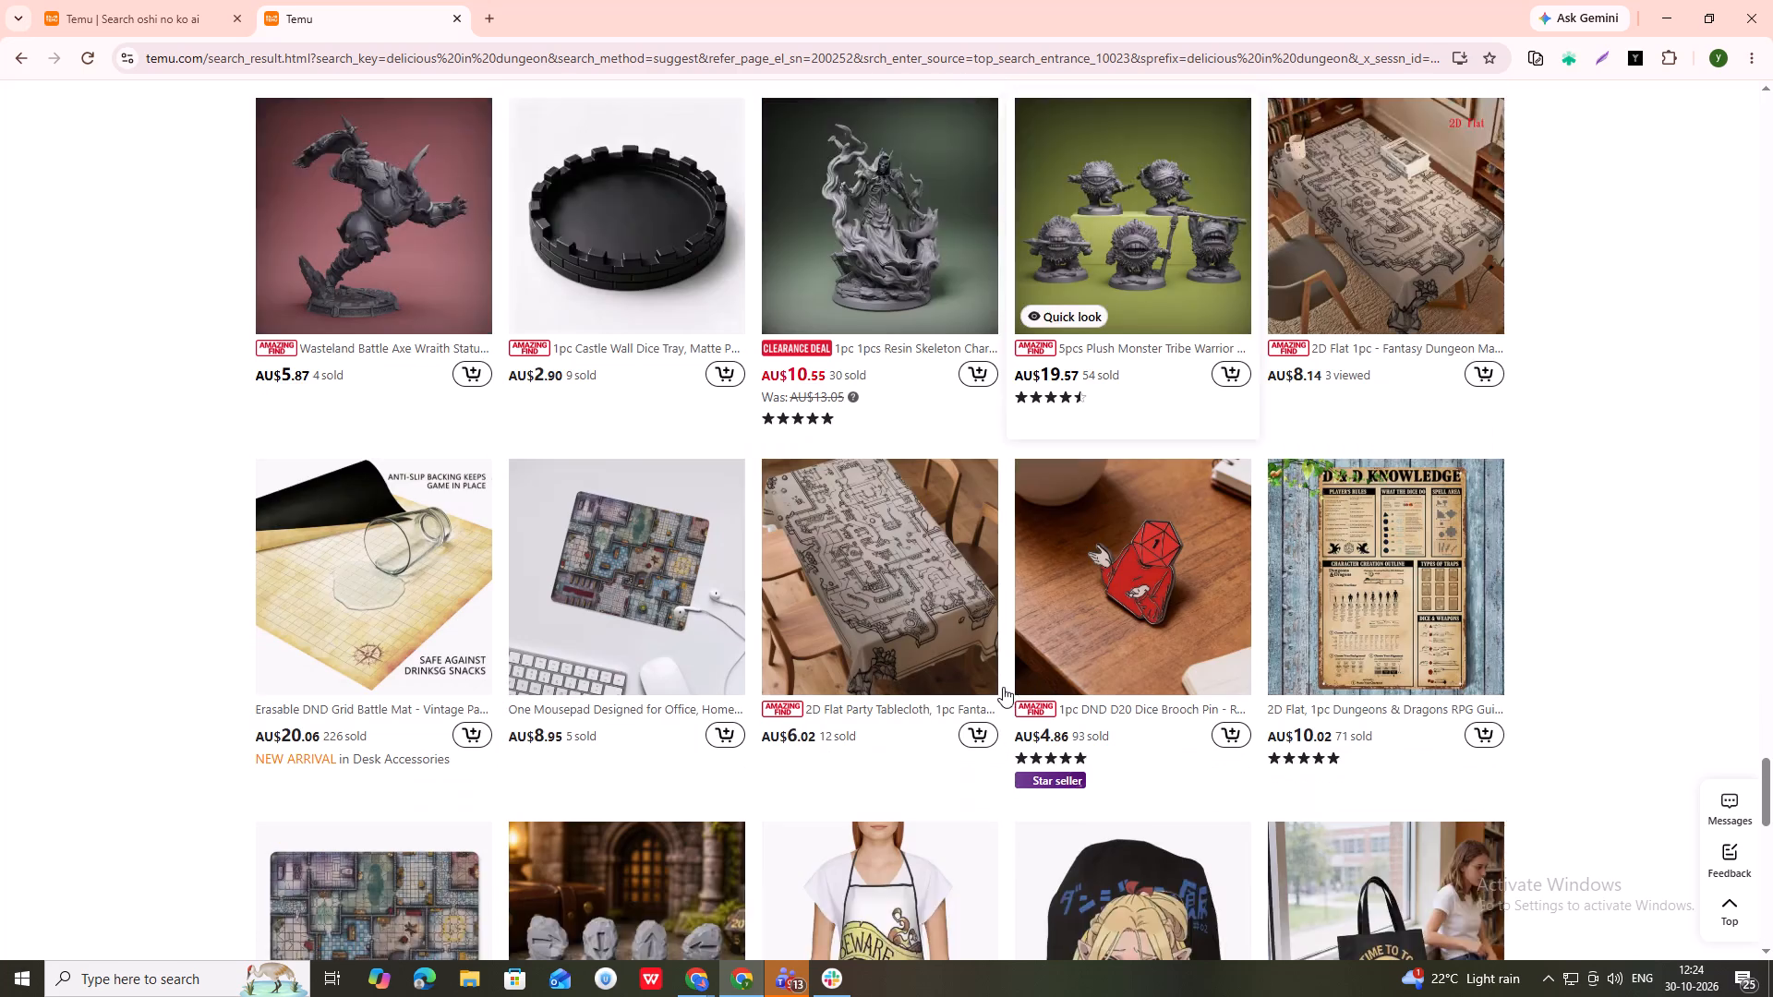
pyautogui.scroll(-4, 1073, 705)
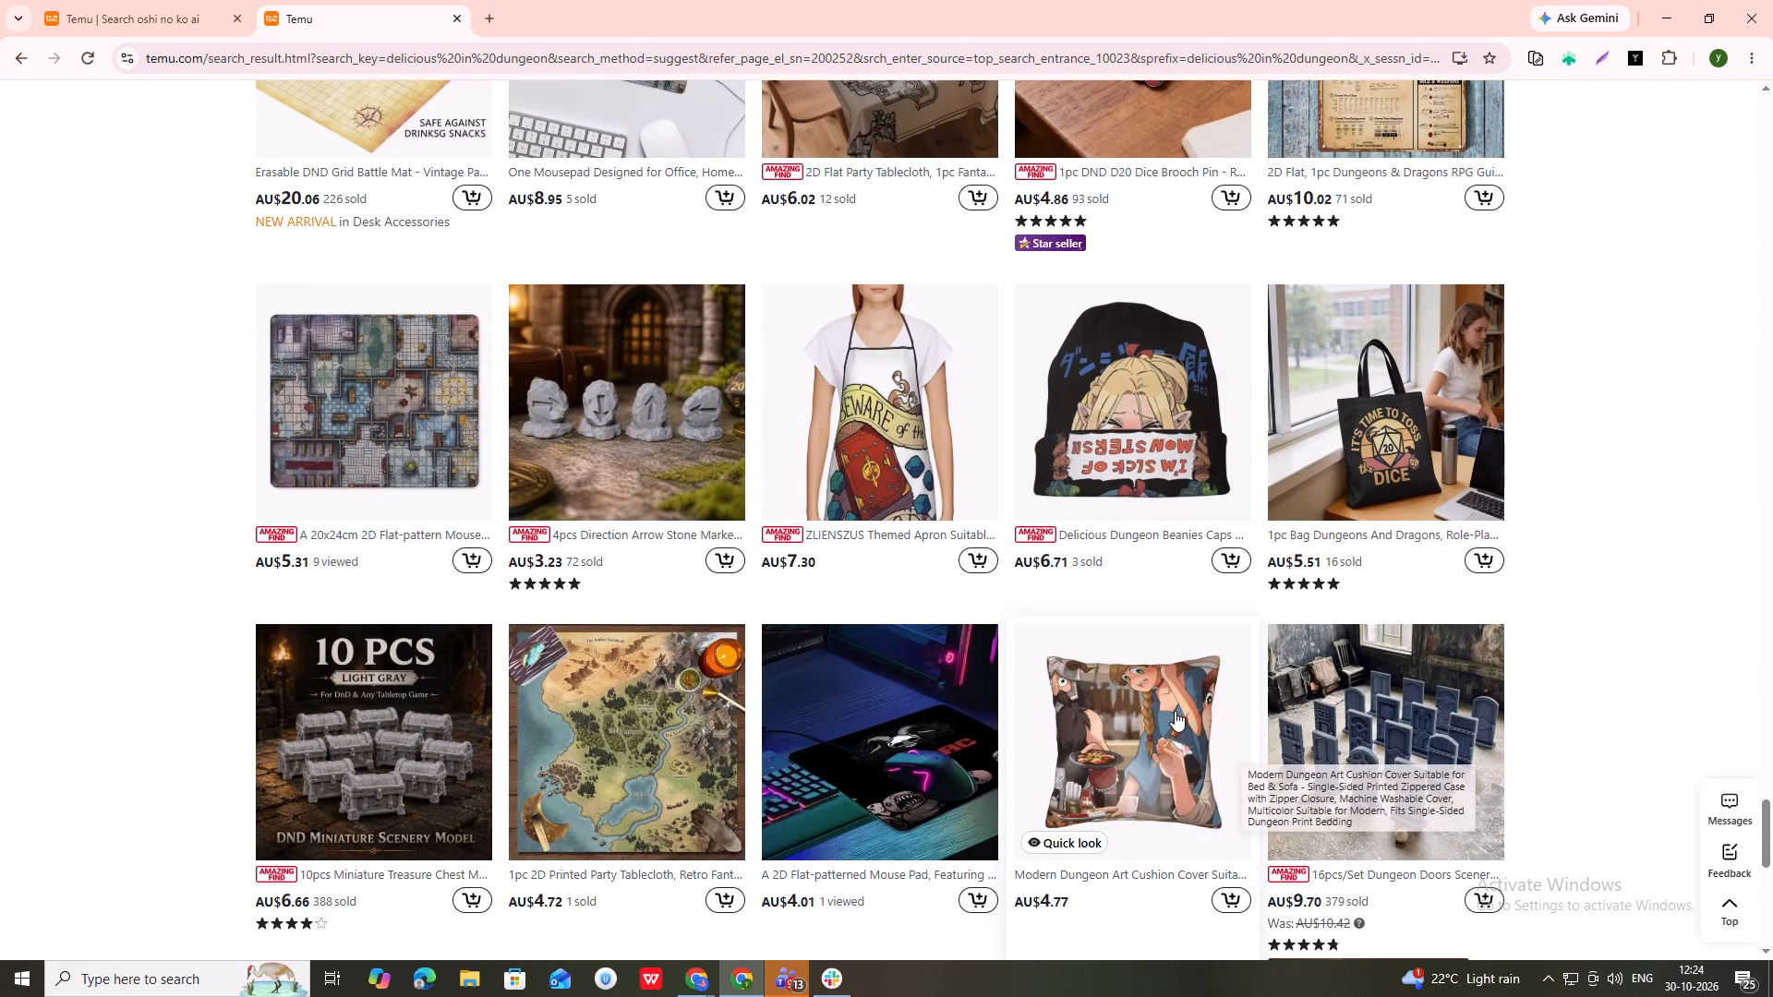
pyautogui.scroll(-4, 1126, 674)
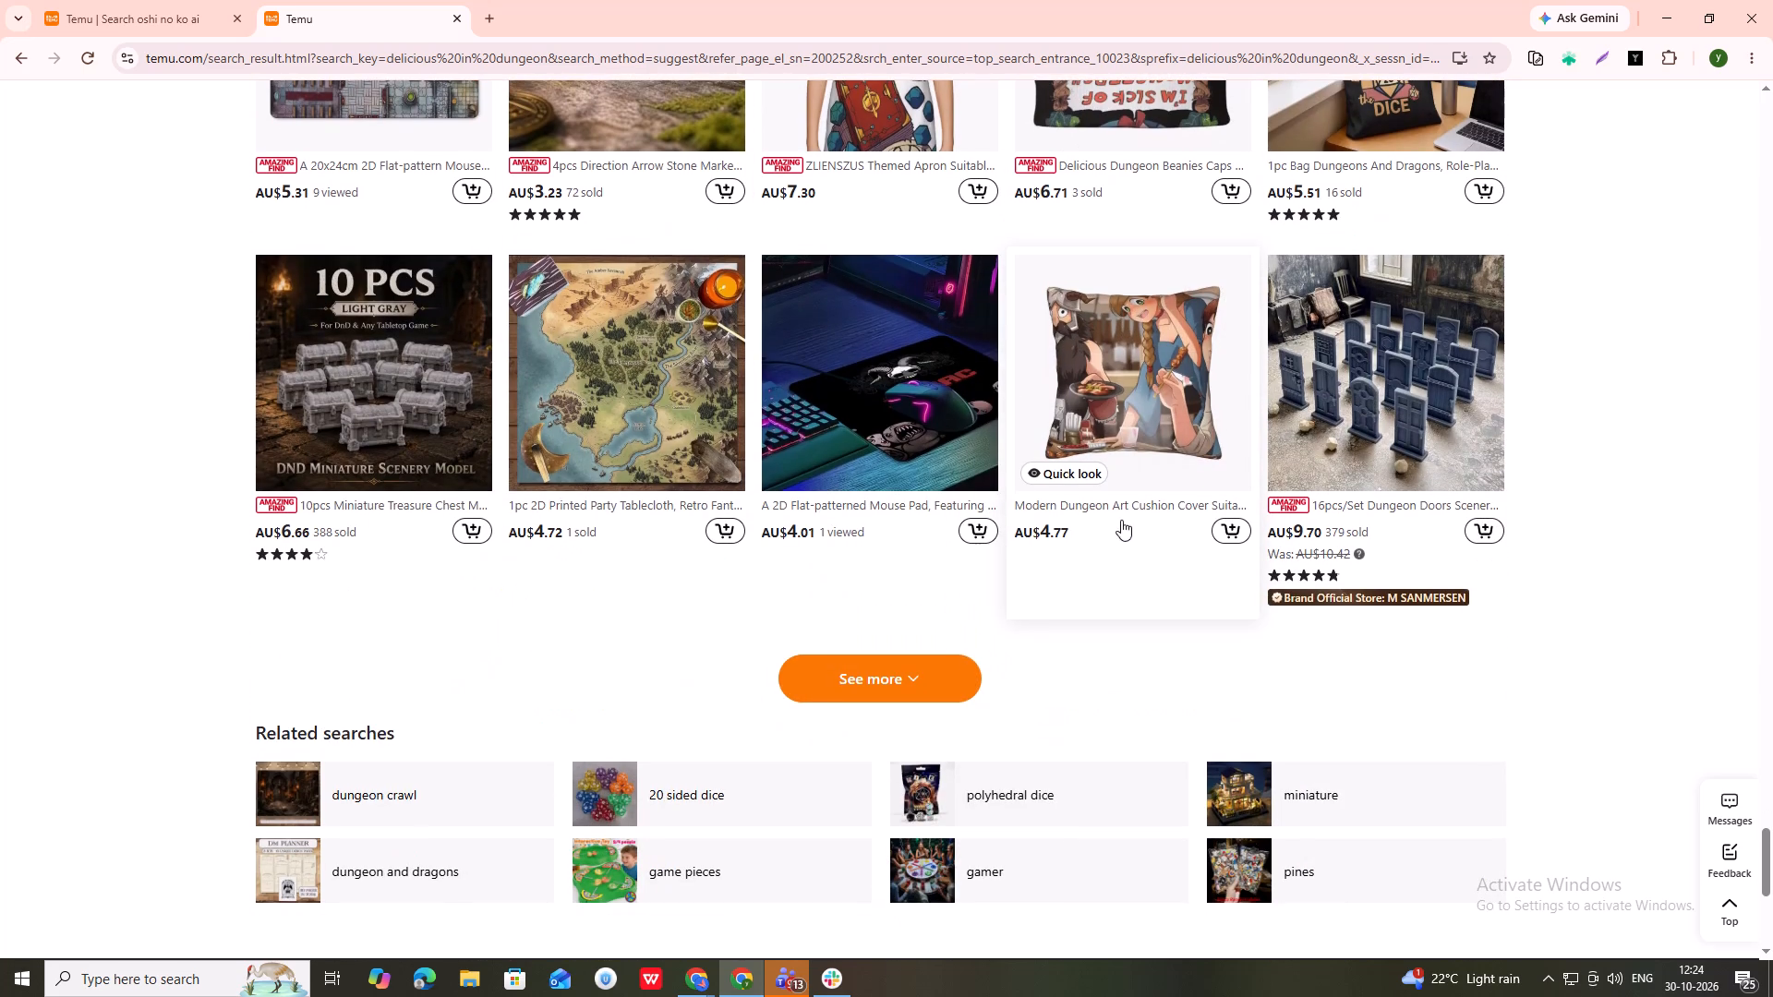
pyautogui.click(888, 690)
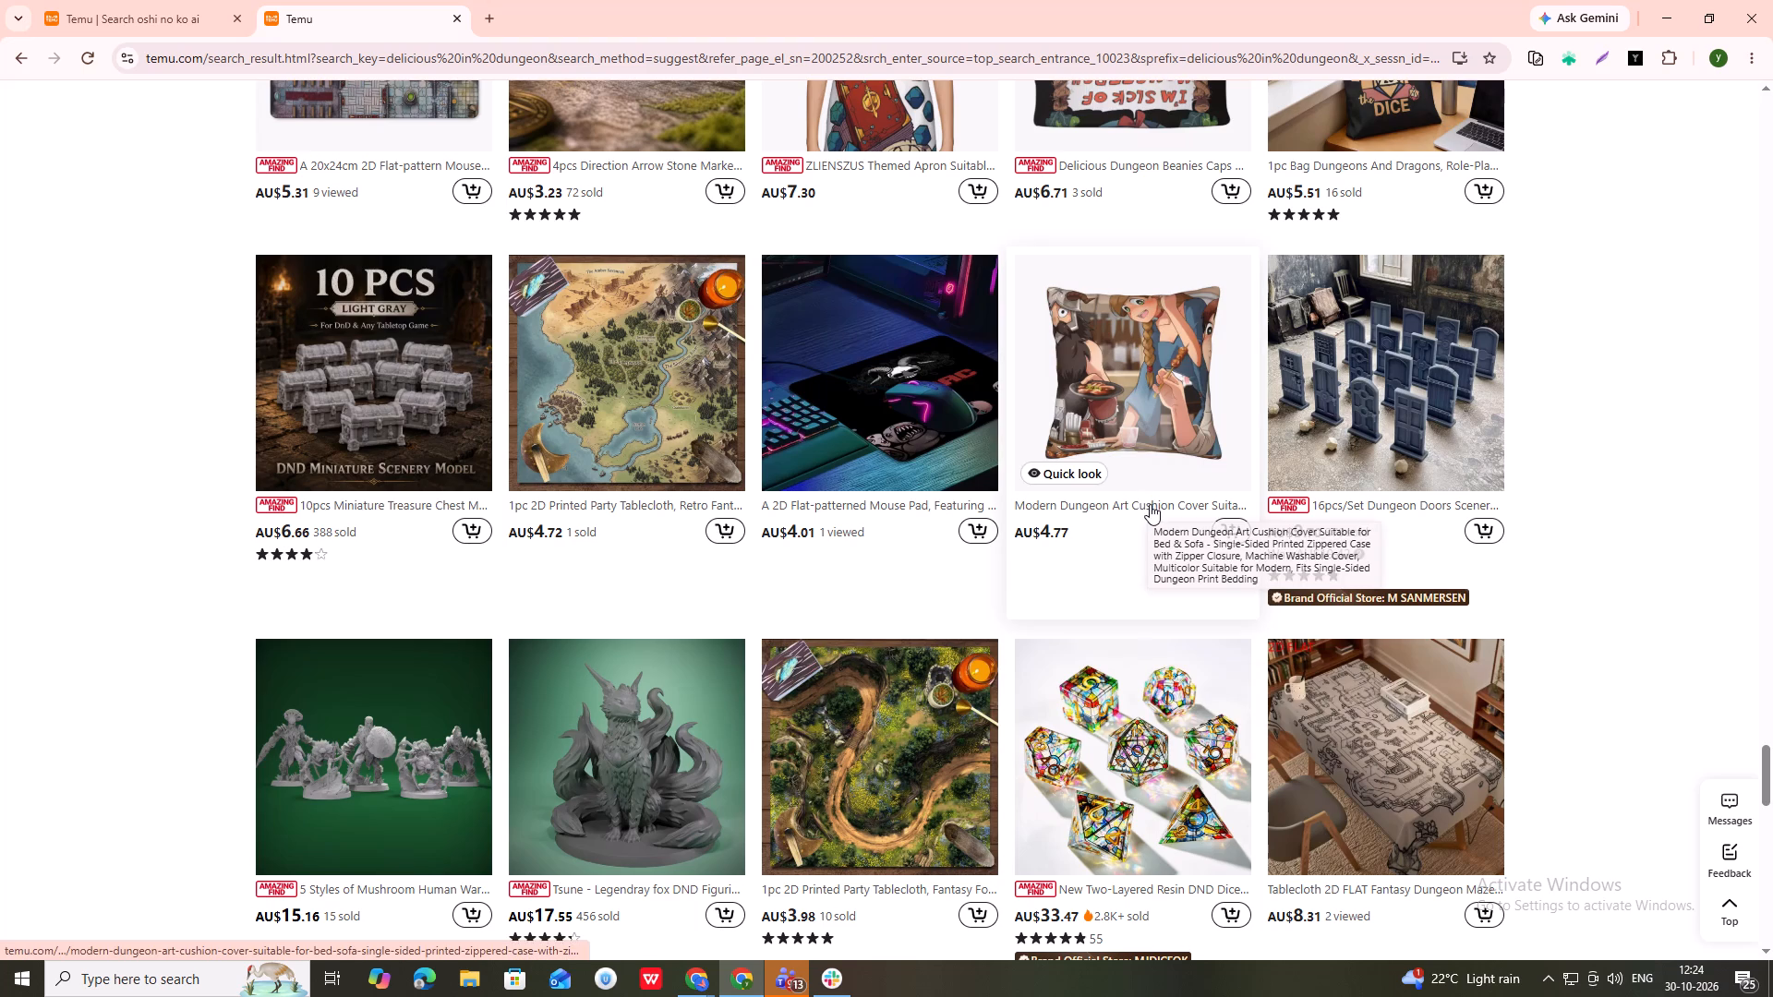
pyautogui.scroll(-9, 1150, 504)
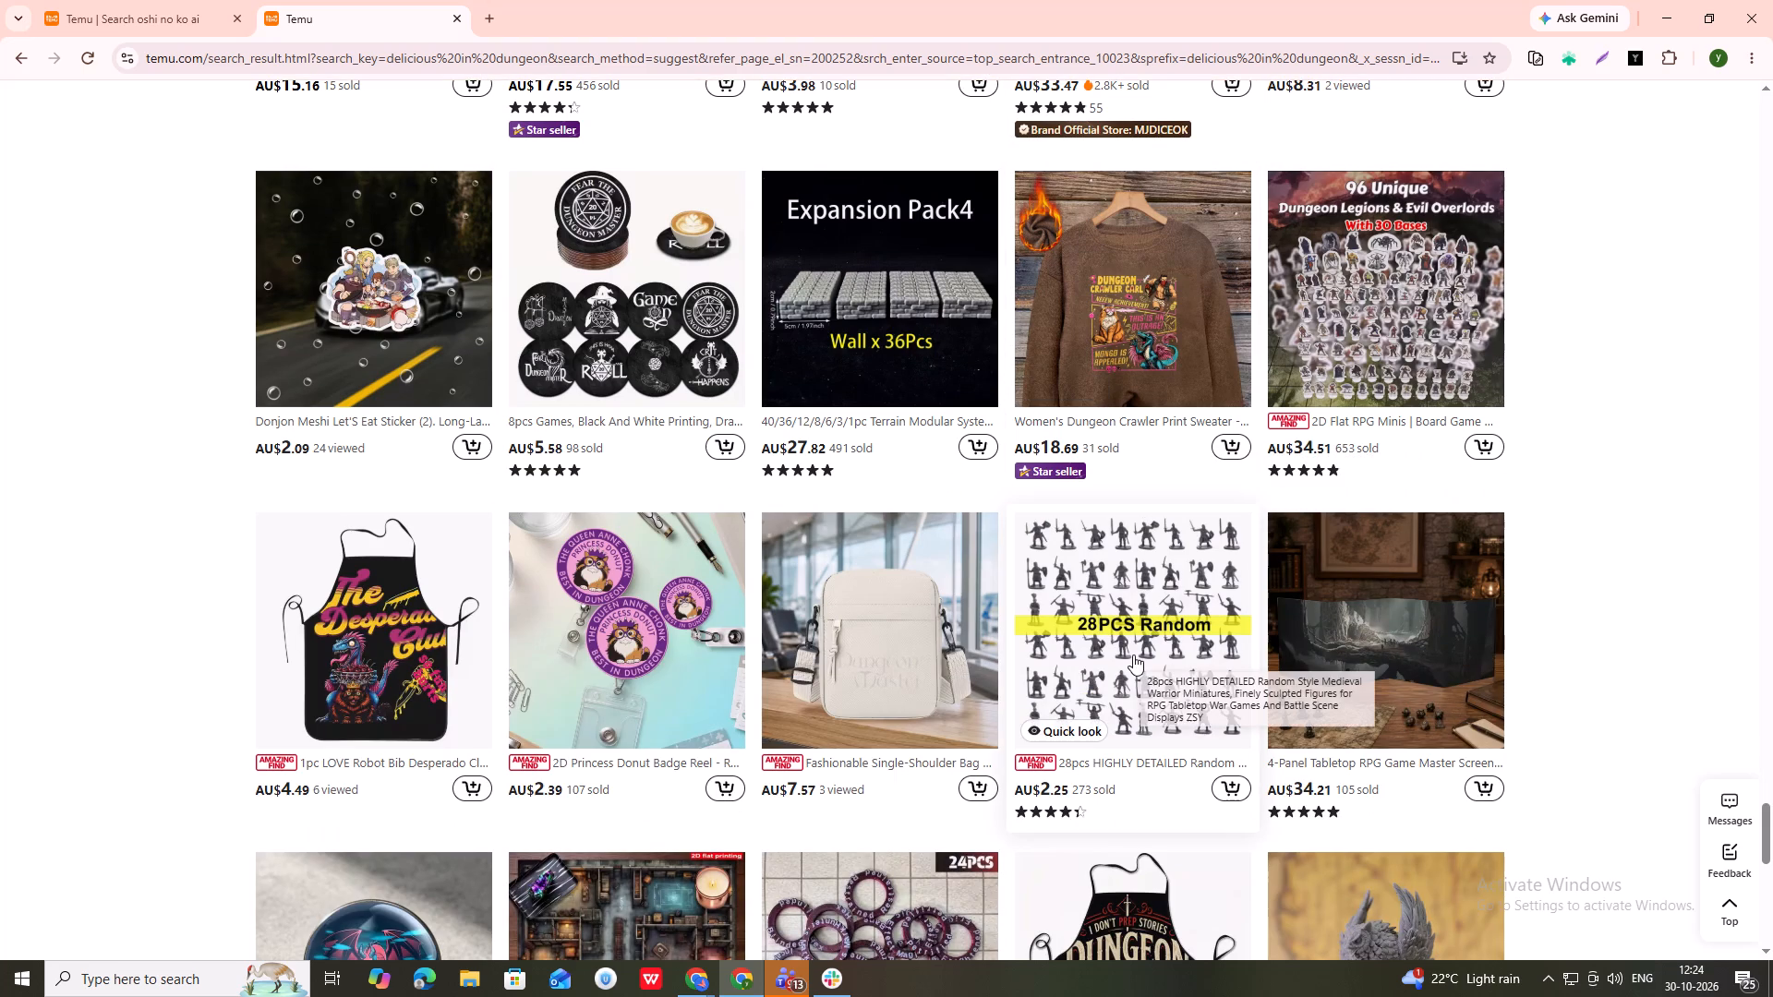
pyautogui.scroll(-5, 1160, 659)
pyautogui.click(908, 779)
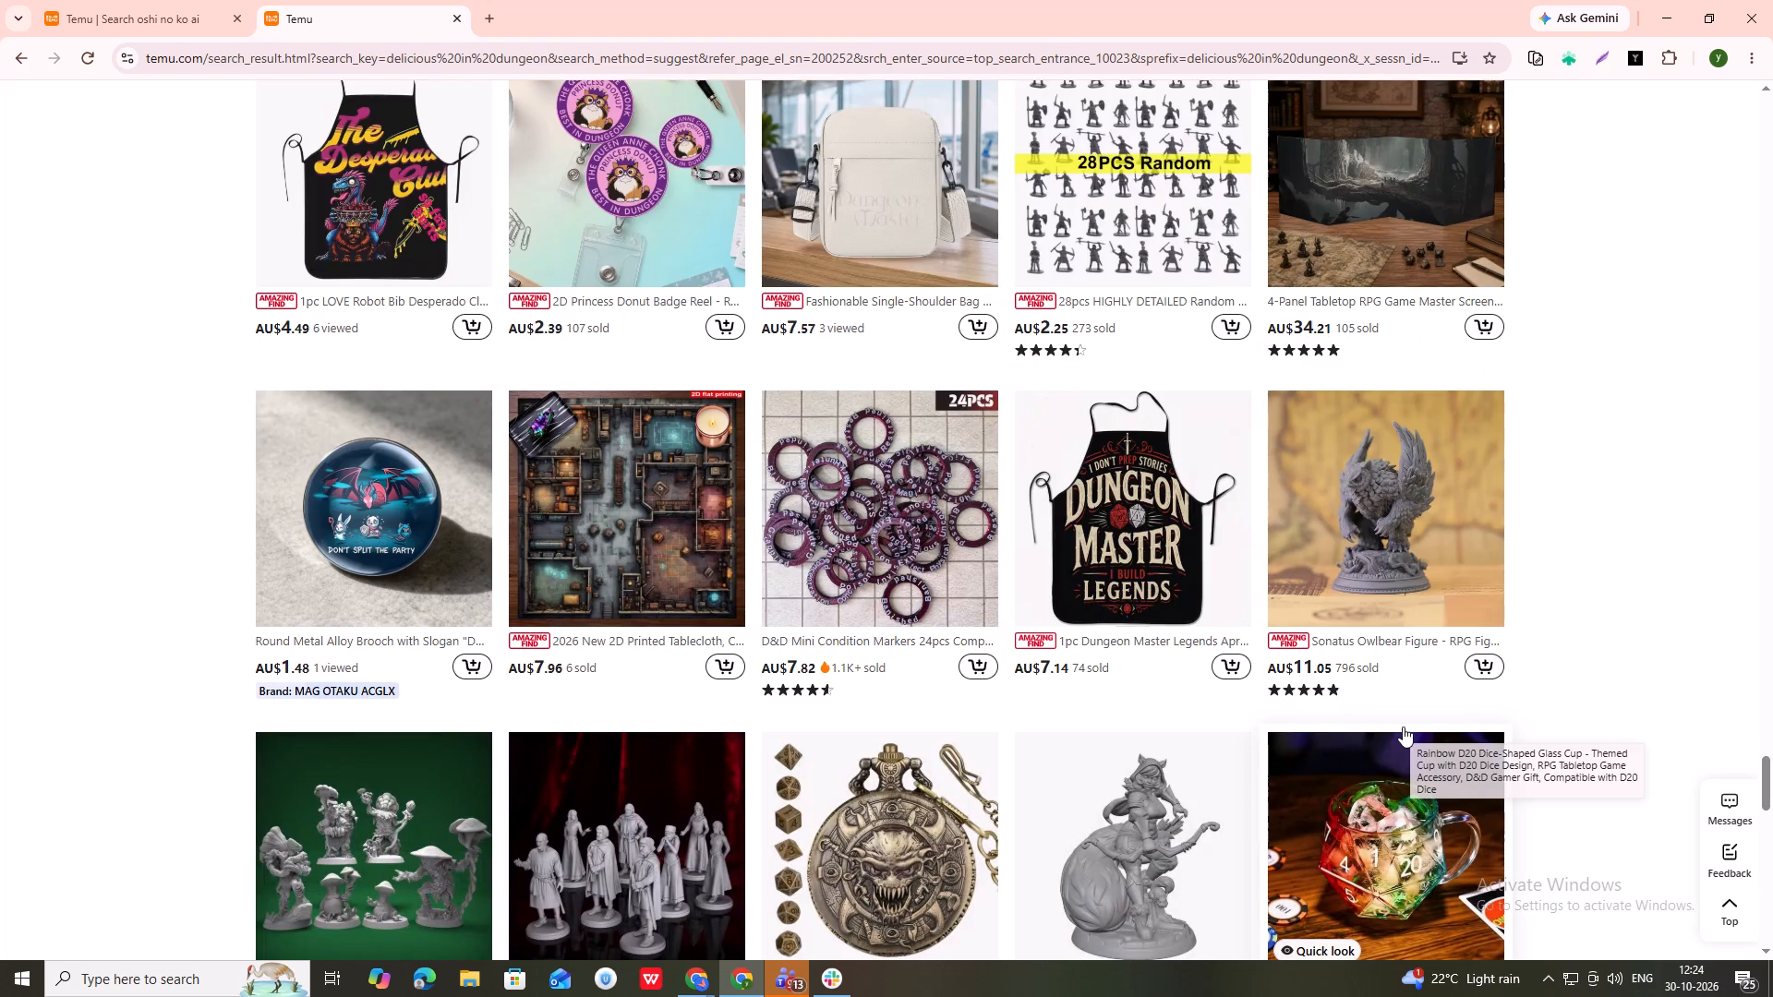
pyautogui.scroll(-5, 1228, 708)
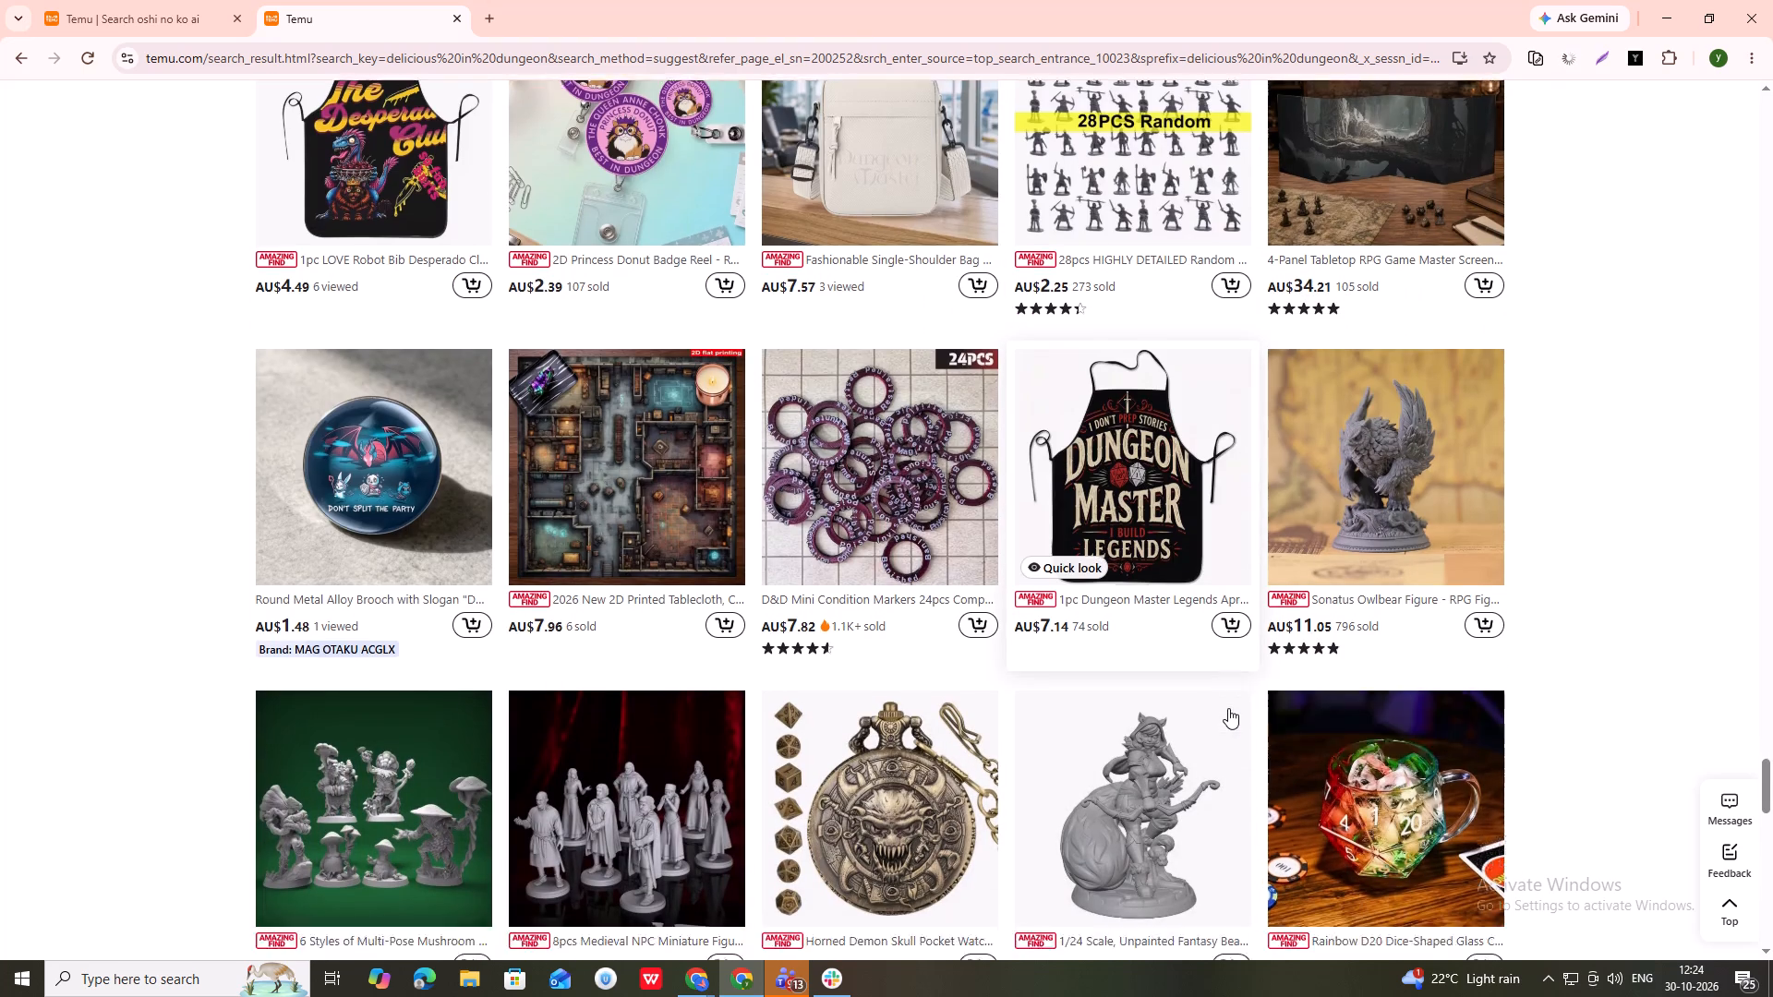
pyautogui.scroll(-7, 1228, 708)
pyautogui.scroll(-6, 1074, 730)
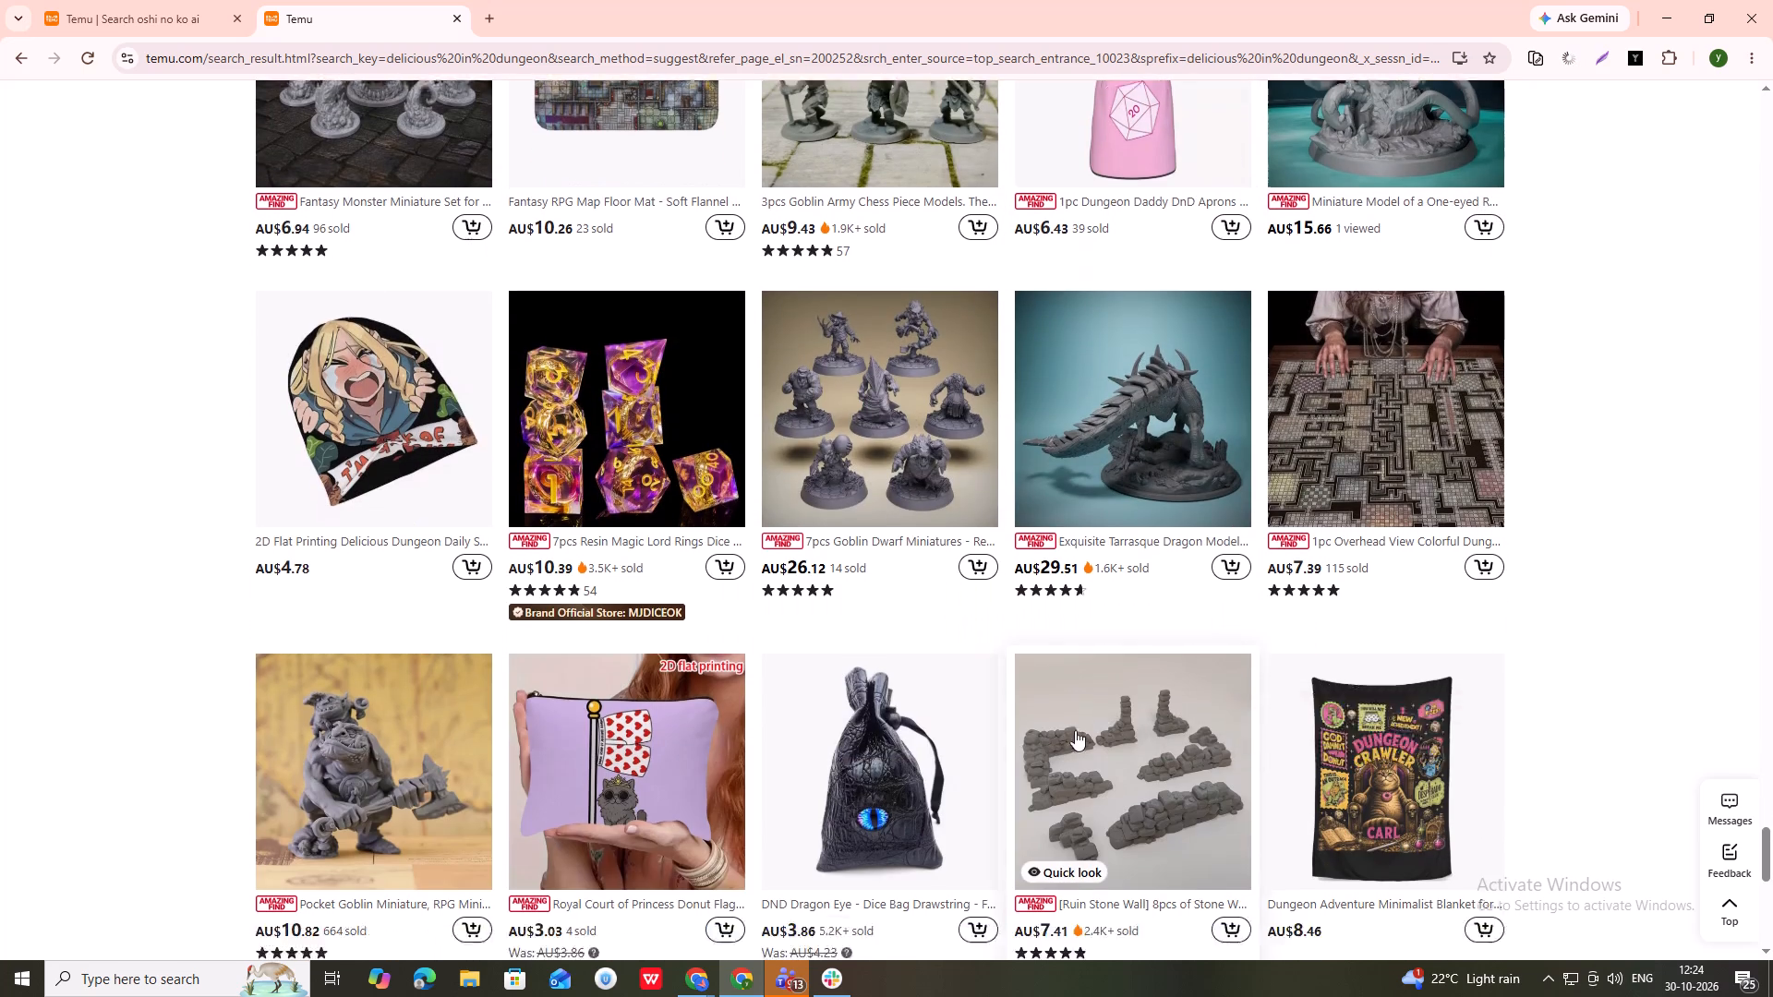
pyautogui.click(911, 557)
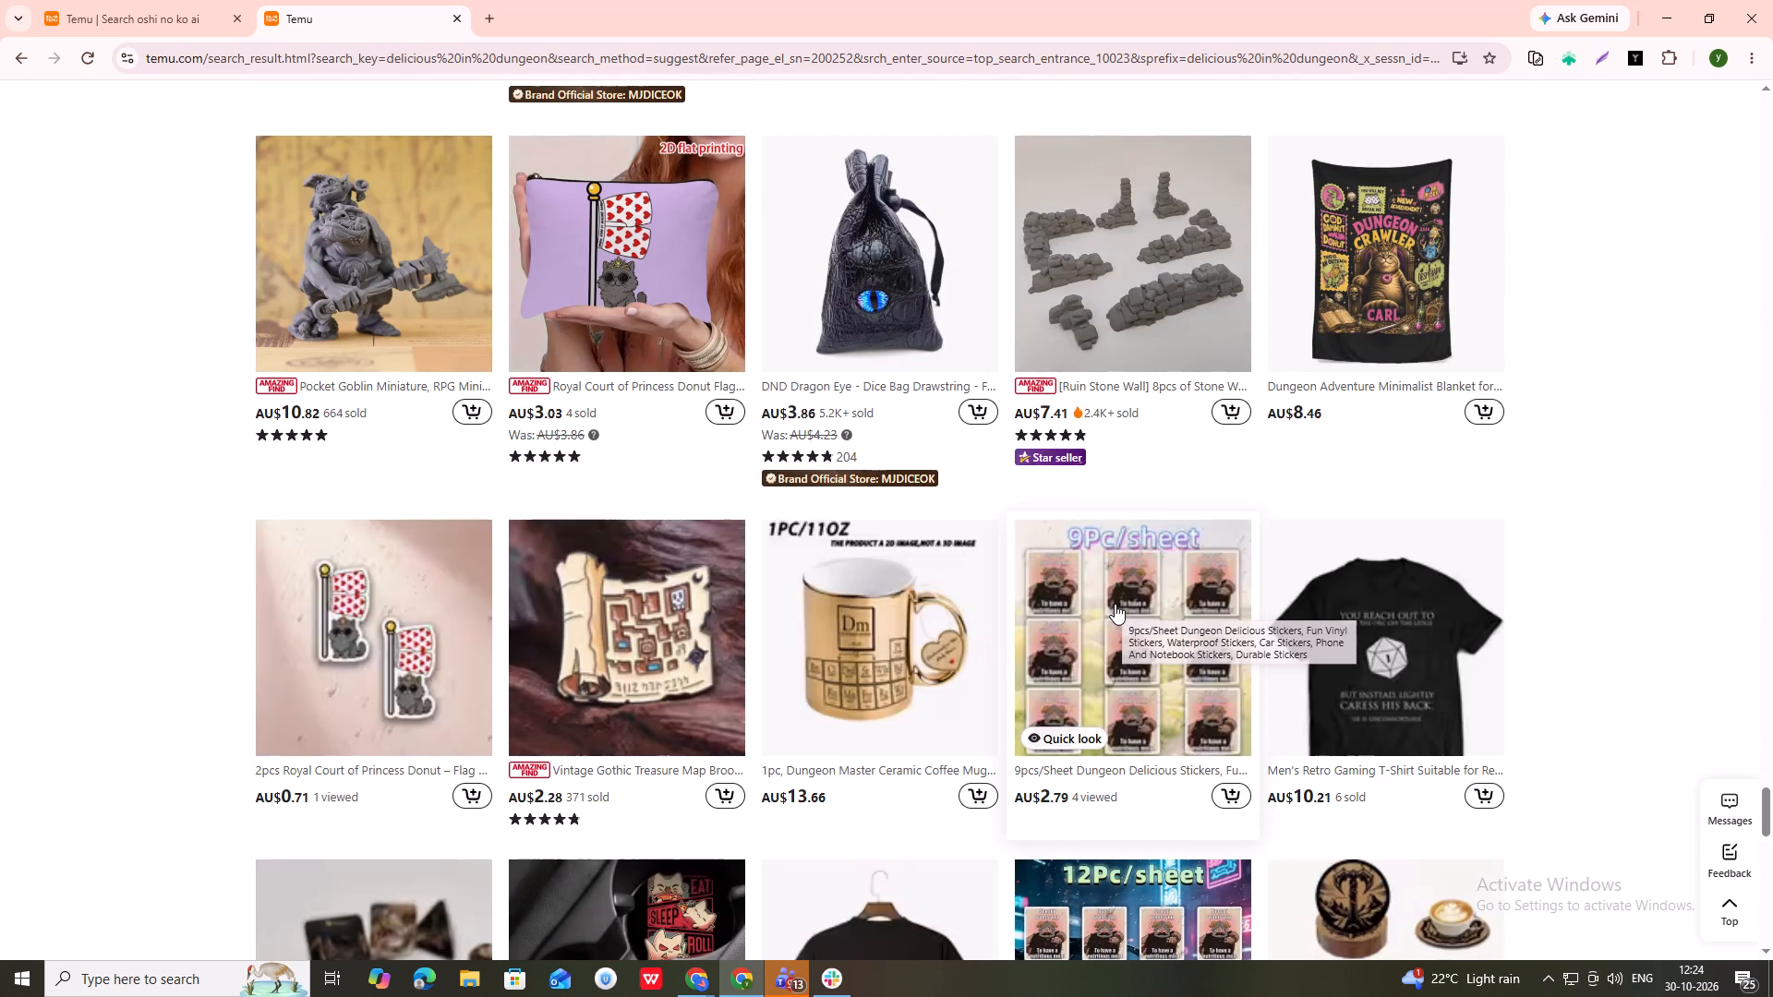
pyautogui.scroll(-5, 1115, 604)
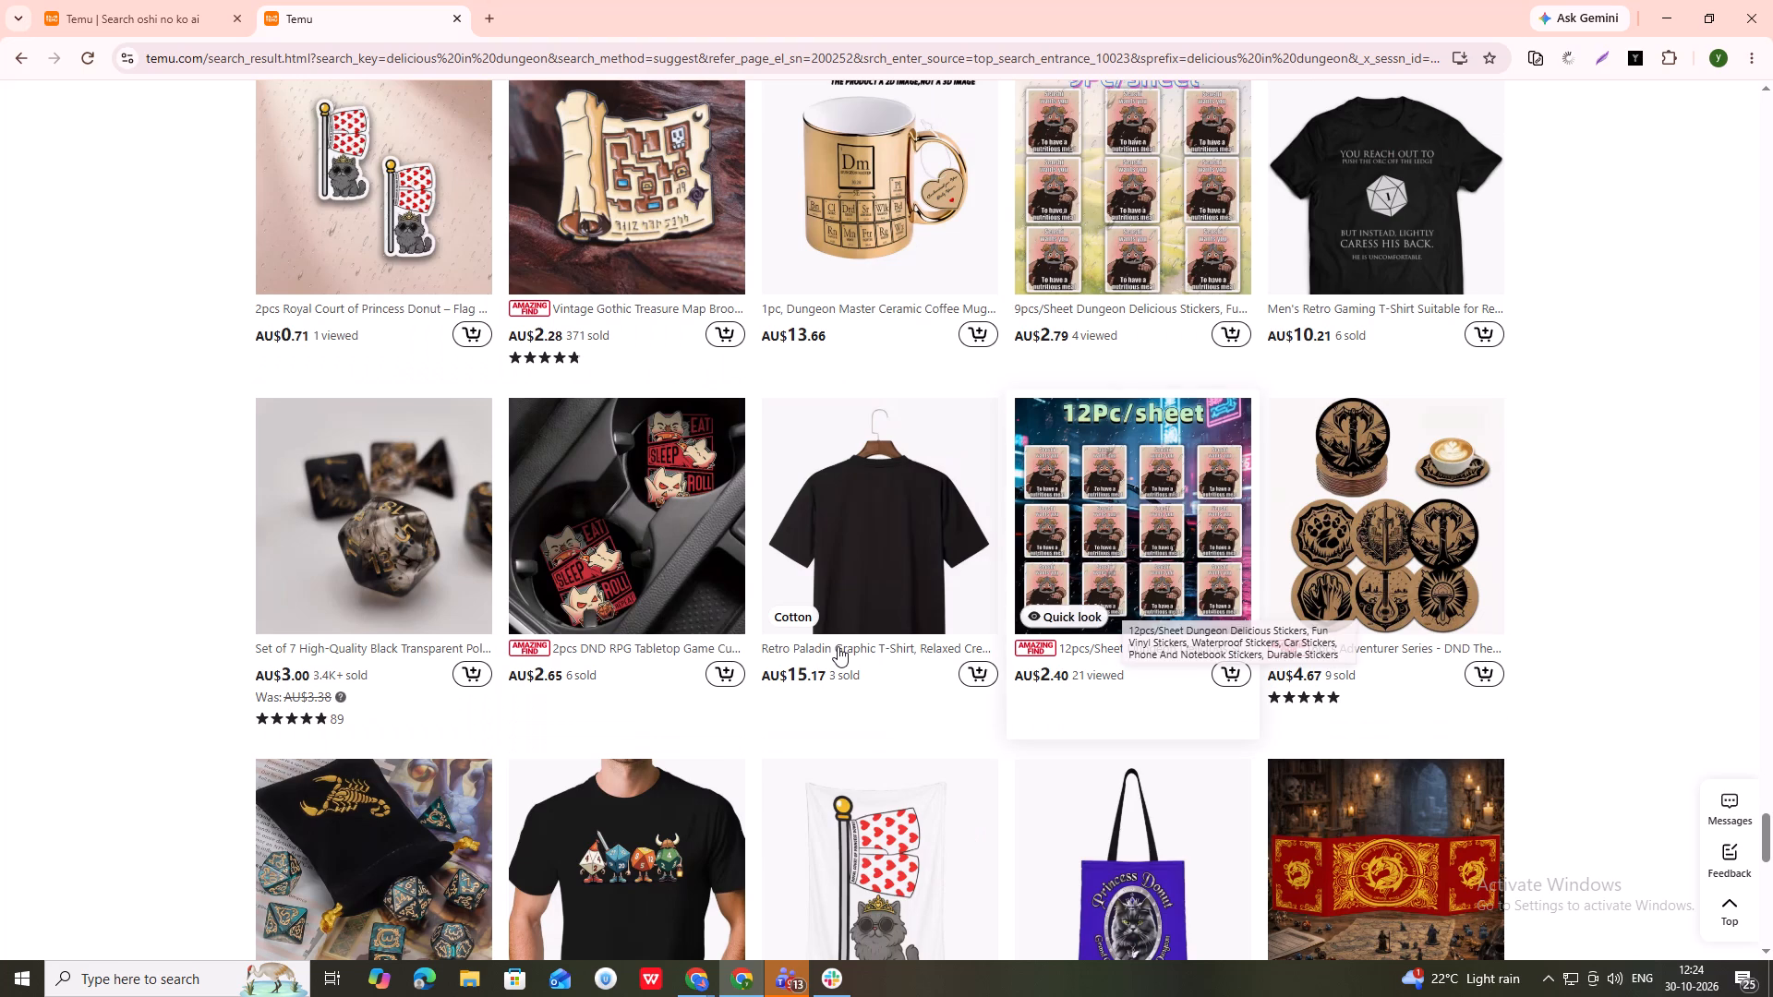
pyautogui.scroll(-5, 1029, 671)
pyautogui.scroll(-6, 1145, 656)
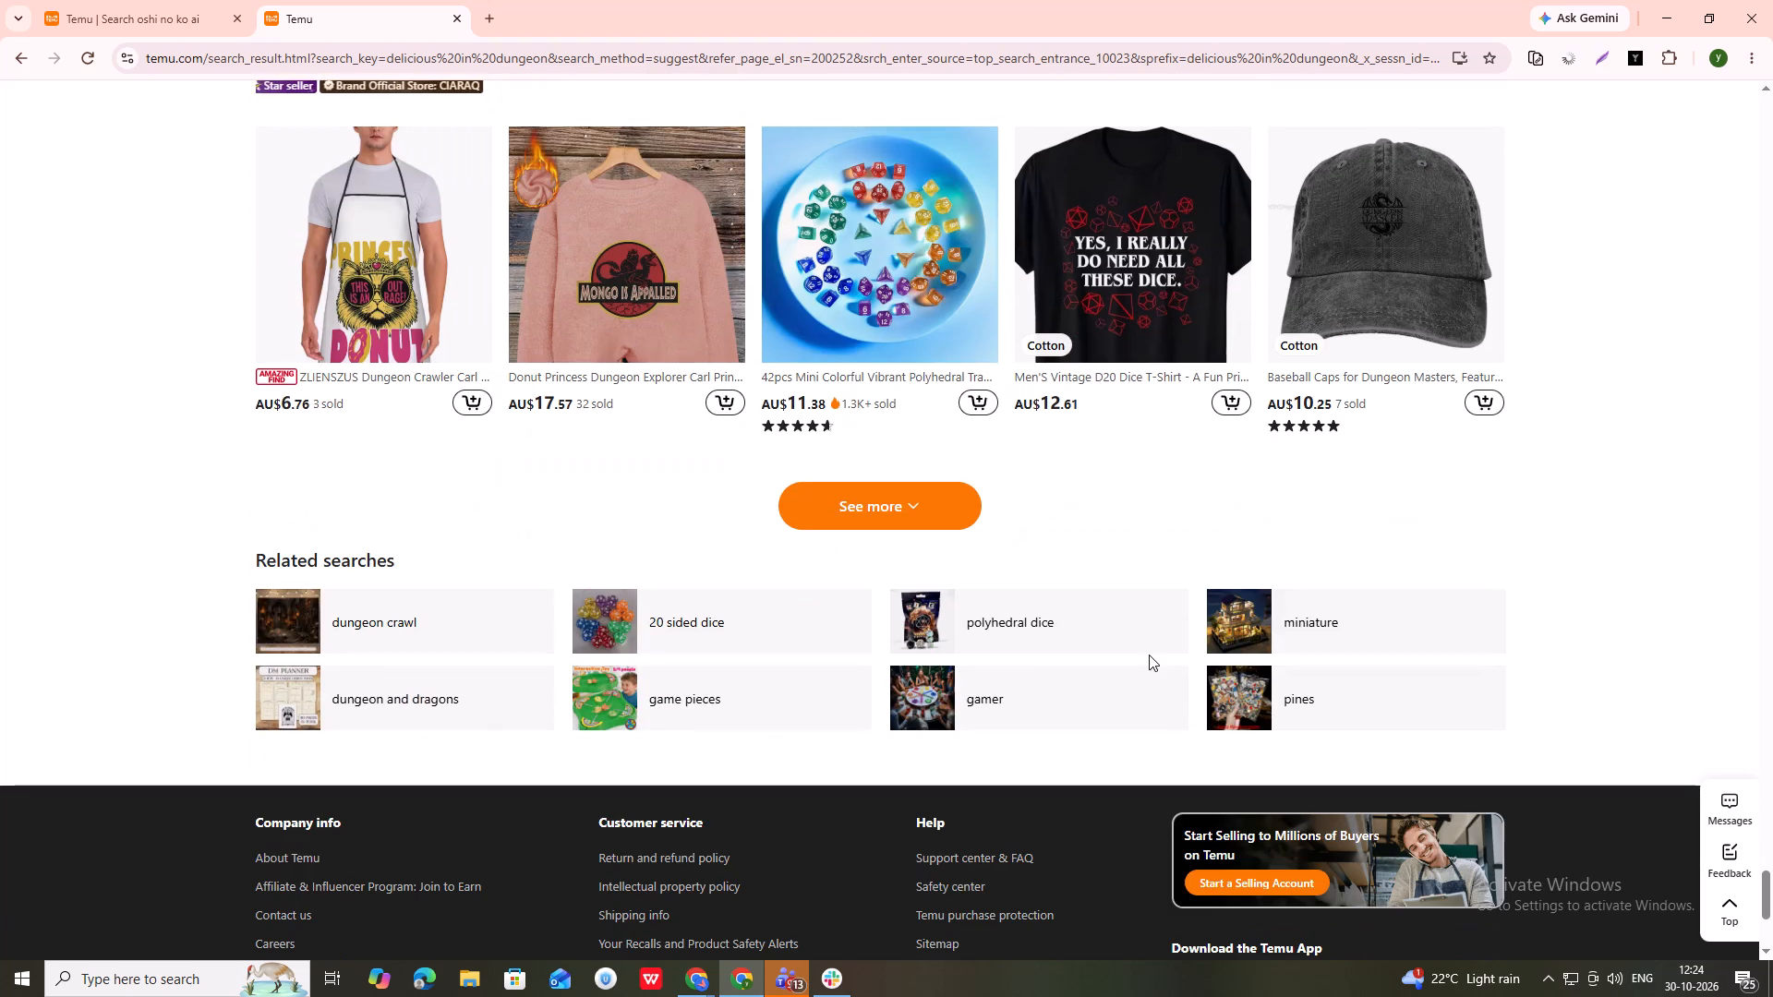
# Submit the Temu links from C102851:C102873 of Manual Detection Records as multiple detection links in the Red Points new incident form.
pyautogui.hotkey('alt', 'Tab')
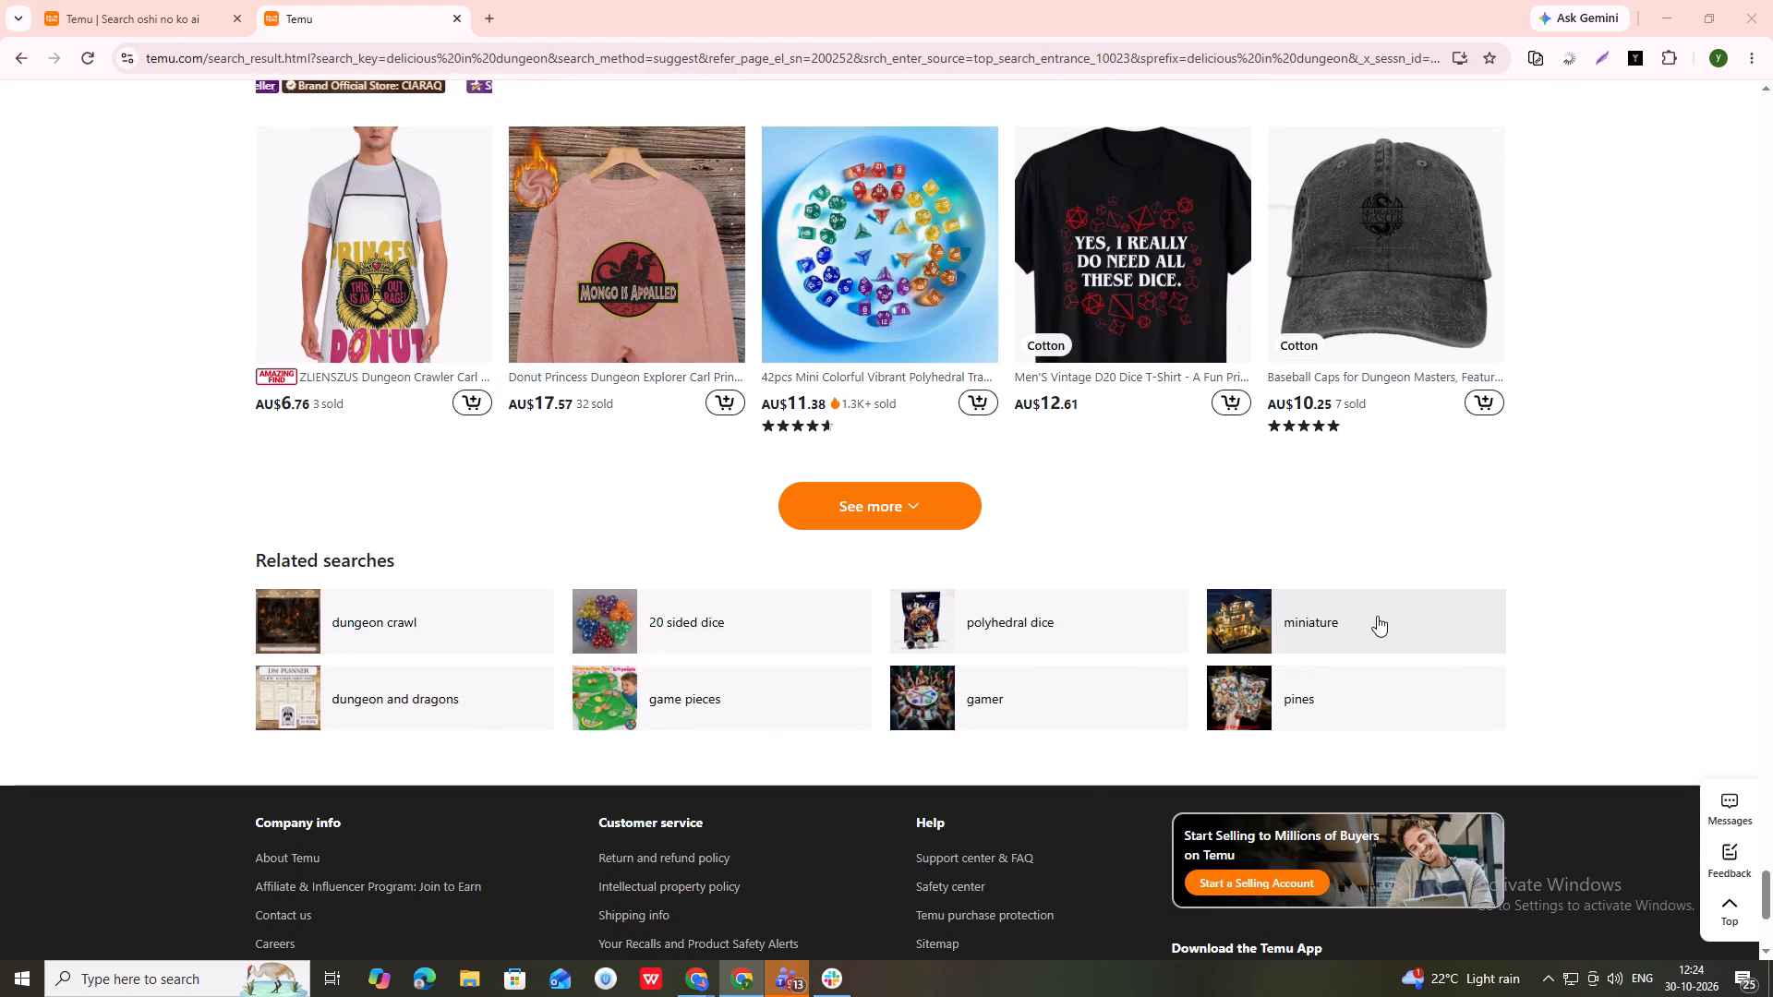
pyautogui.press('Up')
pyautogui.press('Right')
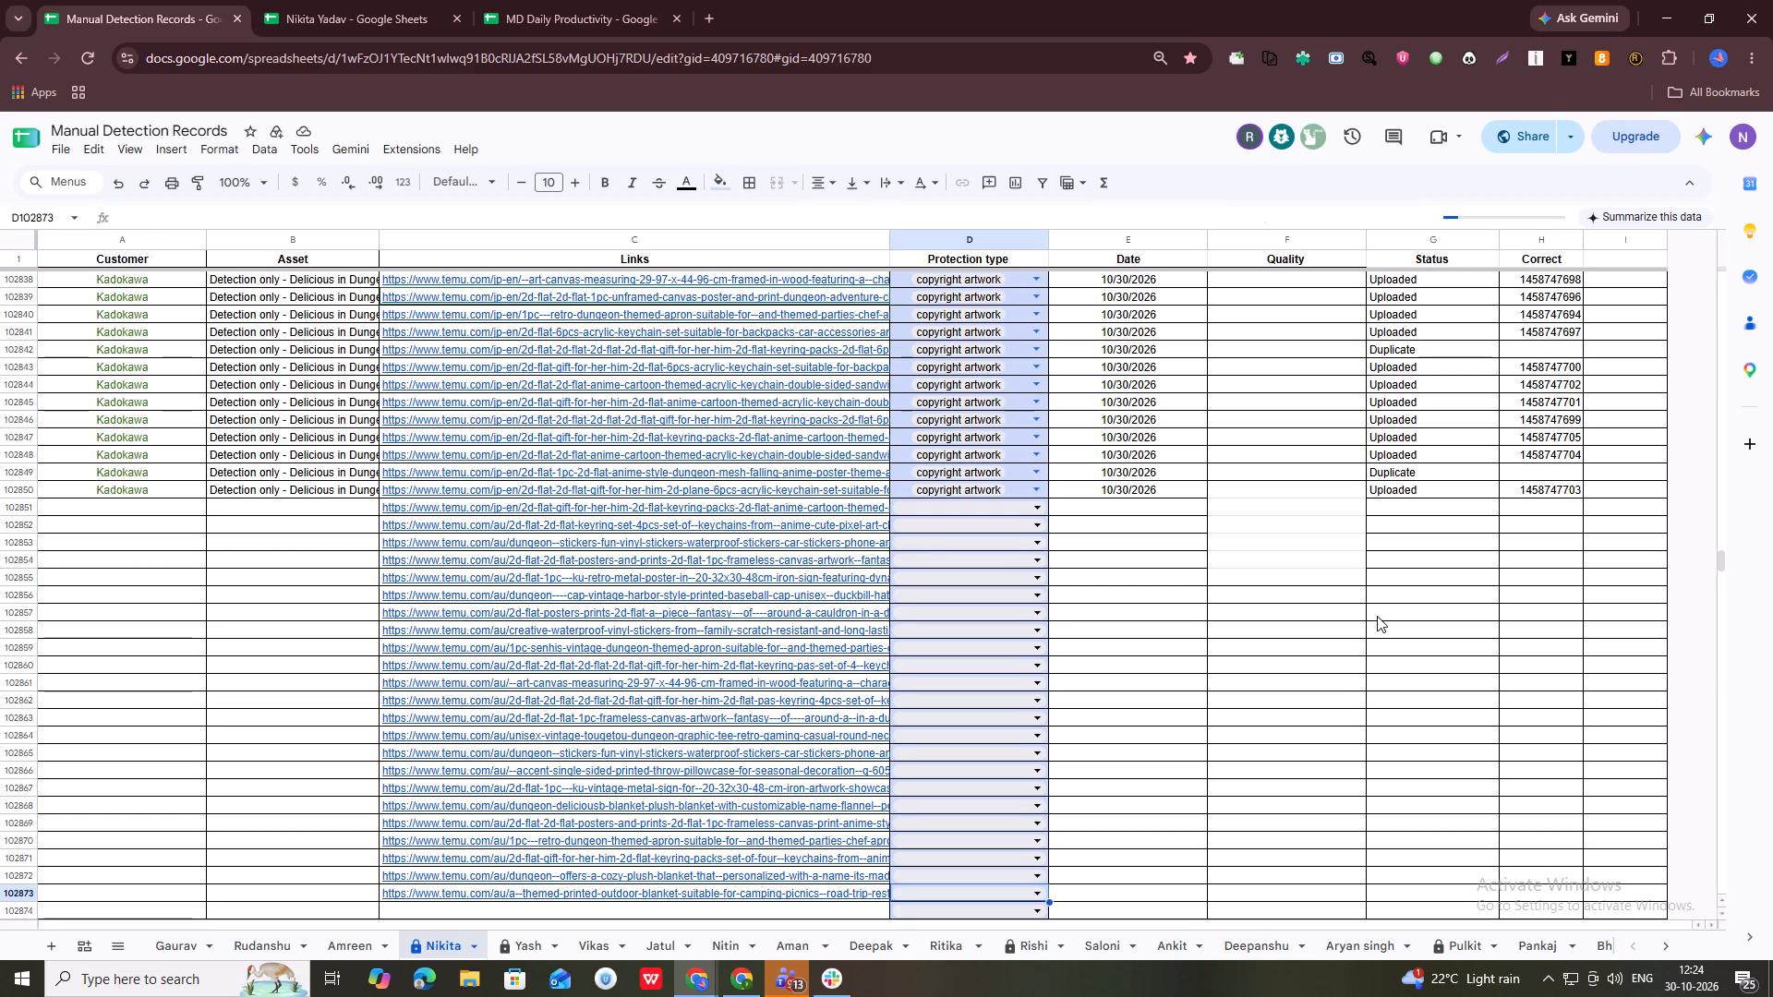
pyautogui.hotkey('ctrl', 'Up')
pyautogui.press('Down')
pyautogui.press('Left')
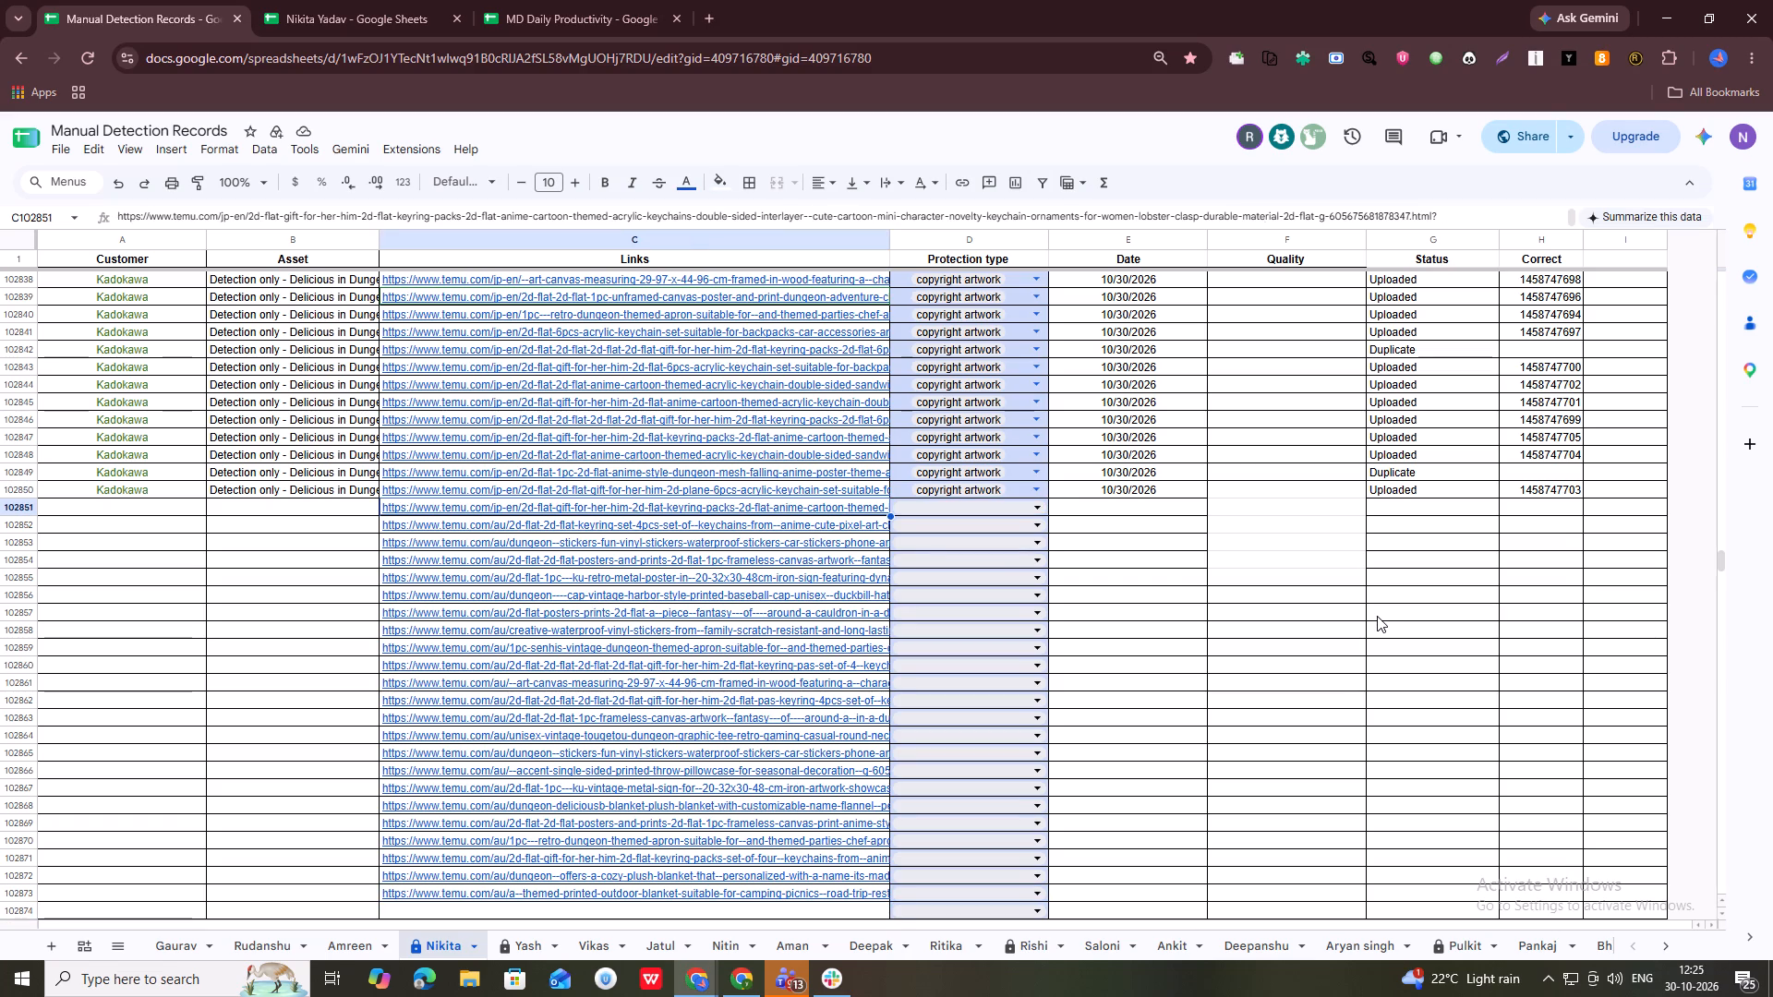
pyautogui.hotkey('ctrl', 'shift', 'Down')
pyautogui.hotkey('ctrl', 'c')
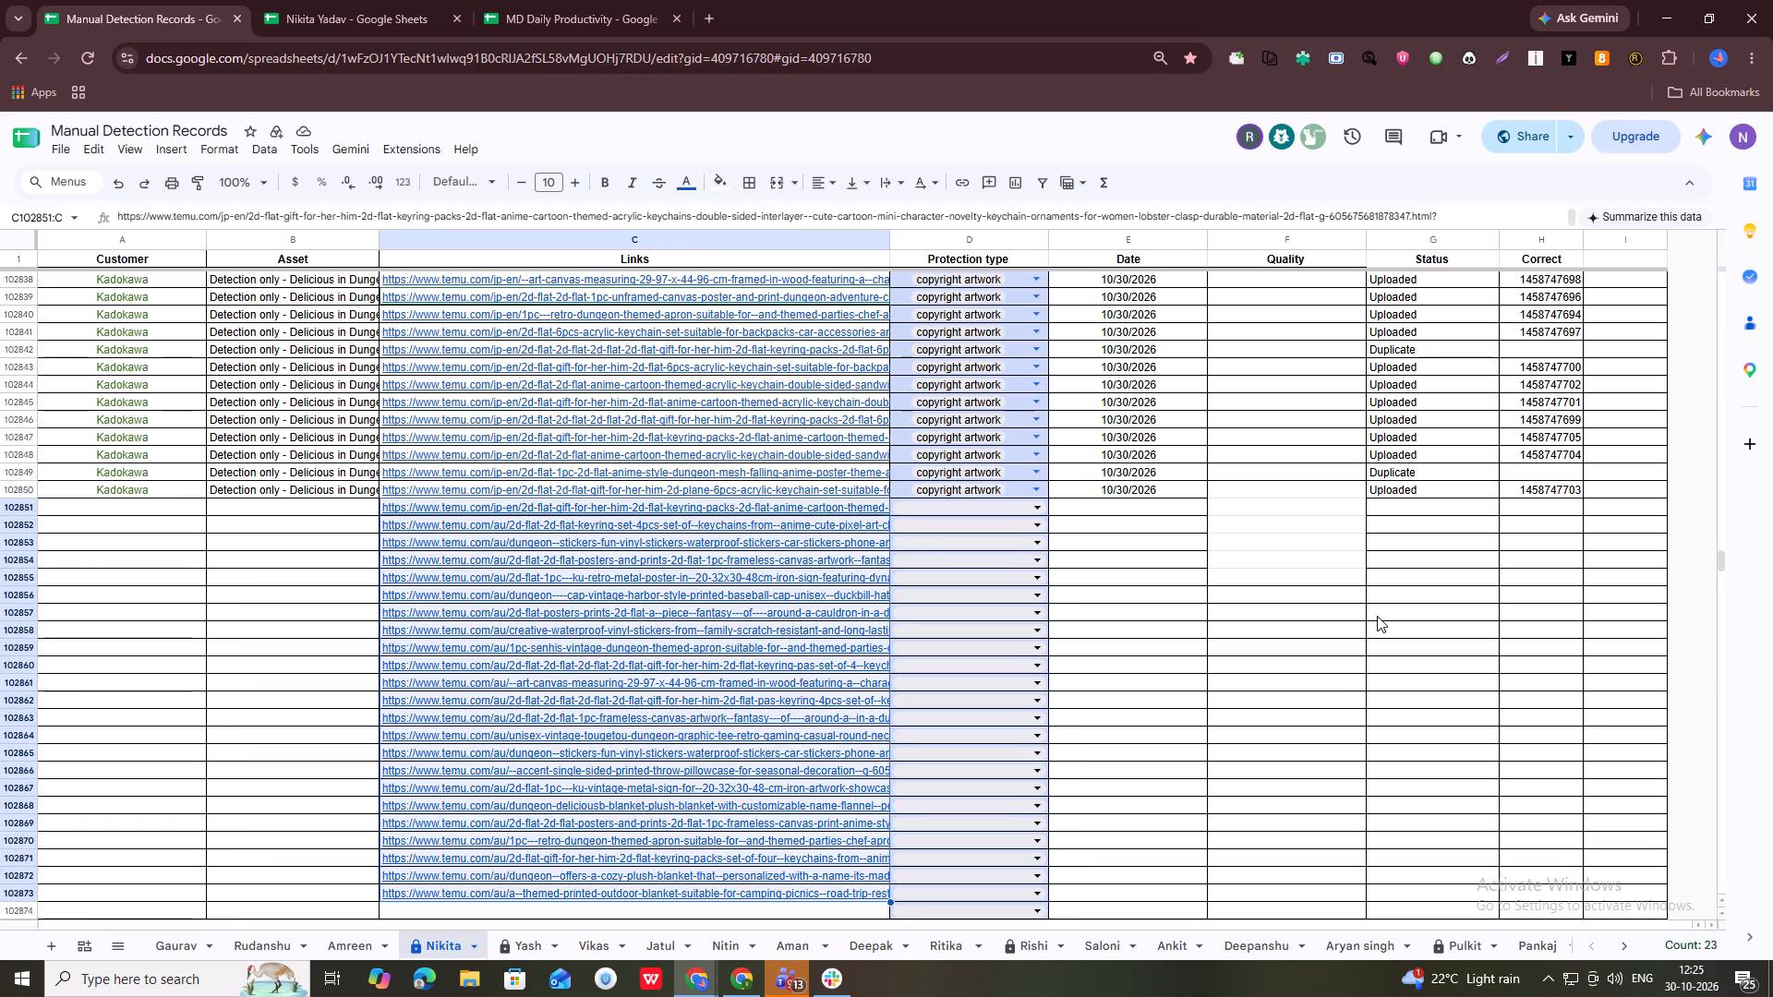
pyautogui.hotkey('ctrl', 'c')
pyautogui.hotkey('ctrl', 'c')
pyautogui.hotkey('ctrl', 'c')
pyautogui.hotkey('ctrl', 'c')
pyautogui.hotkey('ctrl', 'c')
pyautogui.hotkey('ctrl', 'c')
pyautogui.hotkey('ctrl', 'c')
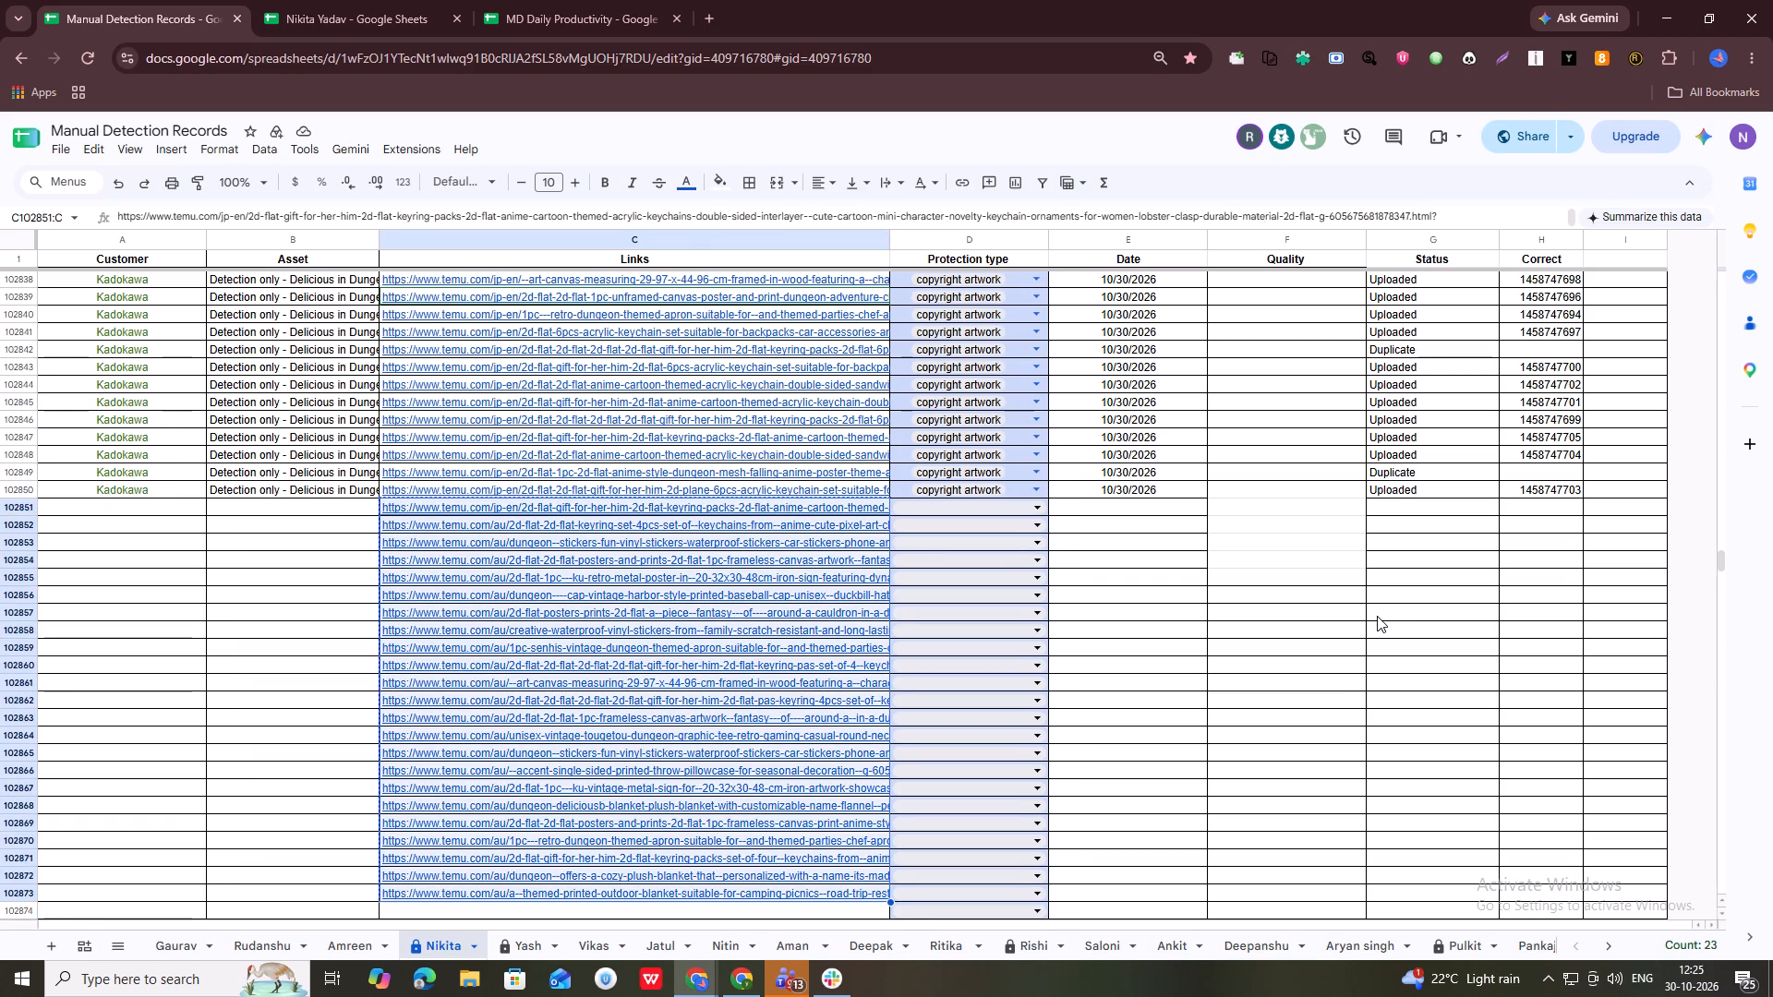
pyautogui.hotkey('alt', 'Tab')
pyautogui.hotkey('alt', 'Tab')
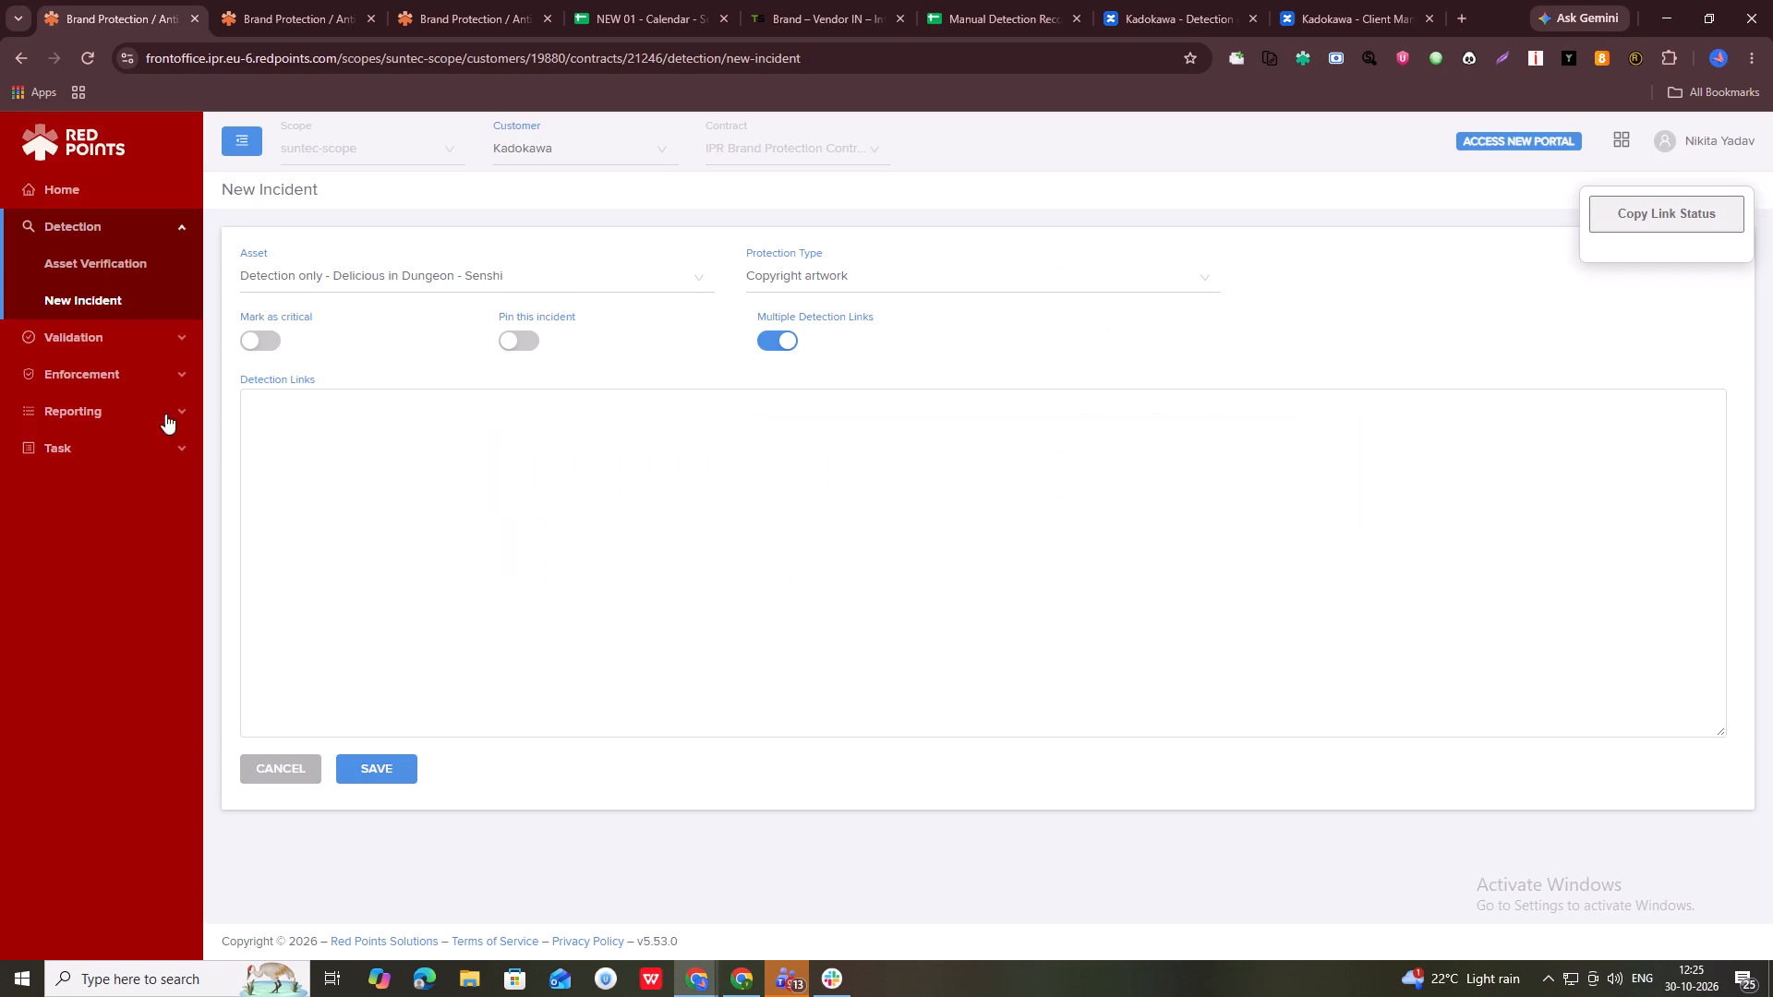
pyautogui.click(605, 466)
pyautogui.hotkey('ctrl', 'v')
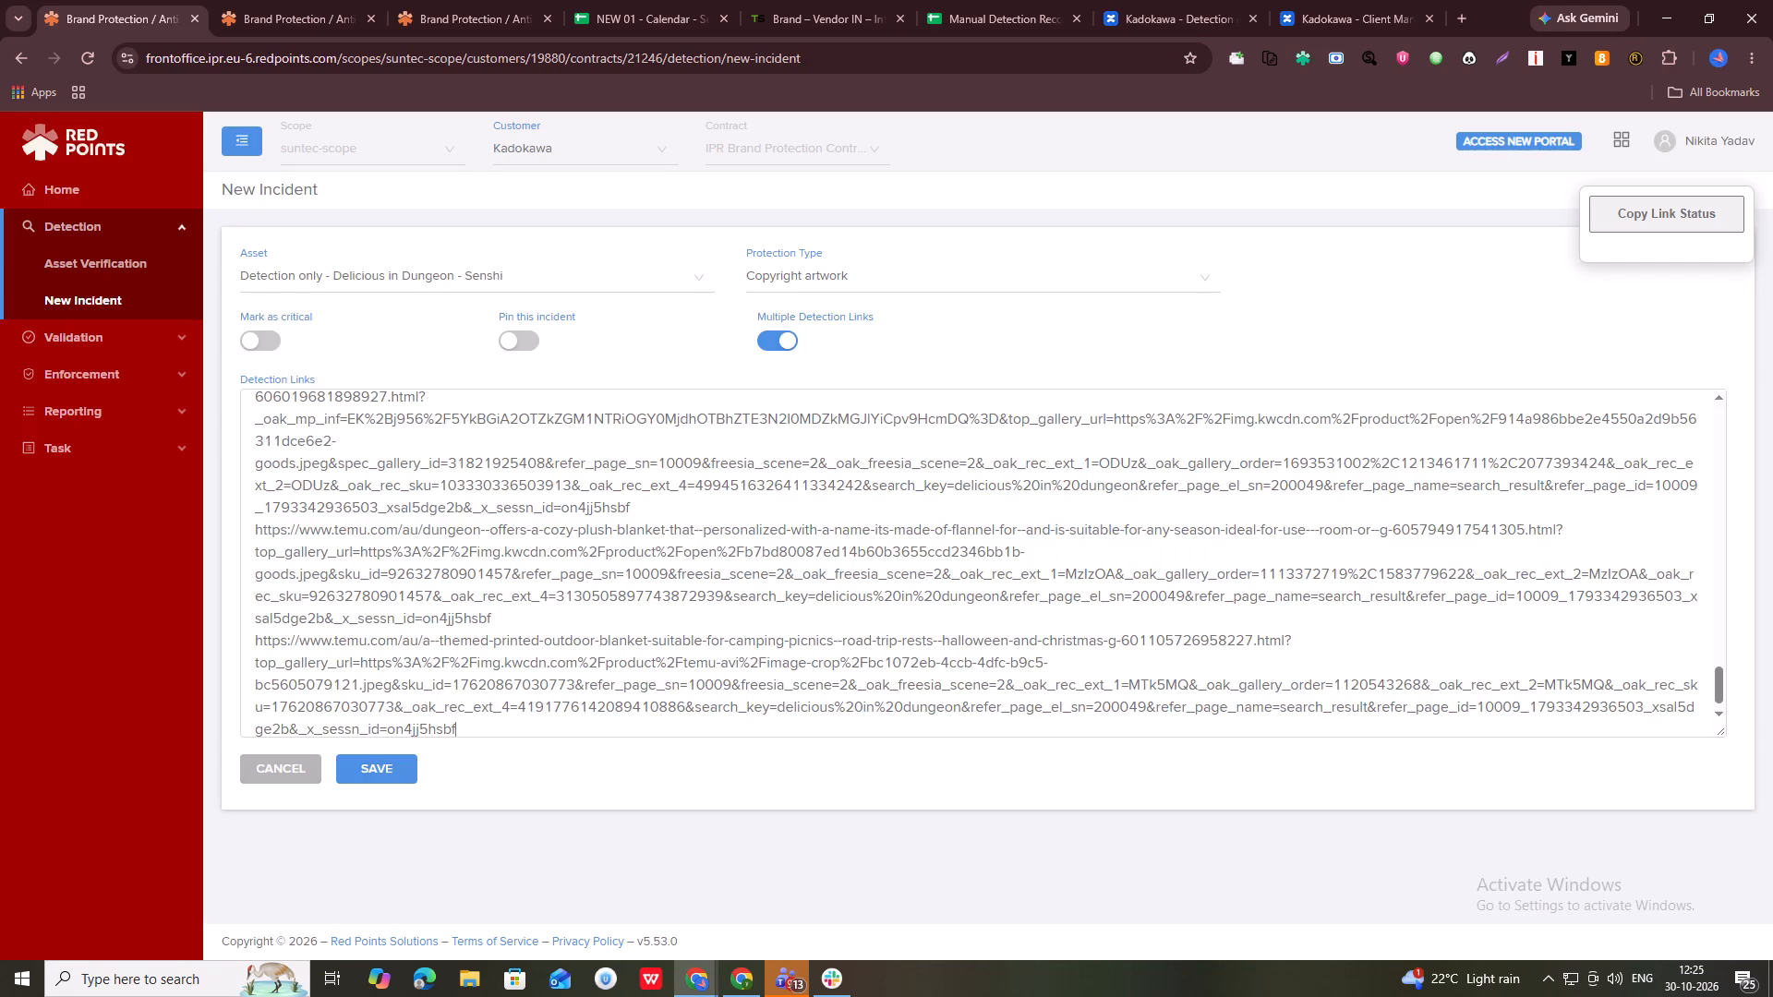
pyautogui.click(396, 765)
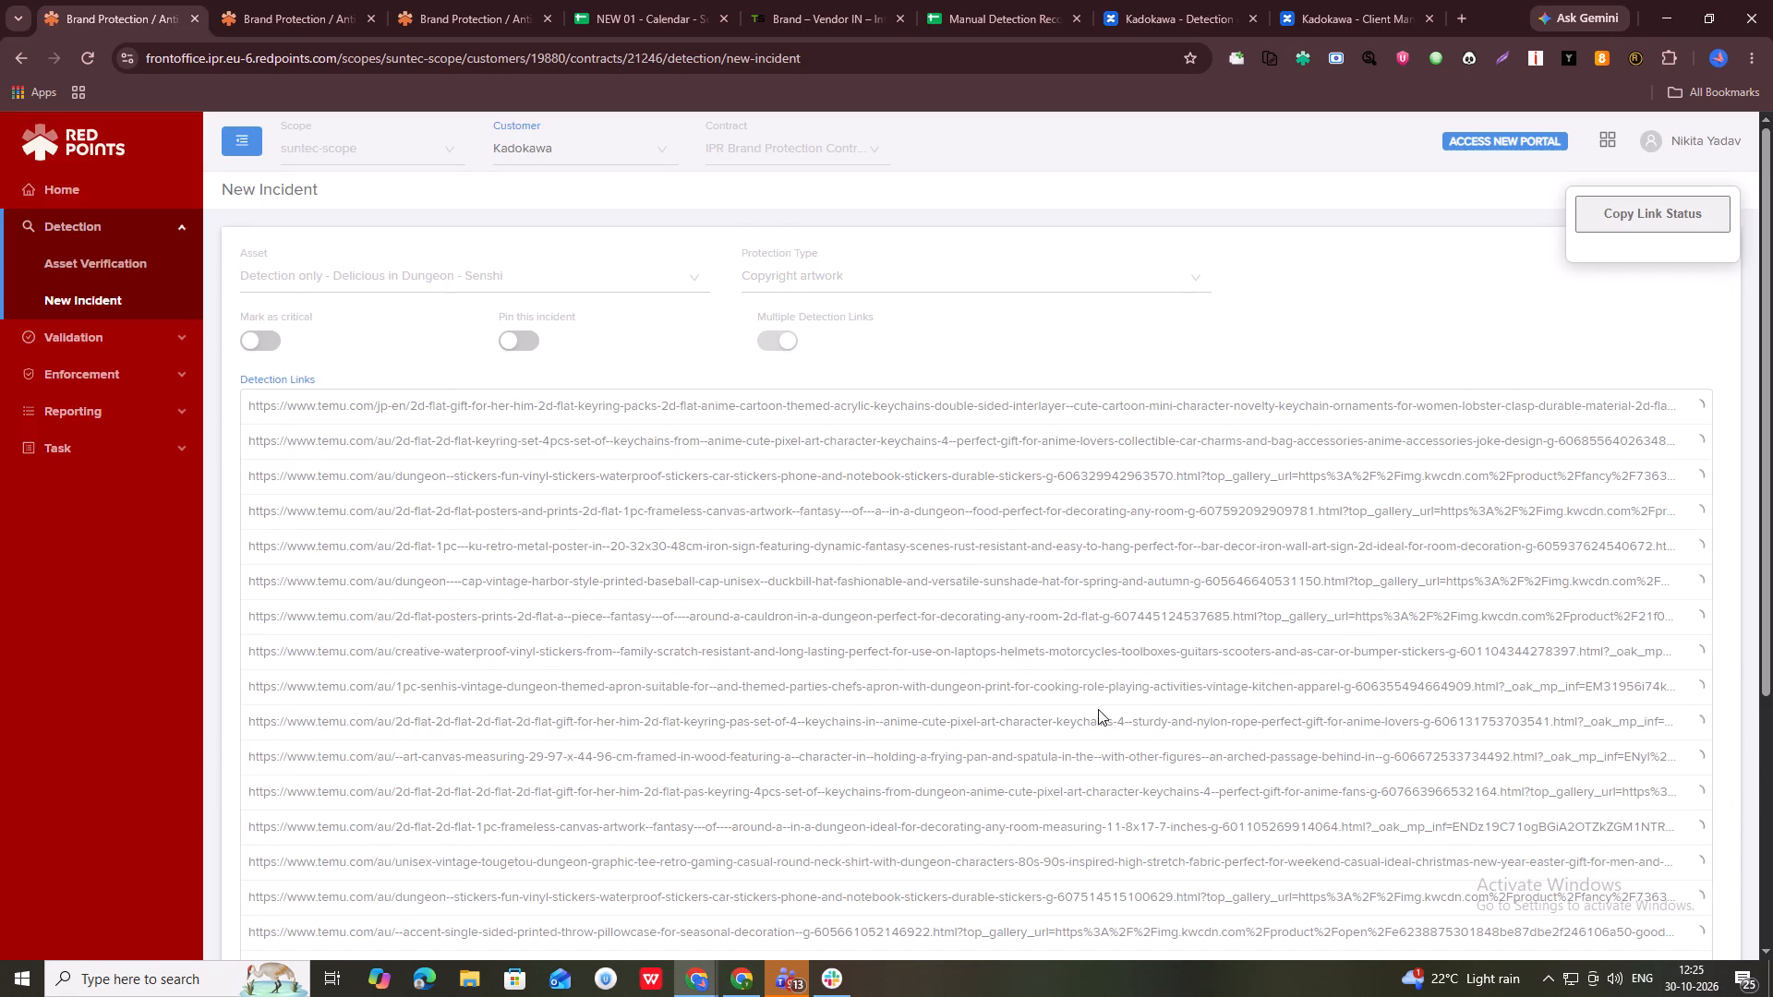
# Copy the link status of the submitted Red Points incidents and paste it into Manual Detection Records starting at cell F102851.
pyautogui.scroll(-9, 1135, 709)
pyautogui.scroll(-8, 1074, 822)
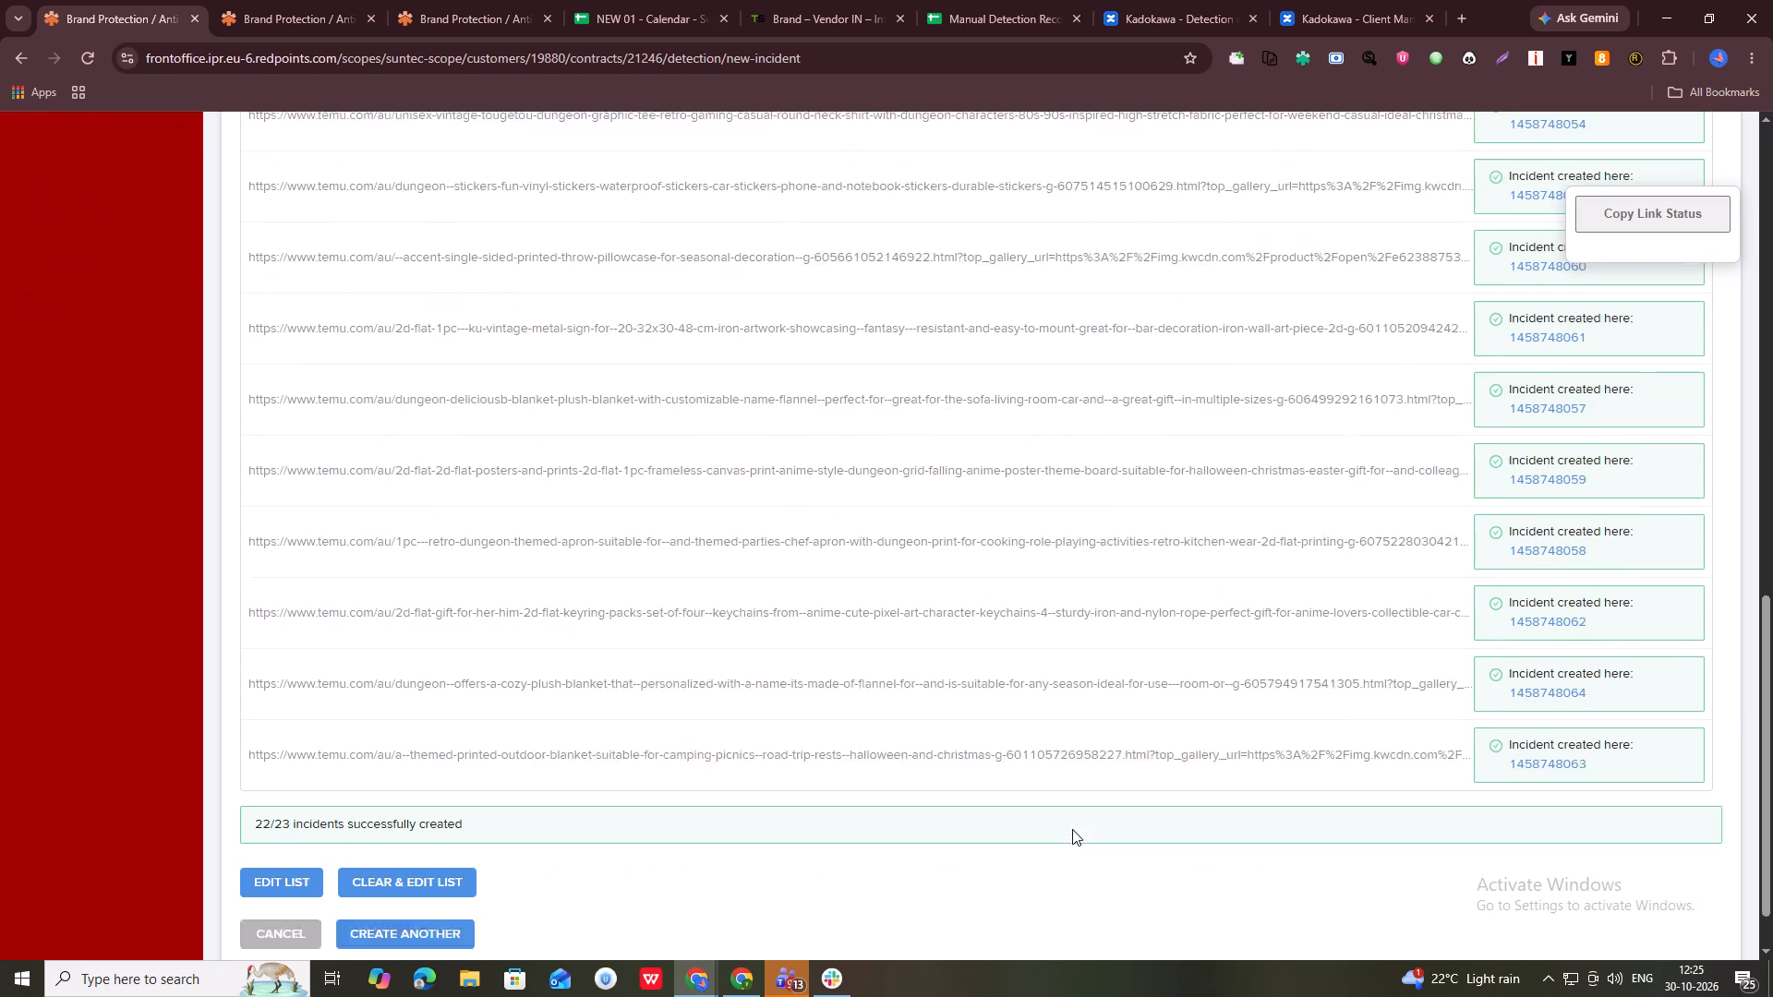
pyautogui.scroll(15, 1078, 812)
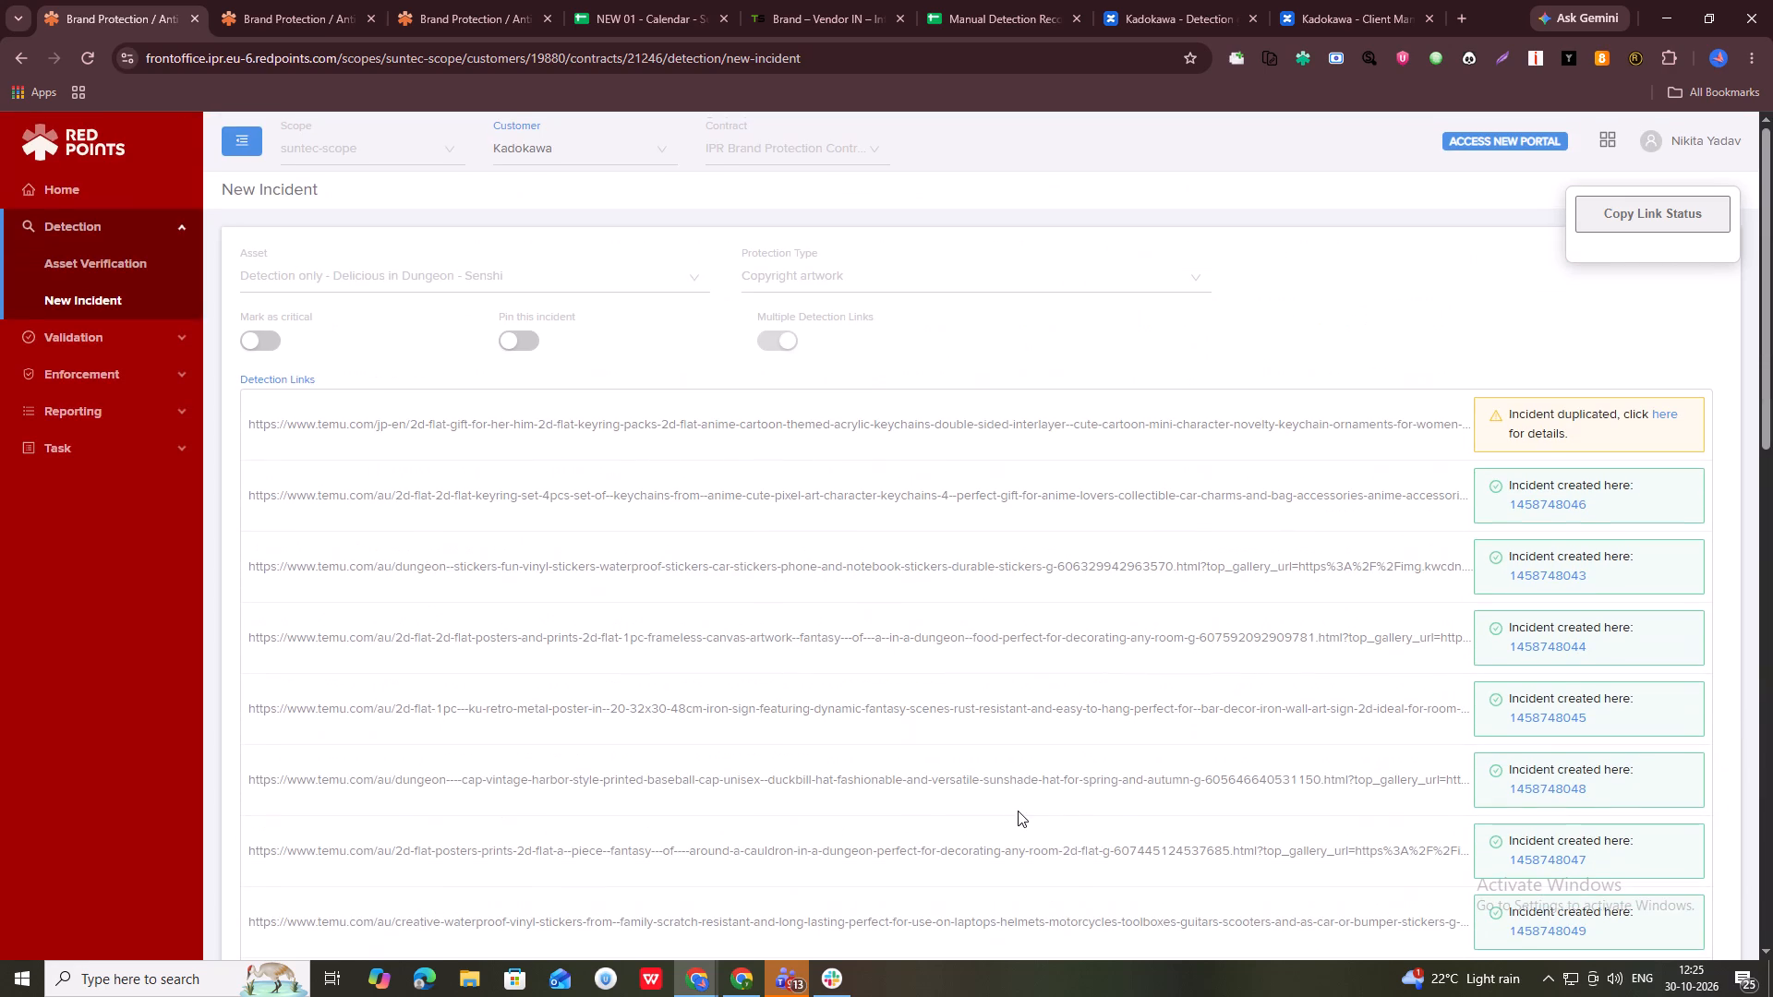
pyautogui.hotkey('alt', 'Tab')
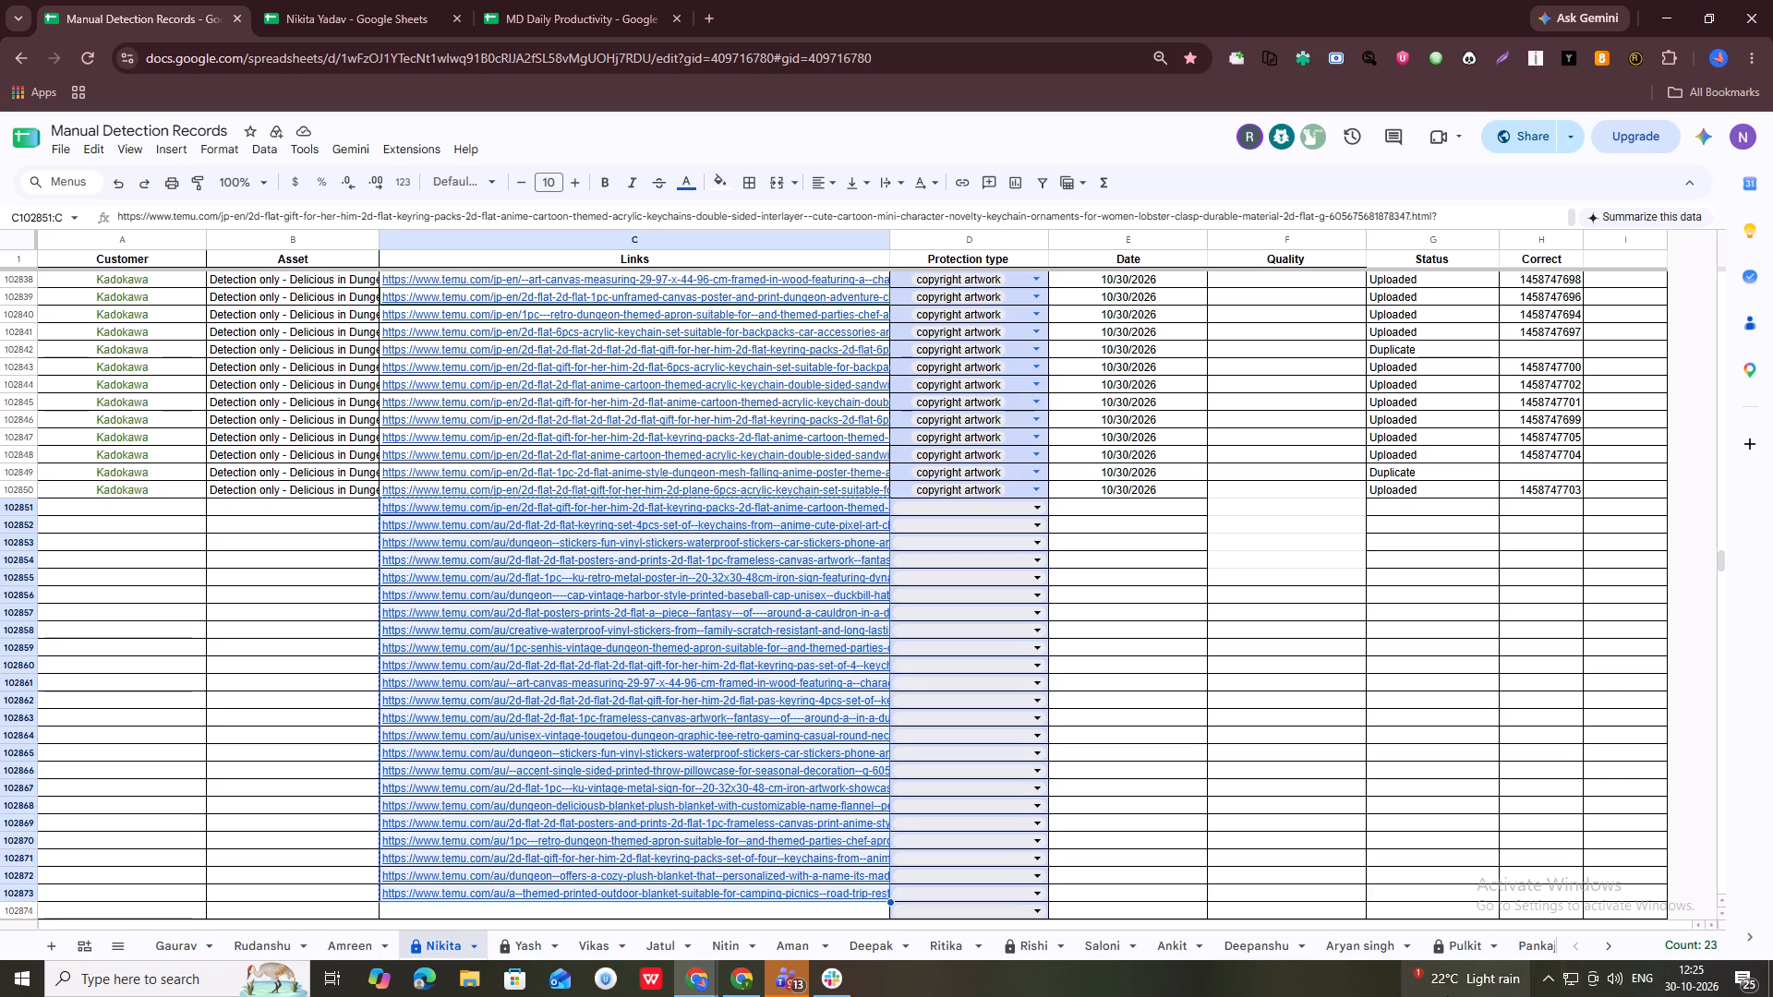
pyautogui.hotkey('alt', 'Tab')
pyautogui.click(1671, 205)
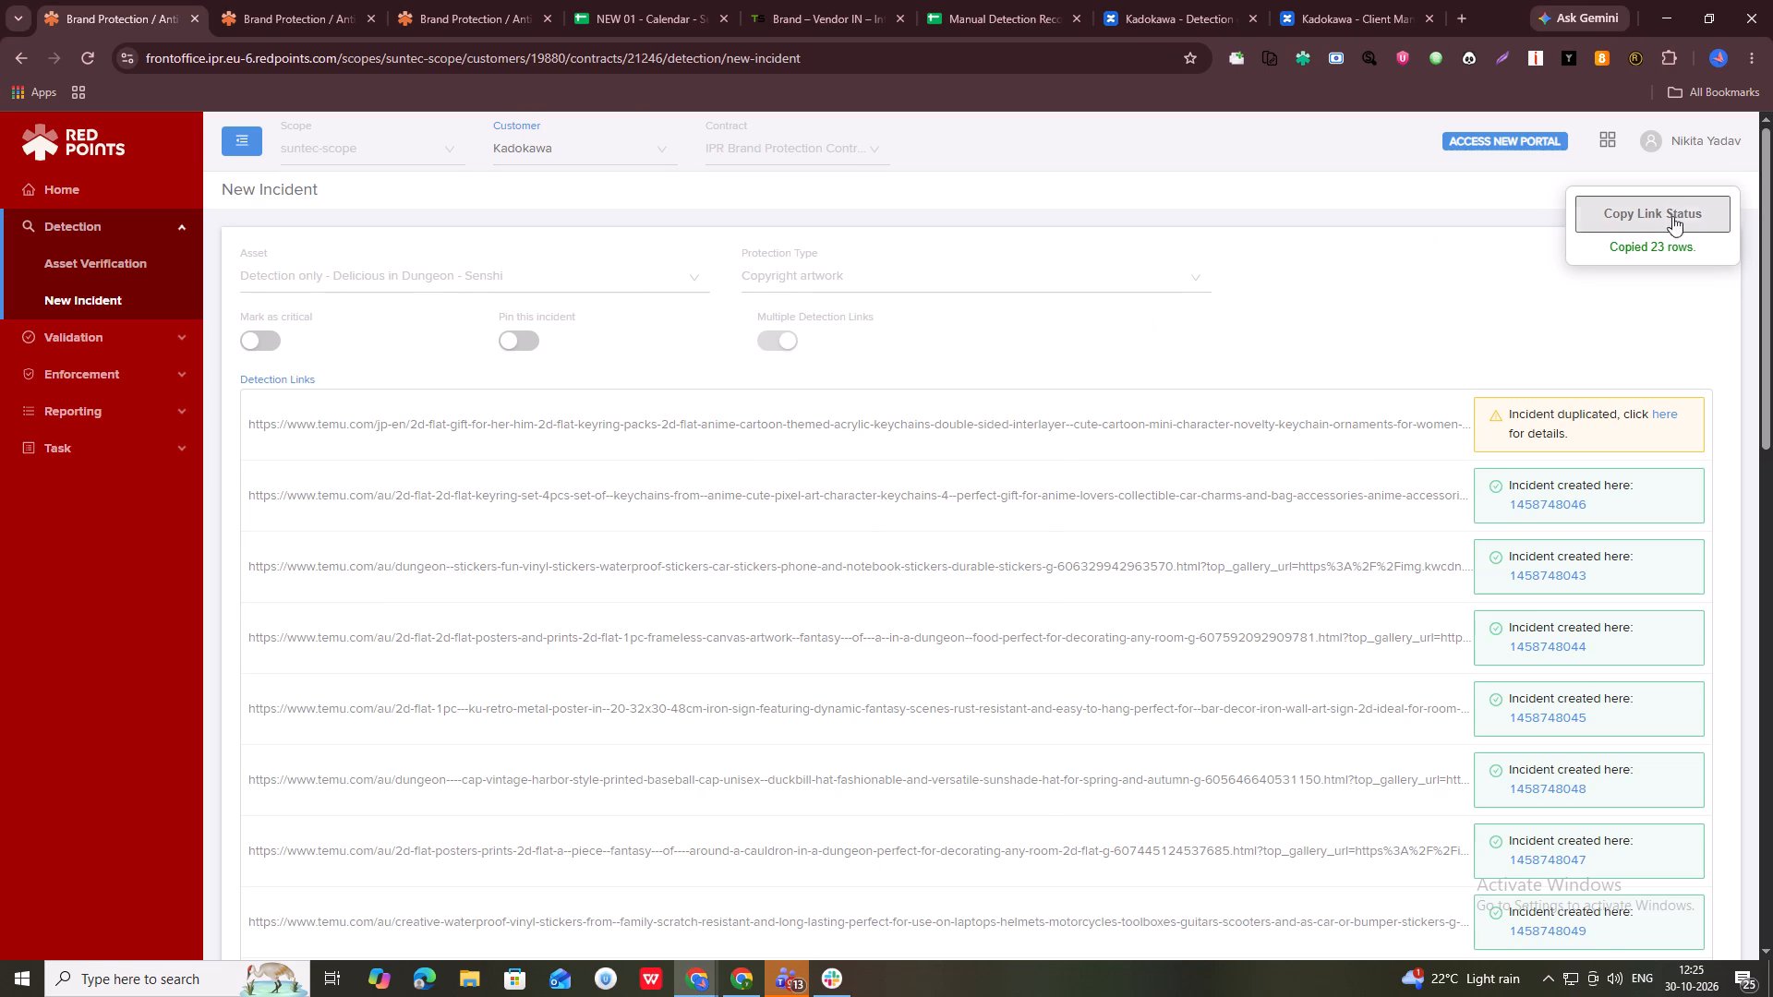
pyautogui.hotkey('alt', 'Tab')
pyautogui.click(1289, 500)
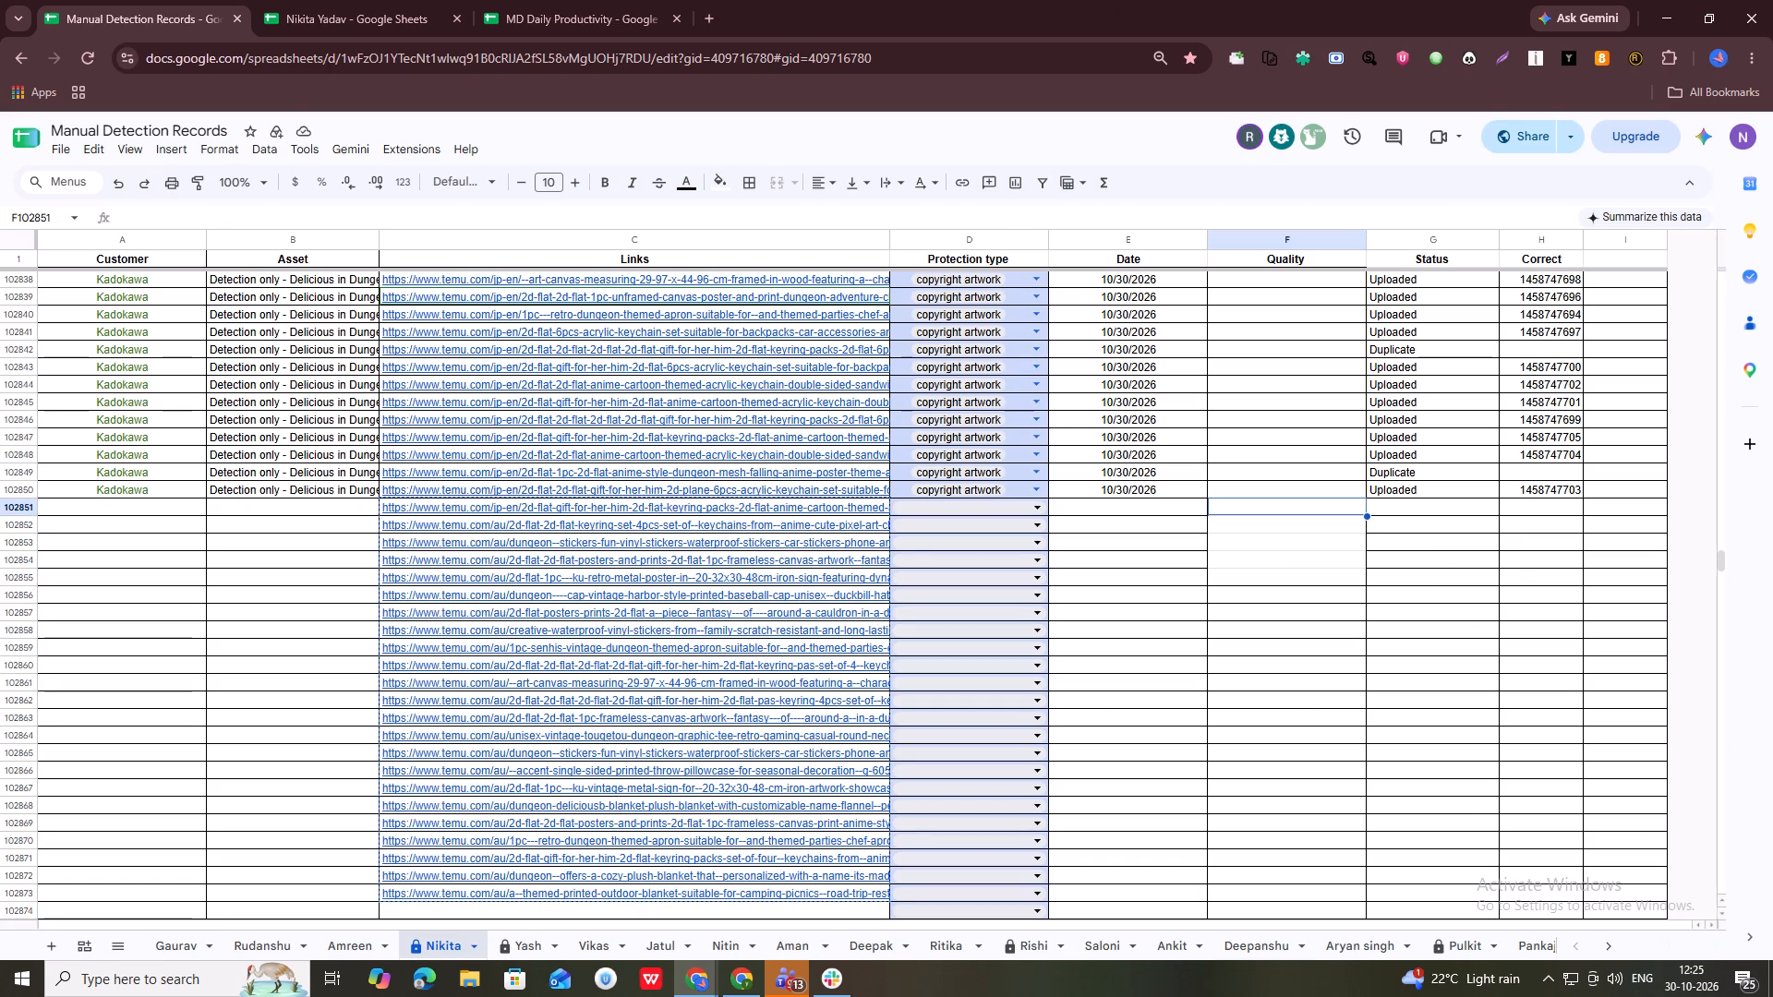
pyautogui.hotkey('ctrl', 'v')
# Clear the pasted header cells Link, Status and Incident Id's in F102851:H102851.
pyautogui.press('Left')
pyautogui.press('Right')
pyautogui.press('Right')
pyautogui.press('Left')
pyautogui.hotkey('shift', 'Right')
pyautogui.hotkey('shift', 'Right')
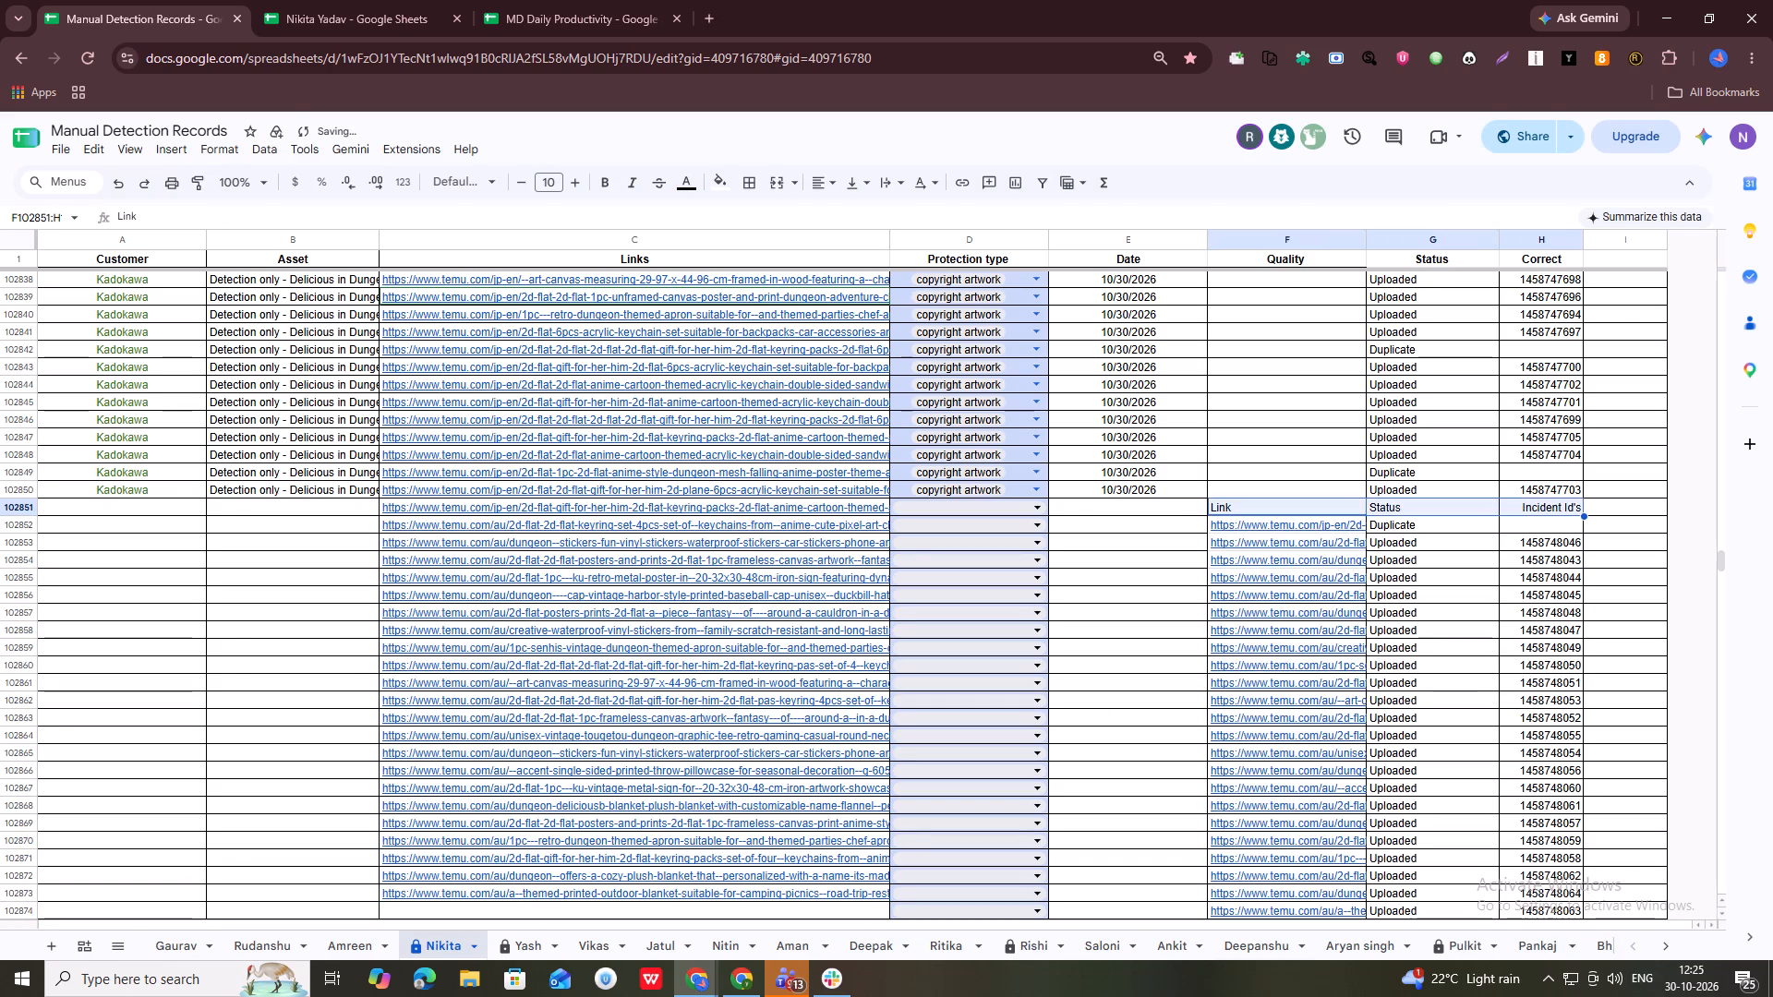
pyautogui.press('Delete')
# Clear the pasted links from the Quality column in F102852:F102874.
pyautogui.press('Down')
pyautogui.hotkey('ctrl', 'shift', 'Down')
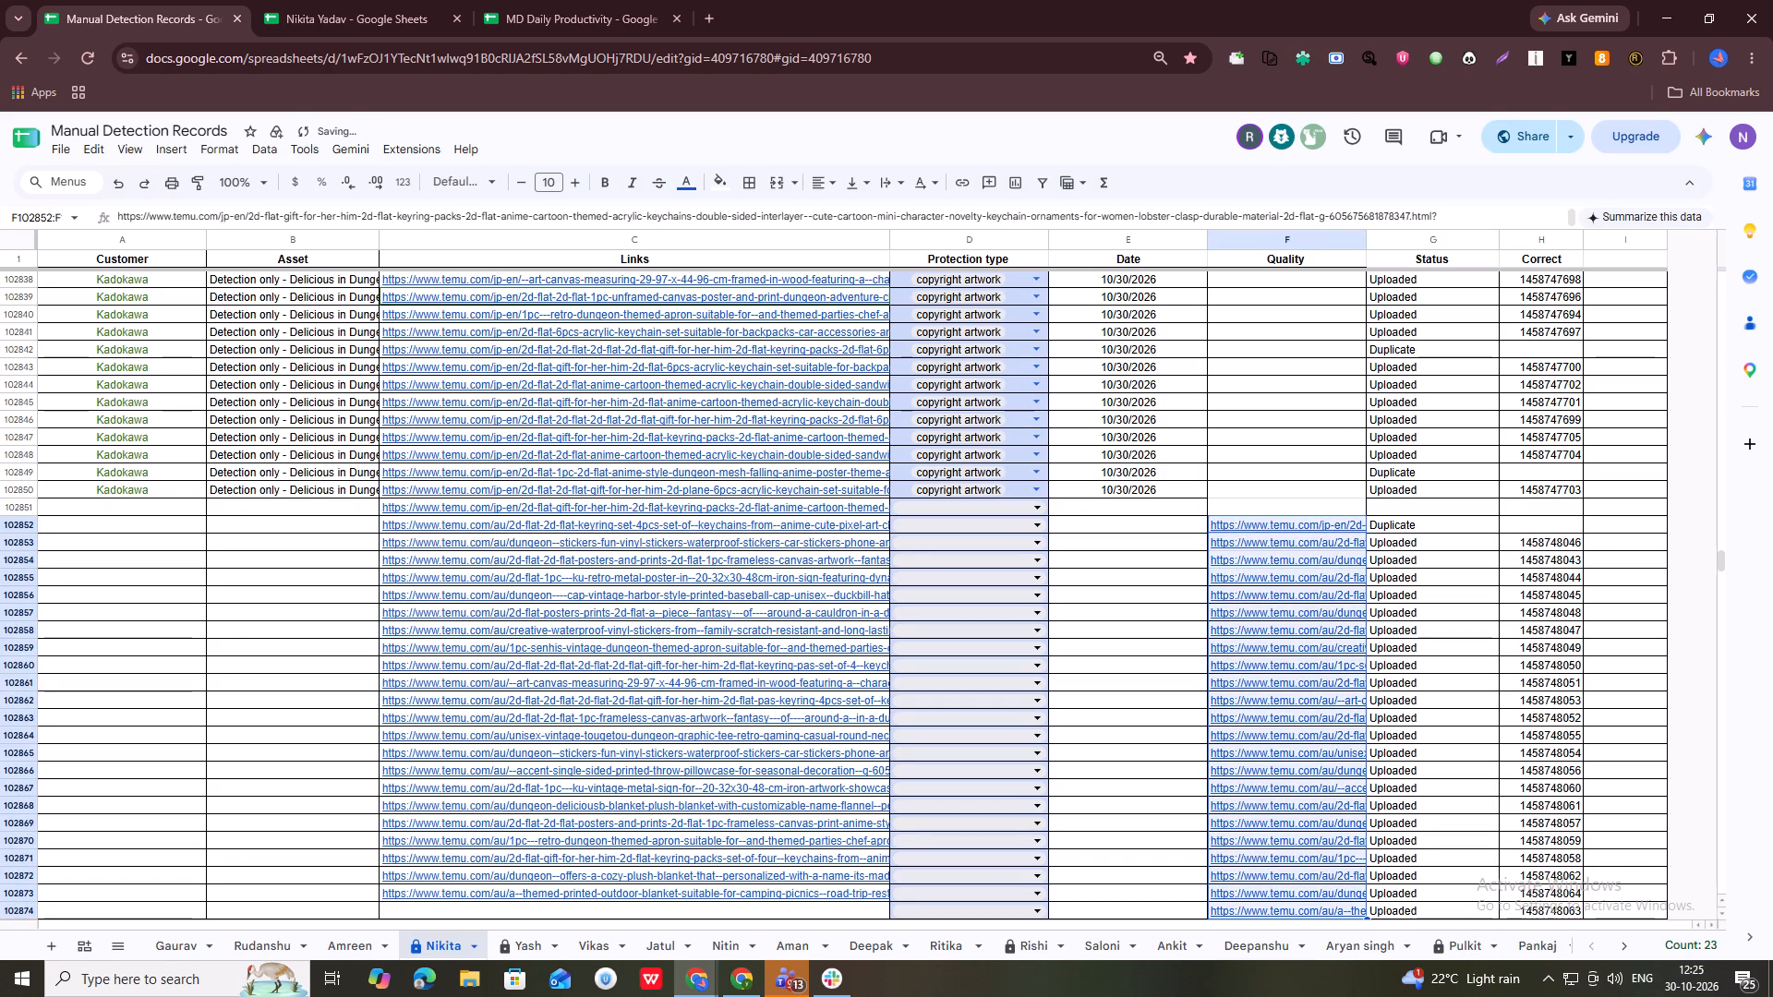
pyautogui.press('Delete')
# Move the pasted statuses and incident IDs in G102852:H102874 up one row so they start at G102851.
pyautogui.press('Right')
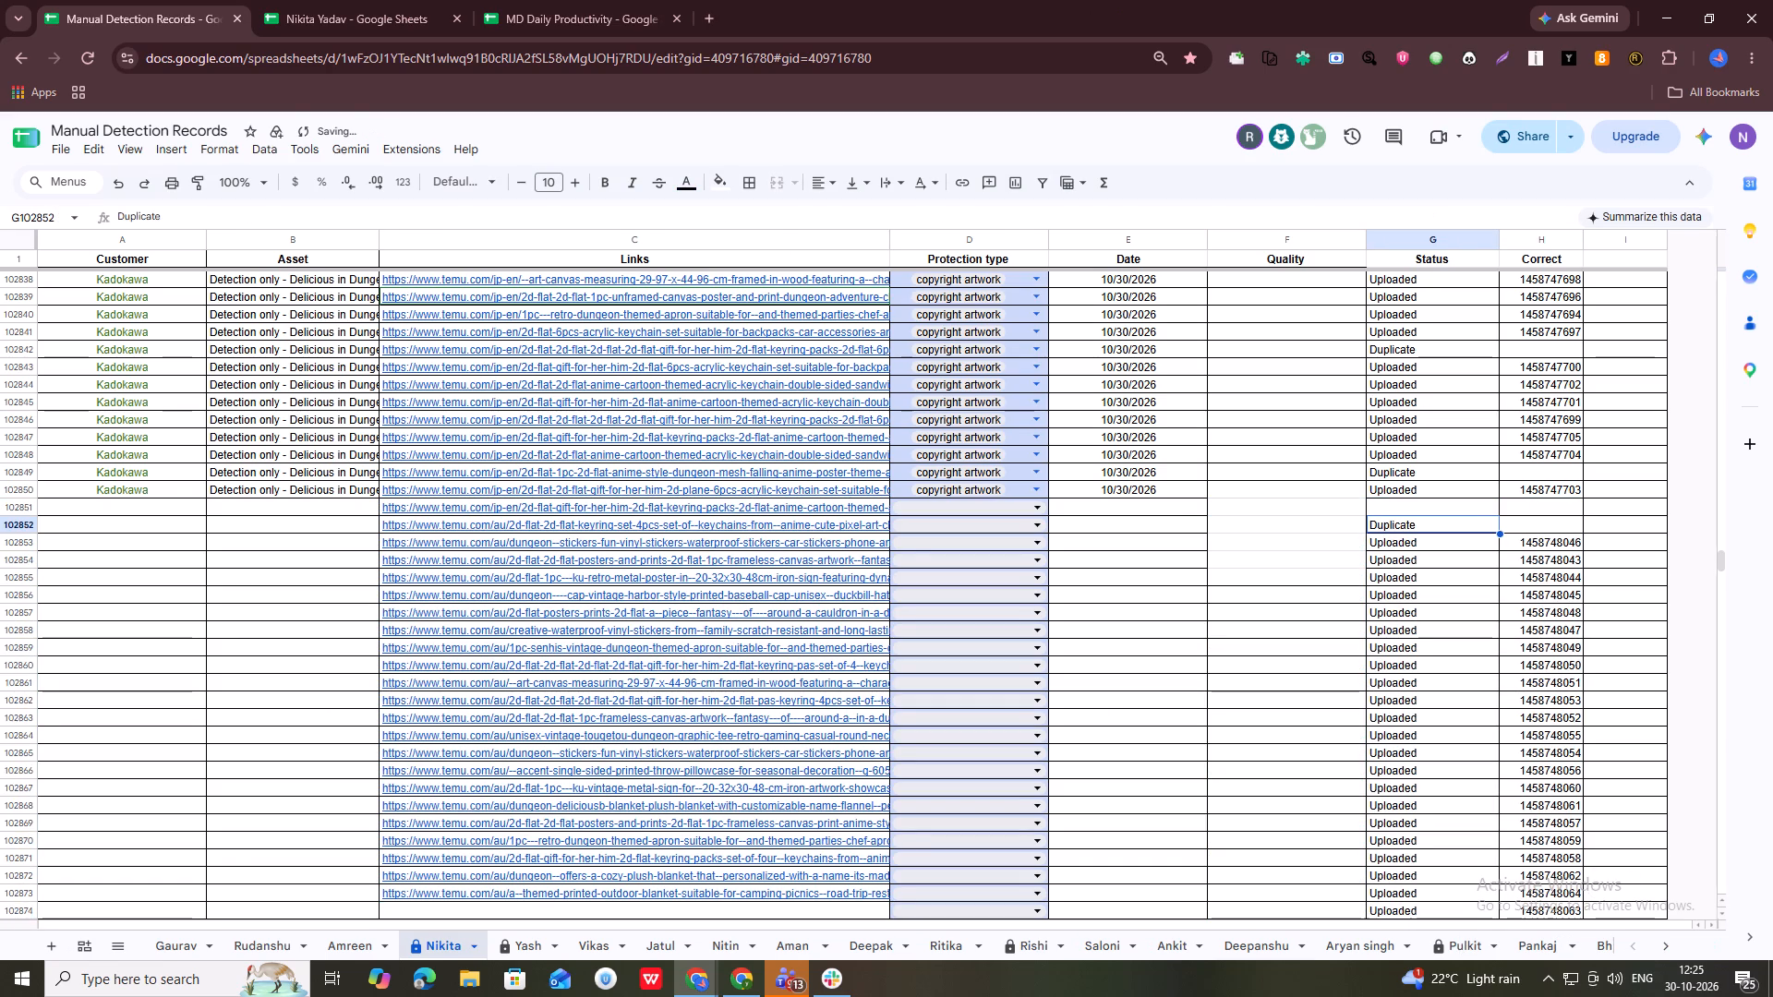
pyautogui.hotkey('shift', 'Right')
pyautogui.hotkey('ctrl', 'shift', 'Down')
pyautogui.hotkey('ctrl', 'x')
pyautogui.press('Up')
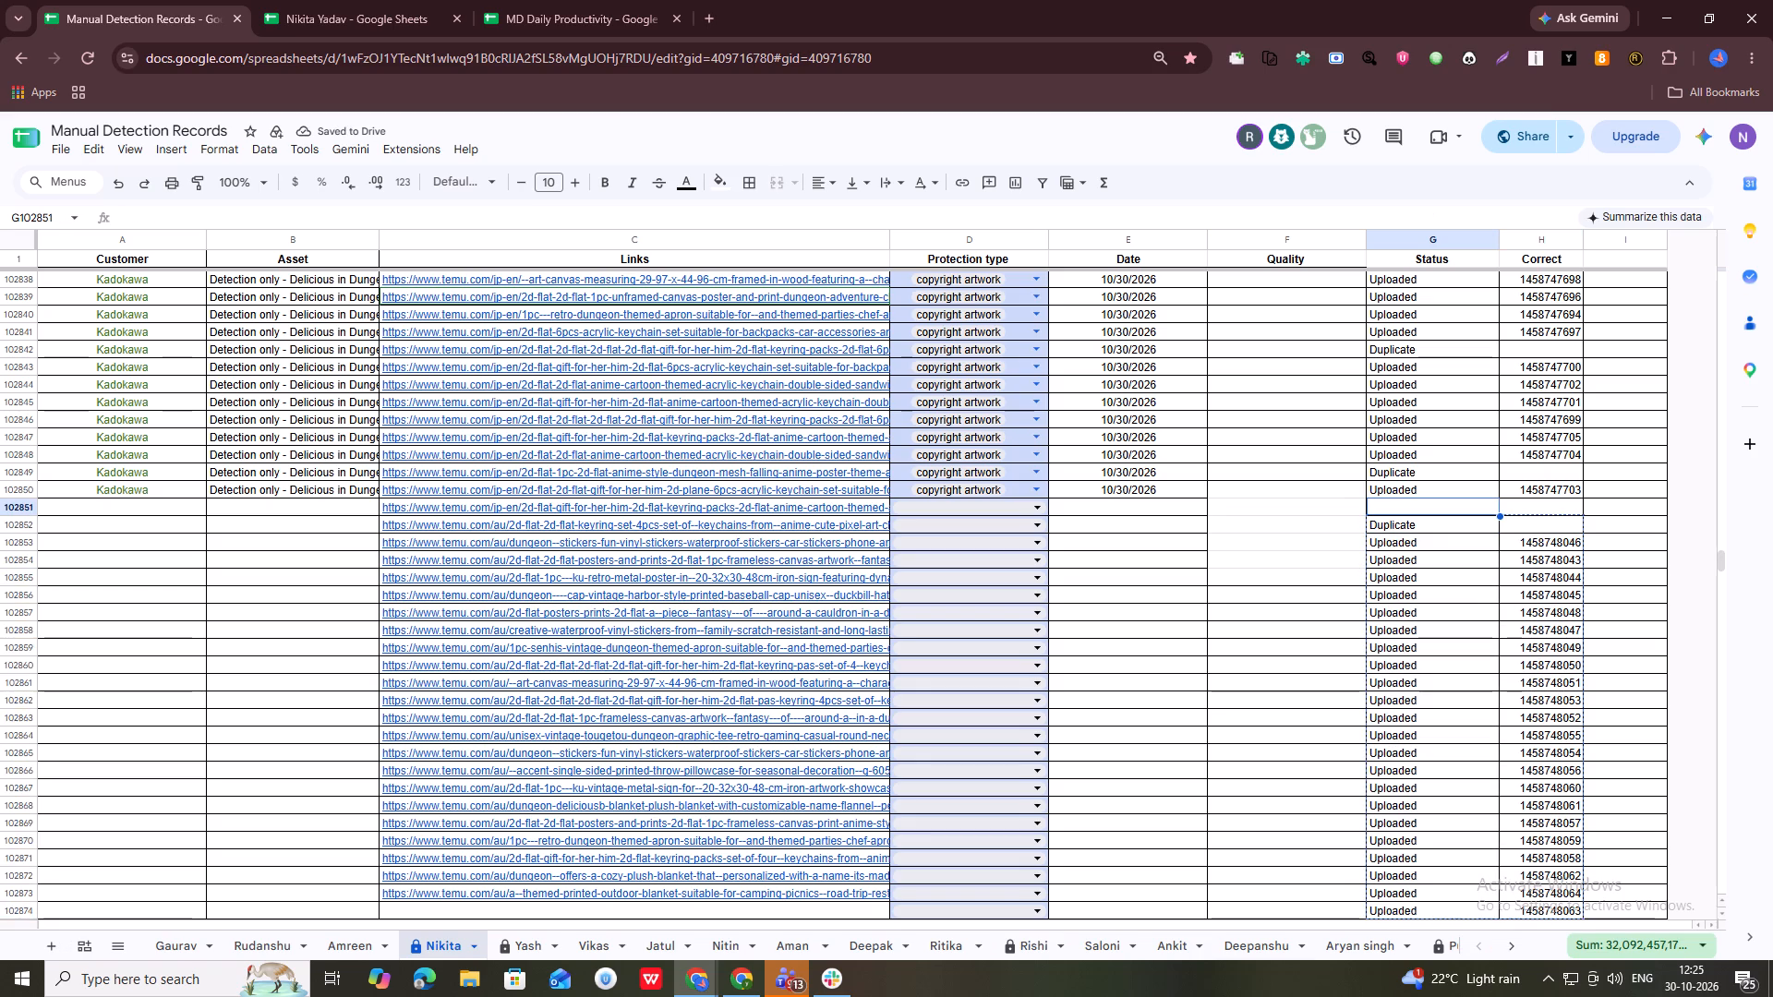
pyautogui.hotkey('ctrl', 'v')
# Fill the protection type copyright artwork and date 10/30/2026 down through D102851:E102873.
pyautogui.hotkey('ctrl', 'Down')
pyautogui.press('Left')
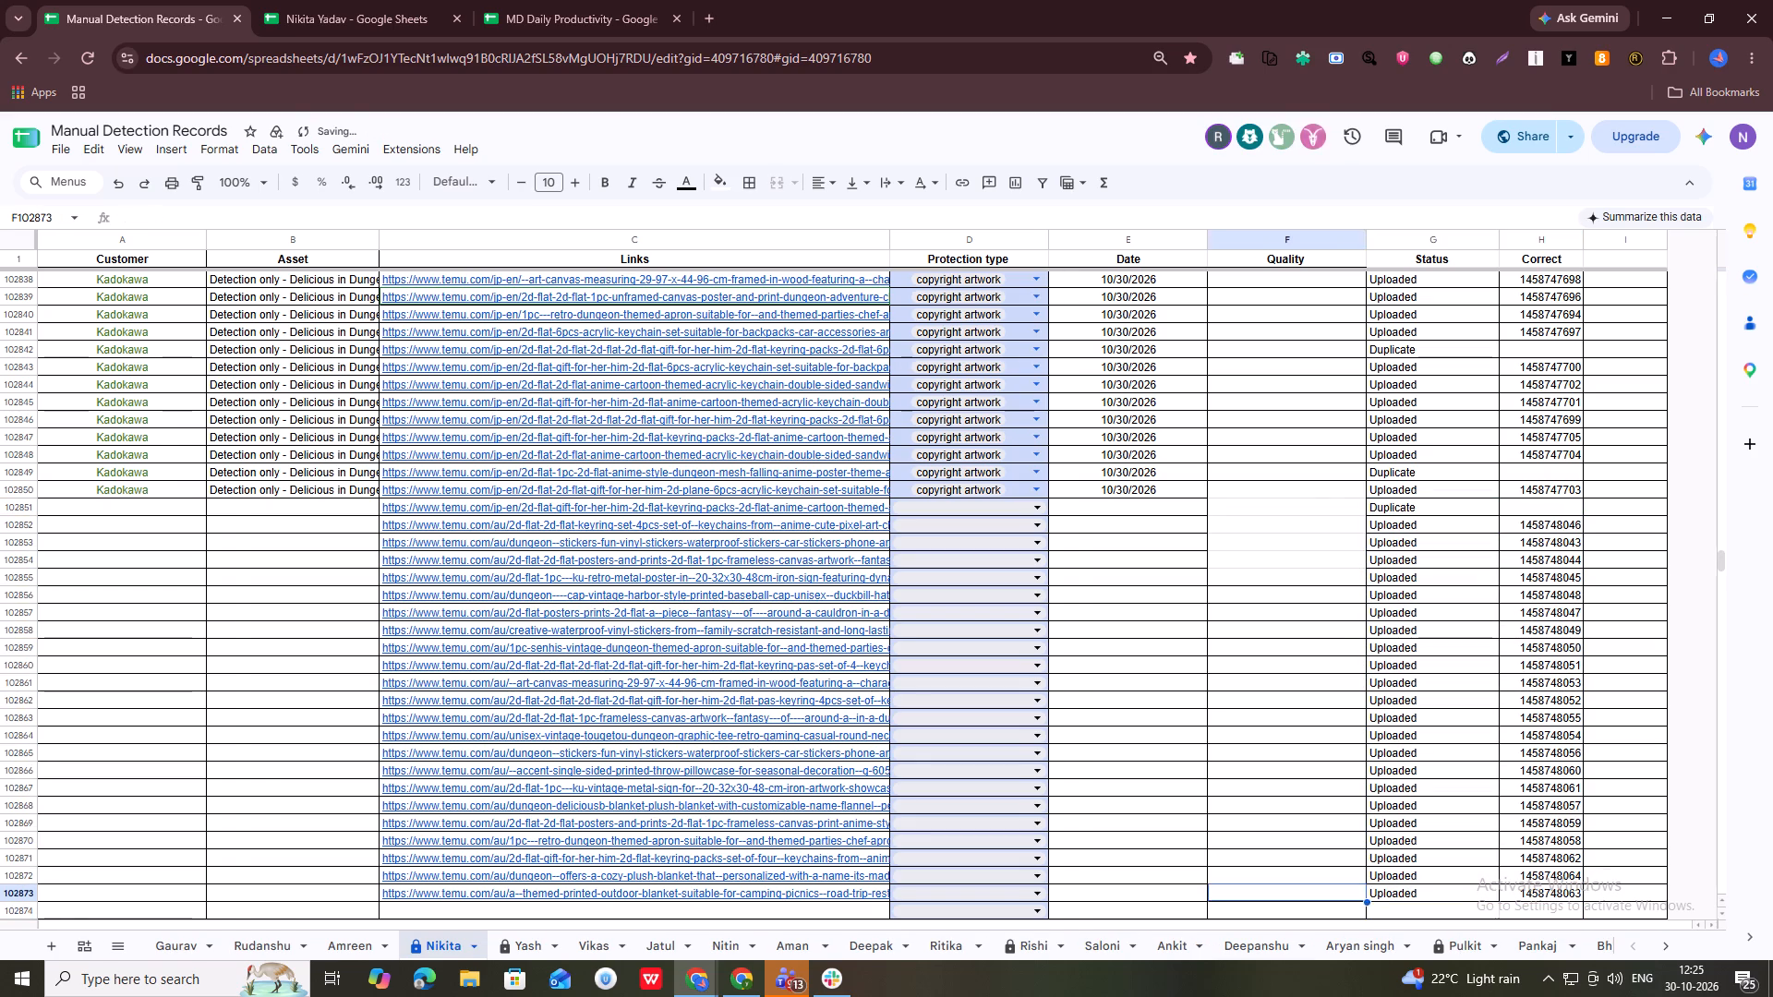
pyautogui.press('Left')
pyautogui.press('Left')
pyautogui.hotkey('shift', 'Right')
pyautogui.hotkey('ctrl', 'shift', 'Up')
pyautogui.hotkey('ctrl', 'd')
# Fill the customer Kadokawa and the Detection only - Delicious in Dungeon asset down through A102851:B102873.
pyautogui.press('Left')
pyautogui.press('Left')
pyautogui.press('Left')
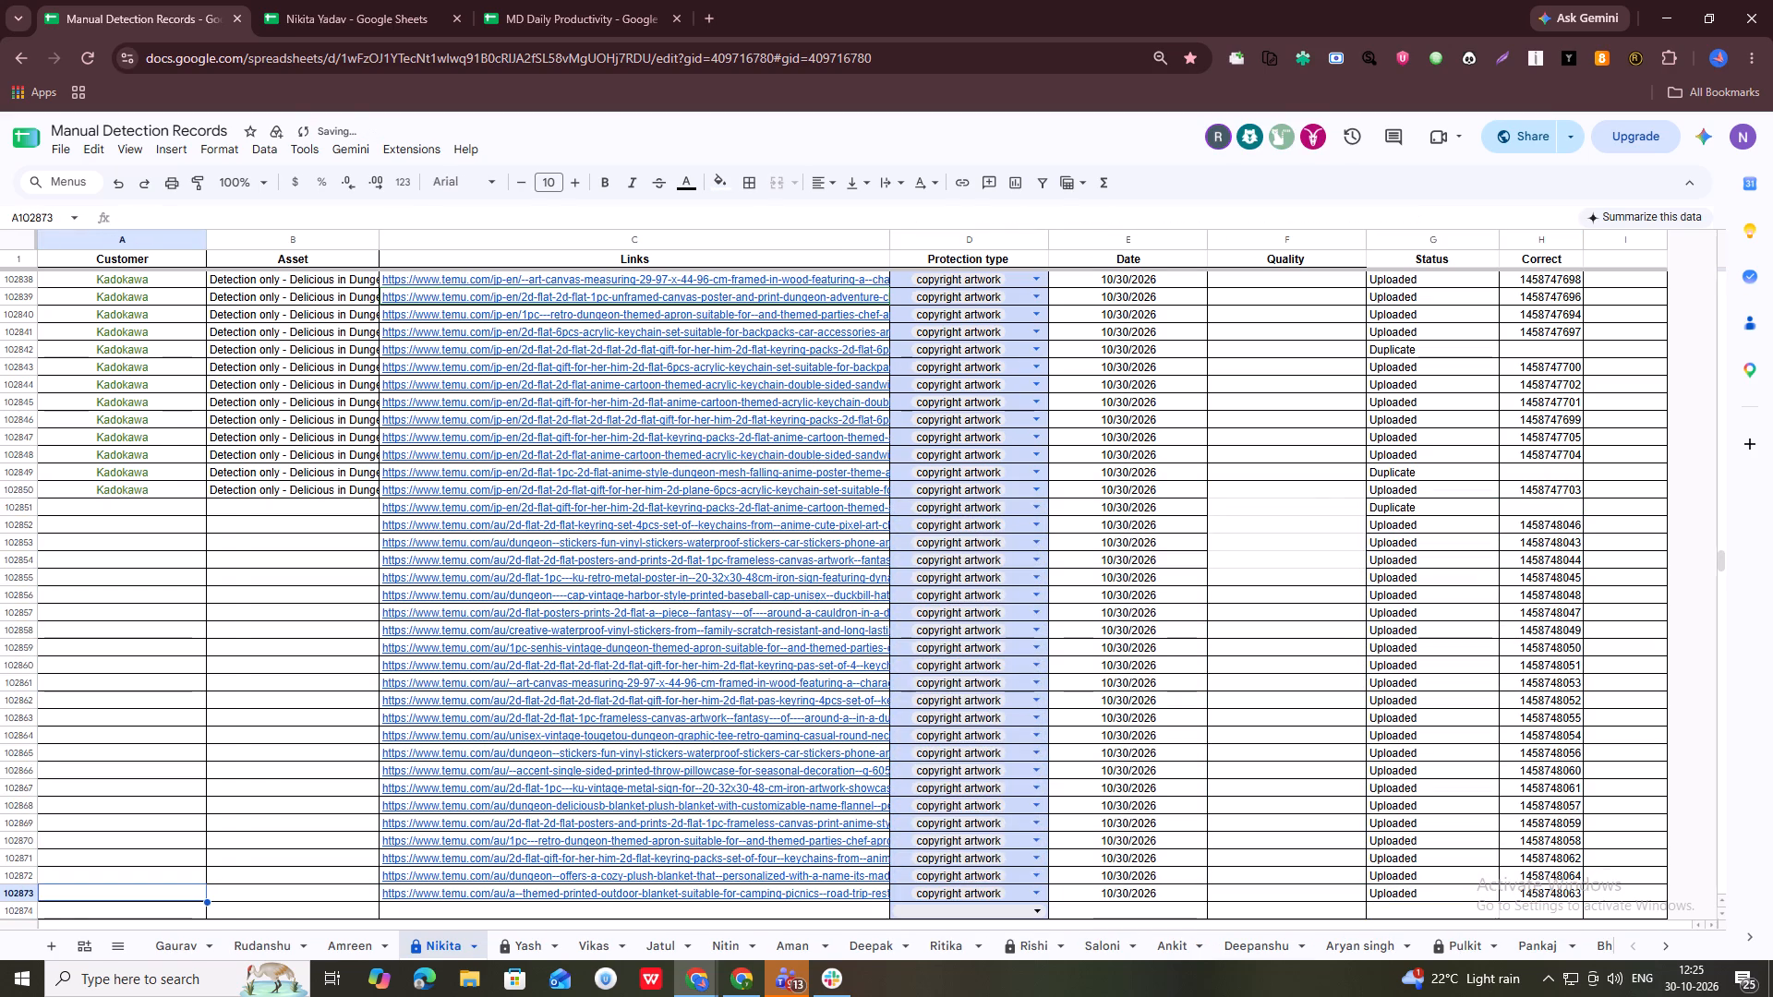
pyautogui.press('Left')
pyautogui.hotkey('shift', 'Right')
pyautogui.hotkey('ctrl', 'shift', 'Up')
pyautogui.hotkey('ctrl', 'shift', 'd')
pyautogui.press('Right')
pyautogui.press('Right')
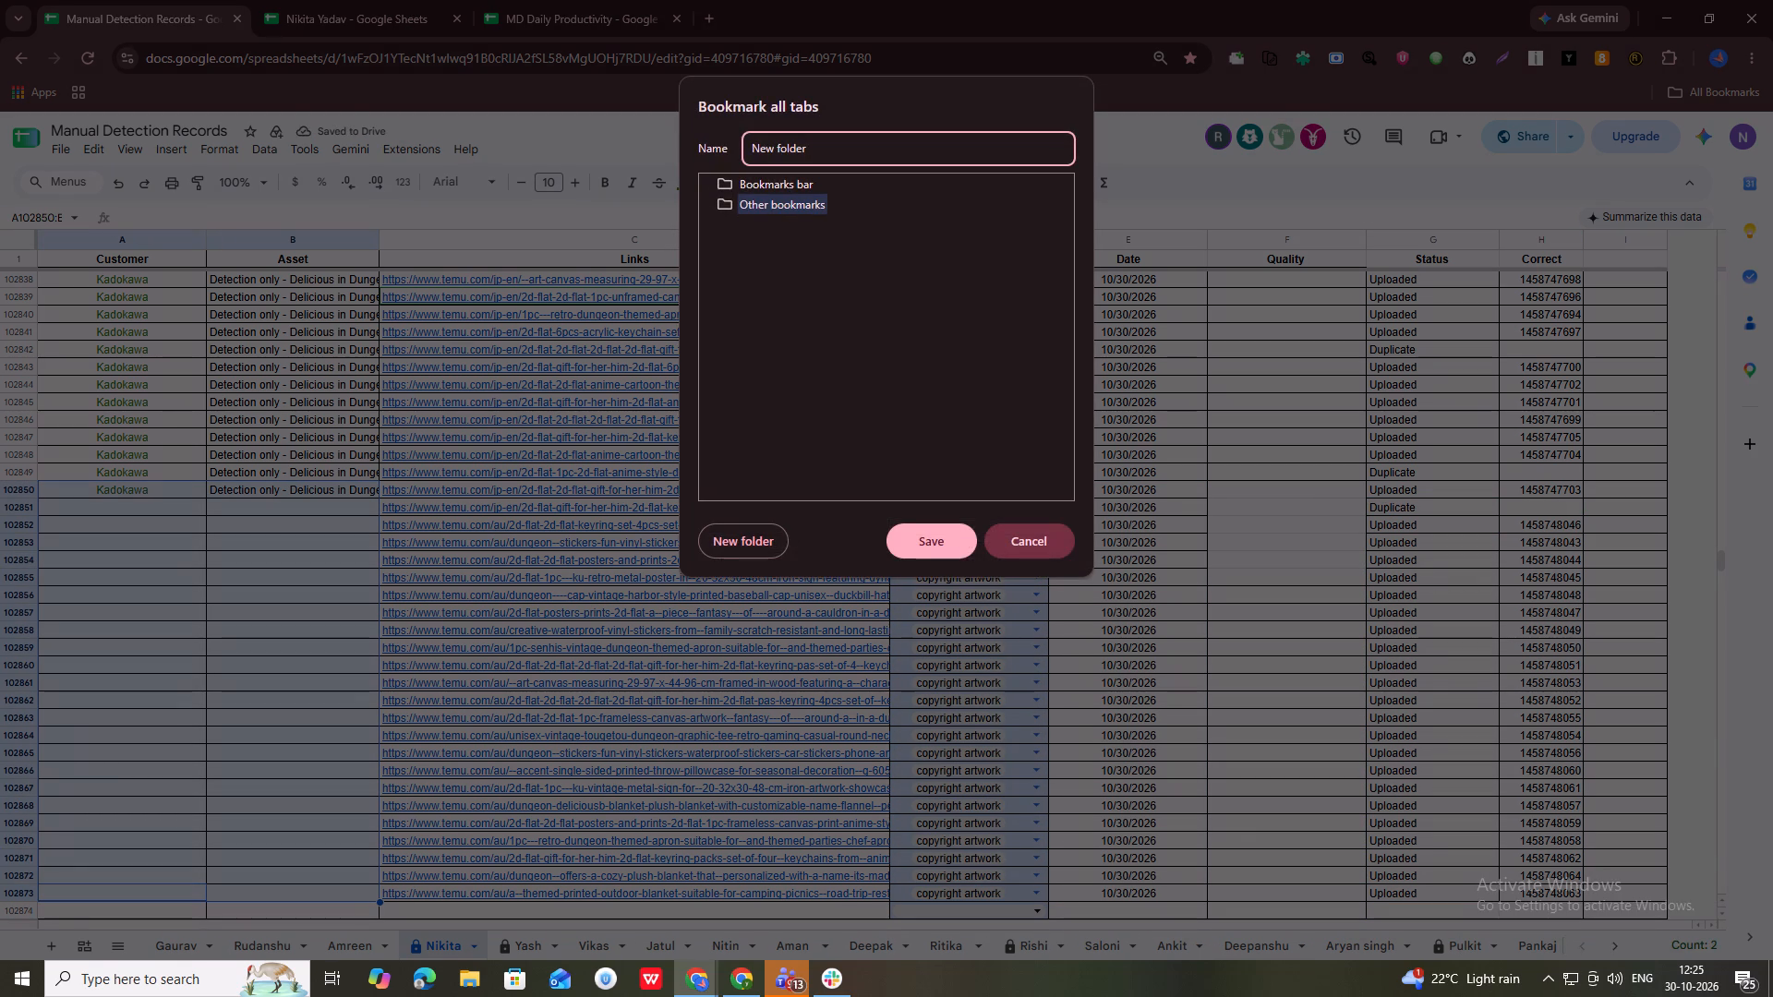
pyautogui.click(1018, 550)
pyautogui.hotkey('ctrl', 'd')
# Count the incident IDs of the Kadokawa rows in H102837:H102873.
pyautogui.press('Right')
pyautogui.press('Right')
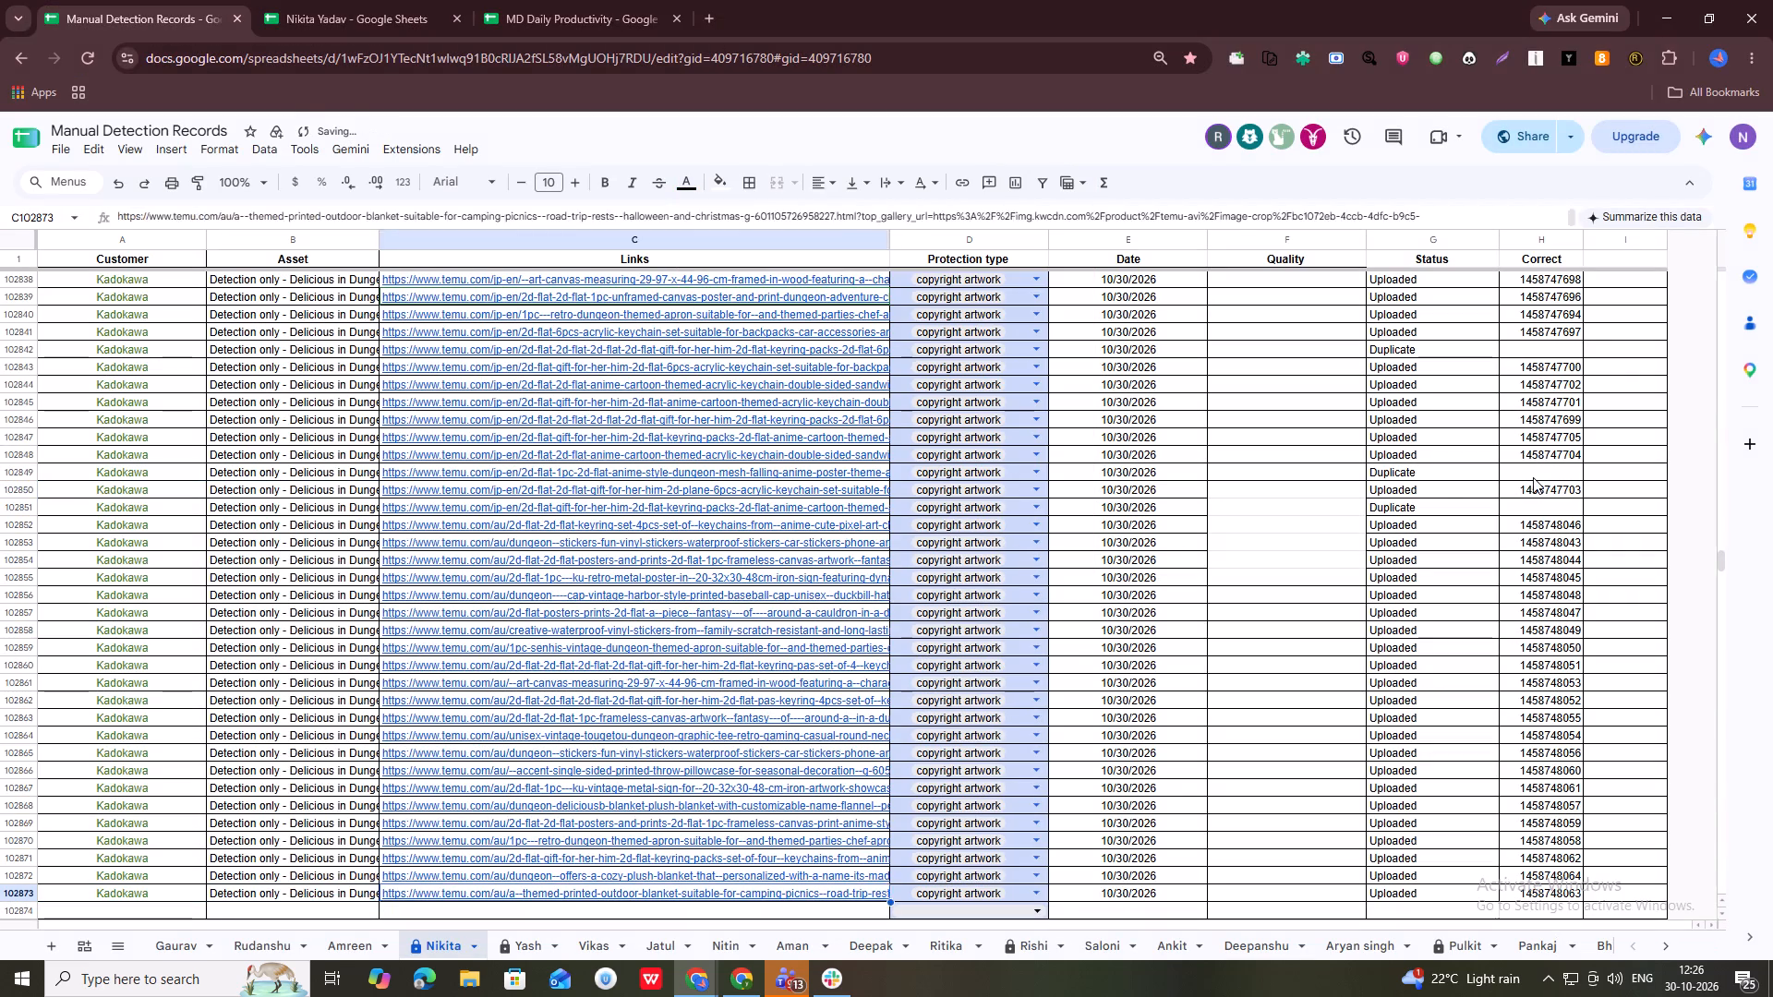
pyautogui.press('Right')
pyautogui.press('Right')
pyautogui.press('Right')
pyautogui.press('Right')
pyautogui.press('Right')
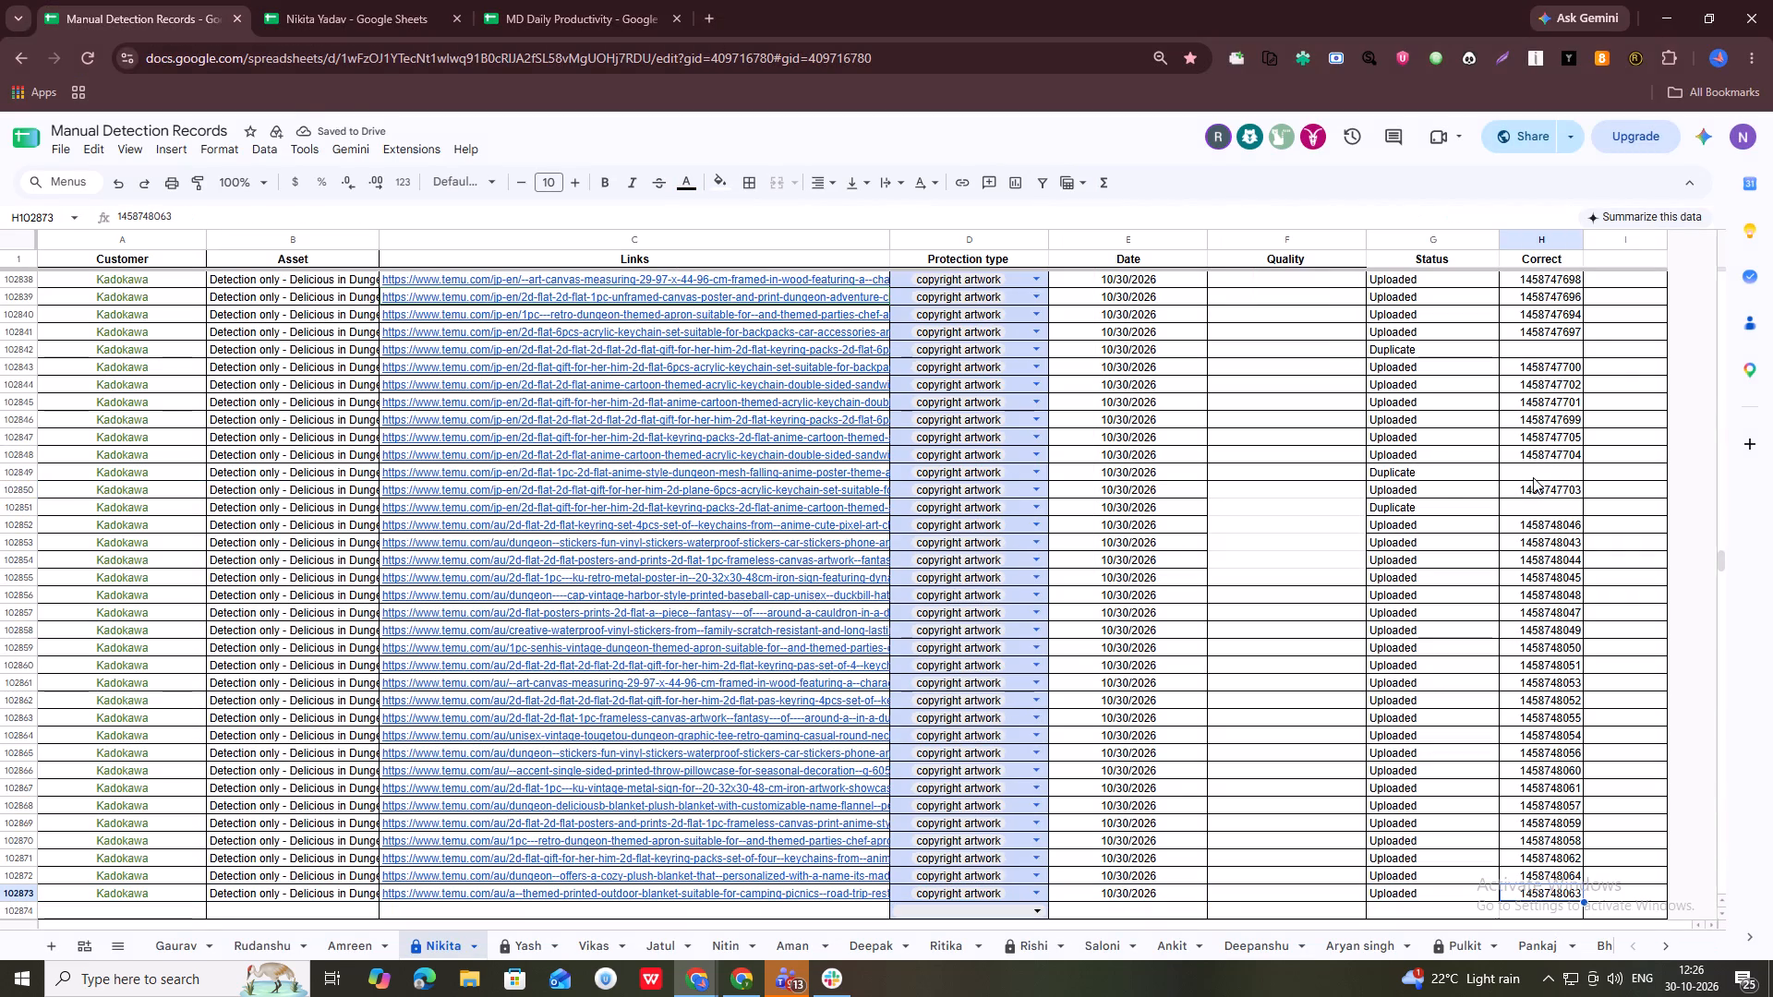
pyautogui.hotkey('ctrl', 'shift', 'Up')
pyautogui.hotkey('ctrl', 'shift', 'Up')
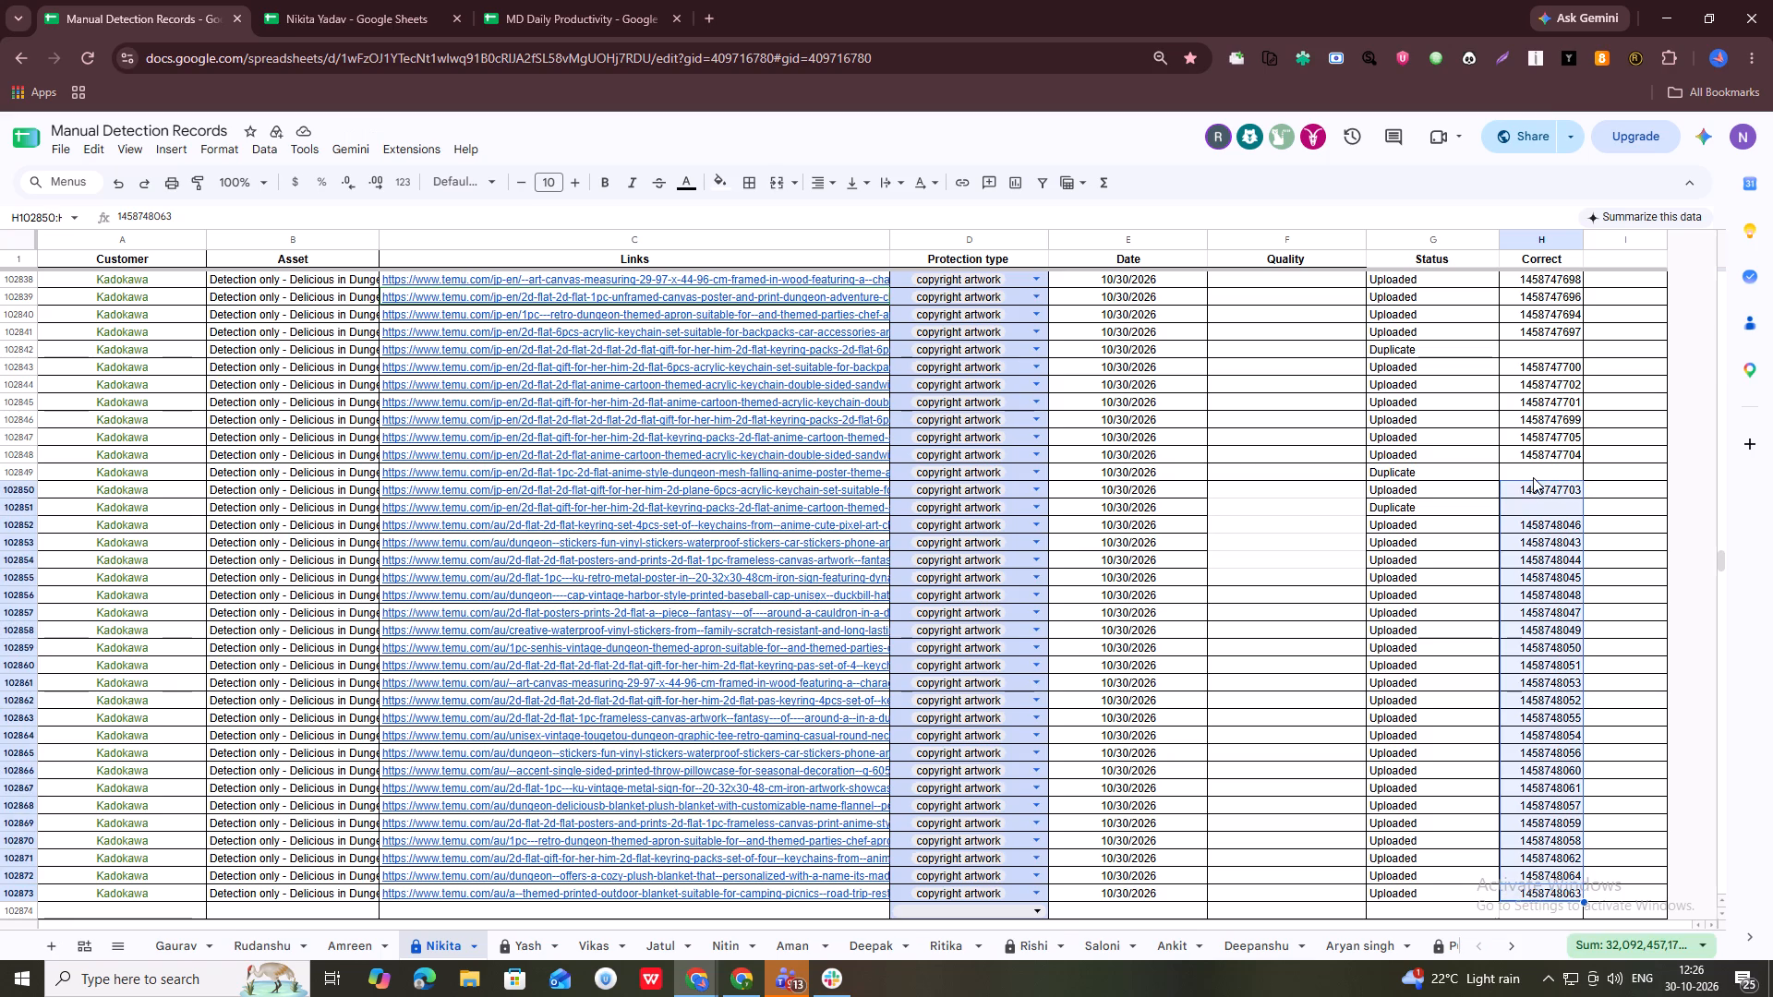
pyautogui.hotkey('ctrl', 'shift', 'Up')
pyautogui.hotkey('ctrl', 'shift', 'Up')
pyautogui.hotkey('ctrl', 'shift', 'Up')
pyautogui.hotkey('ctrl', 'shift', 'Up')
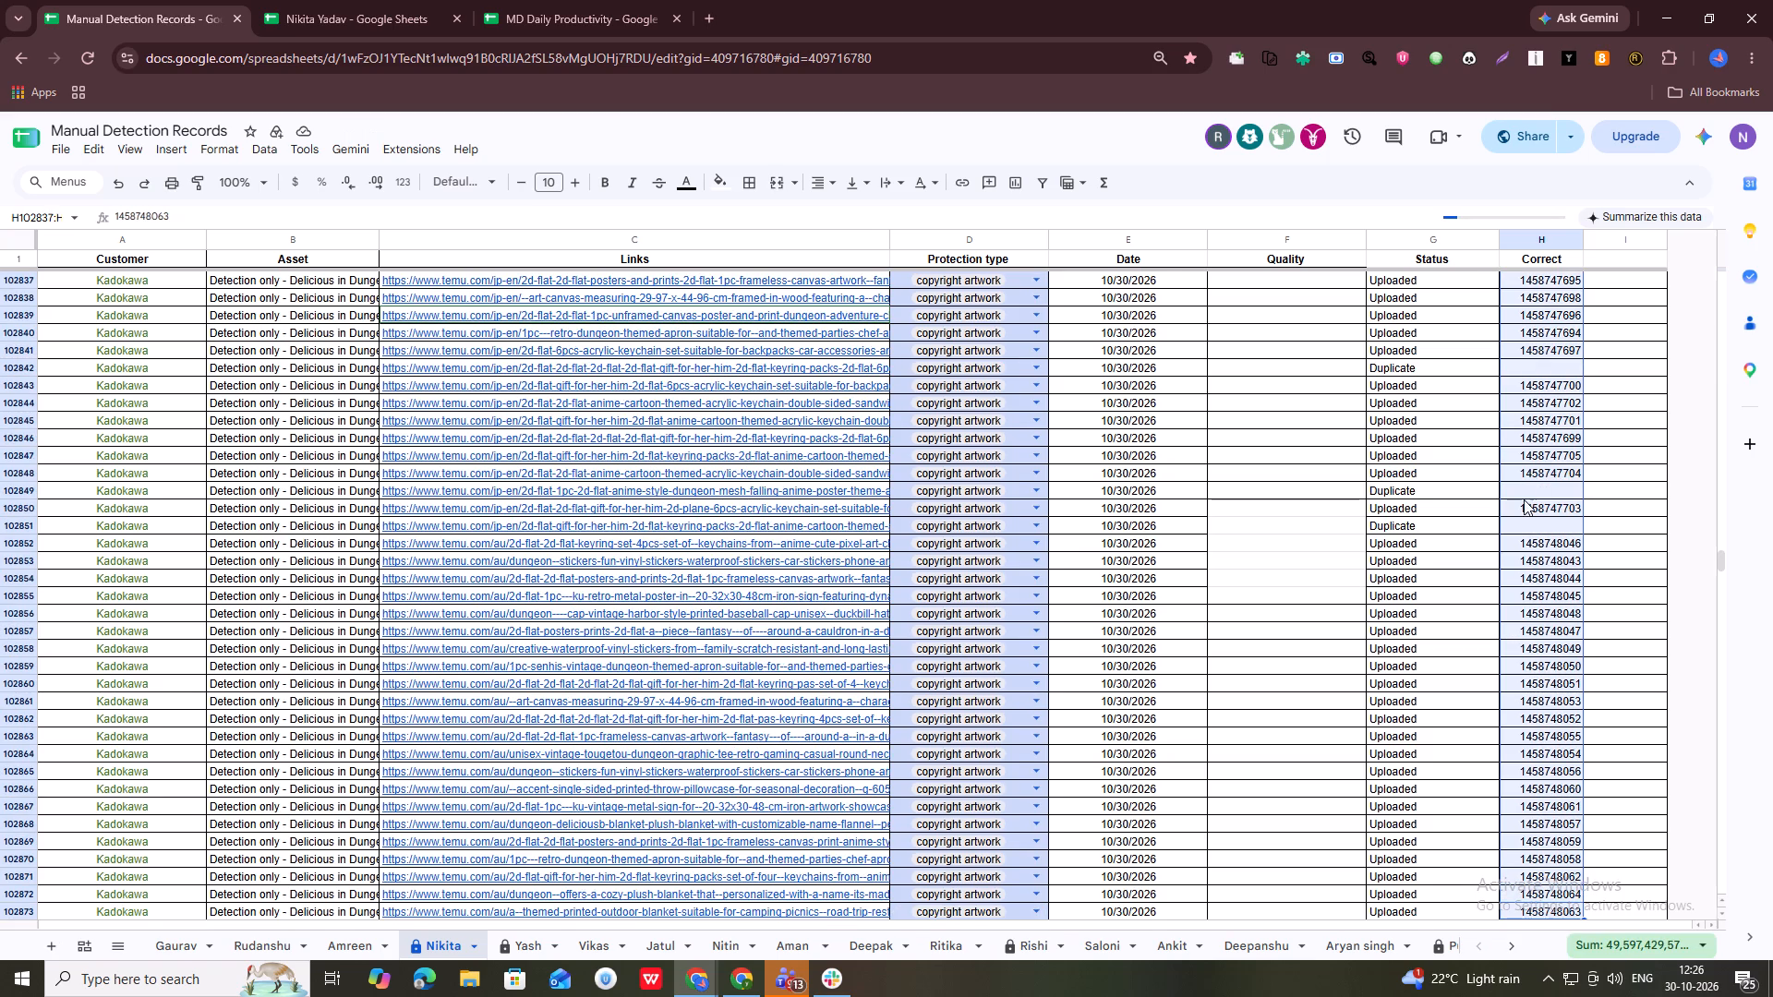
pyautogui.scroll(6, 1524, 499)
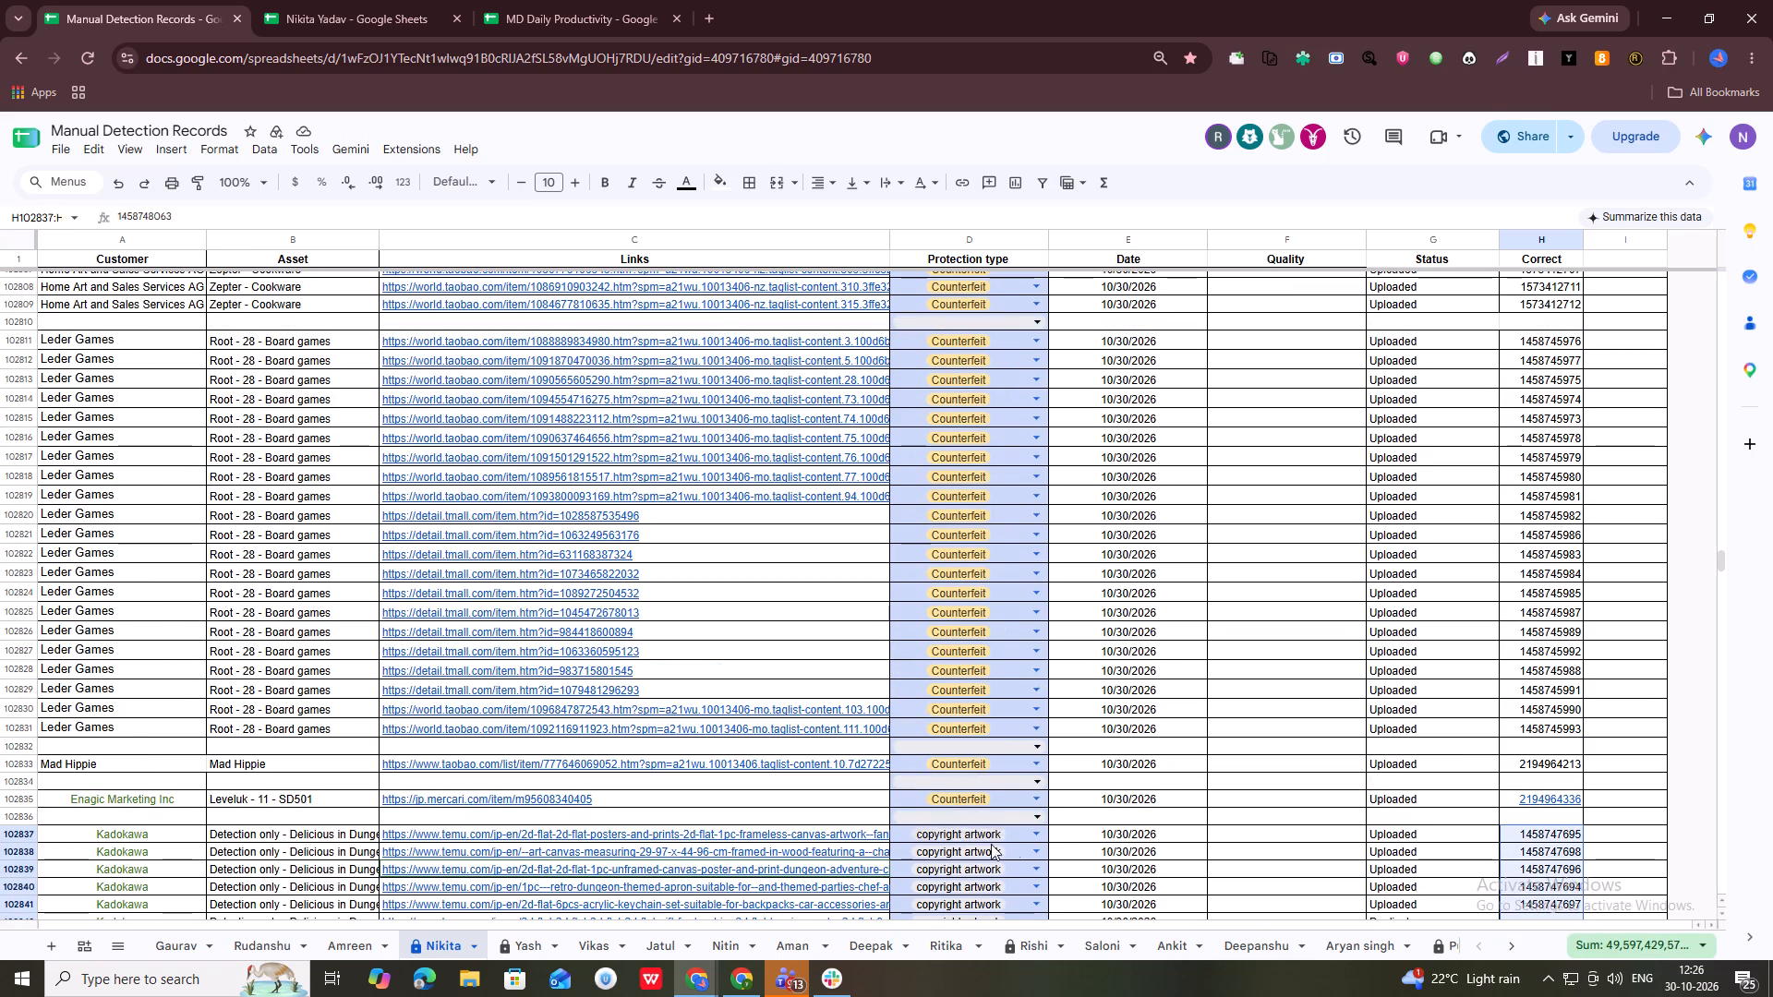
pyautogui.click(1678, 945)
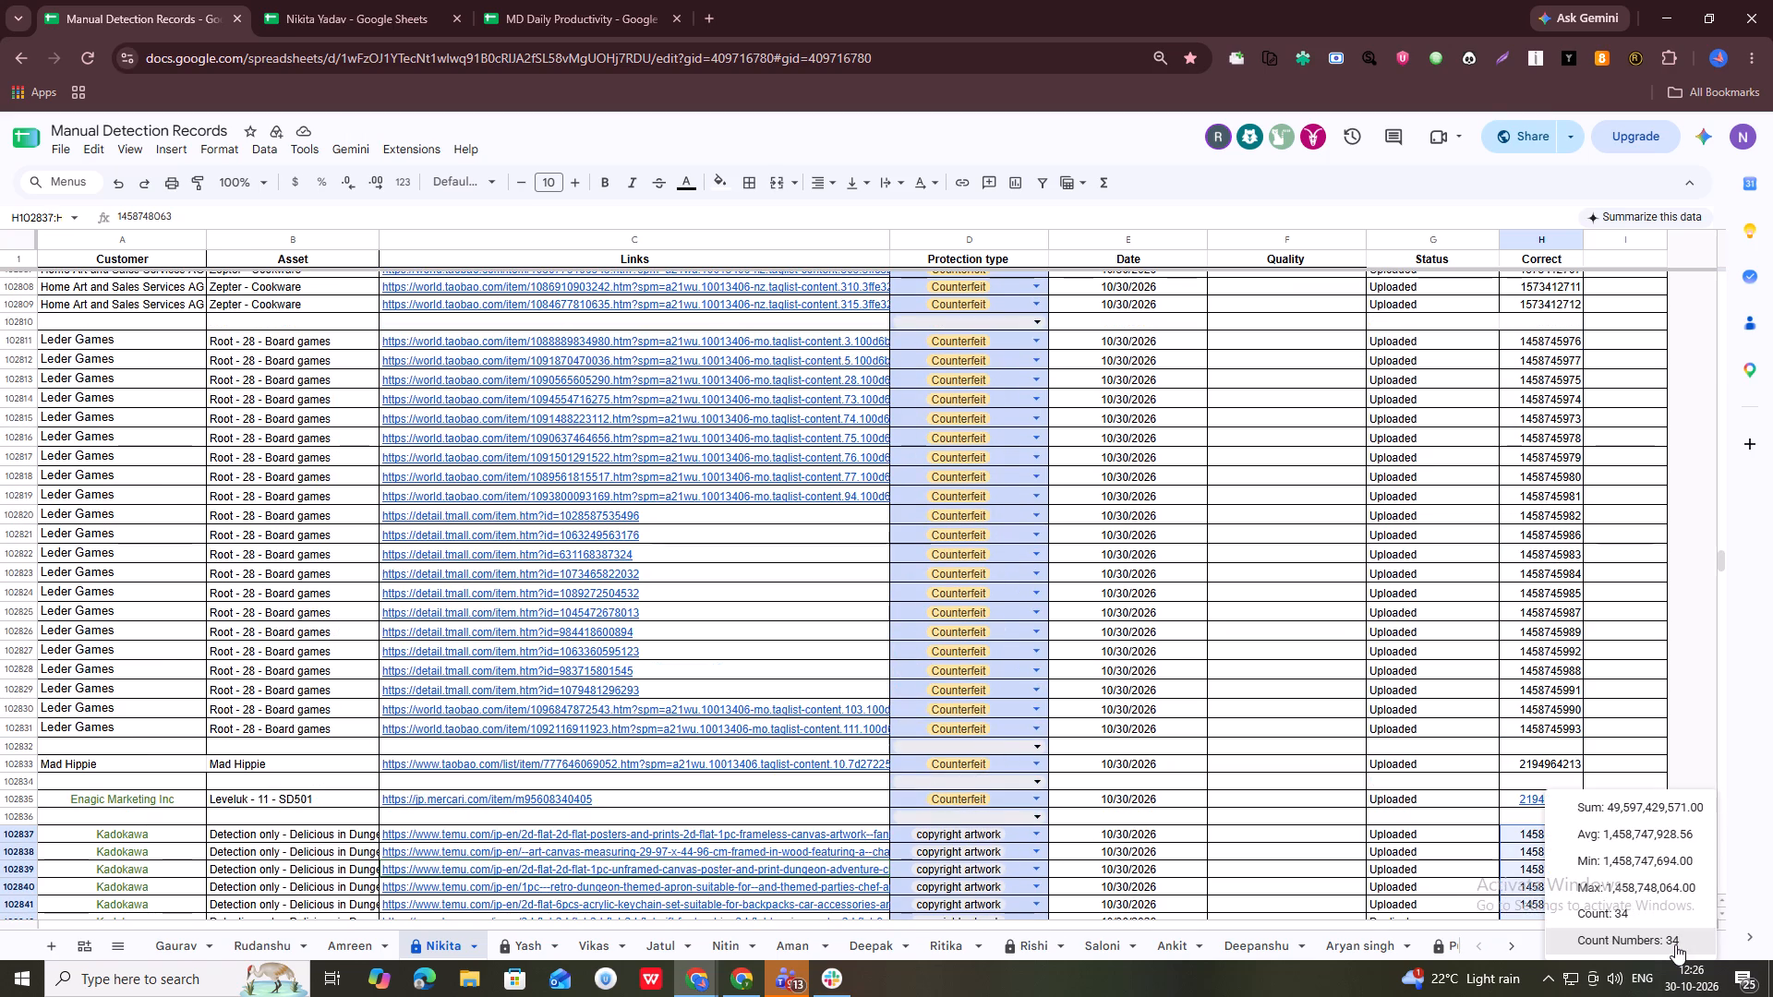
pyautogui.click(1618, 912)
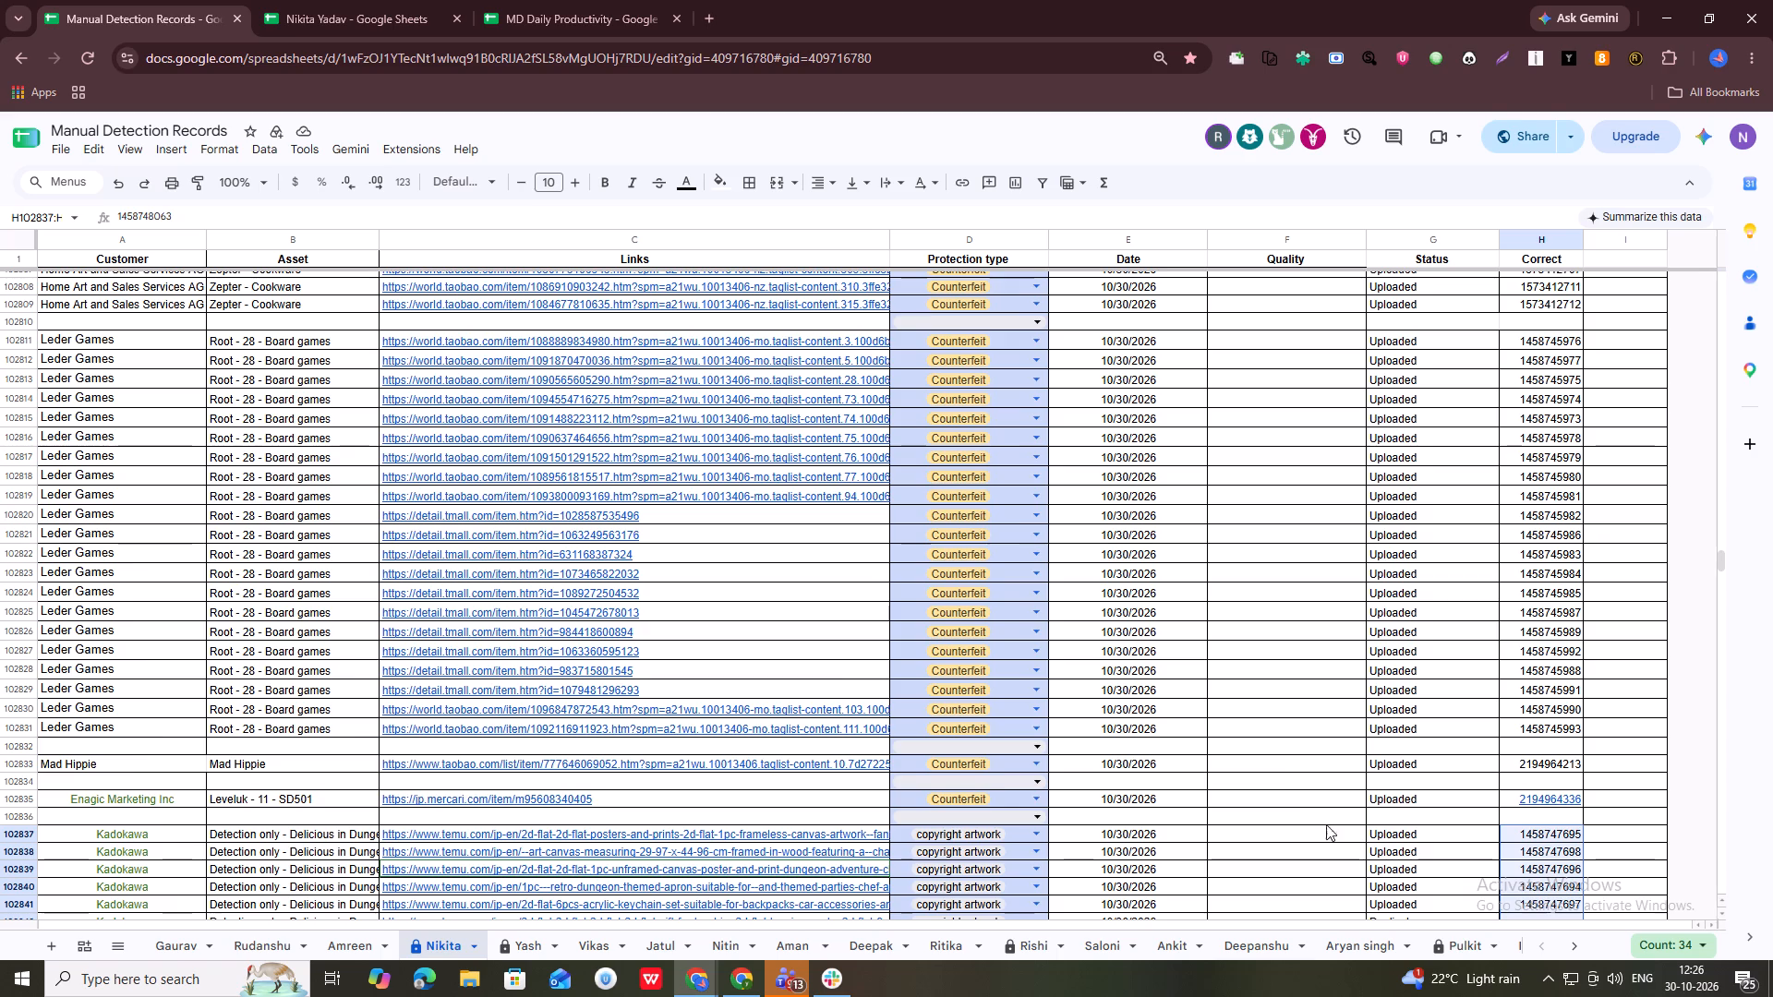
pyautogui.scroll(-6, 1272, 718)
pyautogui.scroll(1, 944, 587)
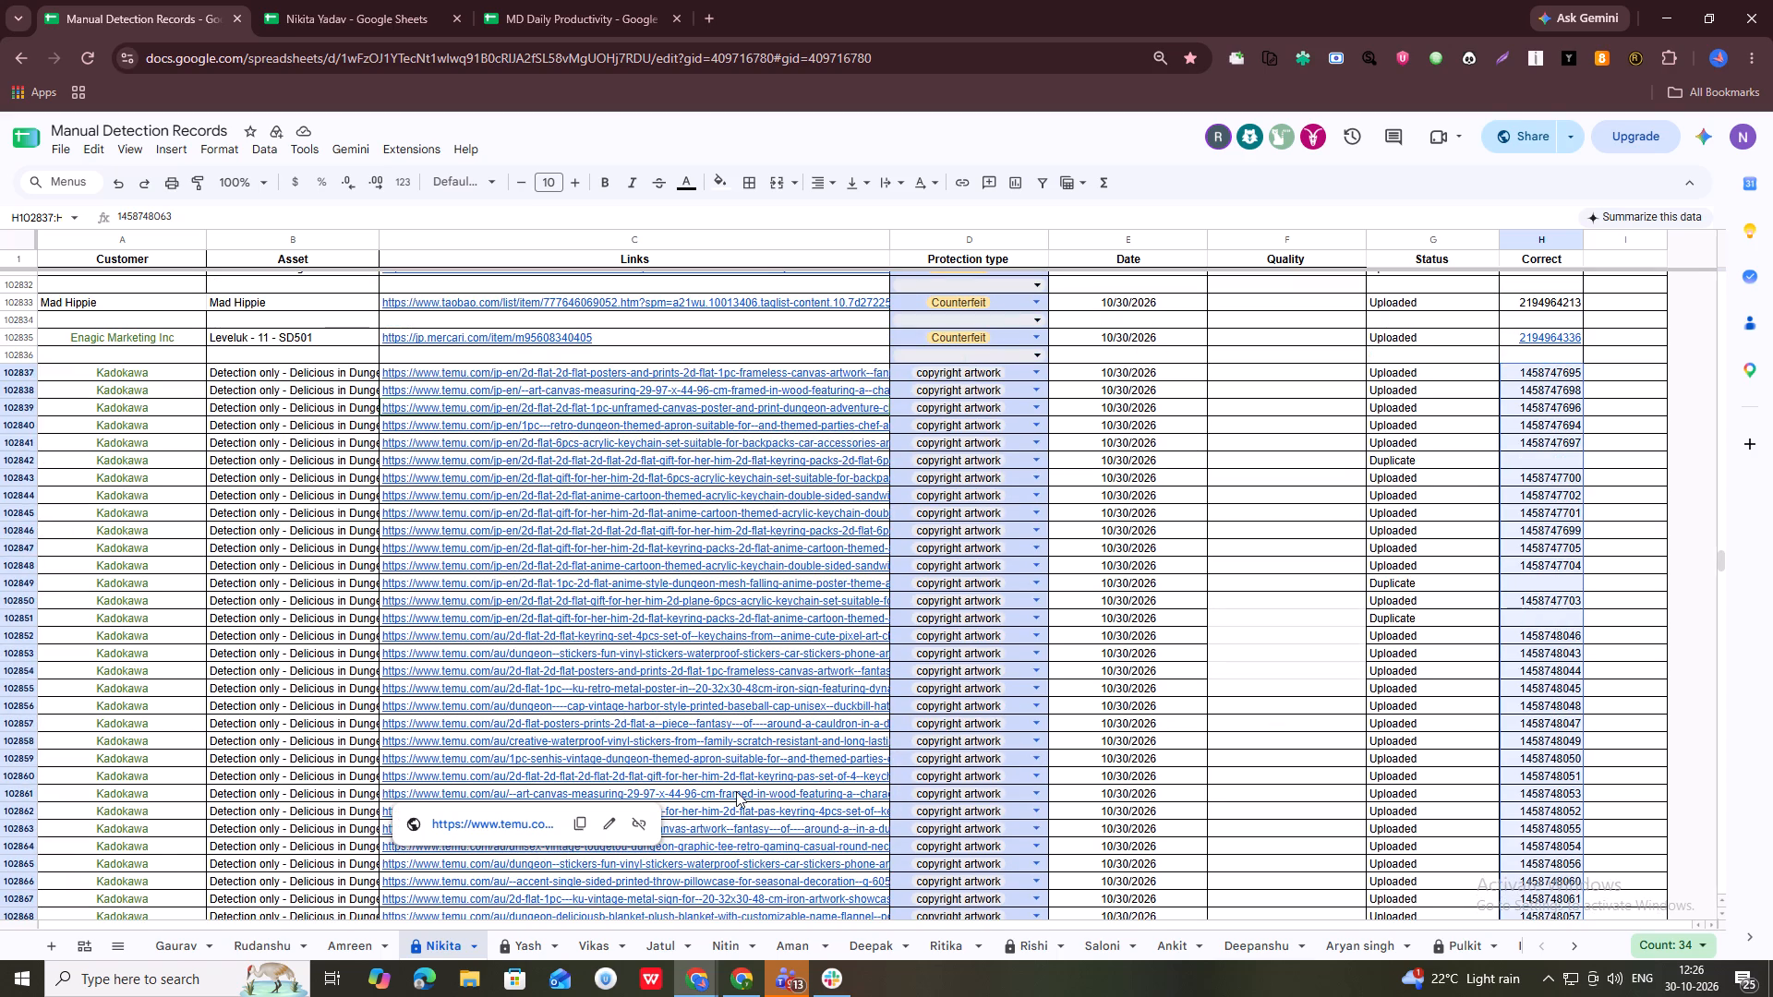
pyautogui.scroll(-4, 516, 636)
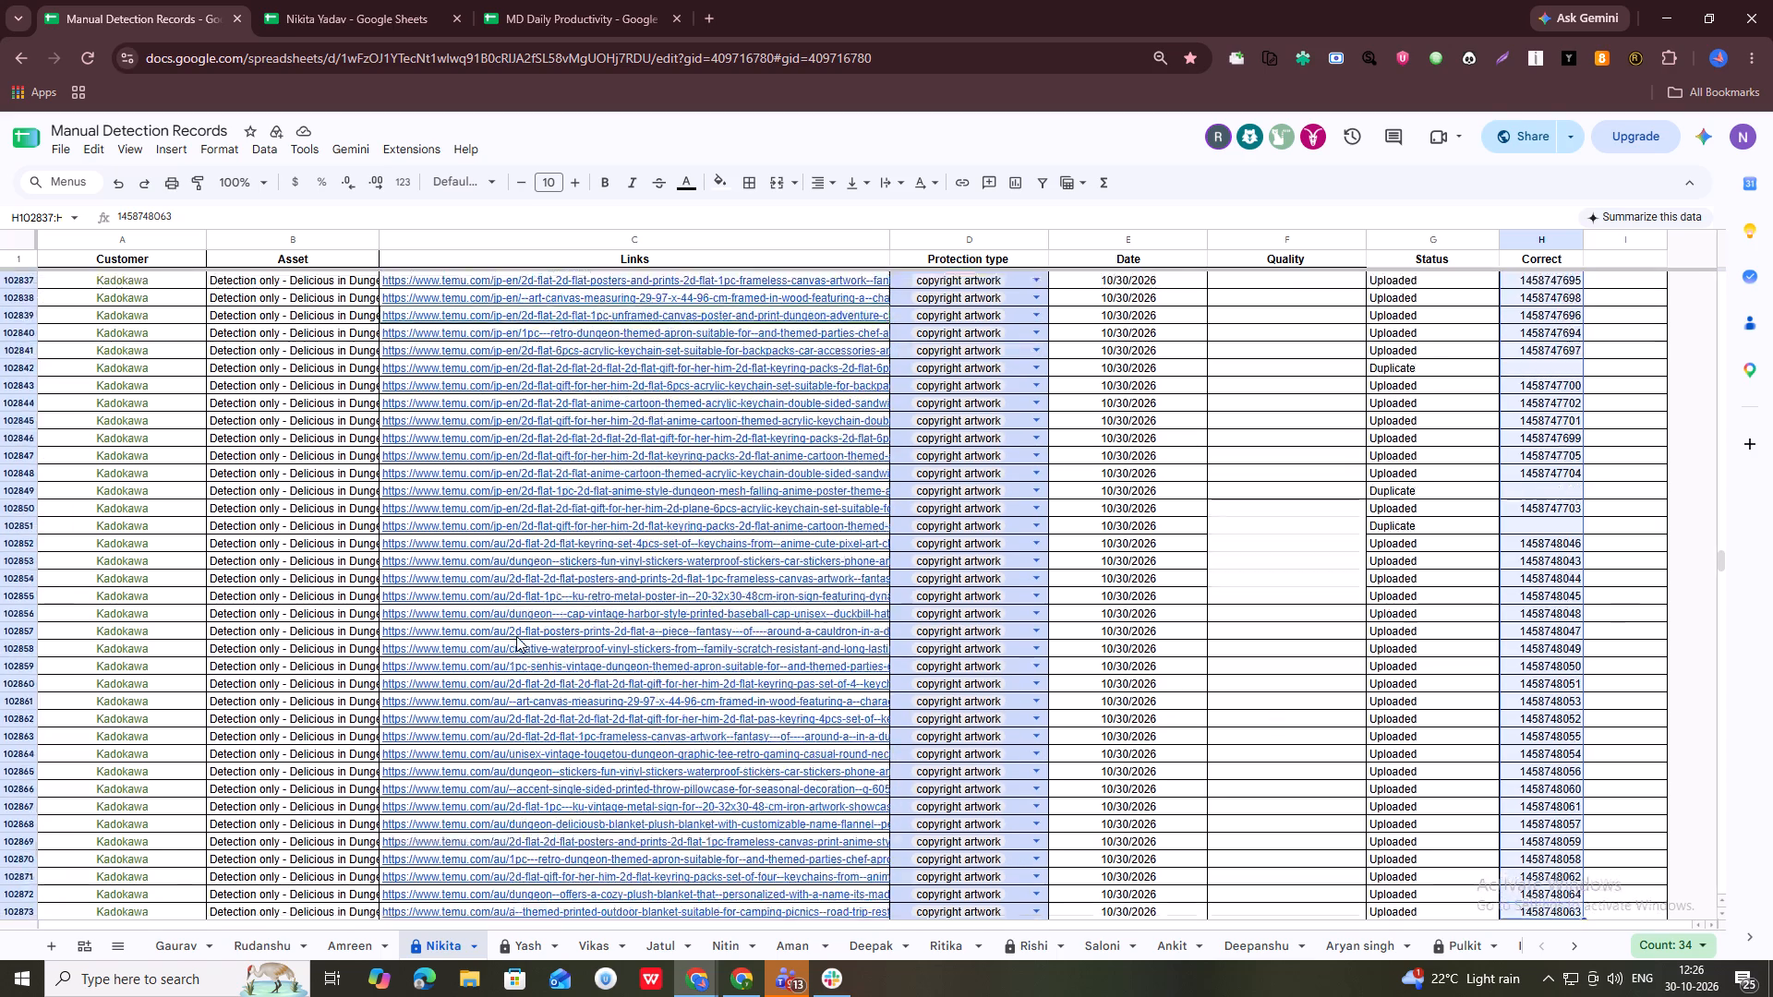
pyautogui.scroll(-3, 516, 636)
pyautogui.click(621, 377)
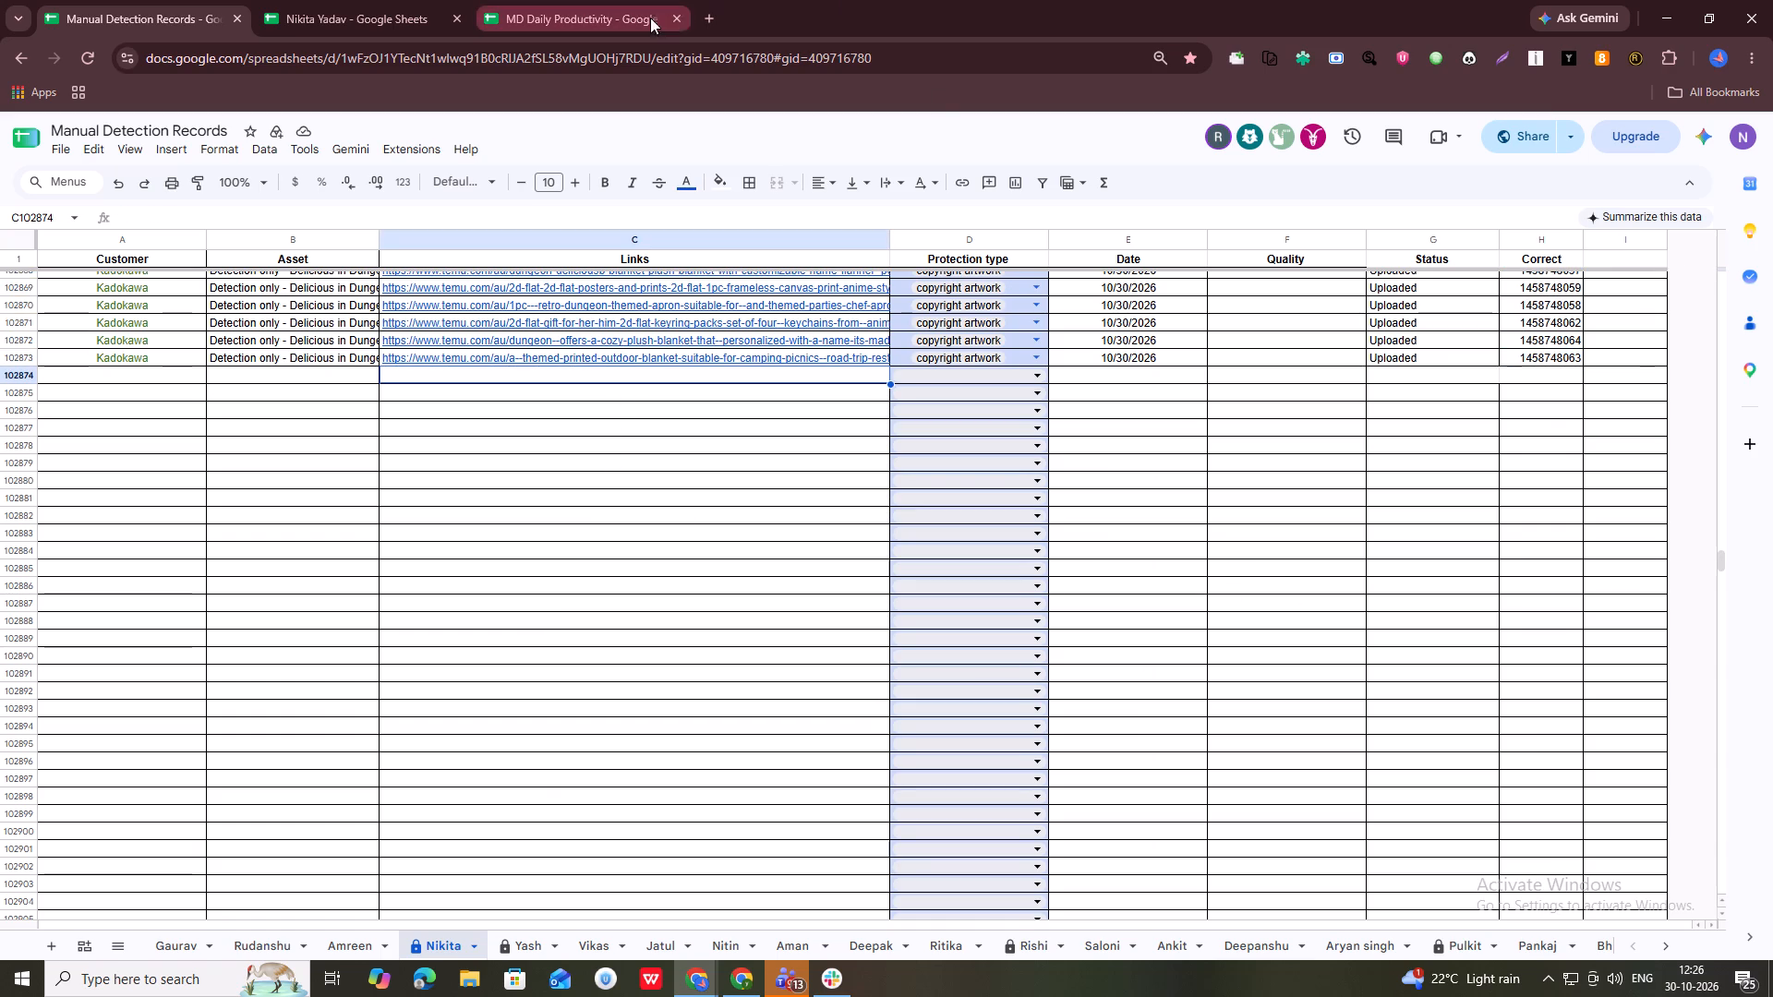
# Calculate 270+135 in a new browser tab, and close the tab.
pyautogui.click(712, 18)
pyautogui.write('270')
pyautogui.press('+')
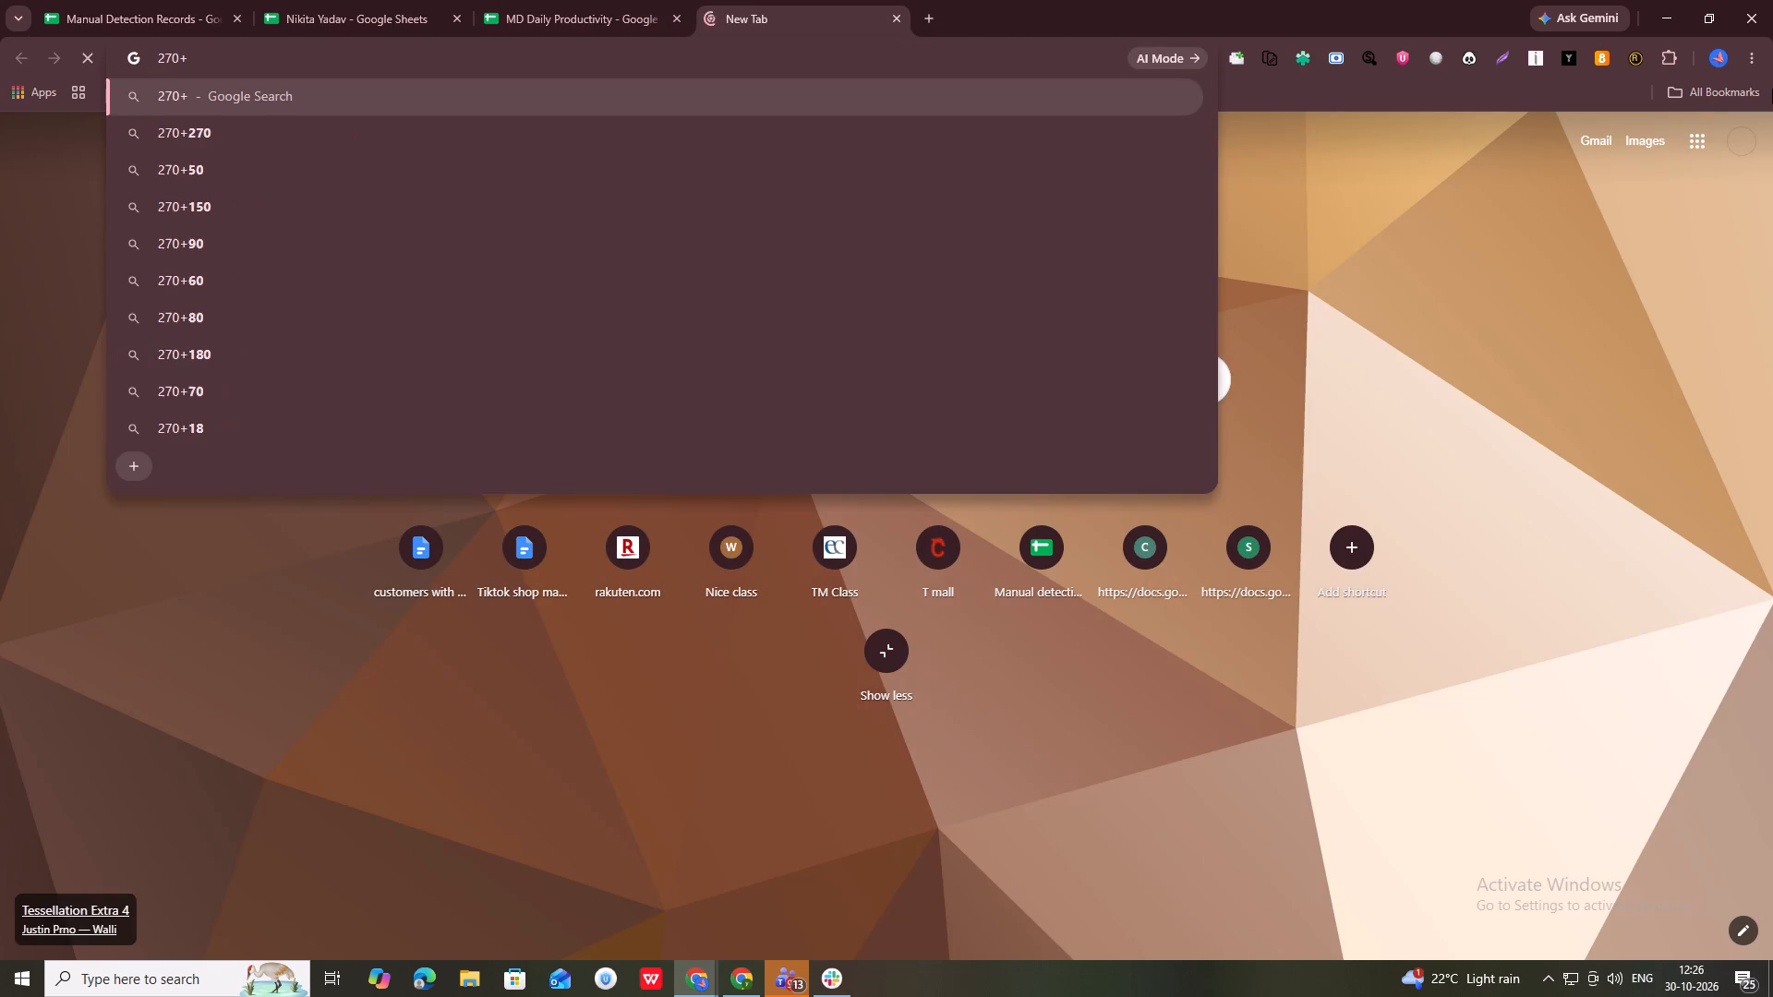
pyautogui.write('135')
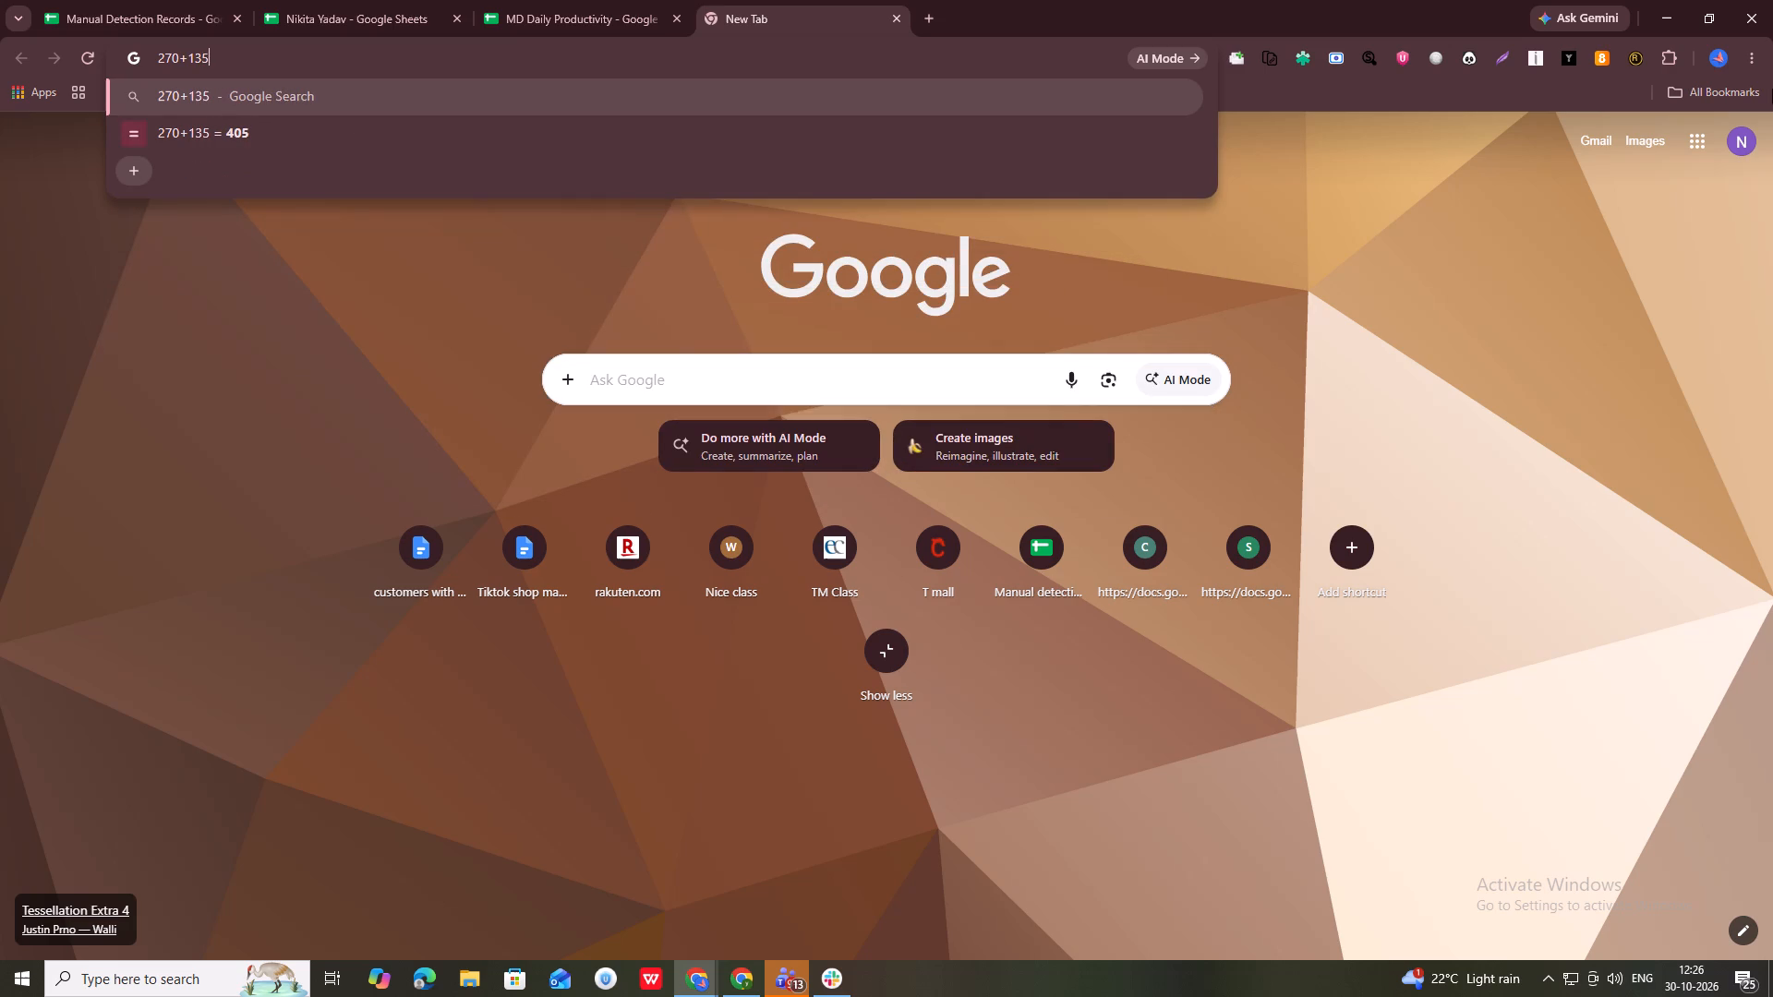
pyautogui.click(900, 14)
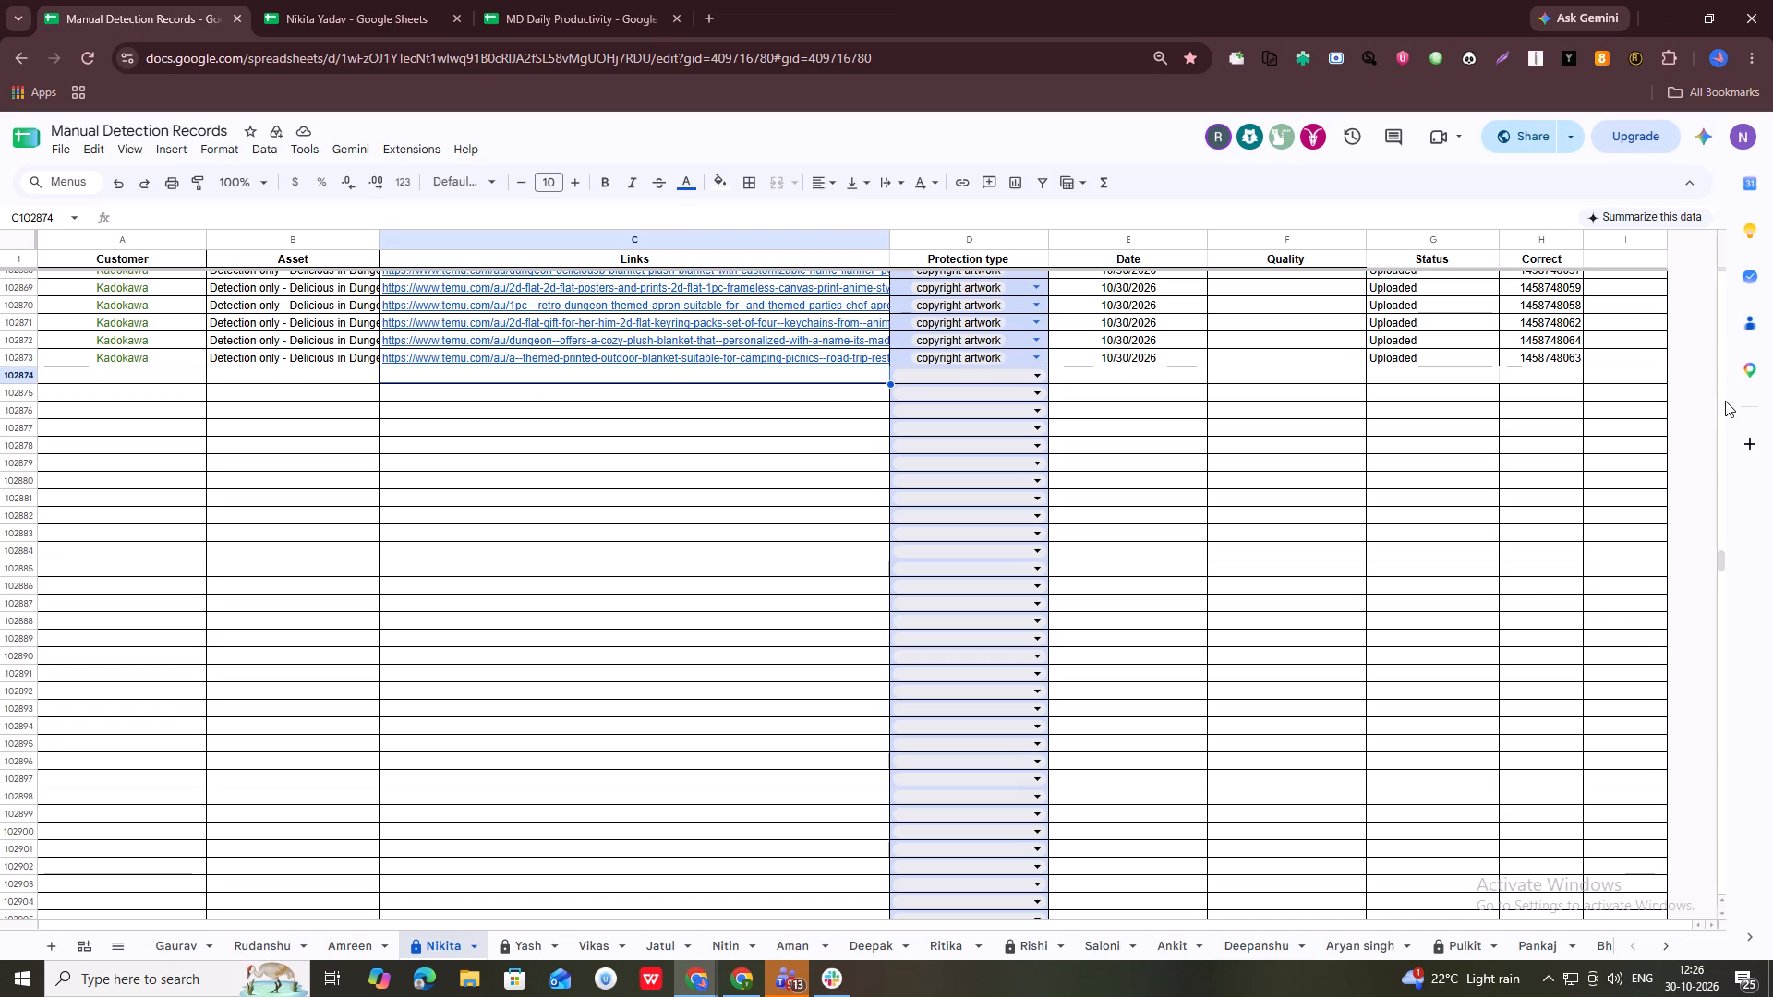
# Load more Temu delicious in dungeon results and paste the Delicious Dungeon beanie listing's link into C102874 of Manual Detection Records.
pyautogui.hotkey('alt', 'Tab')
pyautogui.hotkey('alt', 'Tab')
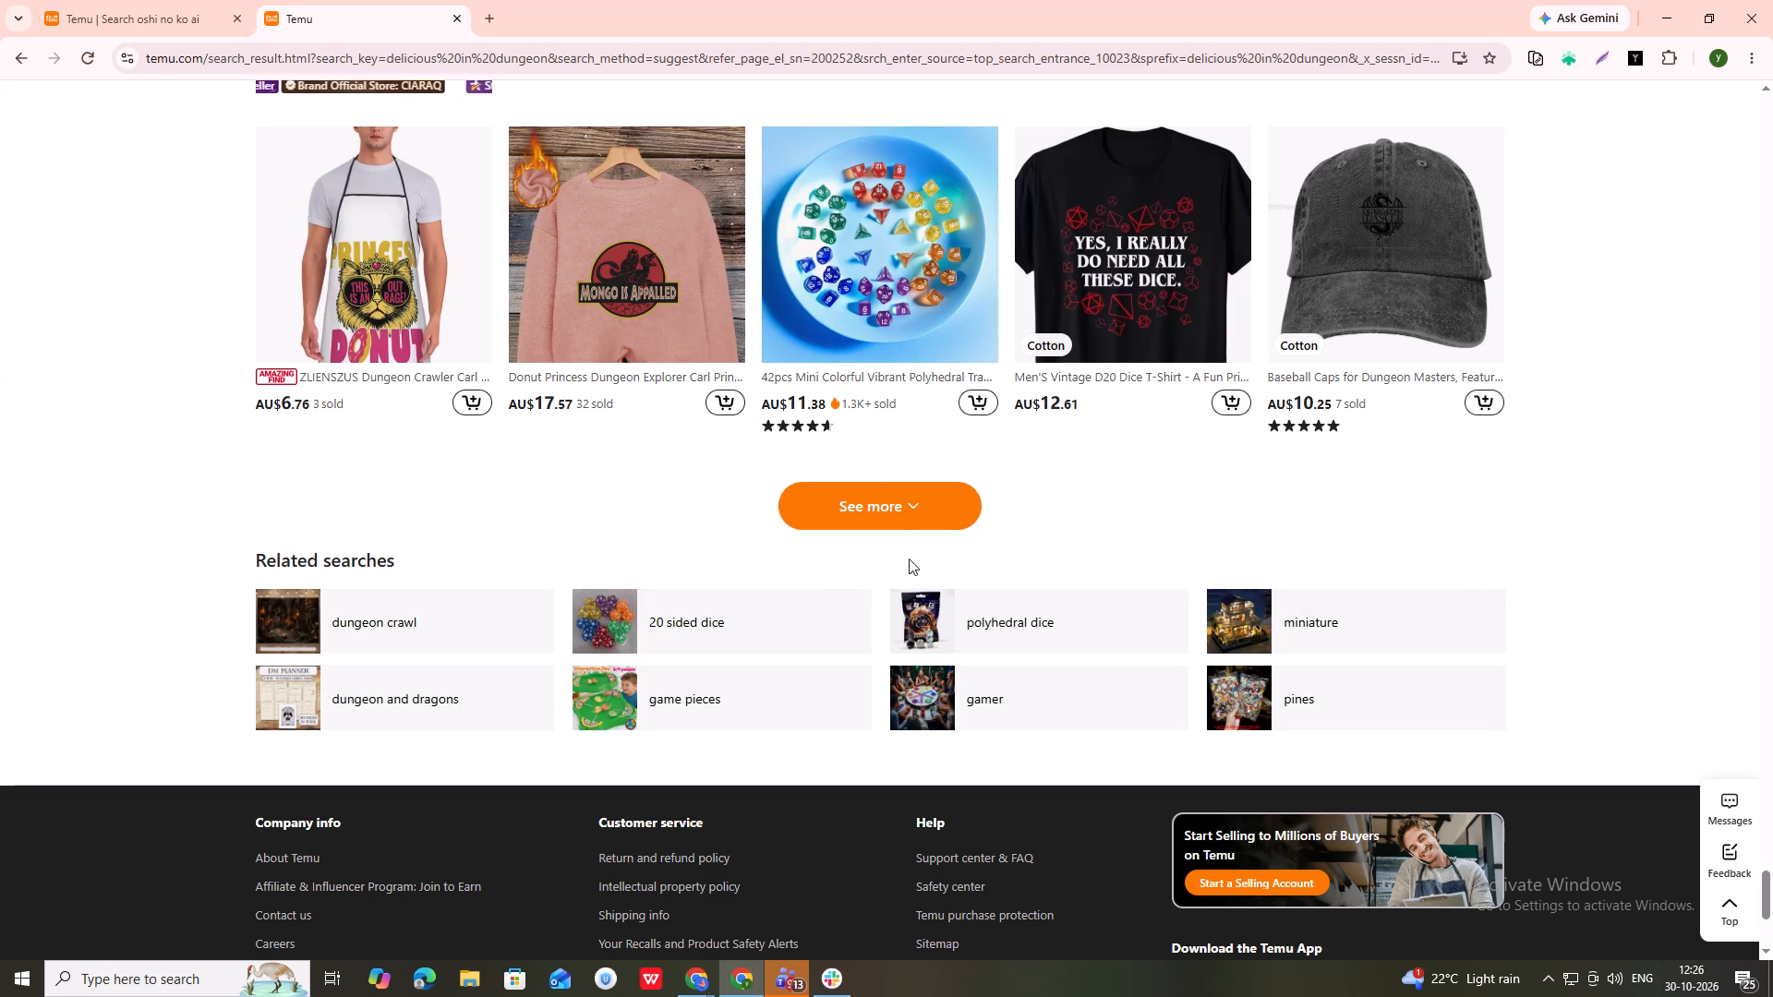
pyautogui.click(853, 503)
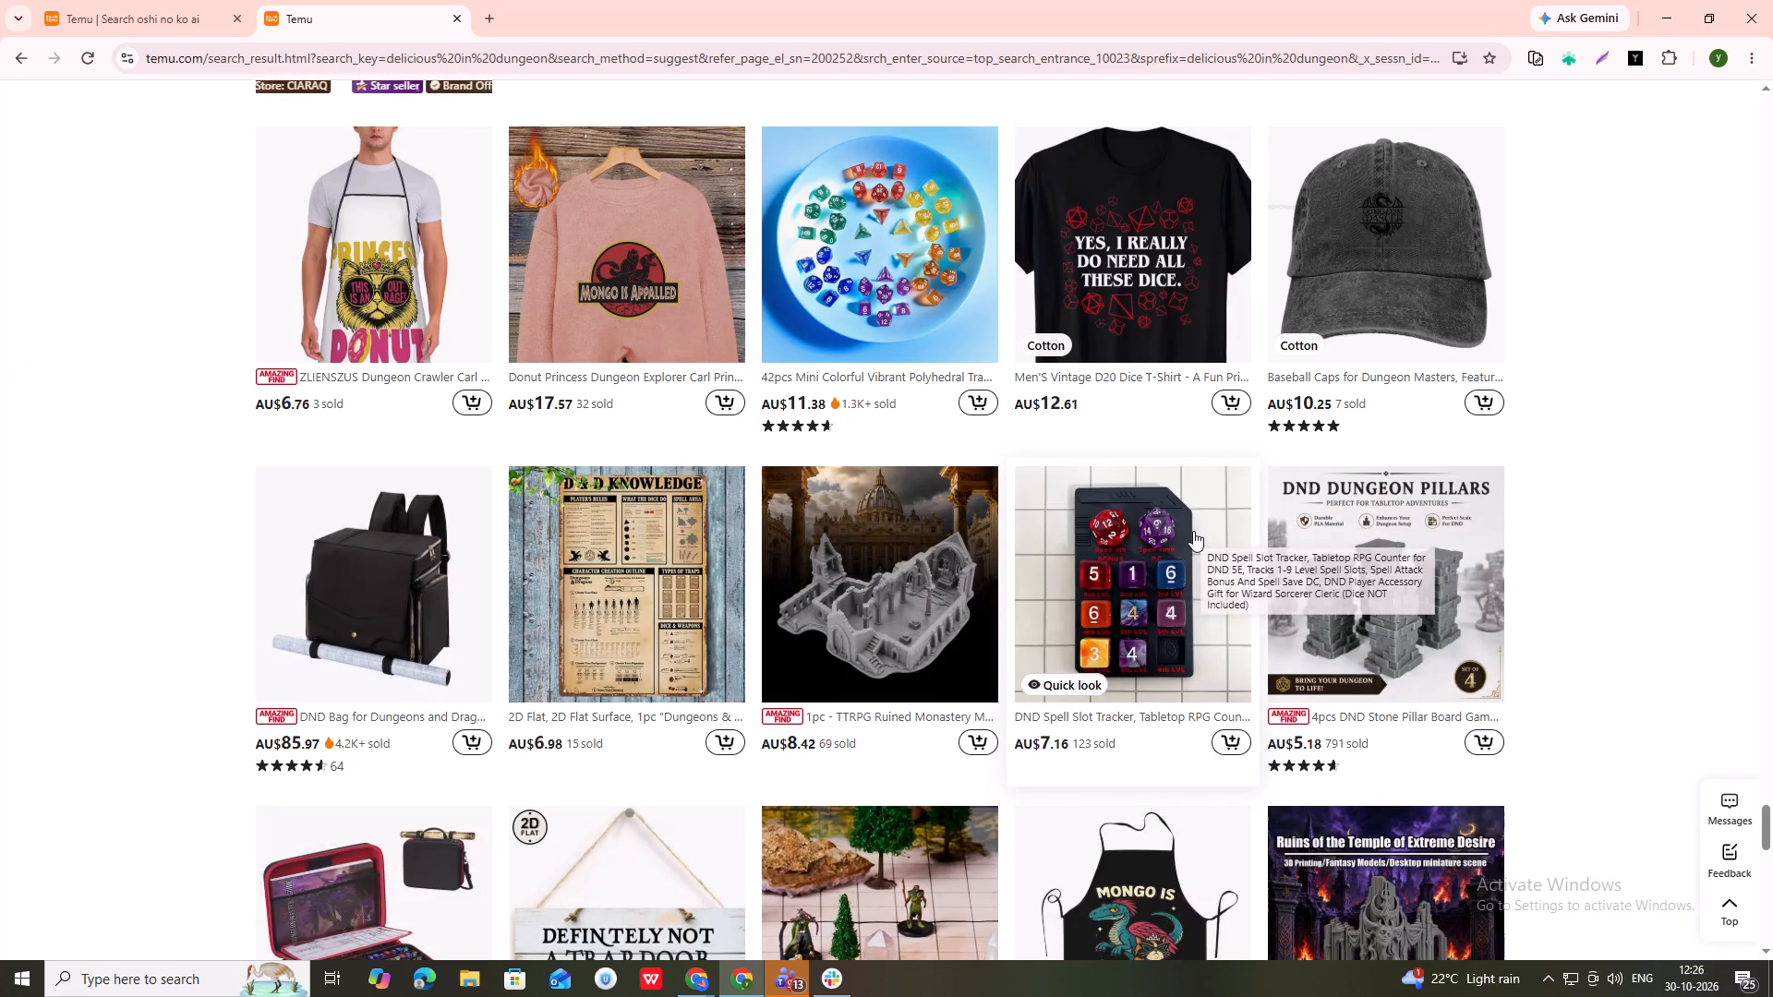
pyautogui.scroll(-4, 983, 518)
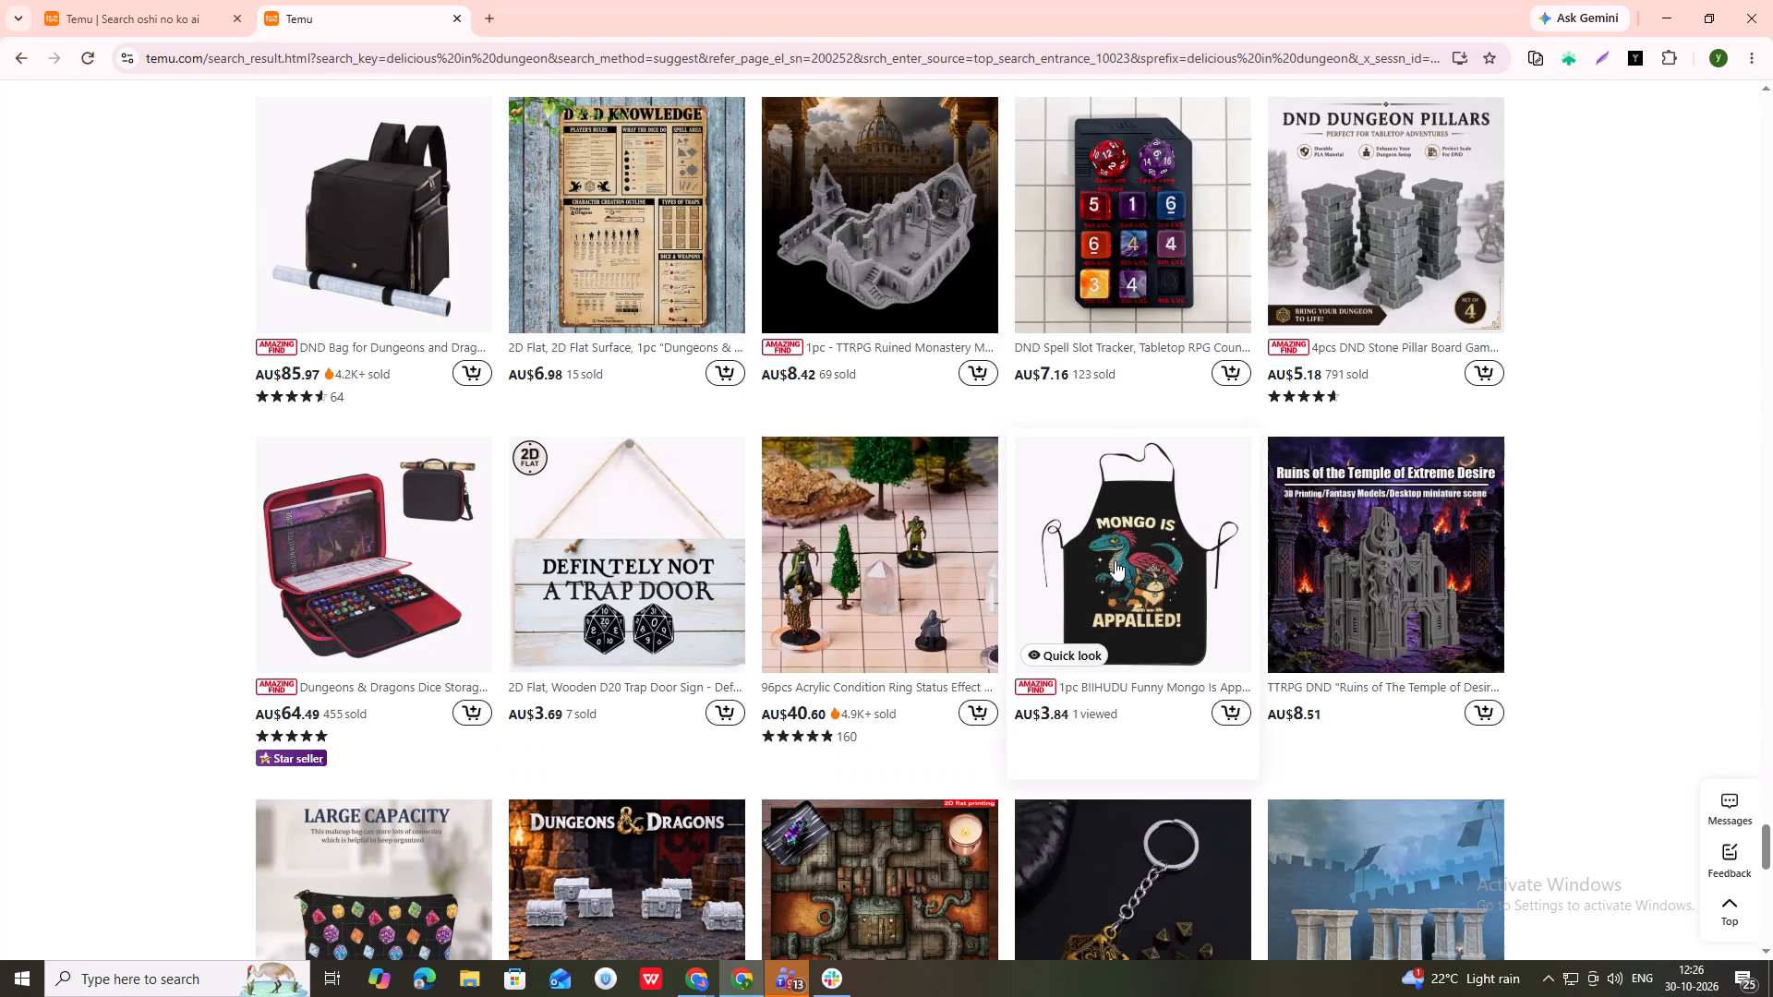
pyautogui.scroll(-6, 1210, 596)
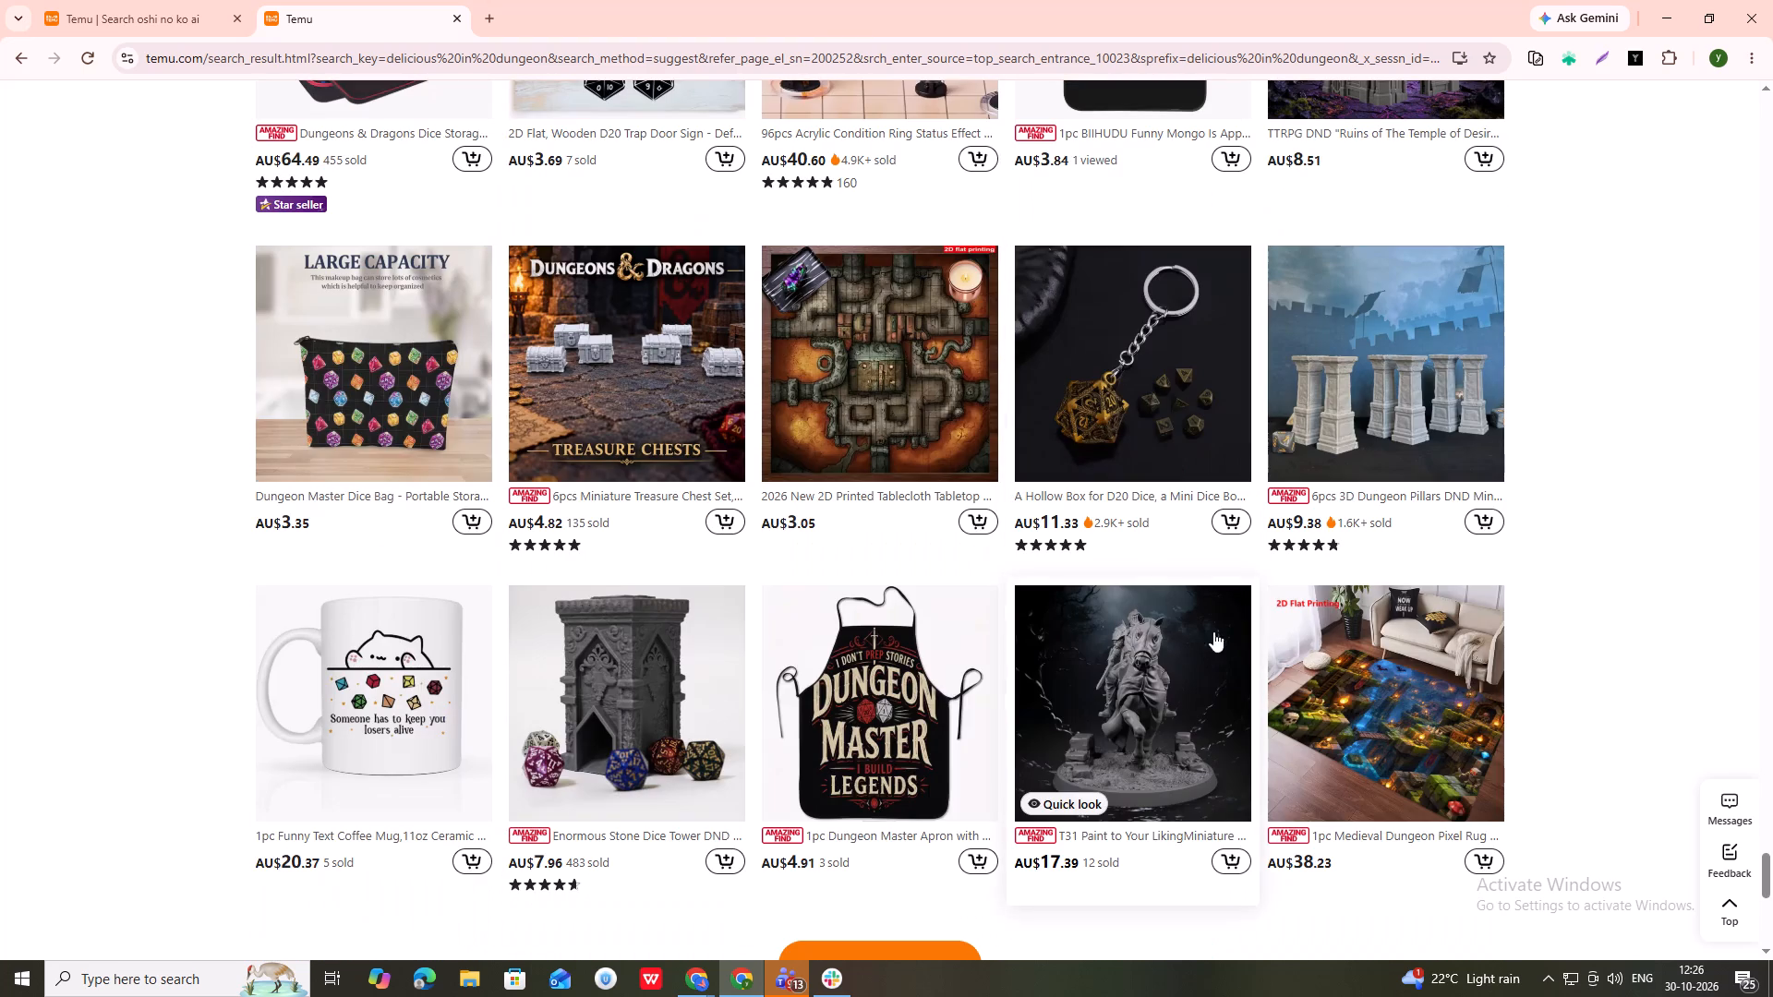
pyautogui.scroll(-6, 1246, 612)
pyautogui.click(939, 428)
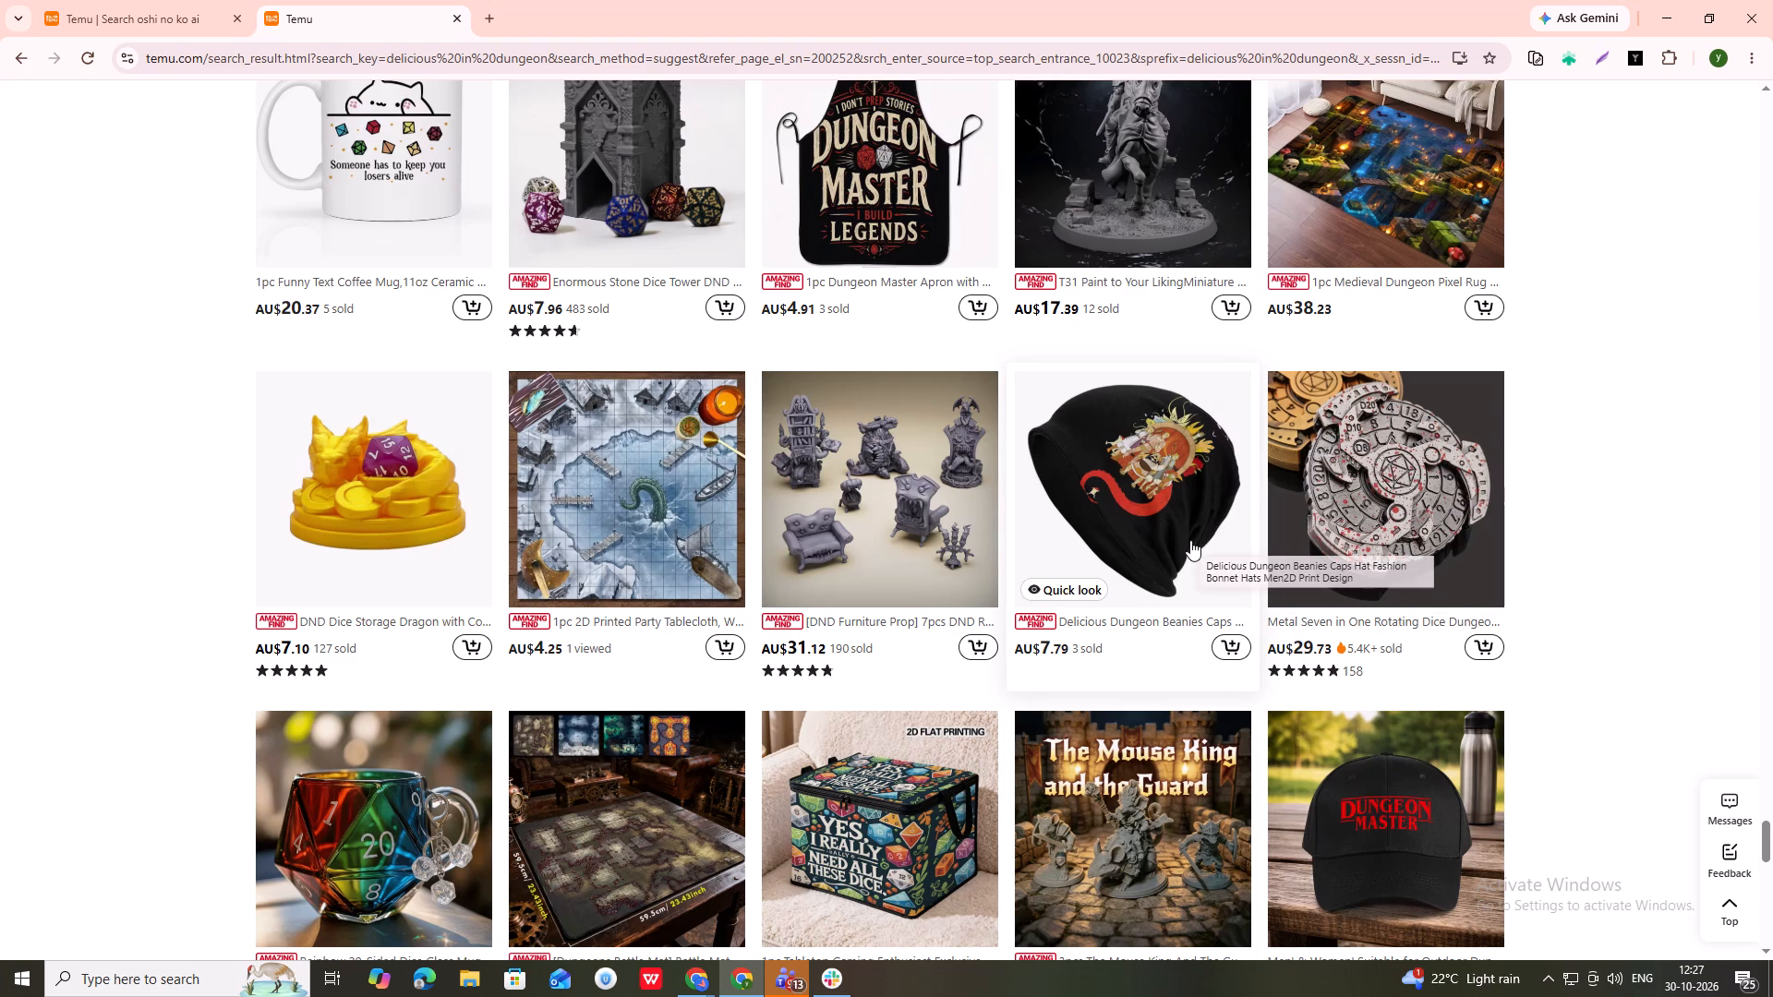
pyautogui.rightClick(1152, 615)
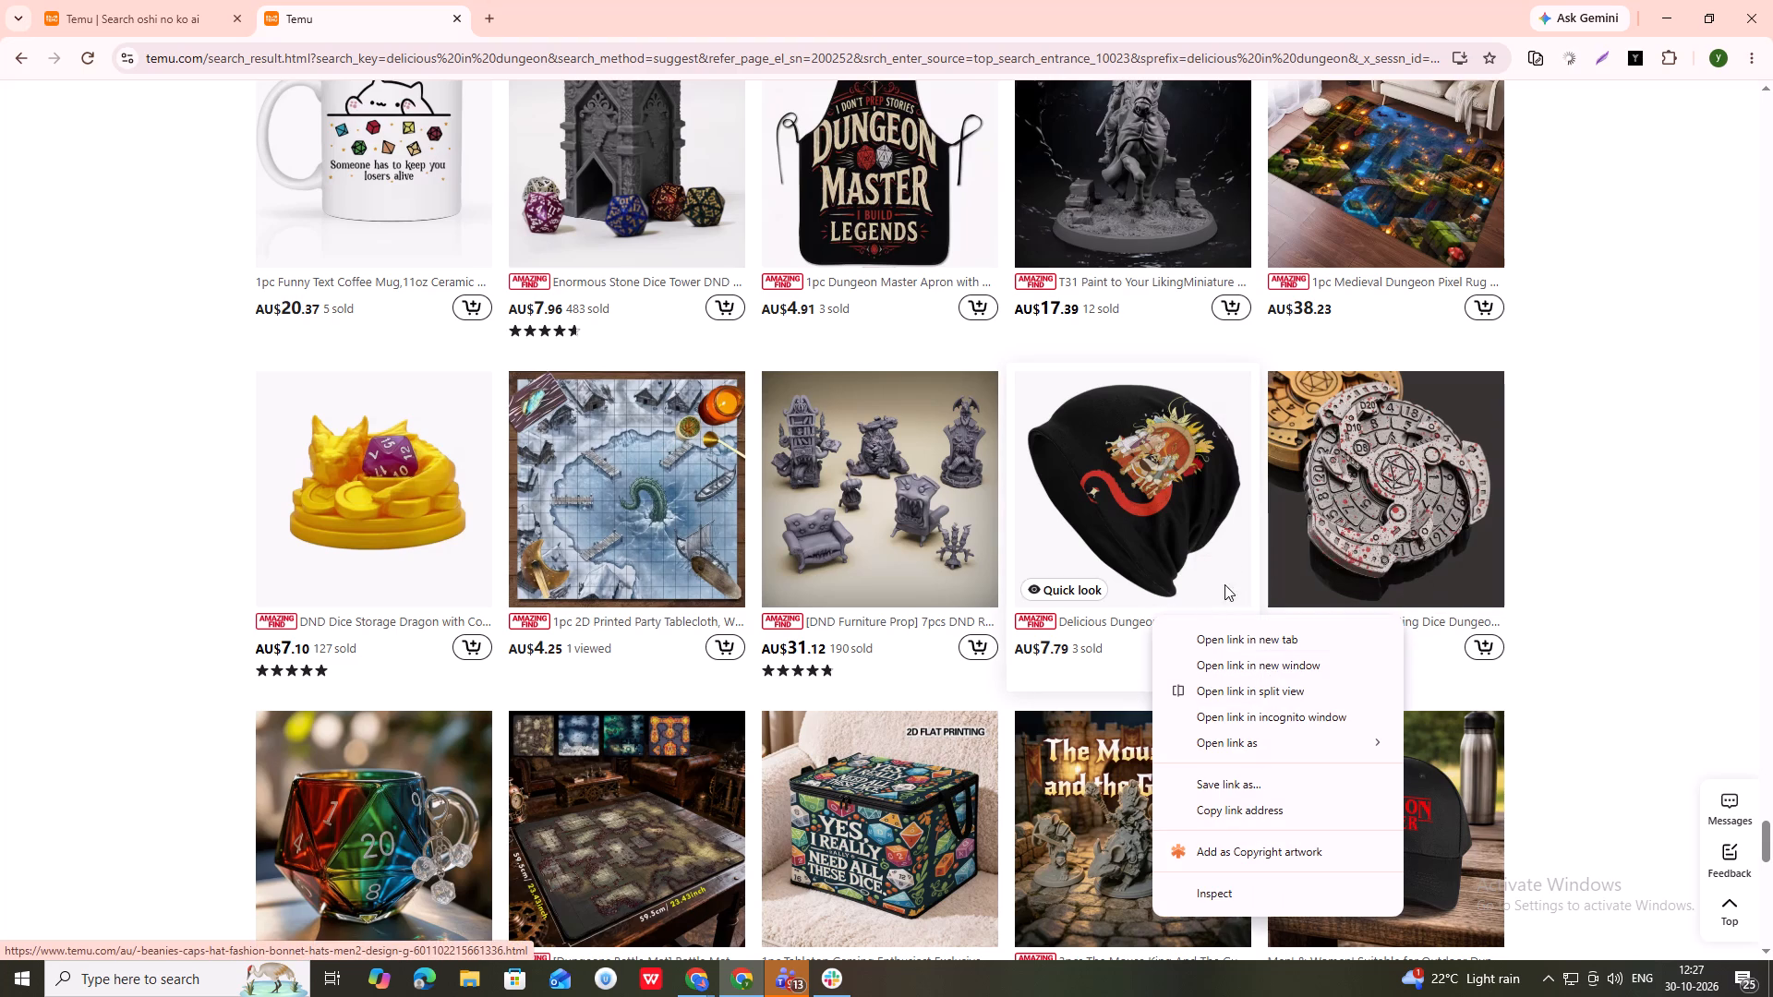
pyautogui.click(1210, 811)
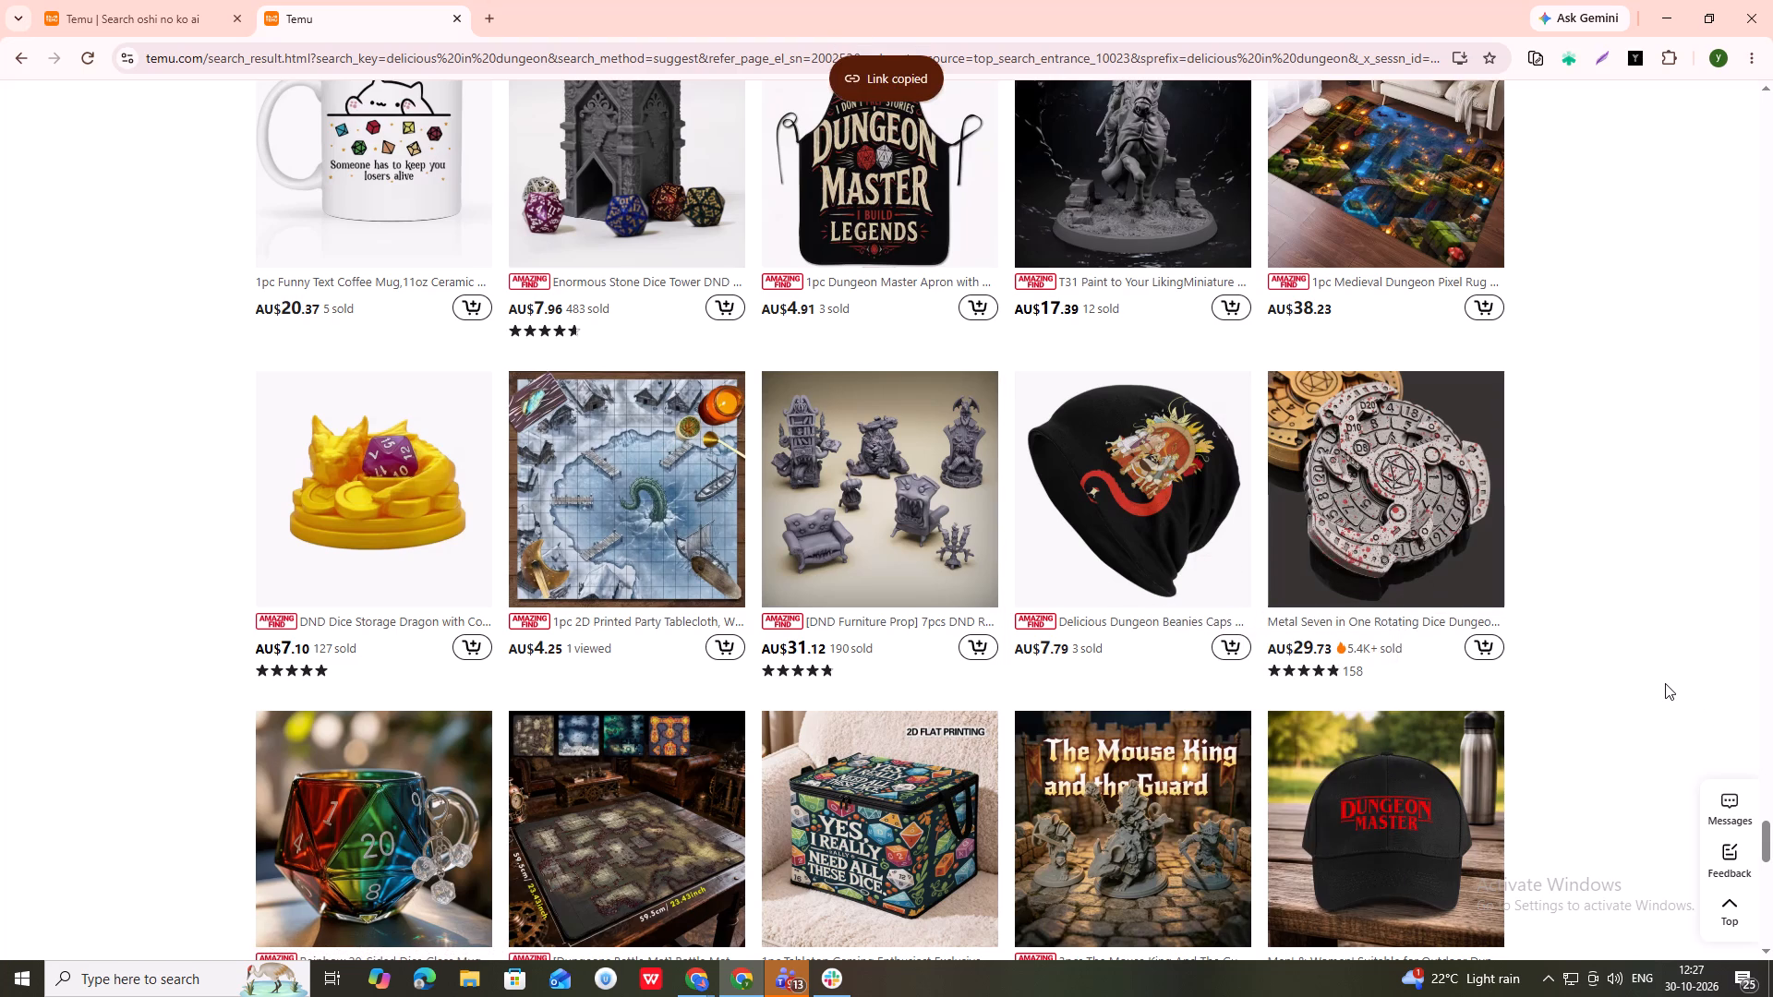
pyautogui.hotkey('alt', 'Tab')
pyautogui.hotkey('ctrl', 'v')
pyautogui.press('Down')
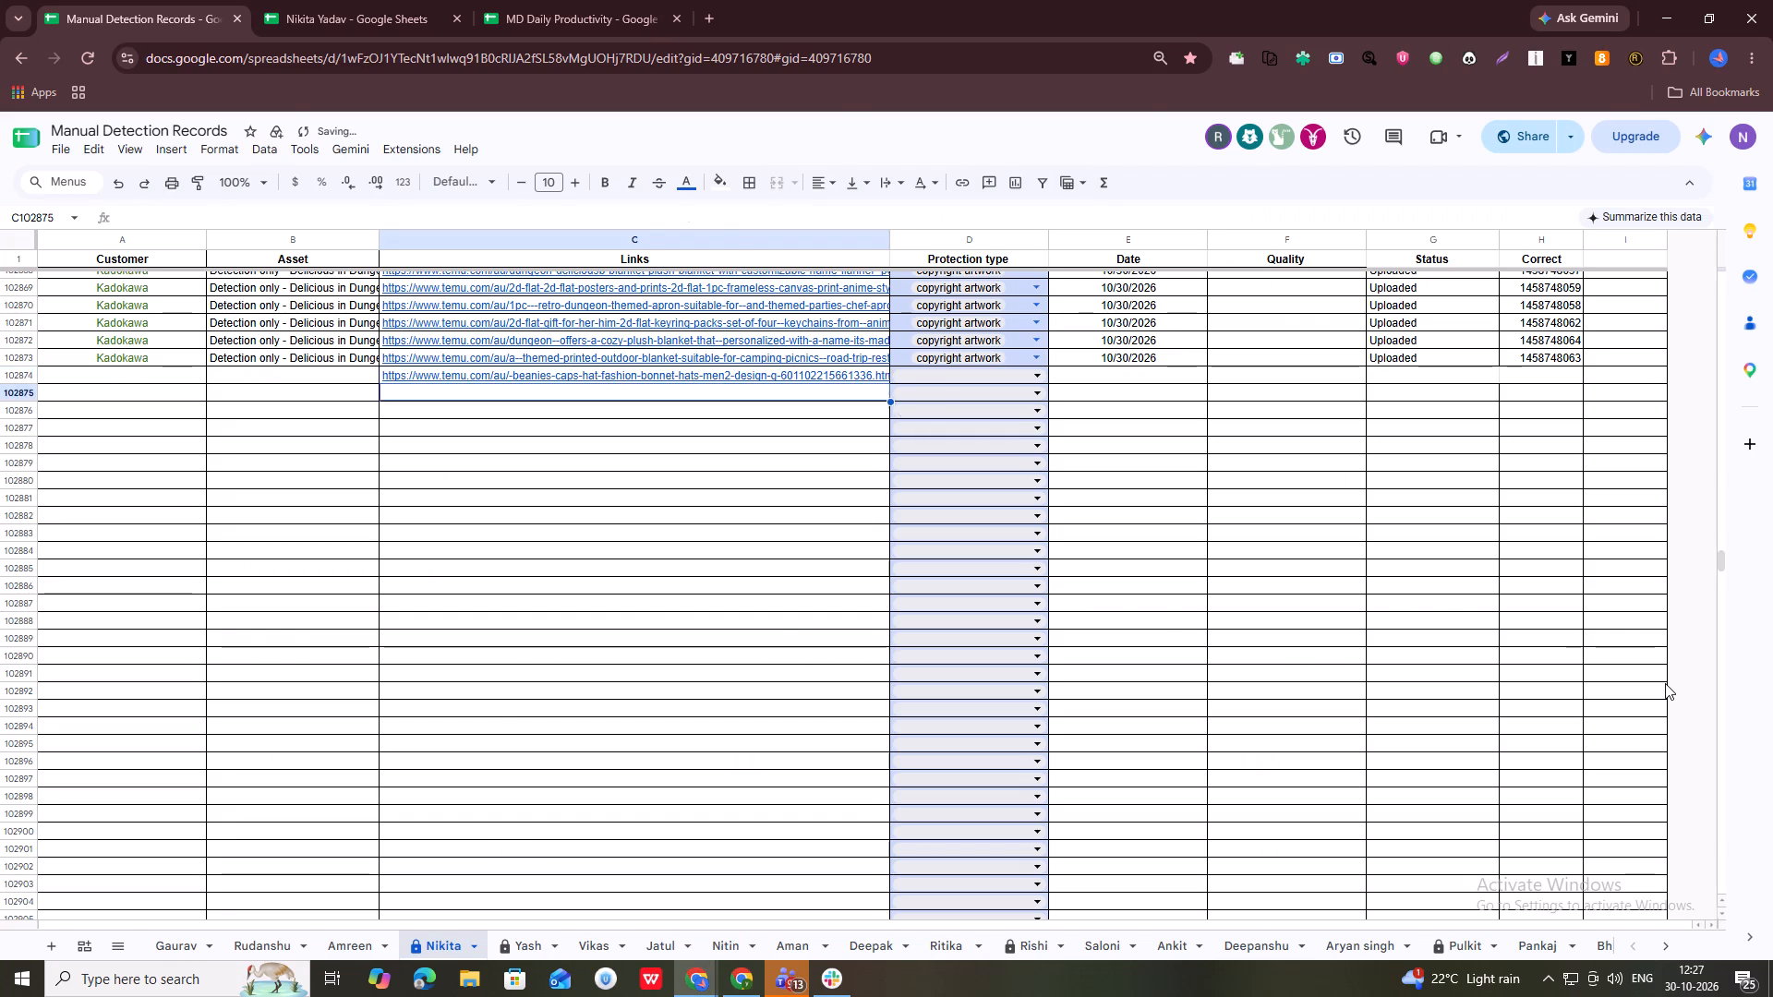
# Load further Temu Australia results for delicious in dungeon and examine them for infringing listings.
pyautogui.hotkey('alt', 'Tab')
pyautogui.press('Down')
pyautogui.press('Down')
pyautogui.press('Down')
pyautogui.press('Down')
pyautogui.press('Down')
pyautogui.press('Down')
pyautogui.press('Down')
pyautogui.press('Down')
pyautogui.press('Down')
pyautogui.press('Down')
pyautogui.press('Down')
pyautogui.press('Down')
pyautogui.press('Down')
pyautogui.press('Down')
pyautogui.press('Down')
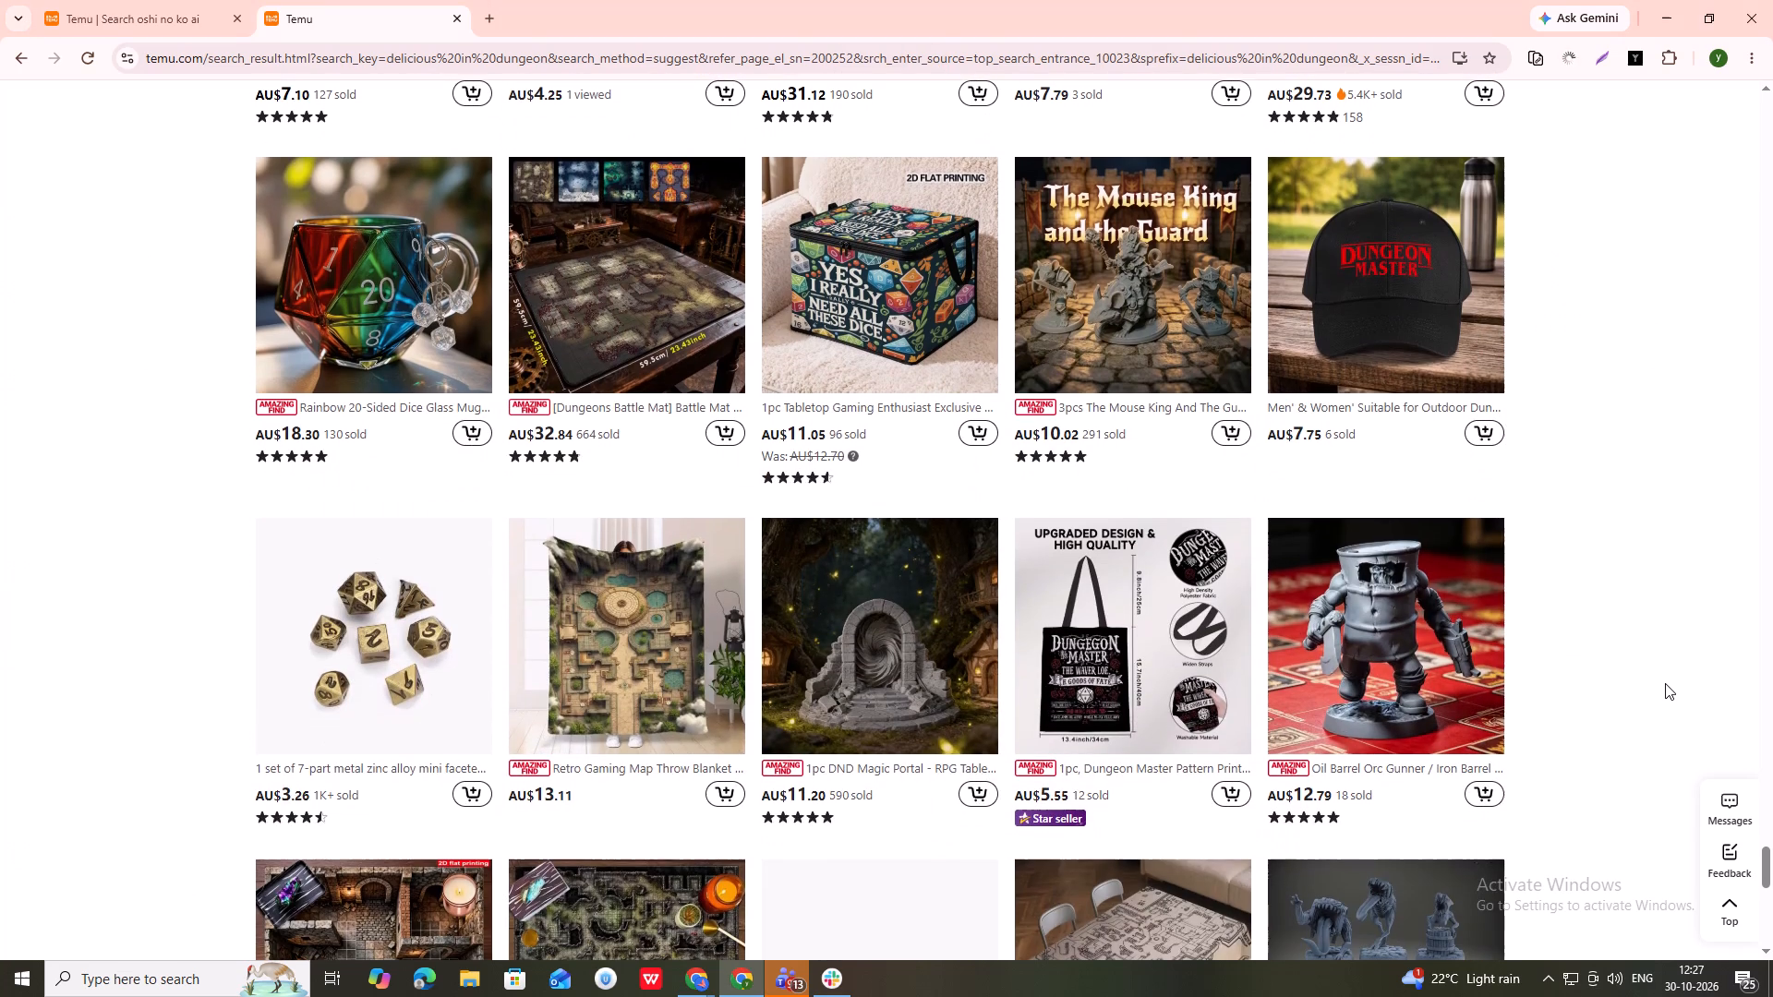
pyautogui.scroll(-6, 725, 523)
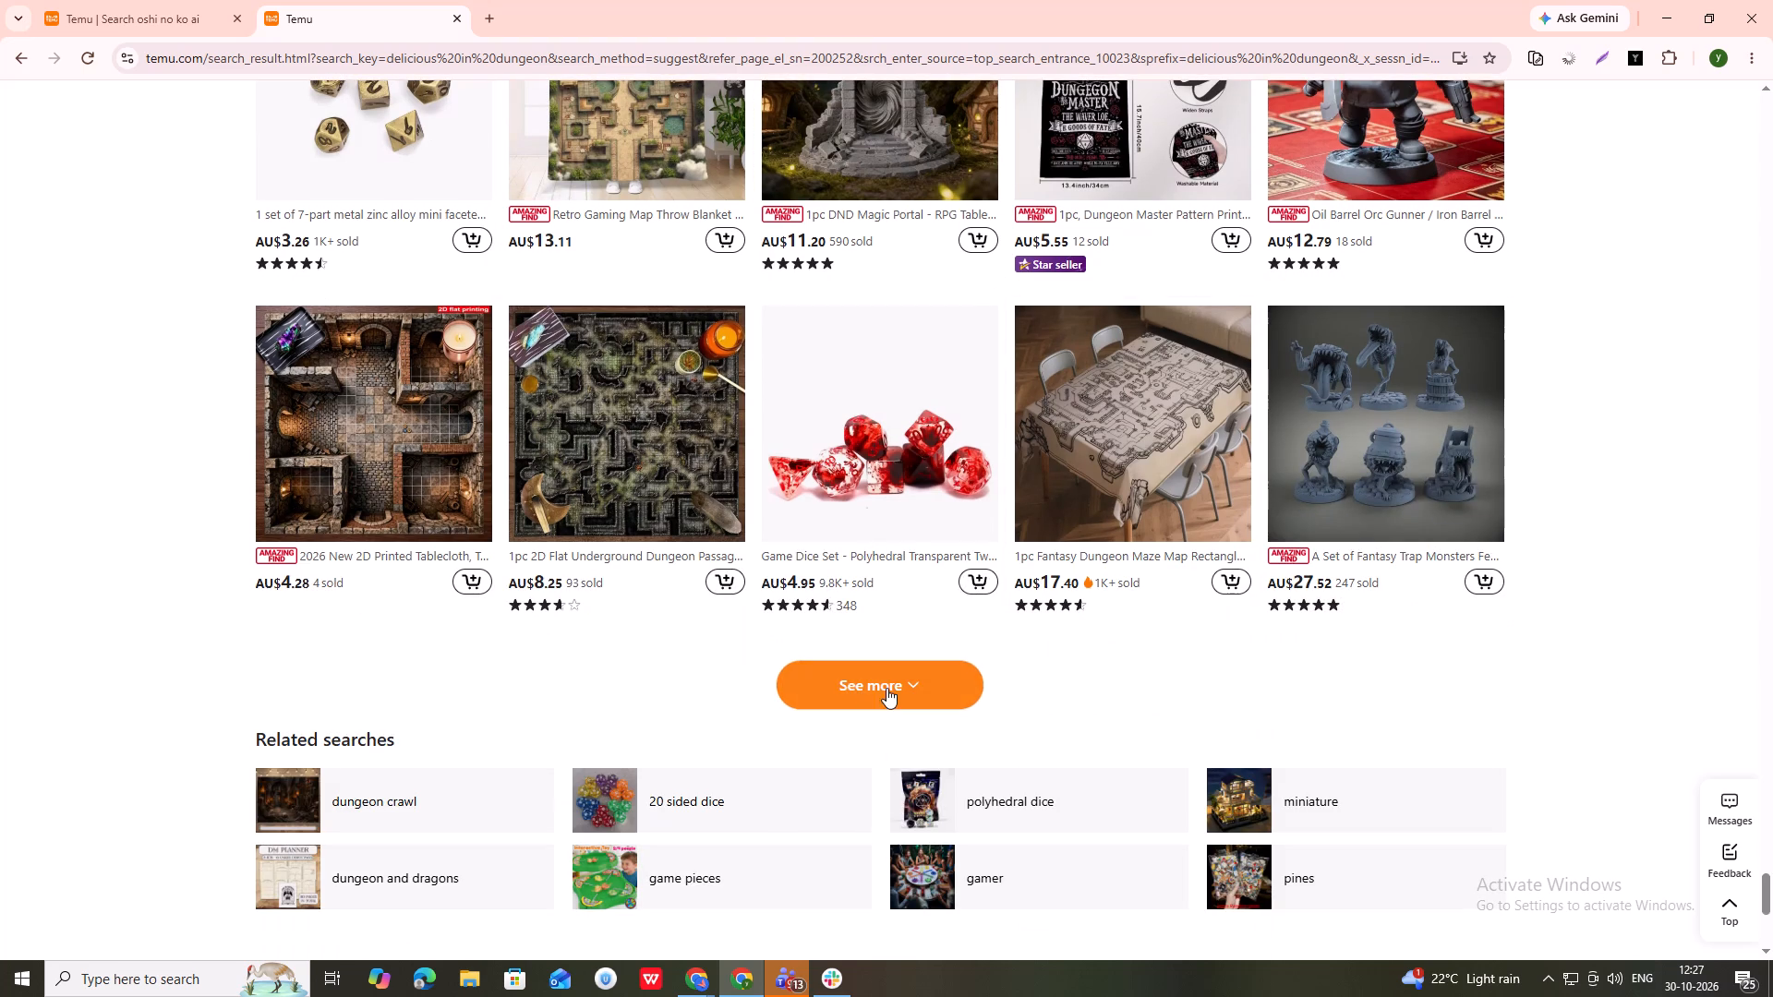
pyautogui.click(886, 685)
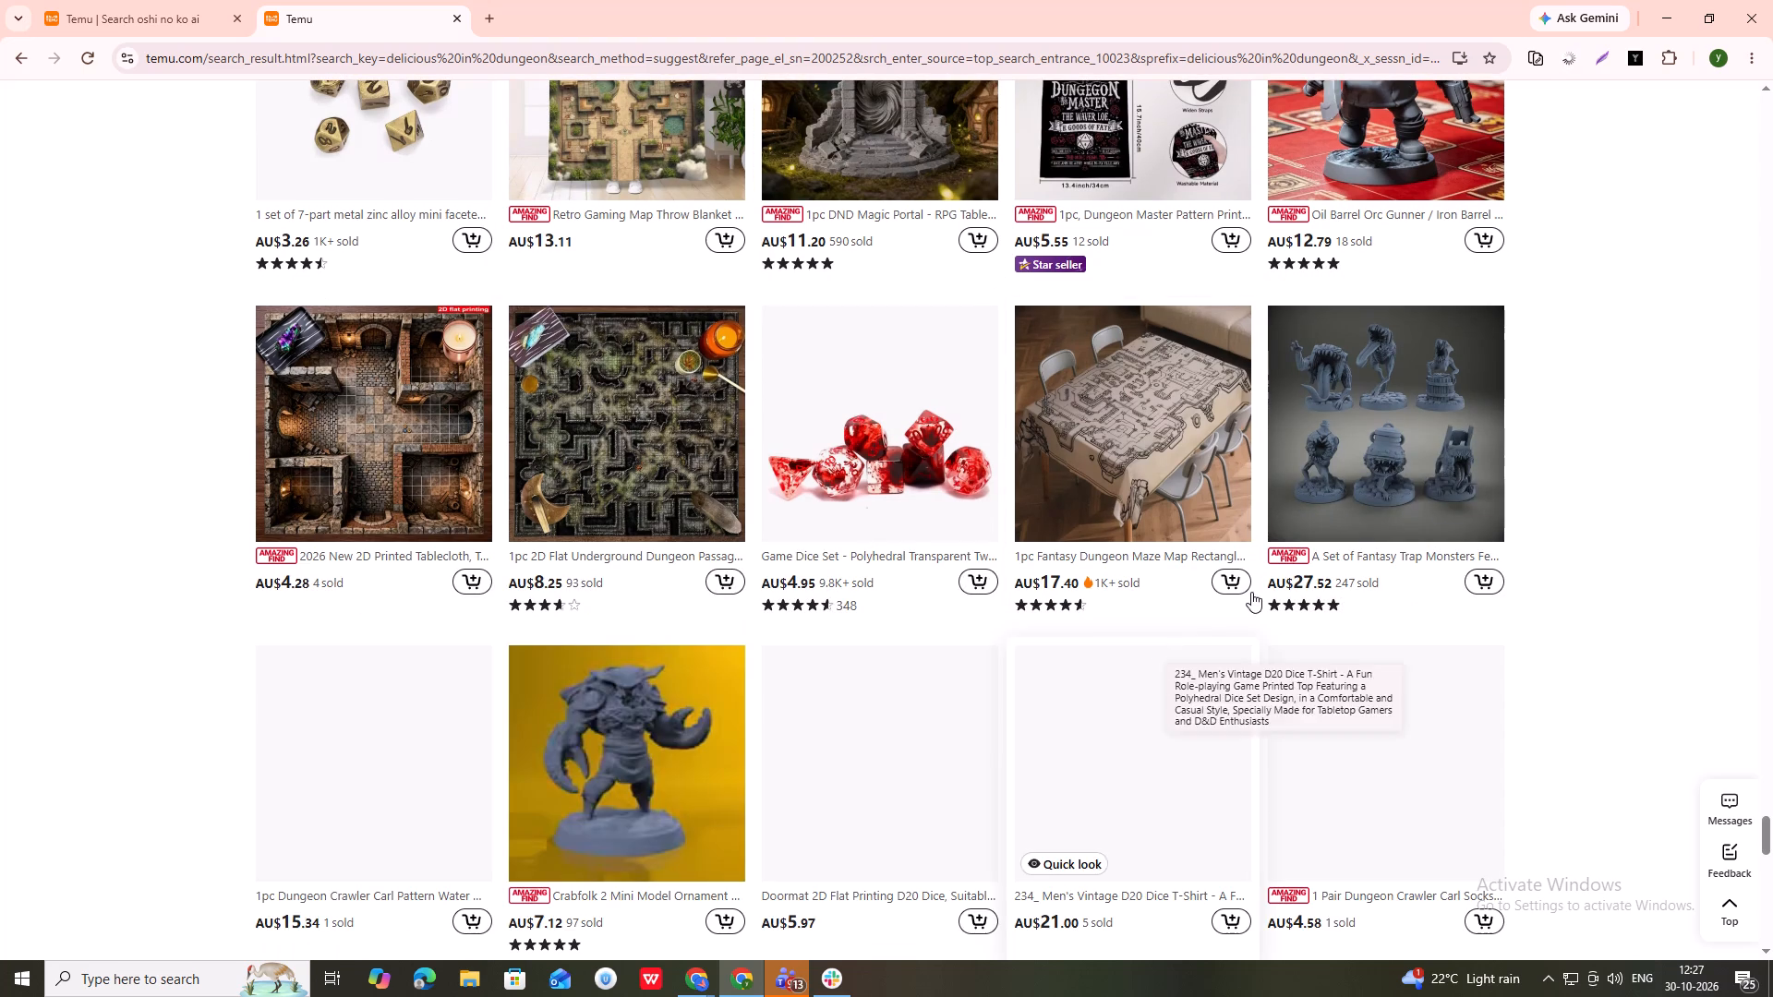
pyautogui.scroll(-5, 1249, 587)
pyautogui.scroll(1, 1249, 587)
pyautogui.scroll(-7, 1239, 579)
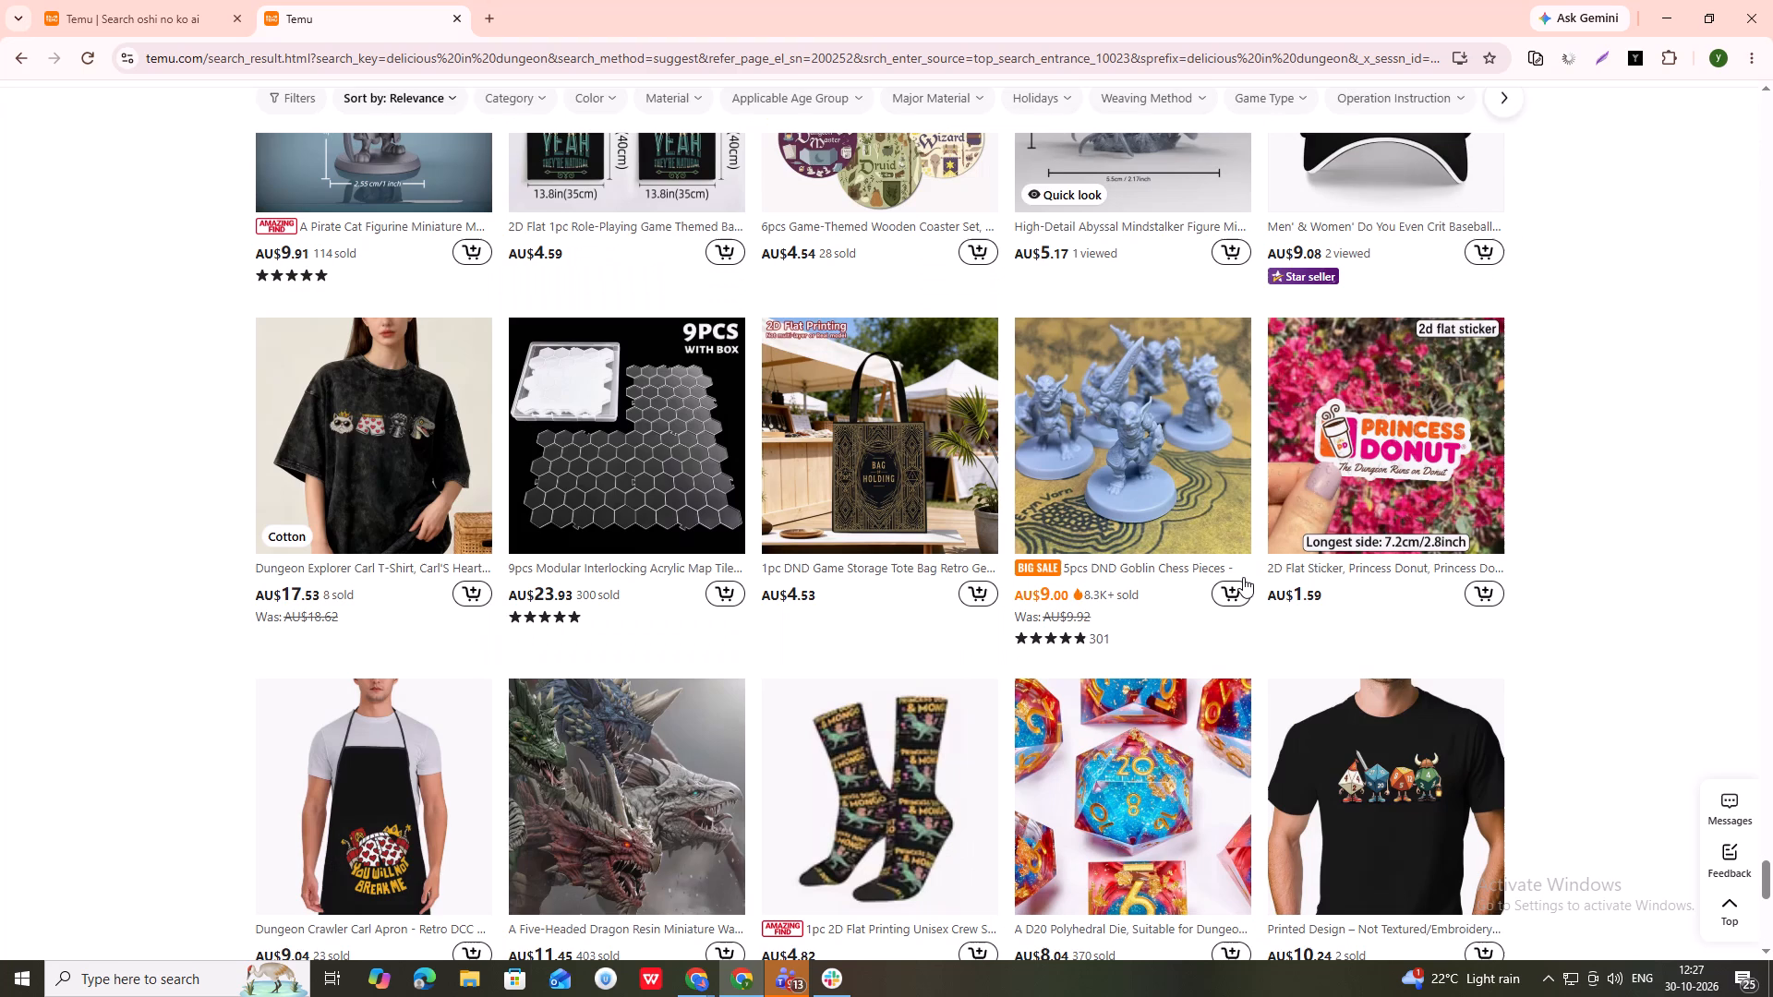
pyautogui.scroll(-8, 998, 567)
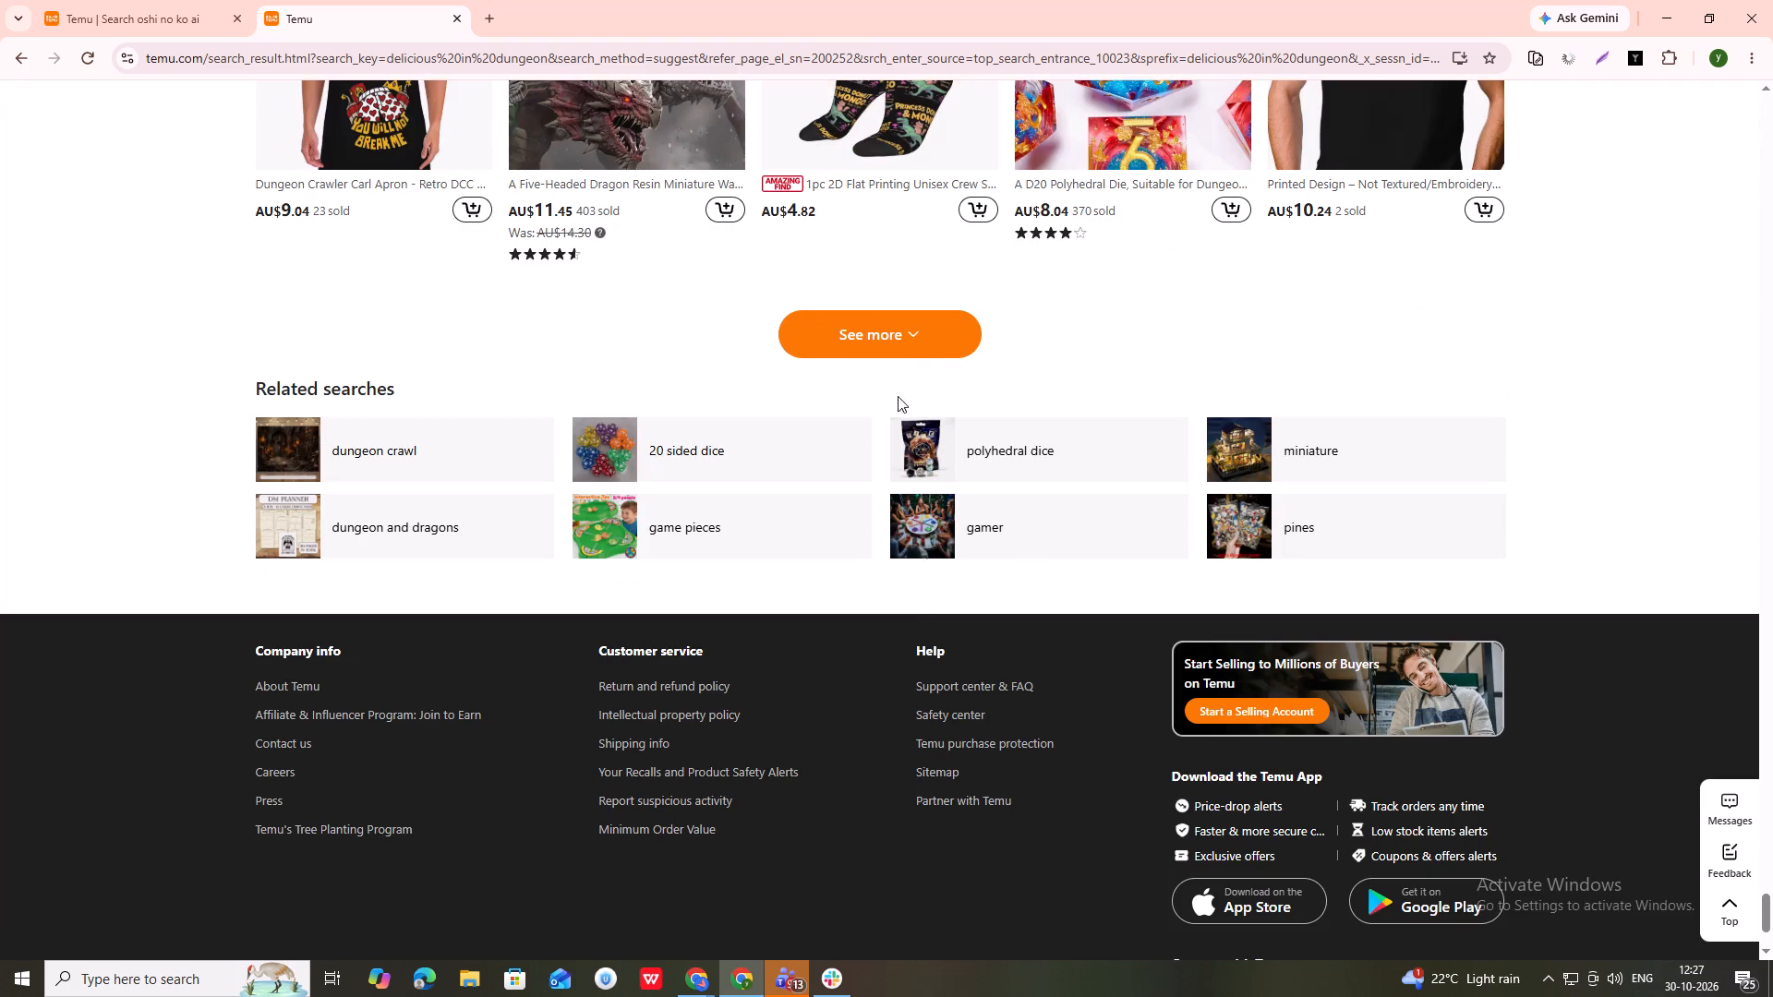
pyautogui.click(903, 336)
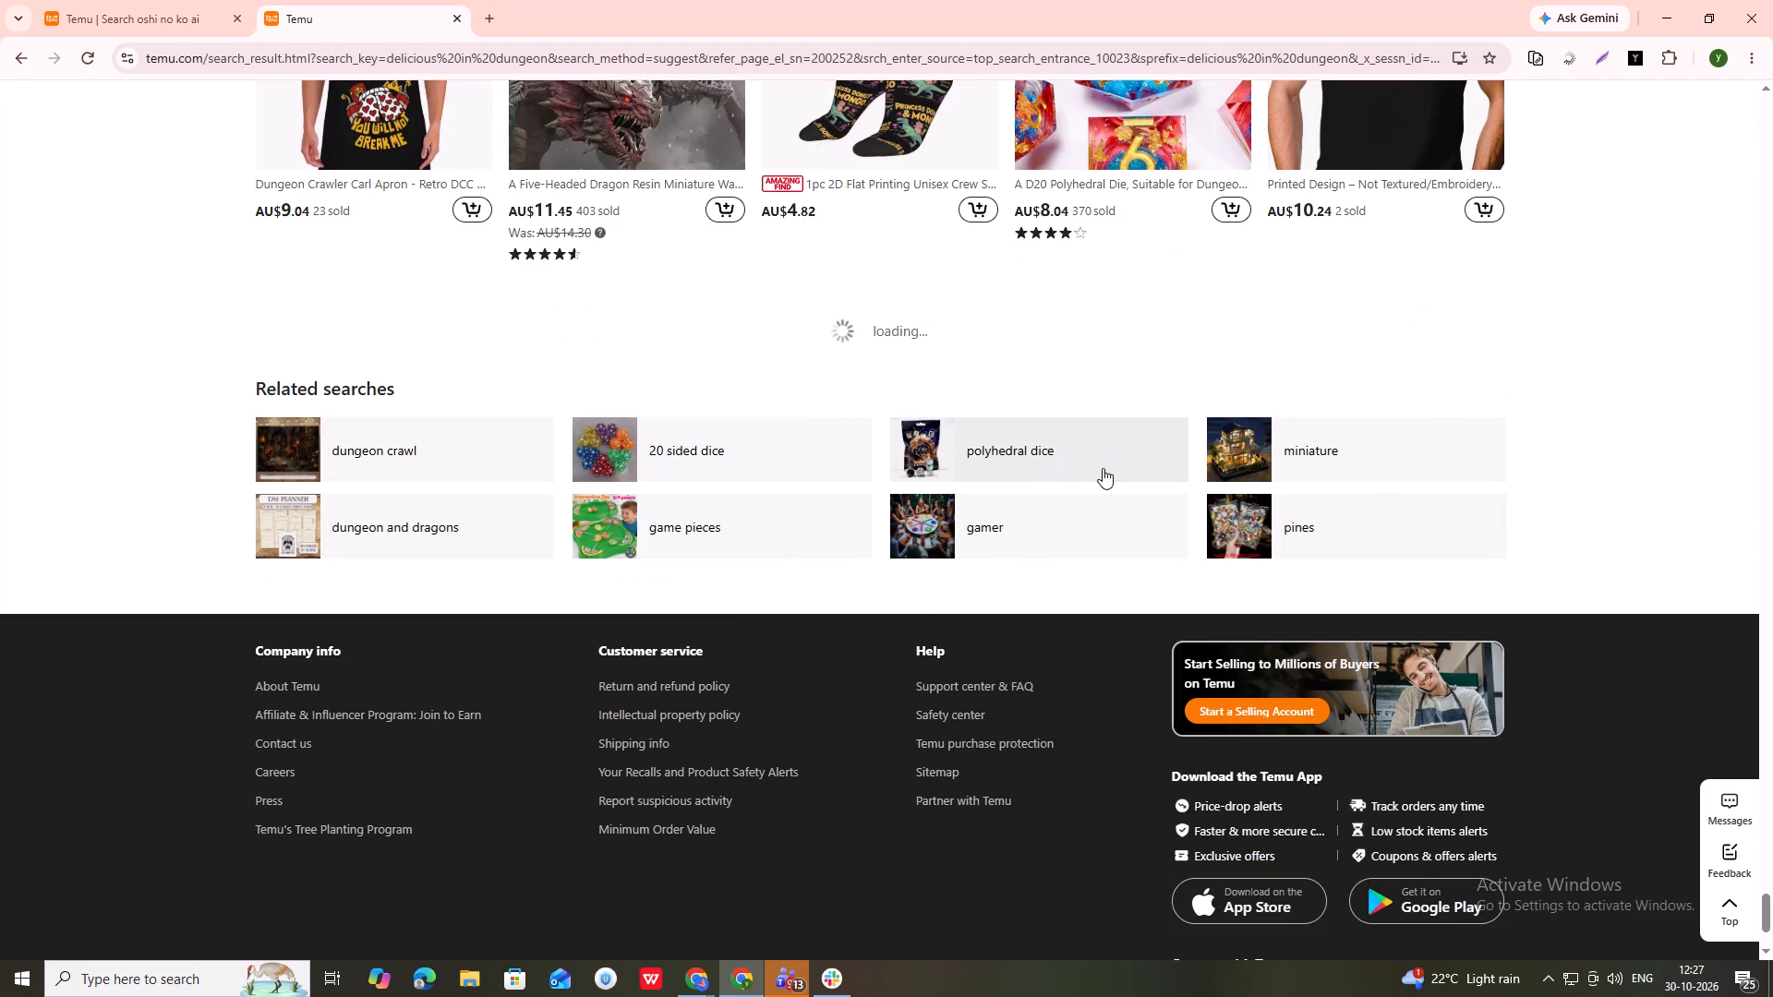
pyautogui.scroll(-7, 1075, 489)
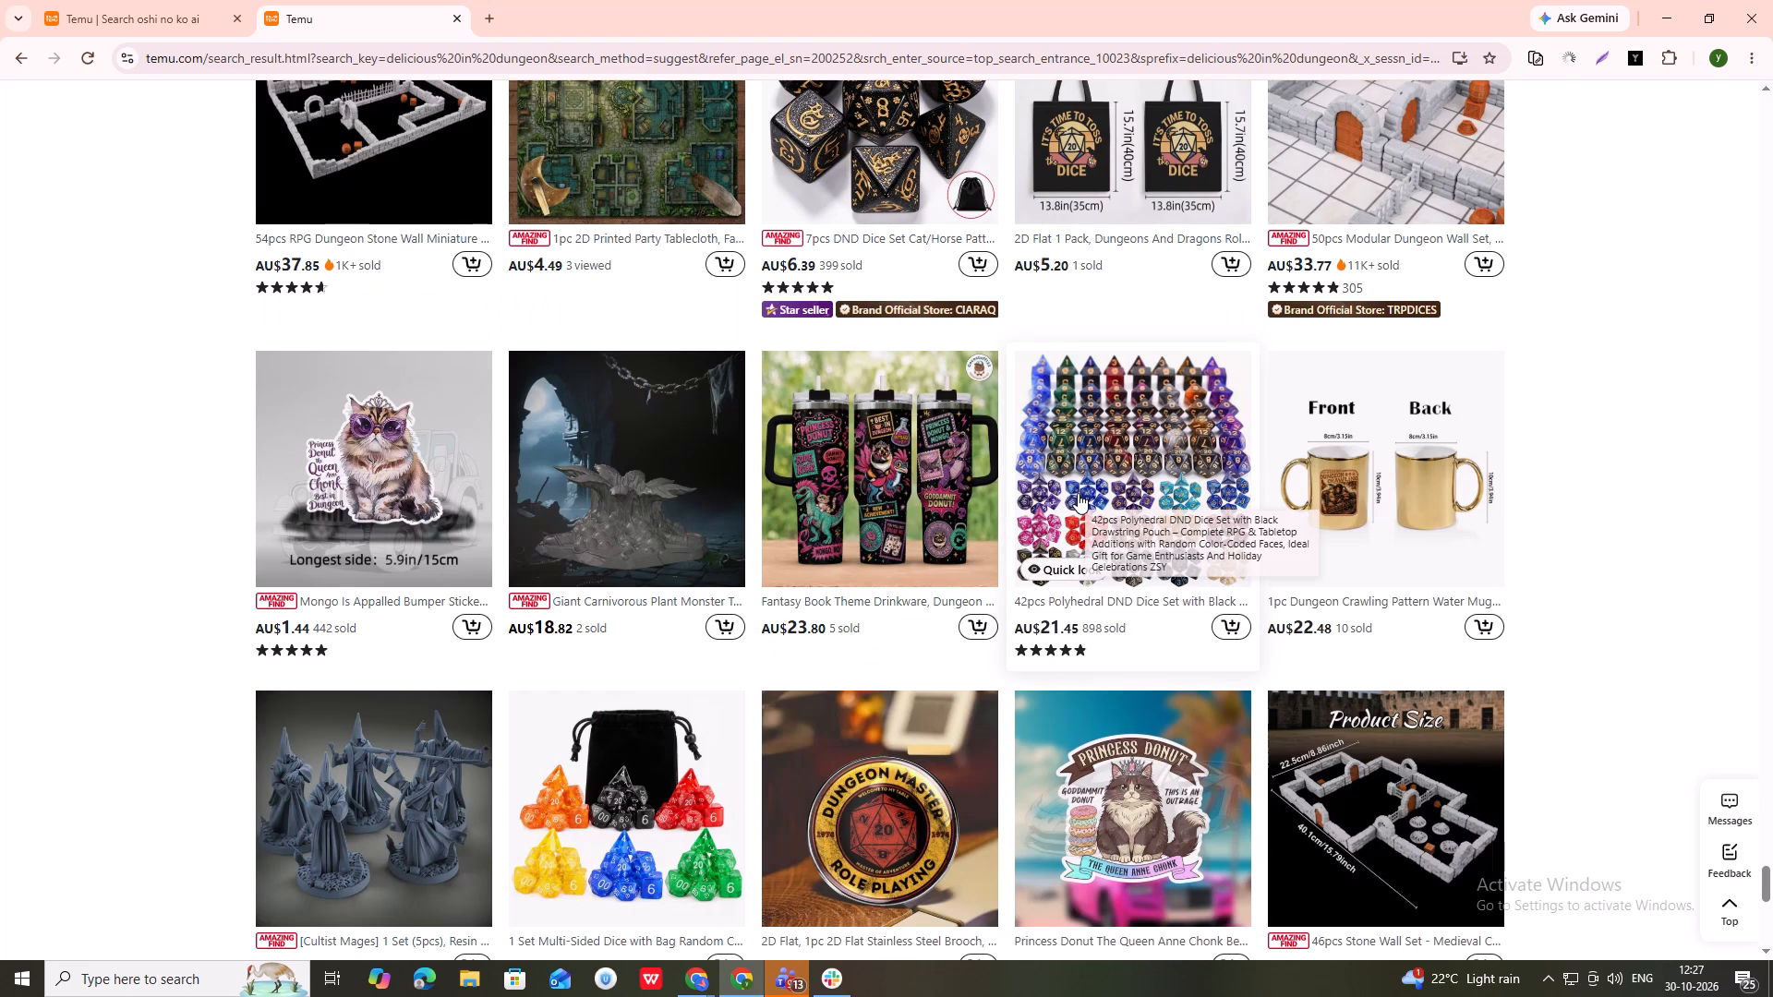
pyautogui.scroll(-8, 1094, 488)
pyautogui.scroll(8, 1095, 502)
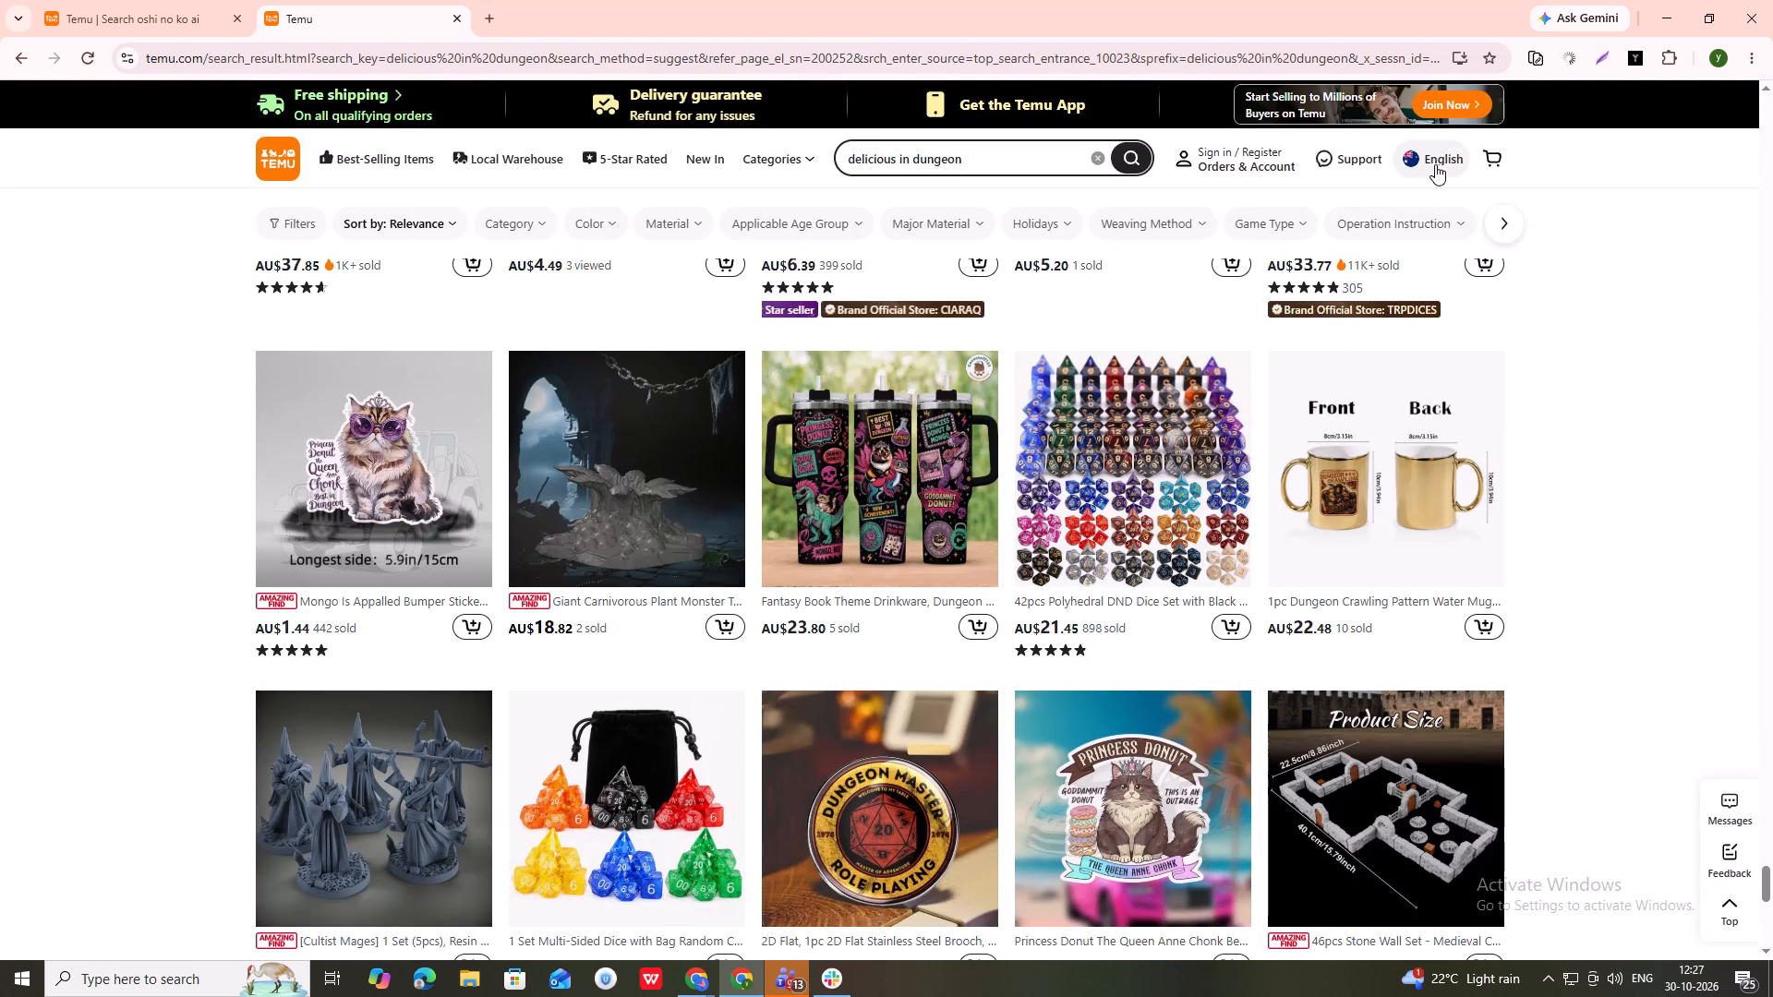
# Switch the Temu shopping country from Australia to Azerbaijan and dismiss the sign-in prompt without registering.
pyautogui.click(1435, 164)
pyautogui.click(1437, 158)
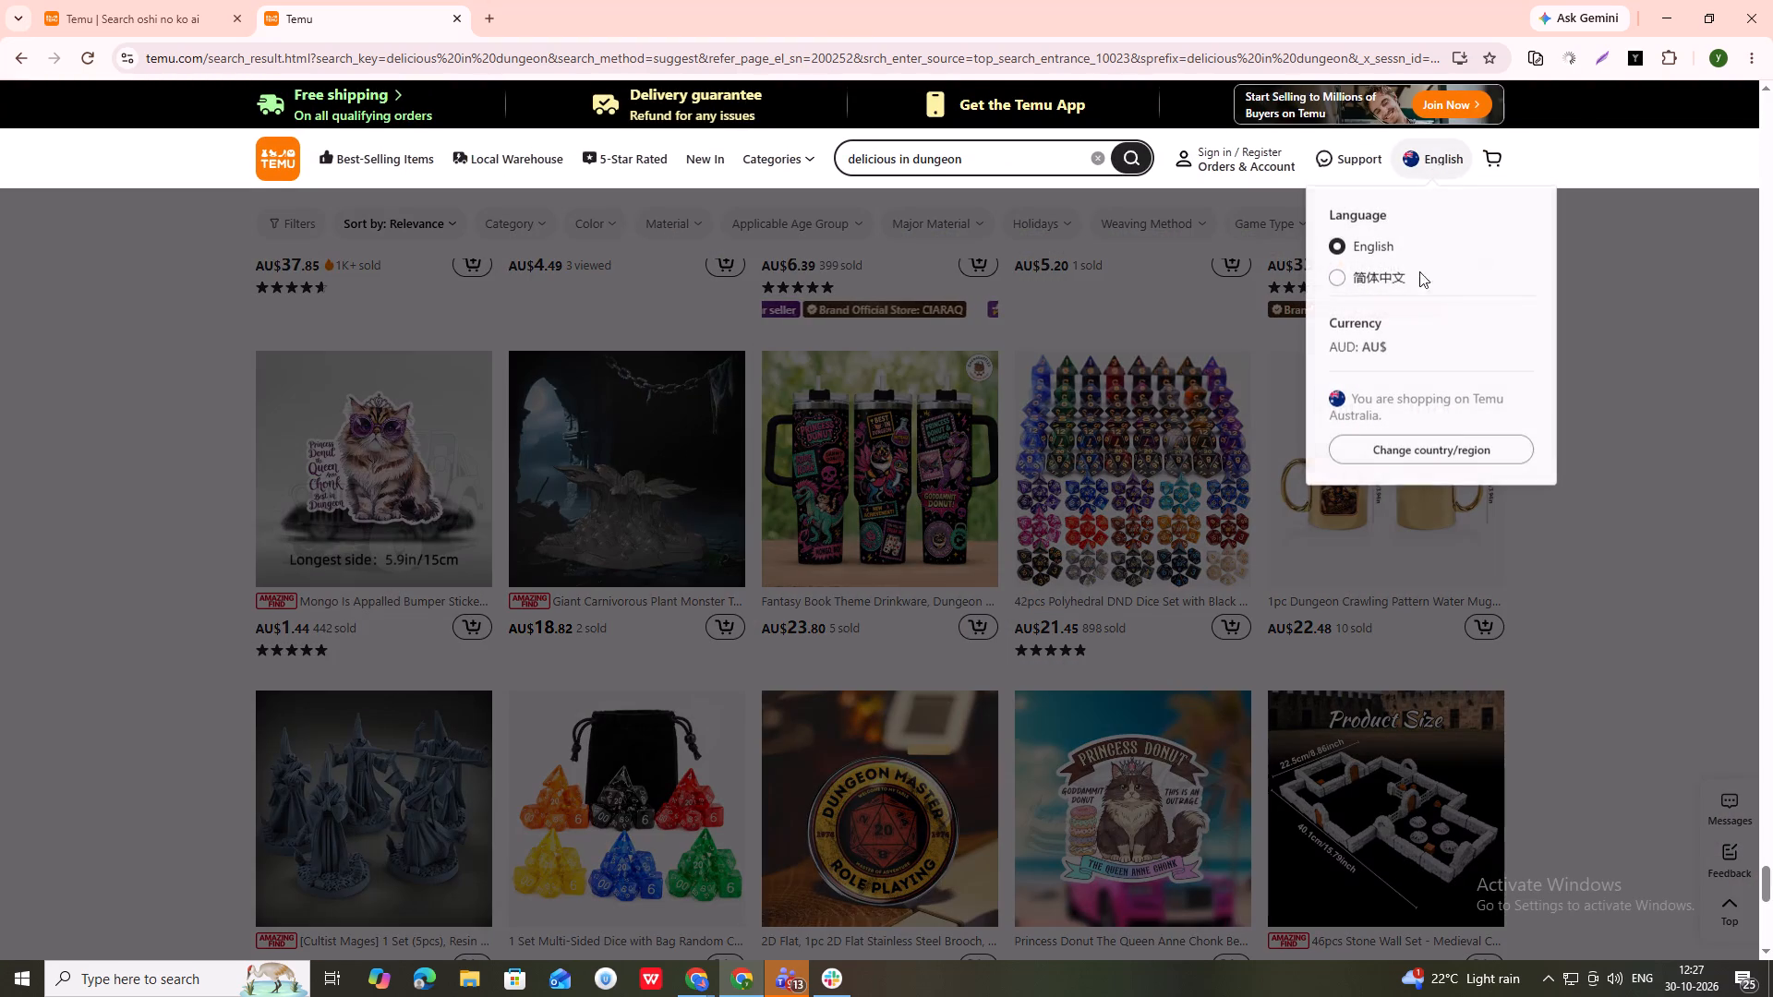
pyautogui.click(1423, 452)
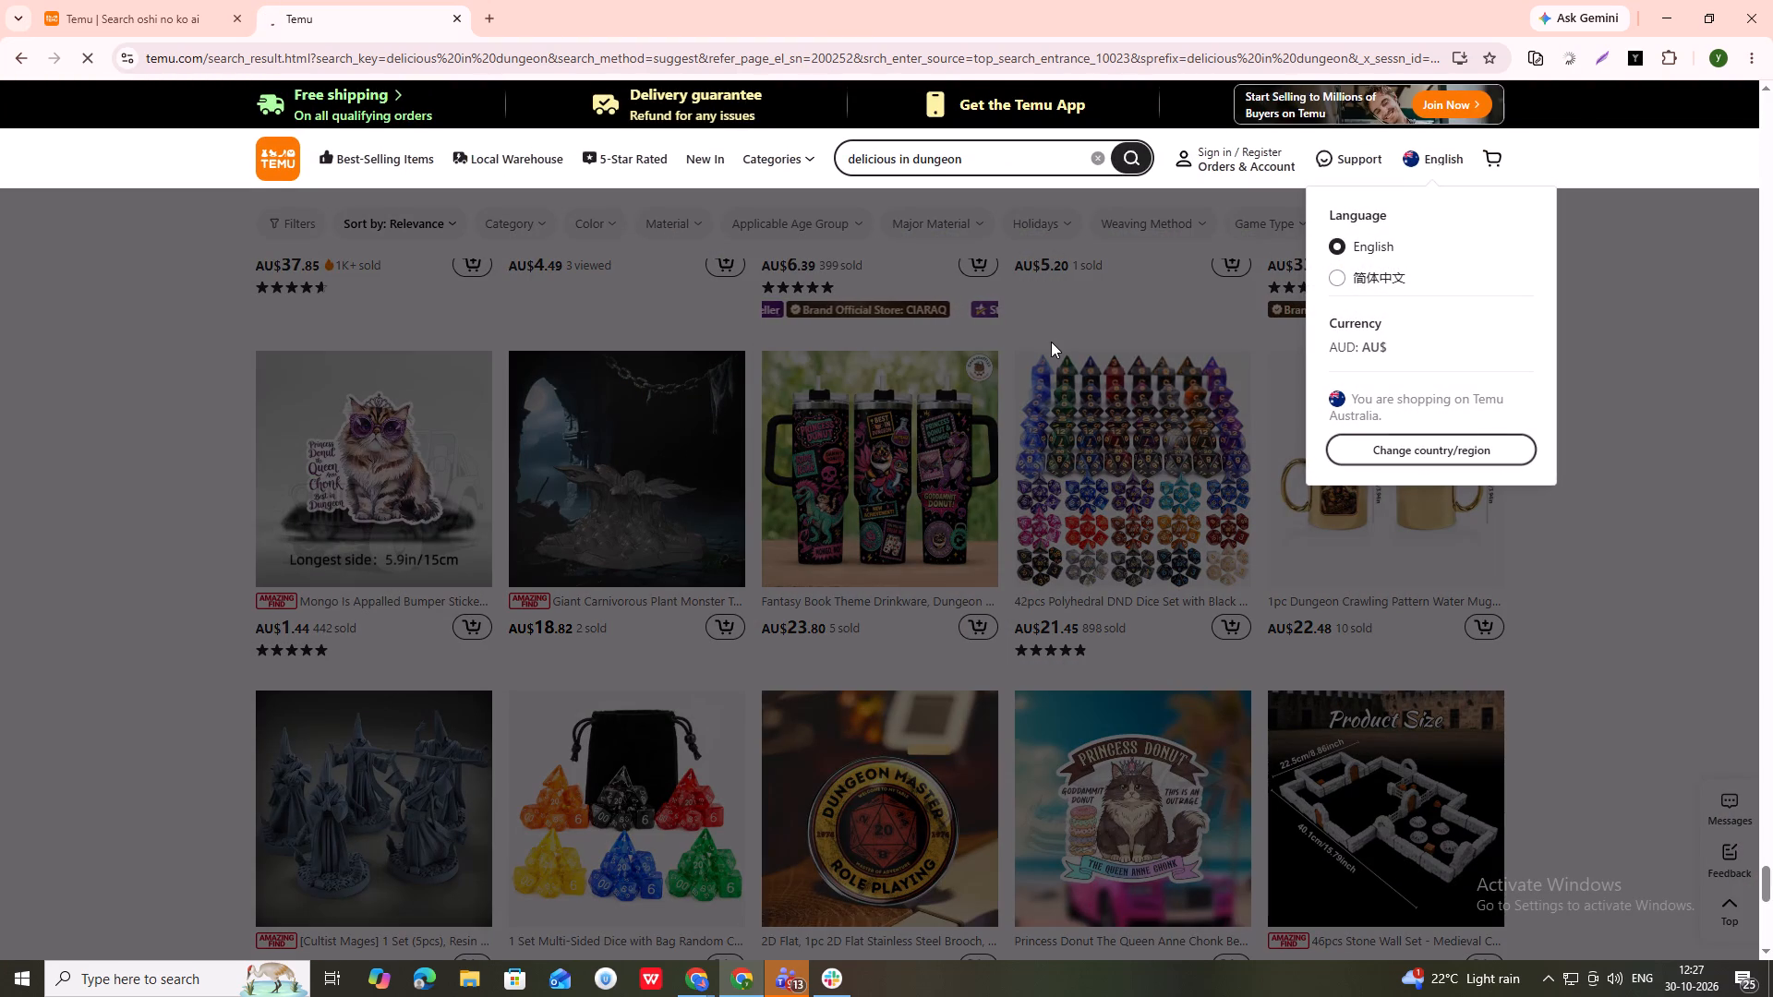
pyautogui.click(784, 303)
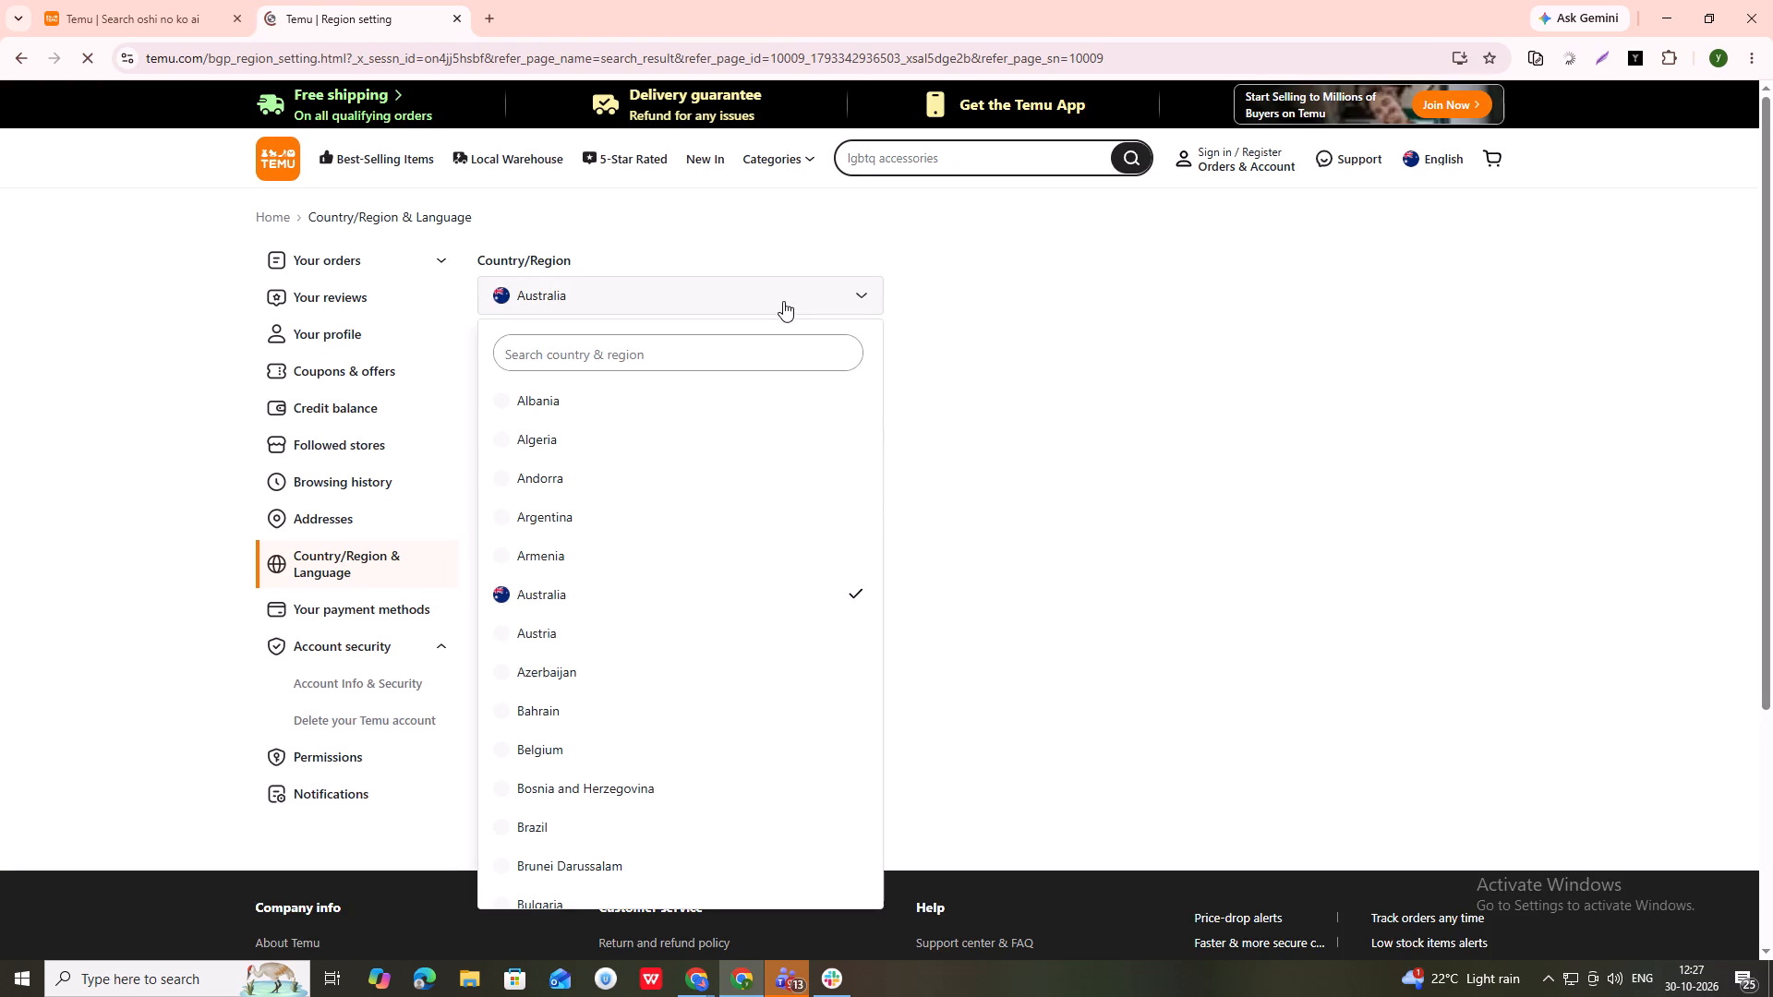
pyautogui.click(577, 675)
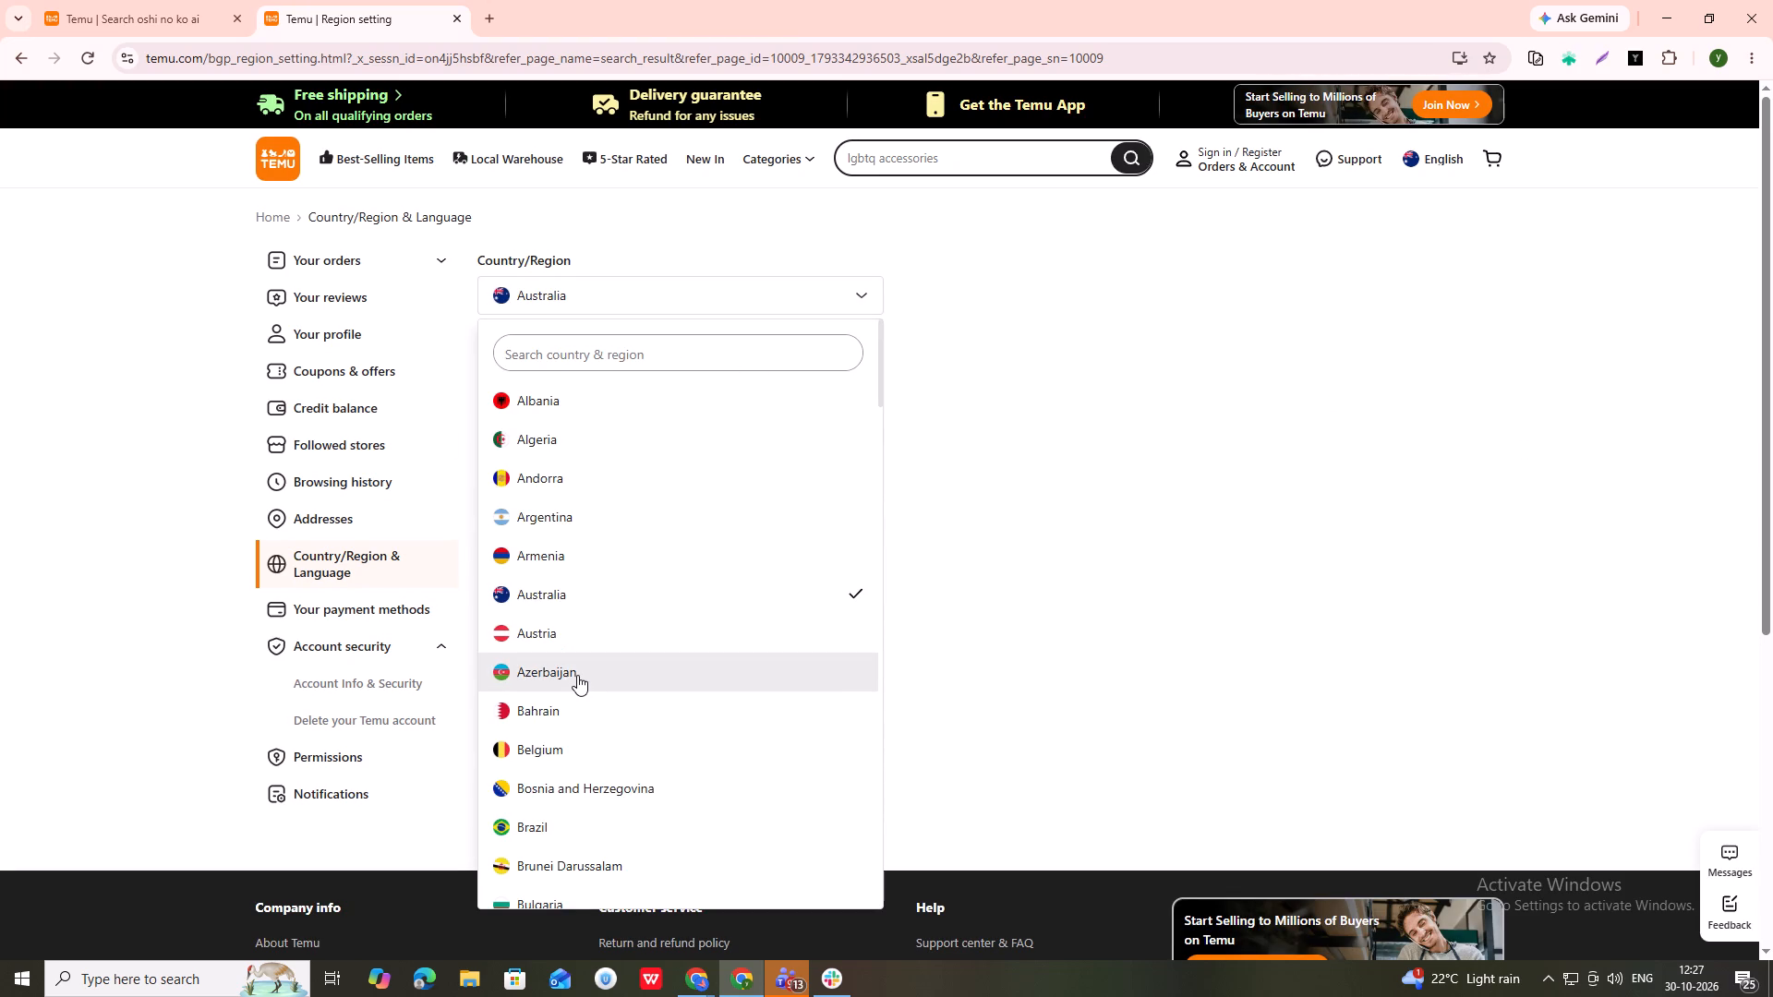
pyautogui.click(894, 541)
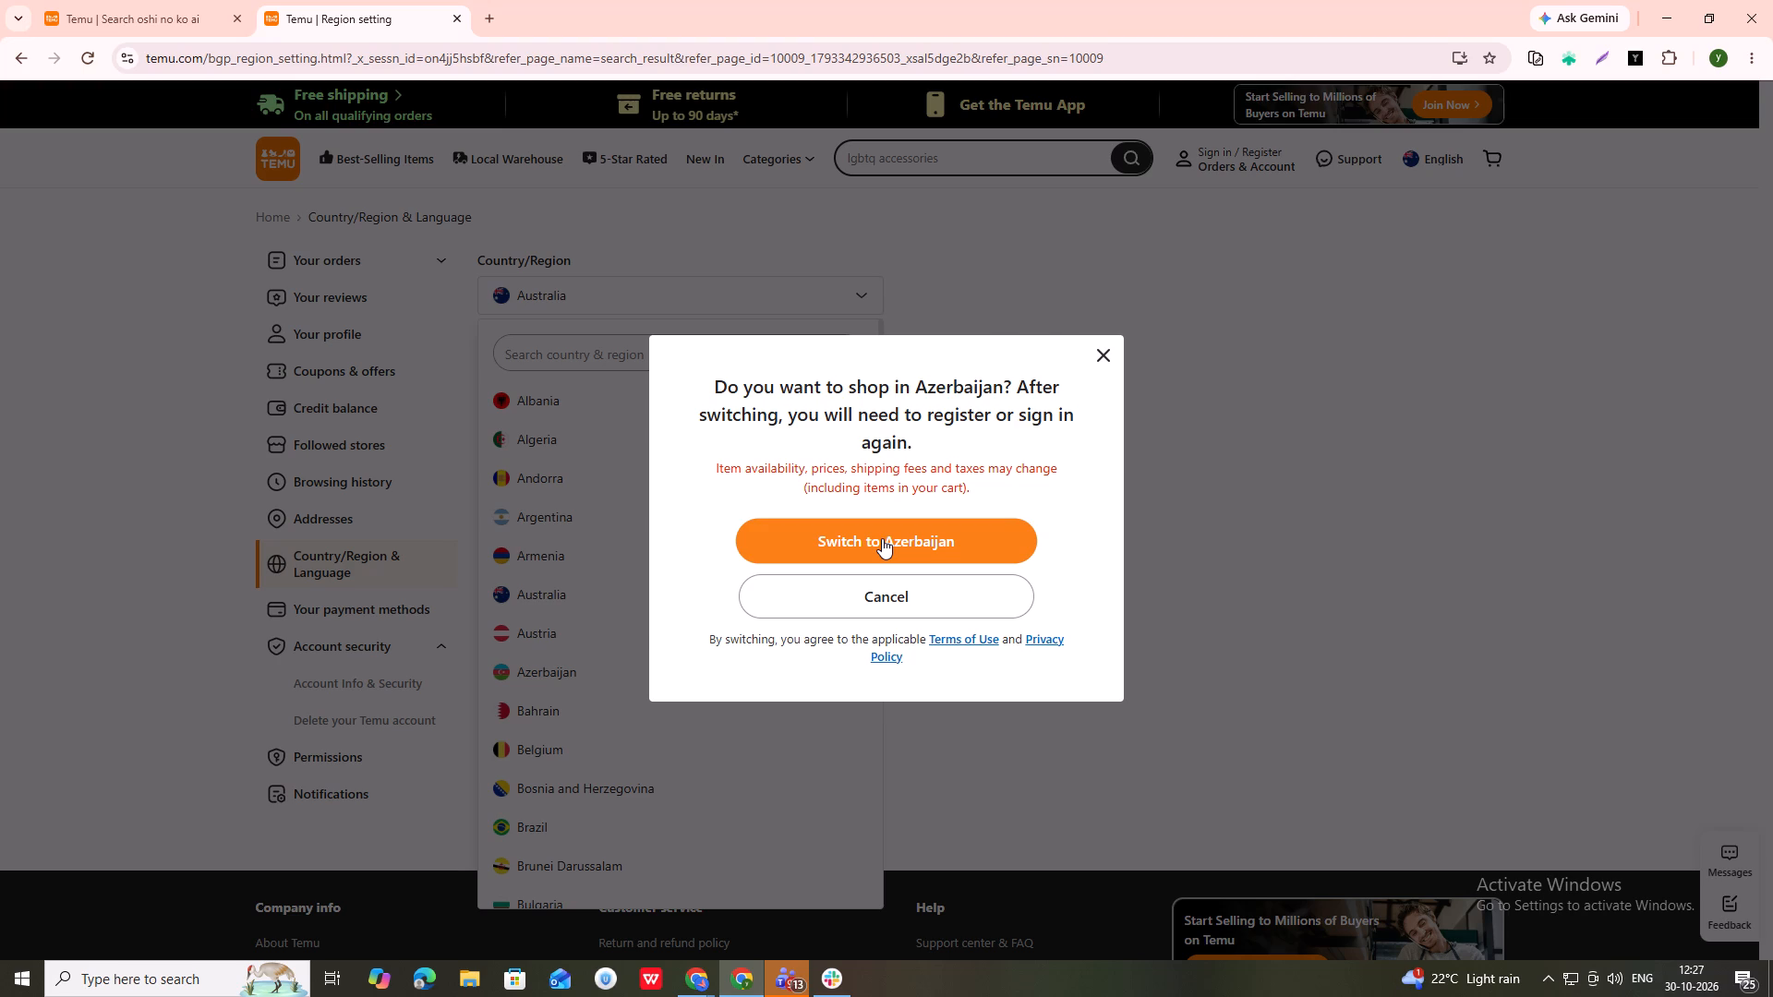
pyautogui.click(948, 162)
pyautogui.click(845, 157)
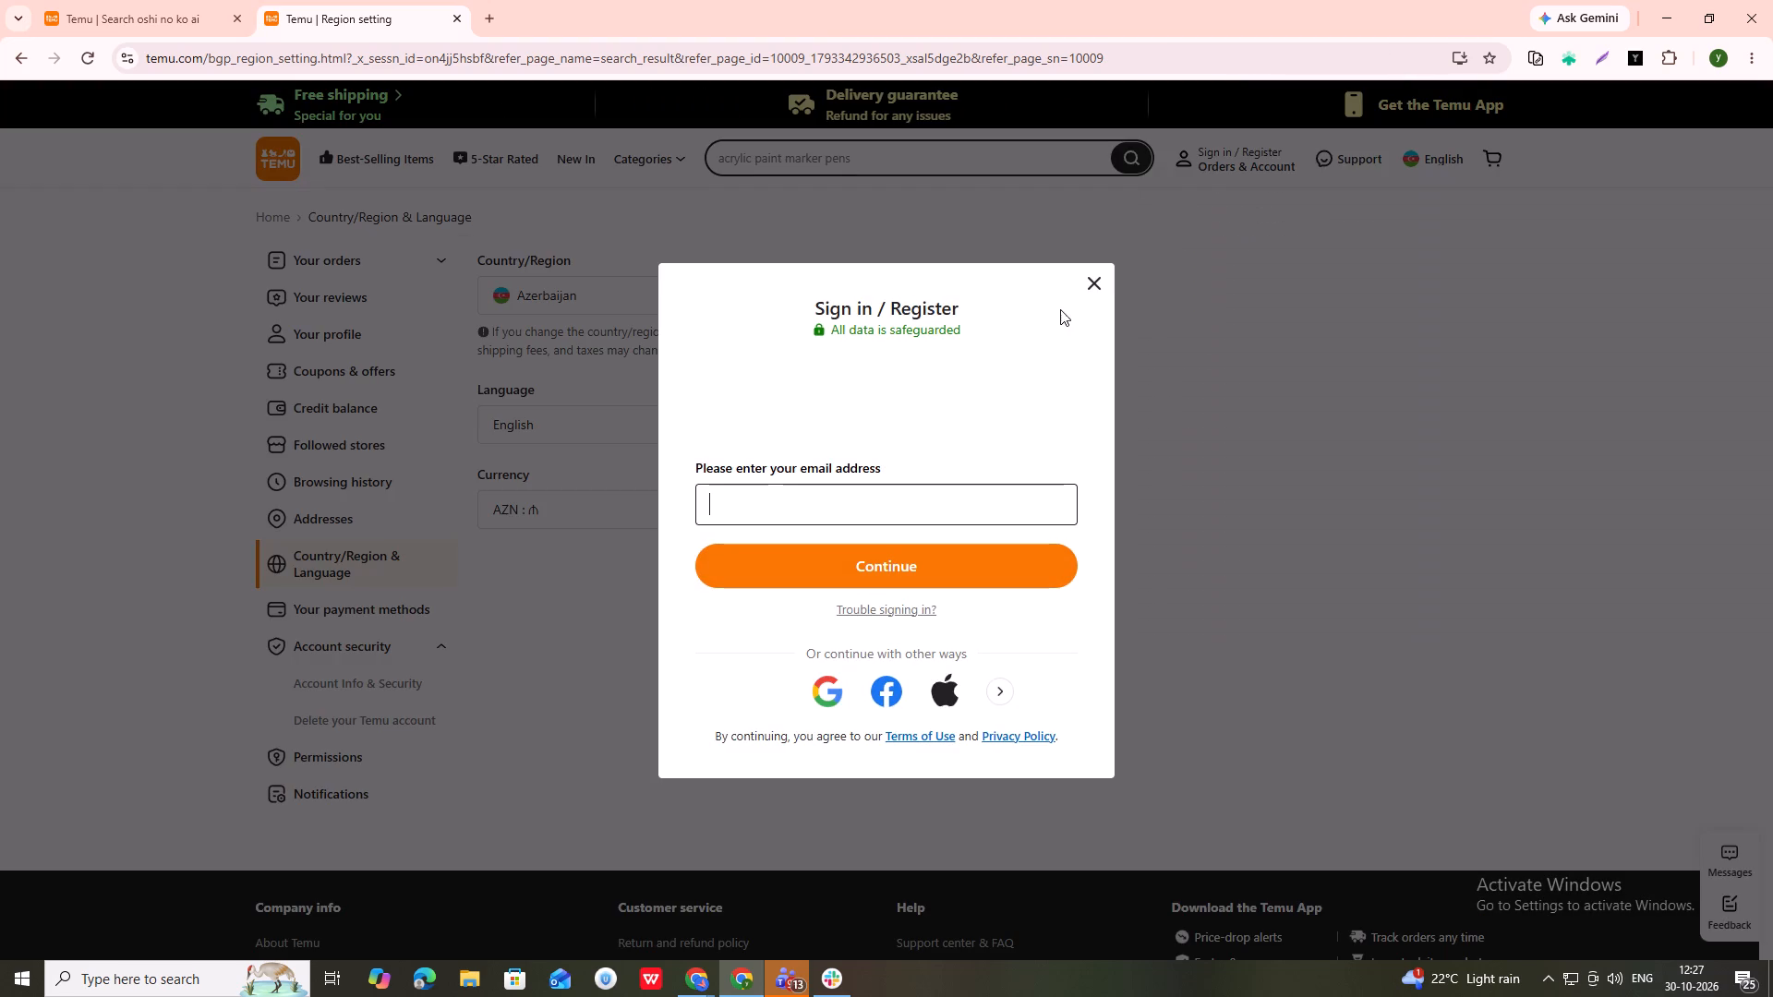
pyautogui.click(1091, 282)
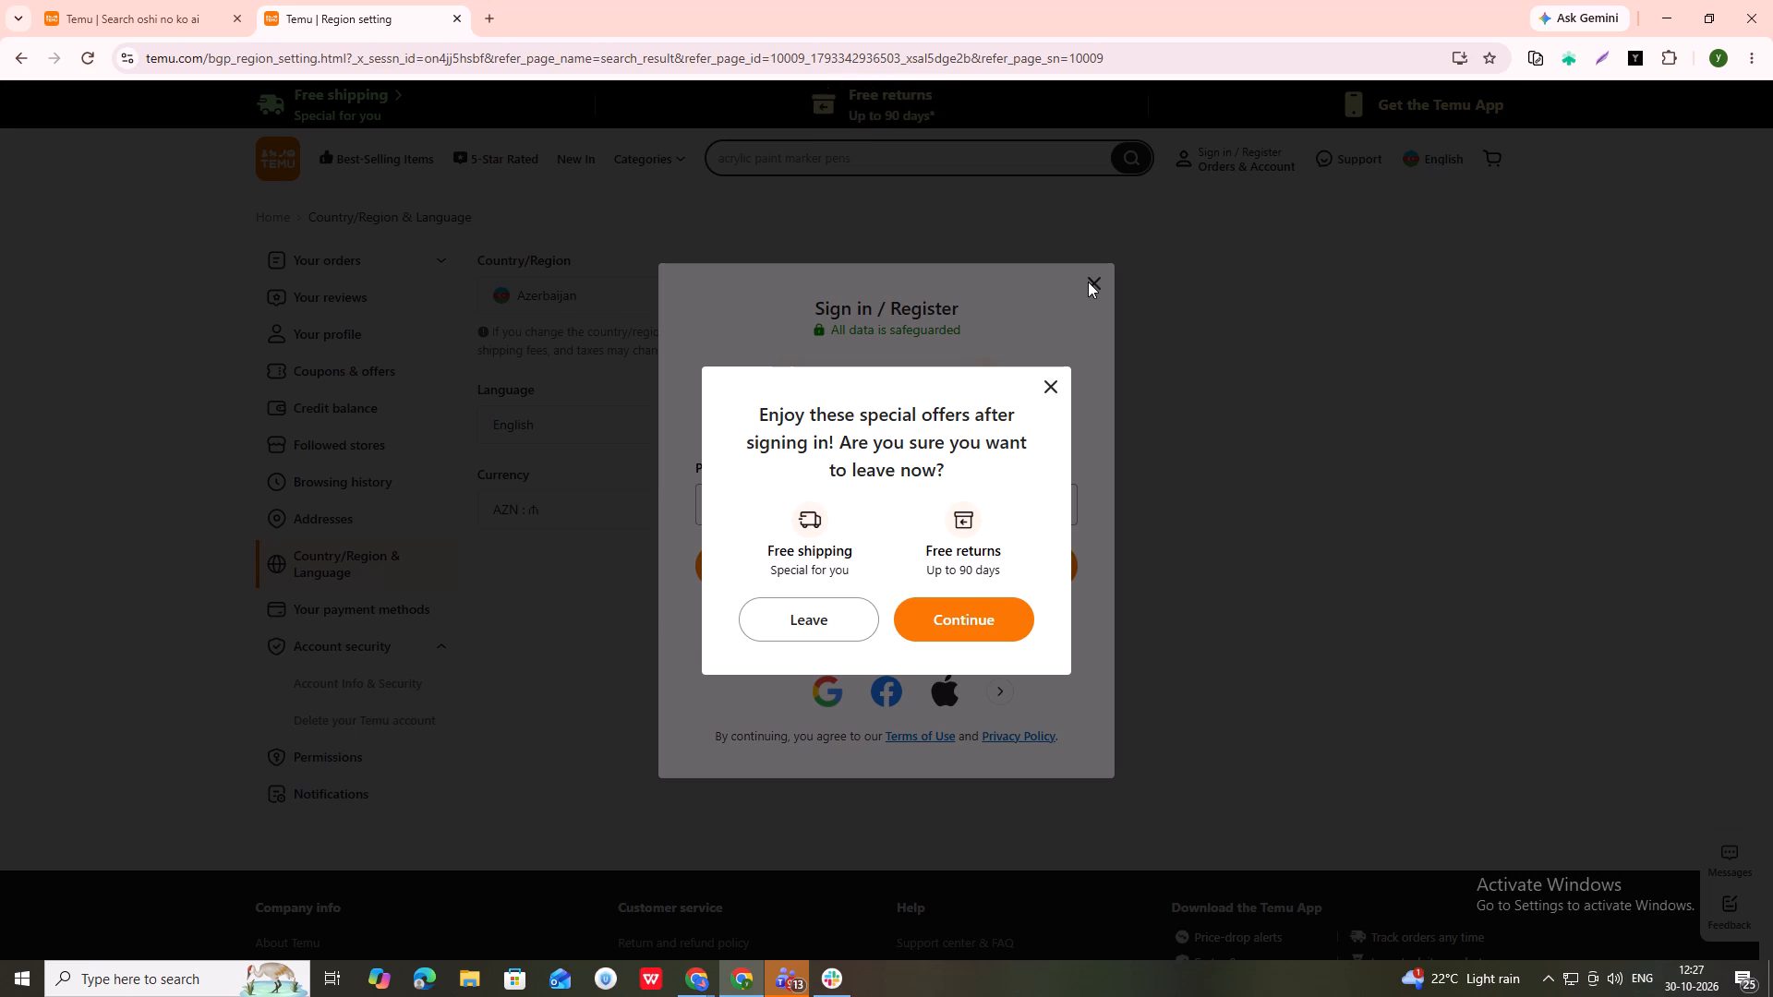
pyautogui.click(1055, 381)
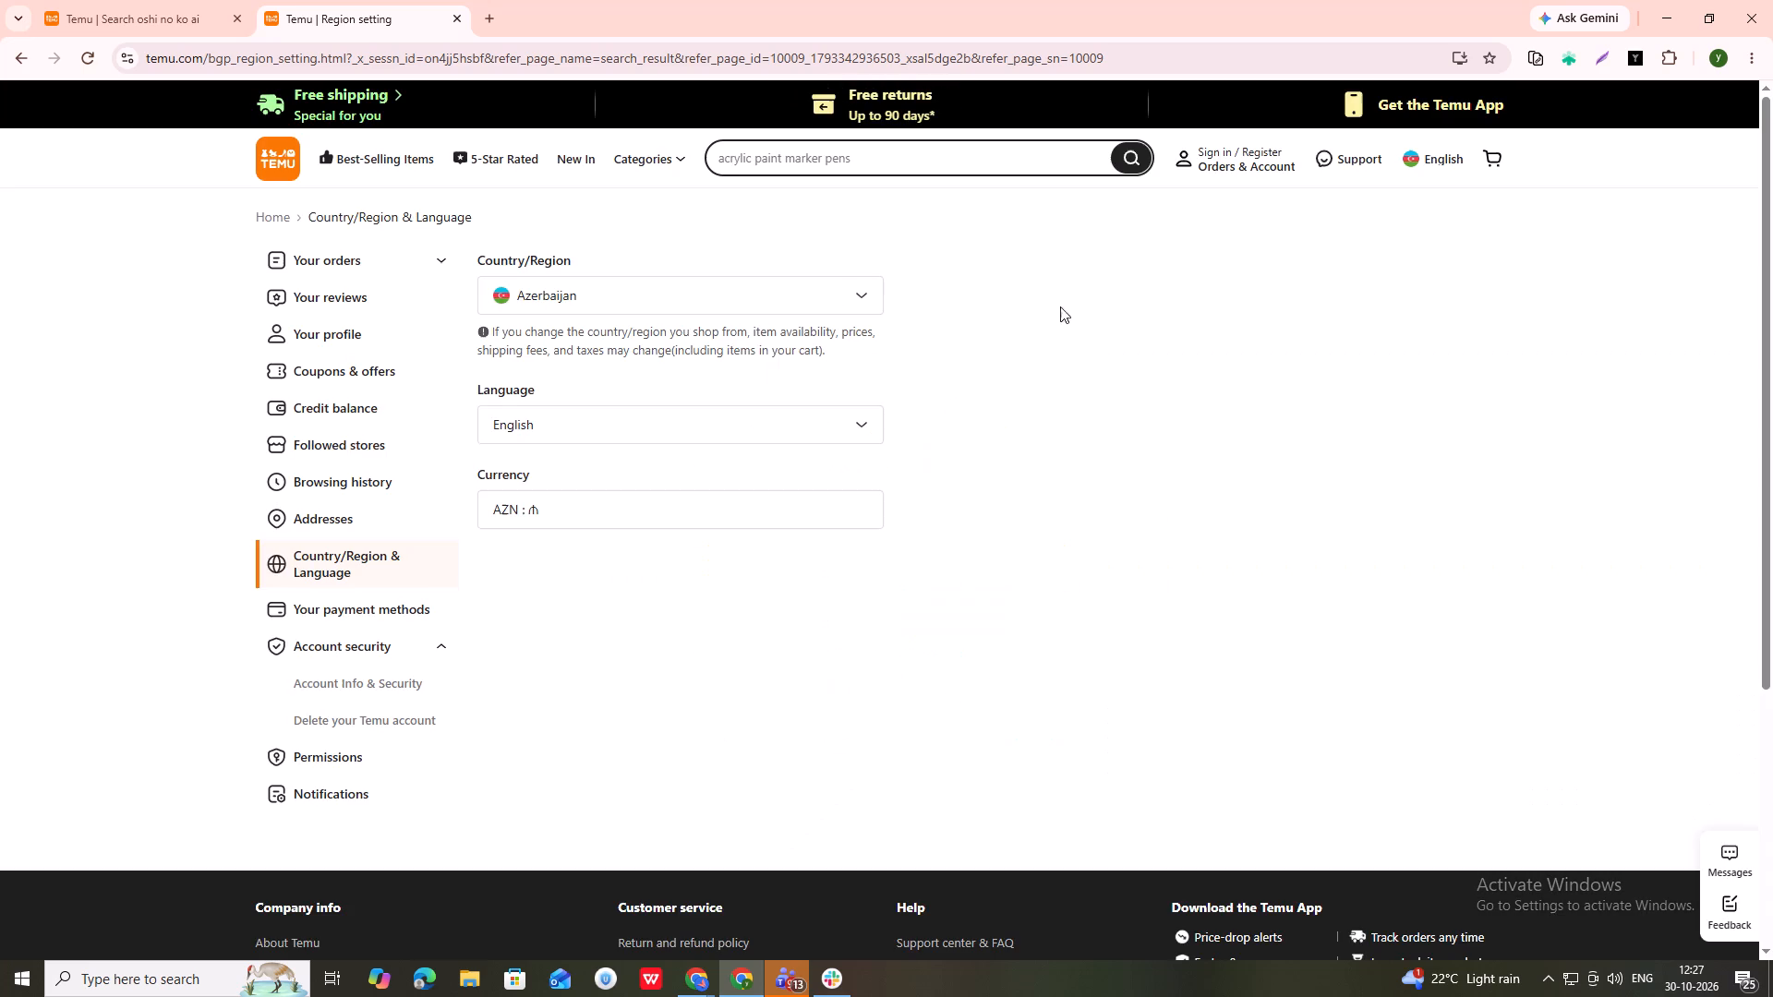
# Search Temu Azerbaijan for the suggested term delicious in dungeon.
pyautogui.click(921, 162)
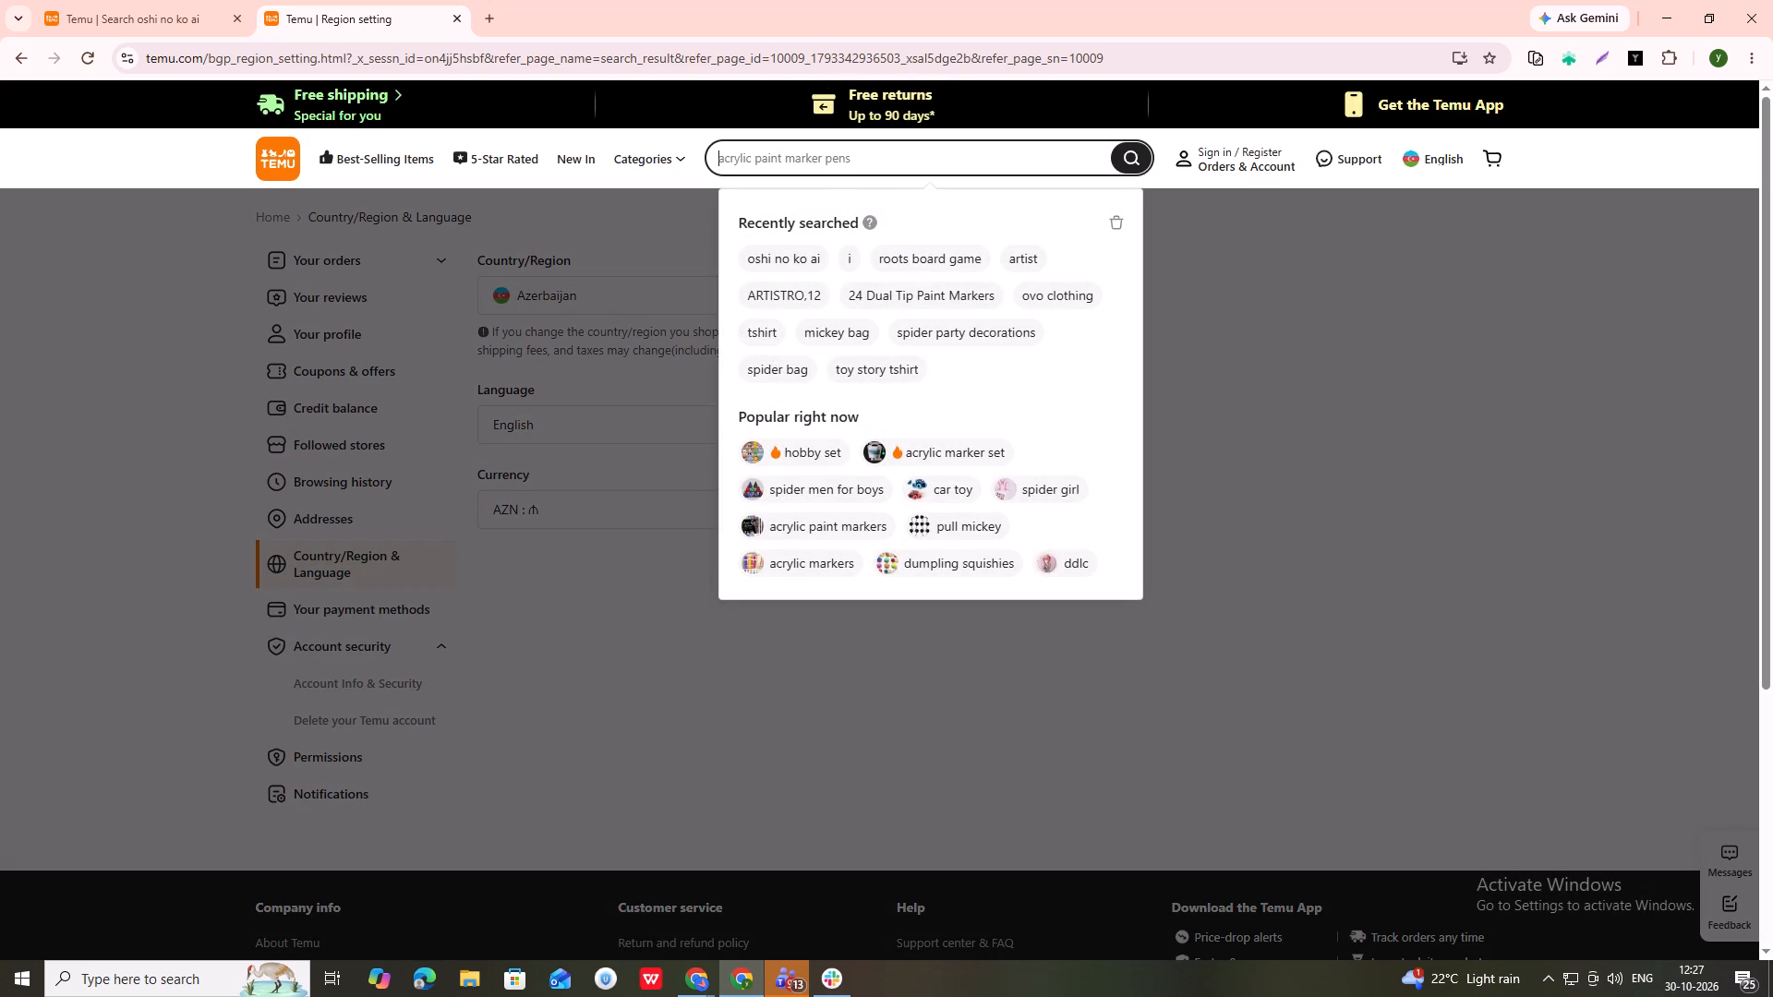
pyautogui.write('deliciou')
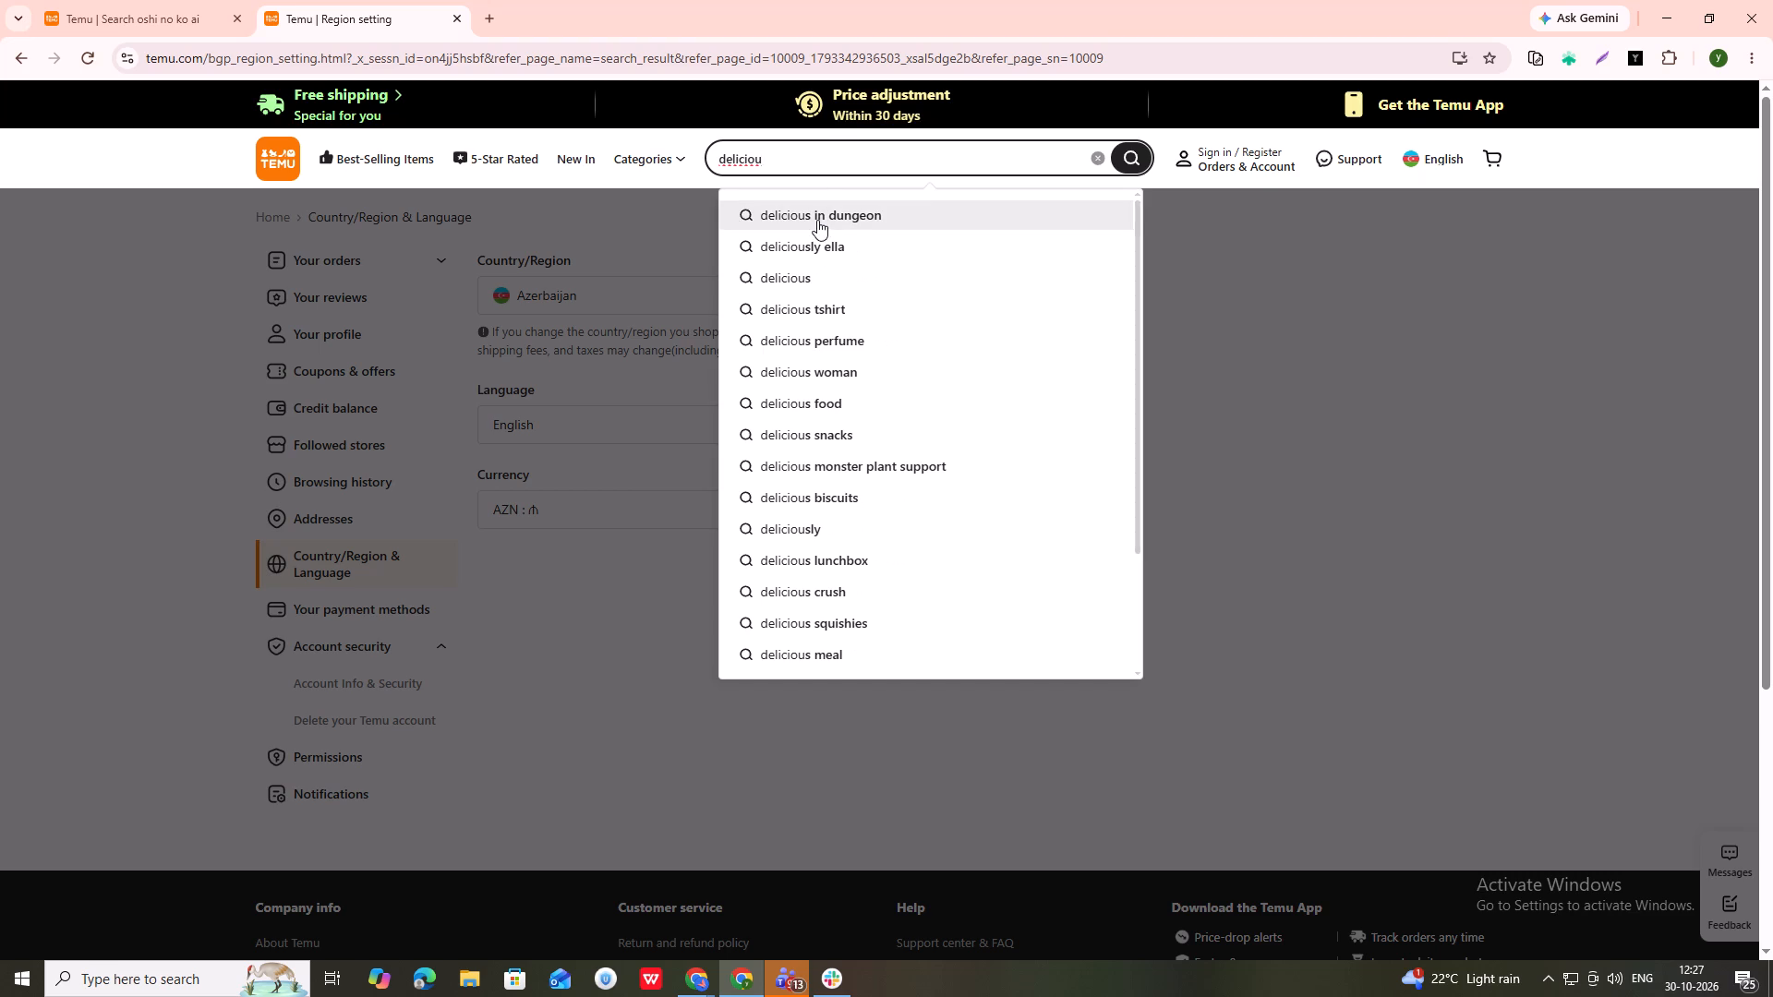
pyautogui.click(817, 220)
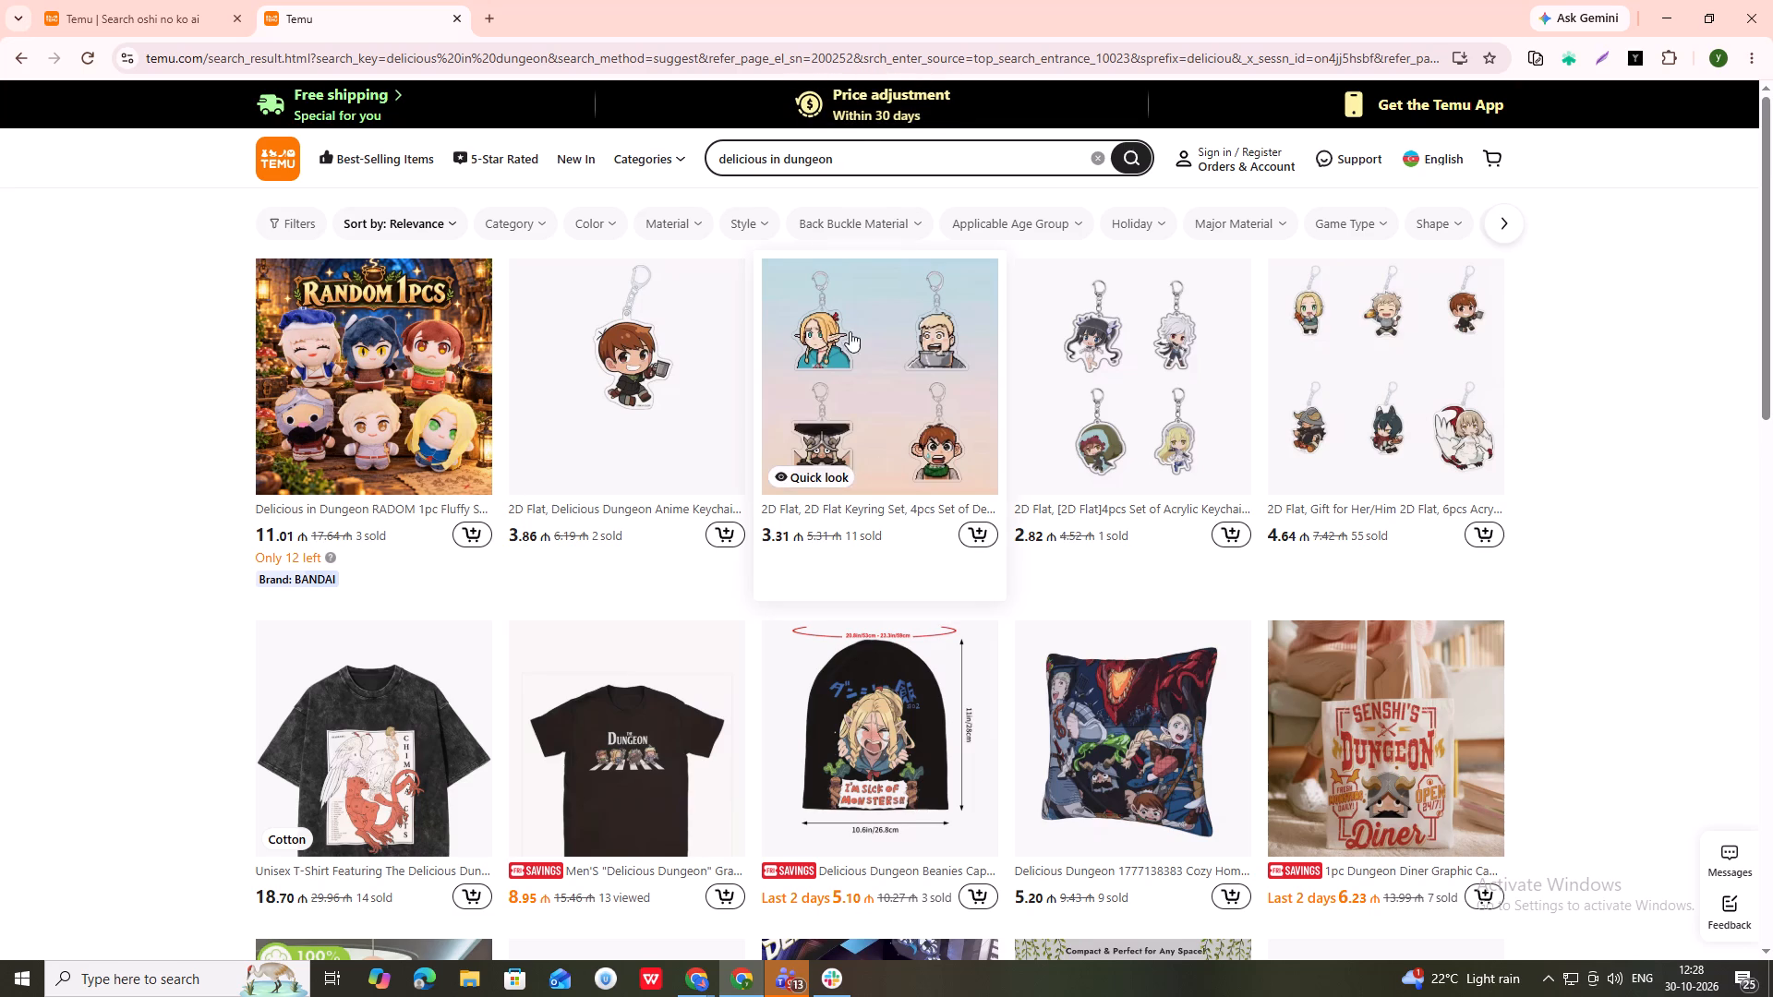
# Copy the 2D Flat Keyring Set, 4pcs listing's link into C102875 of Manual Detection Records.
pyautogui.rightClick(927, 513)
pyautogui.click(981, 709)
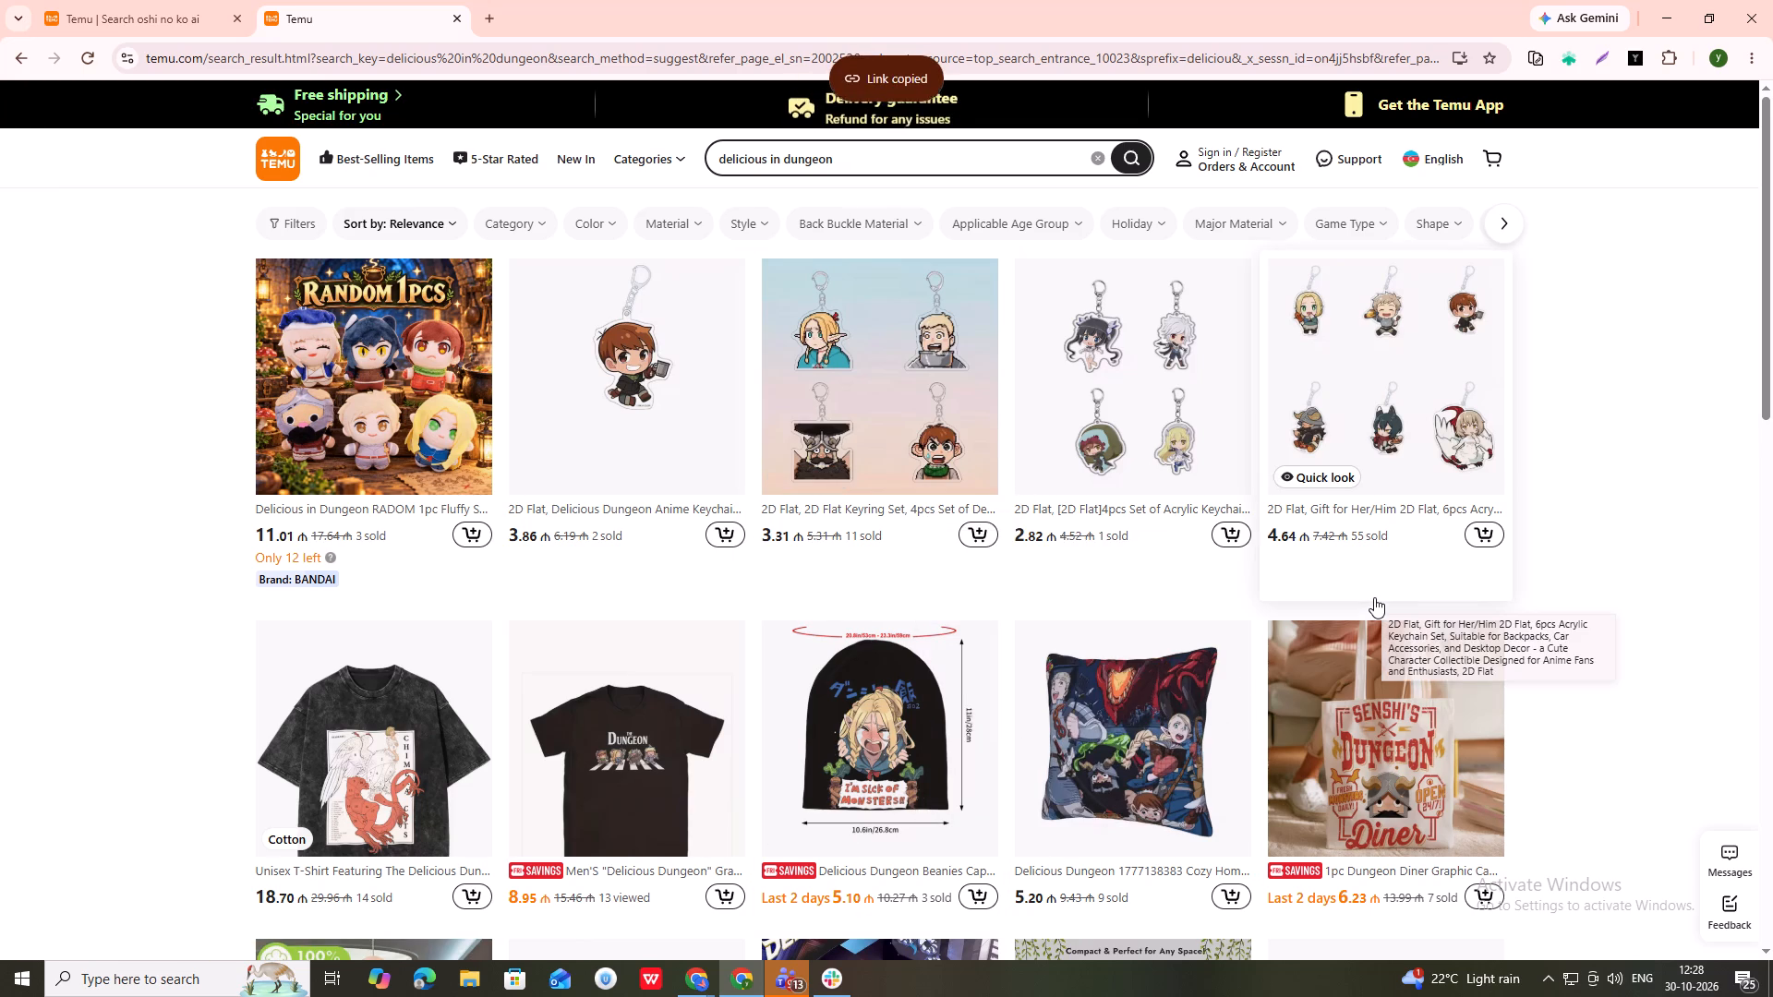
pyautogui.hotkey('alt', 'Tab')
pyautogui.hotkey('ctrl', 'v')
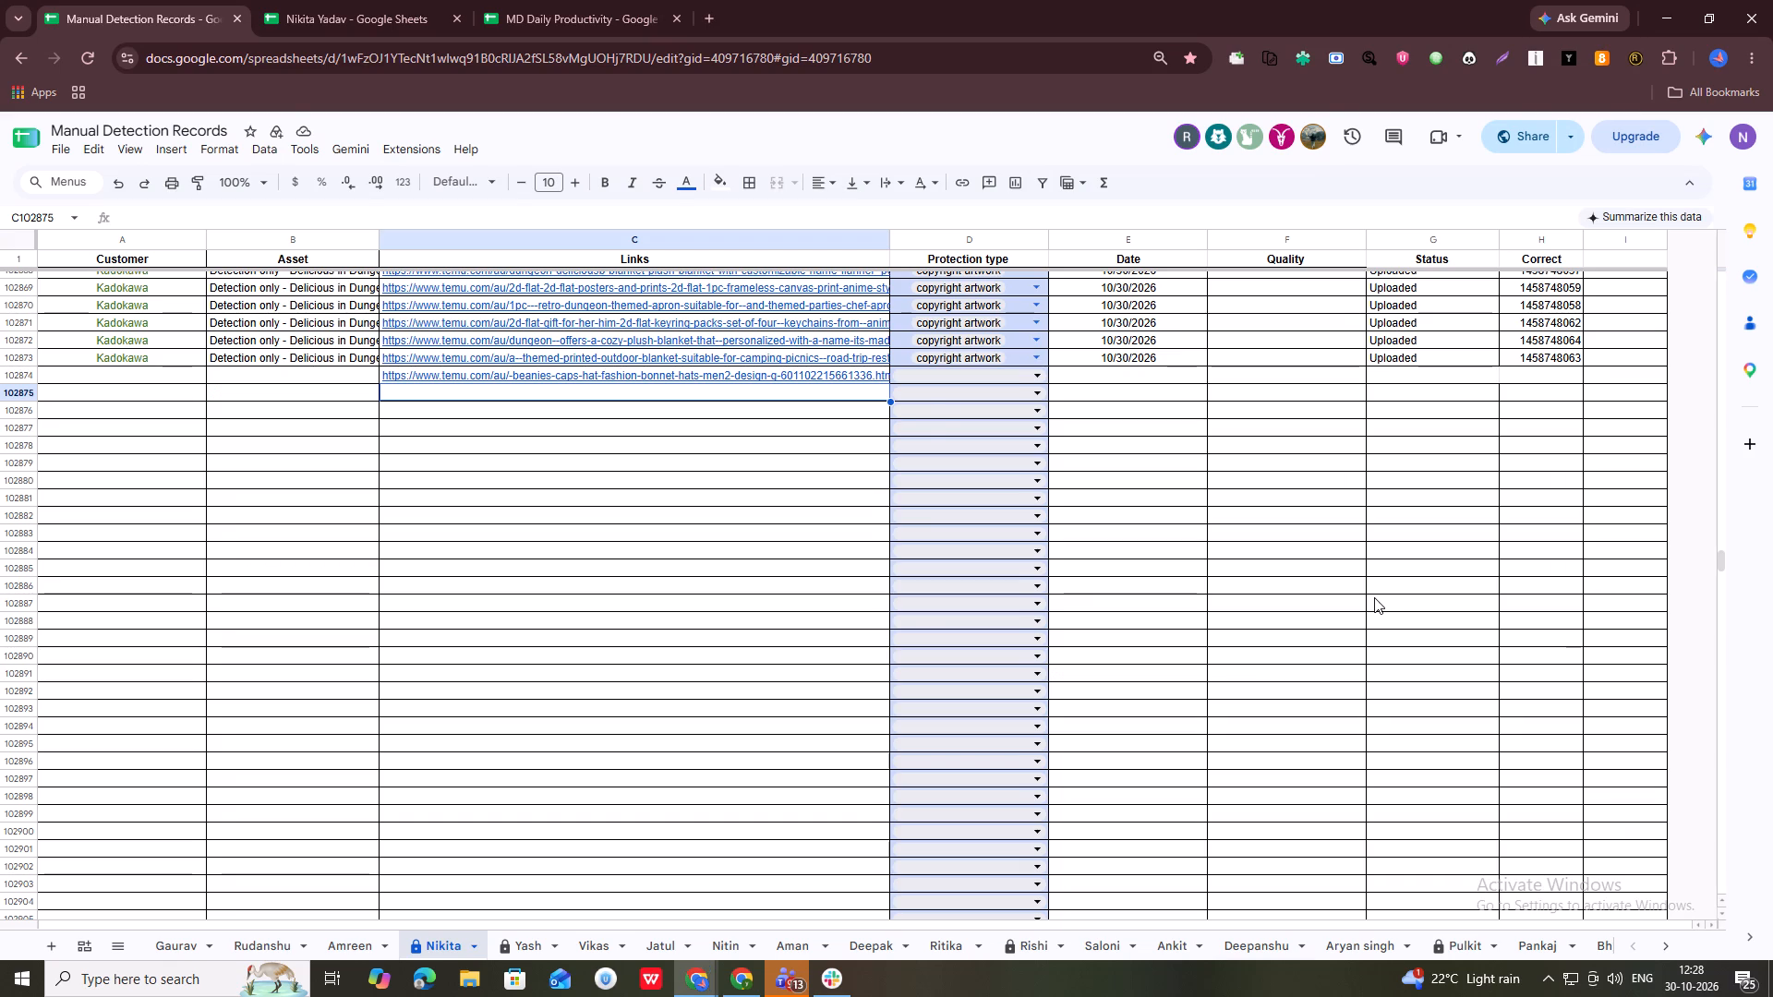
pyautogui.press('Down')
# Copy the Temu link of the 6pcs Acrylic Keychain Set listing into C102876 of Manual Detection Records.
pyautogui.hotkey('alt', 'Tab')
pyautogui.press('Down')
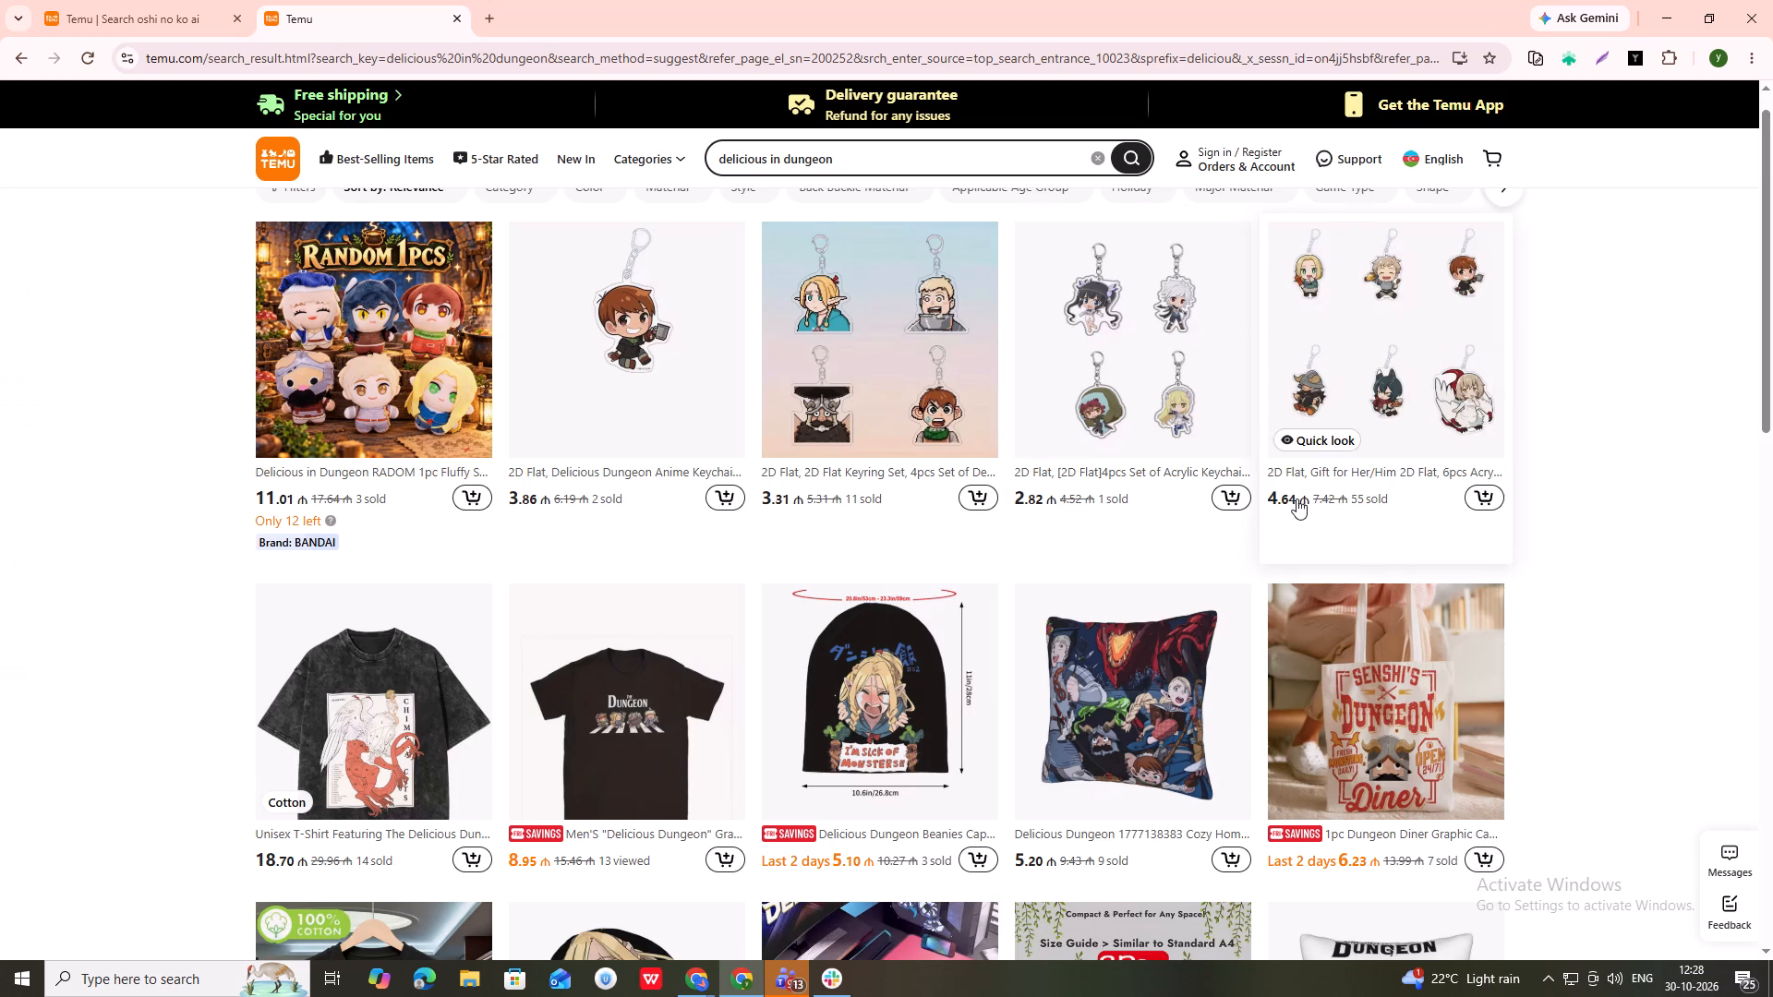
pyautogui.rightClick(1390, 475)
pyautogui.click(1453, 671)
pyautogui.hotkey('alt', 'Tab')
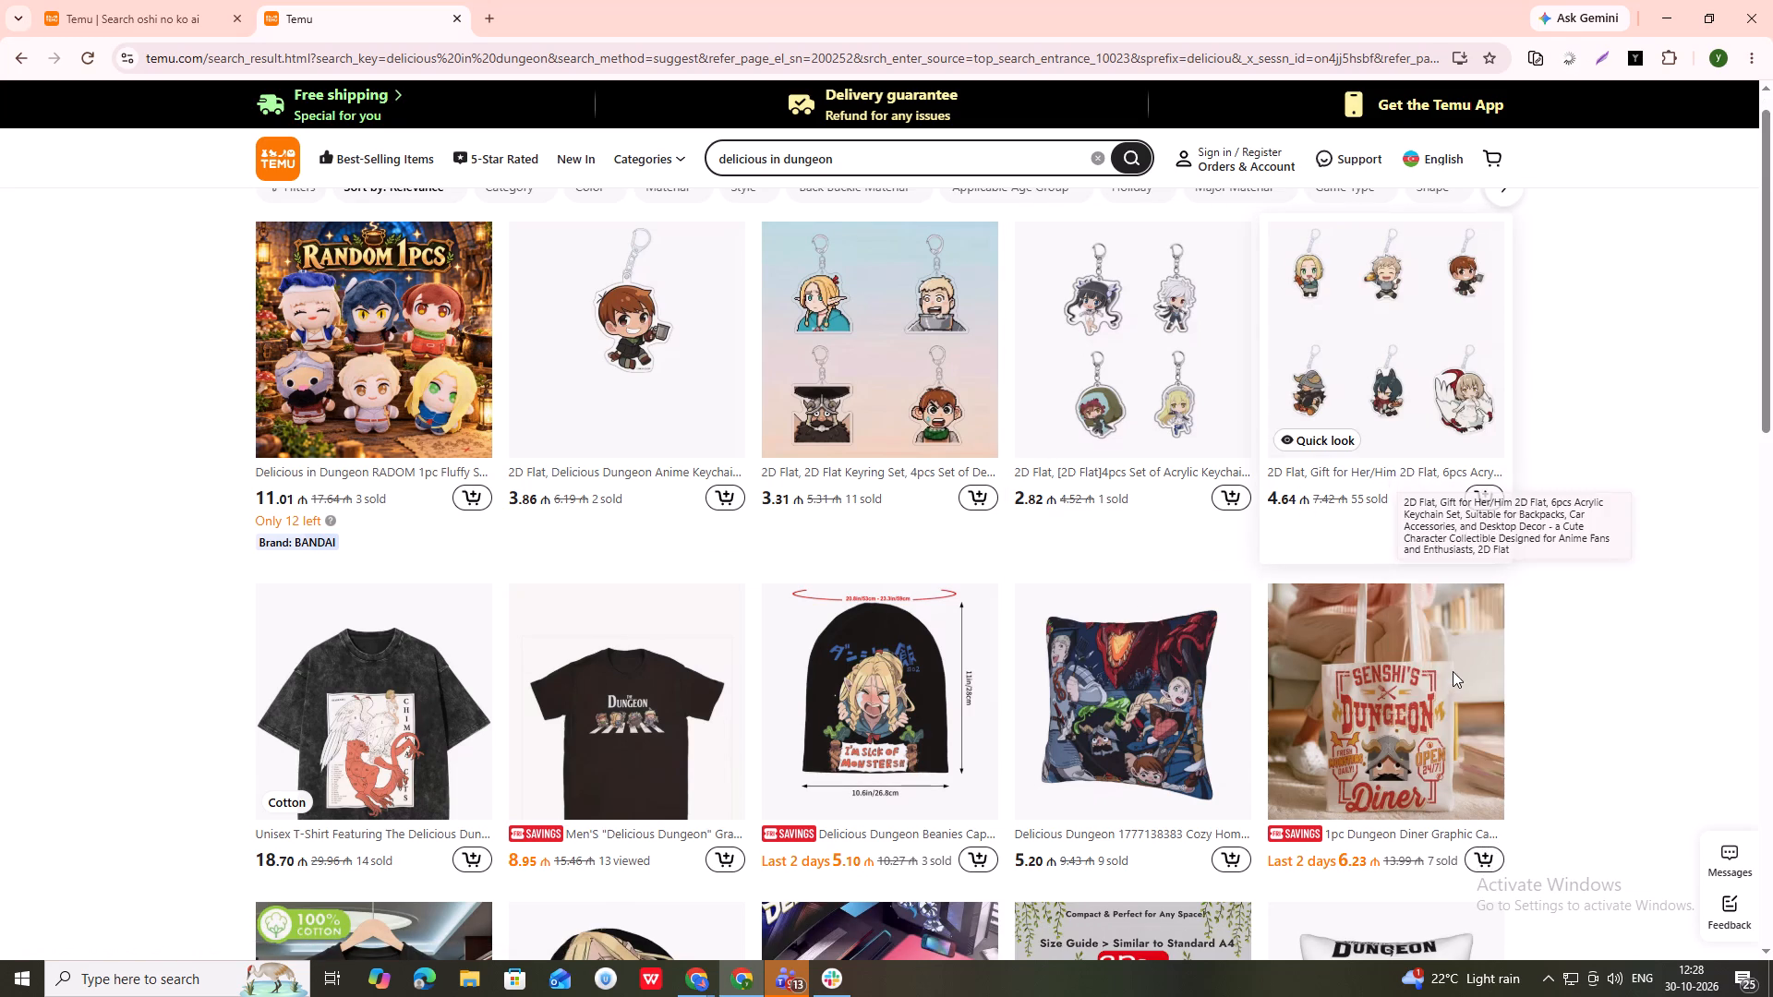
pyautogui.hotkey('ctrl', 'v')
pyautogui.press('Down')
# Copy the Temu link of the Men's "Delicious Dungeon" Graphic T-Shirt listing into C102877 of Manual Detection Records.
pyautogui.hotkey('alt', 'Tab')
pyautogui.press('Down')
pyautogui.press('Down')
pyautogui.press('Down')
pyautogui.press('Down')
pyautogui.press('Down')
pyautogui.press('Down')
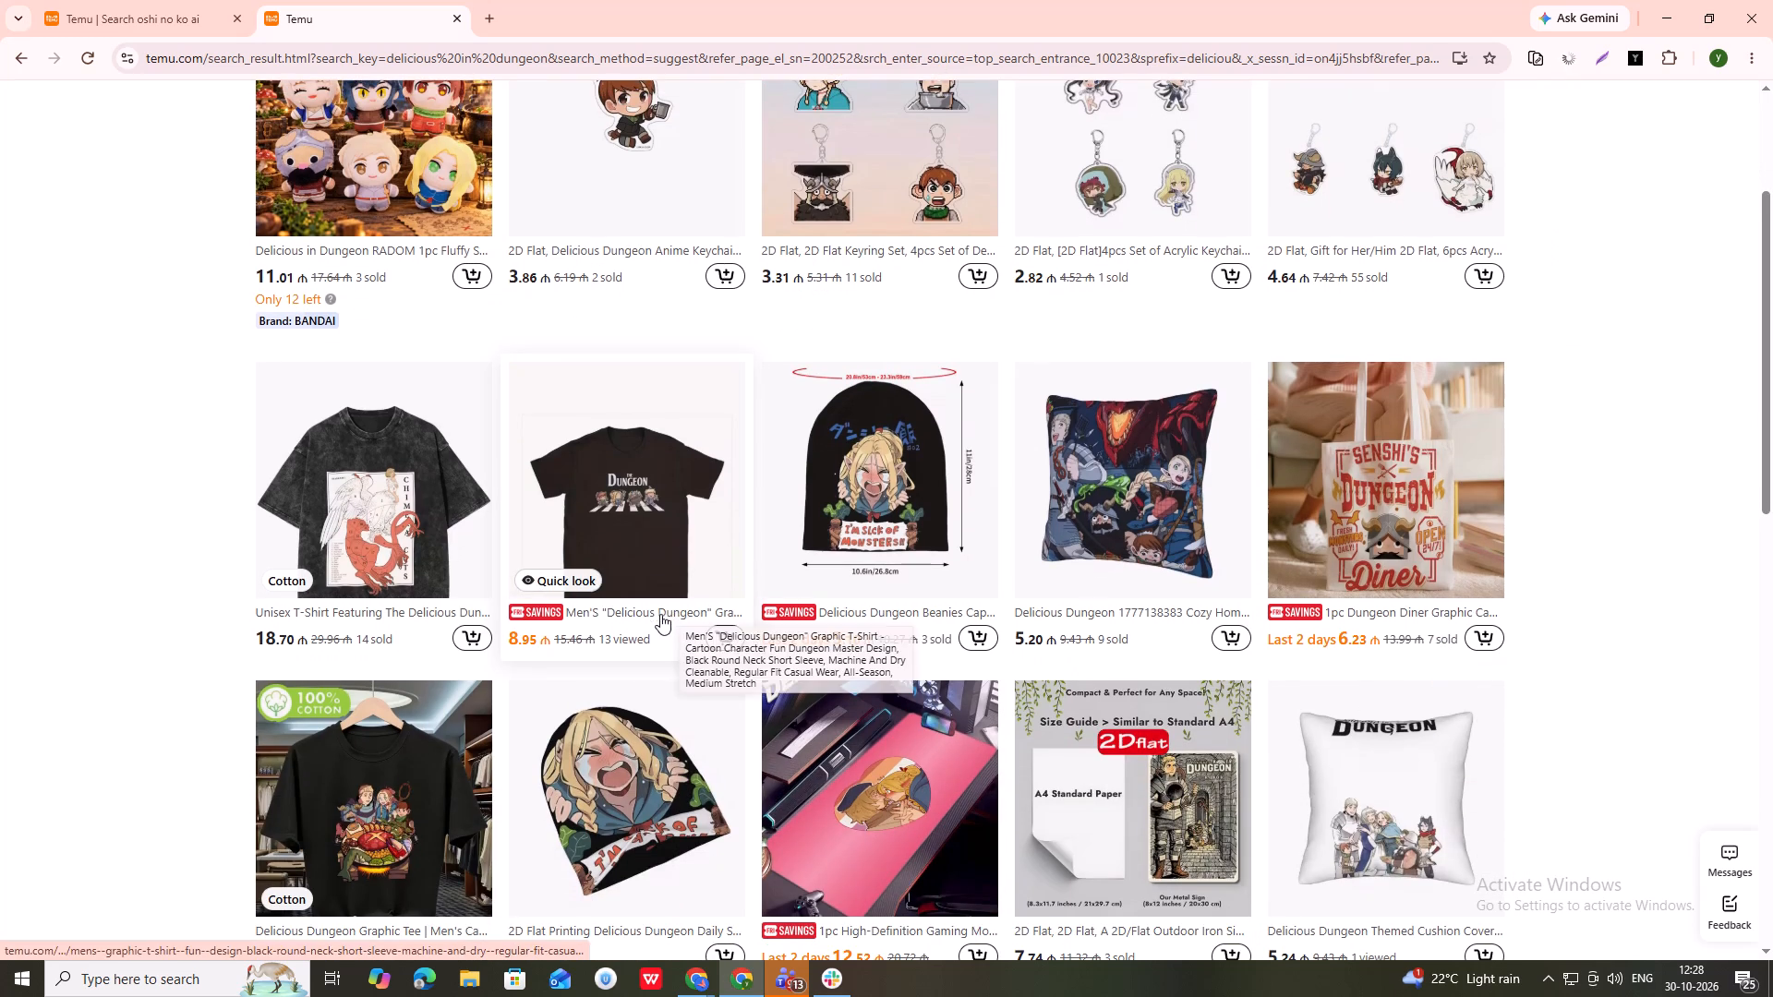
pyautogui.rightClick(662, 609)
pyautogui.click(743, 814)
pyautogui.hotkey('alt', 'Tab')
pyautogui.hotkey('ctrl', 'v')
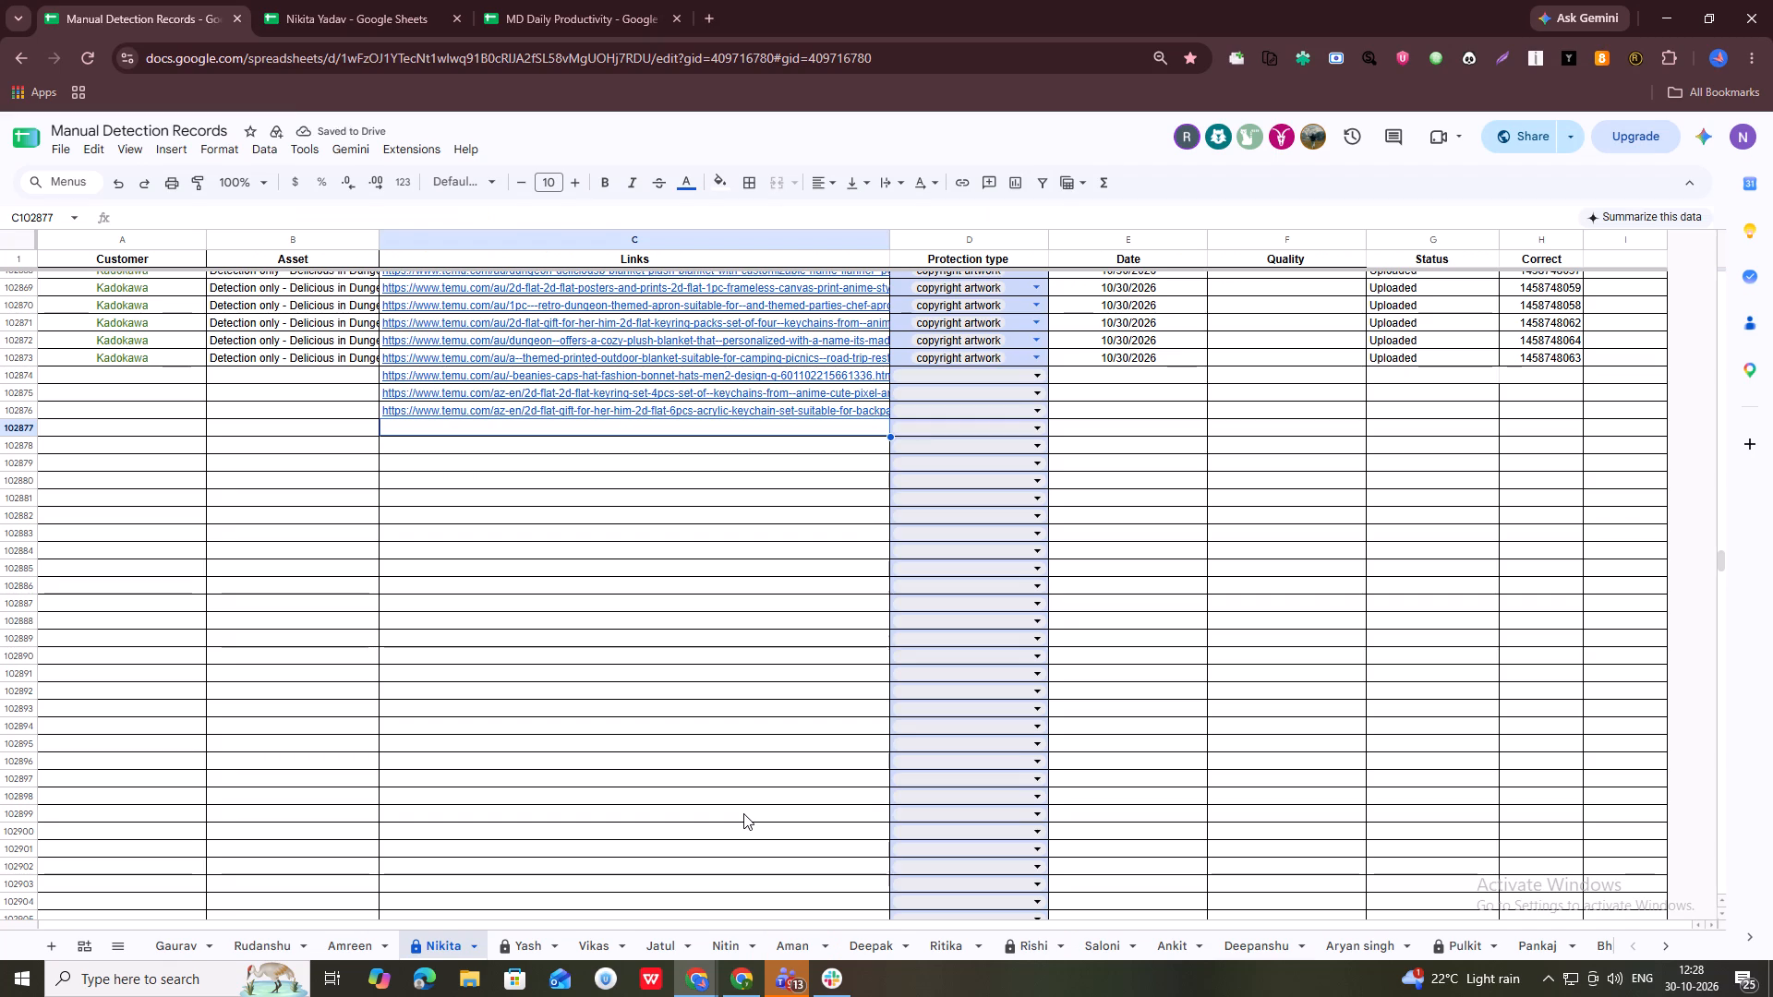
pyautogui.press('Down')
pyautogui.hotkey('alt', 'Tab')
pyautogui.press('Down')
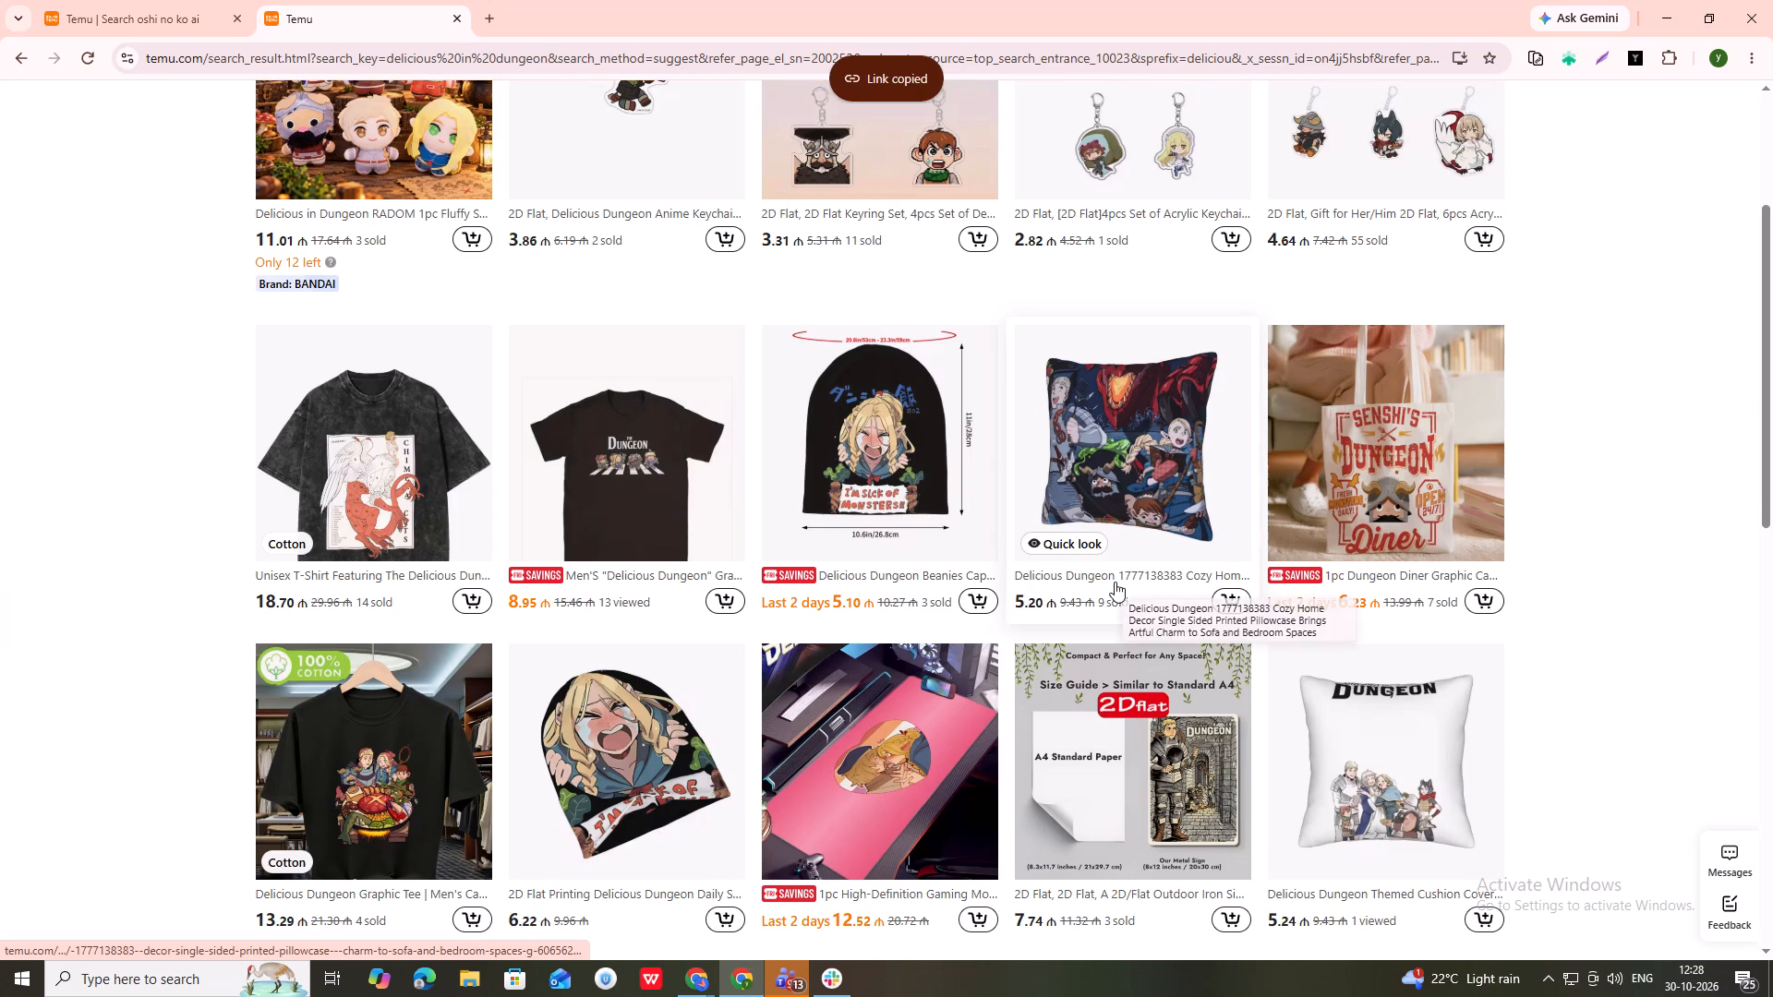
pyautogui.rightClick(1115, 582)
pyautogui.click(1157, 774)
pyautogui.hotkey('alt', 'Tab')
pyautogui.hotkey('ctrl', 'v')
pyautogui.press('Down')
# Copy the Temu link of the Dungeon Diner graphic canvas tote bag listing into C102879 of Manual Detection Records.
pyautogui.hotkey('alt', 'Tab')
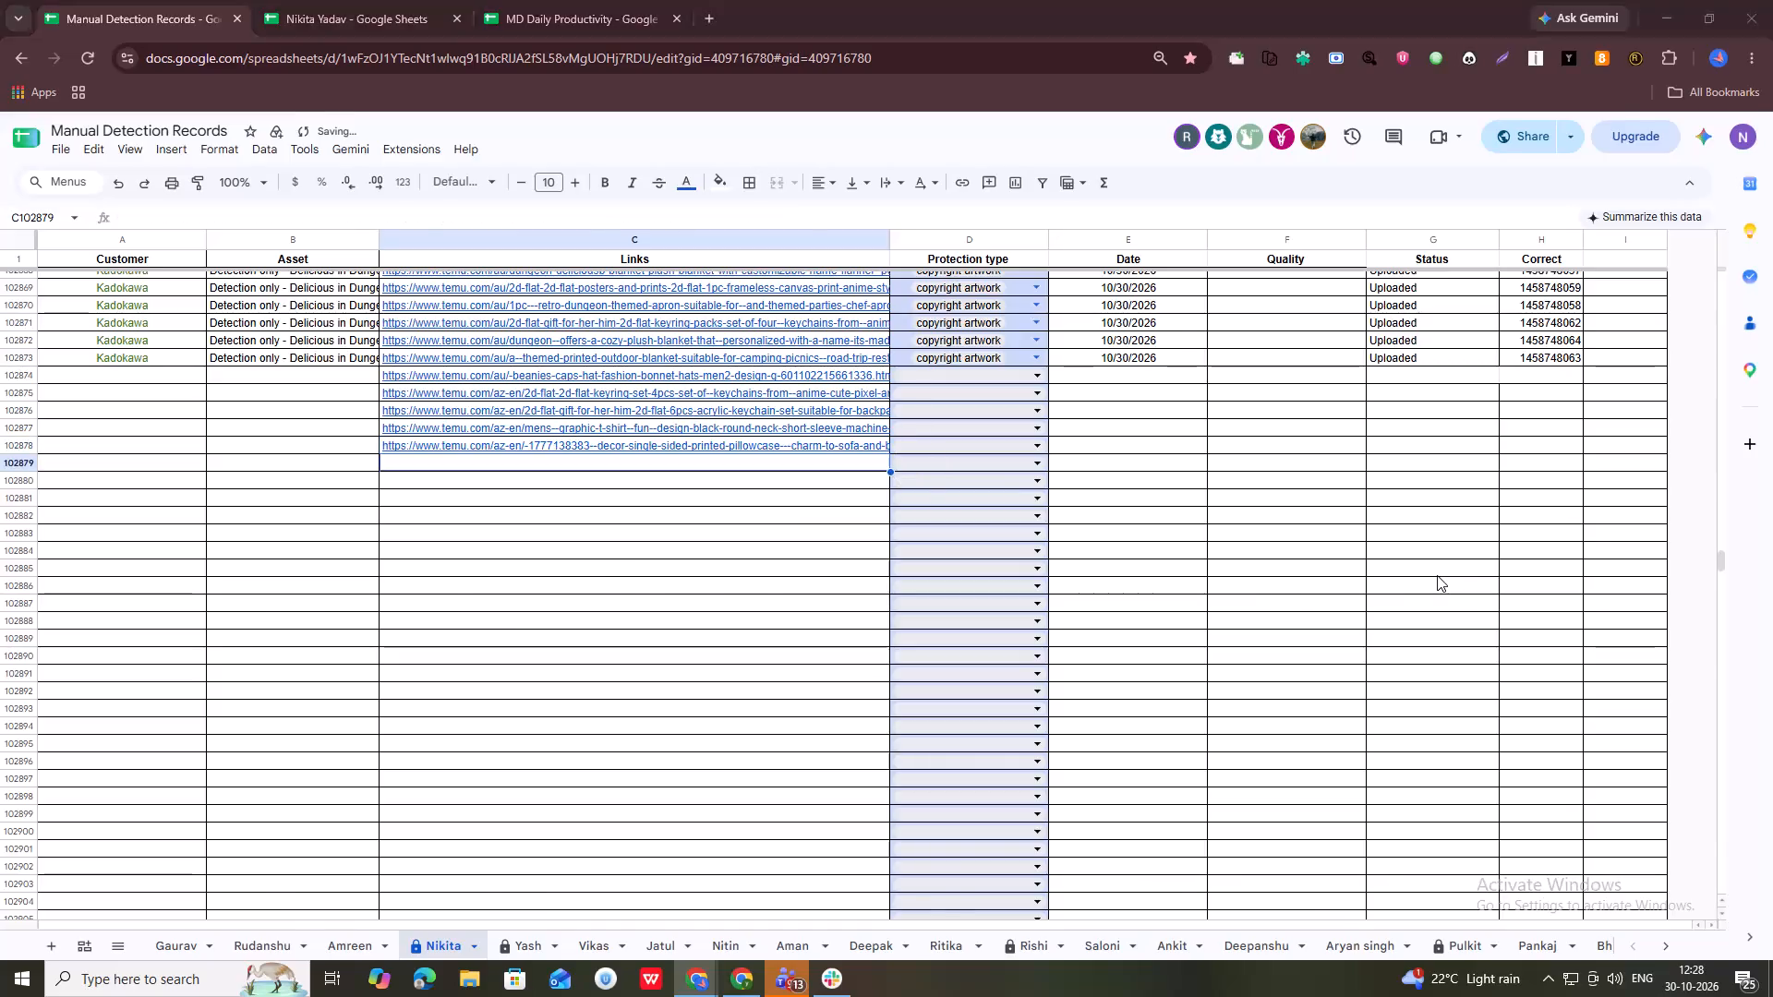
pyautogui.press('Down')
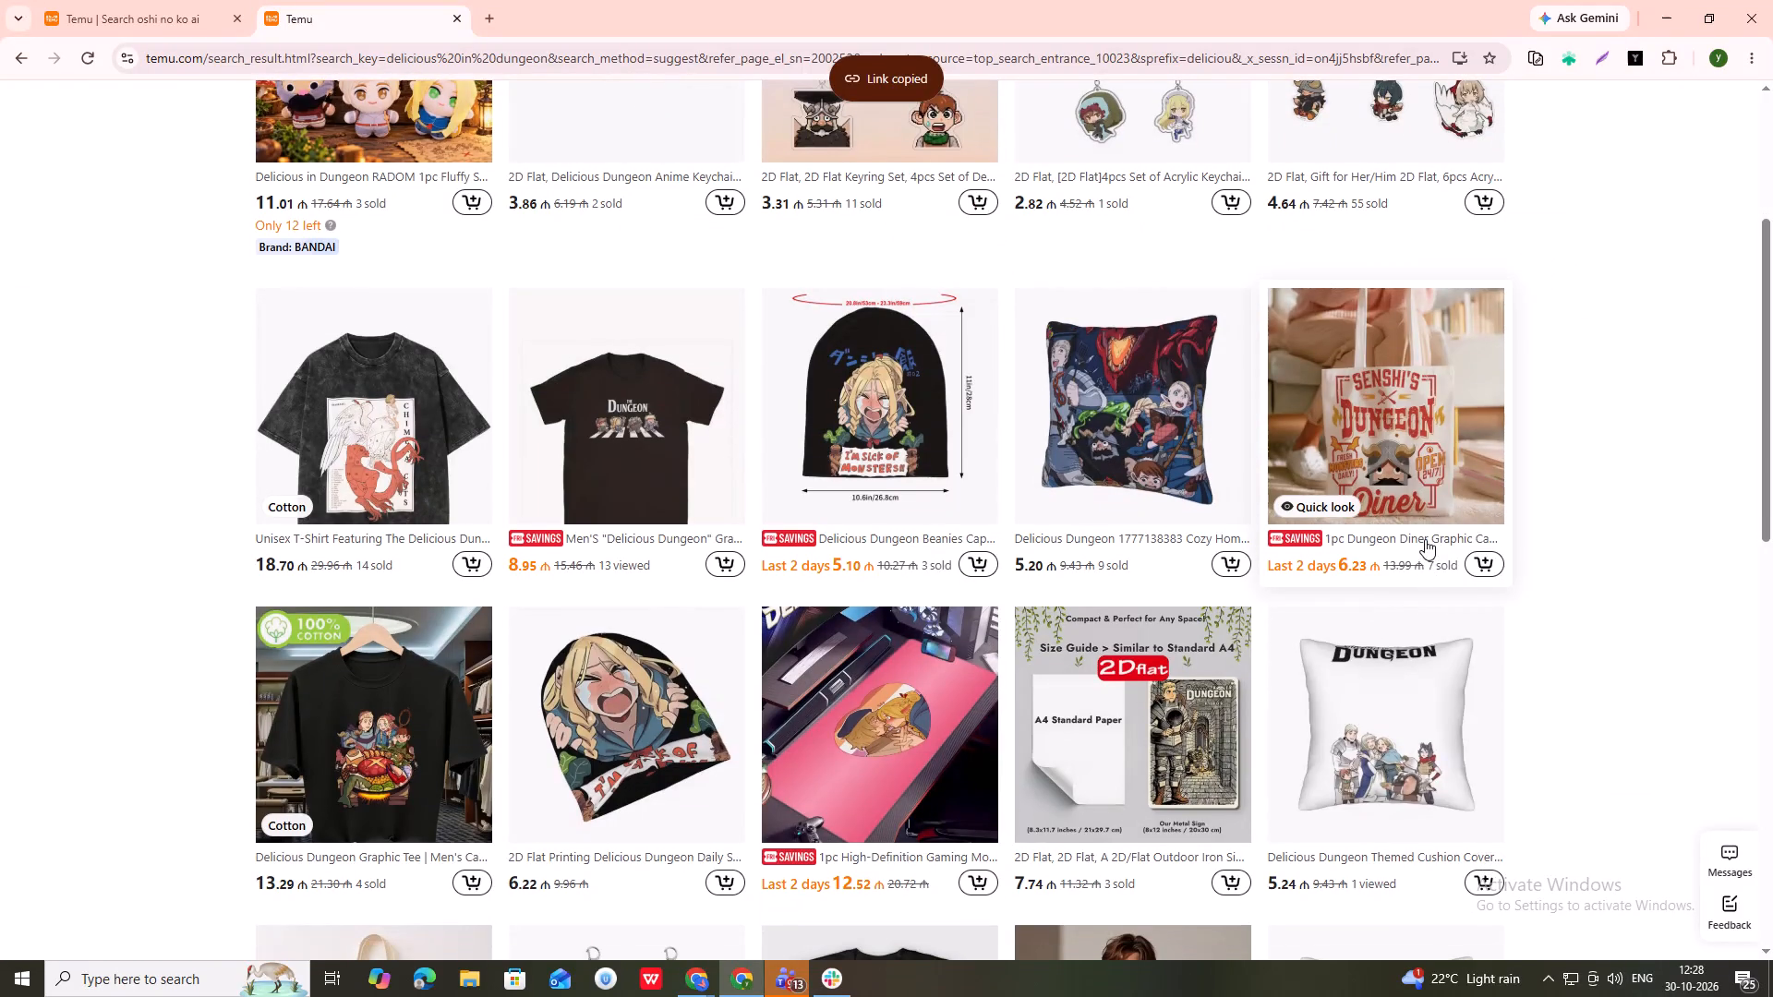
pyautogui.rightClick(1425, 539)
pyautogui.click(1498, 730)
pyautogui.hotkey('alt', 'Tab')
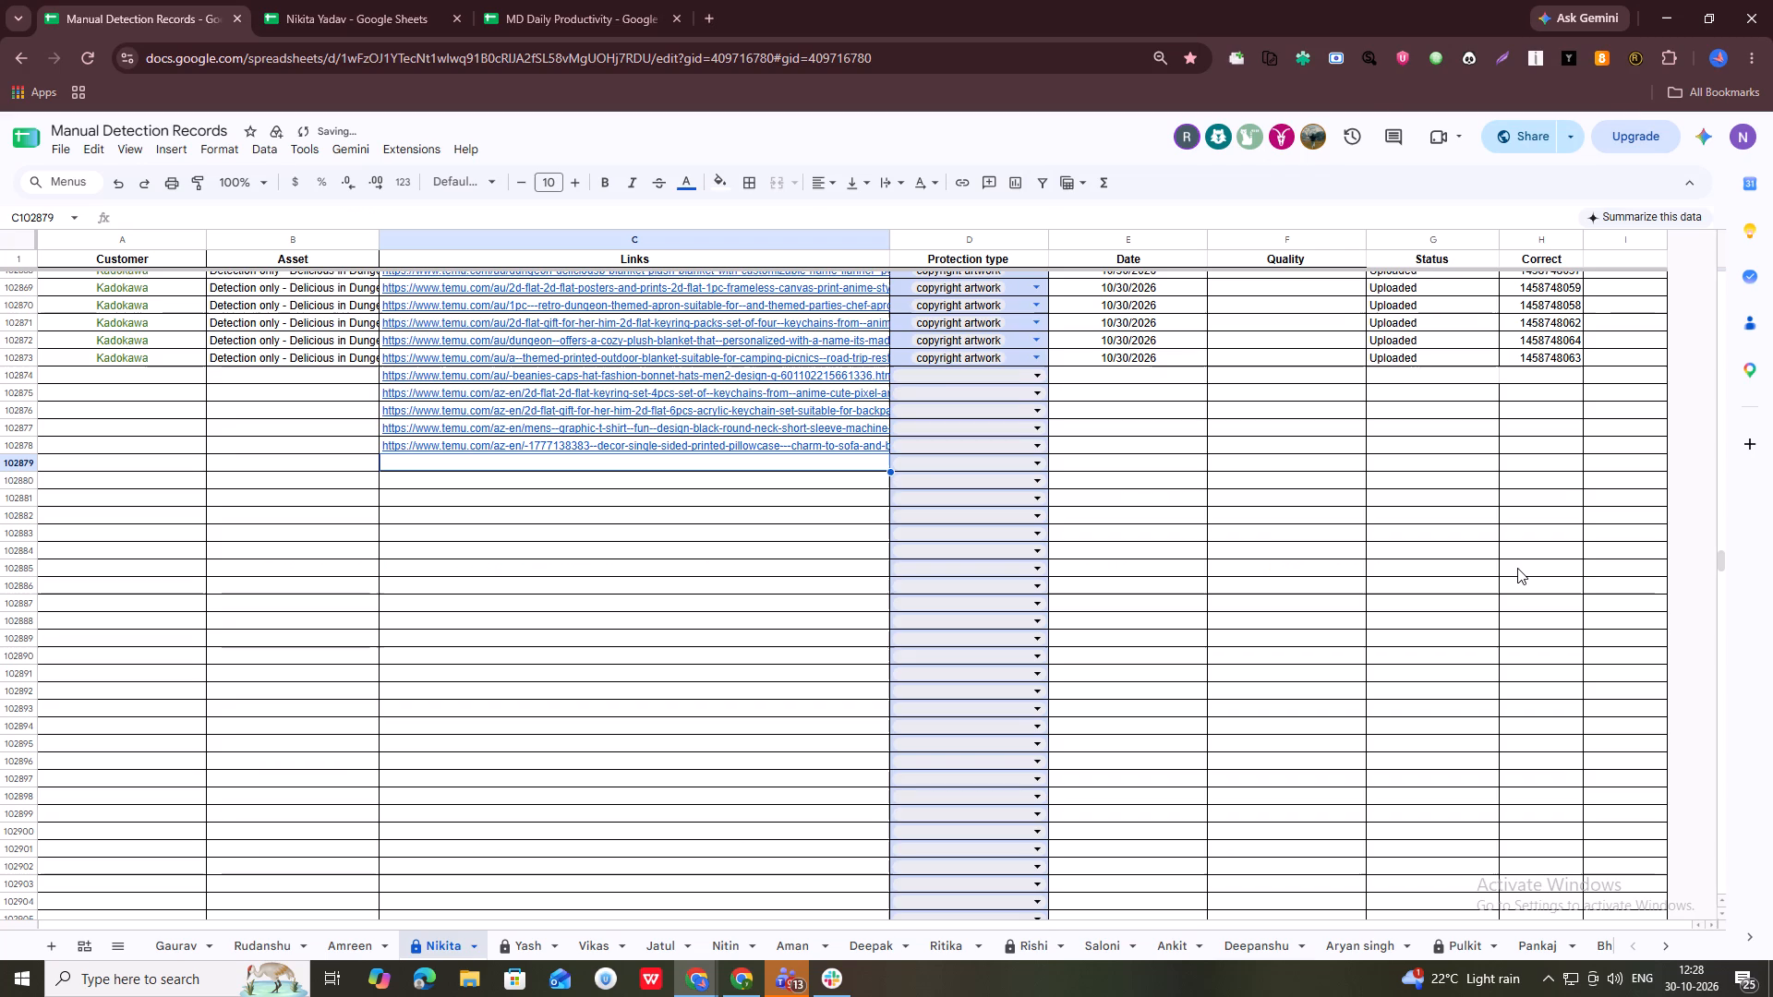
pyautogui.hotkey('ctrl', 'v')
pyautogui.press('Down')
# Copy the Temu link of the Delicious Dungeon Graphic Tee listing into C102880 of Manual Detection Records.
pyautogui.hotkey('alt', 'Tab')
pyautogui.press('Down')
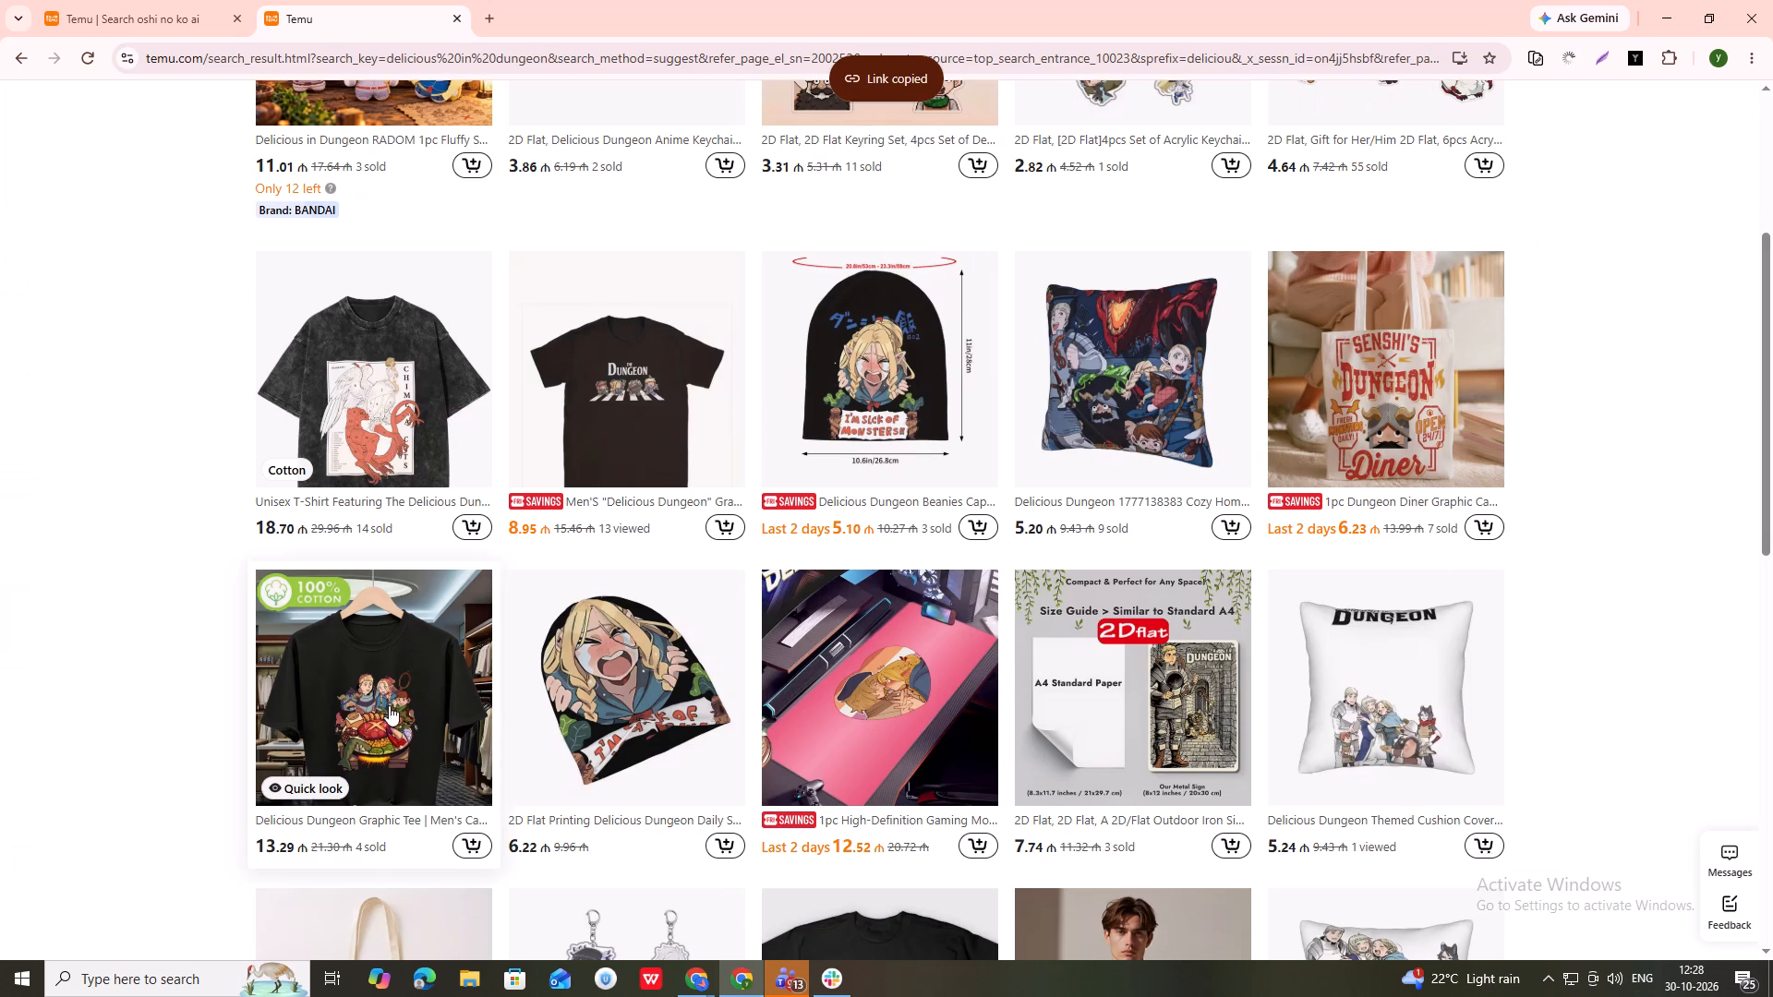
pyautogui.rightClick(428, 821)
pyautogui.rightClick(376, 811)
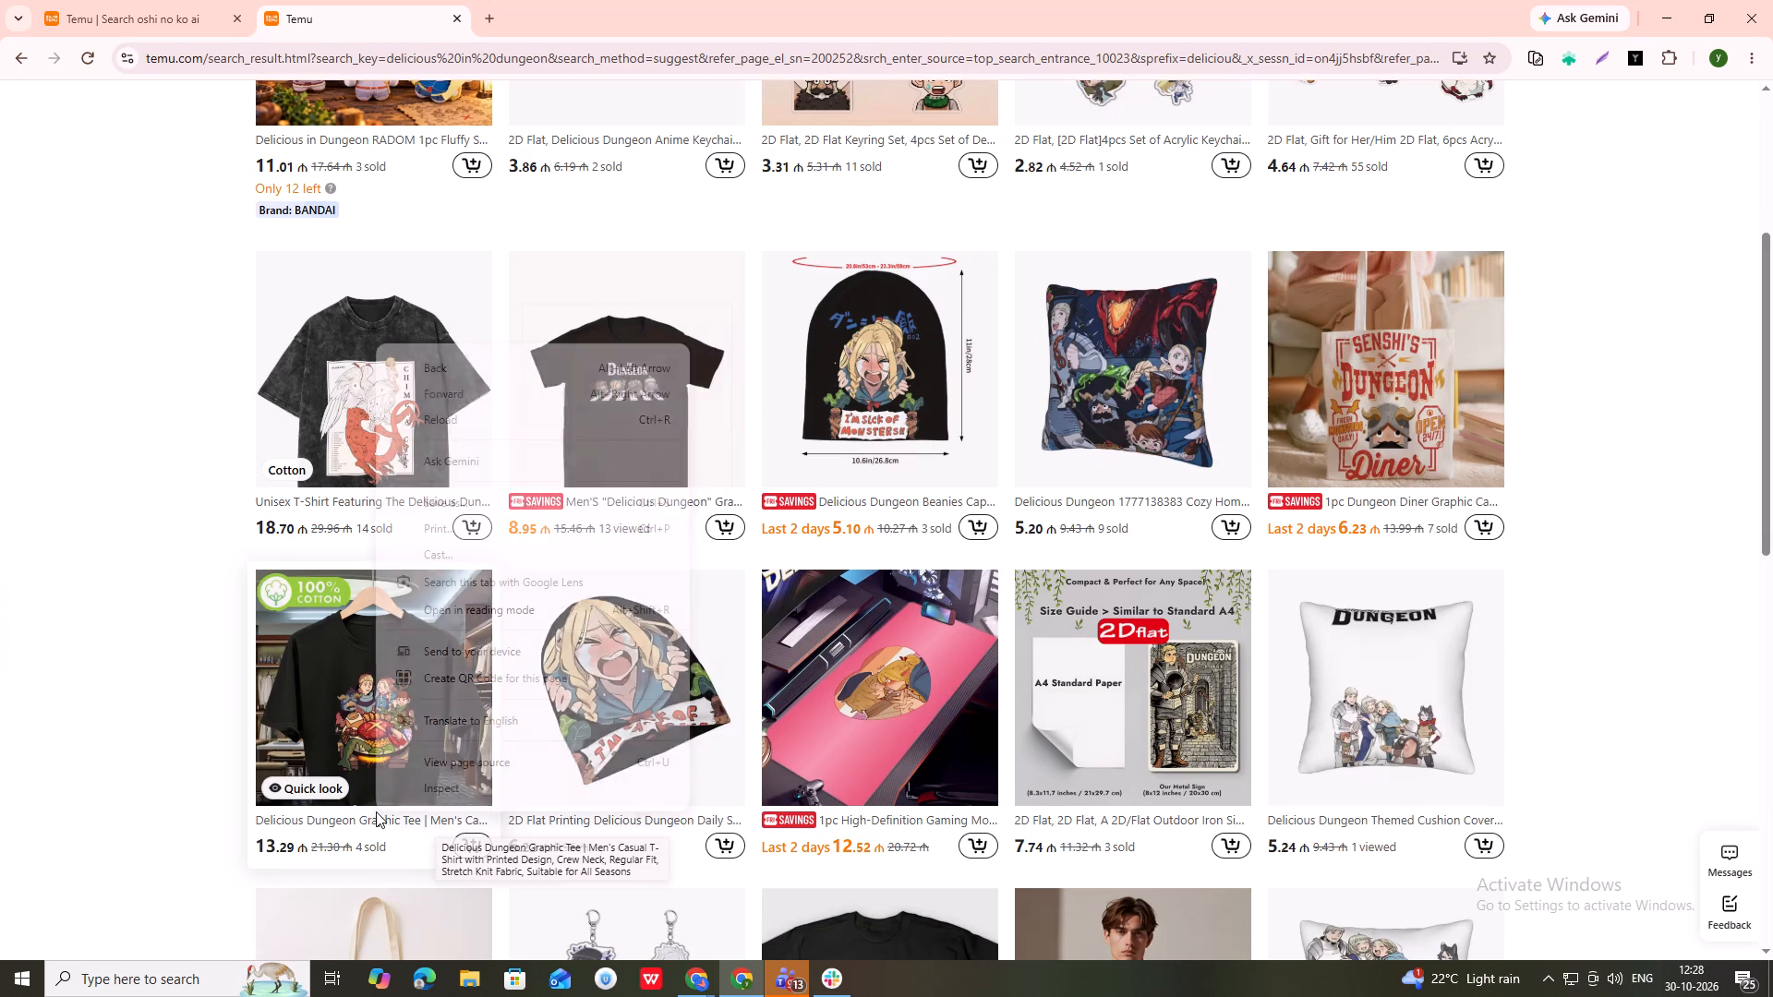
pyautogui.rightClick(377, 828)
pyautogui.click(464, 724)
pyautogui.hotkey('alt', 'Tab')
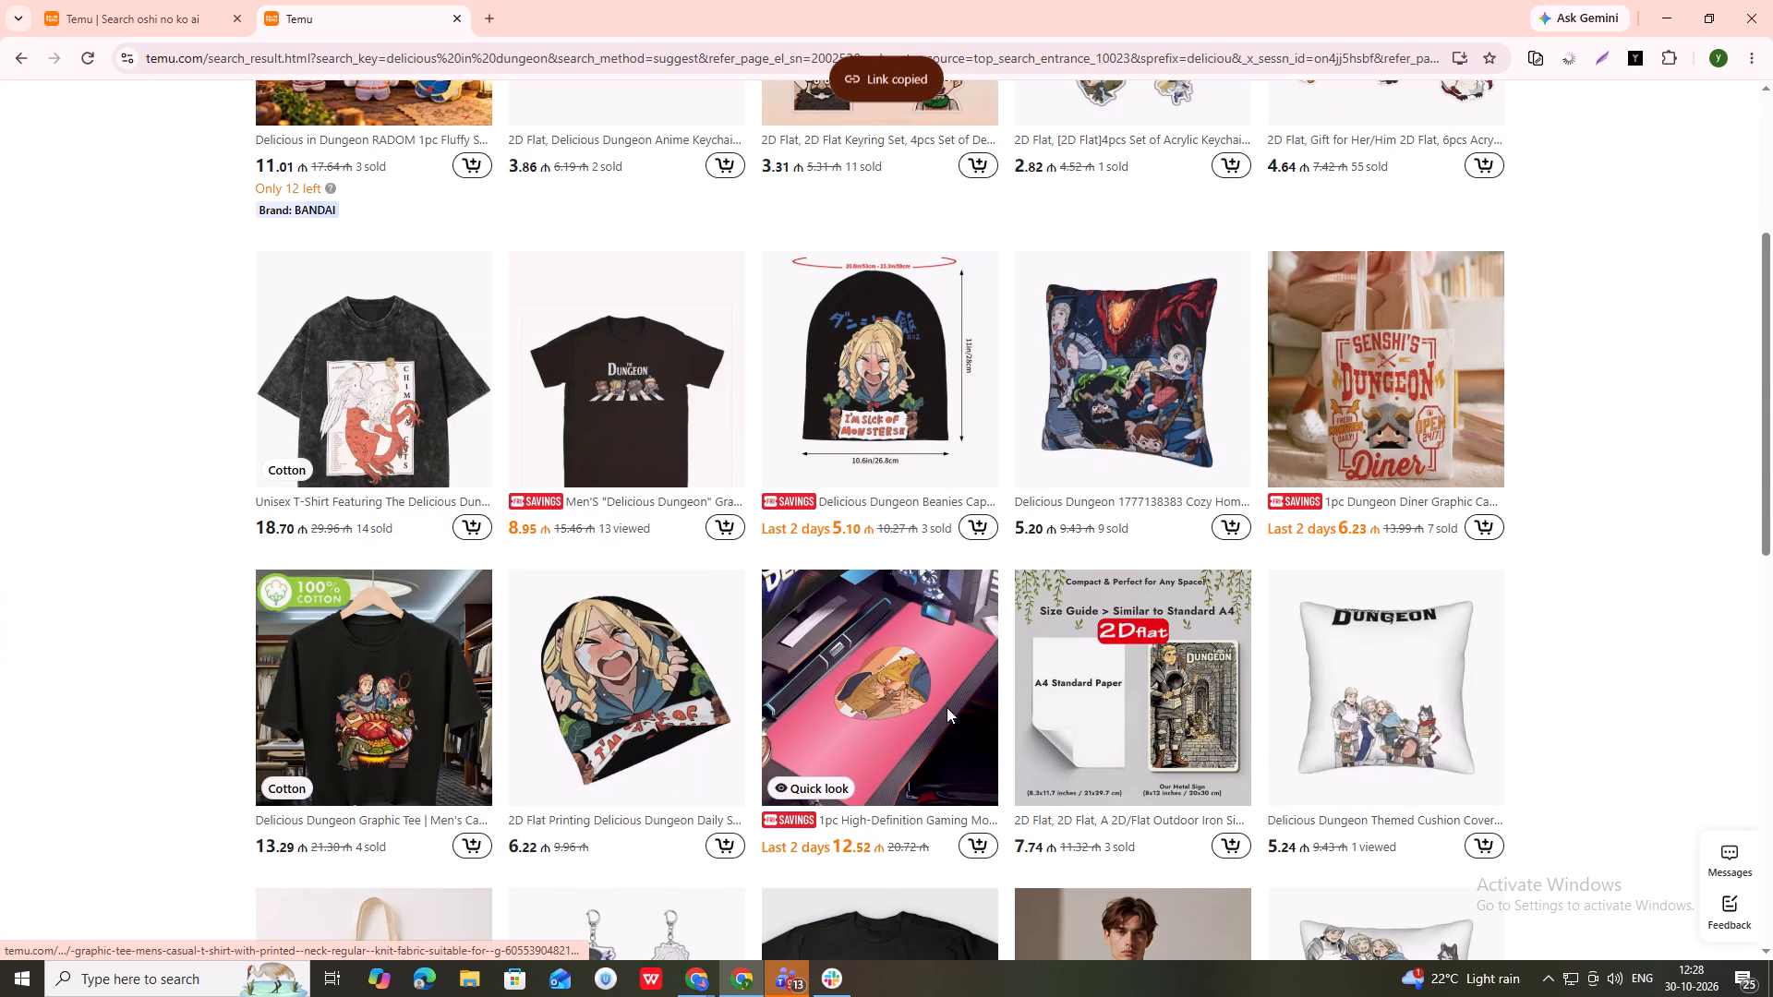
pyautogui.hotkey('ctrl', 'v')
pyautogui.press('Down')
# Copy the Delicious Dungeon Themed Cushion Cover listing's link into C102881 of Manual Detection Records, and return to the Temu results.
pyautogui.hotkey('alt', 'Tab')
pyautogui.press('Down')
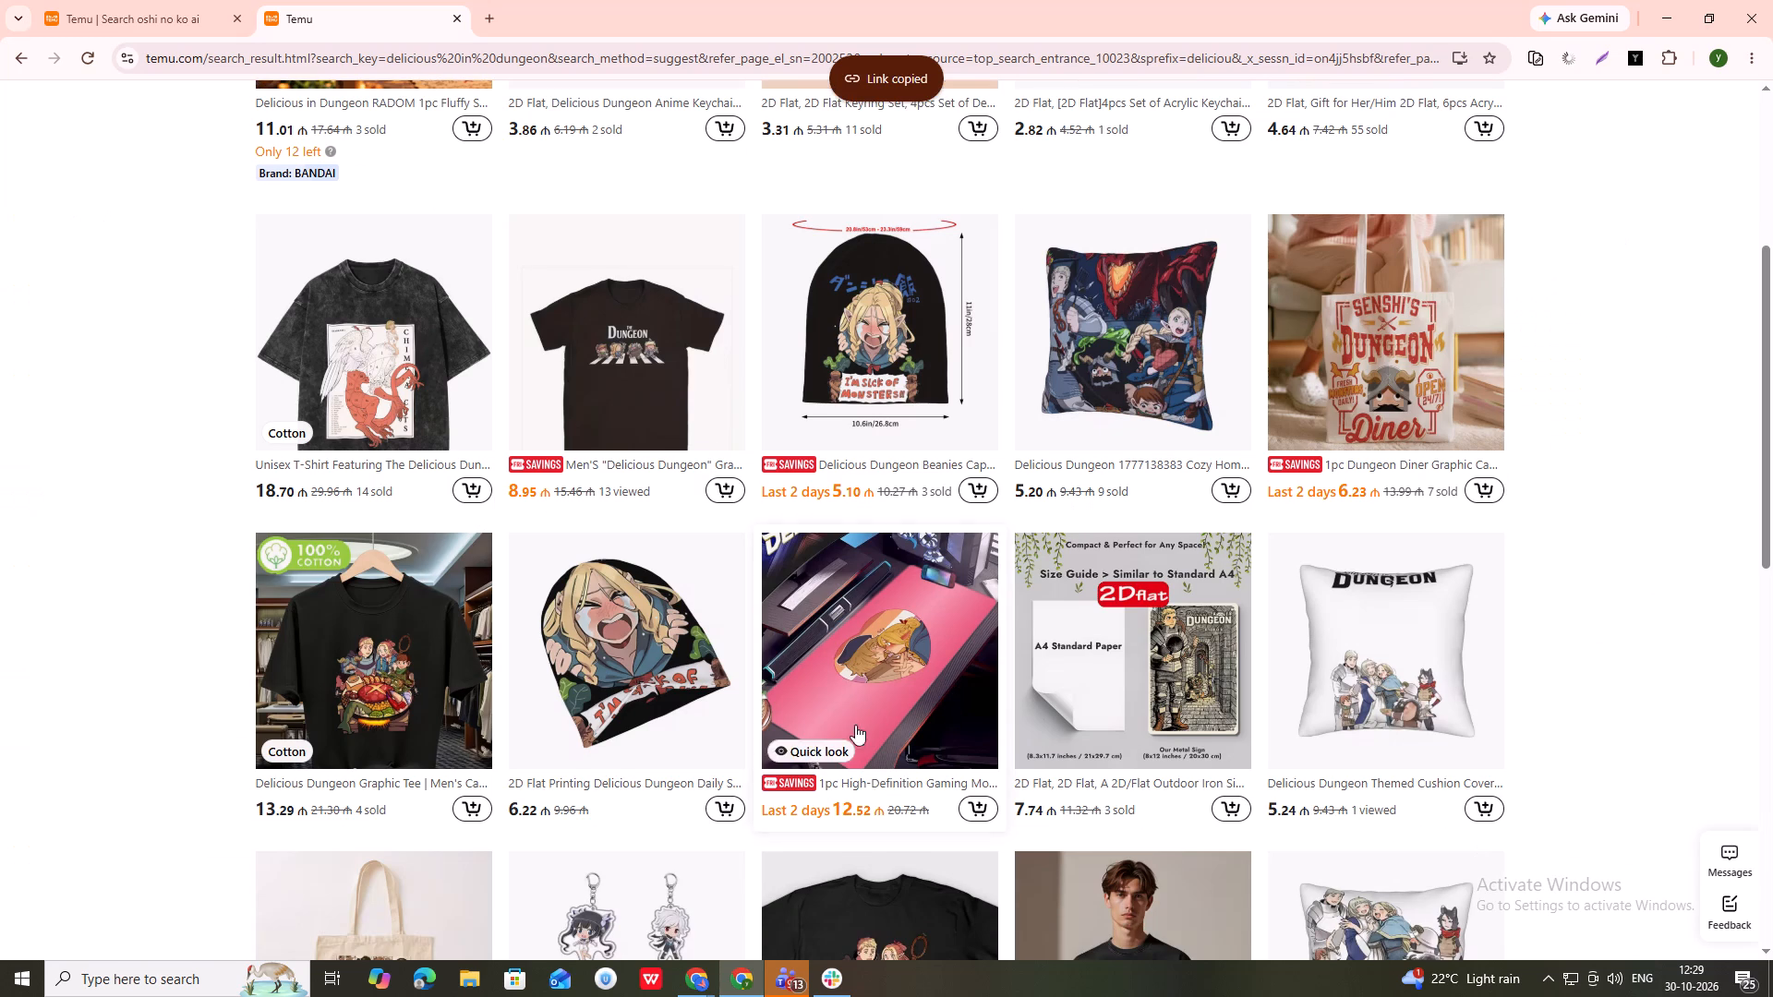
pyautogui.rightClick(1394, 779)
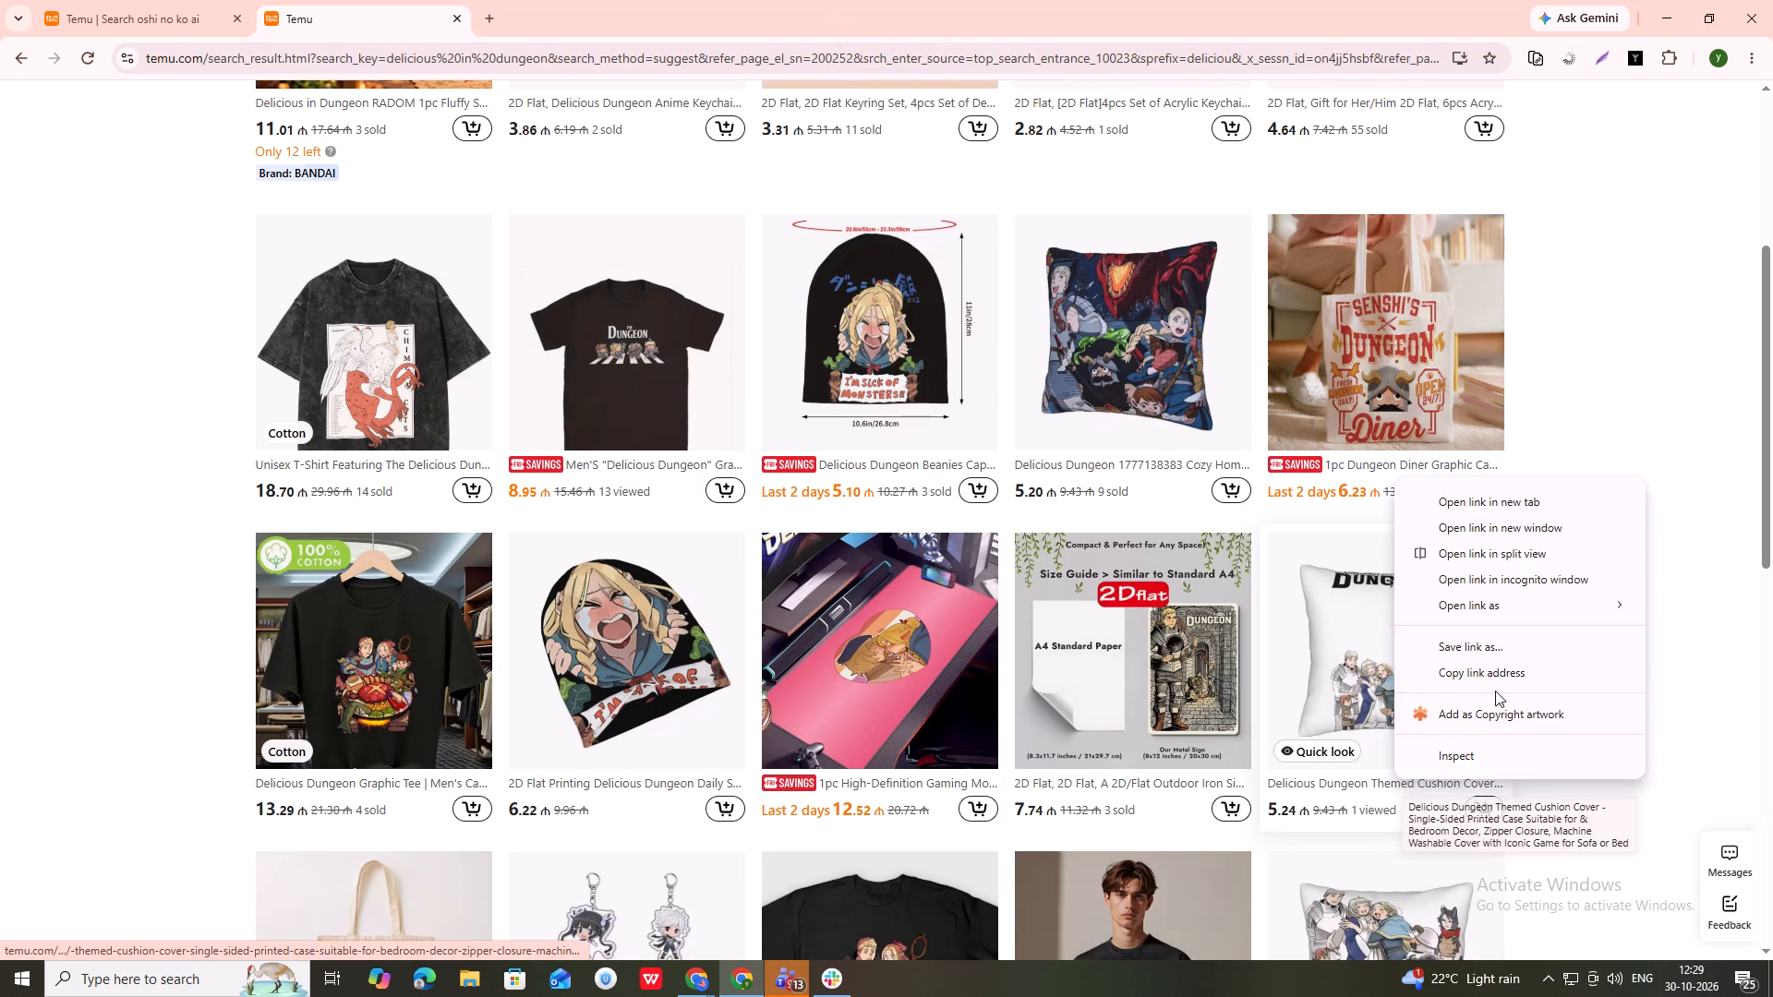
pyautogui.click(1501, 679)
pyautogui.hotkey('alt', 'Tab')
pyautogui.hotkey('ctrl', 'v')
pyautogui.press('Down')
pyautogui.hotkey('alt', 'Tab')
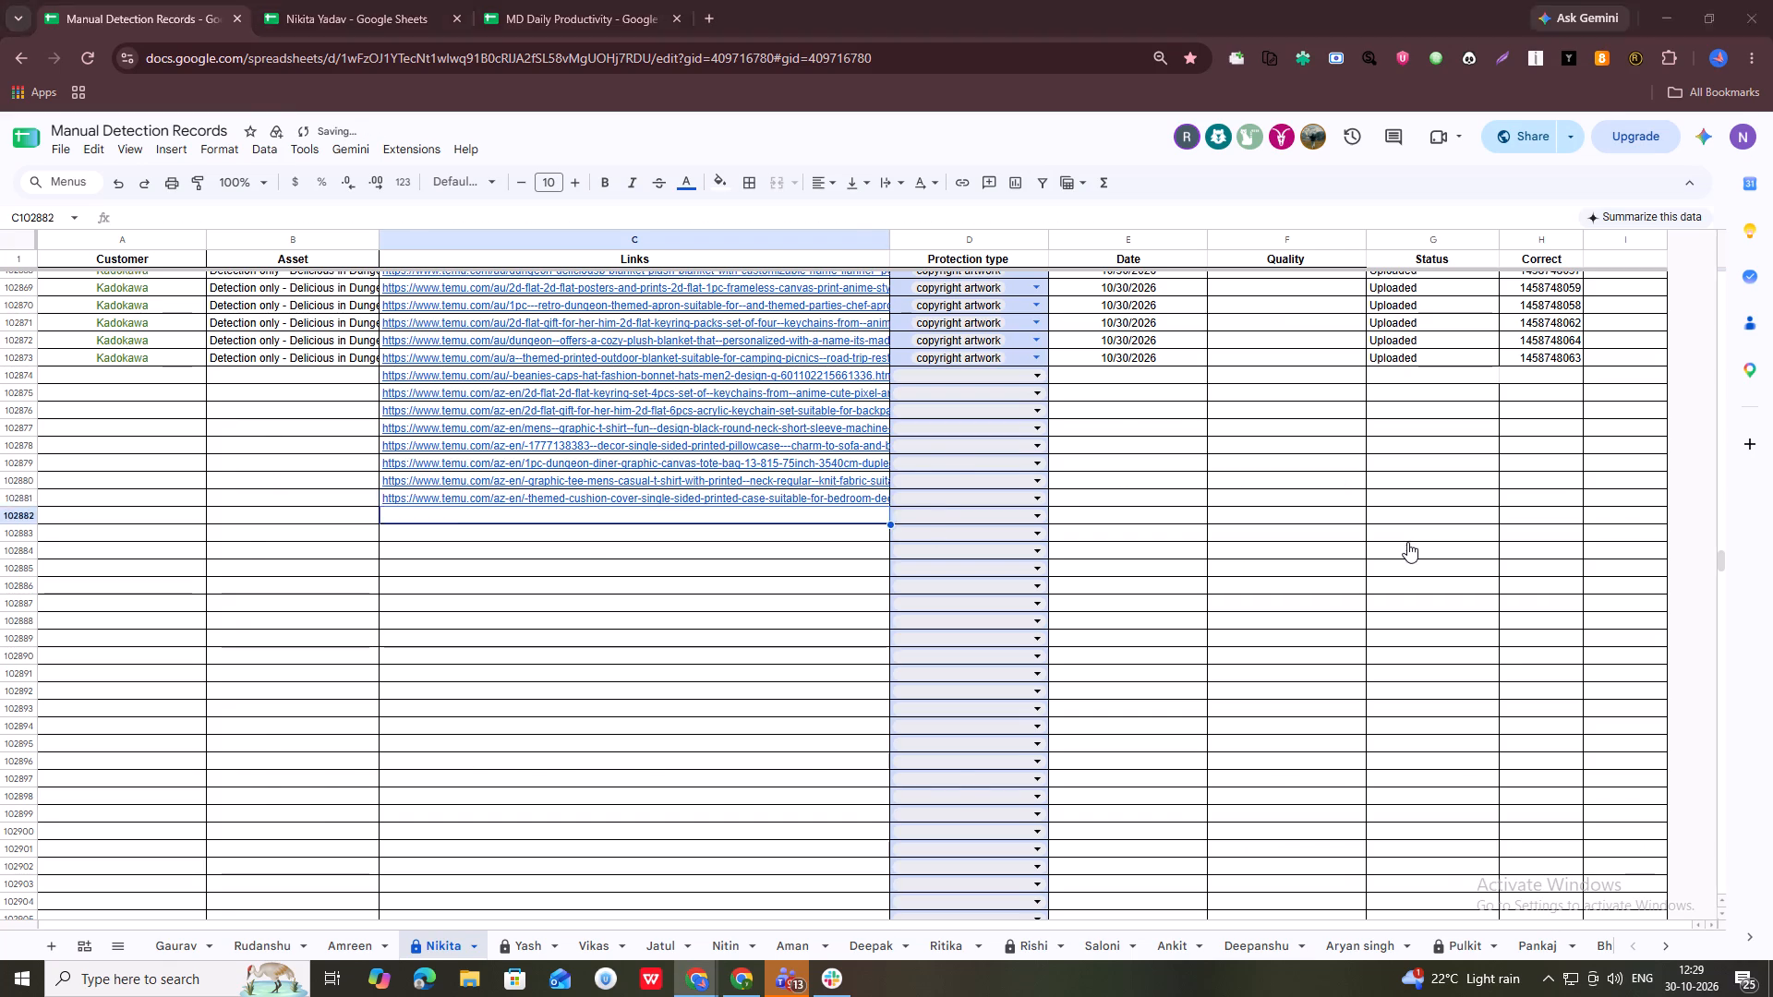
# Copy the Temu link of the double-sided design tote bag listing with collage panels into C102882 of Manual Detection Records.
pyautogui.press('Down')
pyautogui.press('Down')
pyautogui.press('Down')
pyautogui.press('Down')
pyautogui.press('Down')
pyautogui.press('Down')
pyautogui.press('Down')
pyautogui.press('Down')
pyautogui.press('Down')
pyautogui.press('Down')
pyautogui.press('Down')
pyautogui.press('Down')
pyautogui.press('Down')
pyautogui.press('Down')
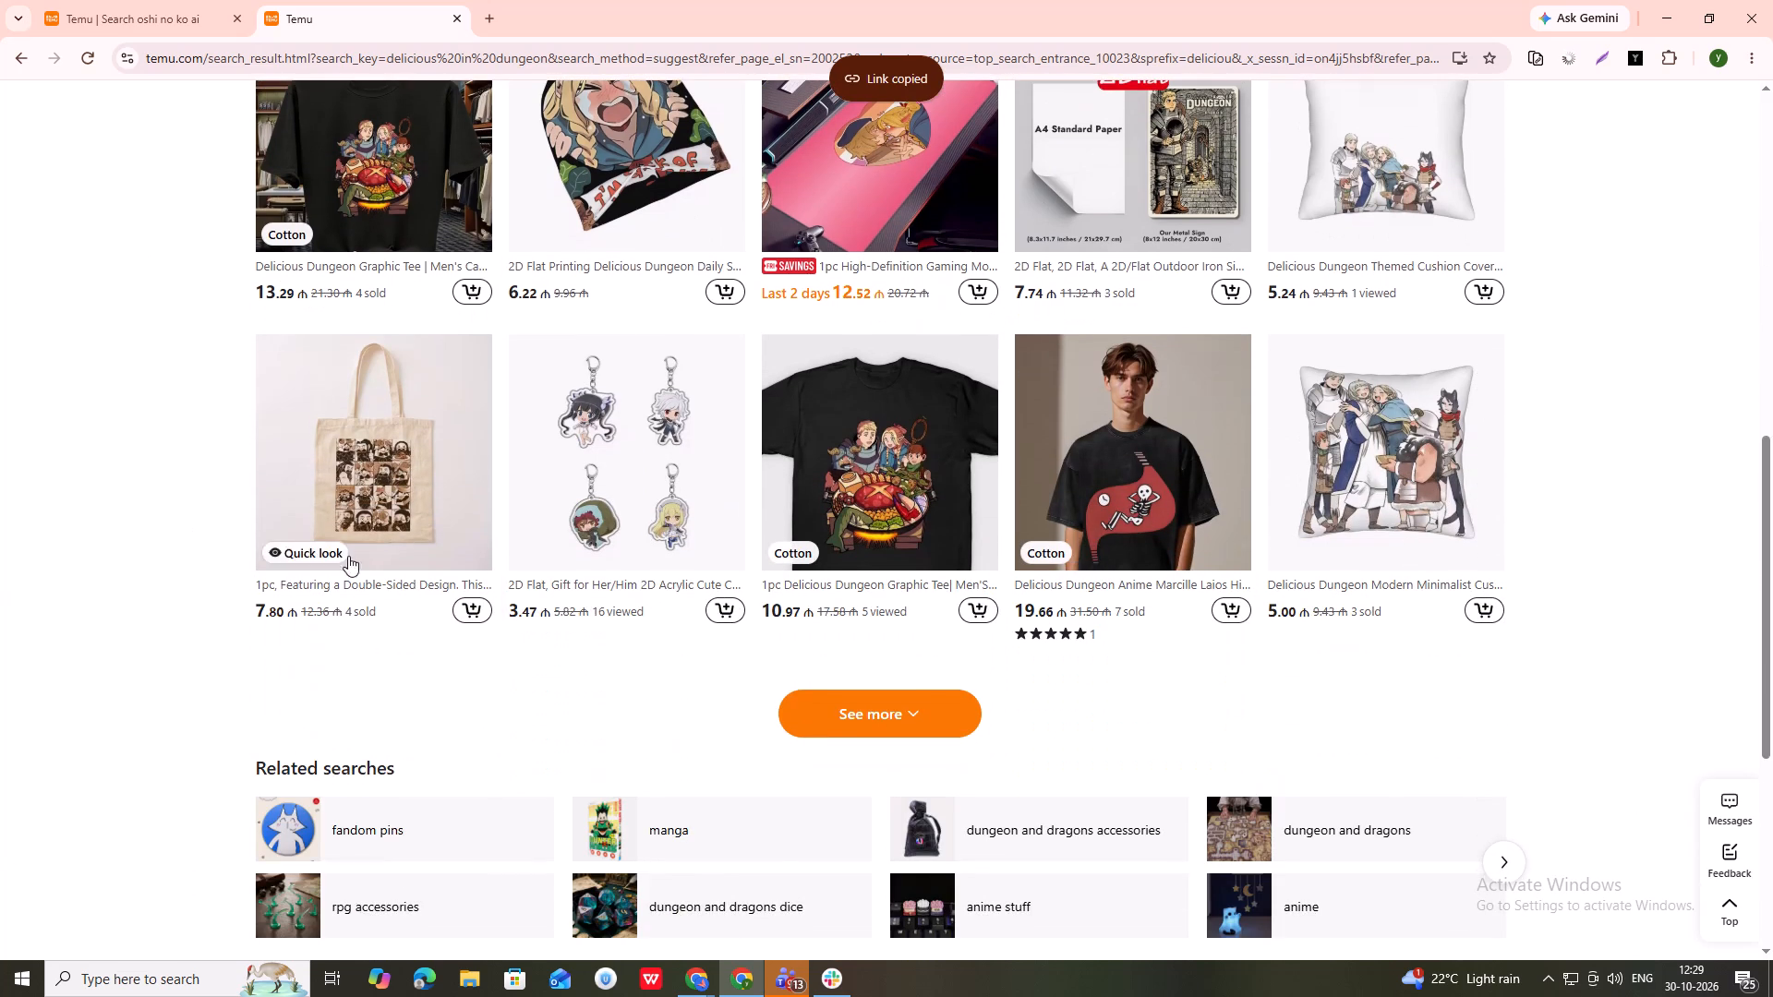
pyautogui.rightClick(402, 584)
pyautogui.click(446, 774)
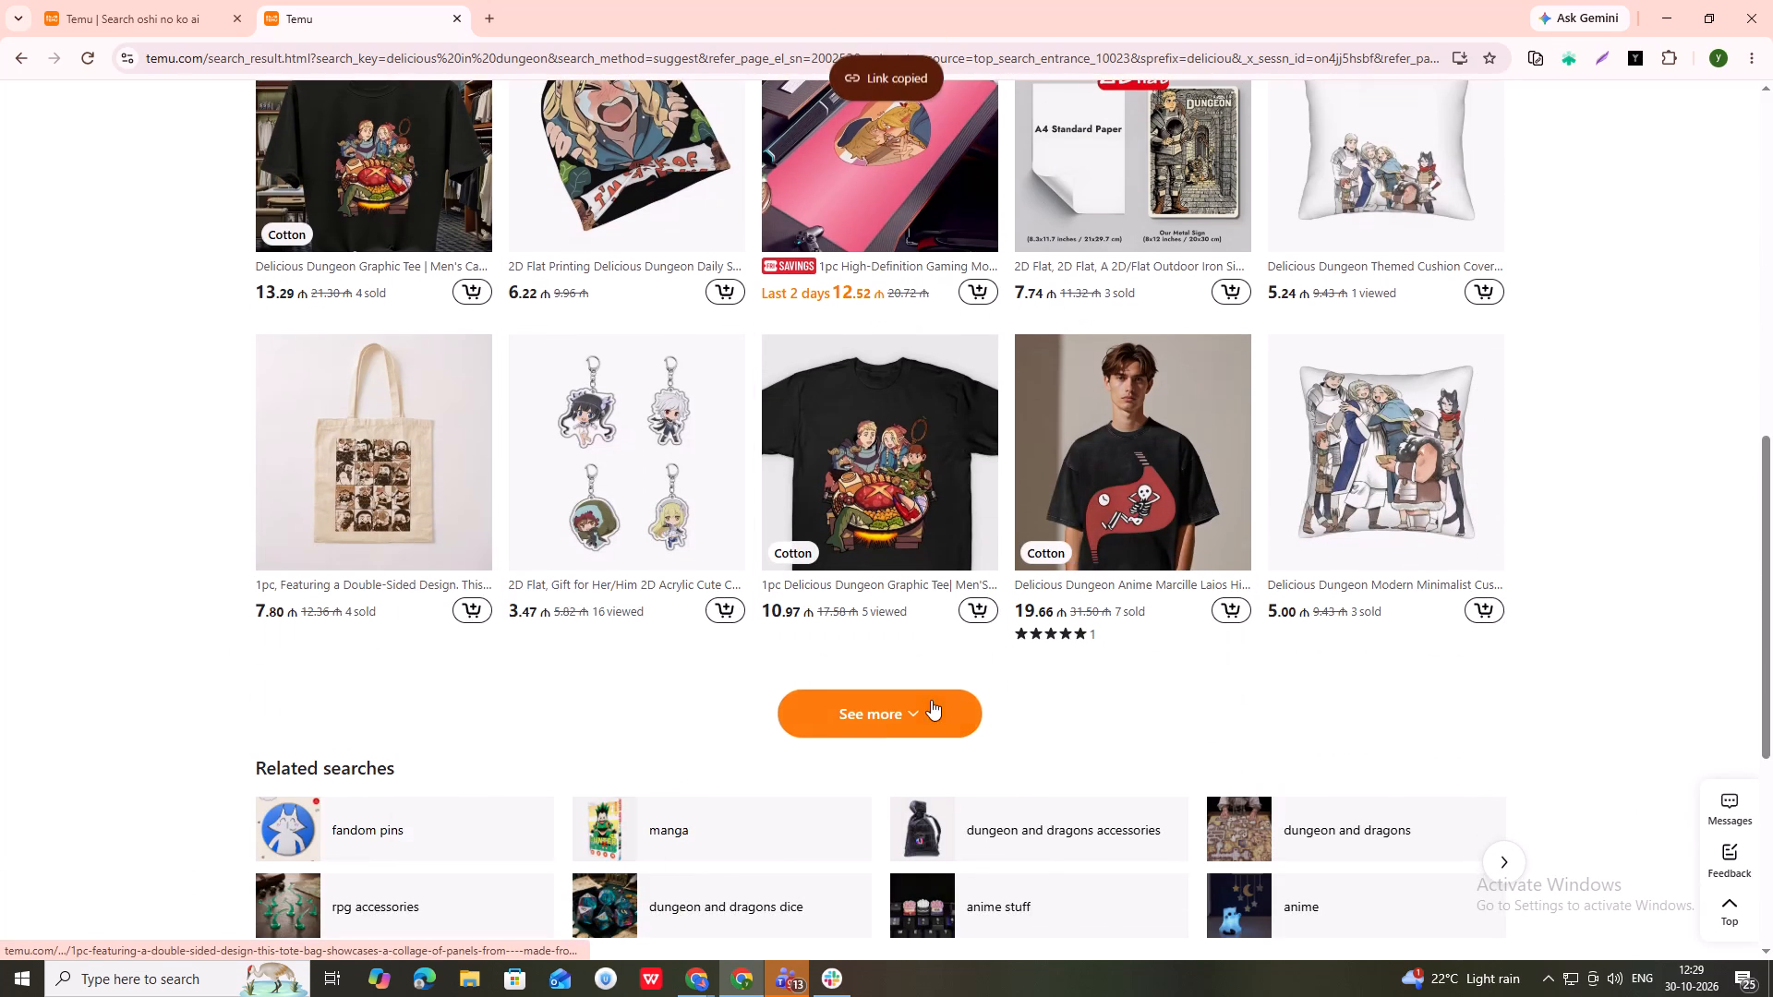
pyautogui.hotkey('alt', 'Tab')
pyautogui.hotkey('ctrl', 'v')
pyautogui.press('Down')
pyautogui.hotkey('alt', 'Tab')
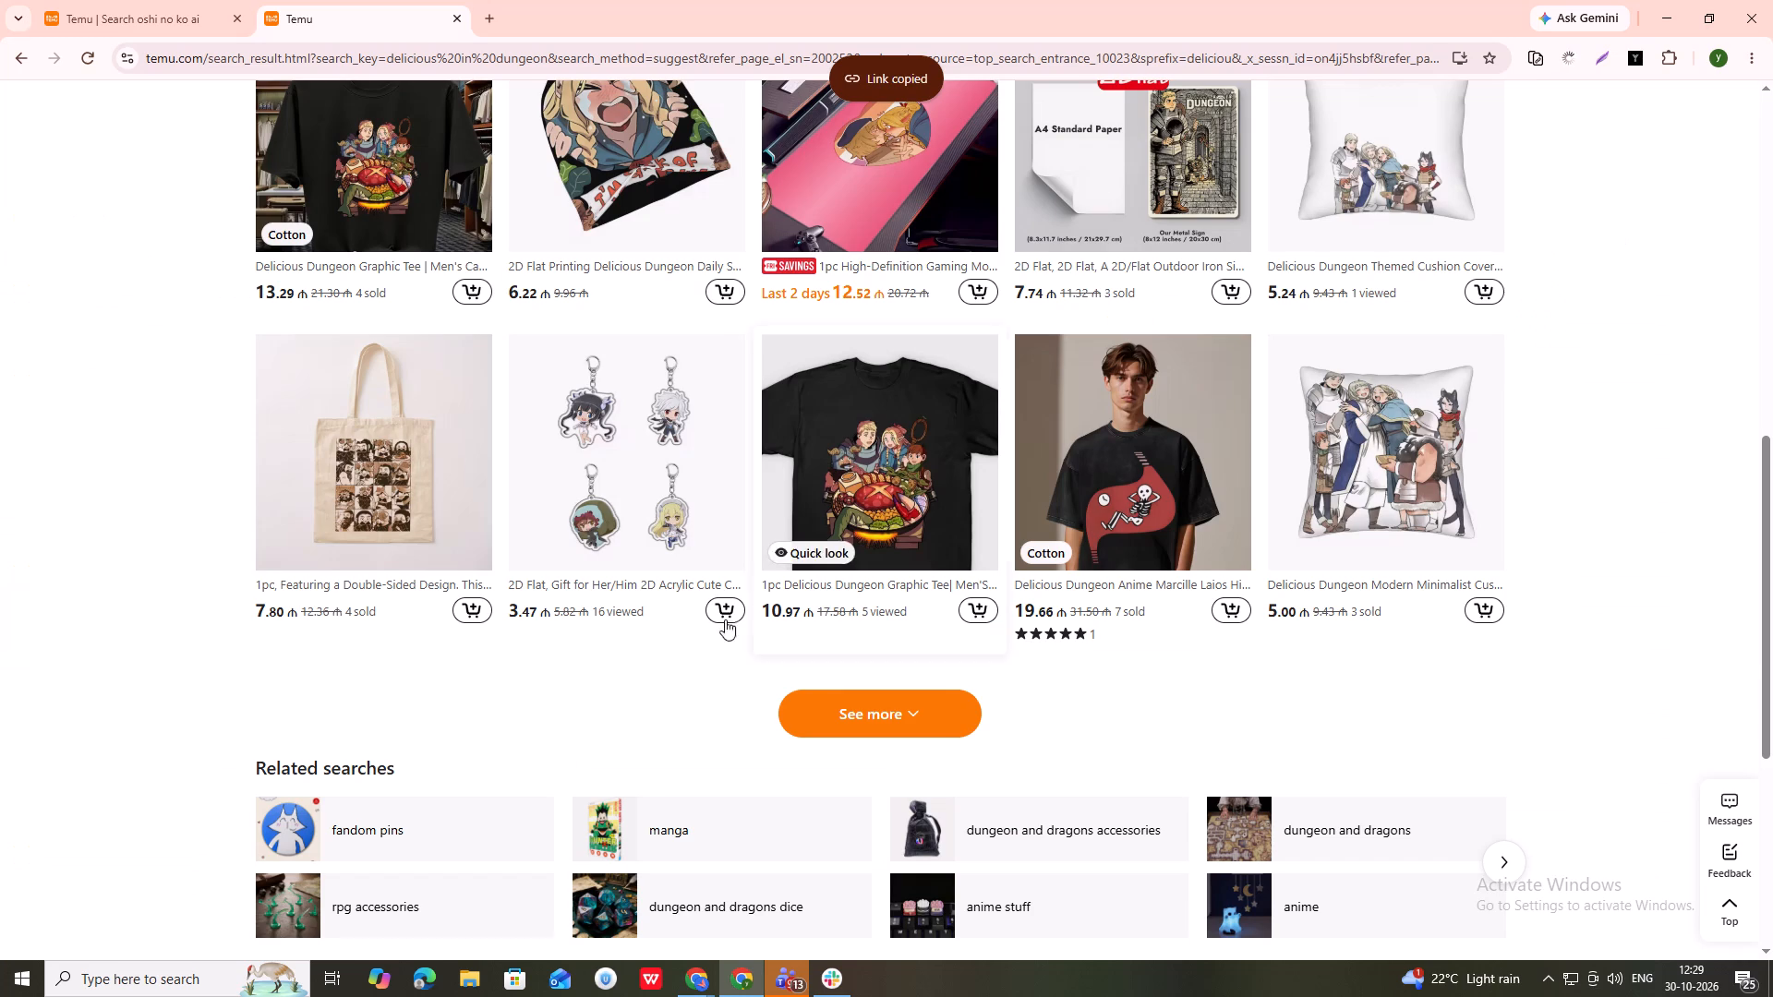
# Copy the Temu link of the 1pc Delicious Dungeon Graphic Tee listing into C102883 of Manual Detection Records.
pyautogui.rightClick(897, 590)
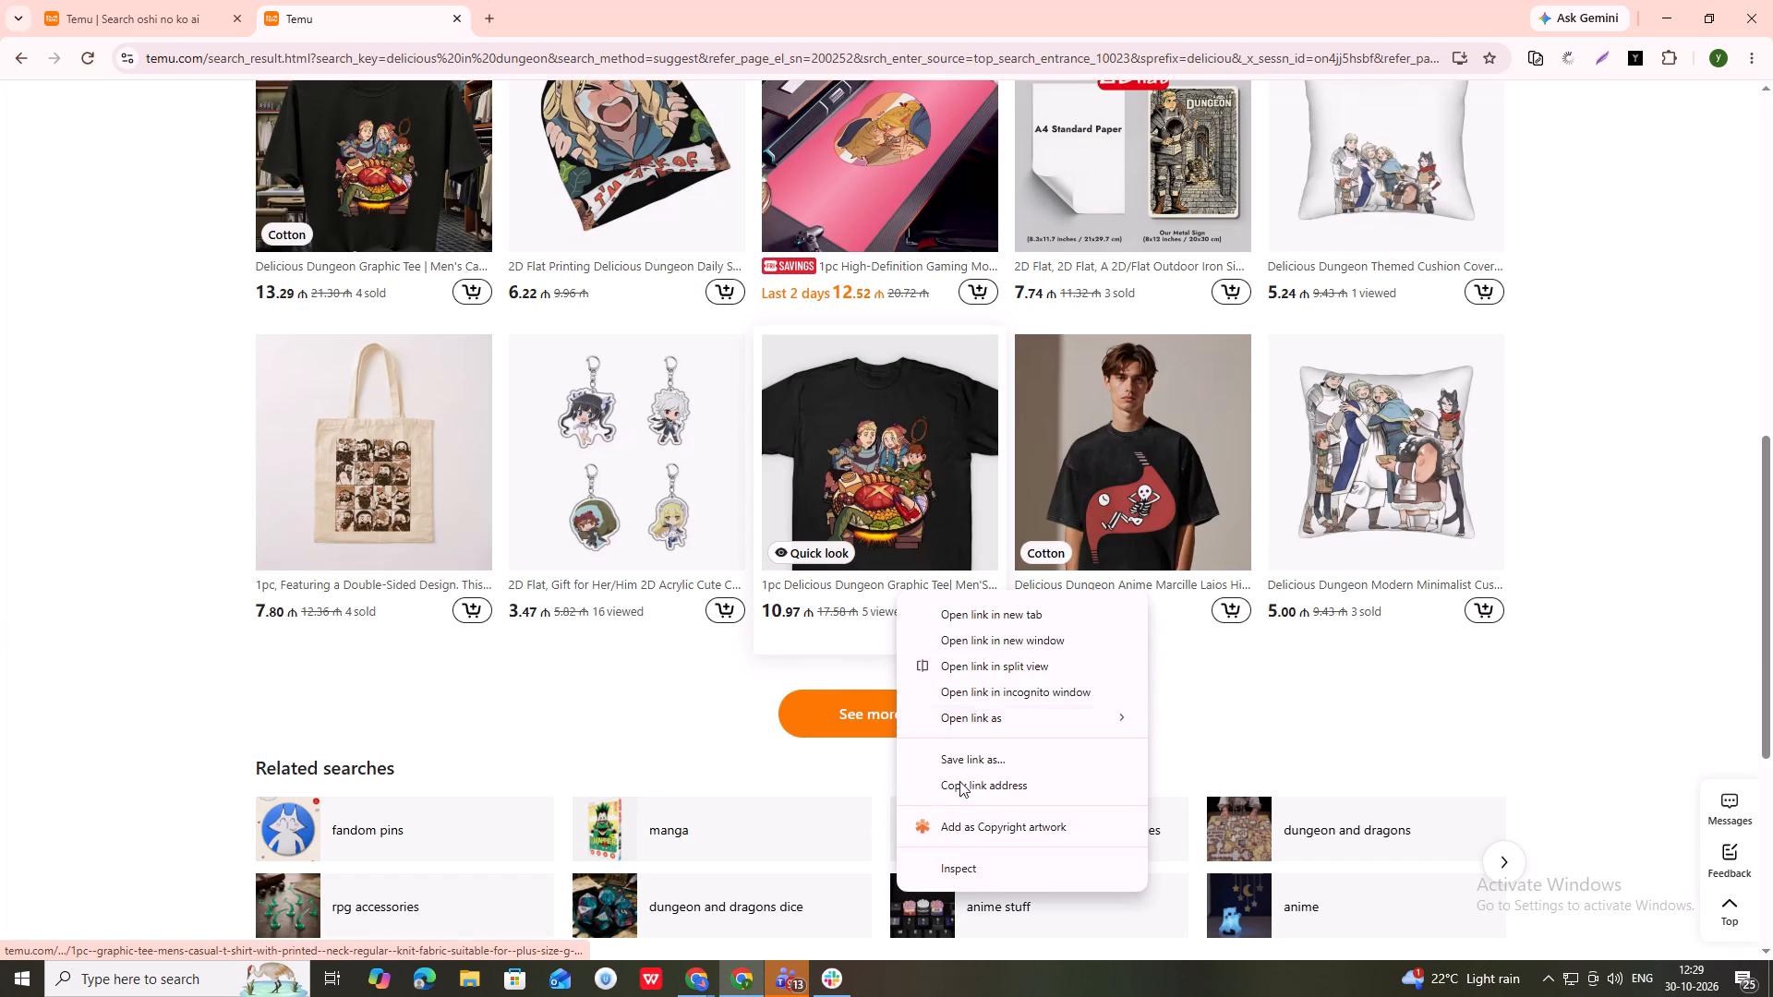
pyautogui.click(960, 787)
pyautogui.hotkey('alt', 'Tab')
pyautogui.hotkey('ctrl', 'v')
pyautogui.press('Down')
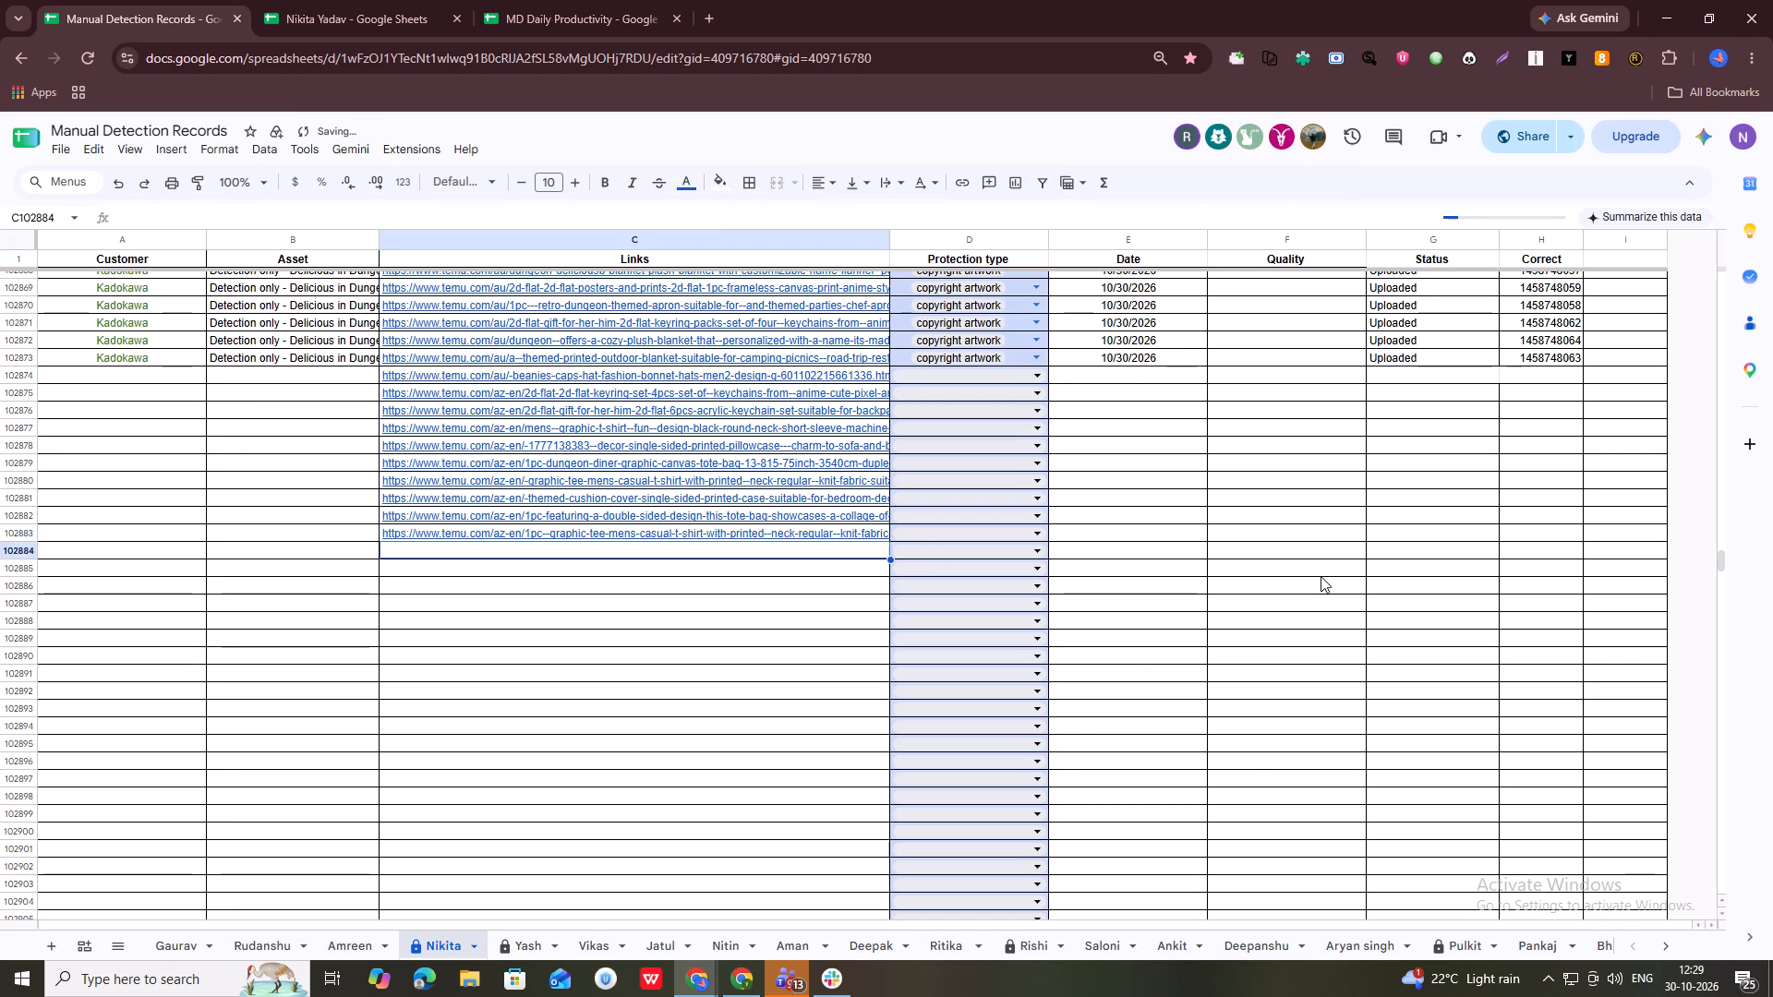
pyautogui.hotkey('alt', 'Tab')
# Load more Temu results and copy the Delicious Dungeon Modern Minimalist Cushion Cover listing's link into C102884 of Manual Detection Records.
pyautogui.click(850, 722)
pyautogui.rightClick(1416, 590)
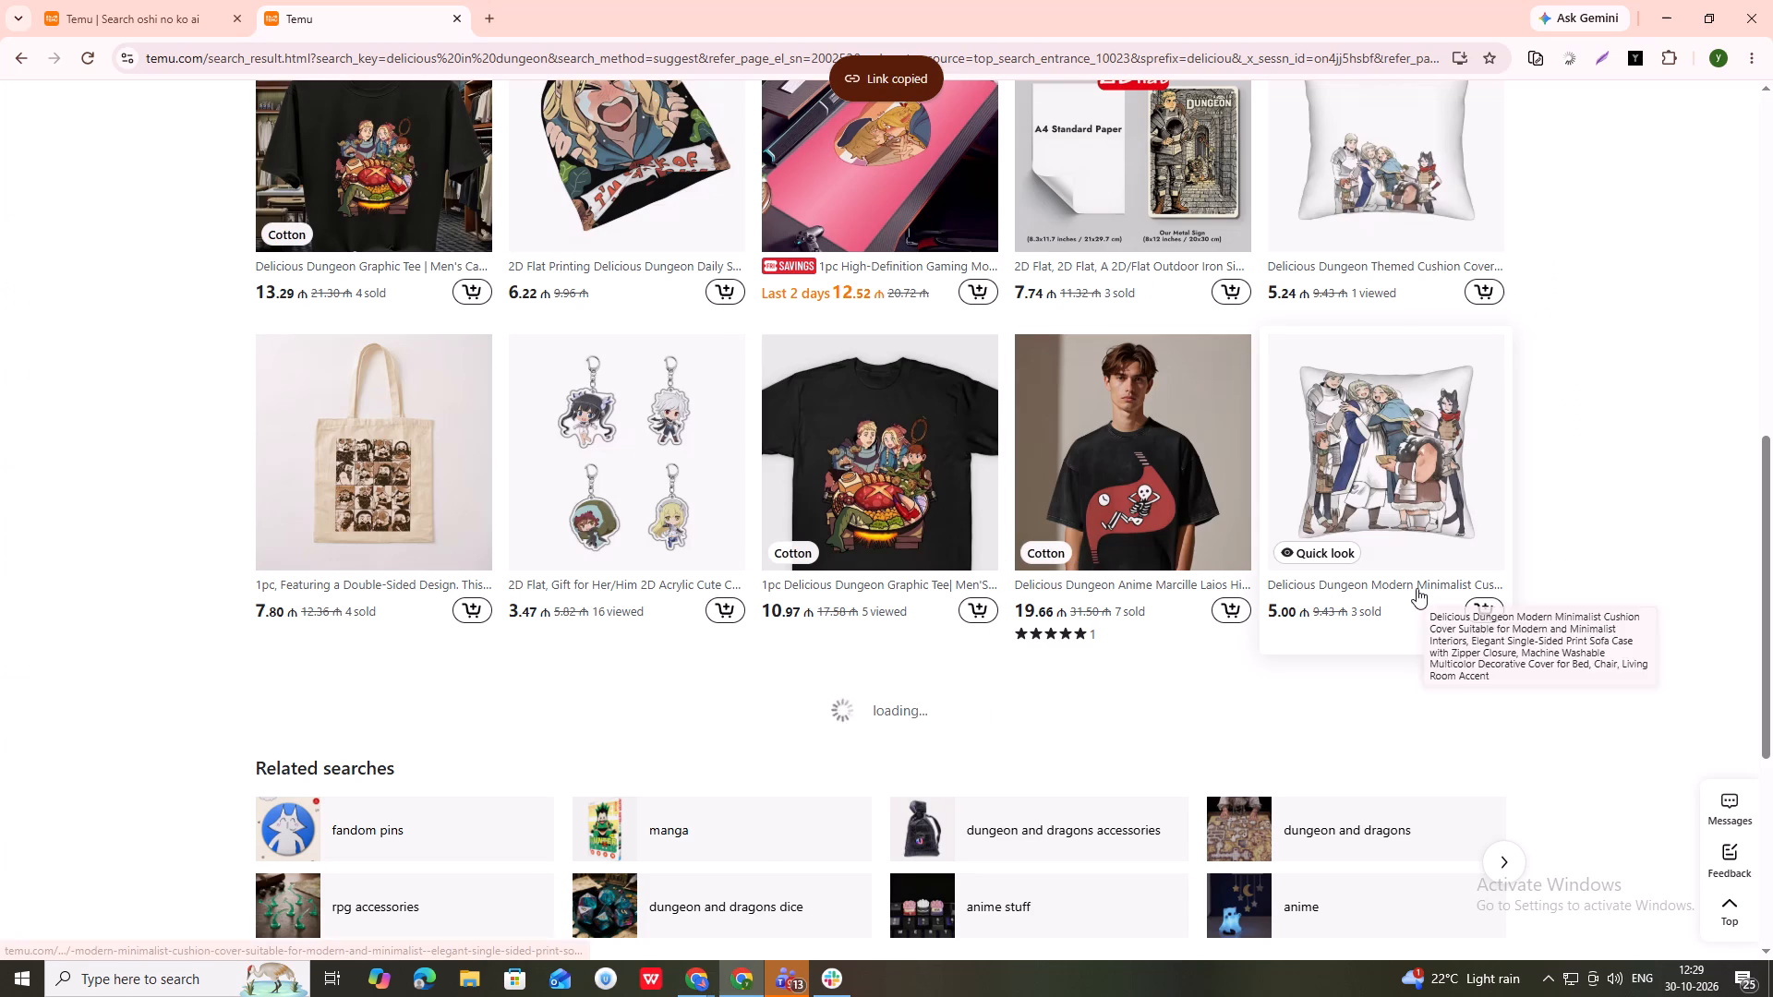
pyautogui.click(1494, 774)
pyautogui.hotkey('alt', 'Tab')
pyautogui.hotkey('ctrl', 'v')
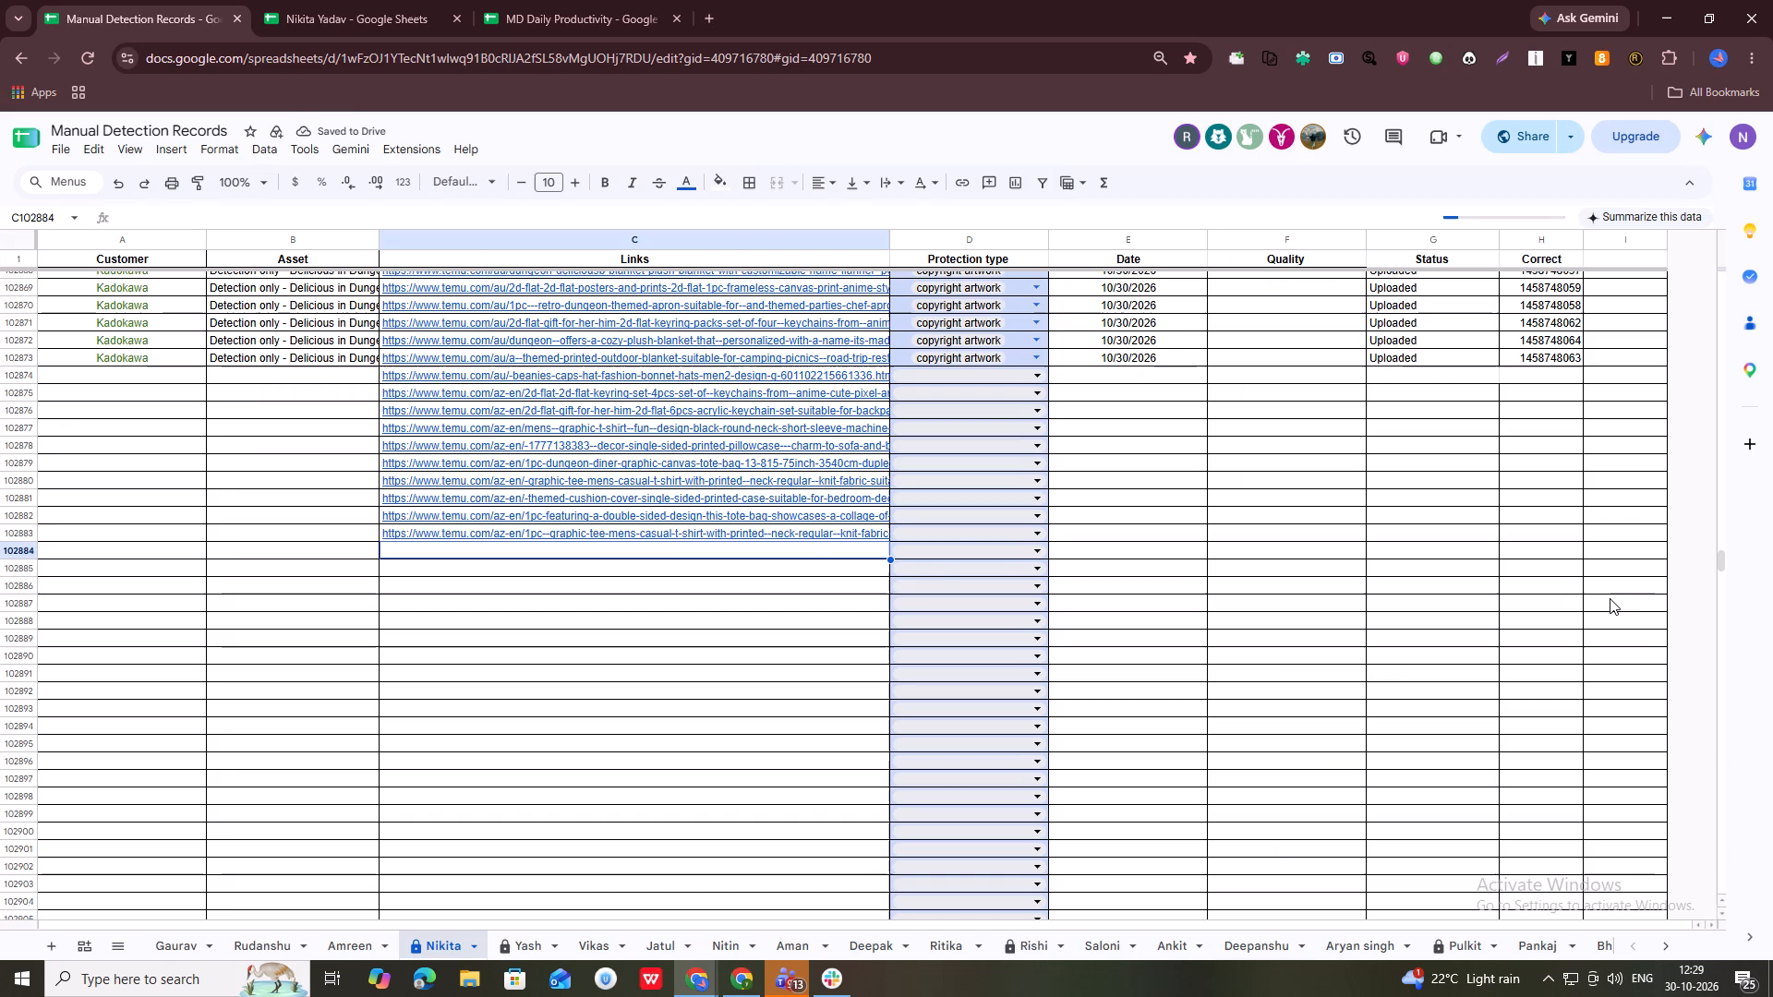
pyautogui.press('Down')
pyautogui.hotkey('alt', 'Tab')
# Copy the Temu link of the Delicious Dungeon Sock Printed listing into C102885 of Manual Detection Records.
pyautogui.press('Down')
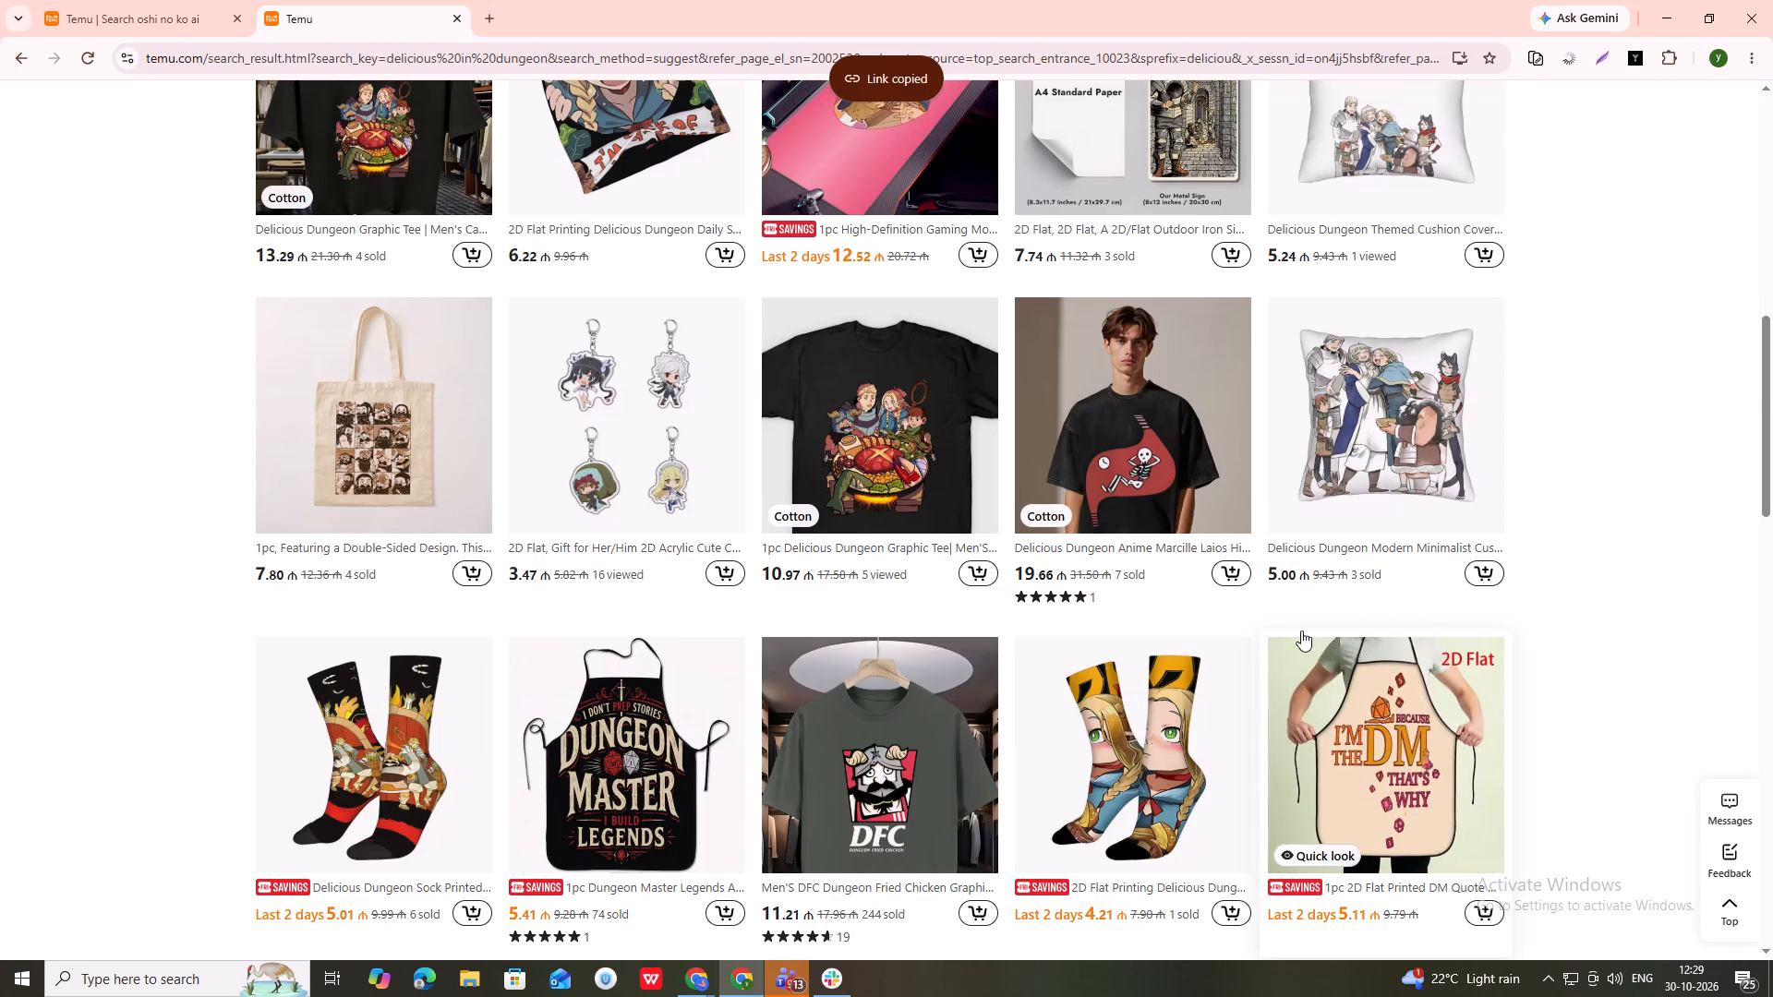
pyautogui.scroll(-4, 1160, 604)
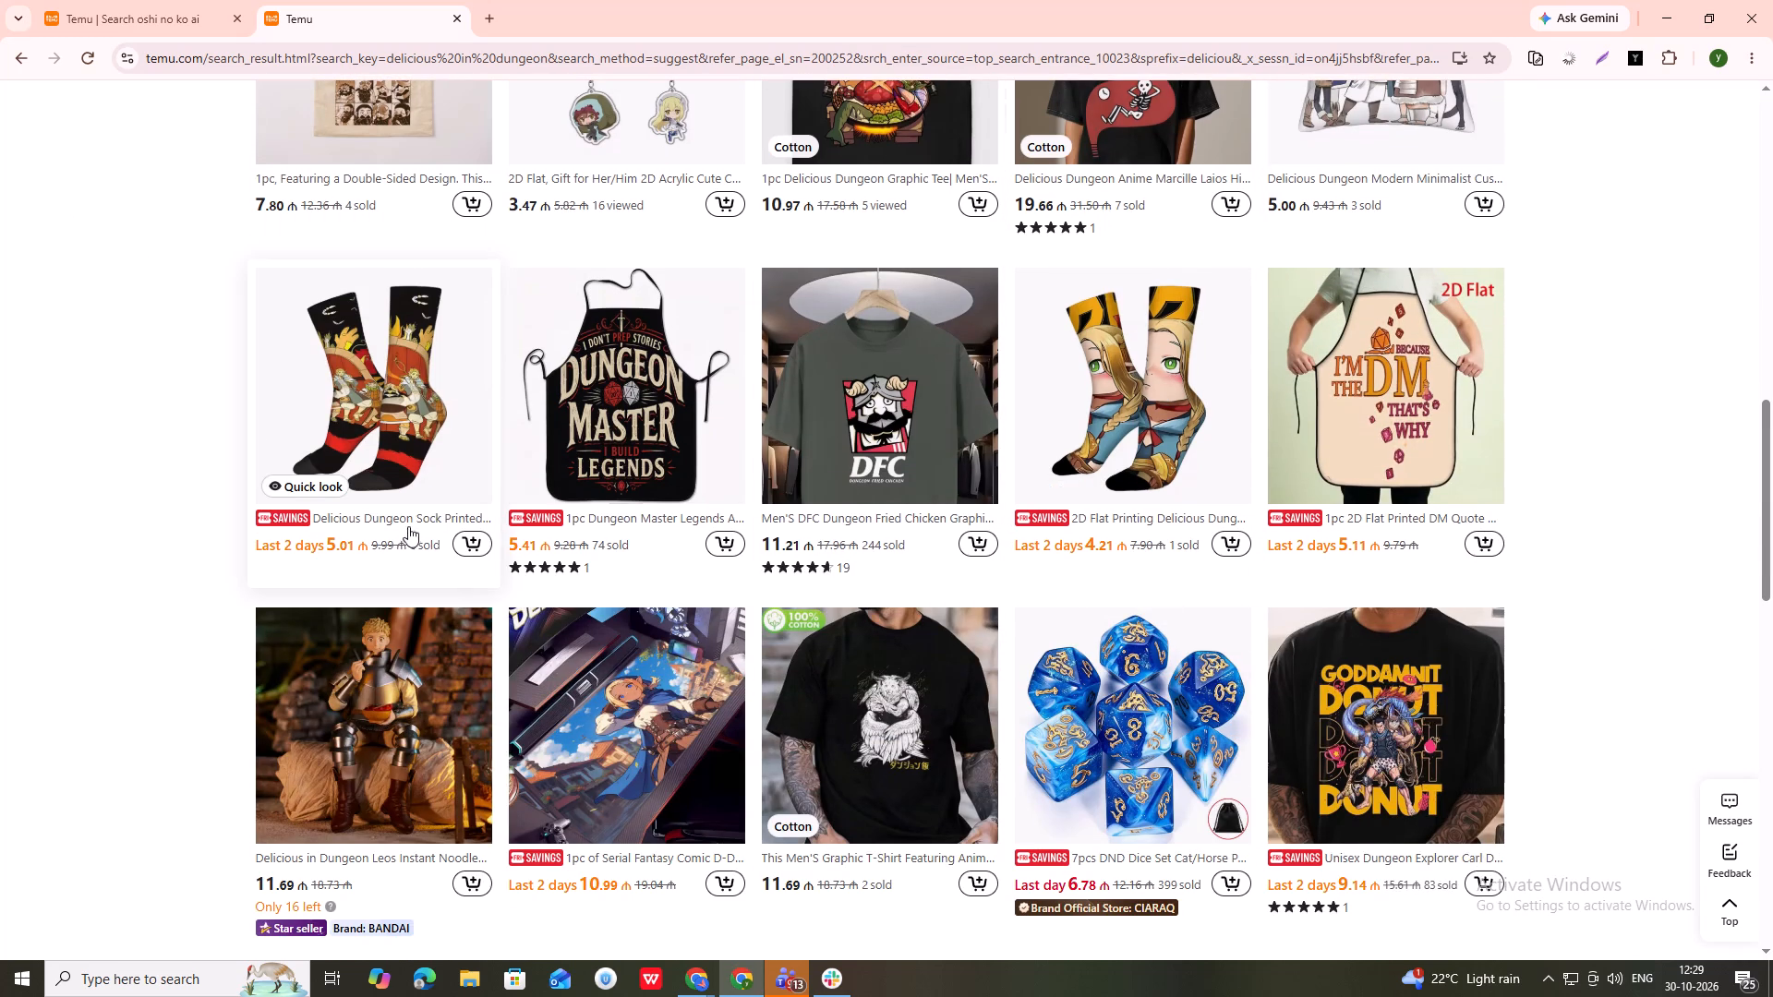
pyautogui.rightClick(410, 520)
pyautogui.click(472, 706)
pyautogui.hotkey('alt', 'Tab')
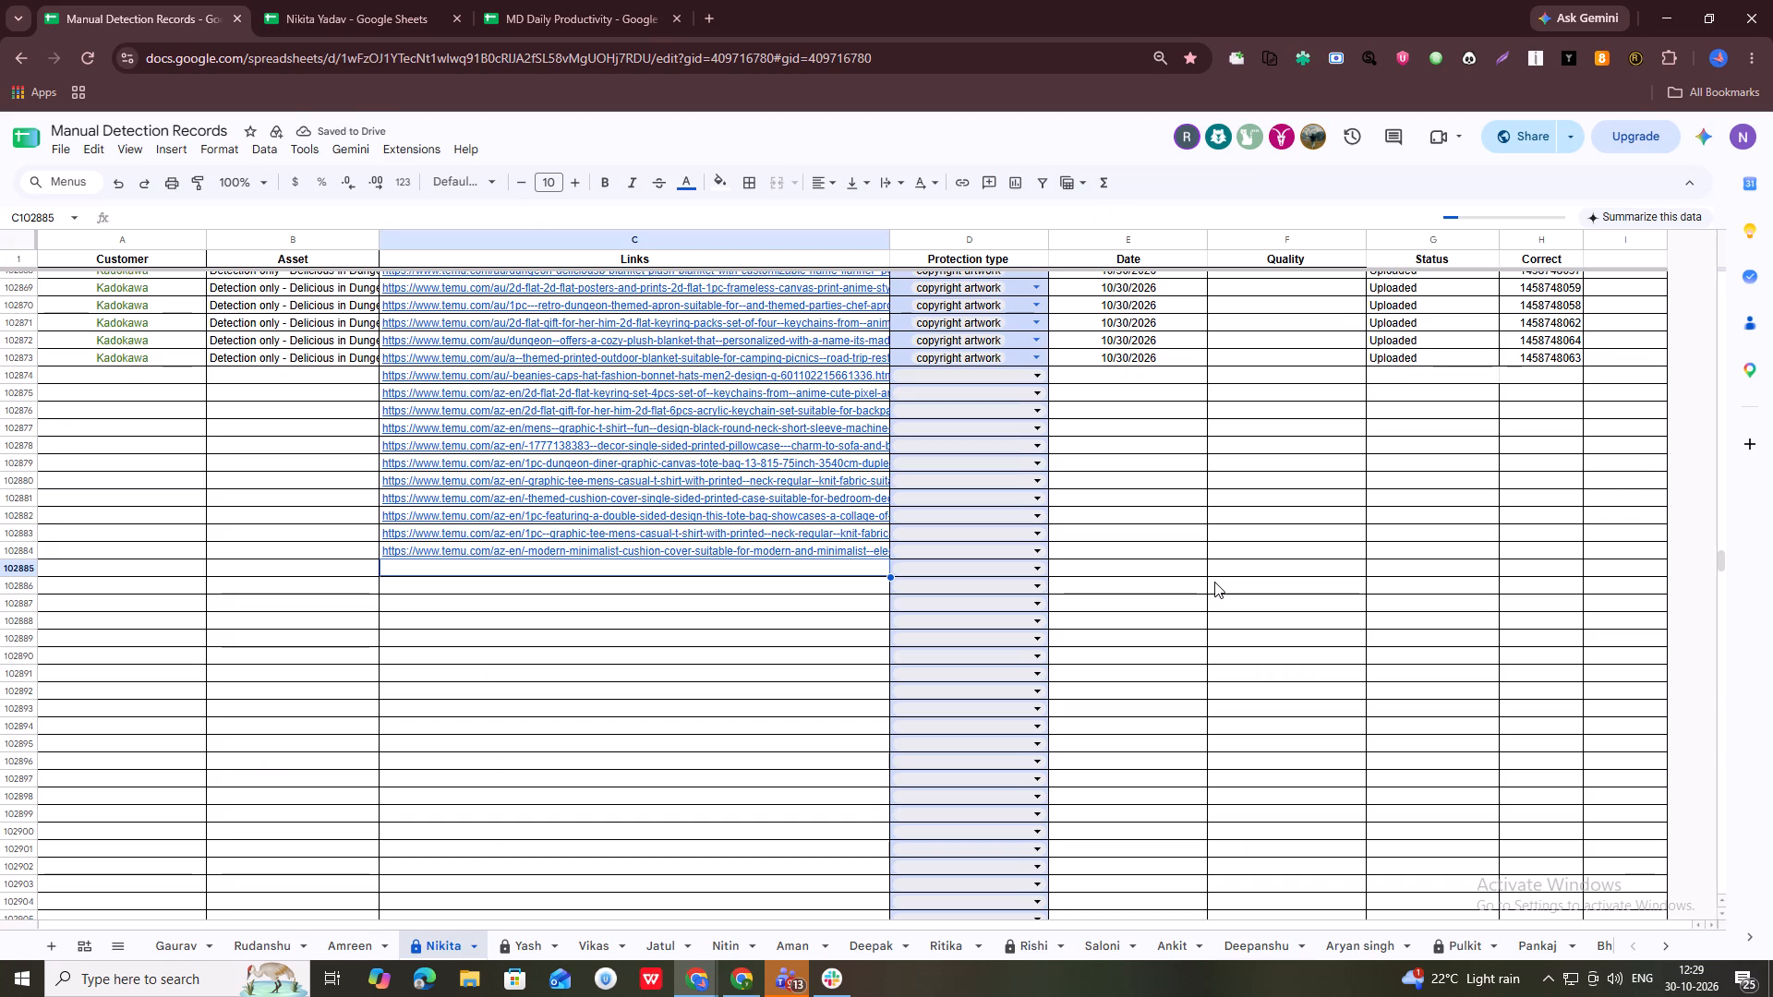
pyautogui.hotkey('ctrl', 'v')
pyautogui.press('Down')
pyautogui.hotkey('alt', 'Tab')
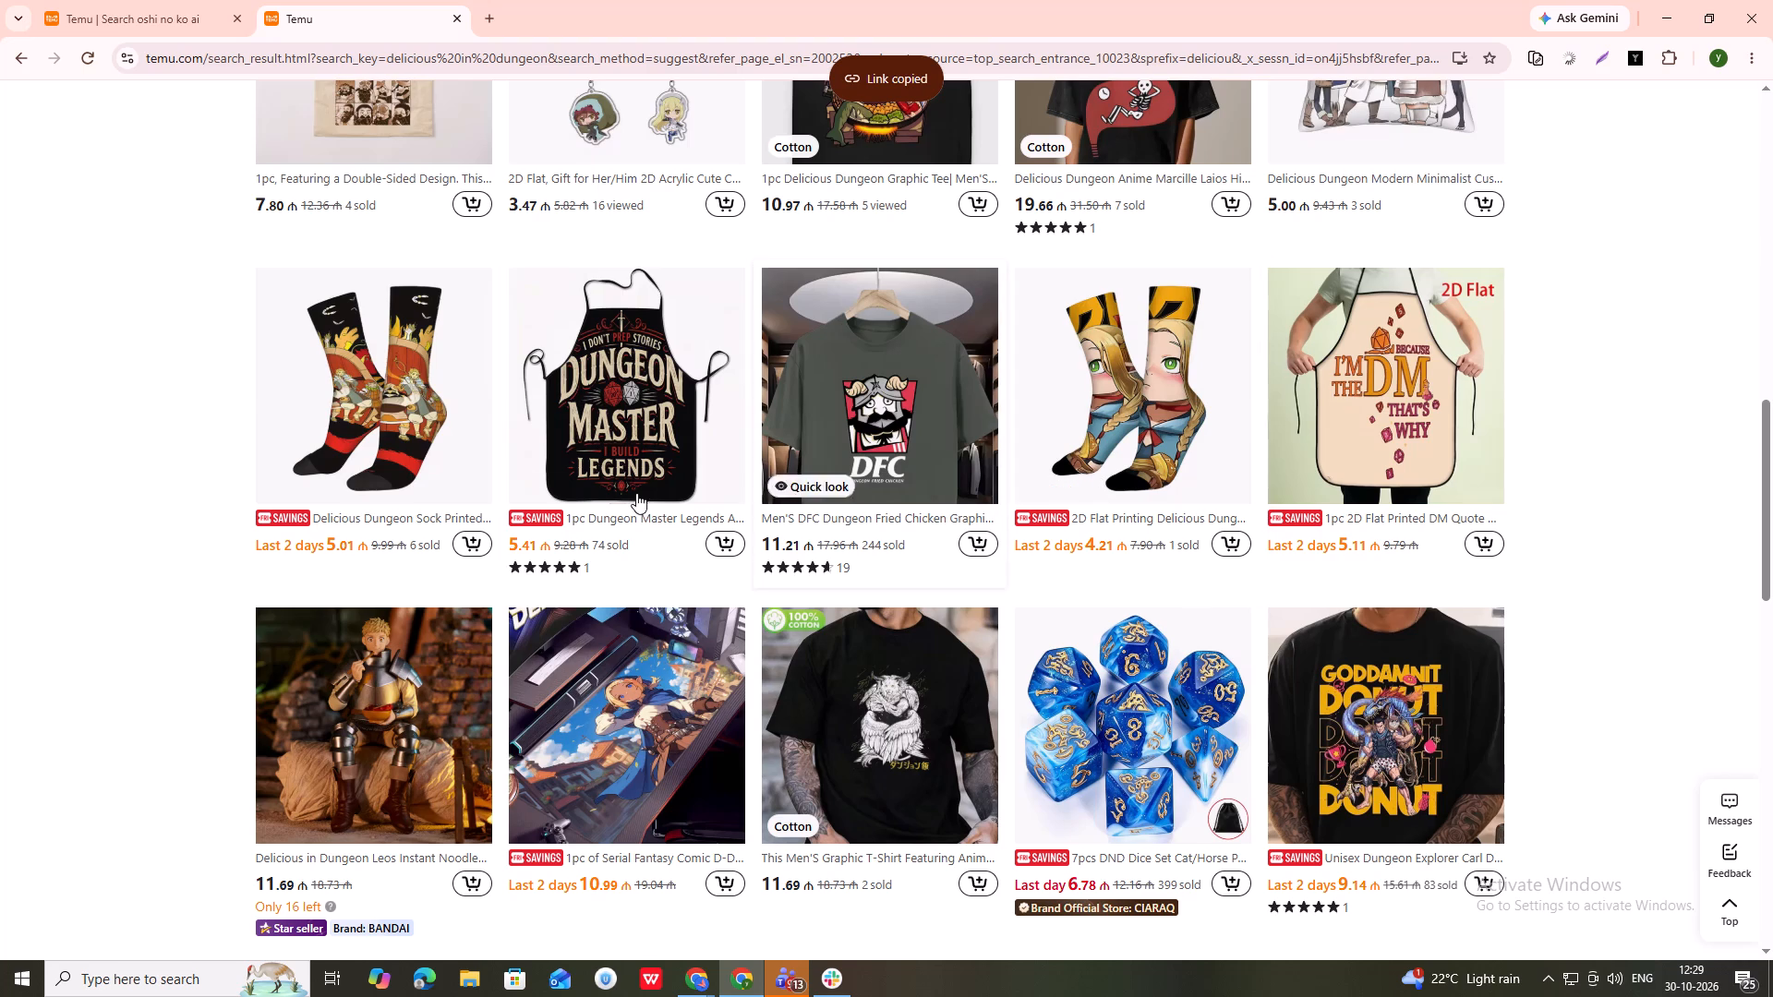
# Copy the Temu link of the Men's DFC Dungeon Fried Chicken Graphic Tee listing into C102886 of Manual Detection Records.
pyautogui.rightClick(880, 518)
pyautogui.click(961, 708)
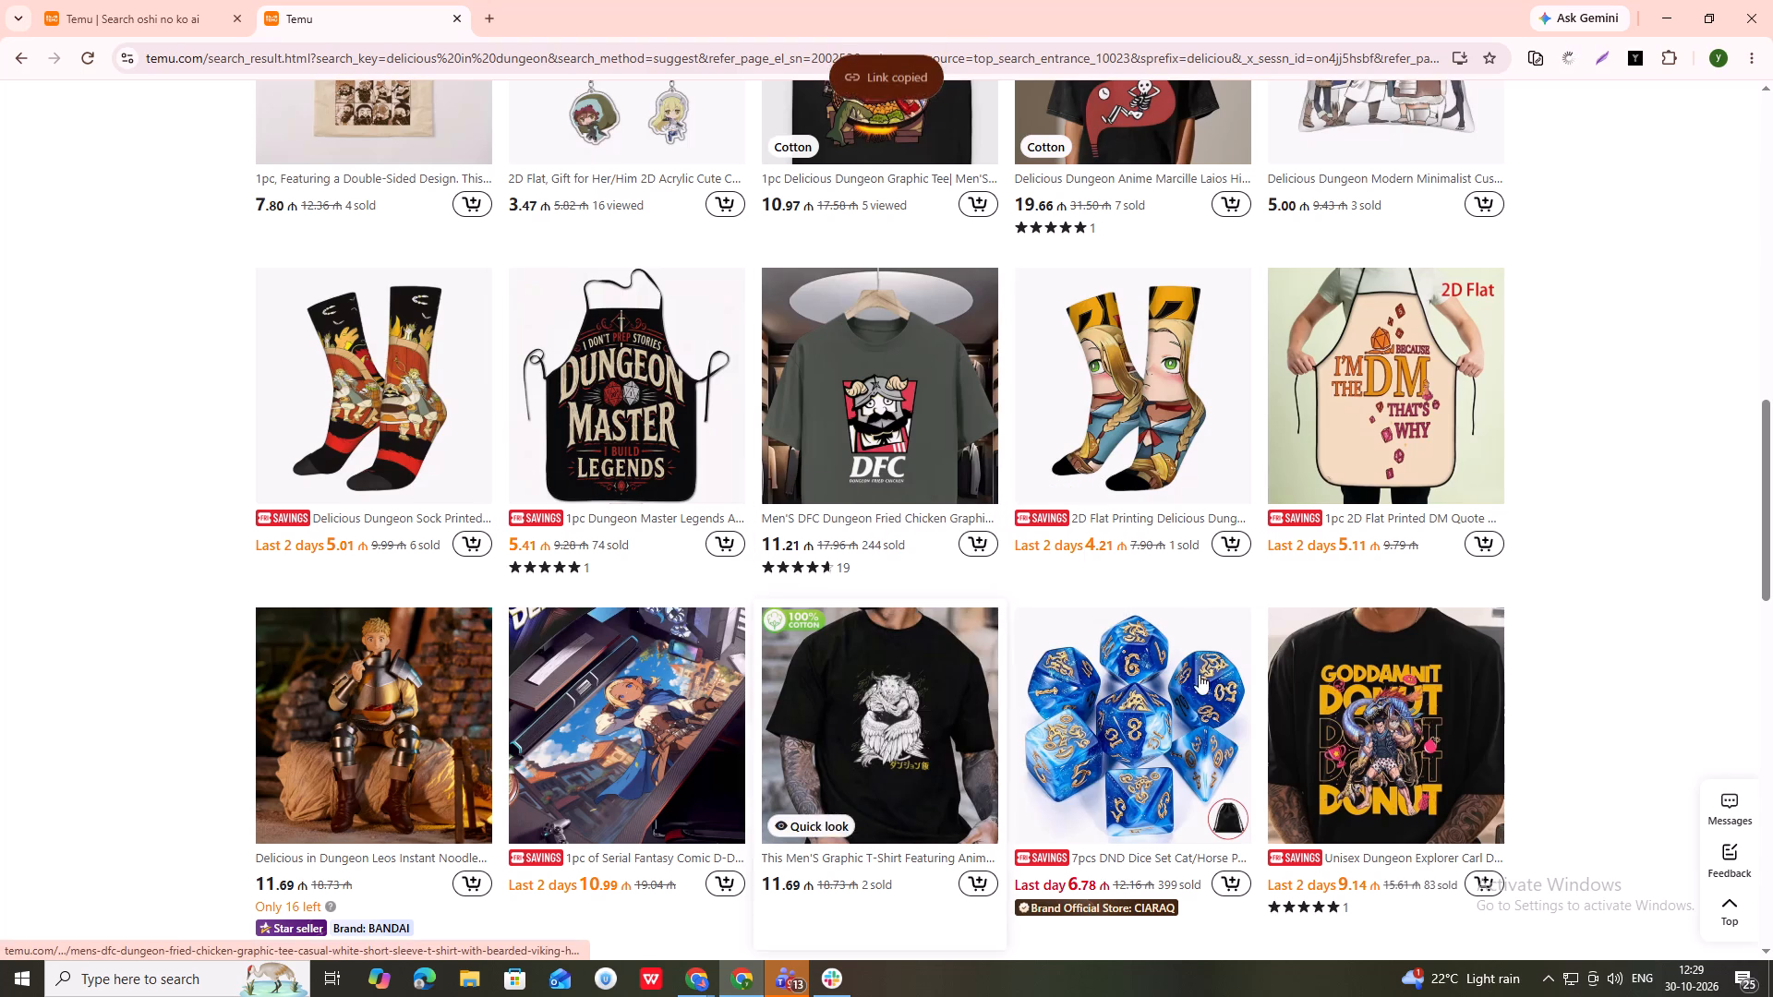
pyautogui.hotkey('alt', 'Tab')
pyautogui.hotkey('ctrl', 'v')
pyautogui.press('Down')
pyautogui.hotkey('alt', 'Tab')
# Copy the Temu link of the Delicious in the Dungeon area rug listing into C102887 of Manual Detection Records.
pyautogui.press('Down')
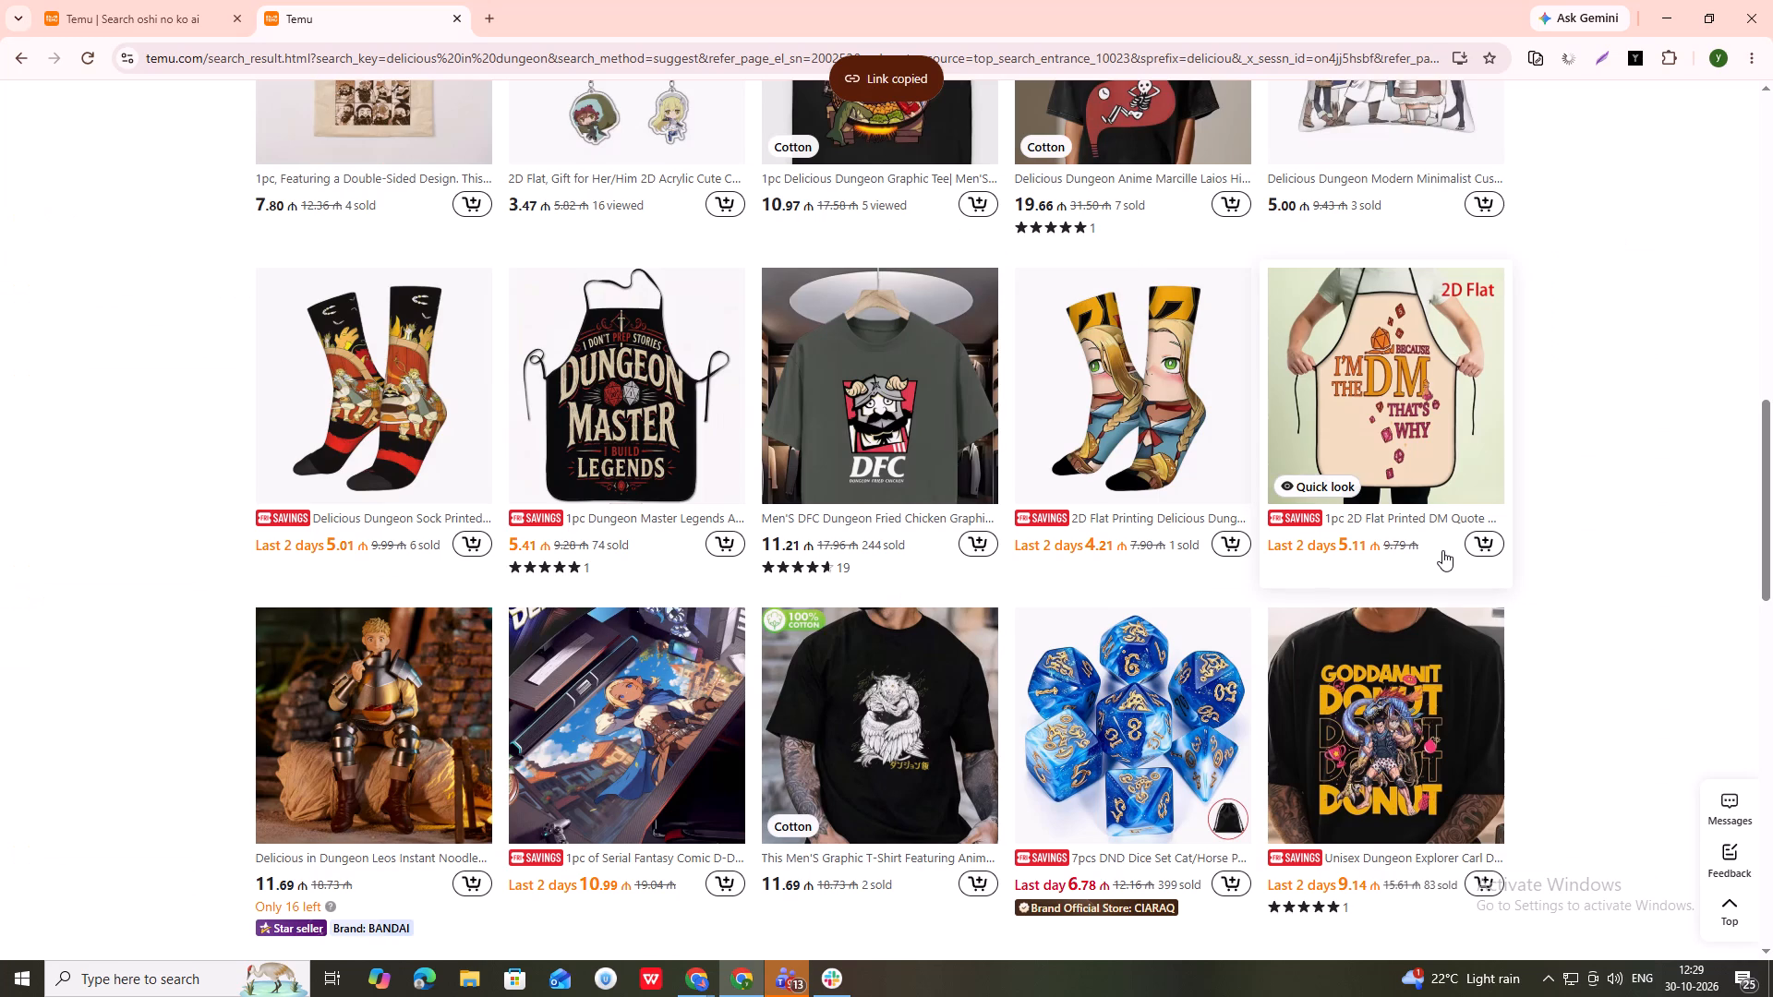
pyautogui.scroll(-6, 883, 597)
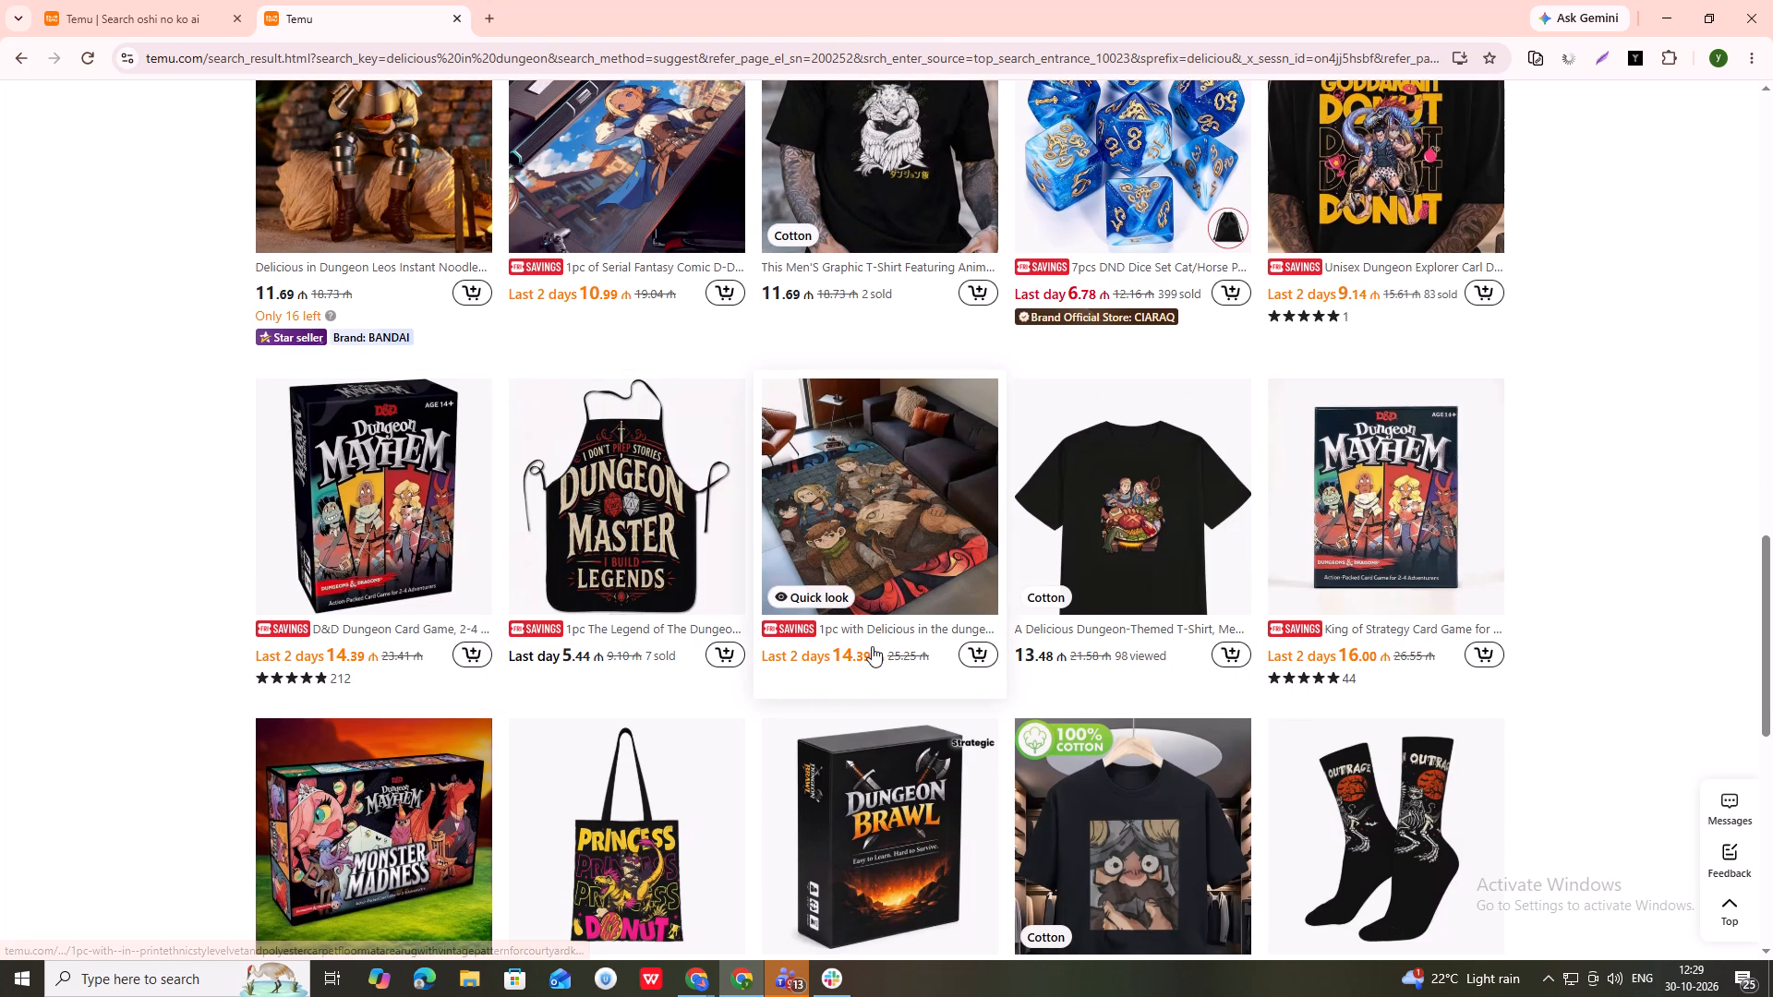
pyautogui.rightClick(893, 625)
pyautogui.click(939, 823)
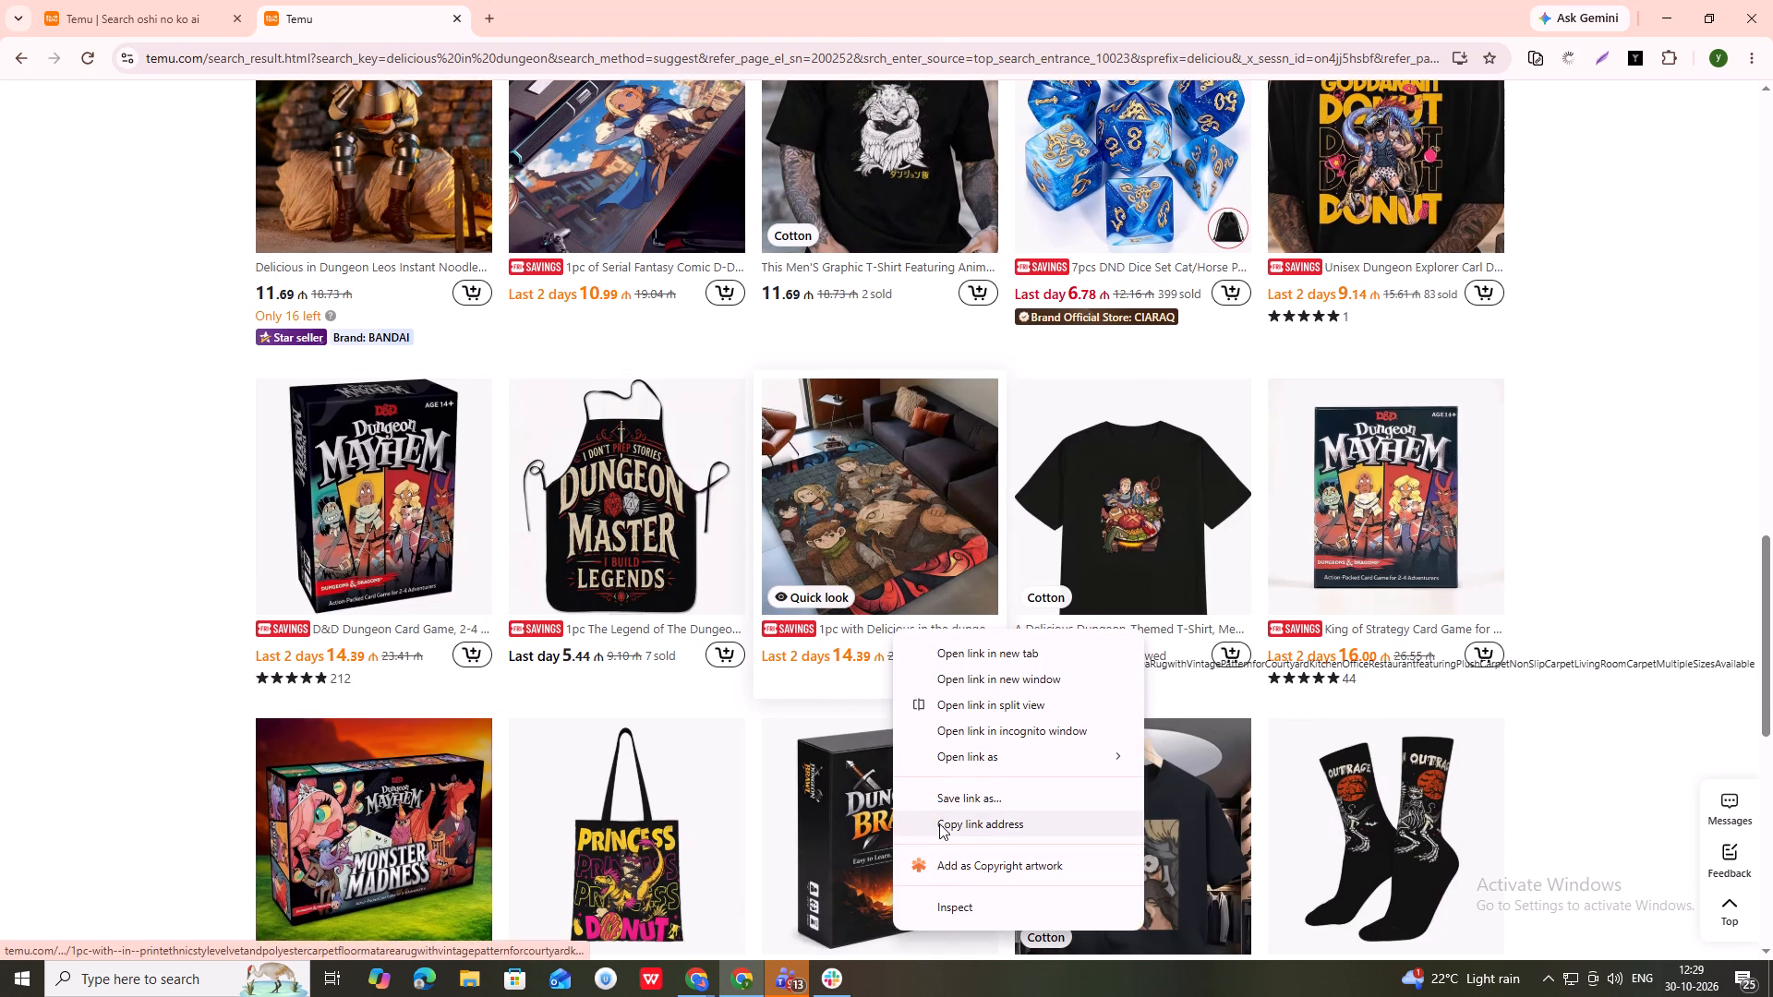
pyautogui.hotkey('alt', 'Tab')
pyautogui.hotkey('ctrl', 'v')
pyautogui.press('Down')
pyautogui.hotkey('alt', 'Tab')
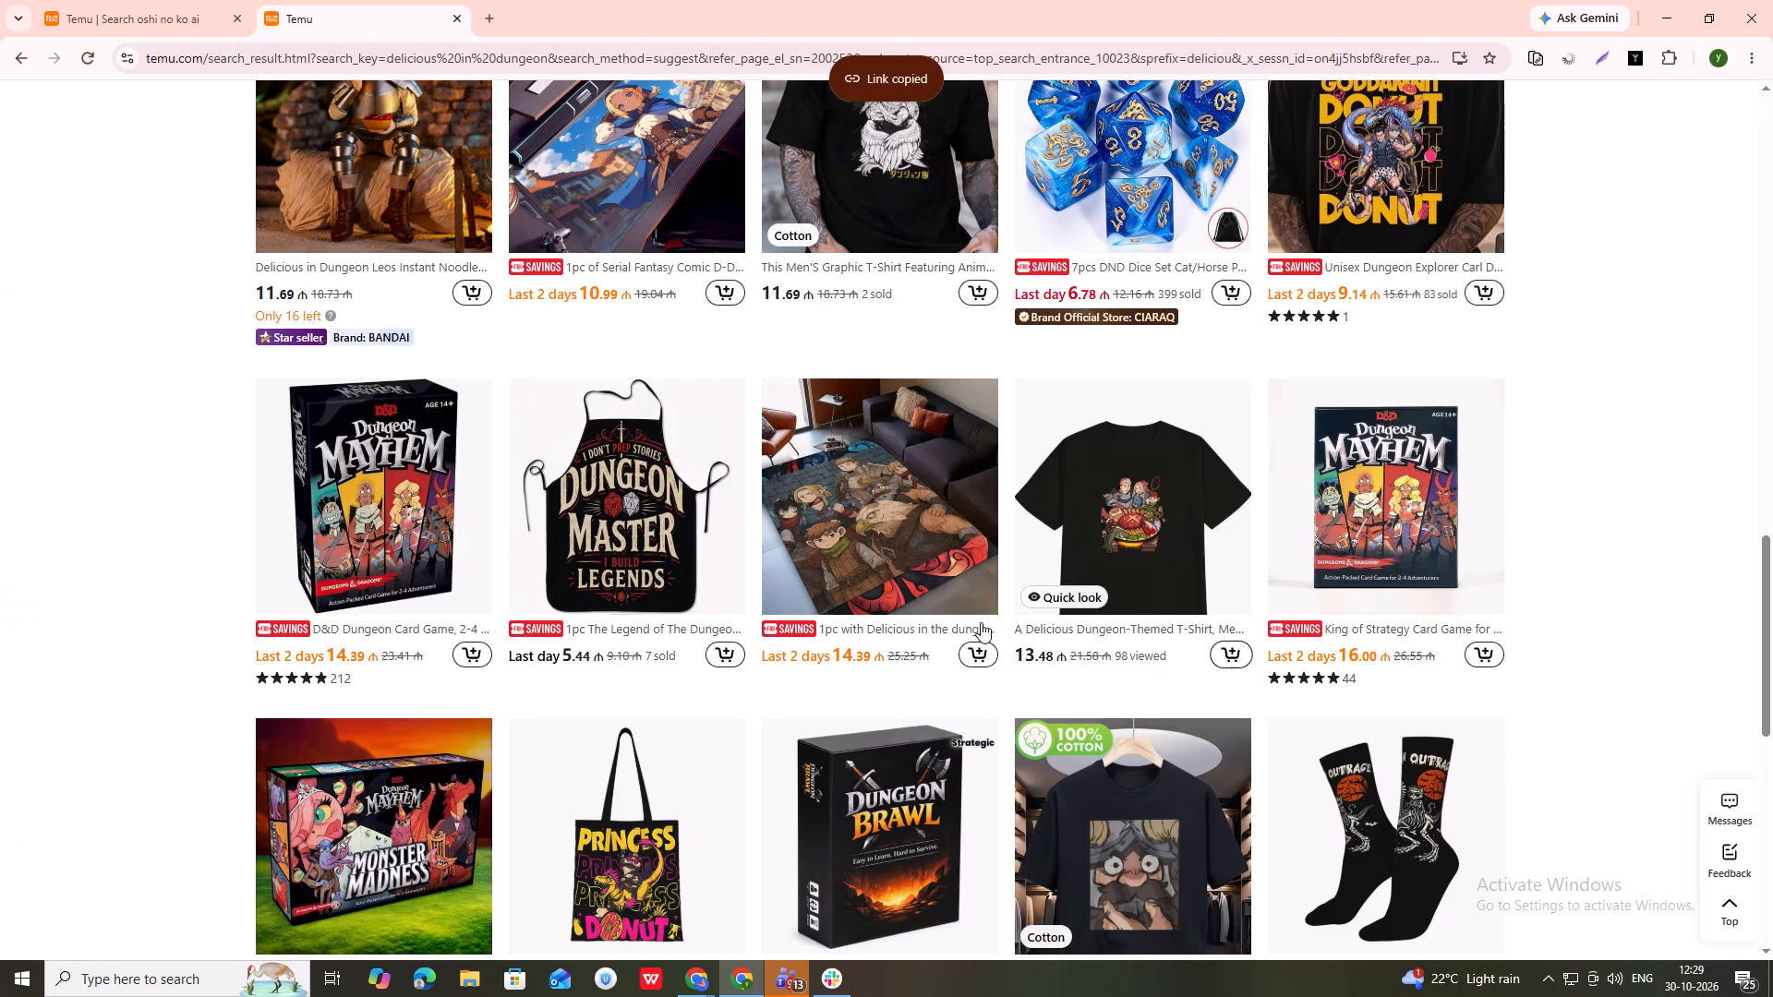
# Copy the Temu link of the "A Delicious Dungeon-Themed T-Shirt" listing into C102888 of Manual Detection Records.
pyautogui.rightClick(1158, 632)
pyautogui.click(1234, 818)
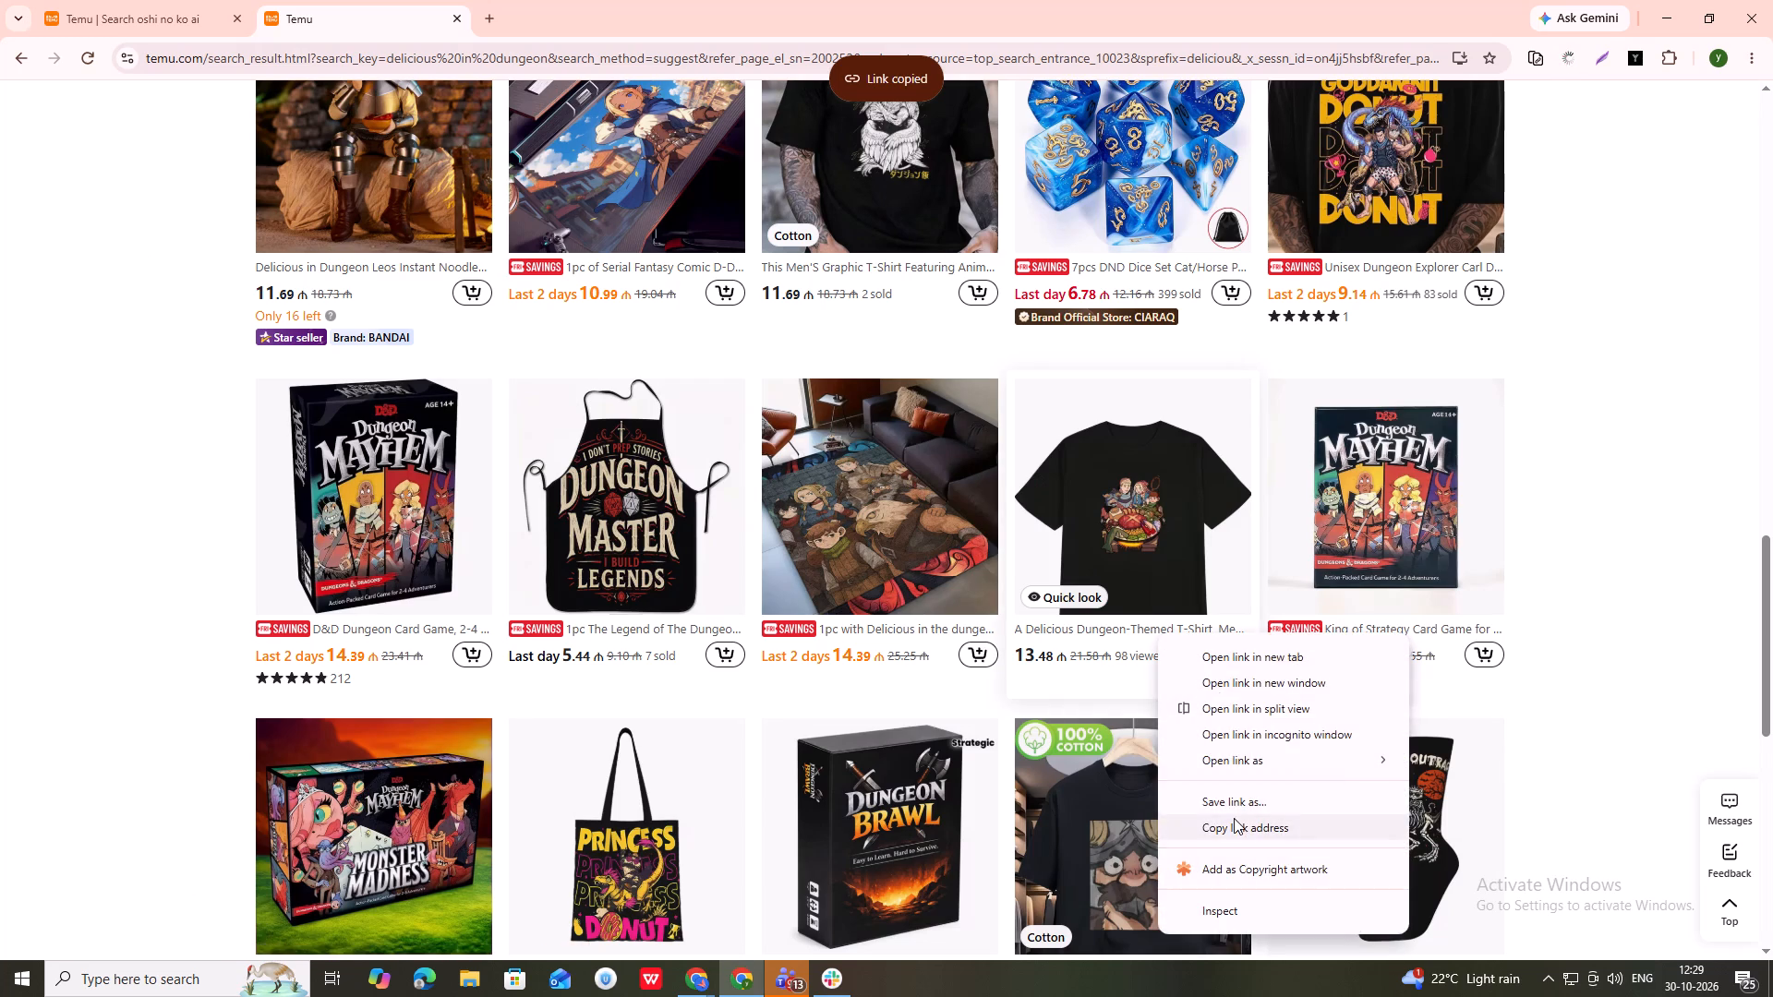
pyautogui.hotkey('alt', 'Tab')
pyautogui.hotkey('ctrl', 'v')
pyautogui.press('Down')
pyautogui.hotkey('alt', 'Tab')
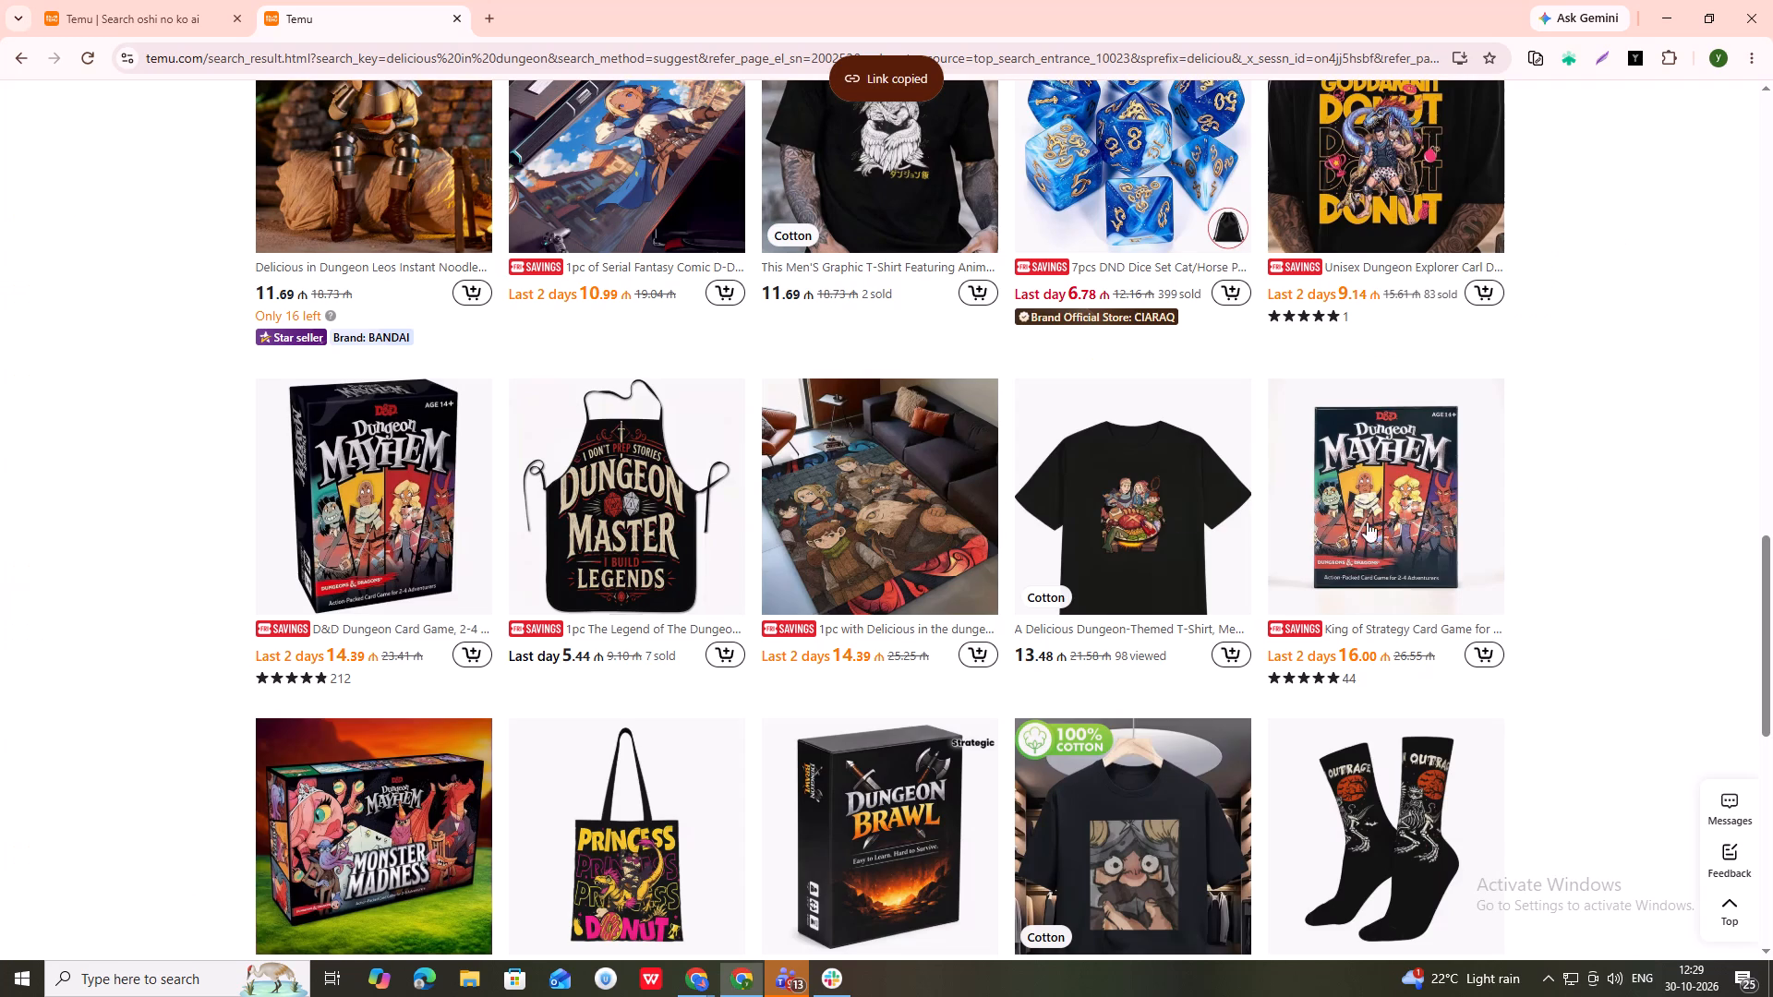
# Copy the Temu link of the Men's Unique Anime 'Delicious Adventure' T-shirt listing into C102889 of Manual Detection Records.
pyautogui.scroll(-6, 950, 527)
pyautogui.rightClick(1175, 425)
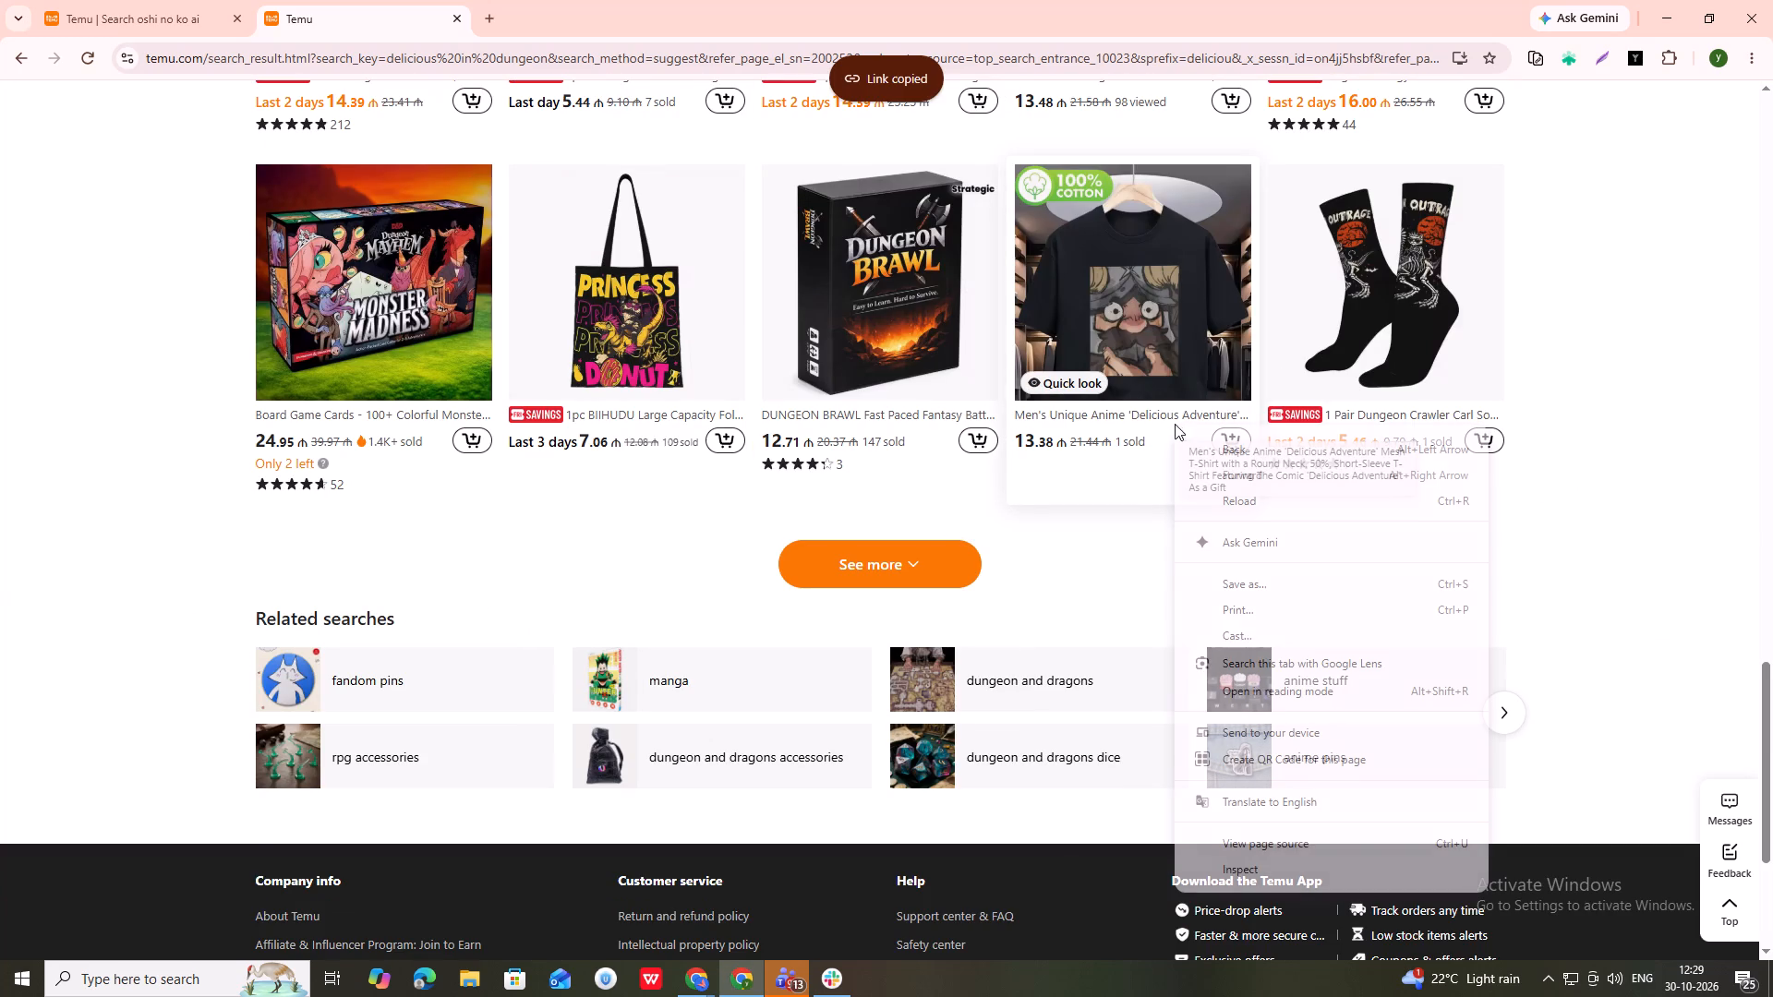
pyautogui.rightClick(1124, 432)
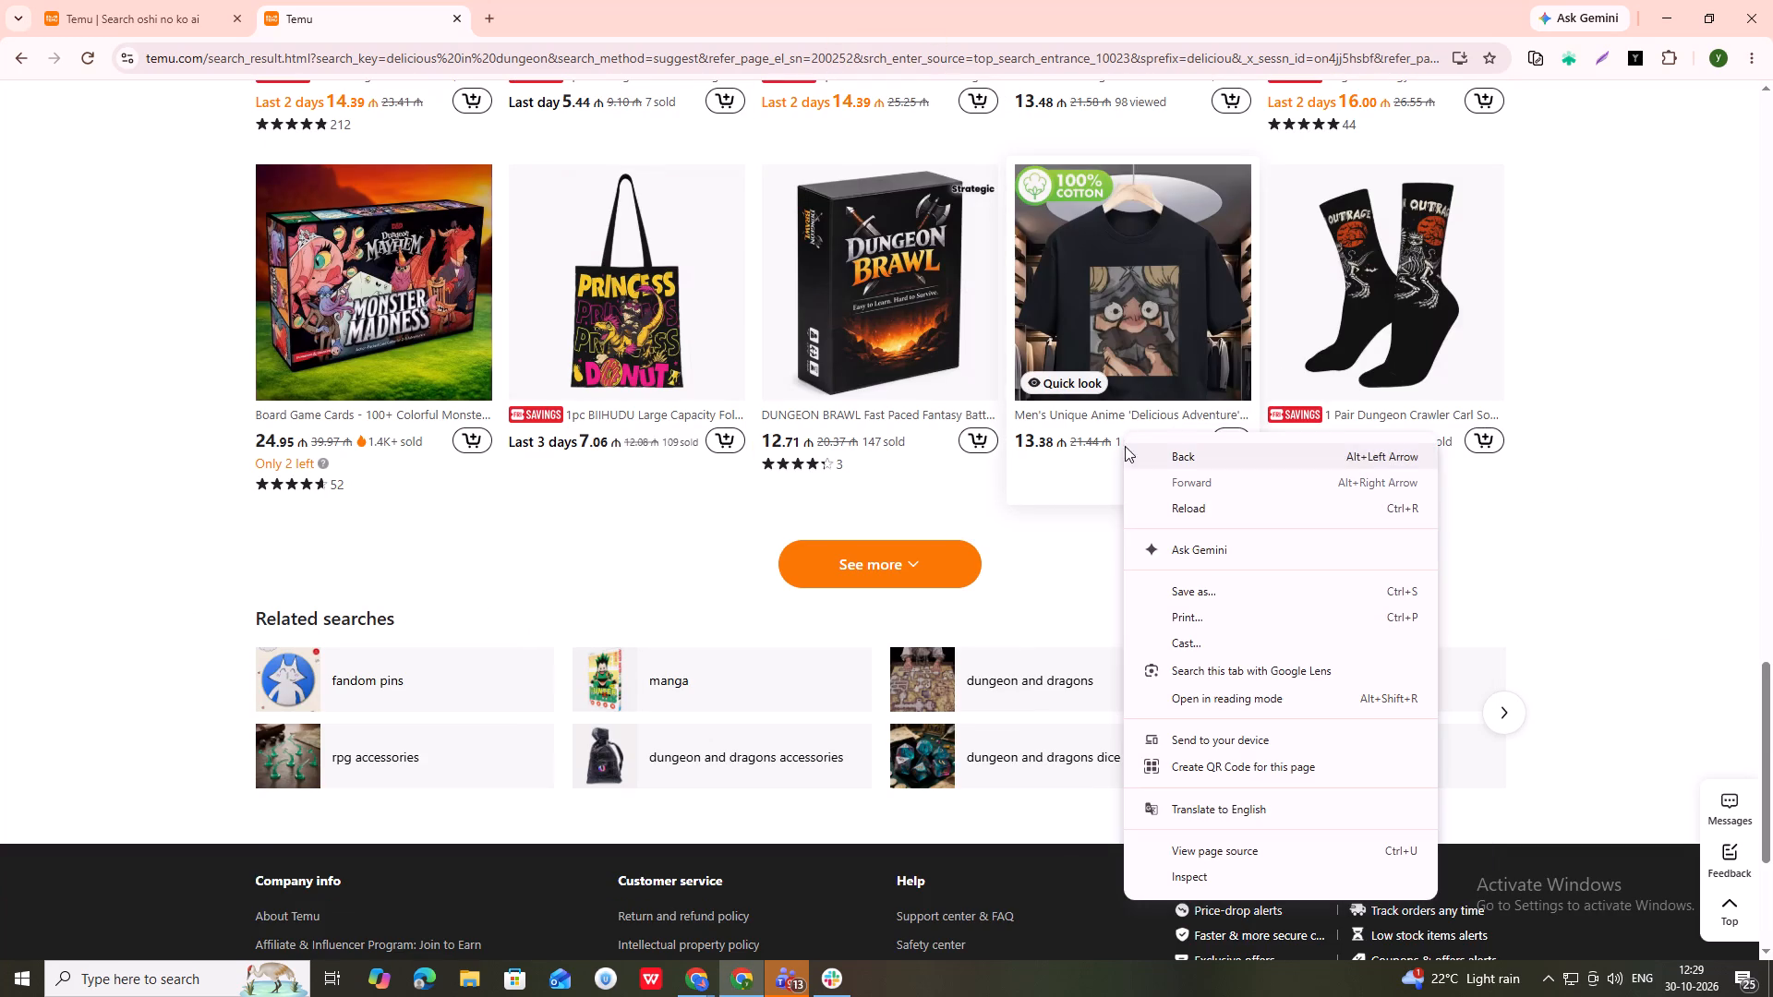
pyautogui.rightClick(1127, 416)
pyautogui.rightClick(1099, 420)
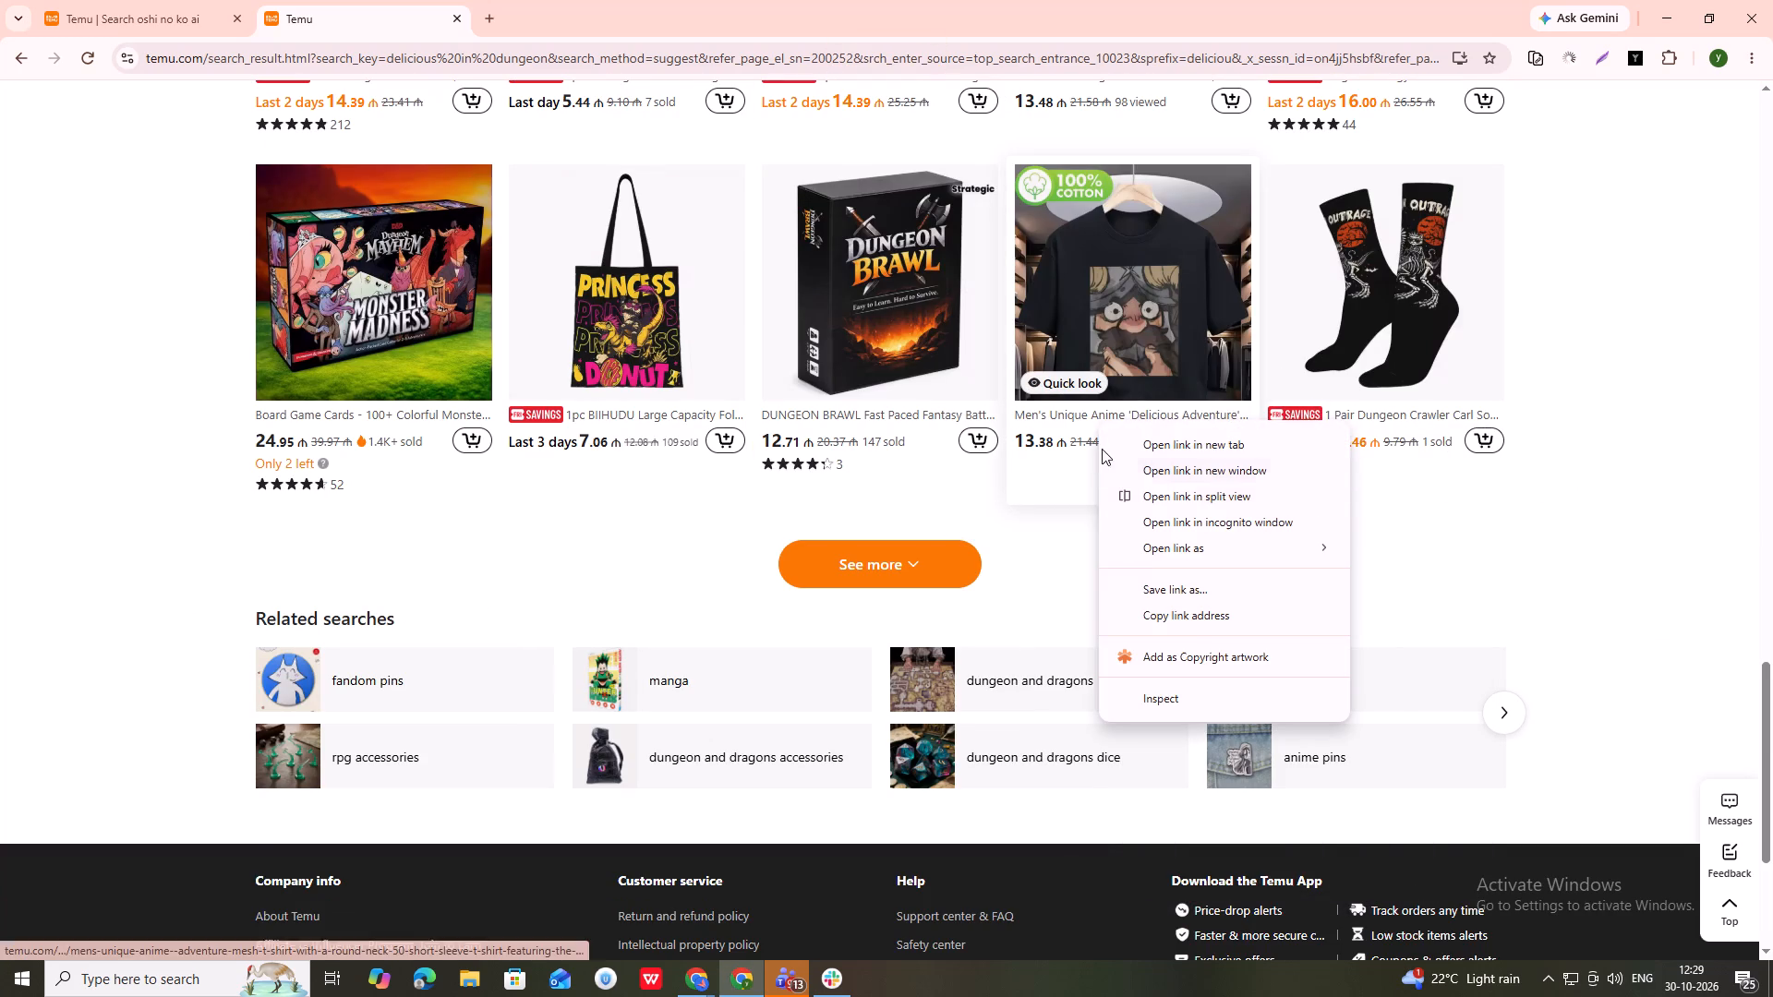
pyautogui.click(1146, 615)
pyautogui.hotkey('alt', 'Tab')
pyautogui.hotkey('ctrl', 'v')
pyautogui.press('Down')
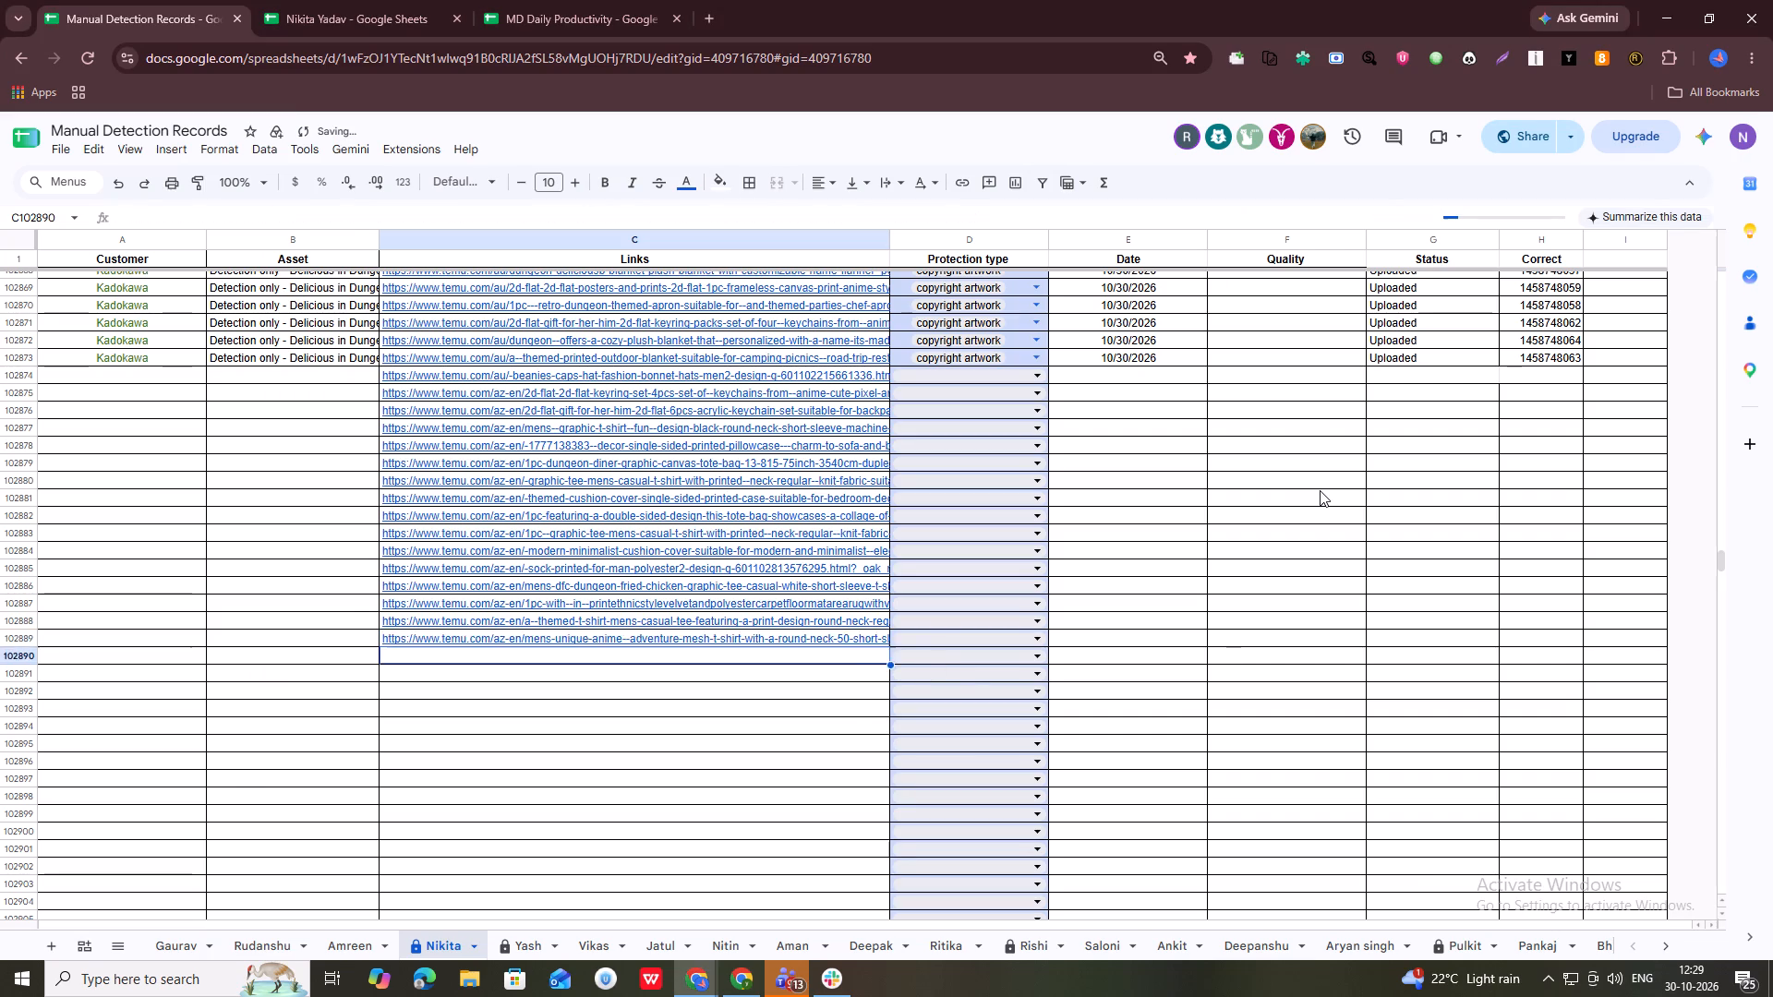
pyautogui.hotkey('alt', 'Tab')
# Load more Temu results and copy the Delicious RYOKO KU Retro Metal Poster listing's link into C102890 of Manual Detection Records.
pyautogui.click(913, 558)
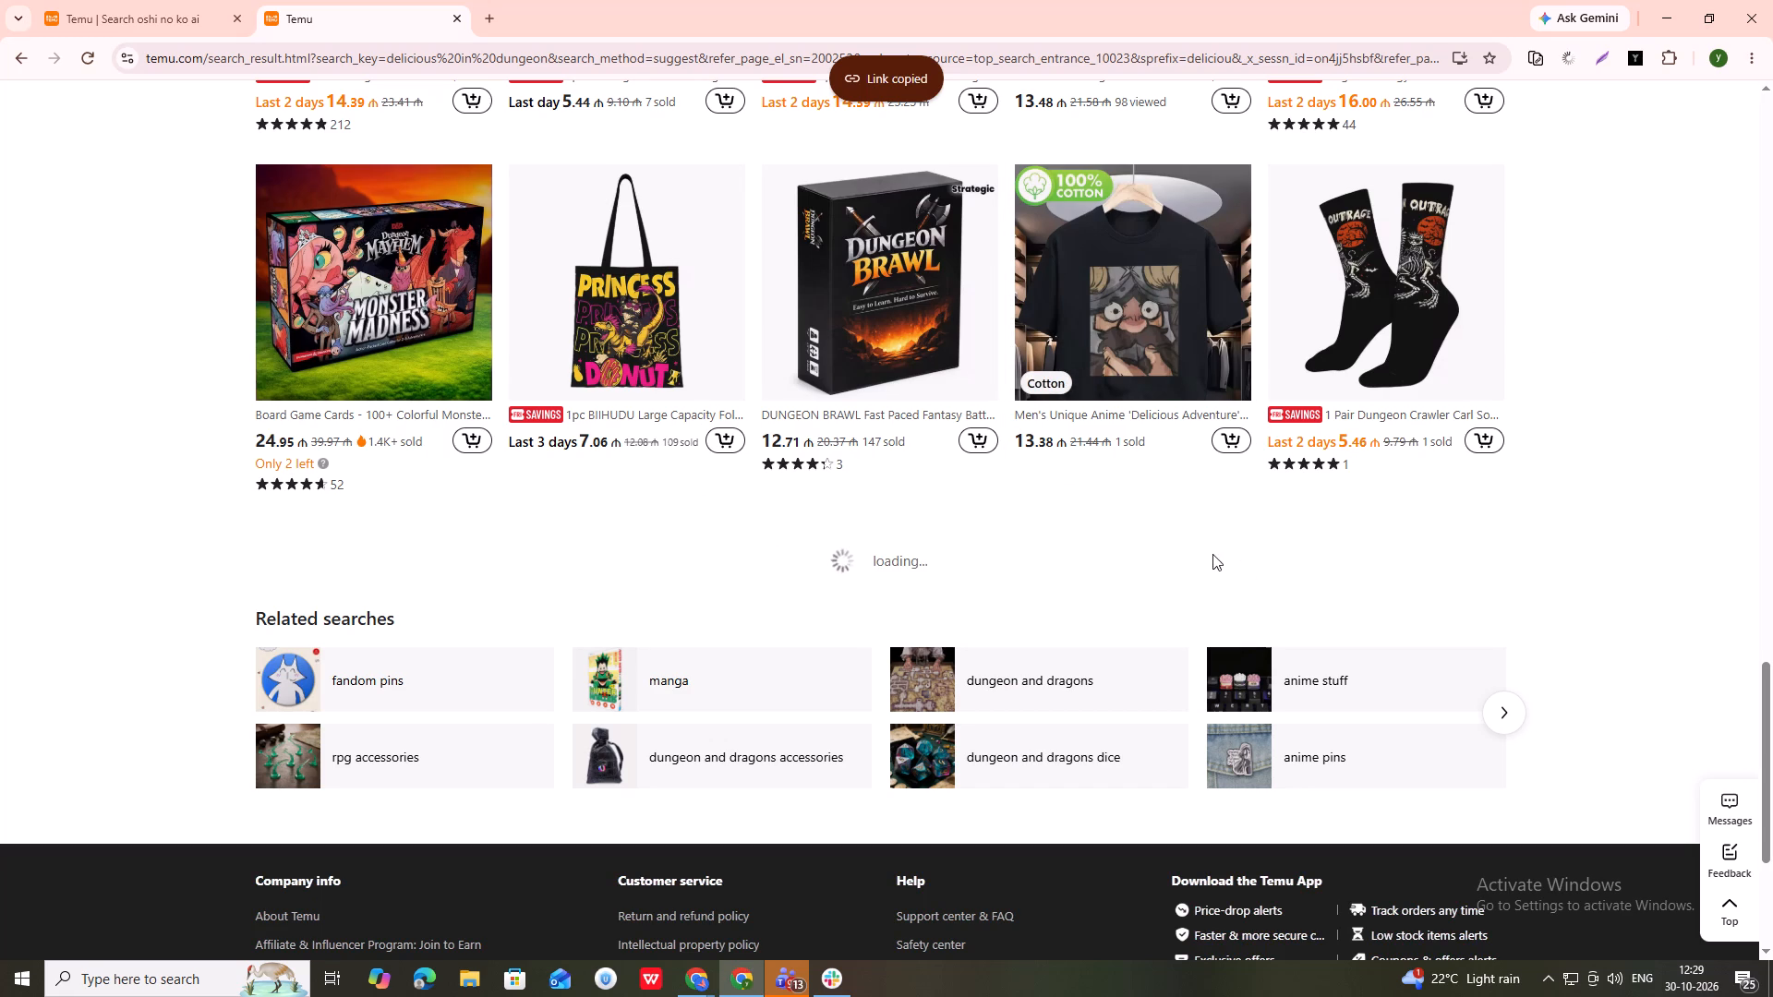
pyautogui.scroll(-3, 1176, 547)
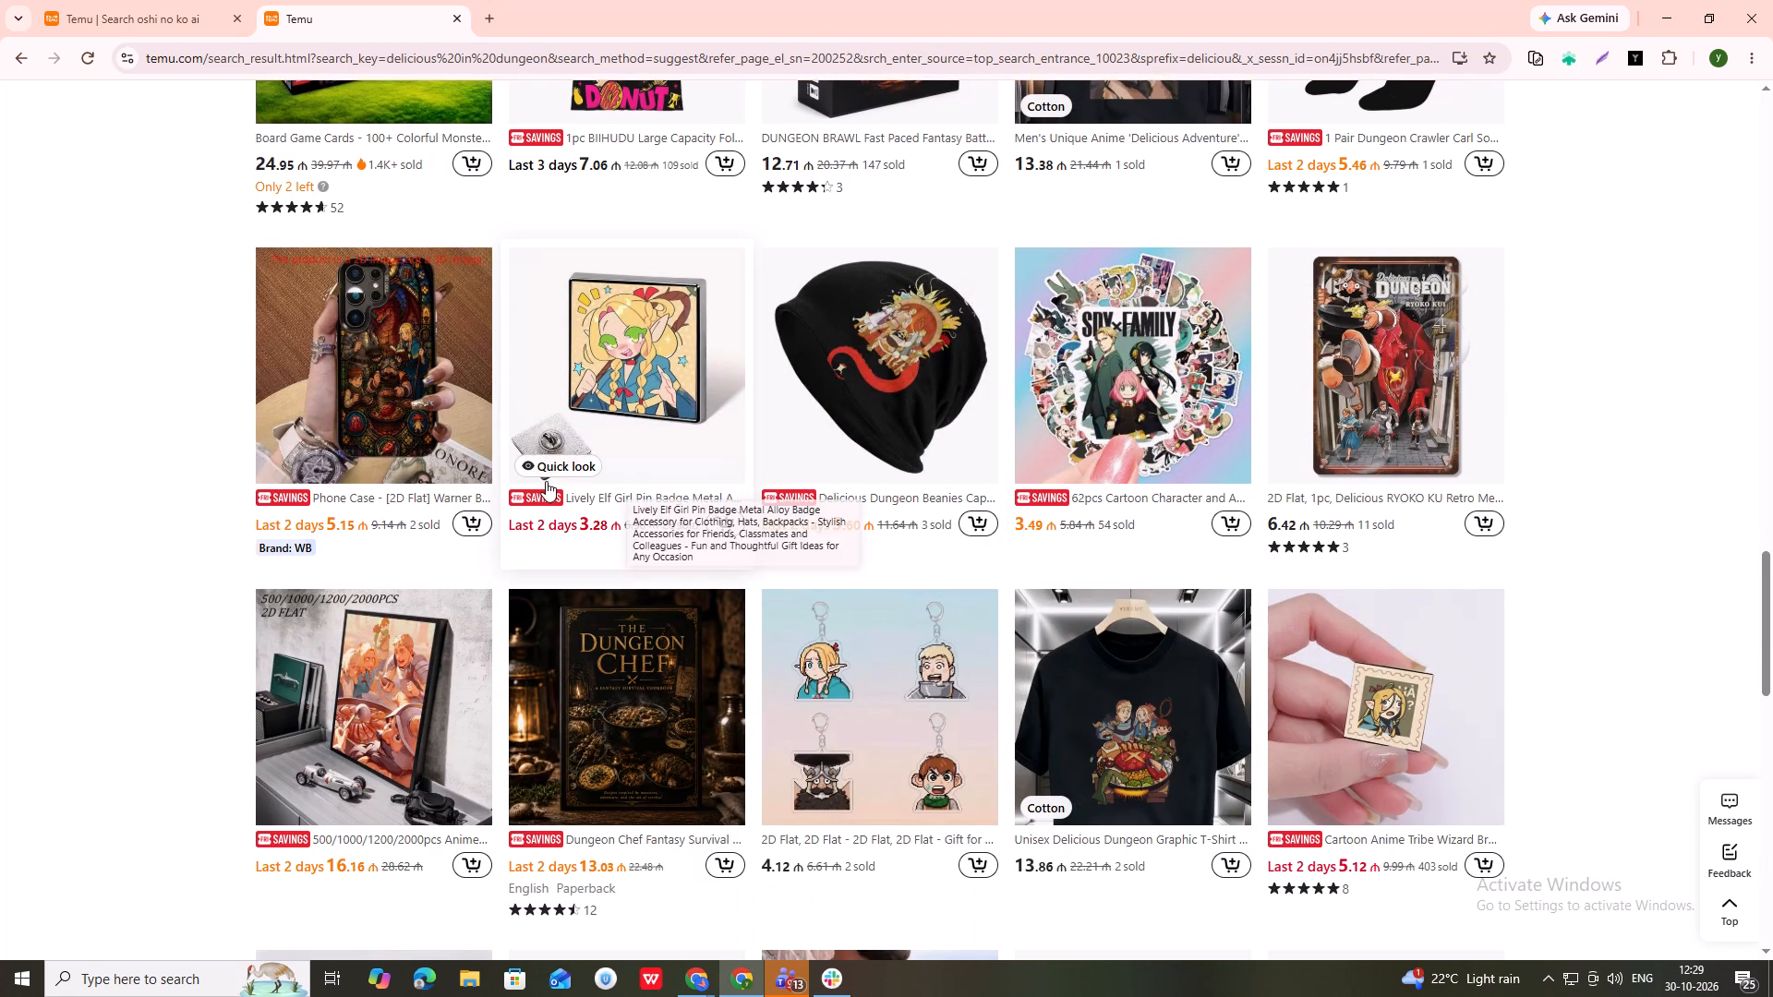
pyautogui.rightClick(1383, 500)
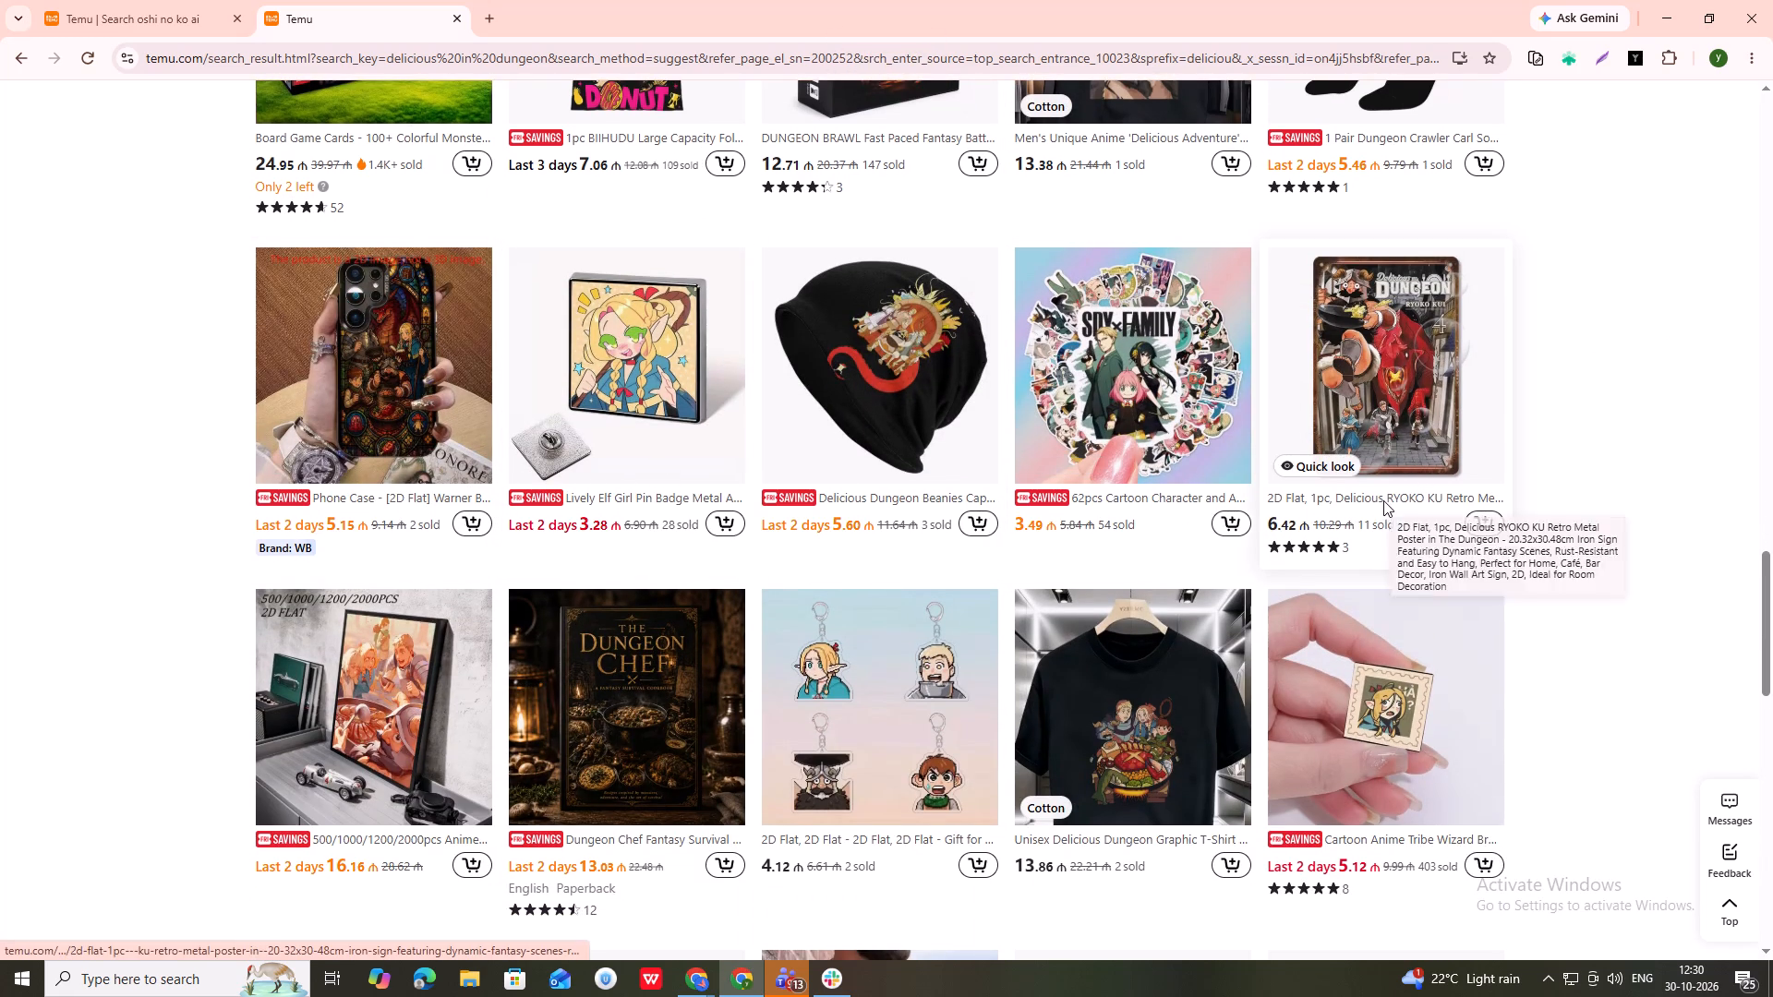
pyautogui.click(1425, 703)
pyautogui.hotkey('alt', 'Tab')
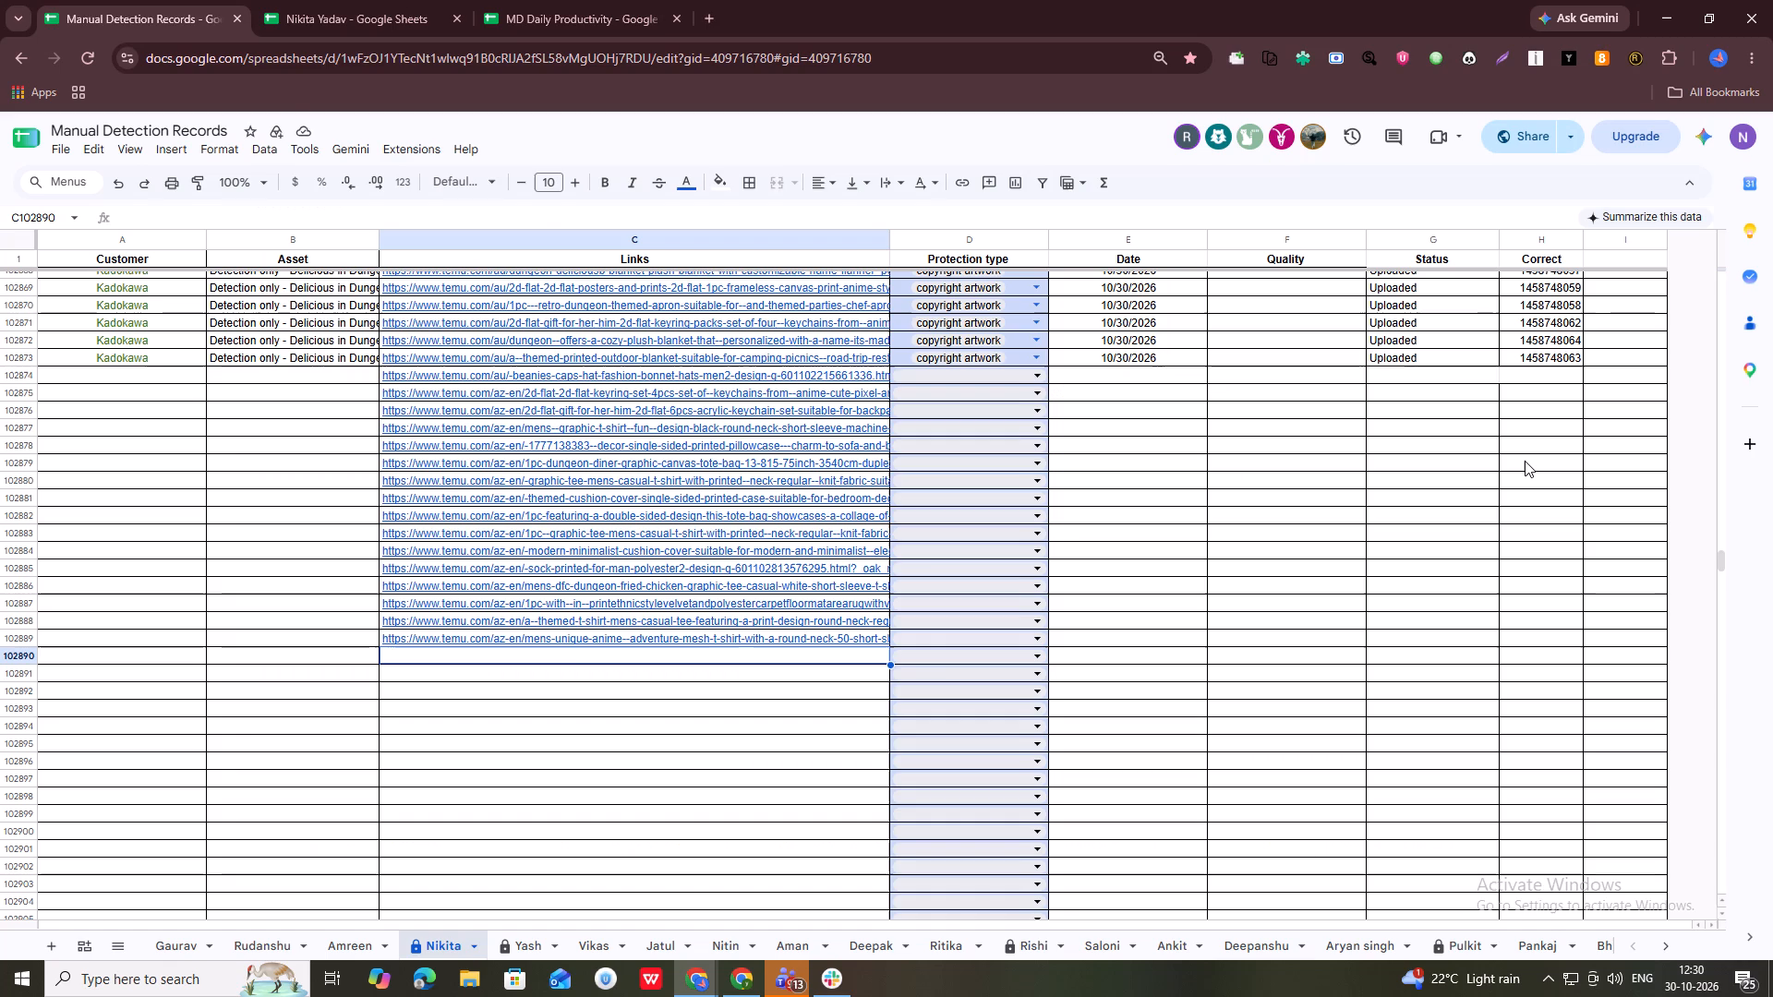
pyautogui.hotkey('ctrl', 'v')
pyautogui.press('Down')
pyautogui.hotkey('alt', 'Tab')
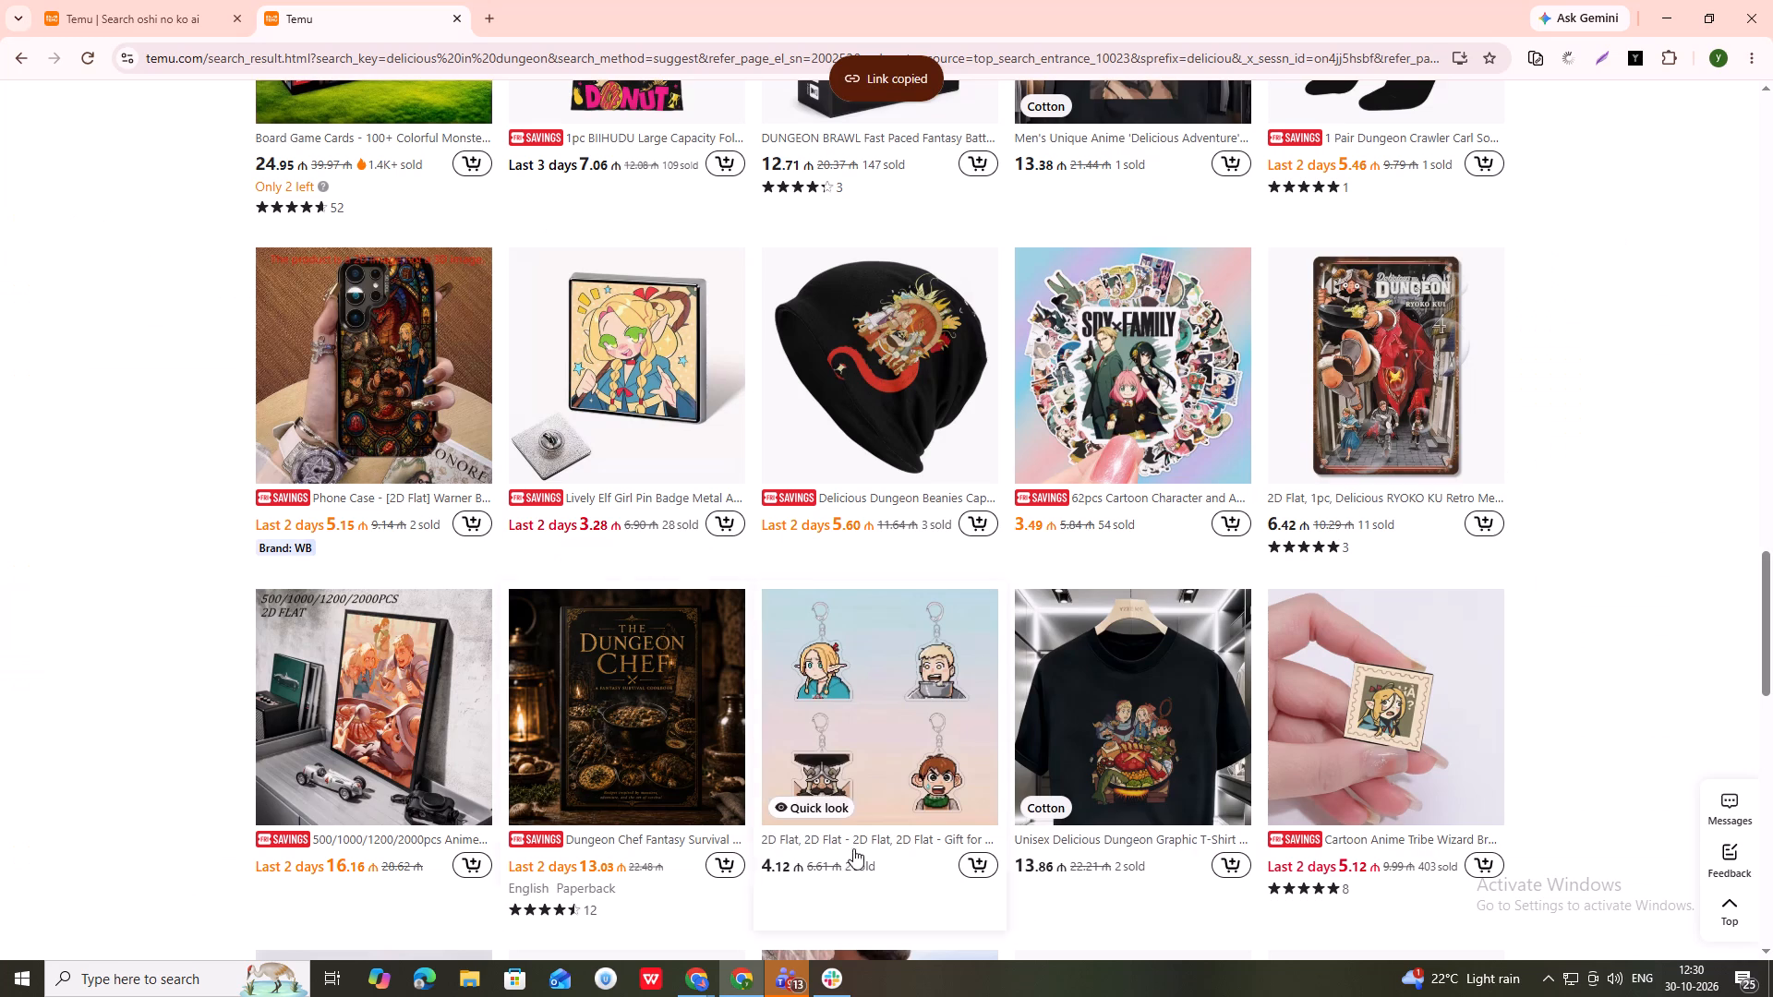
# Copy the Temu link of the 4pcs Delicious Dungeon pixel art keychain set into C102891 of Manual Detection Records.
pyautogui.rightClick(865, 833)
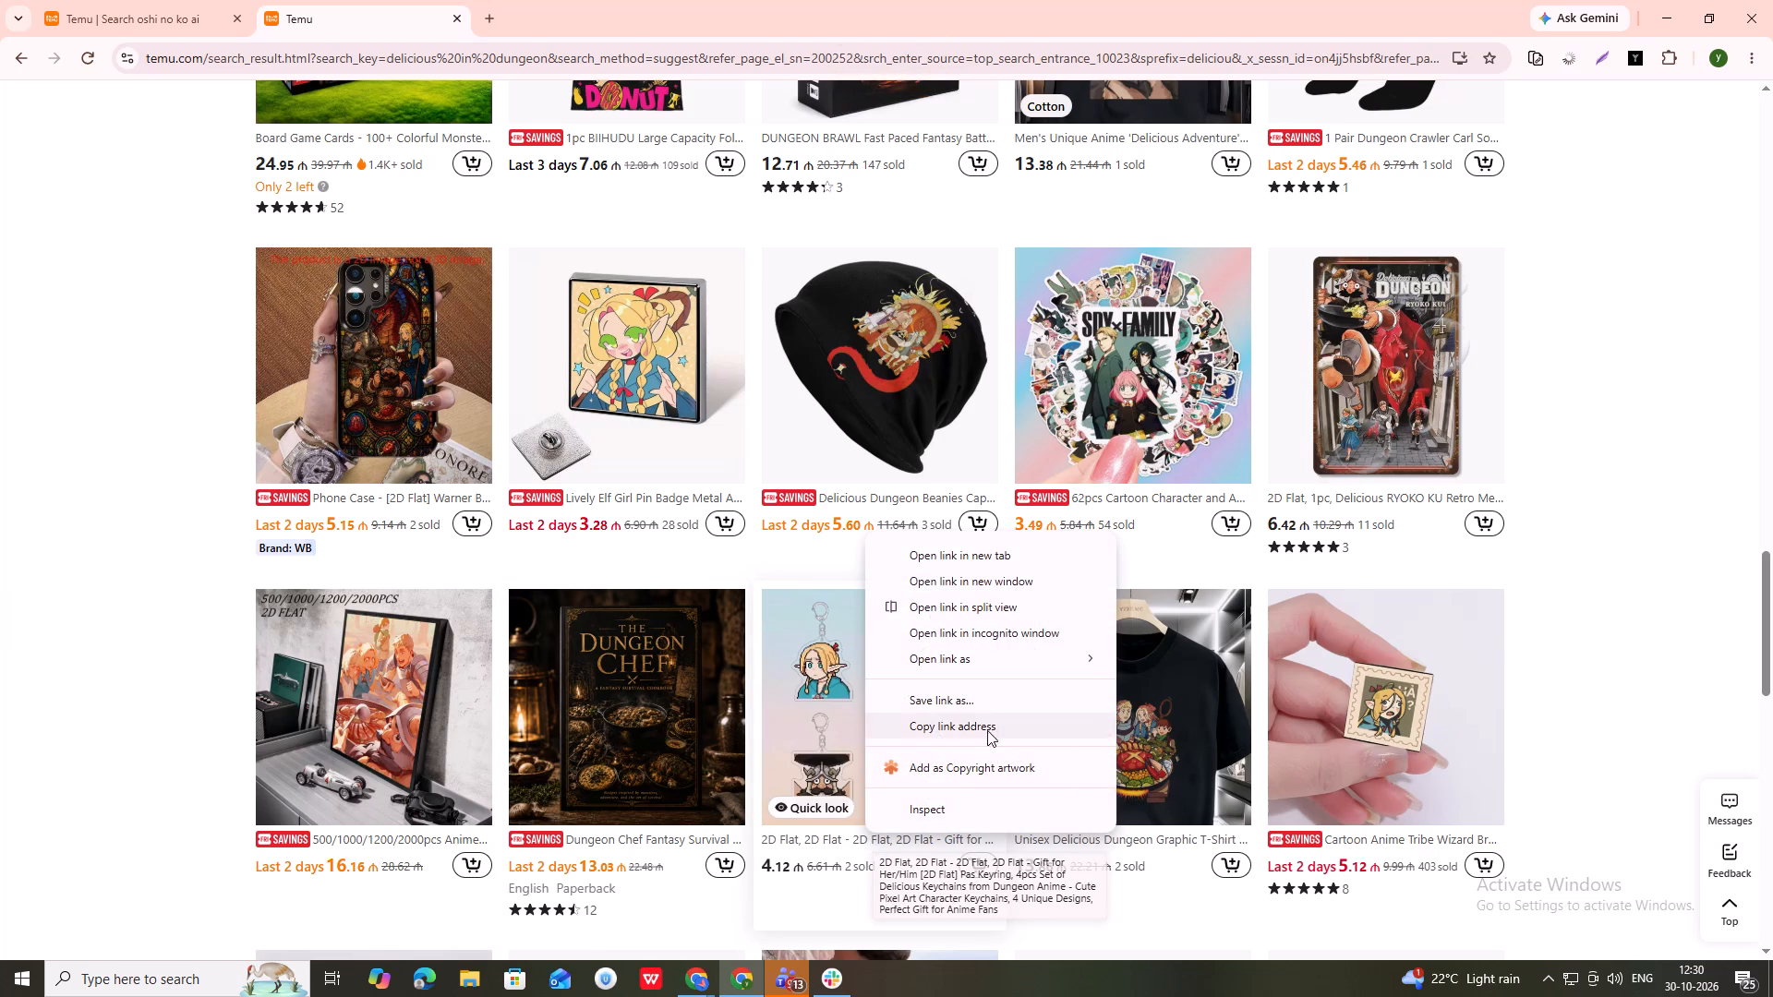
pyautogui.click(987, 725)
pyautogui.hotkey('alt', 'Tab')
pyautogui.hotkey('ctrl', 'v')
pyautogui.press('Down')
pyautogui.hotkey('alt', 'Tab')
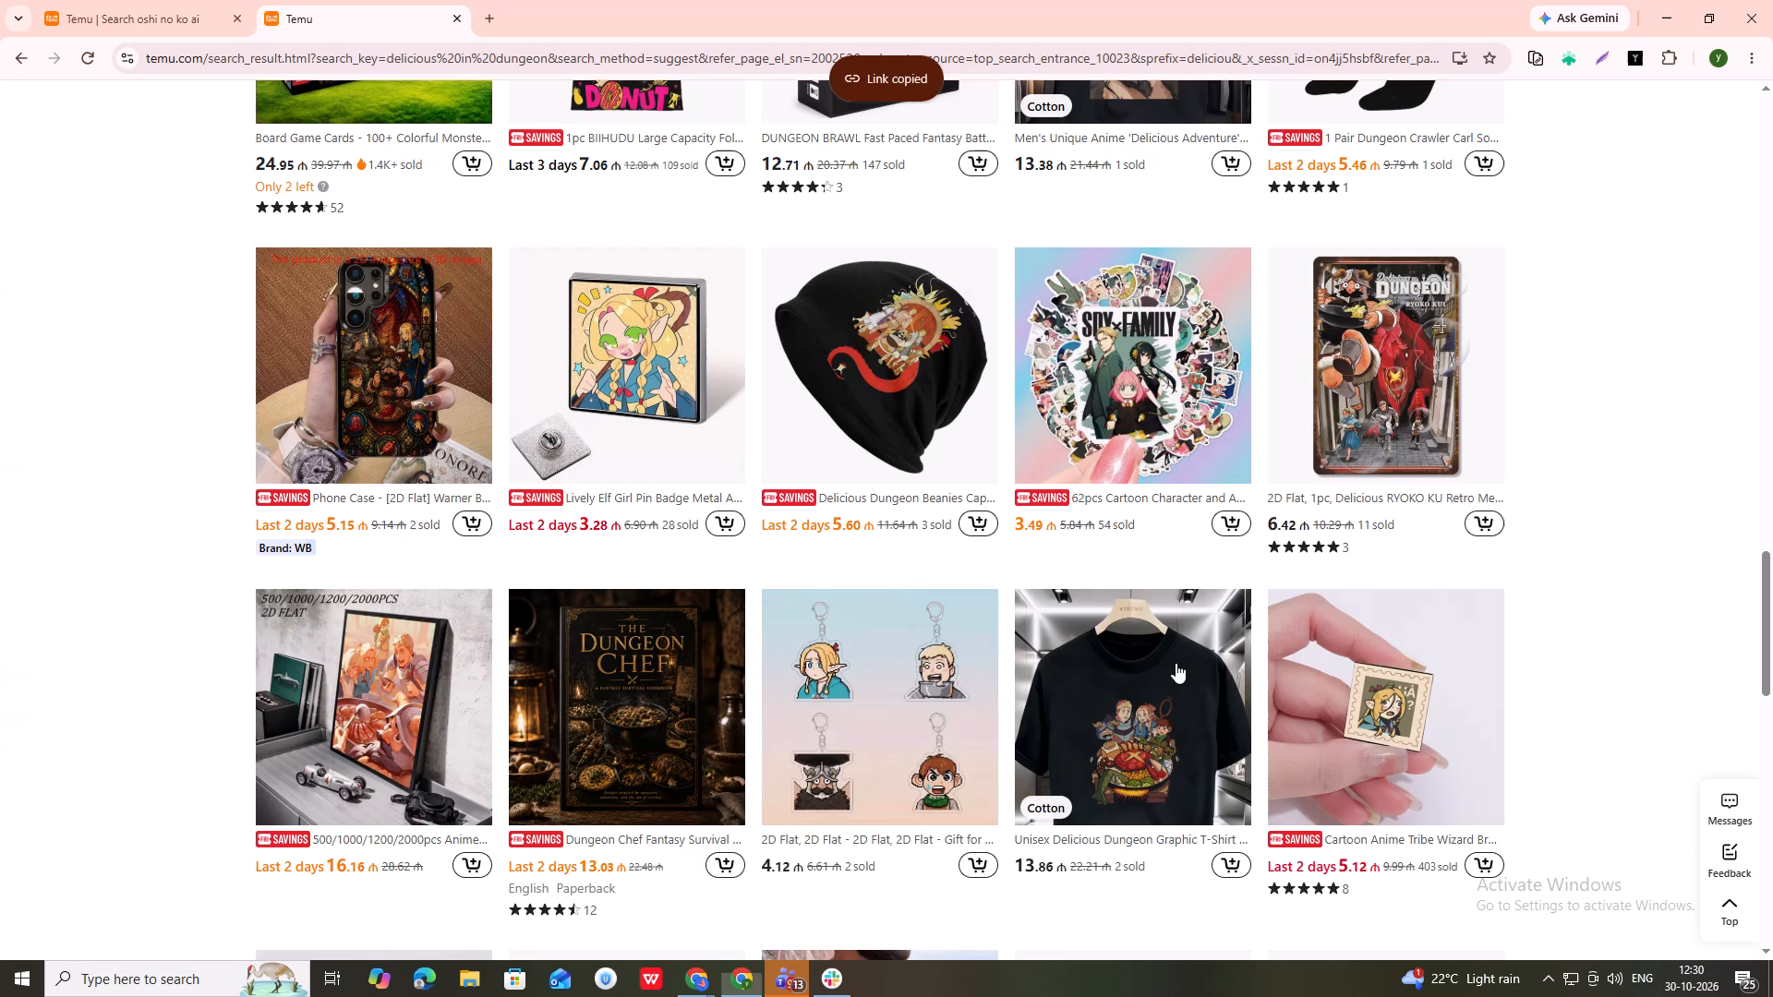
# Copy the Temu link of the Unisex Delicious Dungeon Graphic T-Shirt priced 13.86 into C102892 of Manual Detection Records.
pyautogui.rightClick(1141, 845)
pyautogui.click(1272, 731)
pyautogui.hotkey('alt', 'Tab')
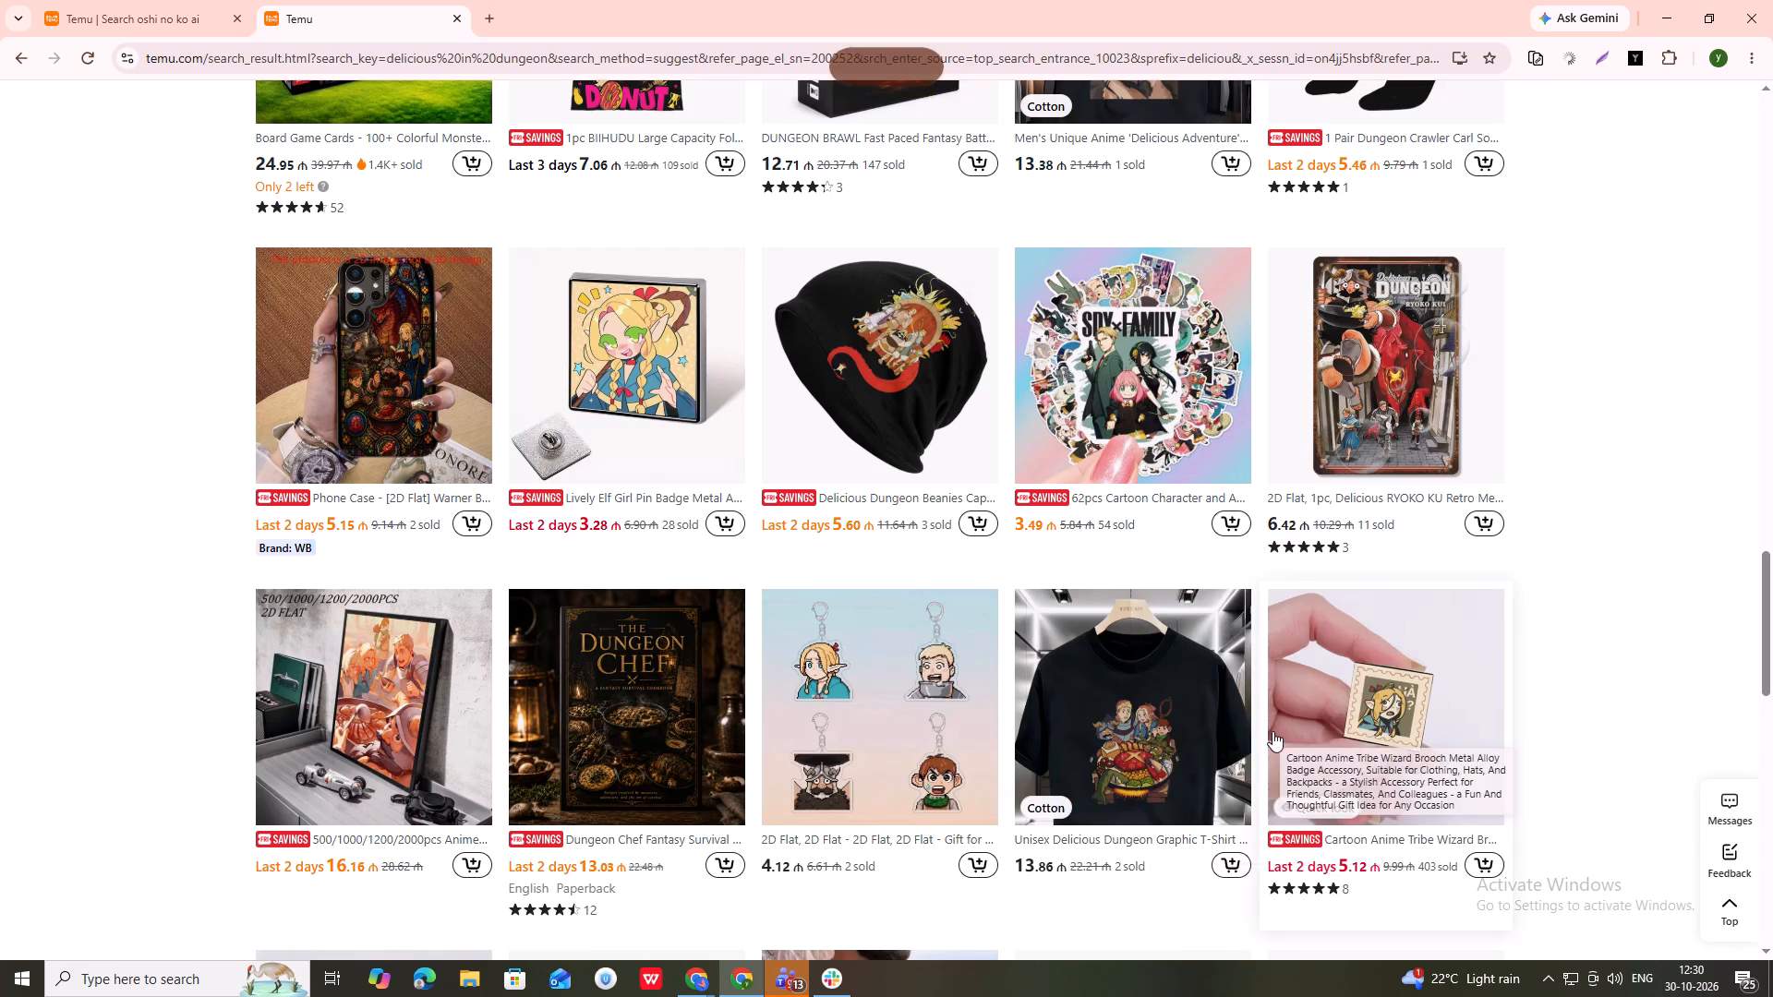
pyautogui.hotkey('ctrl', 'v')
pyautogui.press('Down')
pyautogui.hotkey('alt', 'Tab')
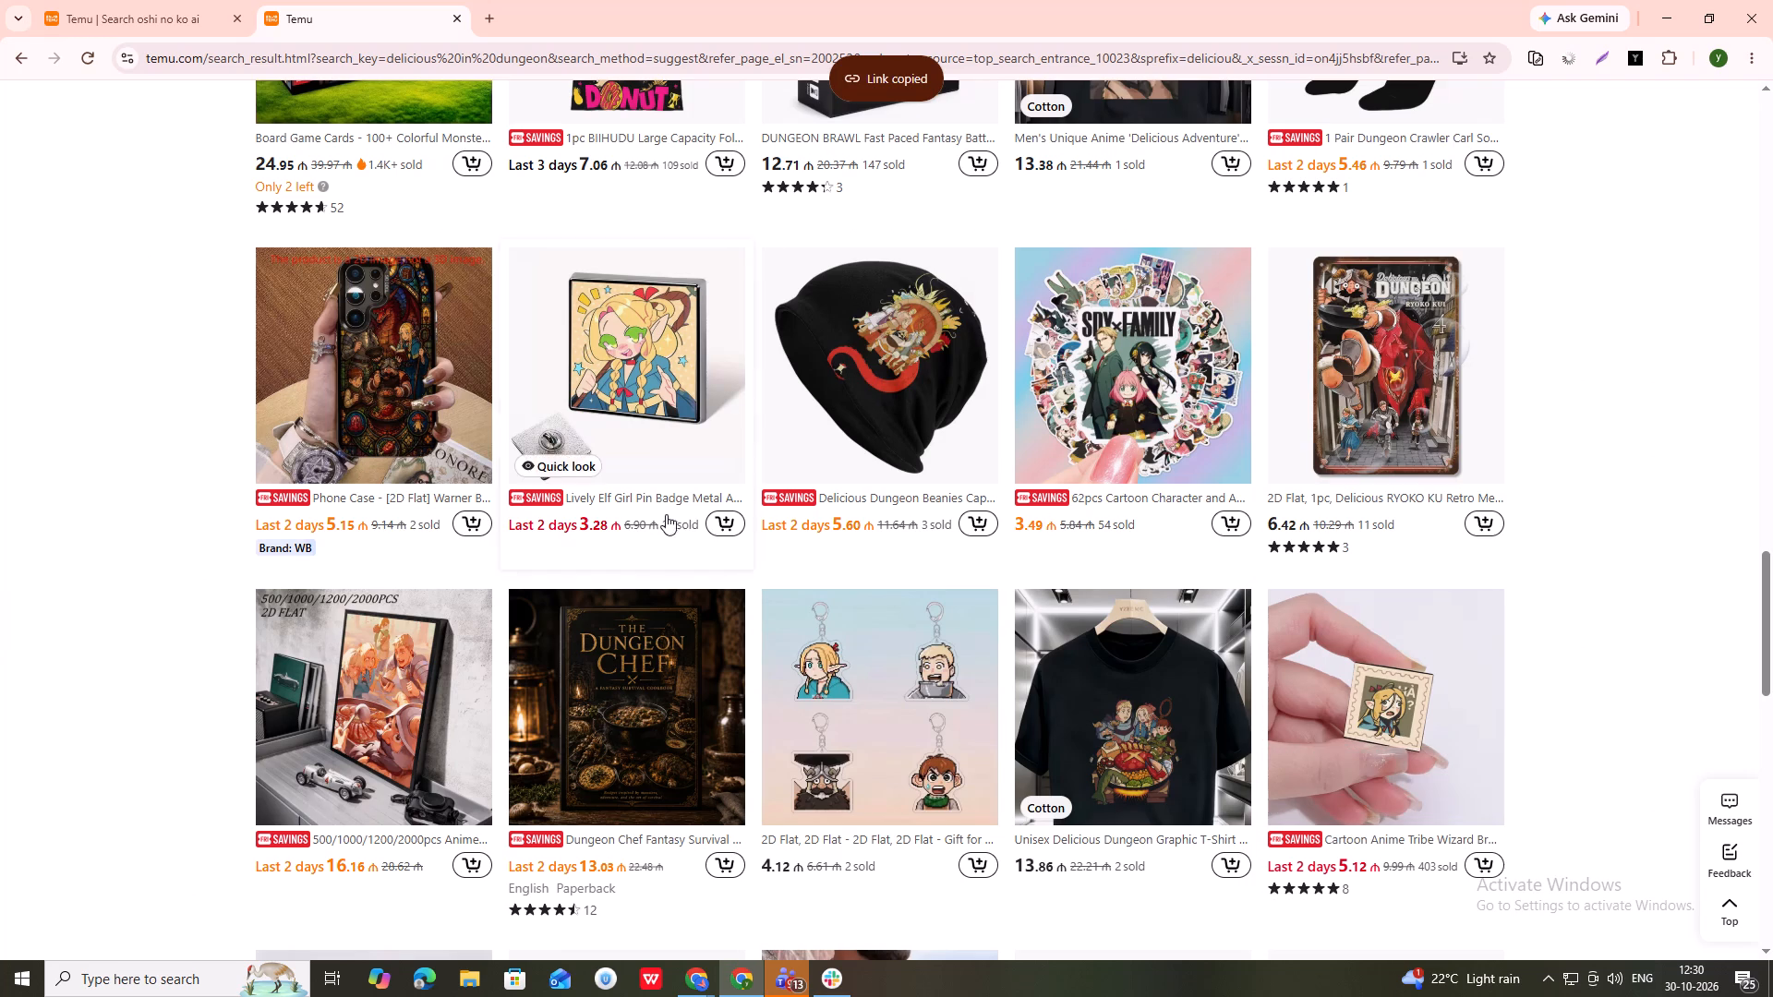
# Copy the Temu link of the Delicious Dungeon Beanies Cap listing into C102893 of Manual Detection Records.
pyautogui.rightClick(874, 499)
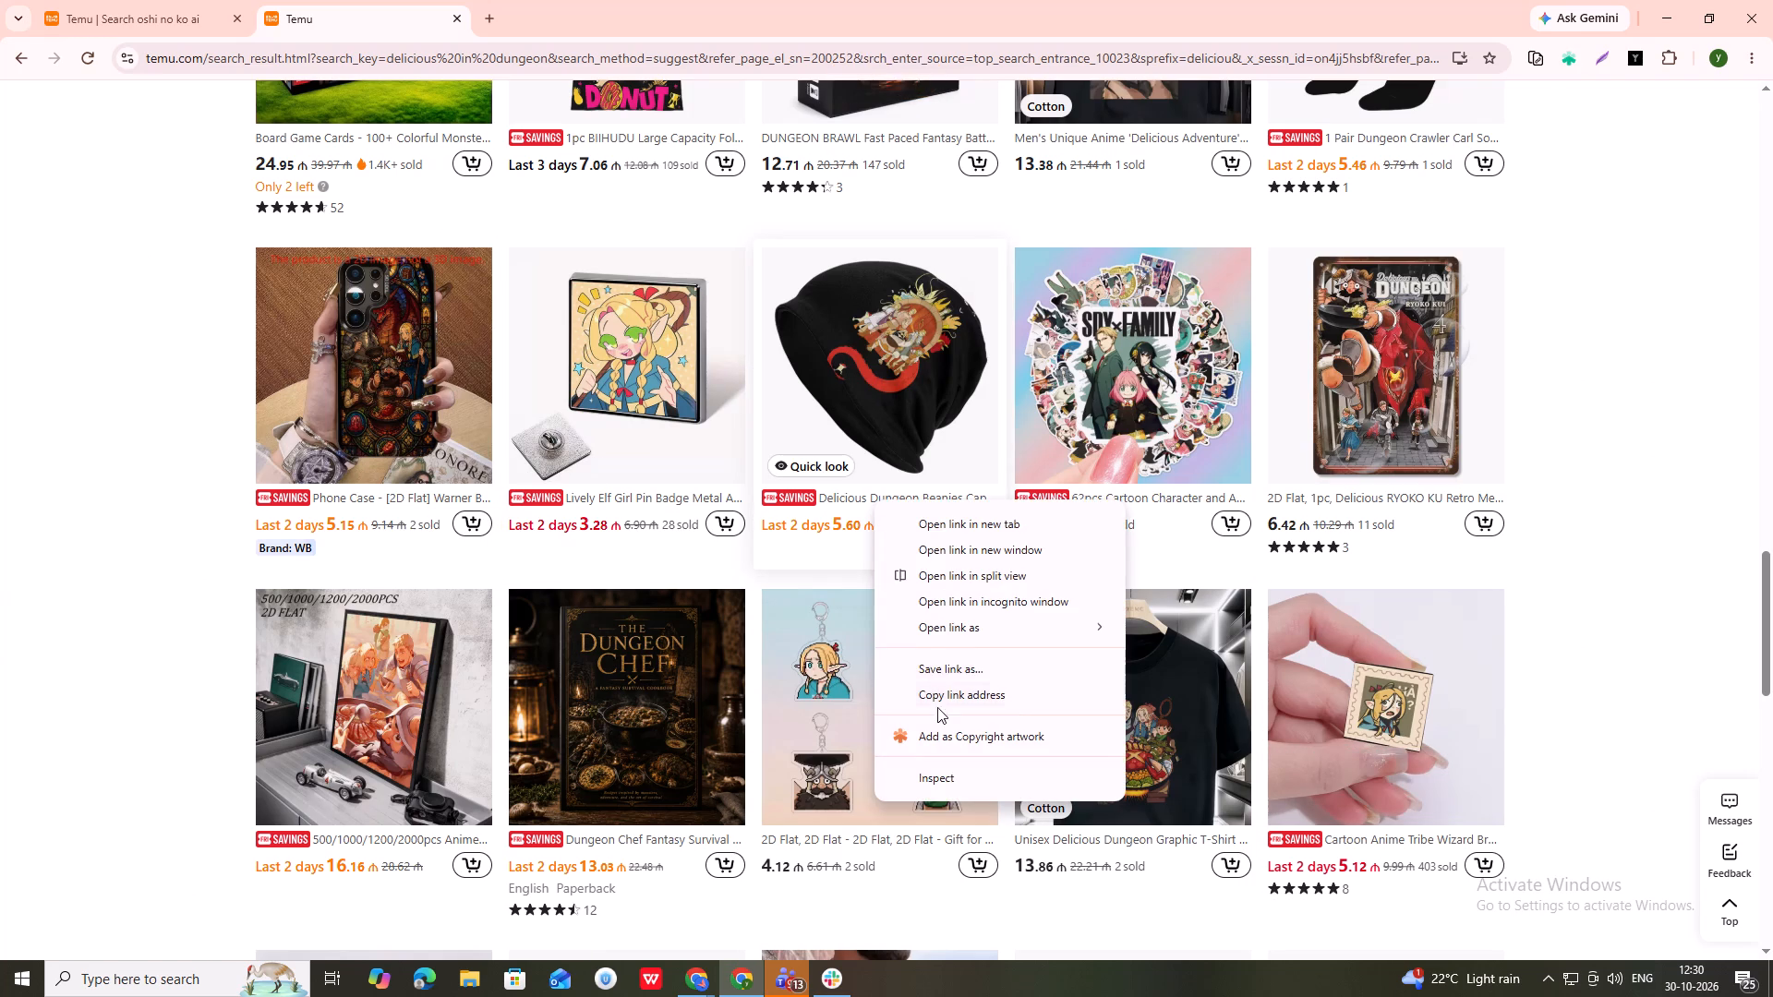
pyautogui.click(937, 698)
pyautogui.hotkey('alt', 'Tab')
pyautogui.hotkey('ctrl', 'v')
pyautogui.press('Down')
pyautogui.hotkey('alt', 'Tab')
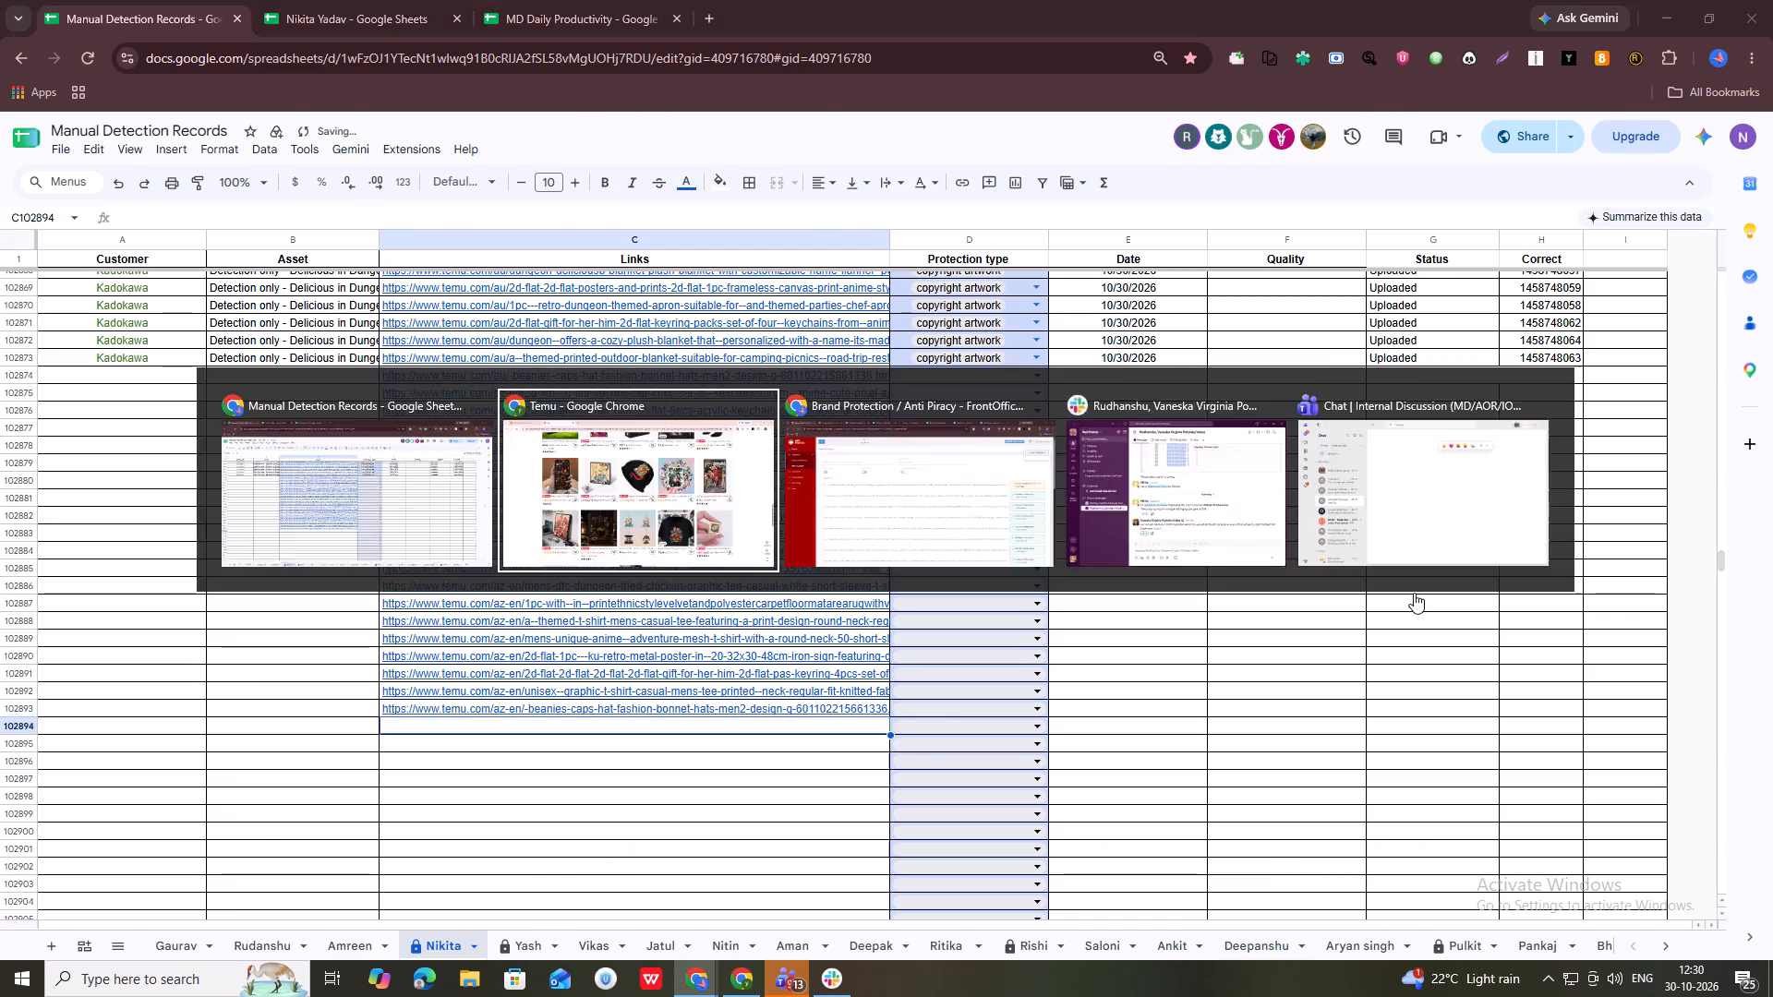
# Copy the Temu link of the Delicious Dungeon Graphic Tee priced 13.14 into C102894 of Manual Detection Records.
pyautogui.scroll(-5, 1090, 604)
pyautogui.scroll(-6, 1200, 716)
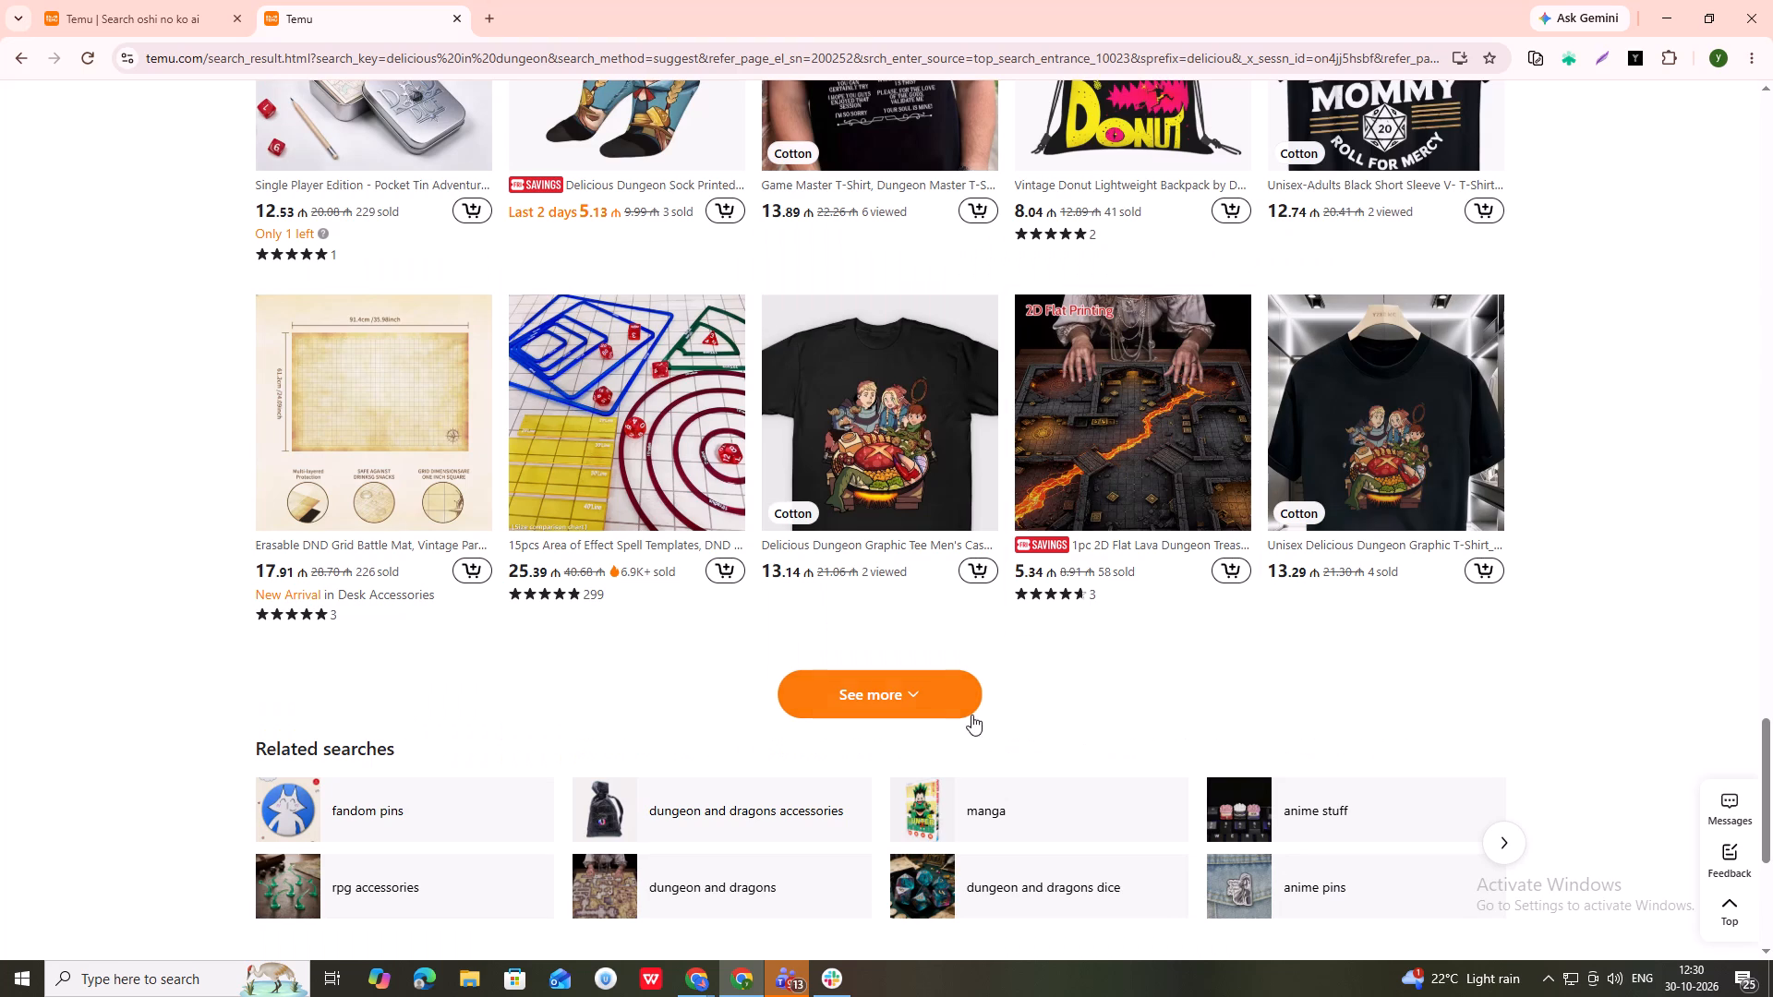
pyautogui.rightClick(910, 547)
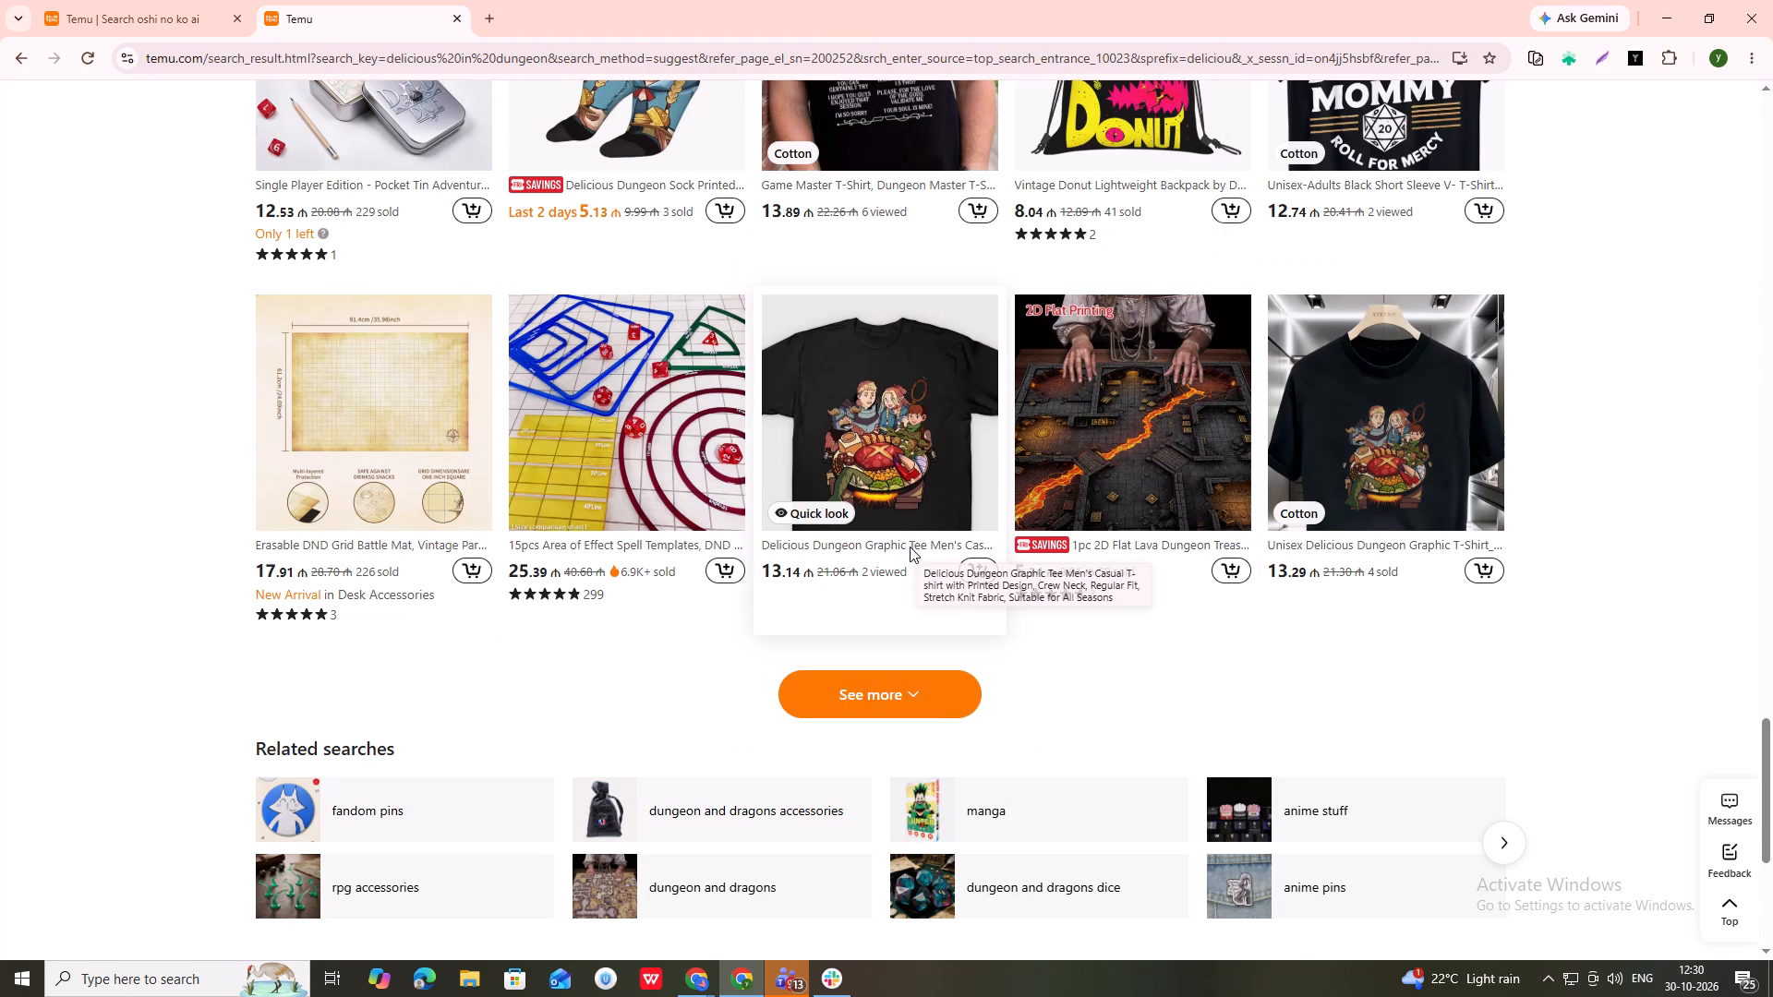
pyautogui.rightClick(880, 547)
pyautogui.click(939, 732)
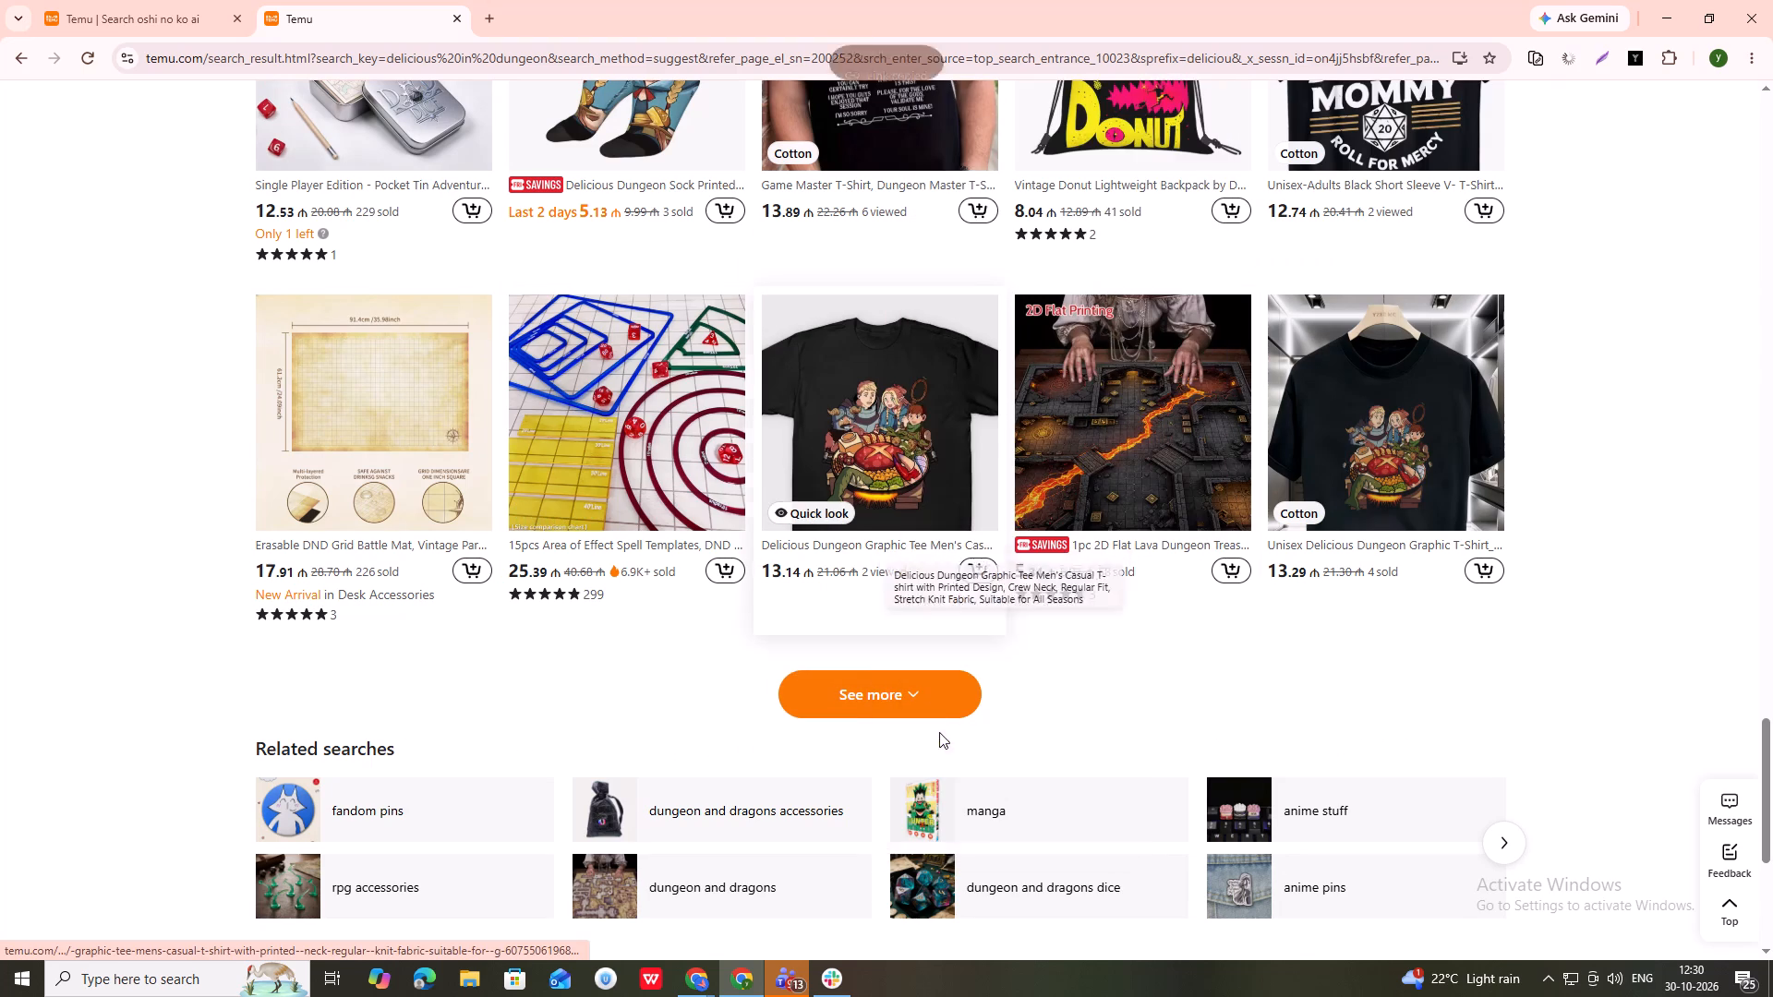
pyautogui.hotkey('alt', 'Tab')
pyautogui.hotkey('ctrl', 'v')
pyautogui.press('Down')
# Copy the Temu link of the Unisex Delicious Dungeon Graphic T-Shirt priced 13.29 into C102895 of Manual Detection Records.
pyautogui.hotkey('alt', 'Tab')
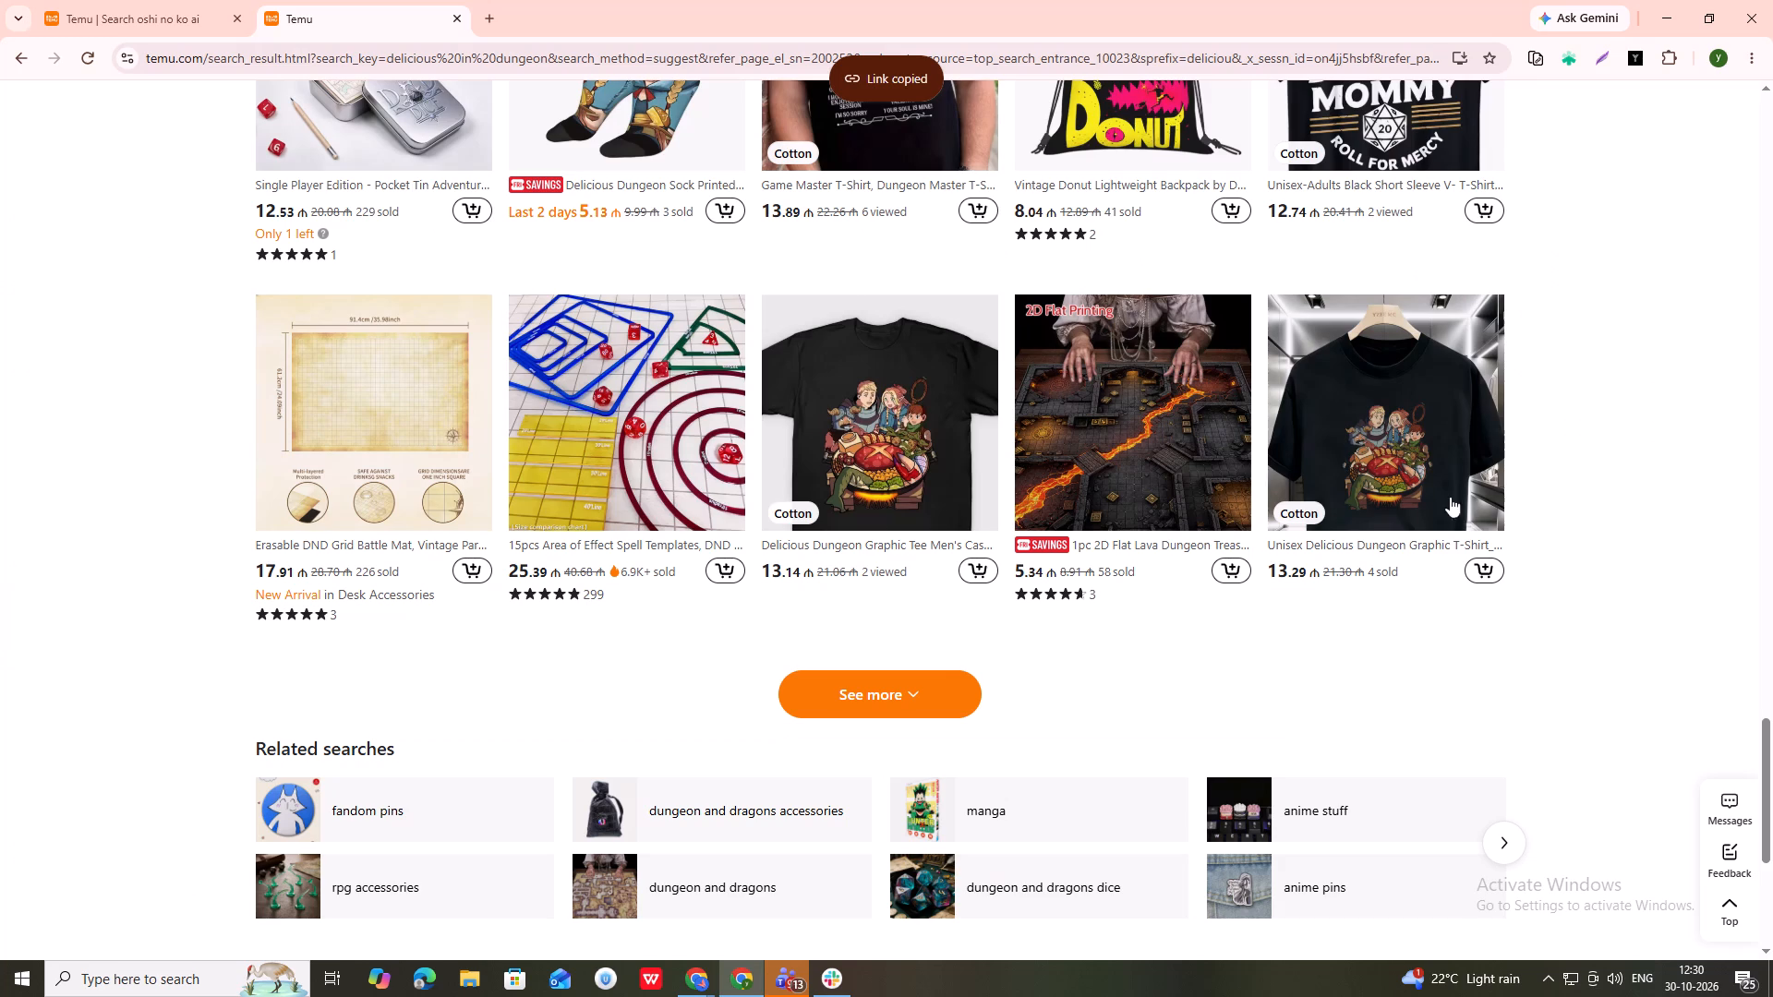
pyautogui.rightClick(1403, 540)
pyautogui.rightClick(1396, 550)
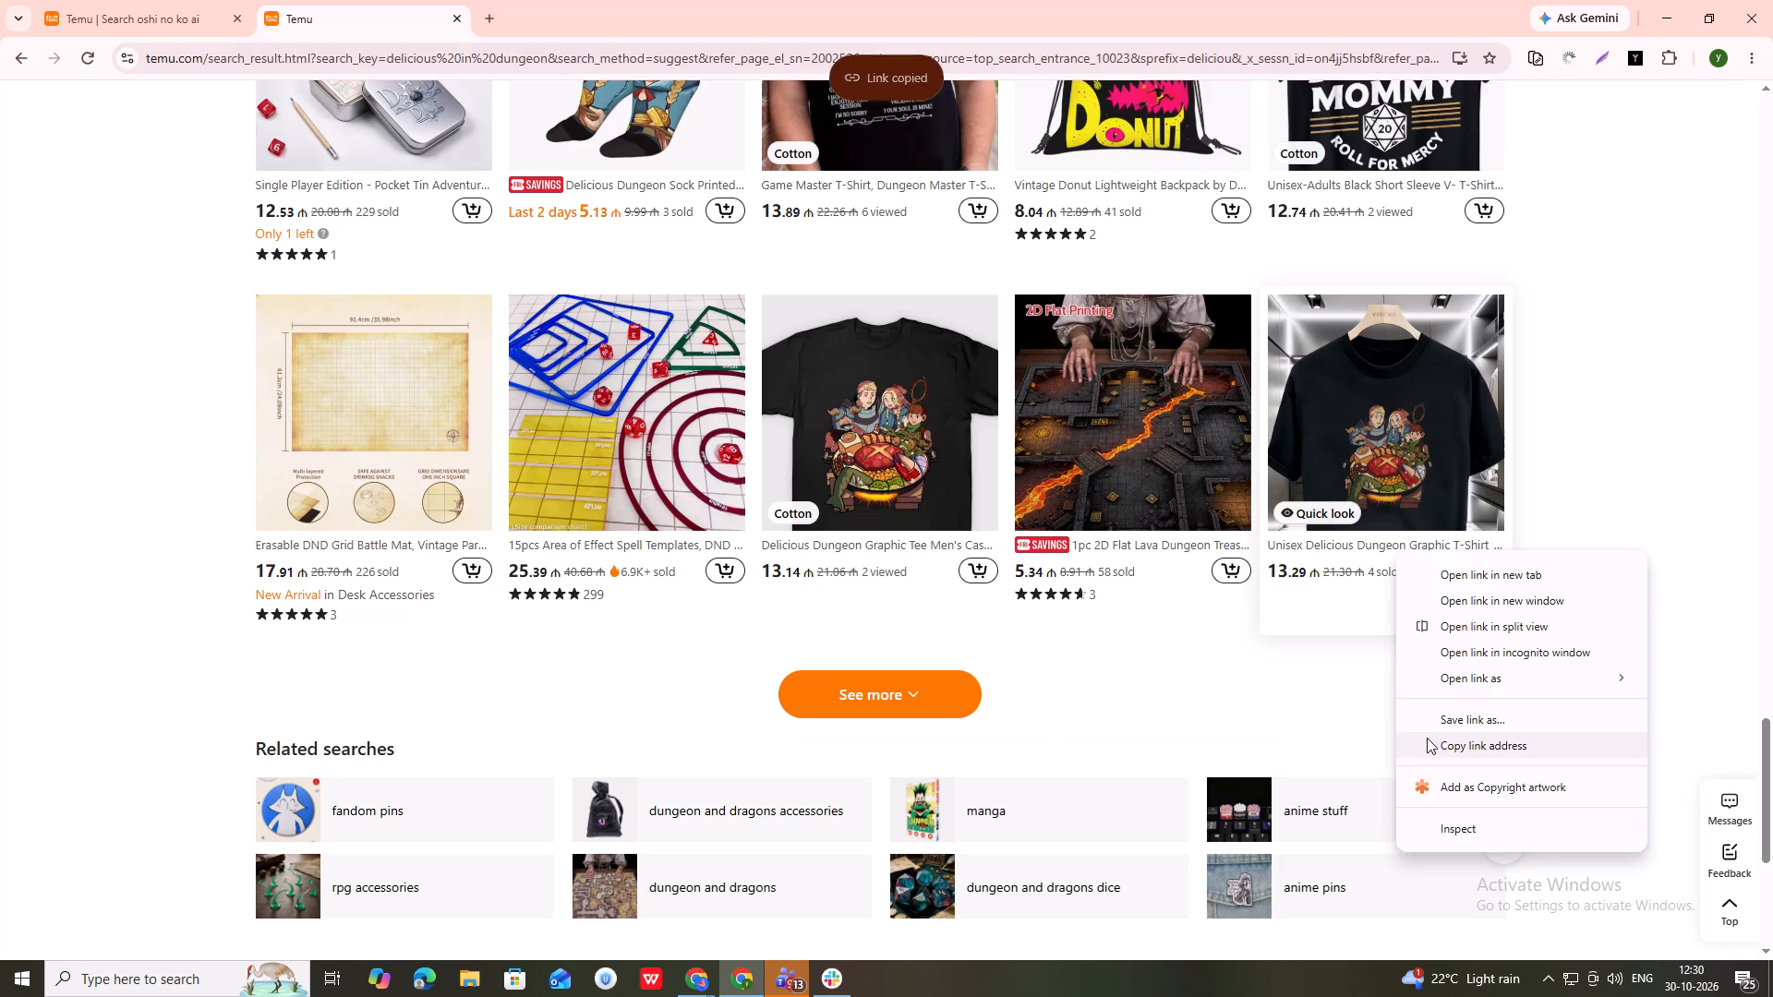
pyautogui.click(1439, 739)
pyautogui.hotkey('alt', 'Tab')
pyautogui.hotkey('ctrl', 'v')
# Submit the links in C102874:C102895 as new Red Points incidents, replacing the previous list under Detection only - Delicious in Dungeon - Senshi.
pyautogui.press('Right')
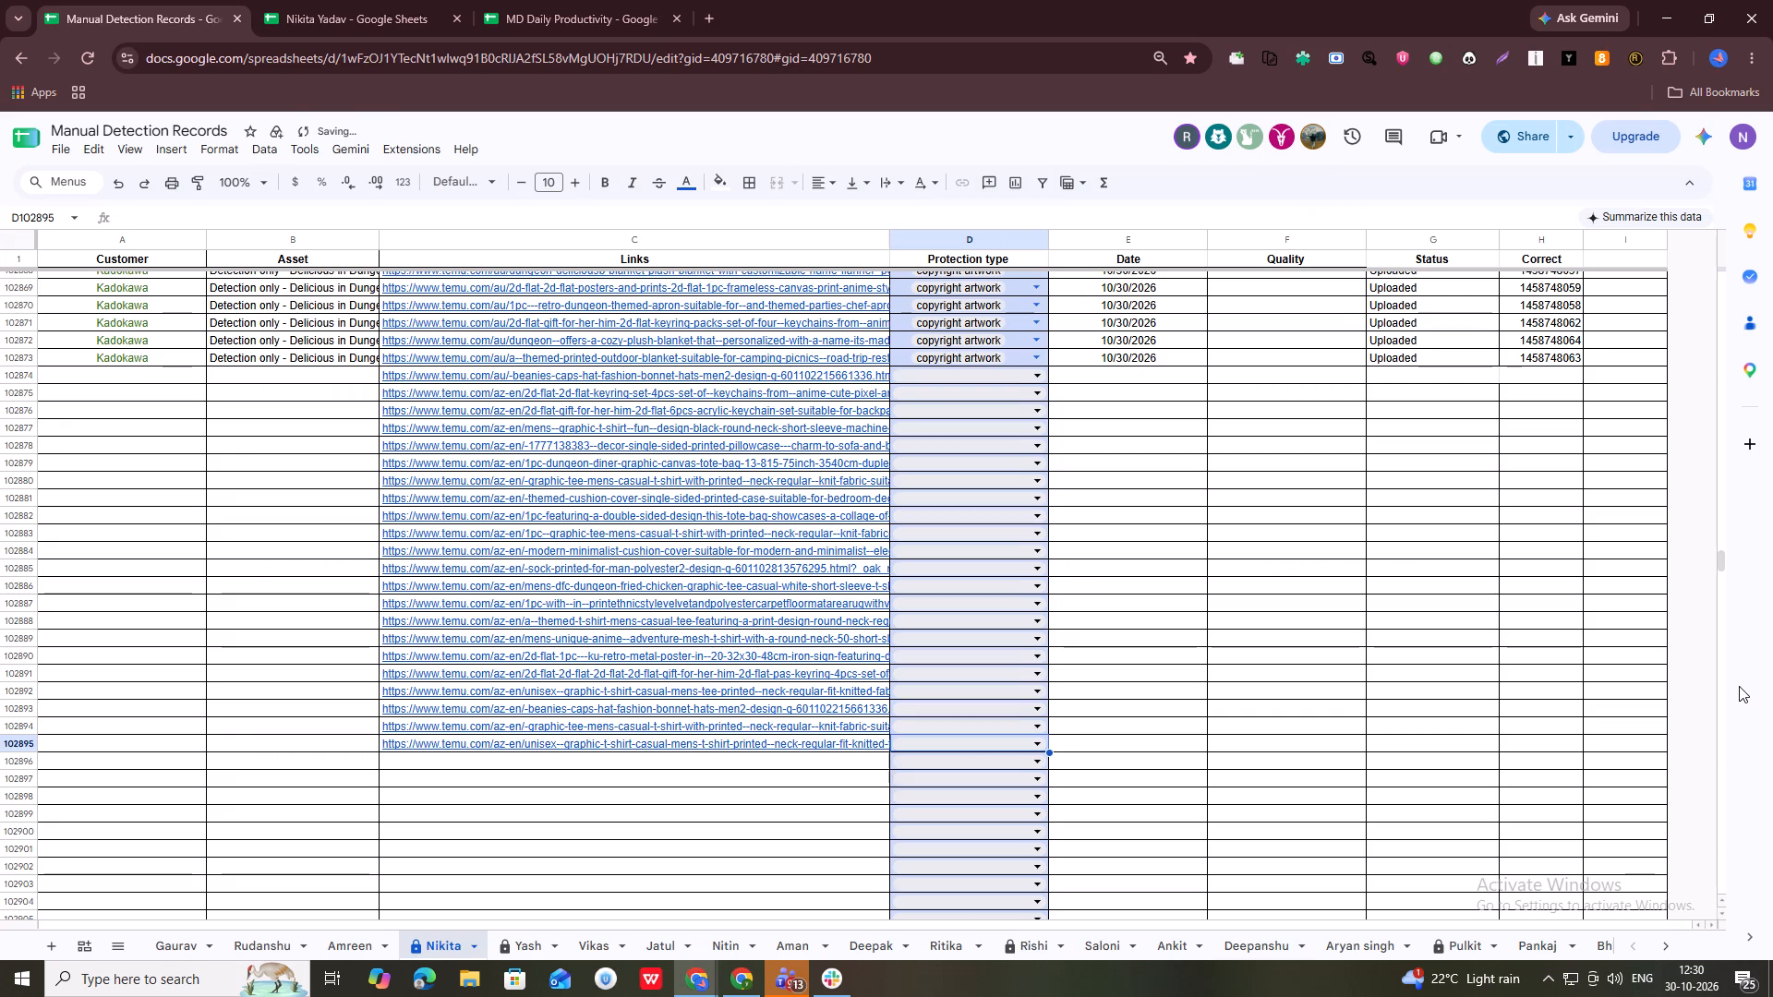
pyautogui.hotkey('ctrl', 'Up')
pyautogui.press('Down')
pyautogui.press('Left')
pyautogui.hotkey('ctrl', 'shift', 'Down')
pyautogui.hotkey('ctrl', 'c')
pyautogui.hotkey('ctrl', 'c')
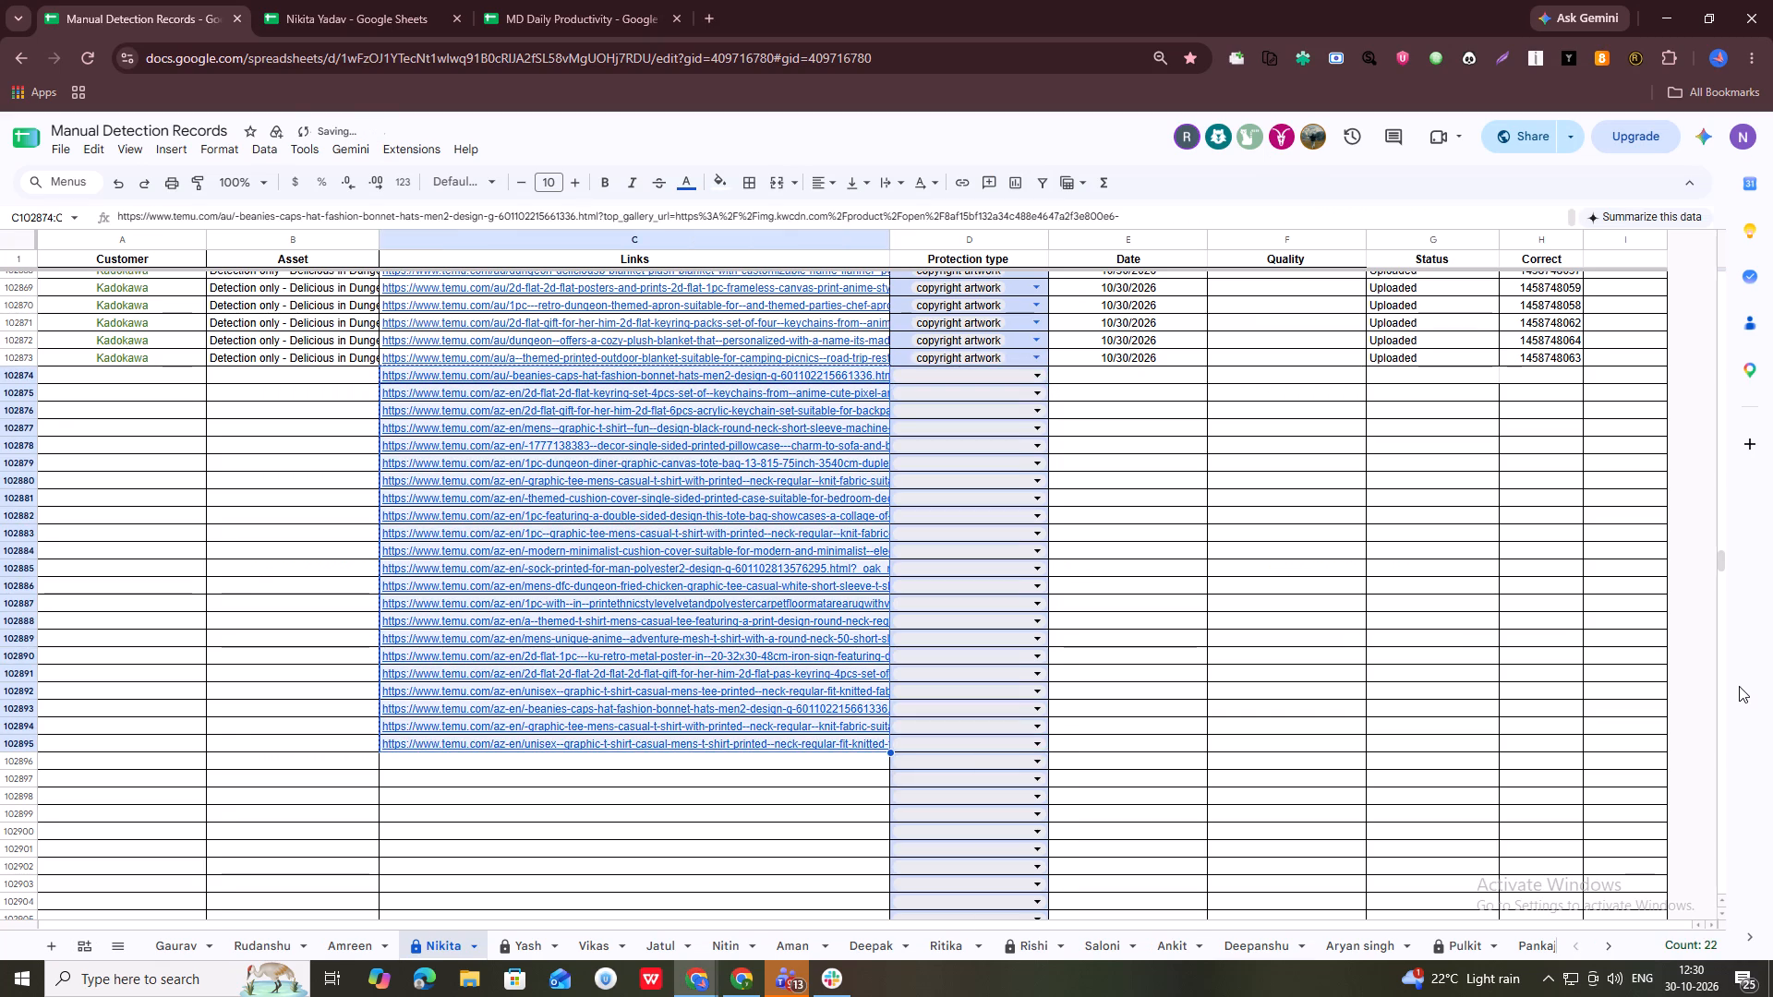
pyautogui.hotkey('alt', 'Tab')
pyautogui.hotkey('alt', 'Tab')
pyautogui.scroll(-9, 769, 627)
pyautogui.scroll(-8, 688, 714)
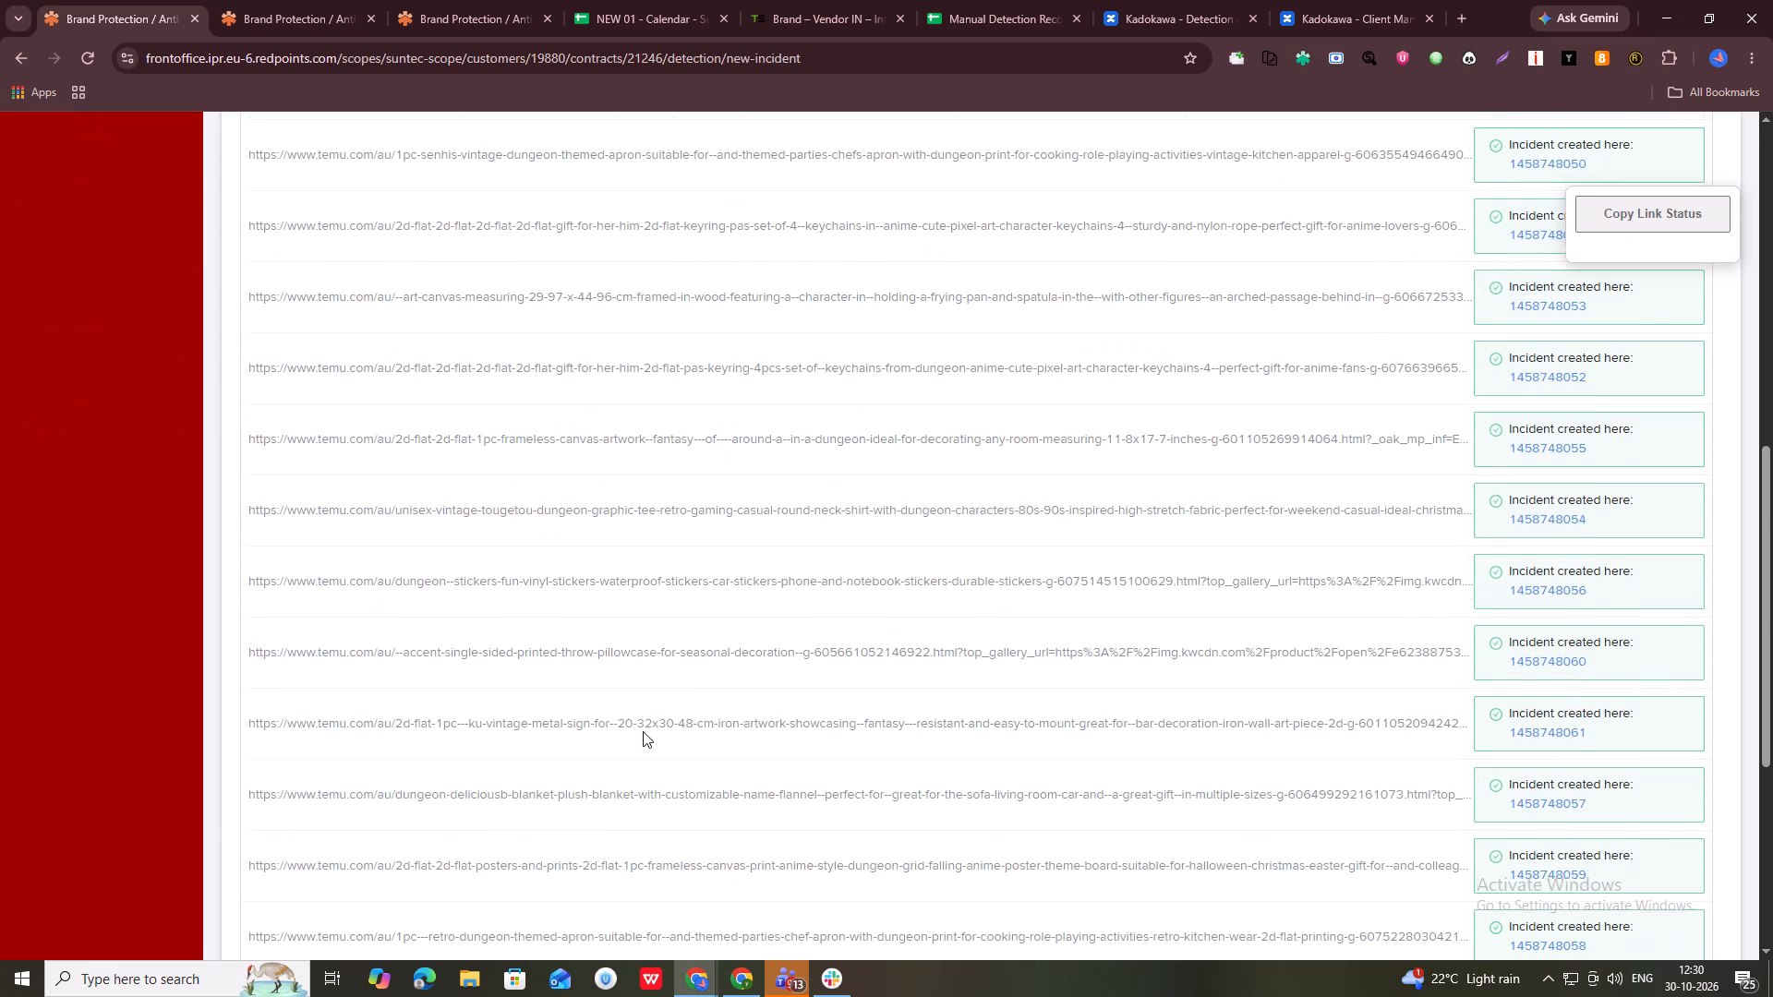
pyautogui.scroll(-7, 298, 716)
pyautogui.click(370, 813)
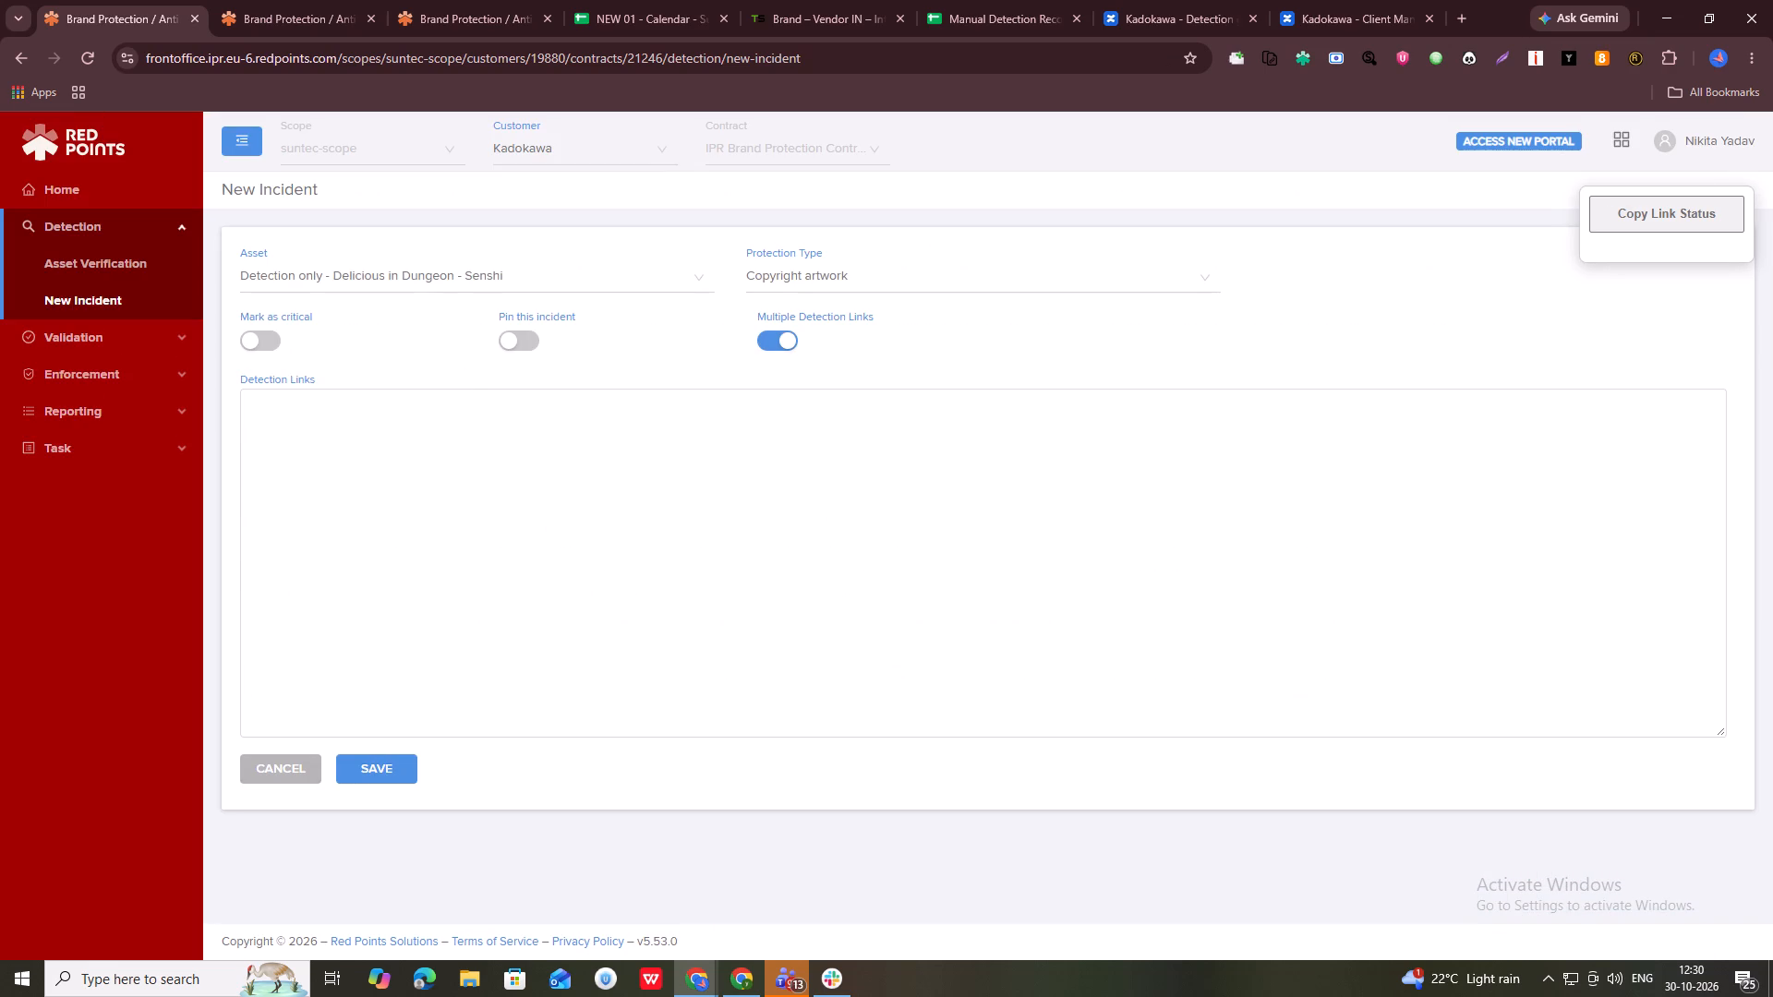
pyautogui.click(466, 491)
pyautogui.hotkey('ctrl', 'v')
pyautogui.click(401, 761)
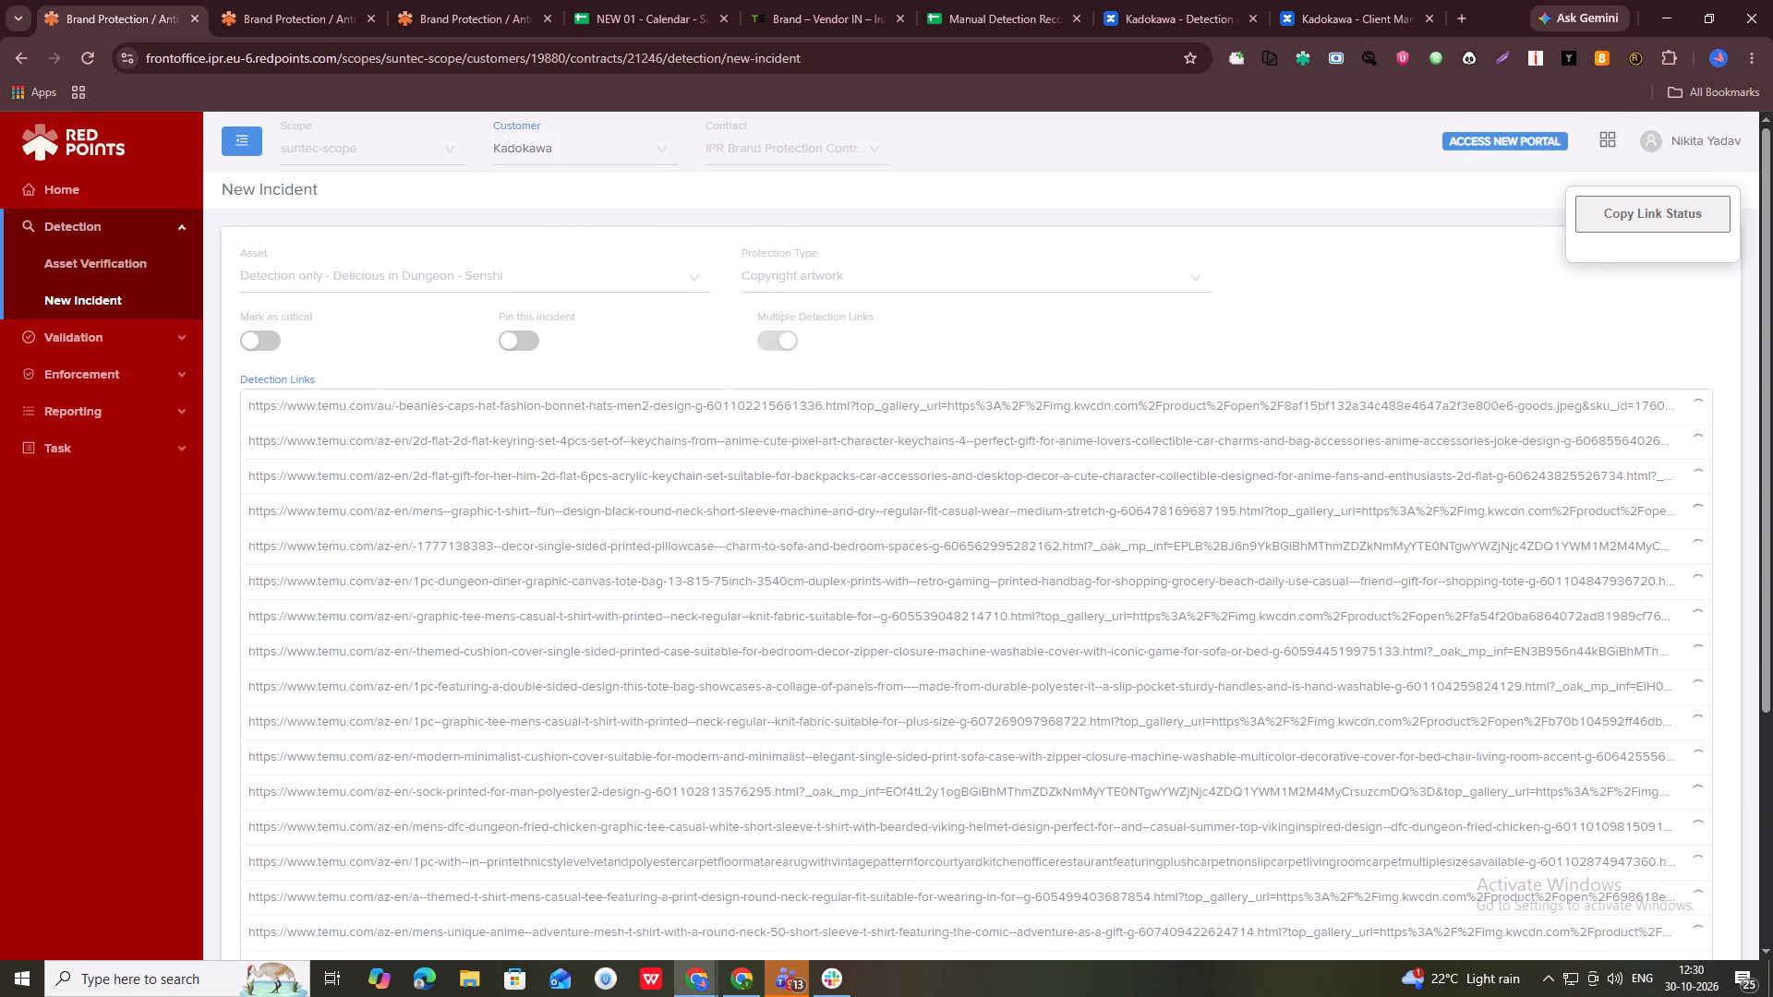
# Copy the link statuses of the submitted incidents from Red Points into Manual Detection Records, starting at F102874.
pyautogui.scroll(-9, 1349, 552)
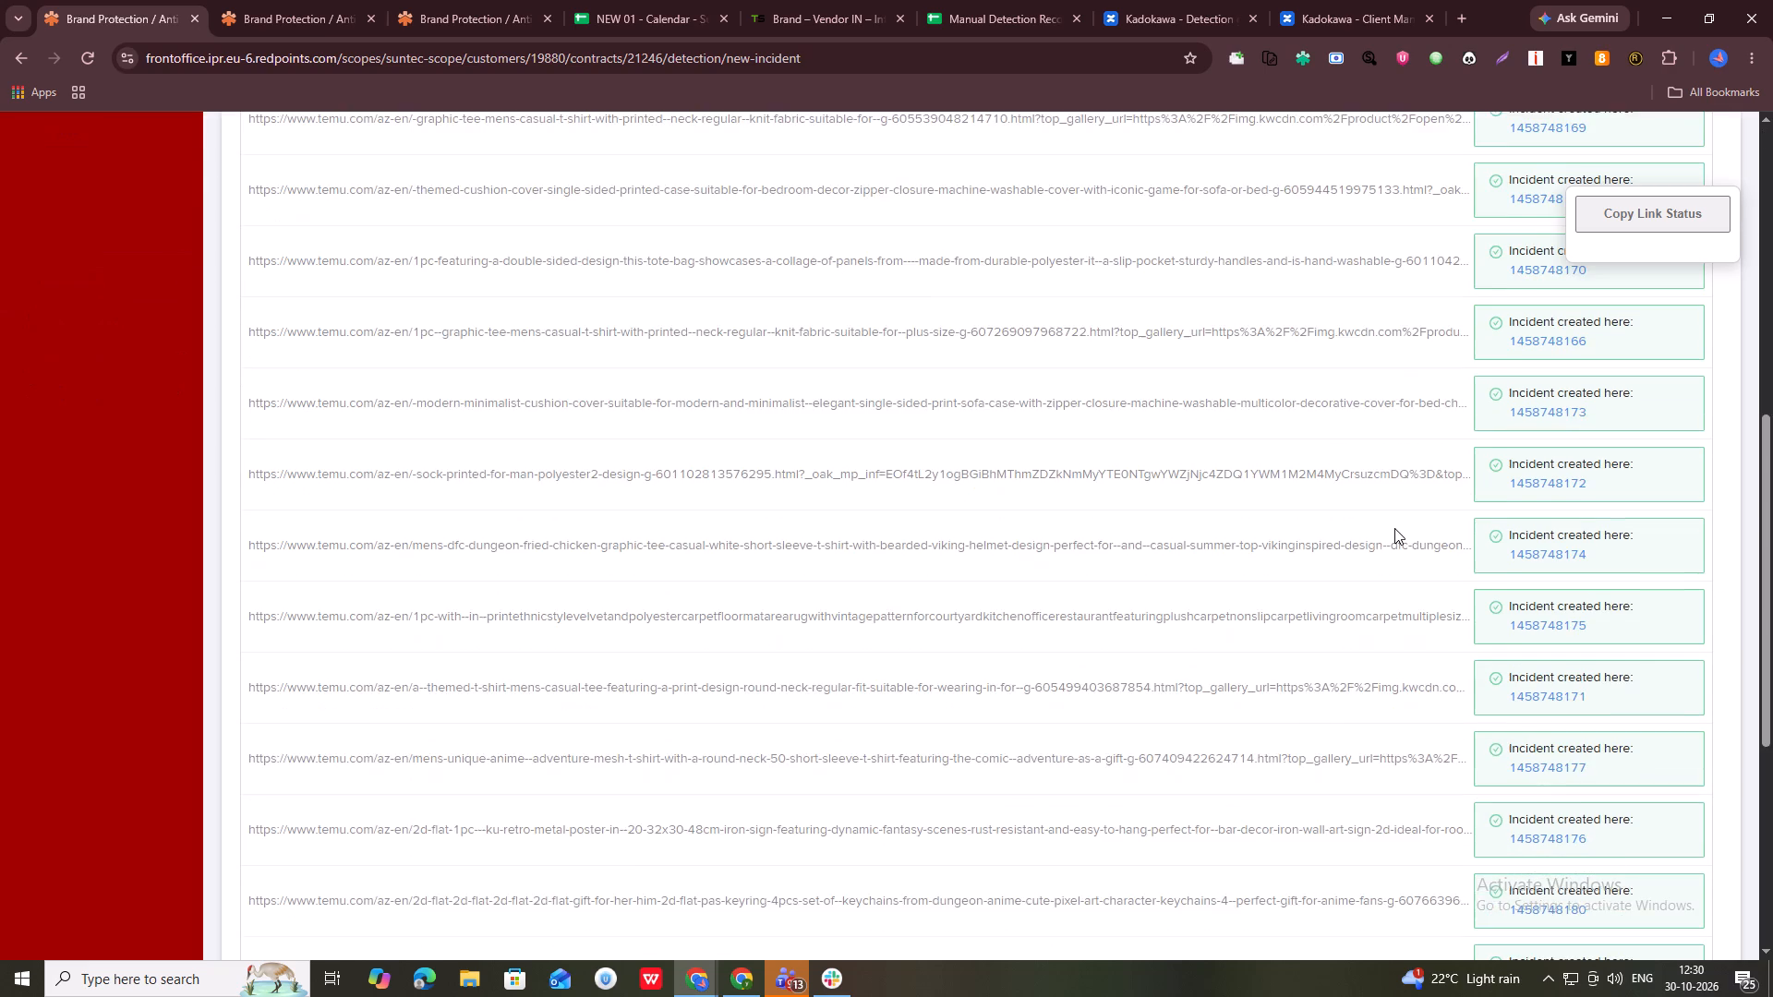
pyautogui.scroll(-8, 1394, 533)
pyautogui.click(1682, 229)
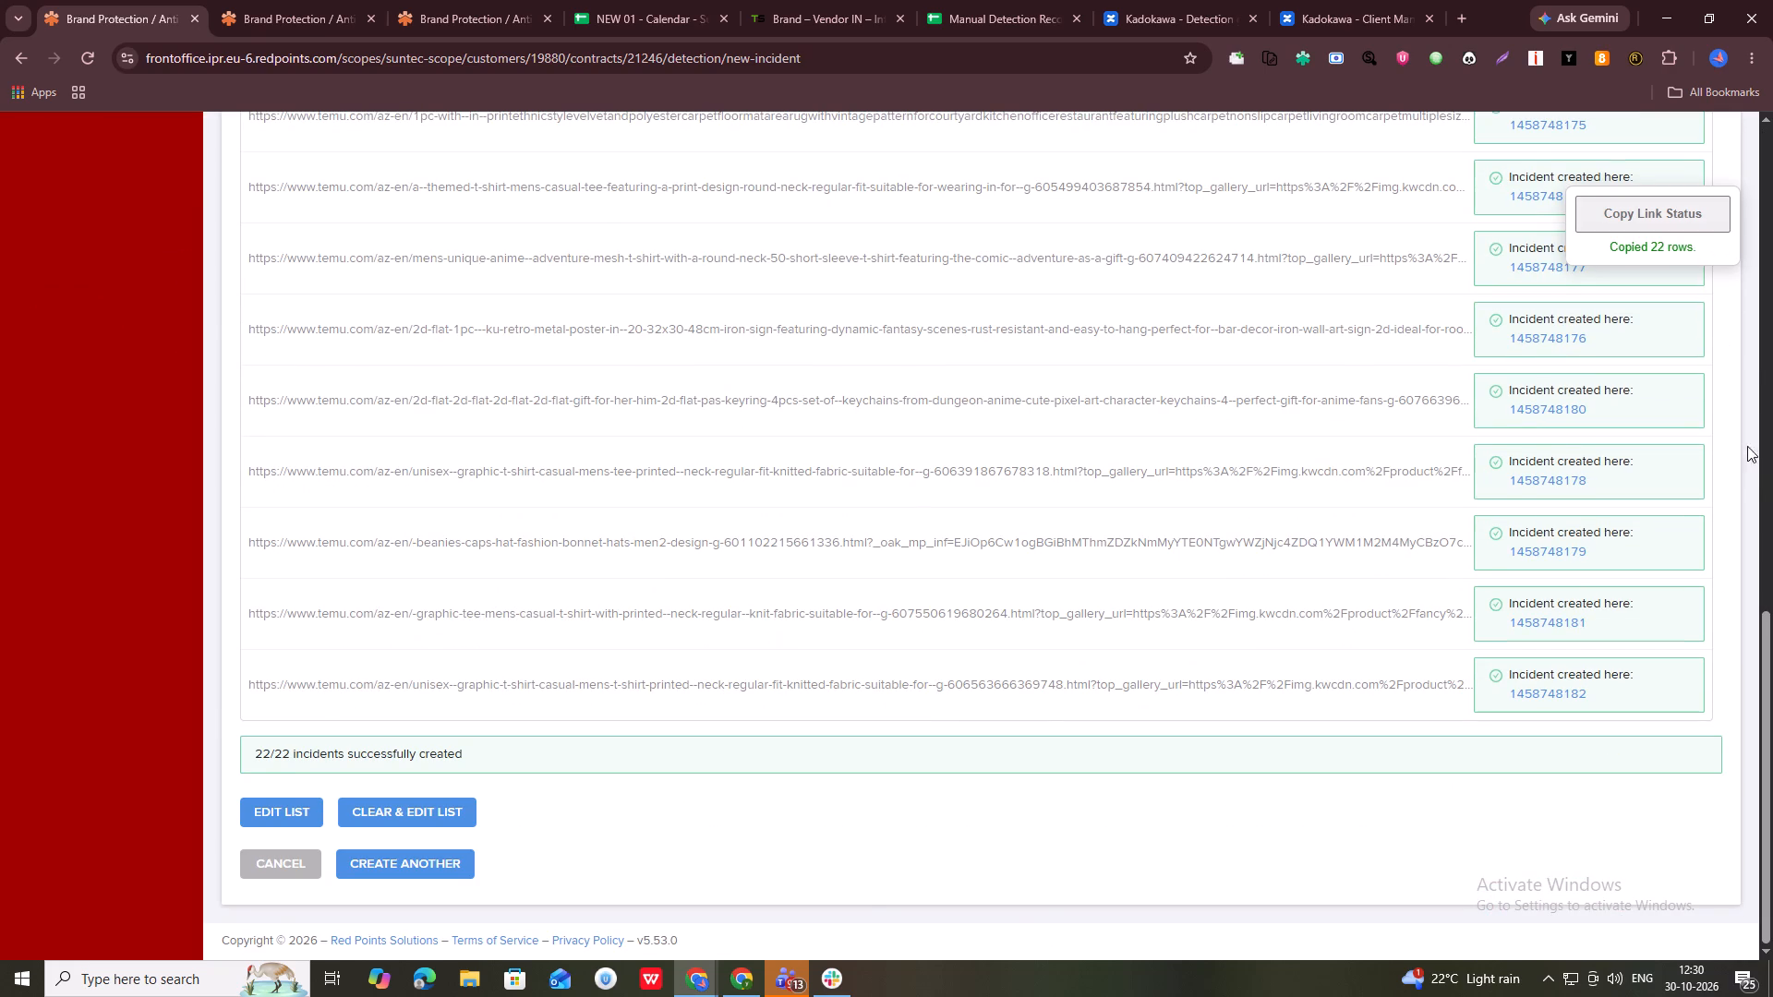
pyautogui.hotkey('alt', 'Tab')
pyautogui.click(1273, 373)
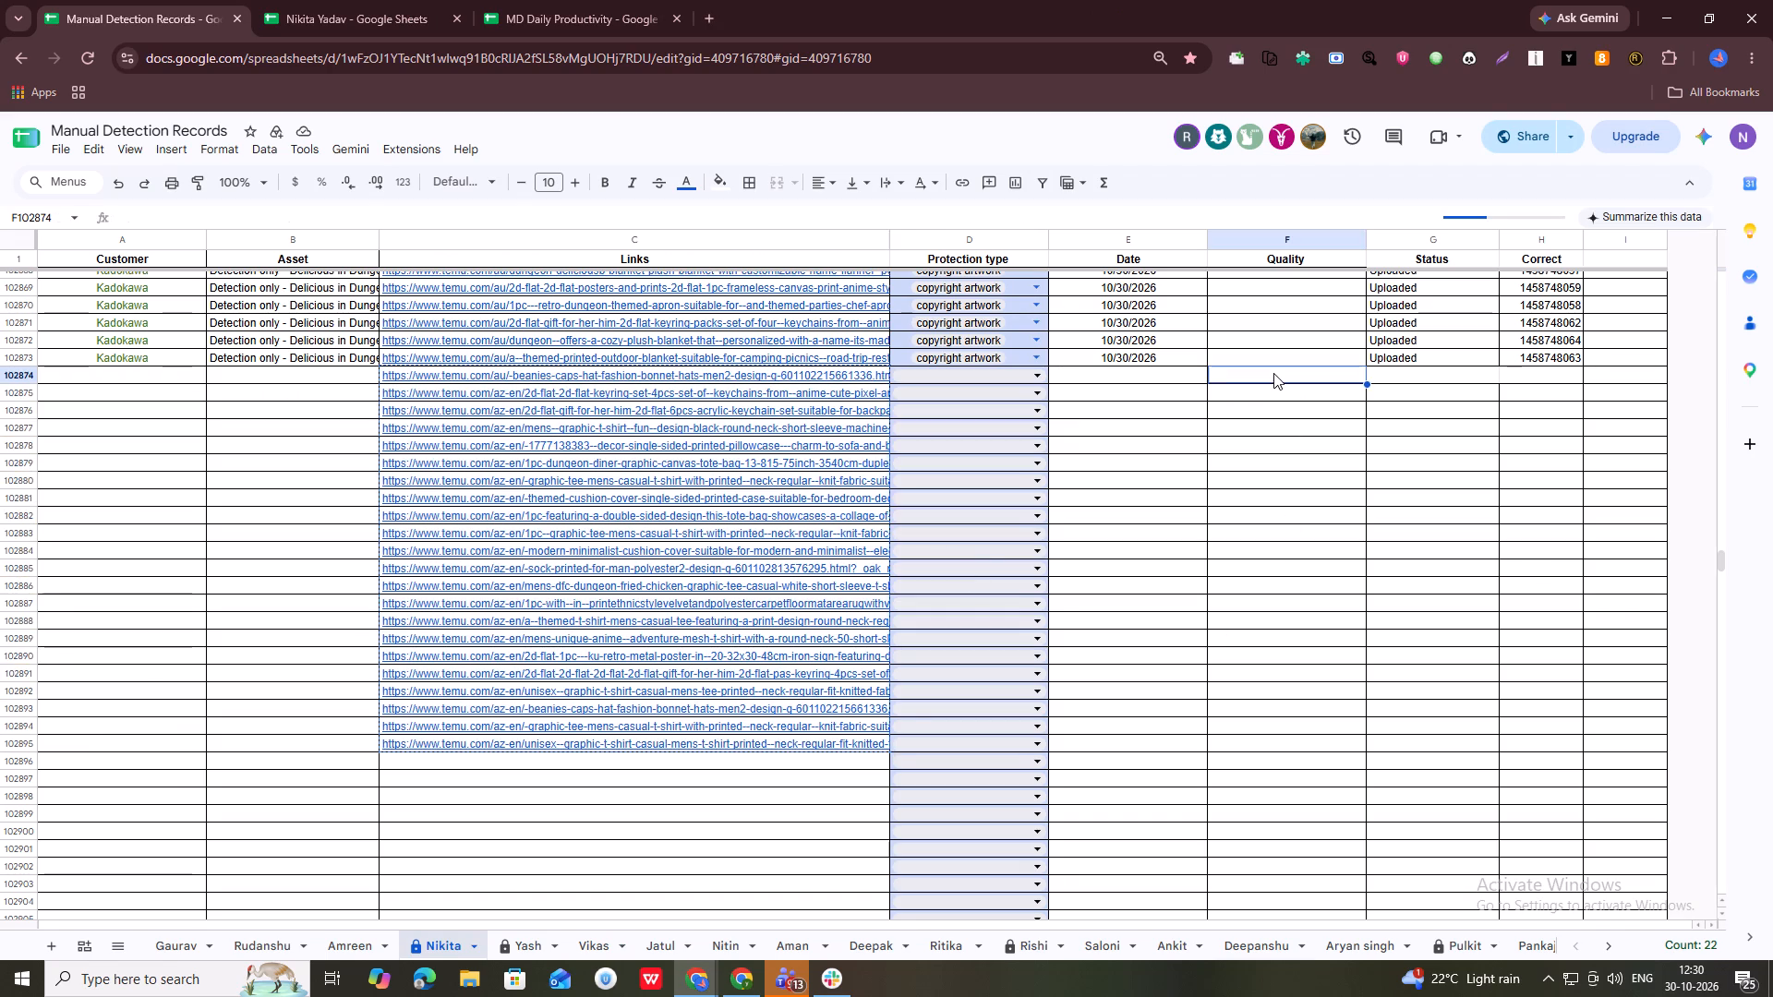
pyautogui.hotkey('ctrl', 'v')
# Delete the pasted header cells in F102874:H102874 and the pasted links below them in the Quality column.
pyautogui.press('Left')
pyautogui.press('Right')
pyautogui.hotkey('shift', 'Right')
pyautogui.hotkey('shift', 'Right')
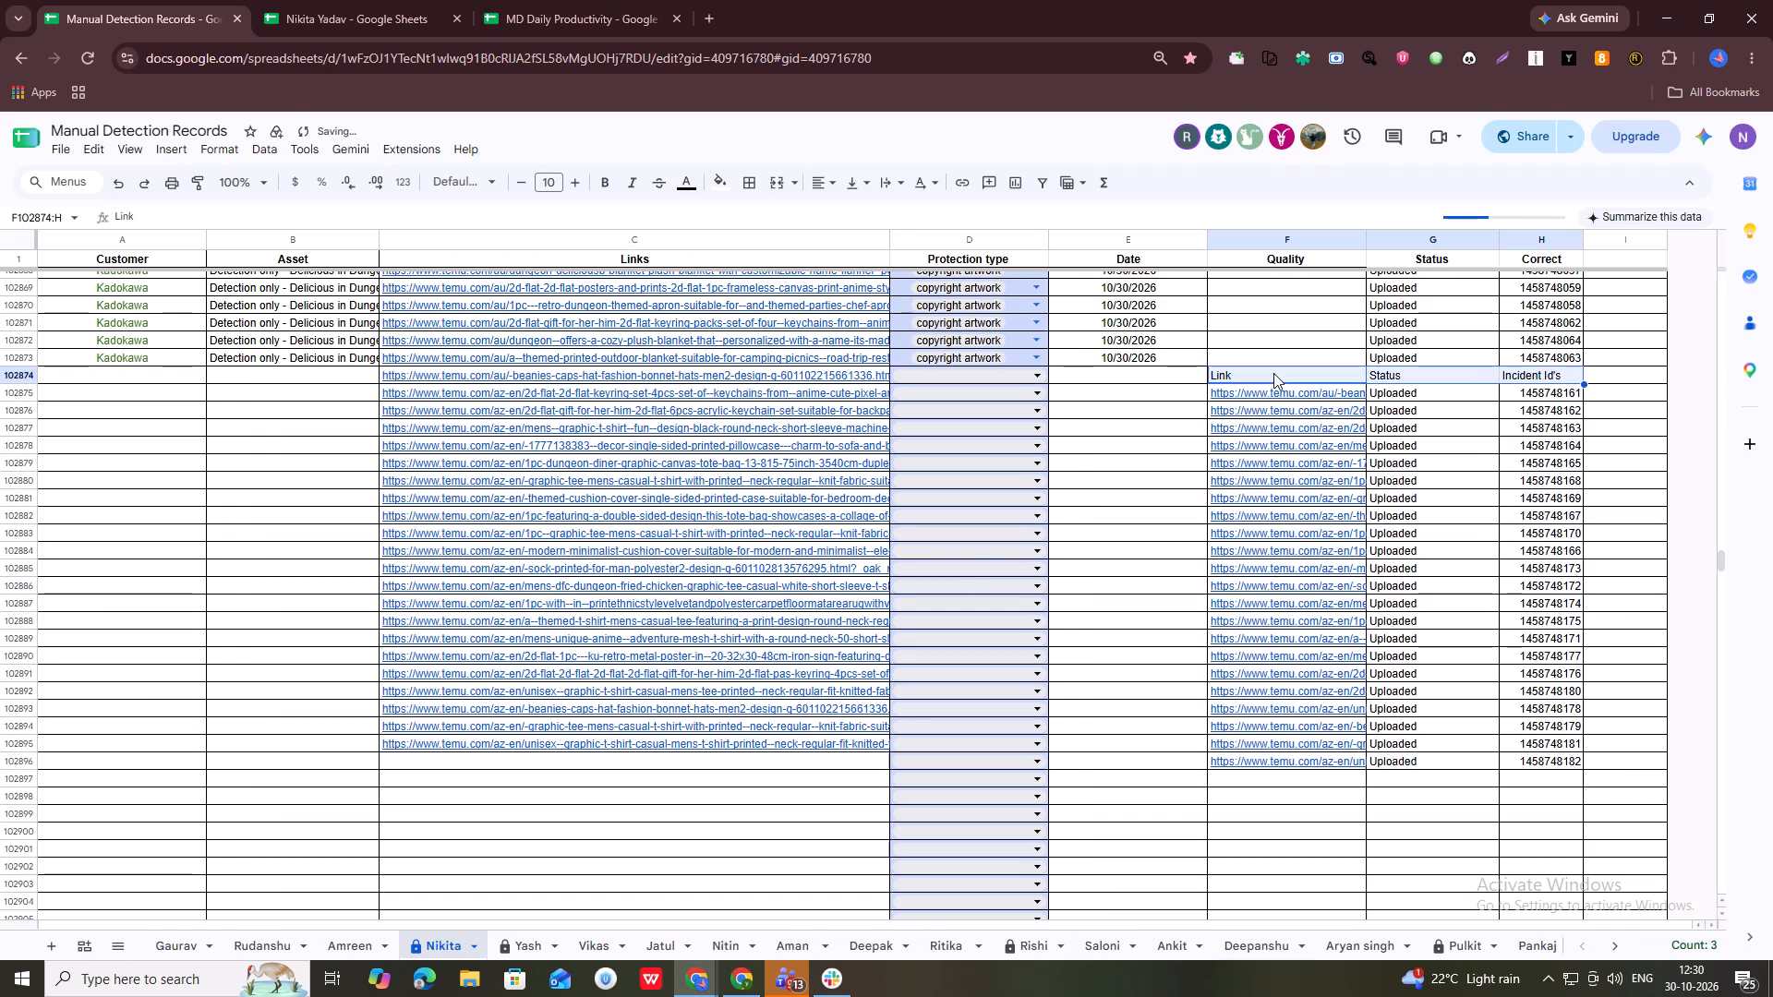
pyautogui.press('Delete')
pyautogui.press('Down')
pyautogui.hotkey('ctrl', 'shift', 'Down')
pyautogui.press('Delete')
# Move the pasted statuses and incident IDs up one row so that they start at G102874.
pyautogui.press('Right')
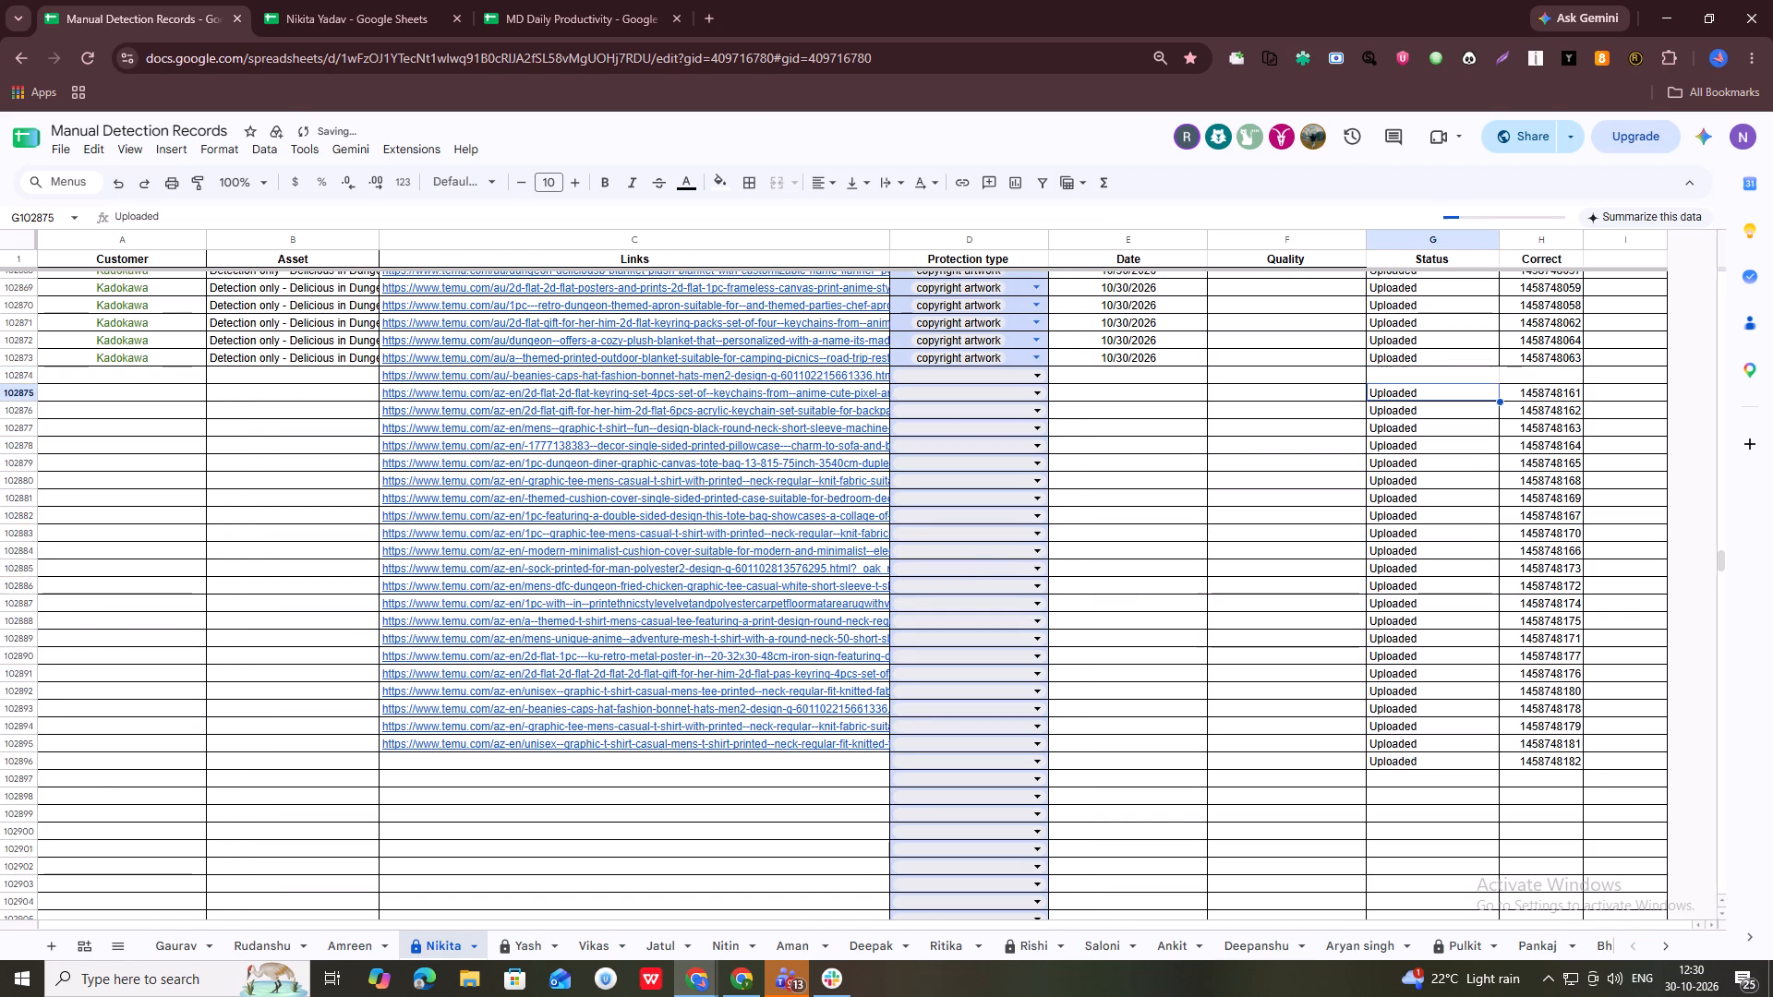
pyautogui.hotkey('shift', 'Right')
pyautogui.hotkey('ctrl', 'shift', 'Down')
pyautogui.hotkey('ctrl', 'x')
pyautogui.hotkey('ctrl', 'Up')
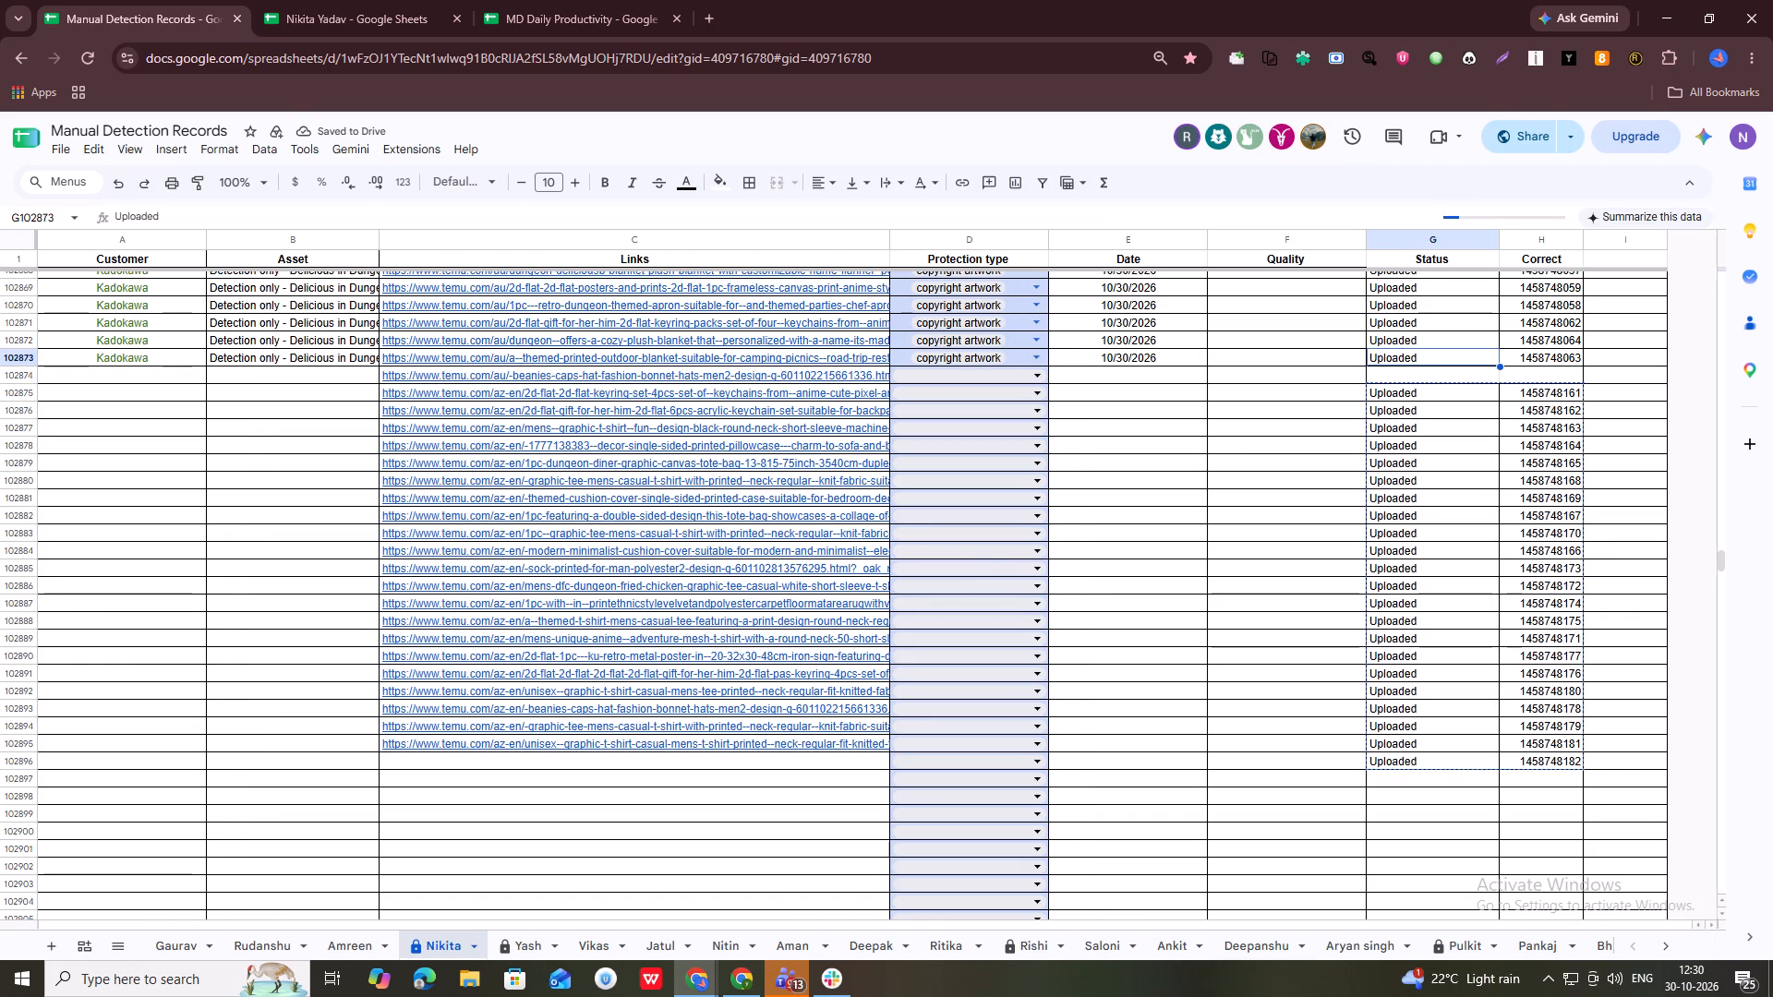
pyautogui.press('Down')
pyautogui.hotkey('ctrl', 'v')
# Fill the copyright artwork protection type and the date 10/30/2026 down through row 102895.
pyautogui.hotkey('ctrl', 'Down')
pyautogui.press('Left')
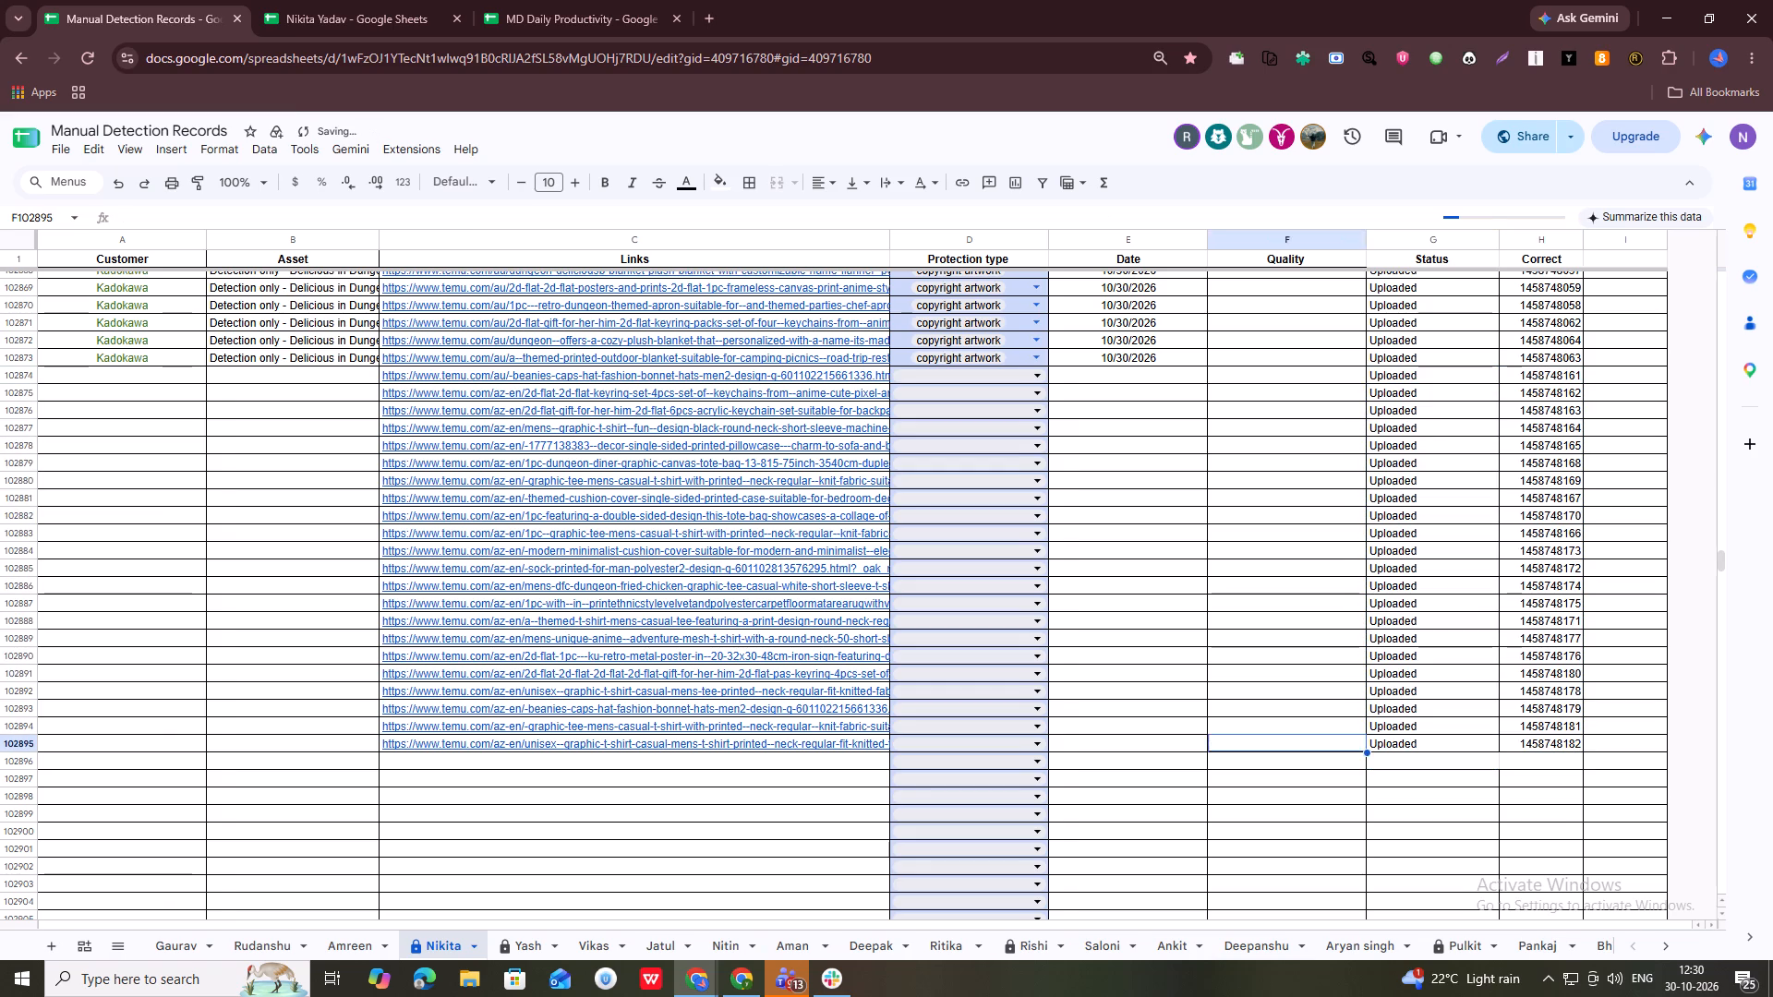
pyautogui.press('Left')
pyautogui.press('Left')
pyautogui.hotkey('shift', 'Right')
pyautogui.hotkey('ctrl', 'shift', 'Up')
pyautogui.hotkey('ctrl', 'd')
# Fill the Kadokawa customer and the Delicious in Dungeon asset down through row 102895.
pyautogui.press('Left')
pyautogui.press('Left')
pyautogui.press('Left')
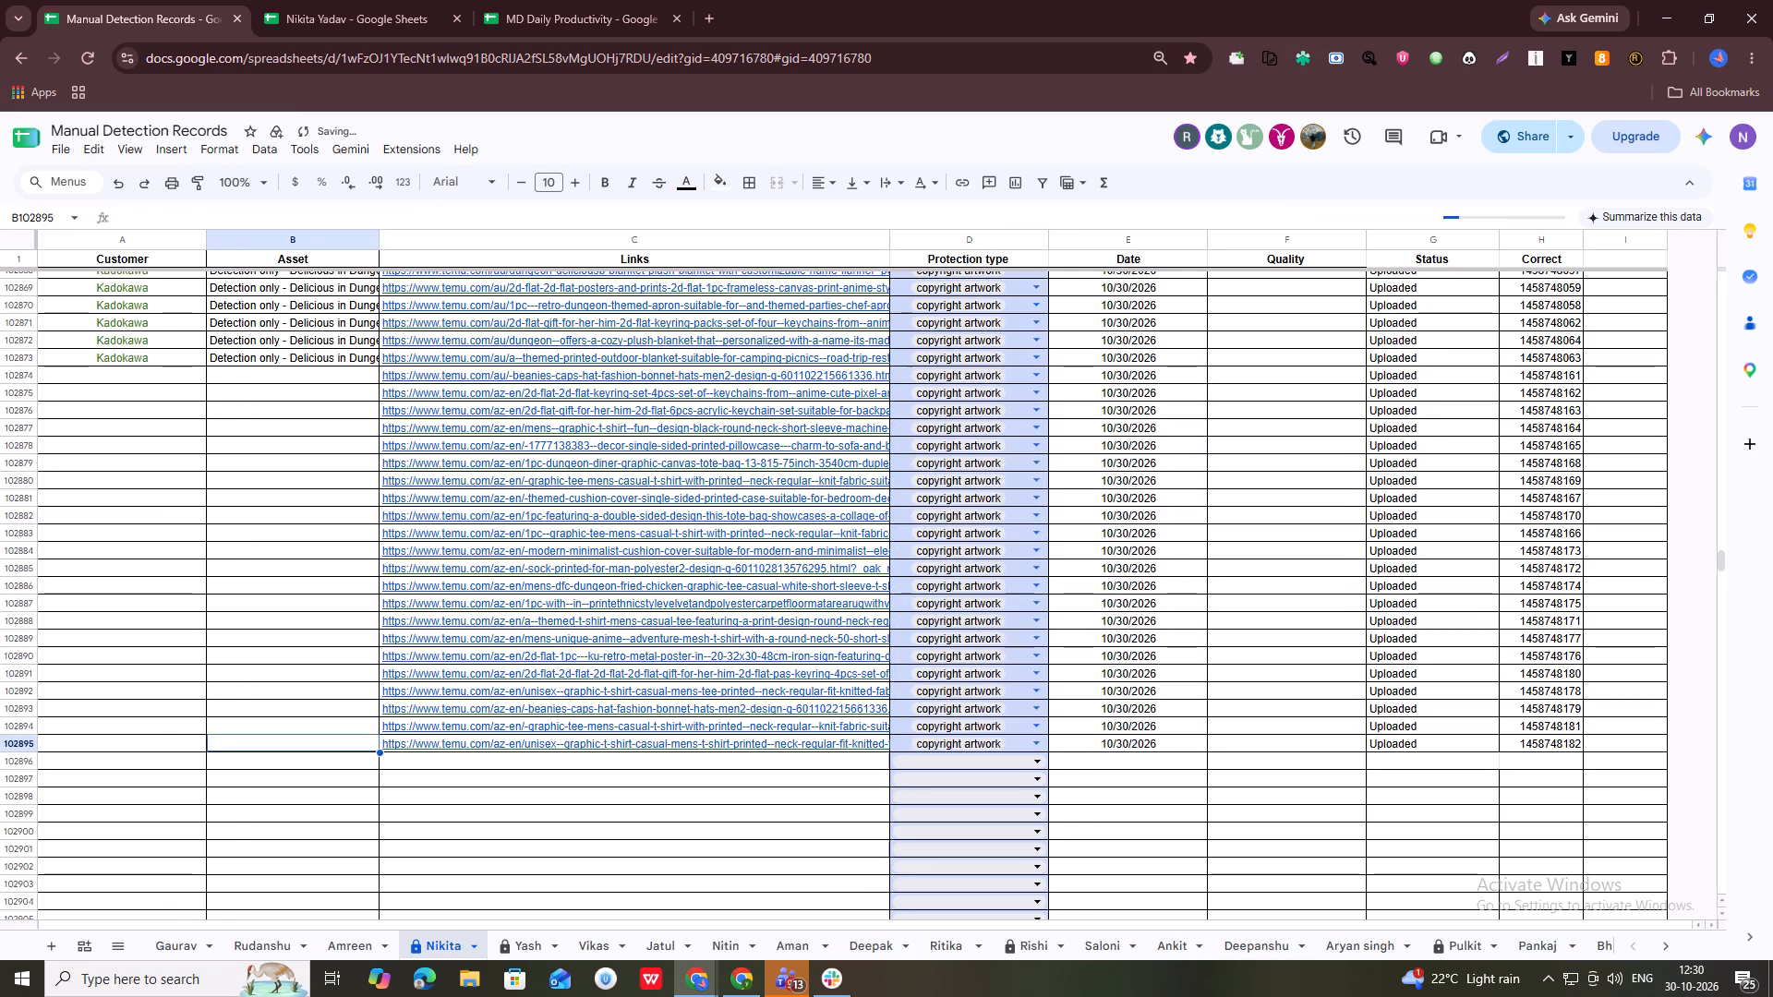
pyautogui.press('Left')
pyautogui.hotkey('shift', 'Right')
pyautogui.hotkey('ctrl', 'shift', 'Up')
pyautogui.hotkey('ctrl', 'shift', 'd')
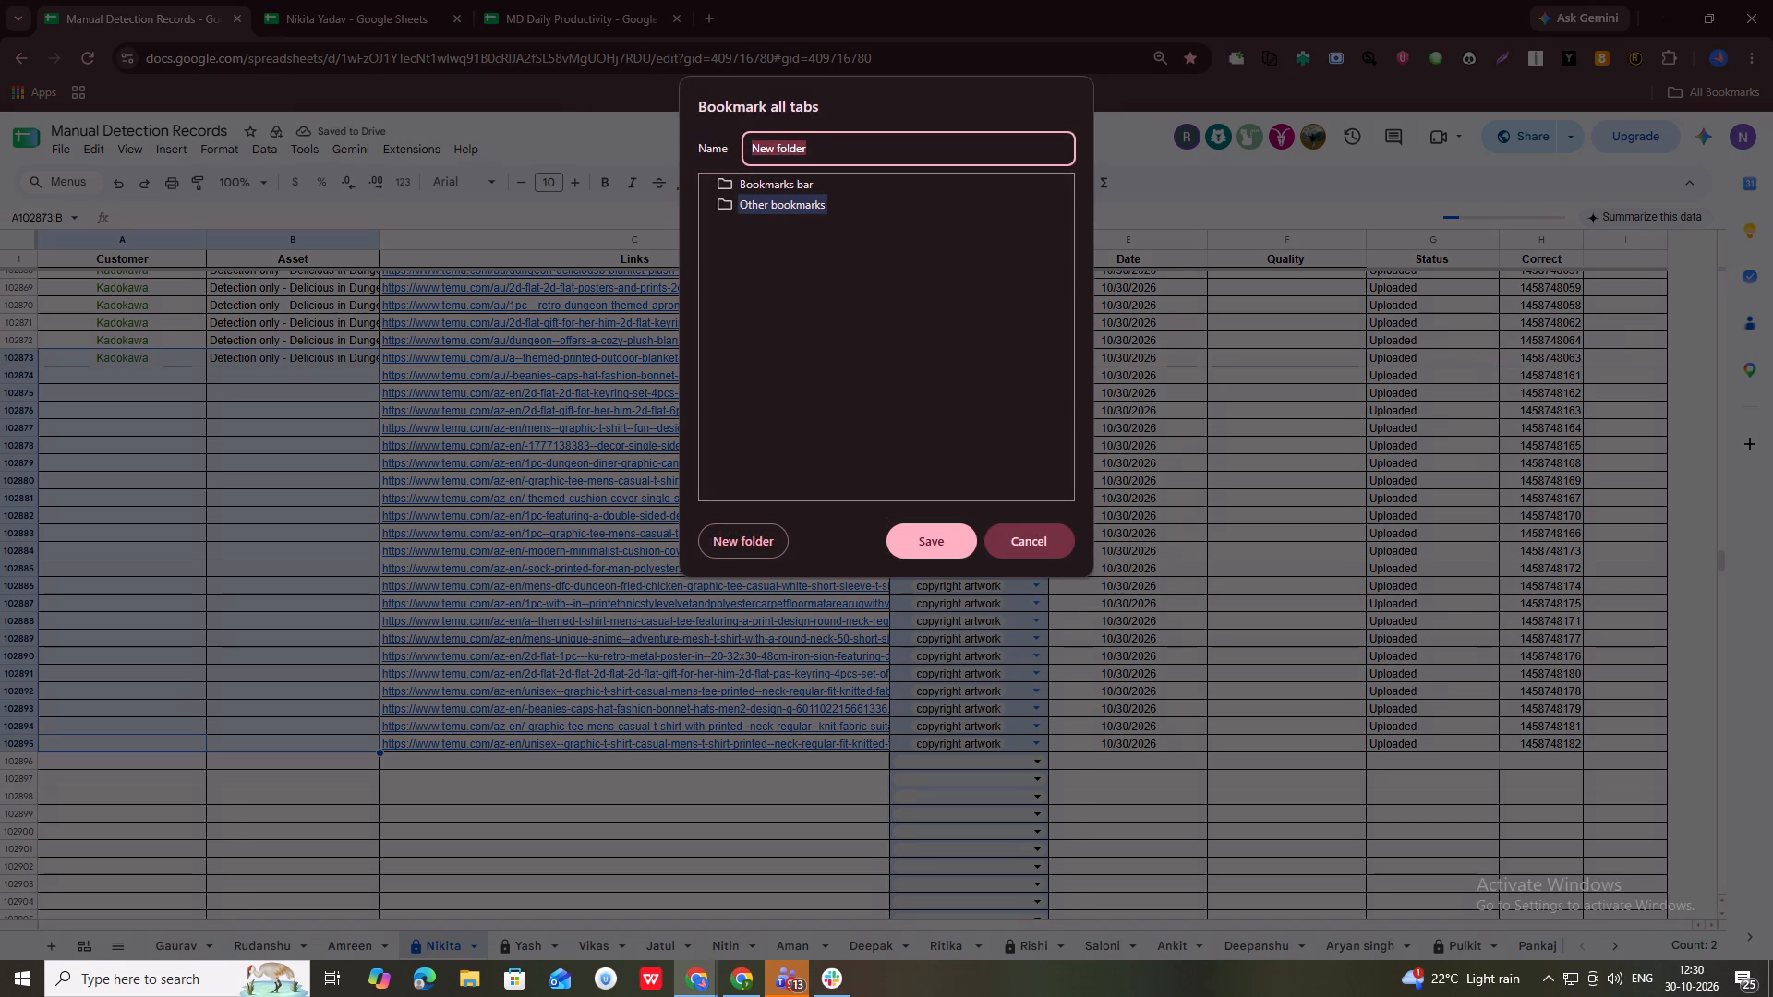
pyautogui.click(1024, 547)
pyautogui.hotkey('ctrl', 'd')
# Select the Kadokawa incident IDs in H102837:H102895 to check how many there are.
pyautogui.press('Right')
pyautogui.press('Right')
pyautogui.press('Right')
pyautogui.press('Right')
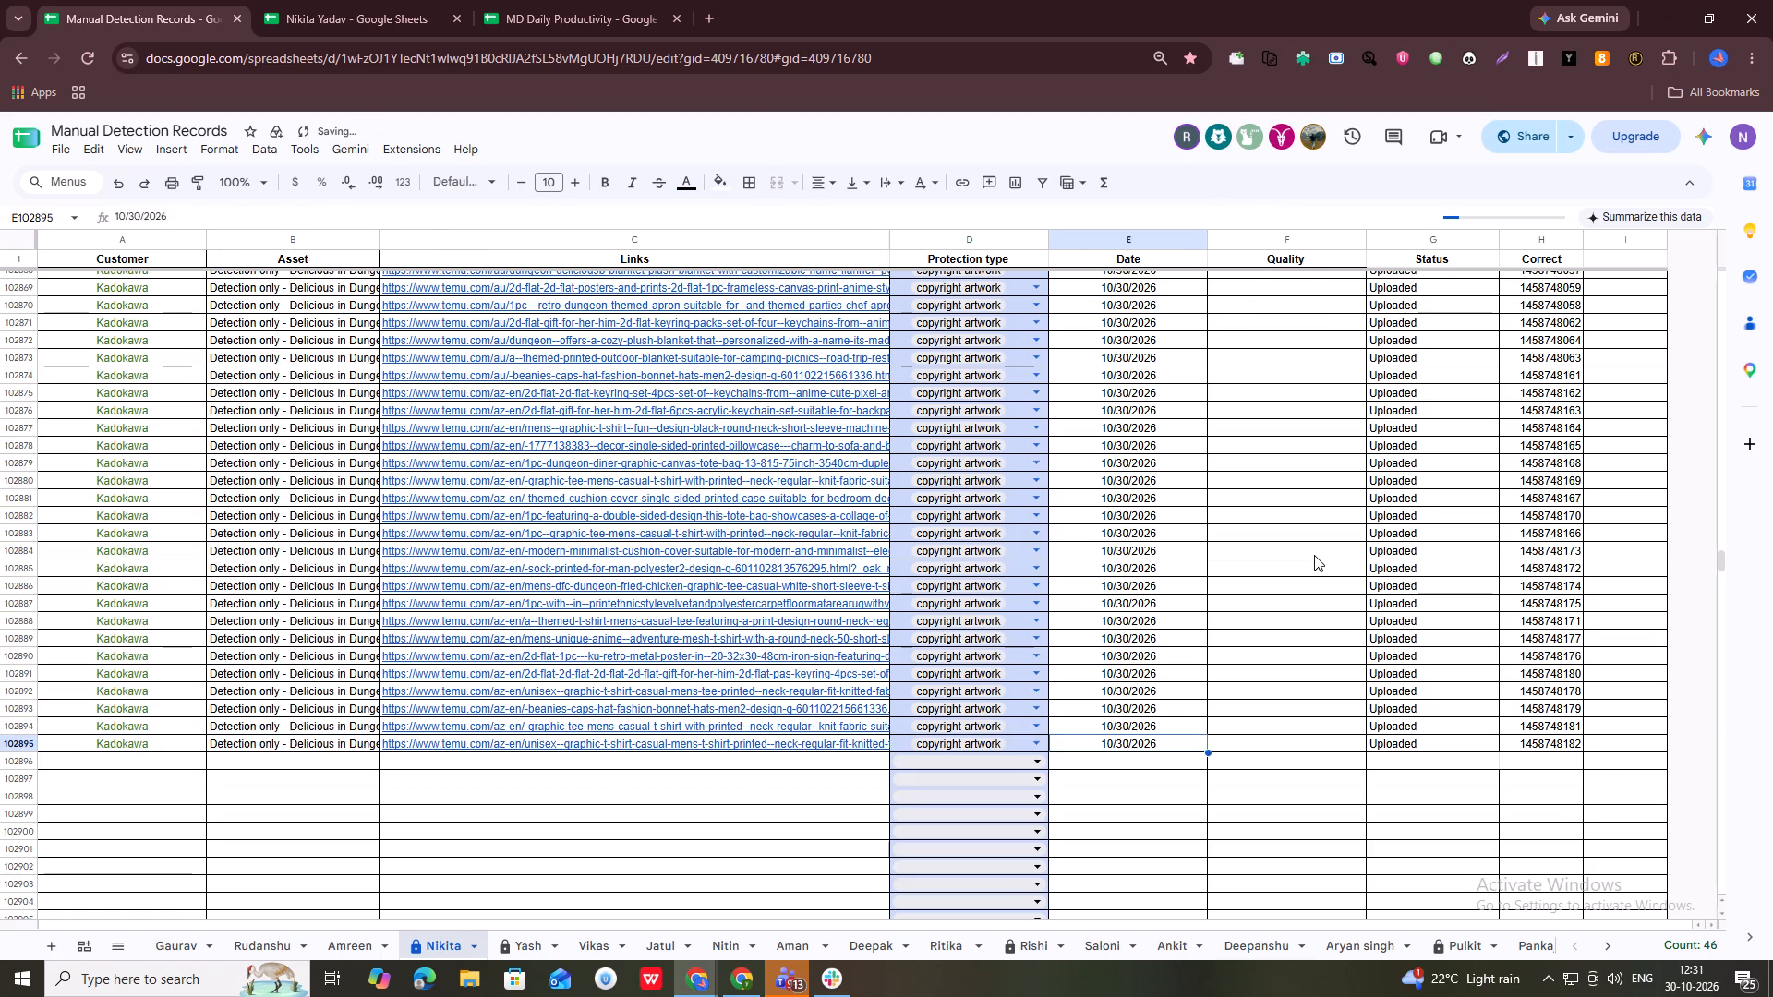
pyautogui.press('Right')
pyautogui.press('Right')
pyautogui.press('Right')
pyautogui.scroll(5, 1387, 569)
pyautogui.scroll(4, 1516, 571)
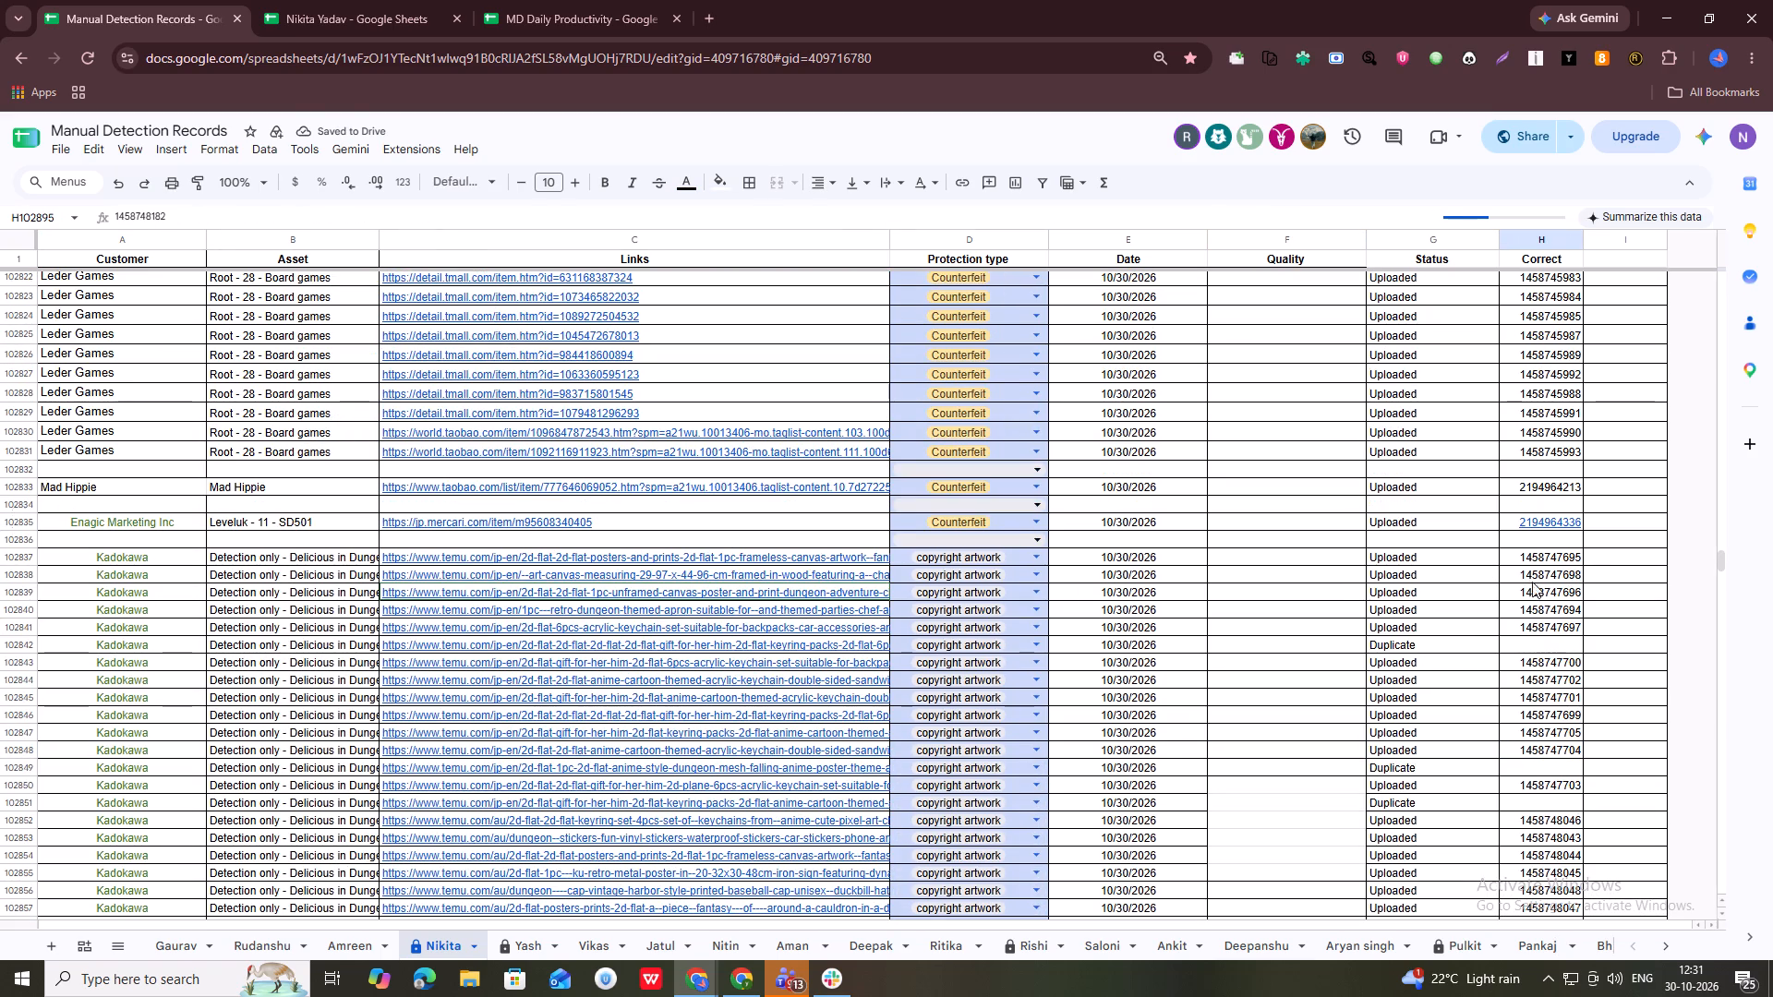
pyautogui.keyDown('shift'); pyautogui.click(1539, 558); pyautogui.keyUp('shift')
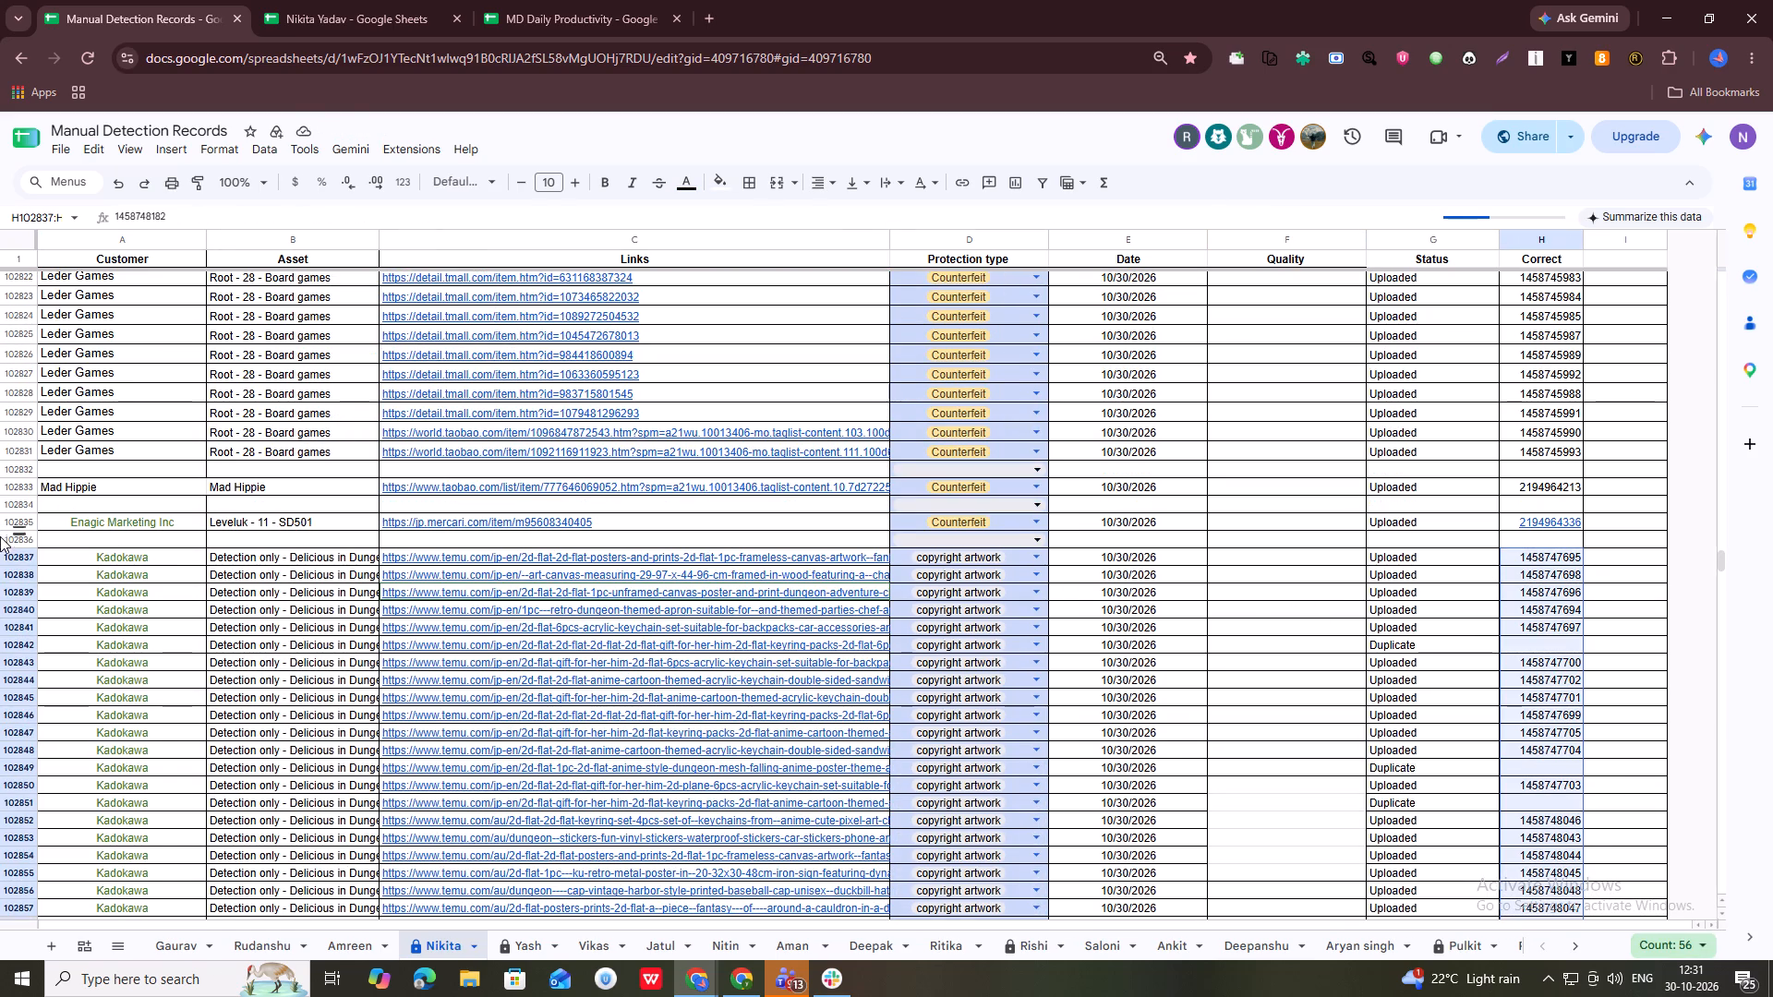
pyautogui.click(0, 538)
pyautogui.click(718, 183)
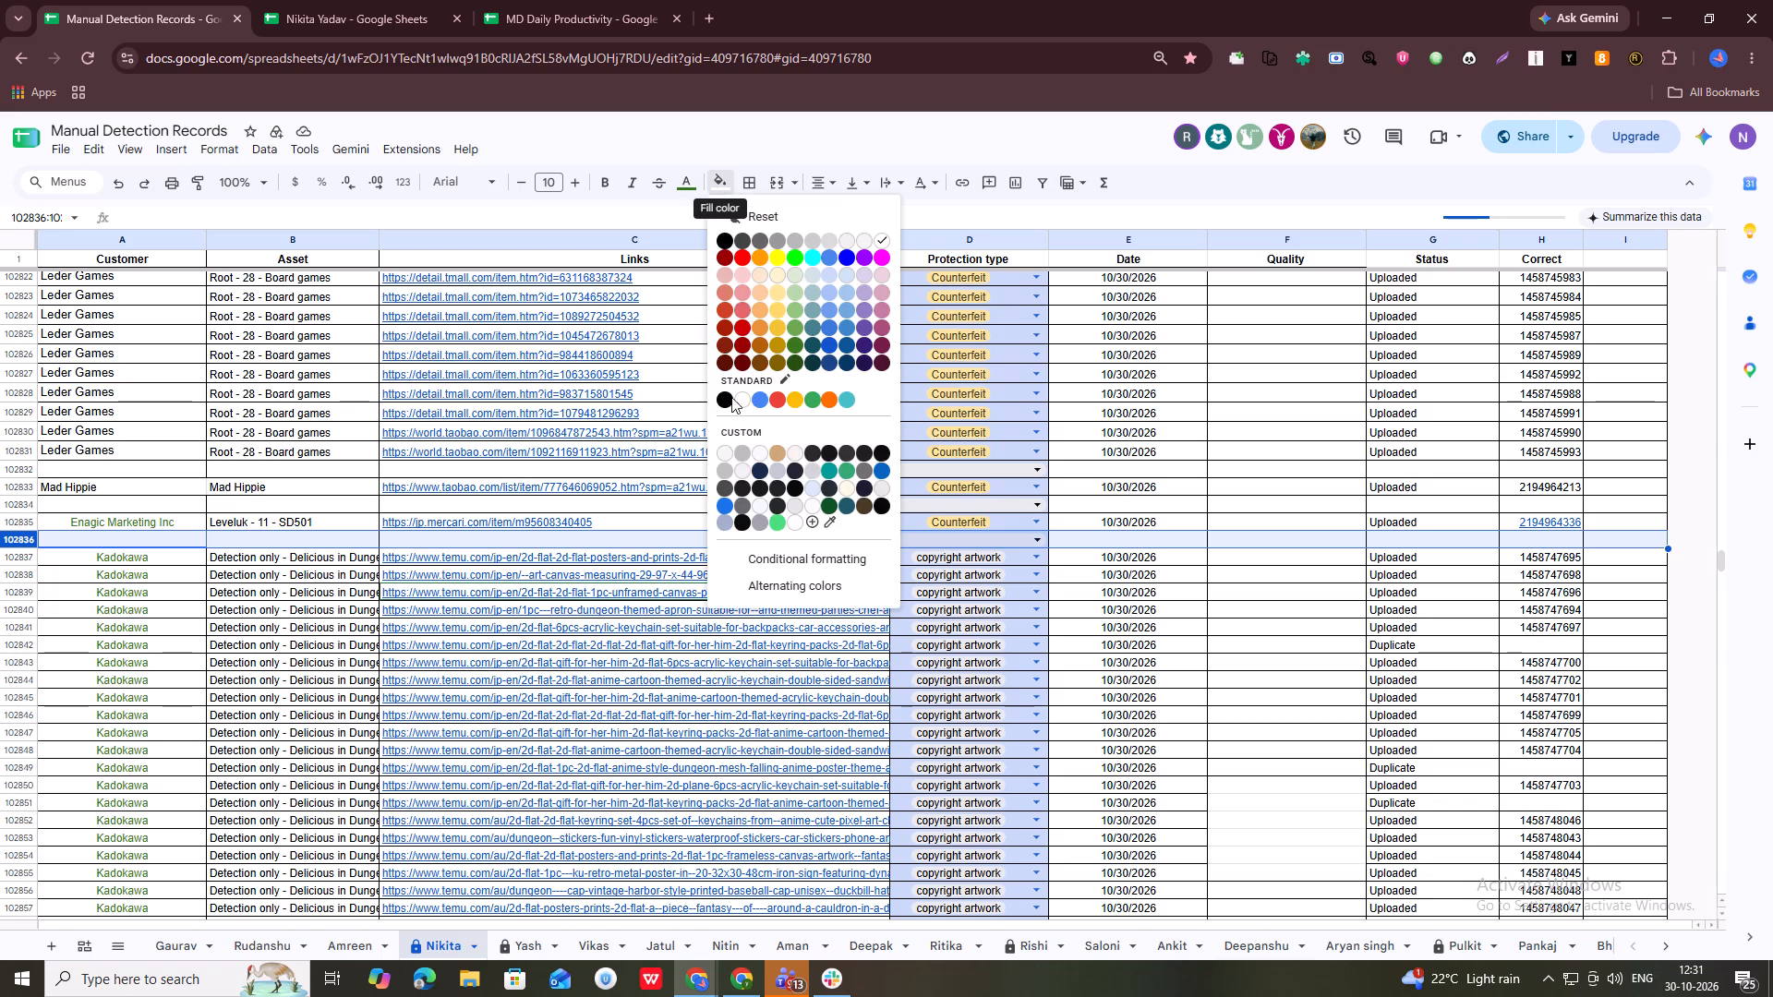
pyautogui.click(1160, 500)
# Switch to Red Points and clear the submitted links from the New Incident form.
pyautogui.scroll(-6, 1234, 558)
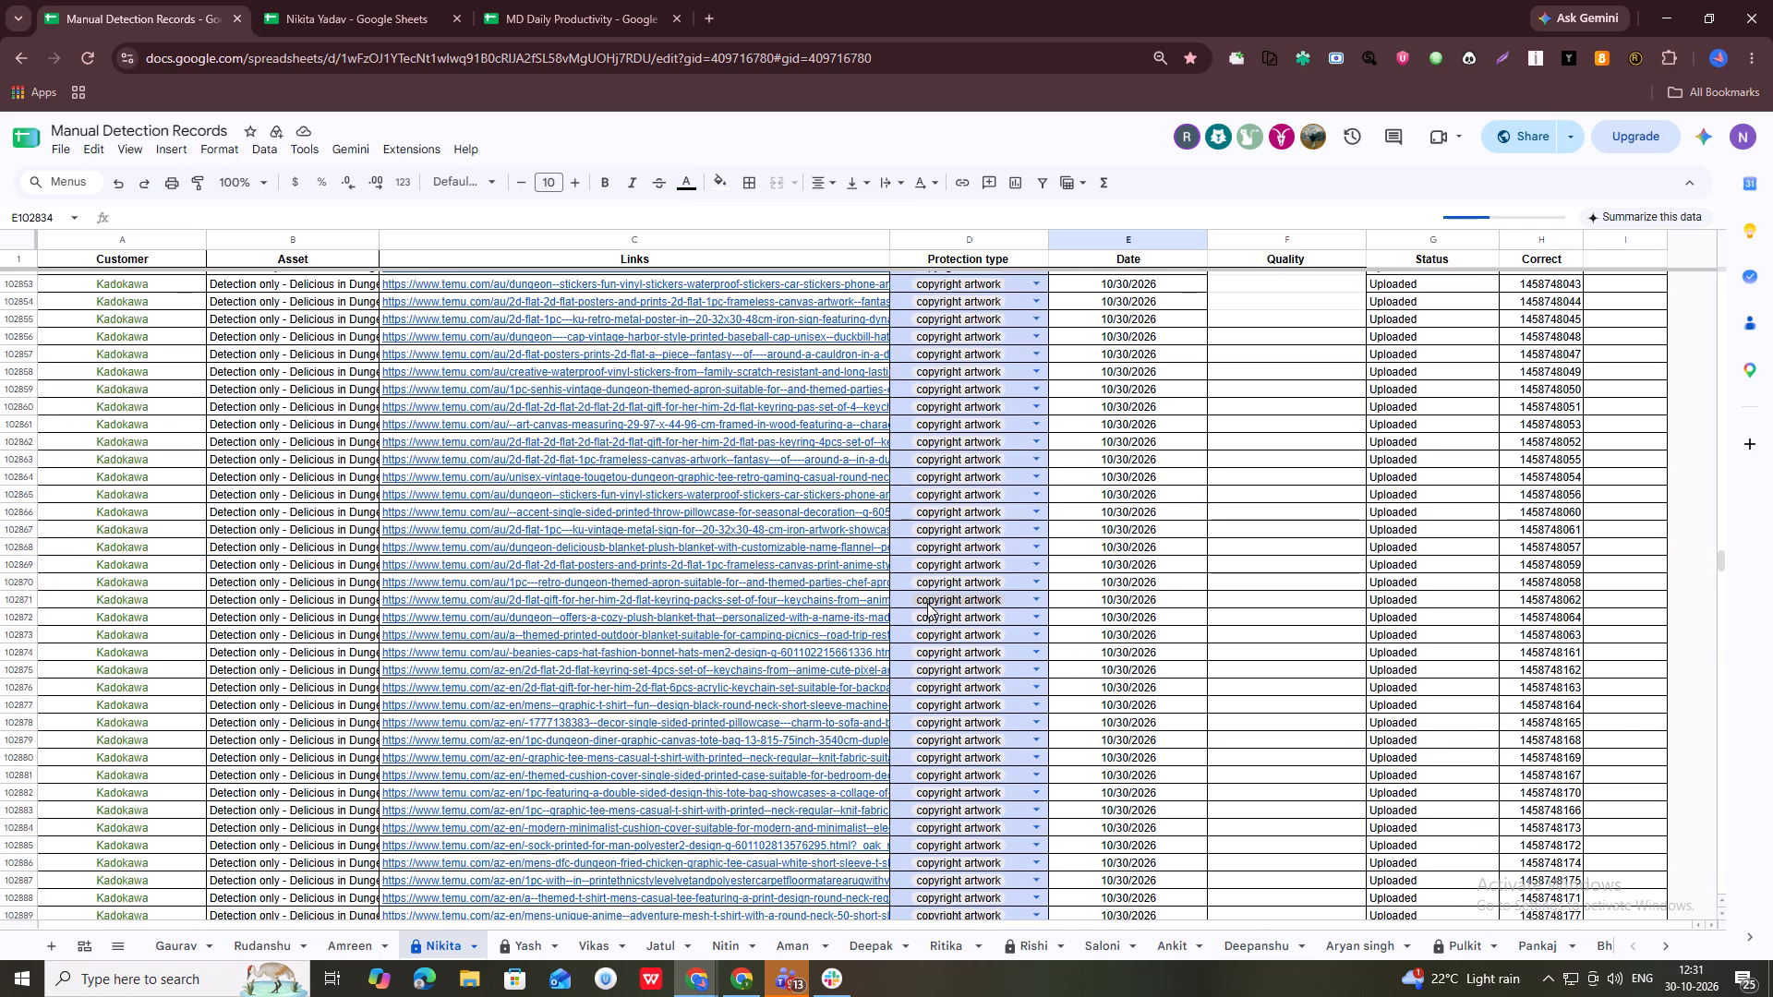
pyautogui.hotkey('alt', 'Tab')
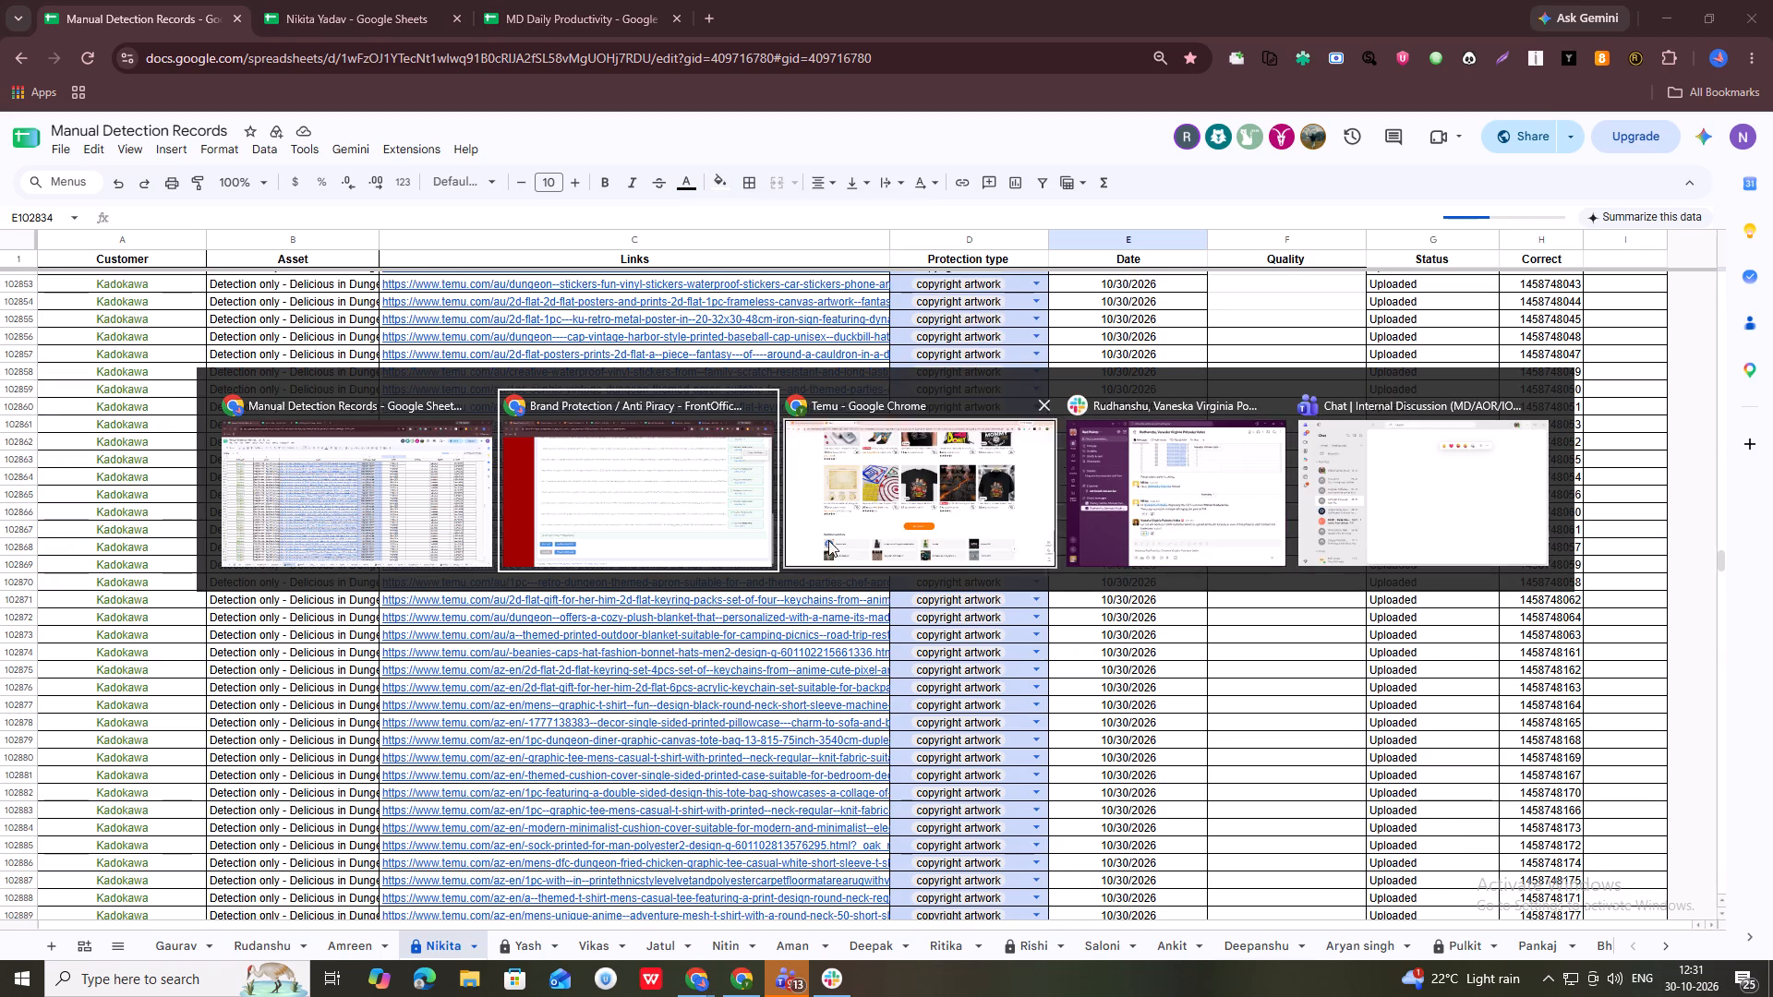
pyautogui.keyDown('alt'); pyautogui.click(655, 493); pyautogui.keyUp('alt')
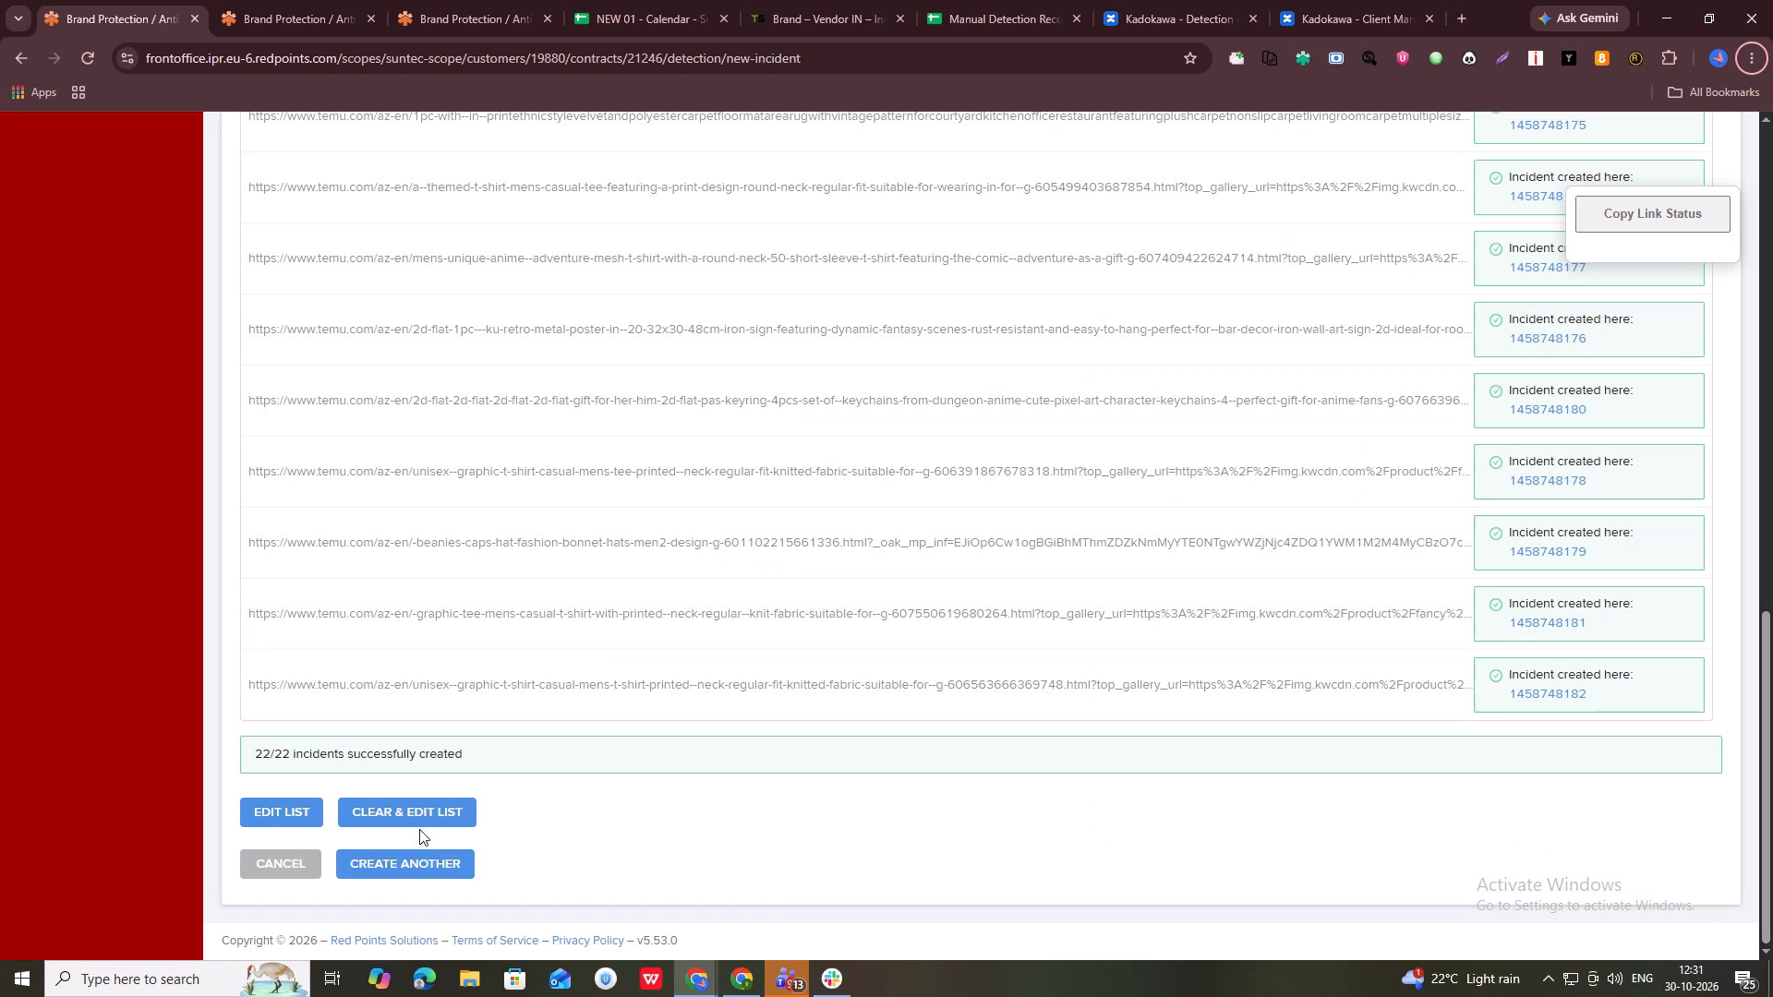
pyautogui.click(424, 811)
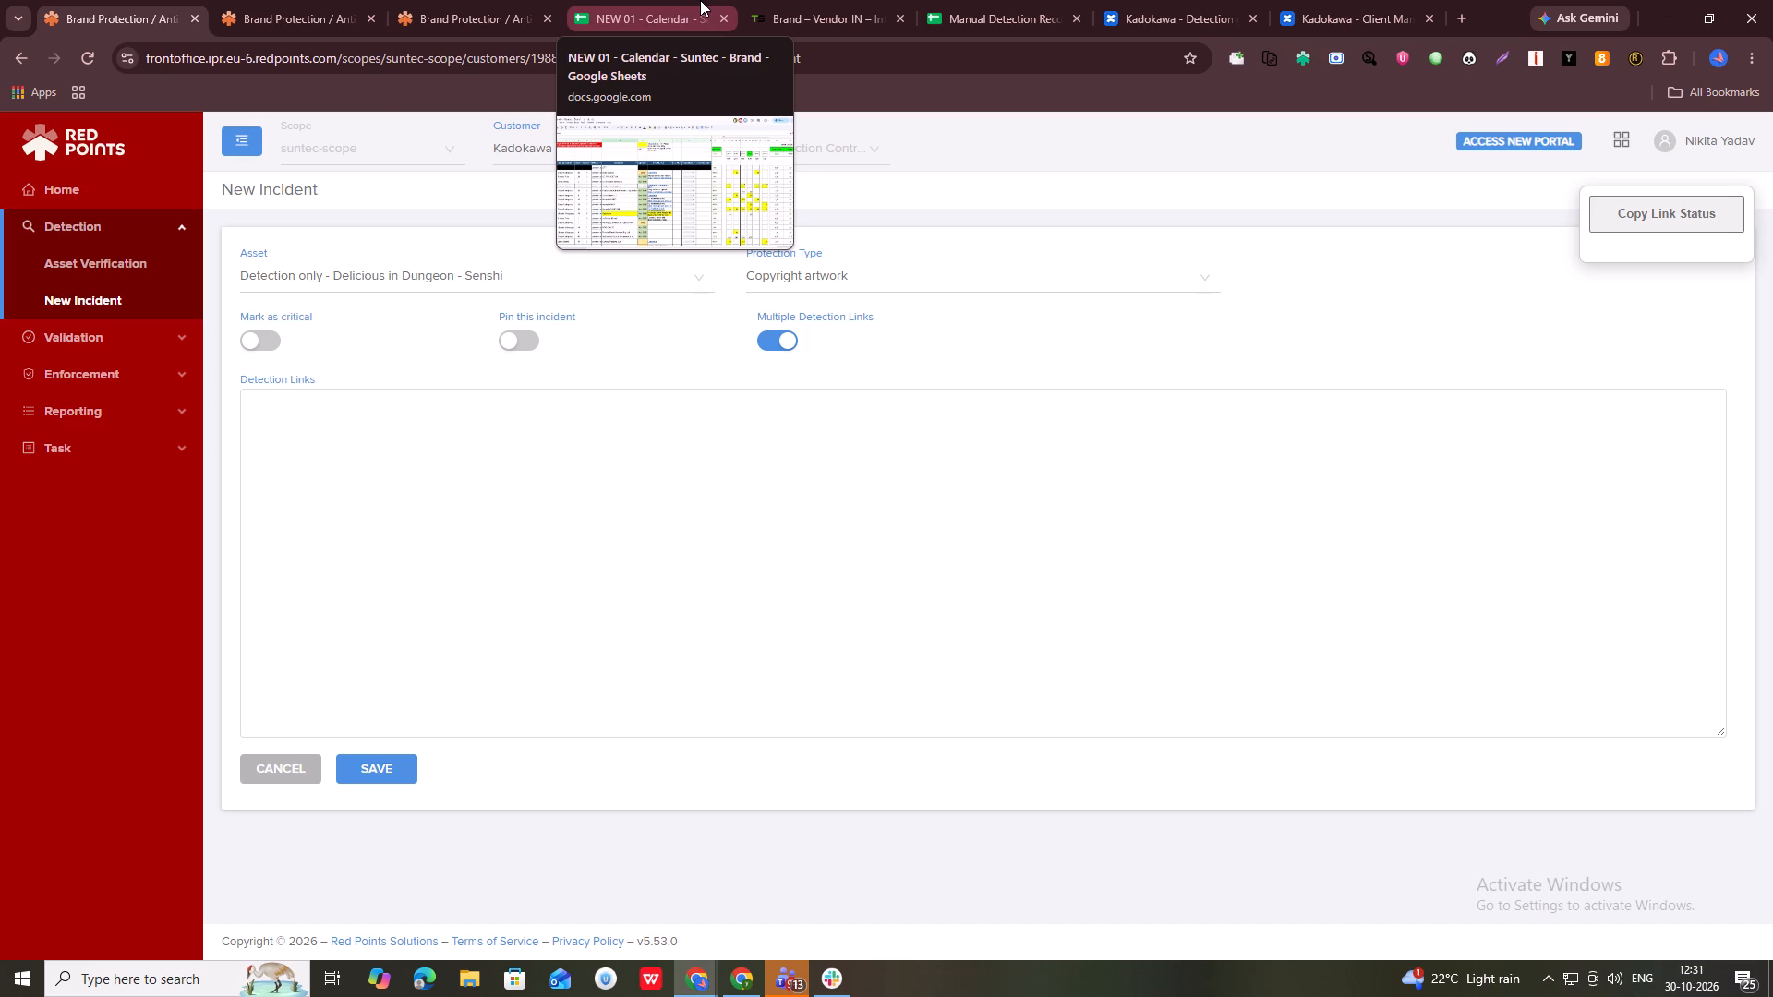
# In Manual Detection Records, select all incident IDs dated 10/30/2026 in H102768:H102895 and show their Count as the selection summary.
pyautogui.click(1039, 0)
pyautogui.scroll(-16, 626, 875)
pyautogui.scroll(9, 789, 638)
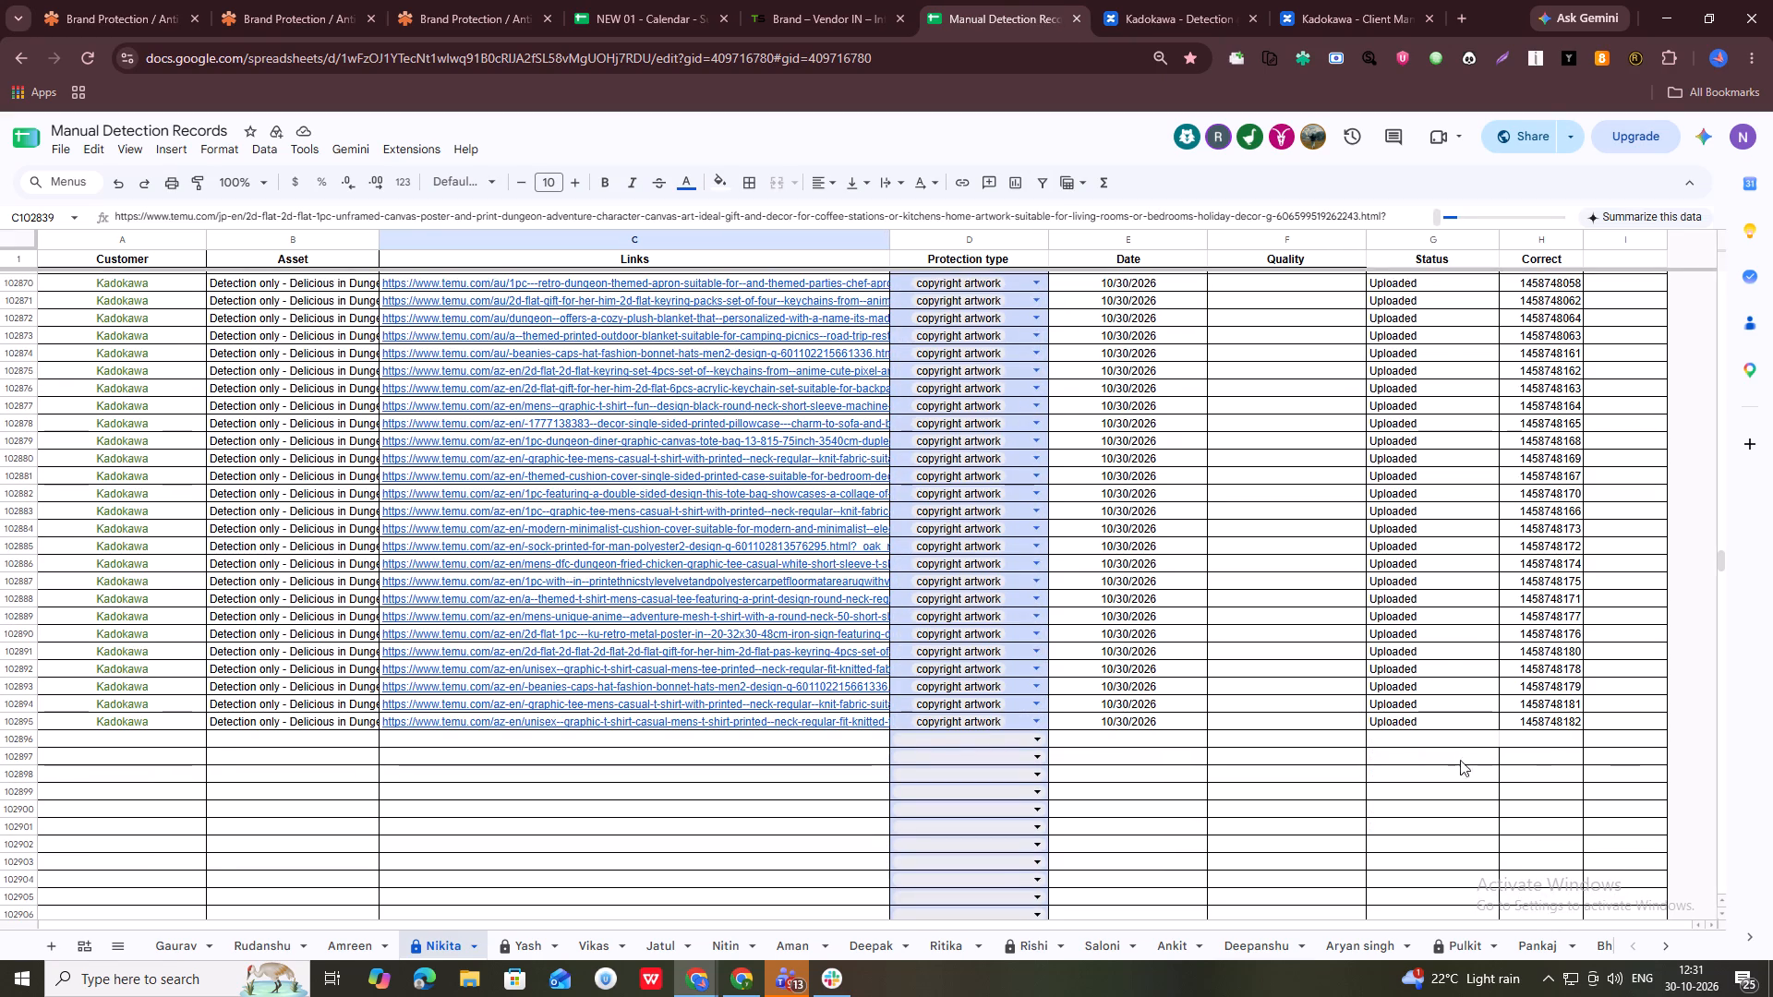
pyautogui.click(1541, 726)
pyautogui.hotkey('ctrl', 'shift', 'Up')
pyautogui.hotkey('ctrl', 'shift', 'Up')
pyautogui.hotkey('ctrl', 'shift', 'Up')
pyautogui.hotkey('ctrl', 'shift', 'Up')
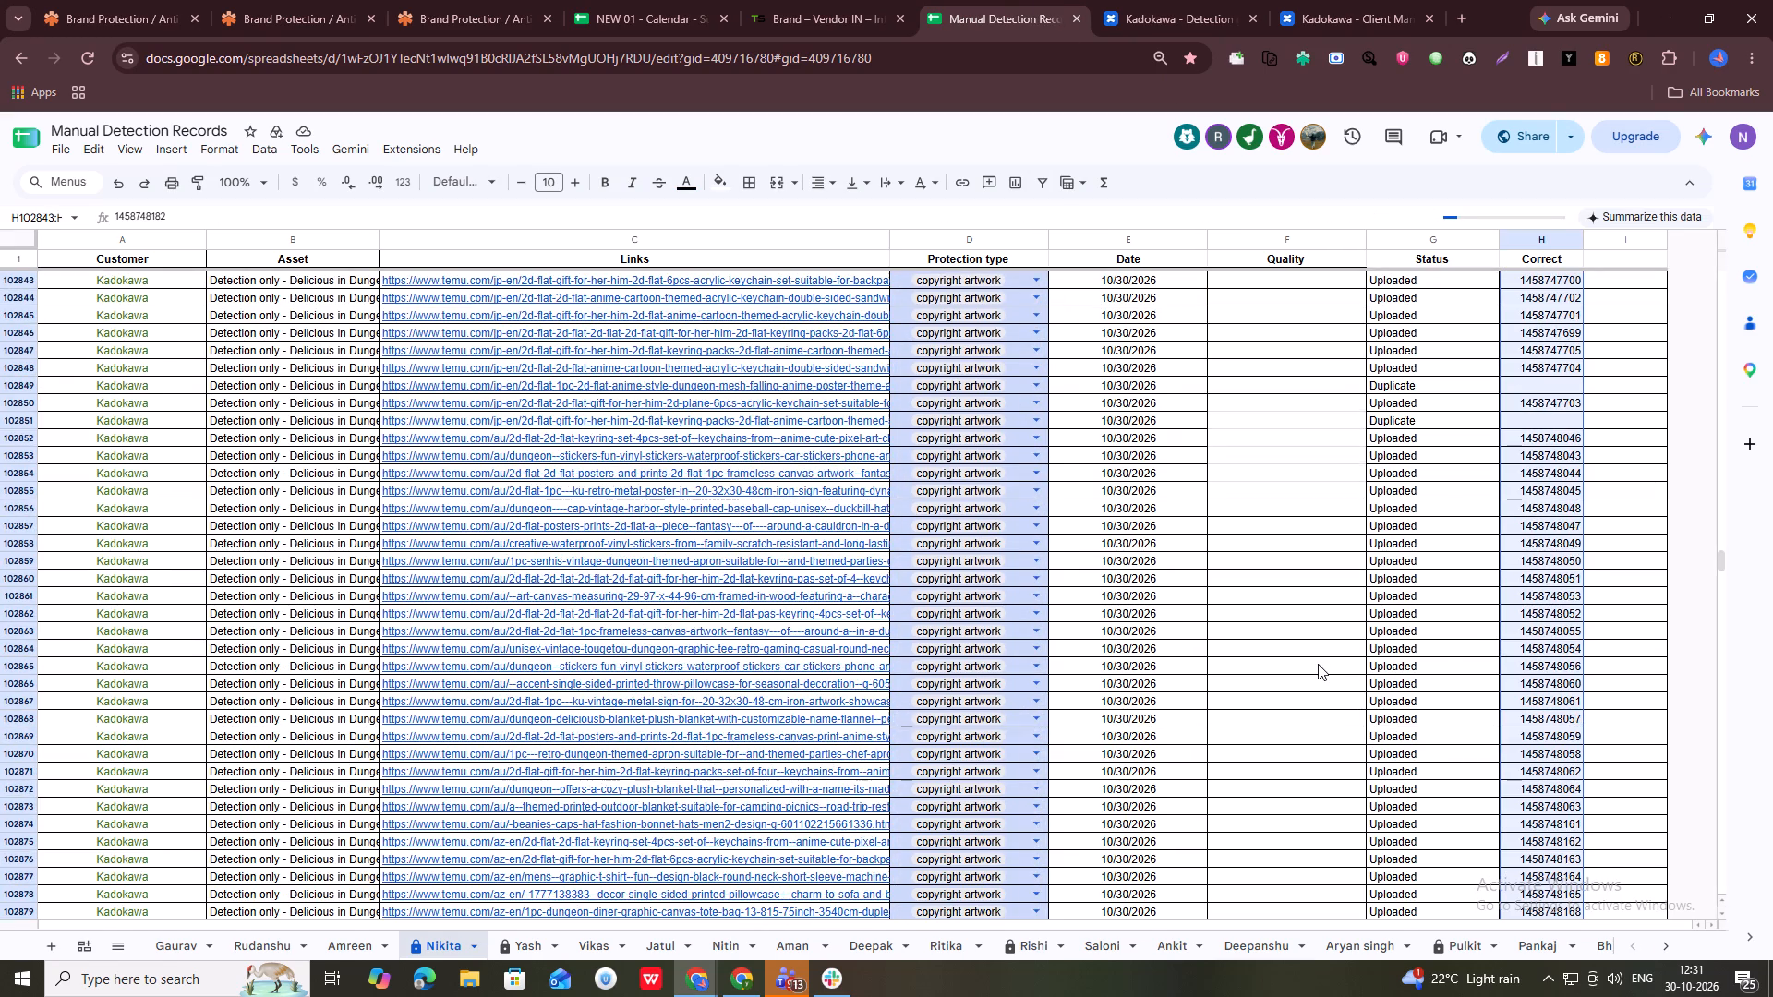
pyautogui.hotkey('ctrl', 'shift', 'Up')
pyautogui.hotkey('ctrl', 'shift', 'Up')
pyautogui.hotkey('ctrl', 'shift', 'Up')
pyautogui.hotkey('ctrl', 'shift', 'Up')
pyautogui.hotkey('ctrl', 'shift', 'Up')
pyautogui.hotkey('ctrl', 'shift', 'Up')
pyautogui.hotkey('ctrl', 'shift', 'Up')
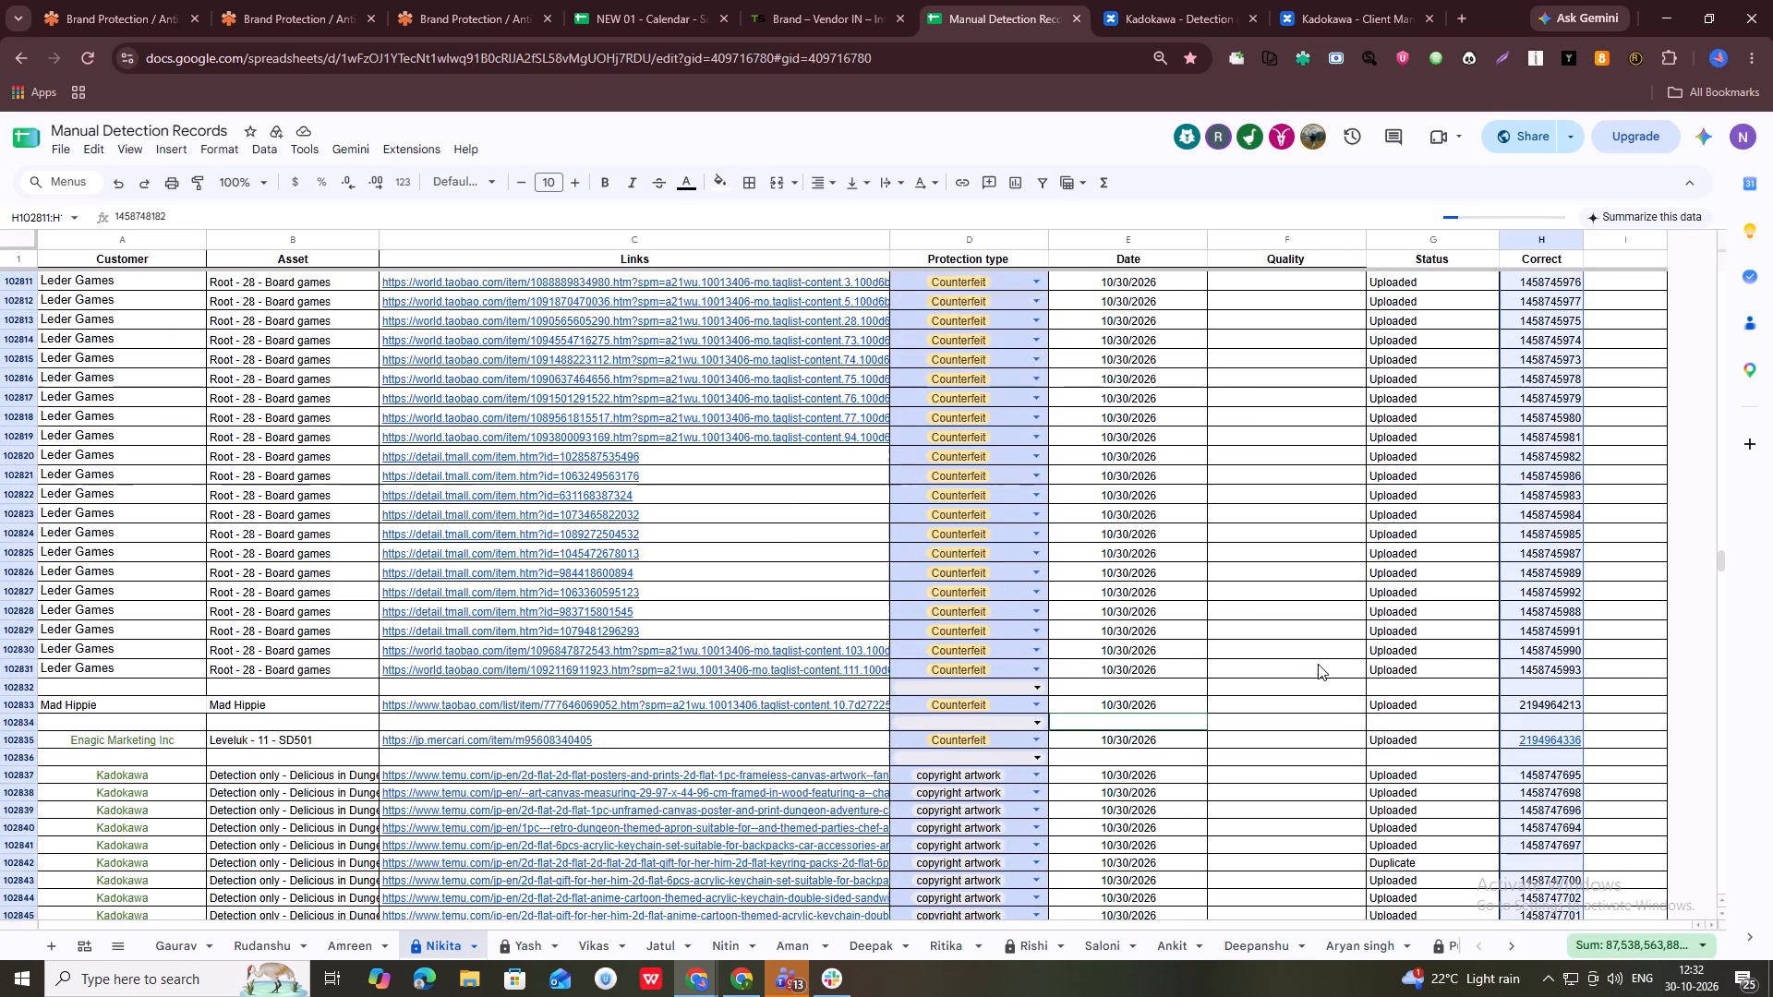
pyautogui.hotkey('ctrl', 'shift', 'Up')
pyautogui.hotkey('ctrl', 'shift', 'Up')
pyautogui.hotkey('ctrl', 'shift', 'Up')
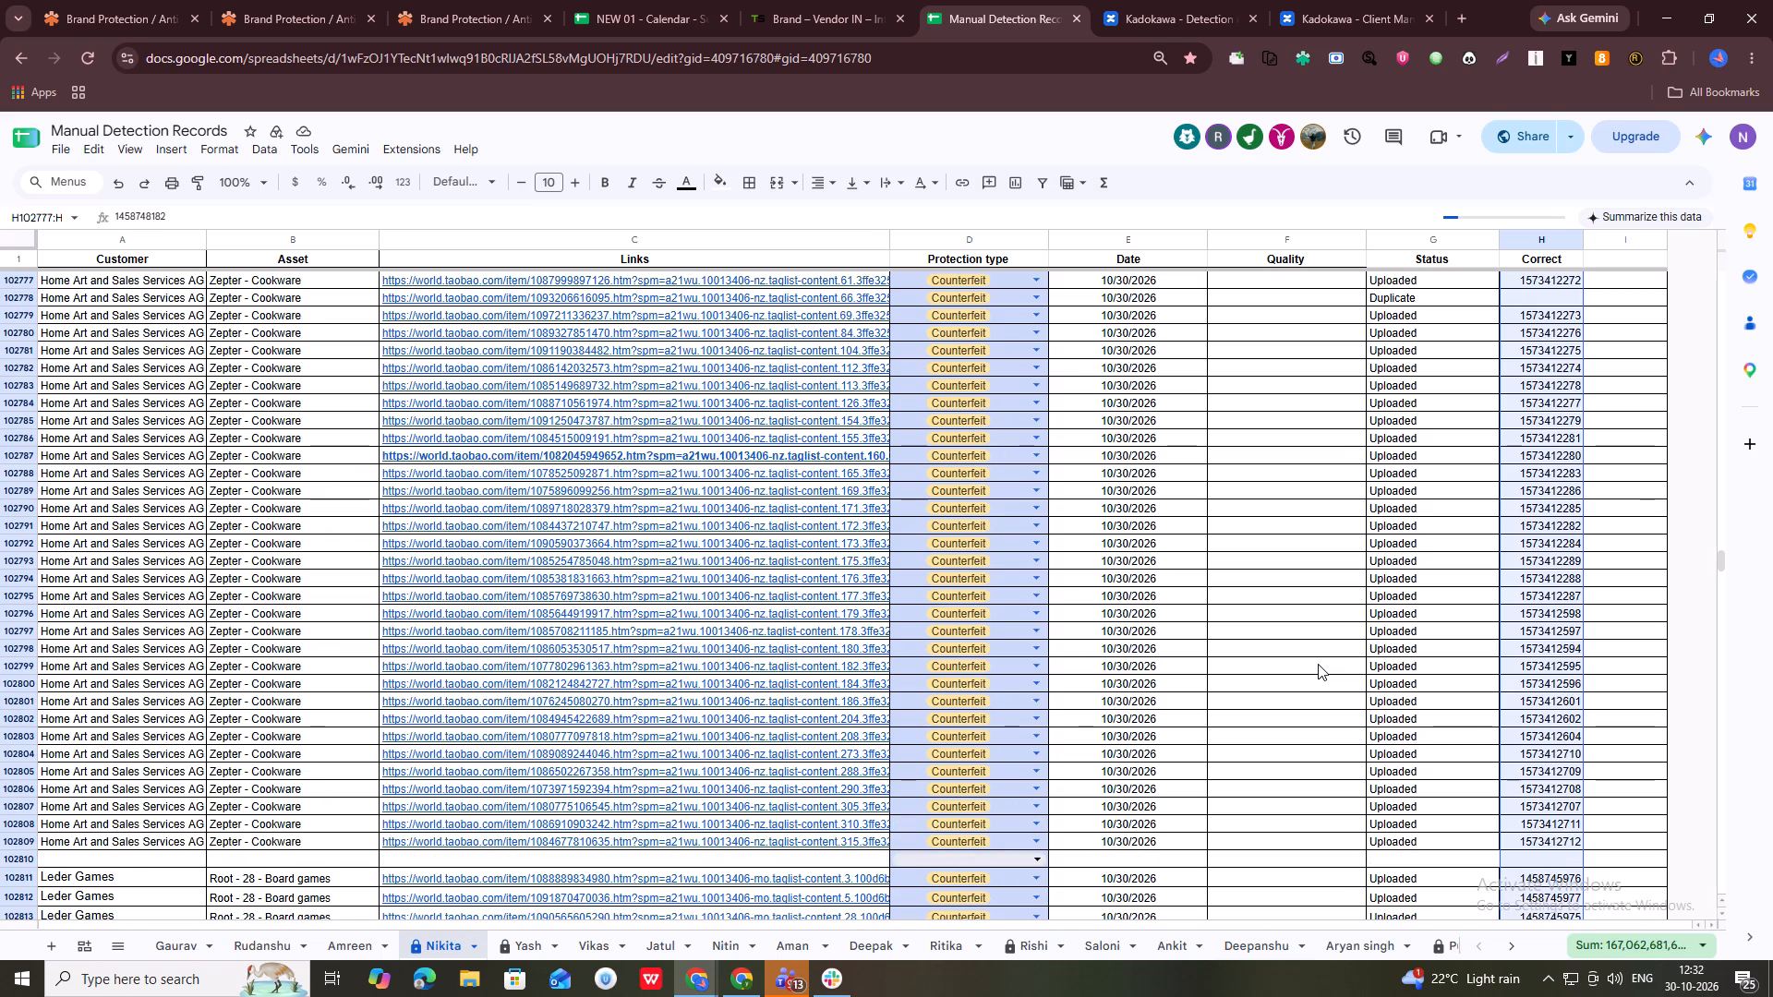
pyautogui.hotkey('ctrl', 'shift', 'Up')
pyautogui.hotkey('ctrl', 'shift', 'Up')
pyautogui.hotkey('ctrl', 'shift', 'Up')
pyautogui.hotkey('ctrl', 'shift', 'Down')
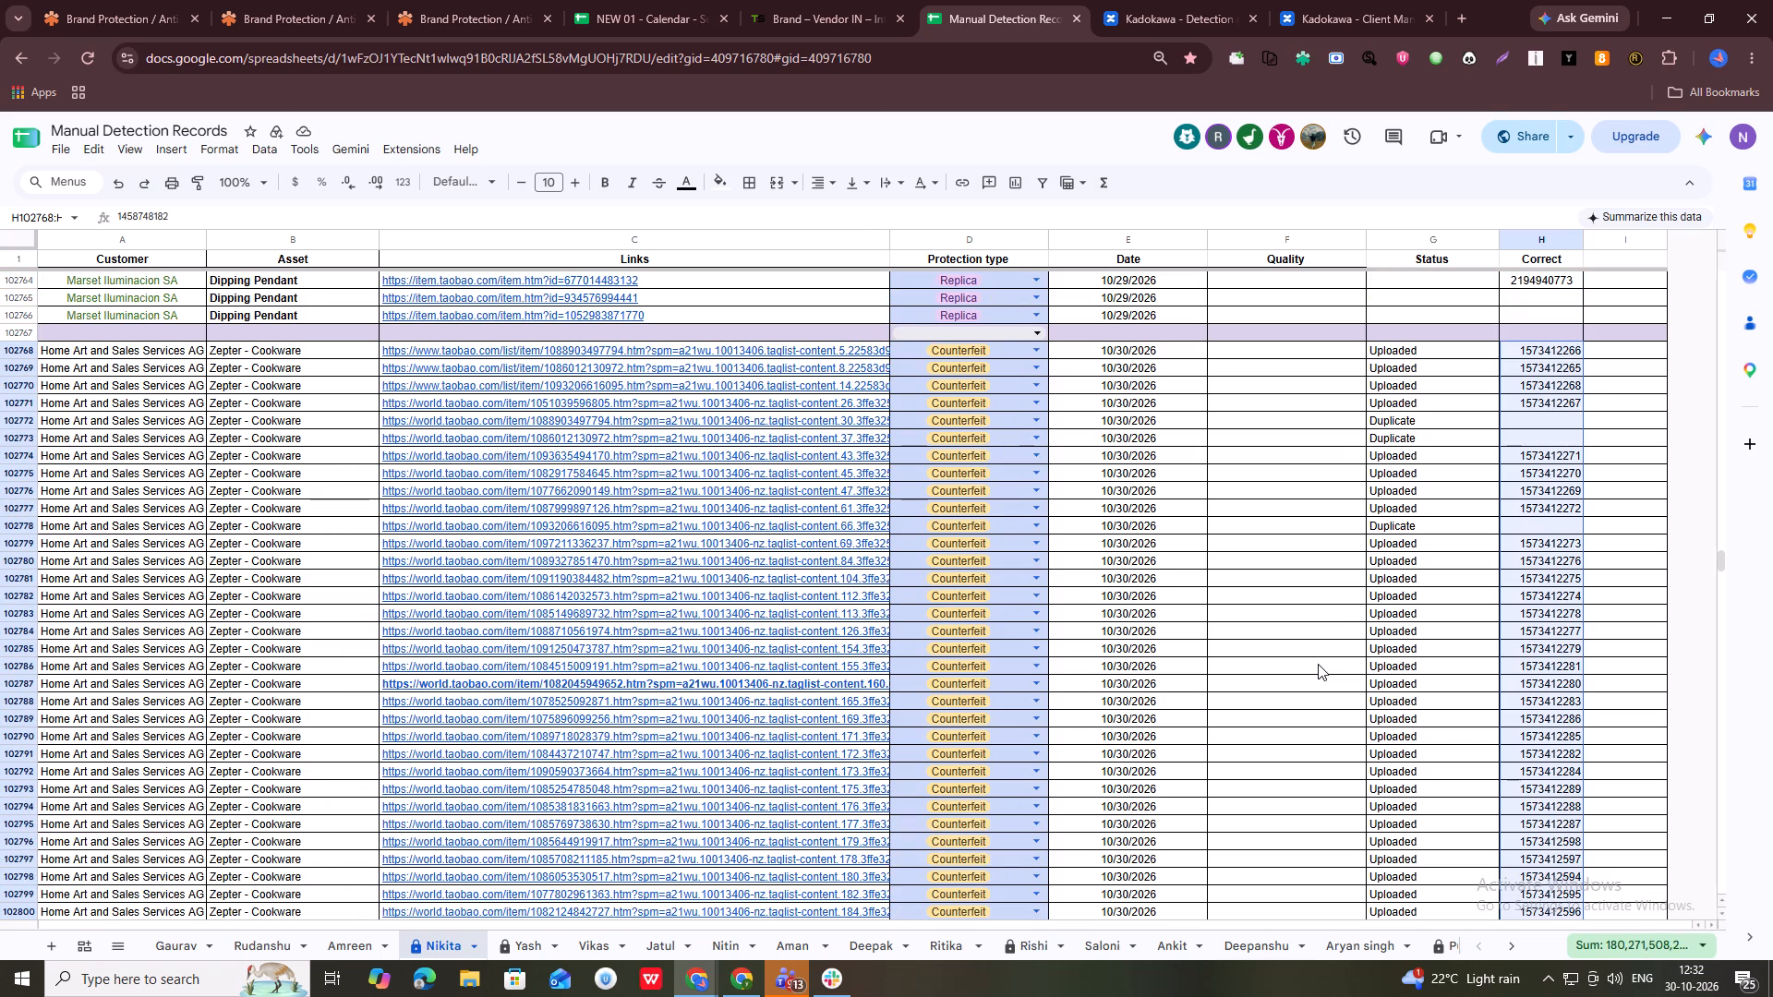
pyautogui.click(1686, 948)
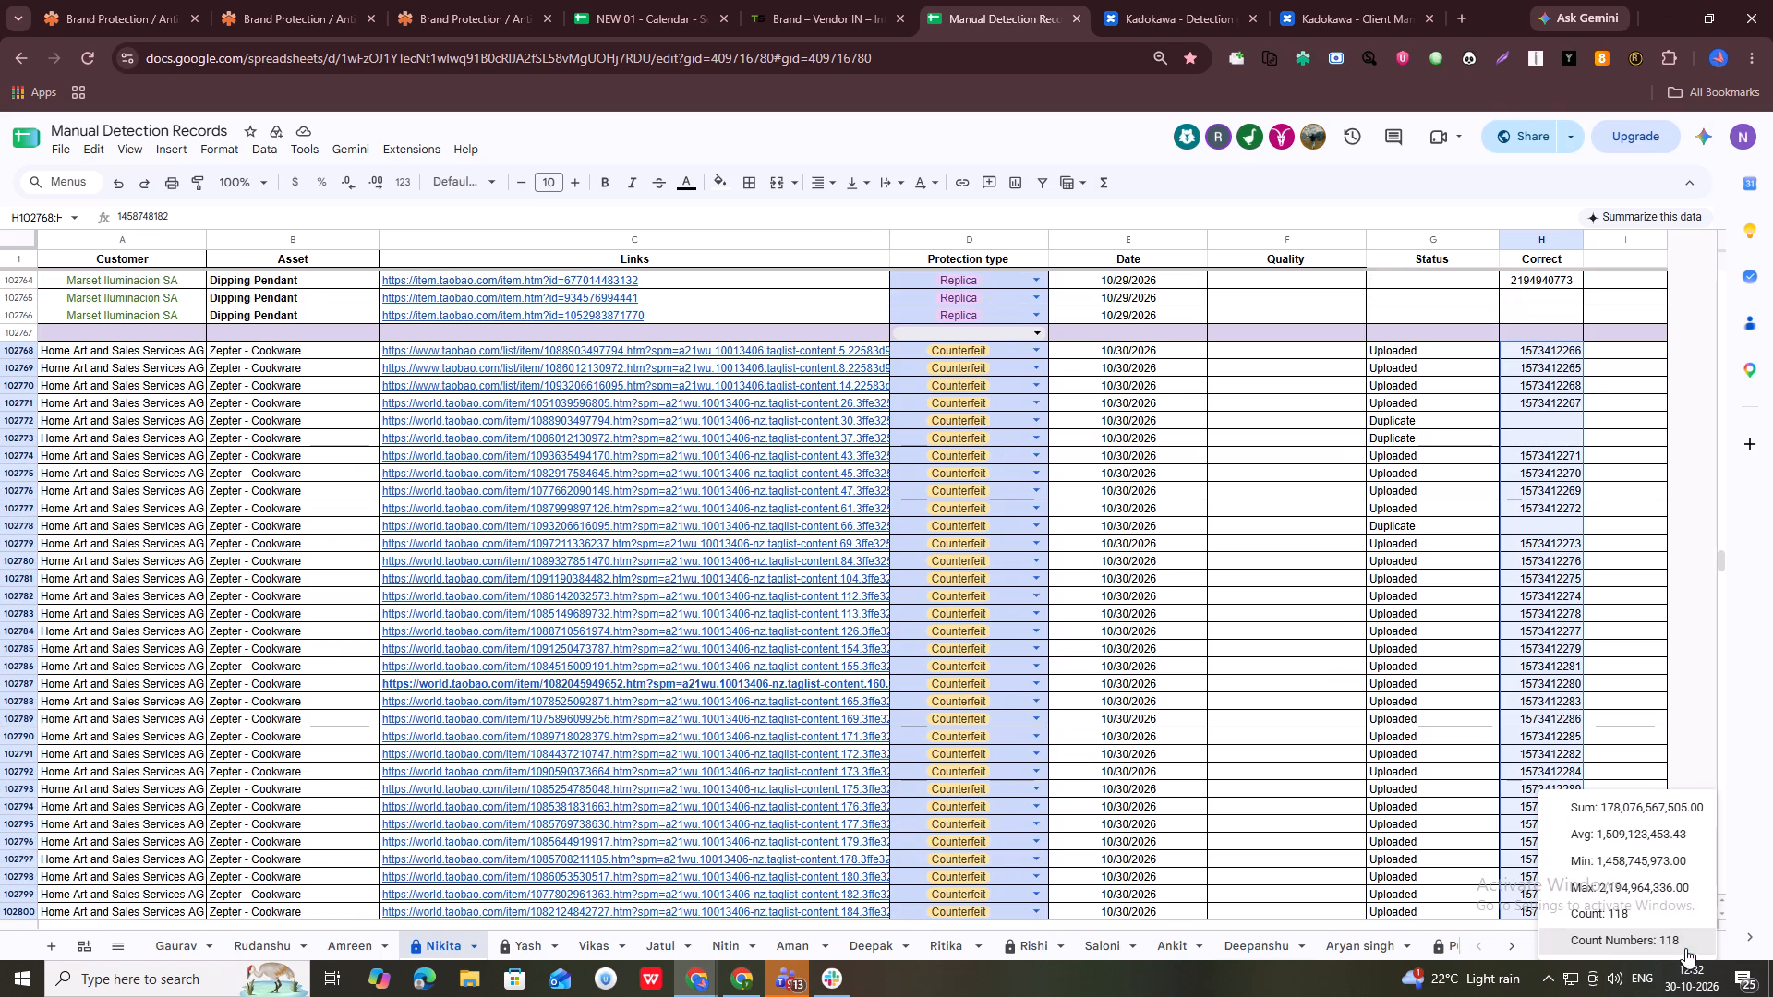
pyautogui.click(1662, 916)
pyautogui.scroll(-20, 1215, 705)
pyautogui.scroll(-4, 1215, 705)
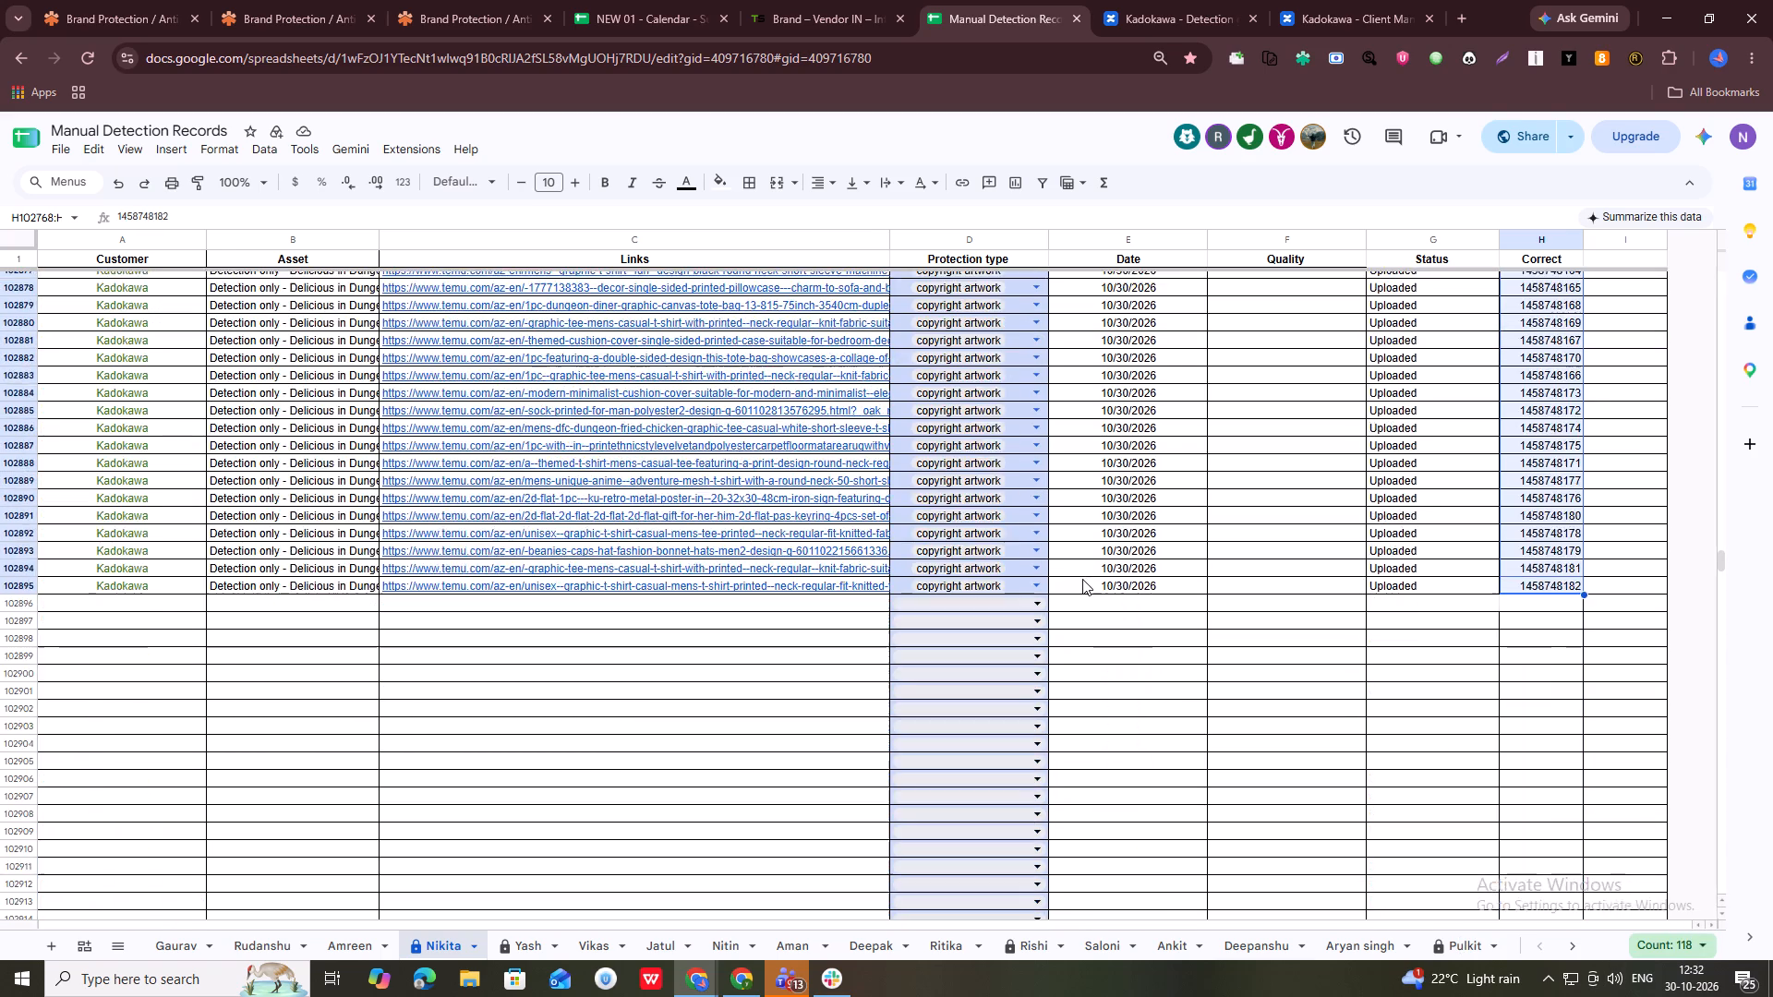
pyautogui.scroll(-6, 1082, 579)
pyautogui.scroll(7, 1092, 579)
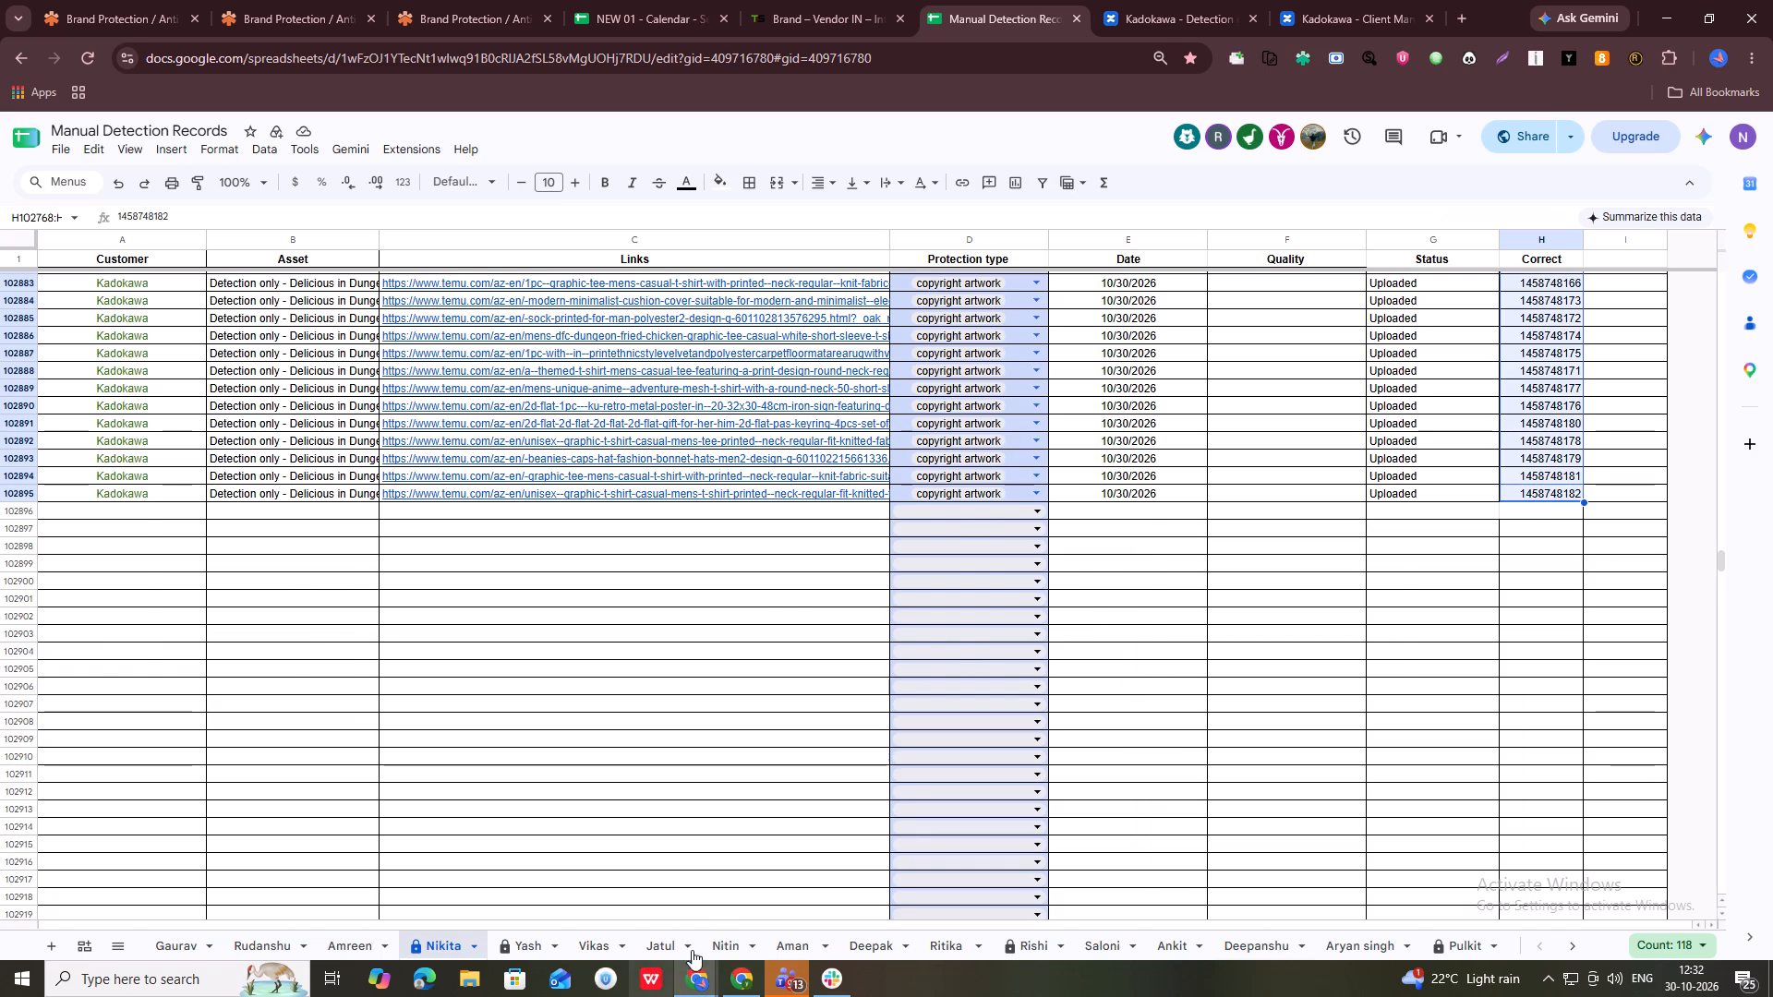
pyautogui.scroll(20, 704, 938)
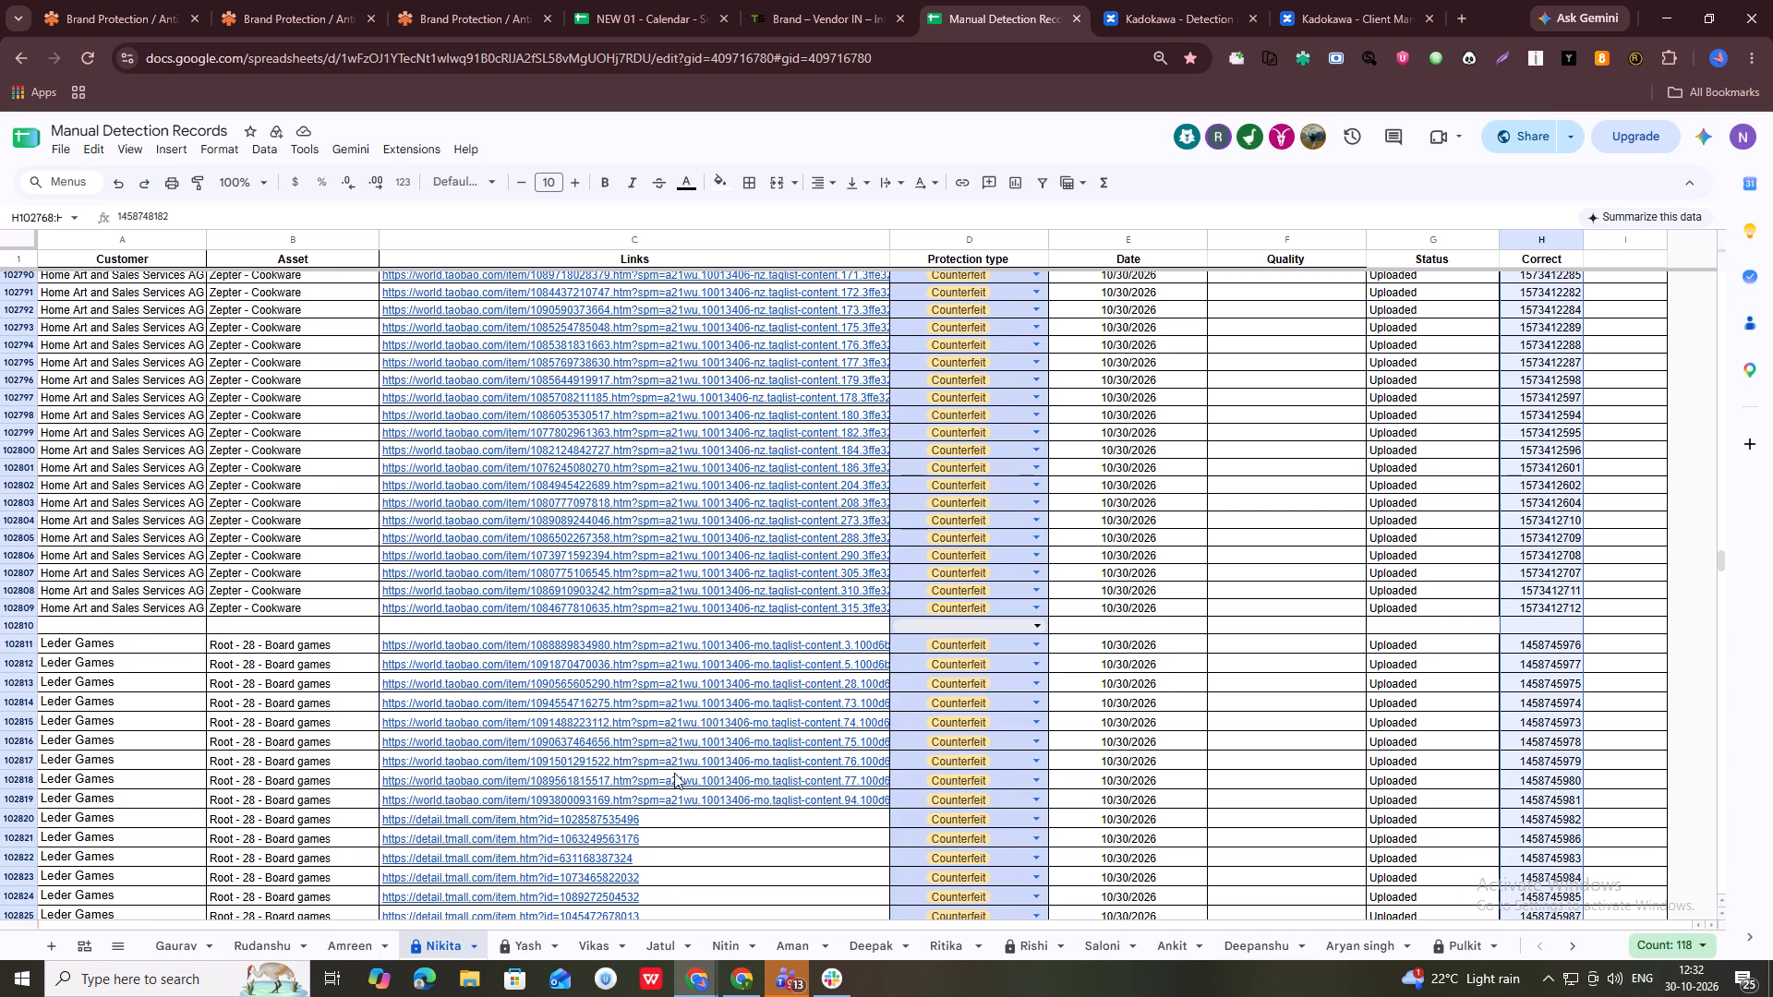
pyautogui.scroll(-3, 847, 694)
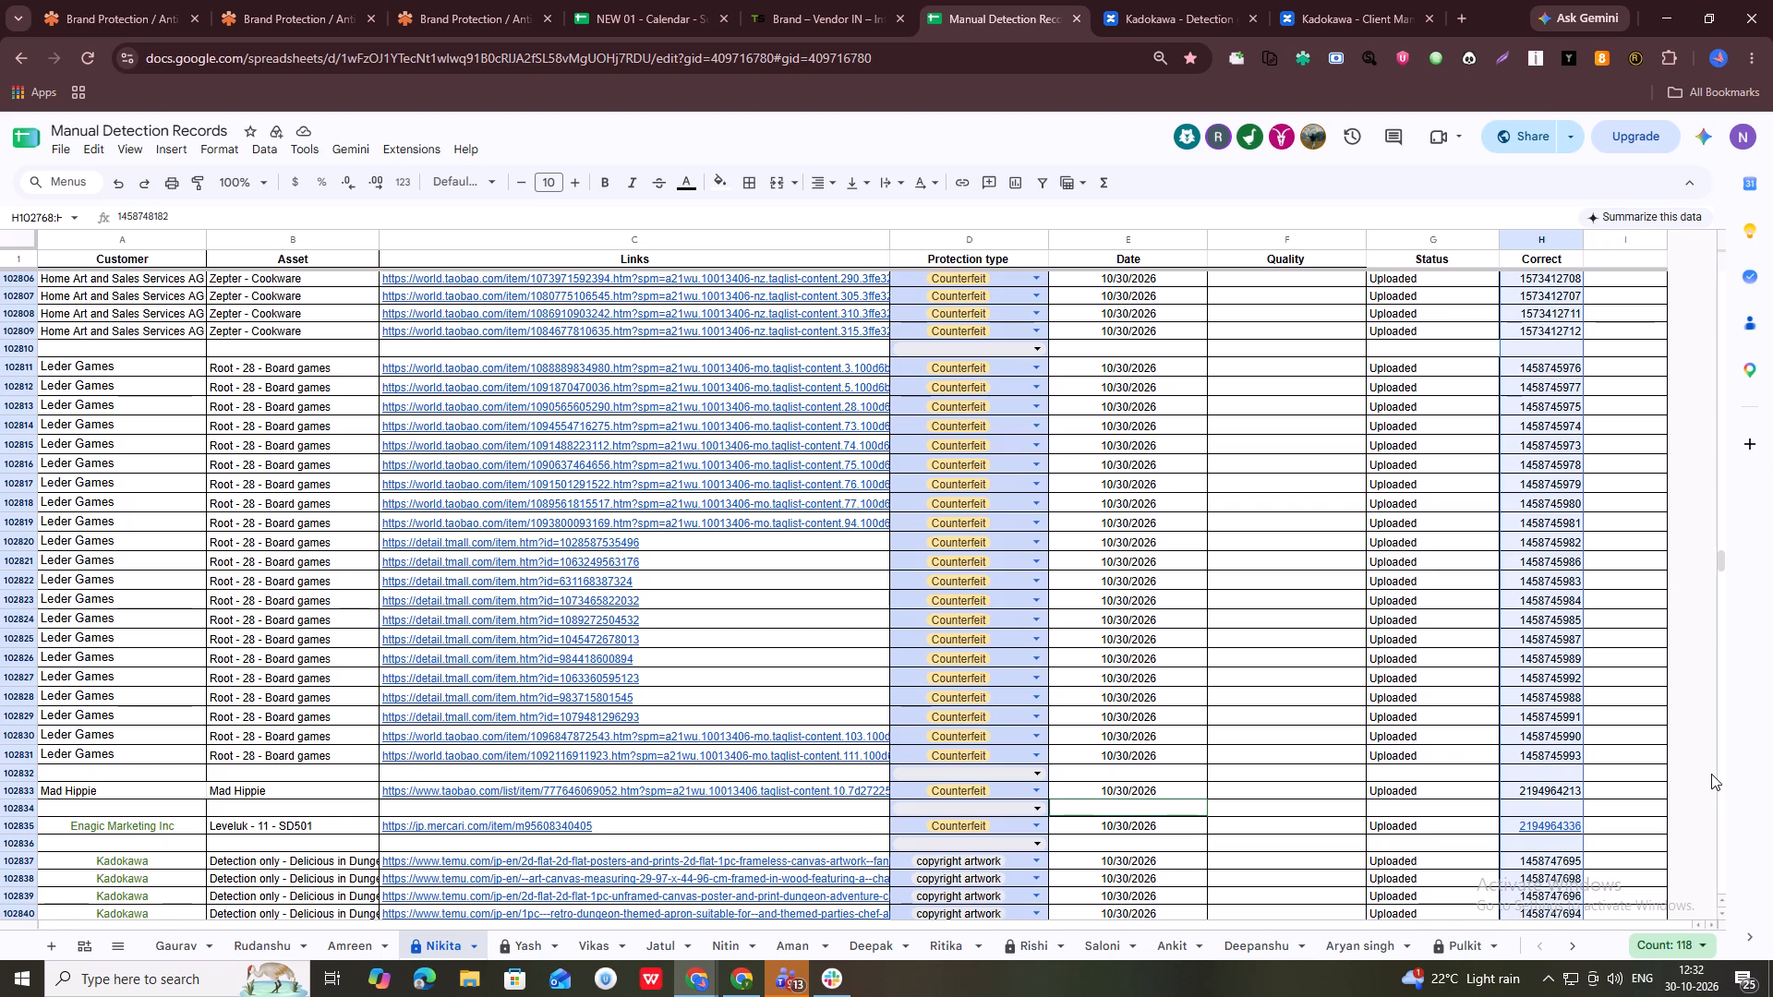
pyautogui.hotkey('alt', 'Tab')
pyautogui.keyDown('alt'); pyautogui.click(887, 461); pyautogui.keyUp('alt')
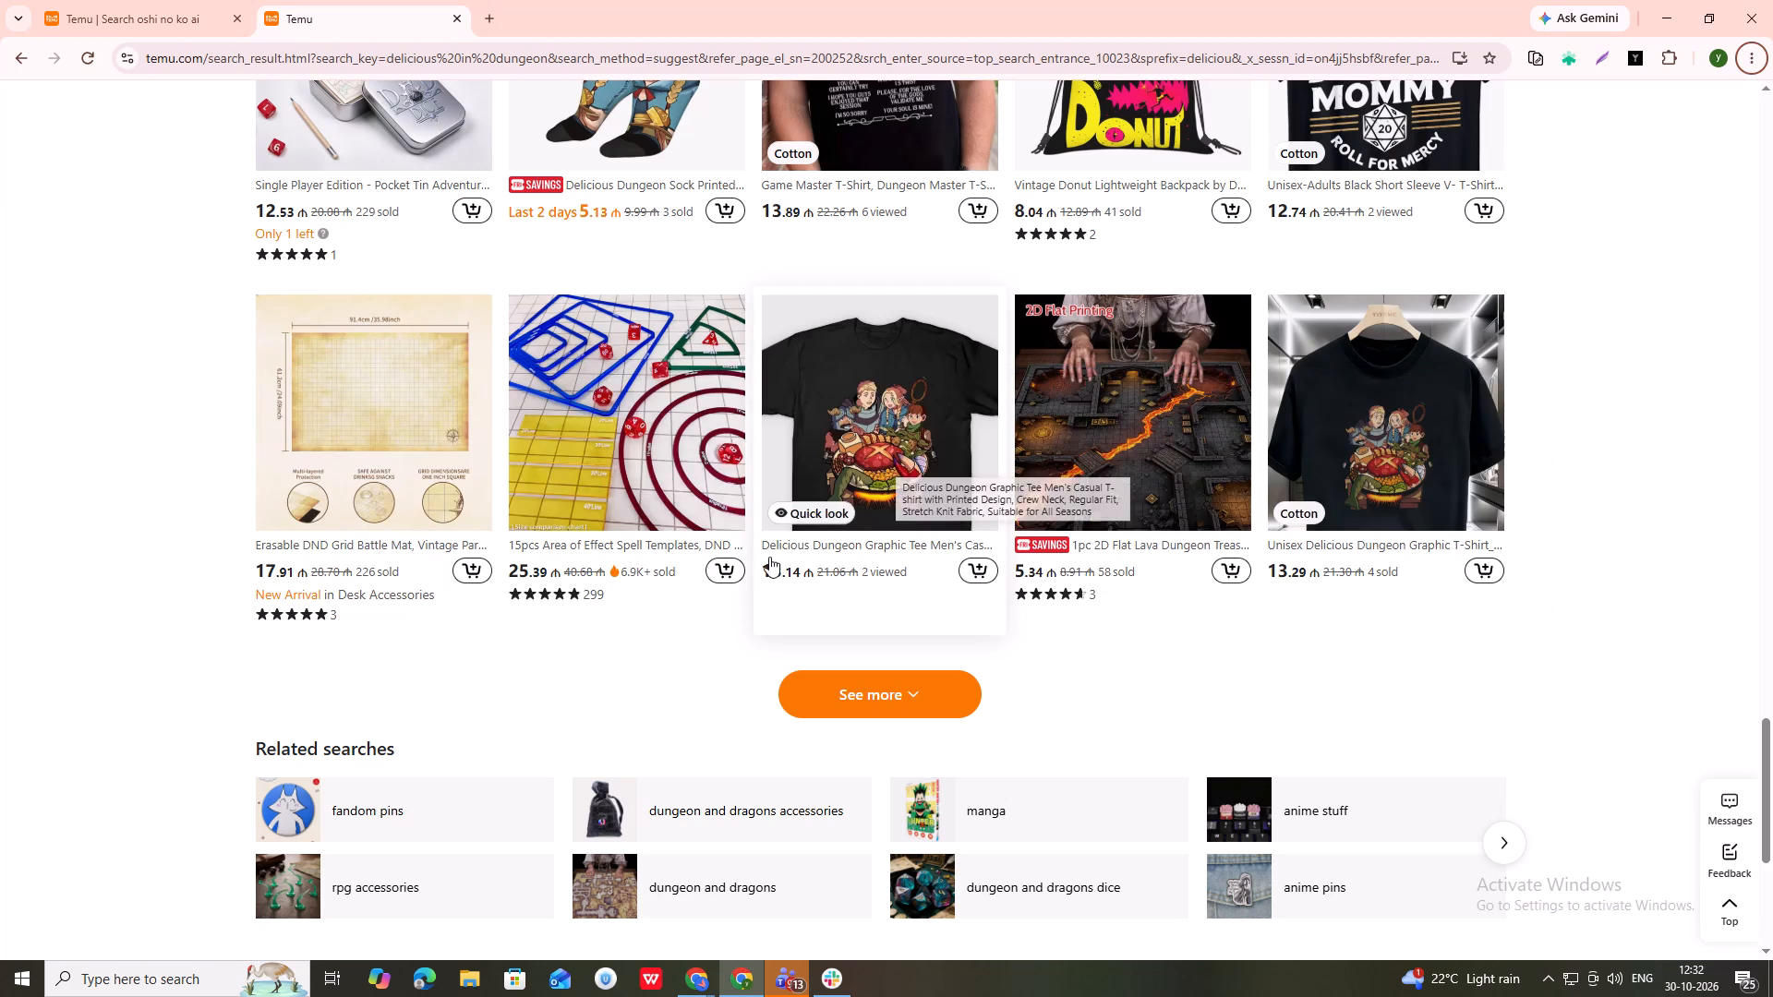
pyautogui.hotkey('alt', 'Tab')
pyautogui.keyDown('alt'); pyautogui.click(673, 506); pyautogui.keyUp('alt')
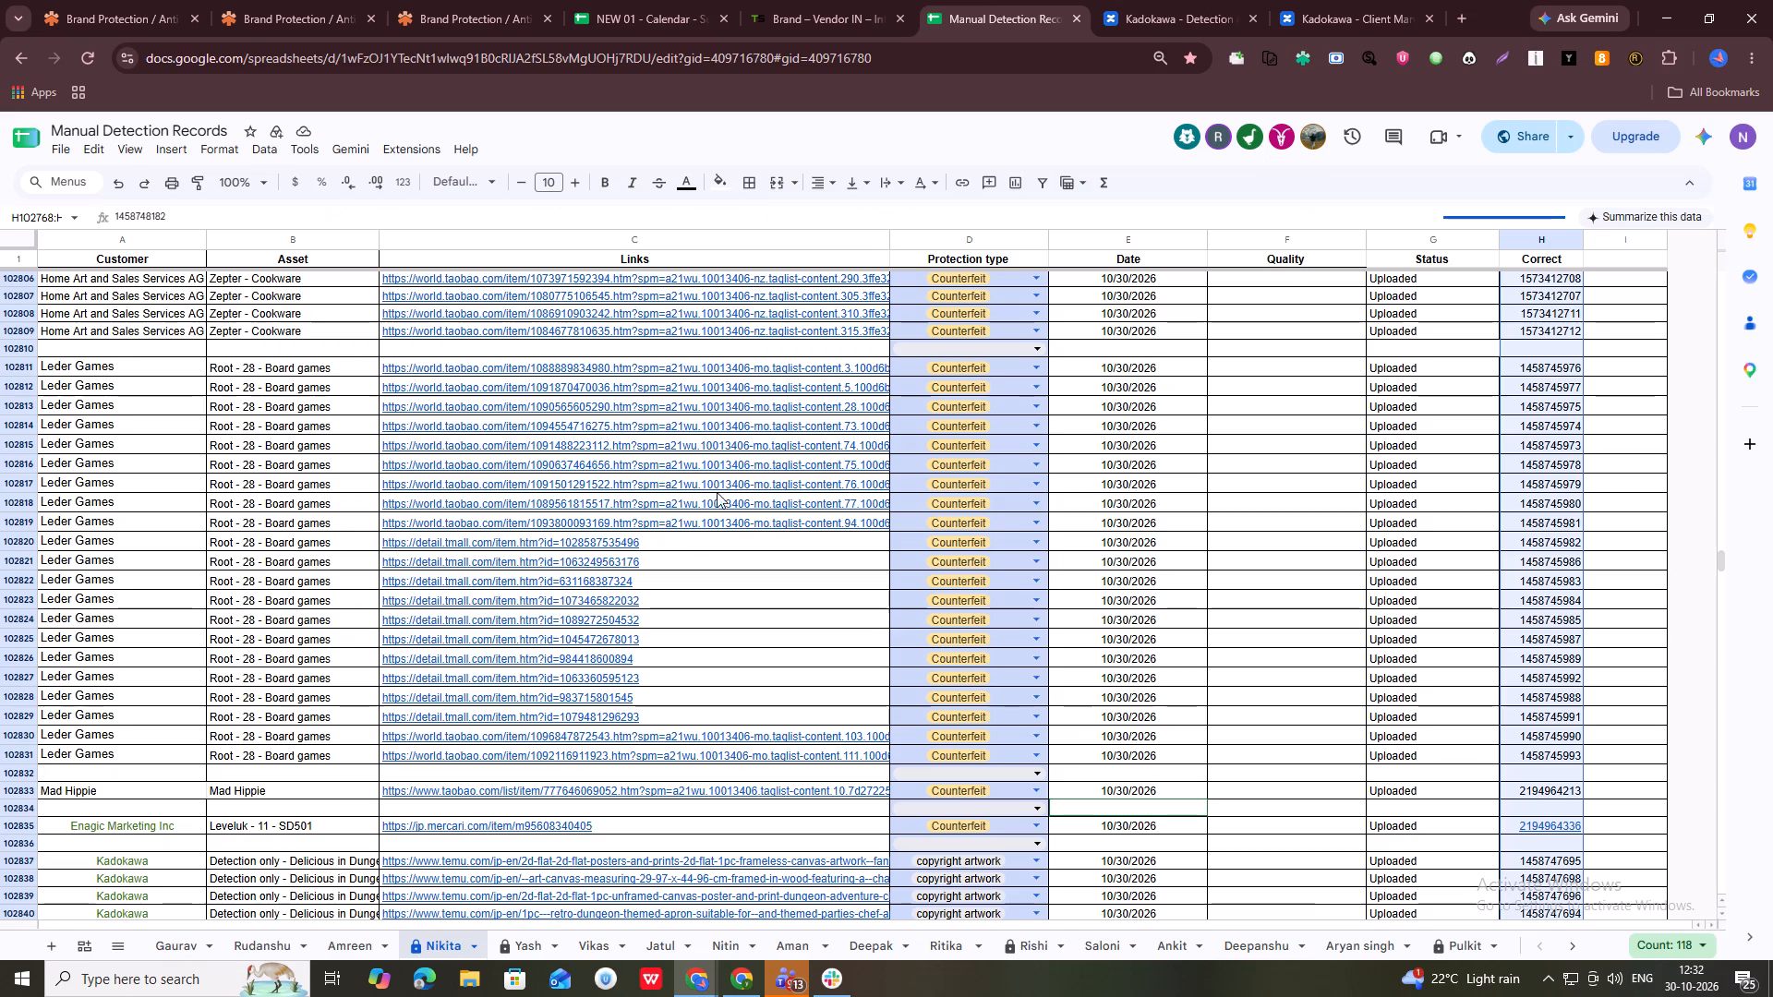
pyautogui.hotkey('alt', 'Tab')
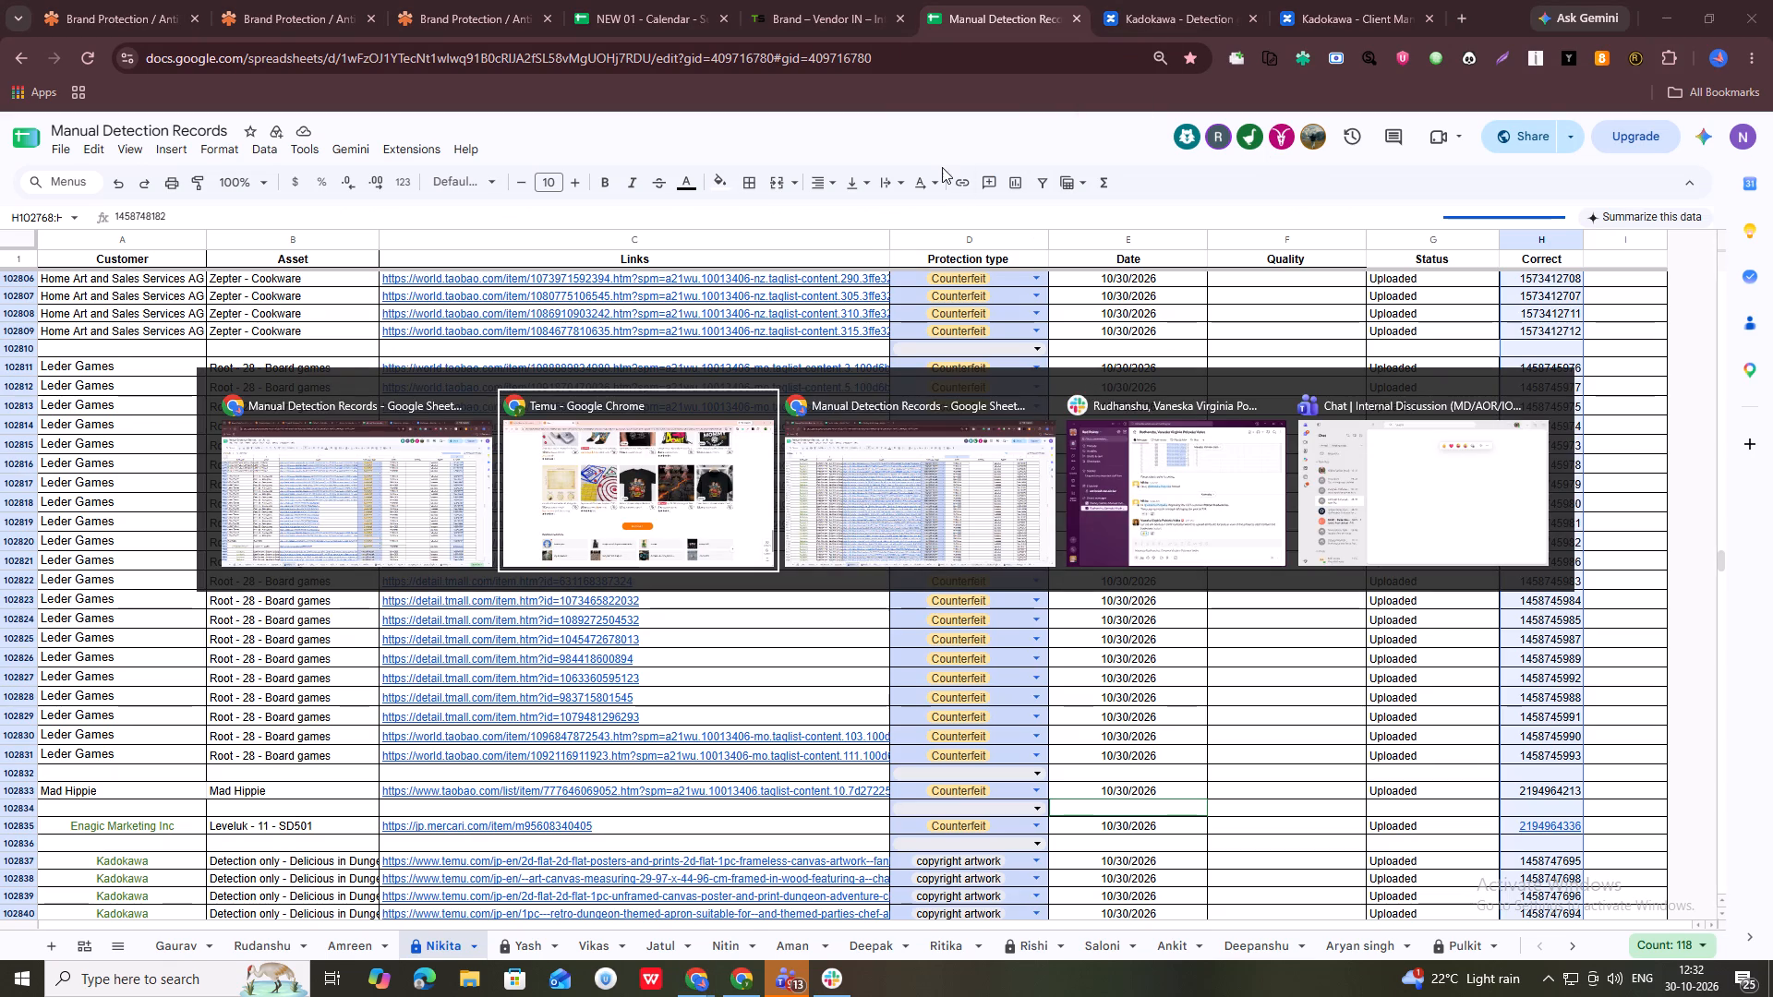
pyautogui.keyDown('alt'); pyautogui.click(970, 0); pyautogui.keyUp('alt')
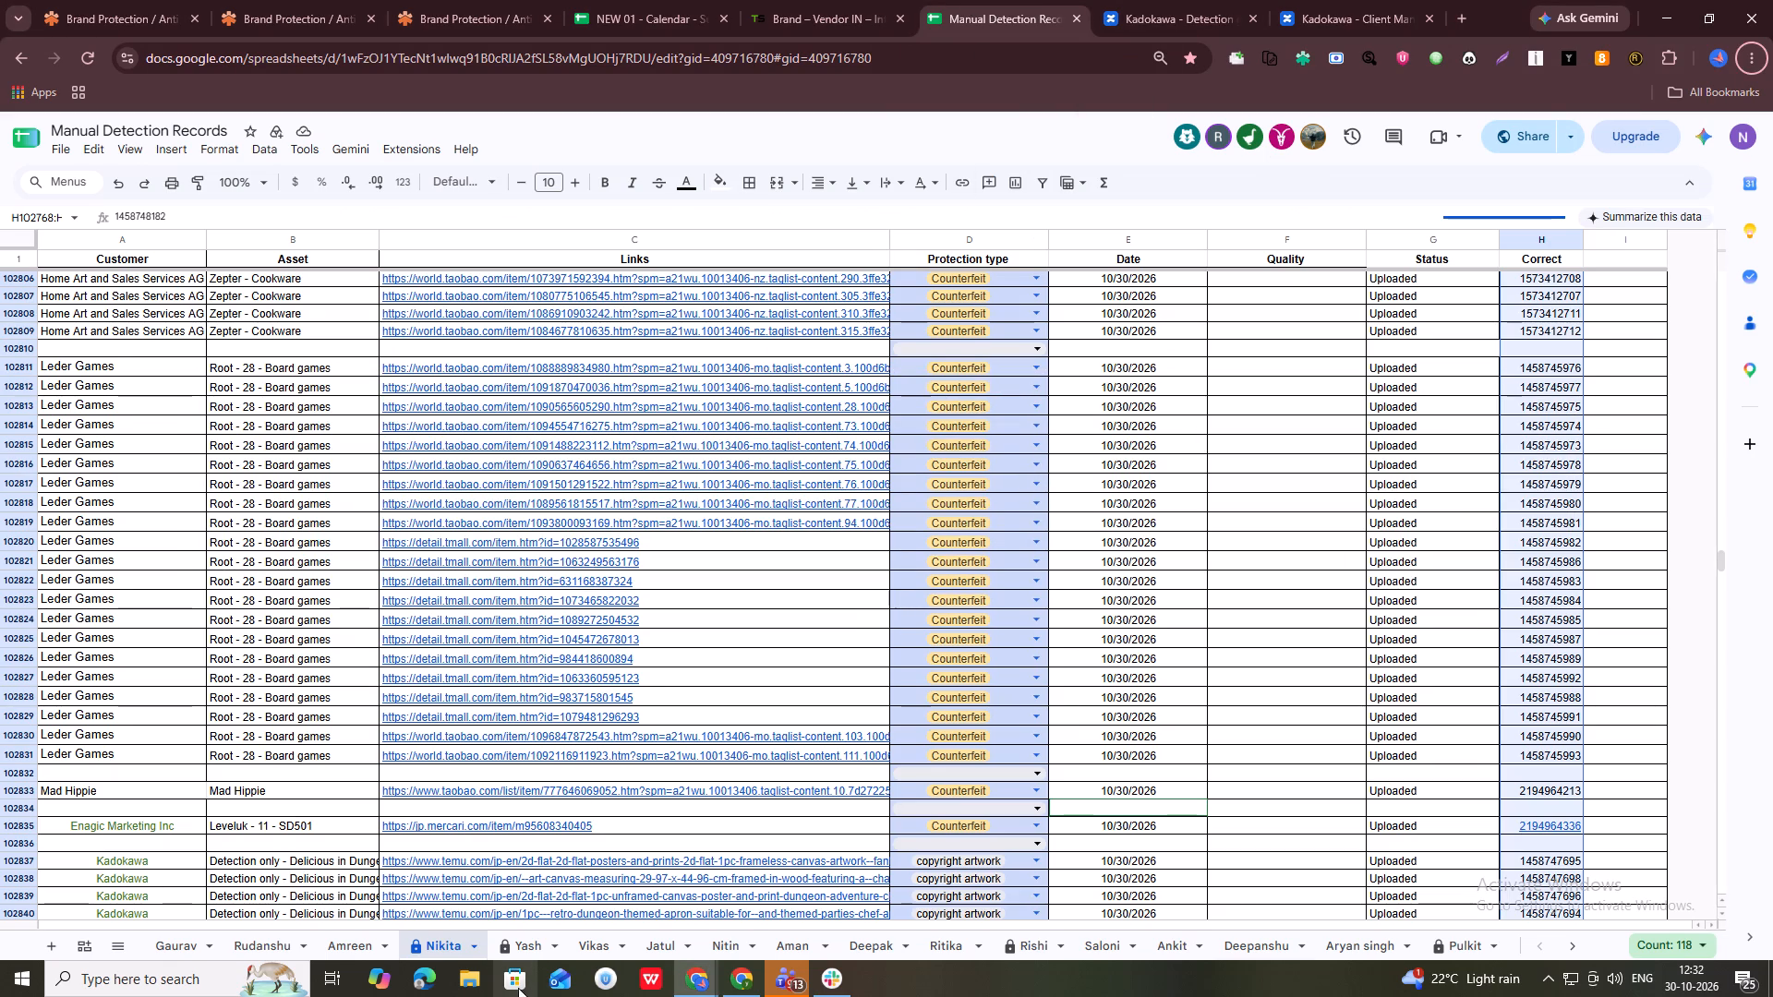
# Open the Yash sheet, find the end of the airsunboya links and select the Links column block to check its count.
pyautogui.click(538, 939)
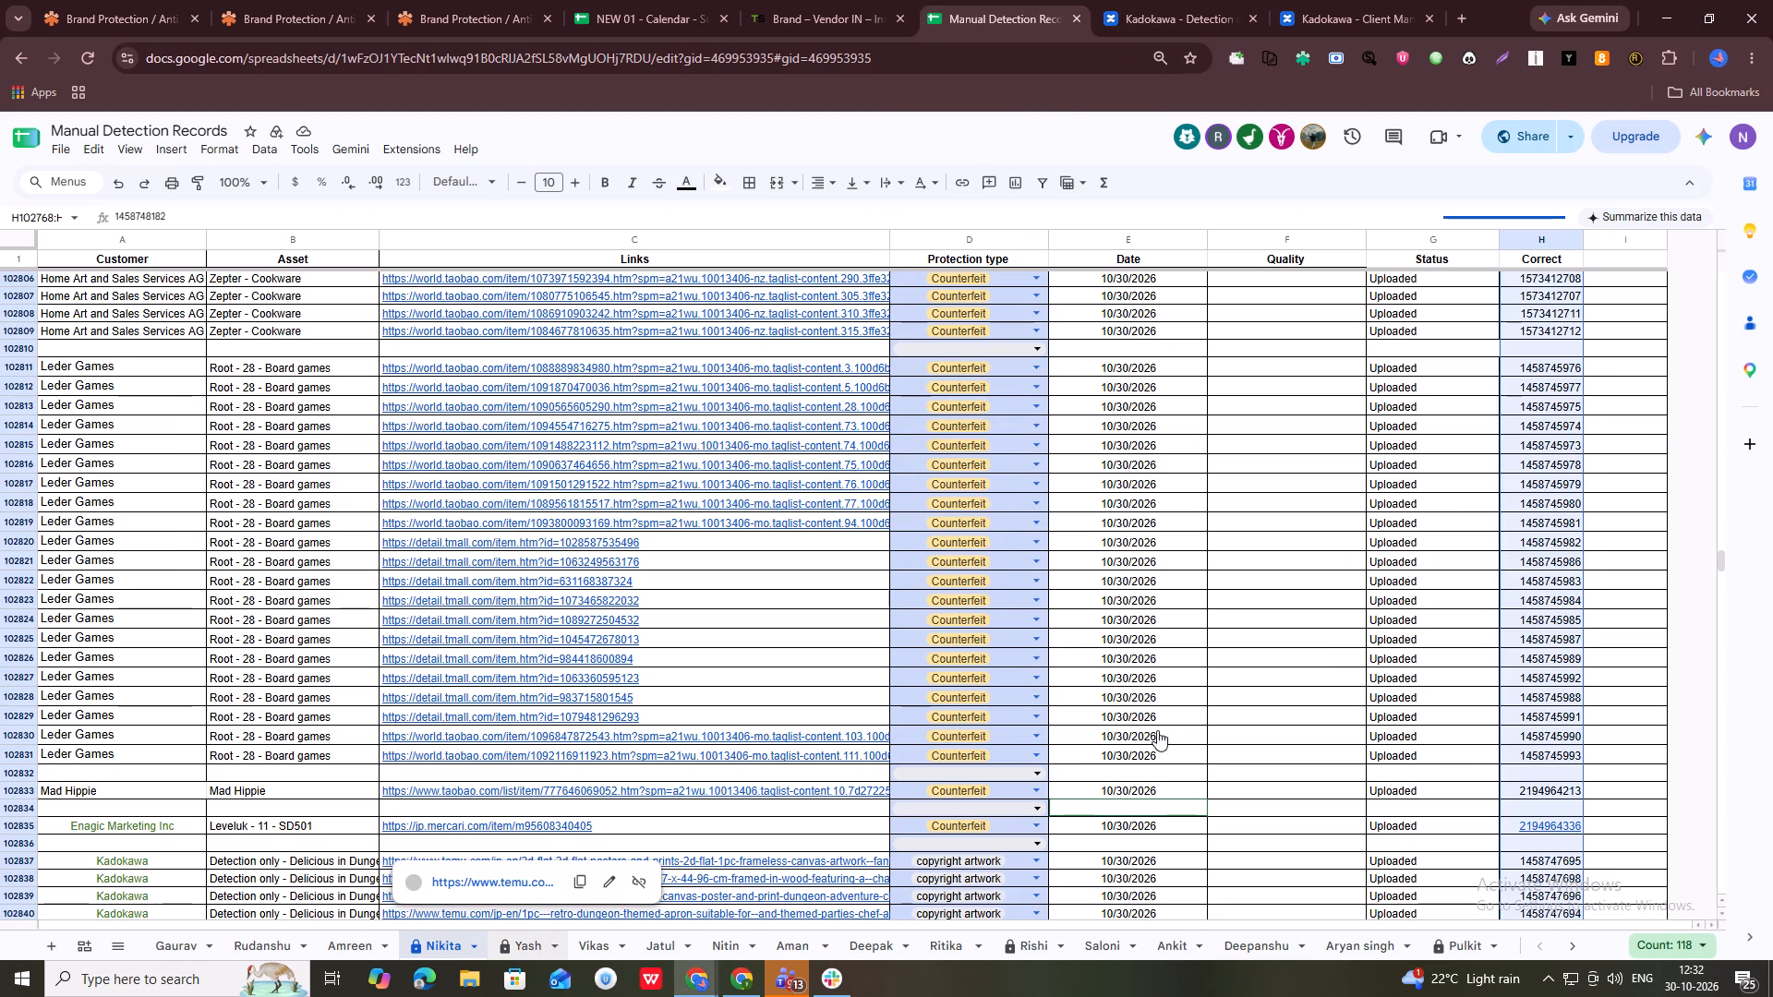
pyautogui.scroll(-1, 658, 642)
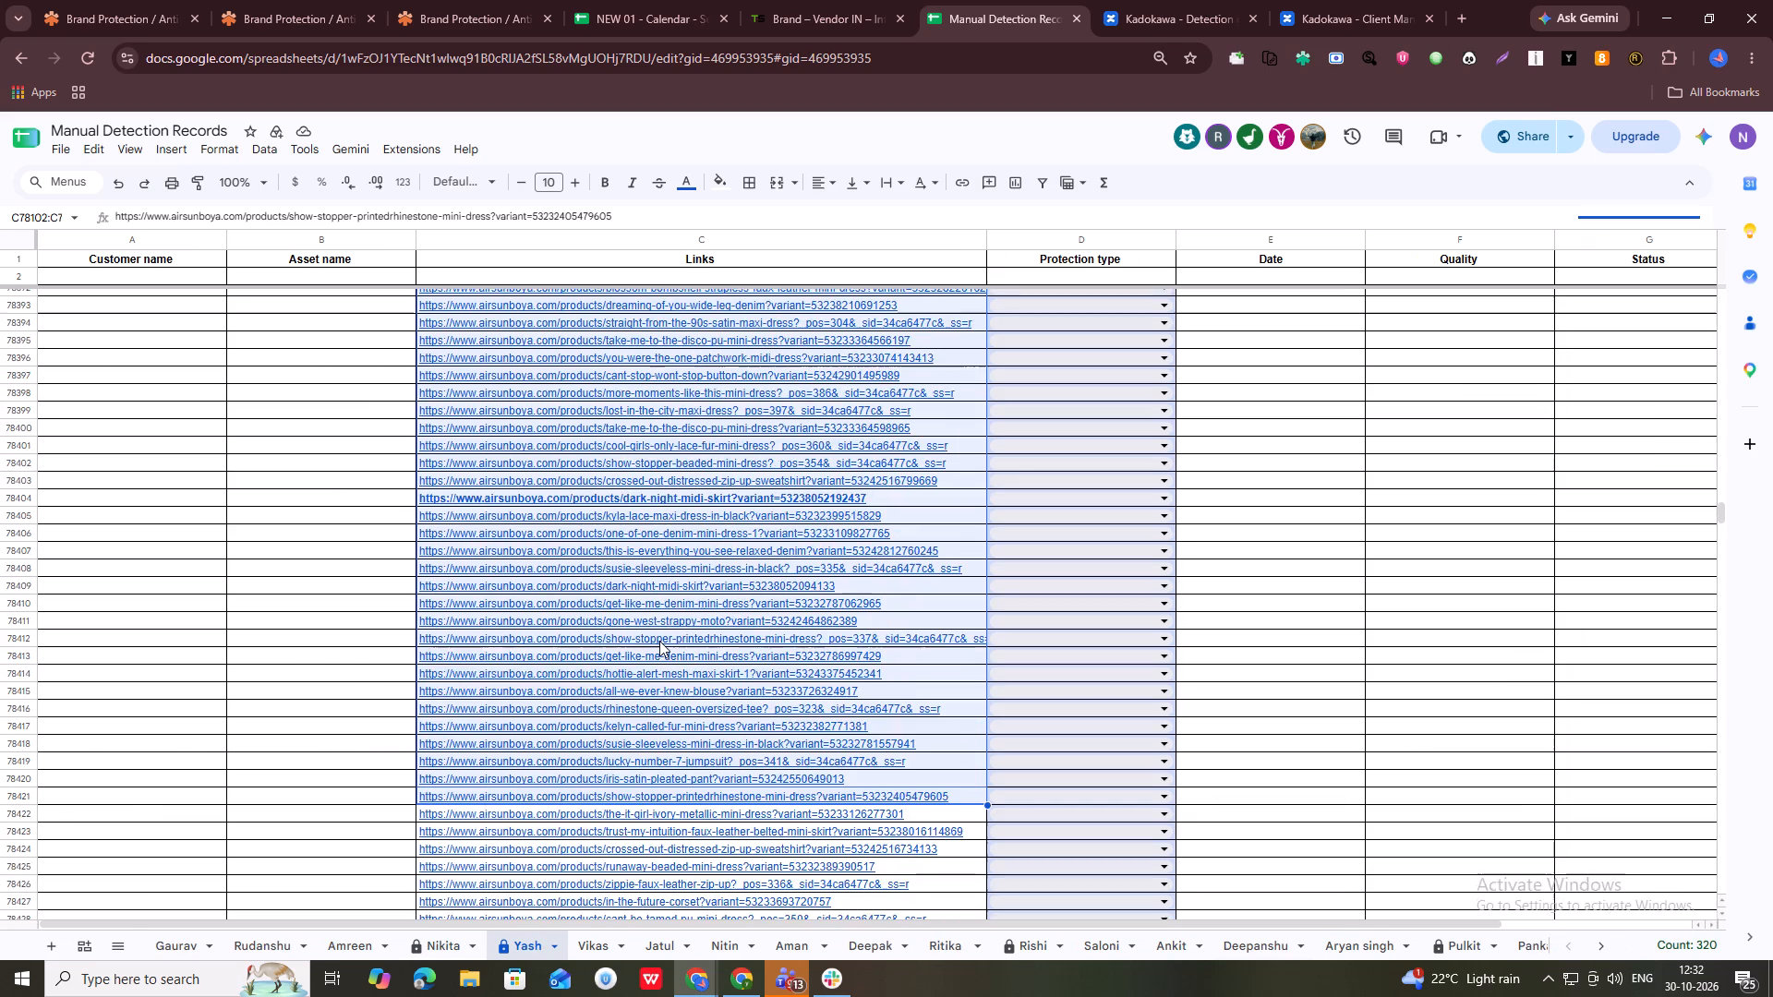
pyautogui.scroll(-17, 659, 641)
pyautogui.scroll(-4, 645, 709)
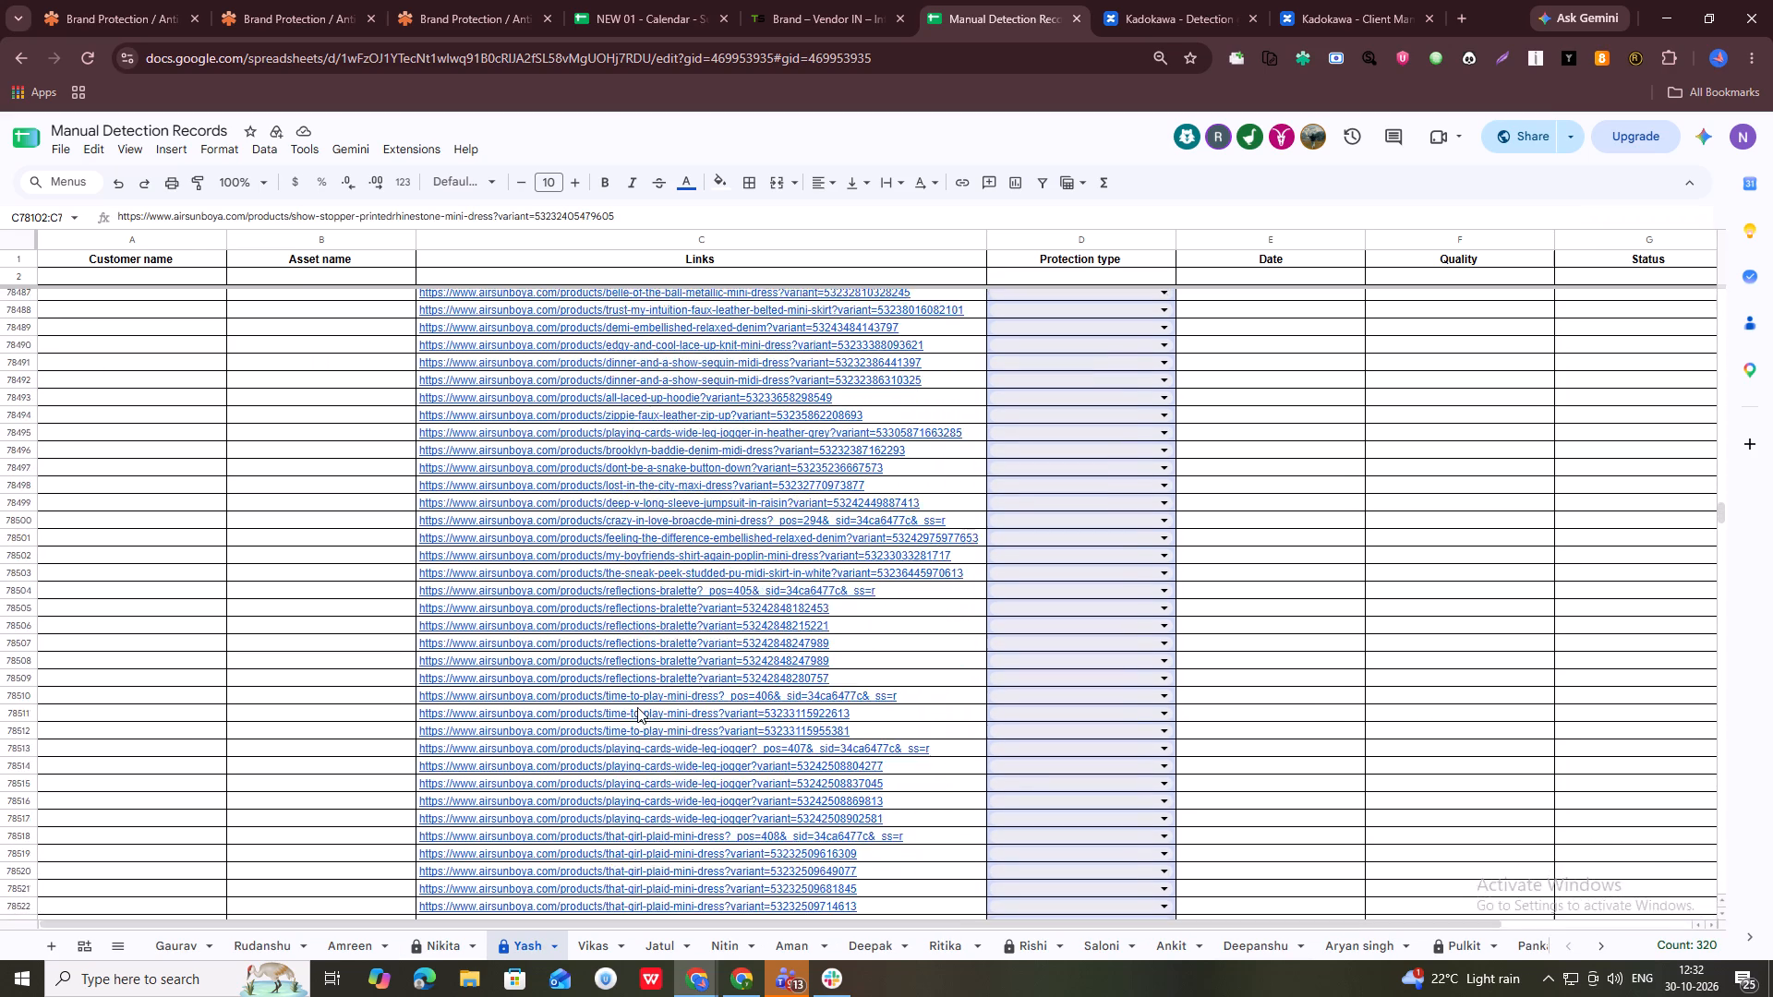
pyautogui.scroll(-17, 635, 706)
pyautogui.scroll(-16, 634, 708)
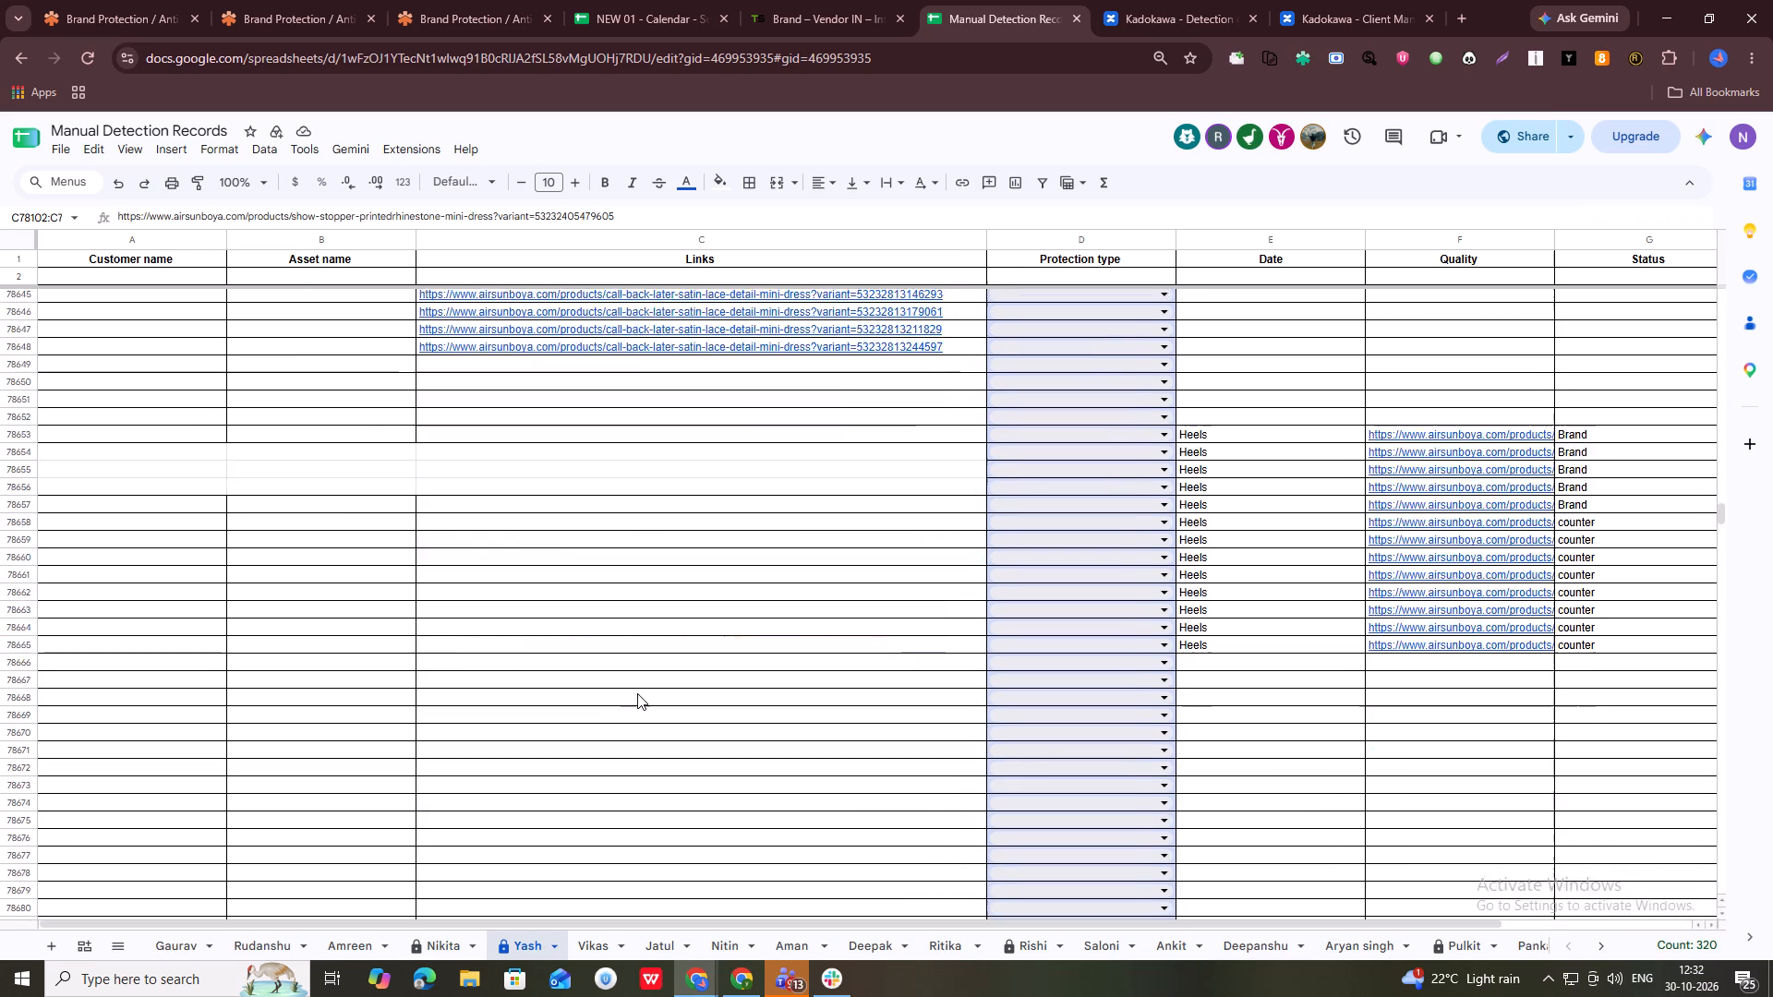
pyautogui.scroll(8, 637, 693)
pyautogui.keyDown('ctrl'); pyautogui.click(778, 526); pyautogui.keyUp('ctrl')
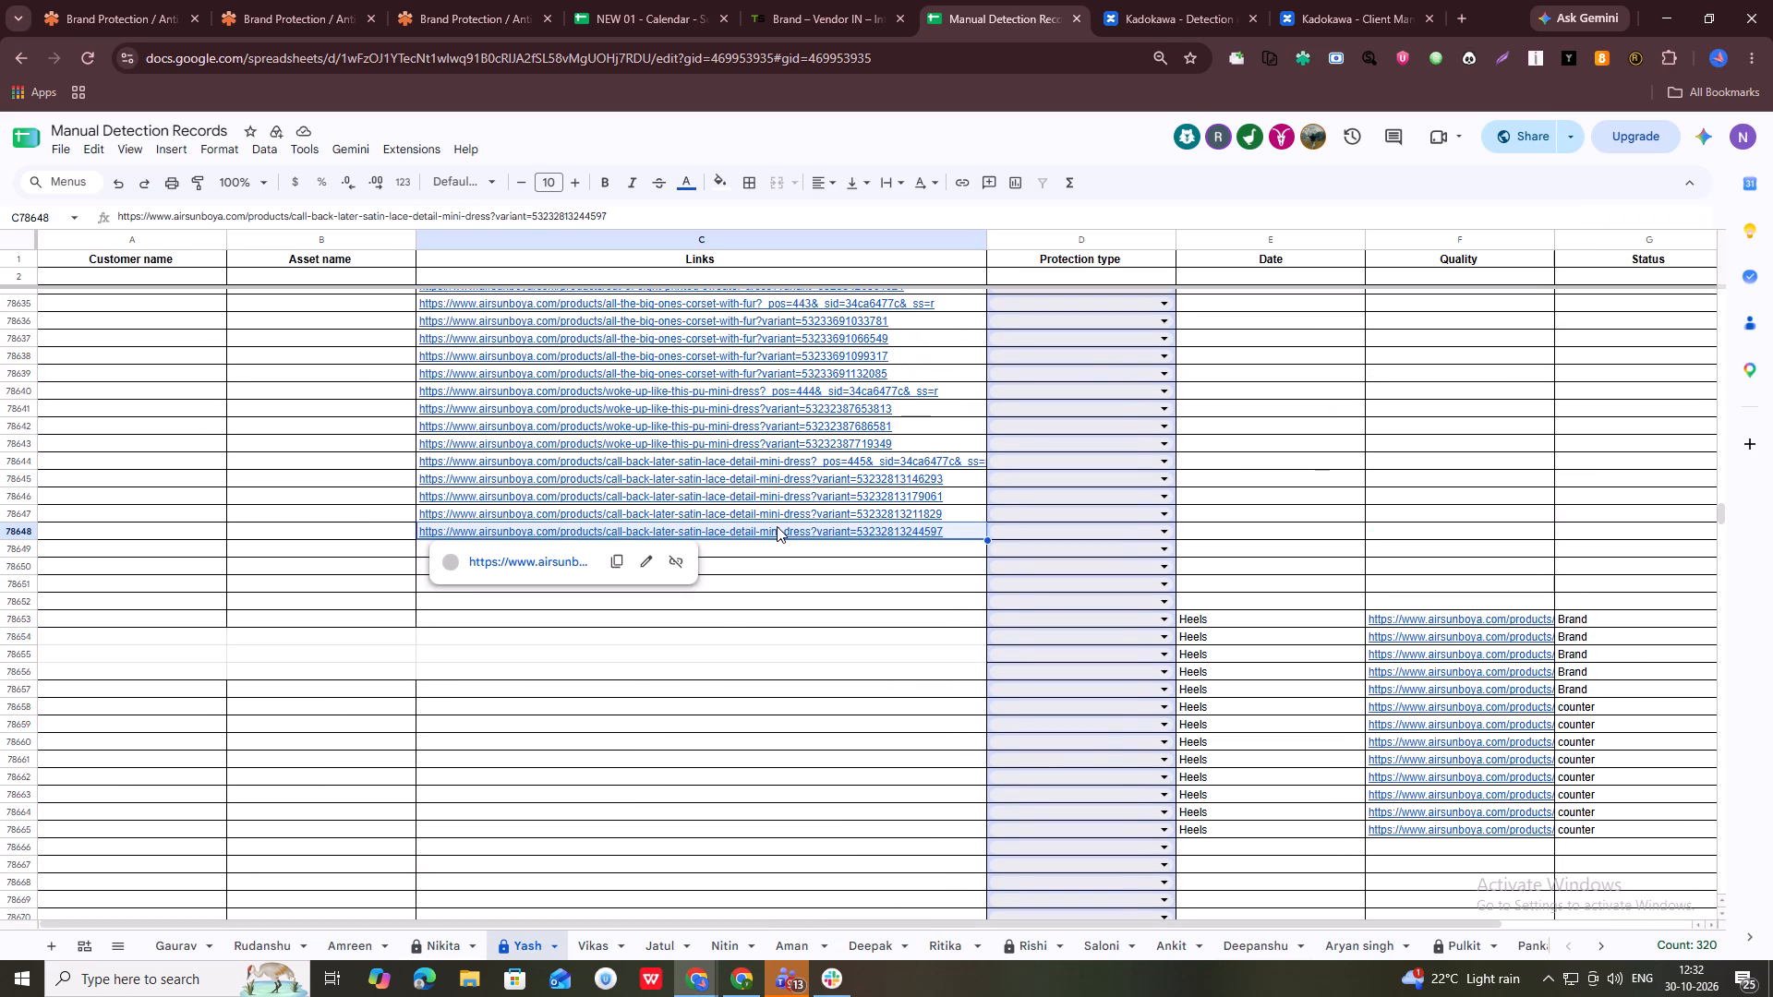
pyautogui.hotkey('ctrl', 'space')
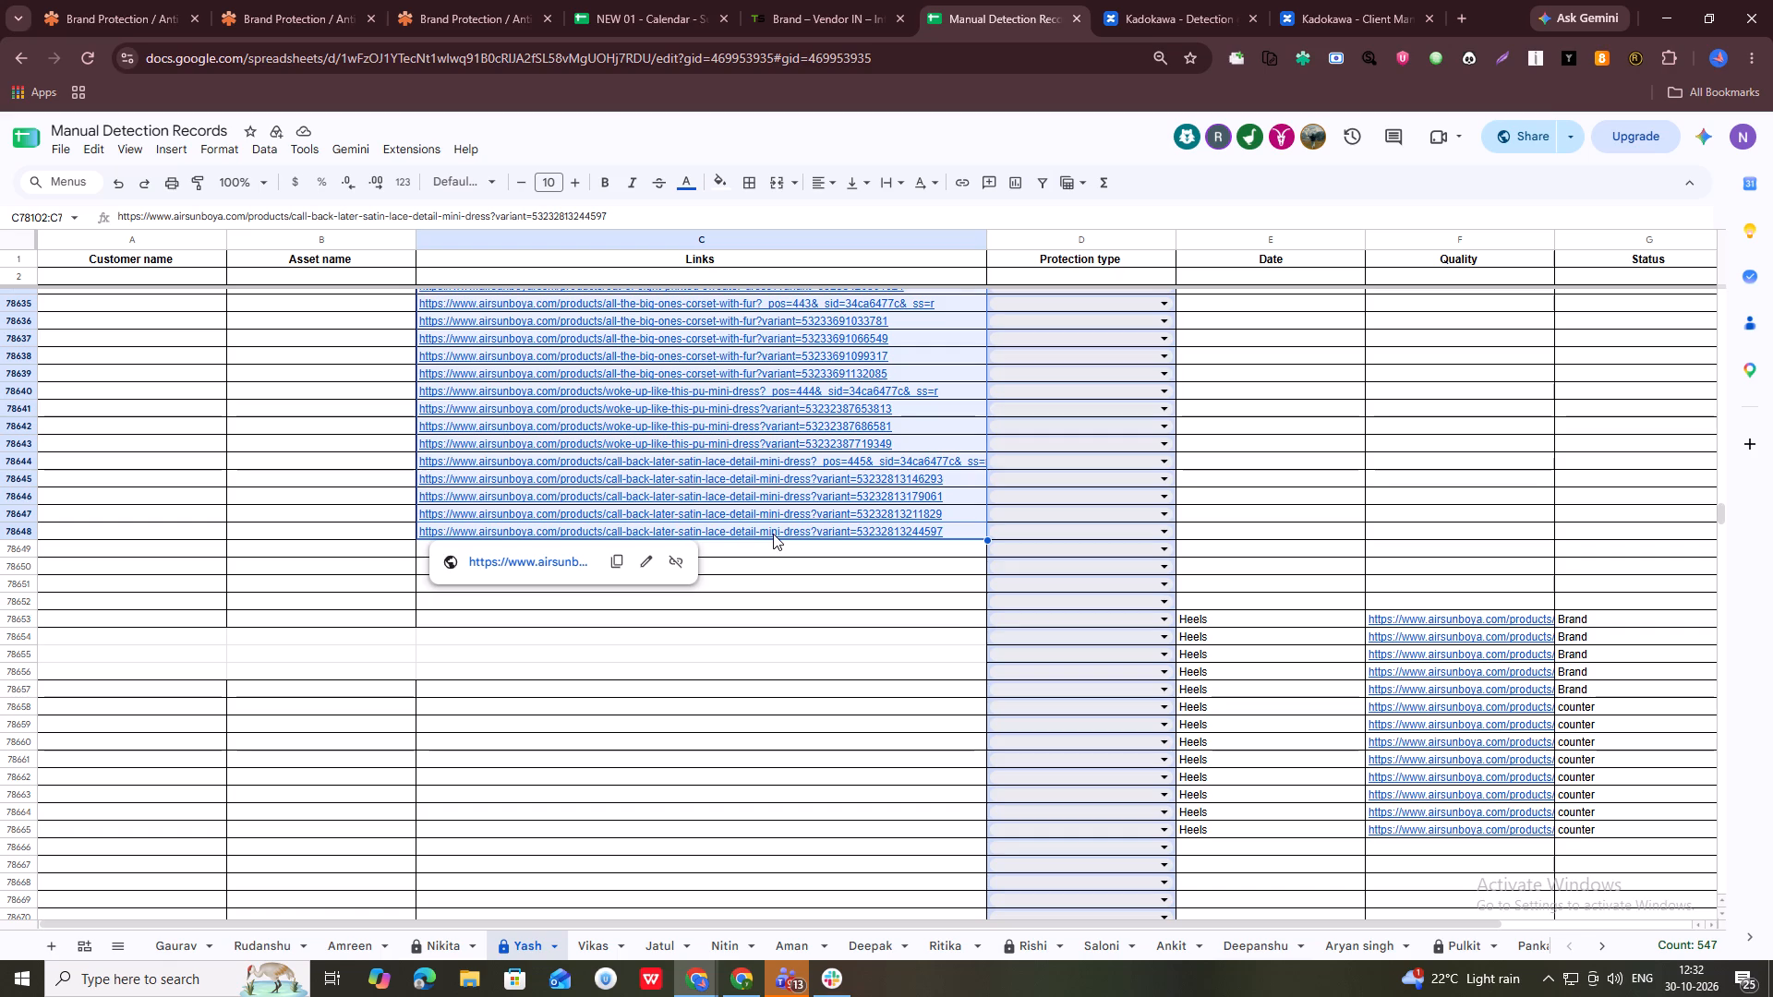
# Find the spreadsheet link in cell H77009 of the Yash sheet and open it in a new tab.
pyautogui.scroll(10, 774, 537)
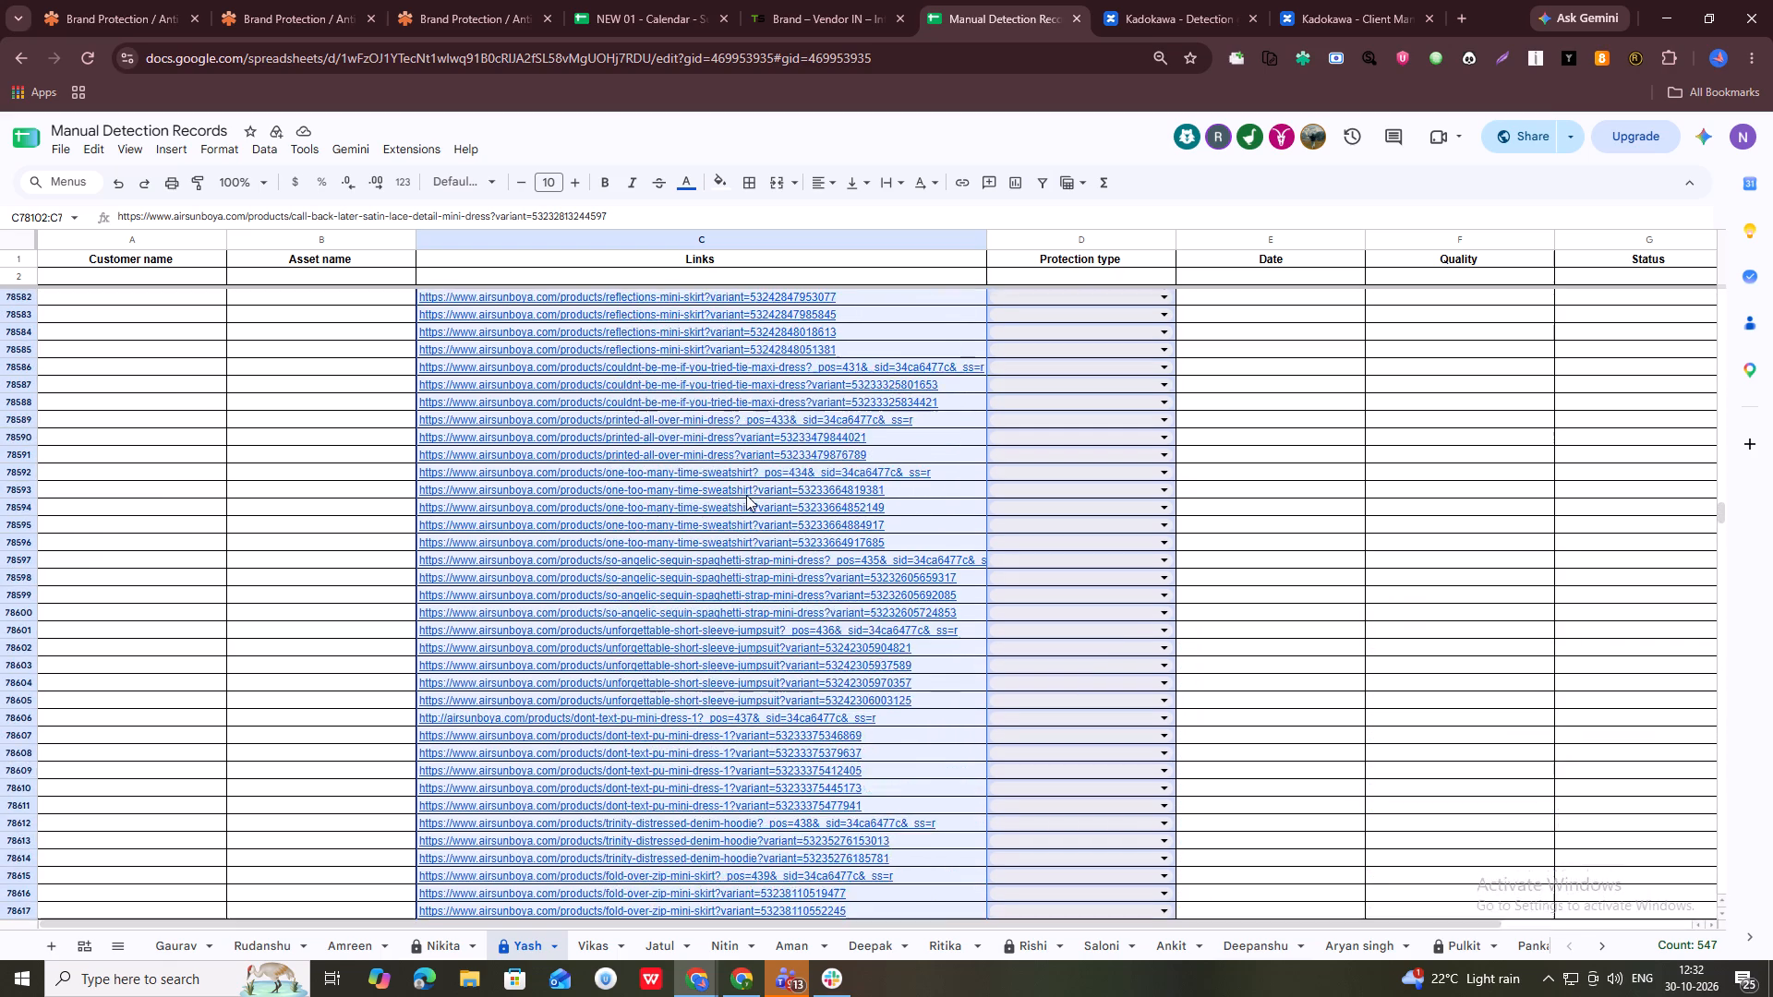
pyautogui.scroll(4, 746, 495)
pyautogui.click(1574, 524)
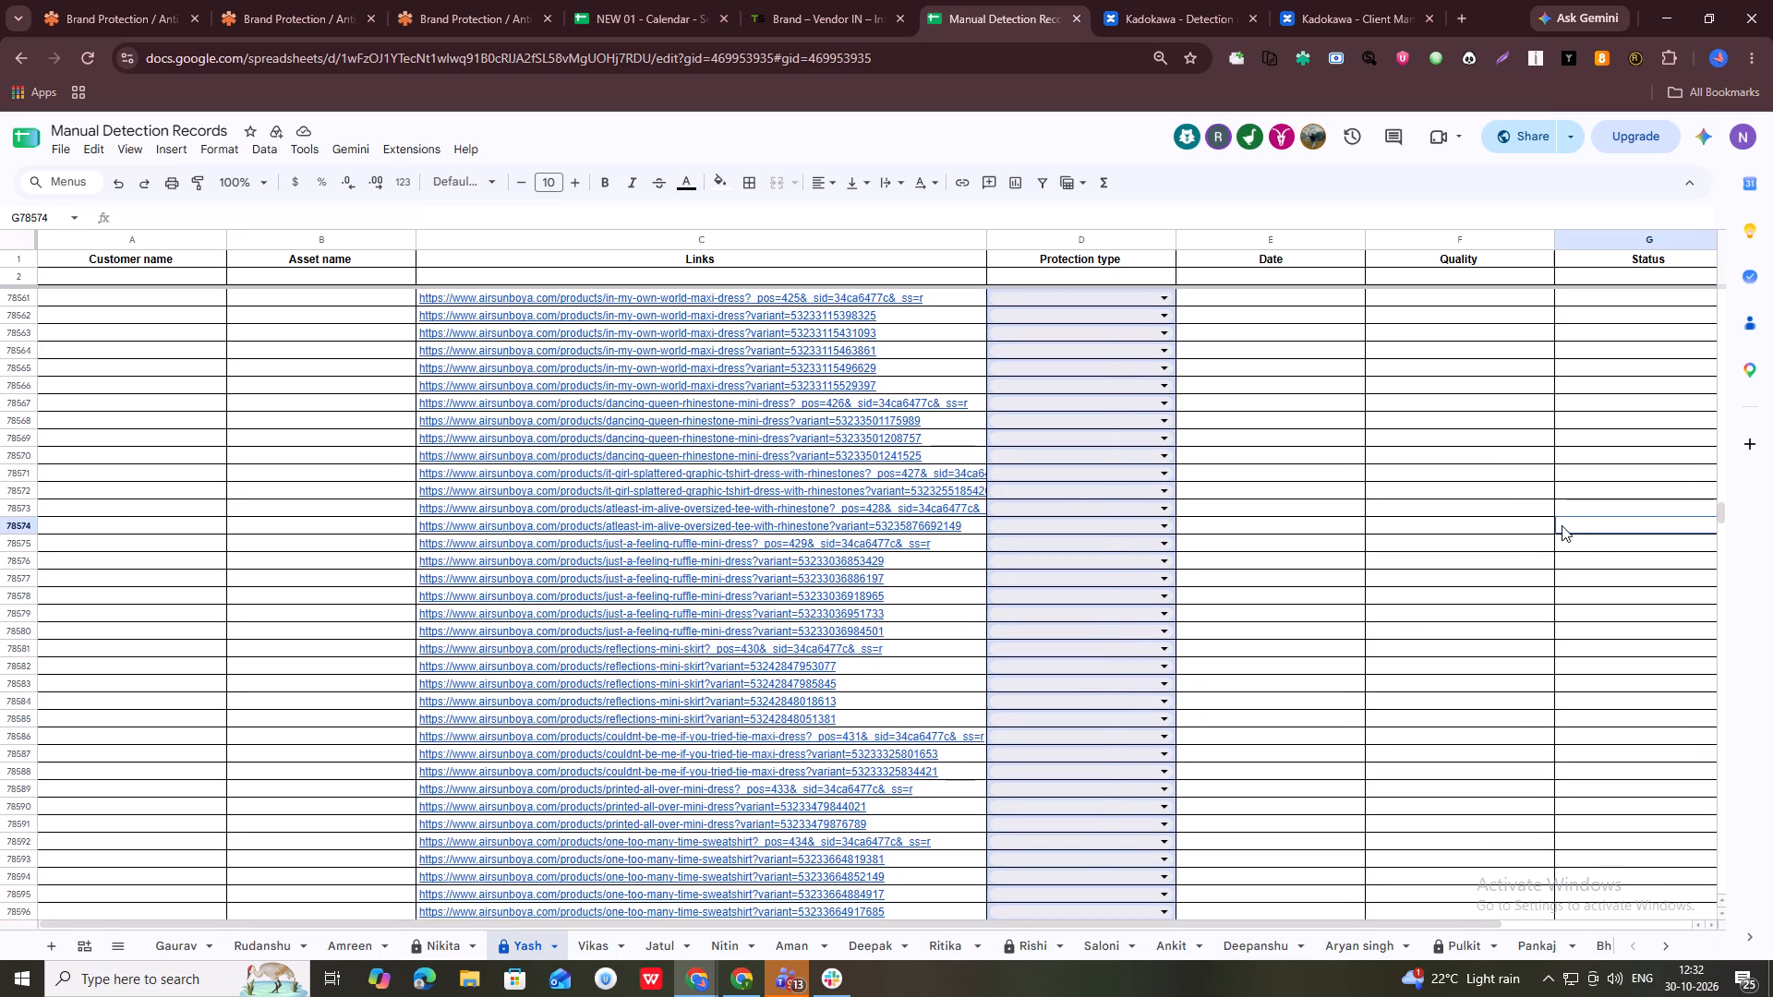
pyautogui.hotkey('ctrl', 'Up')
pyautogui.hotkey('ctrl', 'Down')
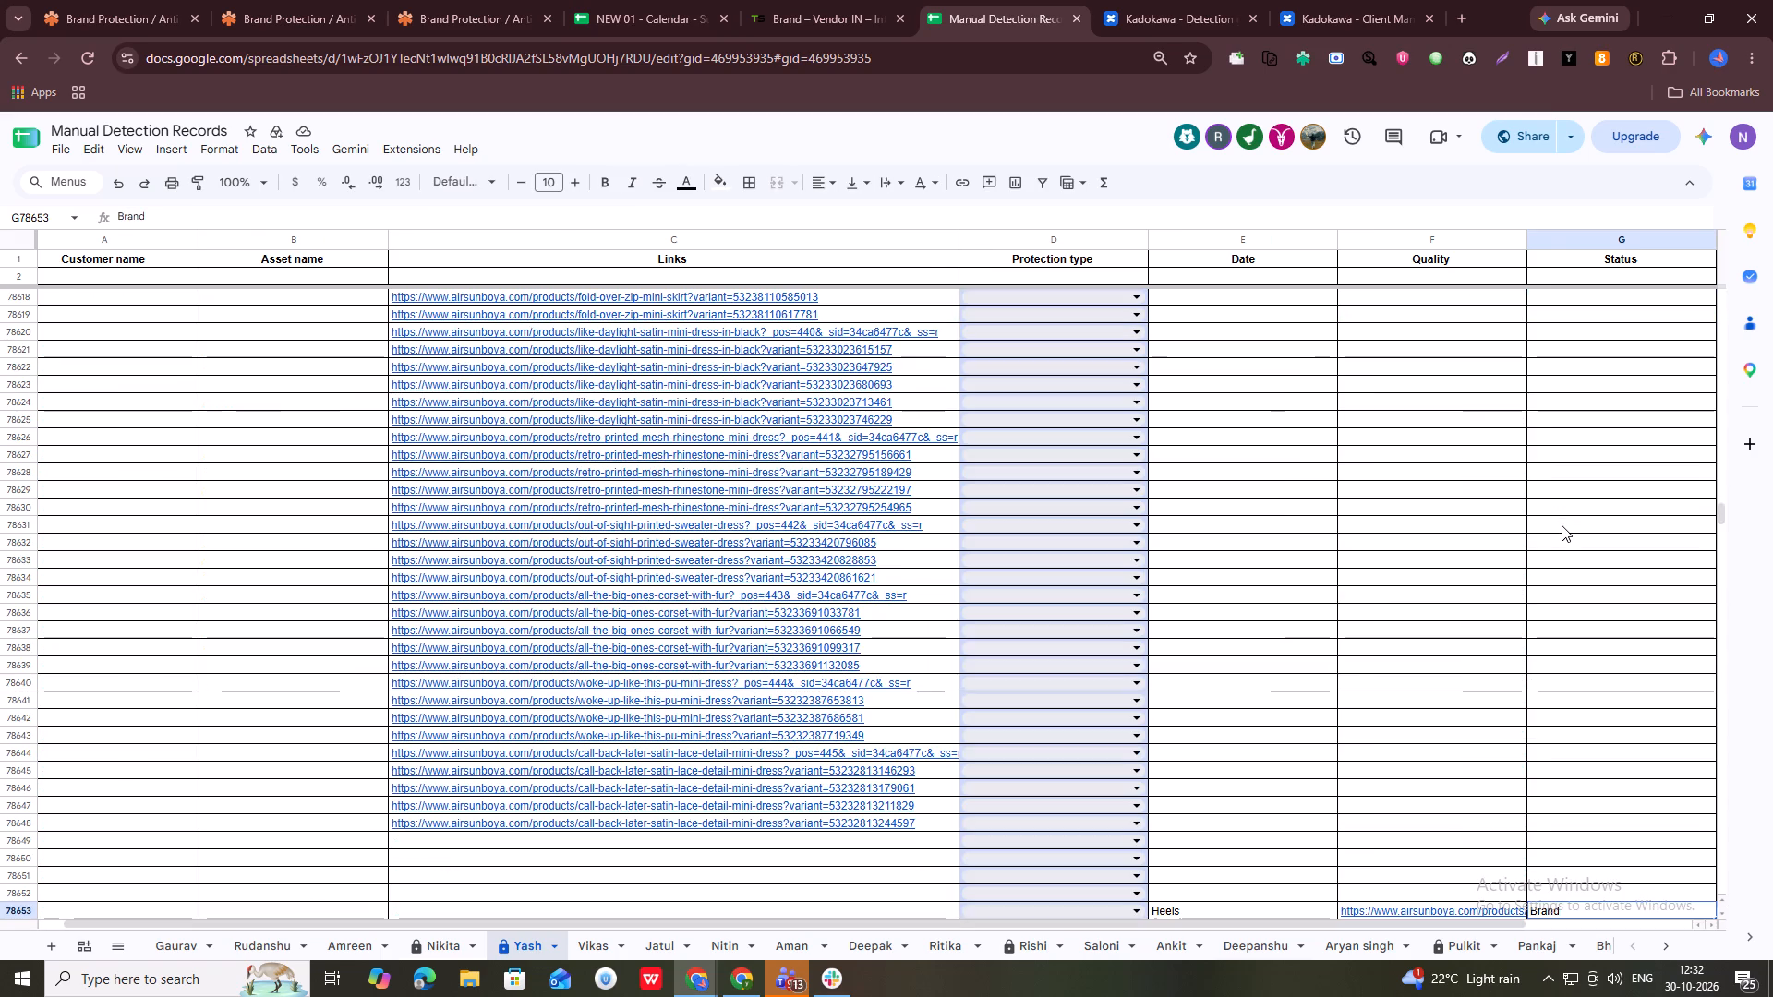
pyautogui.press('Left')
pyautogui.press('Right')
pyautogui.press('Right')
pyautogui.press('Right')
pyautogui.press('Right')
pyautogui.hotkey('ctrl', 'Up')
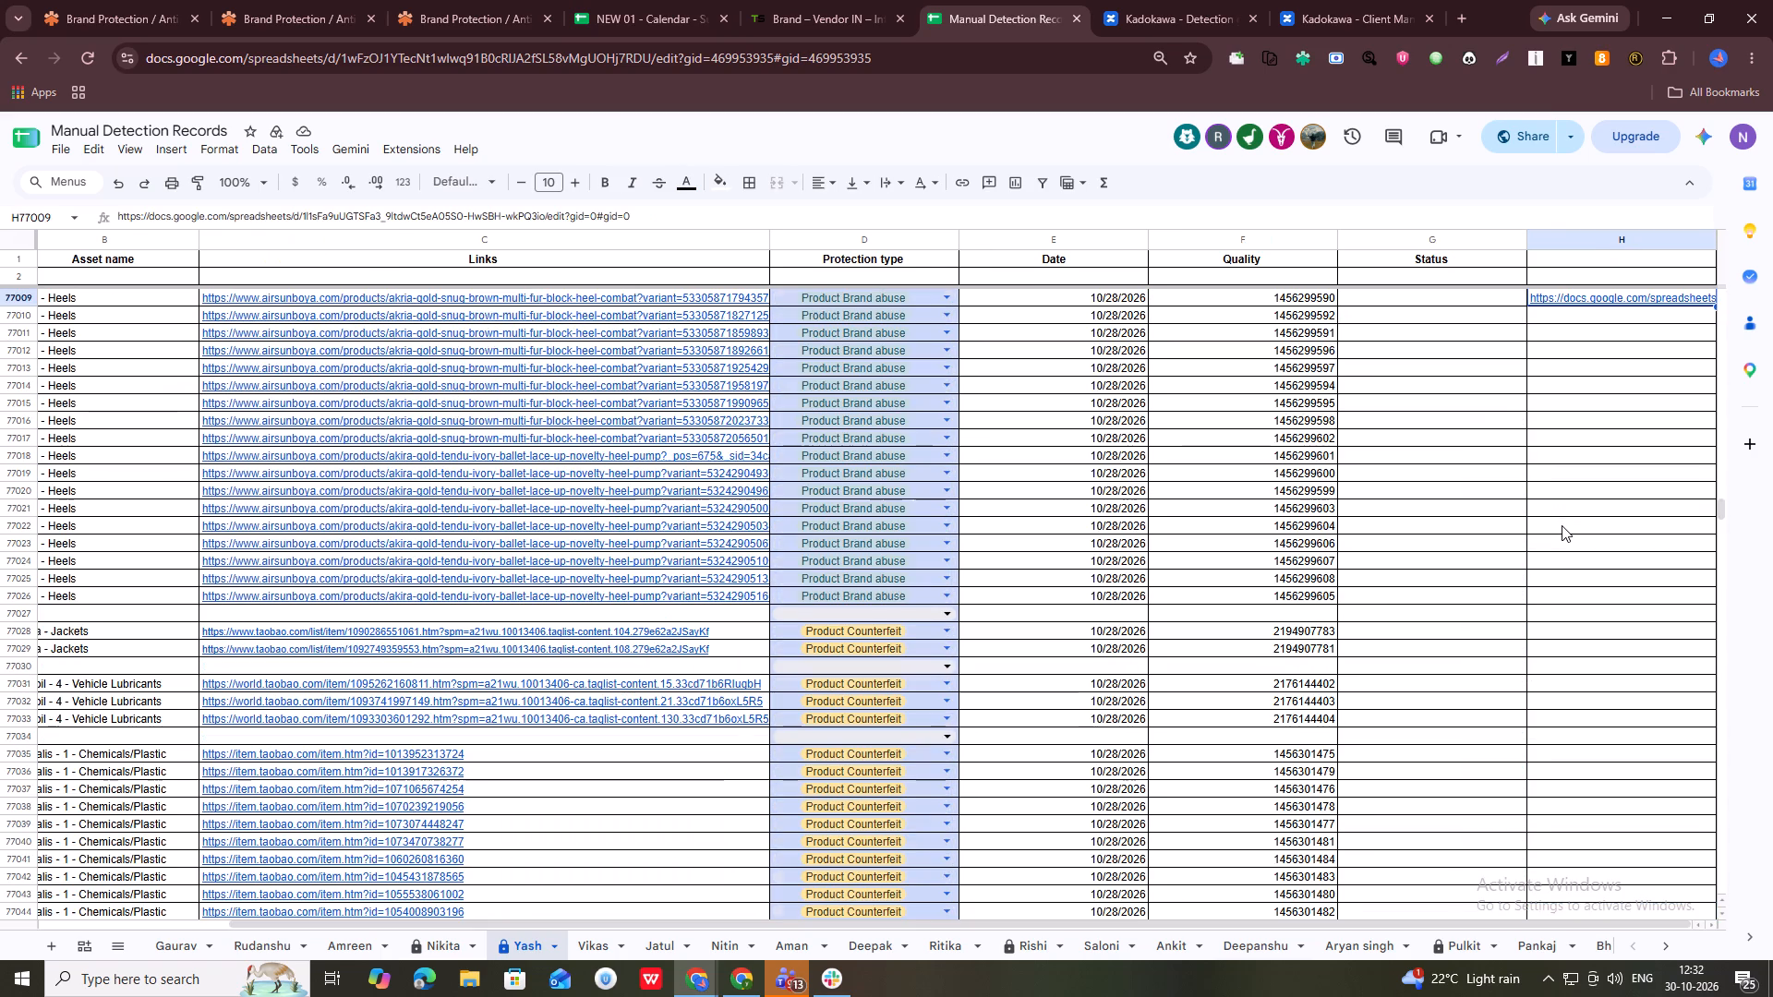
pyautogui.hotkey('alt', 'Return')
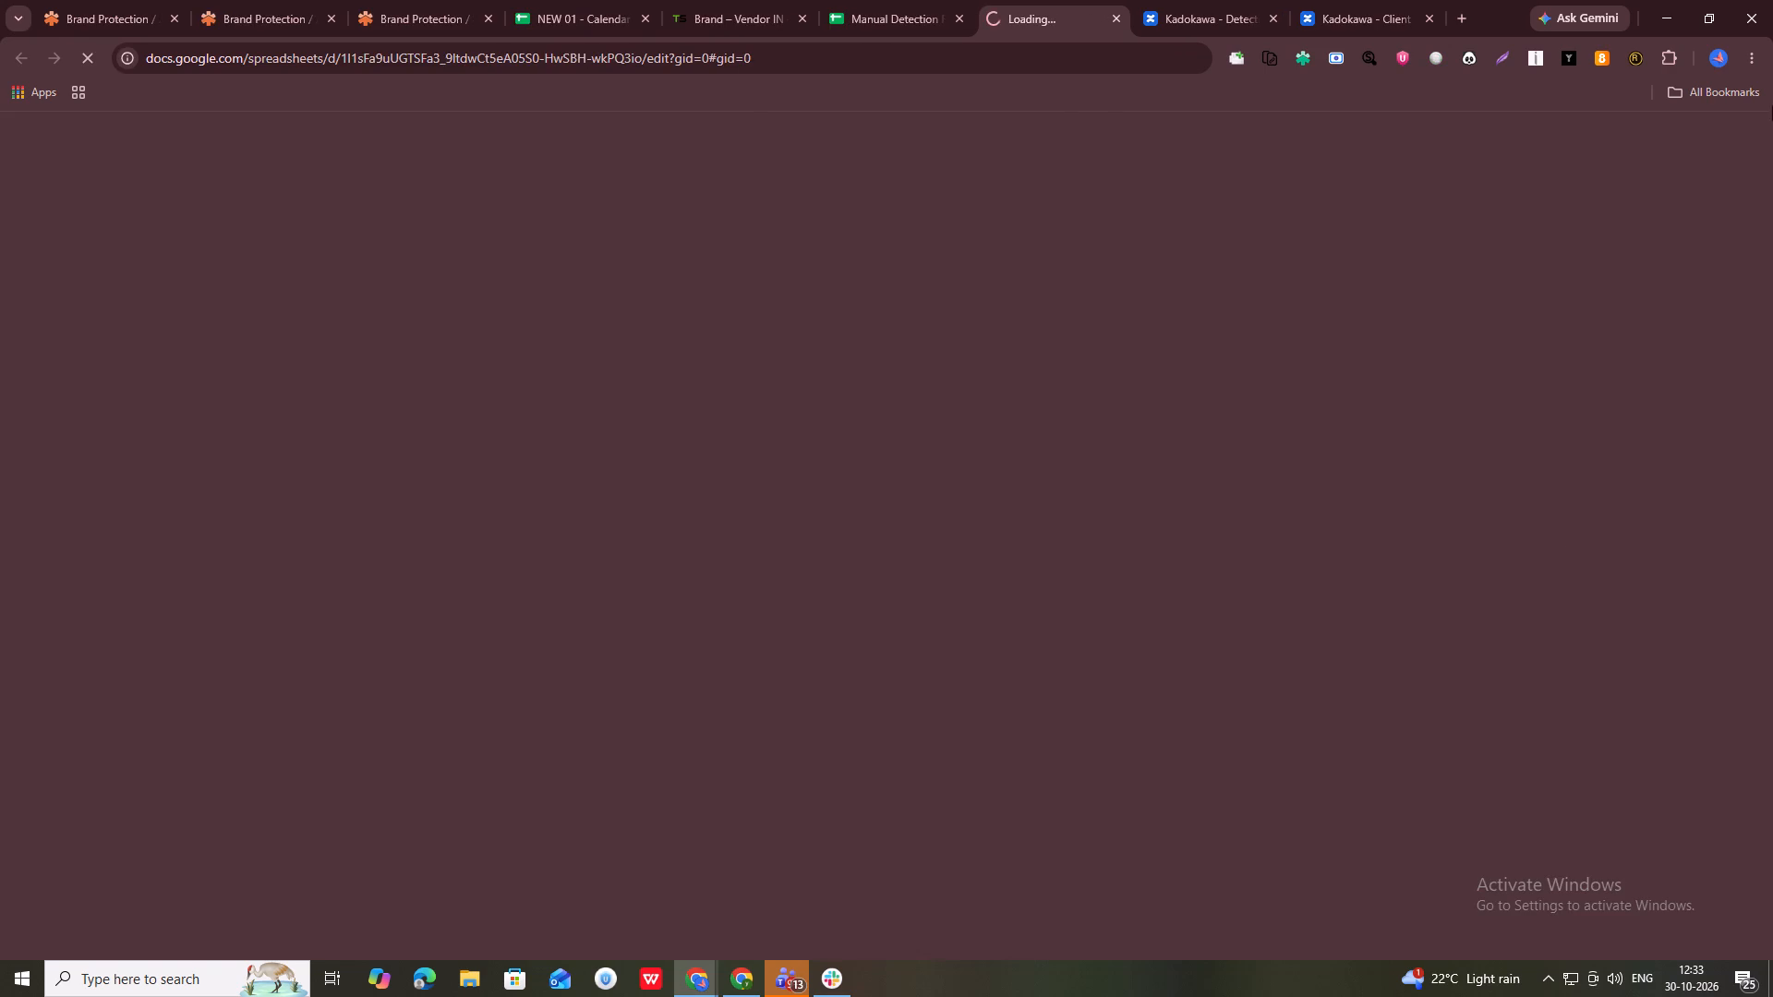
# Return to the Yash sheet while the linked file loads and locate the last filled cell in the Links column.
pyautogui.click(950, 0)
pyautogui.press('Down')
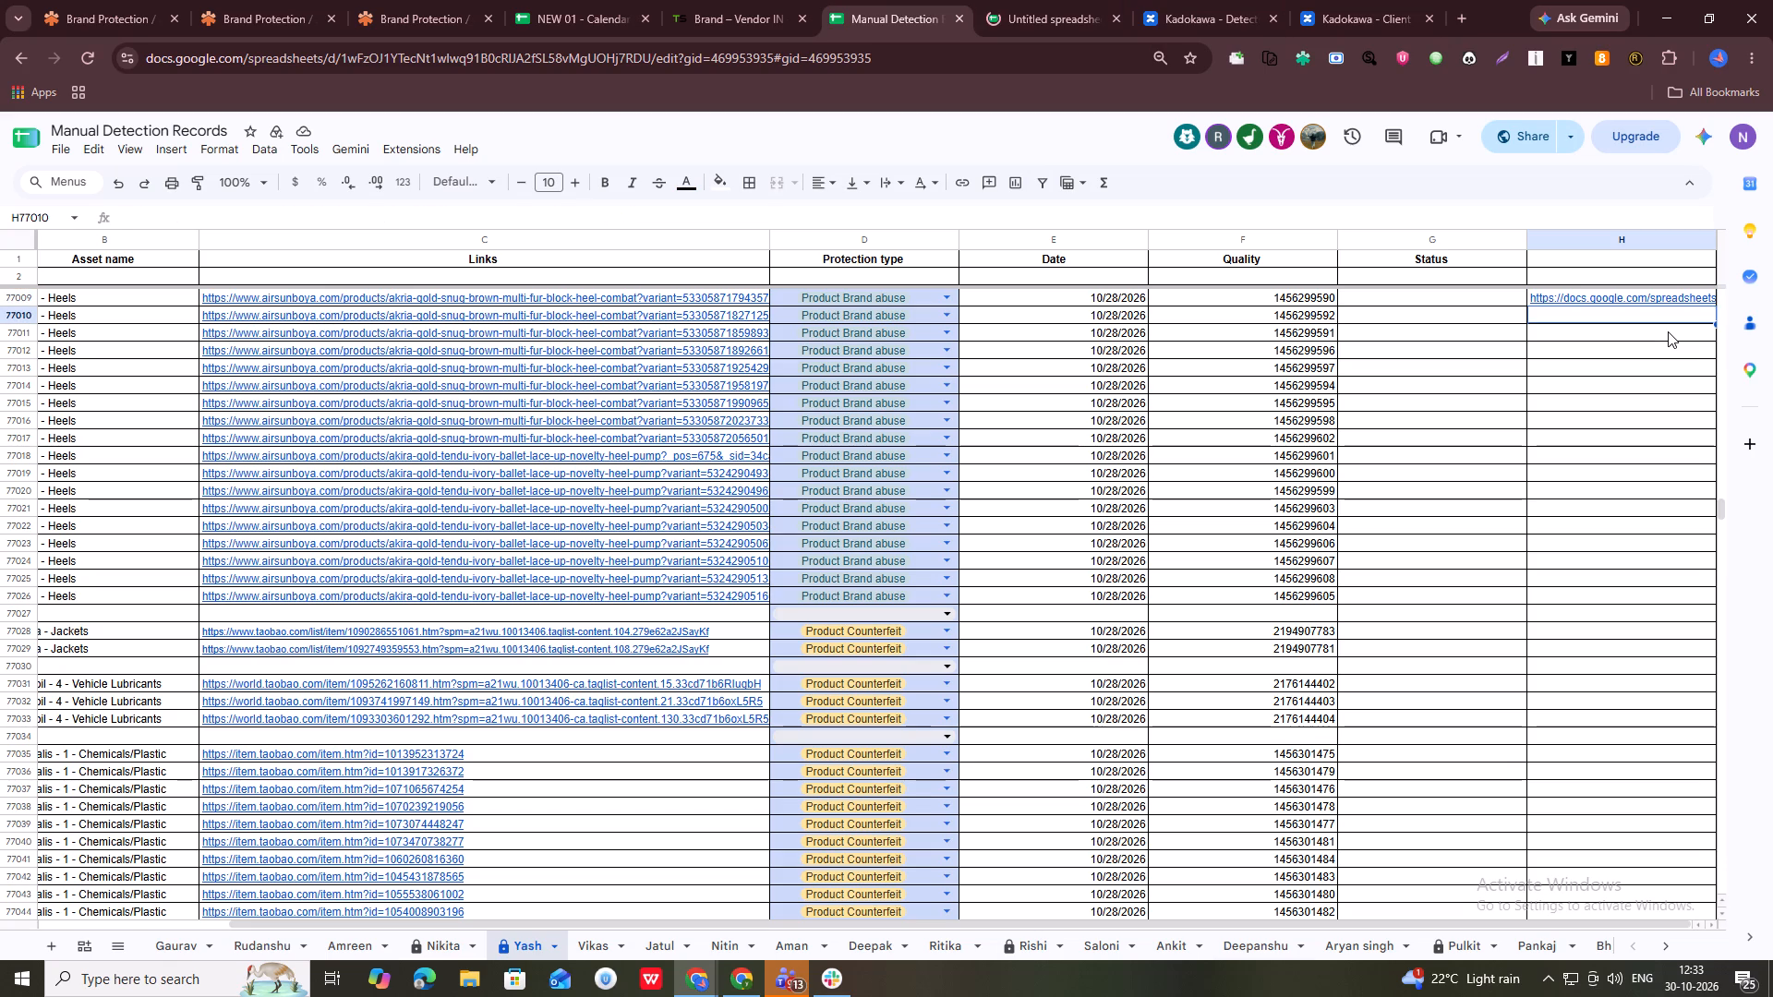
pyautogui.hotkey('ctrl', 'End')
pyautogui.press('Left')
pyautogui.press('Left')
pyautogui.press('Left')
pyautogui.press('Left')
pyautogui.press('Left')
pyautogui.press('Left')
pyautogui.press('Left')
pyautogui.press('Left')
pyautogui.press('Left')
pyautogui.press('Left')
pyautogui.press('Left')
pyautogui.press('Left')
pyautogui.press('Left')
pyautogui.press('Left')
pyautogui.press('Left')
pyautogui.press('Left')
pyautogui.press('Left')
pyautogui.press('Left')
pyautogui.press('Left')
pyautogui.press('Left')
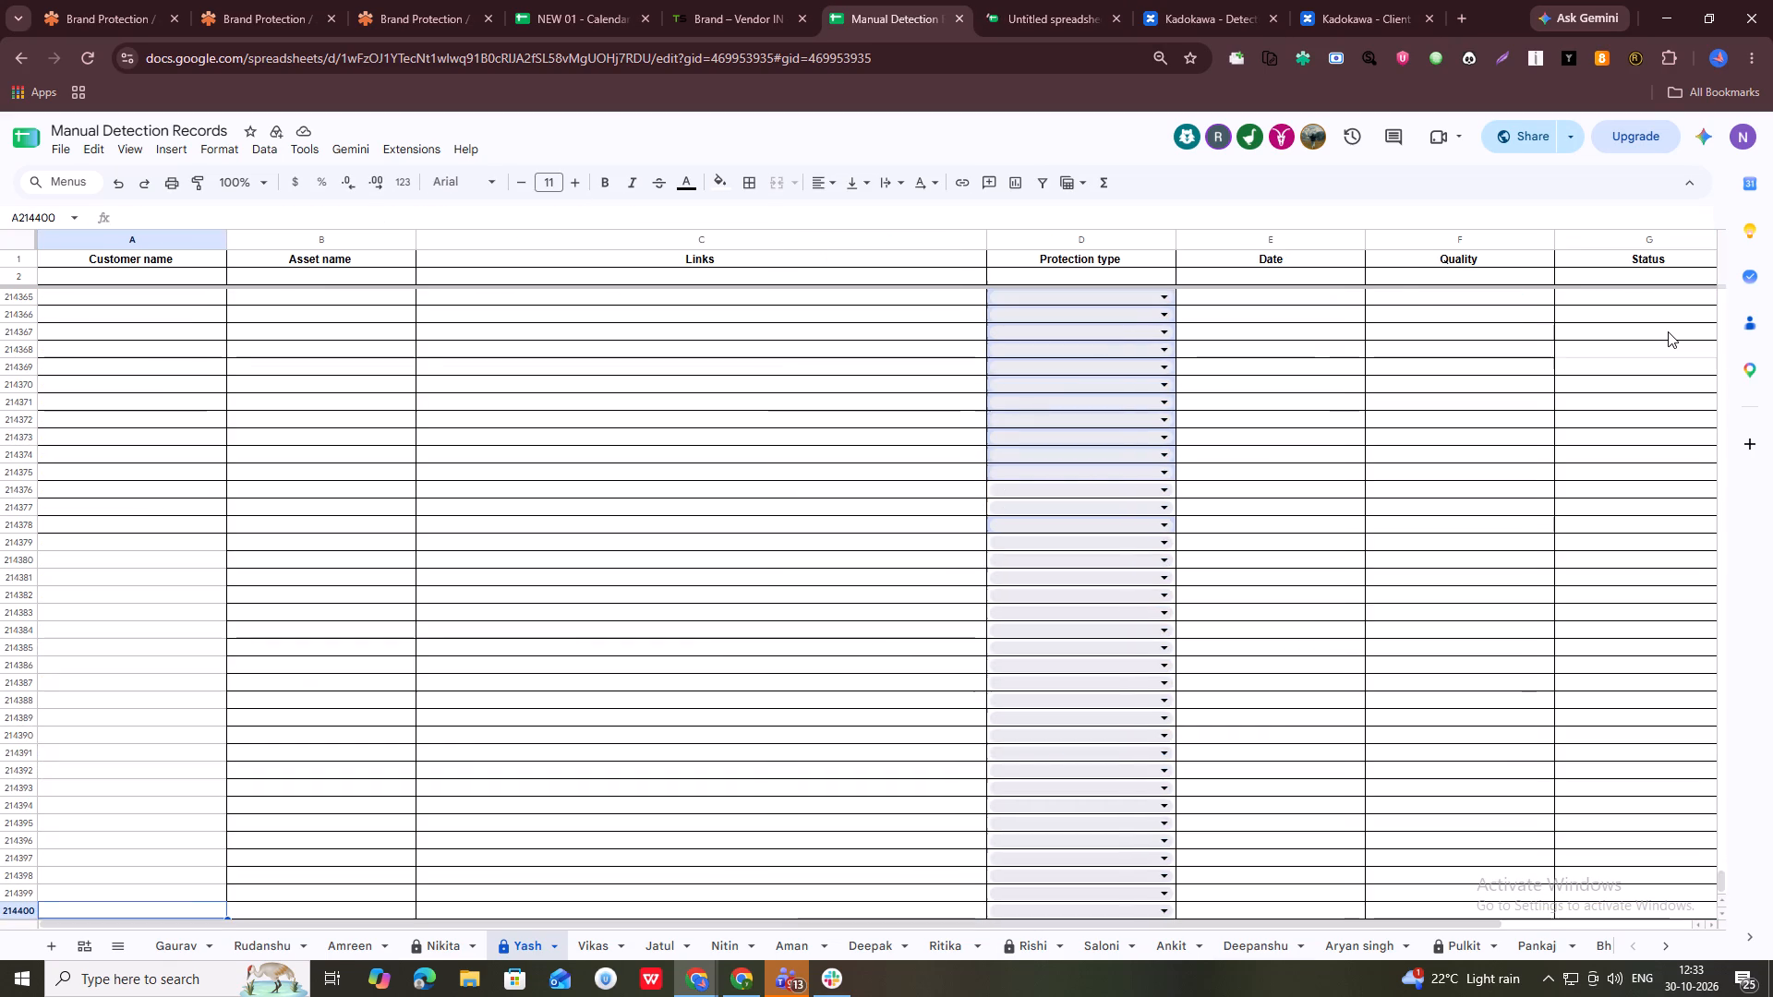
pyautogui.press('Right')
pyautogui.press('Right')
pyautogui.hotkey('ctrl', 'Up')
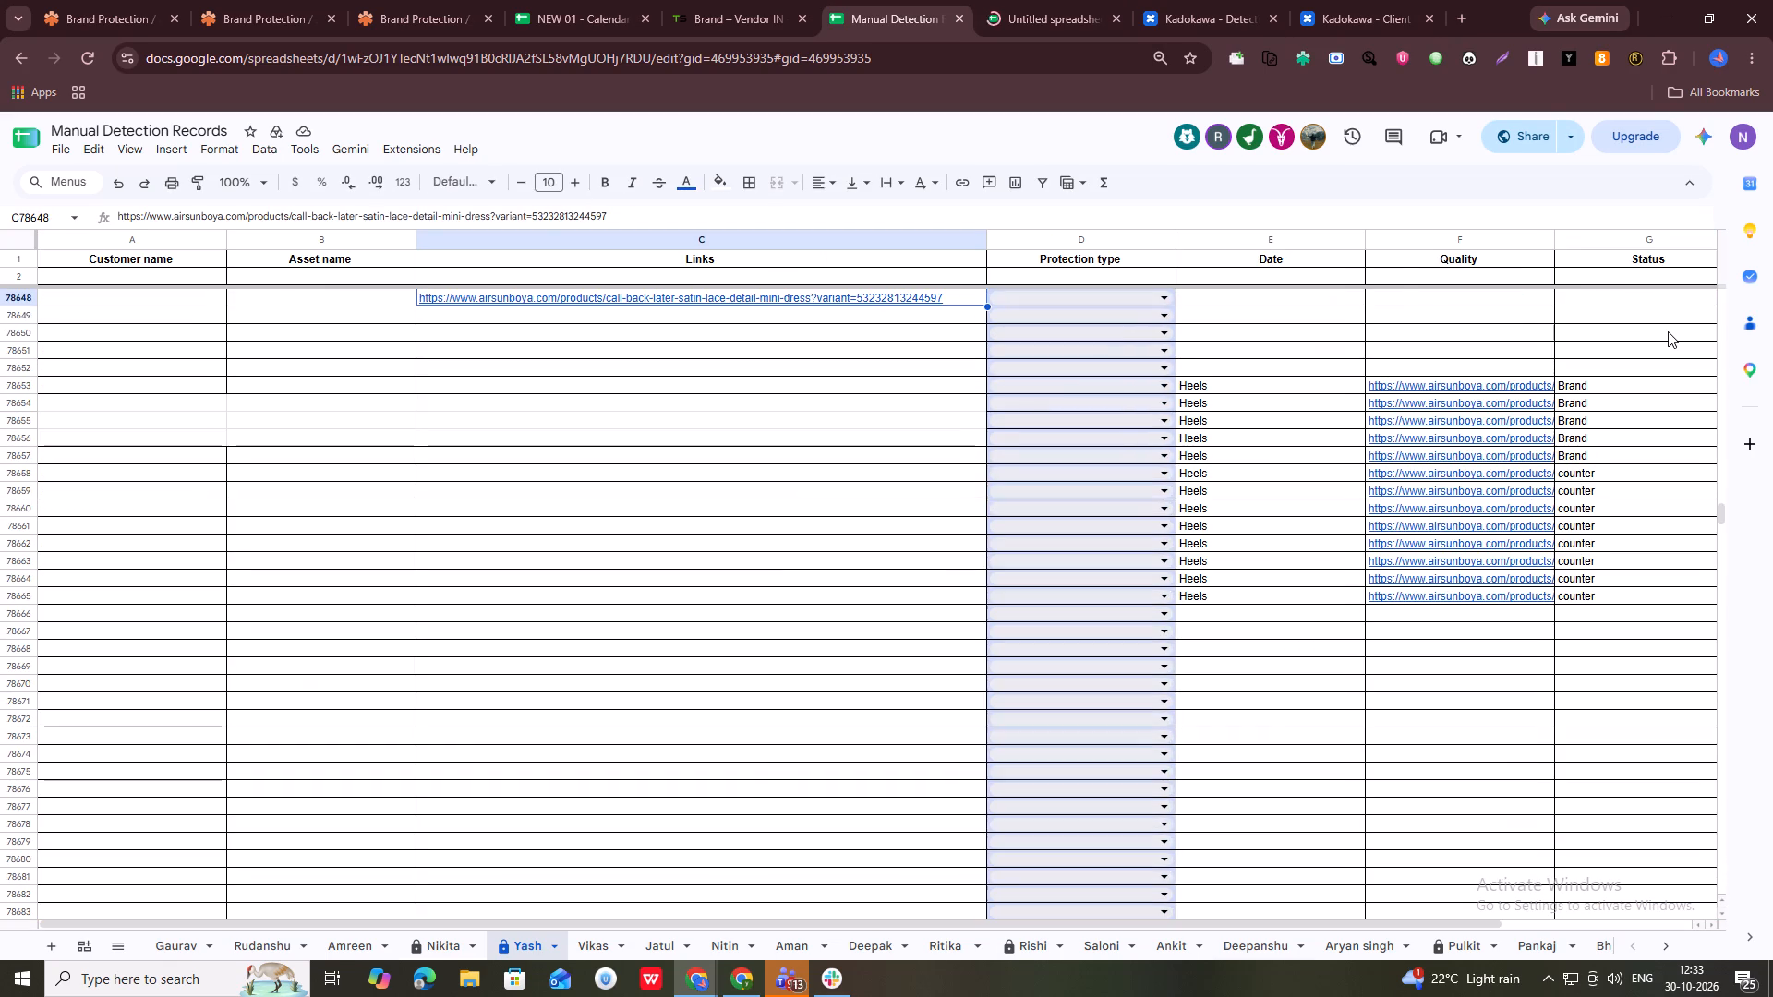
pyautogui.hotkey('alt', 'Tab')
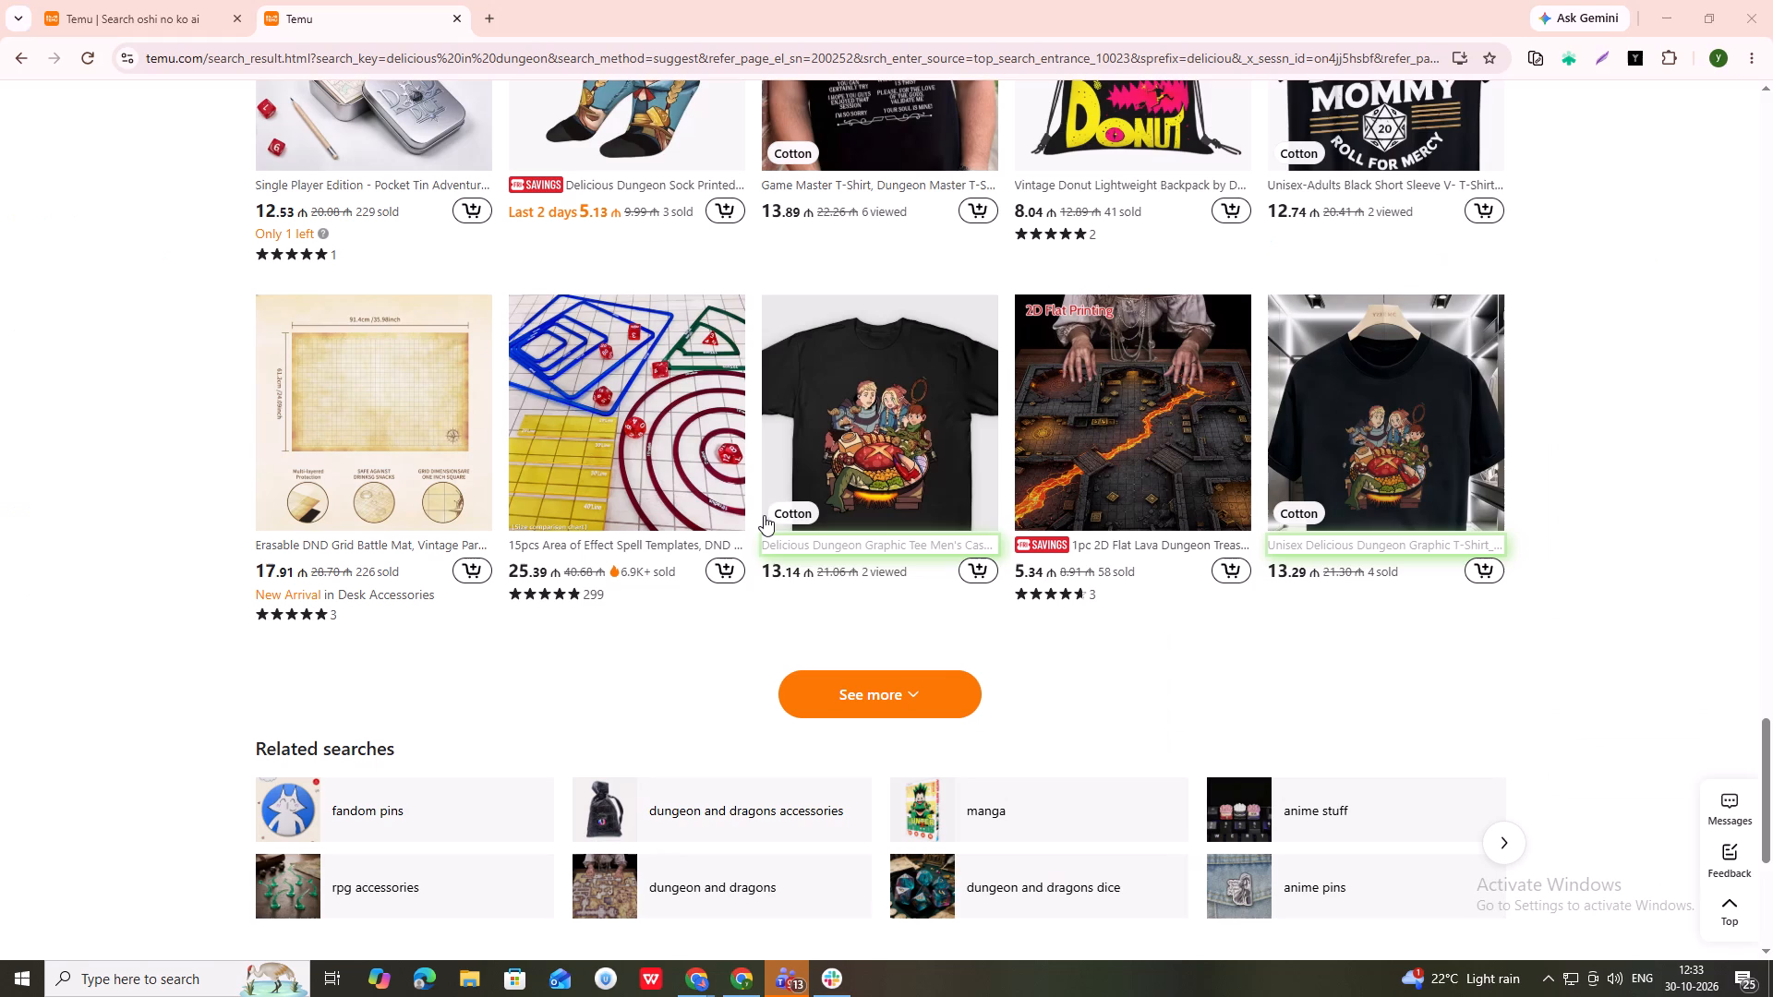
pyautogui.hotkey('alt', 'Tab')
# Switch to the linked untitled spreadsheet and copy the first 20 airsunboya links, C2:C21.
pyautogui.click(1065, 0)
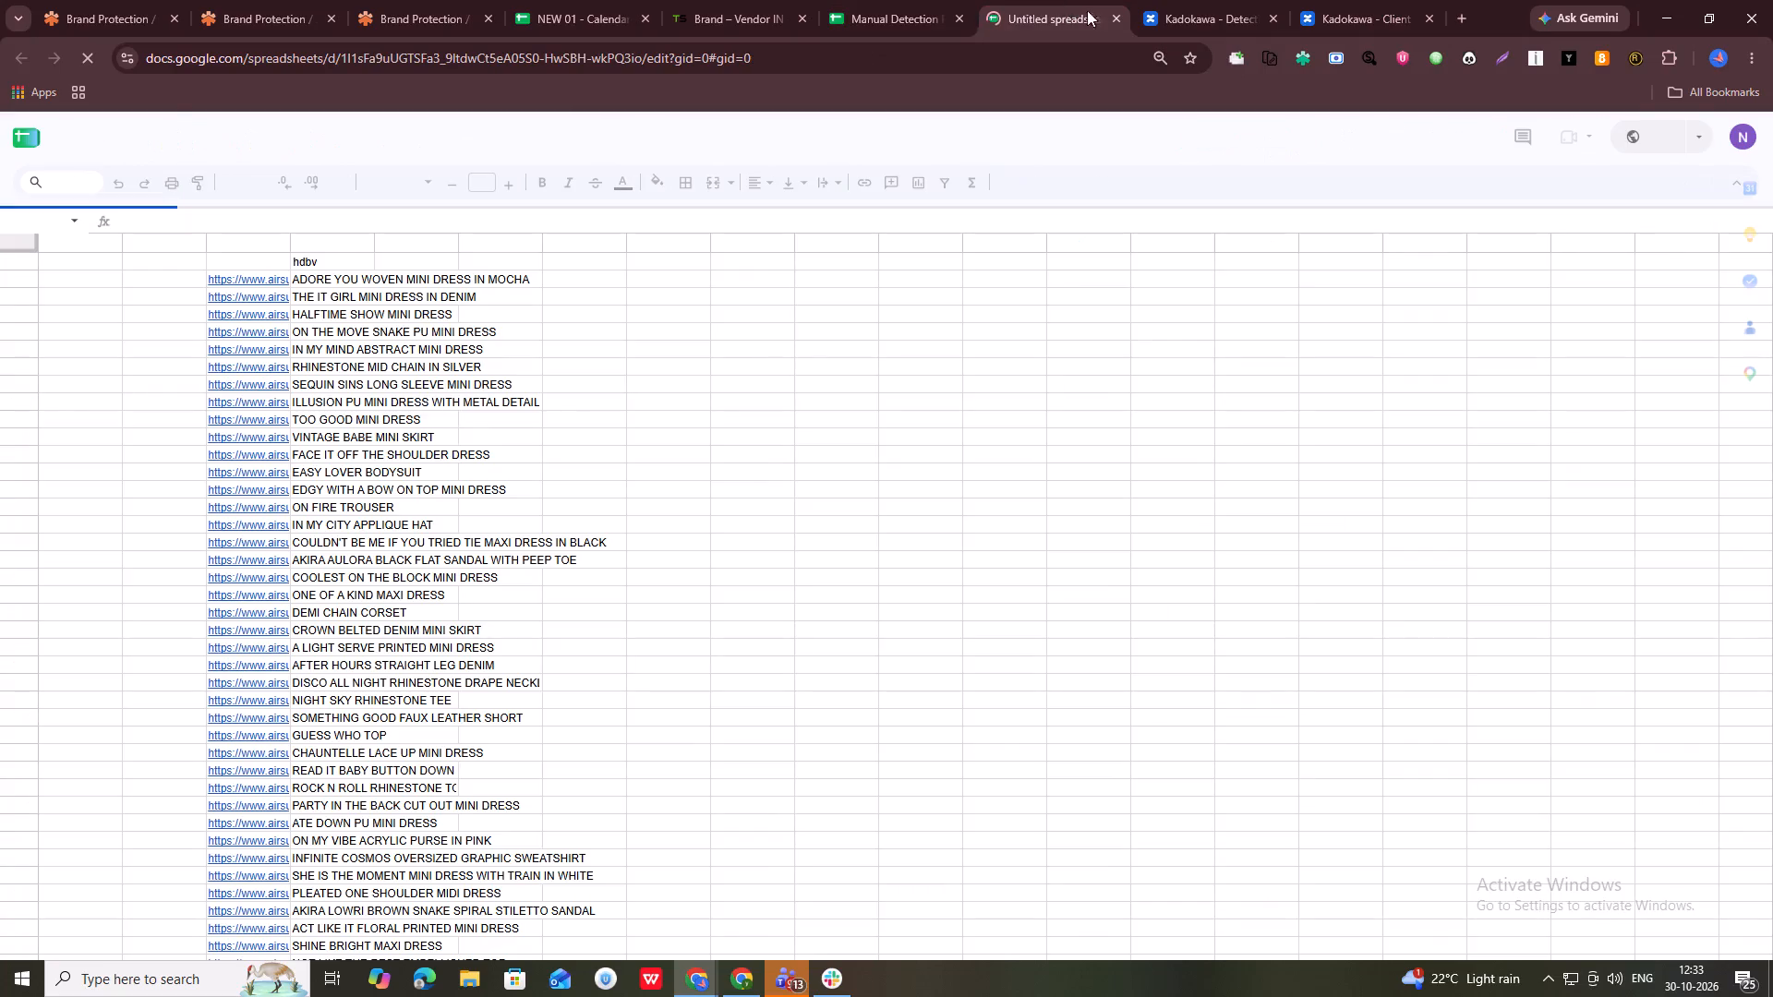
pyautogui.moveTo(233, 275); pyautogui.dragTo(271, 558)
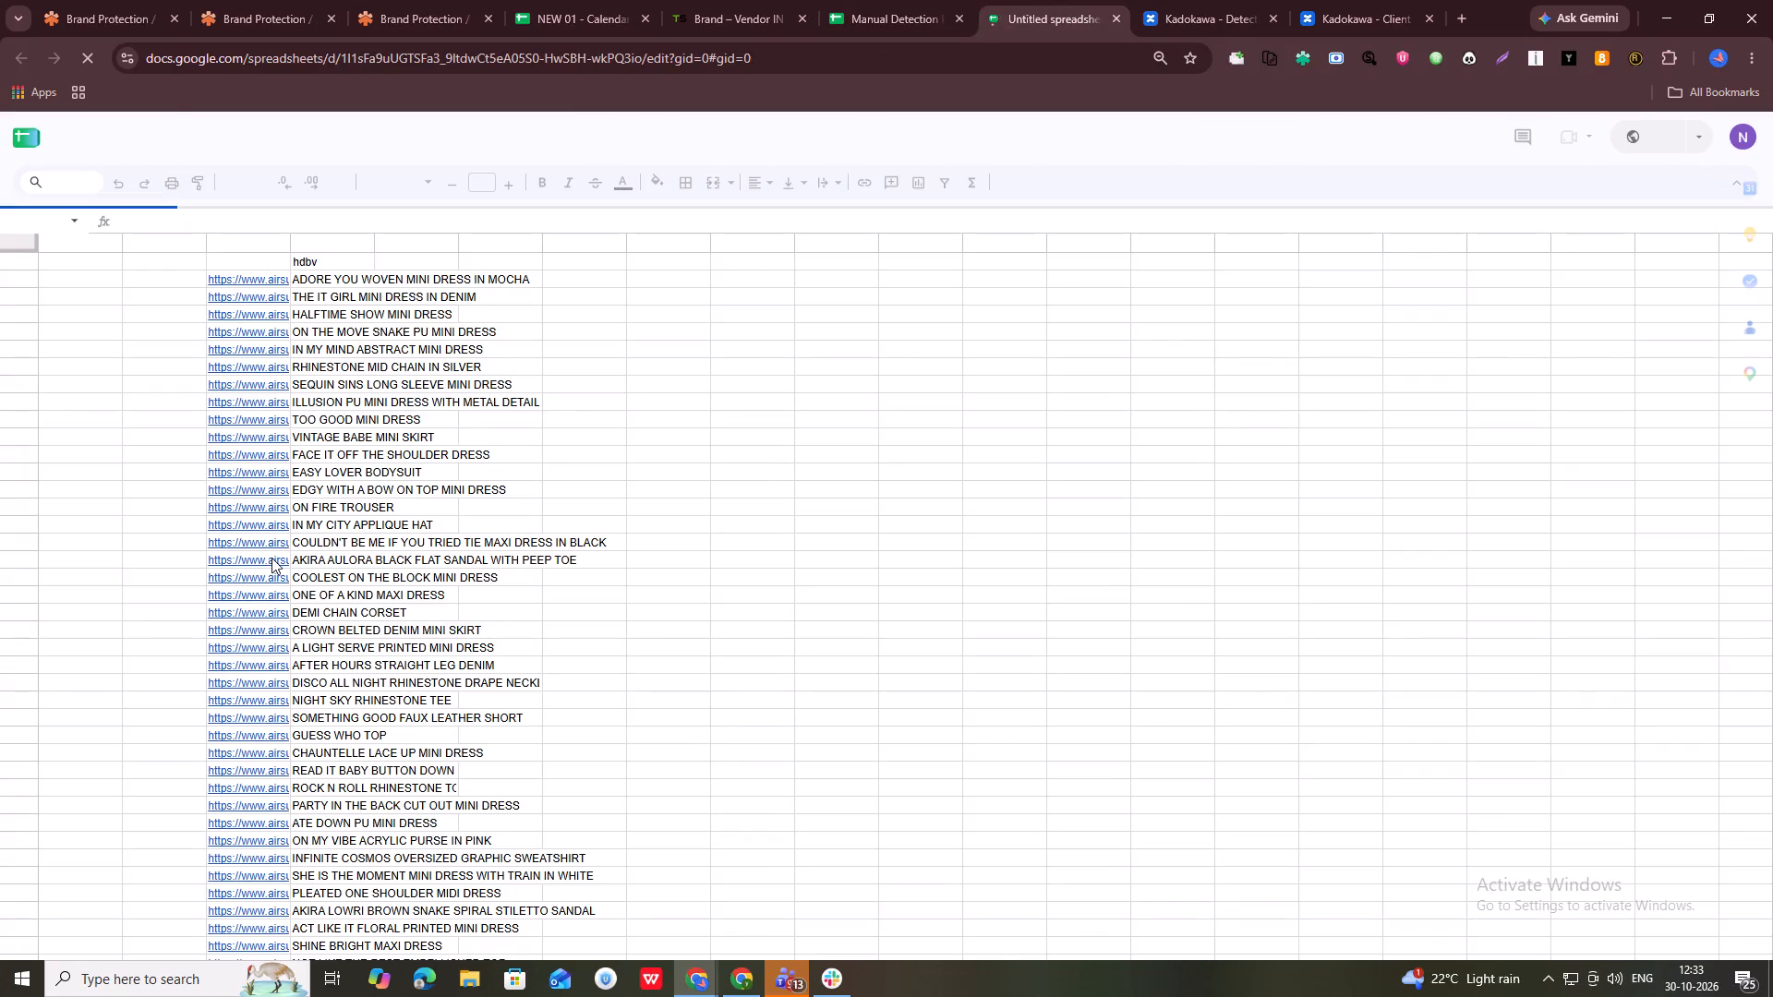
pyautogui.moveTo(271, 558); pyautogui.dragTo(267, 570)
pyautogui.click(261, 562)
pyautogui.keyDown('ctrl'); pyautogui.click(262, 564); pyautogui.keyUp('ctrl')
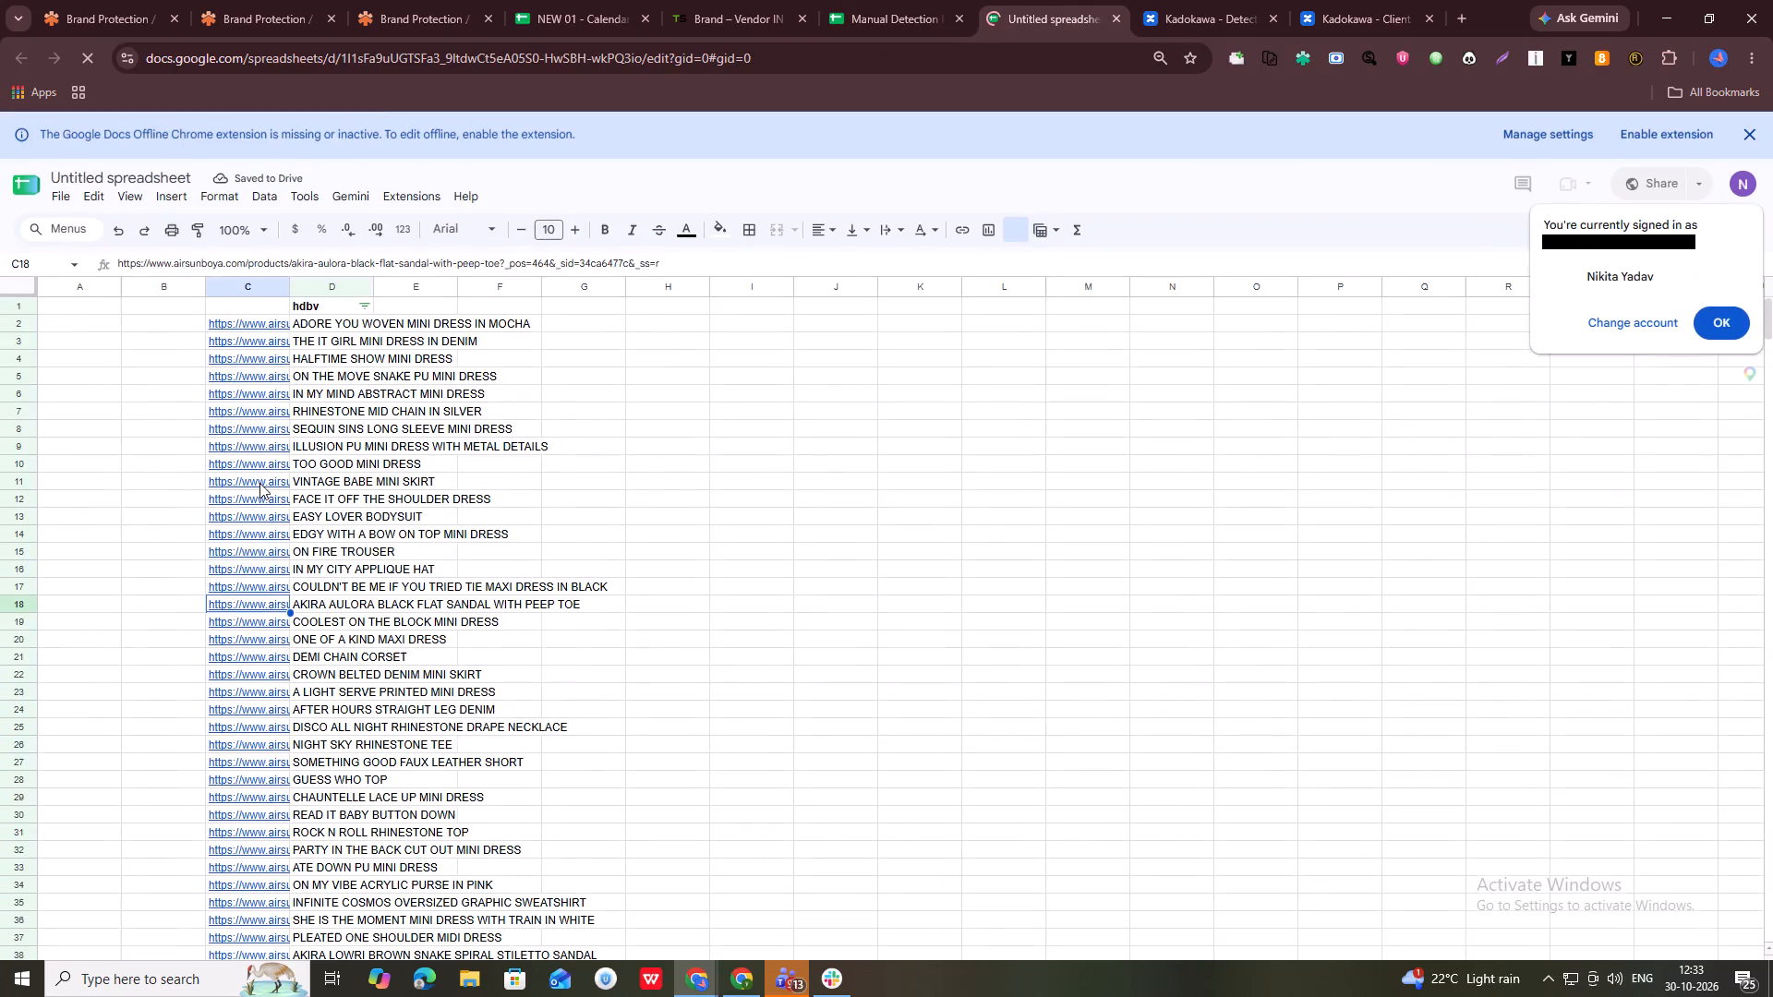
pyautogui.moveTo(247, 329); pyautogui.dragTo(260, 568)
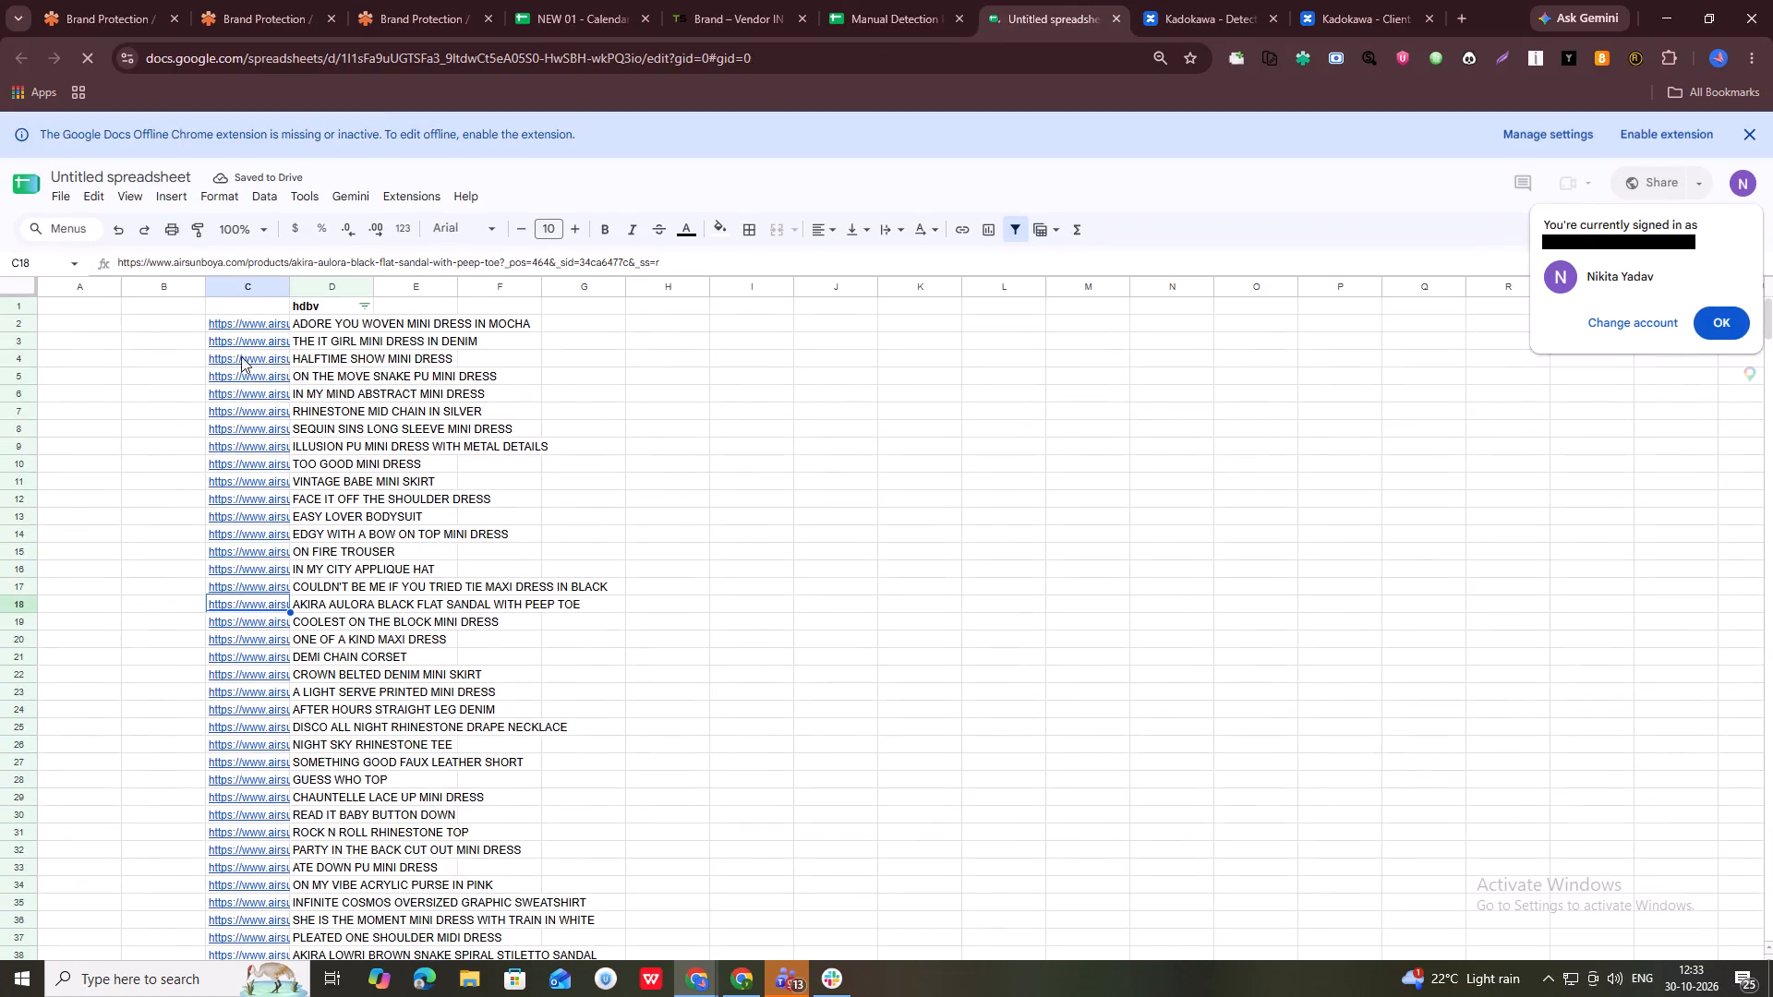
pyautogui.click(252, 329)
pyautogui.click(263, 323)
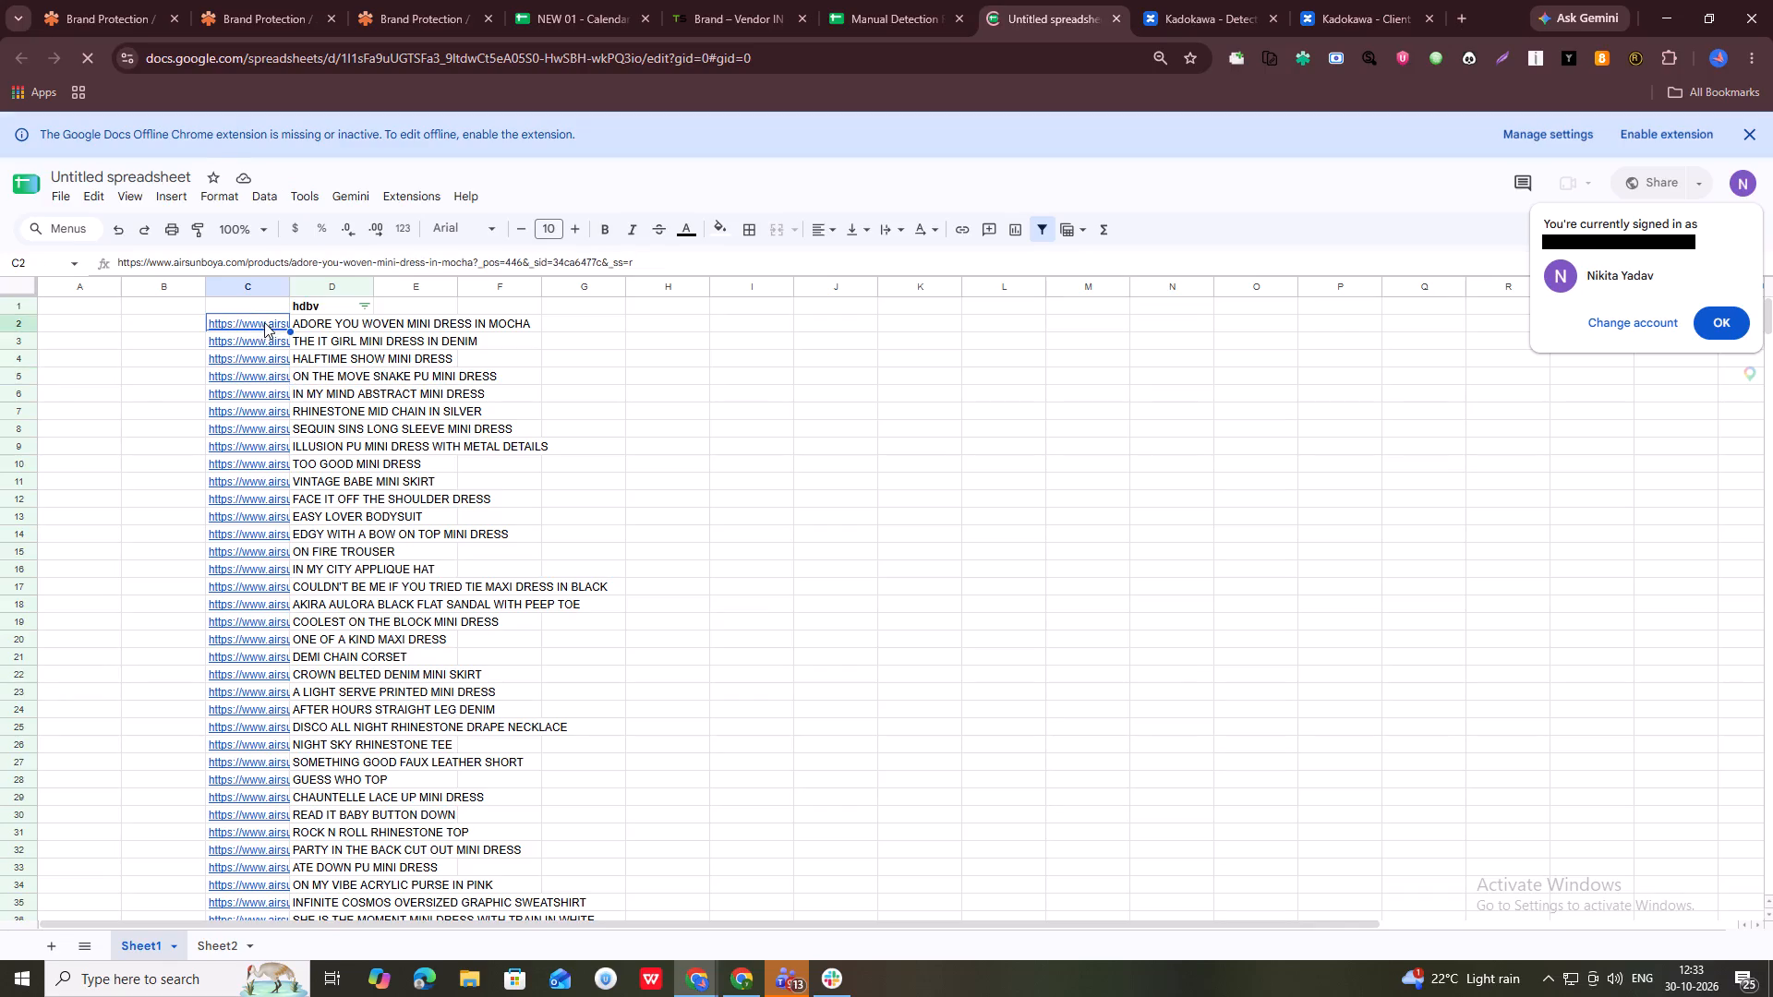
pyautogui.moveTo(264, 322); pyautogui.dragTo(261, 595)
pyautogui.hotkey('shift', 'Down')
pyautogui.hotkey('shift', 'Down')
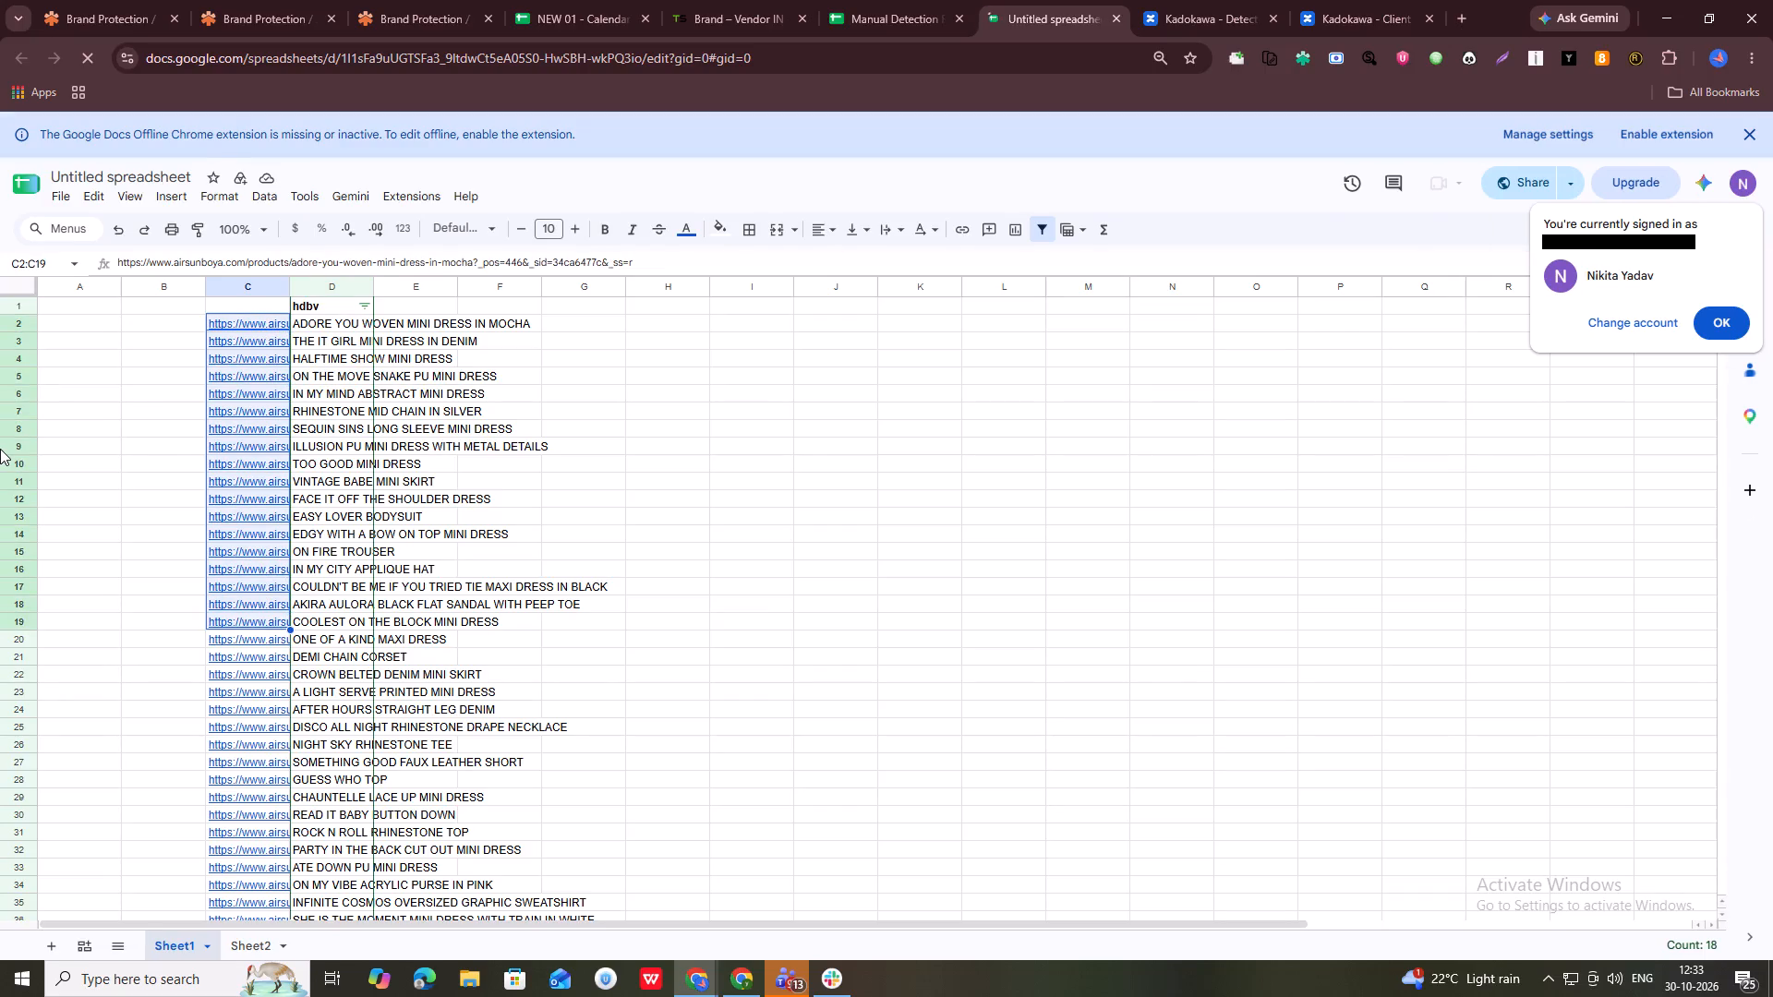
pyautogui.hotkey('shift', 'Down')
pyautogui.hotkey('shift', 'Down')
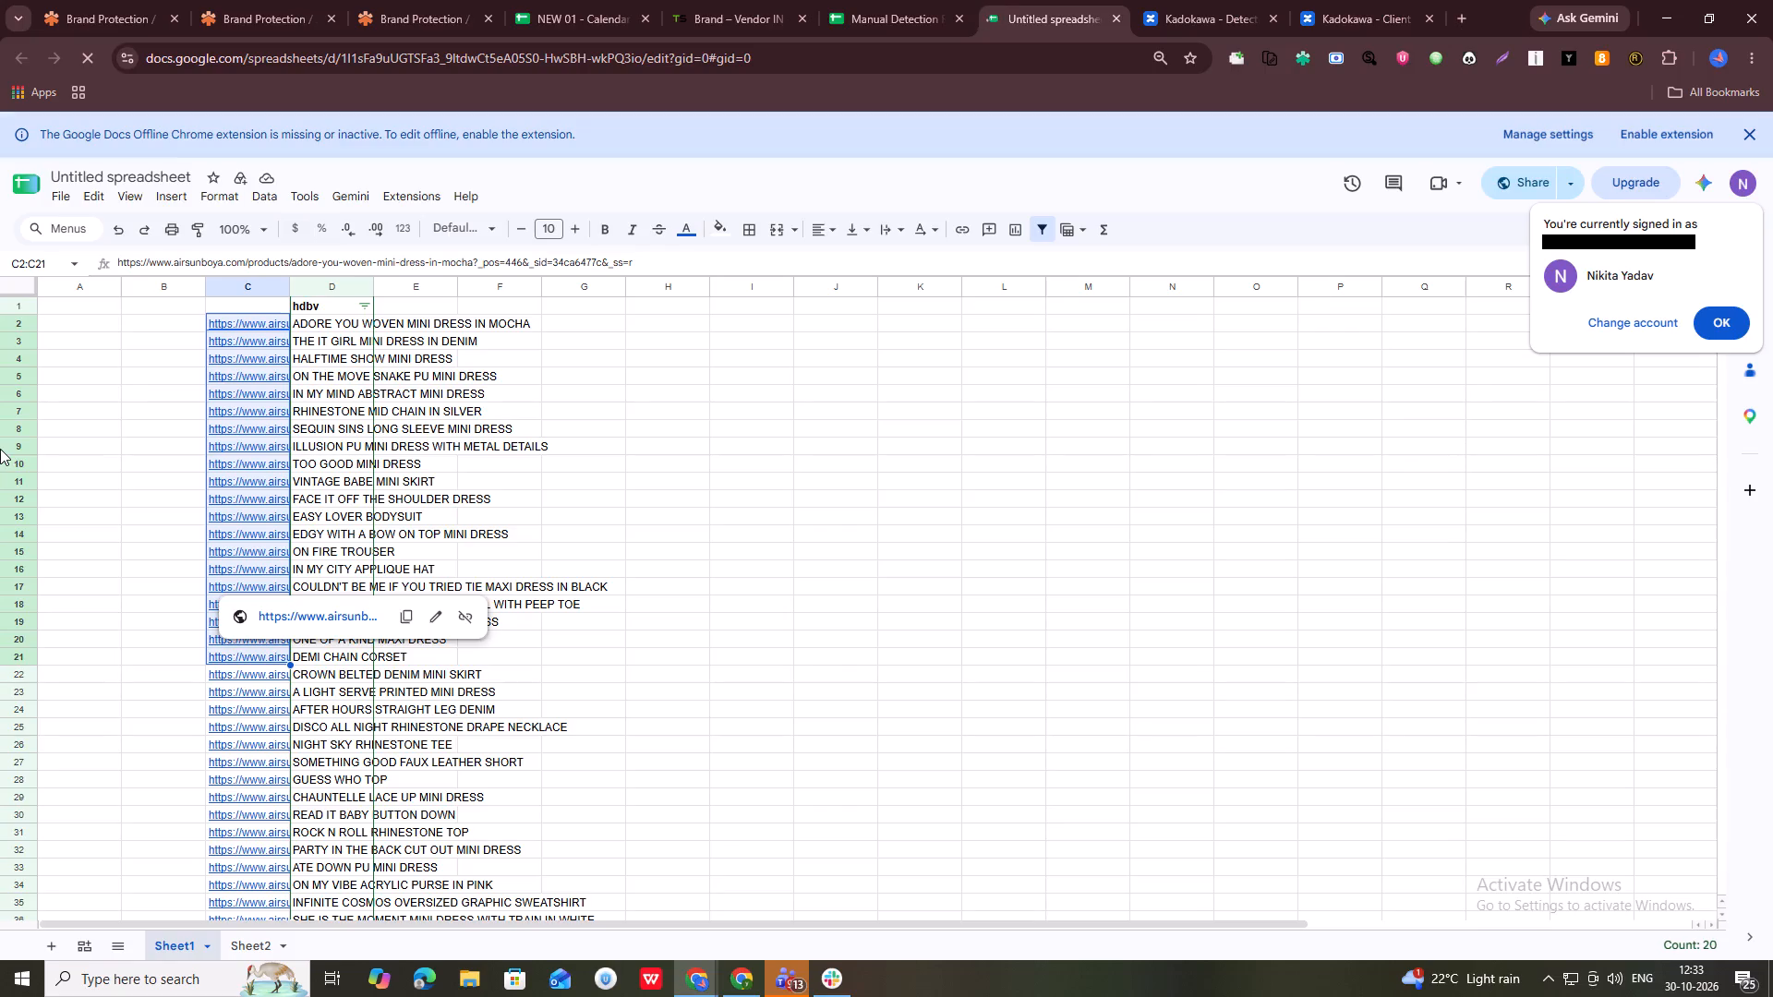
pyautogui.hotkey('ctrl', 'c')
pyautogui.hotkey('ctrl', 'c')
pyautogui.hotkey('ctrl', 'c')
pyautogui.hotkey('ctrl', 'c')
pyautogui.hotkey('ctrl', 'c')
# Delete rows 2 to 21, which hold the copied links, from Sheet1 of the untitled spreadsheet.
pyautogui.rightClick(248, 425)
pyautogui.click(306, 571)
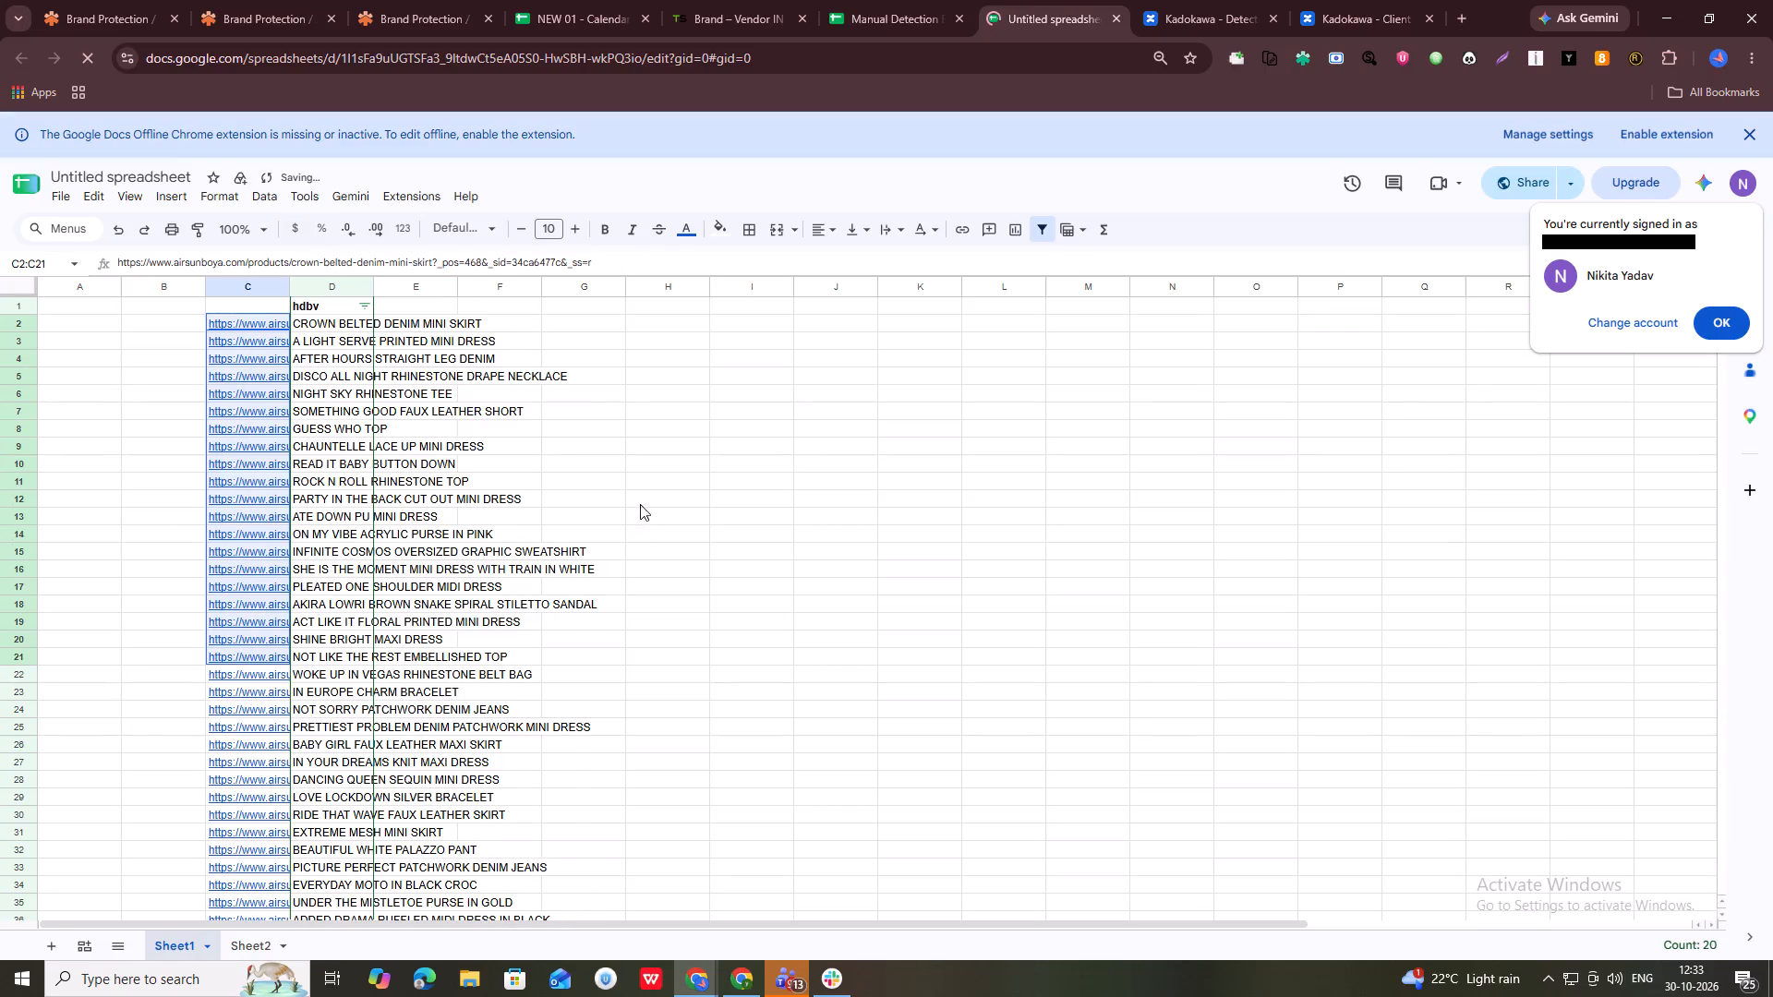
# Select column C of the untitled spreadsheet to check how many links are left.
pyautogui.click(640, 504)
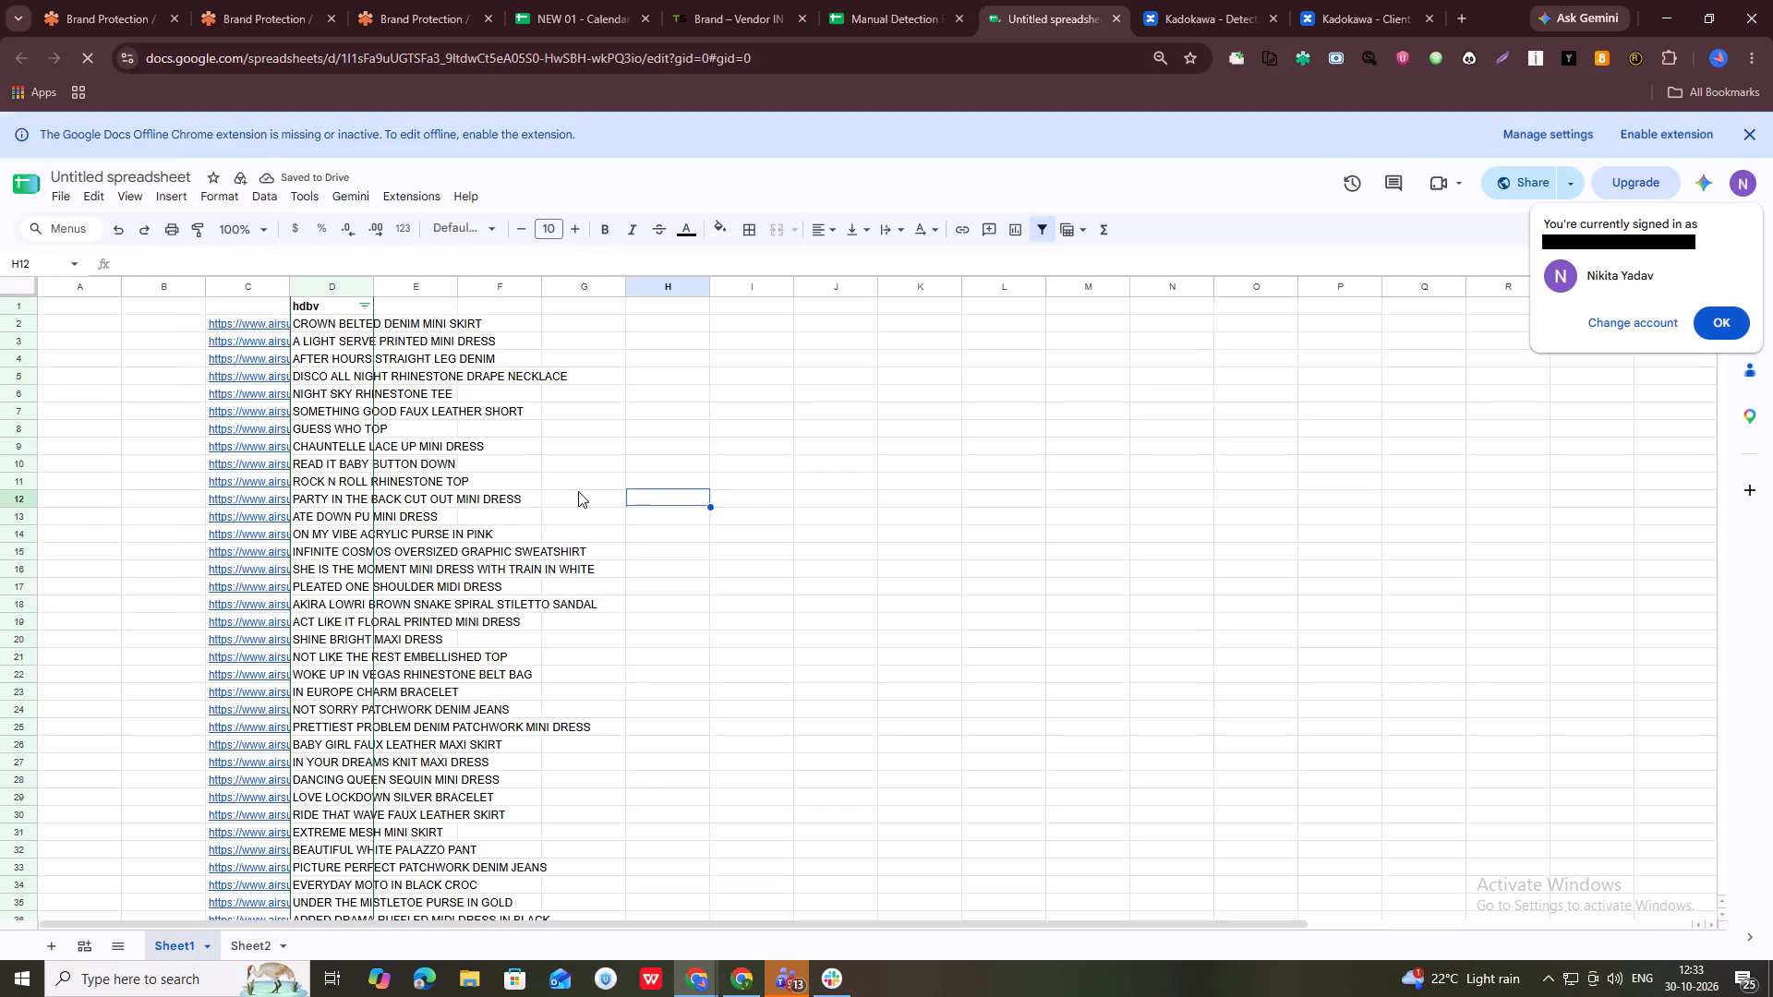
pyautogui.click(234, 498)
pyautogui.hotkey('ctrl', 'space')
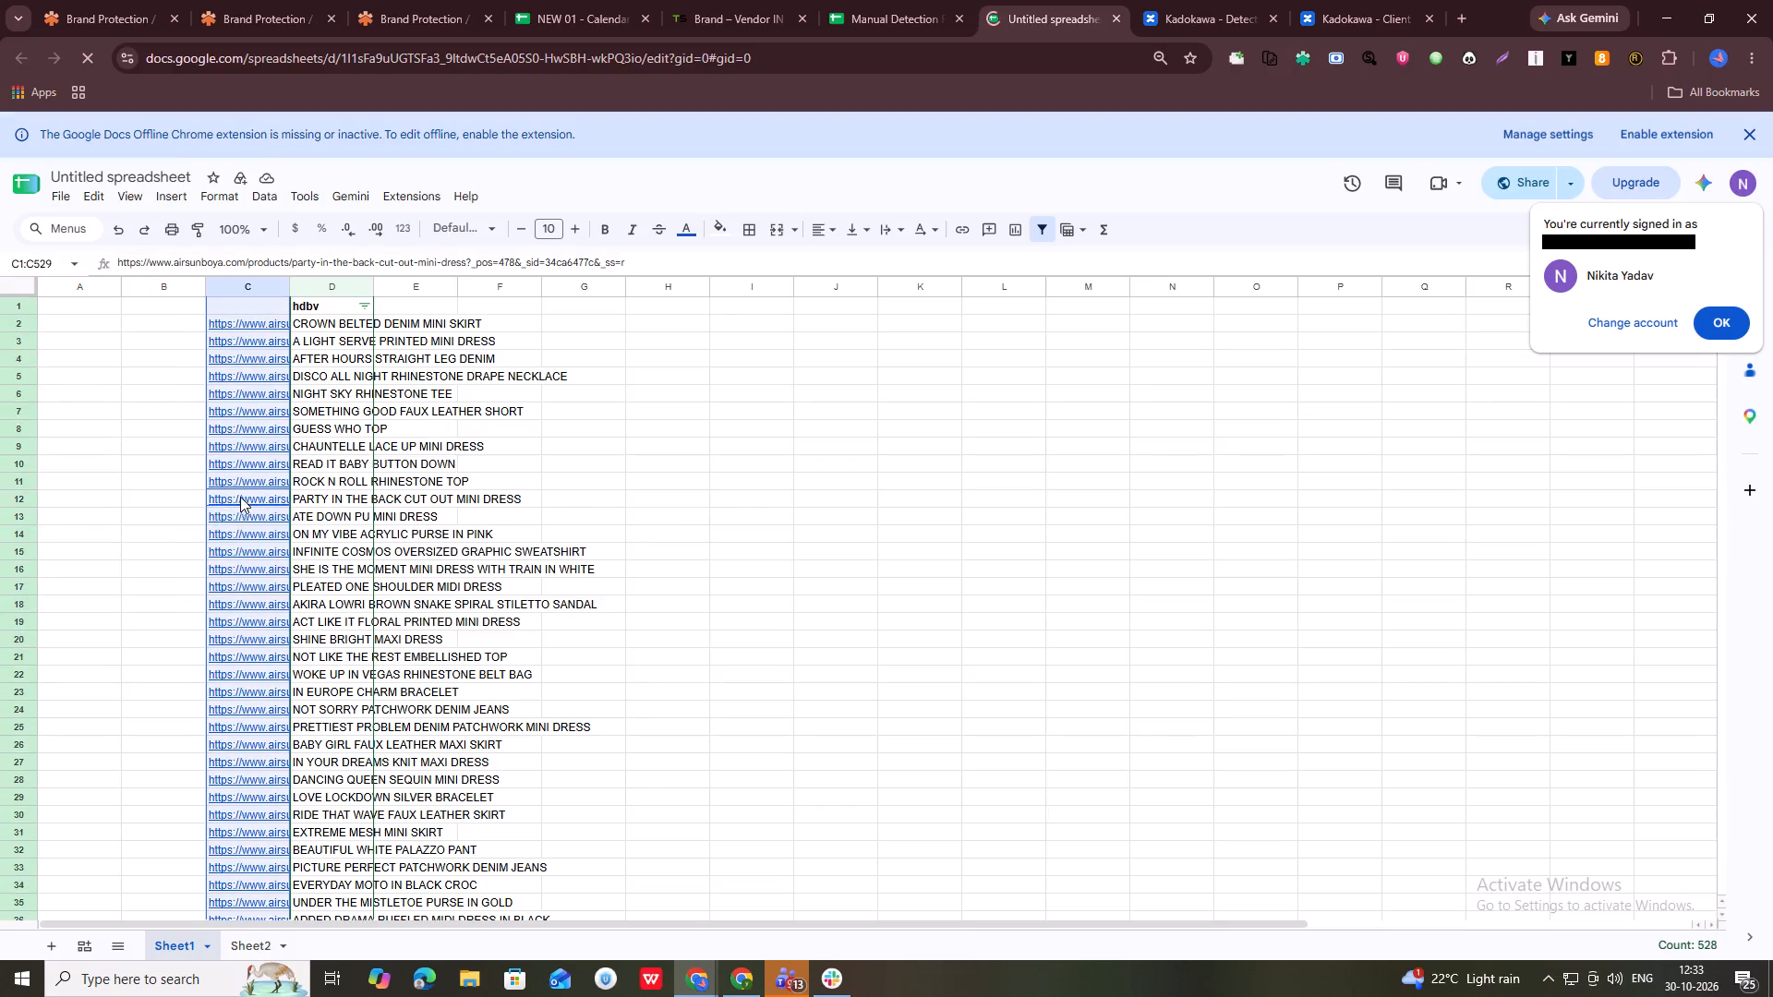
# Switch to the Temu window with the Delicious in Dungeon search results.
pyautogui.hotkey('alt', 'Tab')
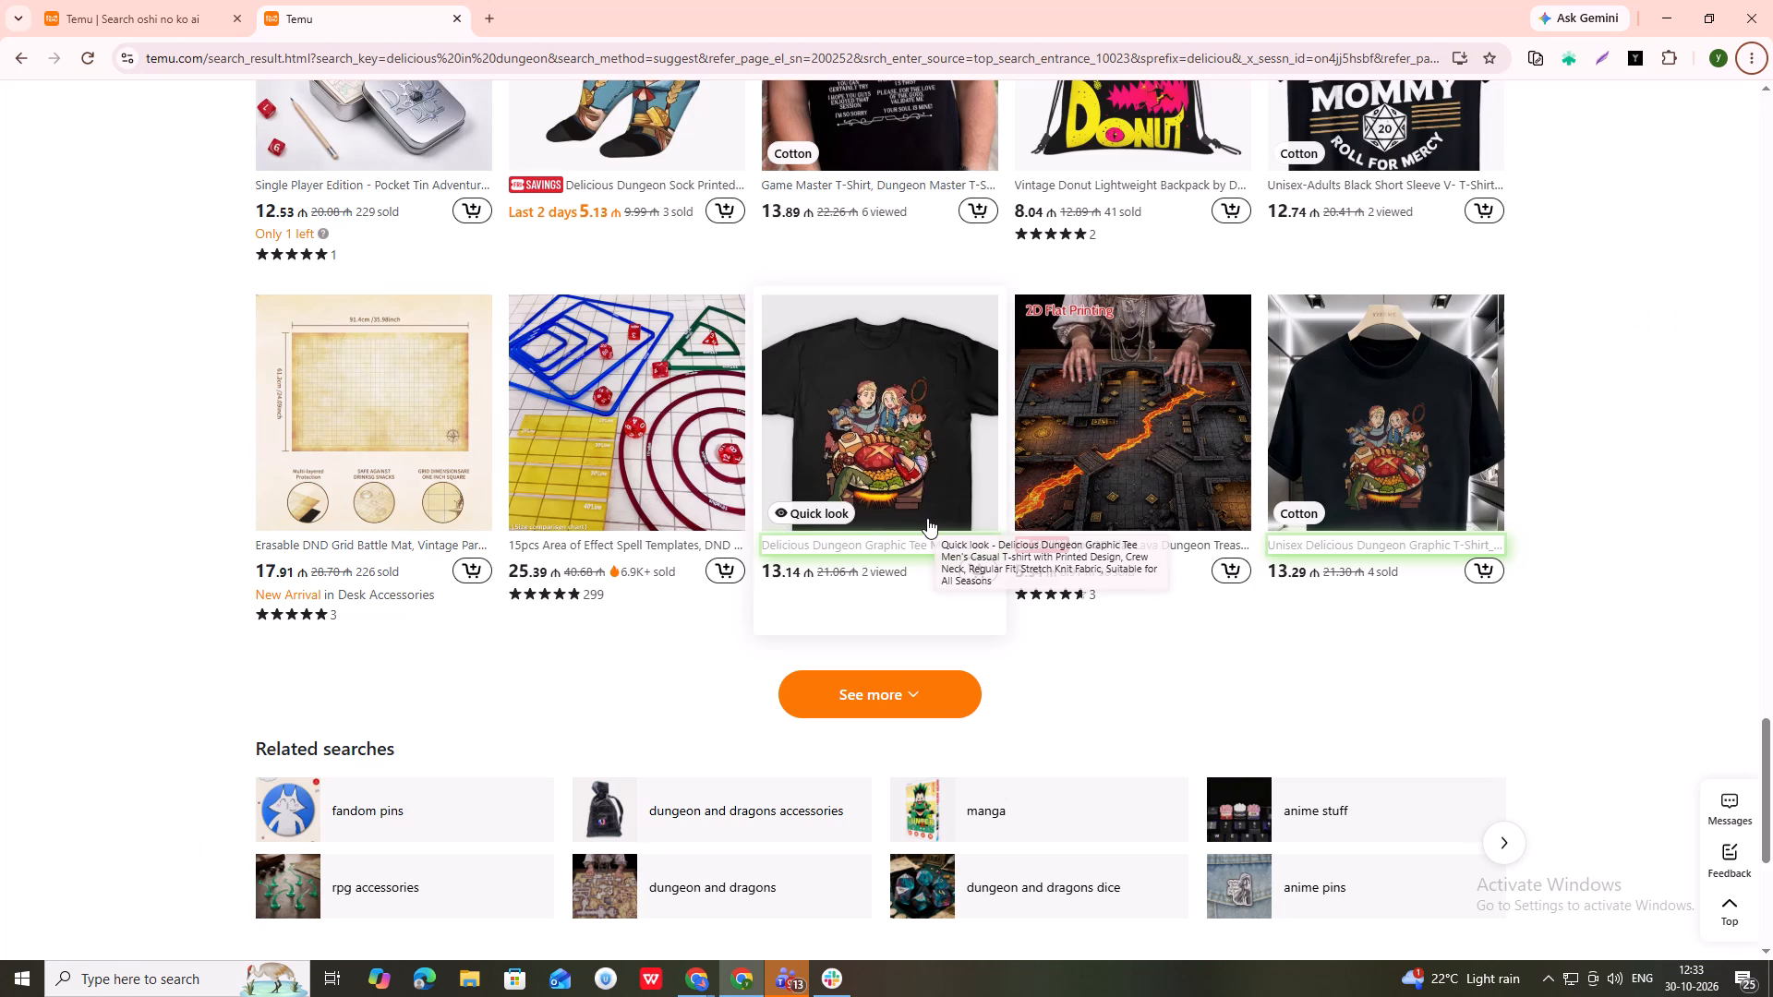
# Switch back to the untitled spreadsheet and dismiss the signed-in account notice.
pyautogui.hotkey('alt', 'Tab')
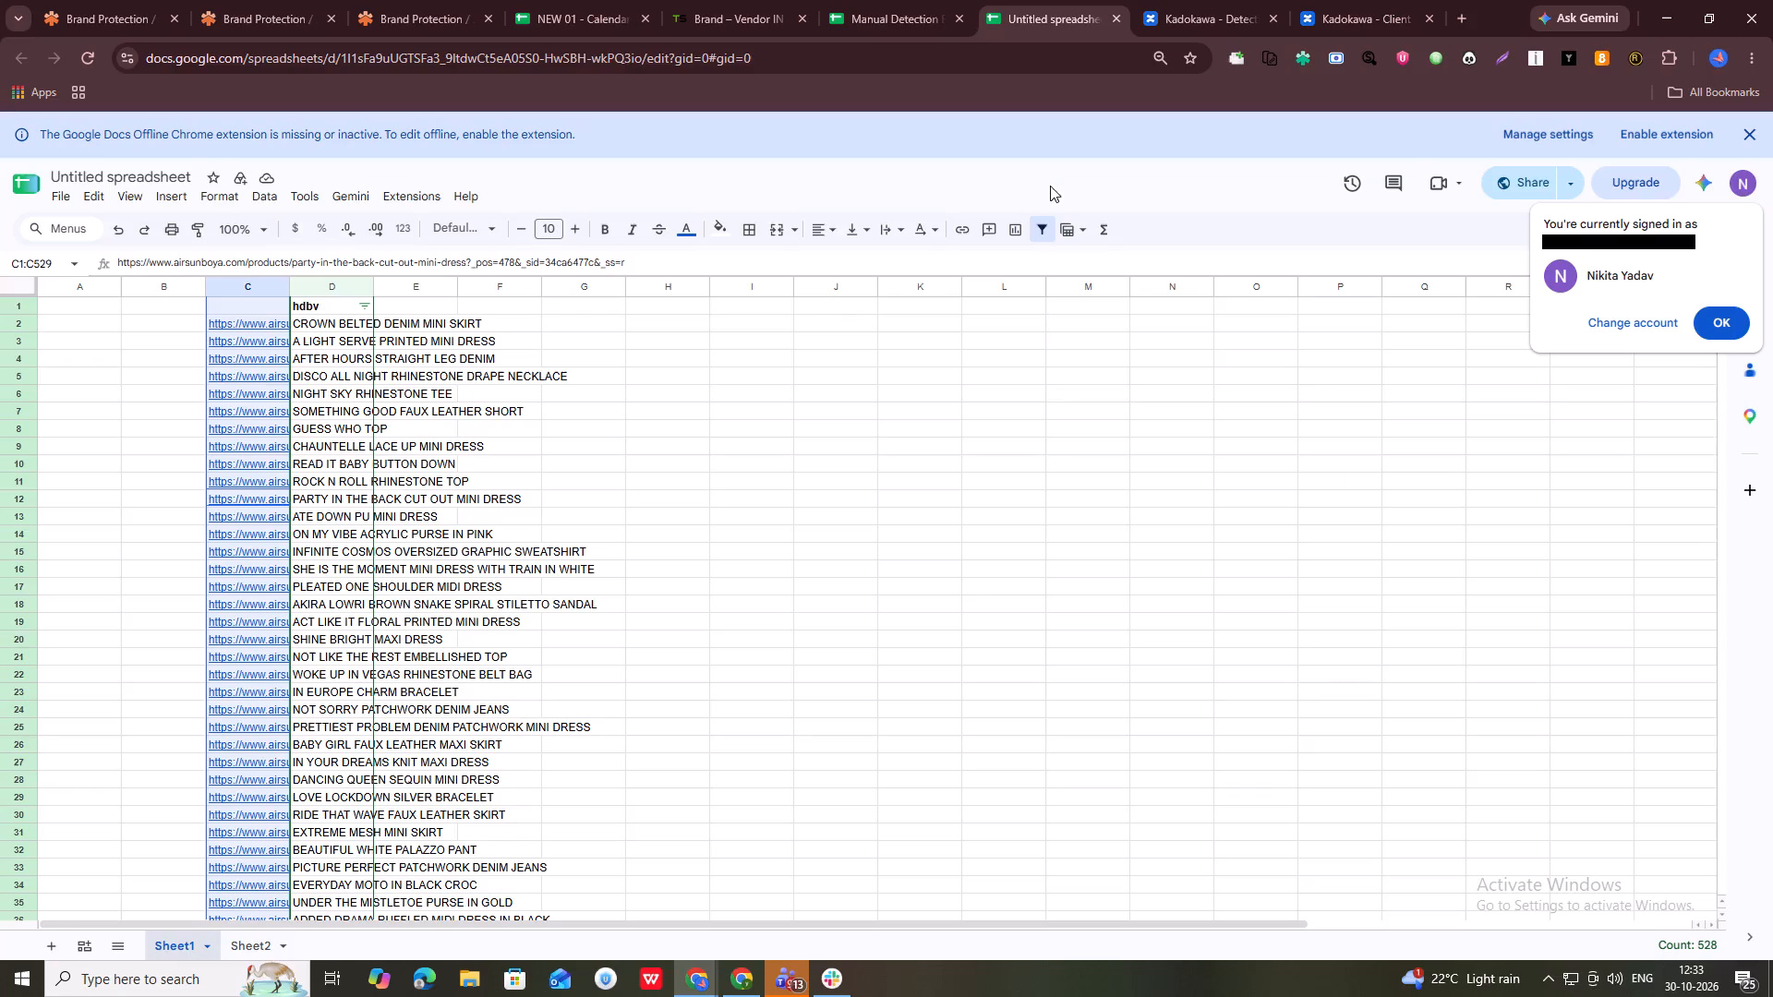
pyautogui.click(1712, 324)
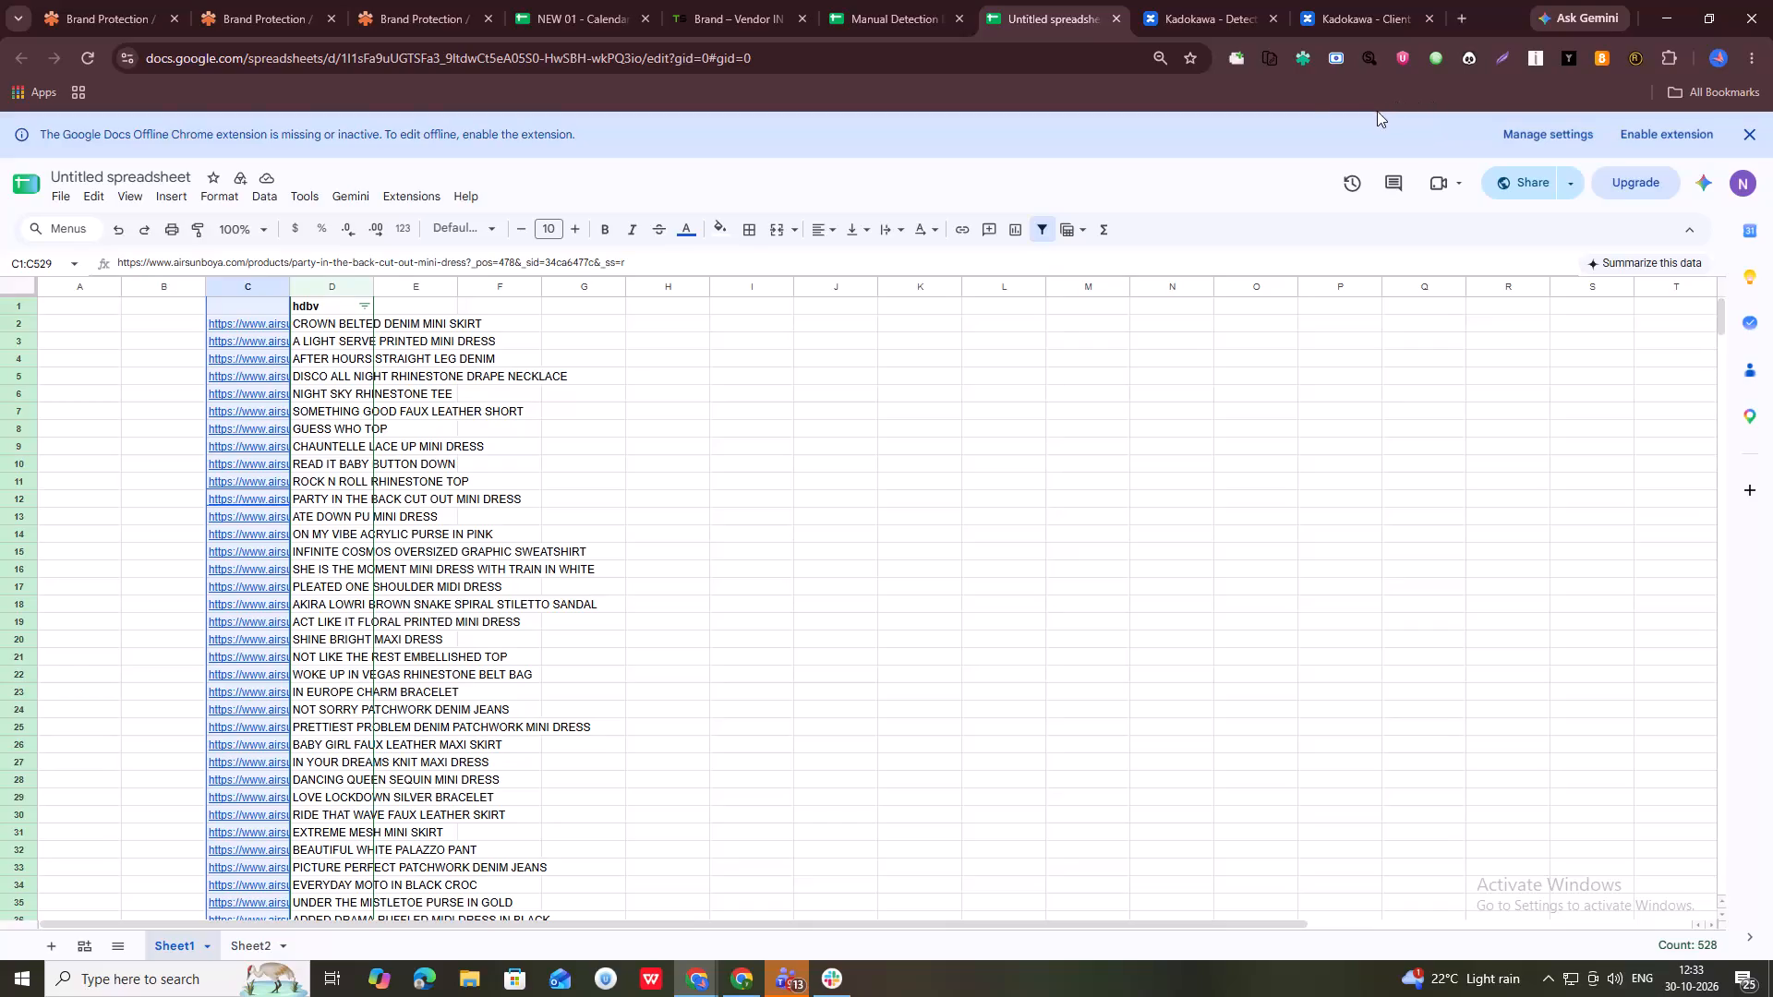
# Bulk-open the 20 copied airsunboya product links in a new browser window and close its leftover blank tab.
pyautogui.hotkey('ctrl', 'n')
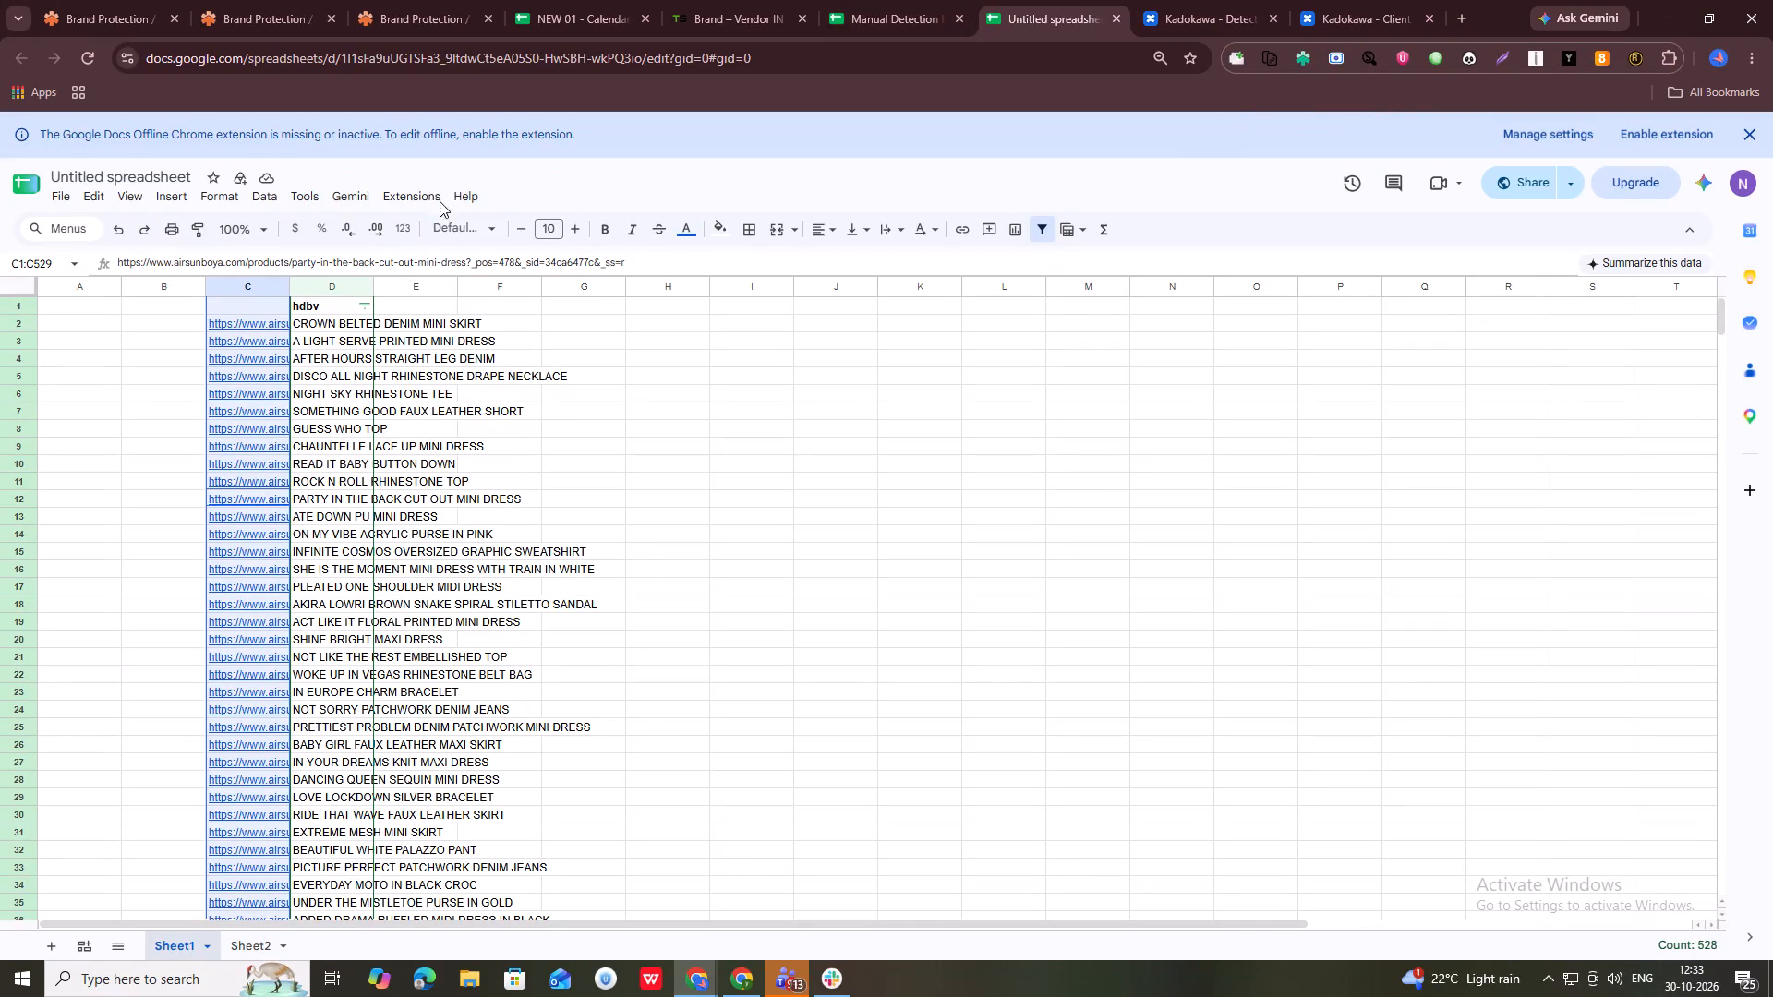
pyautogui.click(1241, 64)
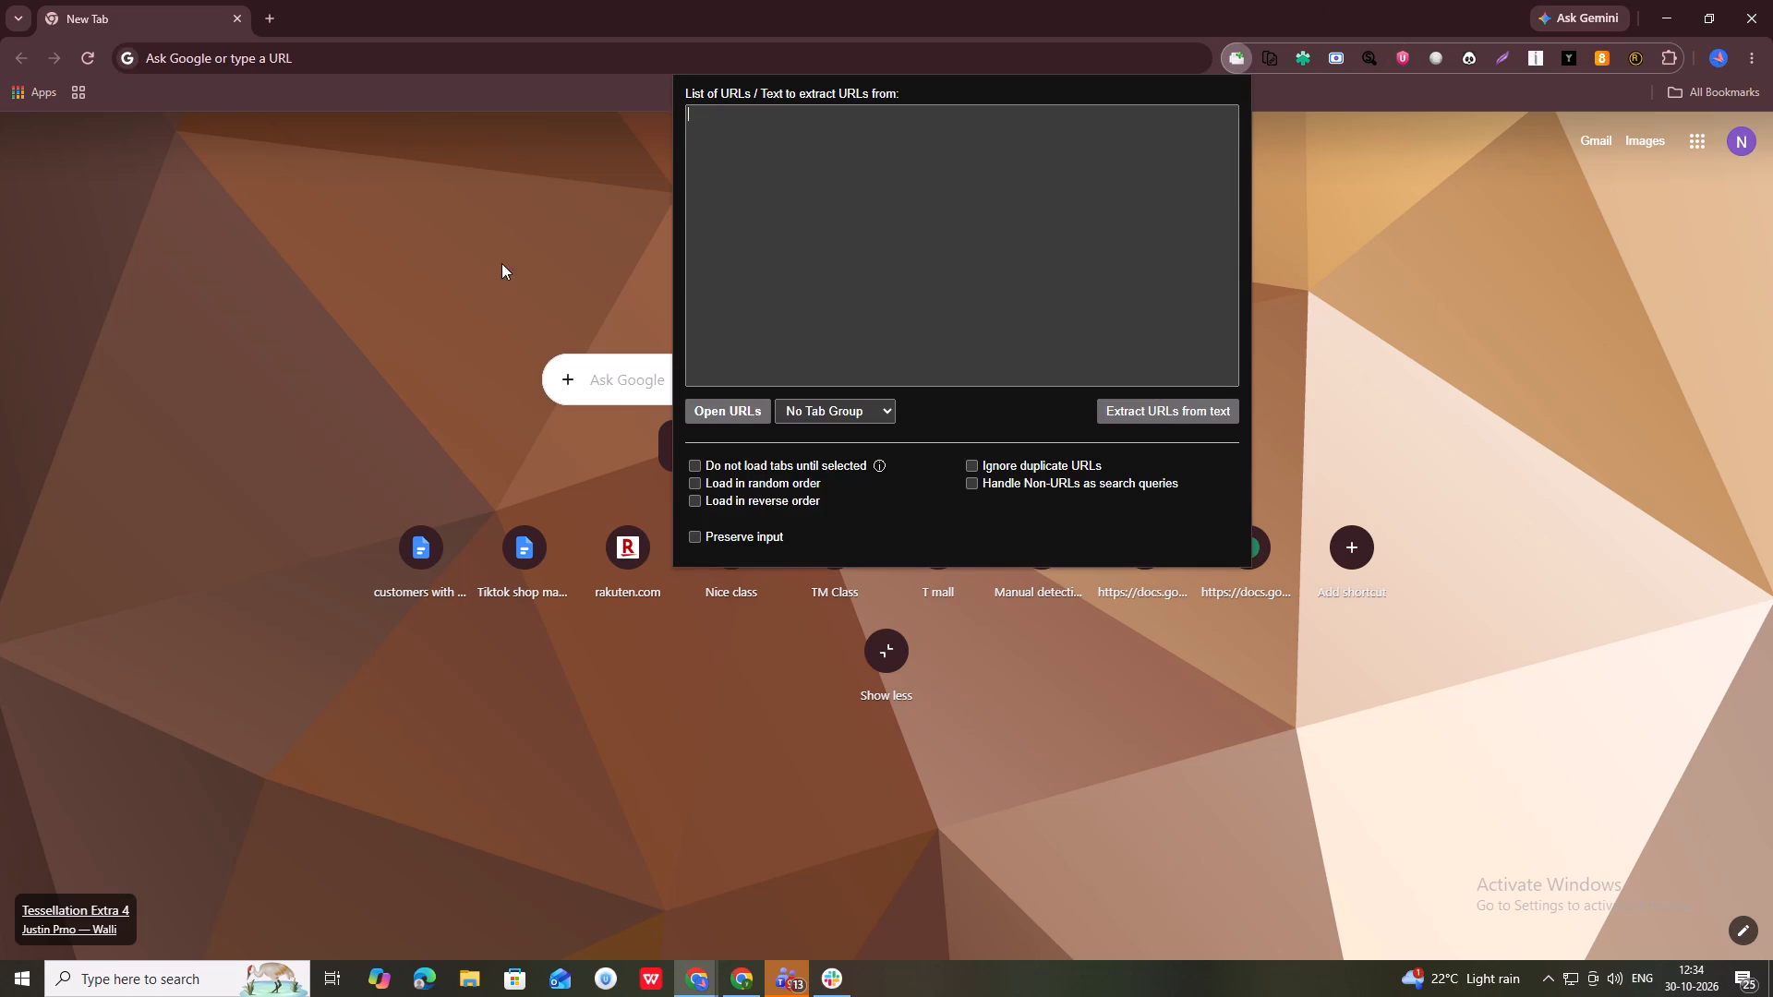
pyautogui.hotkey('ctrl', 'v')
pyautogui.click(760, 390)
pyautogui.click(762, 405)
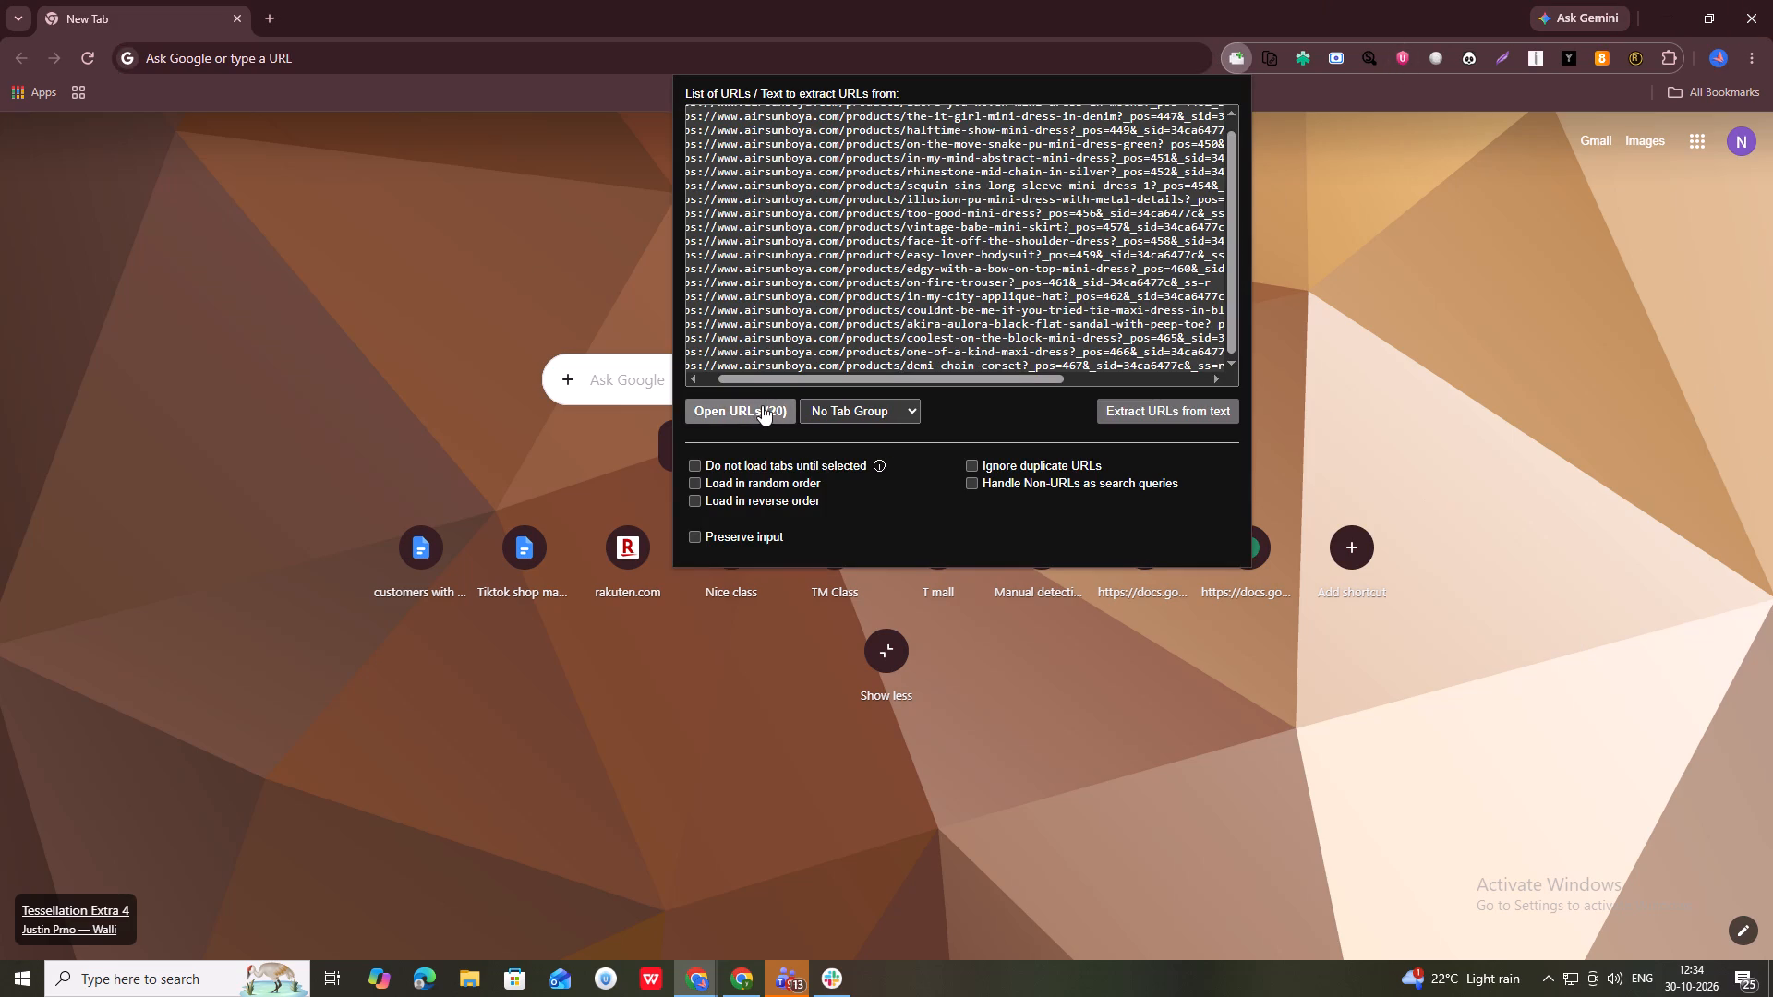
pyautogui.middleClick(69, 0)
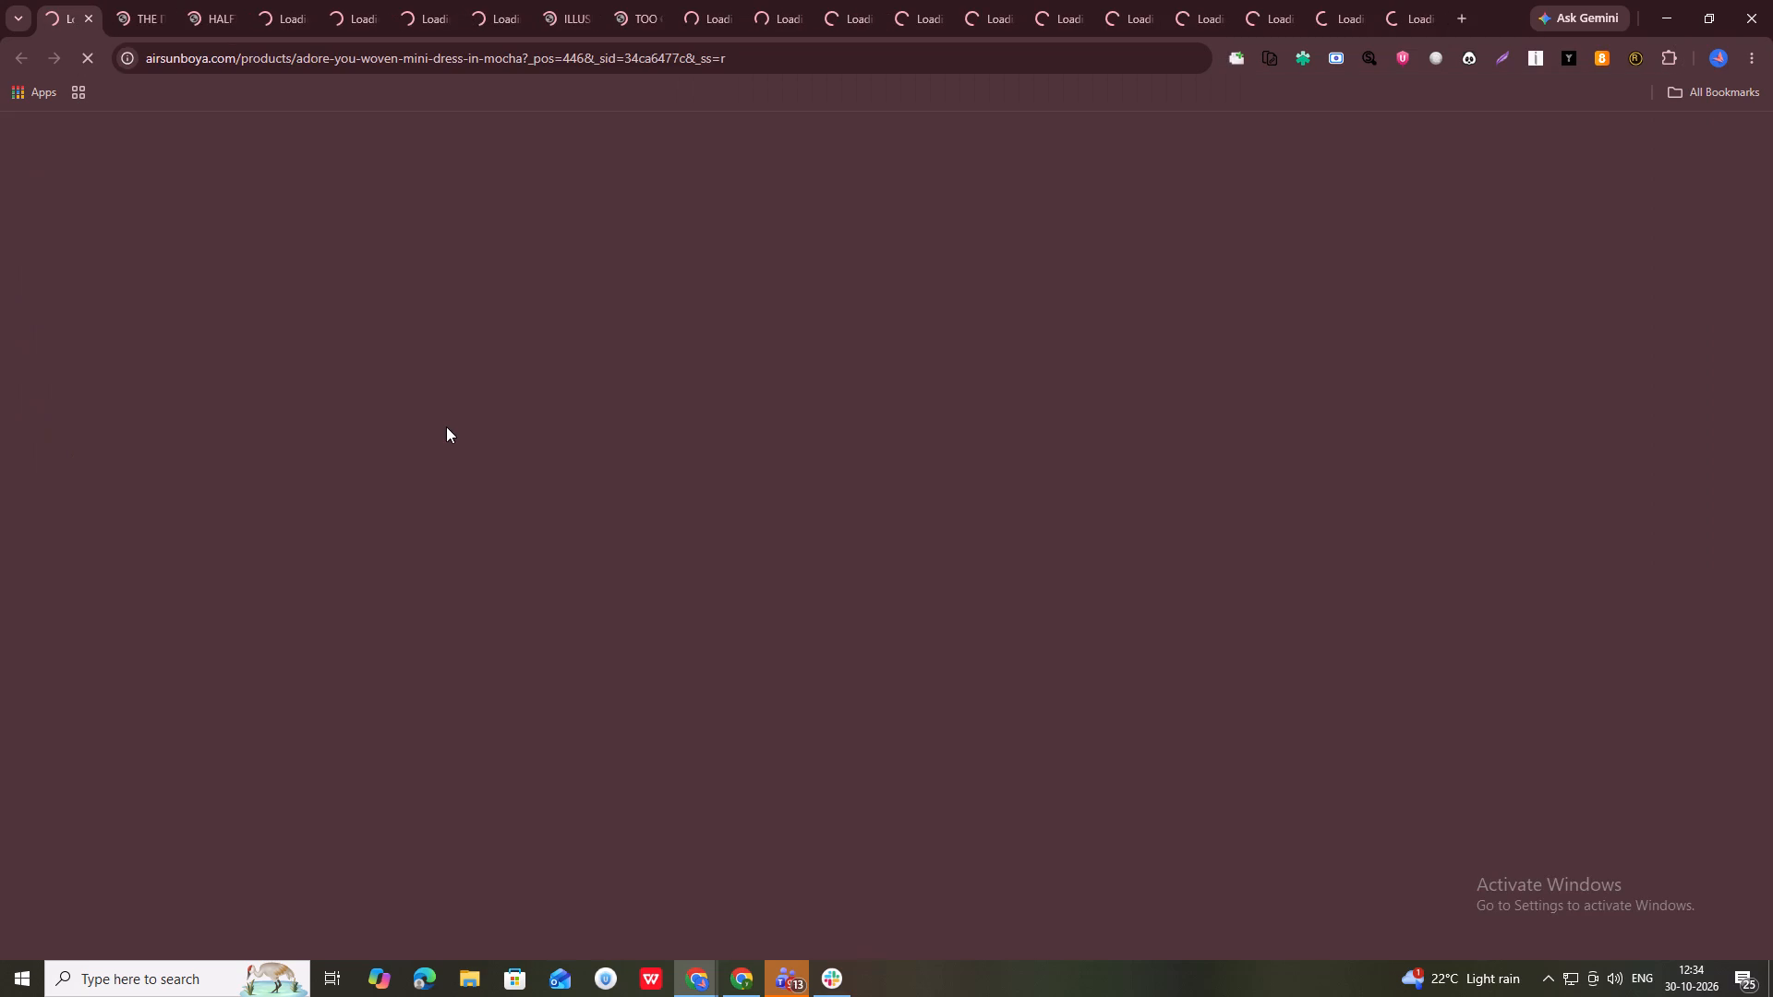